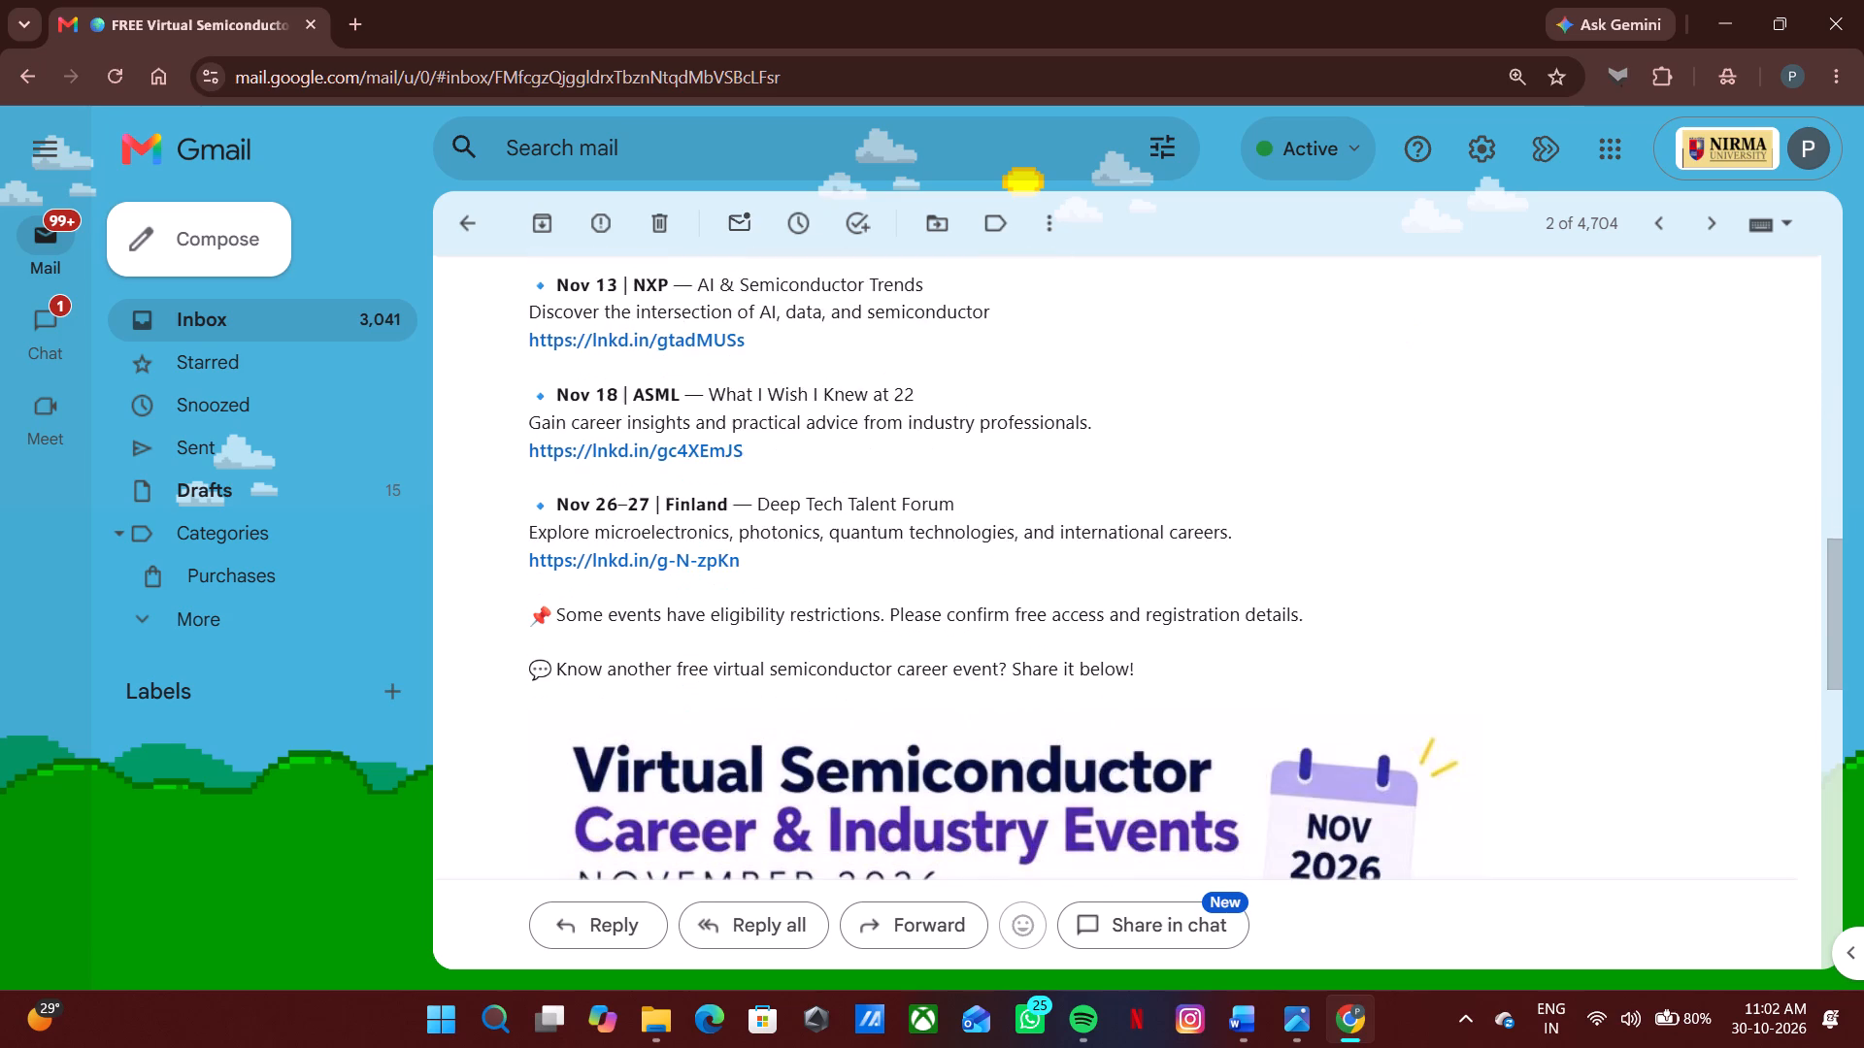
# Examine the November 2026 events poster in the open email about virtual semiconductor career and industry events.
pyautogui.scroll(-3, 838, 540)
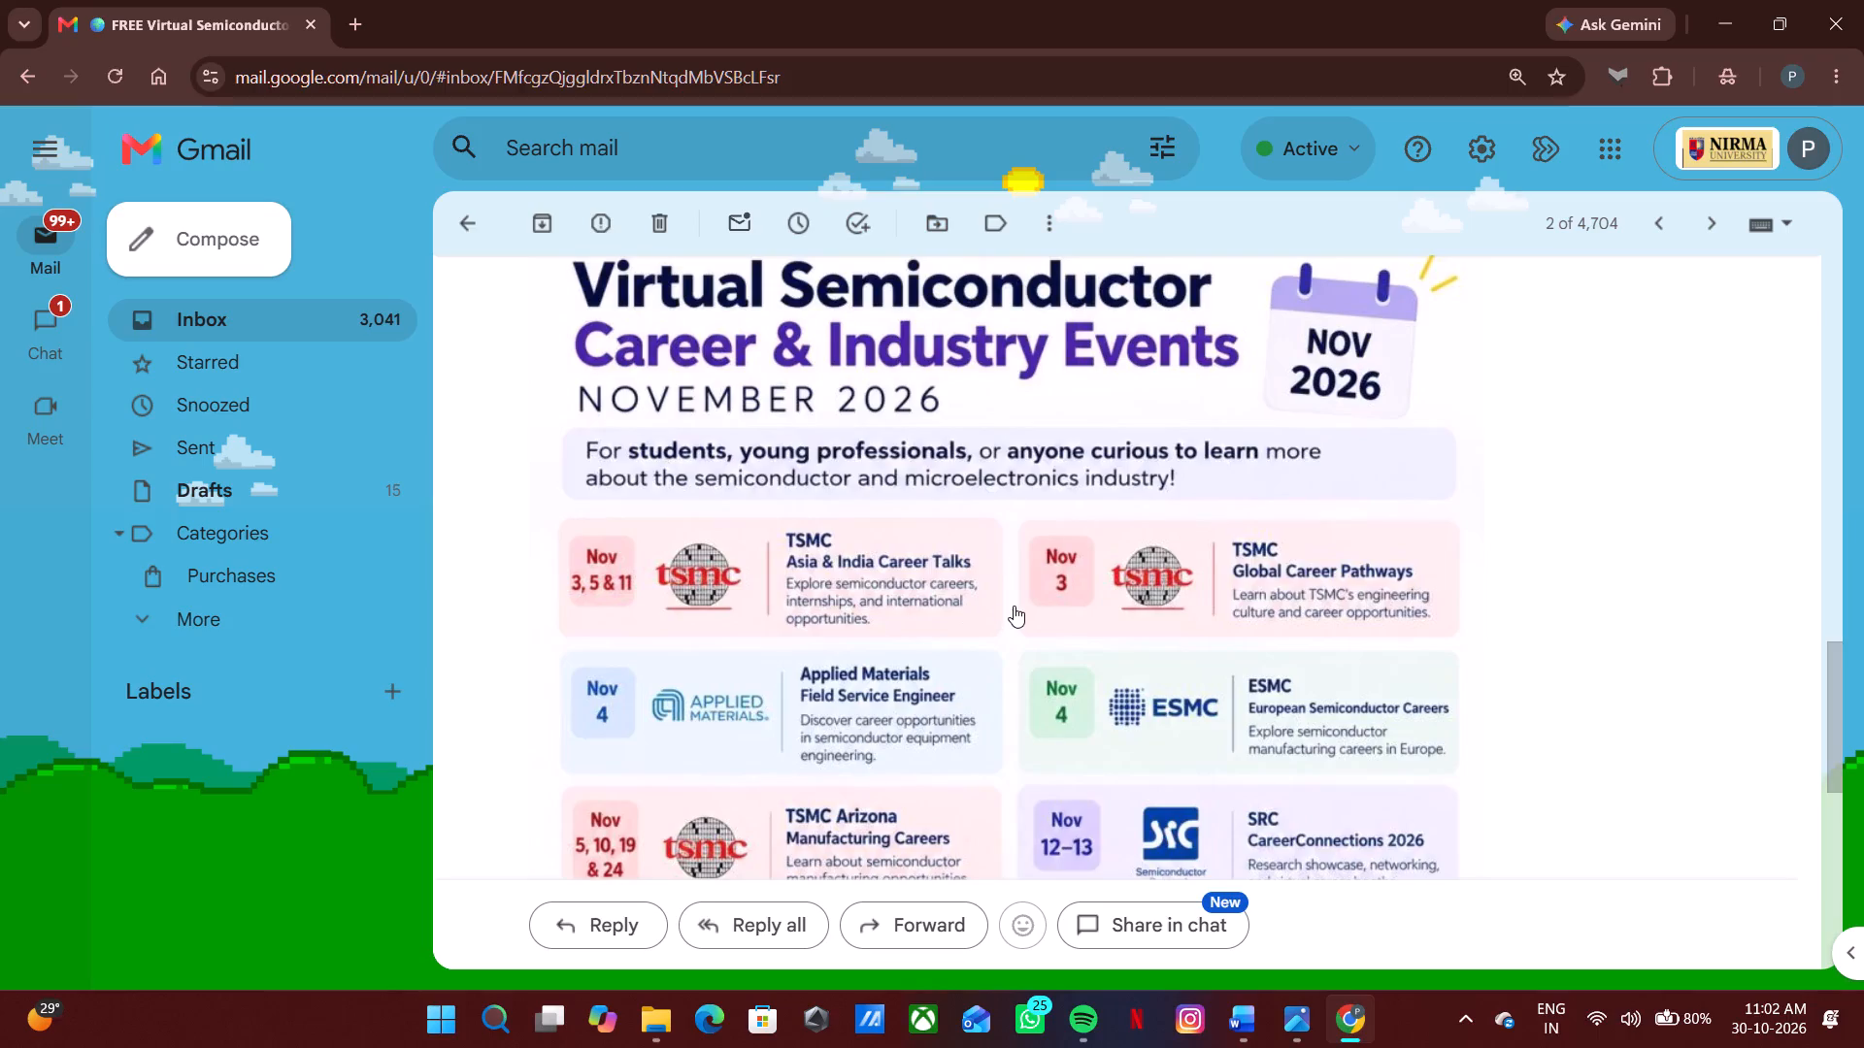
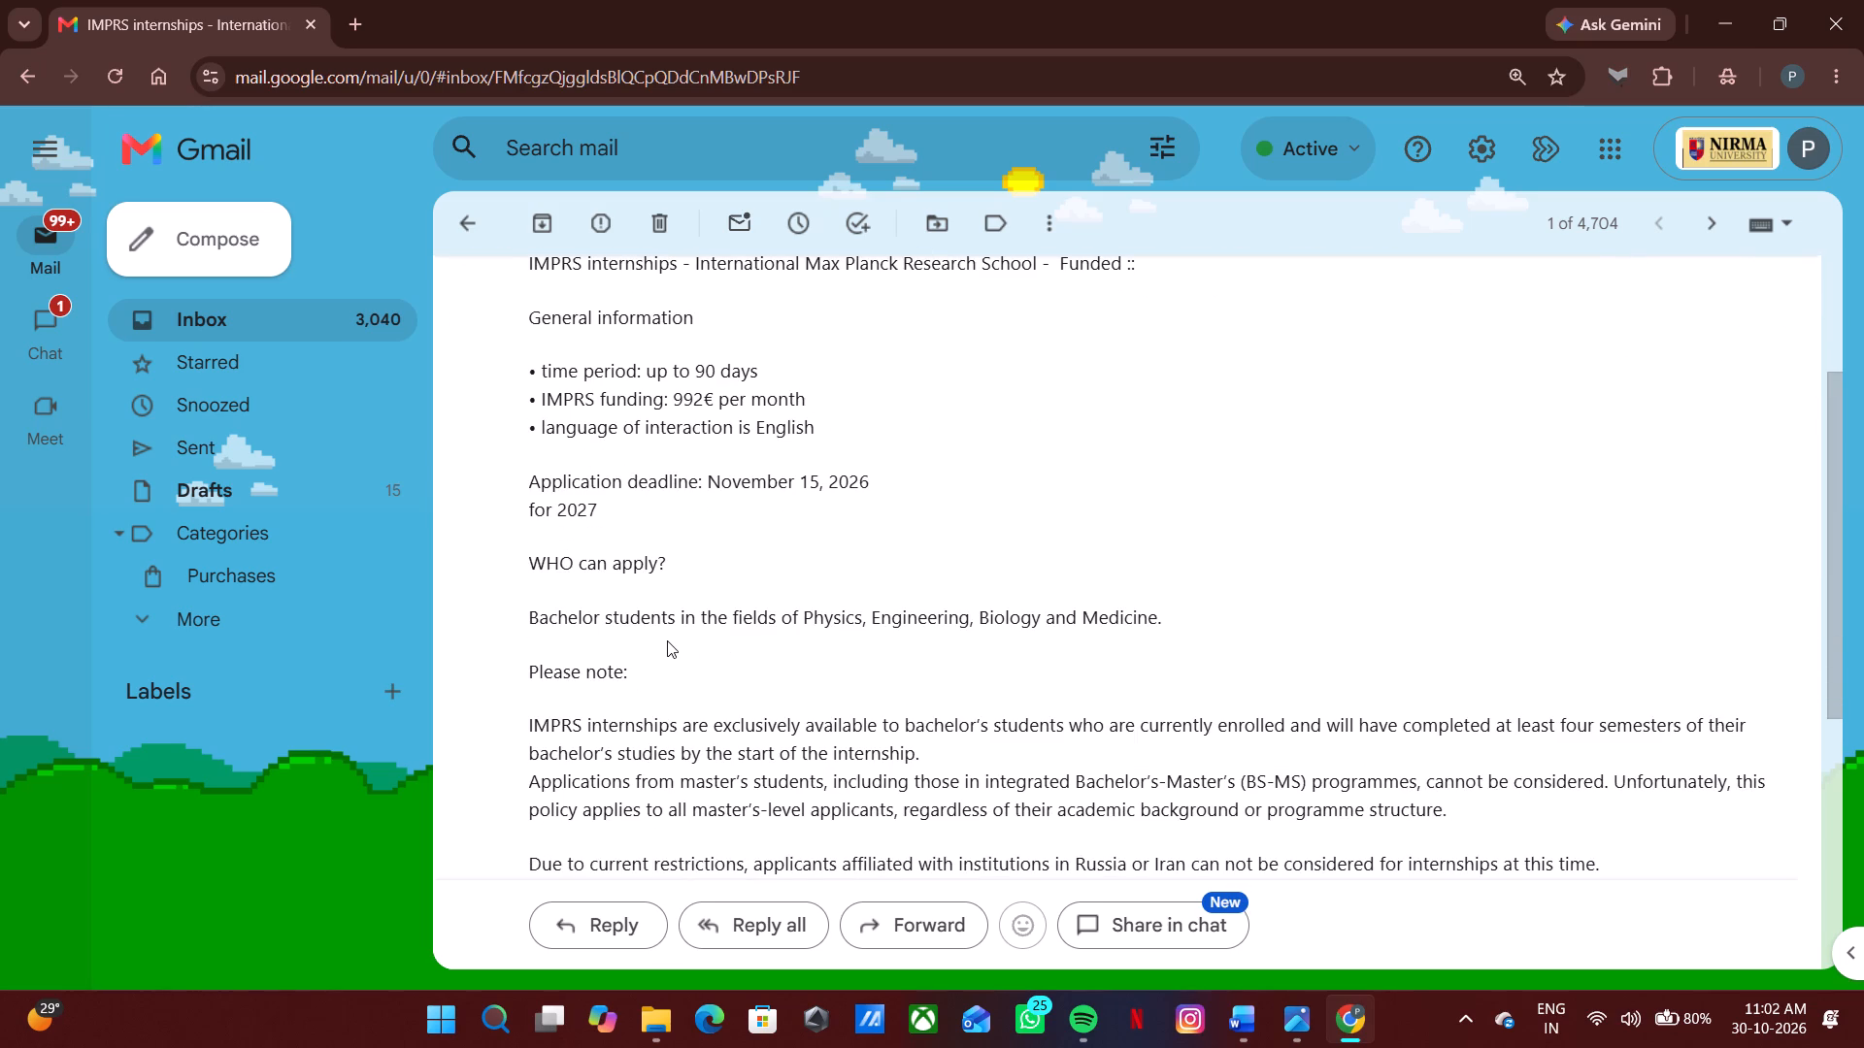
# Read the rest of the open IMPRS internships email, covering who can apply, the eligibility notes and the link to visit.
pyautogui.scroll(-2, 1069, 673)
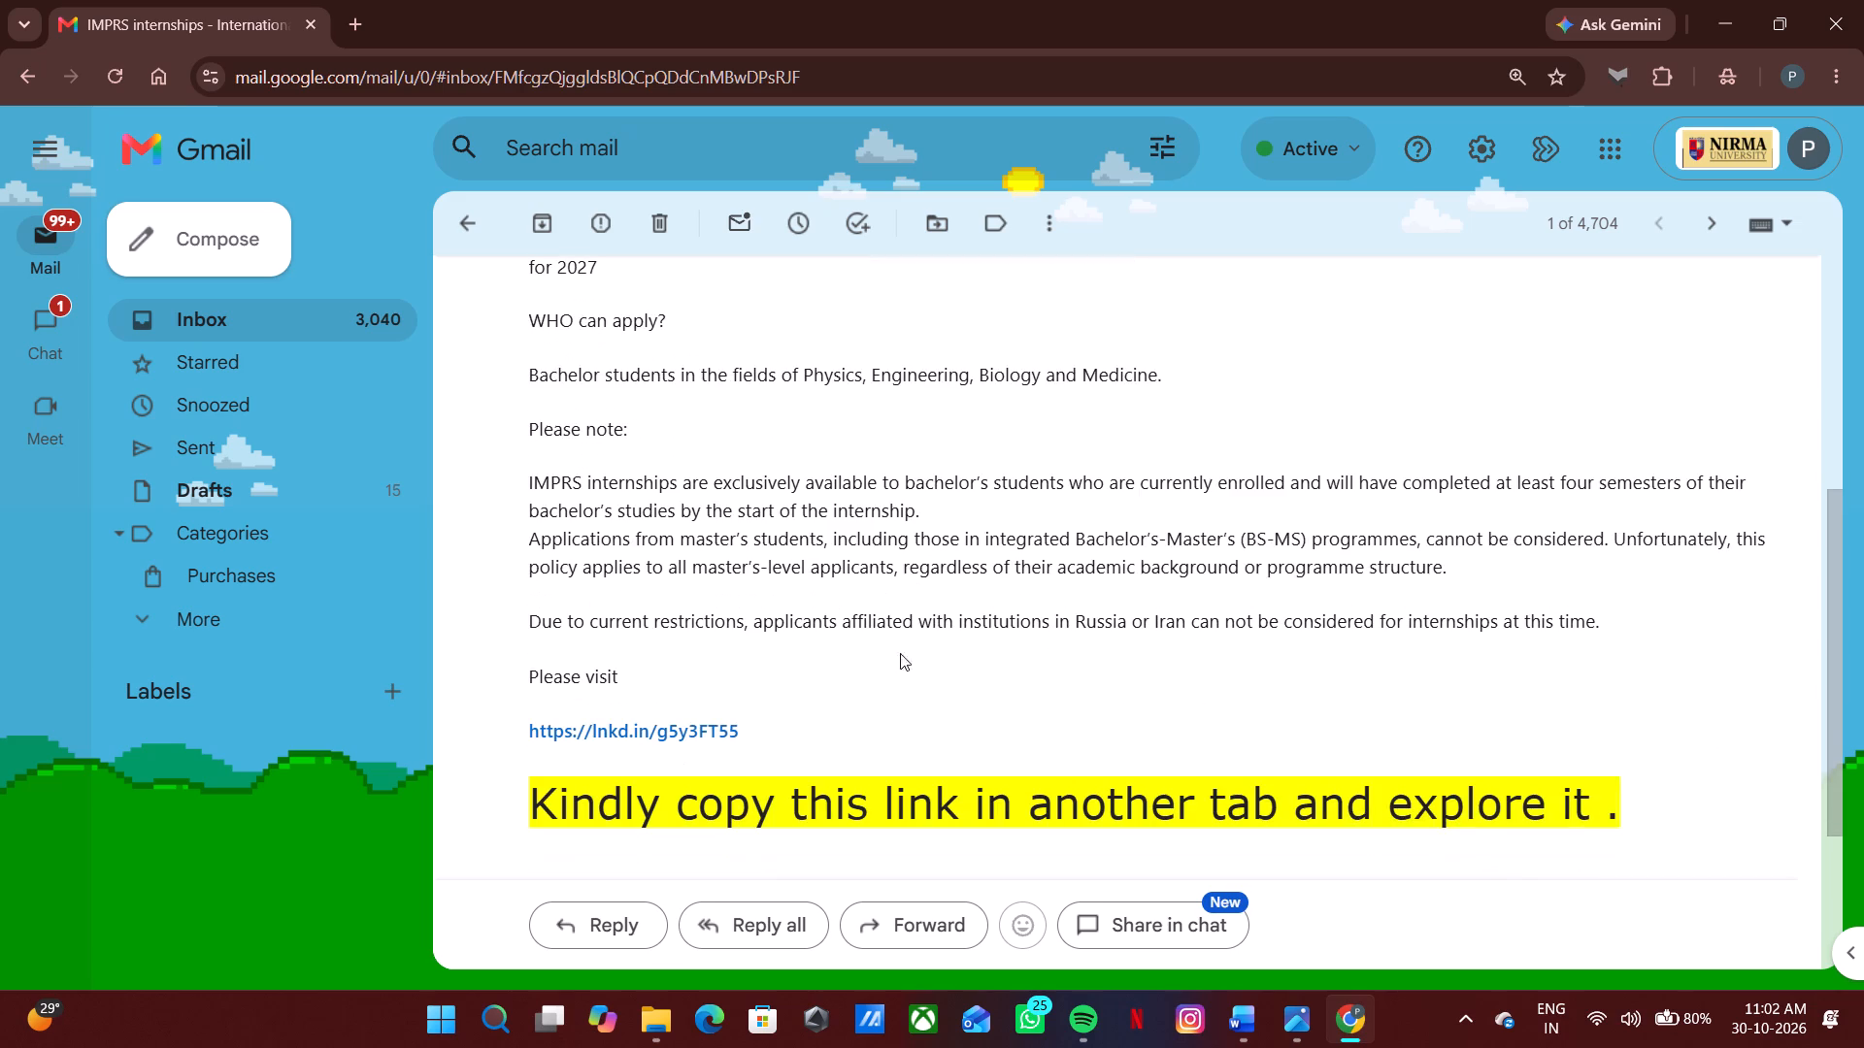
pyautogui.scroll(-7, 849, 643)
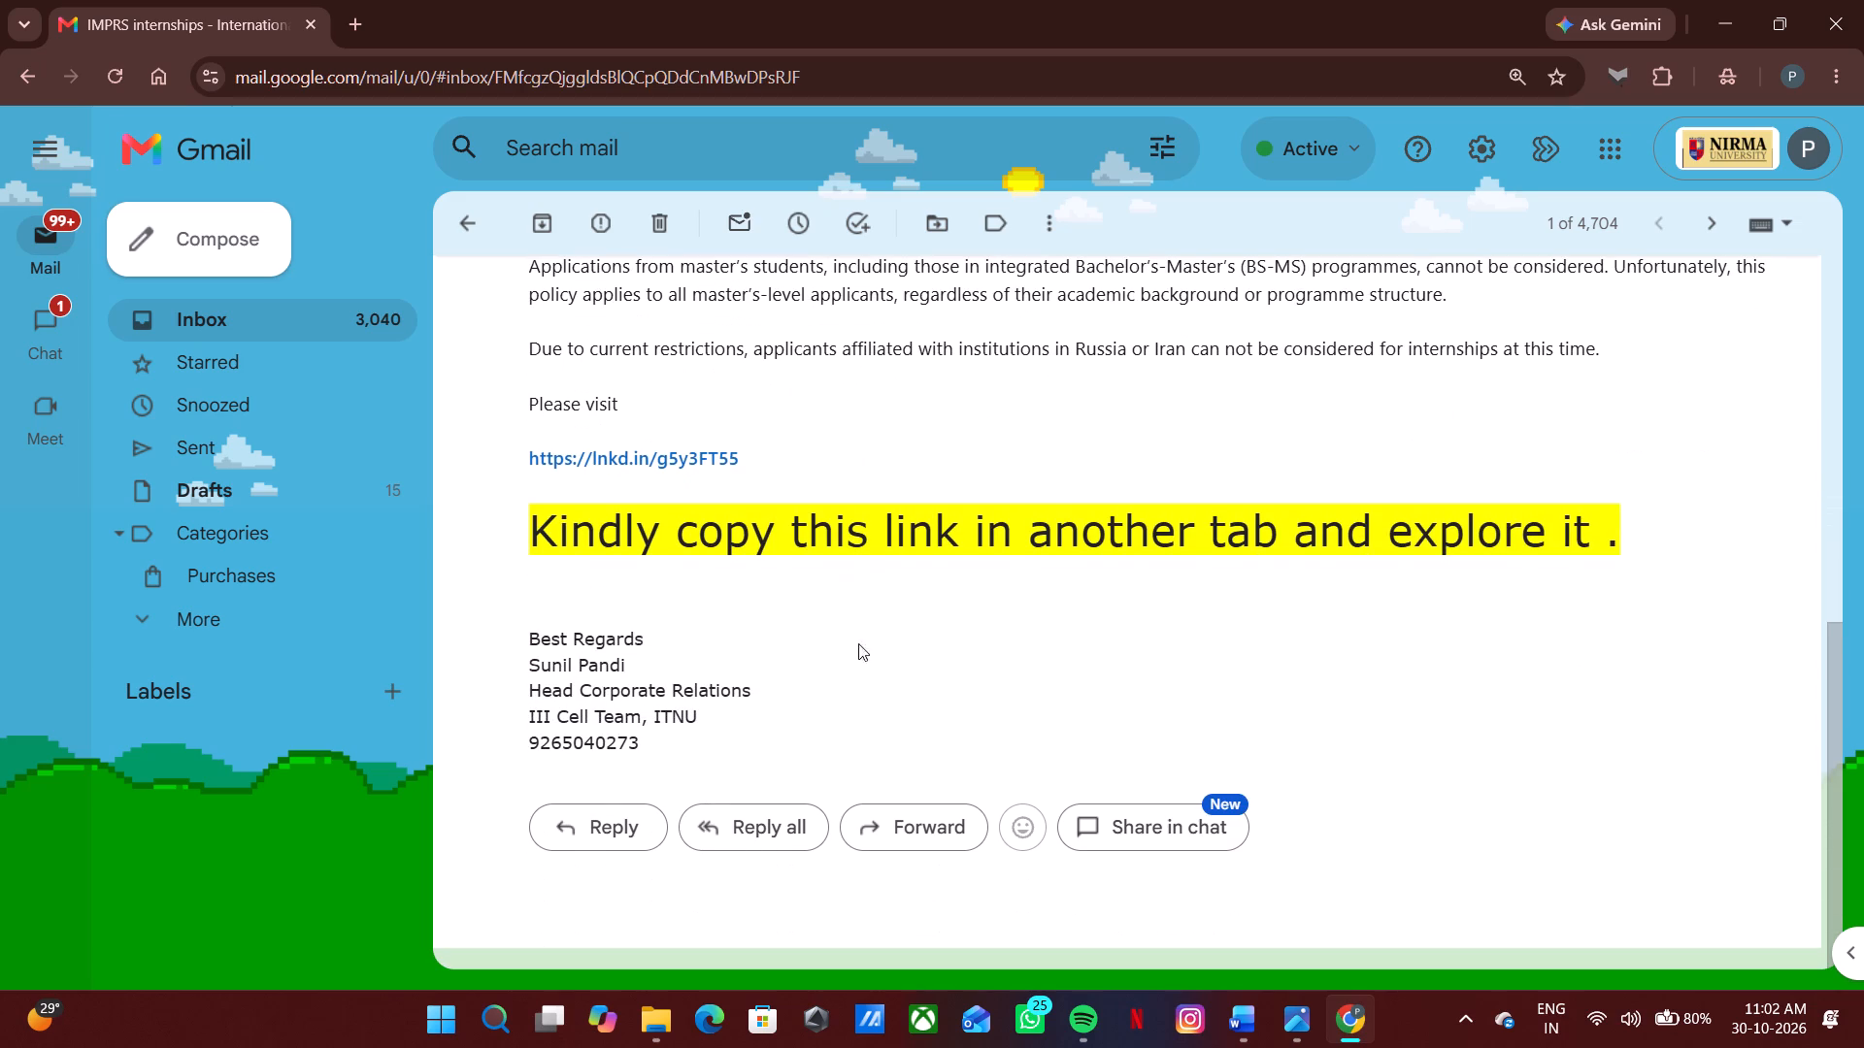
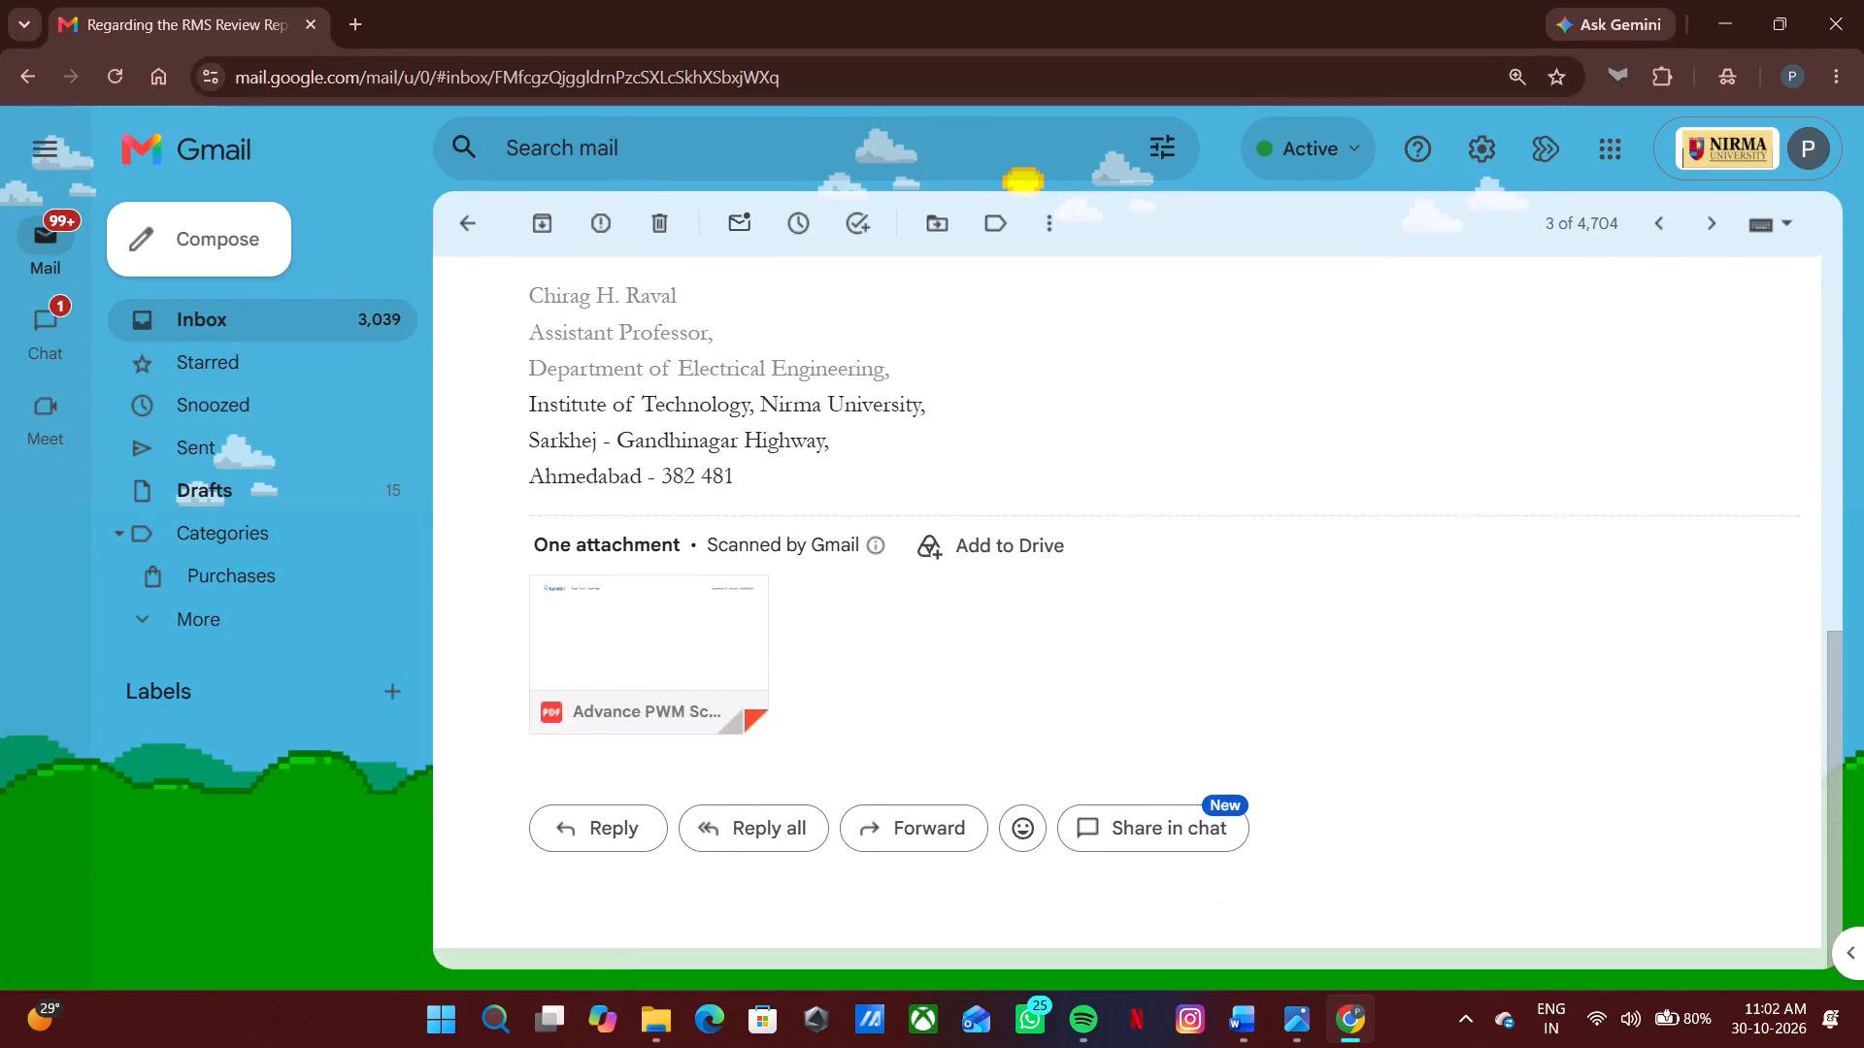
# Open the attached Advance PWM Schemes for Inverter PDF and examine the Turnitin cover page, similarity overview, integrity flags and top sources.
pyautogui.click(669, 618)
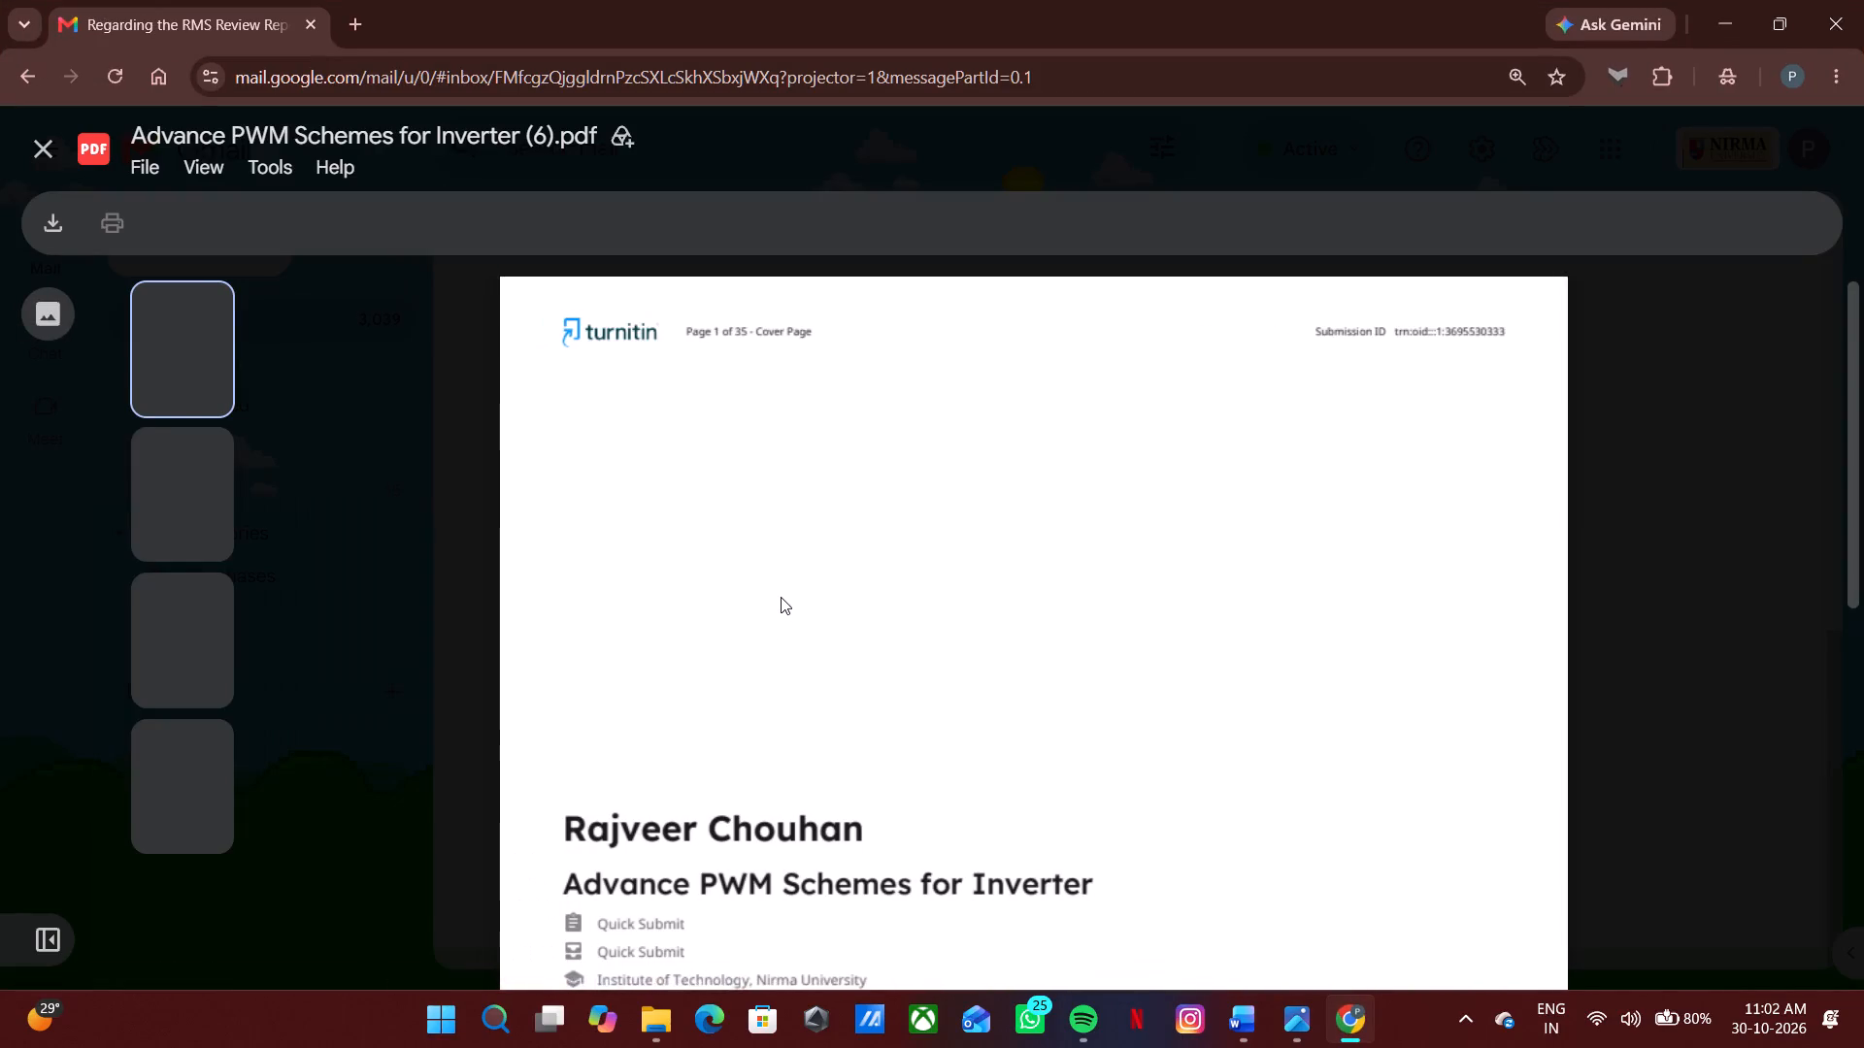
pyautogui.scroll(-5, 794, 633)
pyautogui.scroll(2, 794, 642)
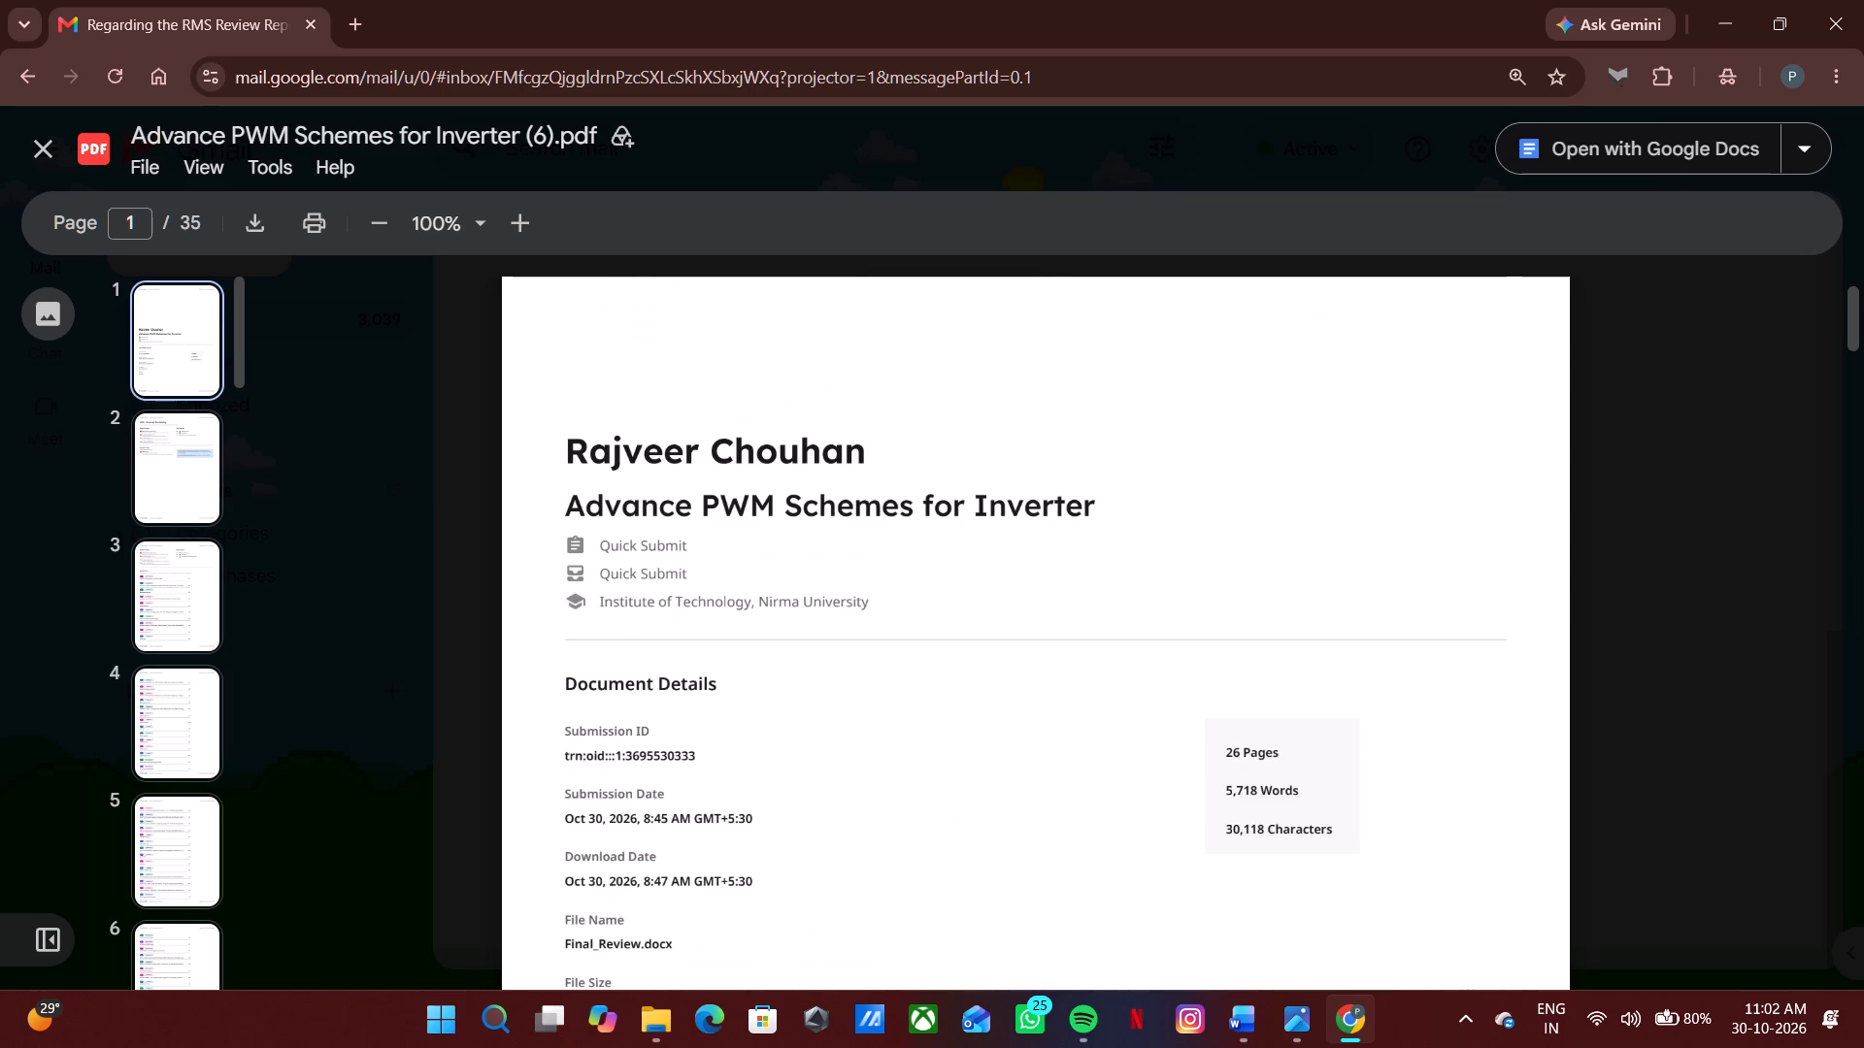
pyautogui.scroll(-5, 794, 642)
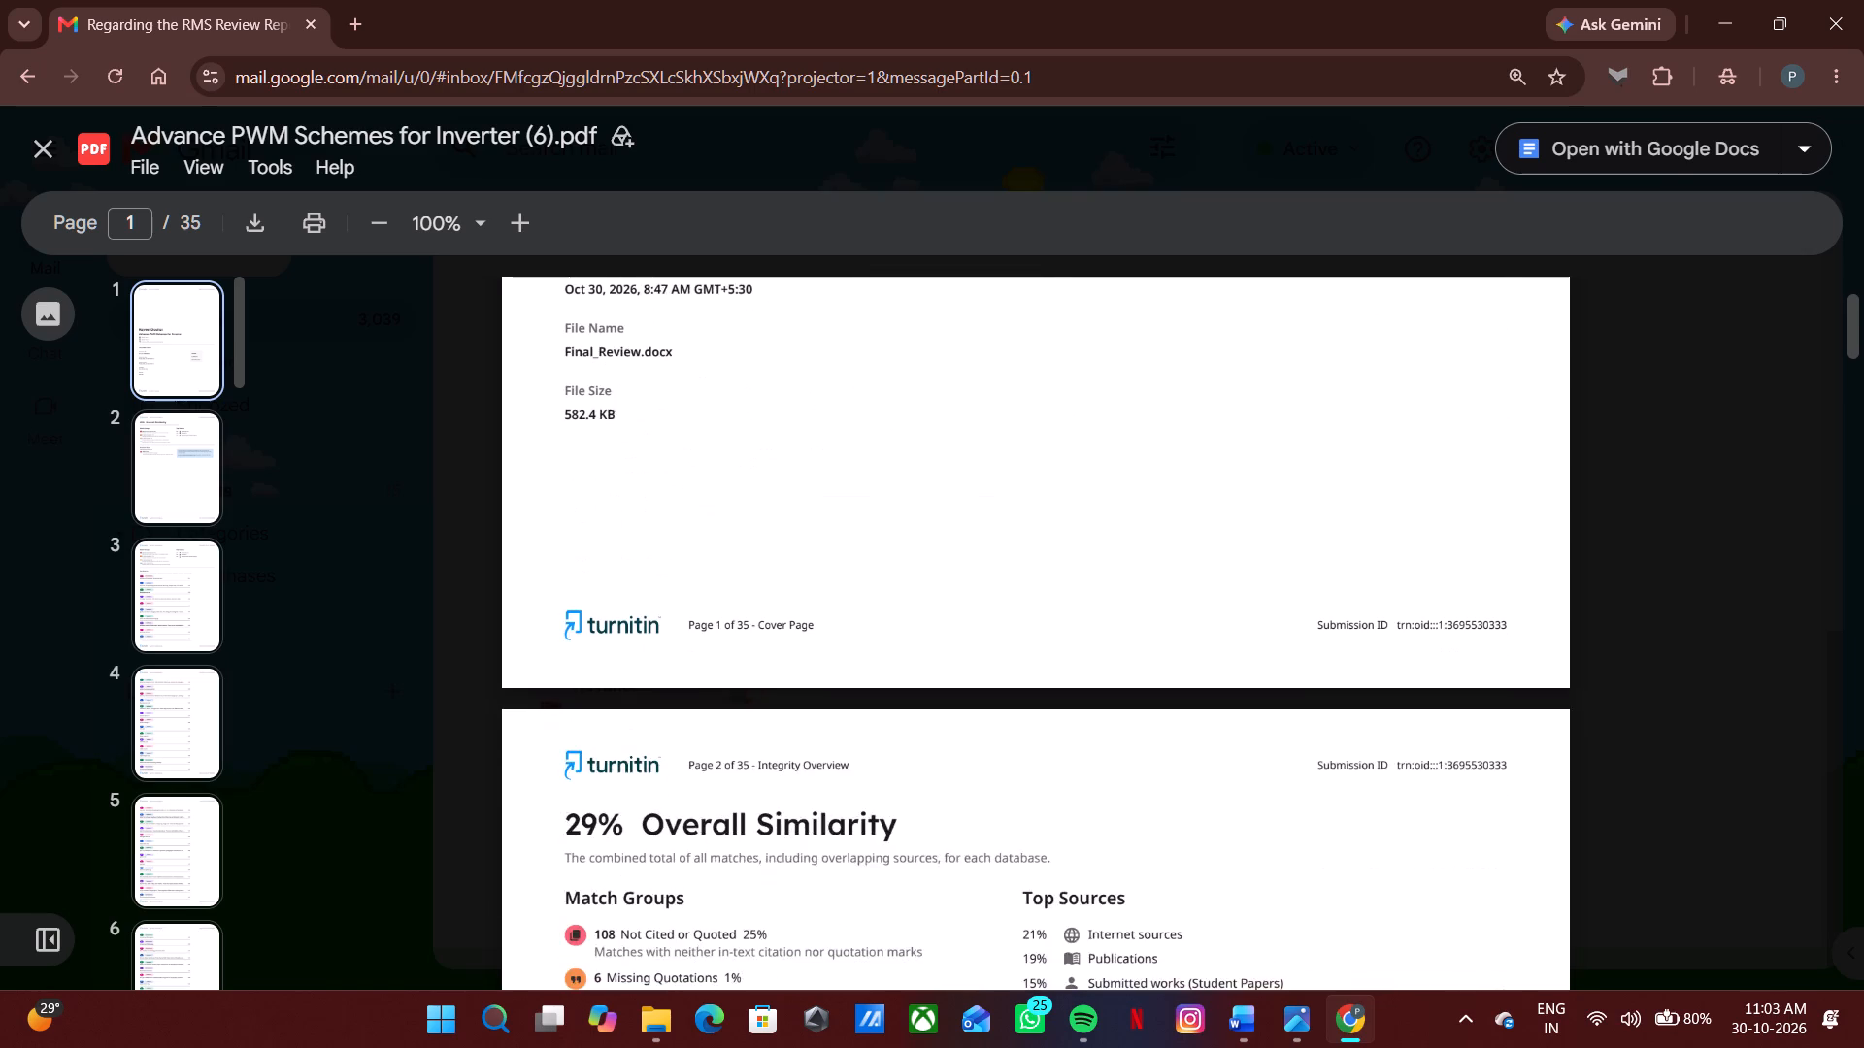
pyautogui.scroll(-2, 794, 642)
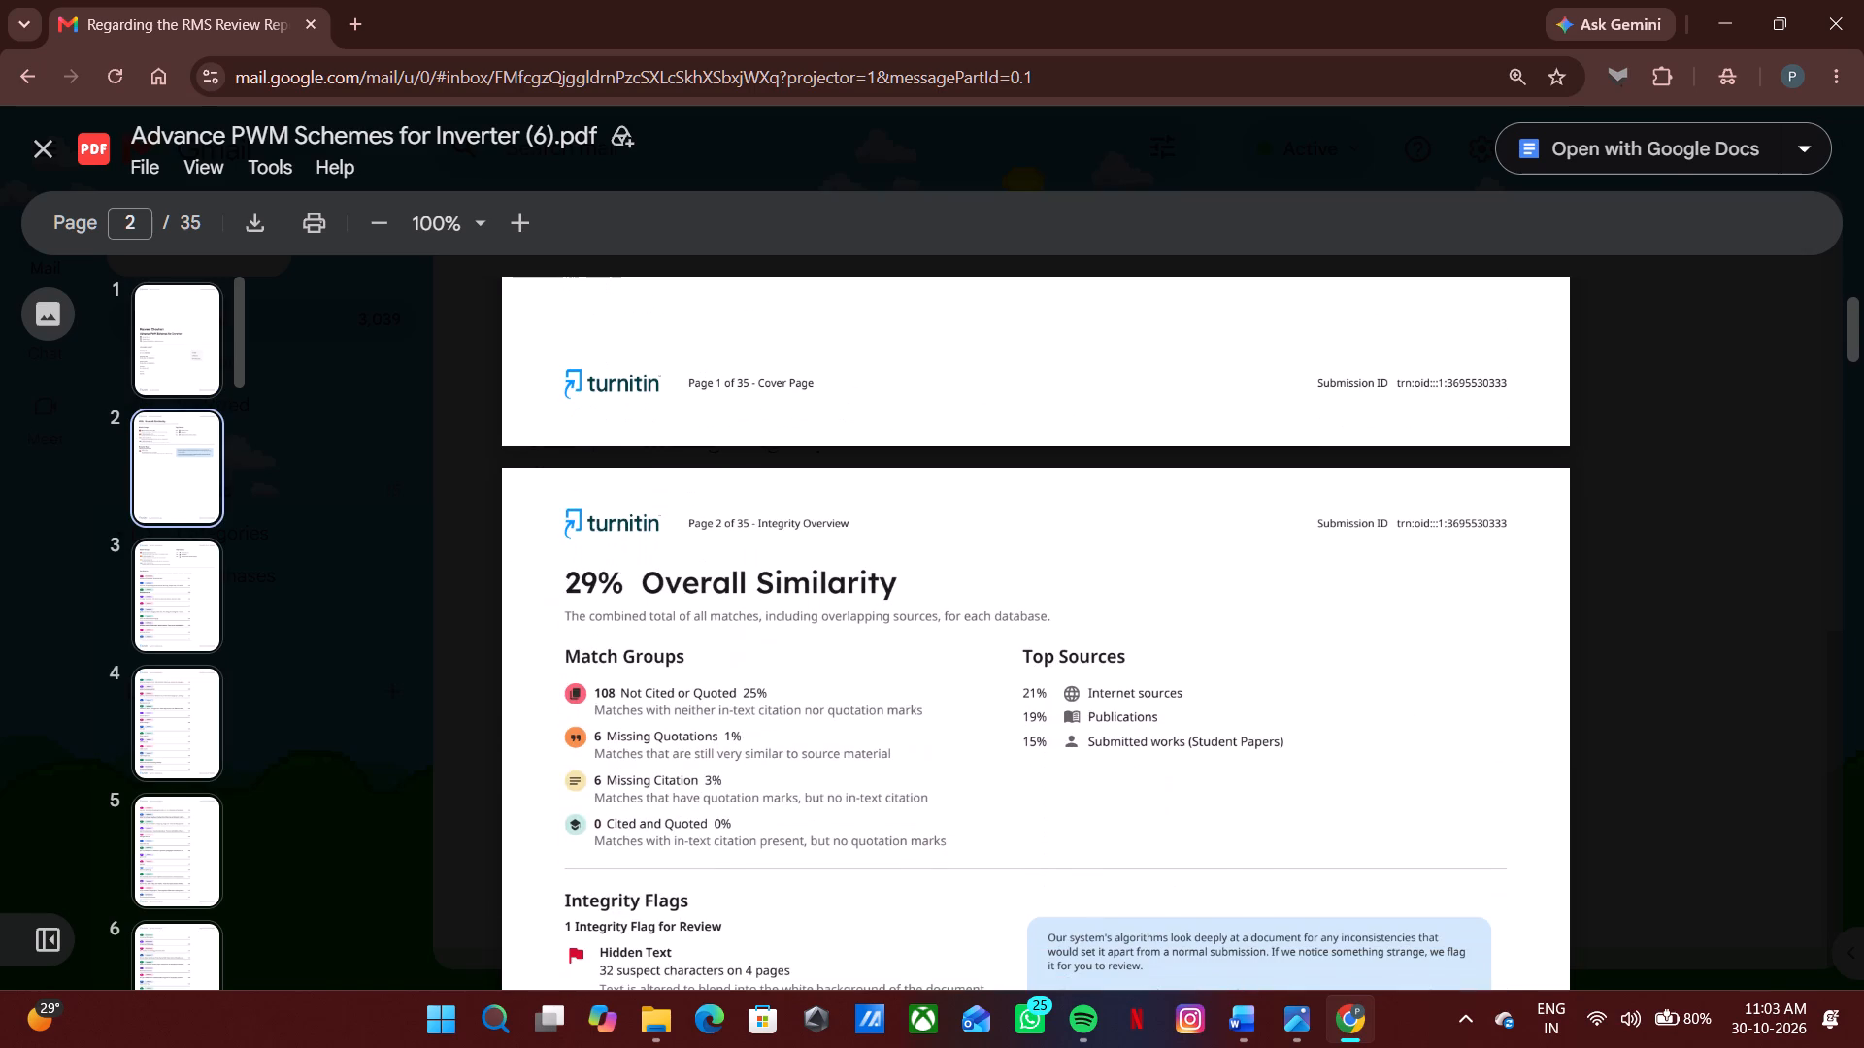
pyautogui.scroll(-2, 794, 642)
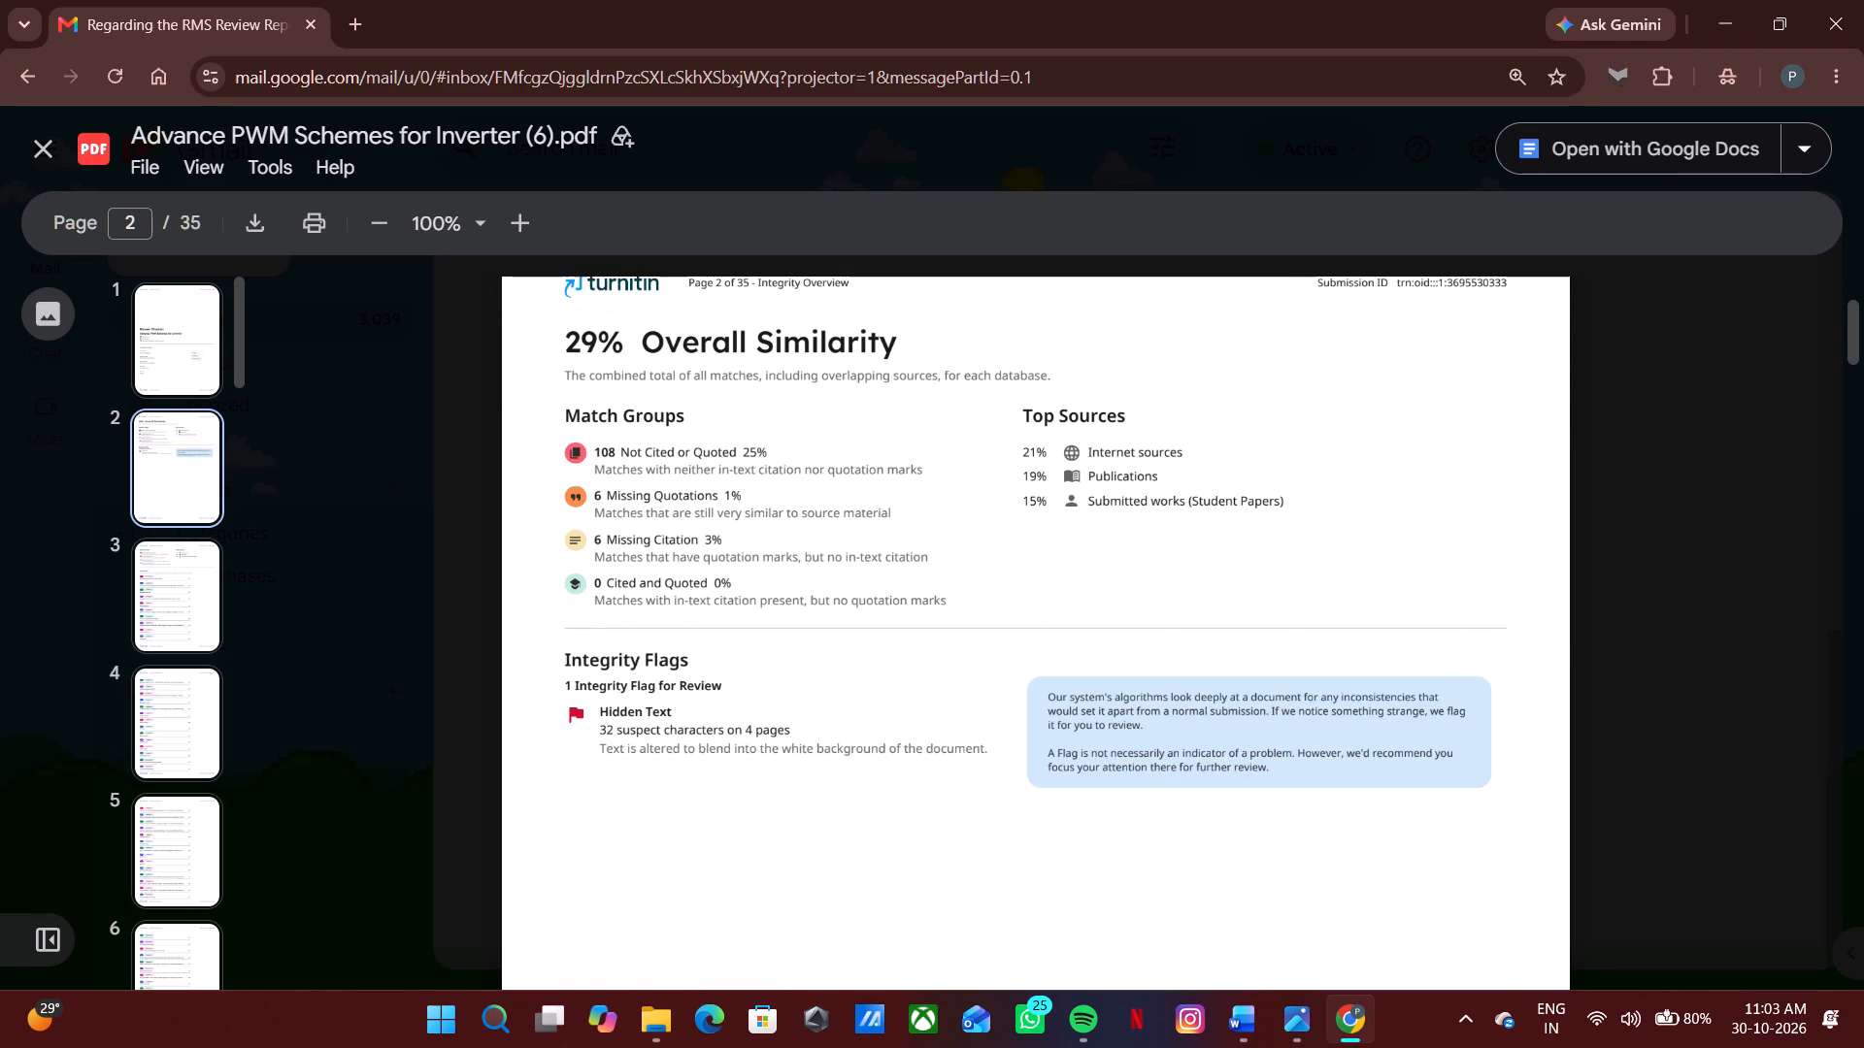
pyautogui.scroll(-5, 794, 642)
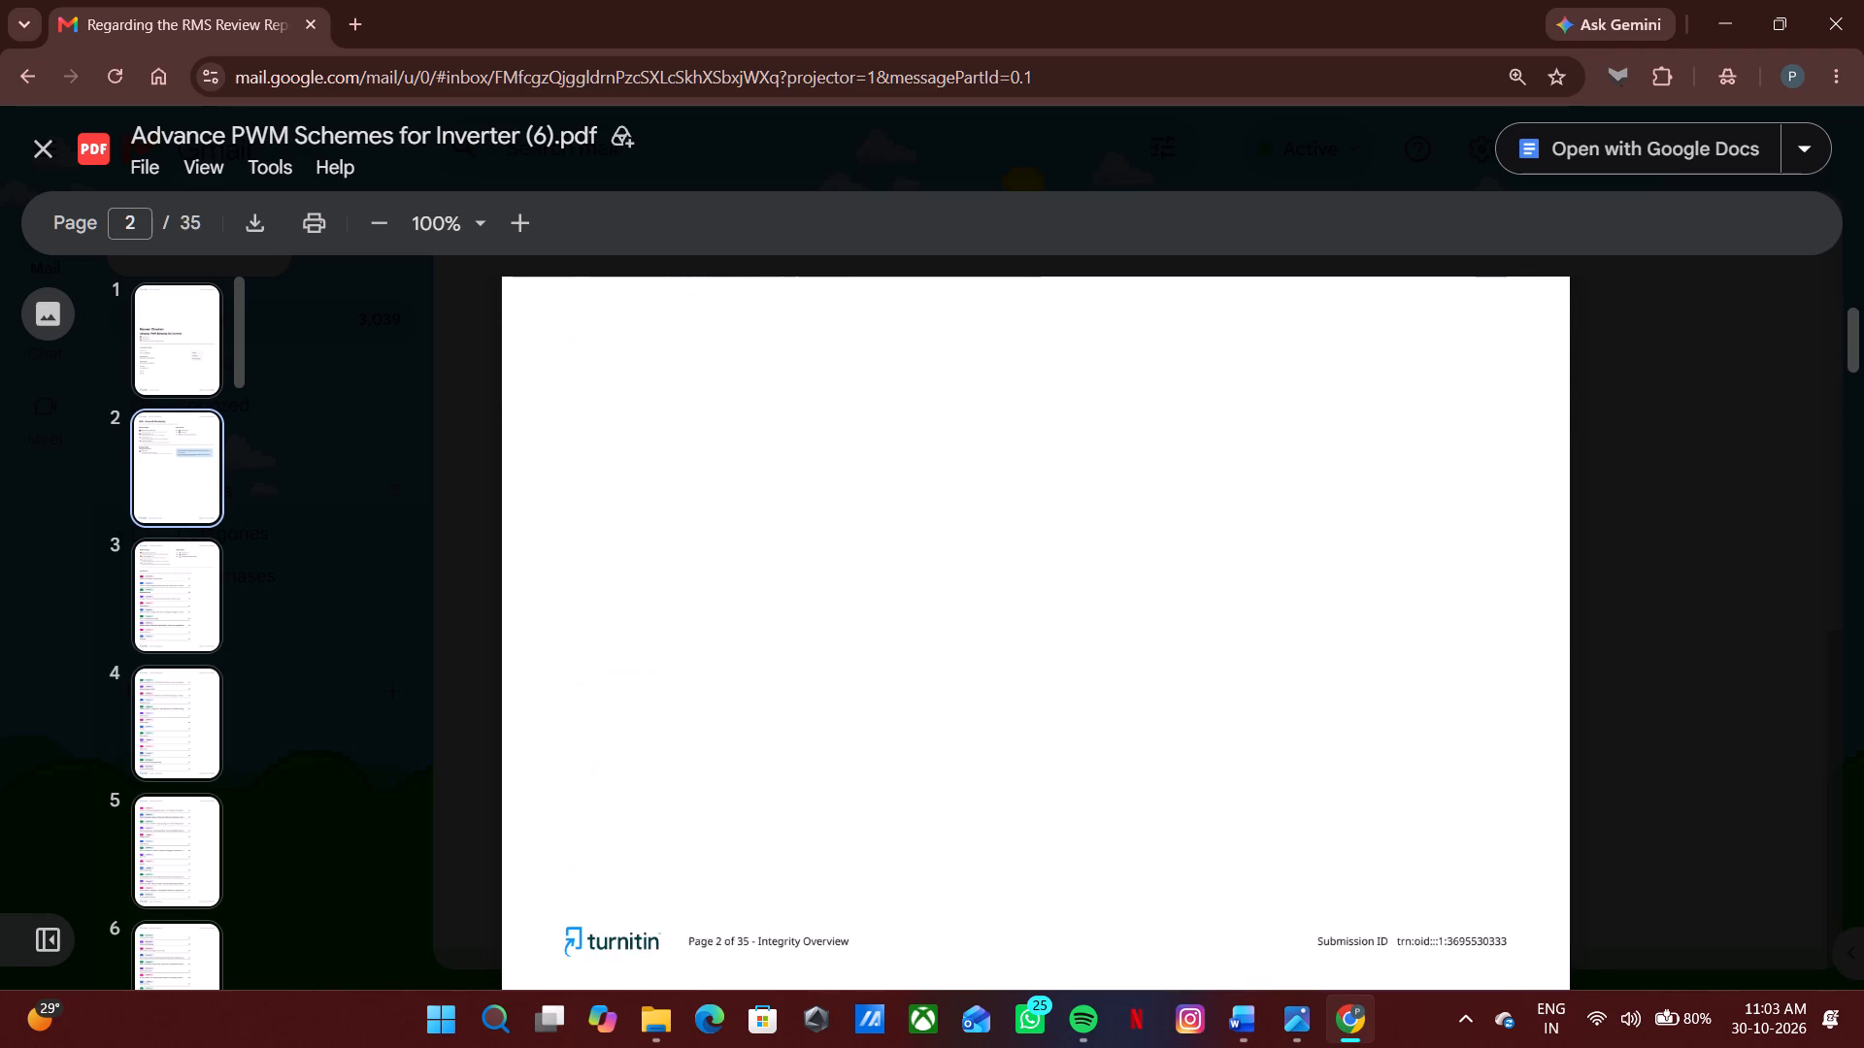
pyautogui.scroll(-8, 794, 642)
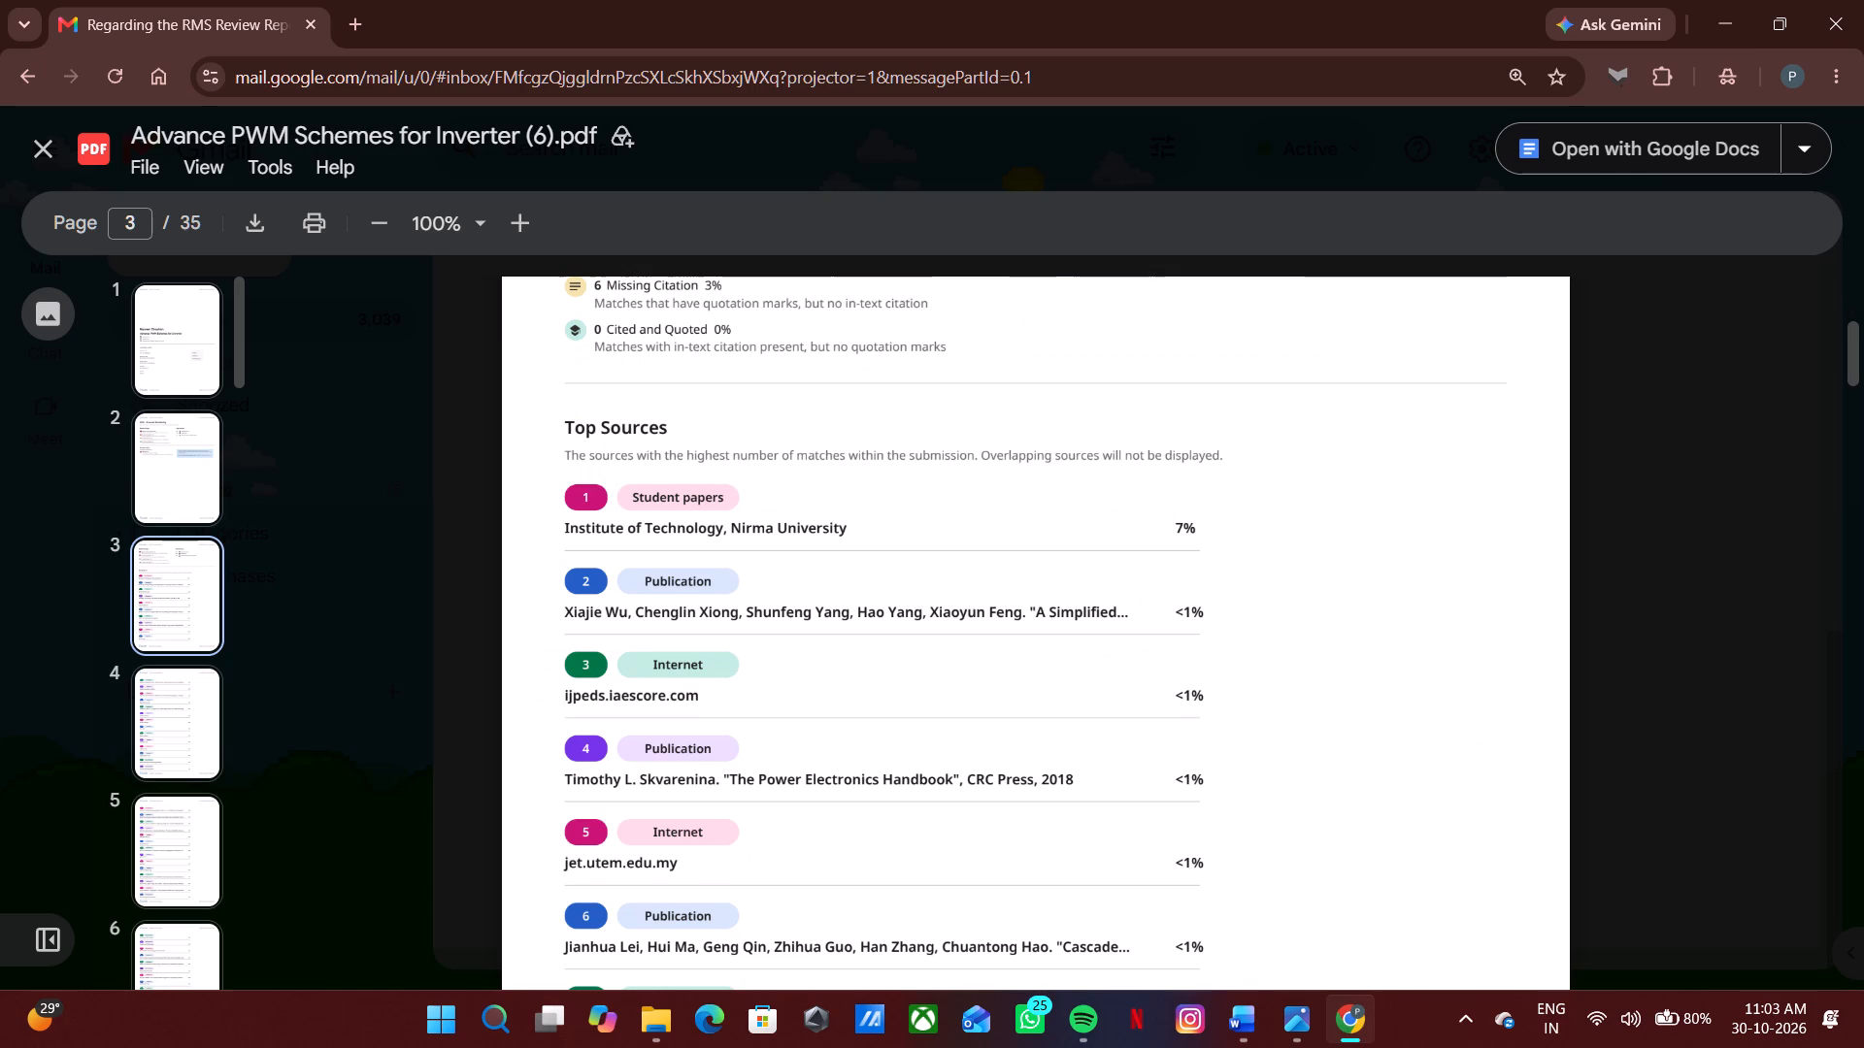
pyautogui.moveTo(862, 522); pyautogui.dragTo(572, 517)
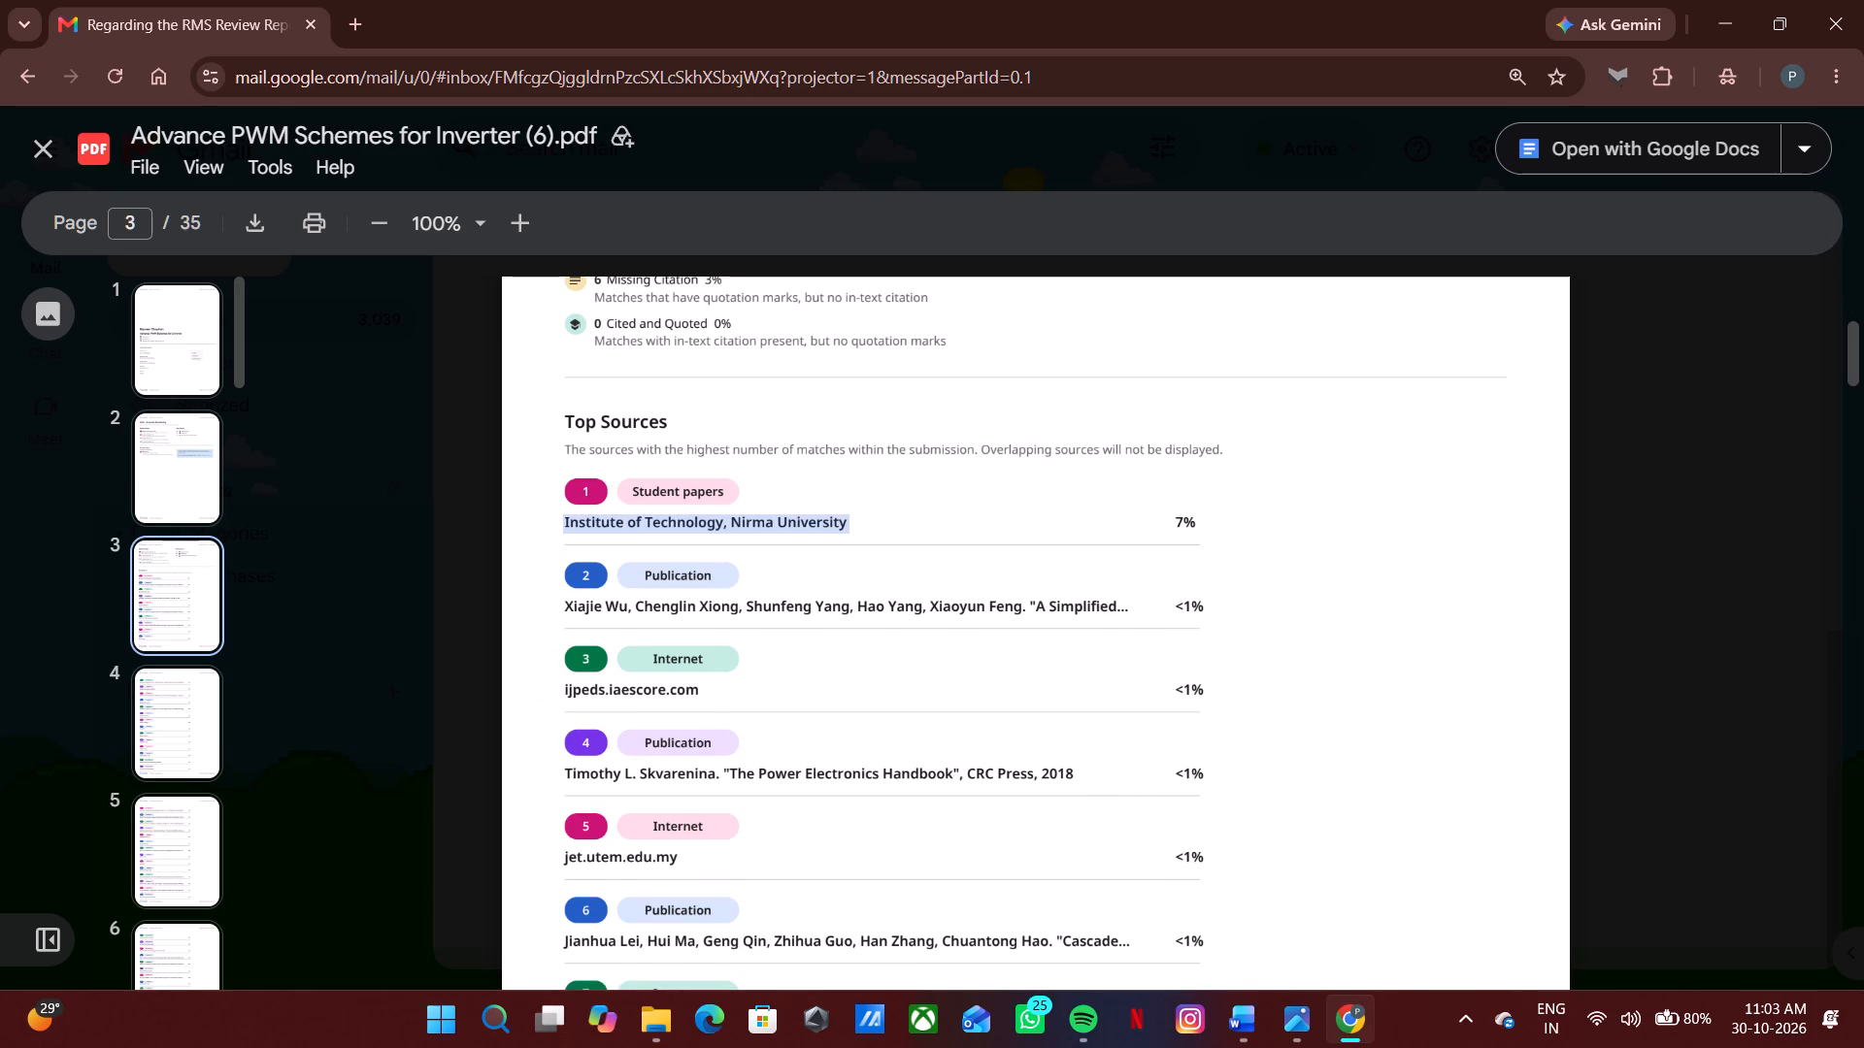
# Examine the Top Sources list in the Turnitin report for Advance PWM Schemes for Inverter, from page 3 to page 9.
pyautogui.click(863, 508)
pyautogui.scroll(-5, 1074, 648)
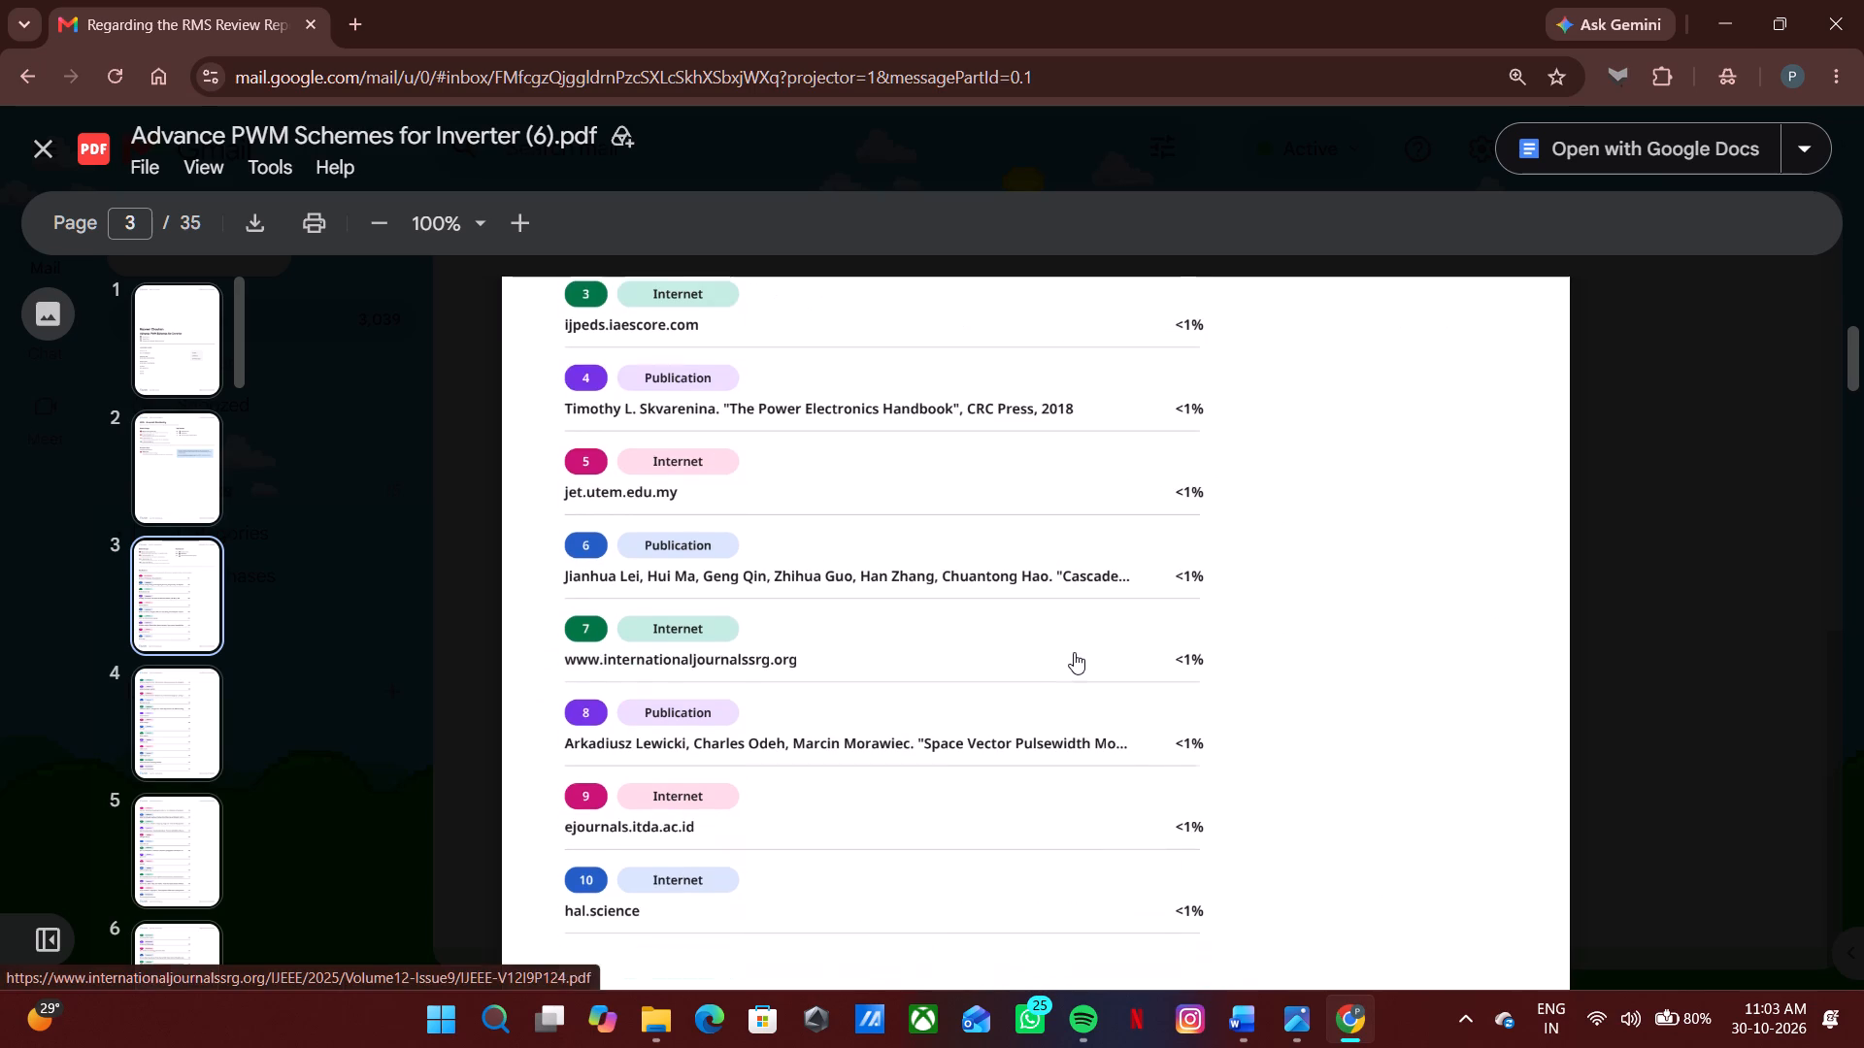
pyautogui.scroll(-8, 1074, 652)
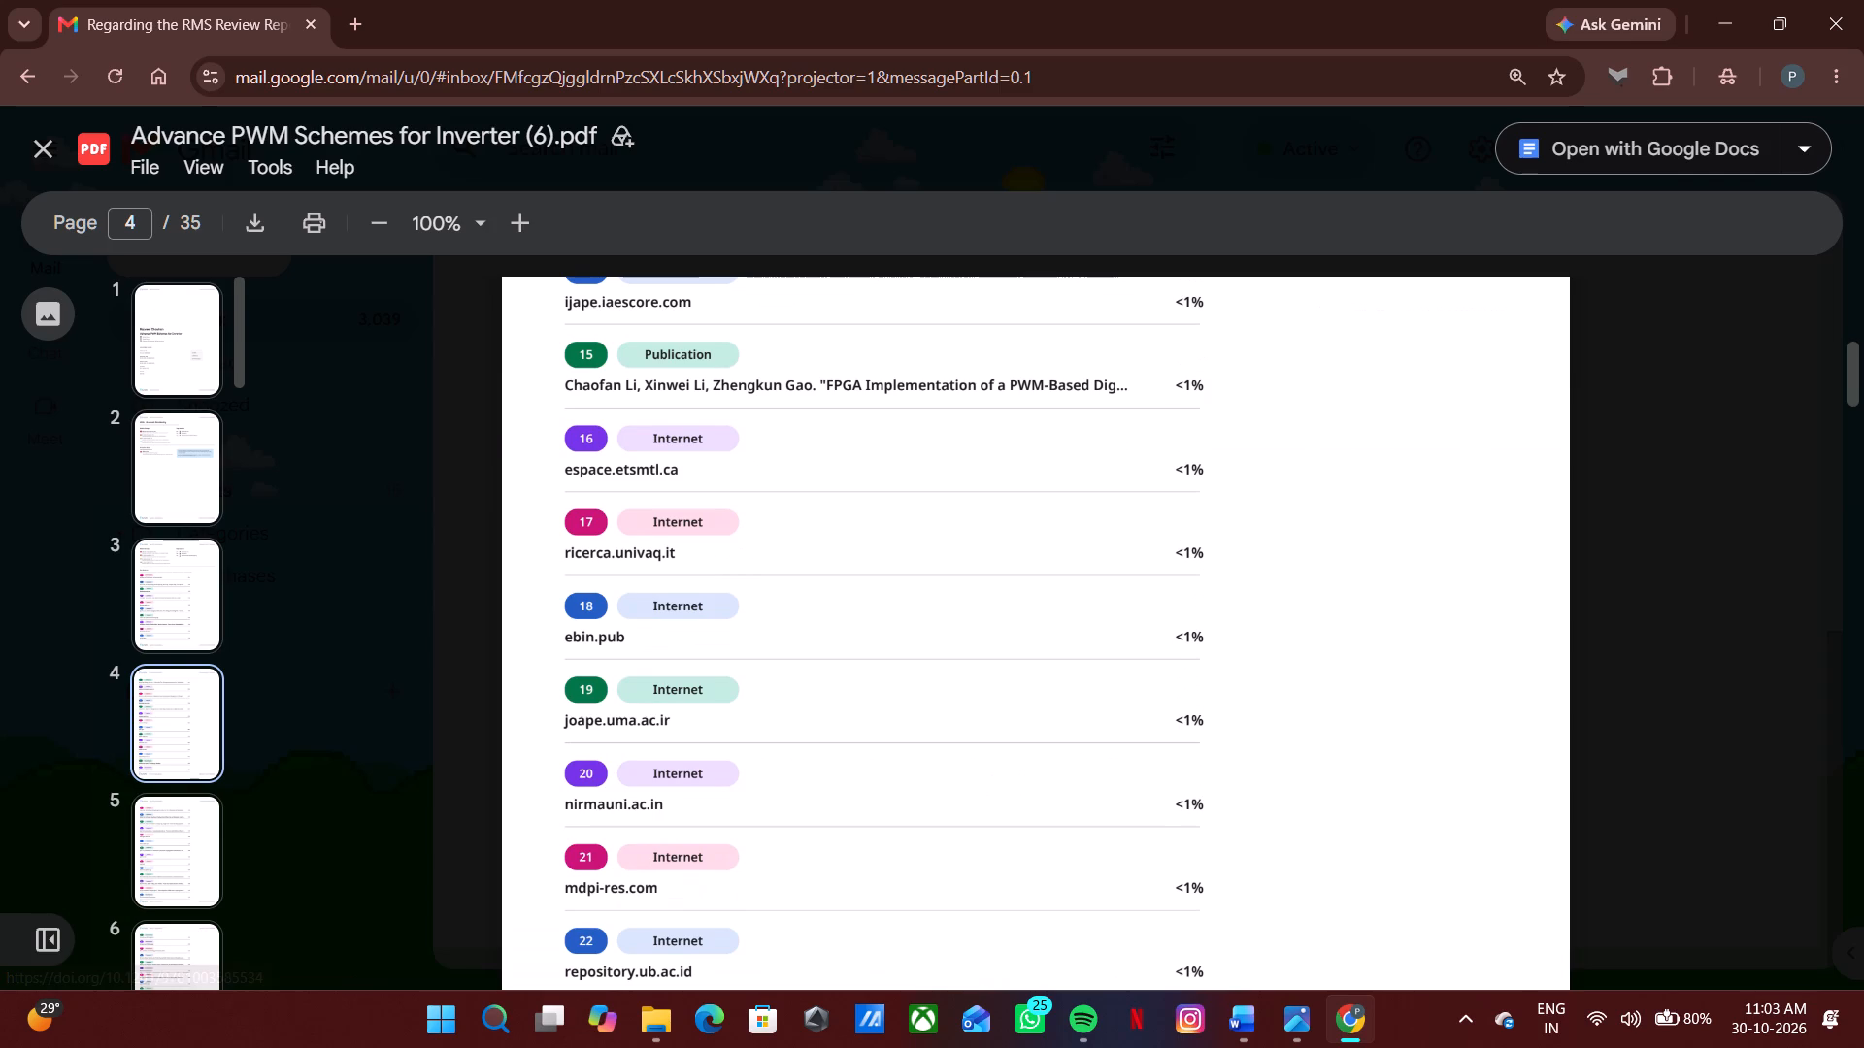
pyautogui.scroll(-8, 1291, 754)
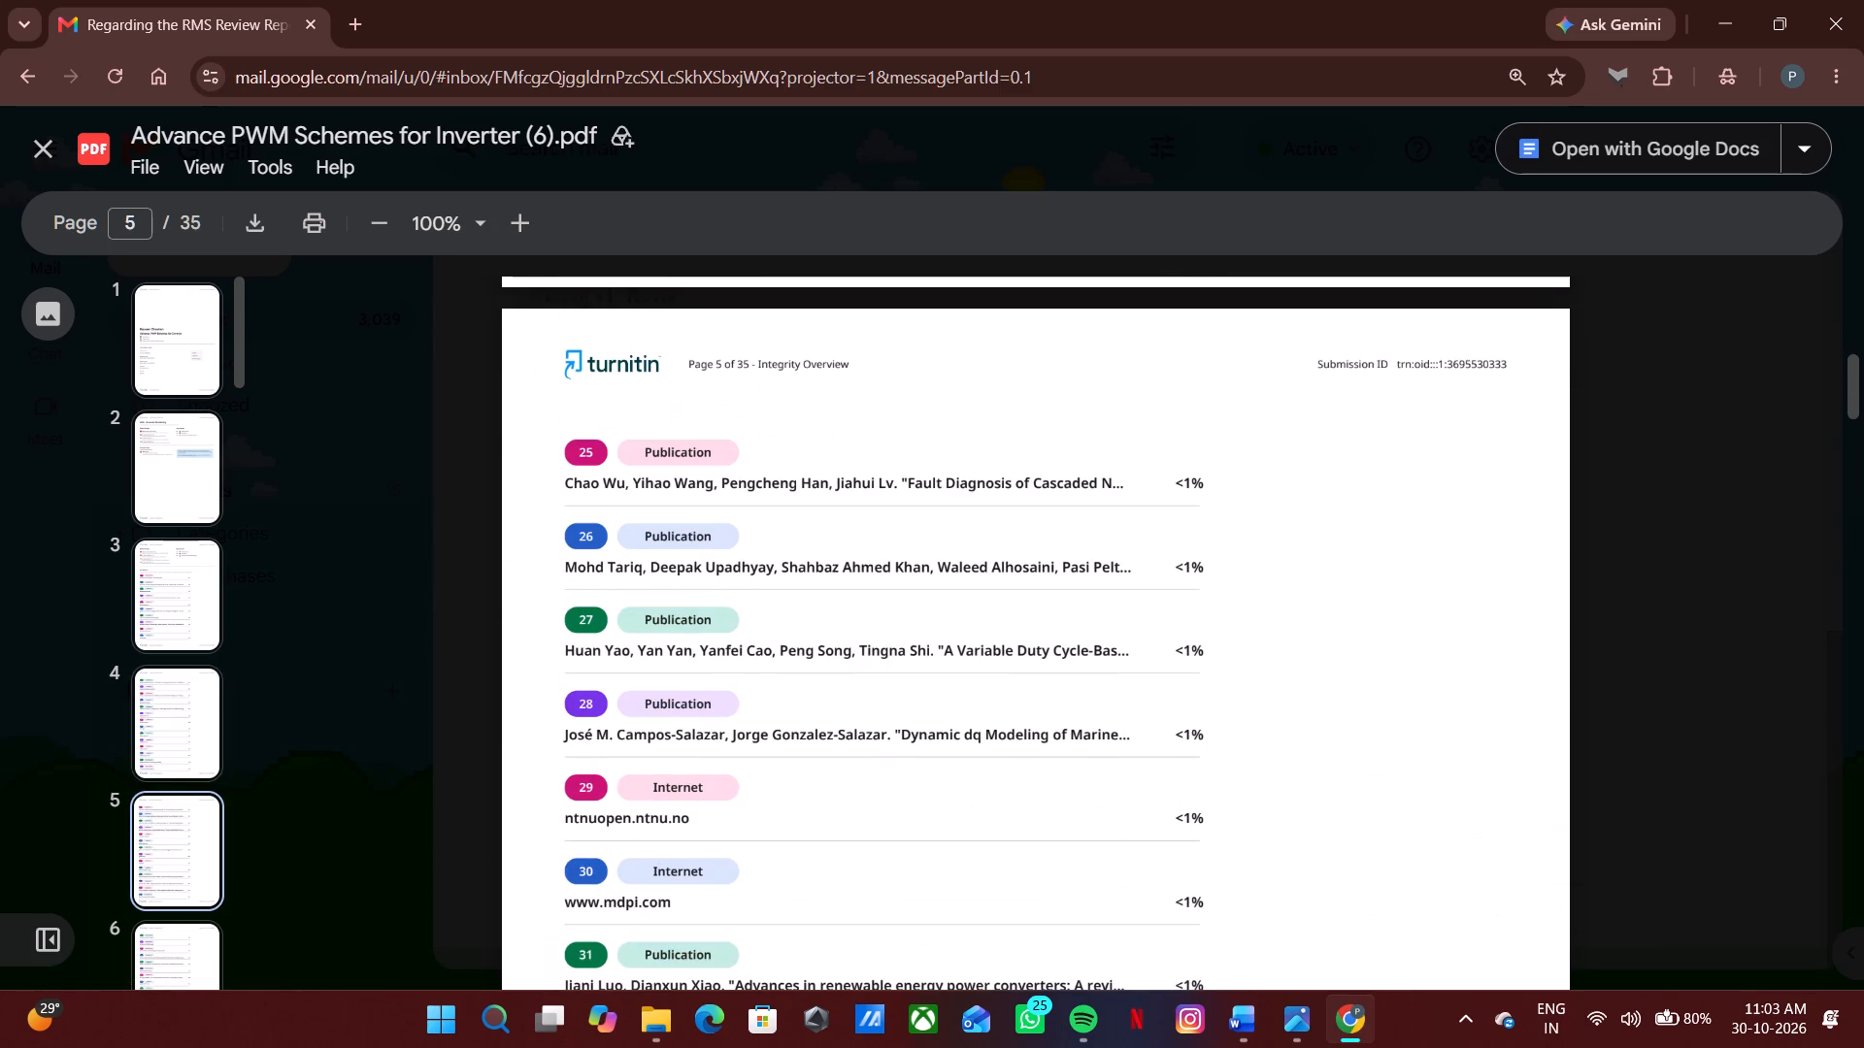
pyautogui.scroll(-7, 1267, 749)
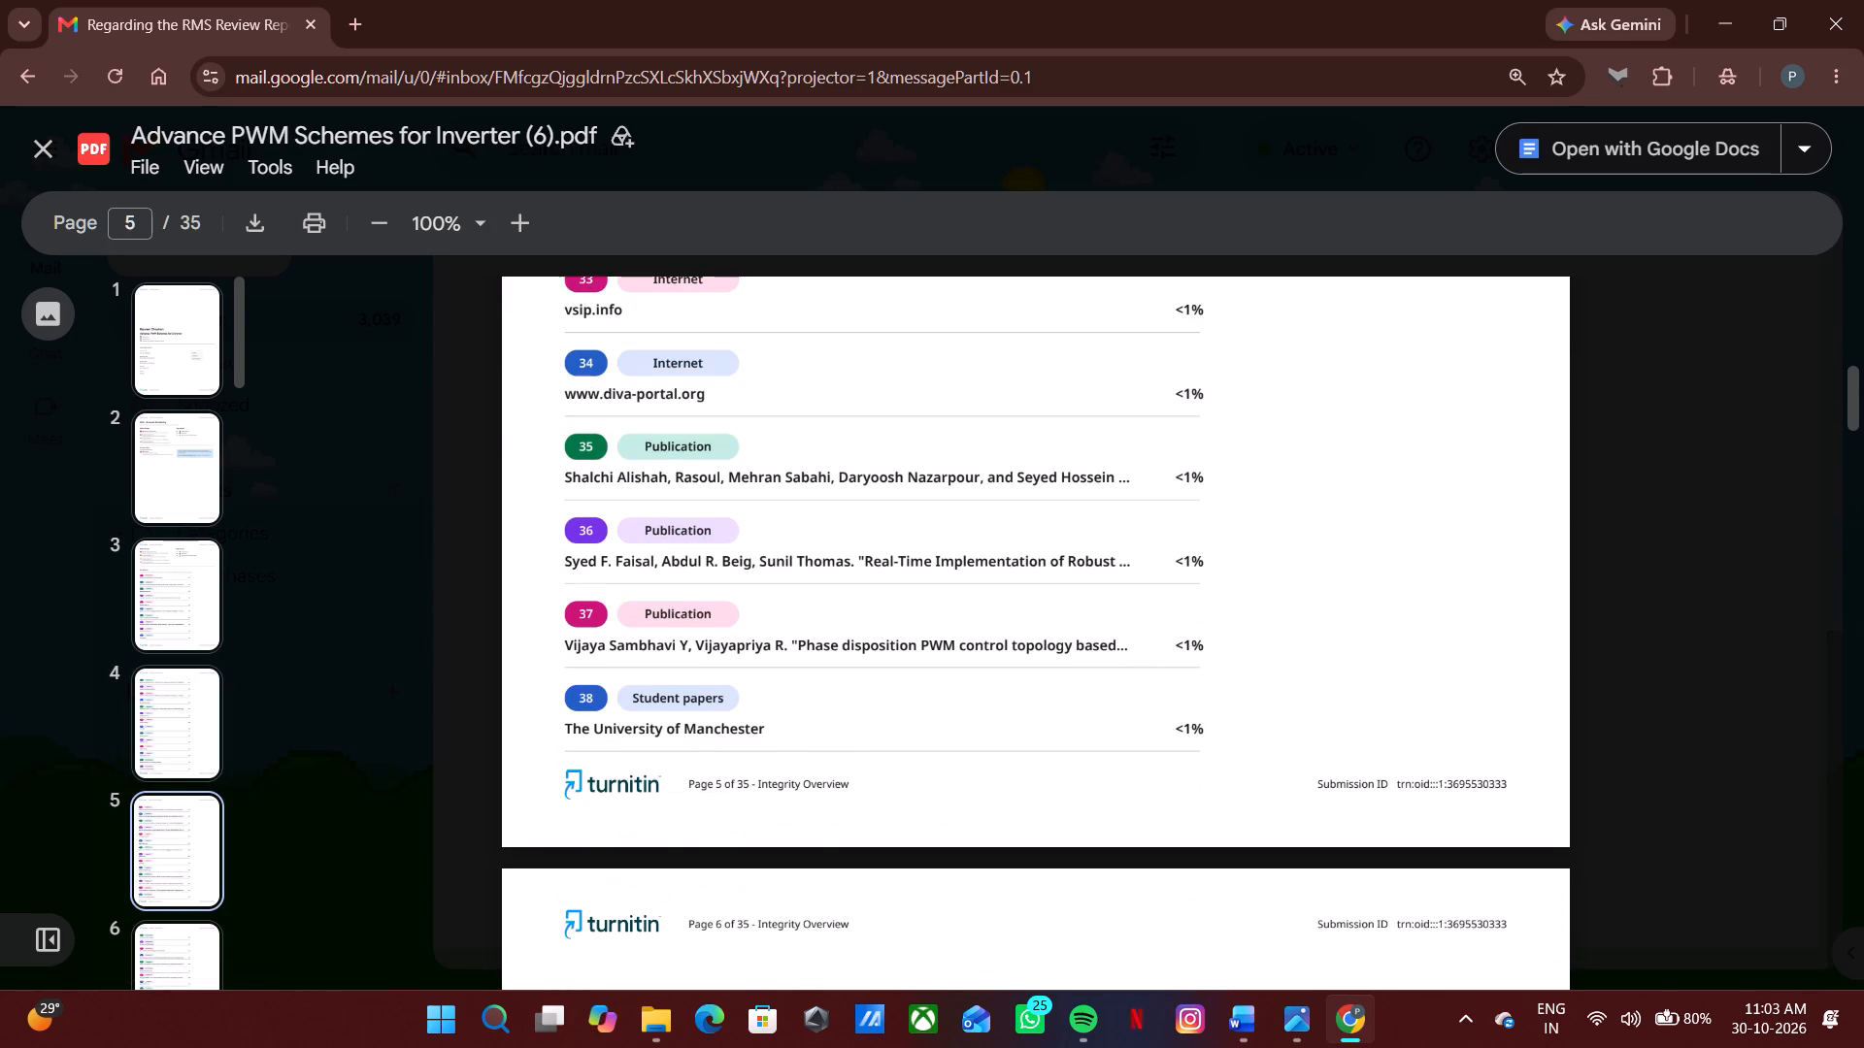
pyautogui.scroll(-6, 1261, 747)
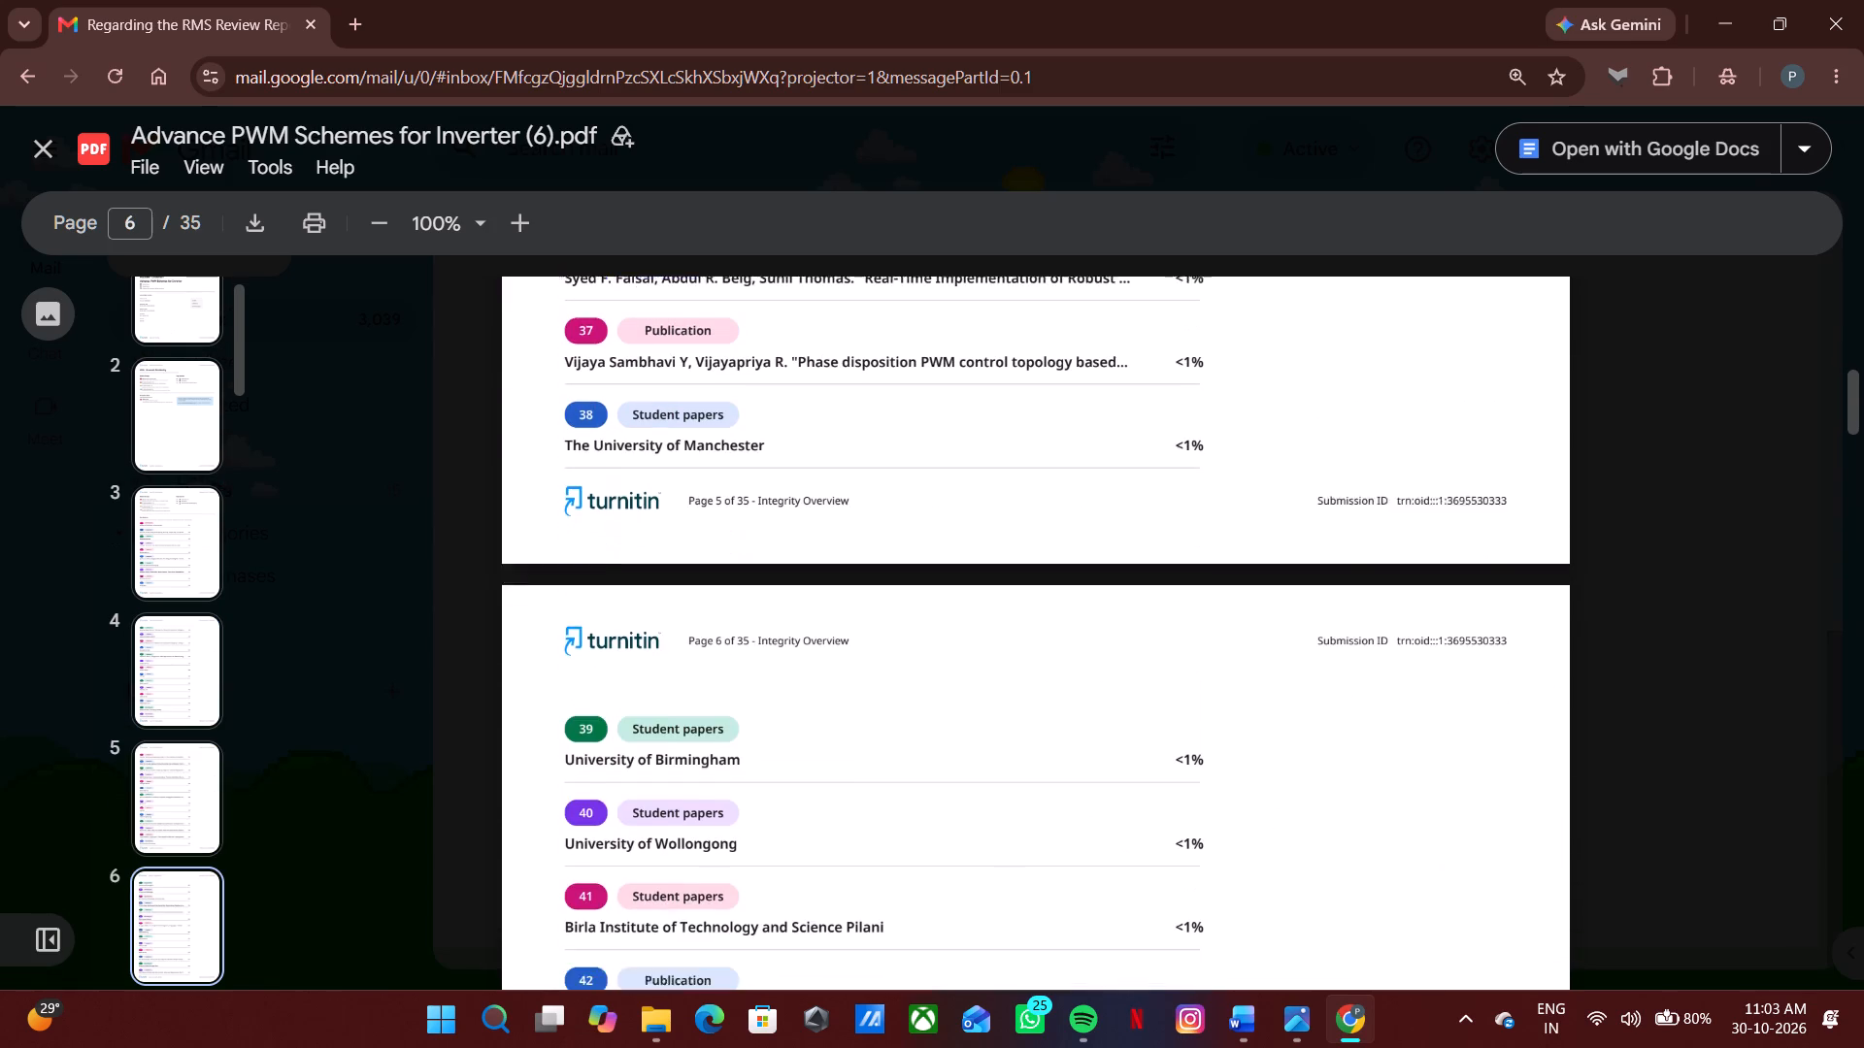
pyautogui.scroll(-13, 1258, 747)
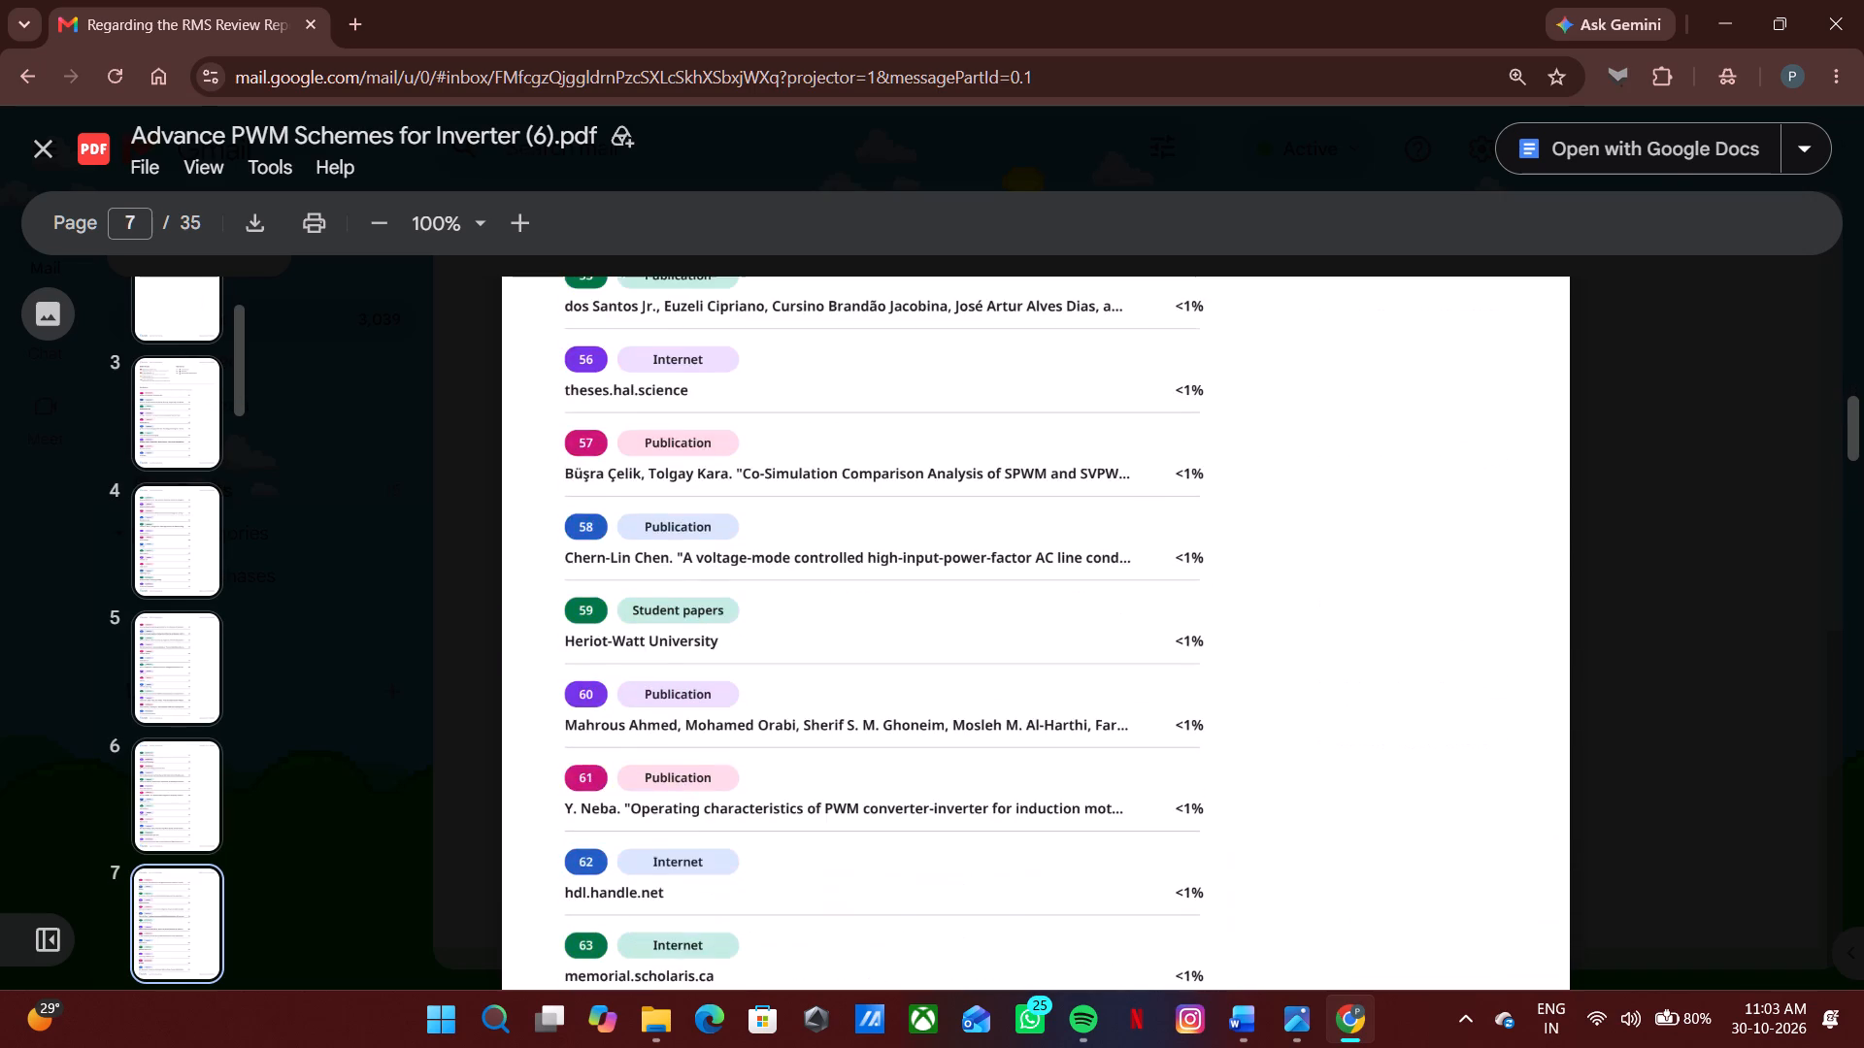
pyautogui.scroll(-16, 1256, 745)
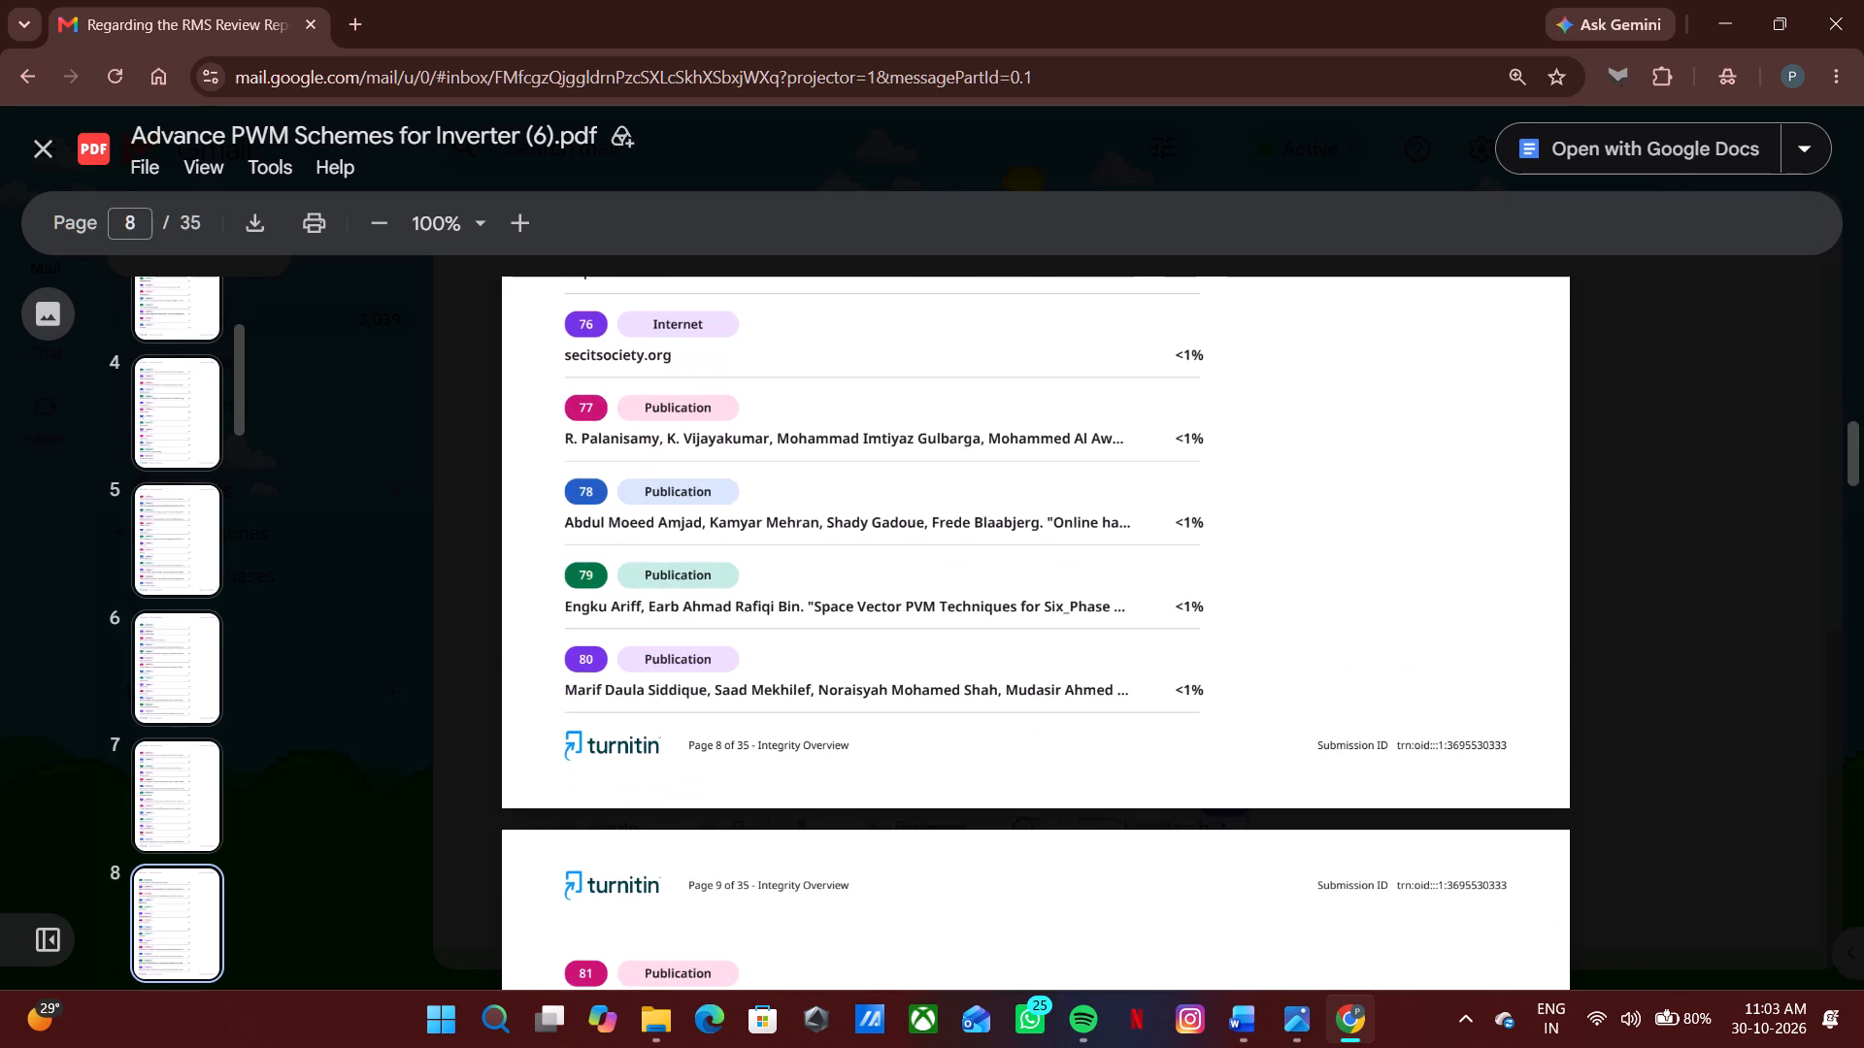
pyautogui.scroll(-6, 1244, 736)
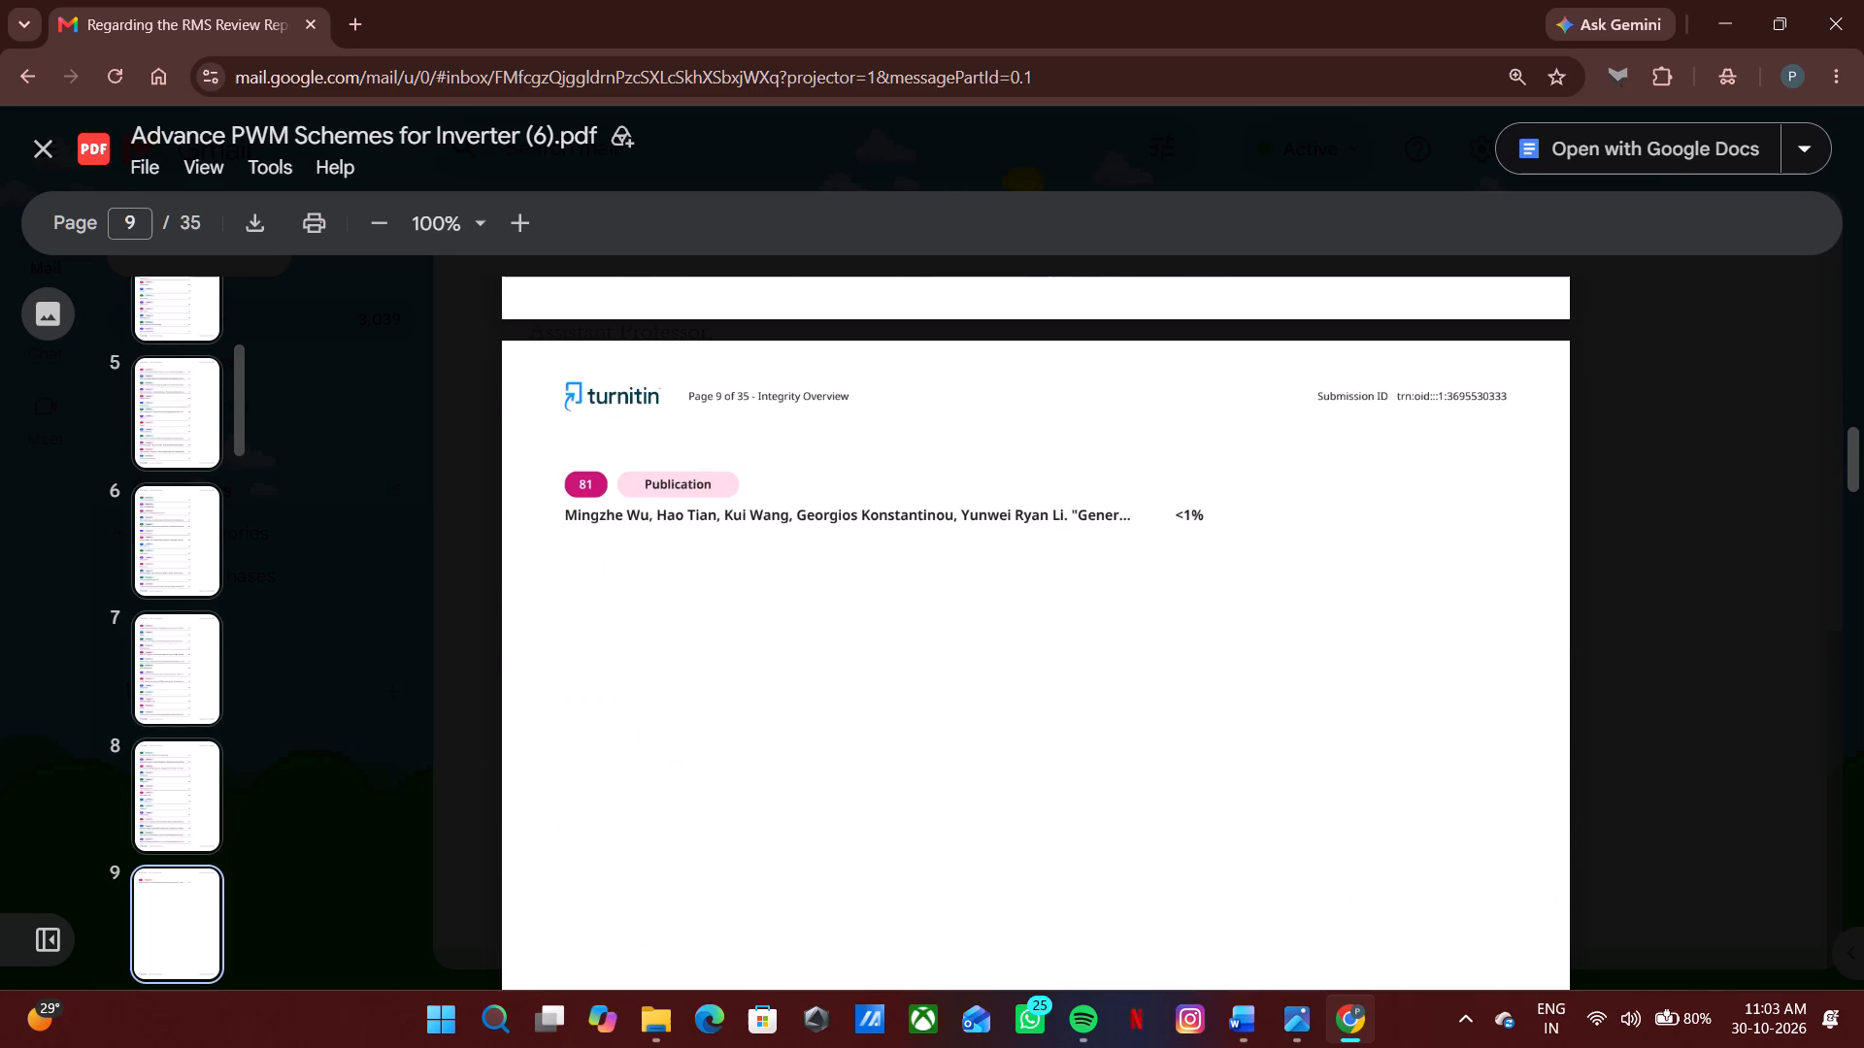
# Examine the highlighted matches on the submission's title page, certificate and signature pages, pages 10 to 13.
pyautogui.scroll(-9, 1239, 731)
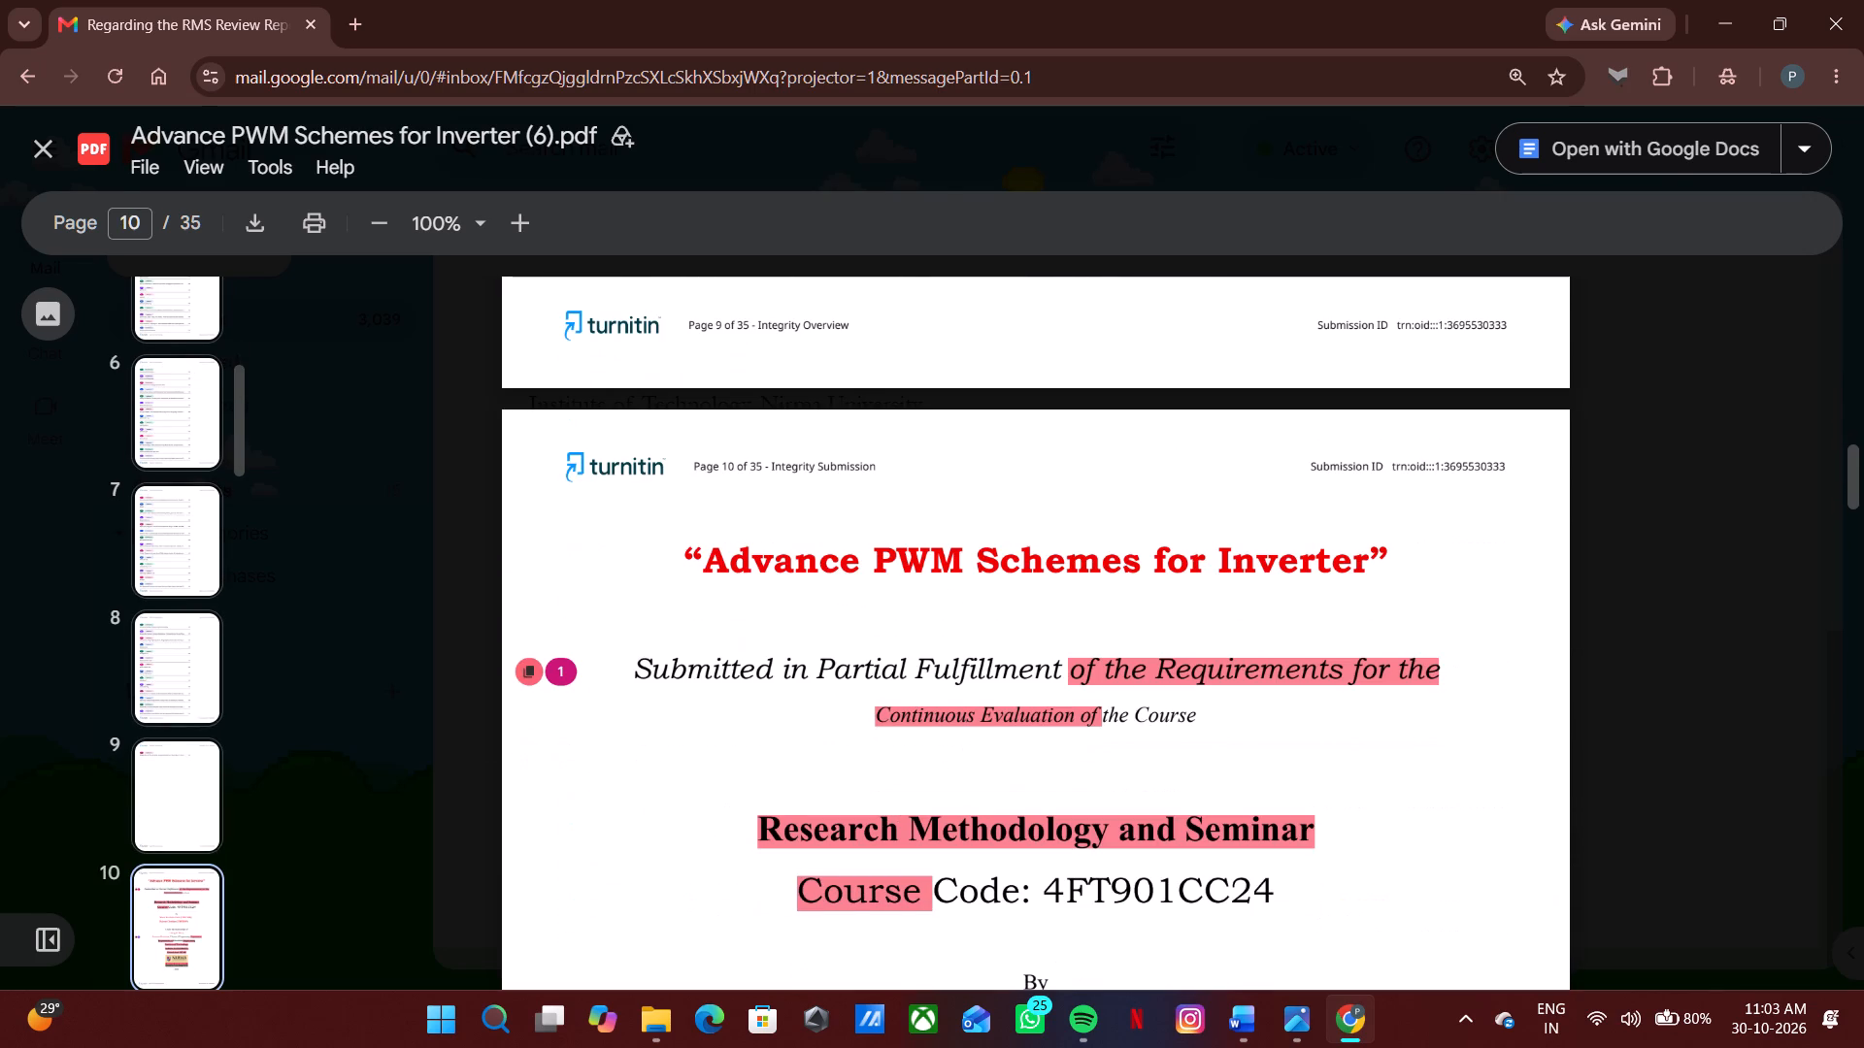
pyautogui.scroll(-1, 1152, 663)
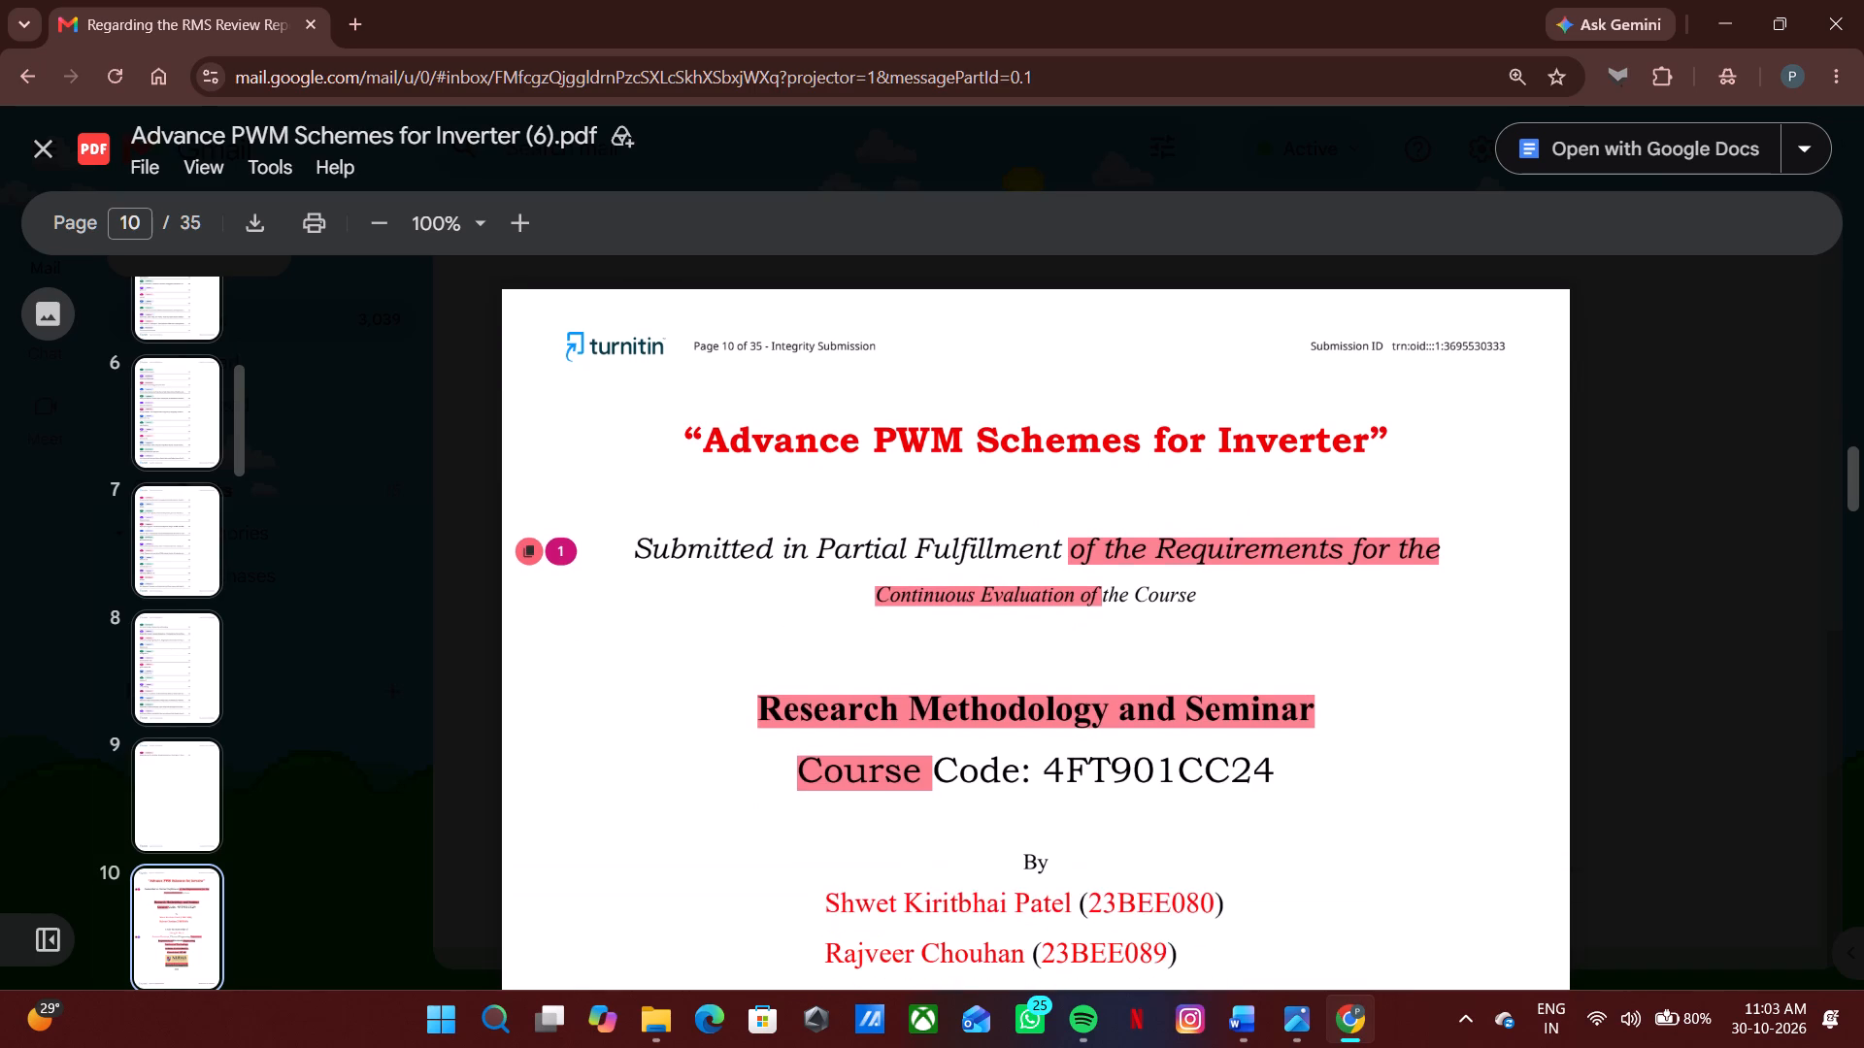
pyautogui.scroll(-1, 1229, 683)
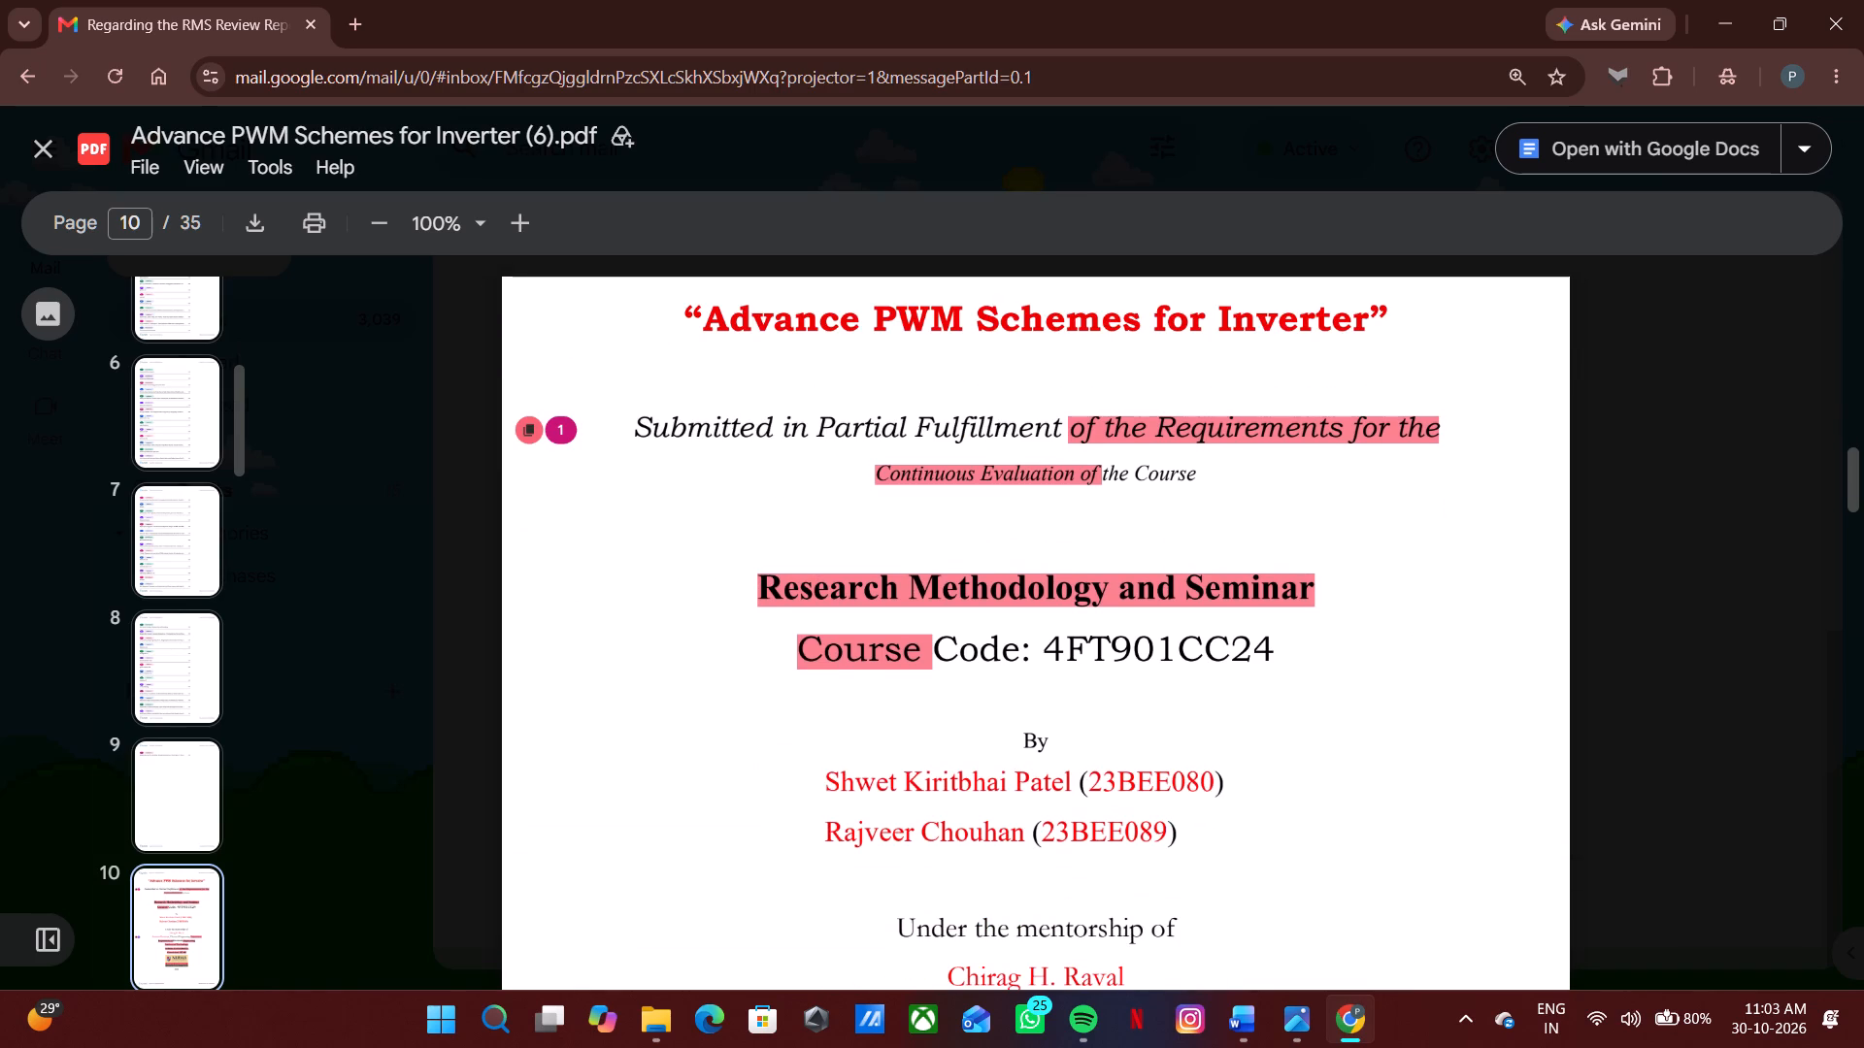
pyautogui.moveTo(915, 640); pyautogui.dragTo(833, 667)
pyautogui.click(847, 703)
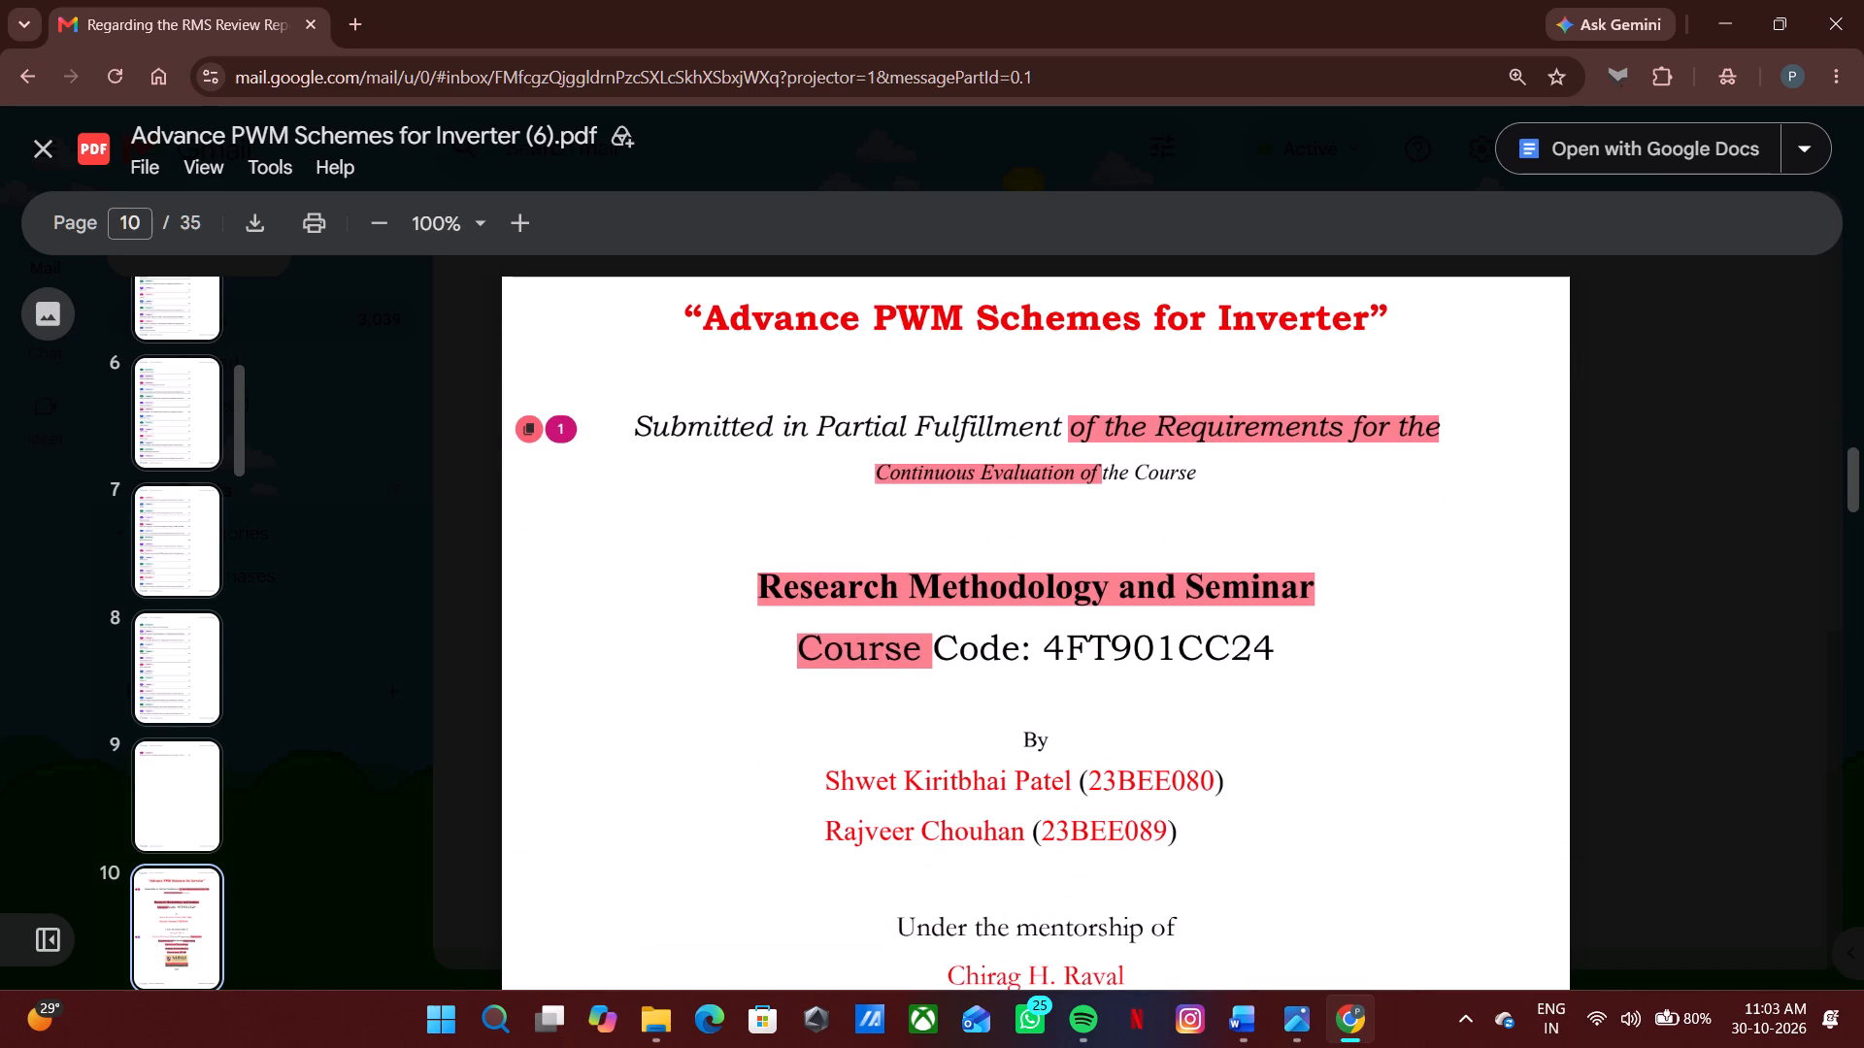
pyautogui.scroll(-5, 1132, 656)
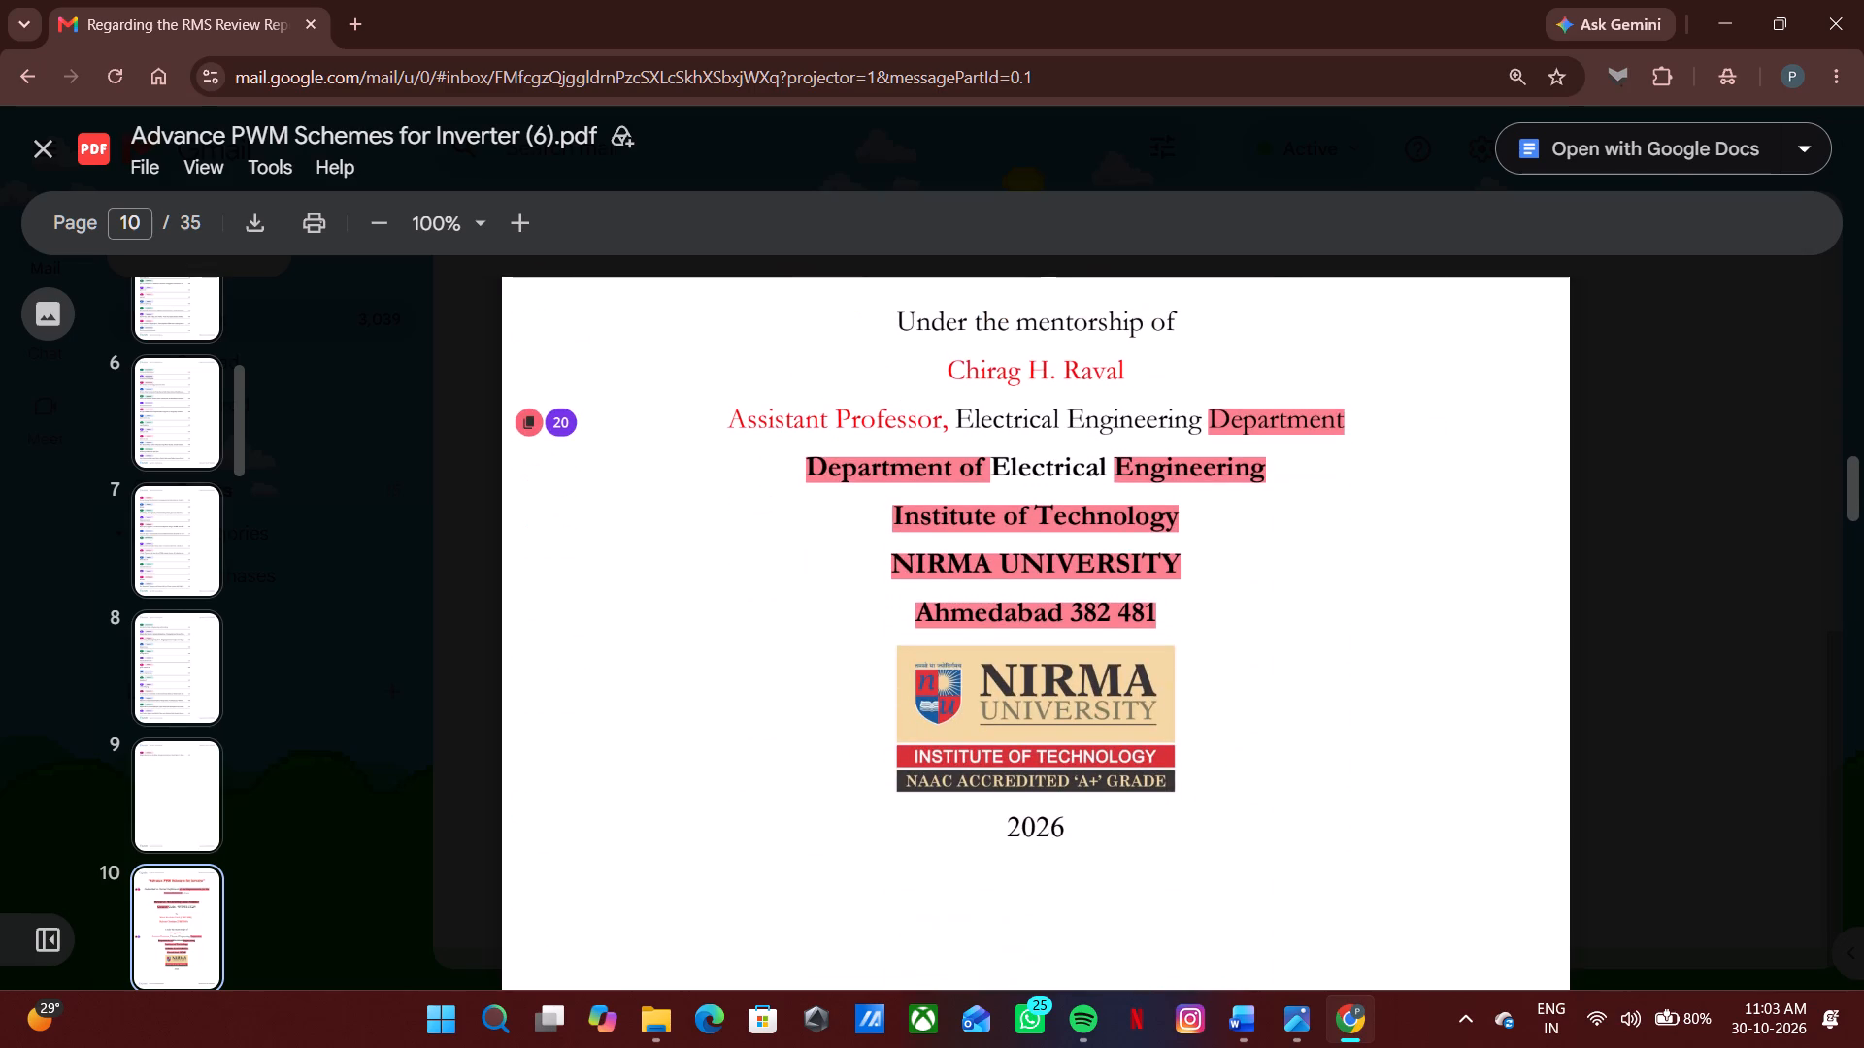
pyautogui.scroll(-5, 1132, 660)
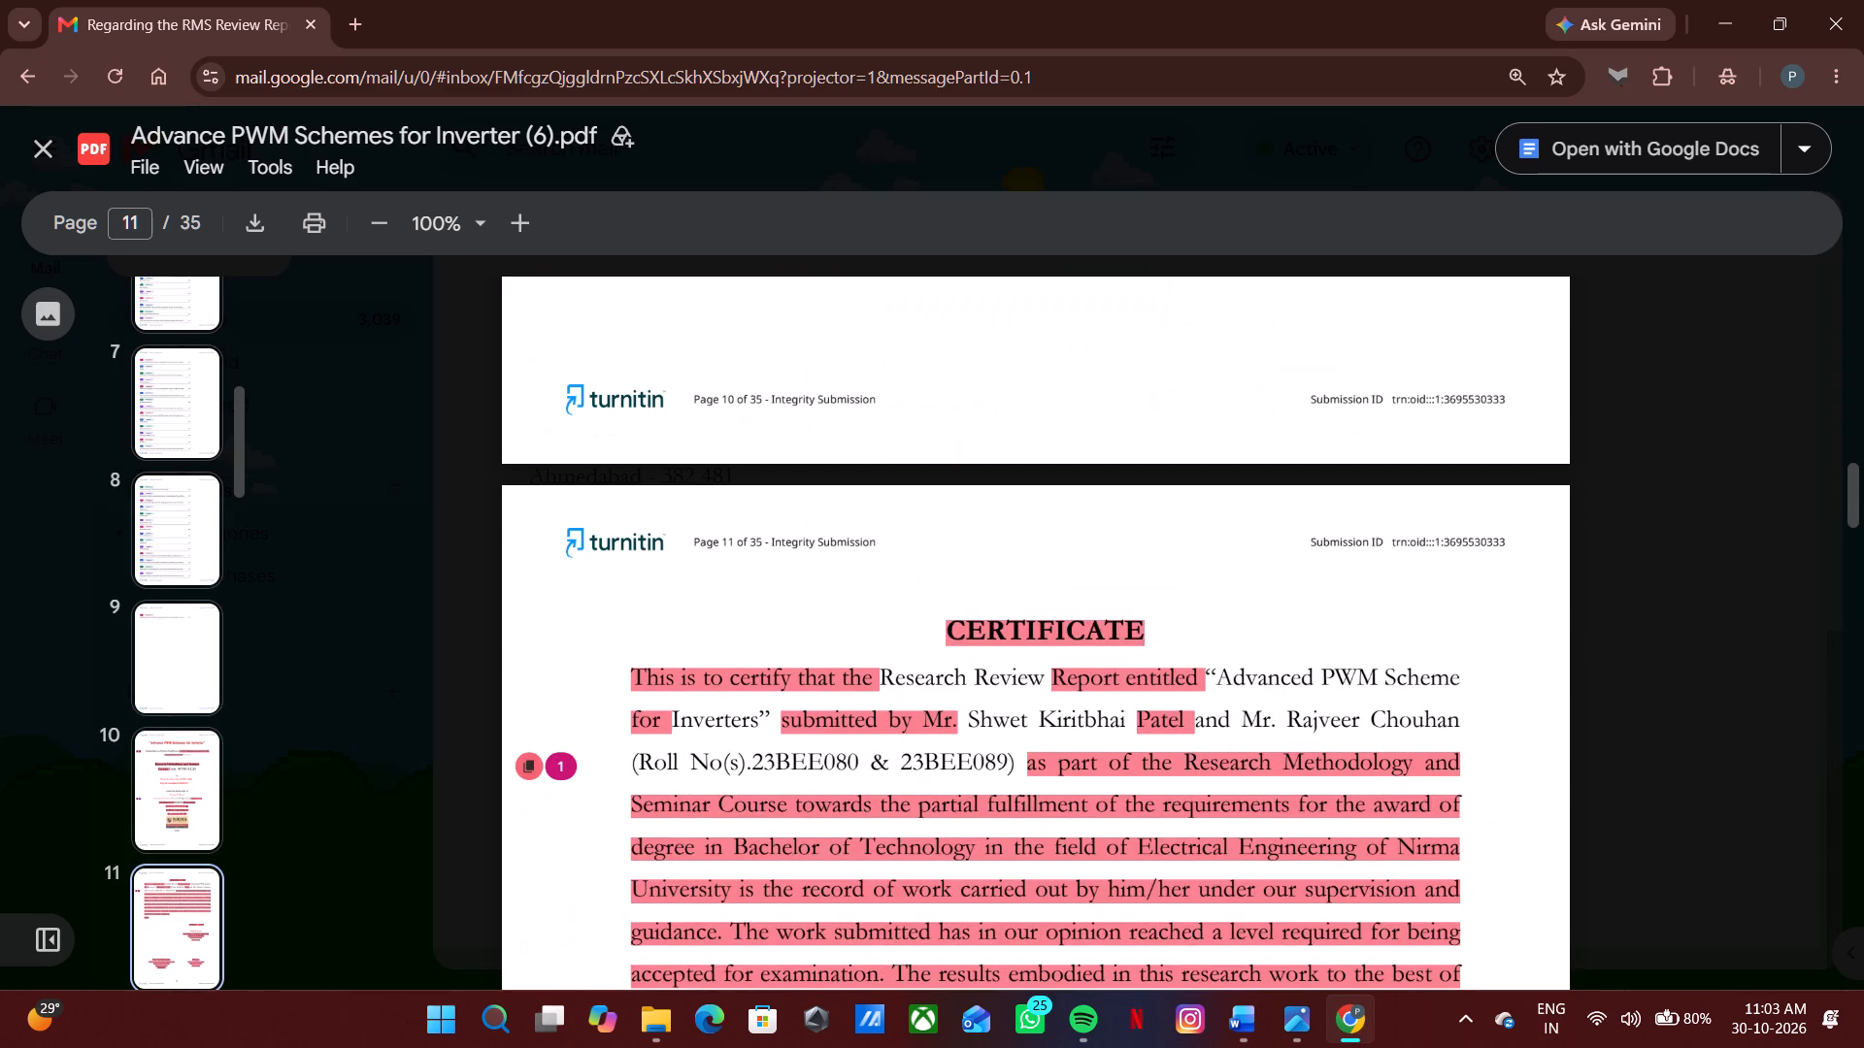
pyautogui.scroll(-4, 1139, 669)
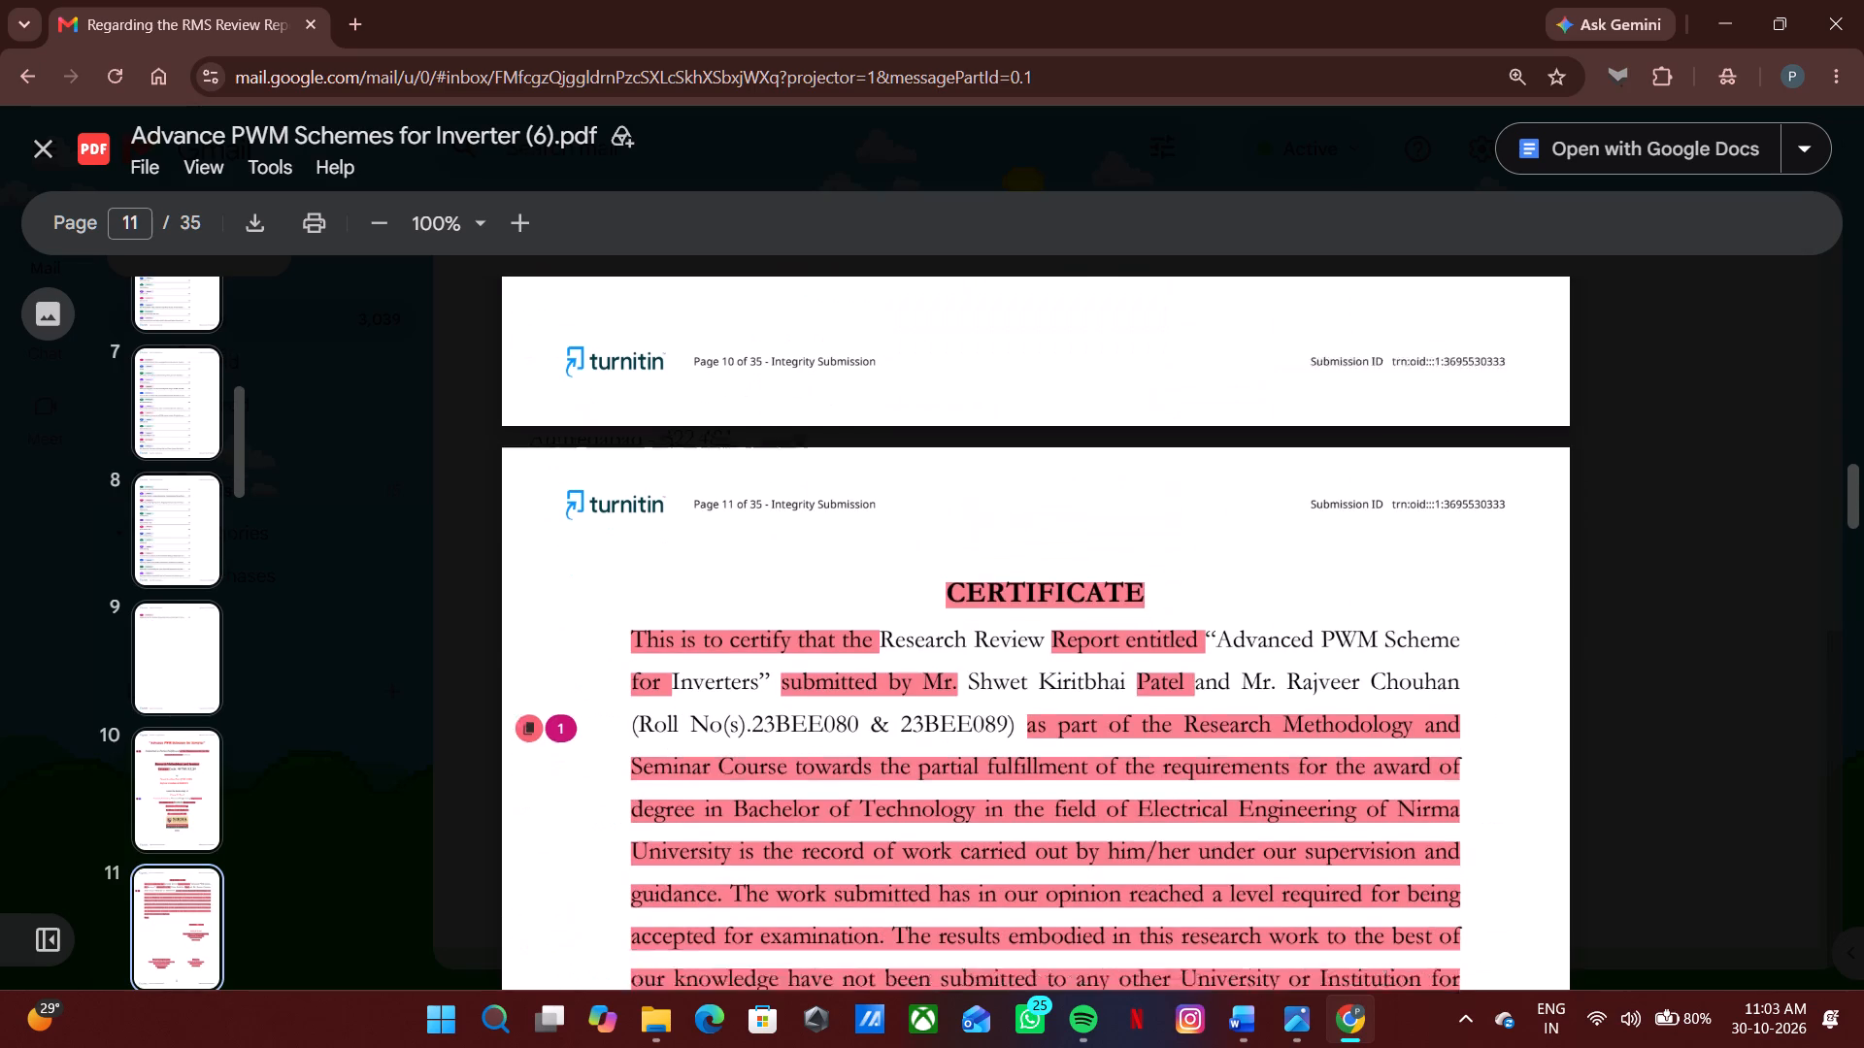
pyautogui.scroll(-5, 1139, 669)
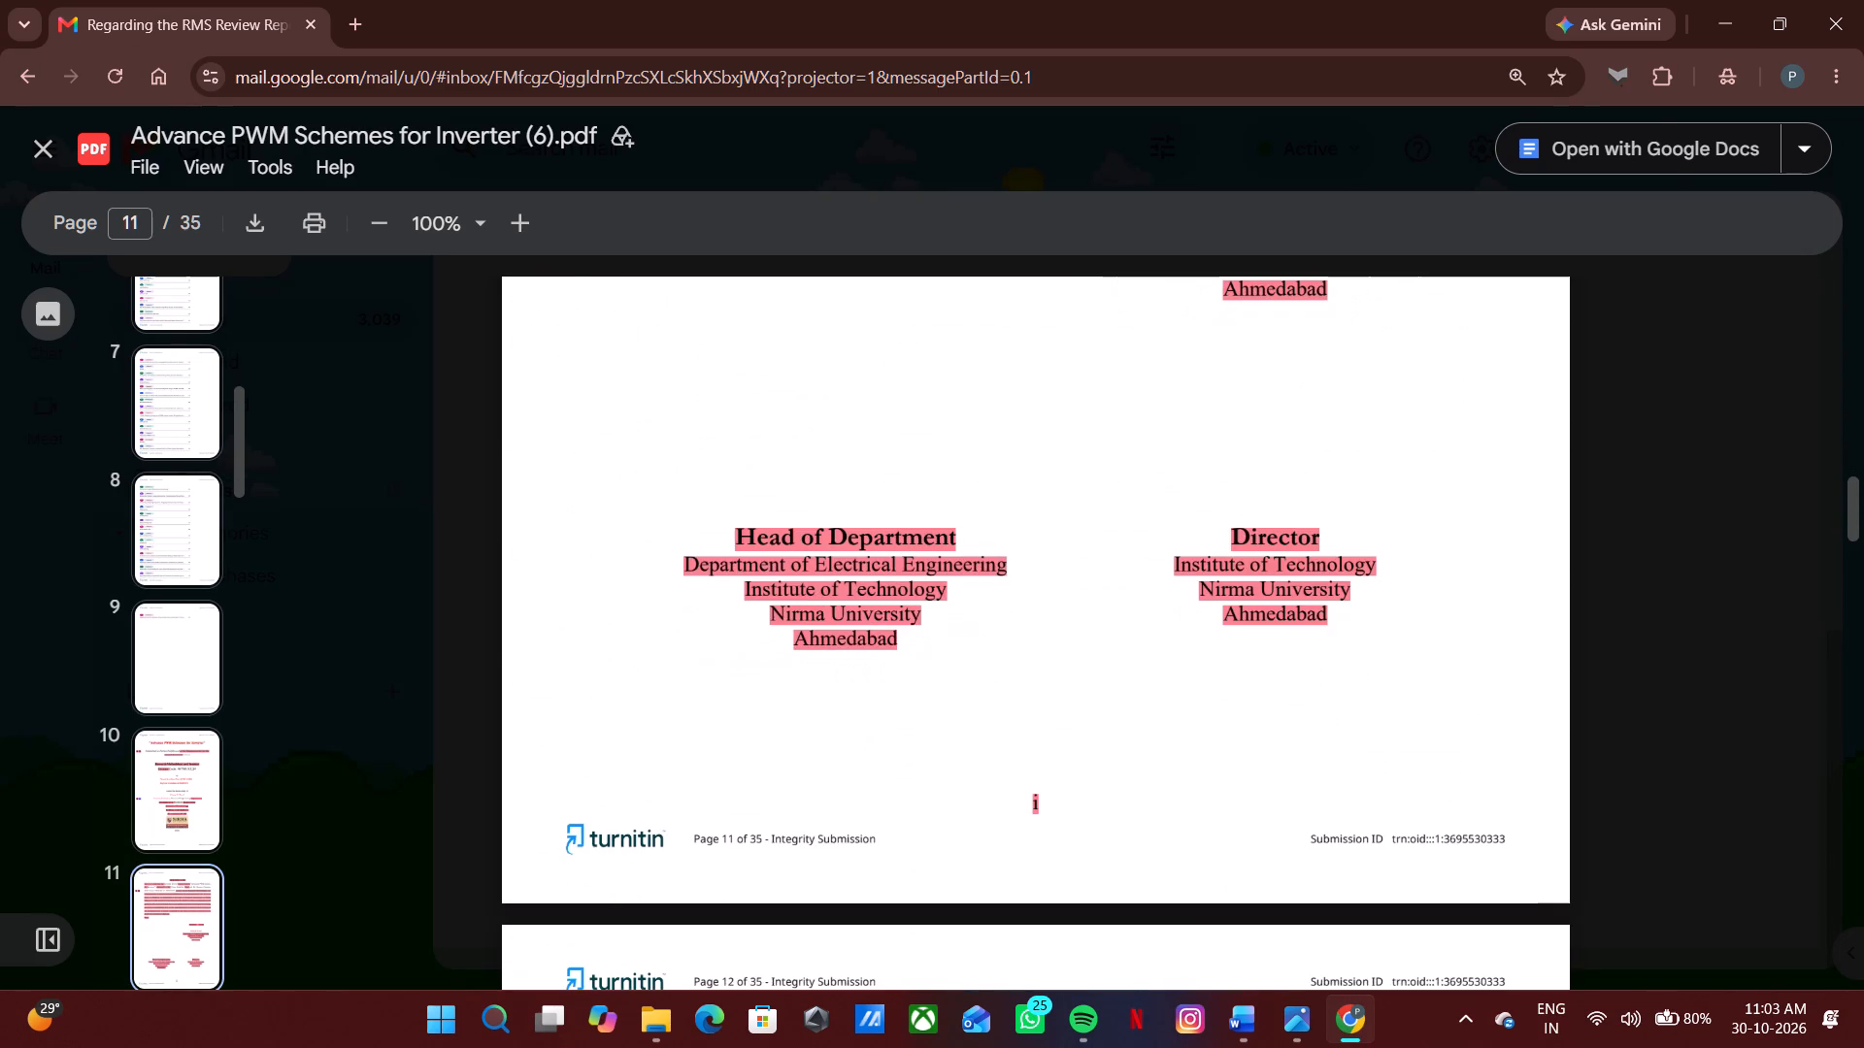
pyautogui.scroll(-13, 1139, 669)
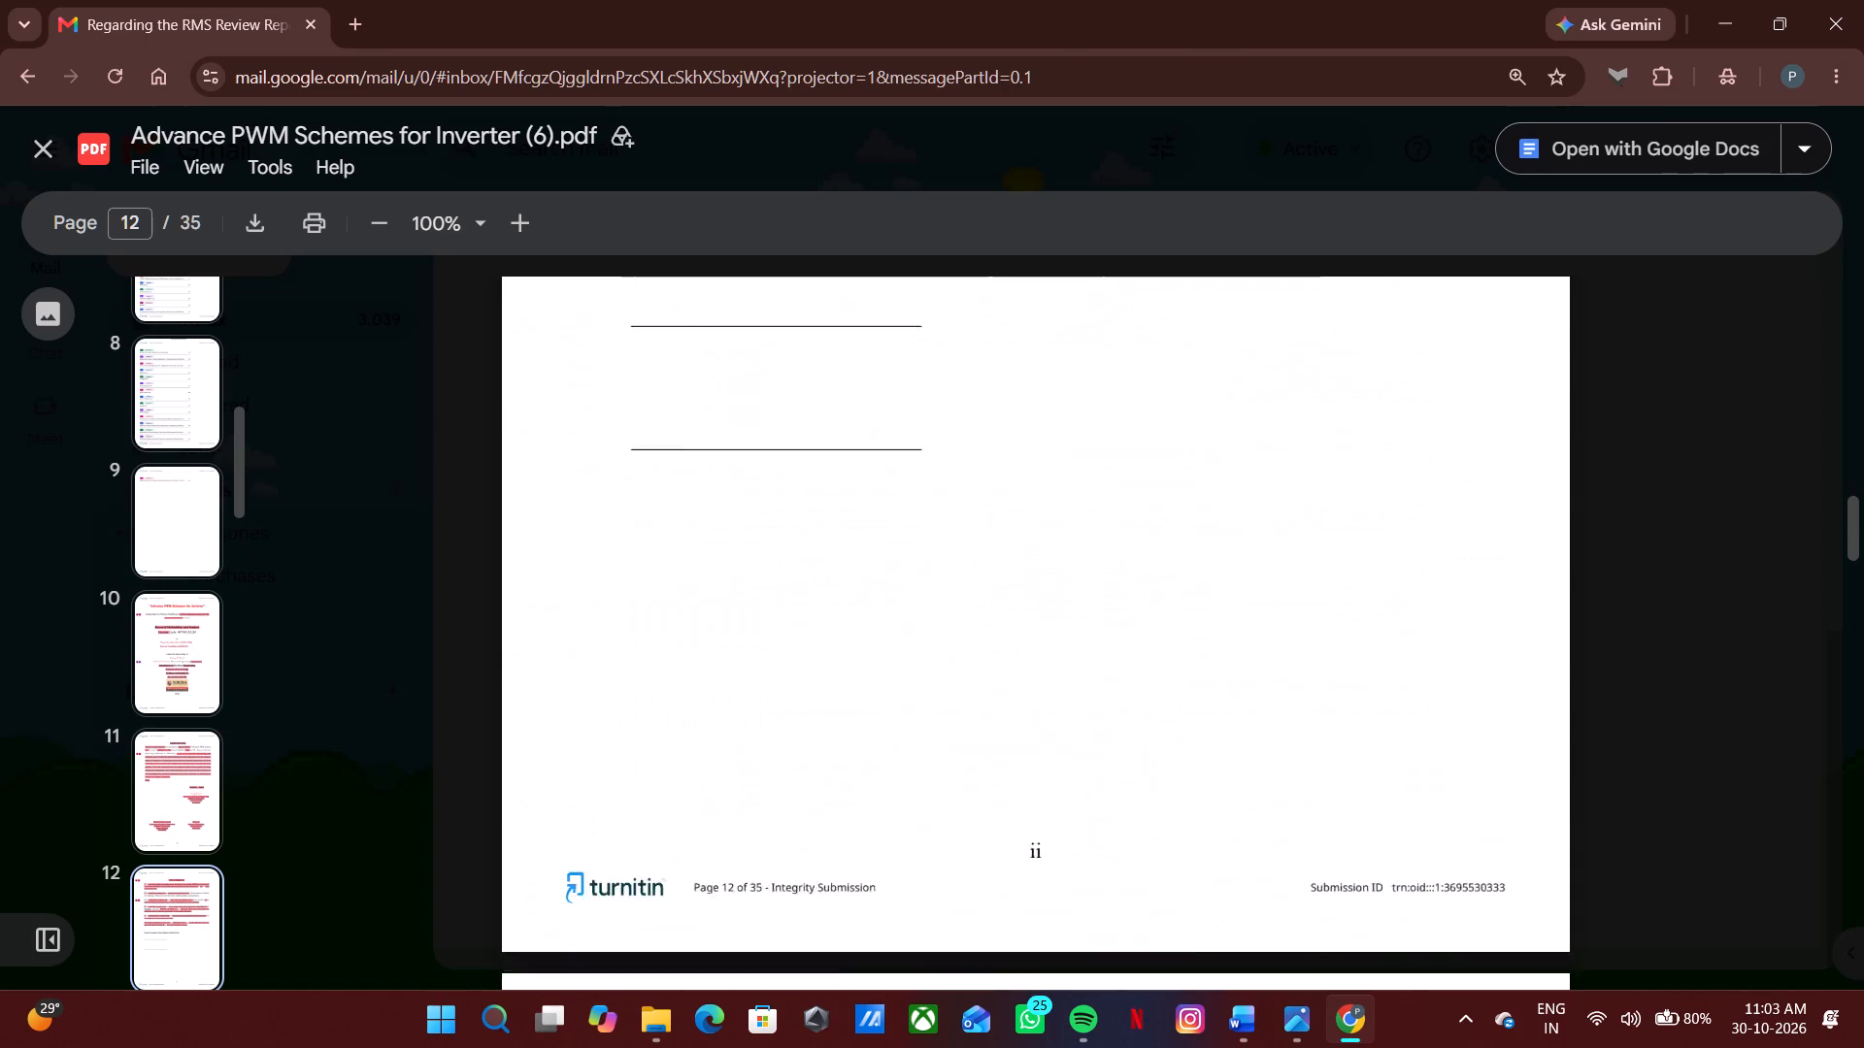
pyautogui.scroll(-13, 1139, 669)
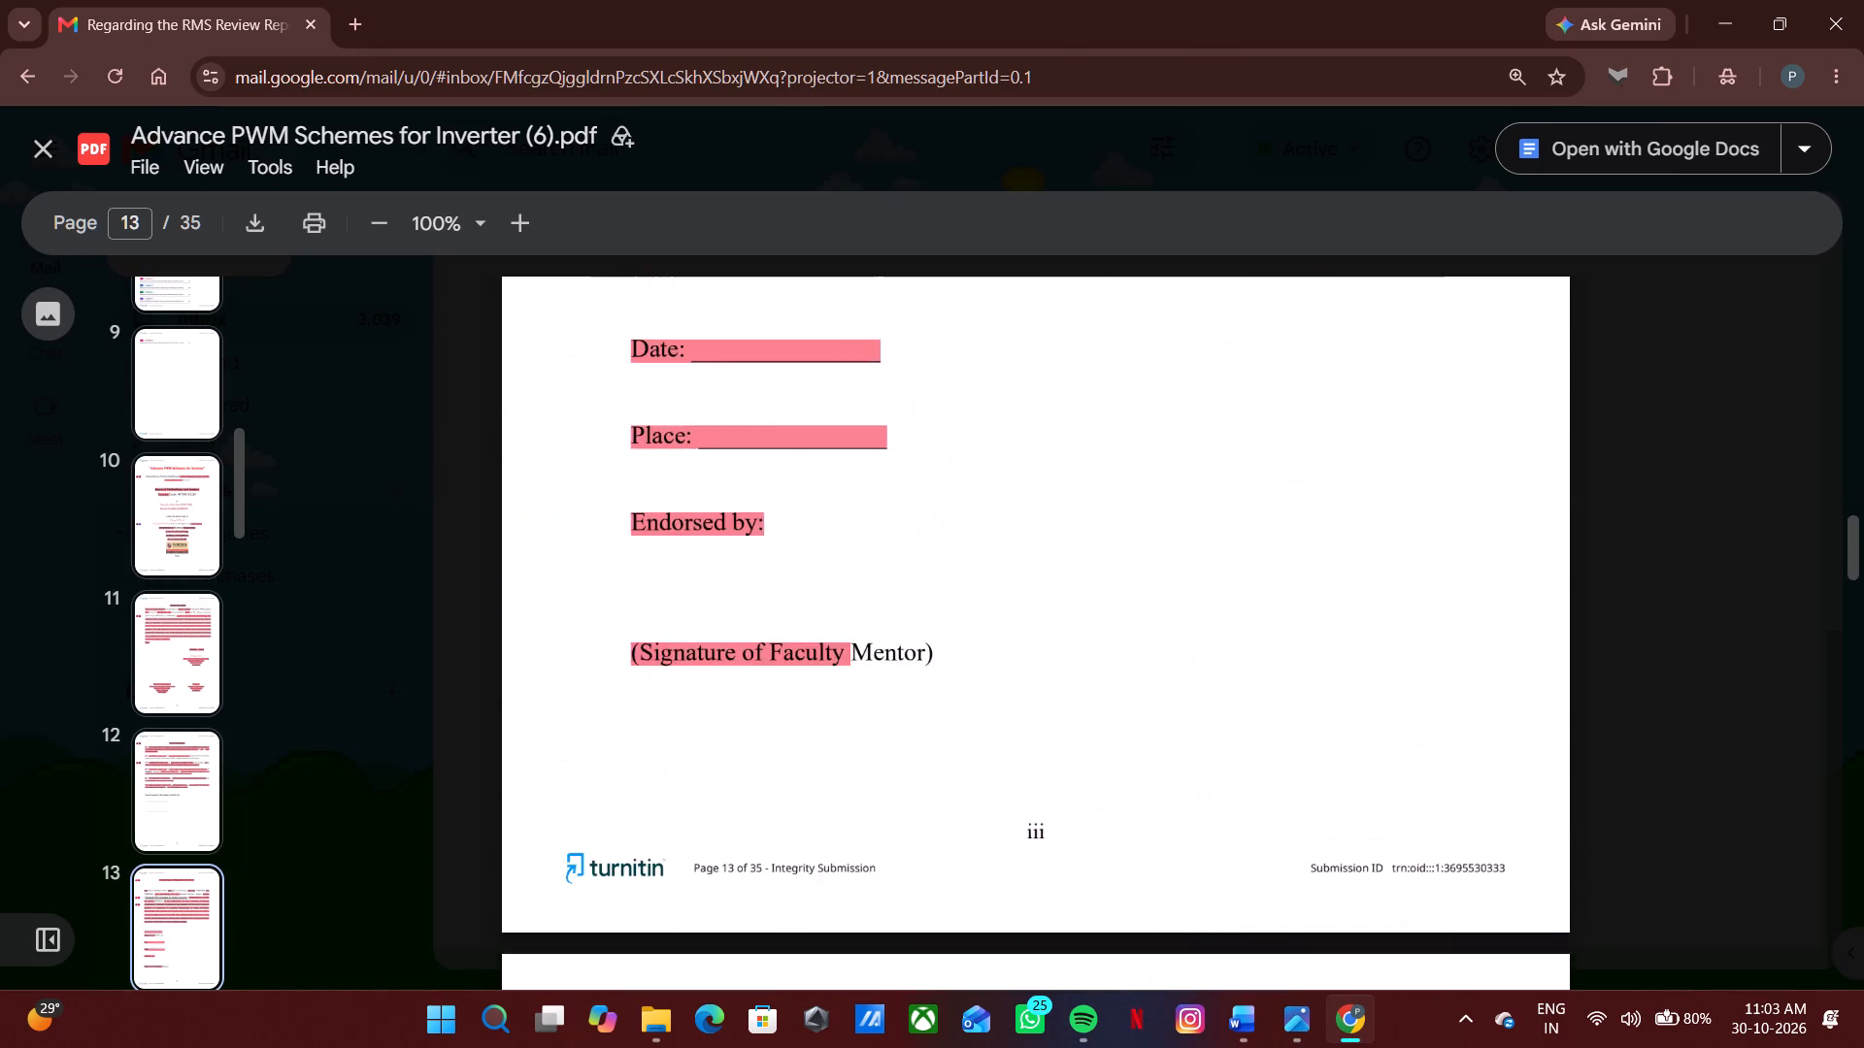
# Examine the highlighted matches in the List of Figures and the abbreviations table, up to the Contents page.
pyautogui.scroll(-16, 1139, 669)
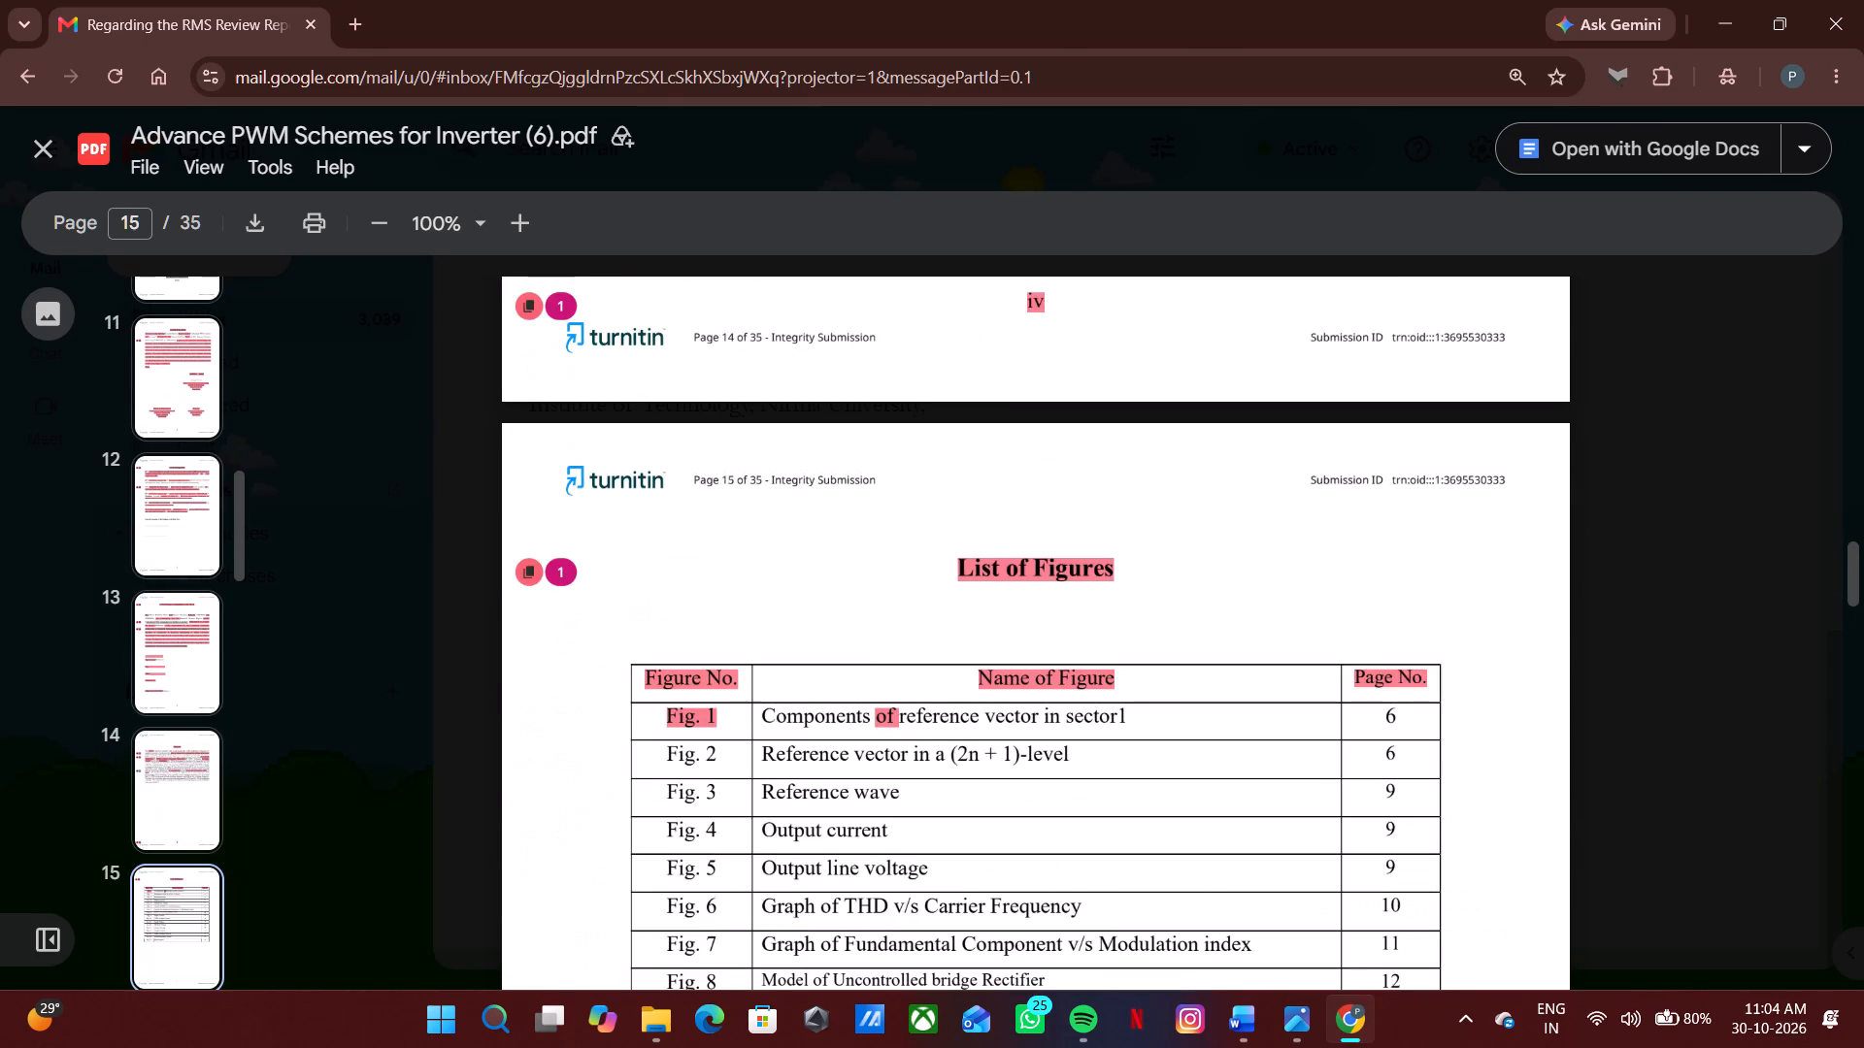
pyautogui.scroll(-8, 1135, 671)
pyautogui.scroll(4, 1135, 670)
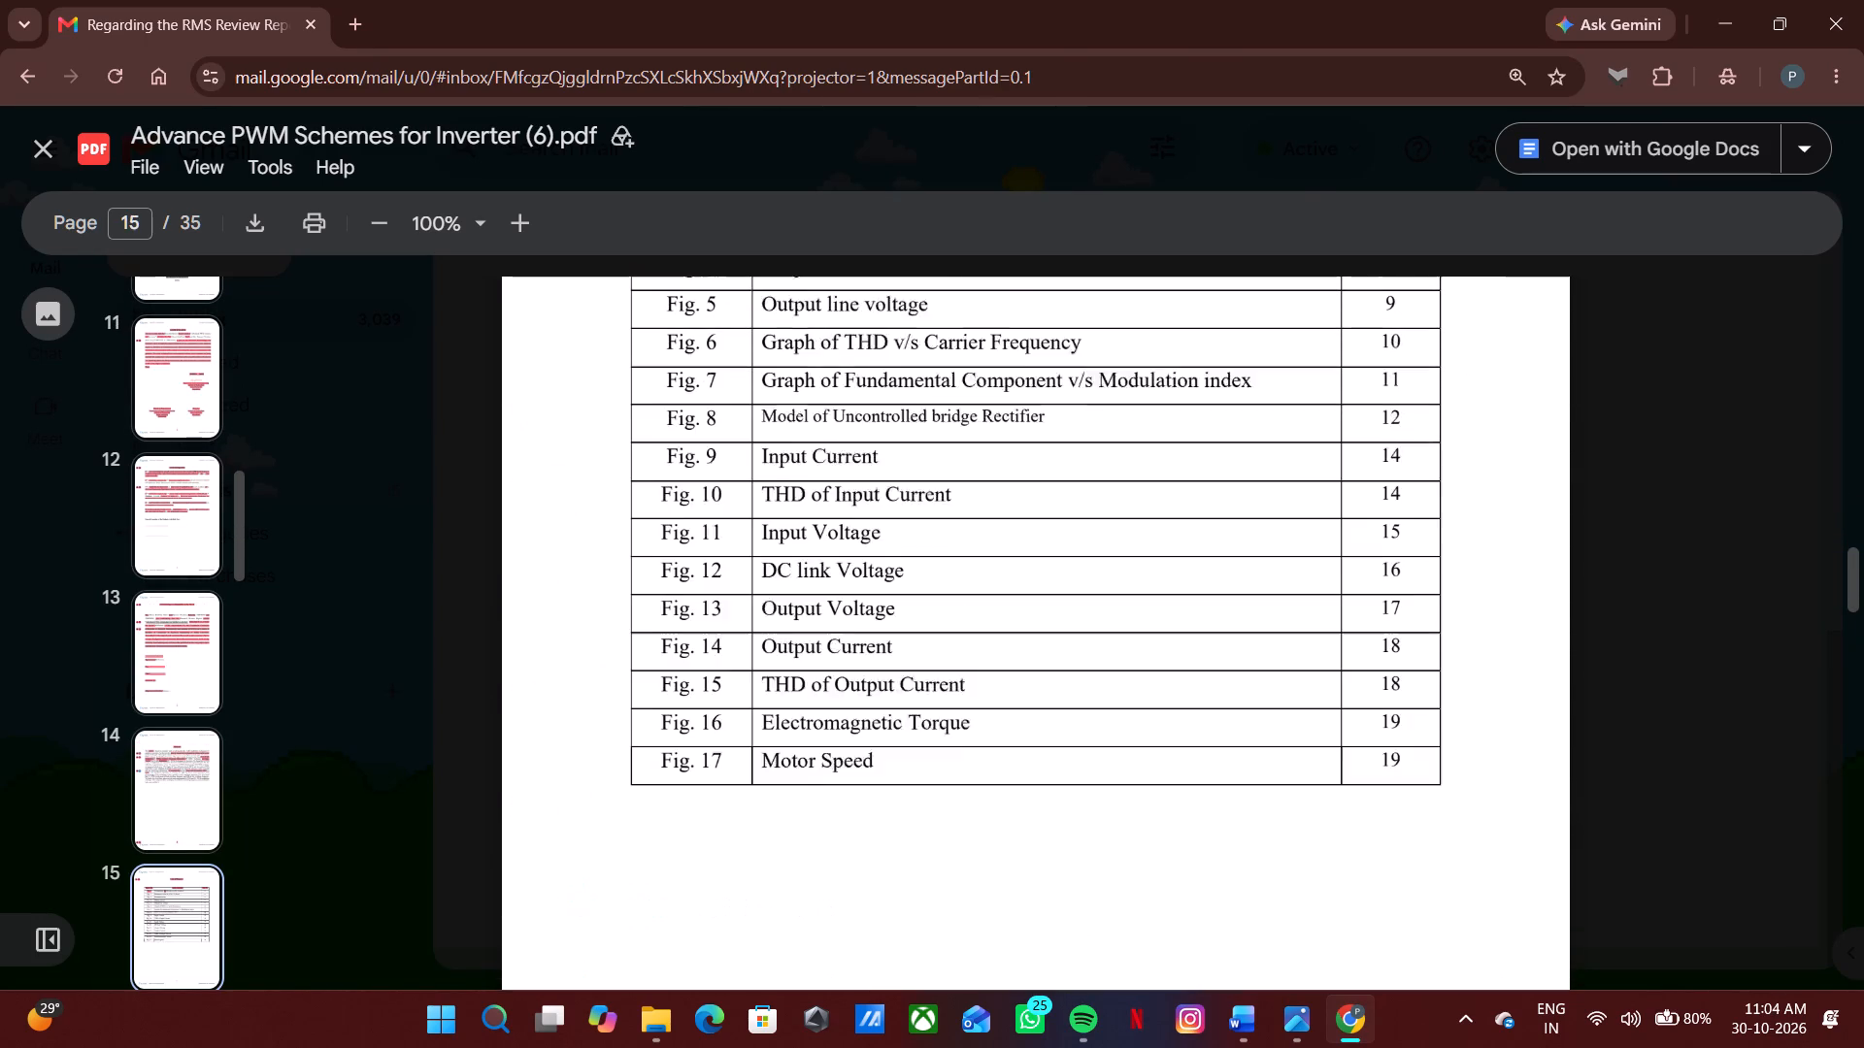
pyautogui.scroll(4, 1135, 670)
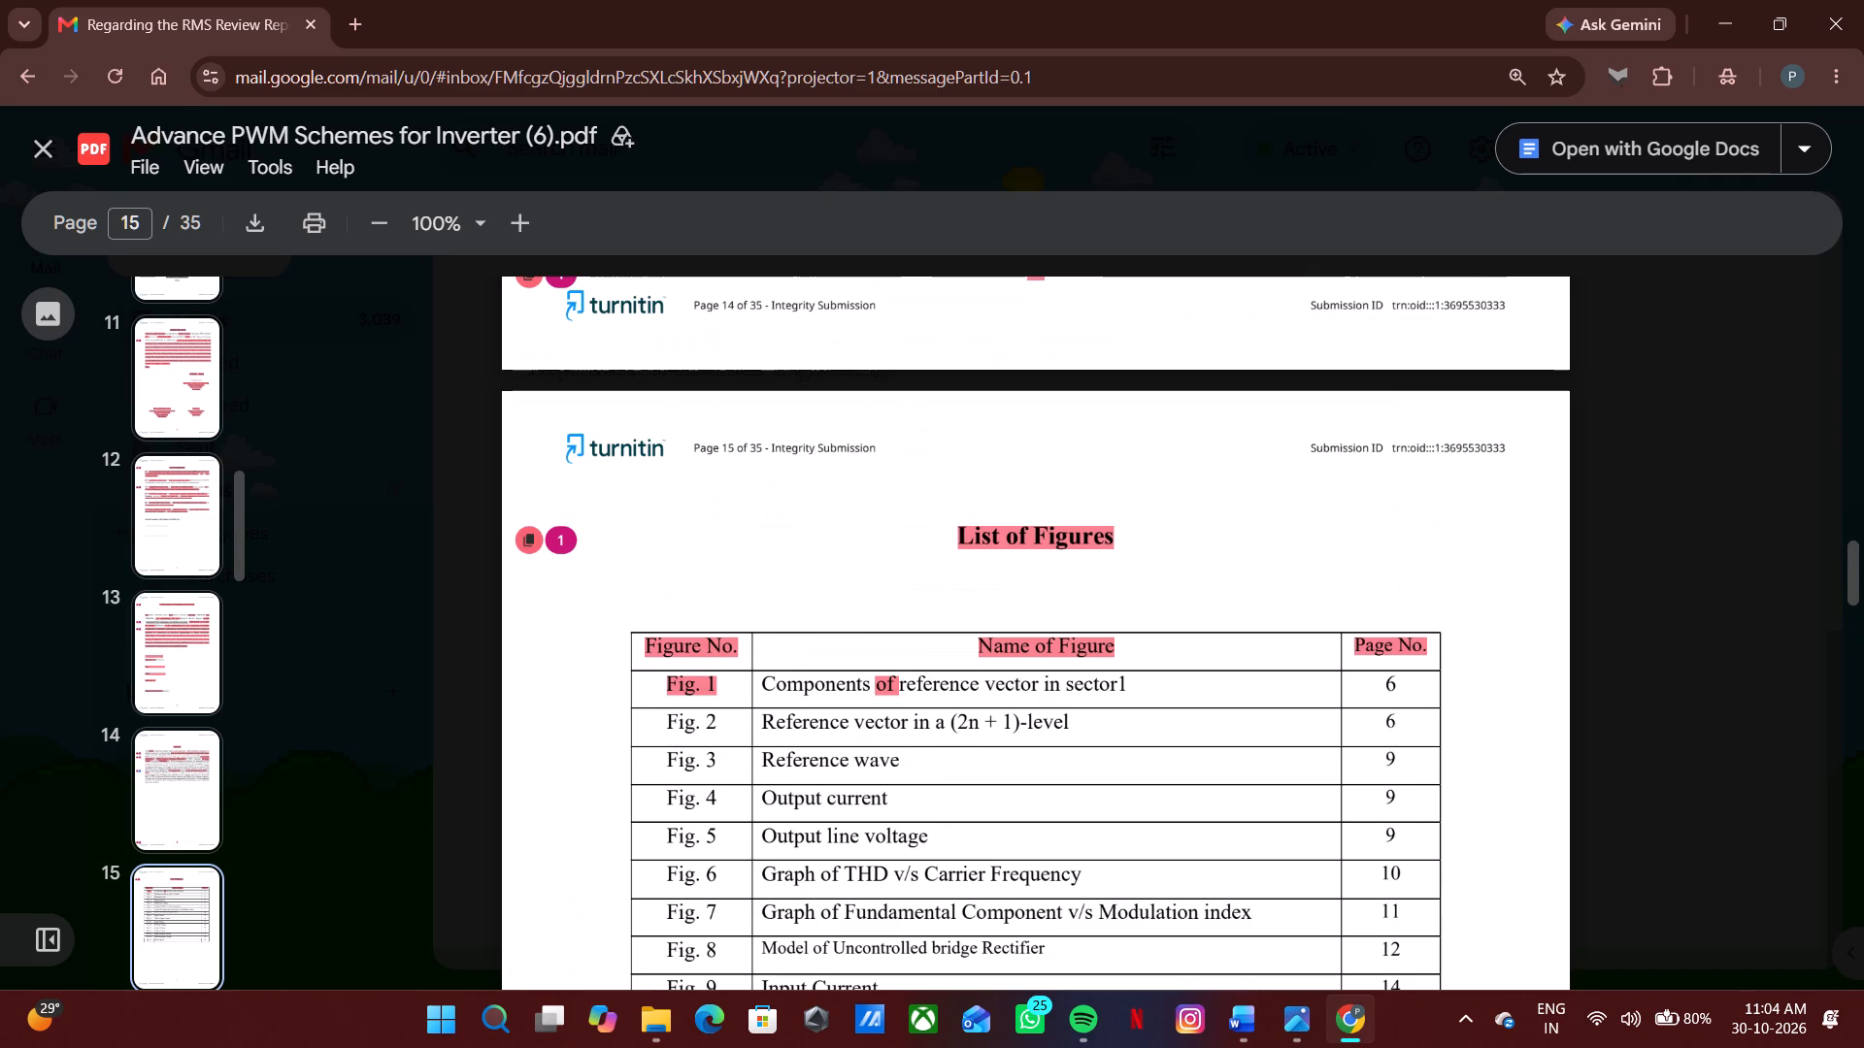
pyautogui.scroll(-4, 1135, 670)
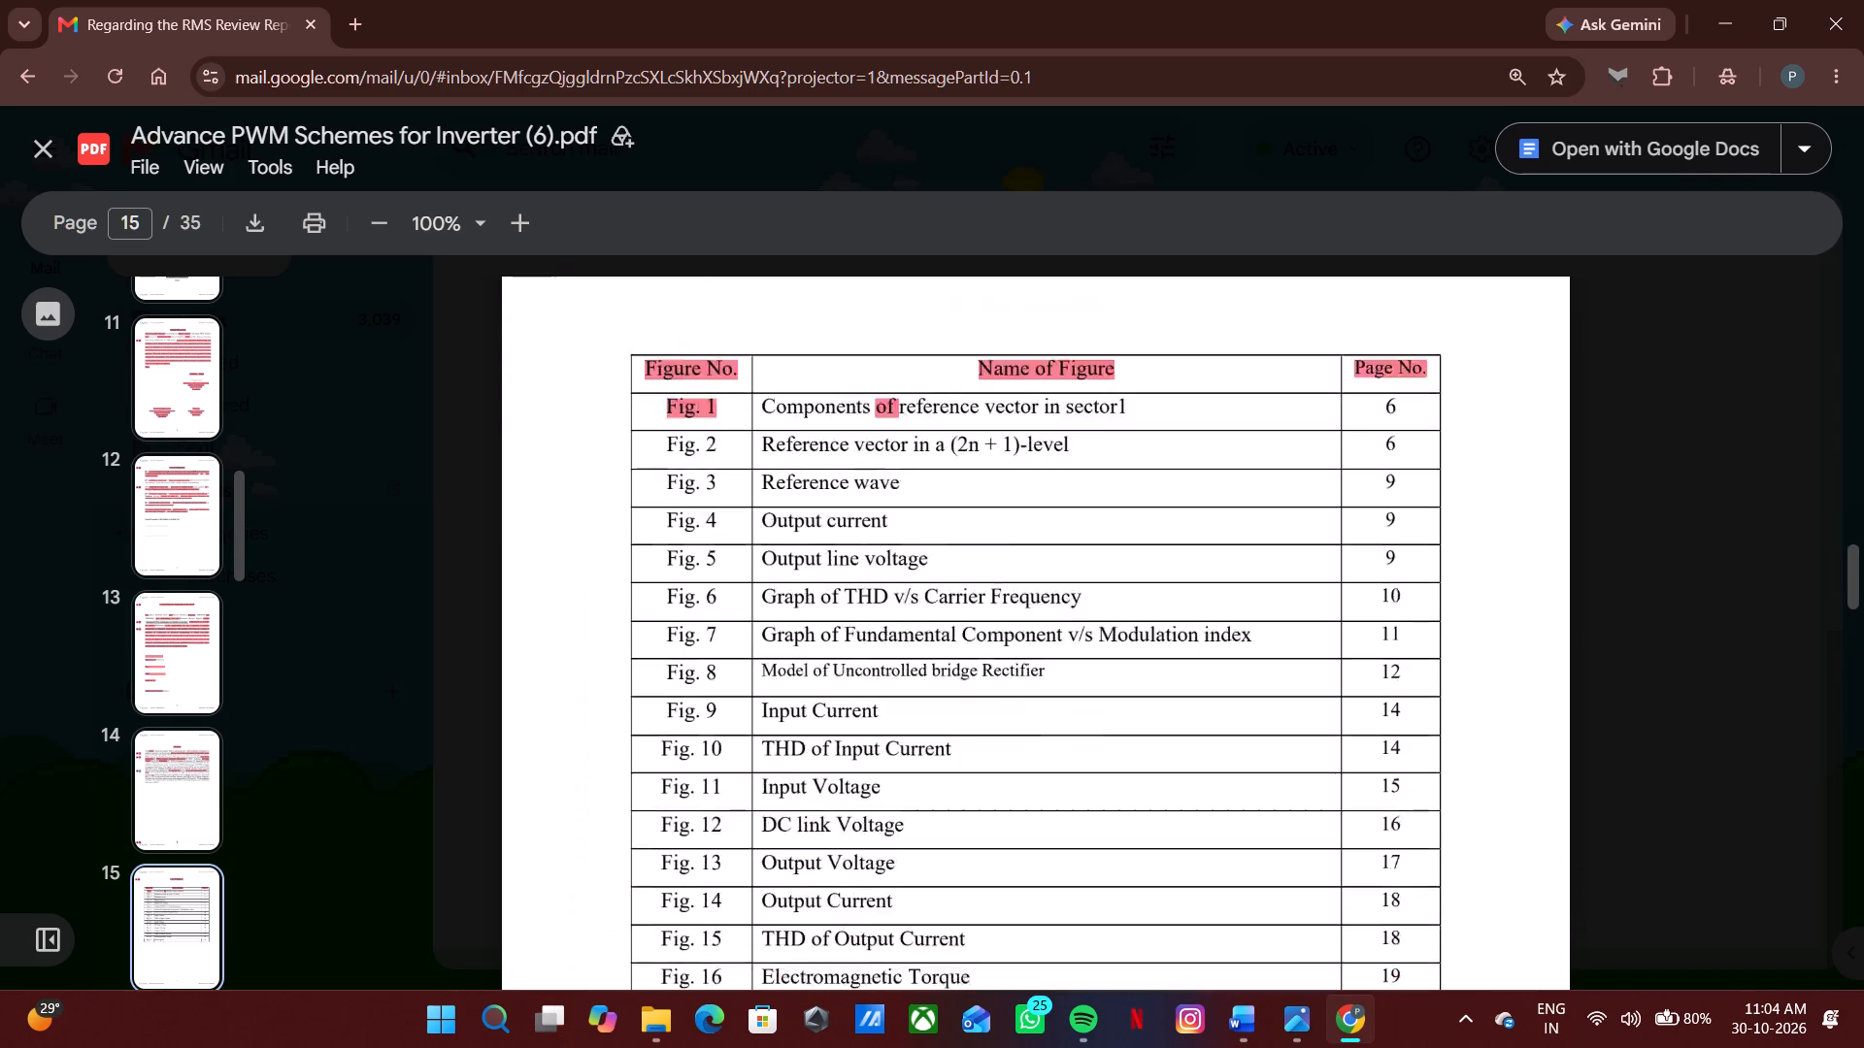
pyautogui.scroll(3, 1141, 693)
pyautogui.scroll(-18, 1141, 700)
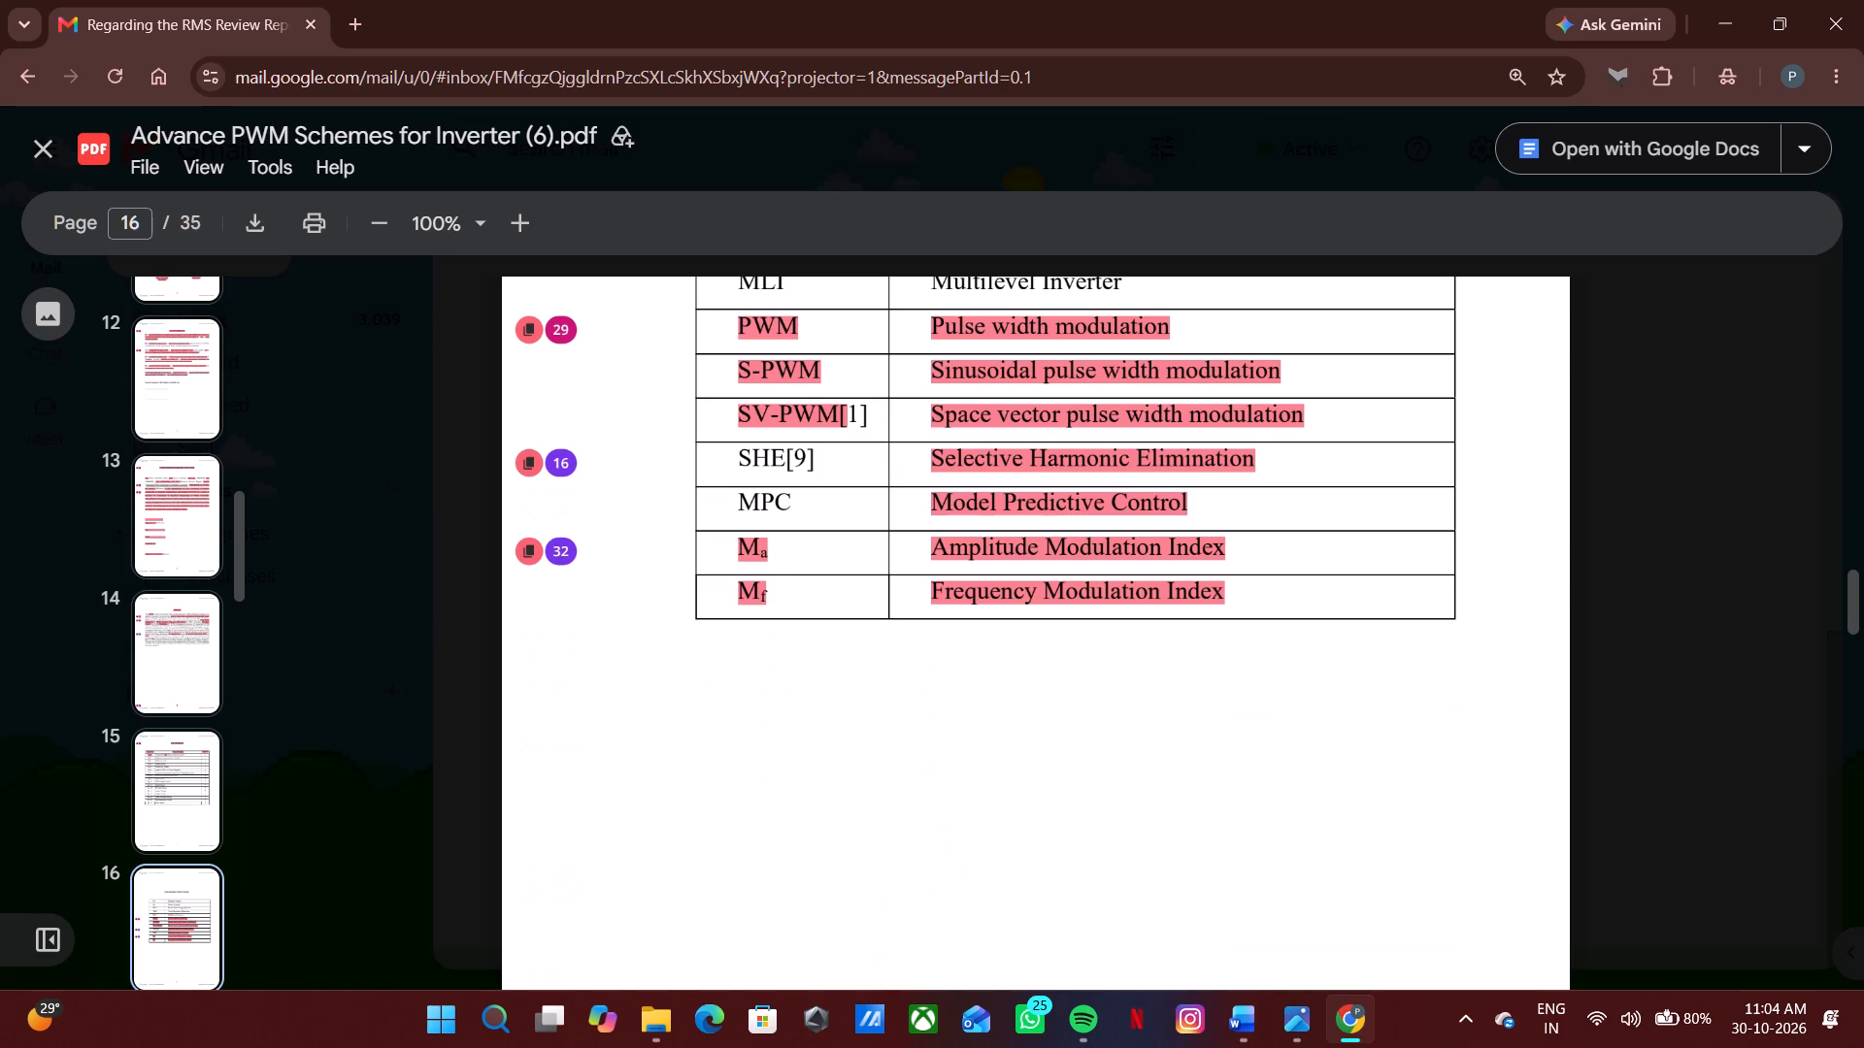
pyautogui.scroll(-4, 1122, 754)
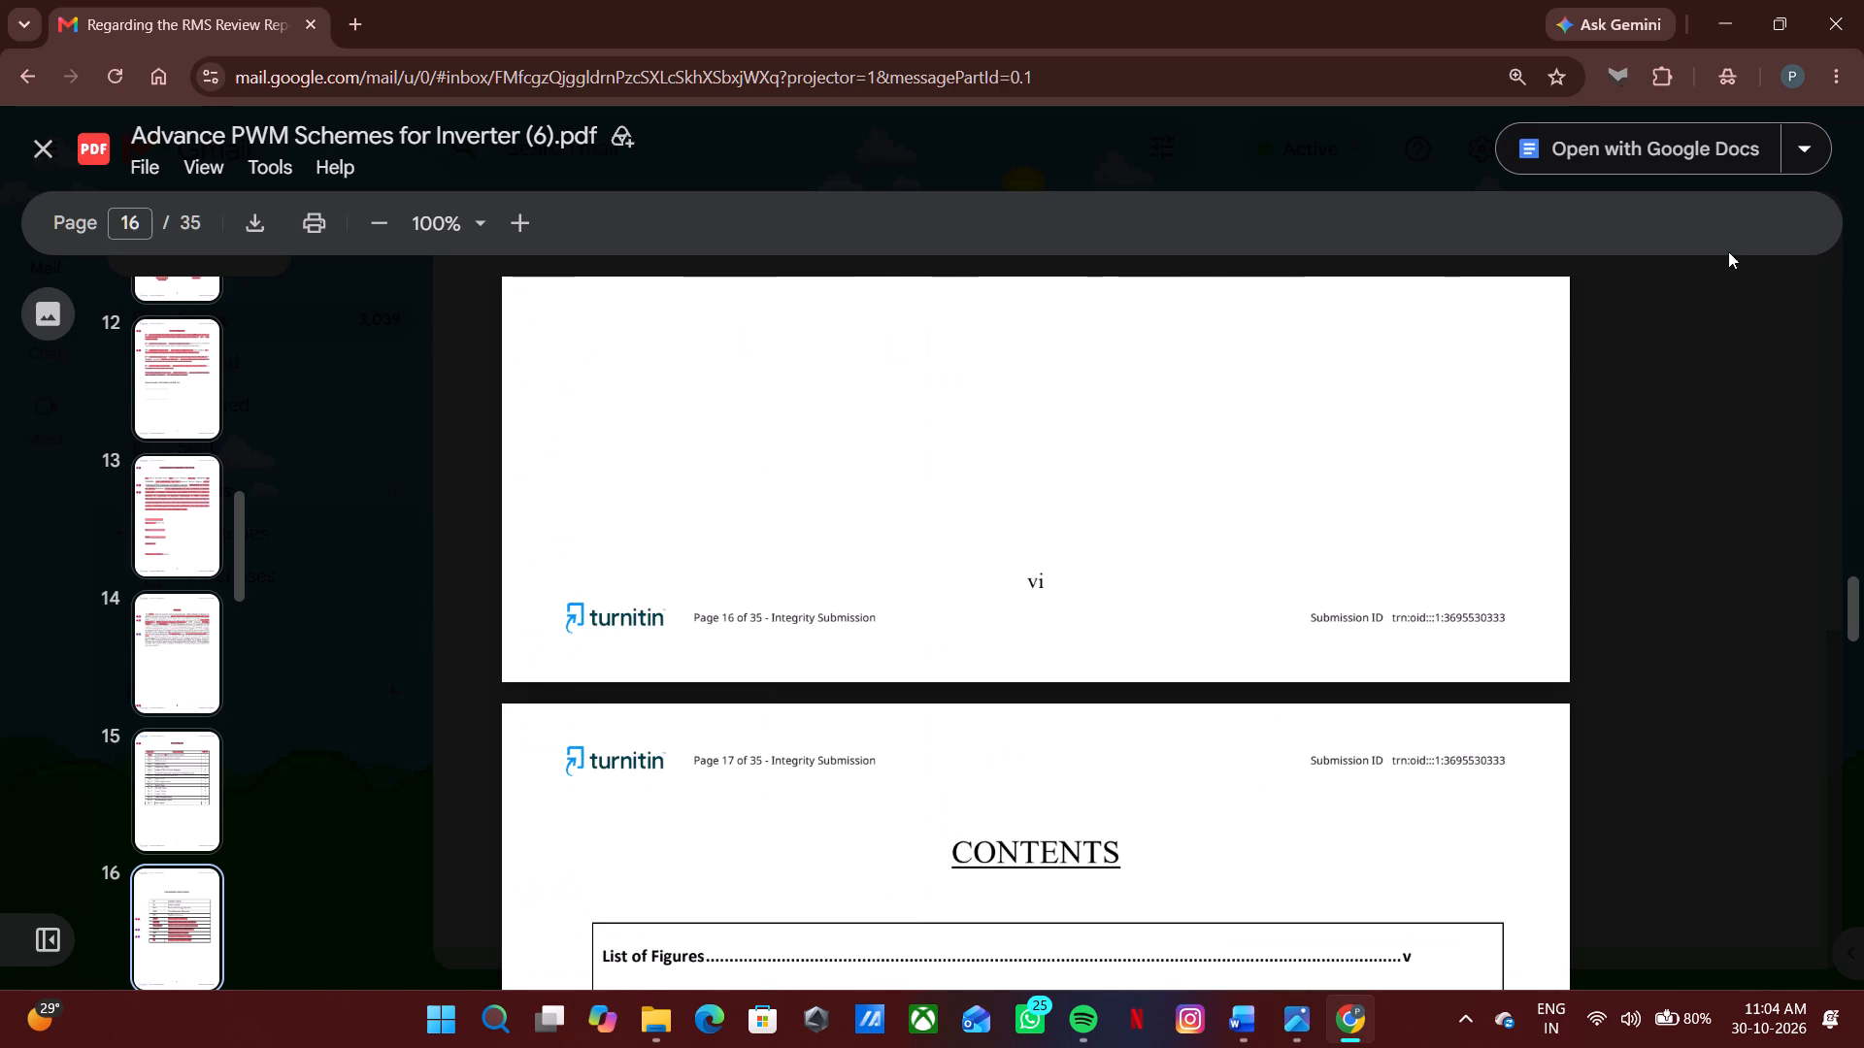
# Switch to the Final Review document in Word and return to its editing view.
pyautogui.click(1701, 11)
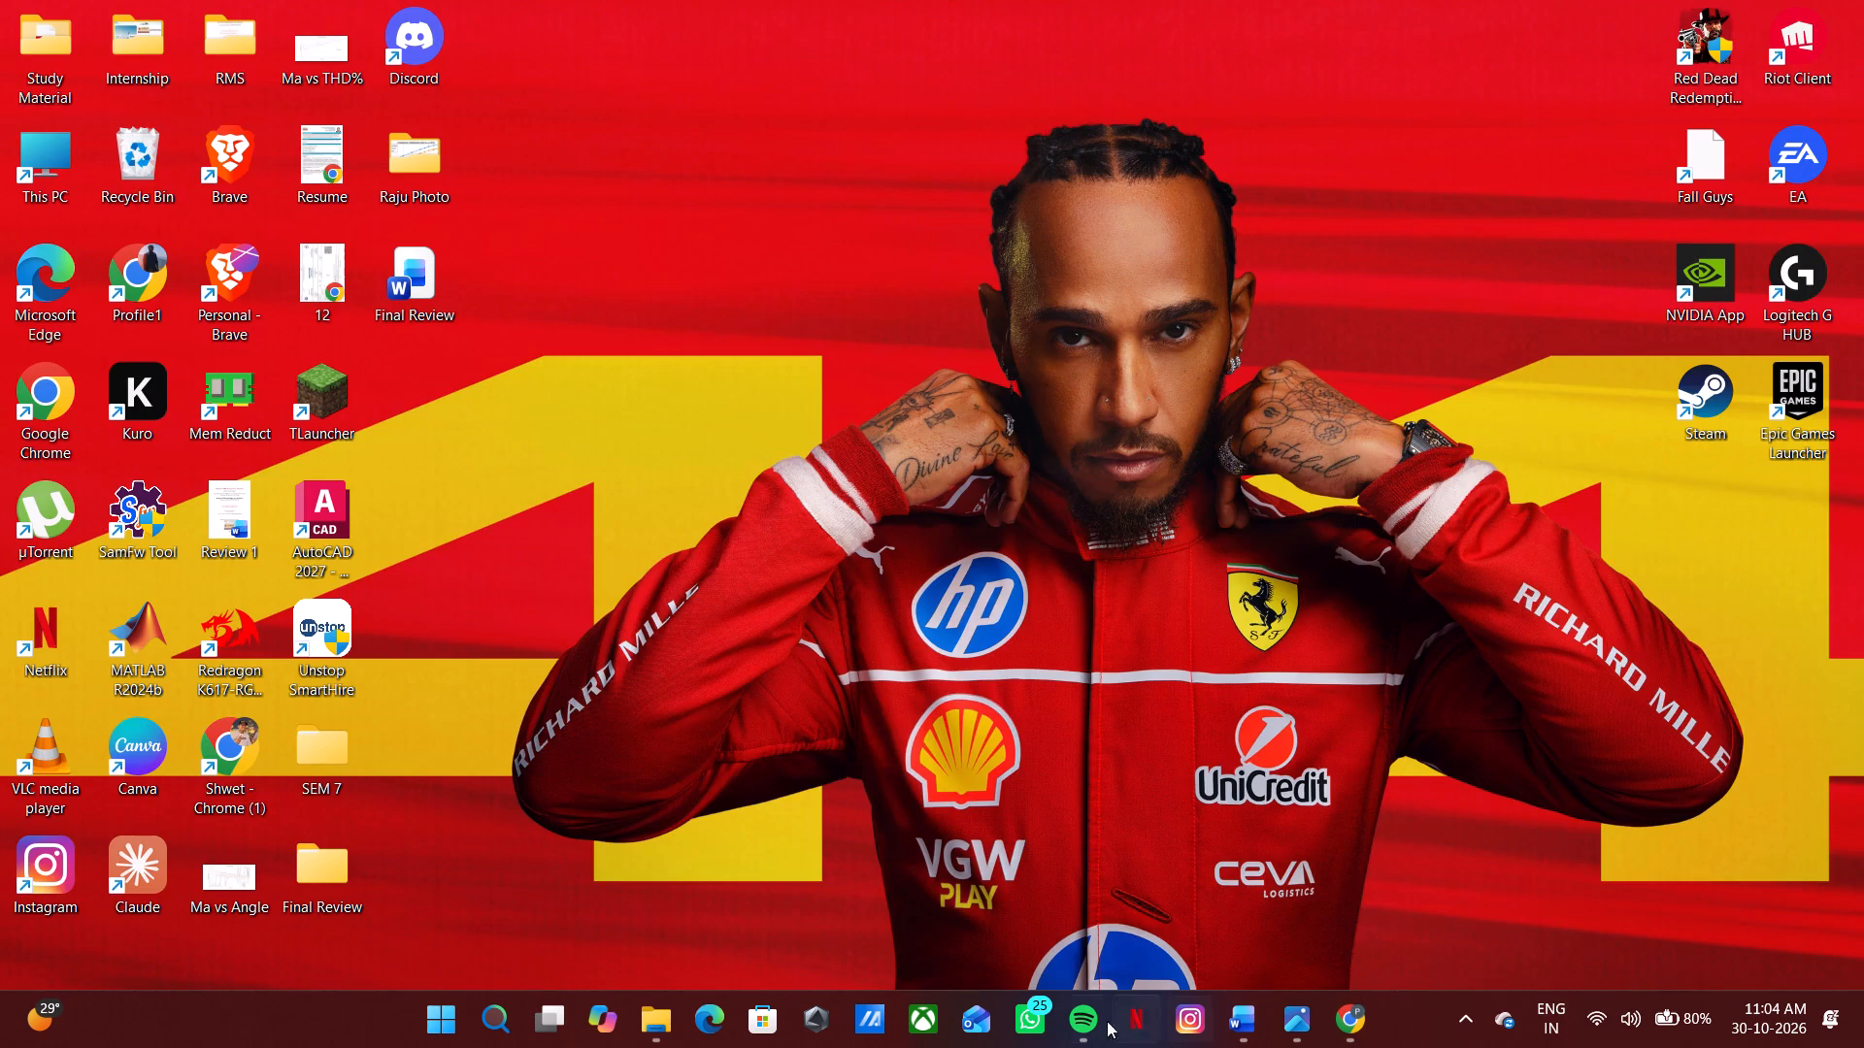
pyautogui.click(1238, 1015)
pyautogui.click(1185, 889)
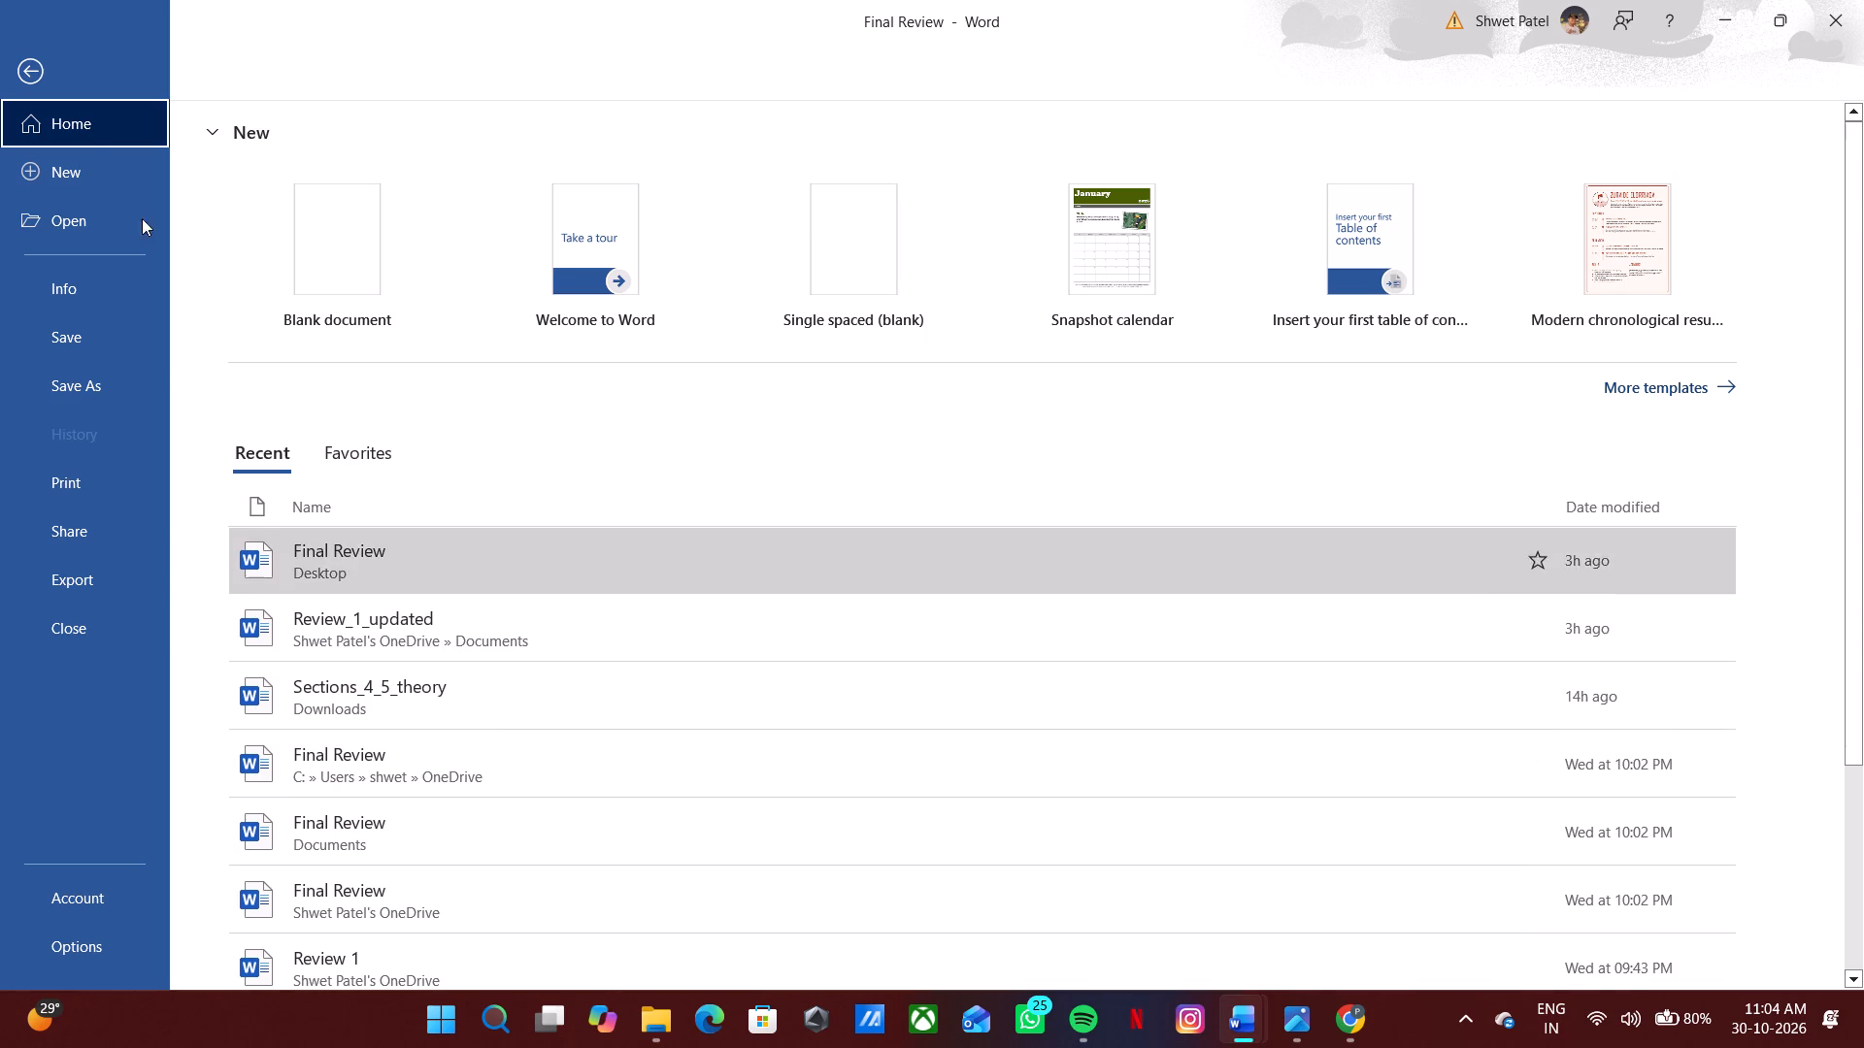
pyautogui.click(53, 63)
# Fill in the DC-link capacitor value in Table 6, System and motor parameters, as 3000 µF.
pyautogui.scroll(-15, 1412, 447)
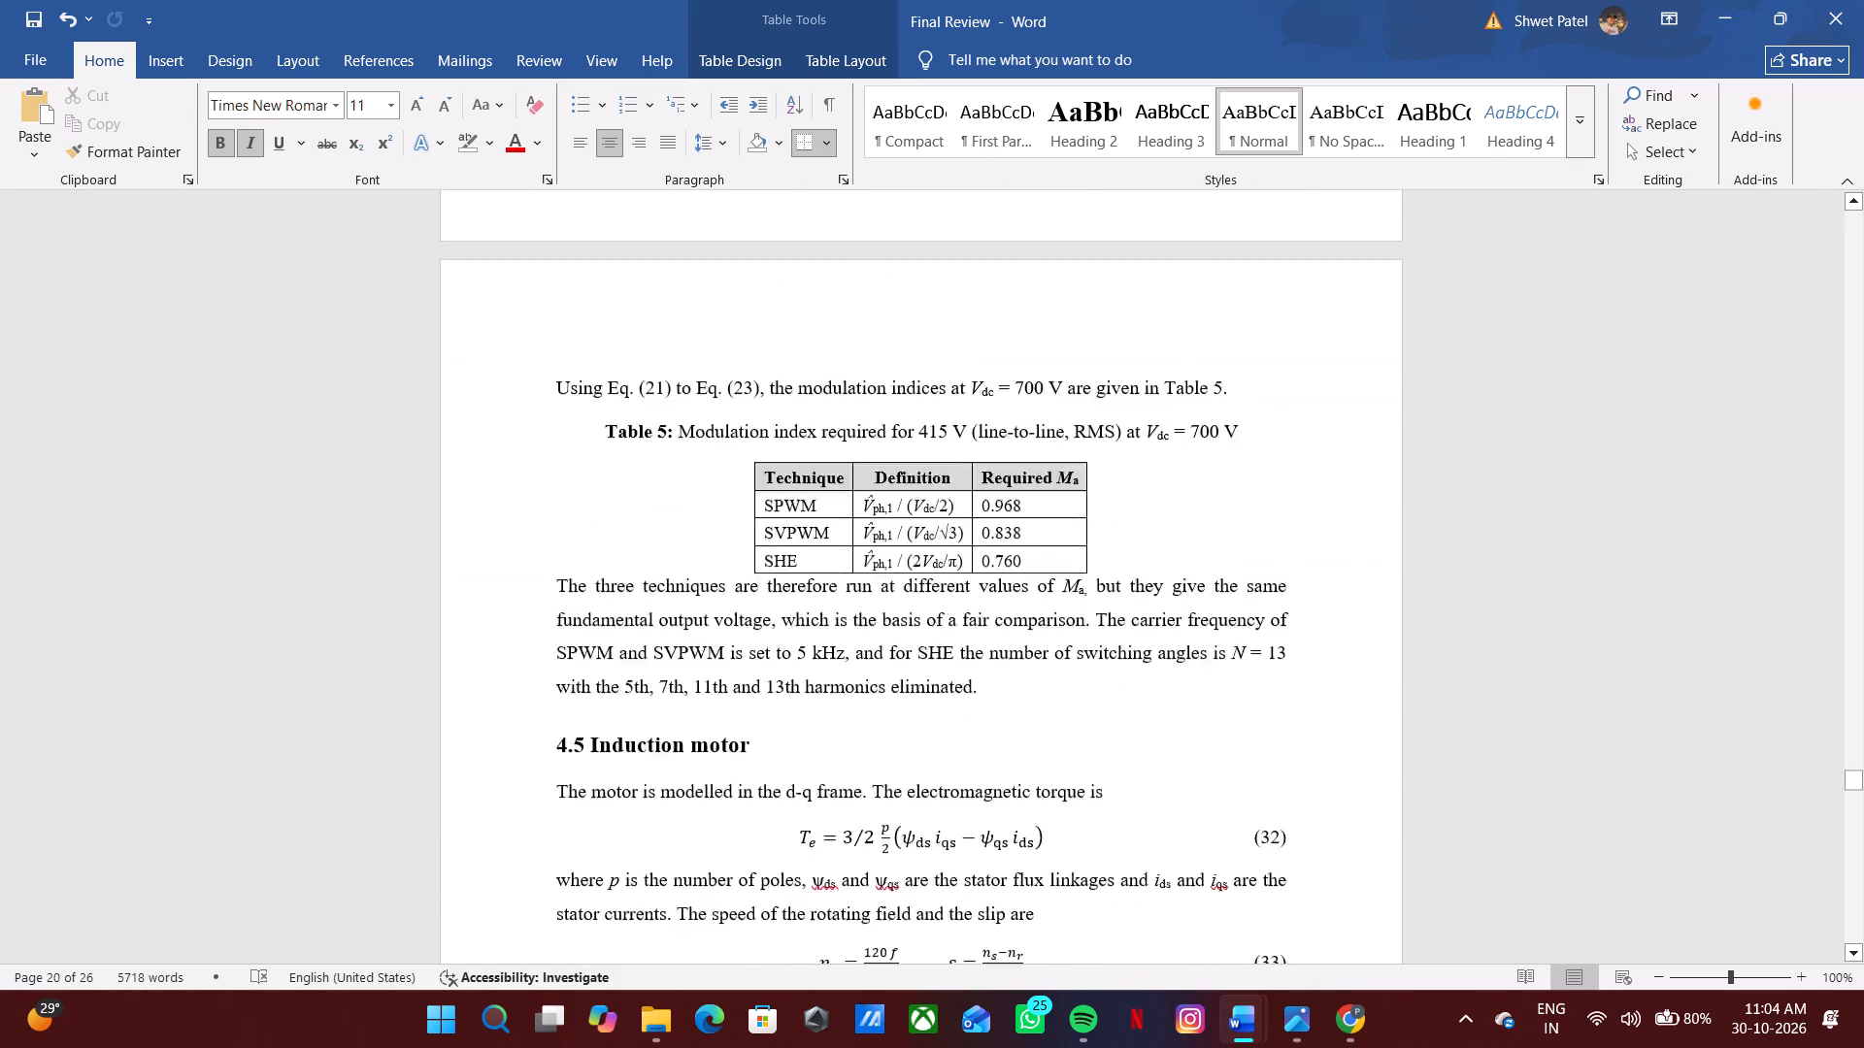
pyautogui.scroll(-1, 1349, 562)
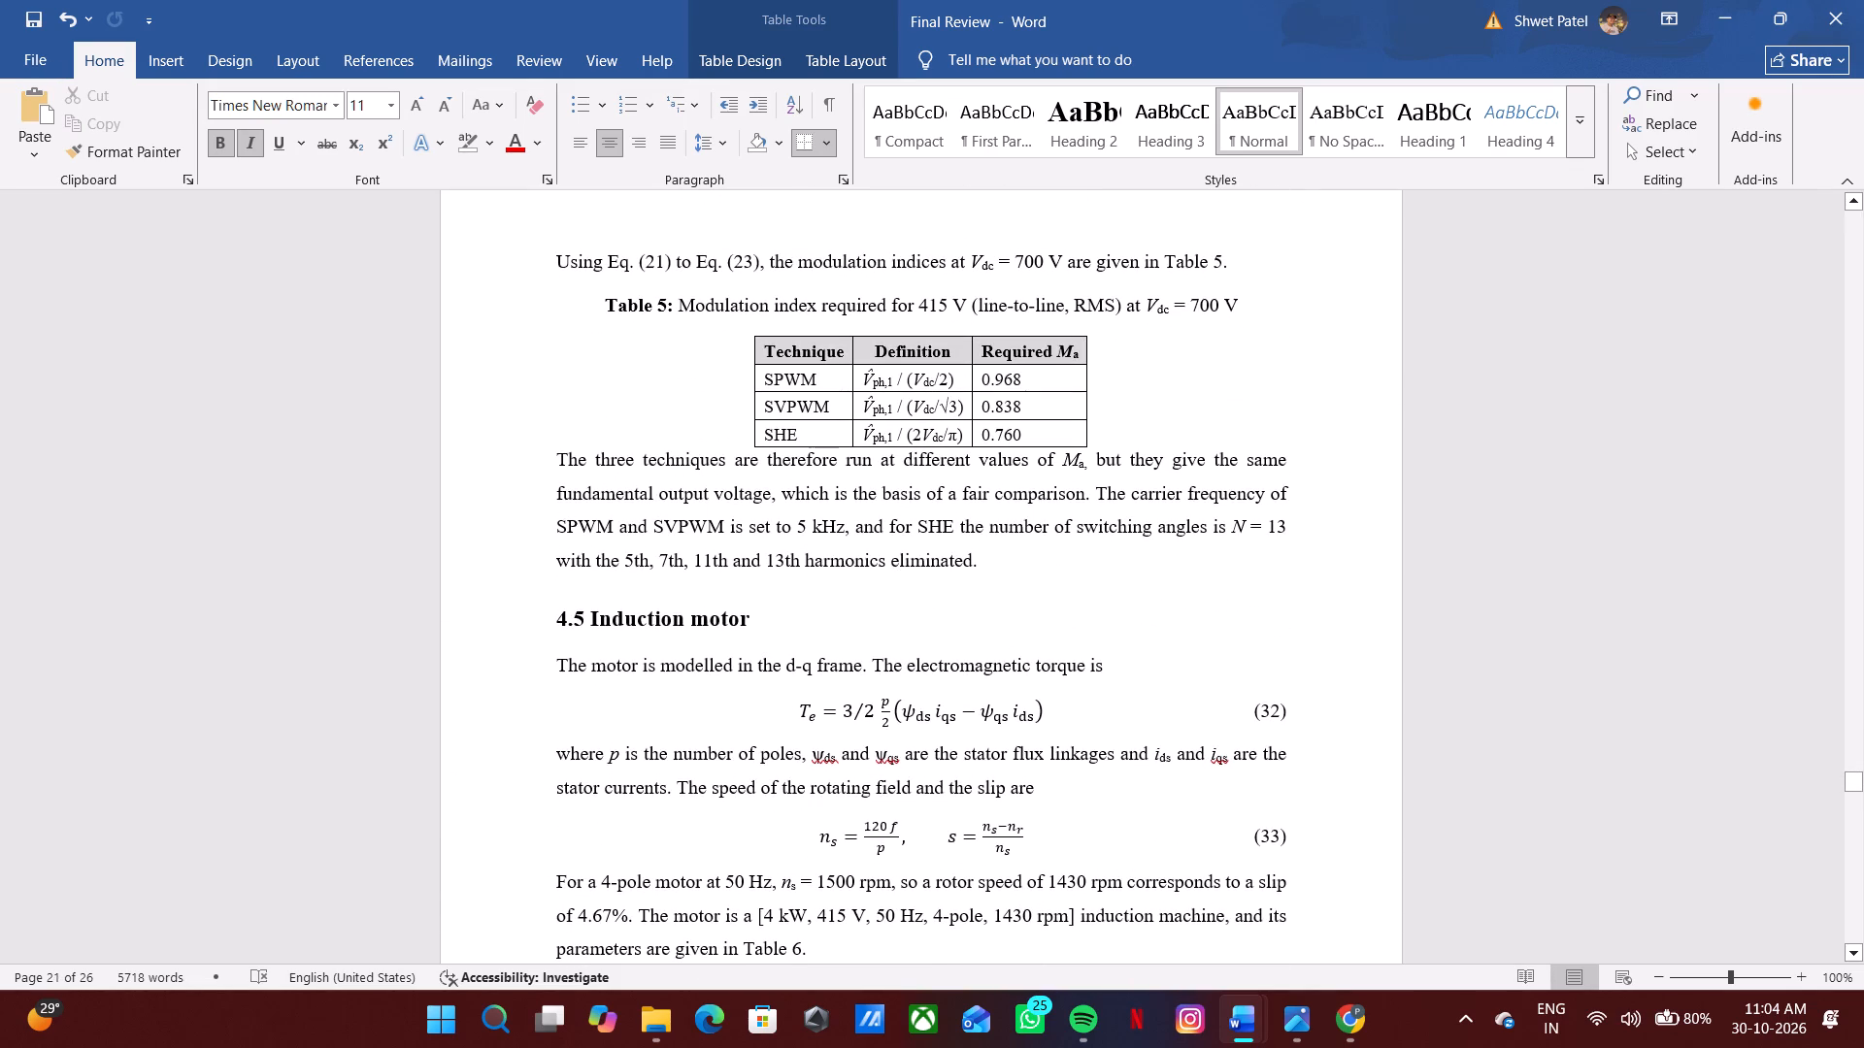
pyautogui.scroll(-16, 1349, 562)
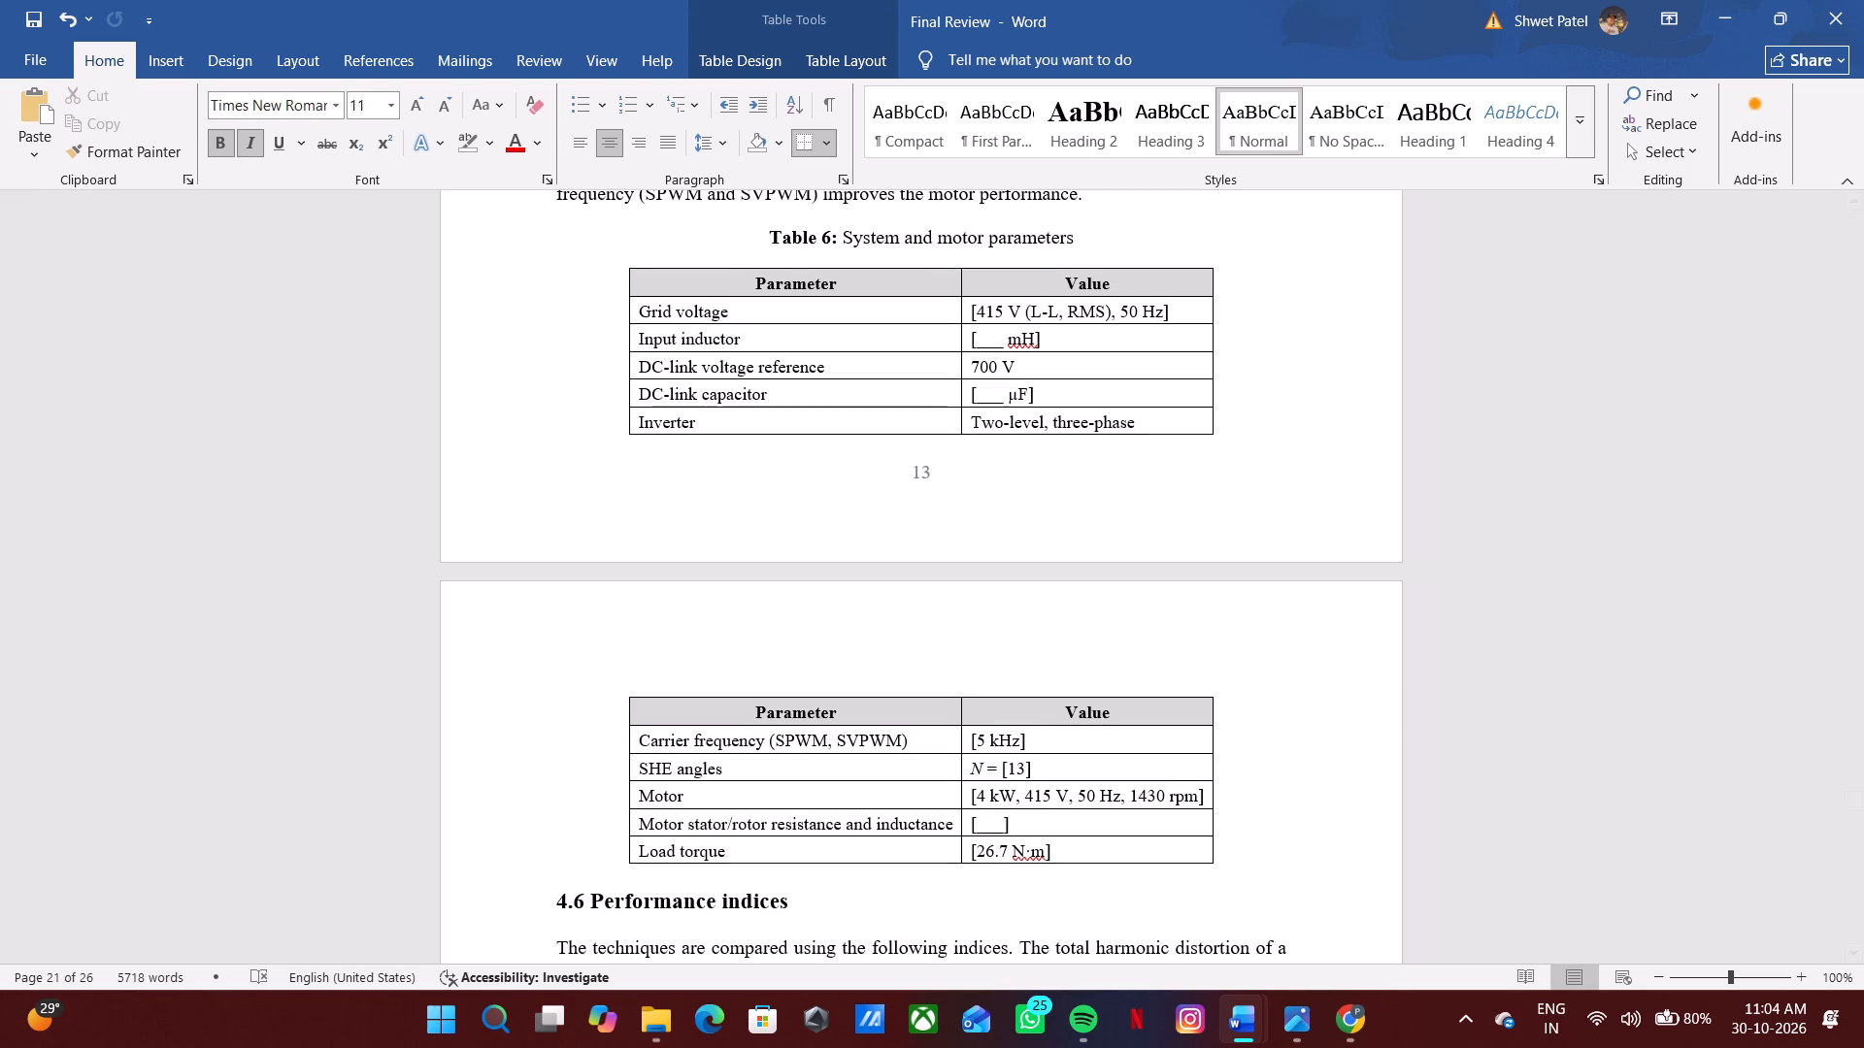
pyautogui.scroll(-1, 1010, 338)
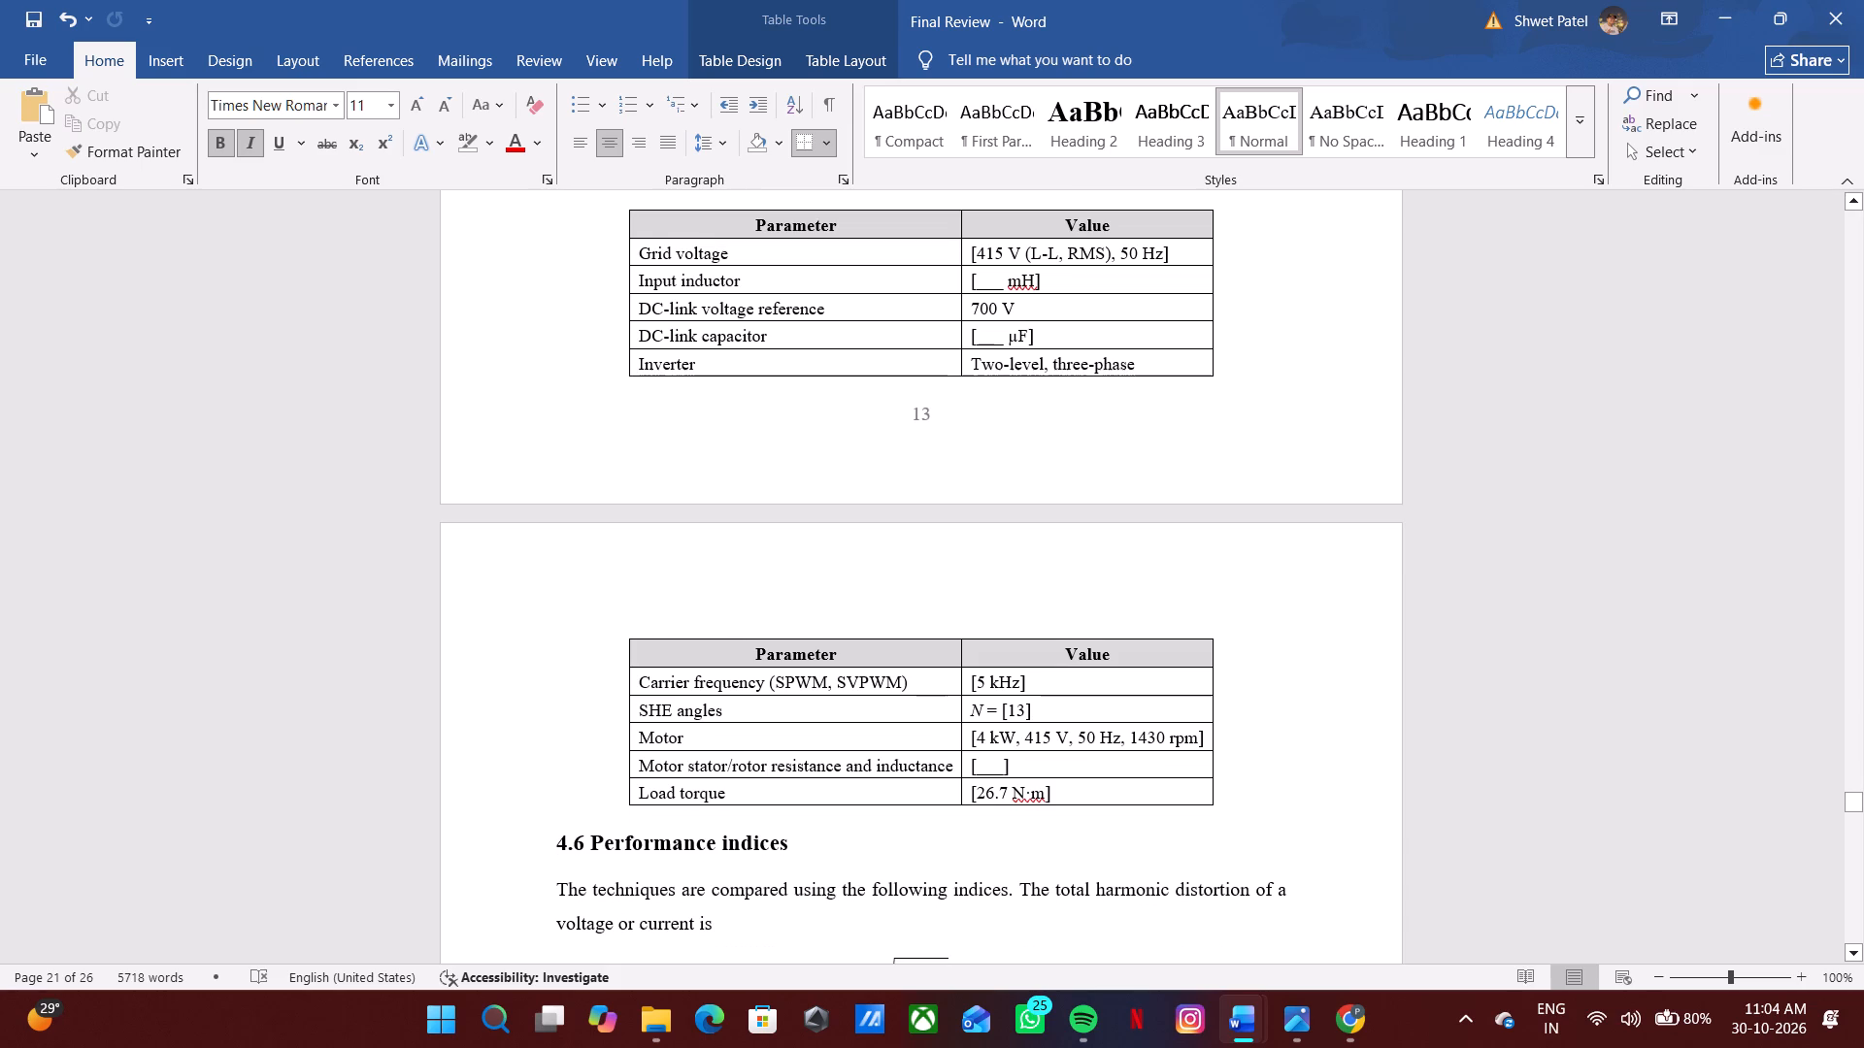
pyautogui.click(1012, 340)
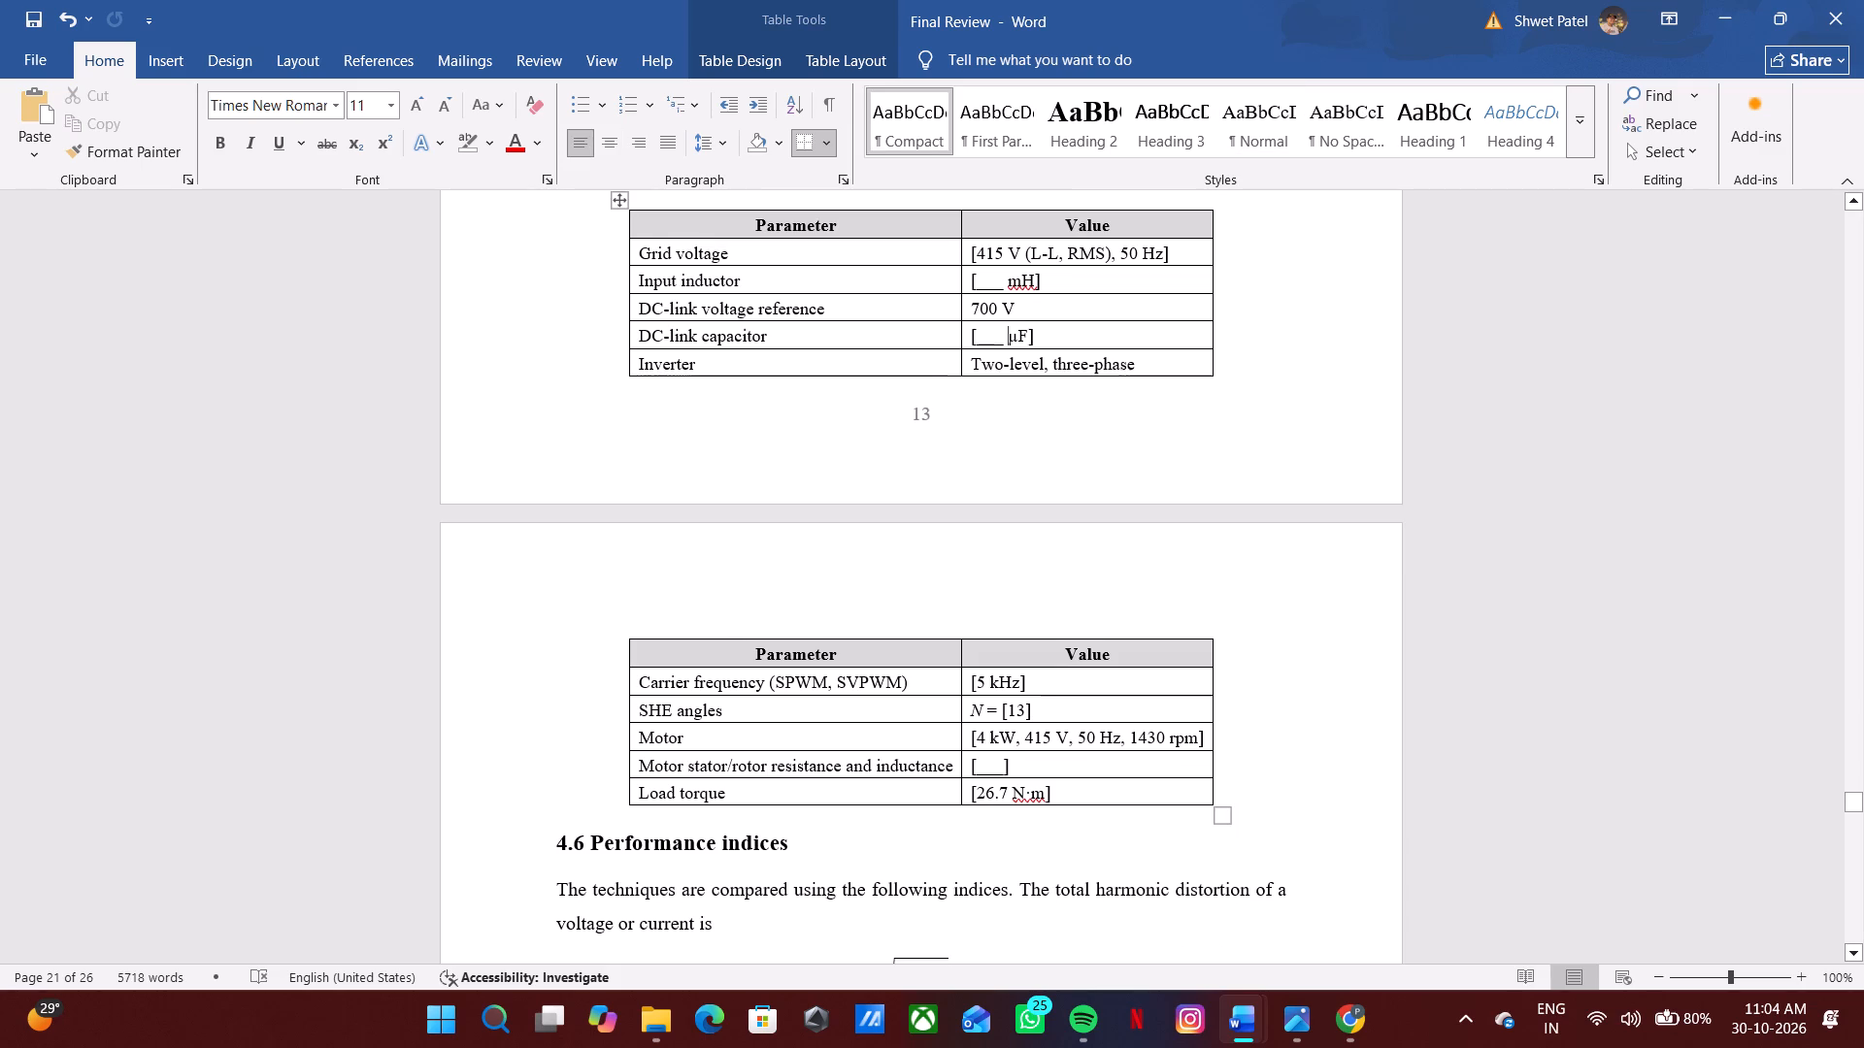
pyautogui.press('Left')
pyautogui.press('BackSpace')
pyautogui.press('BackSpace')
pyautogui.press('BackSpace')
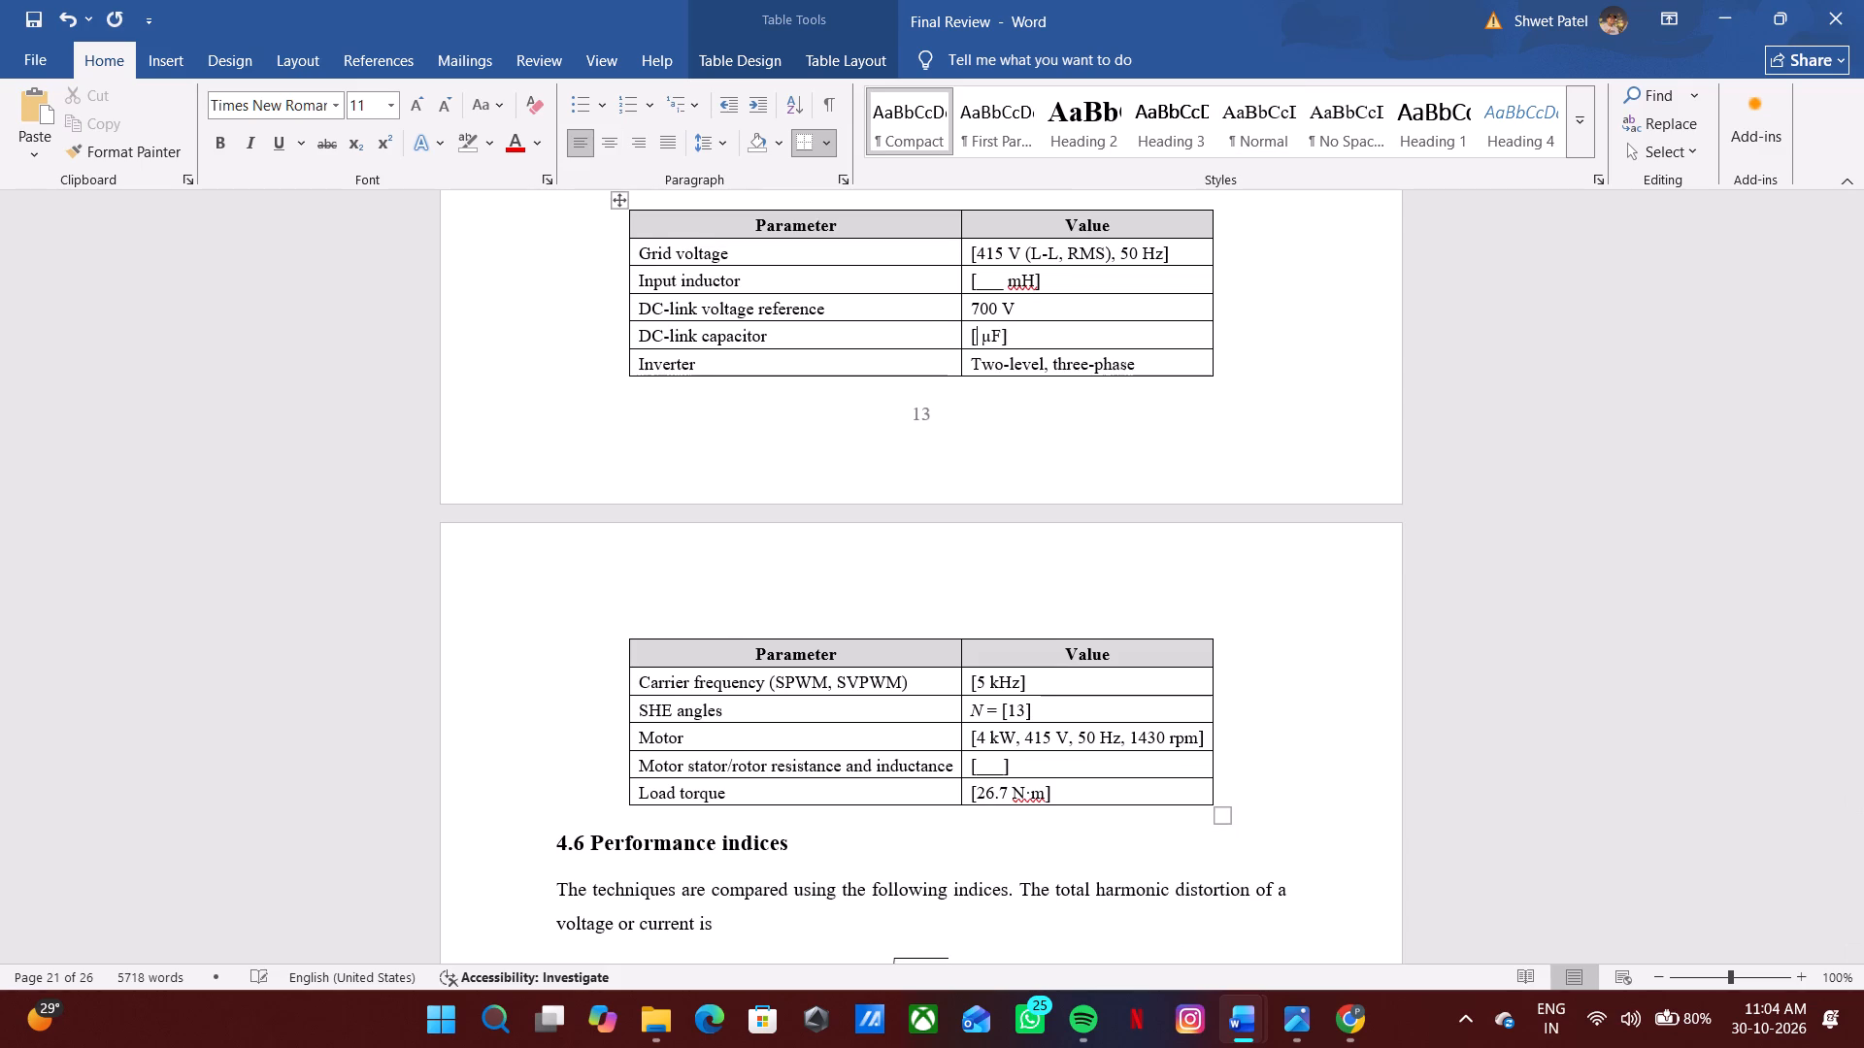
pyautogui.write('3000')
# Fill in the input inductor value in Table 6, System and motor parameters, as 6 mH.
pyautogui.click(1002, 279)
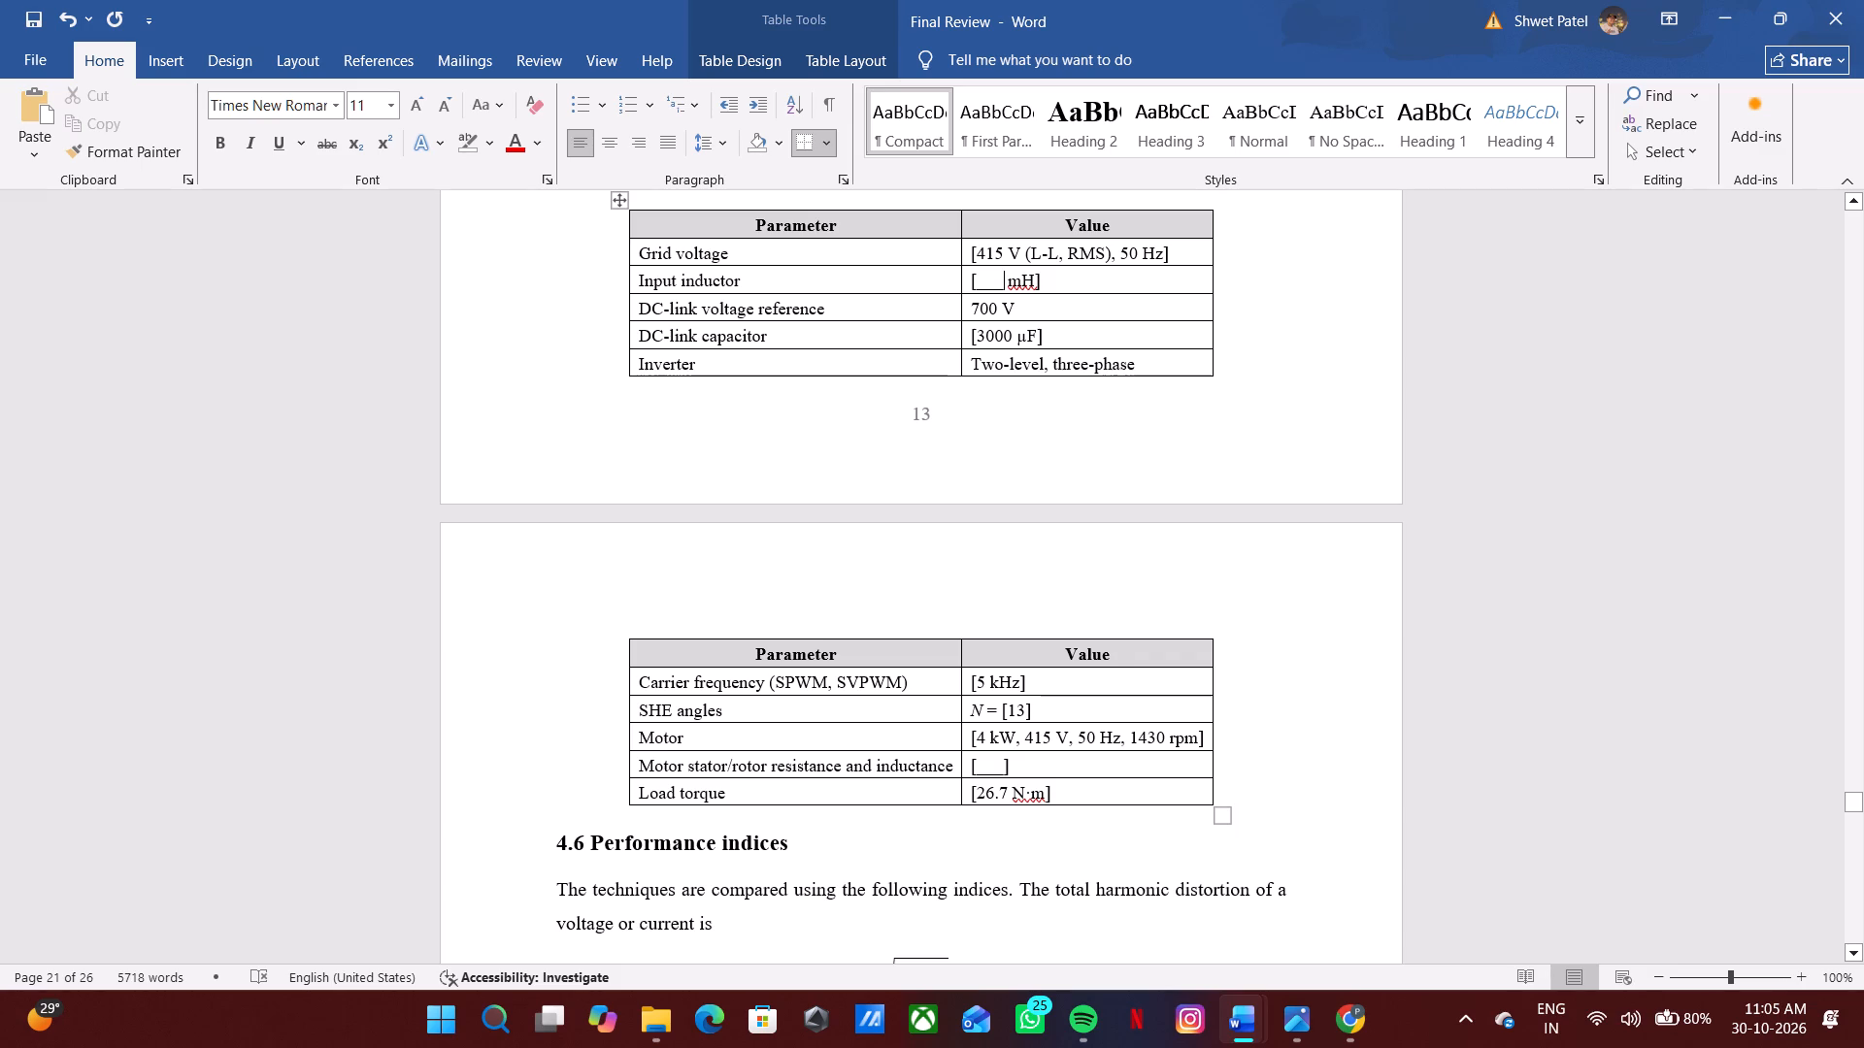
pyautogui.moveTo(1207, 281); pyautogui.dragTo(858, 266)
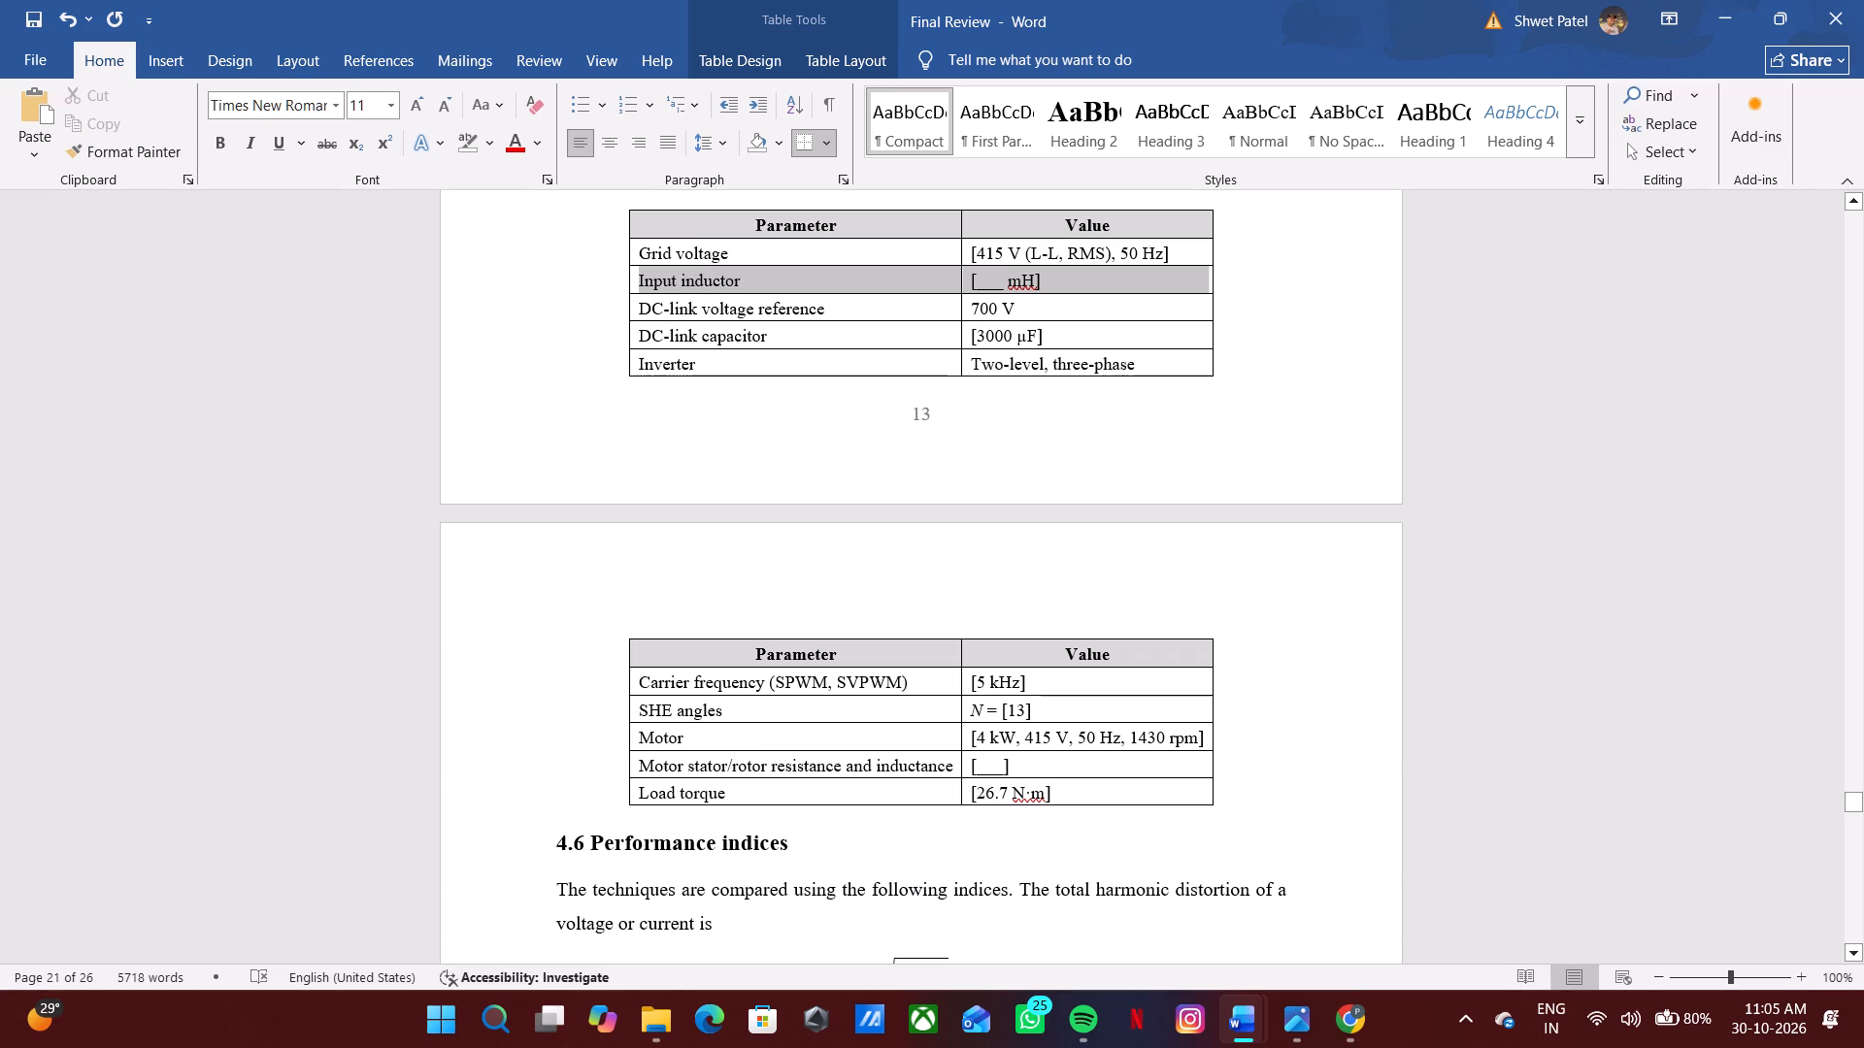
pyautogui.moveTo(858, 266); pyautogui.dragTo(809, 268)
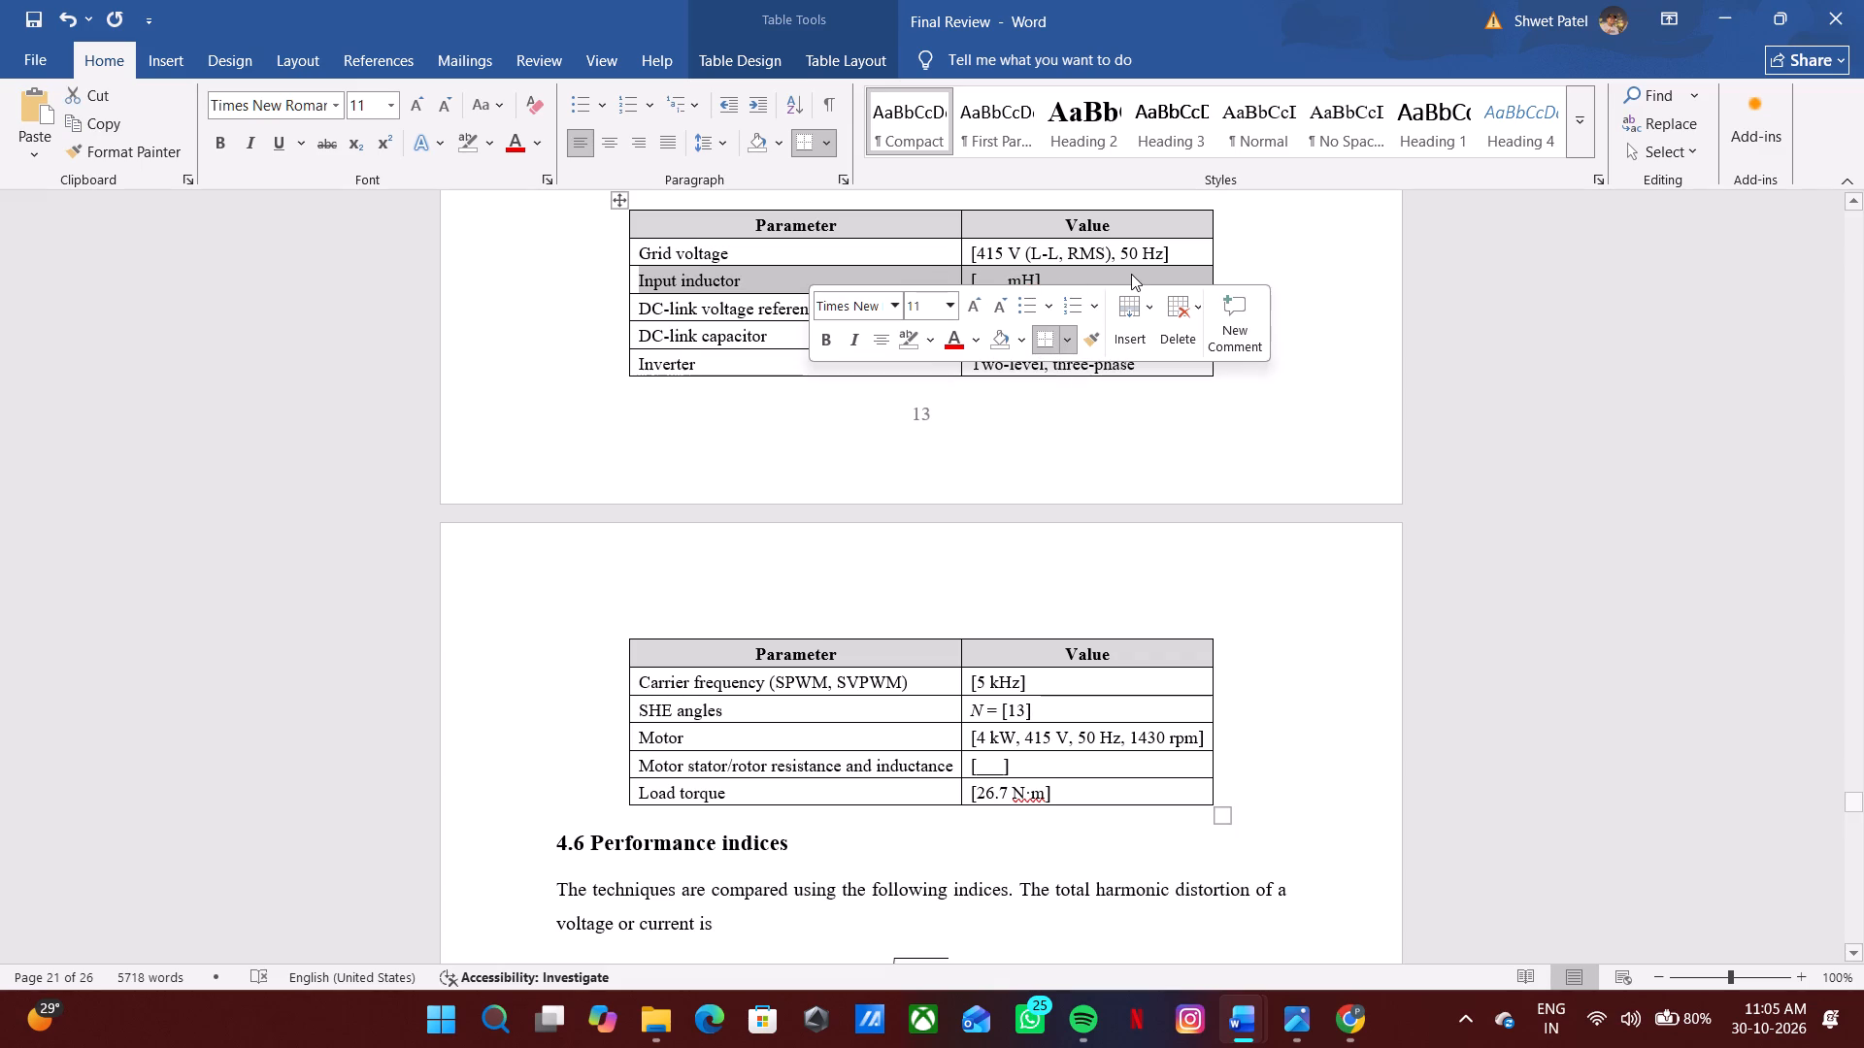
pyautogui.click(1065, 523)
pyautogui.click(1001, 291)
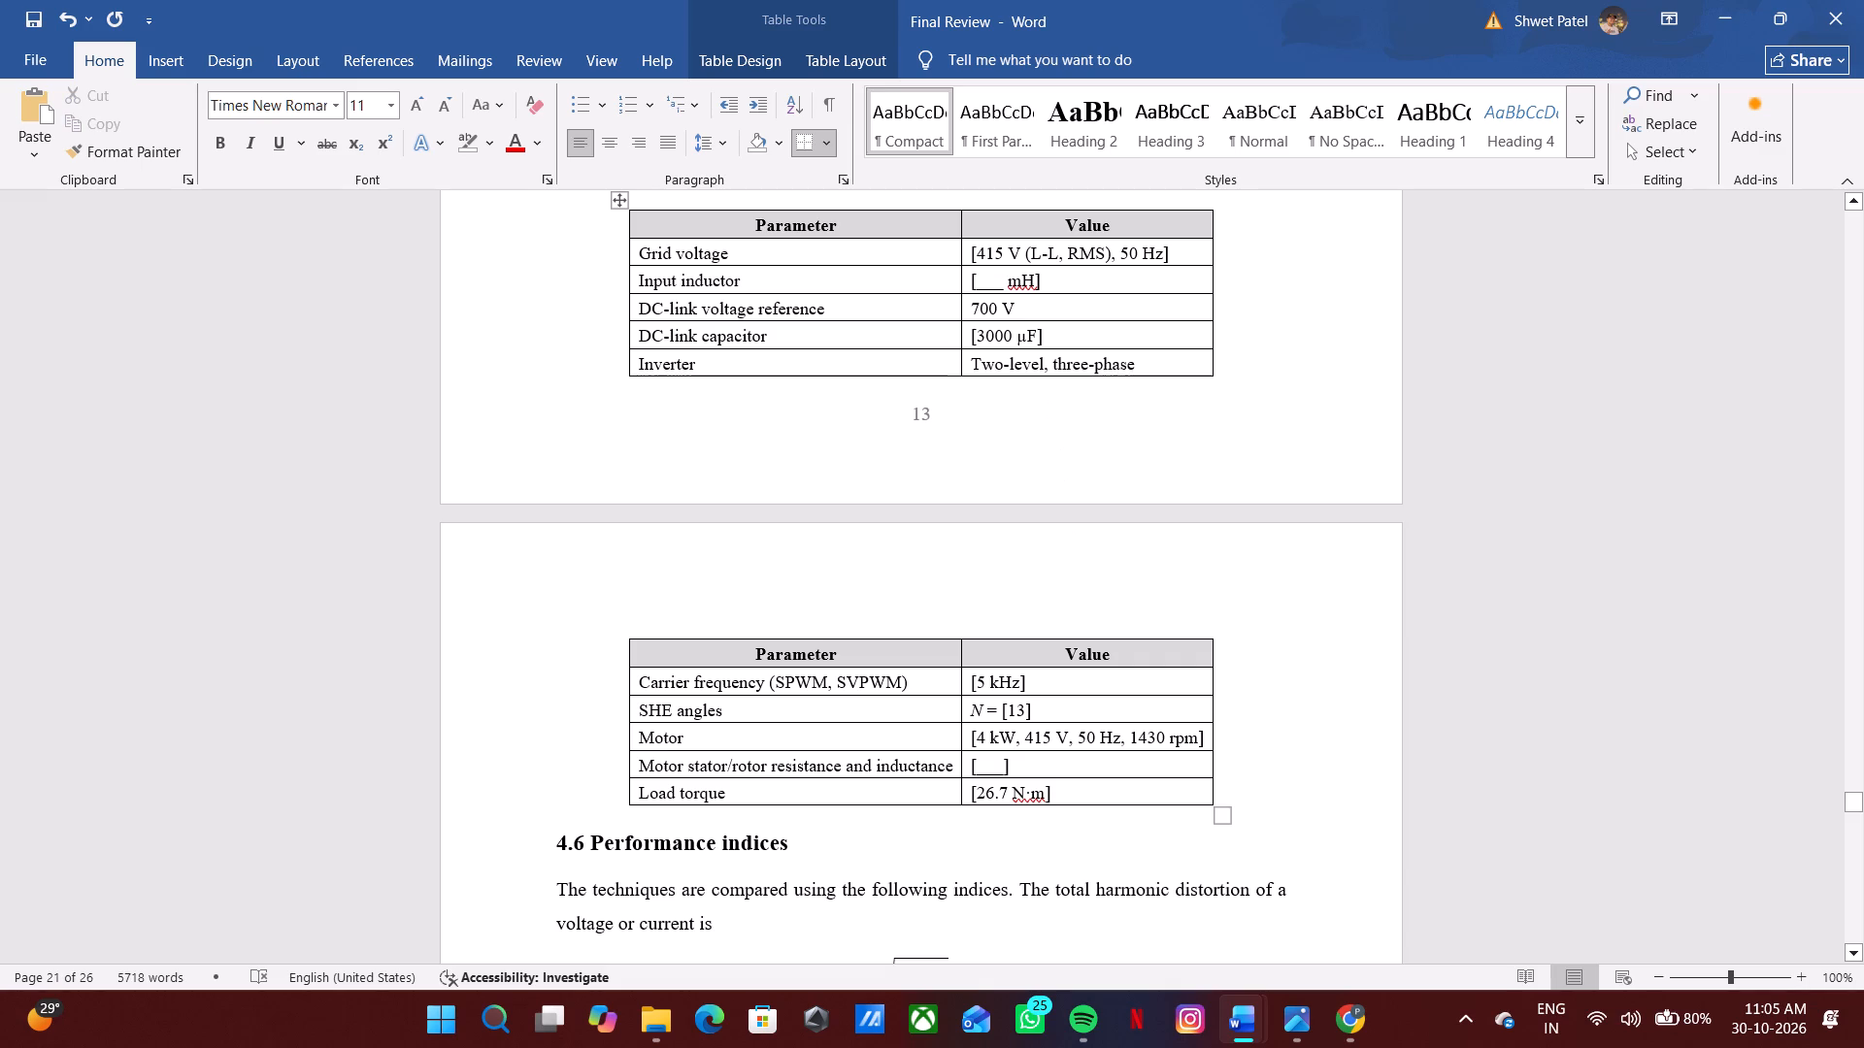
pyautogui.press('BackSpace')
pyautogui.press('BackSpace')
pyautogui.press('BackSpace')
pyautogui.press('6')
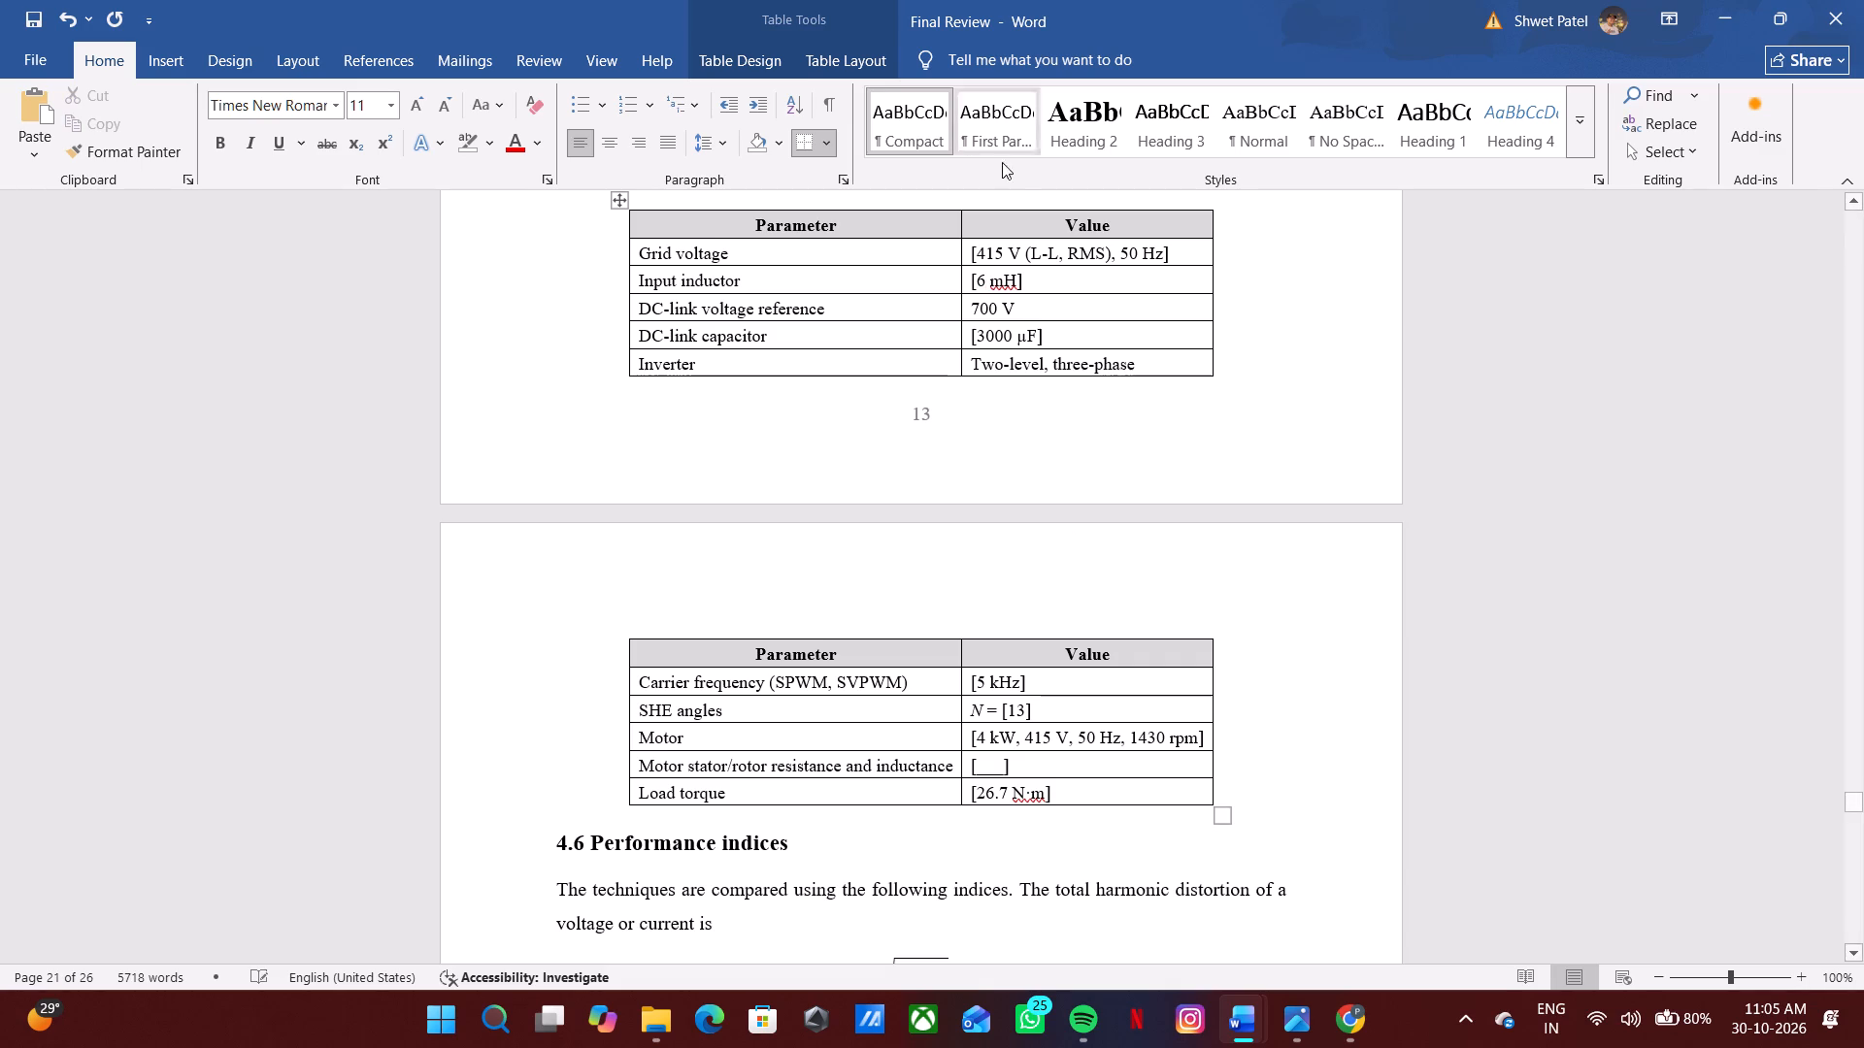
pyautogui.click(1039, 396)
# Fill in the motor stator/rotor resistance and inductance in Table 6 as 1.405, 0.015, within the existing brackets.
pyautogui.scroll(-2, 1047, 366)
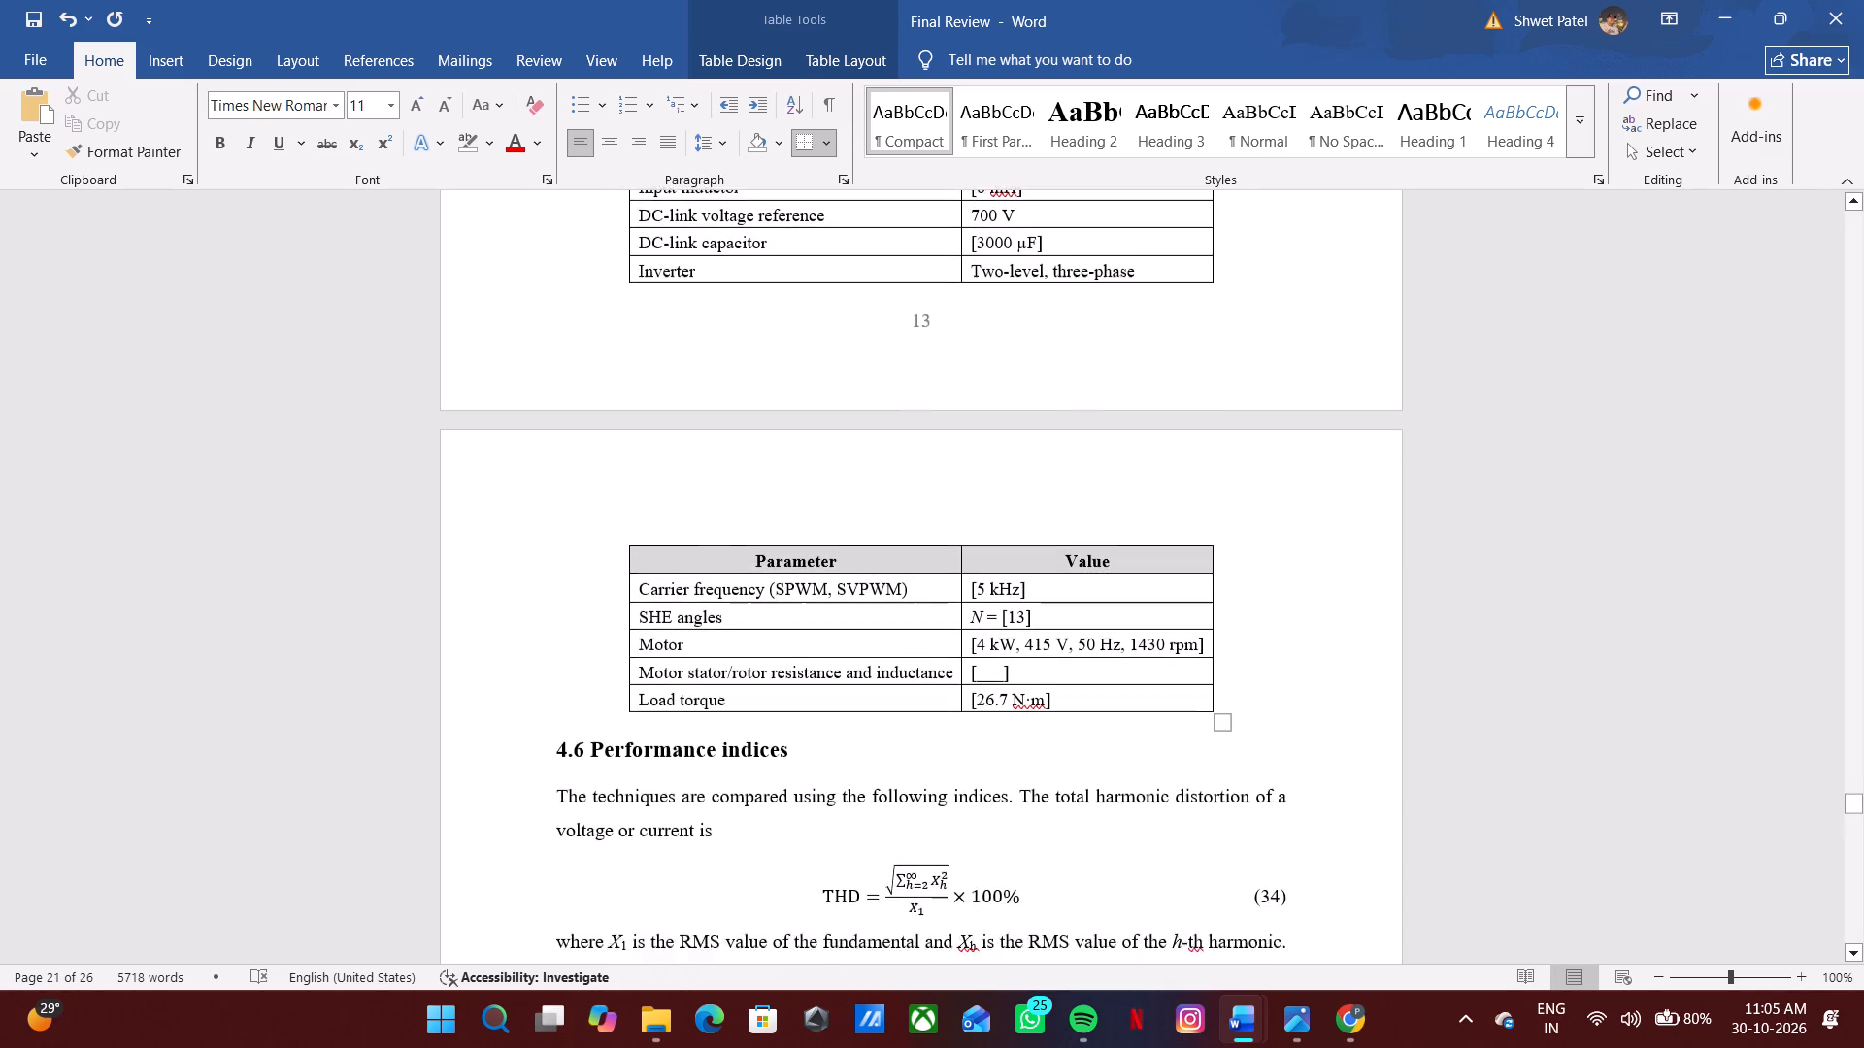
pyautogui.scroll(-2, 1053, 404)
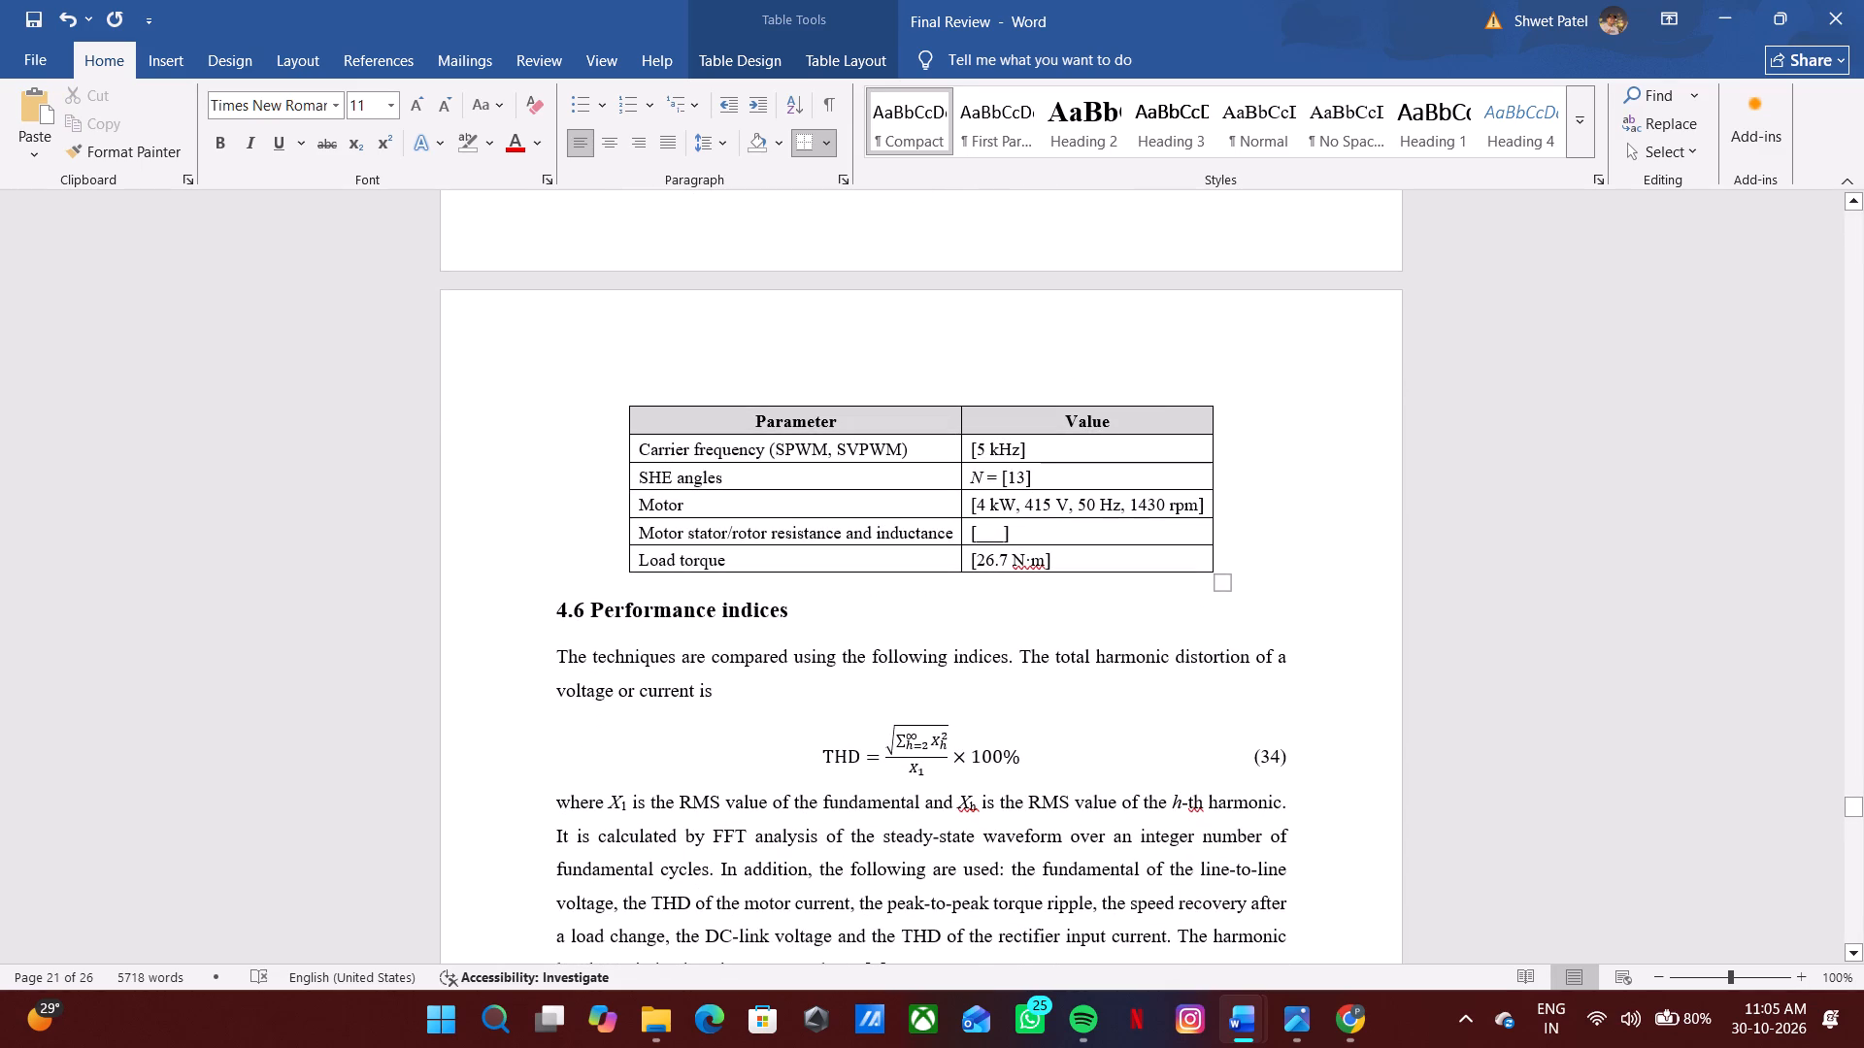
pyautogui.click(1001, 533)
pyautogui.press('BackSpace')
pyautogui.press('BackSpace')
pyautogui.press('BackSpace')
pyautogui.write('1.405')
pyautogui.press('space')
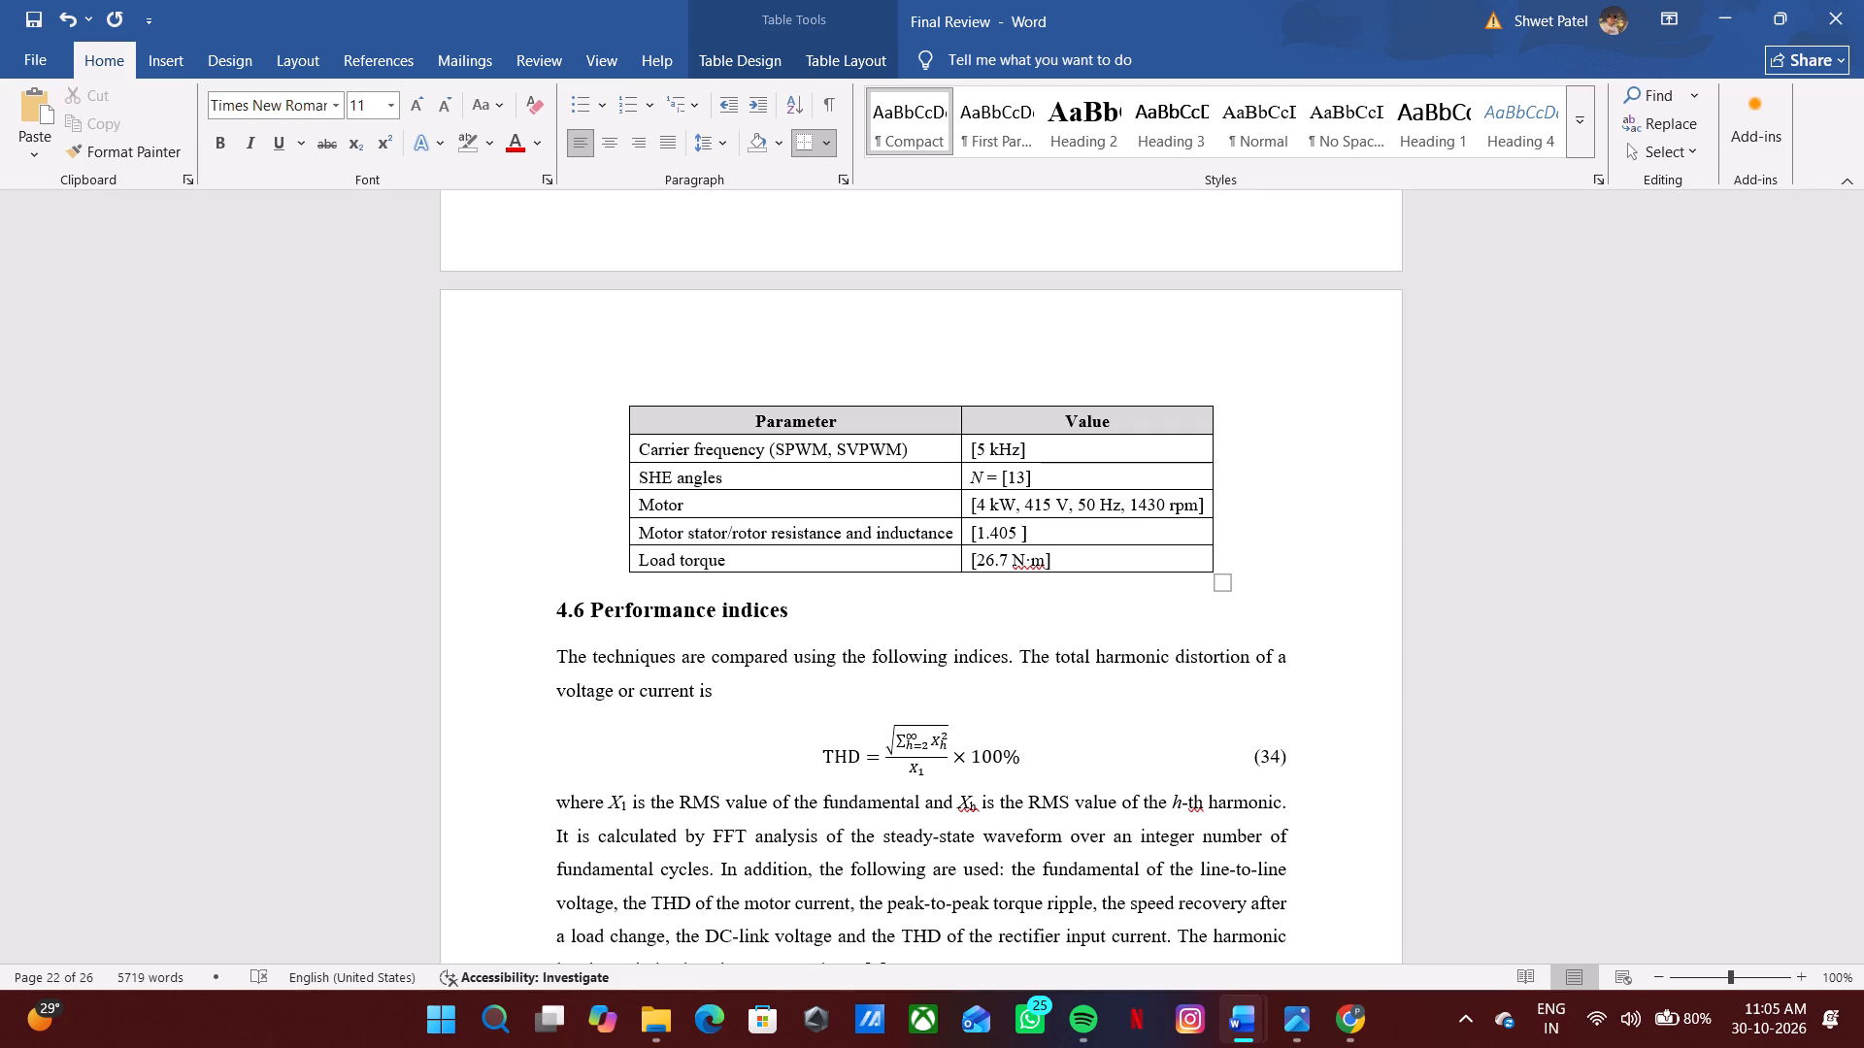
pyautogui.press('BackSpace')
pyautogui.write(',')
pyautogui.press('space')
pyautogui.write('.015')
pyautogui.press('Left')
pyautogui.press('Left')
pyautogui.press('Left')
pyautogui.press('Left')
pyautogui.press('0')
pyautogui.press('Right')
pyautogui.press('Right')
pyautogui.press('Right')
pyautogui.press('Right')
pyautogui.press('Right')
pyautogui.press('Right')
pyautogui.press('Right')
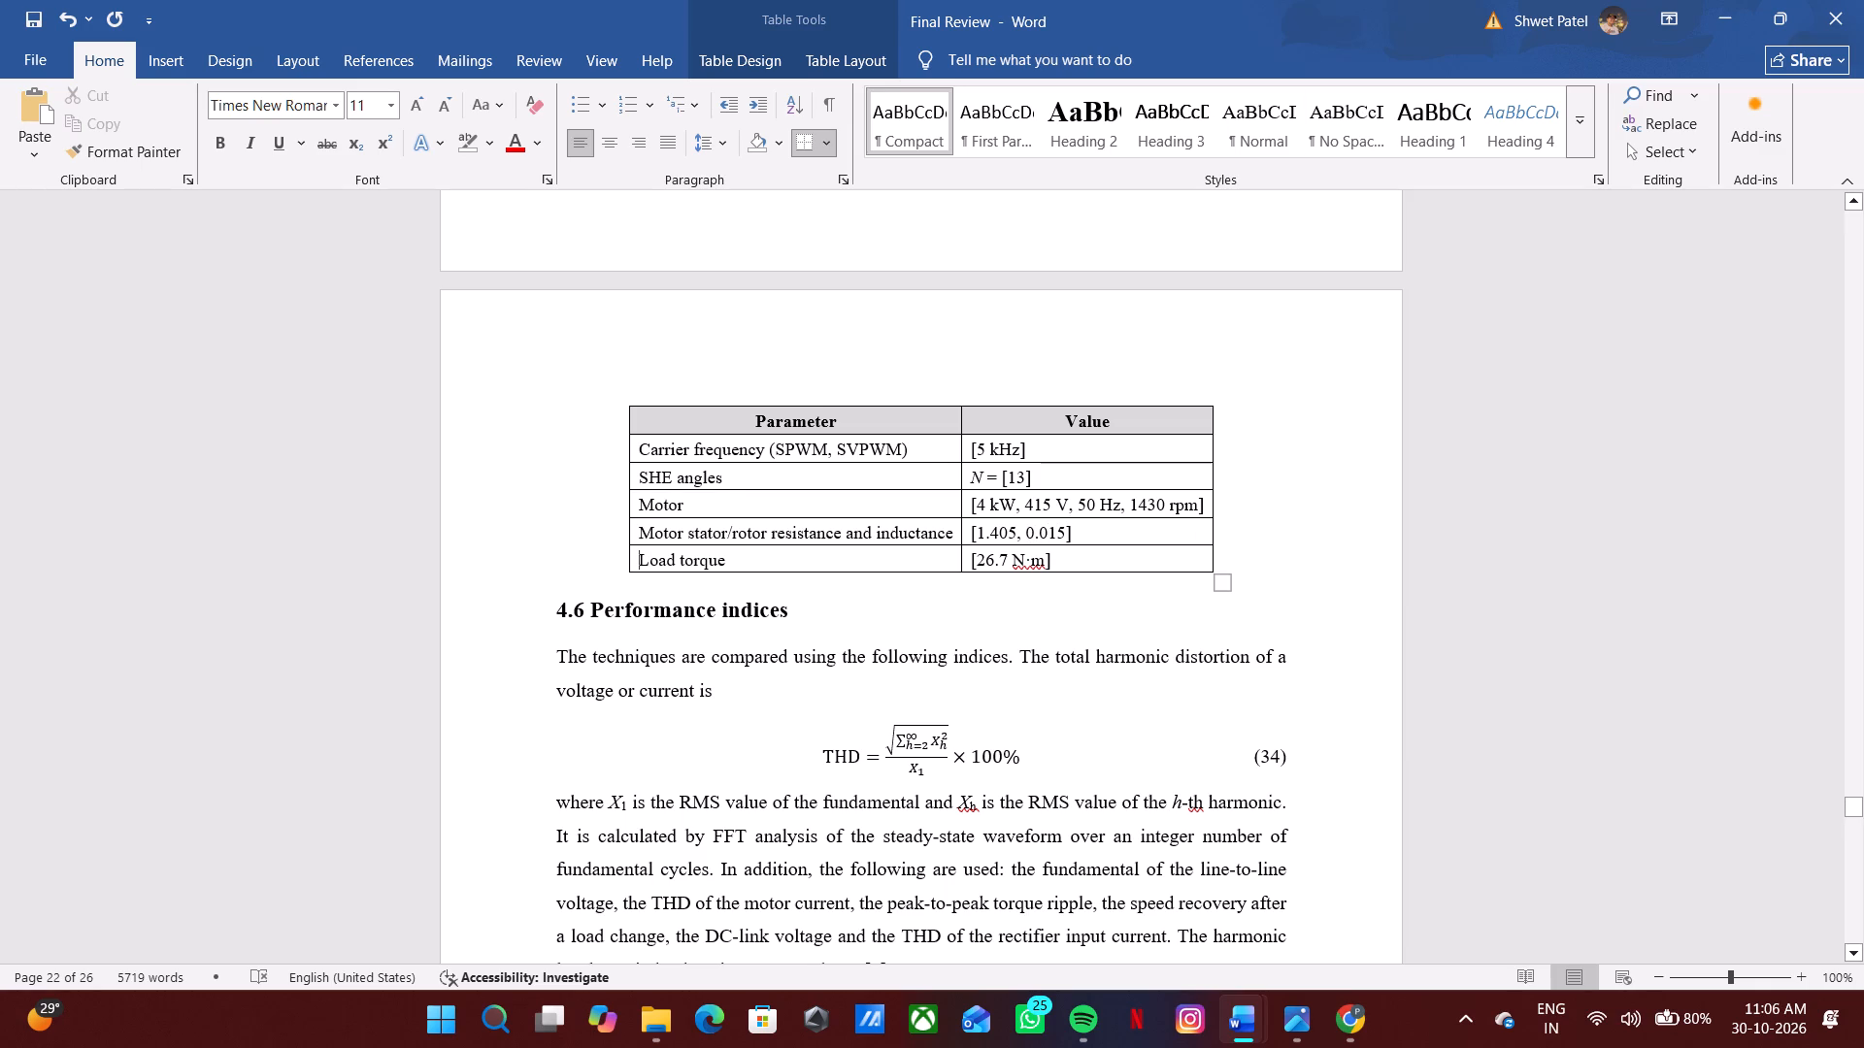
# Look through the document around Table 6, from Section 4.5 Induction motor to Section 5 Results and Discussion.
pyautogui.scroll(-2, 1180, 591)
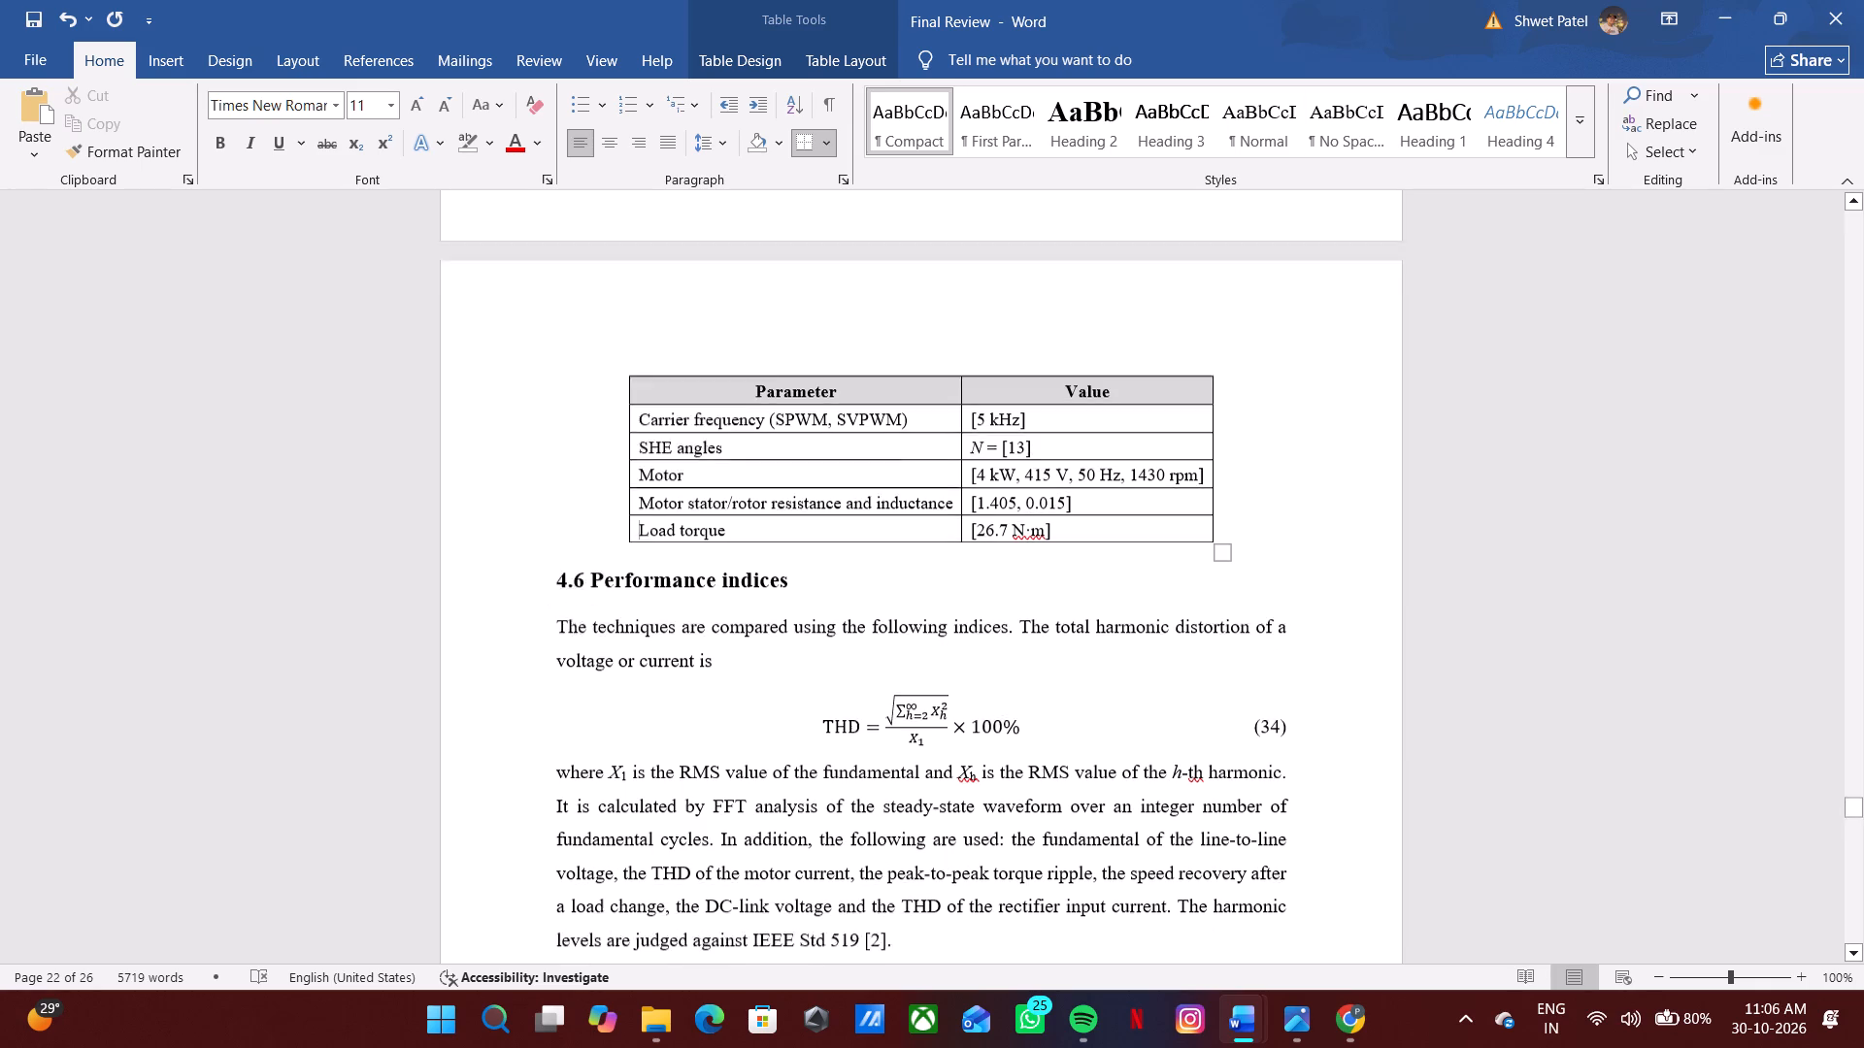
pyautogui.scroll(-4, 1182, 592)
pyautogui.scroll(19, 1183, 605)
pyautogui.scroll(3, 1189, 550)
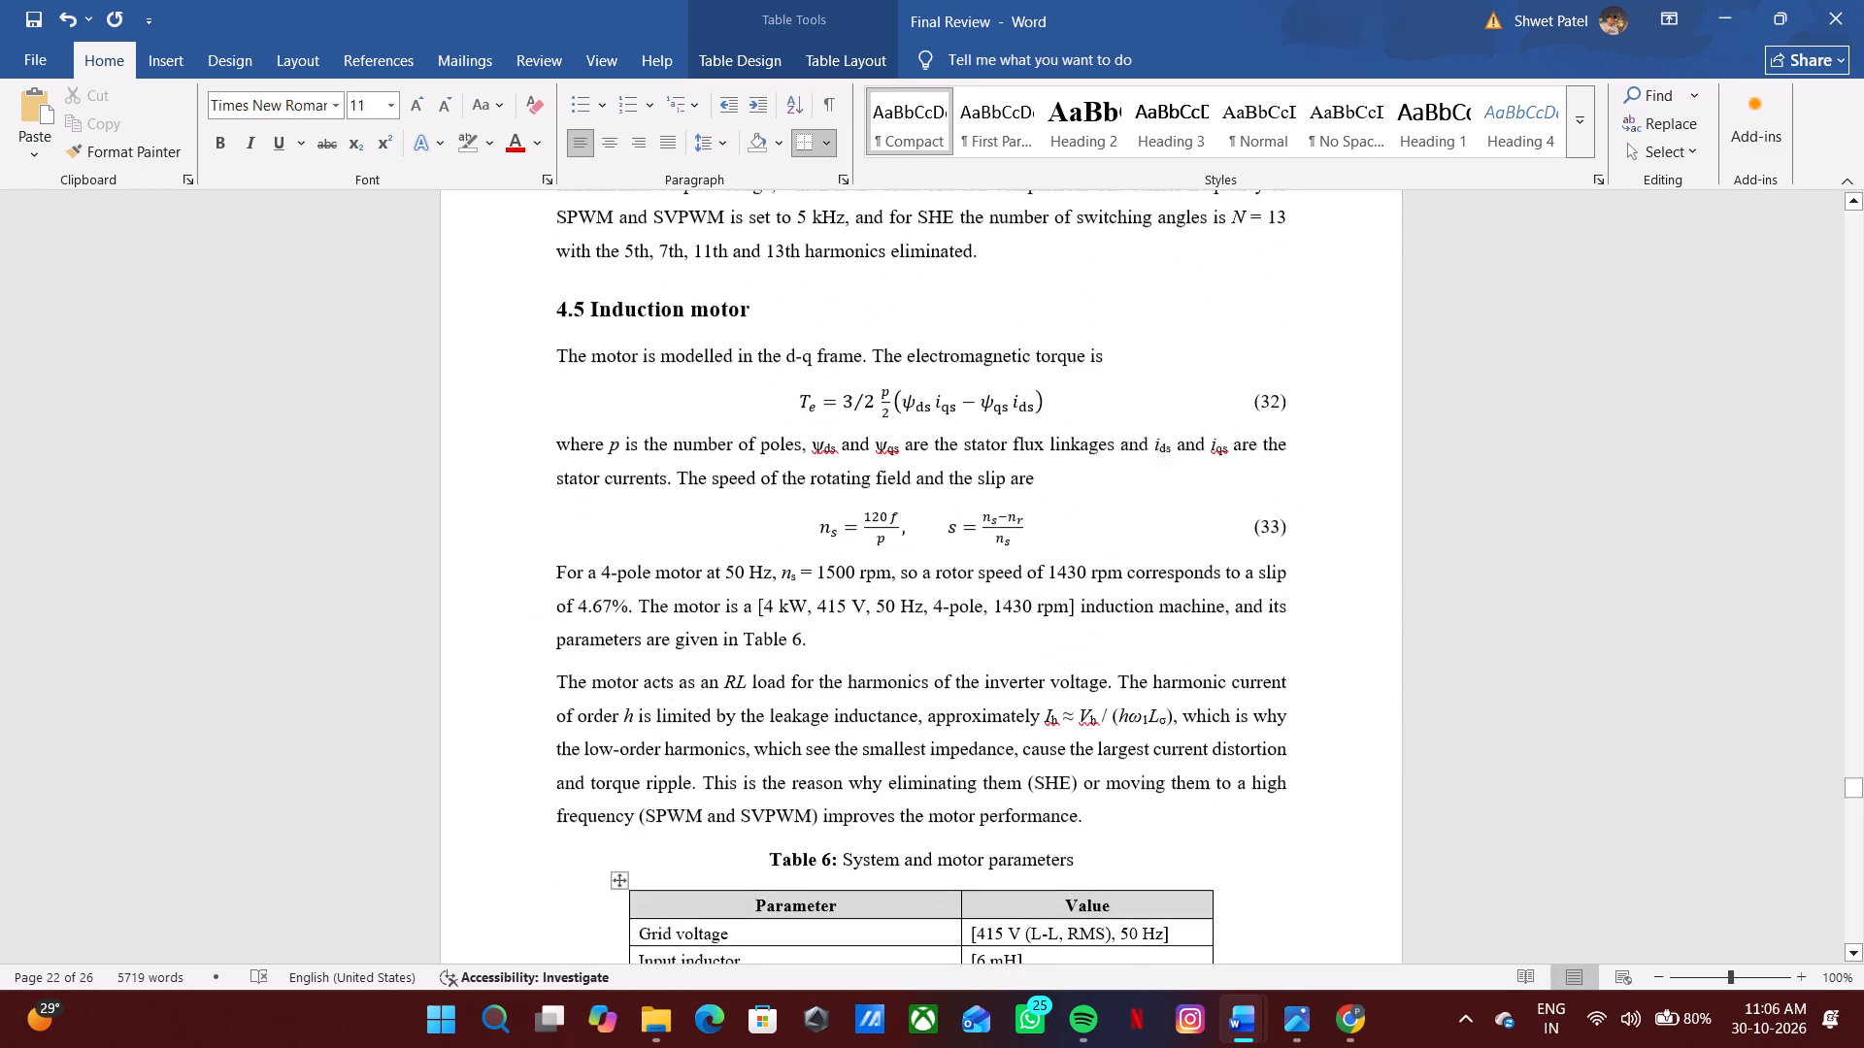
pyautogui.scroll(9, 1189, 550)
pyautogui.scroll(-20, 1193, 533)
pyautogui.scroll(-6, 1193, 533)
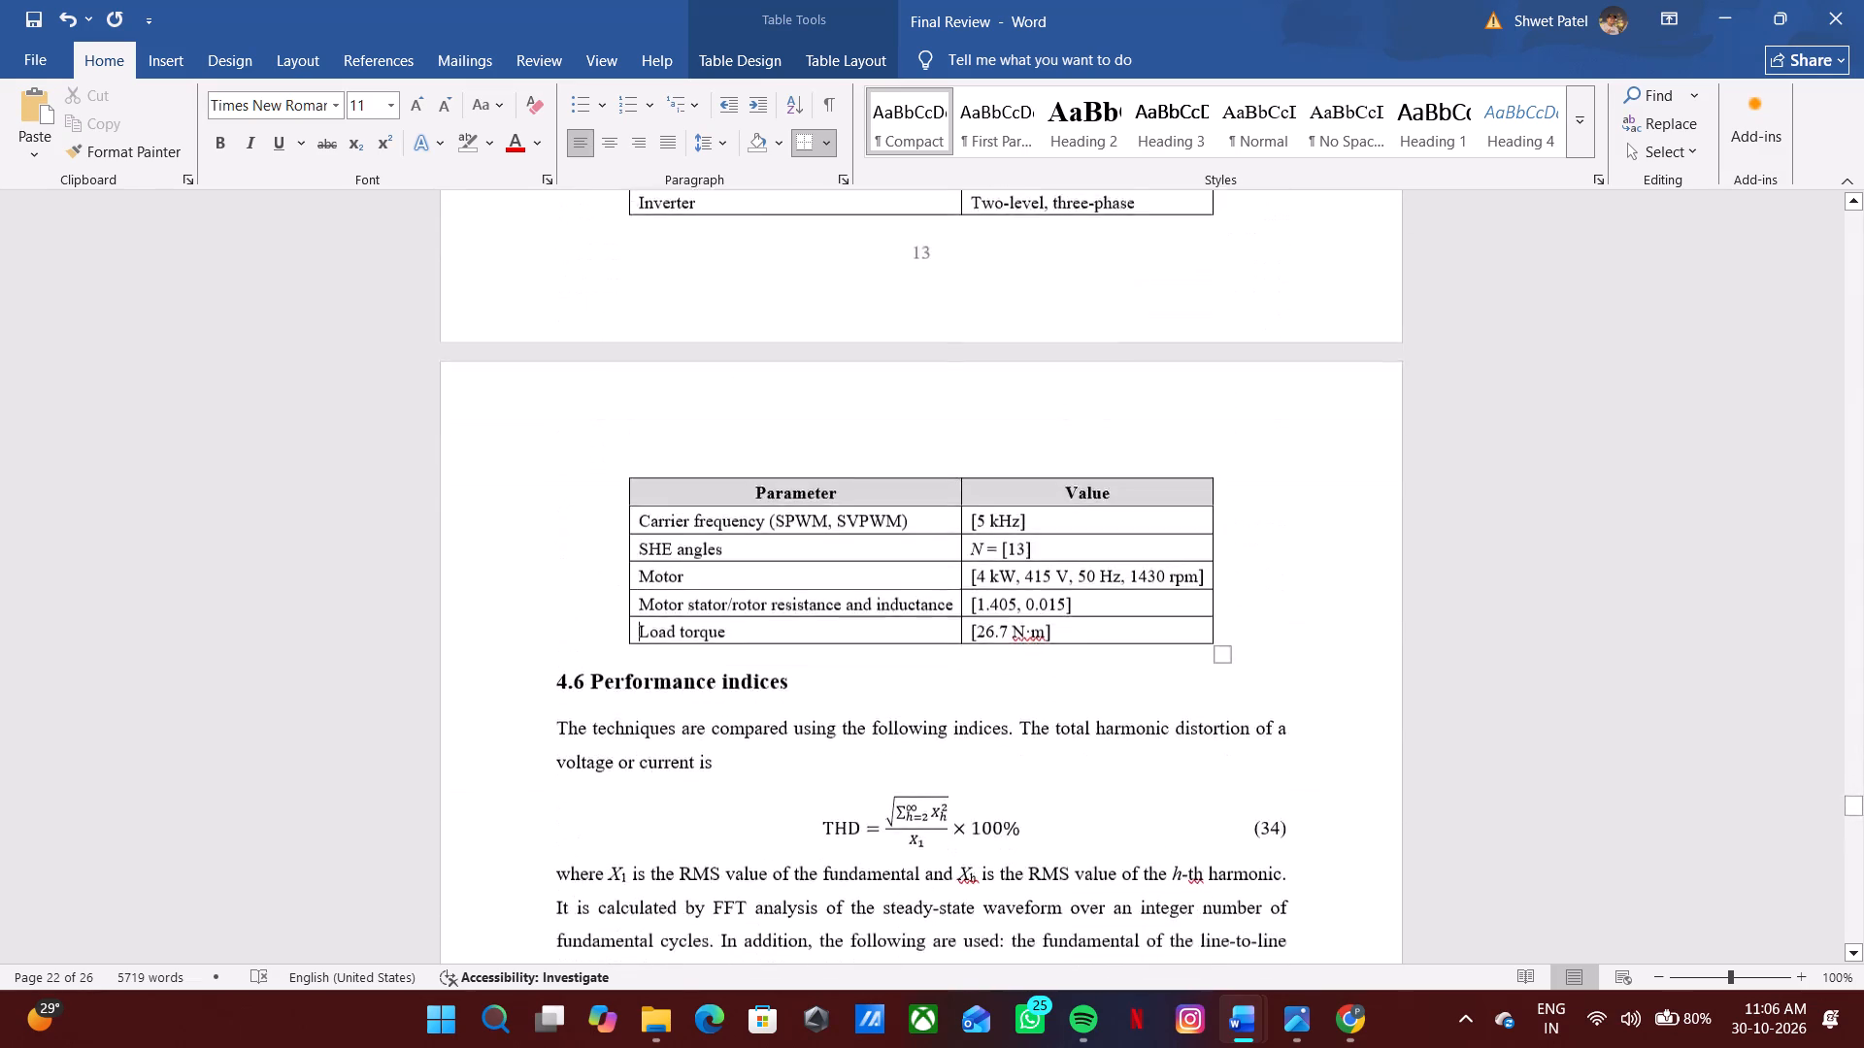
pyautogui.scroll(-20, 1199, 515)
pyautogui.scroll(-9, 1199, 515)
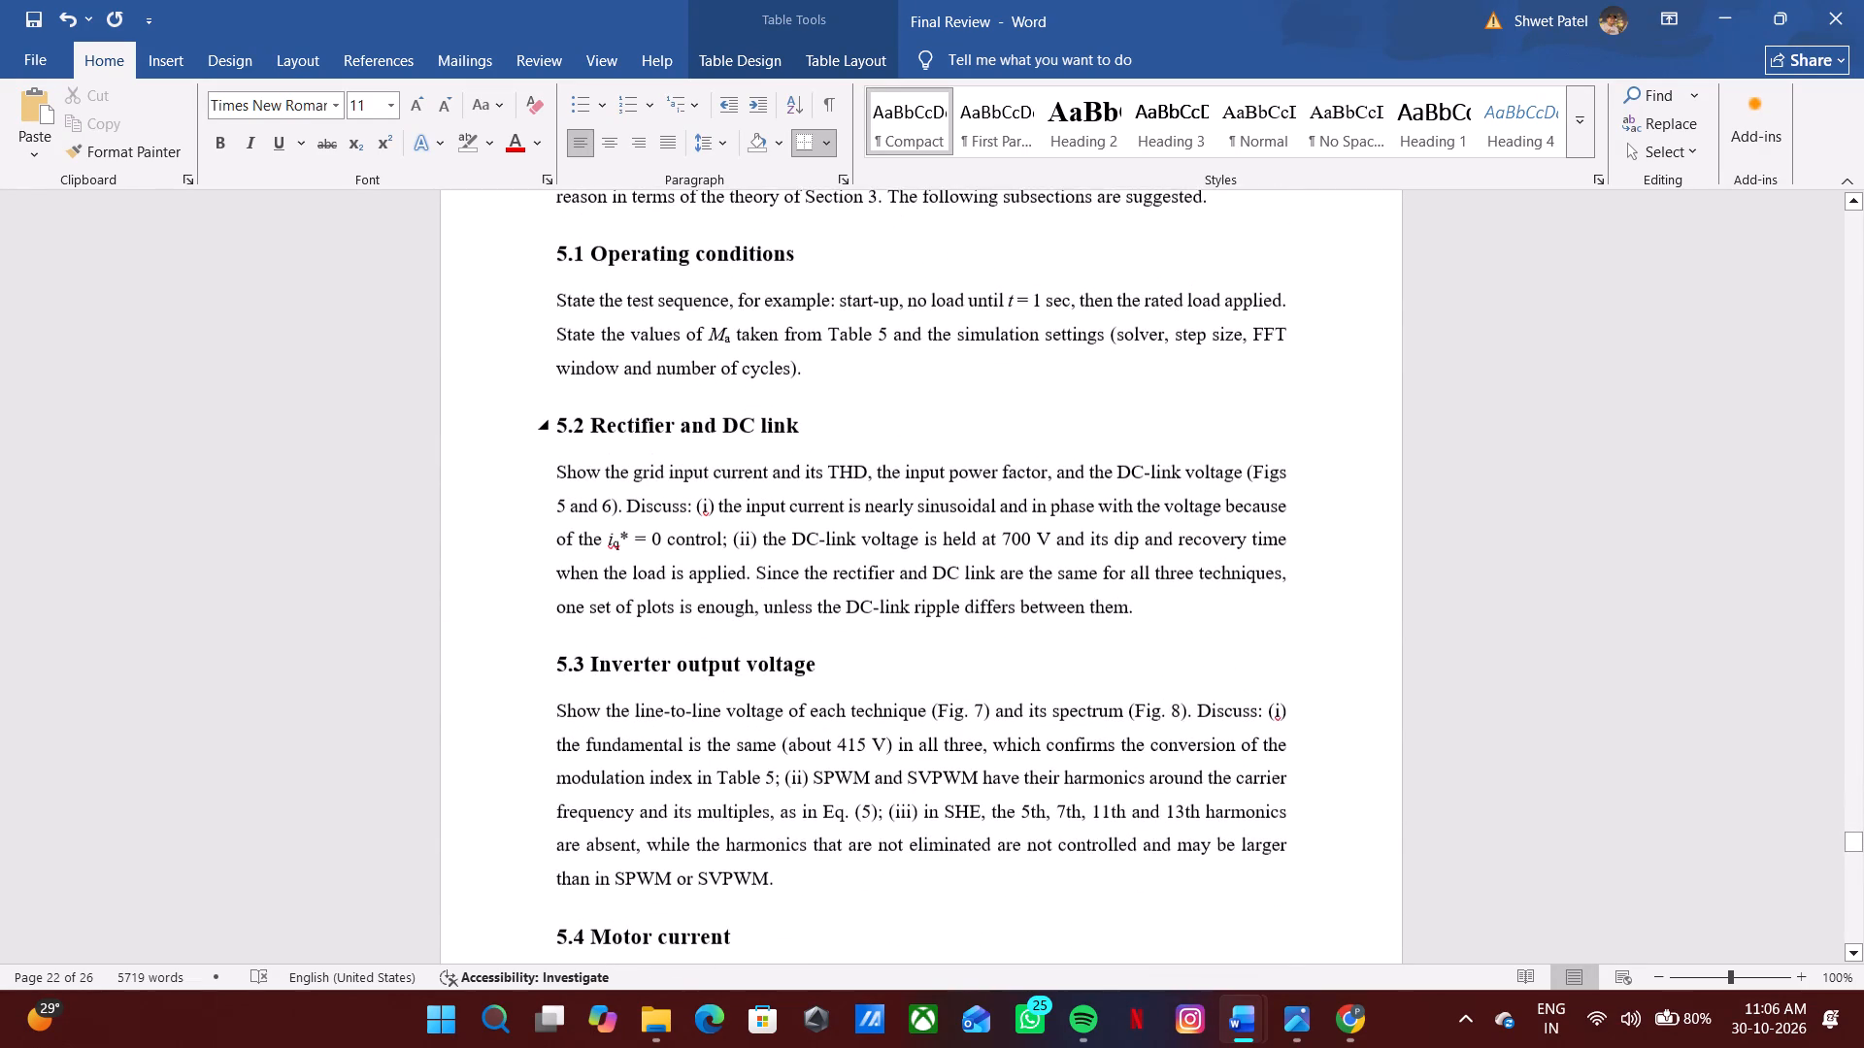
pyautogui.scroll(3, 1185, 448)
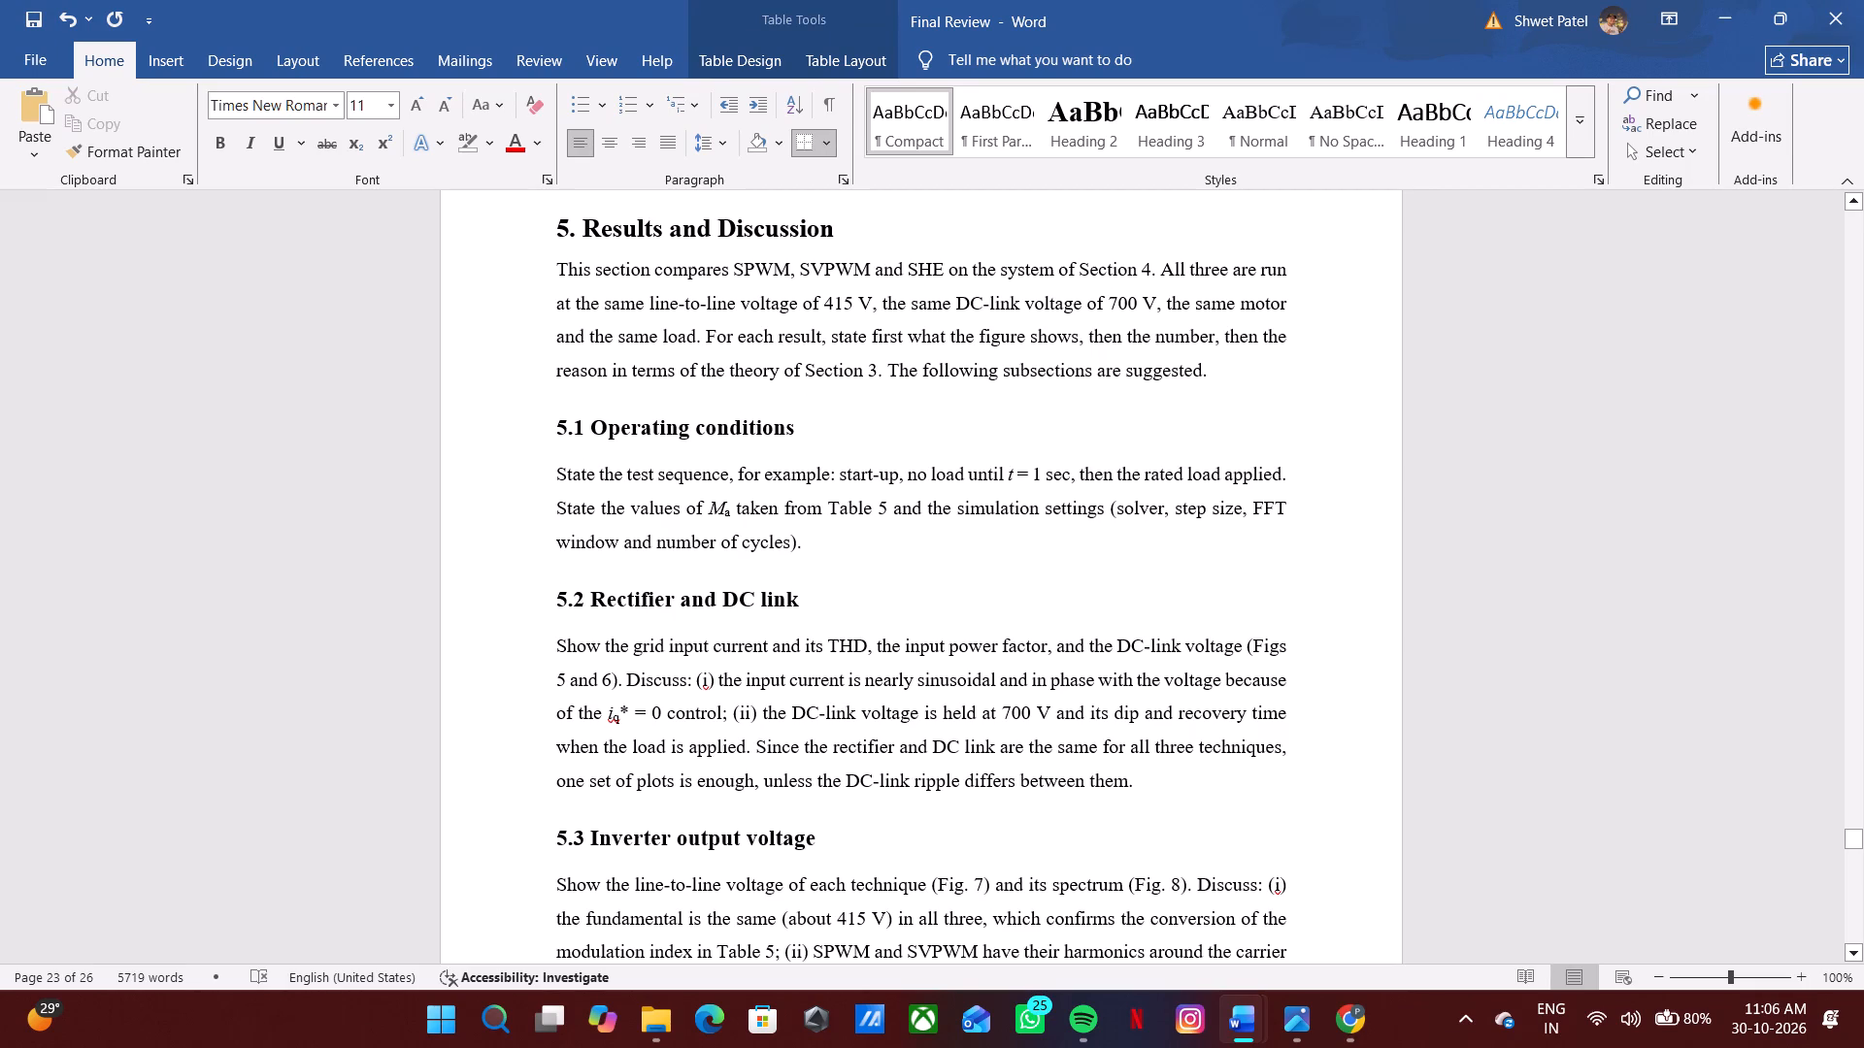
# Select the whole placeholder paragraph under 5.1 Operating conditions, from "State the test sequence" to "number of cycles).".
pyautogui.click(833, 551)
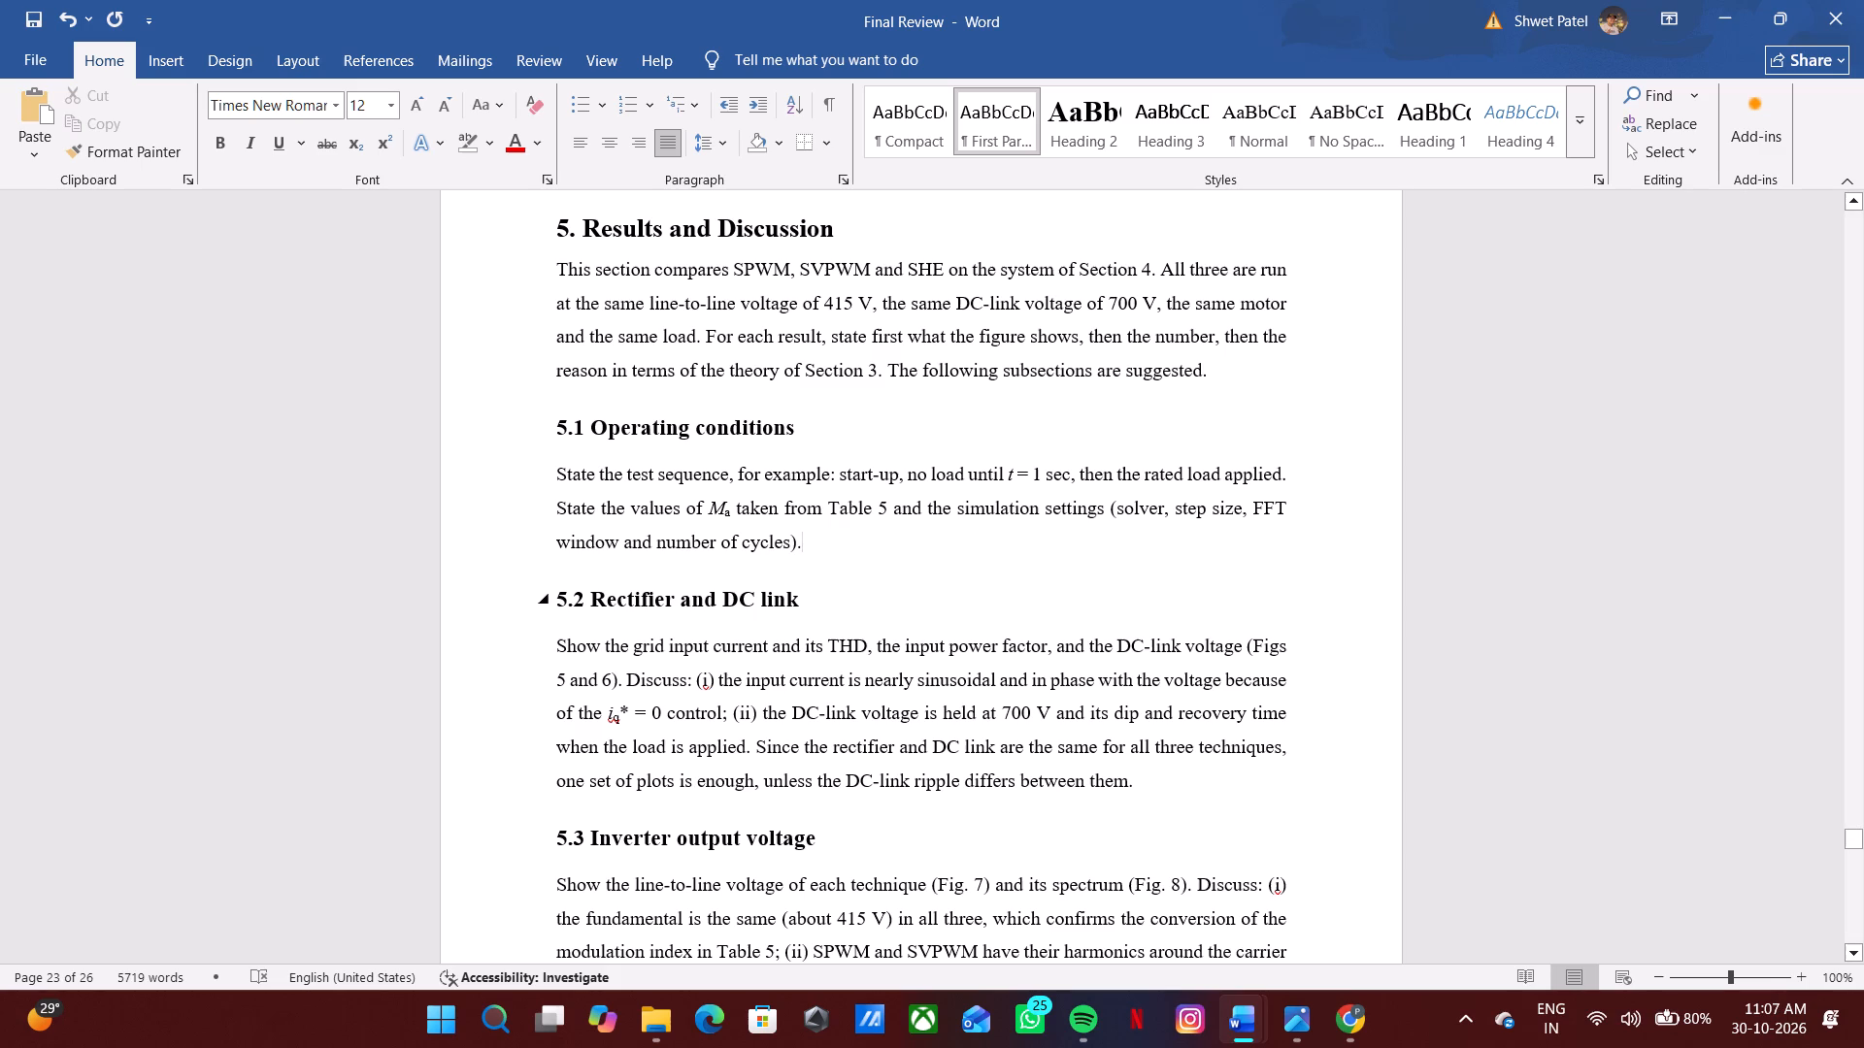
pyautogui.moveTo(550, 468); pyautogui.dragTo(682, 470)
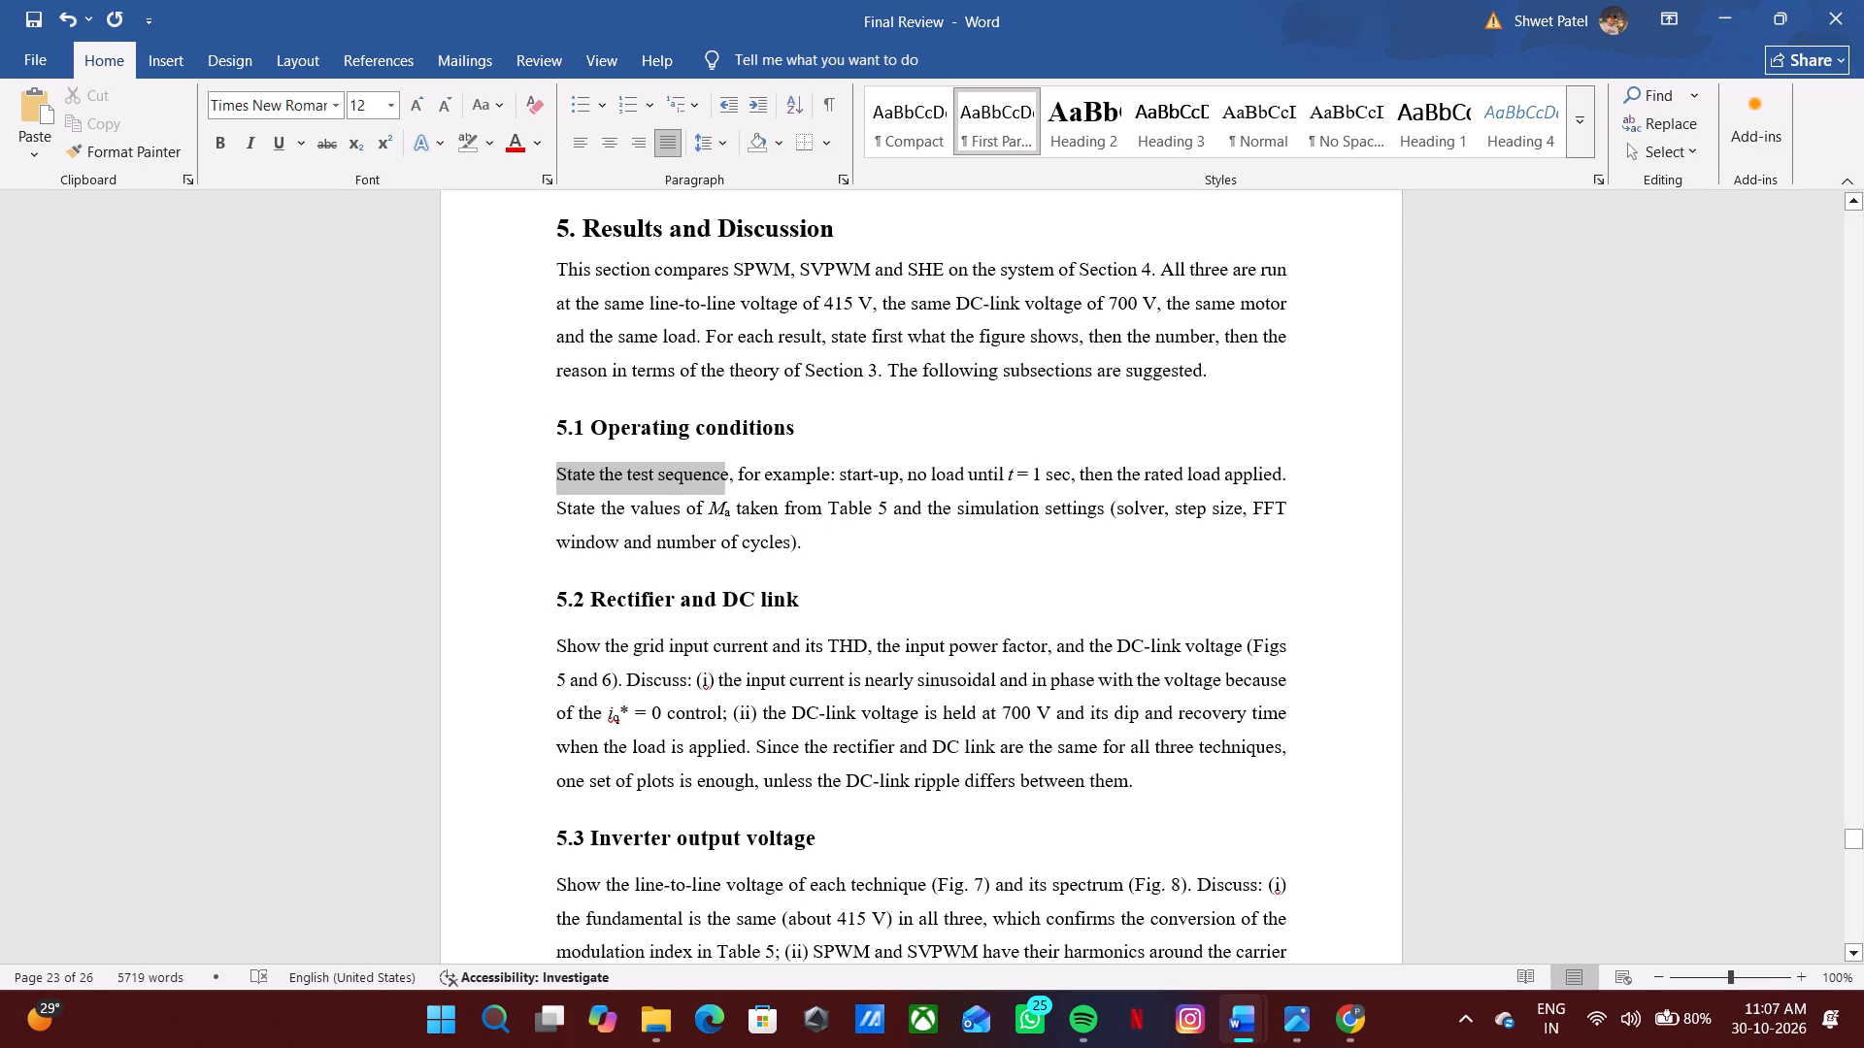
pyautogui.moveTo(682, 470); pyautogui.dragTo(1212, 501)
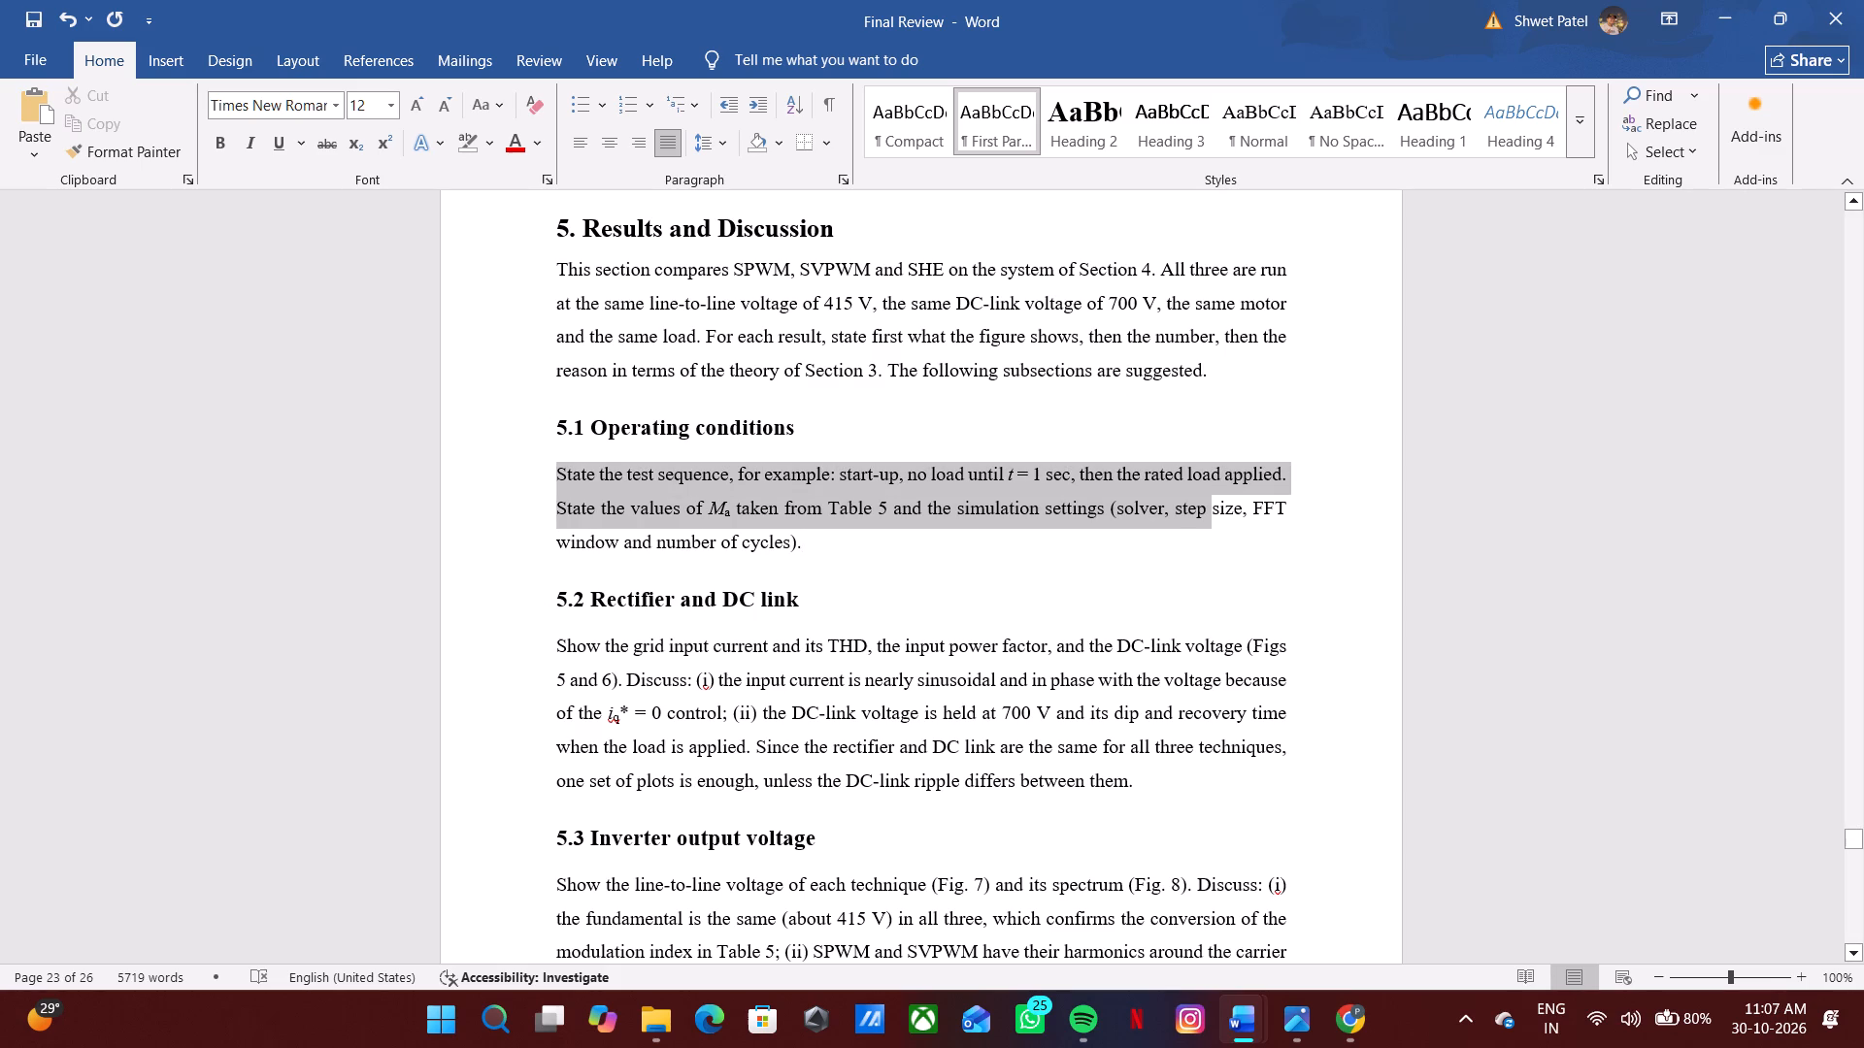
pyautogui.moveTo(1212, 501); pyautogui.dragTo(837, 547)
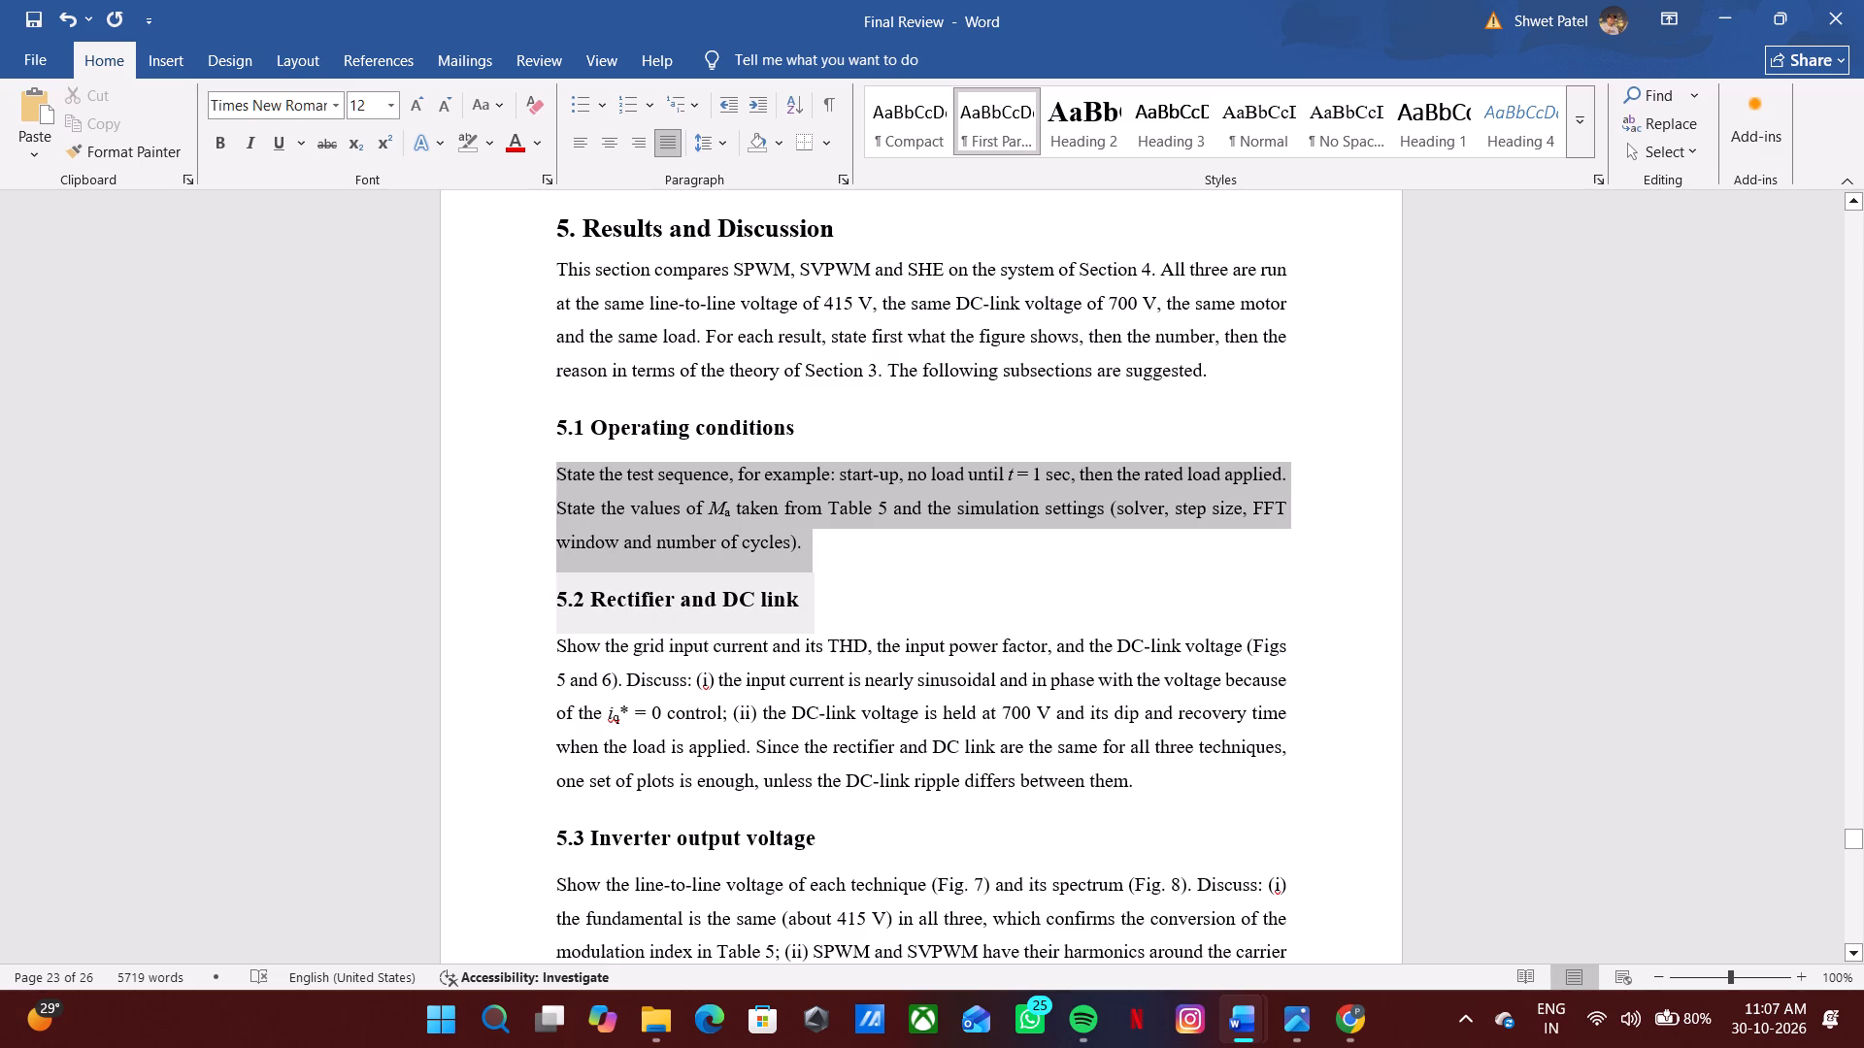
pyautogui.moveTo(837, 547); pyautogui.dragTo(825, 540)
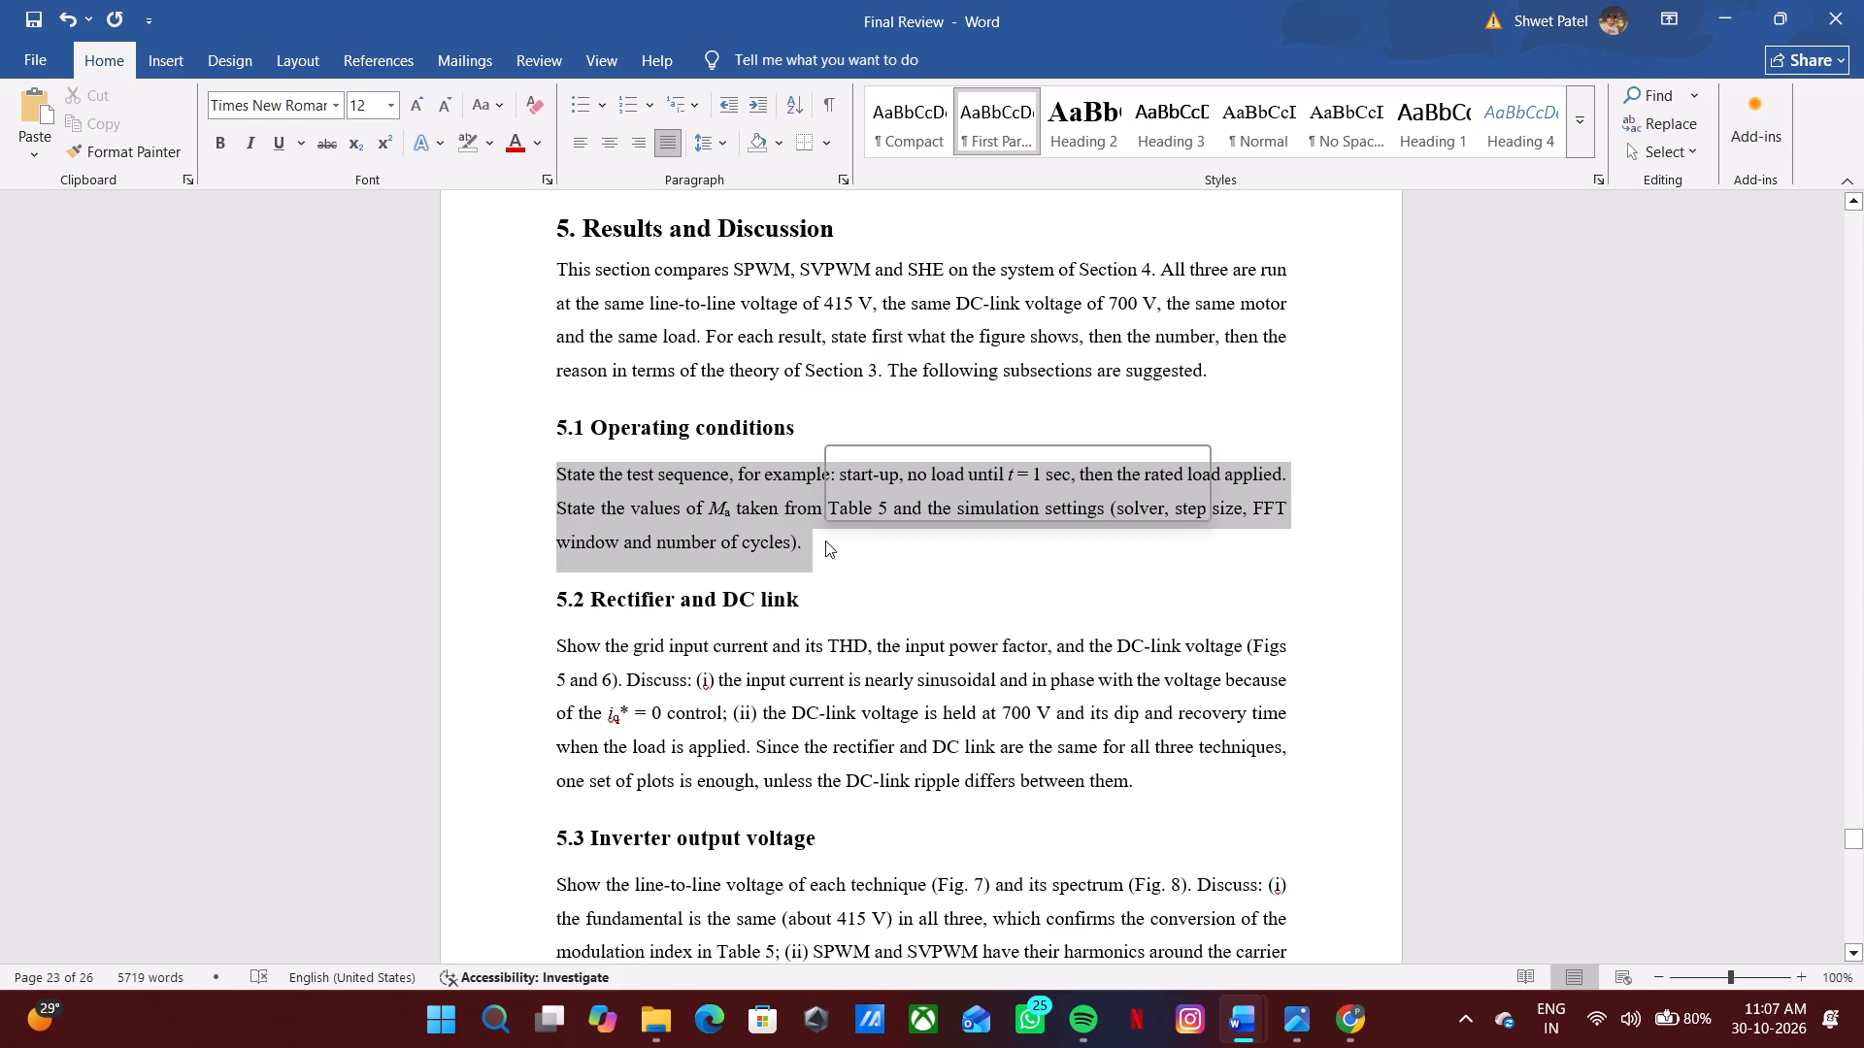
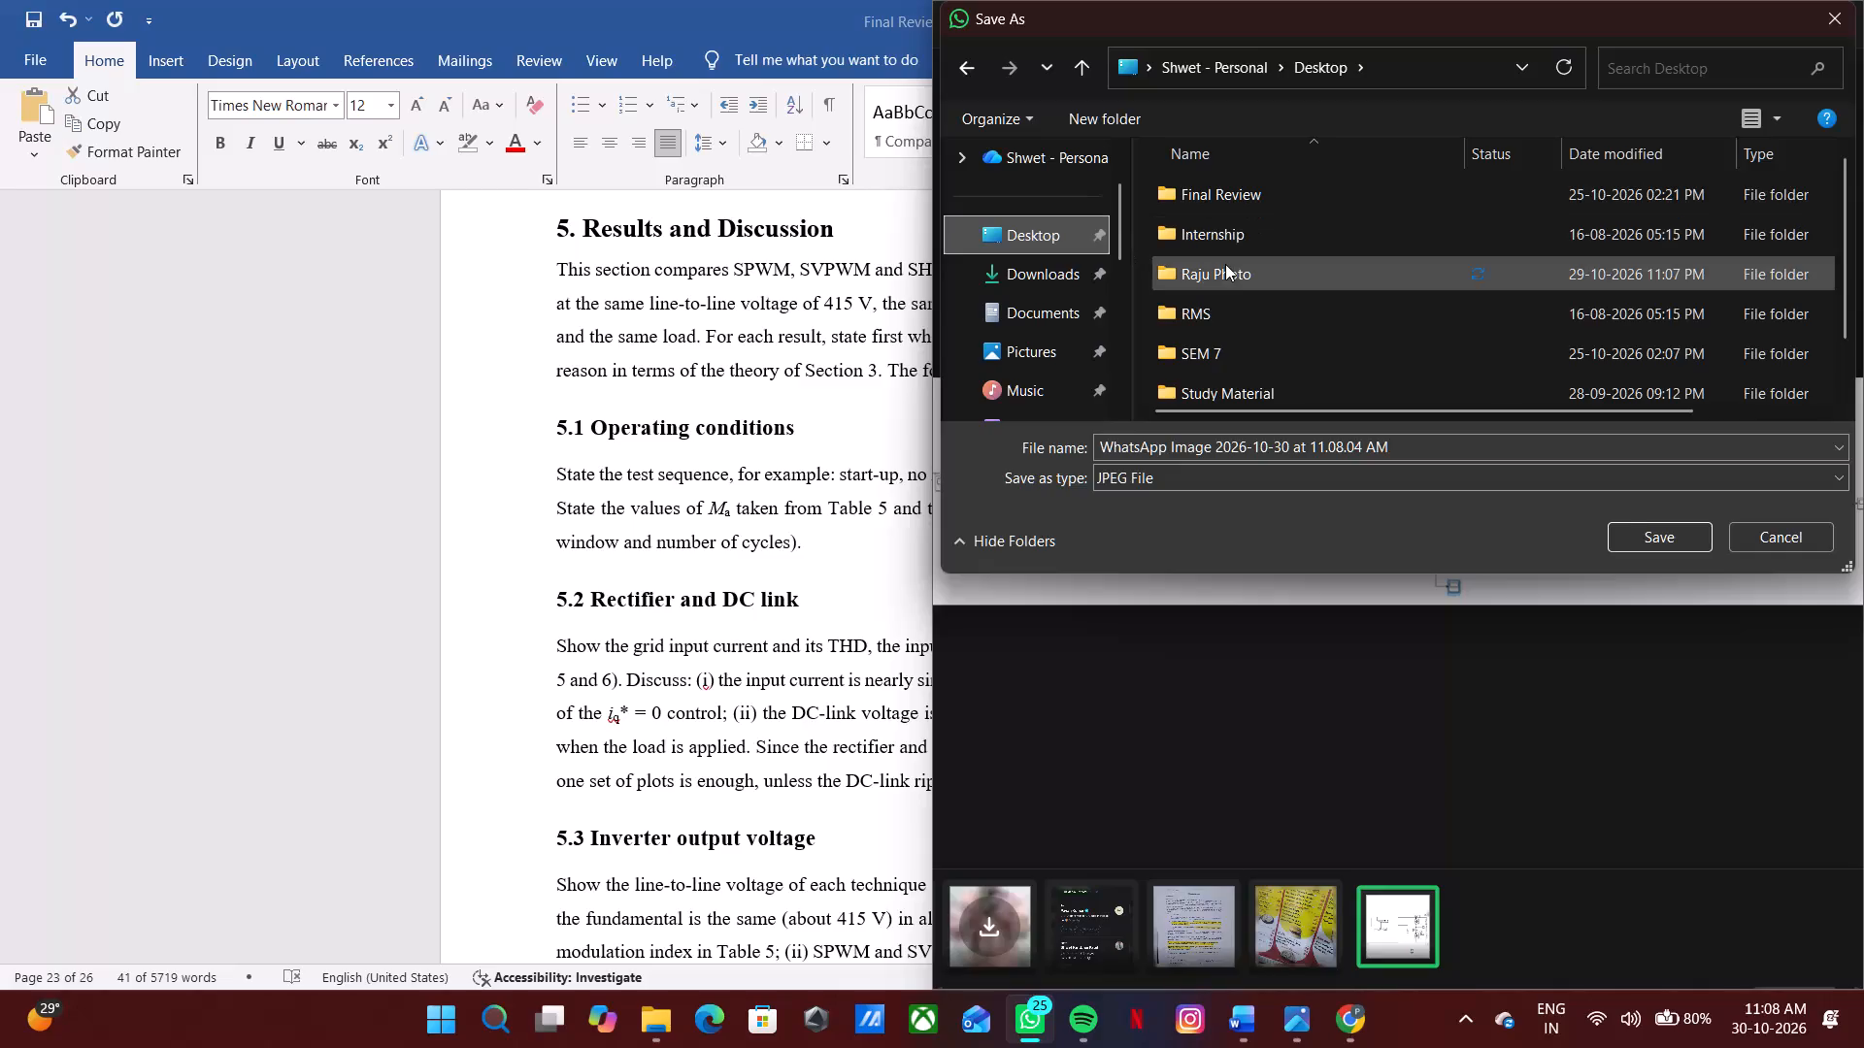
# Save the received WhatsApp image as a JPEG file in the Raju Photo folder on the Desktop, keeping the suggested file name.
pyautogui.click(1225, 264)
pyautogui.click(1707, 538)
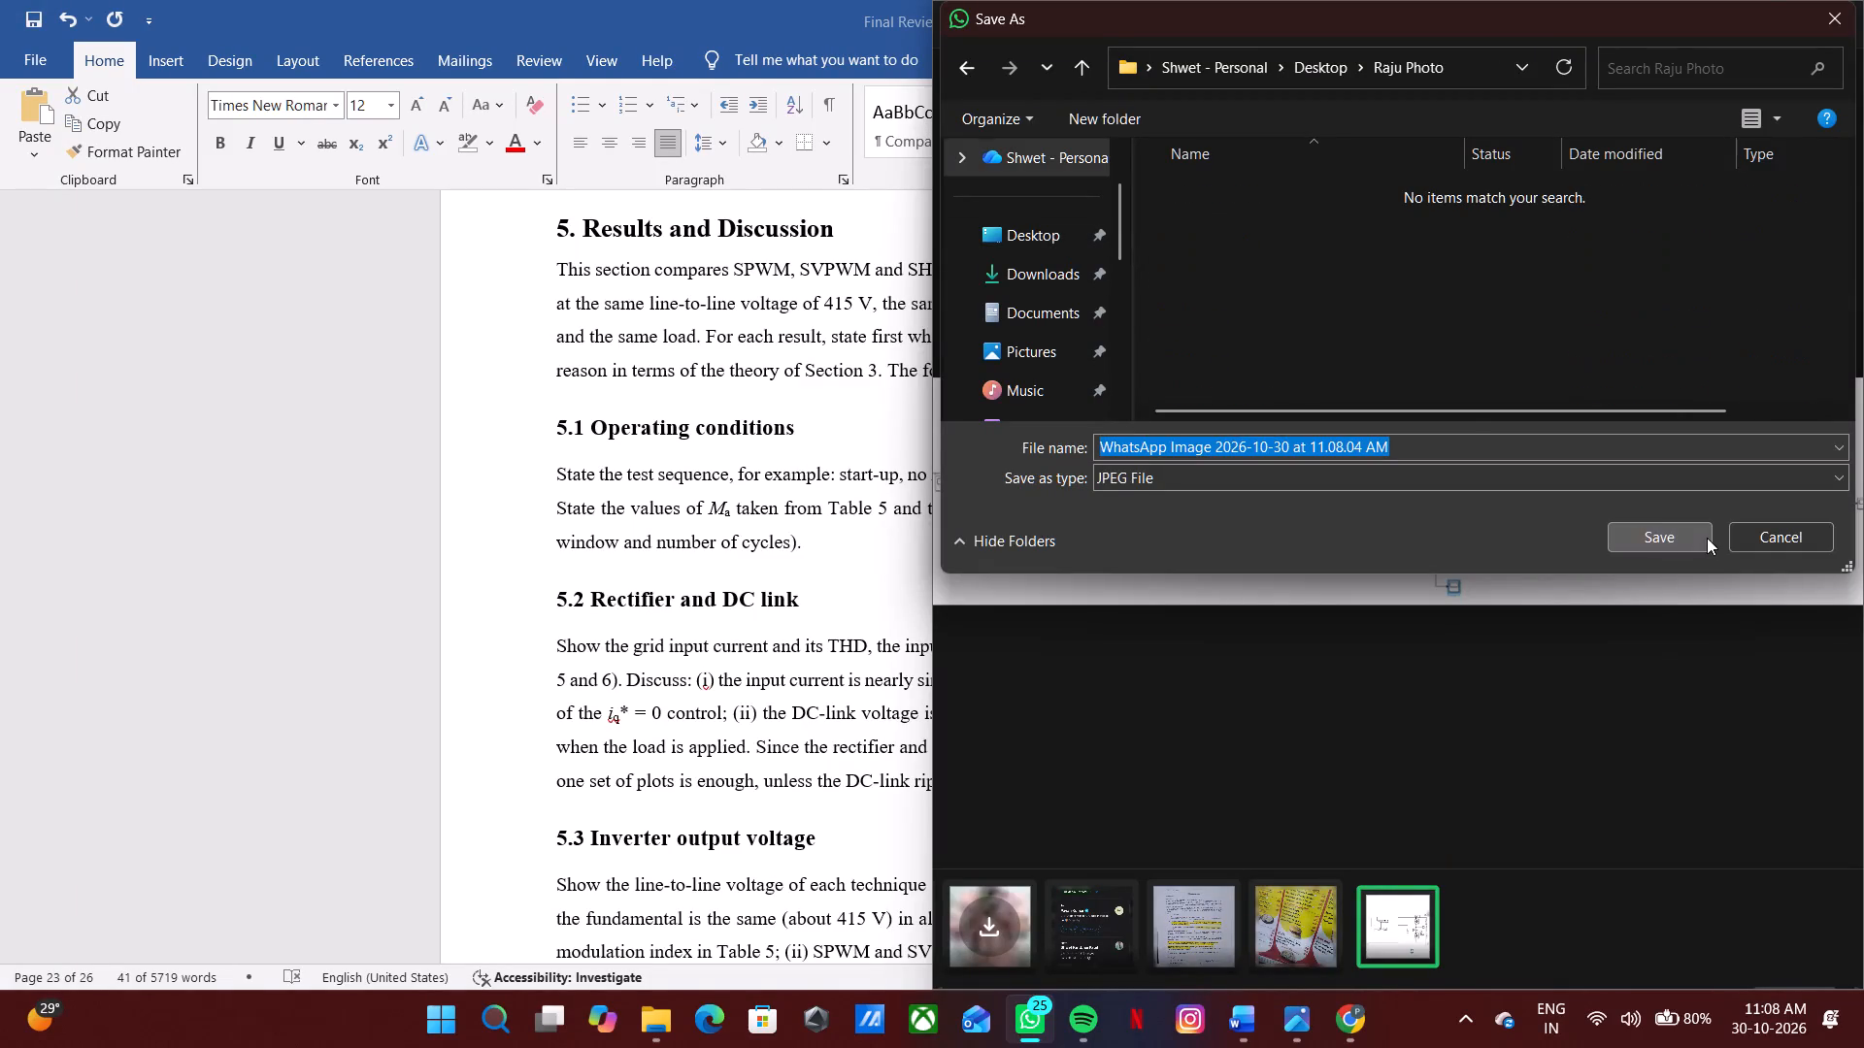
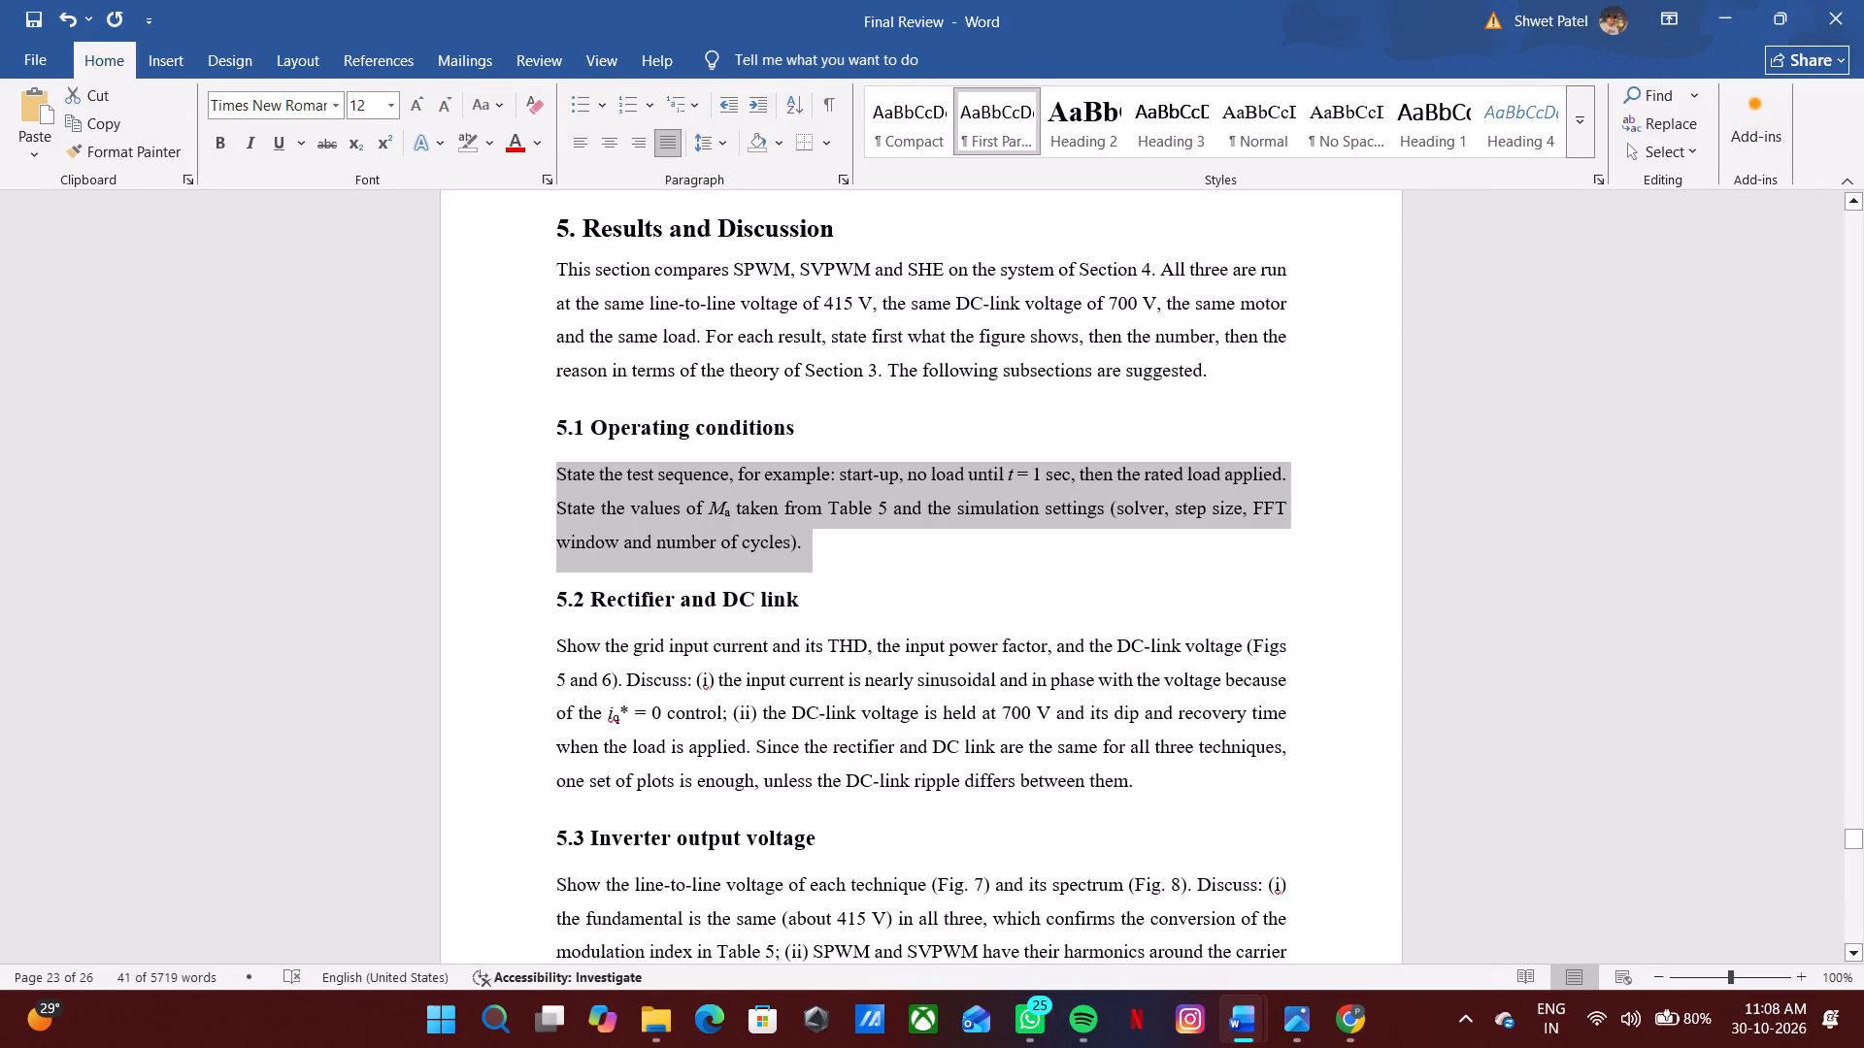
# Replace the selected placeholder paragraph under 5.1 Operating conditions with the WhatsApp image from the Raju Photo folder in File Explorer.
pyautogui.scroll(3, 930, 646)
pyautogui.scroll(18, 930, 646)
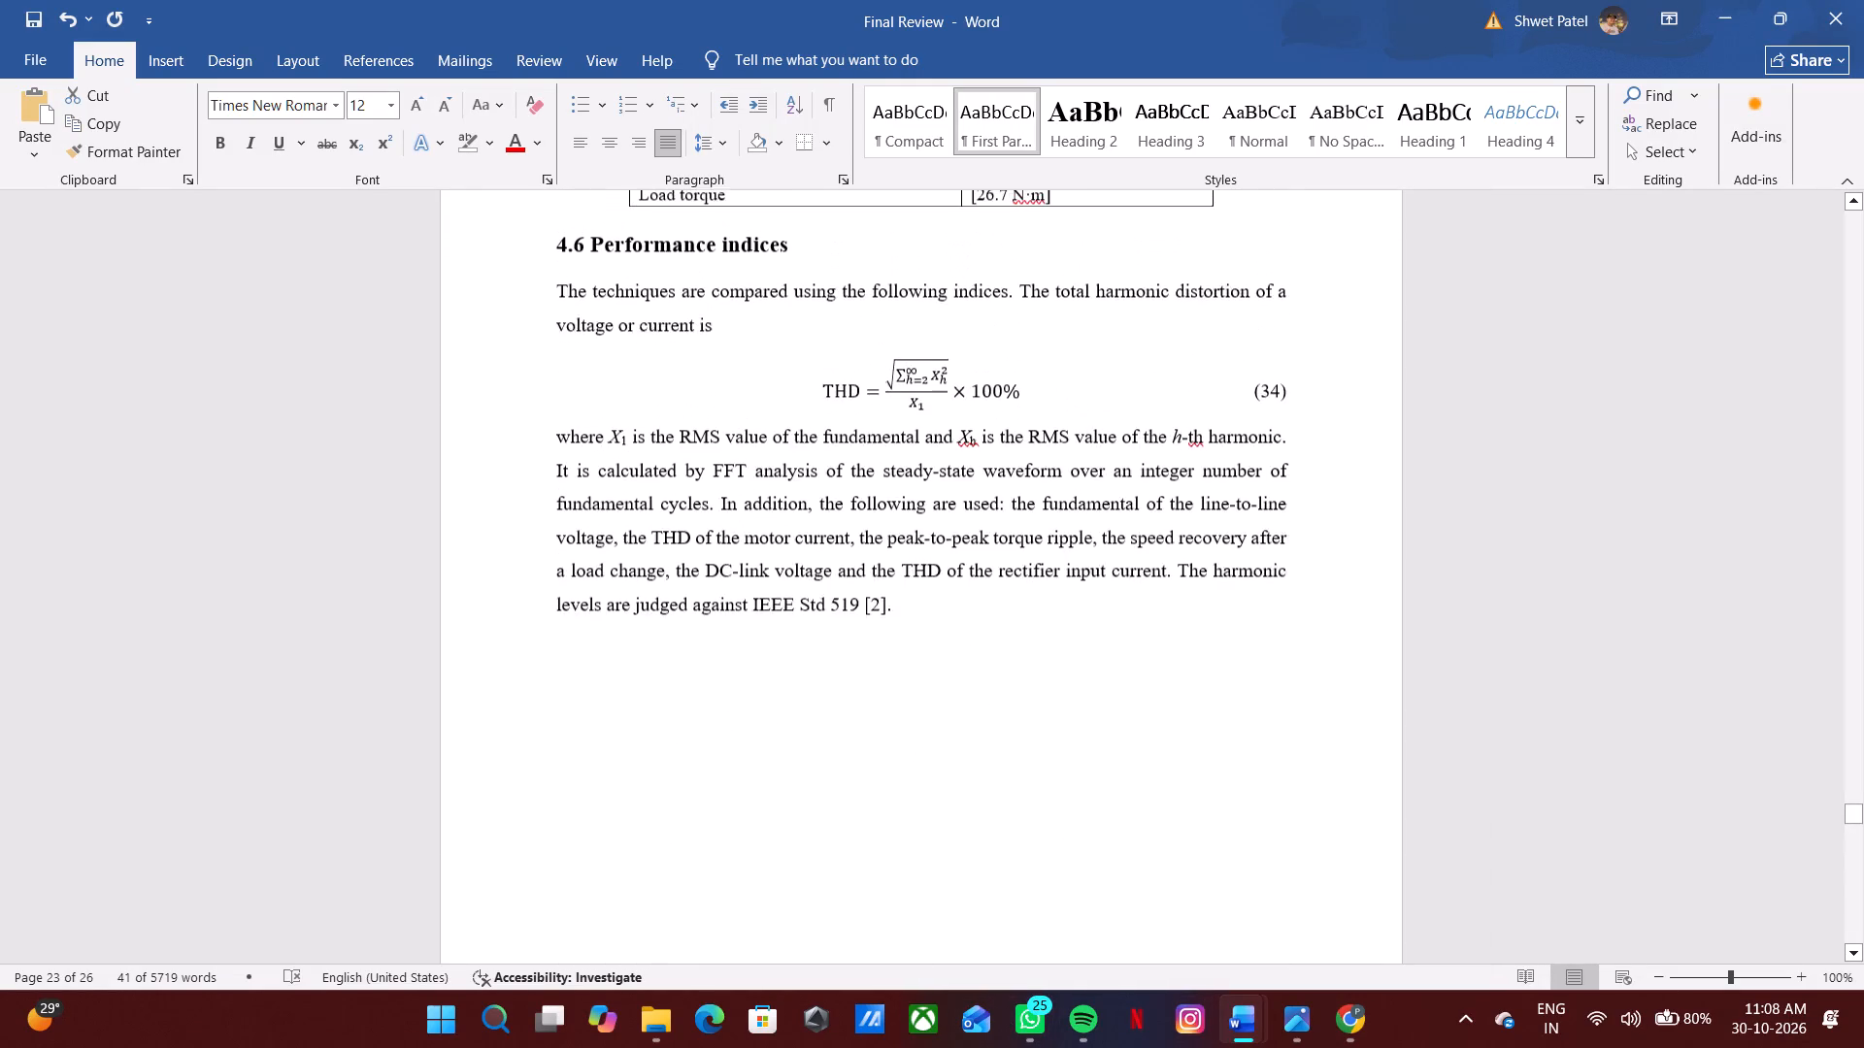
pyautogui.scroll(16, 935, 642)
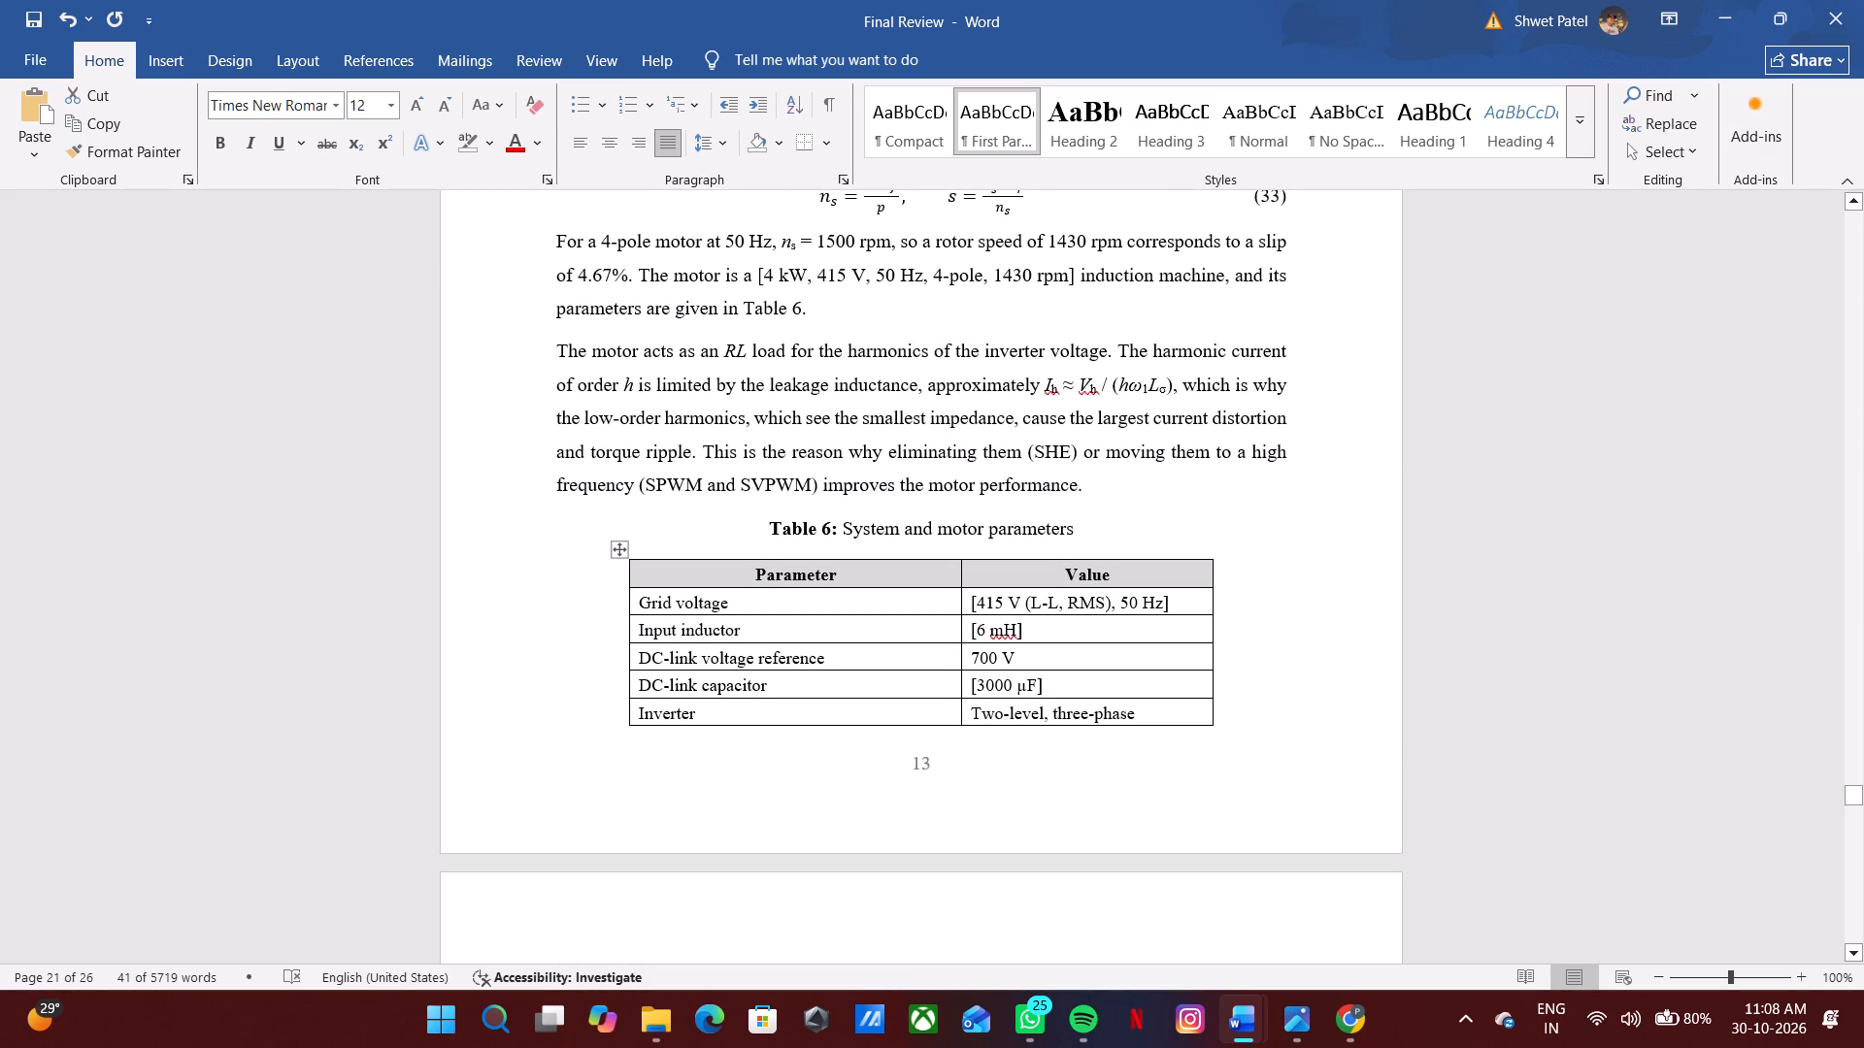
pyautogui.scroll(-20, 1086, 568)
pyautogui.scroll(-10, 1086, 568)
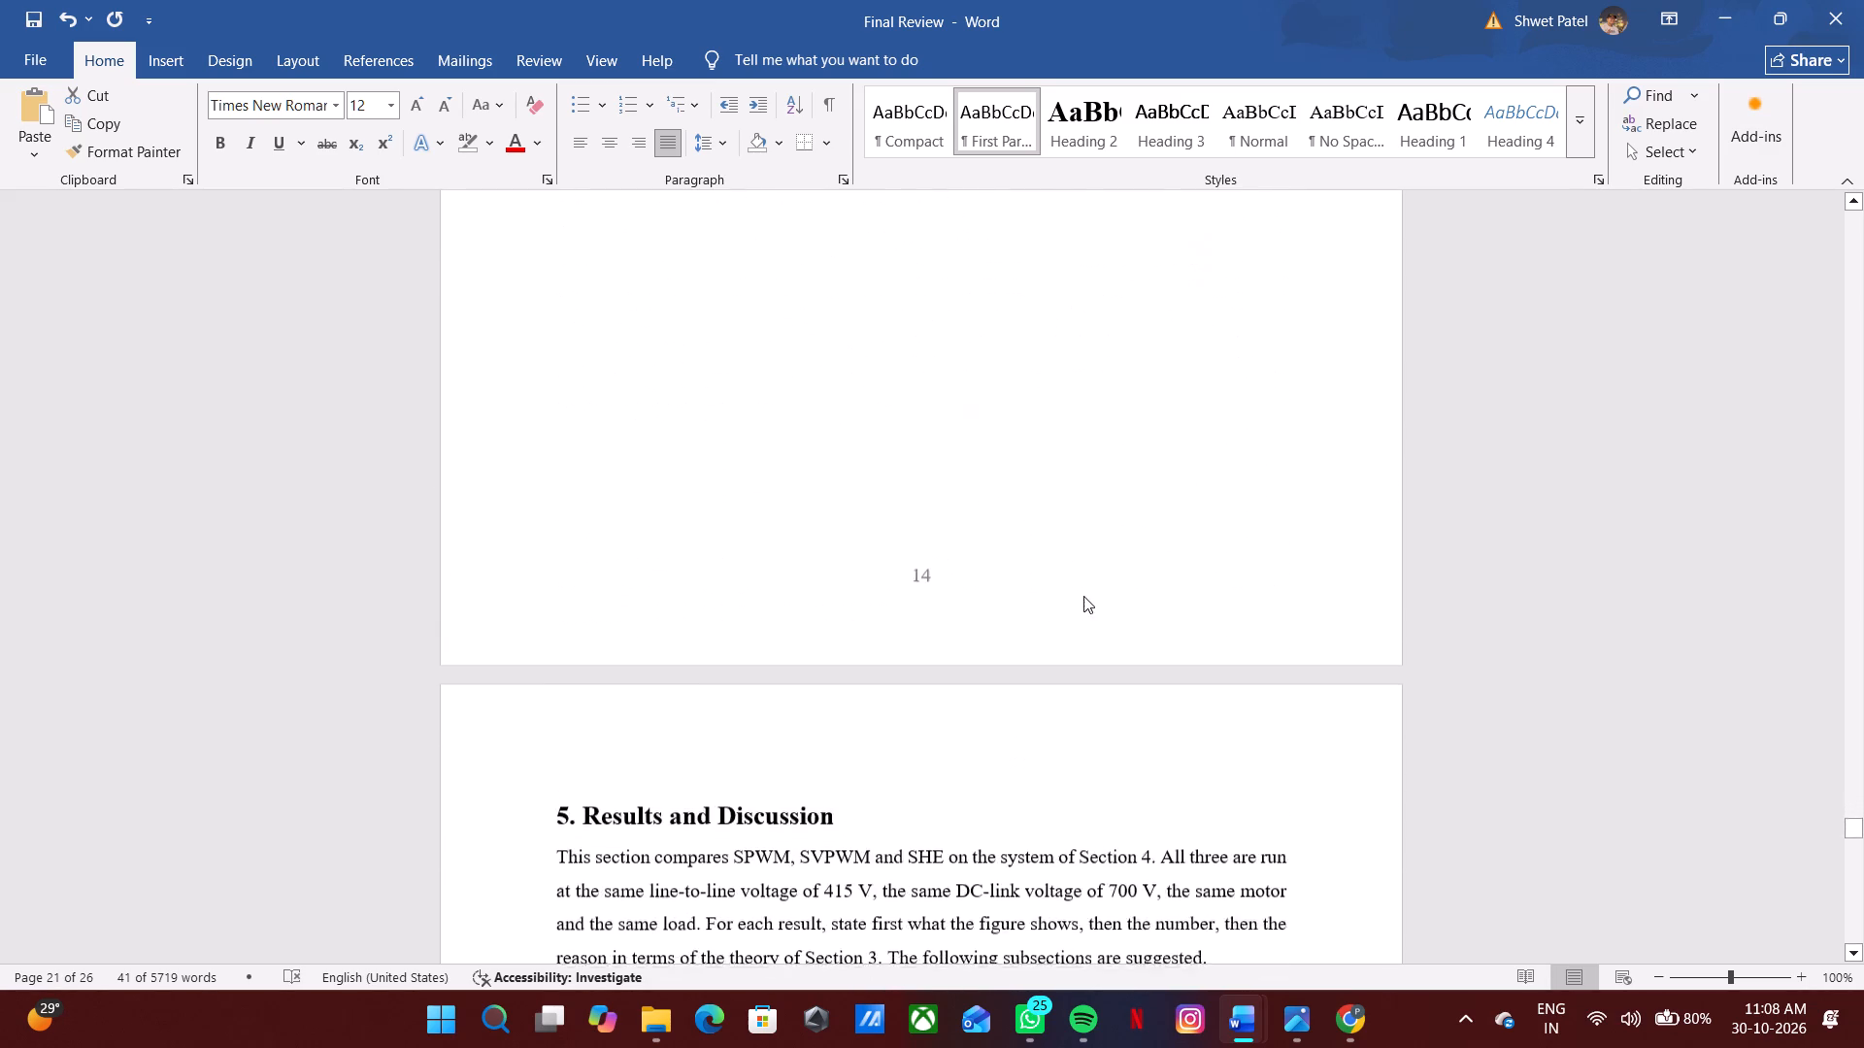
pyautogui.scroll(-7, 1083, 596)
pyautogui.hotkey('alt', 'Tab')
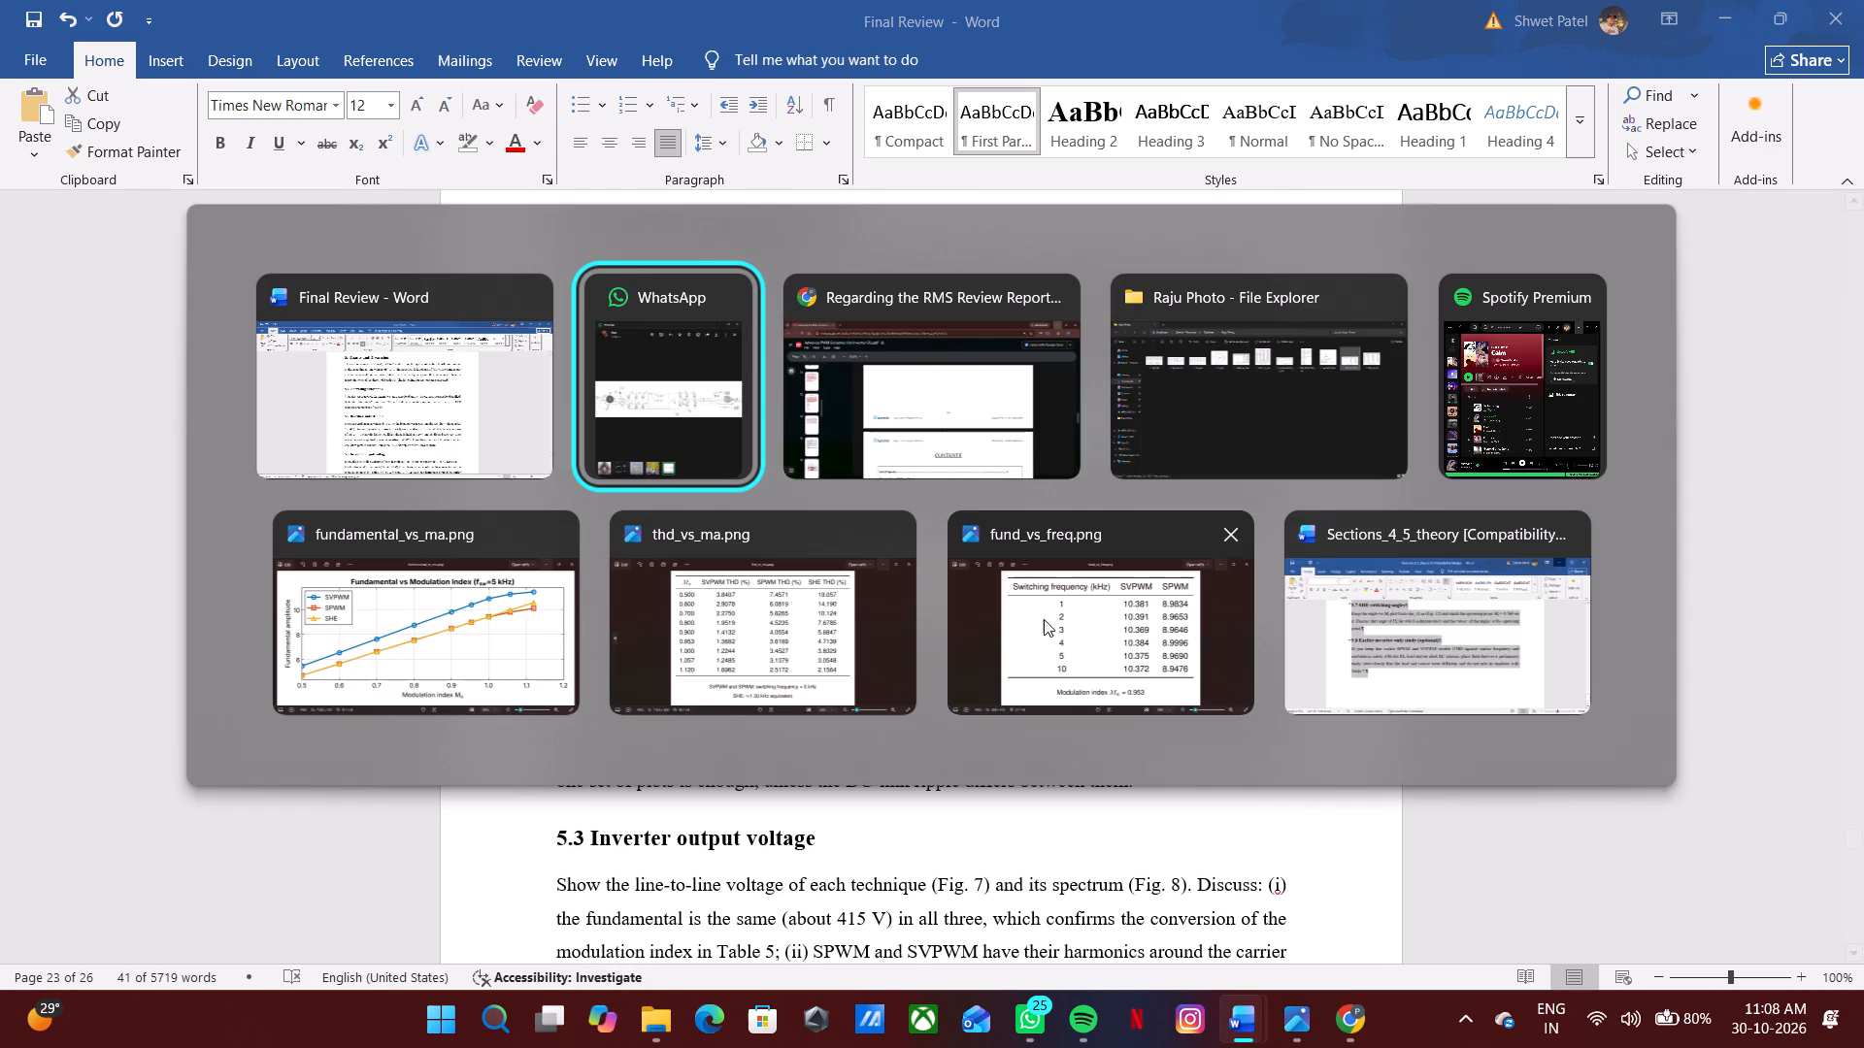
pyautogui.keyDown('alt'); pyautogui.click(1245, 363); pyautogui.keyUp('alt')
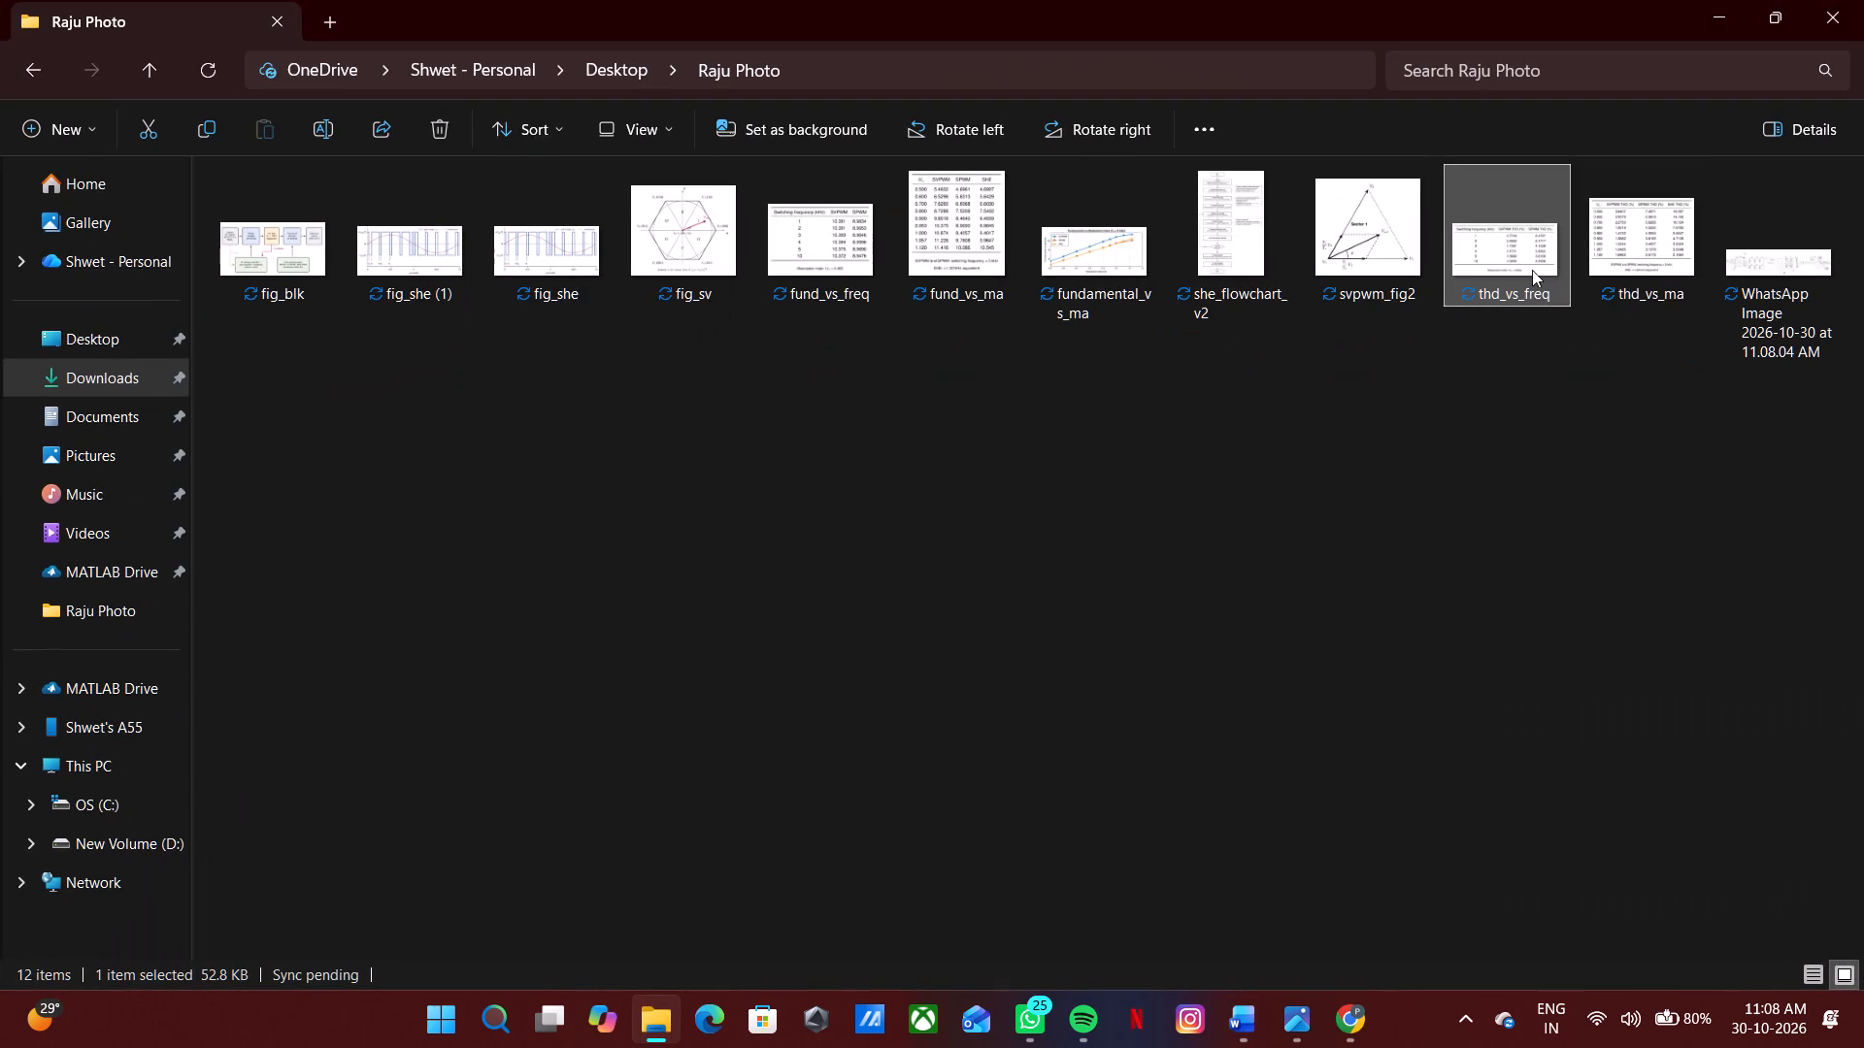
pyautogui.moveTo(1788, 265); pyautogui.dragTo(1252, 1020)
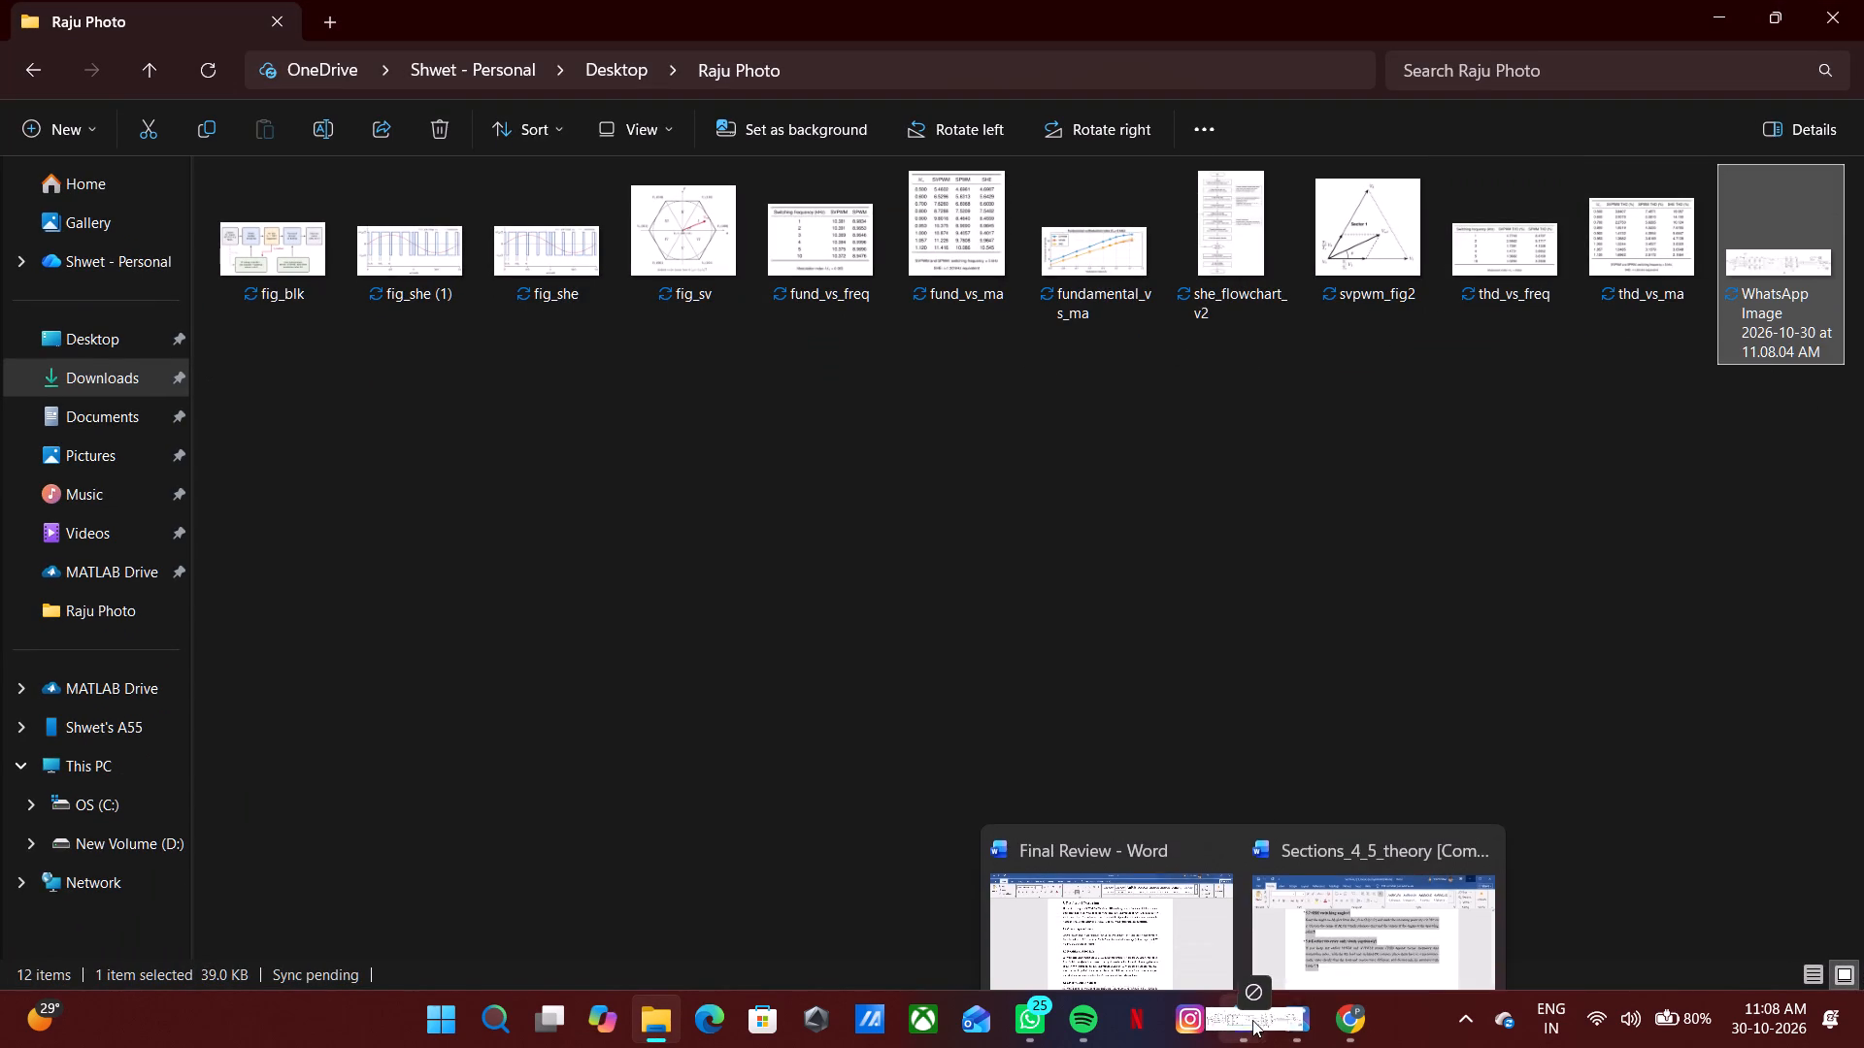
pyautogui.moveTo(1252, 1020); pyautogui.dragTo(1038, 774)
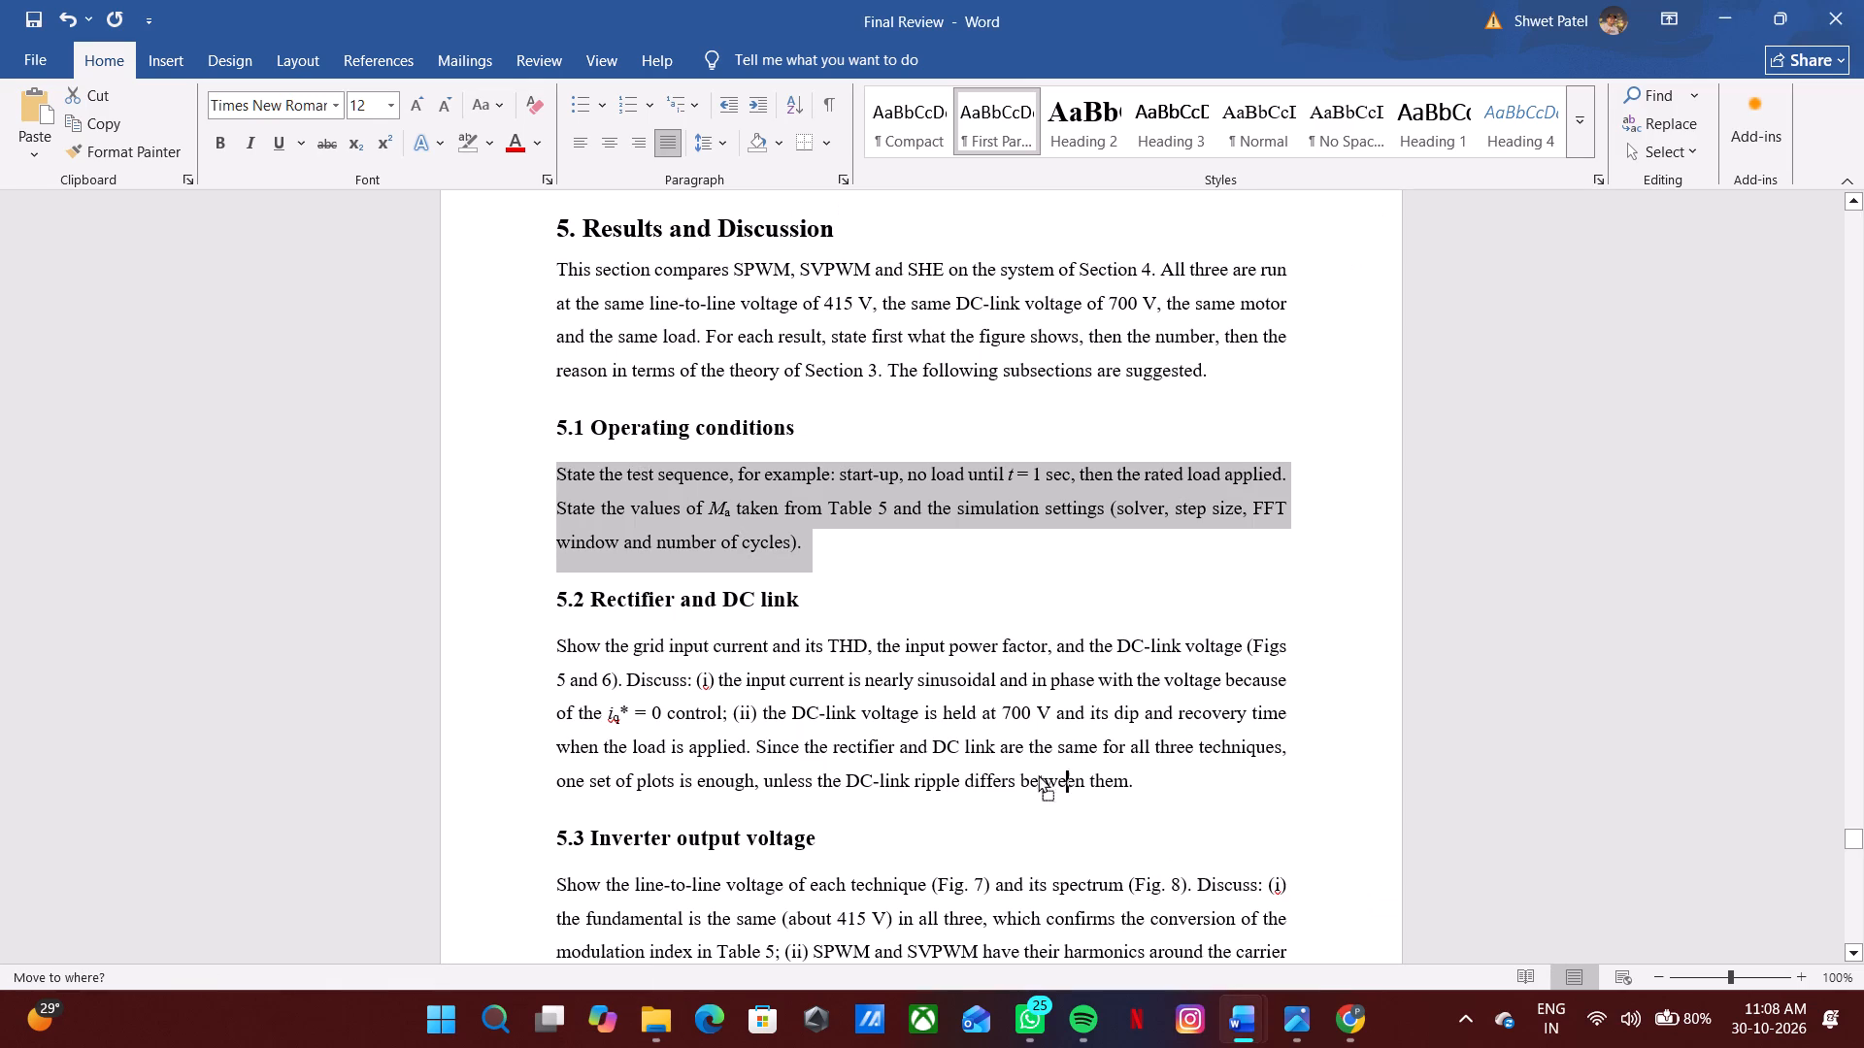
pyautogui.moveTo(1038, 774); pyautogui.dragTo(946, 559)
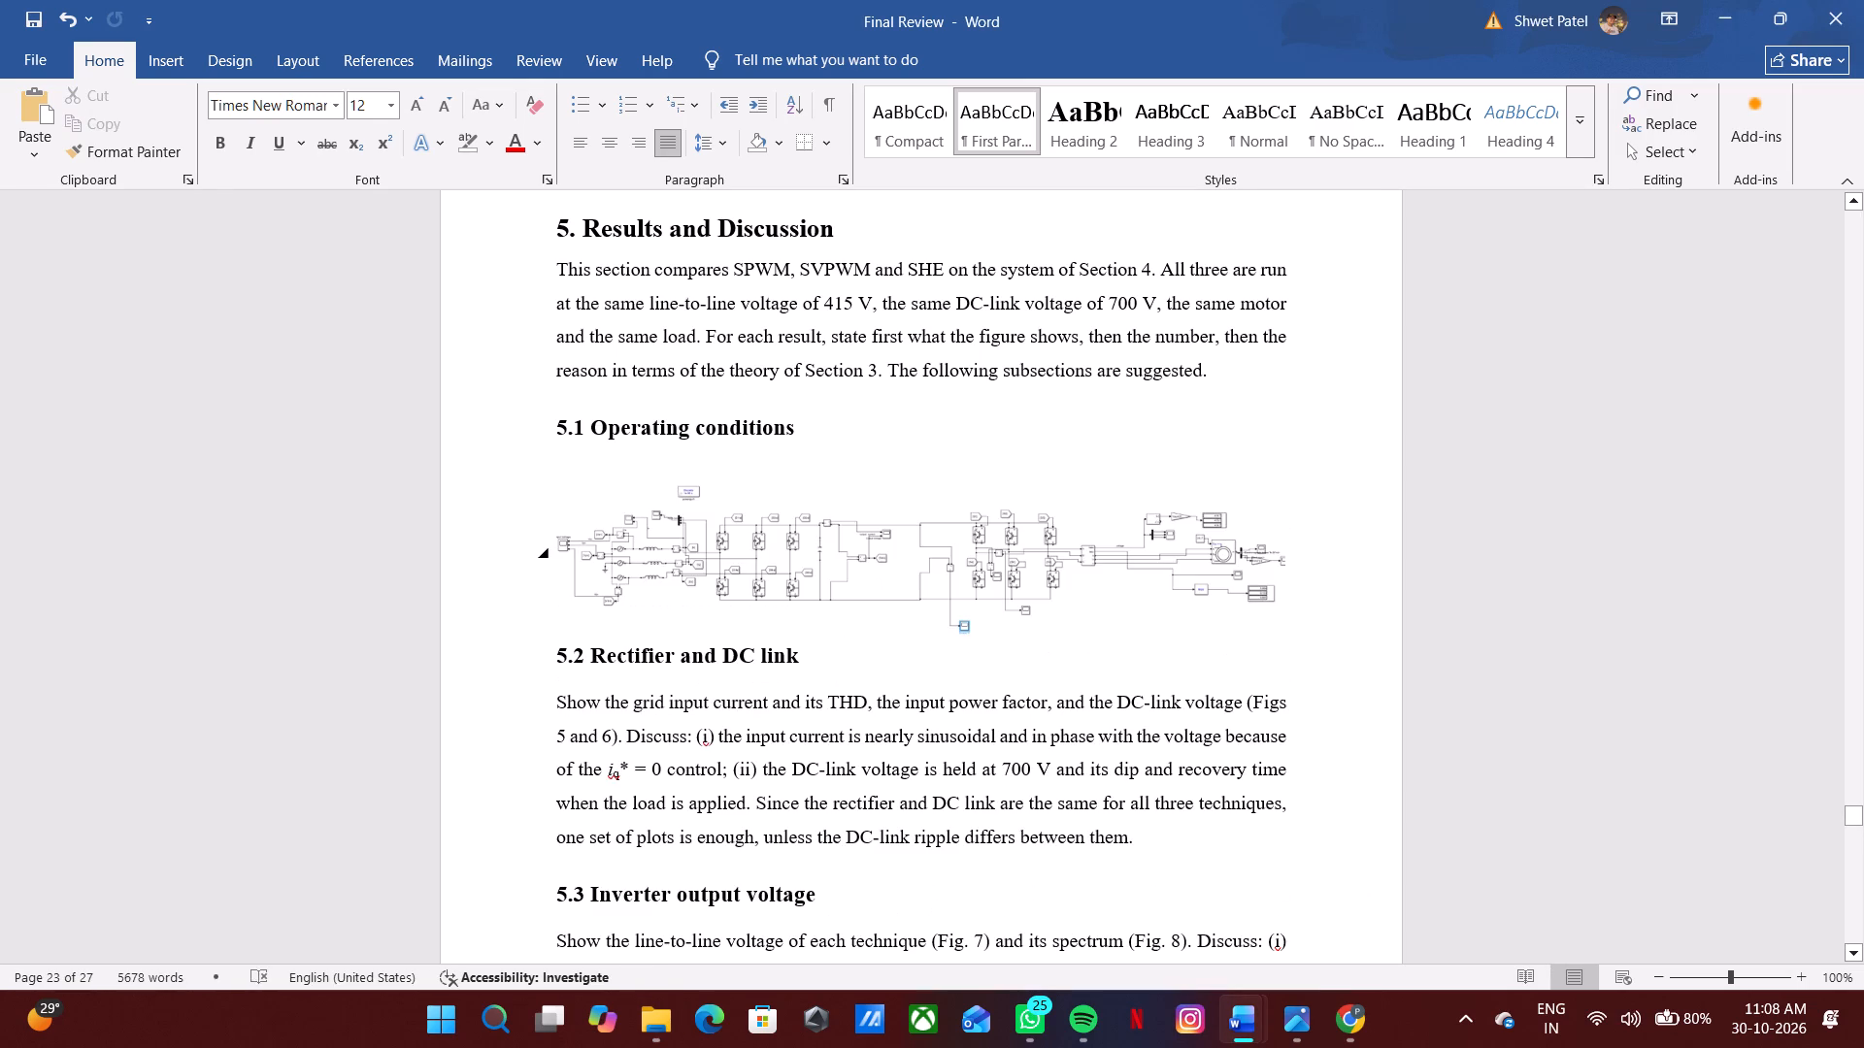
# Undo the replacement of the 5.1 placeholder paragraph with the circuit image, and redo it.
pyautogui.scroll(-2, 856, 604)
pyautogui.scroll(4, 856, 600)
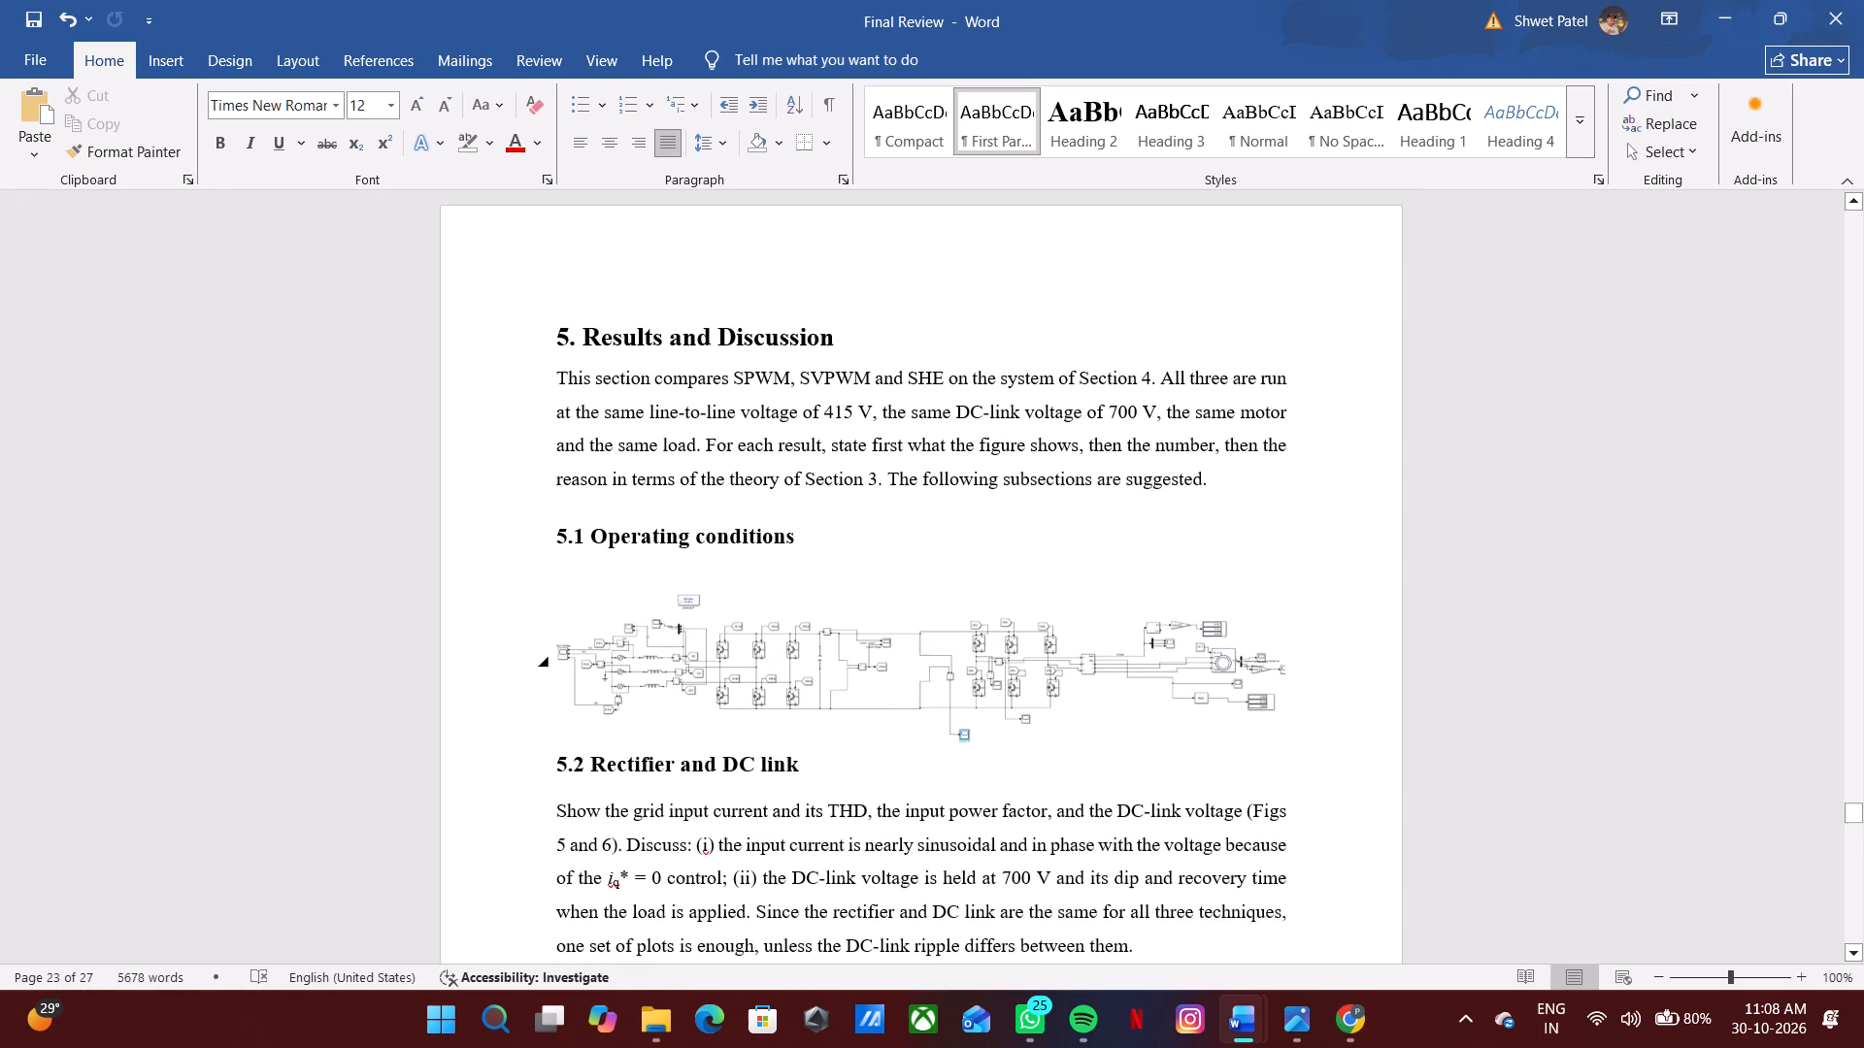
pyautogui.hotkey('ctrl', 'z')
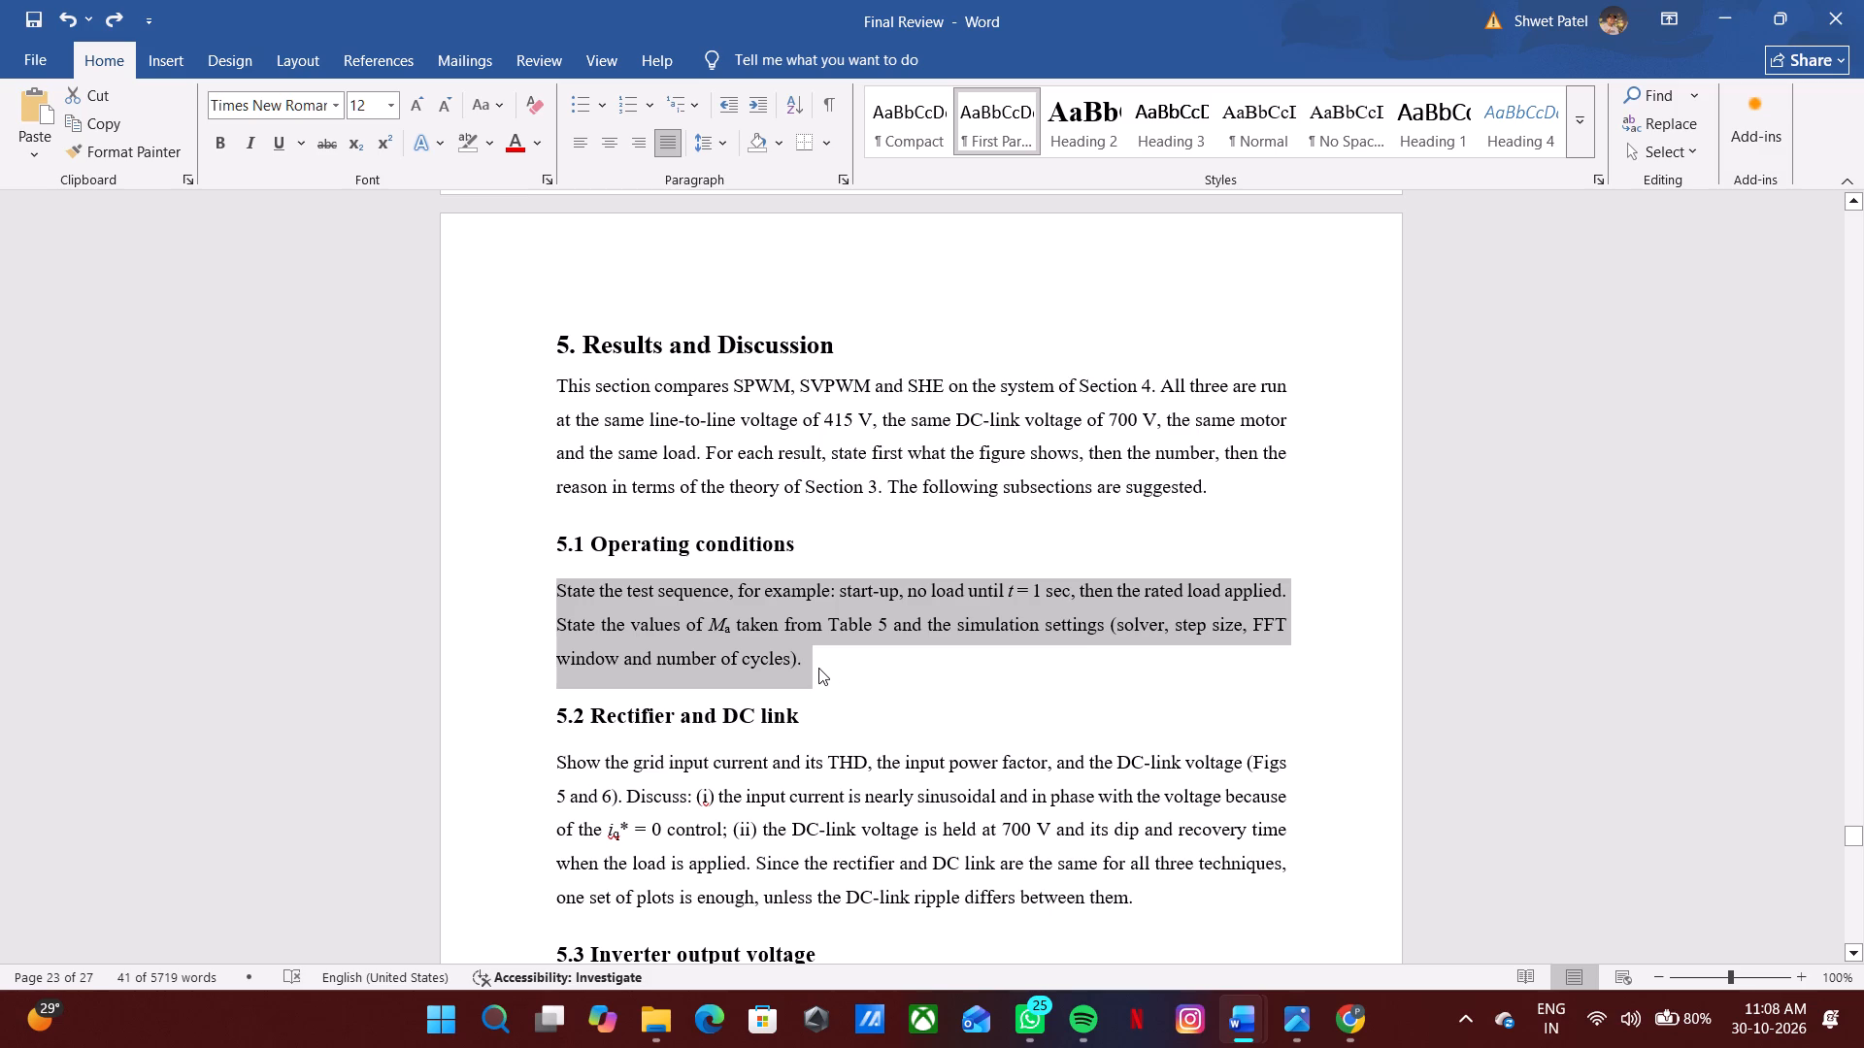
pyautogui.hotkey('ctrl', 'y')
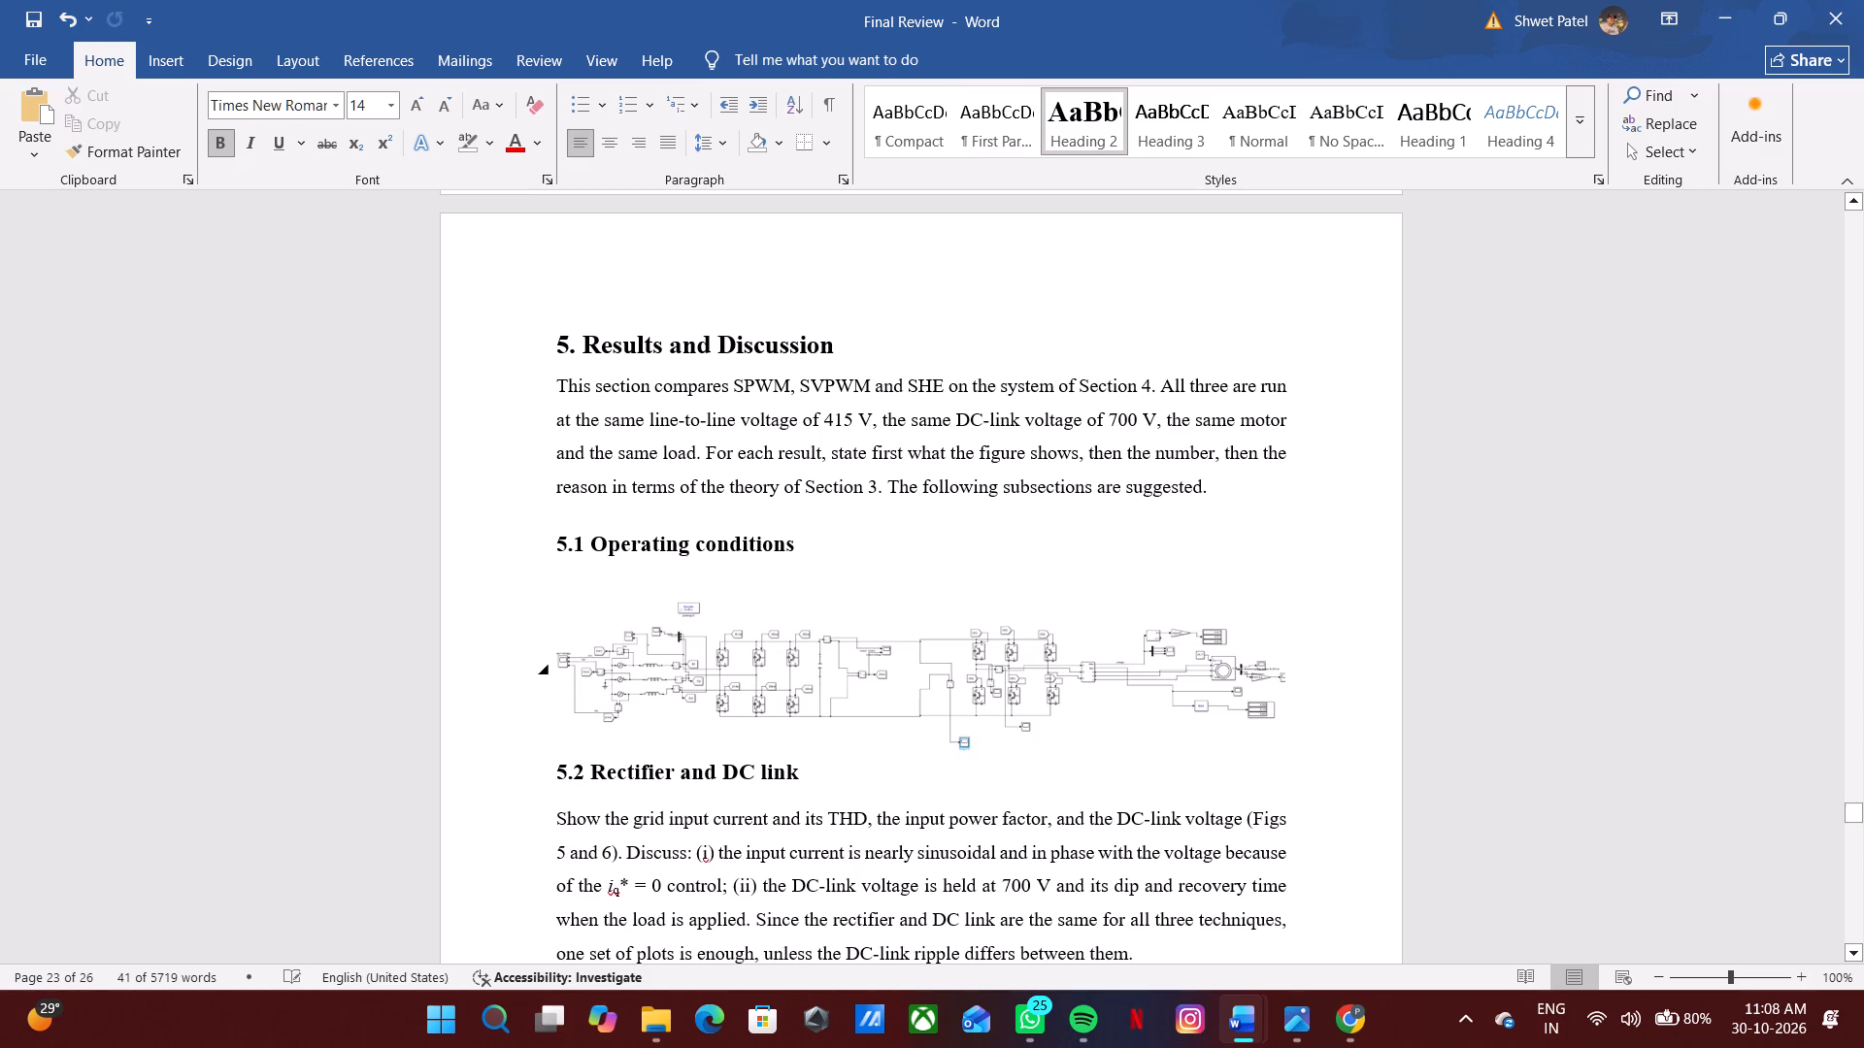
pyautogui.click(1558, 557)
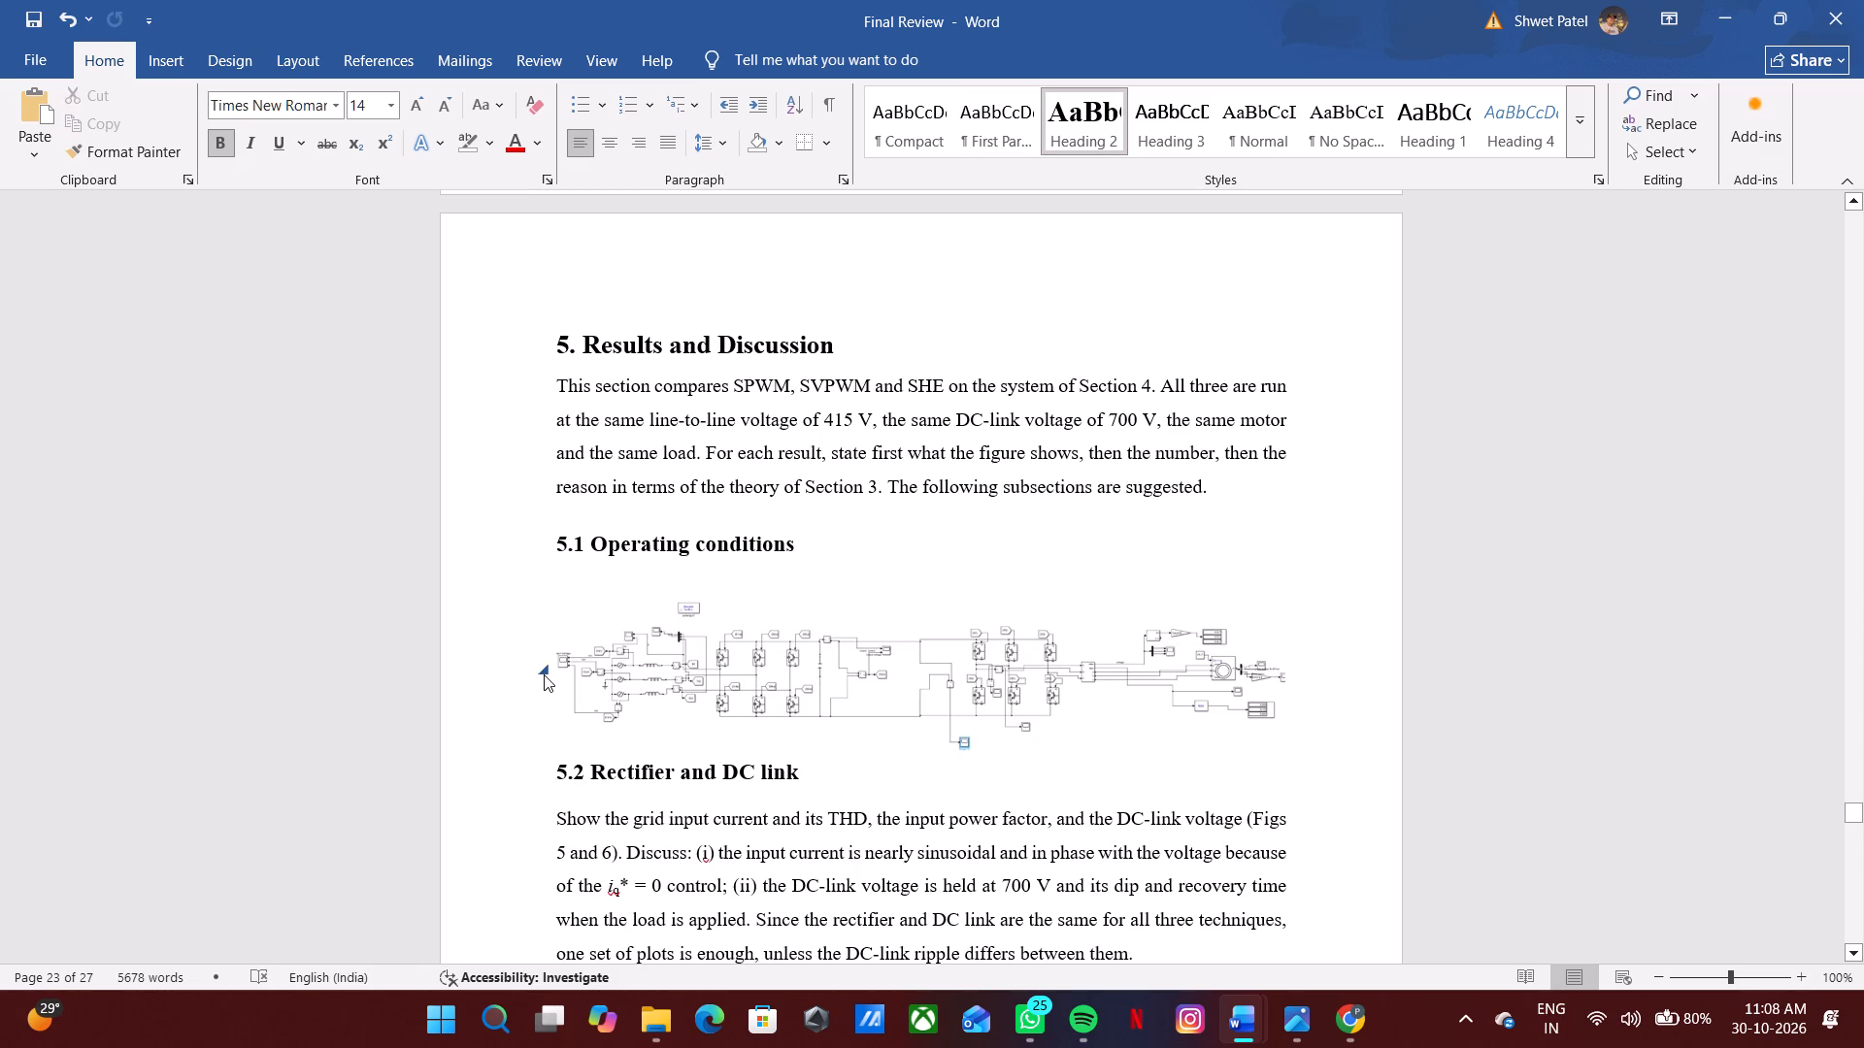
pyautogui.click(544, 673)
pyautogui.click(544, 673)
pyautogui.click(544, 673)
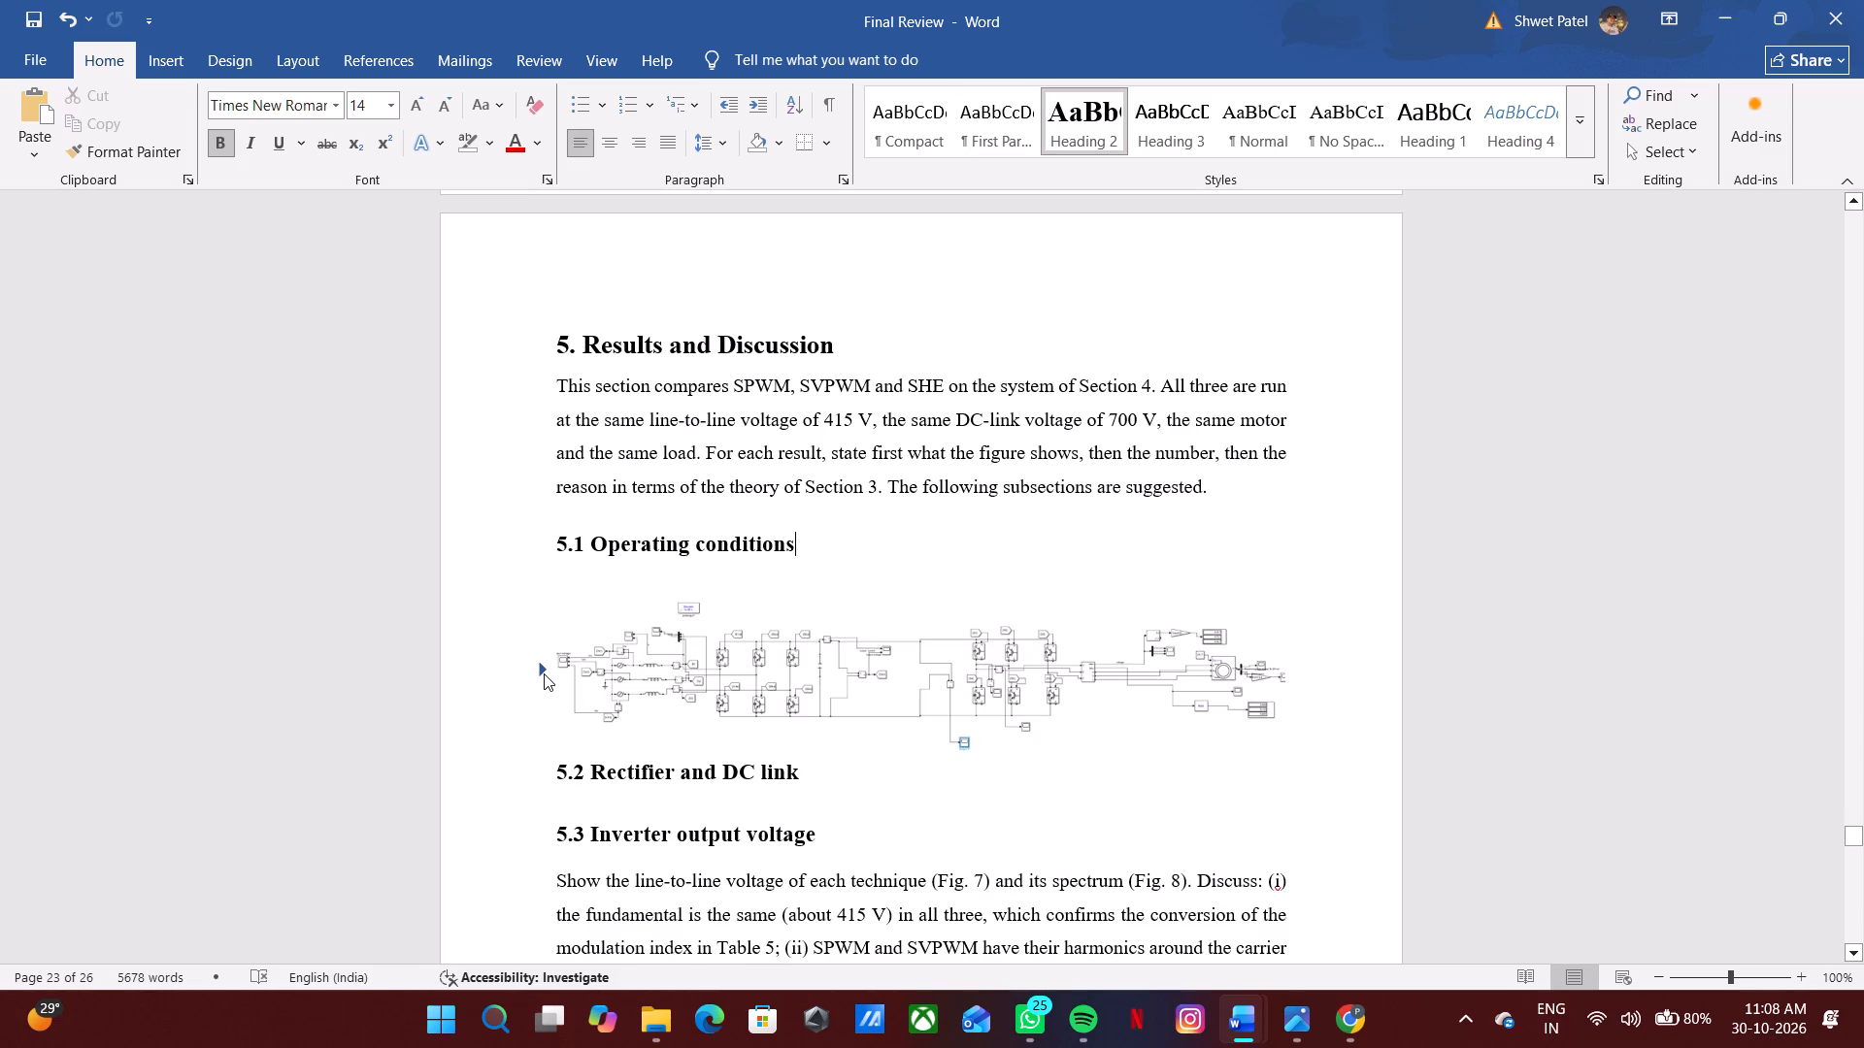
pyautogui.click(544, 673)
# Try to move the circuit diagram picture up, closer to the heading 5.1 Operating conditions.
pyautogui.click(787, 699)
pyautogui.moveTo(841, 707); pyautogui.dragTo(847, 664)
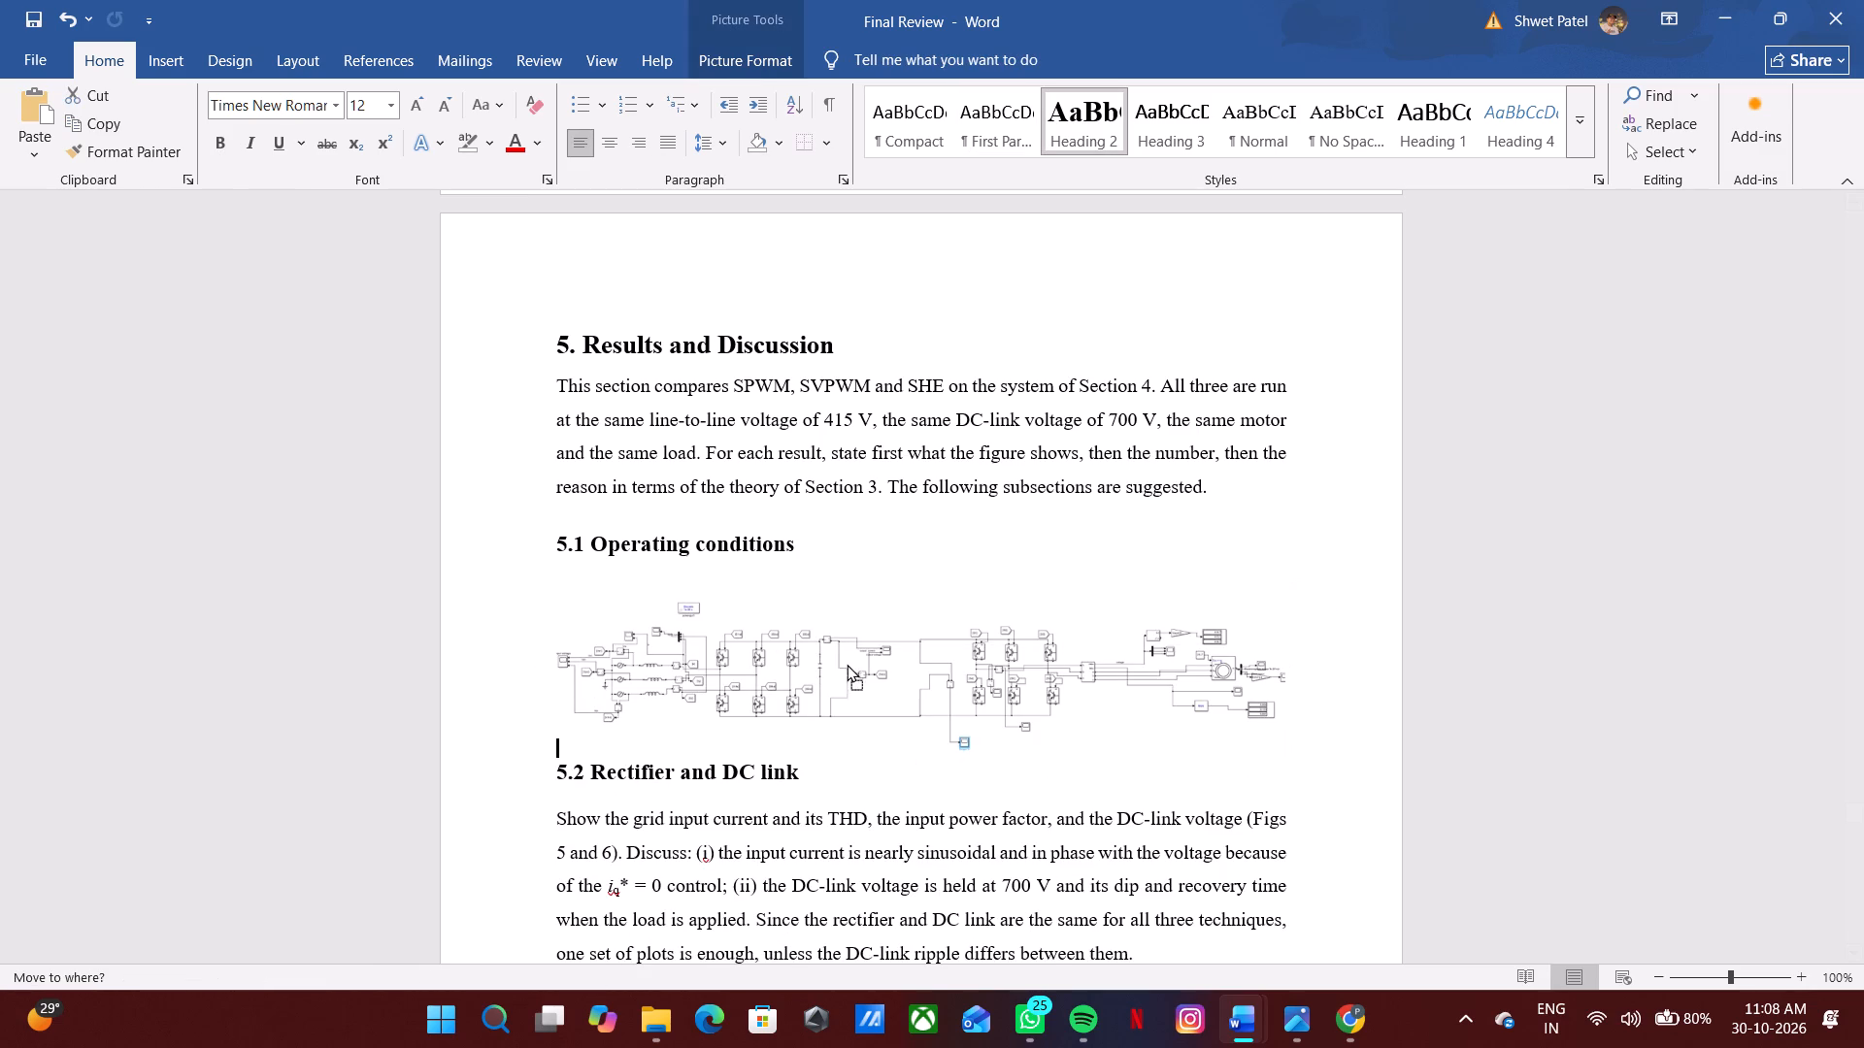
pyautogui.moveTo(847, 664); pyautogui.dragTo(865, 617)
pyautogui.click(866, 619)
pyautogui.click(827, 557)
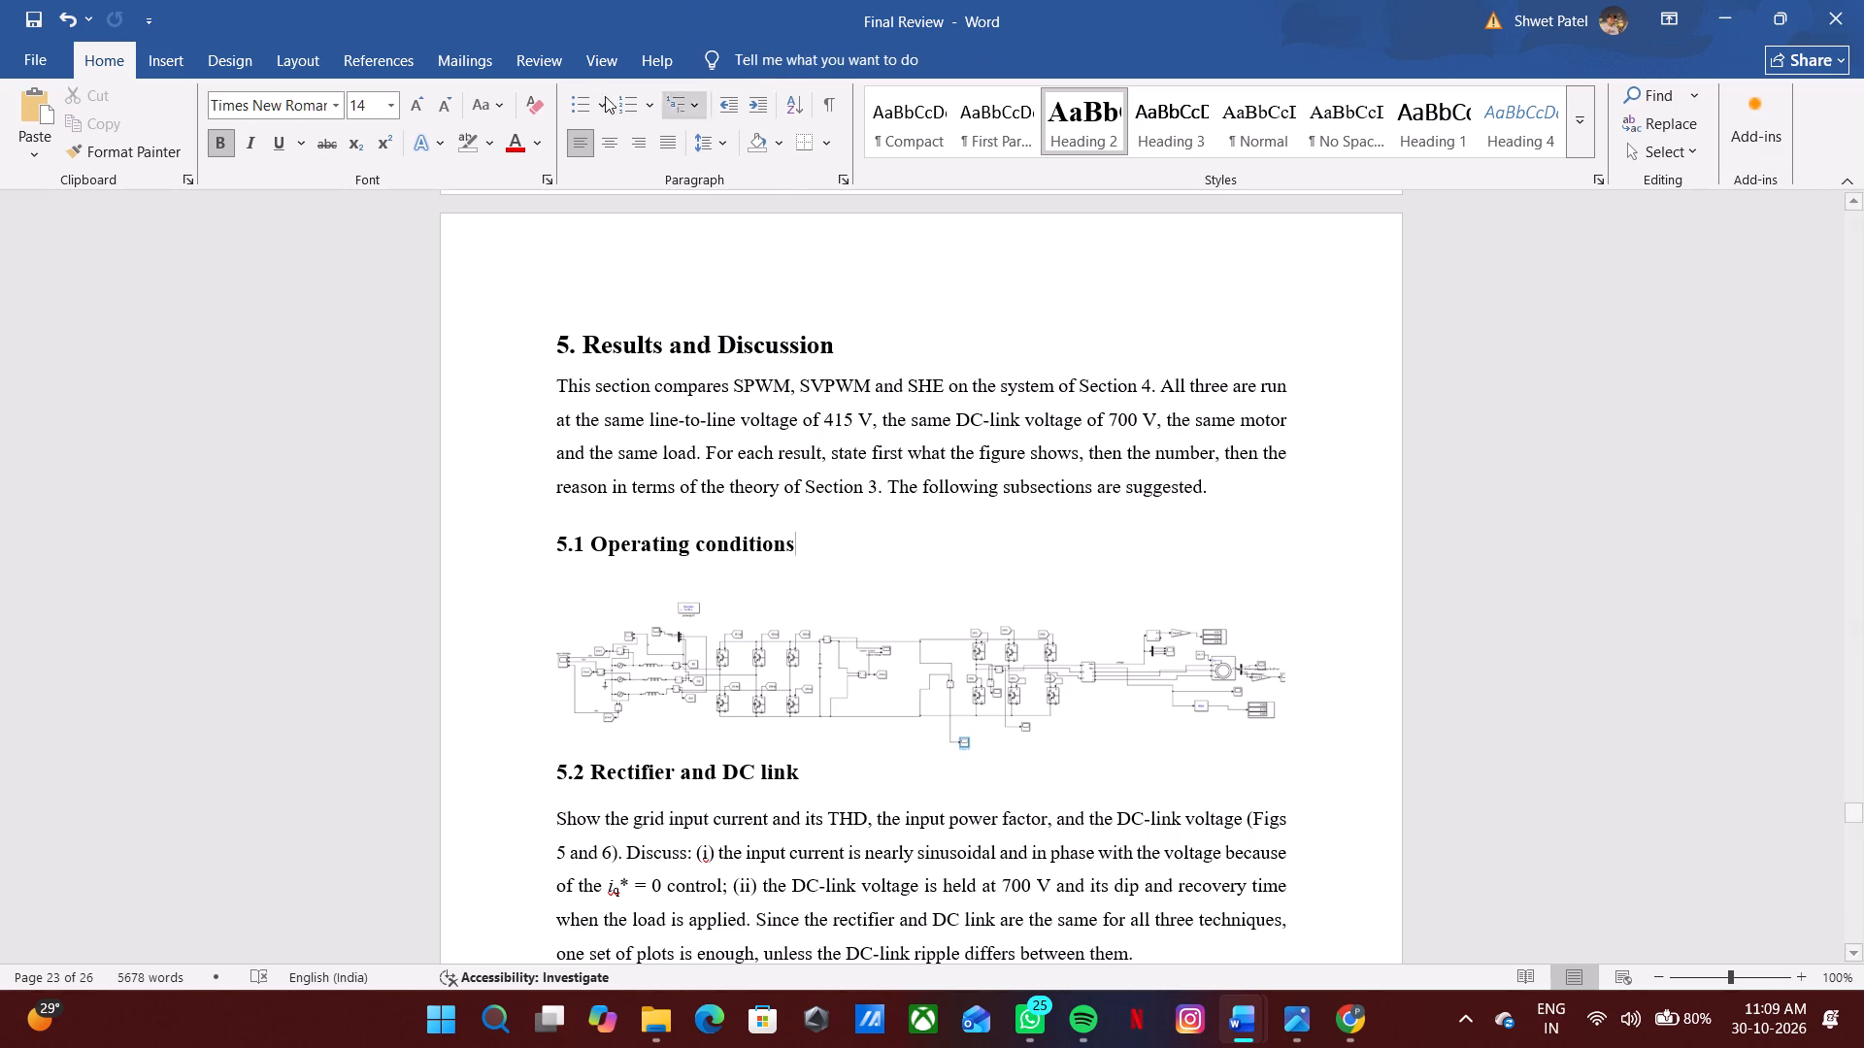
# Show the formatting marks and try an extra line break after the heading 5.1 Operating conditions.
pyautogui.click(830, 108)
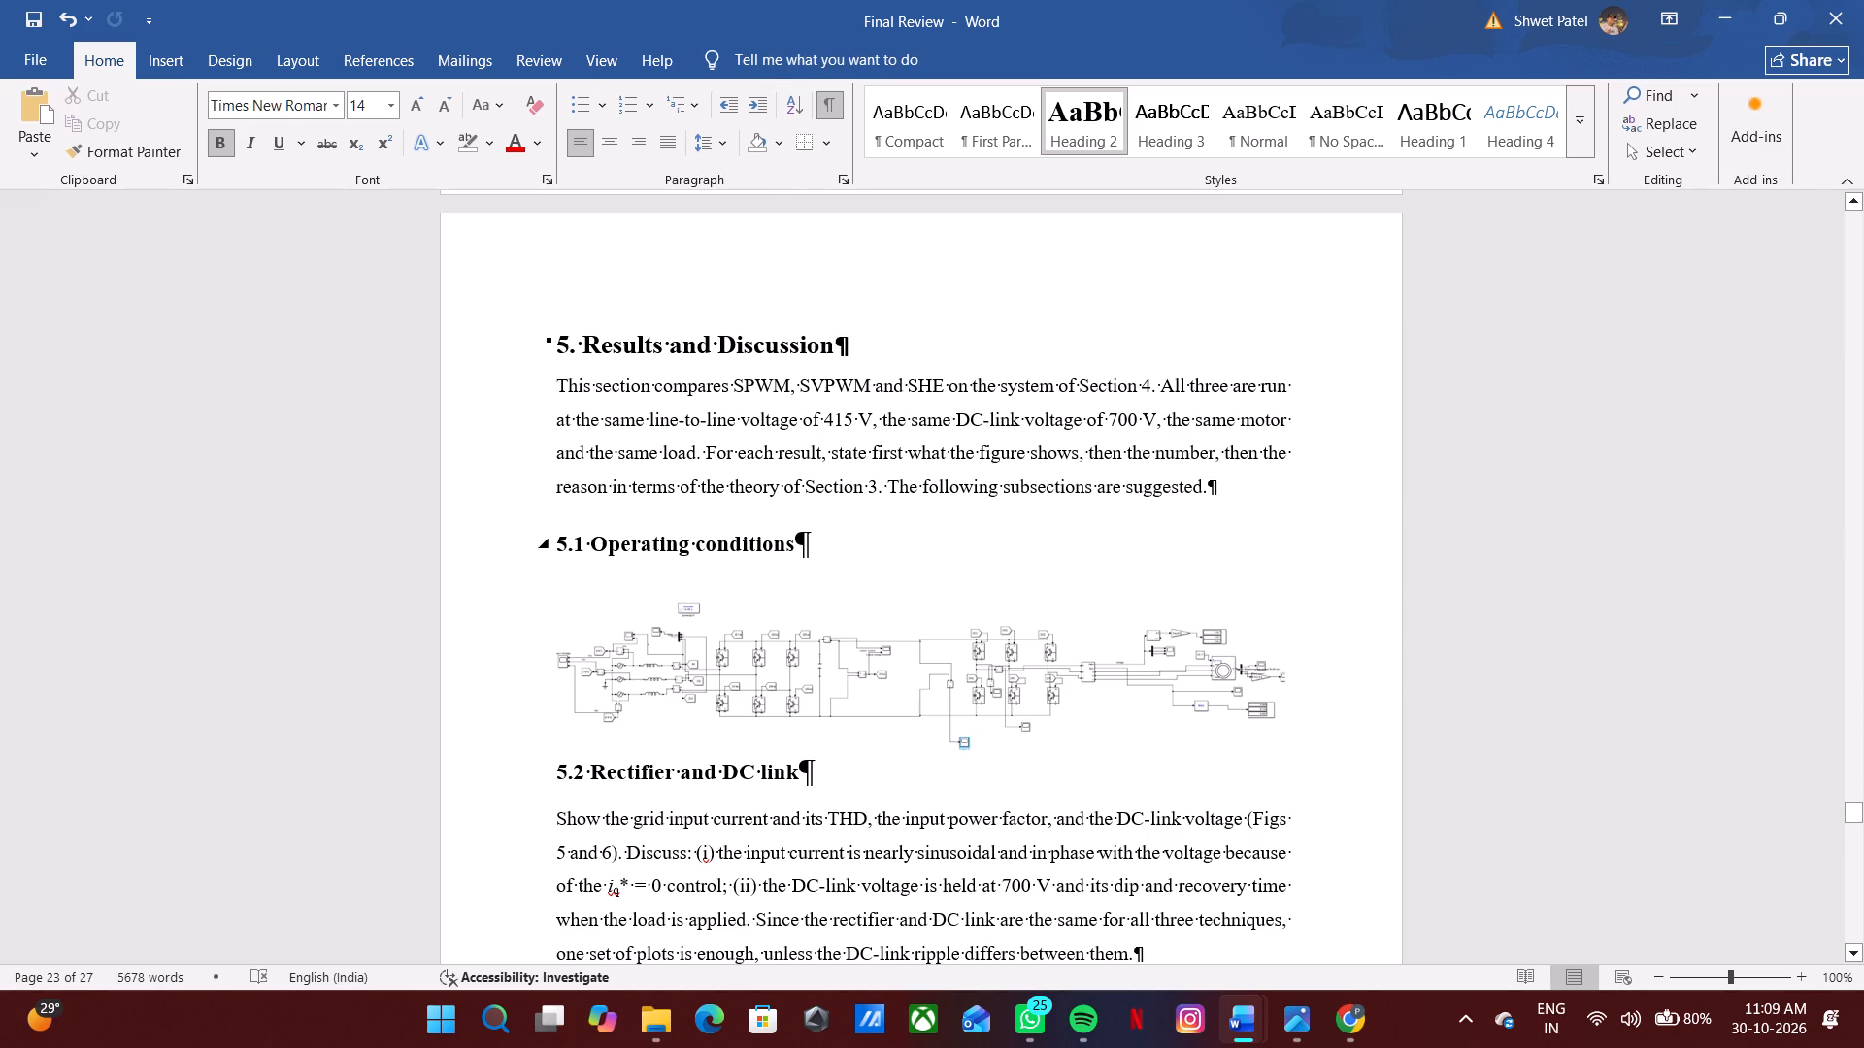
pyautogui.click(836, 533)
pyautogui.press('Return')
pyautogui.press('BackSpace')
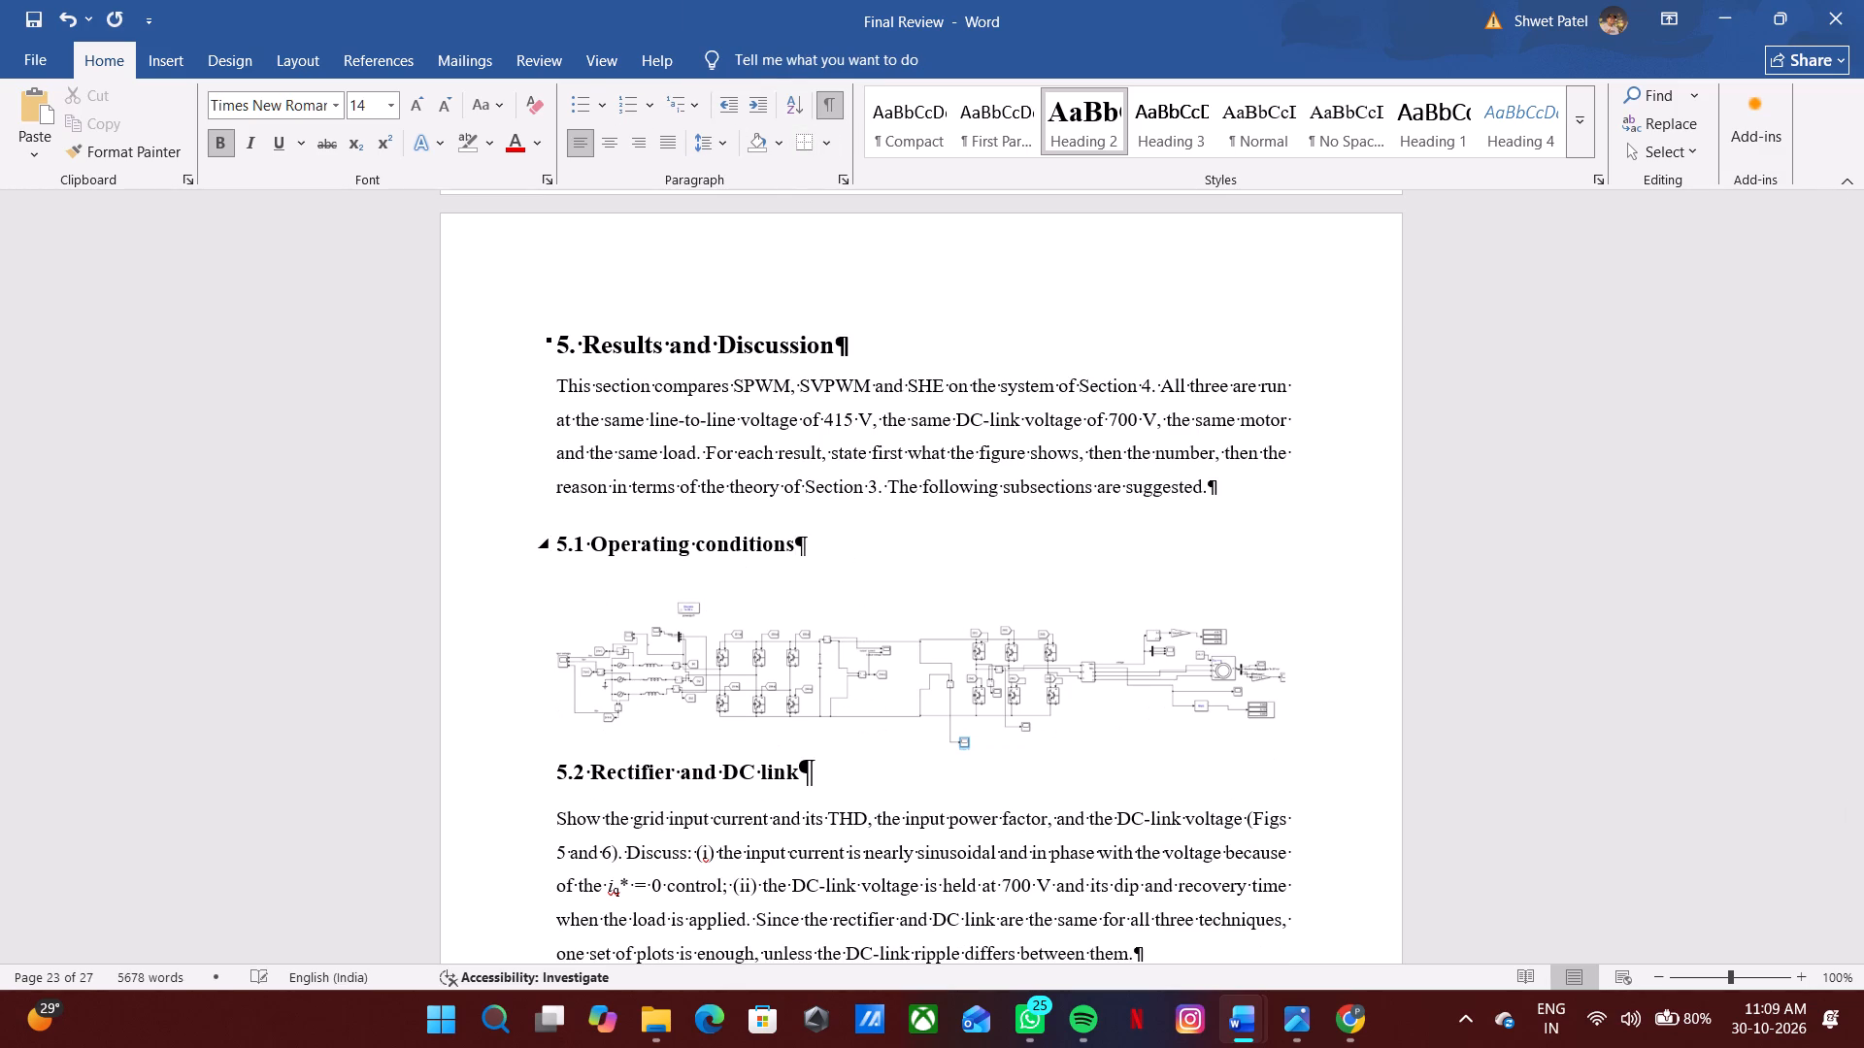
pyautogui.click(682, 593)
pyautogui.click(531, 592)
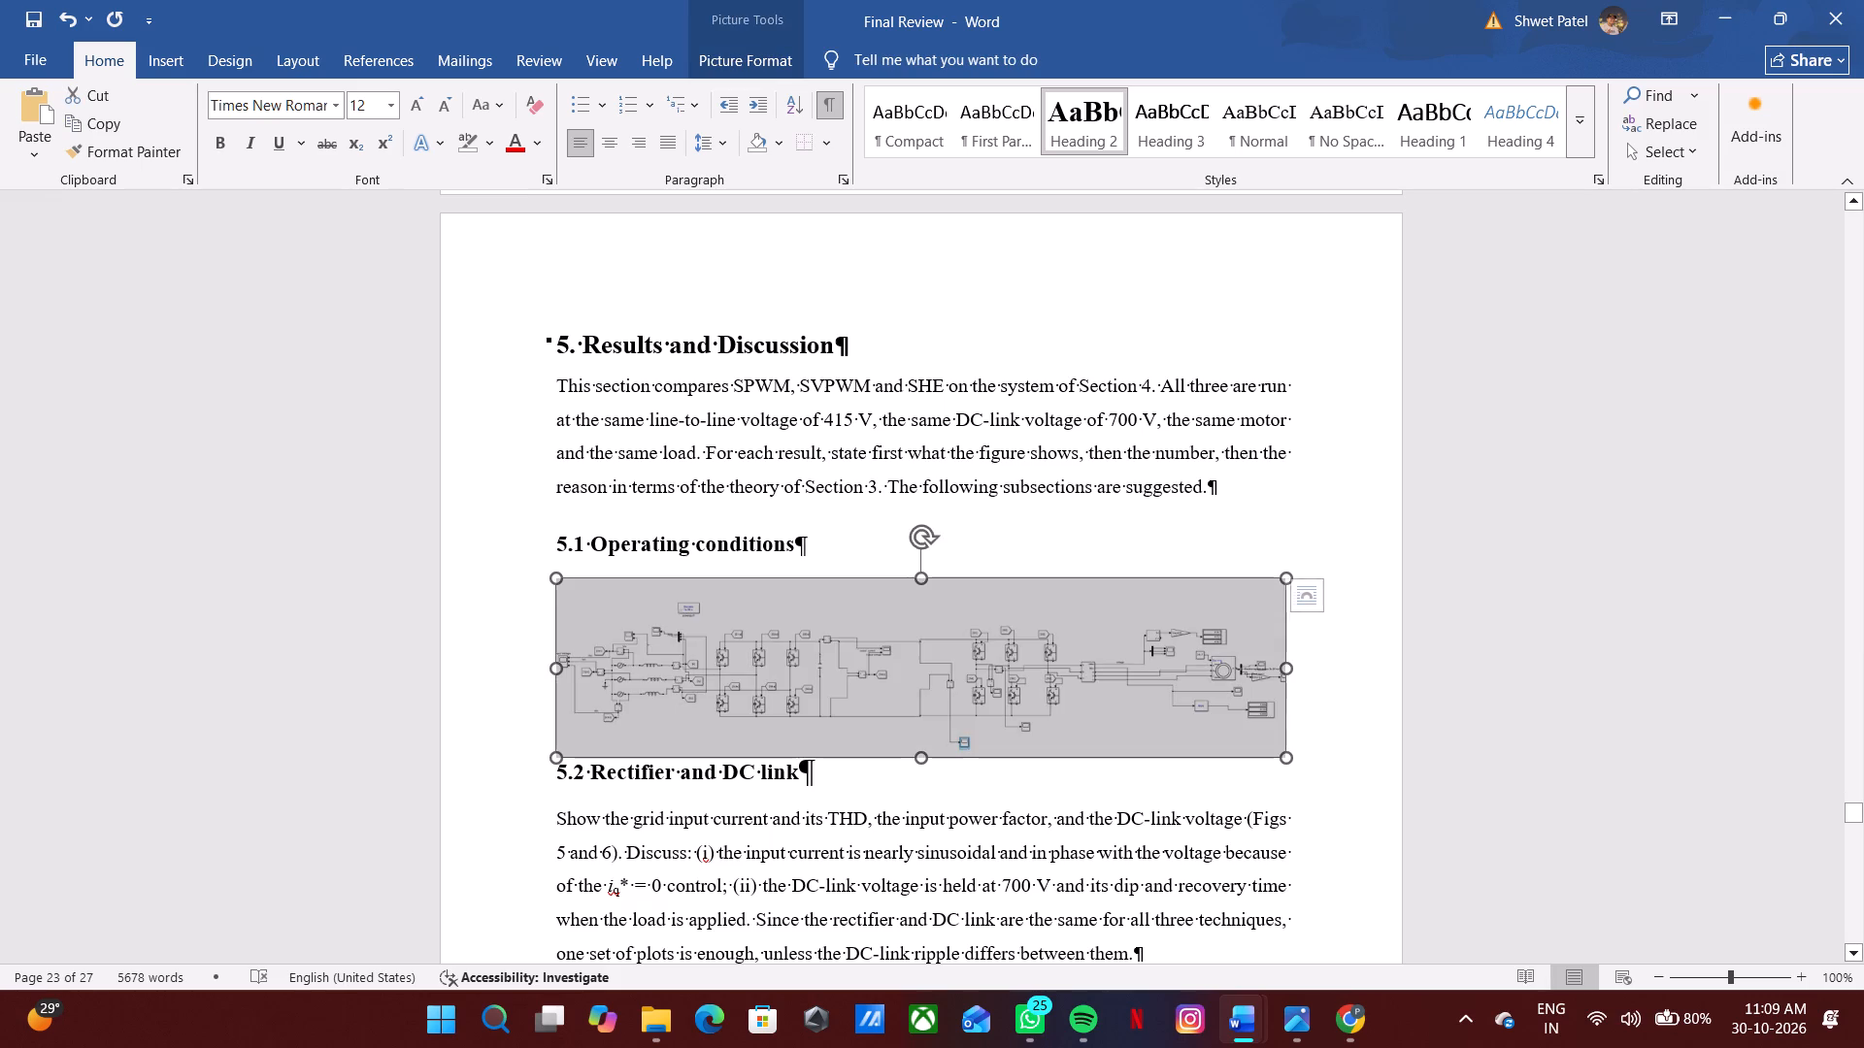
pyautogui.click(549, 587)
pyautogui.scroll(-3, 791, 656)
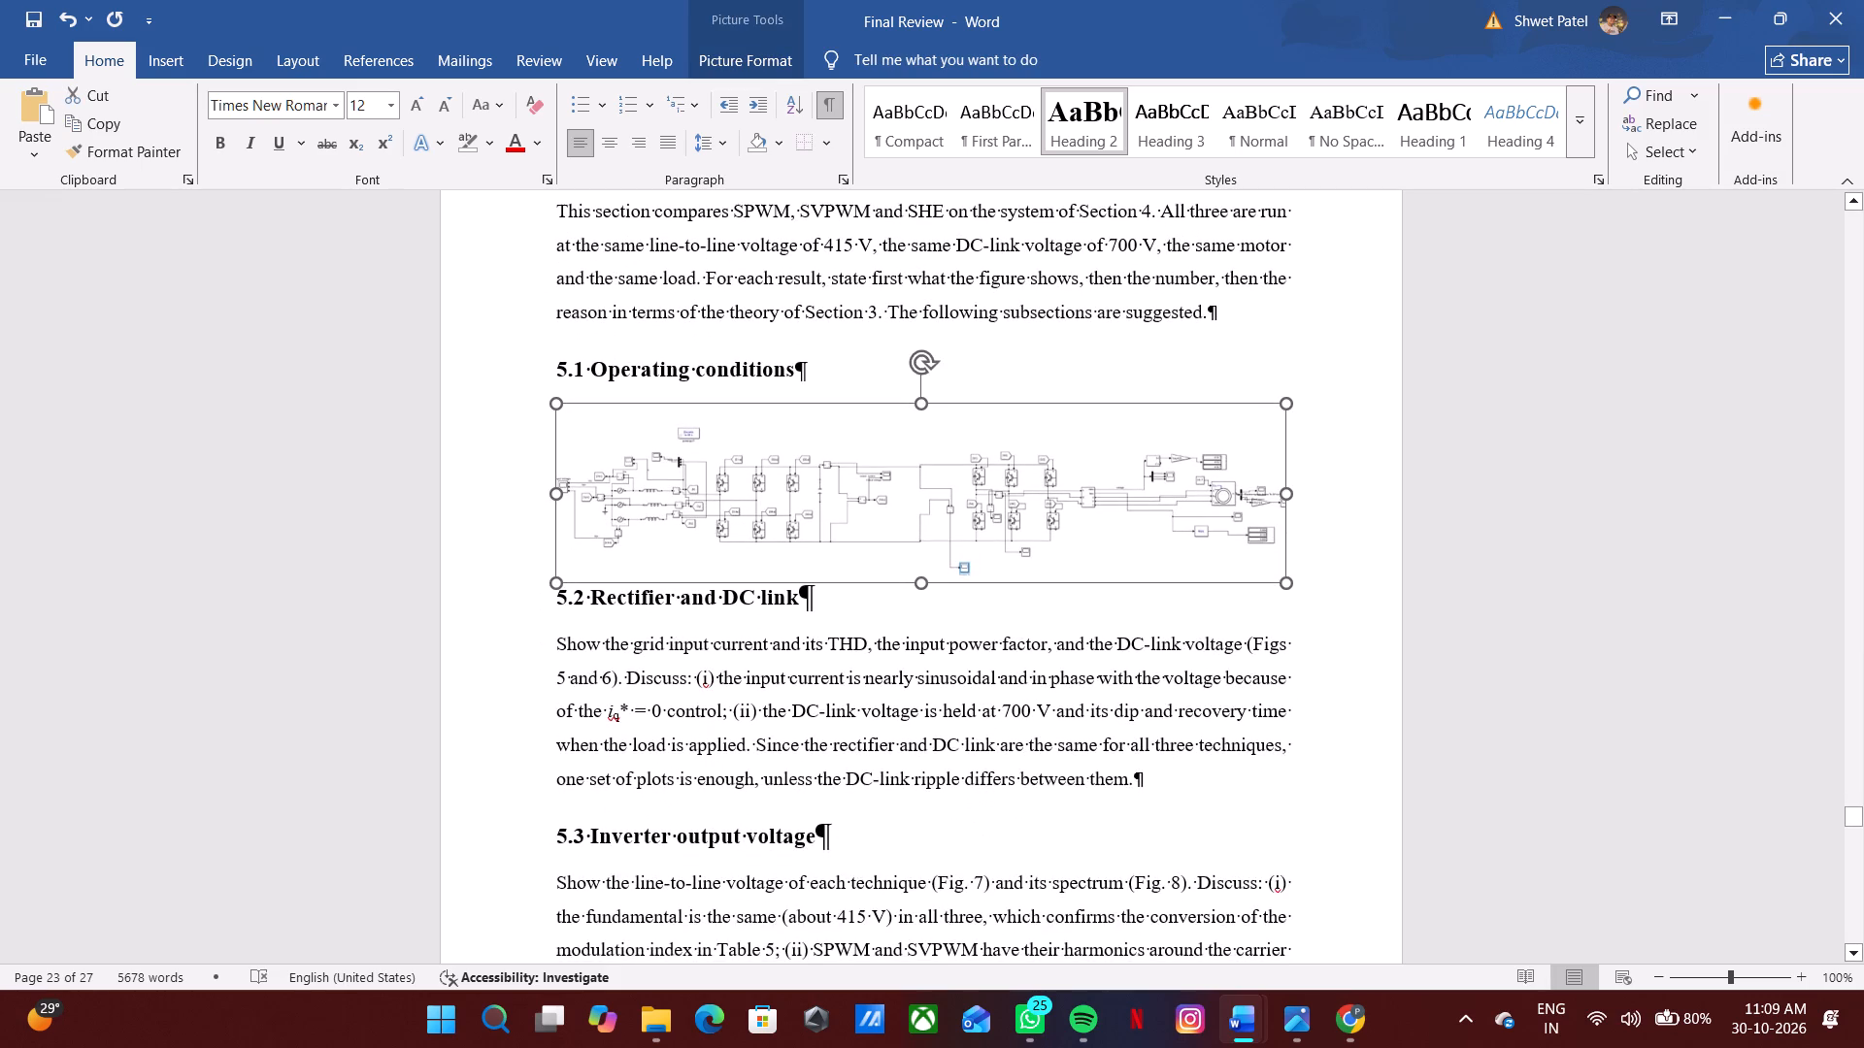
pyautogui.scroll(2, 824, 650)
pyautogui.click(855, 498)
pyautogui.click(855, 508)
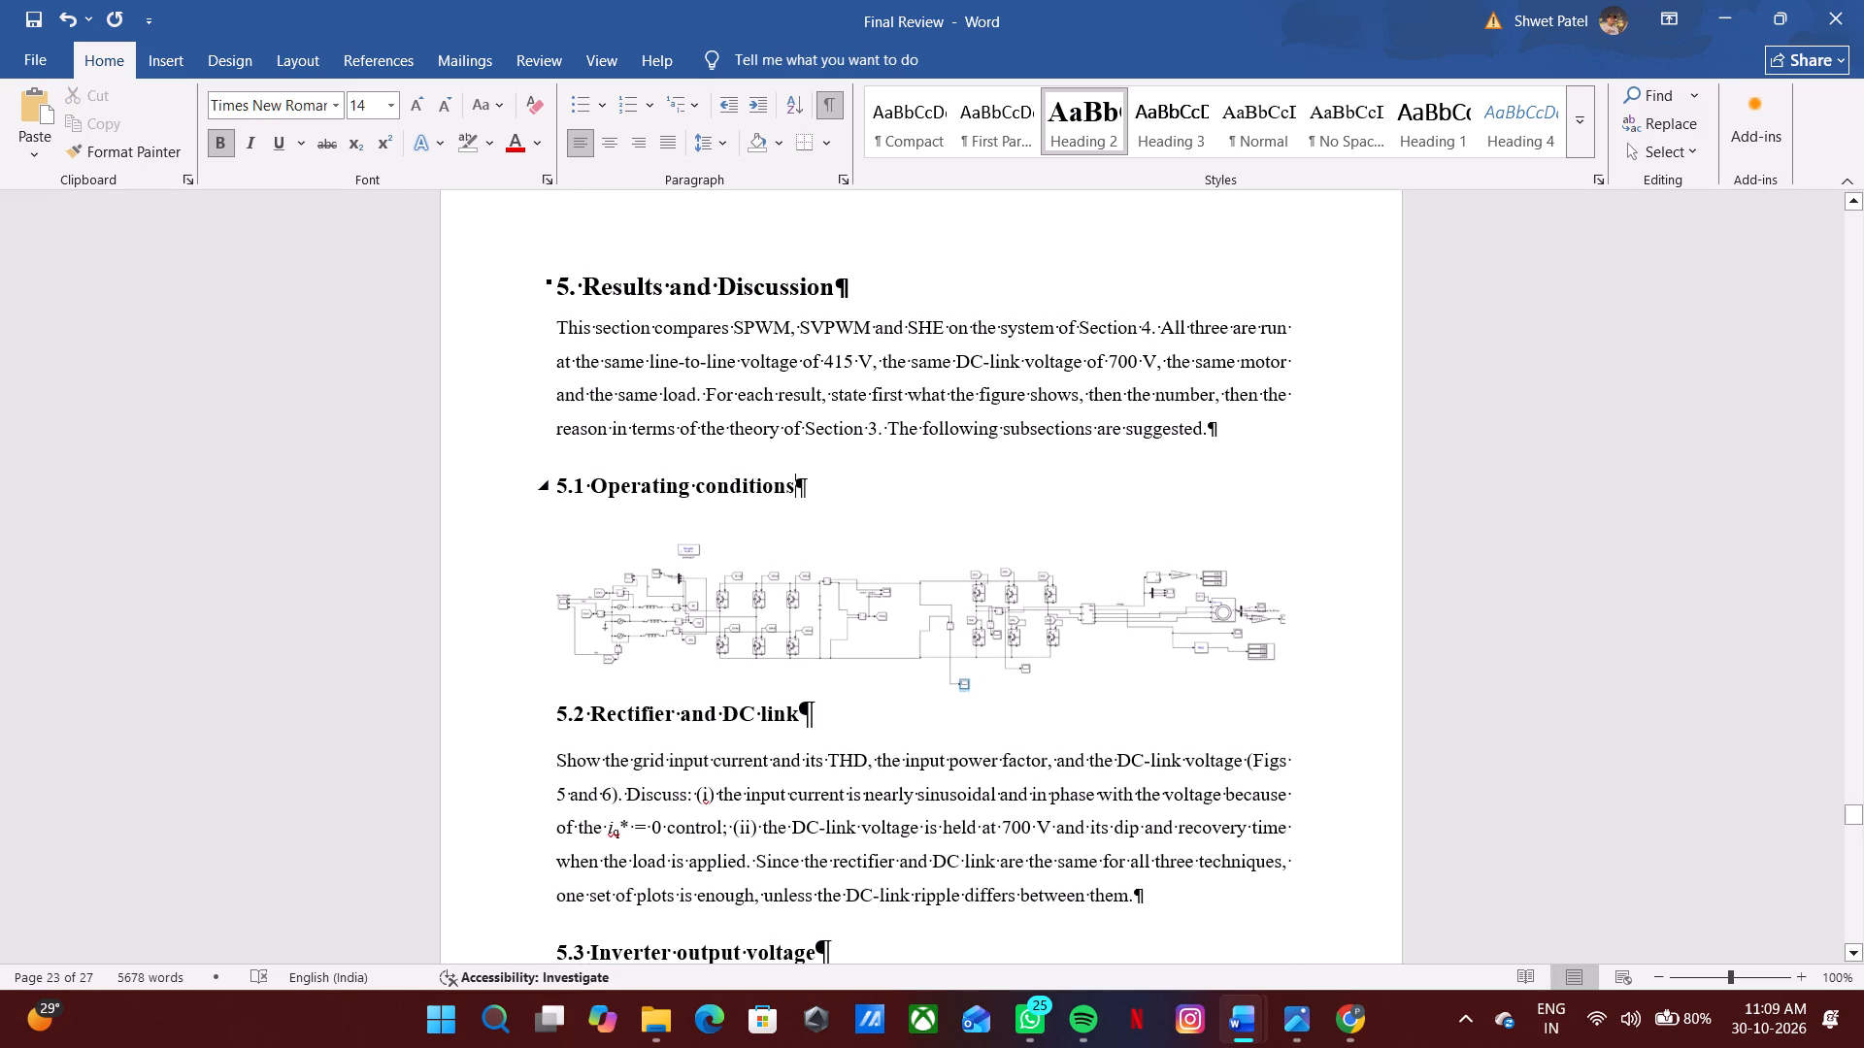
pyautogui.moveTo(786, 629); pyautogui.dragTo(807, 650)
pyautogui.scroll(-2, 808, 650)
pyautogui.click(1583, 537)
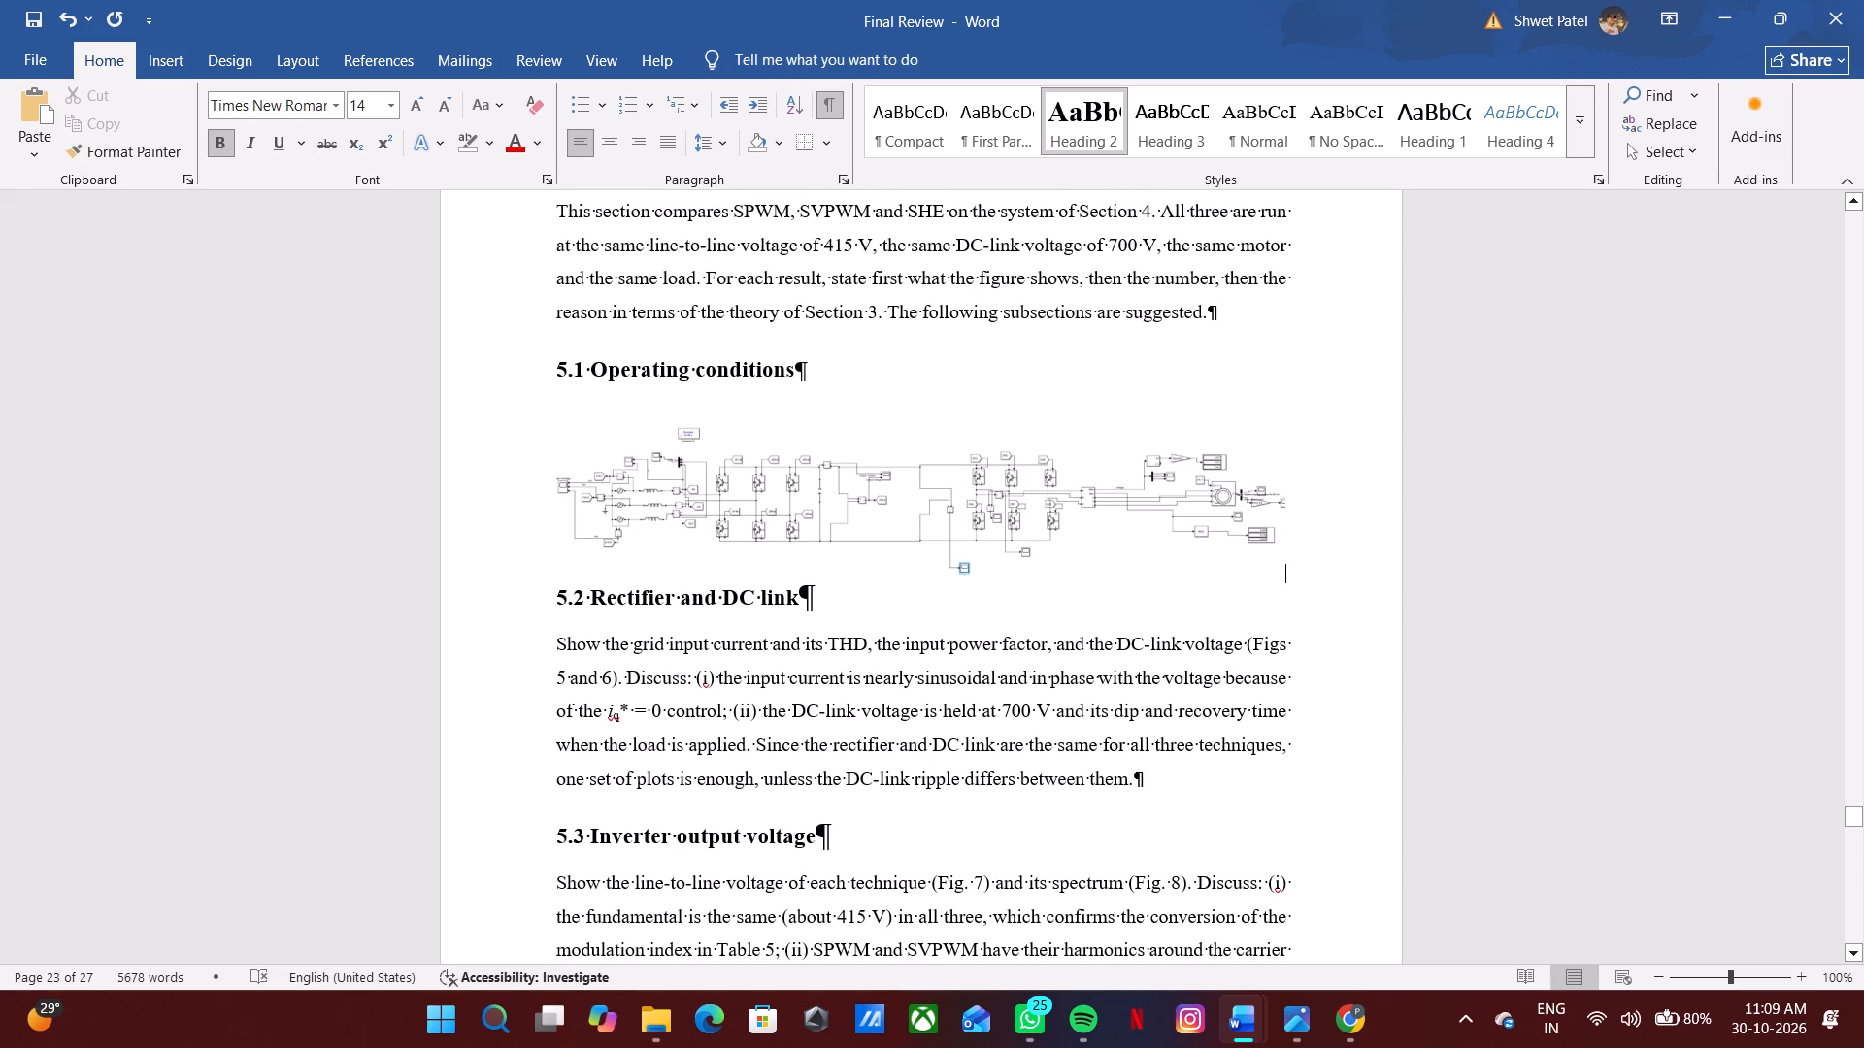
# Resize the circuit diagram under 5.1 Operating conditions, making it noticeably taller and slightly wider than the text block.
pyautogui.click(1078, 505)
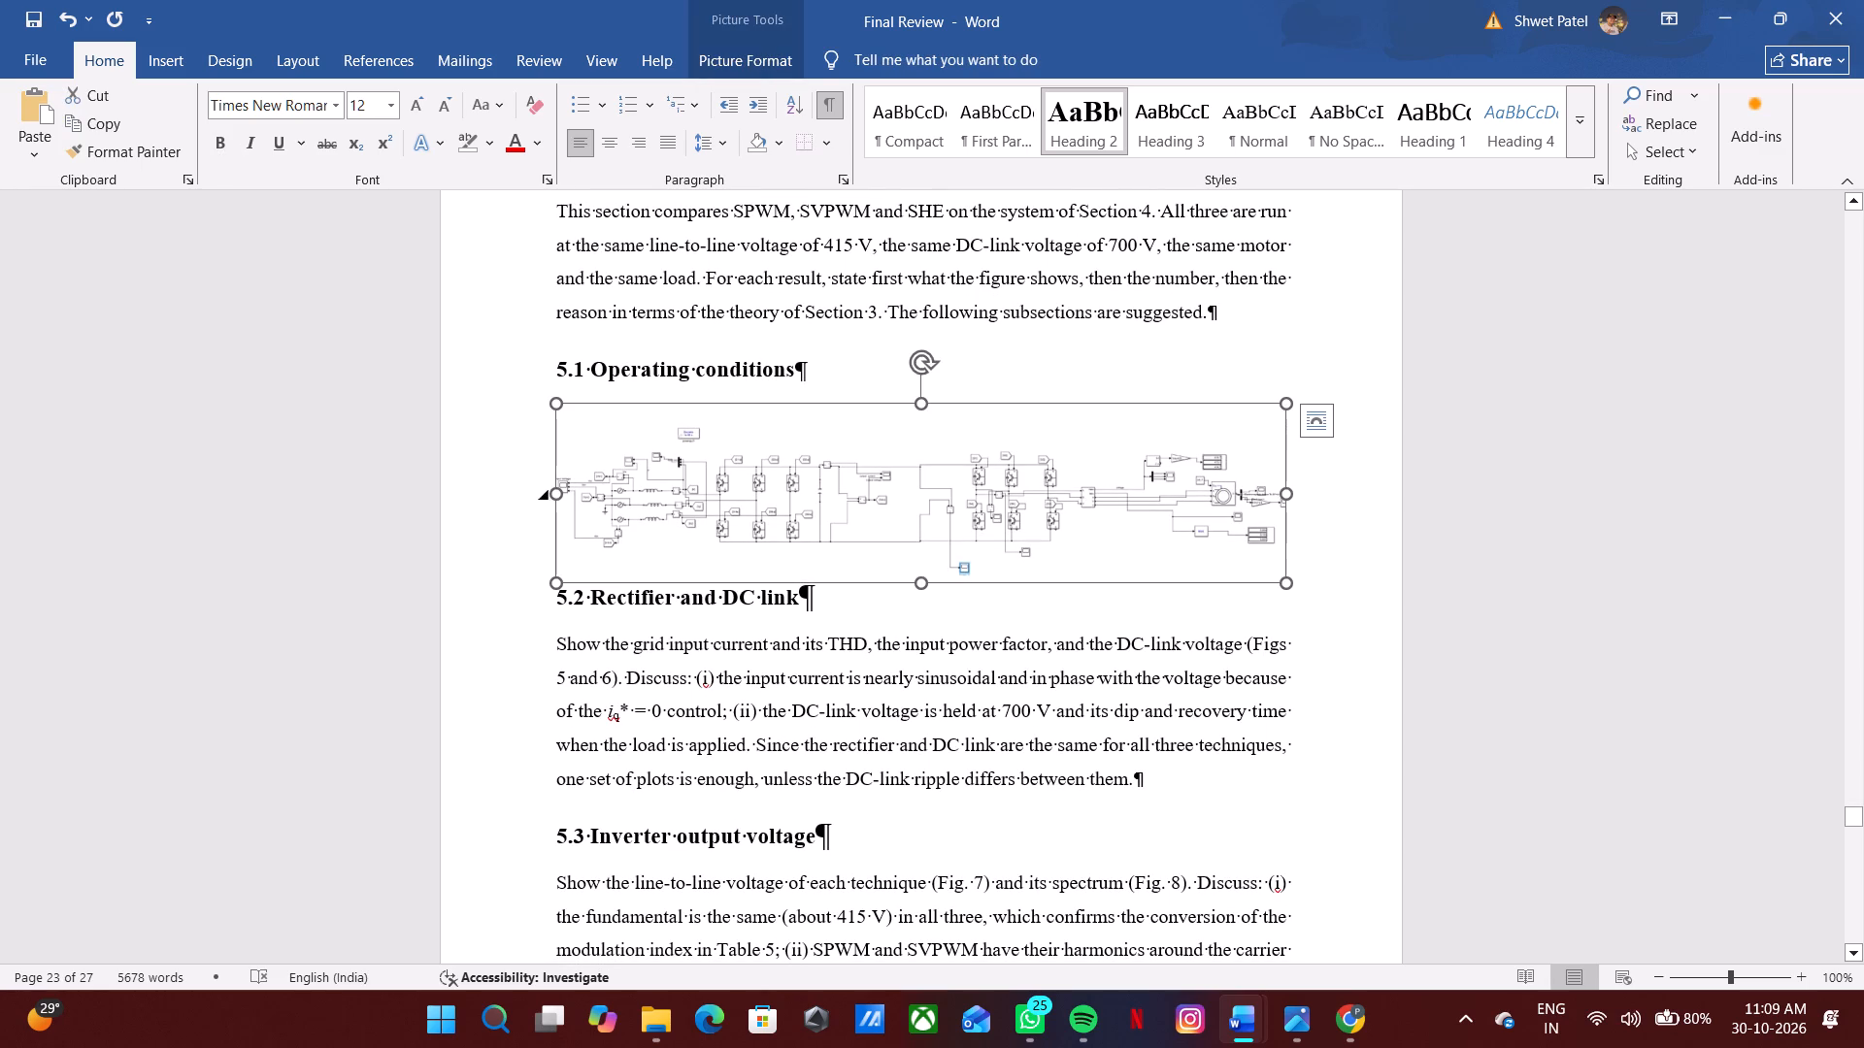
pyautogui.moveTo(1288, 581); pyautogui.dragTo(1196, 603)
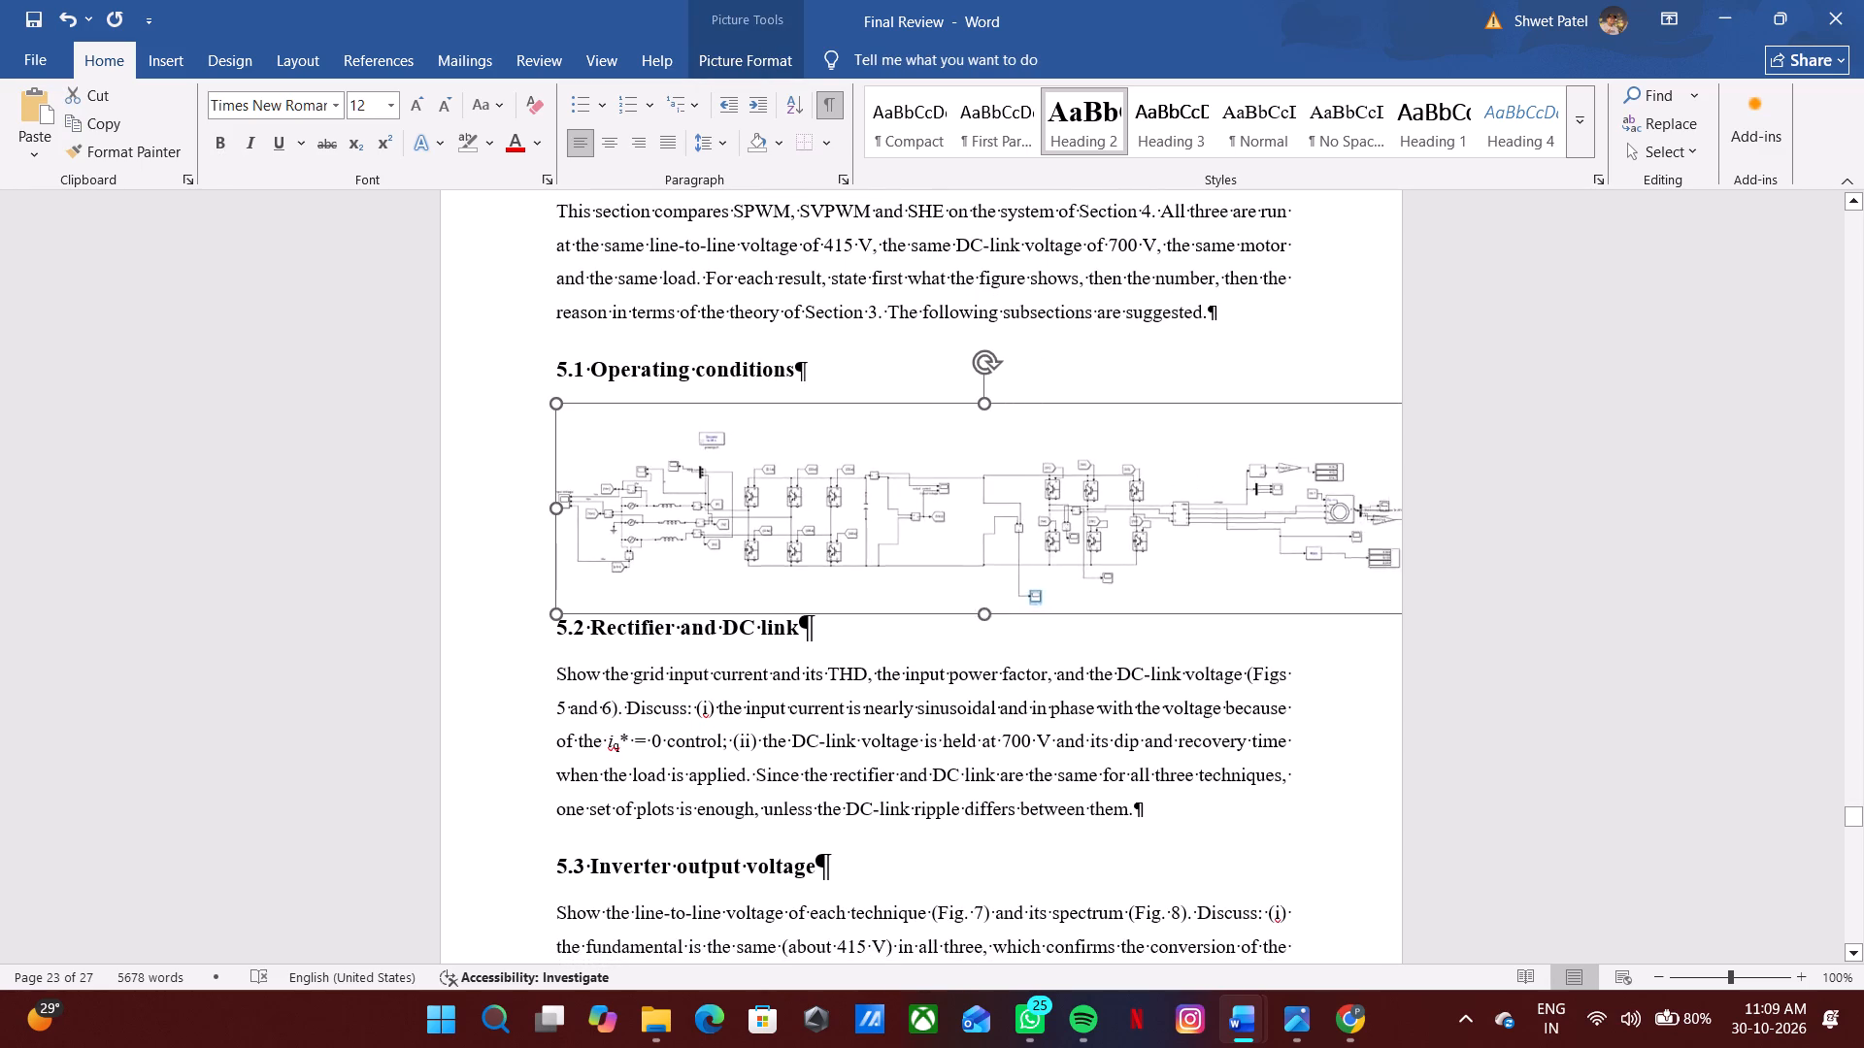
pyautogui.moveTo(1196, 603); pyautogui.dragTo(1192, 595)
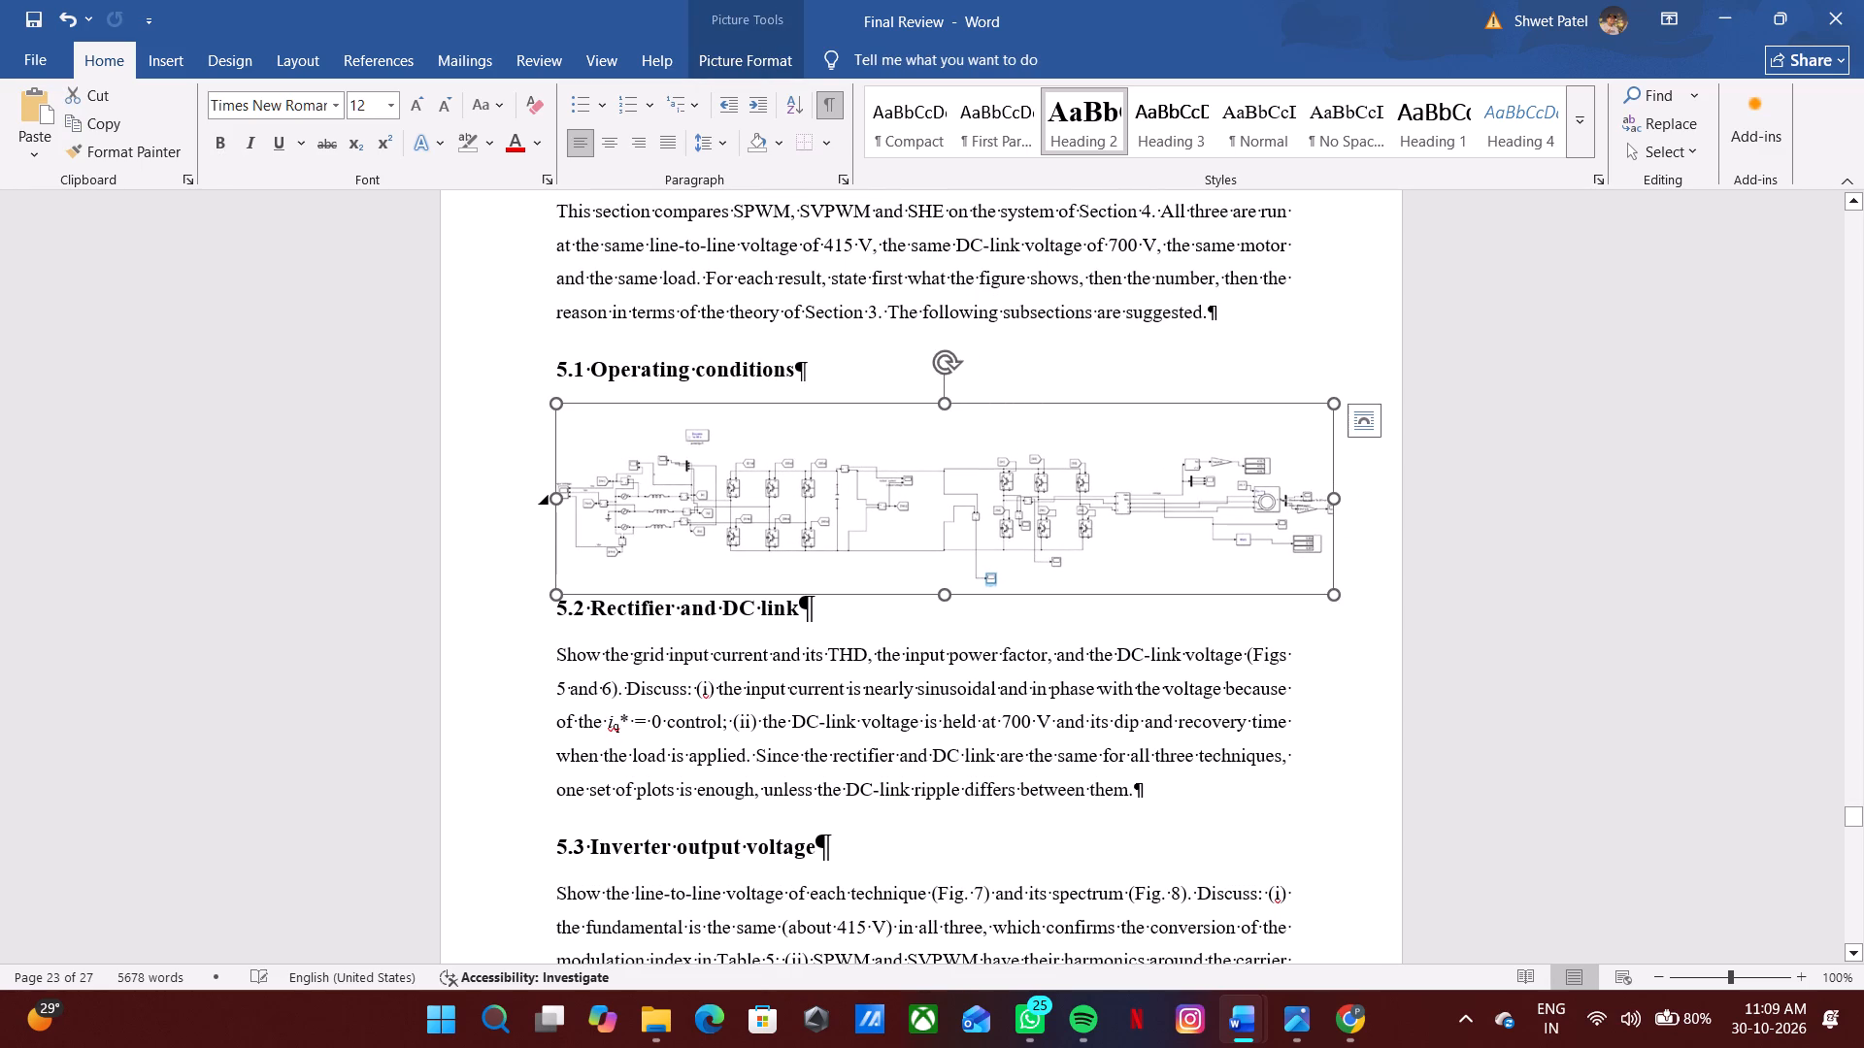
pyautogui.moveTo(949, 593); pyautogui.dragTo(950, 675)
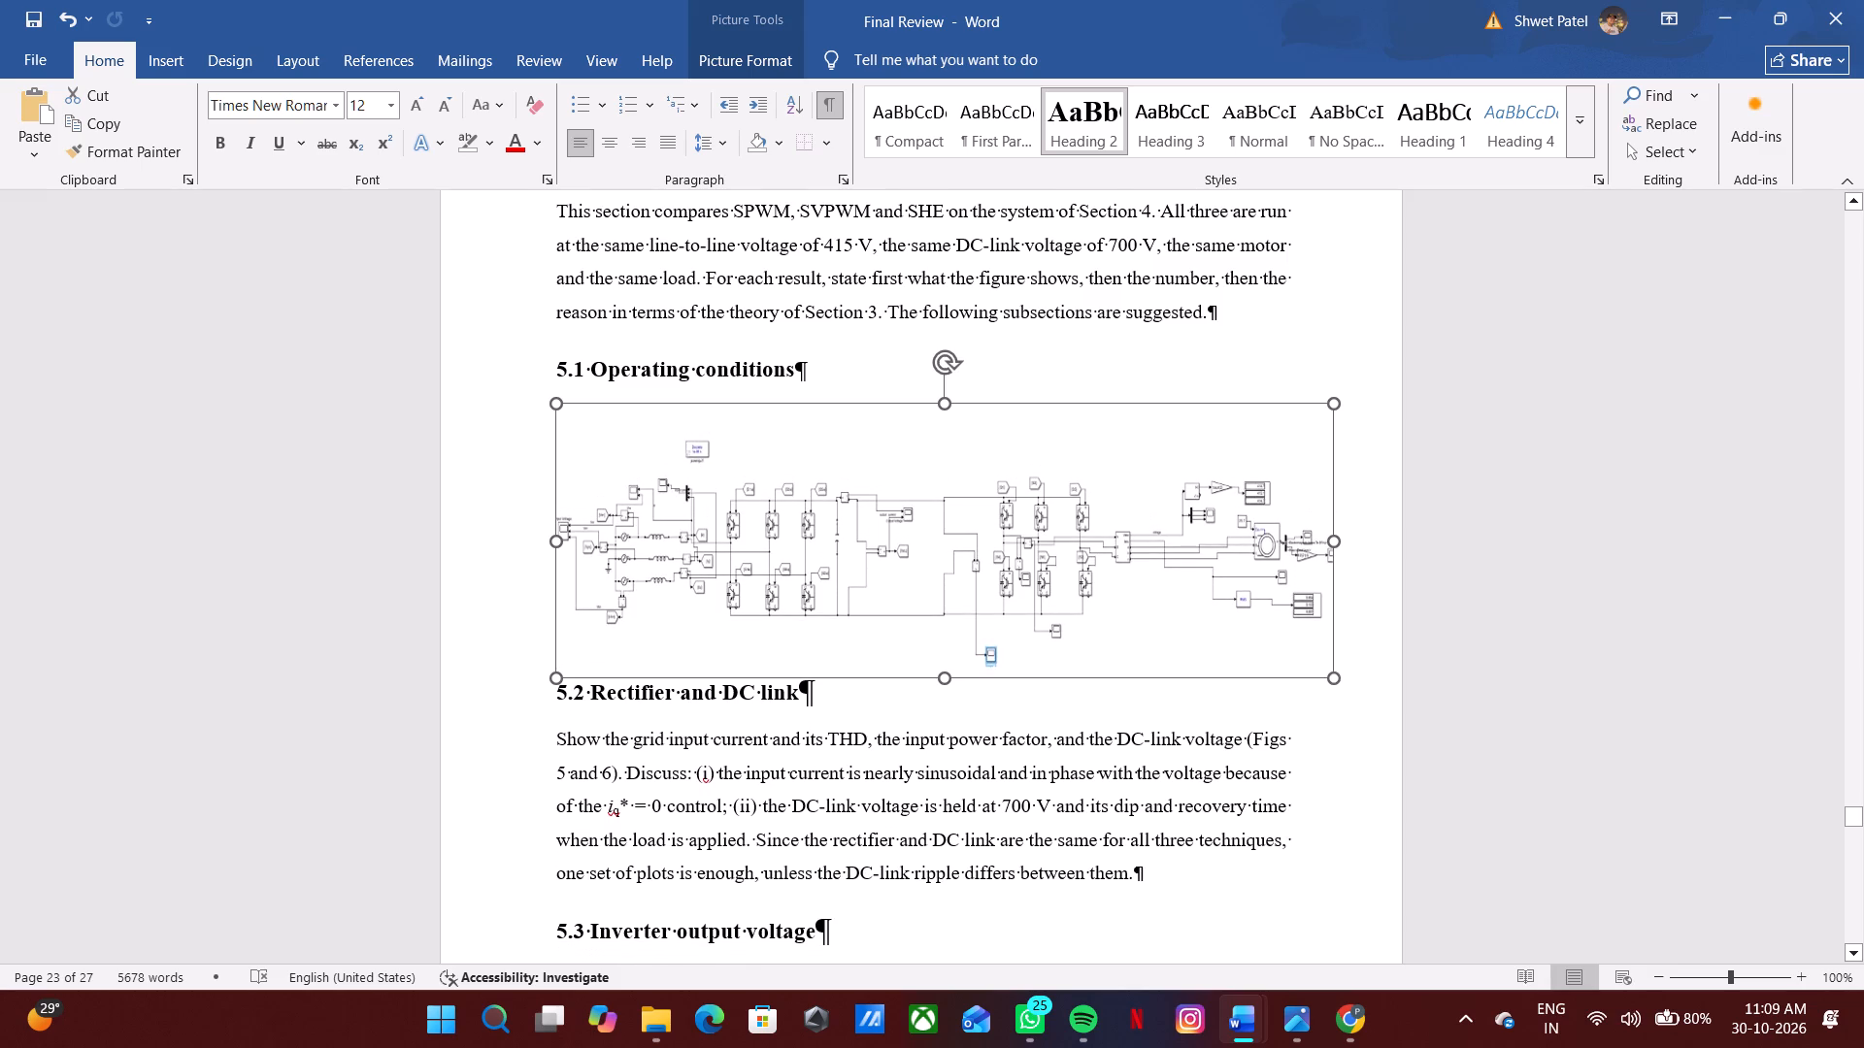
pyautogui.moveTo(950, 675); pyautogui.dragTo(951, 674)
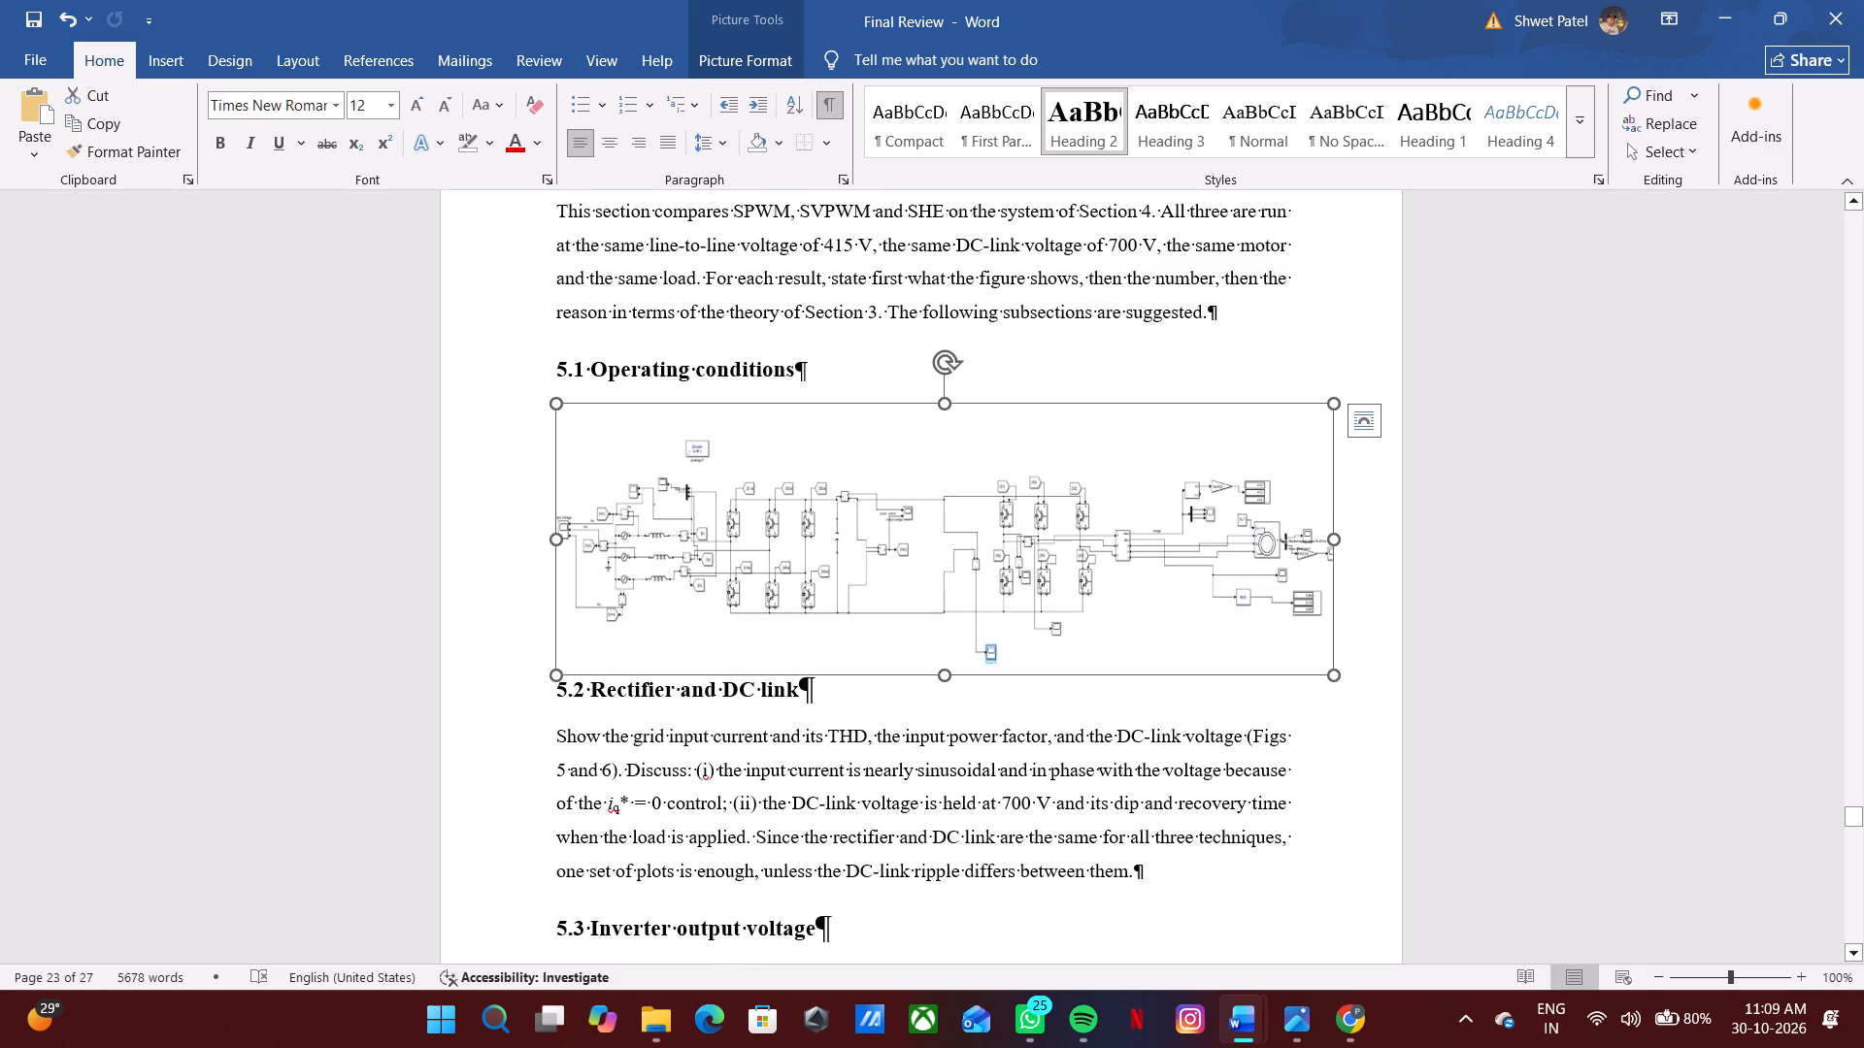
pyautogui.moveTo(1327, 536); pyautogui.dragTo(1312, 544)
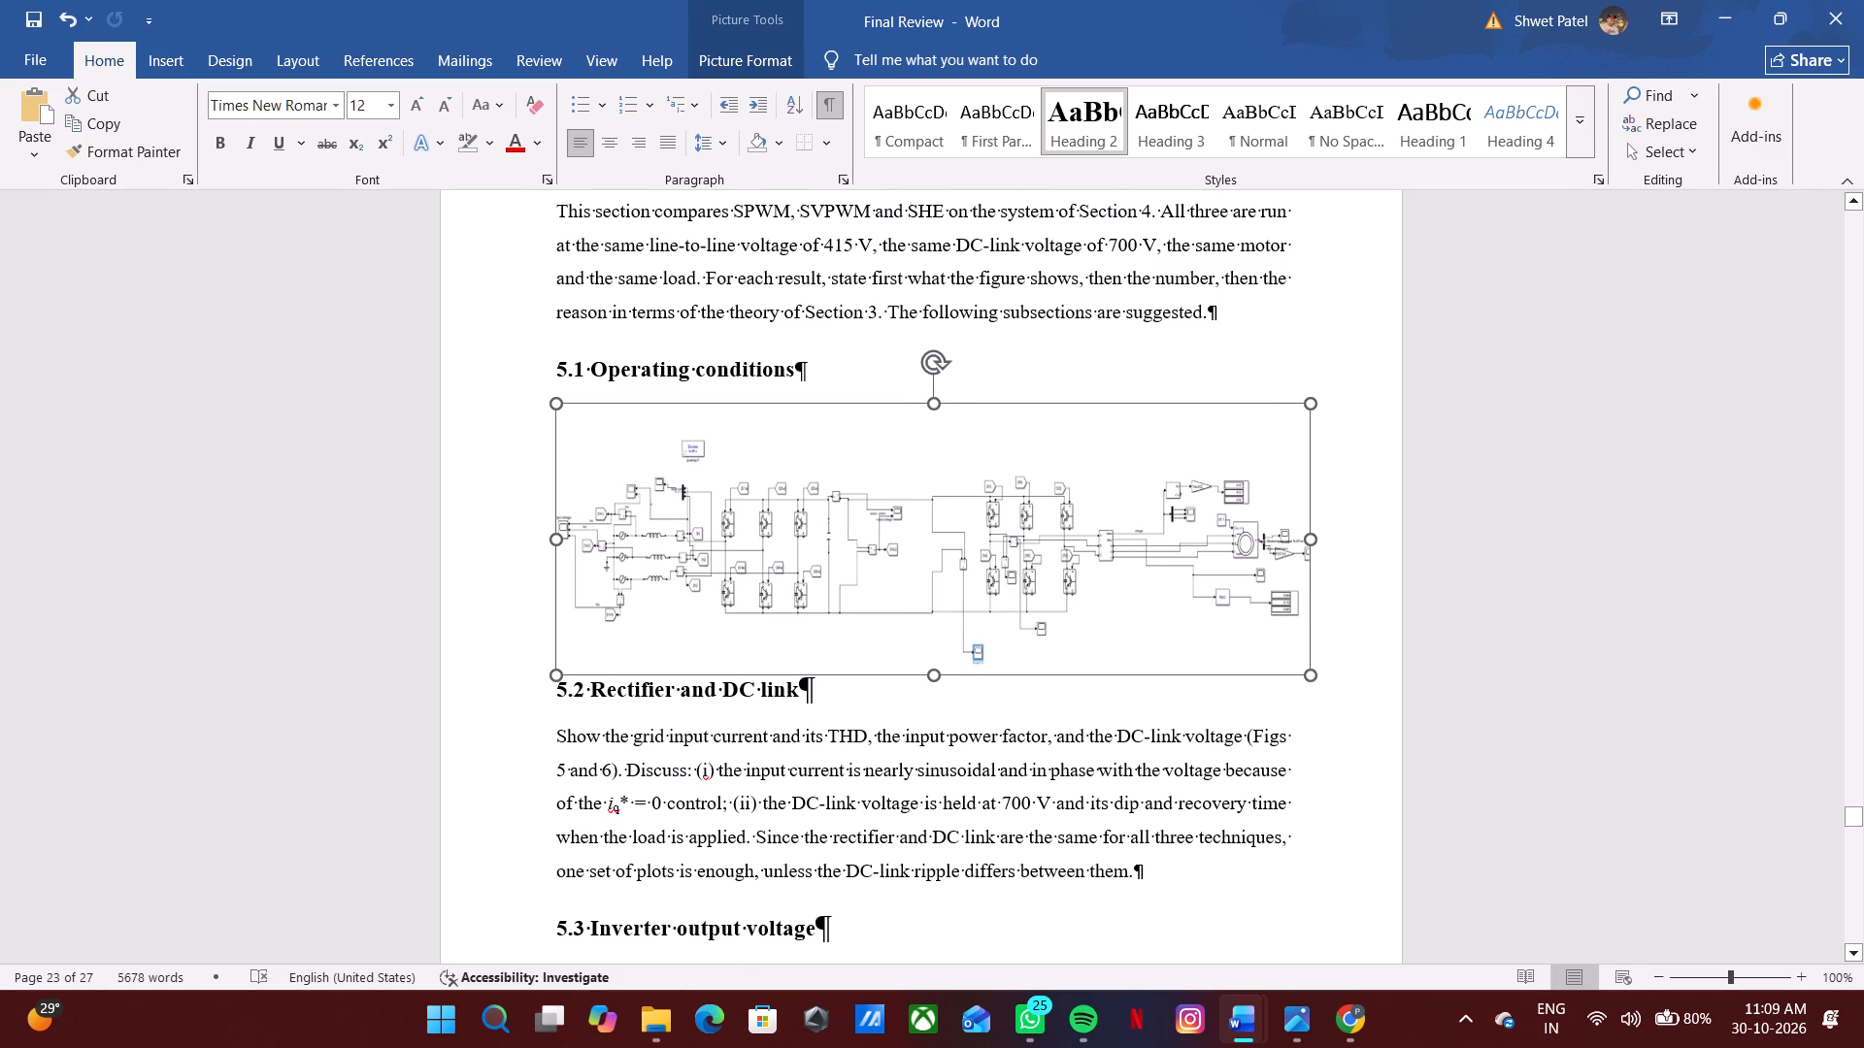
pyautogui.scroll(-2, 977, 607)
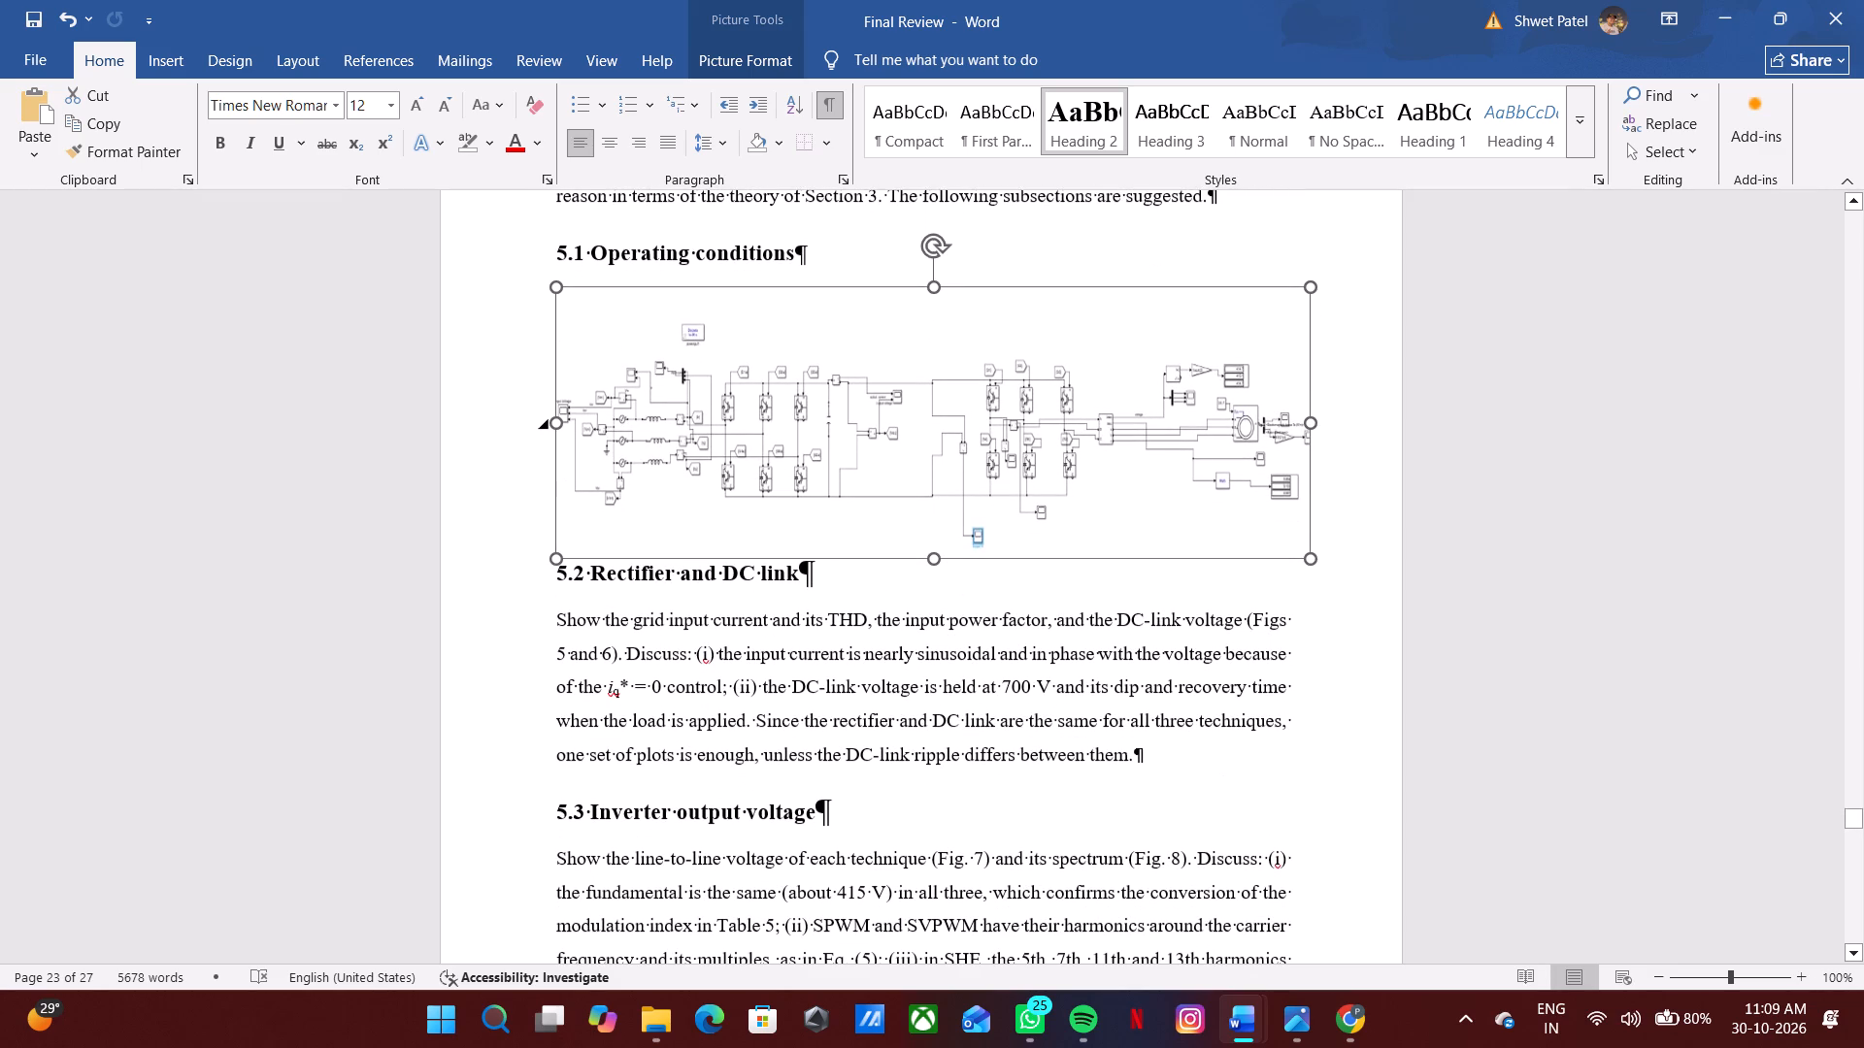
pyautogui.moveTo(935, 555); pyautogui.dragTo(938, 575)
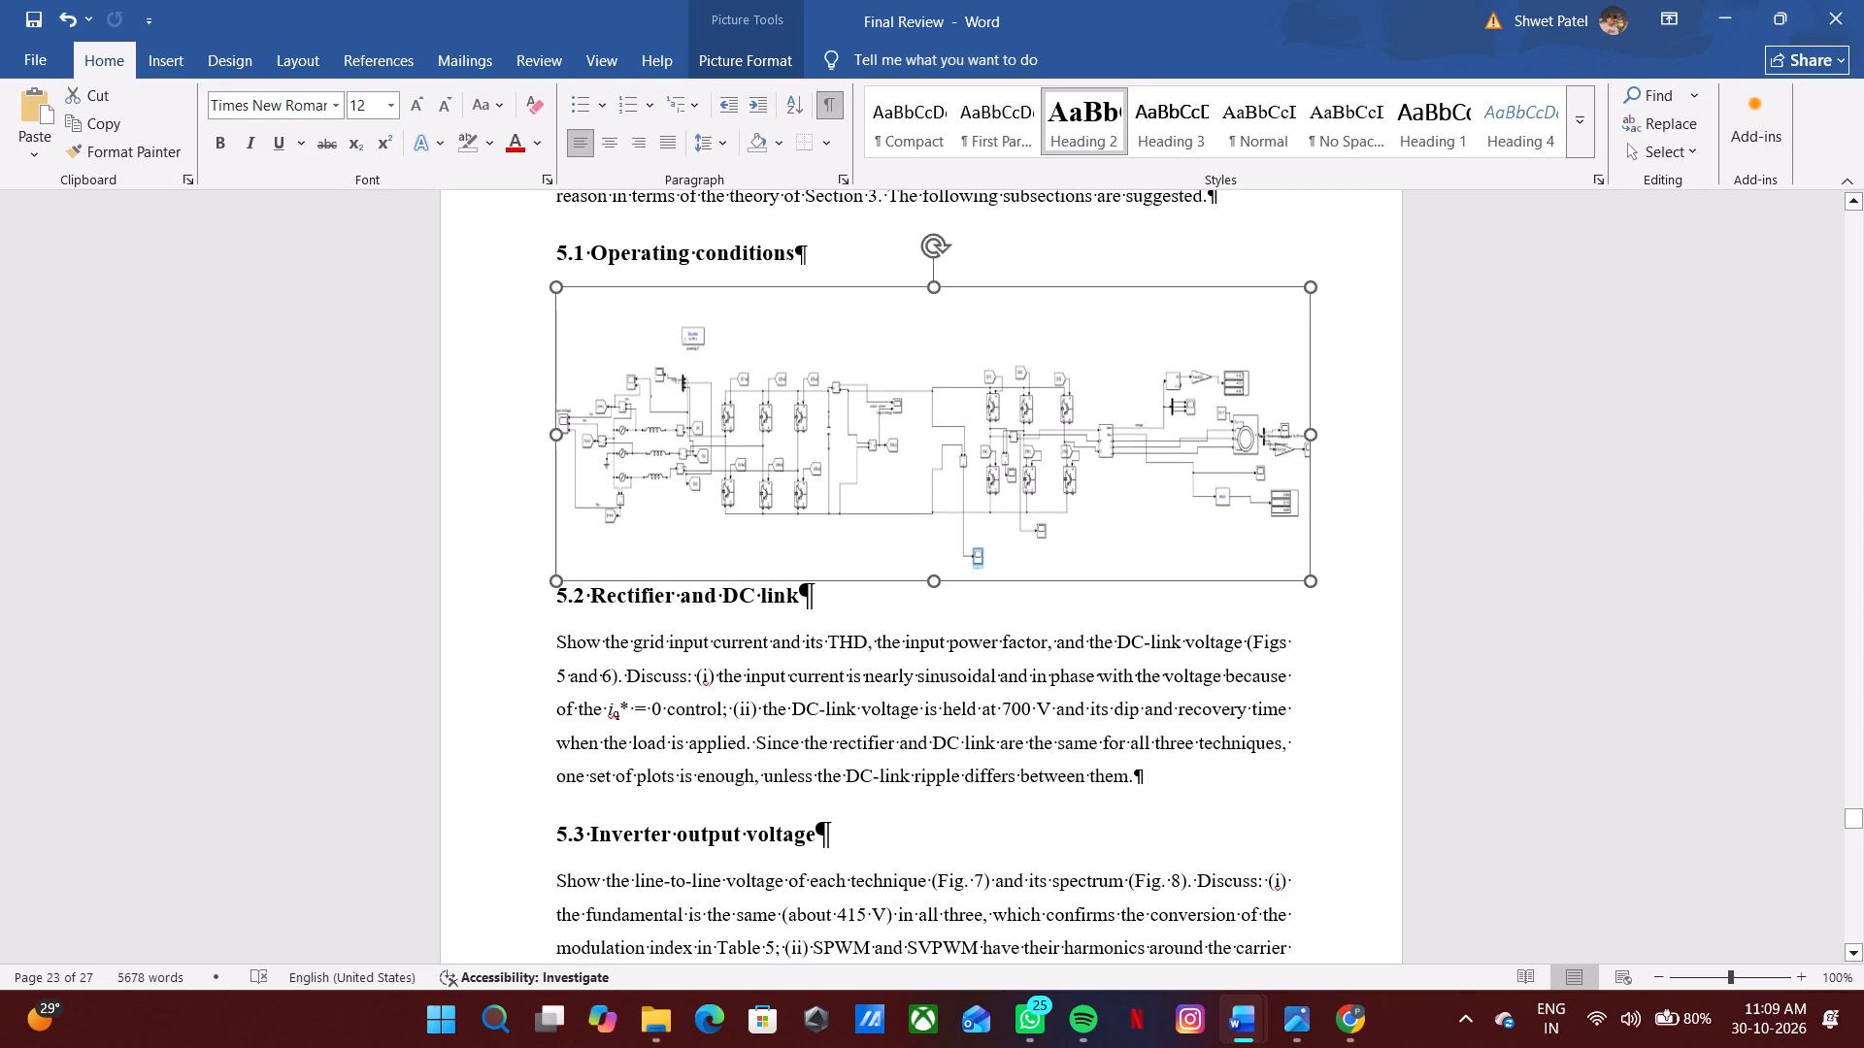
pyautogui.moveTo(938, 575); pyautogui.dragTo(938, 539)
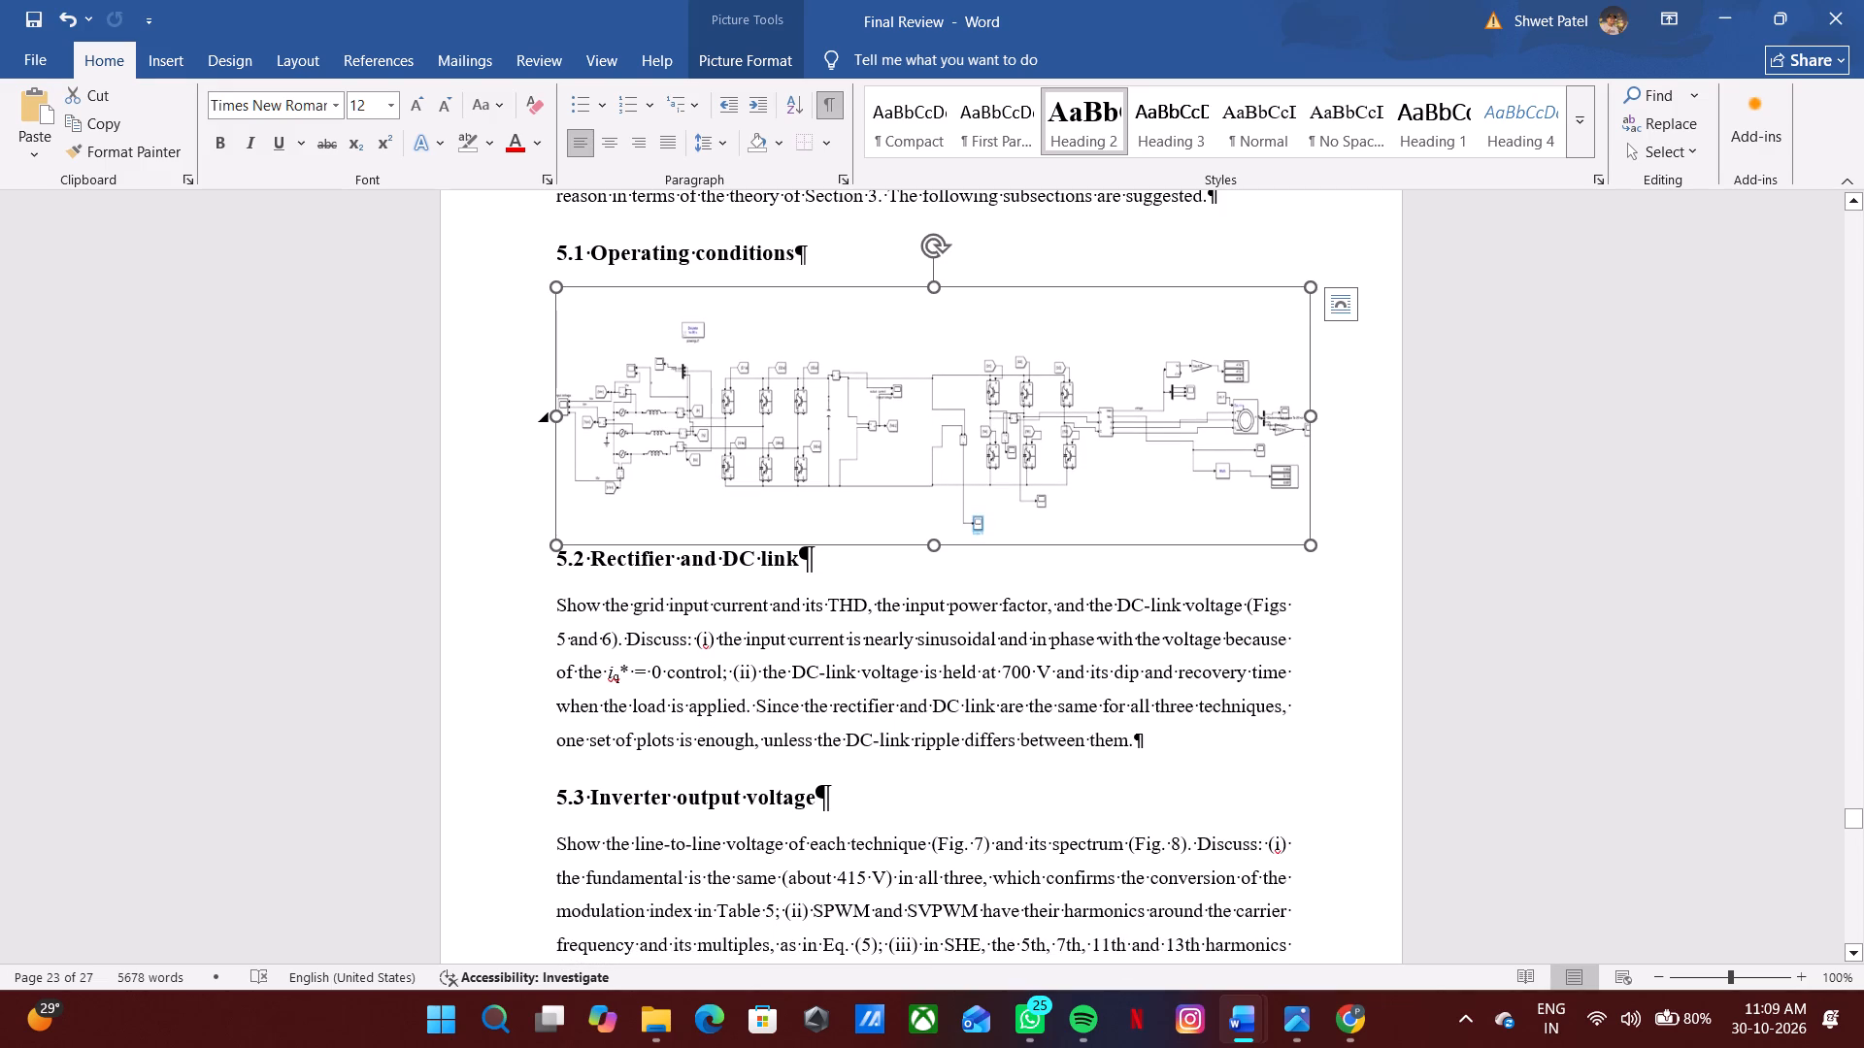
pyautogui.click(1652, 455)
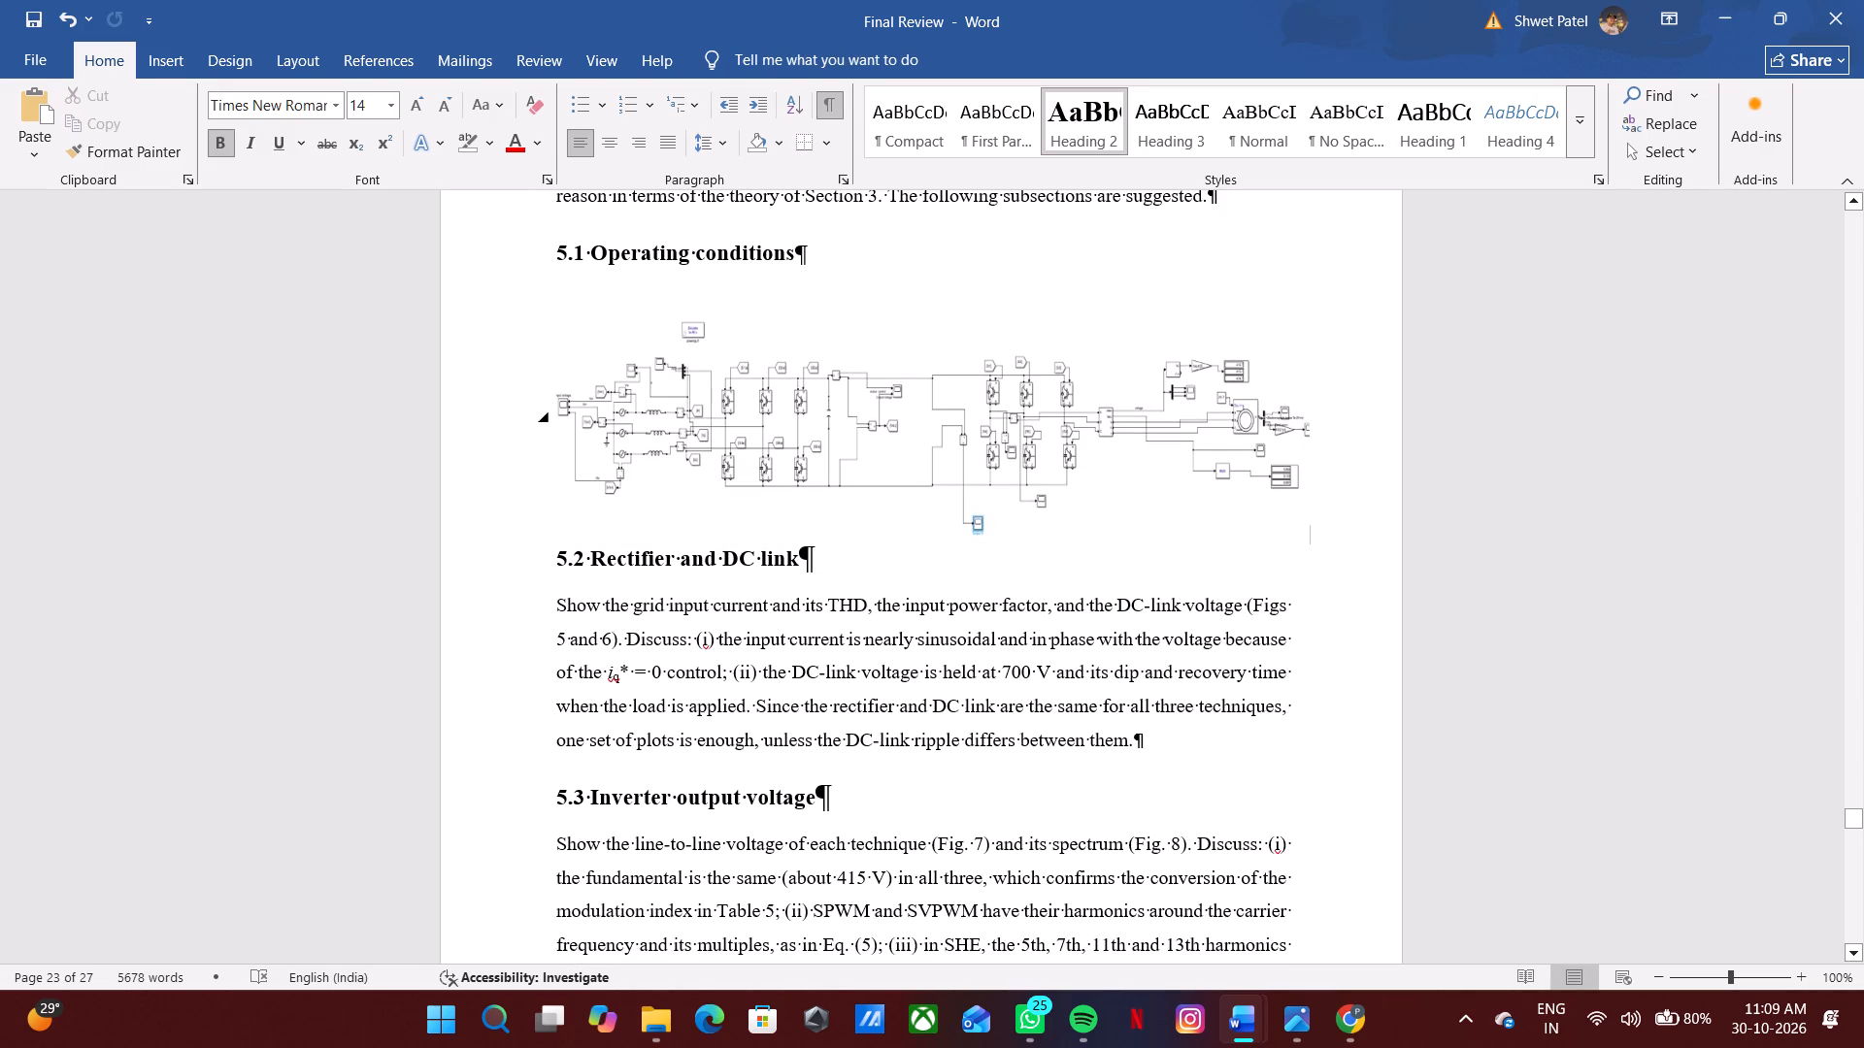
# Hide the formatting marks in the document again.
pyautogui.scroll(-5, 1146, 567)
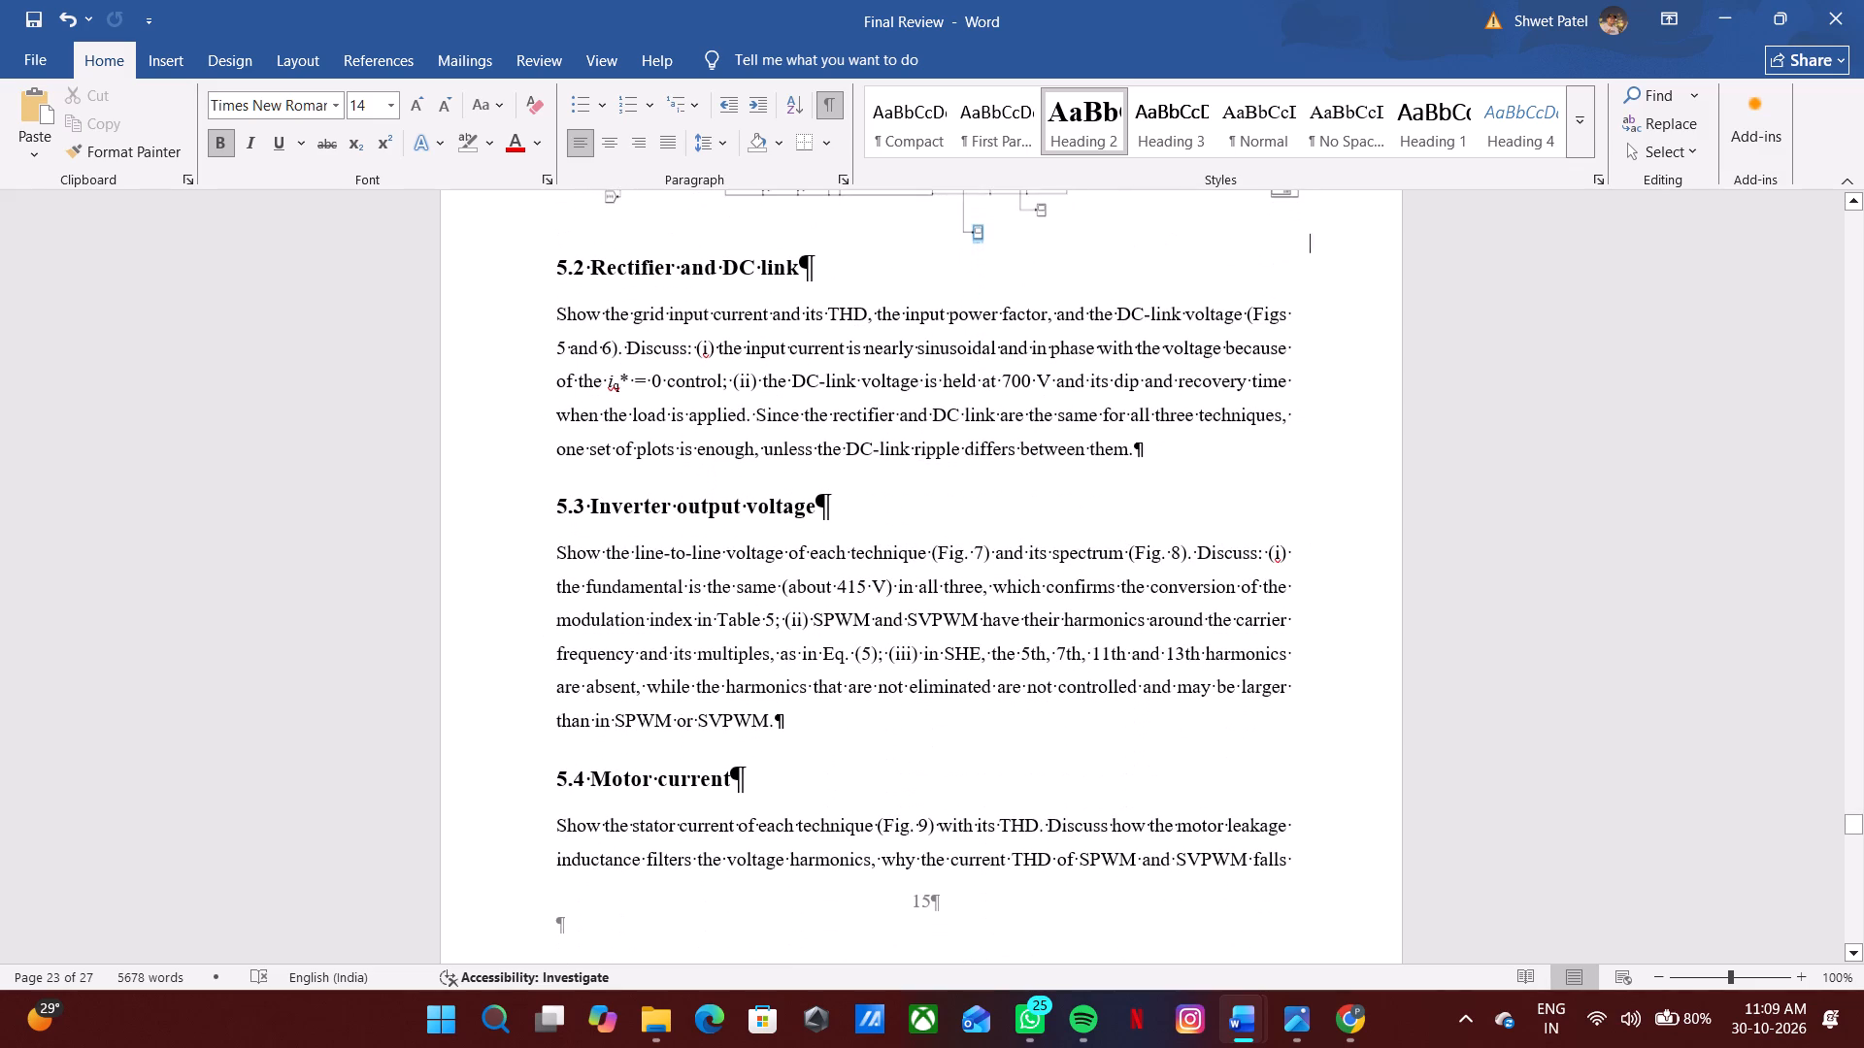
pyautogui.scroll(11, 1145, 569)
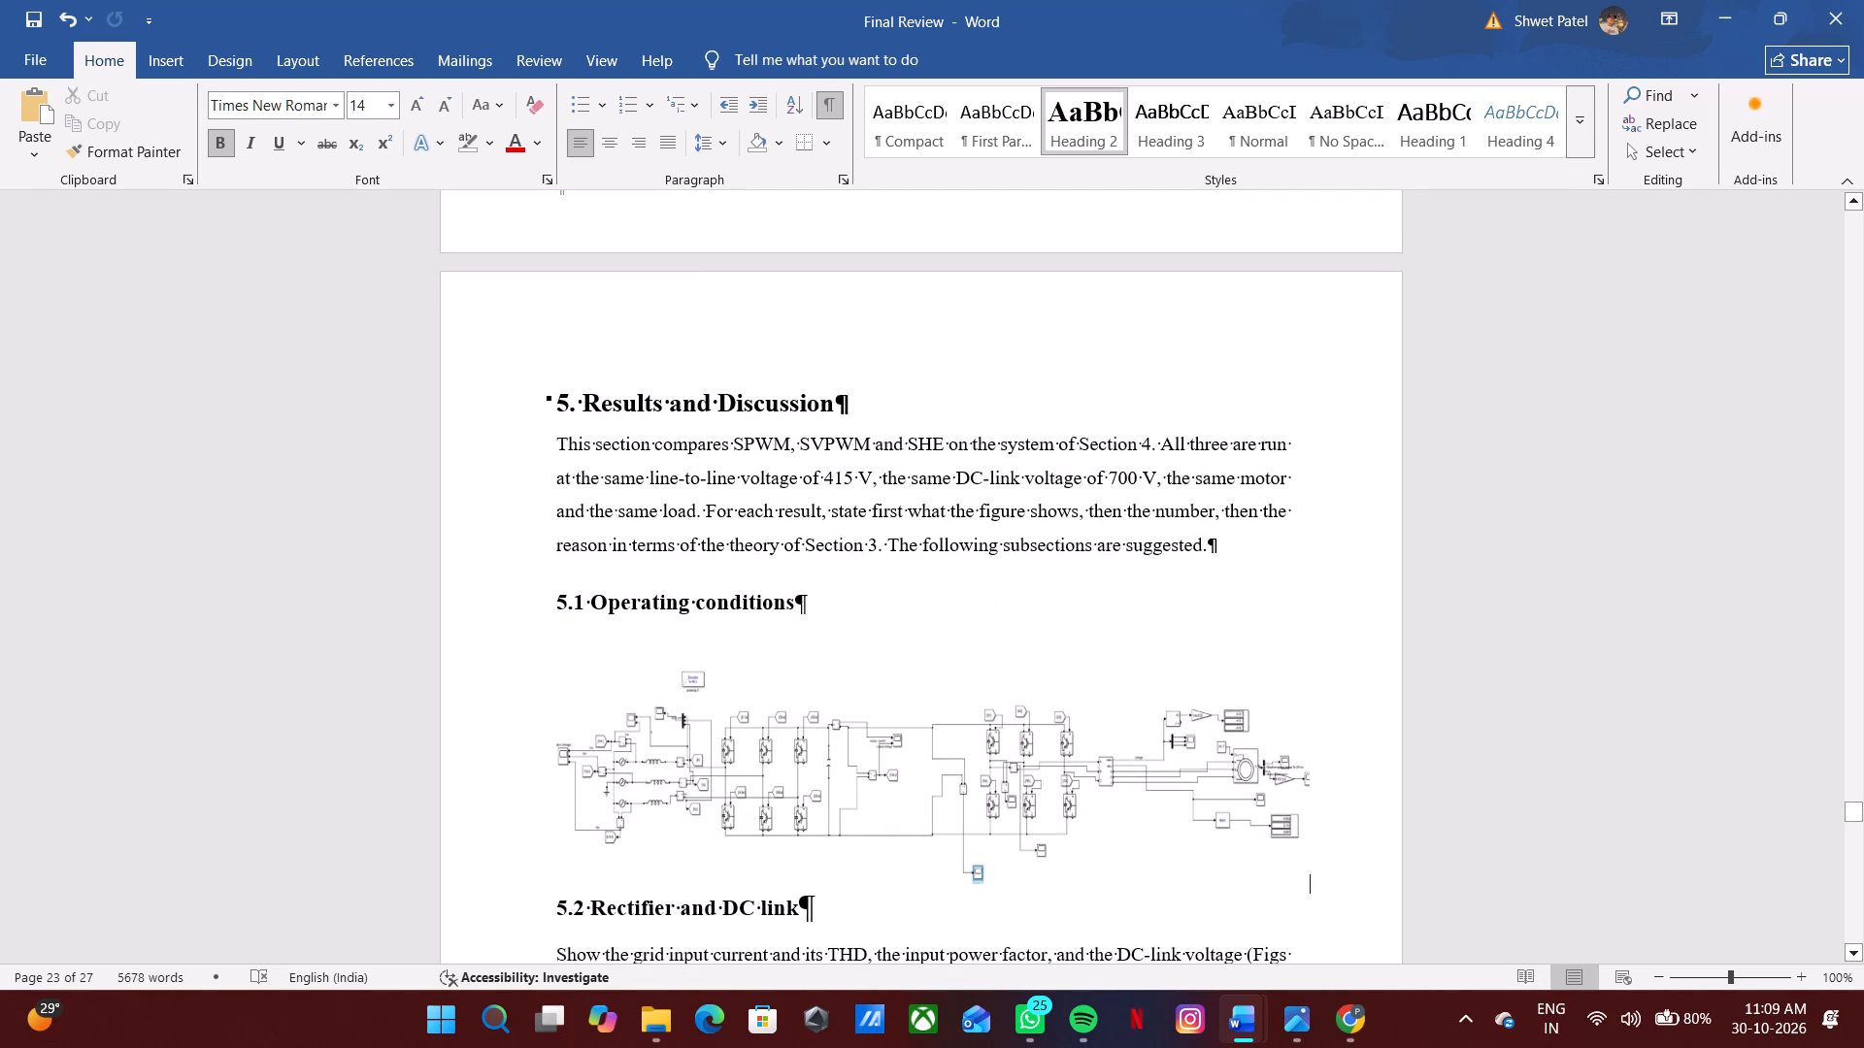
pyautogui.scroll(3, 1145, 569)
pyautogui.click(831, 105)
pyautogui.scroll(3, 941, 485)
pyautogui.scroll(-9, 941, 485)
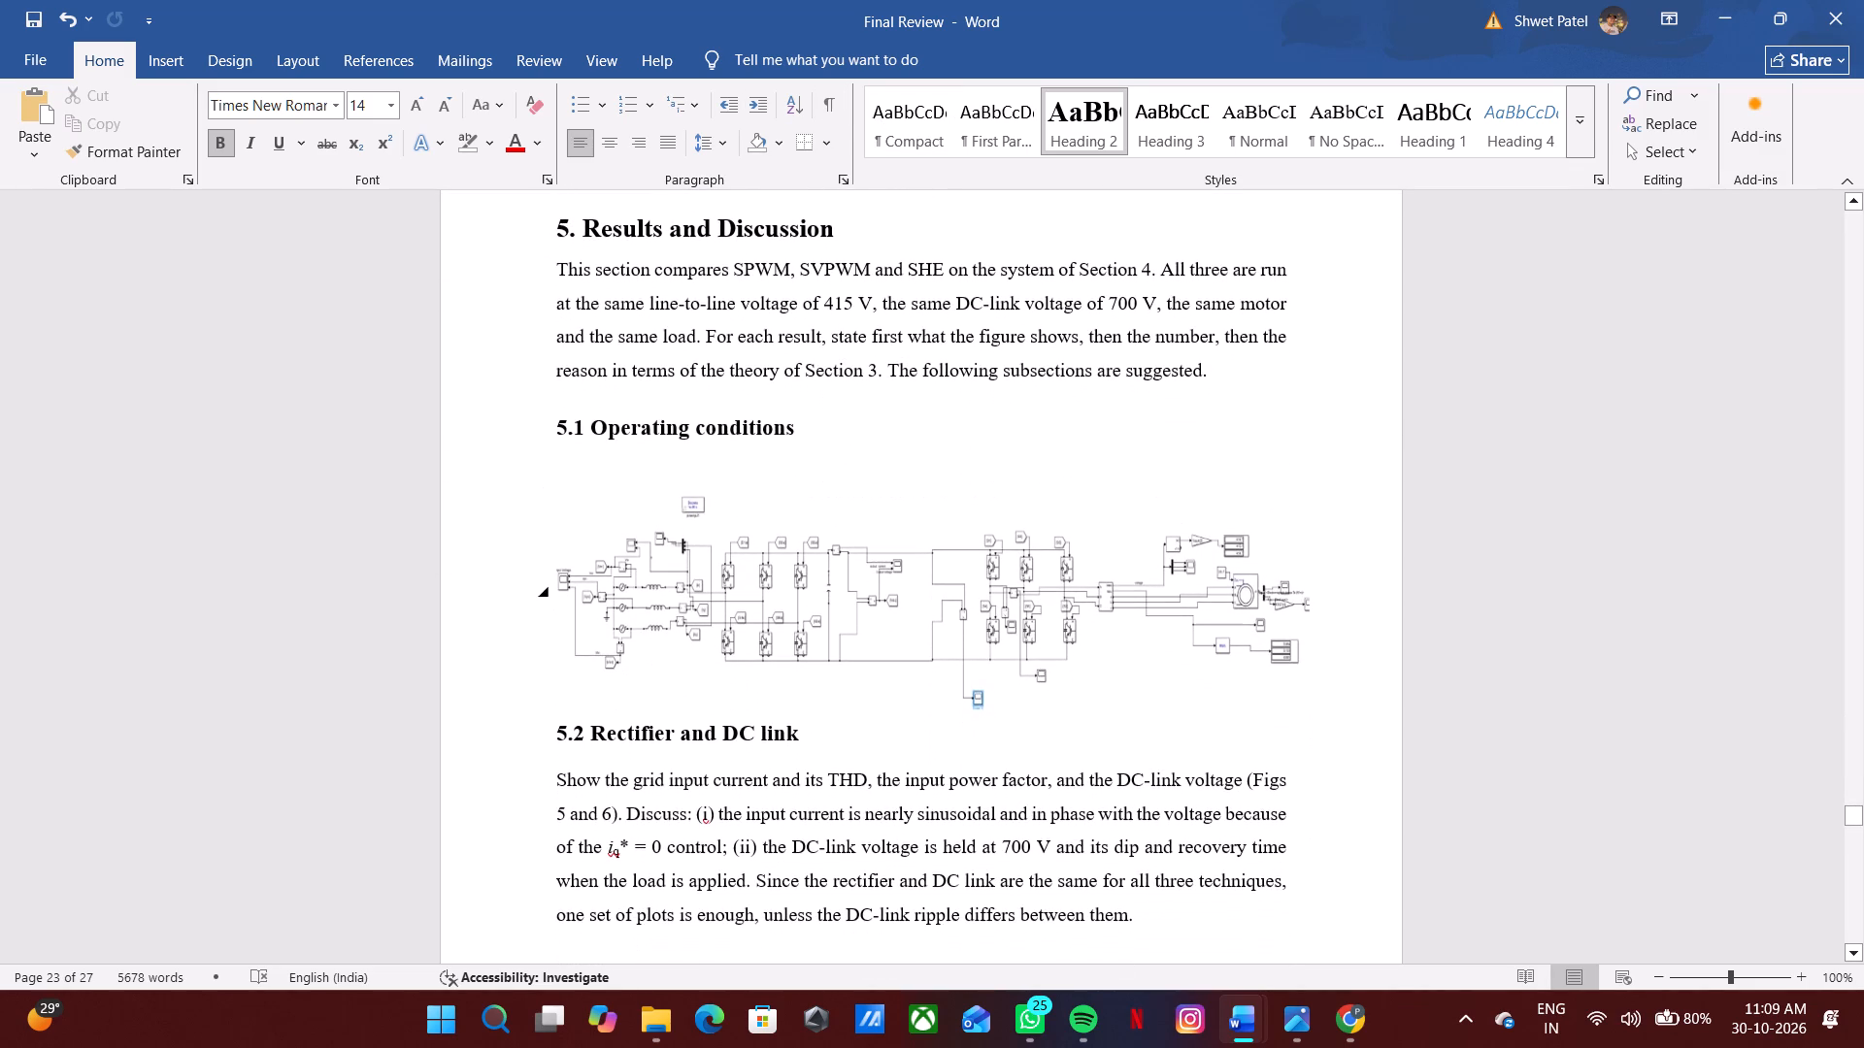
# Capture a screenshot of the document window showing 5.1 Operating conditions with the circuit diagram and section 5.2.
pyautogui.scroll(-1, 942, 504)
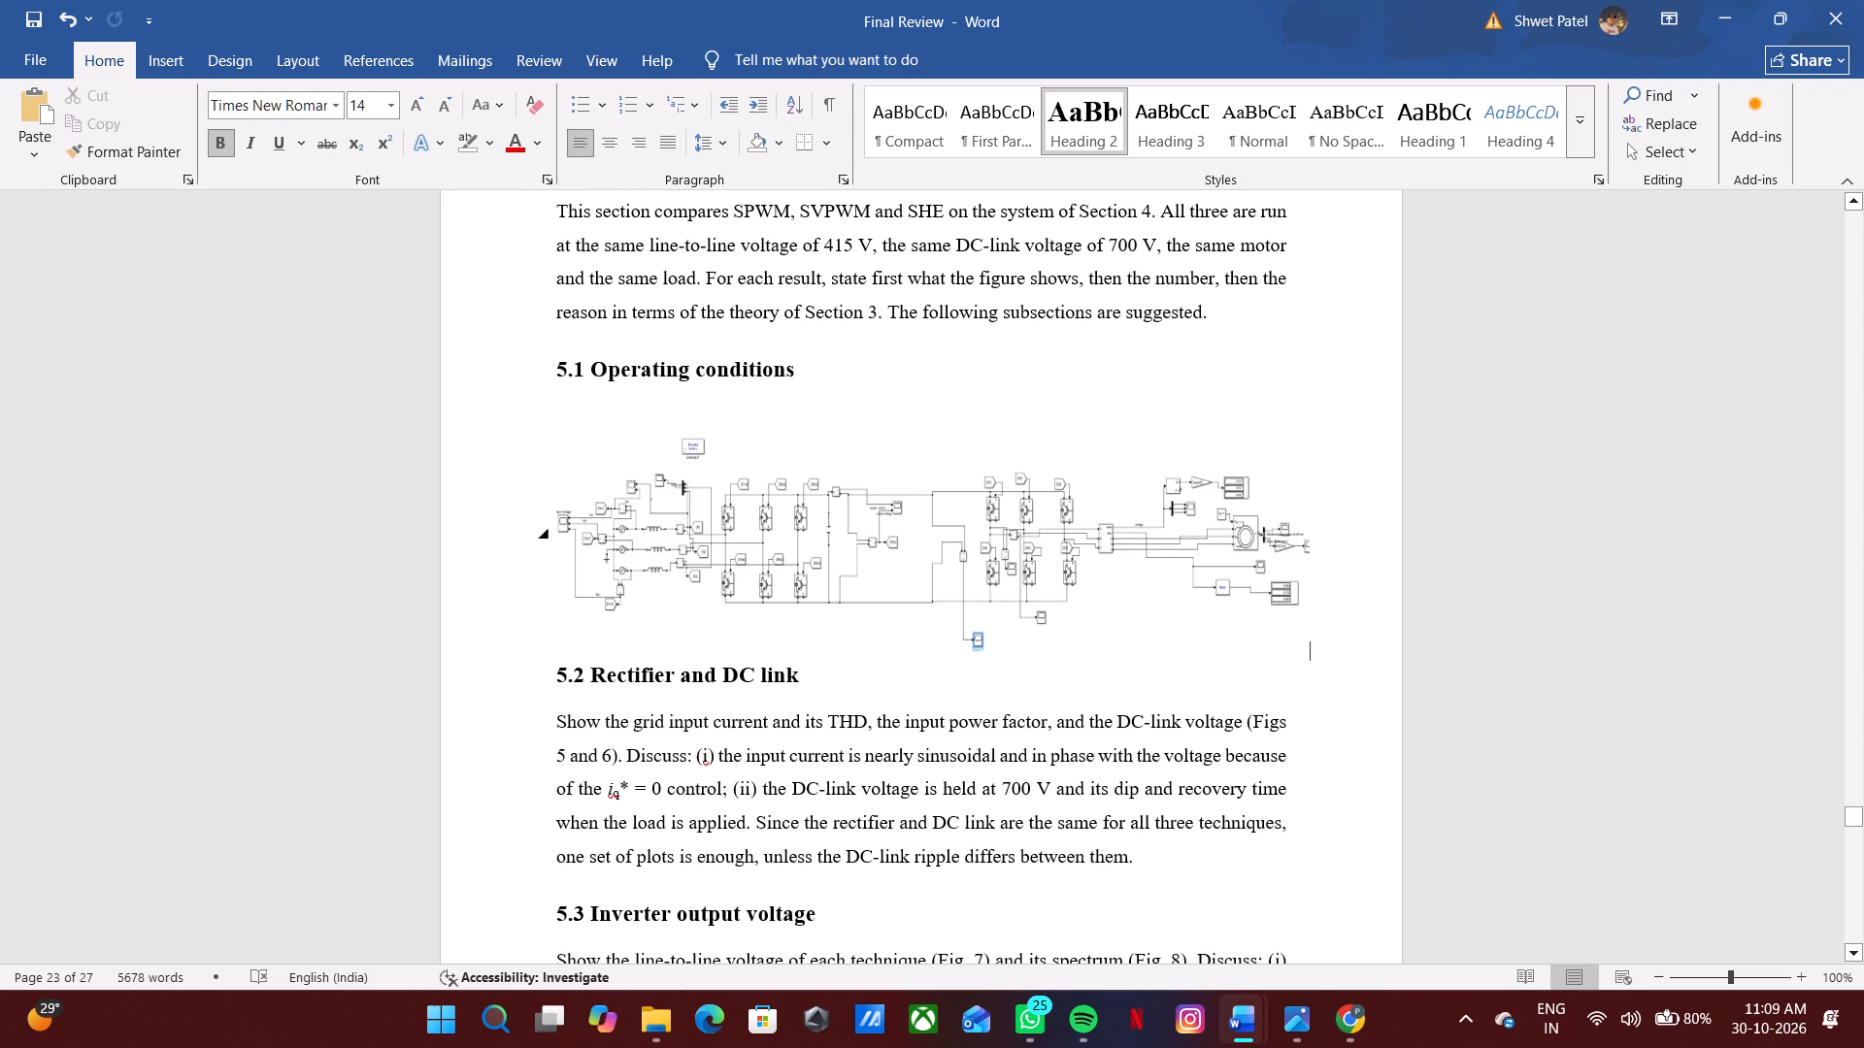
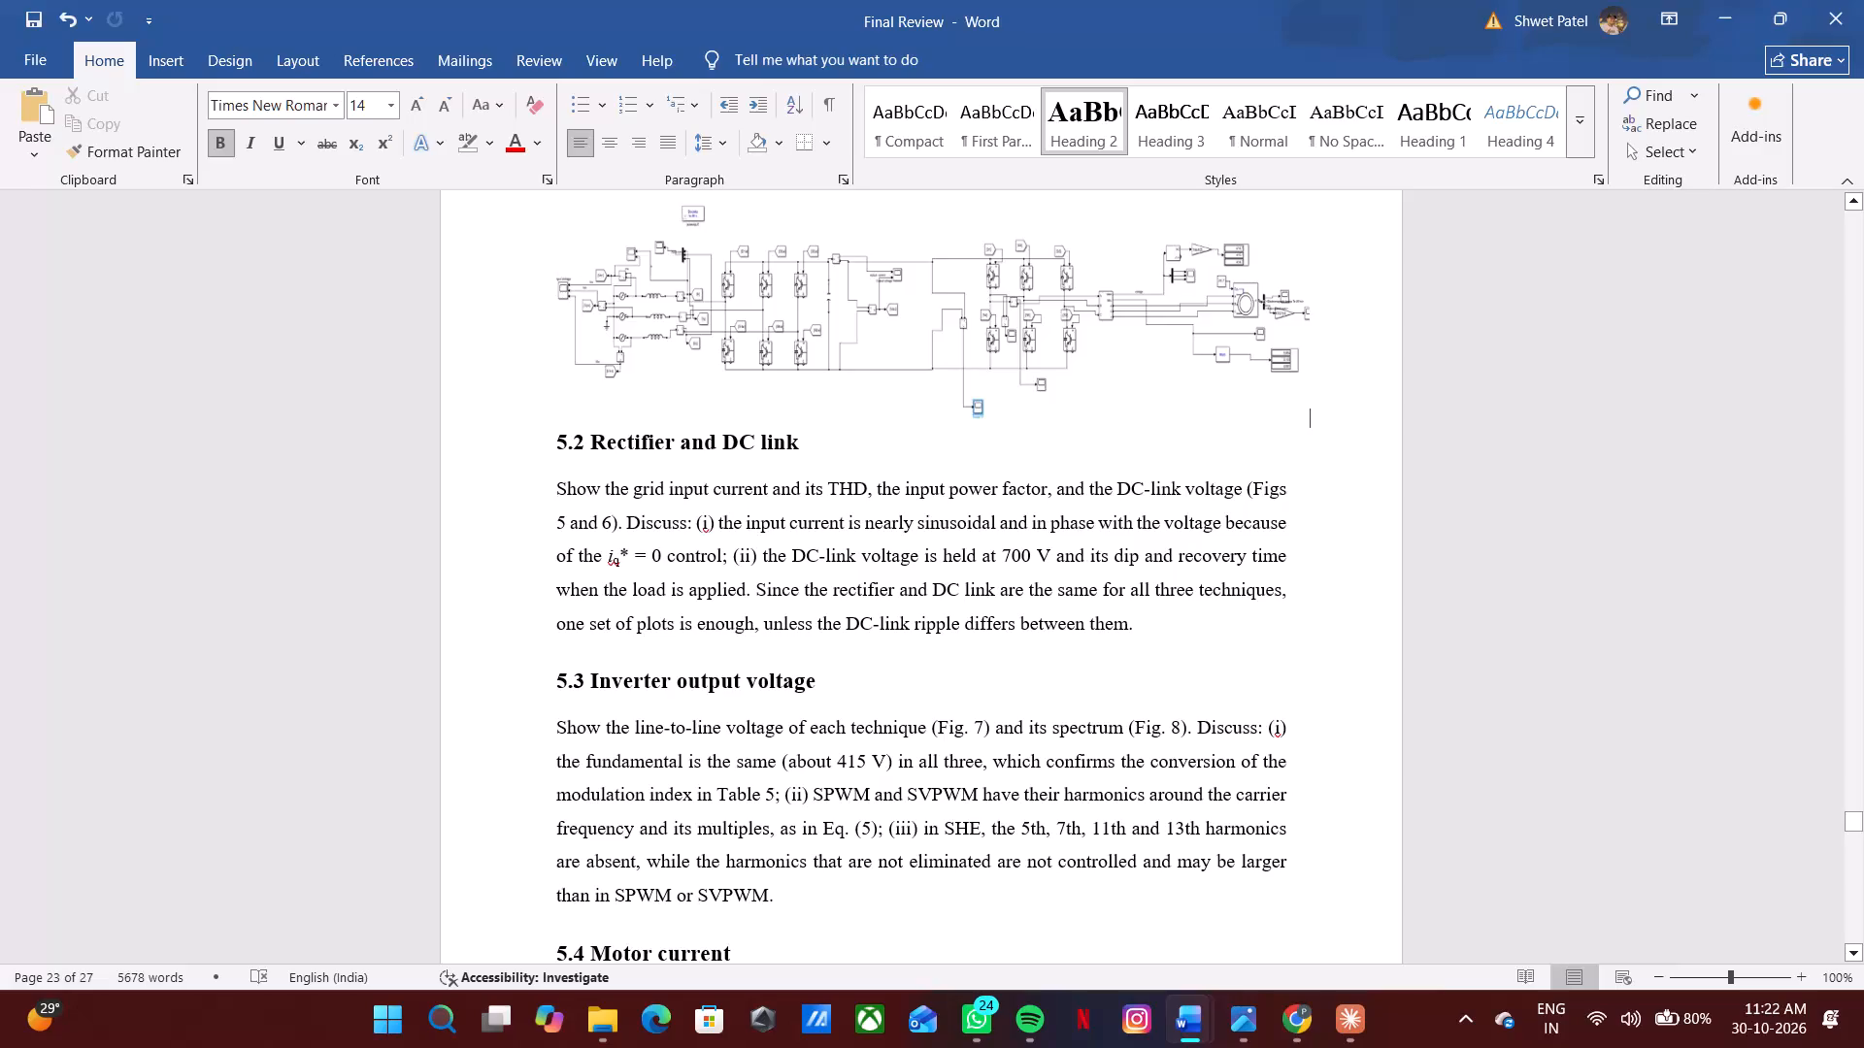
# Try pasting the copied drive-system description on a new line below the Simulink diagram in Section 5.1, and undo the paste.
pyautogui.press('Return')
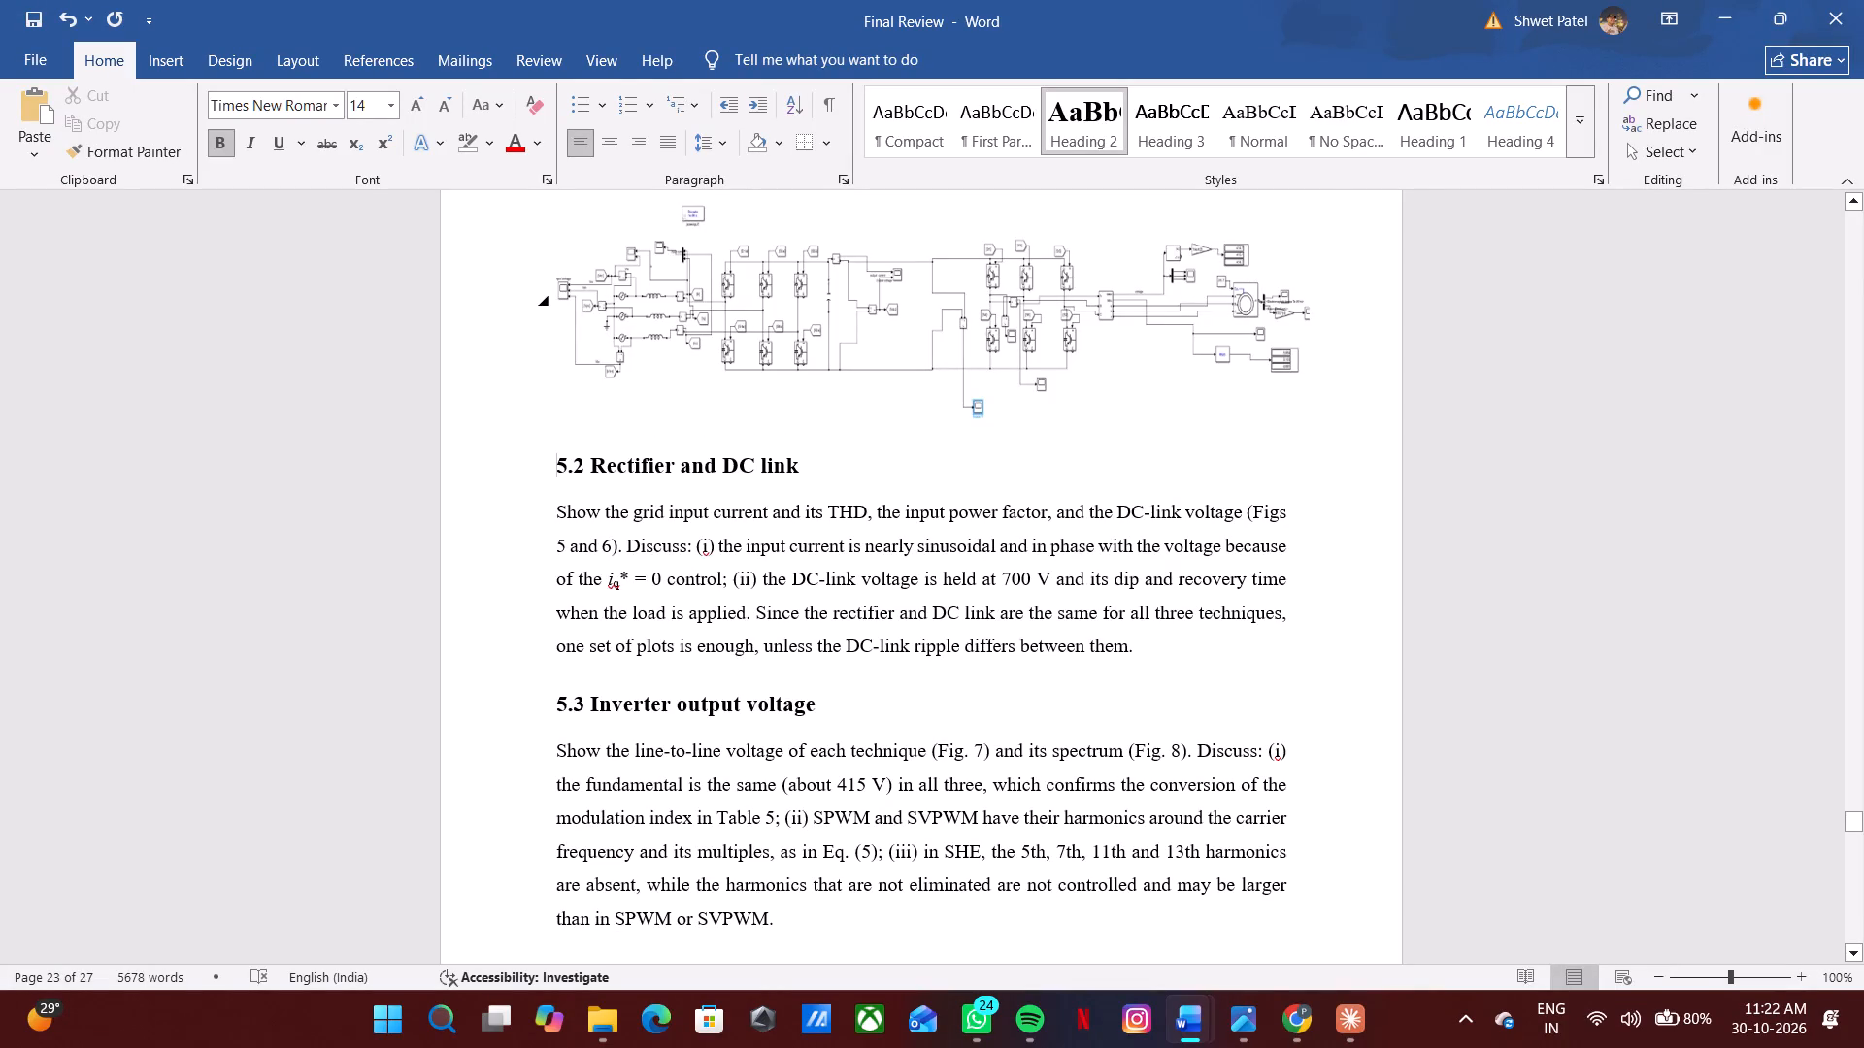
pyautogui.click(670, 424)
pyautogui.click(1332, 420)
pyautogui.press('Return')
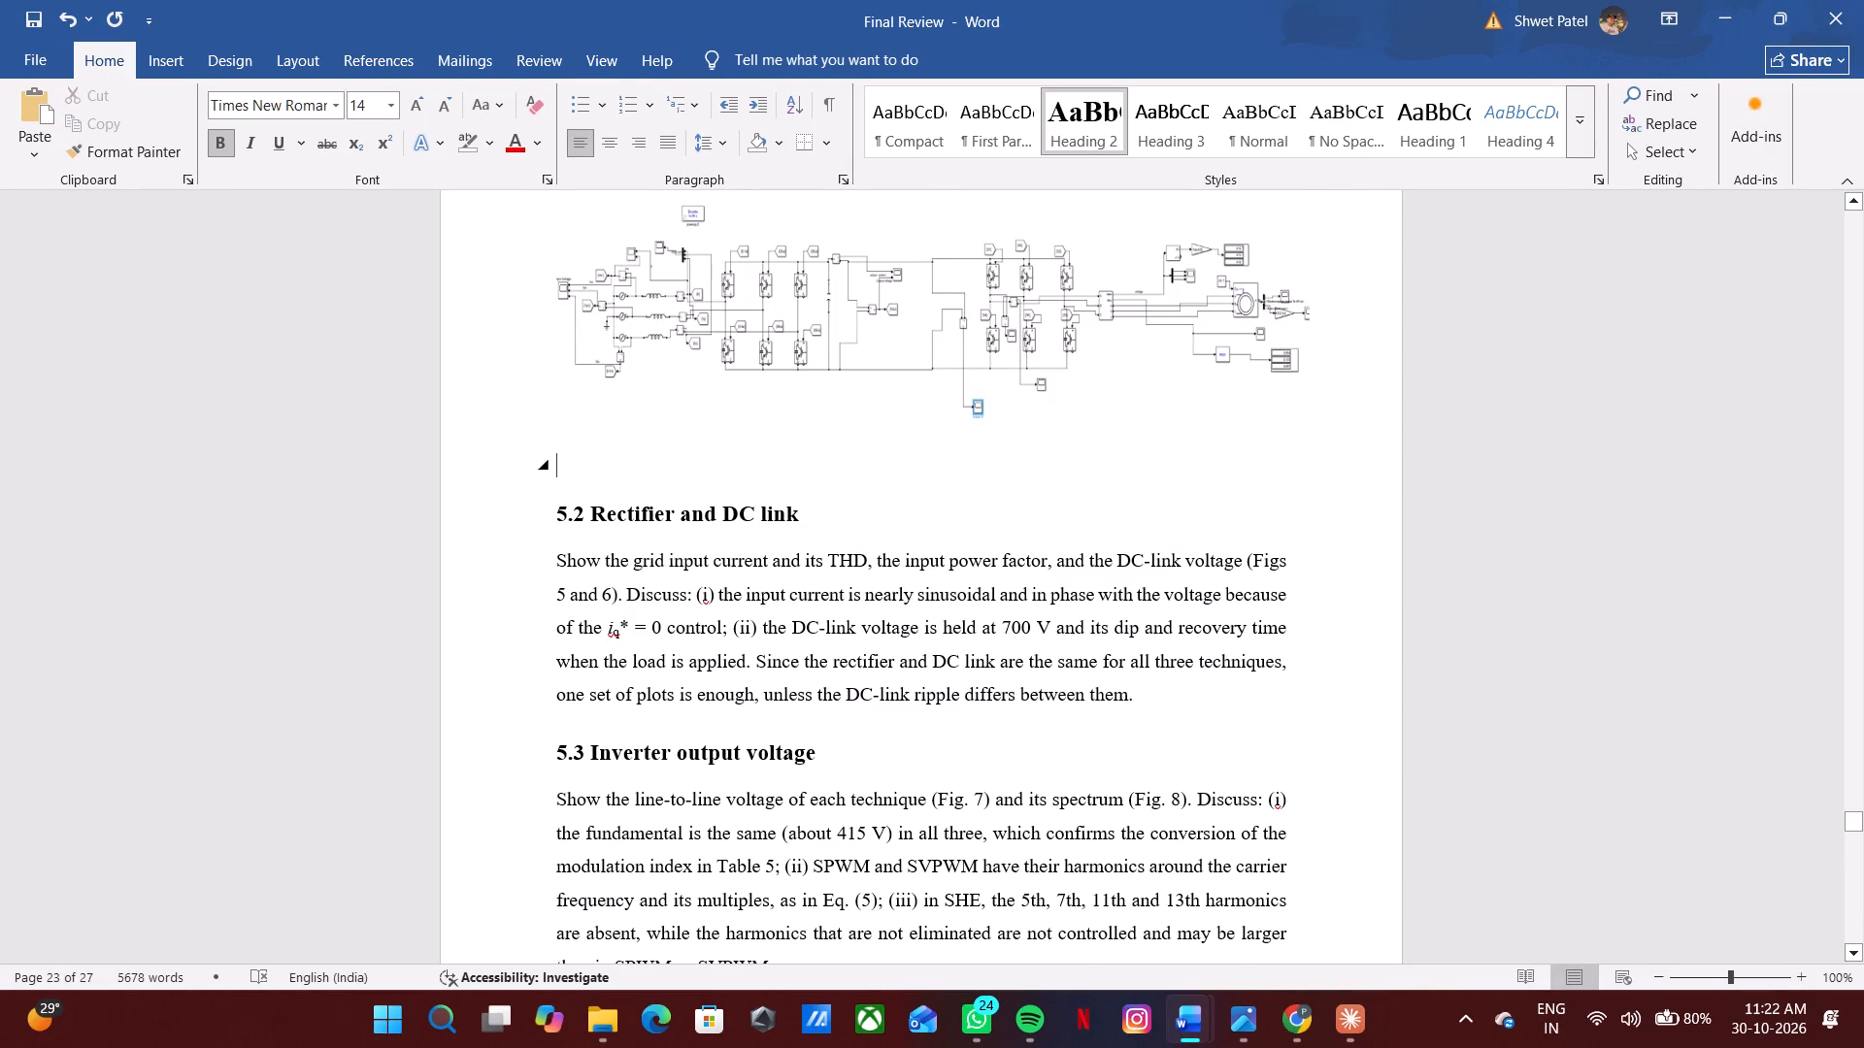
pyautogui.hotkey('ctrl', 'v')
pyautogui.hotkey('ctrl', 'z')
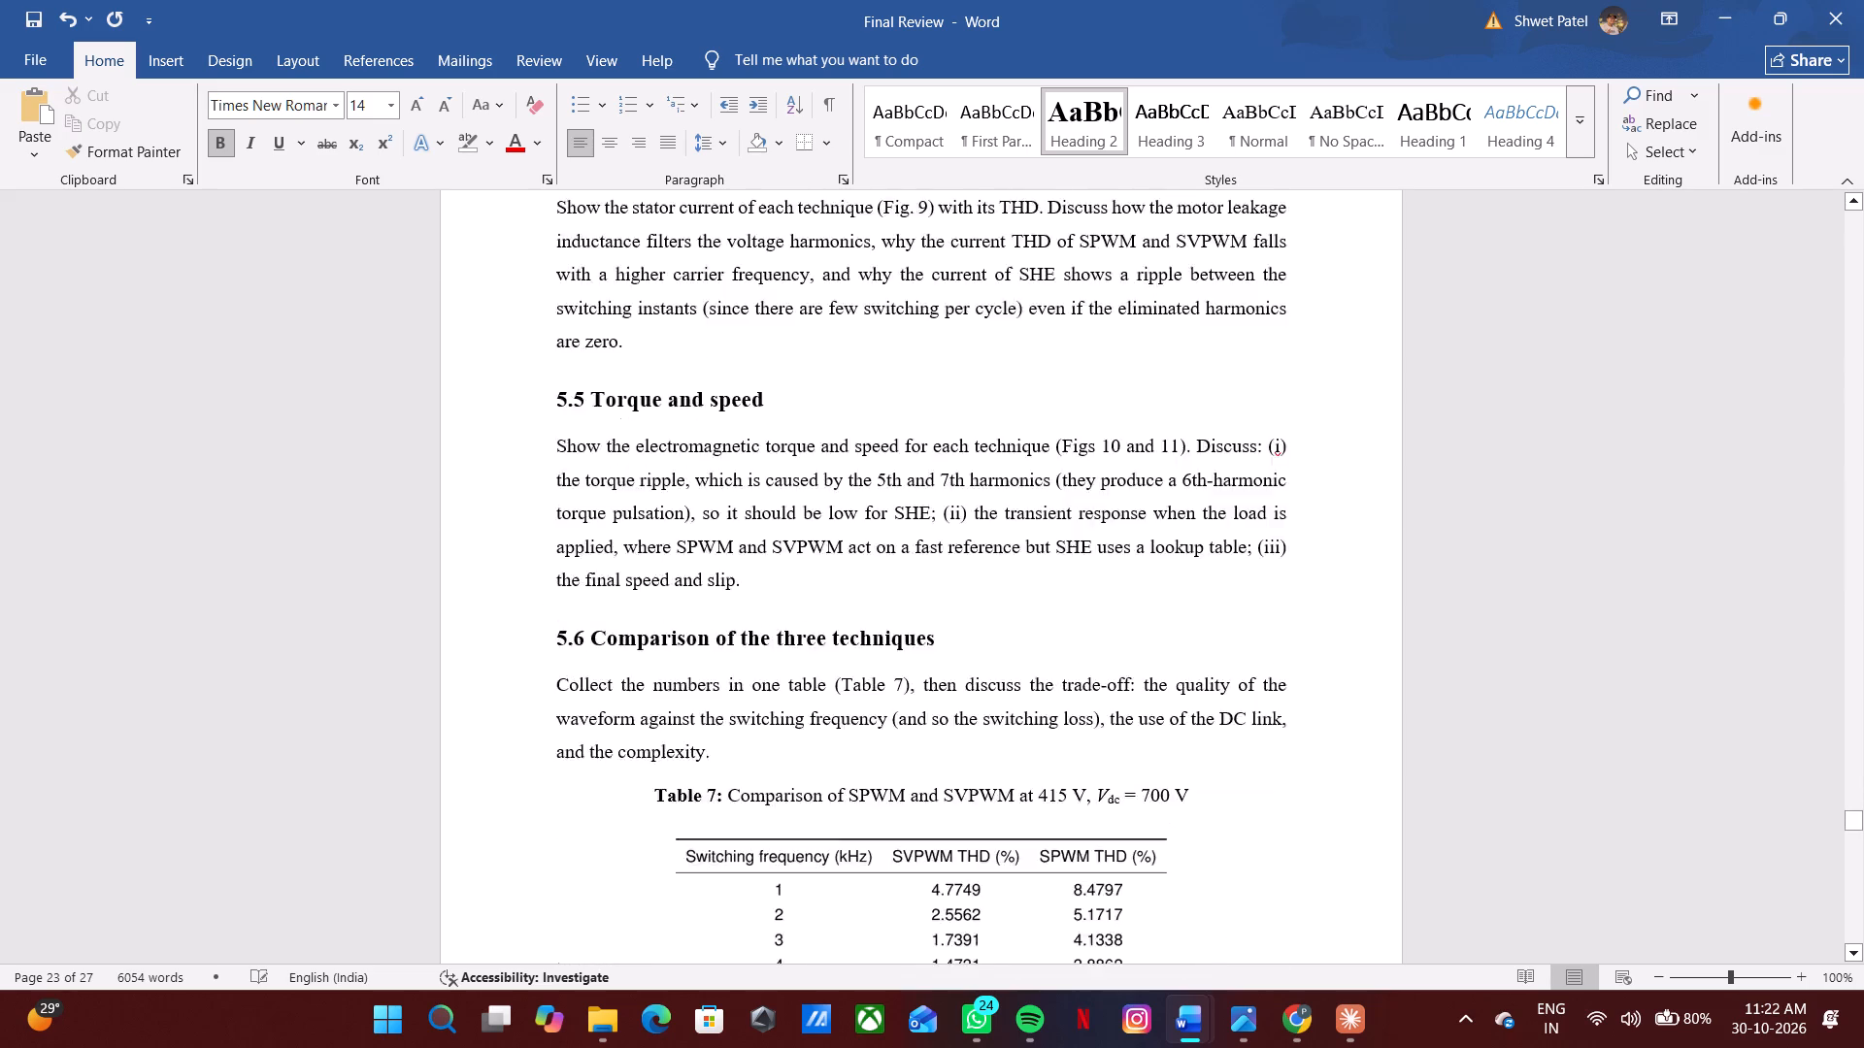
# Show the paragraph marks and other hidden formatting symbols in the document.
pyautogui.scroll(4, 716, 460)
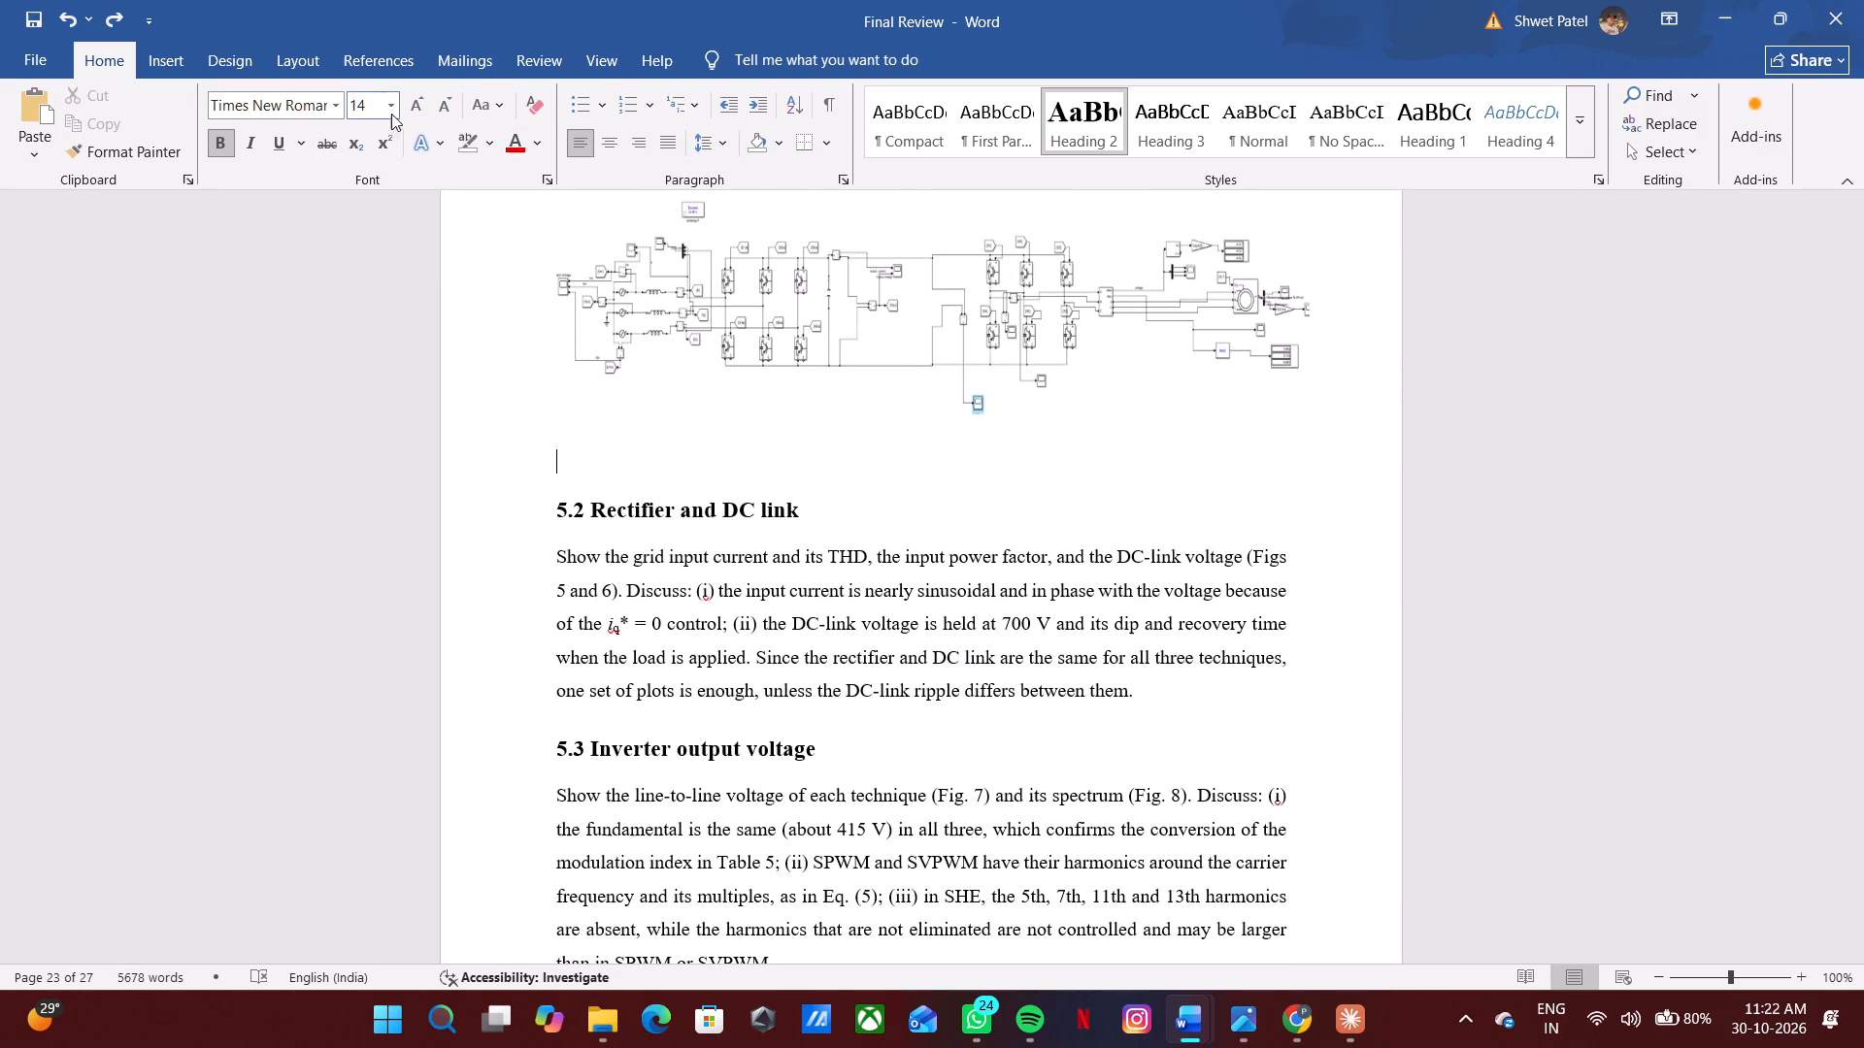
pyautogui.click(822, 98)
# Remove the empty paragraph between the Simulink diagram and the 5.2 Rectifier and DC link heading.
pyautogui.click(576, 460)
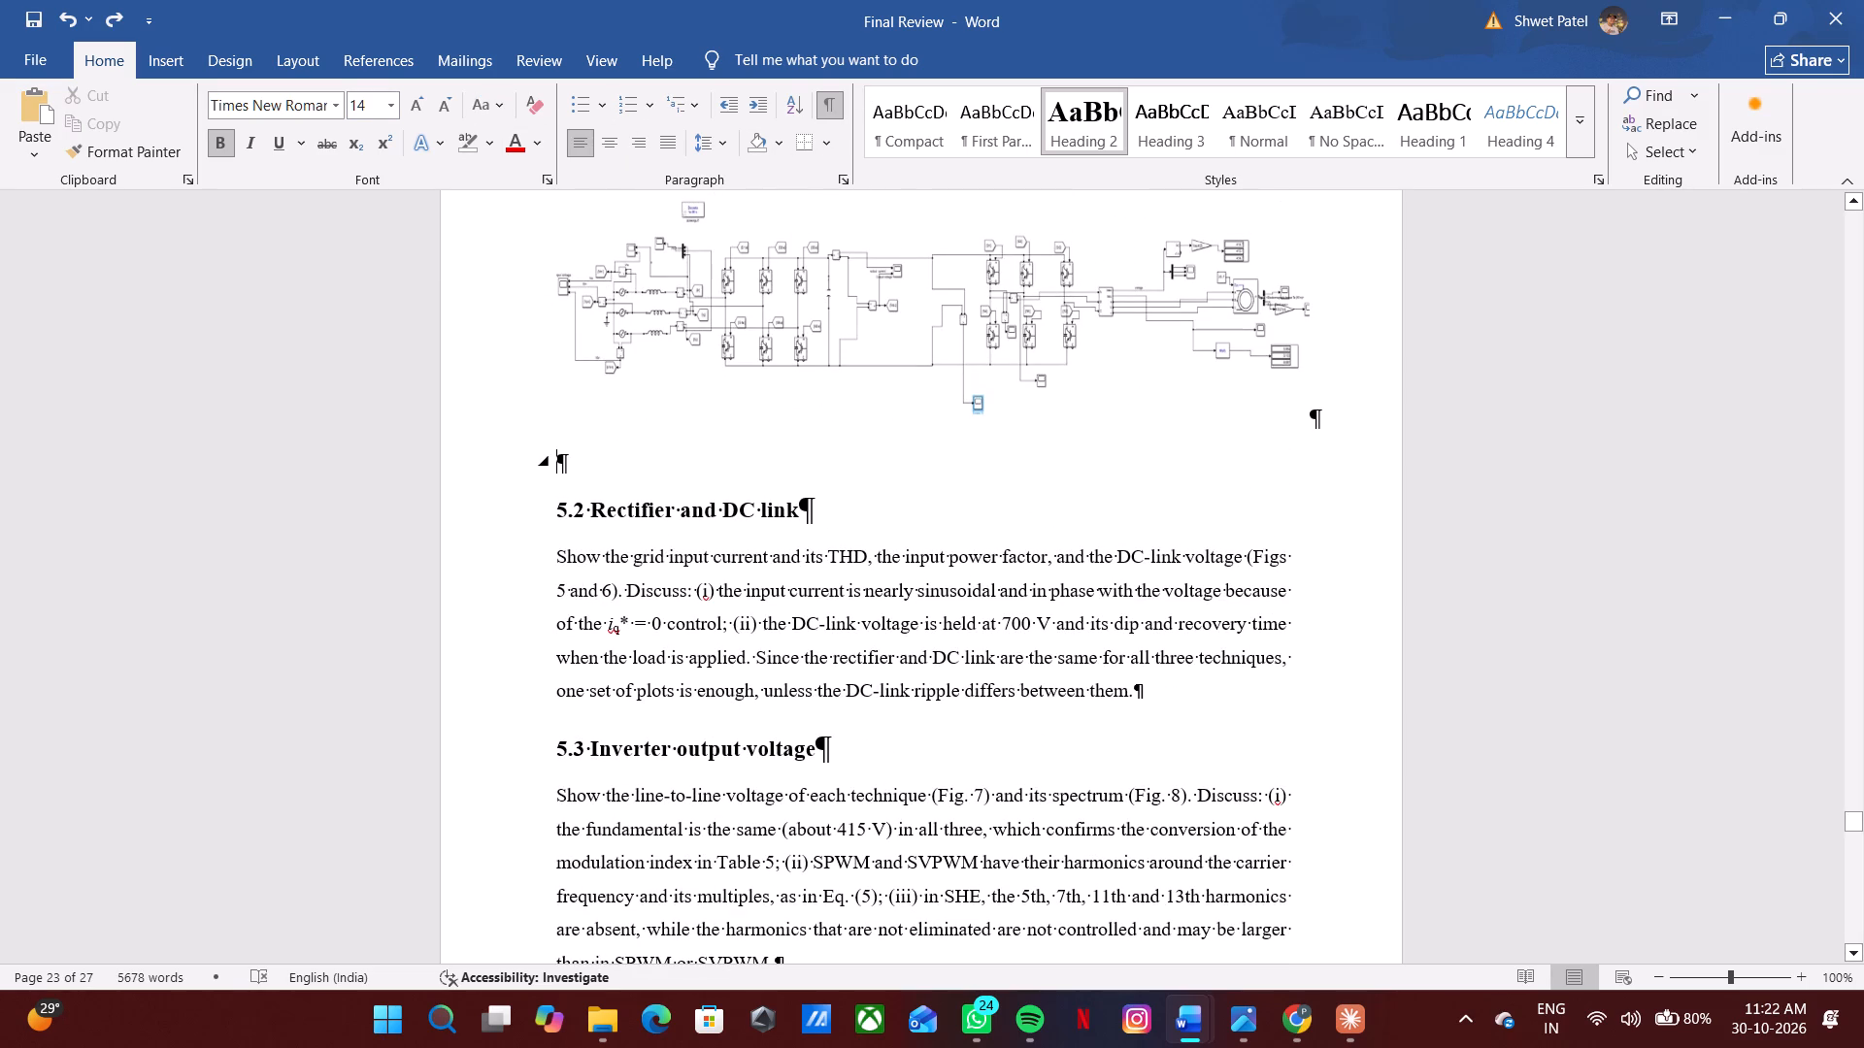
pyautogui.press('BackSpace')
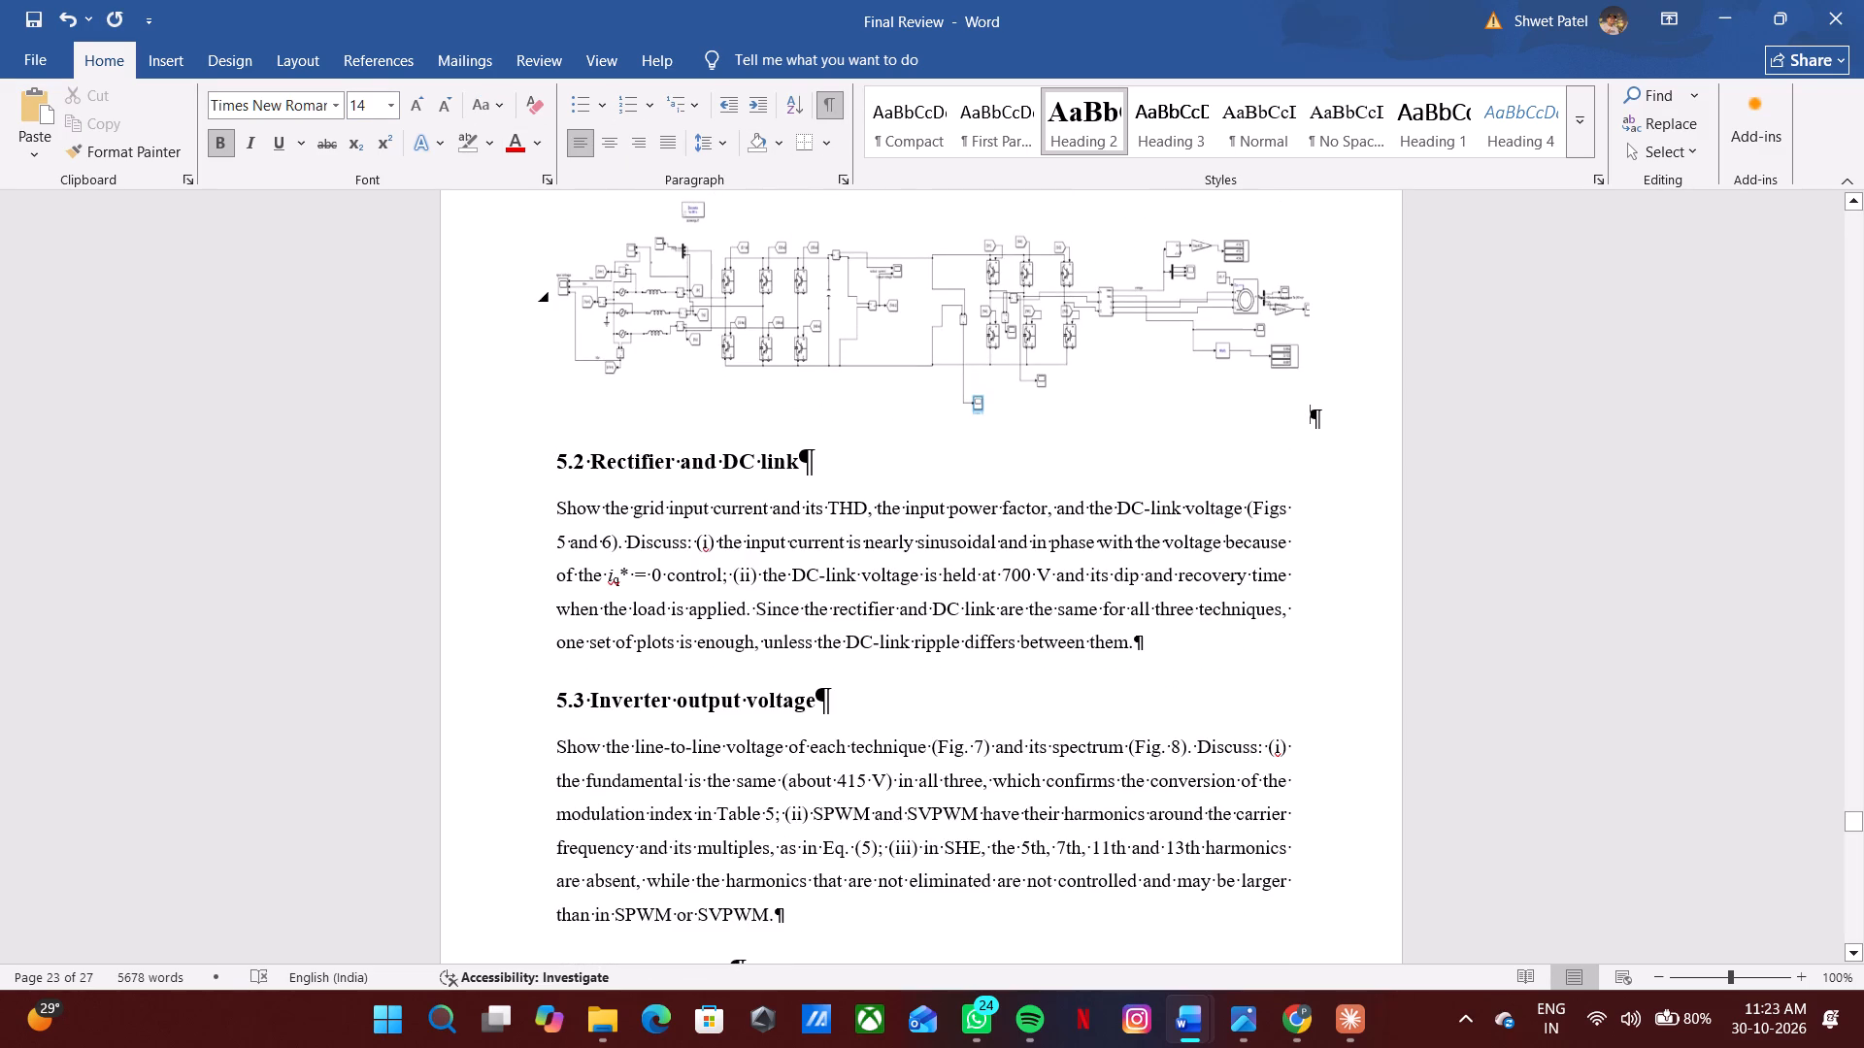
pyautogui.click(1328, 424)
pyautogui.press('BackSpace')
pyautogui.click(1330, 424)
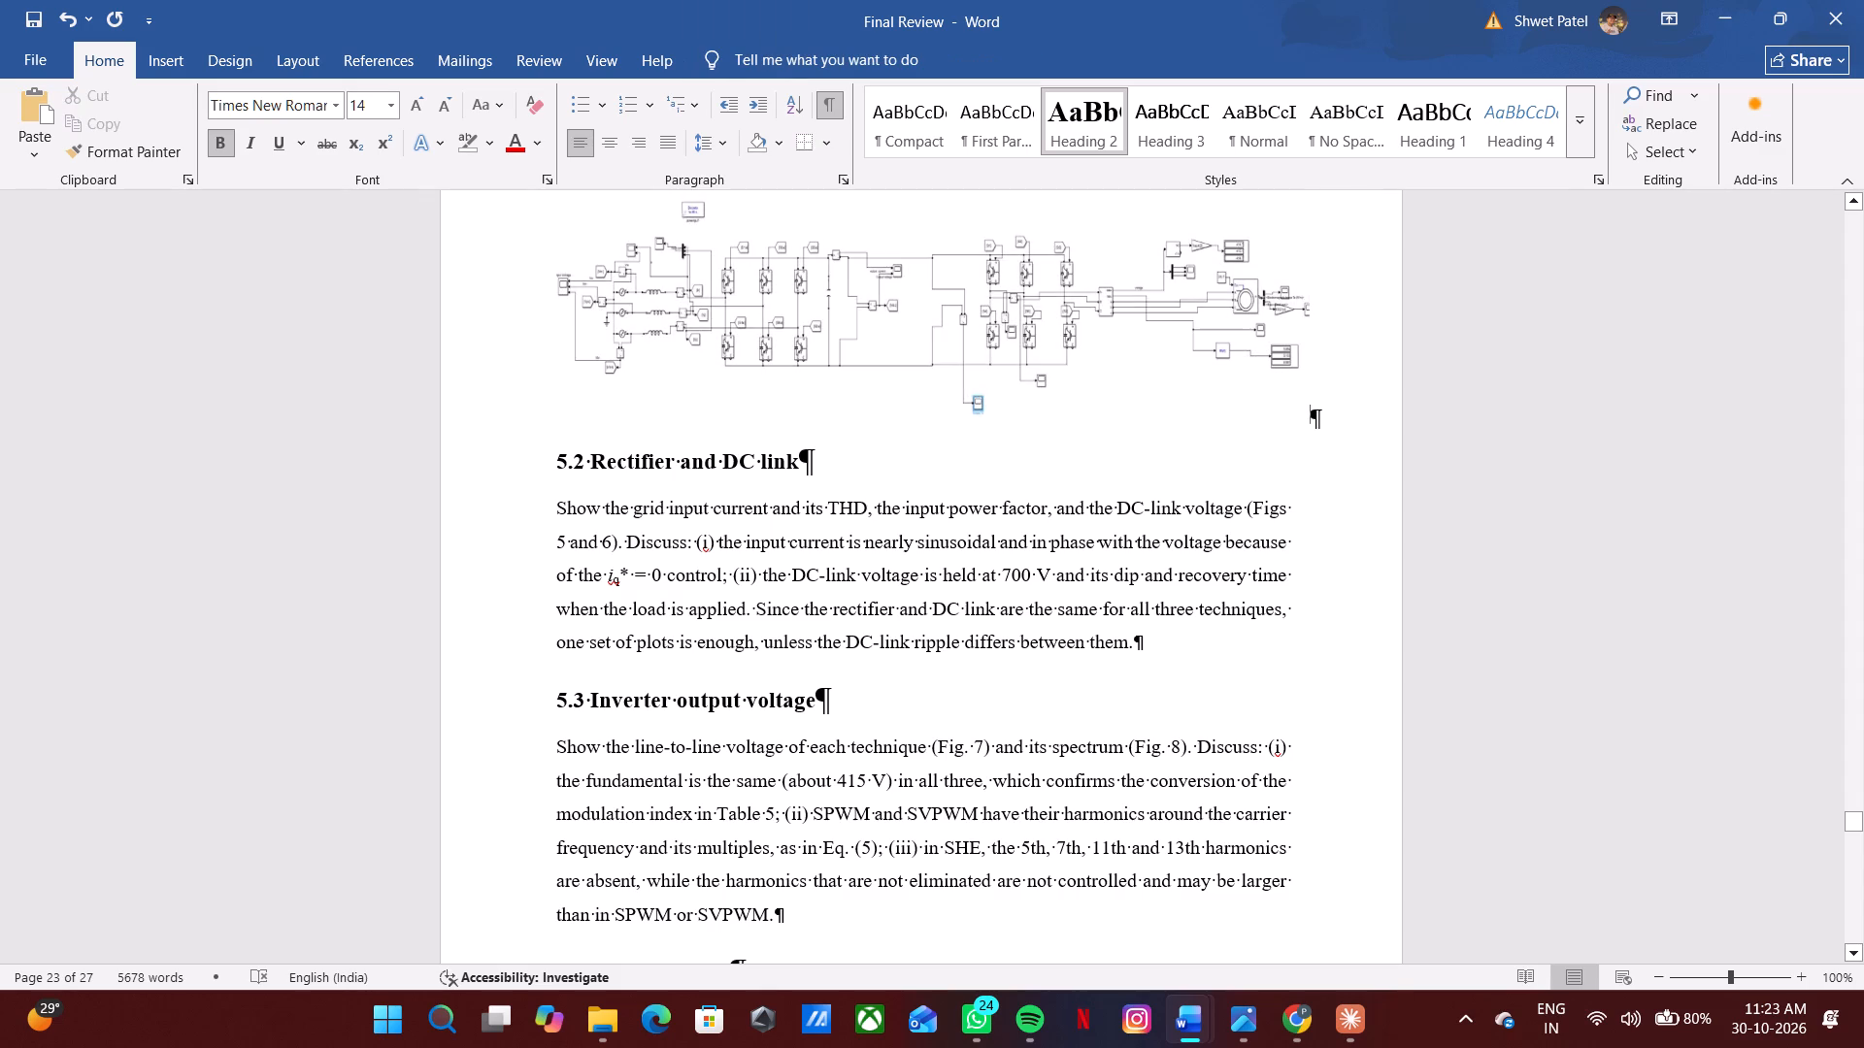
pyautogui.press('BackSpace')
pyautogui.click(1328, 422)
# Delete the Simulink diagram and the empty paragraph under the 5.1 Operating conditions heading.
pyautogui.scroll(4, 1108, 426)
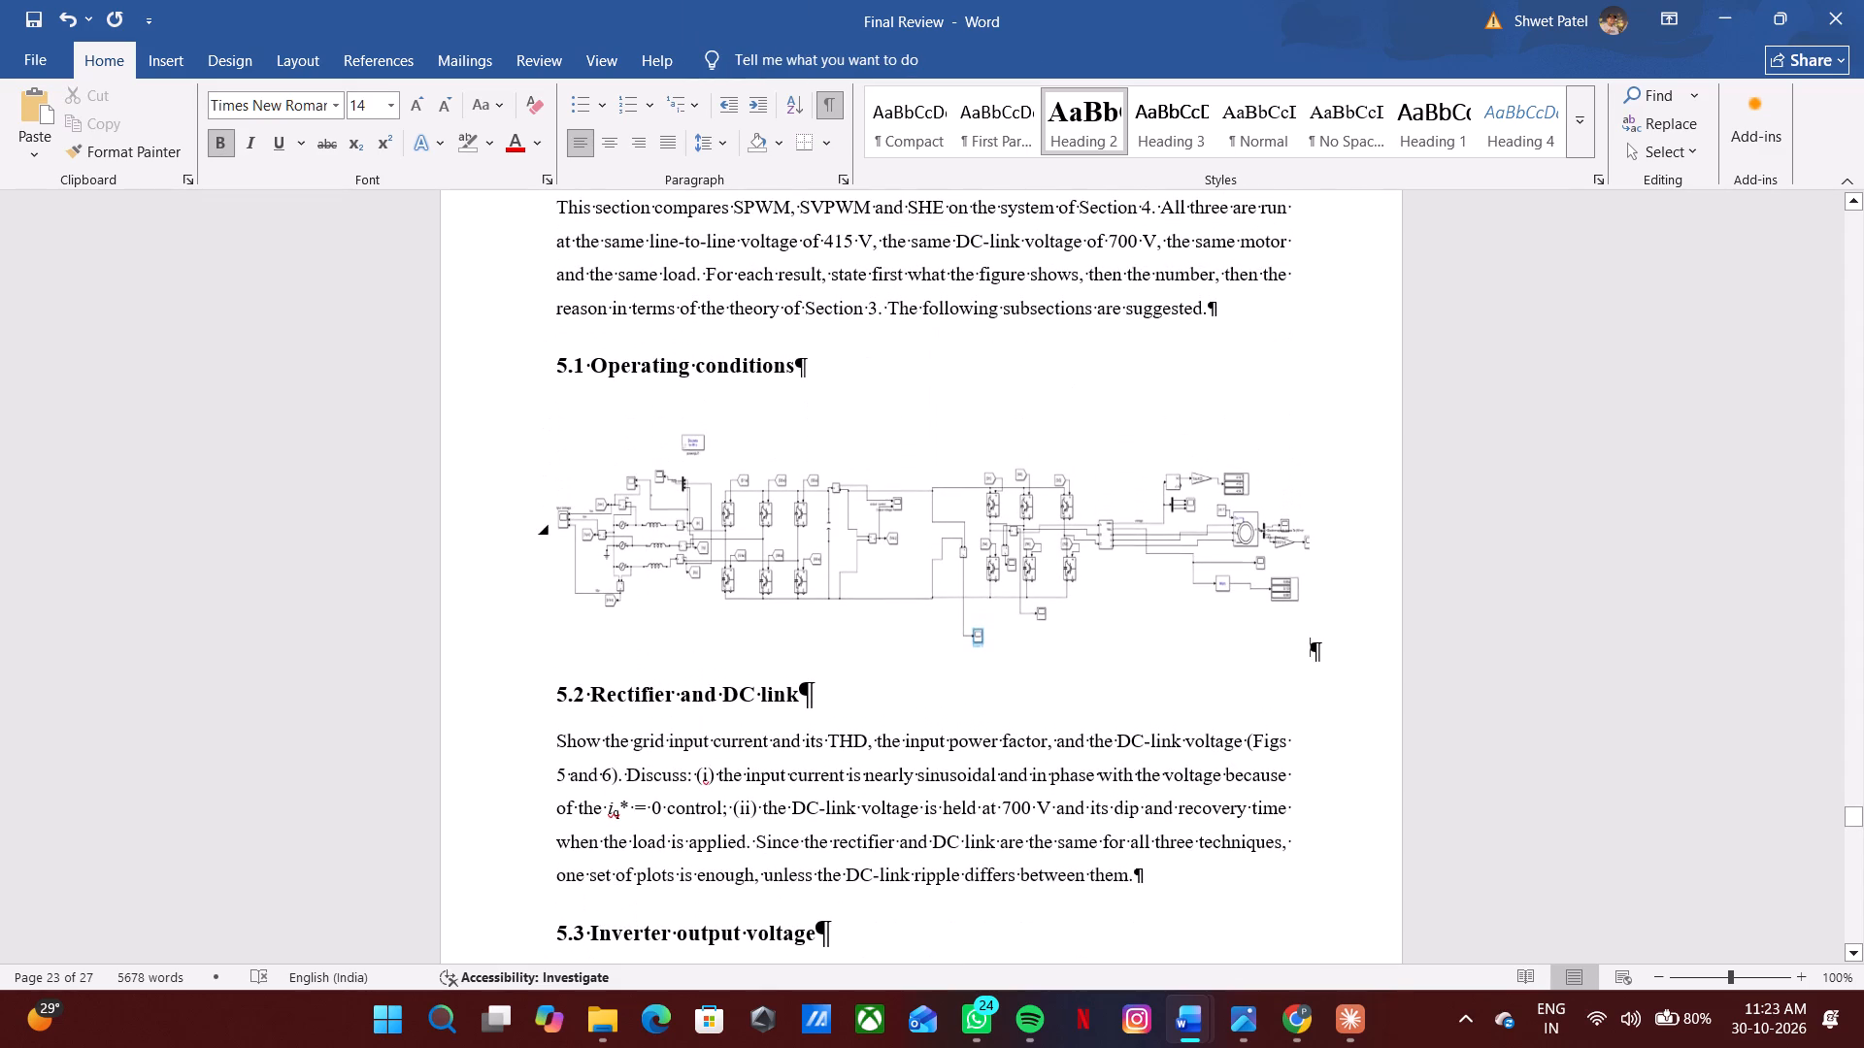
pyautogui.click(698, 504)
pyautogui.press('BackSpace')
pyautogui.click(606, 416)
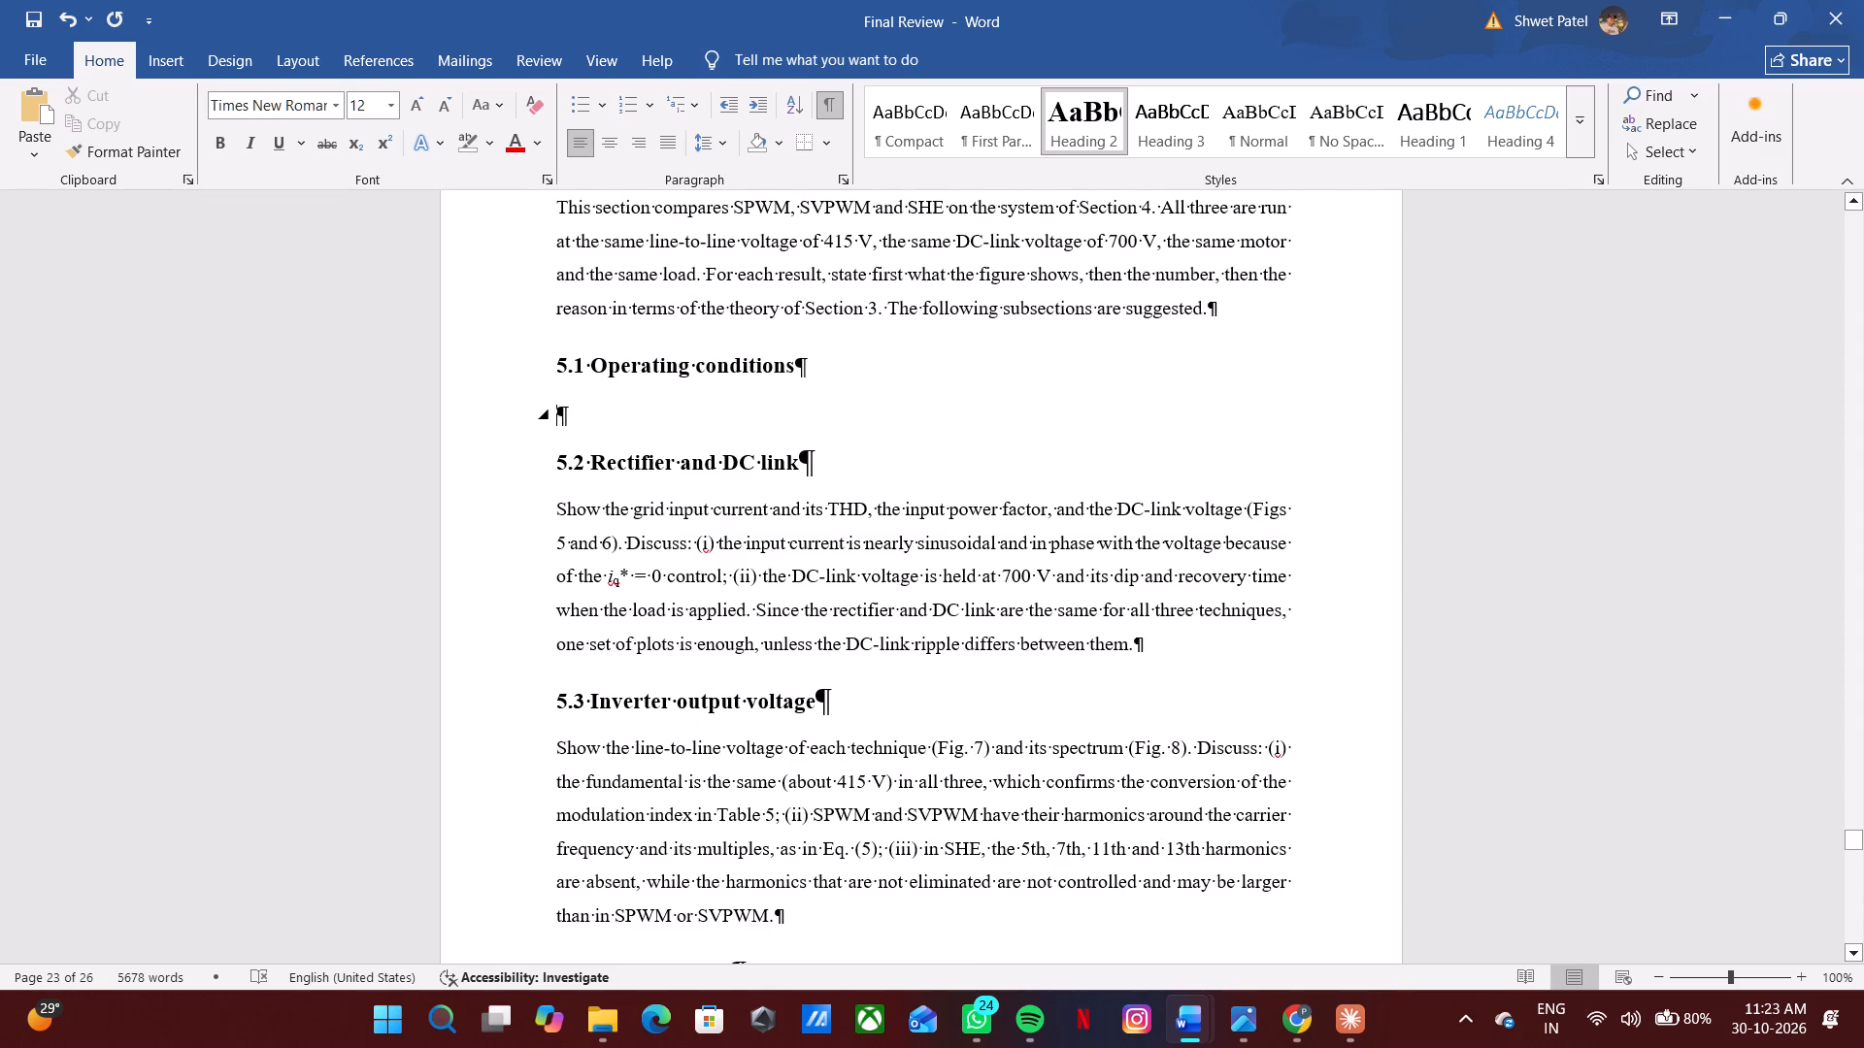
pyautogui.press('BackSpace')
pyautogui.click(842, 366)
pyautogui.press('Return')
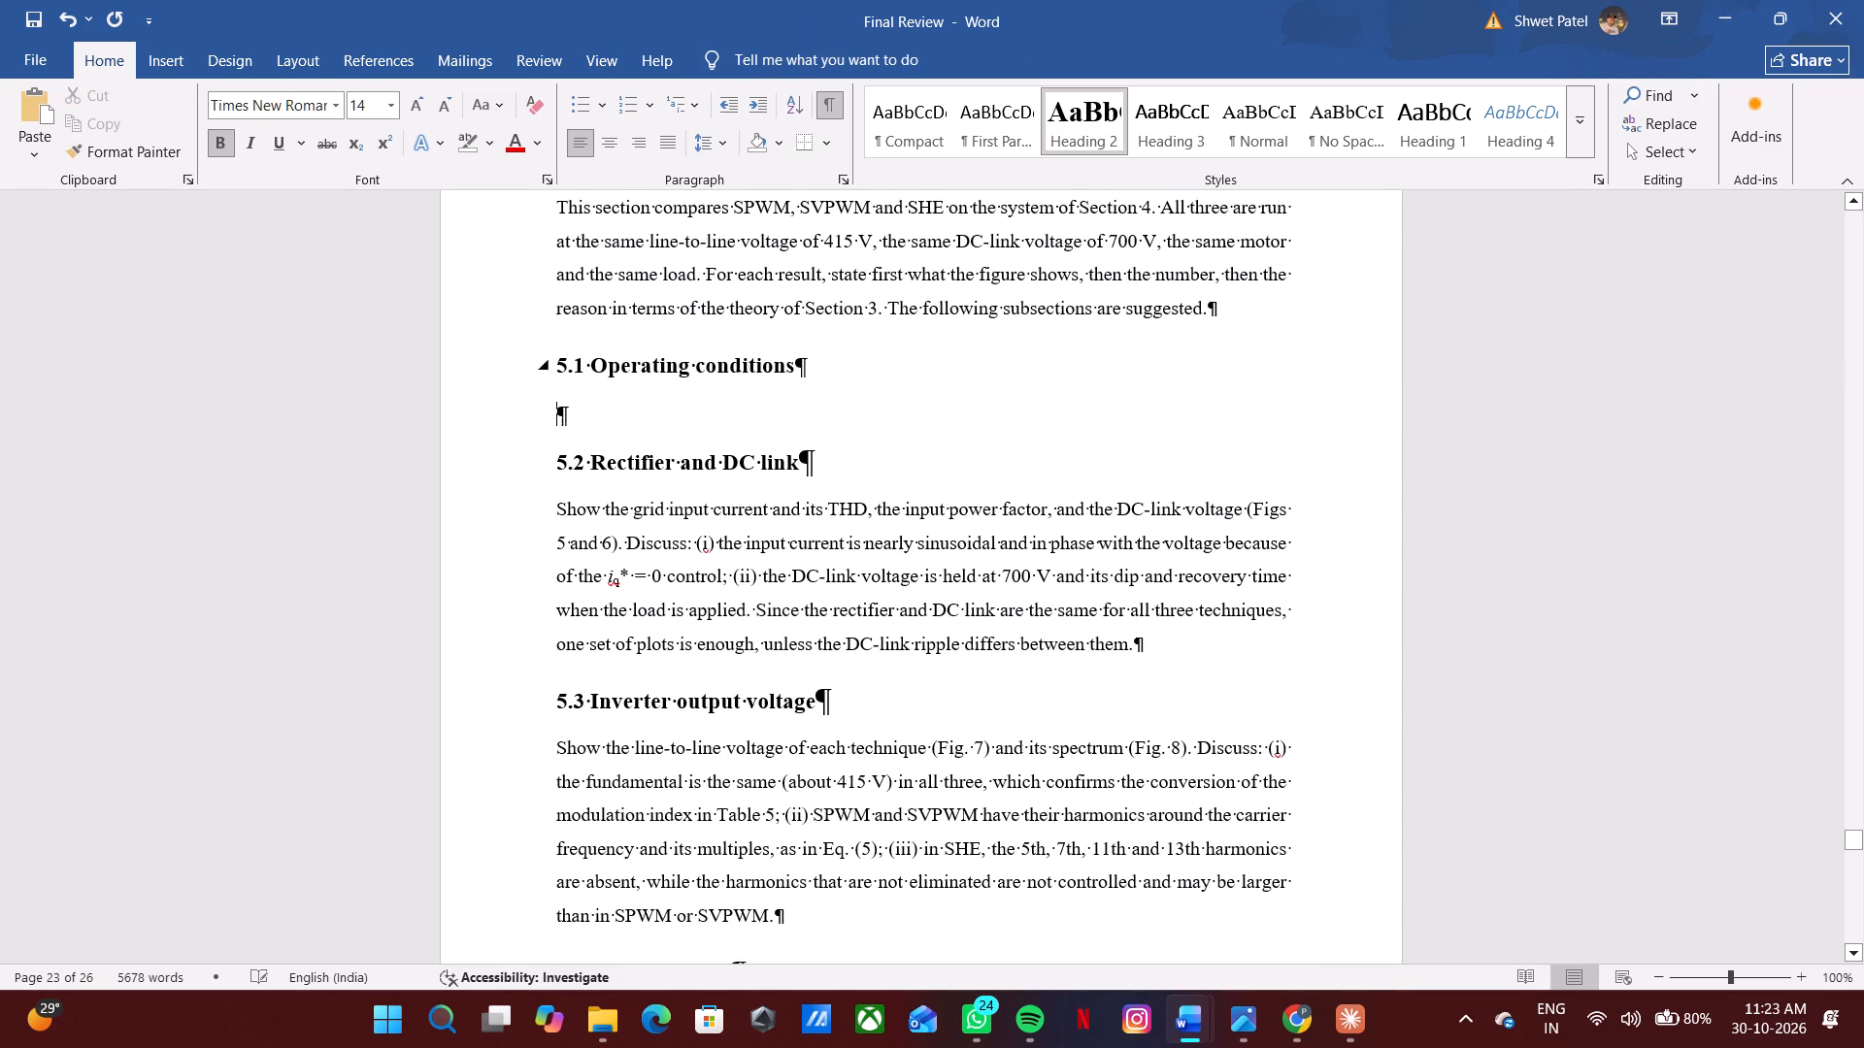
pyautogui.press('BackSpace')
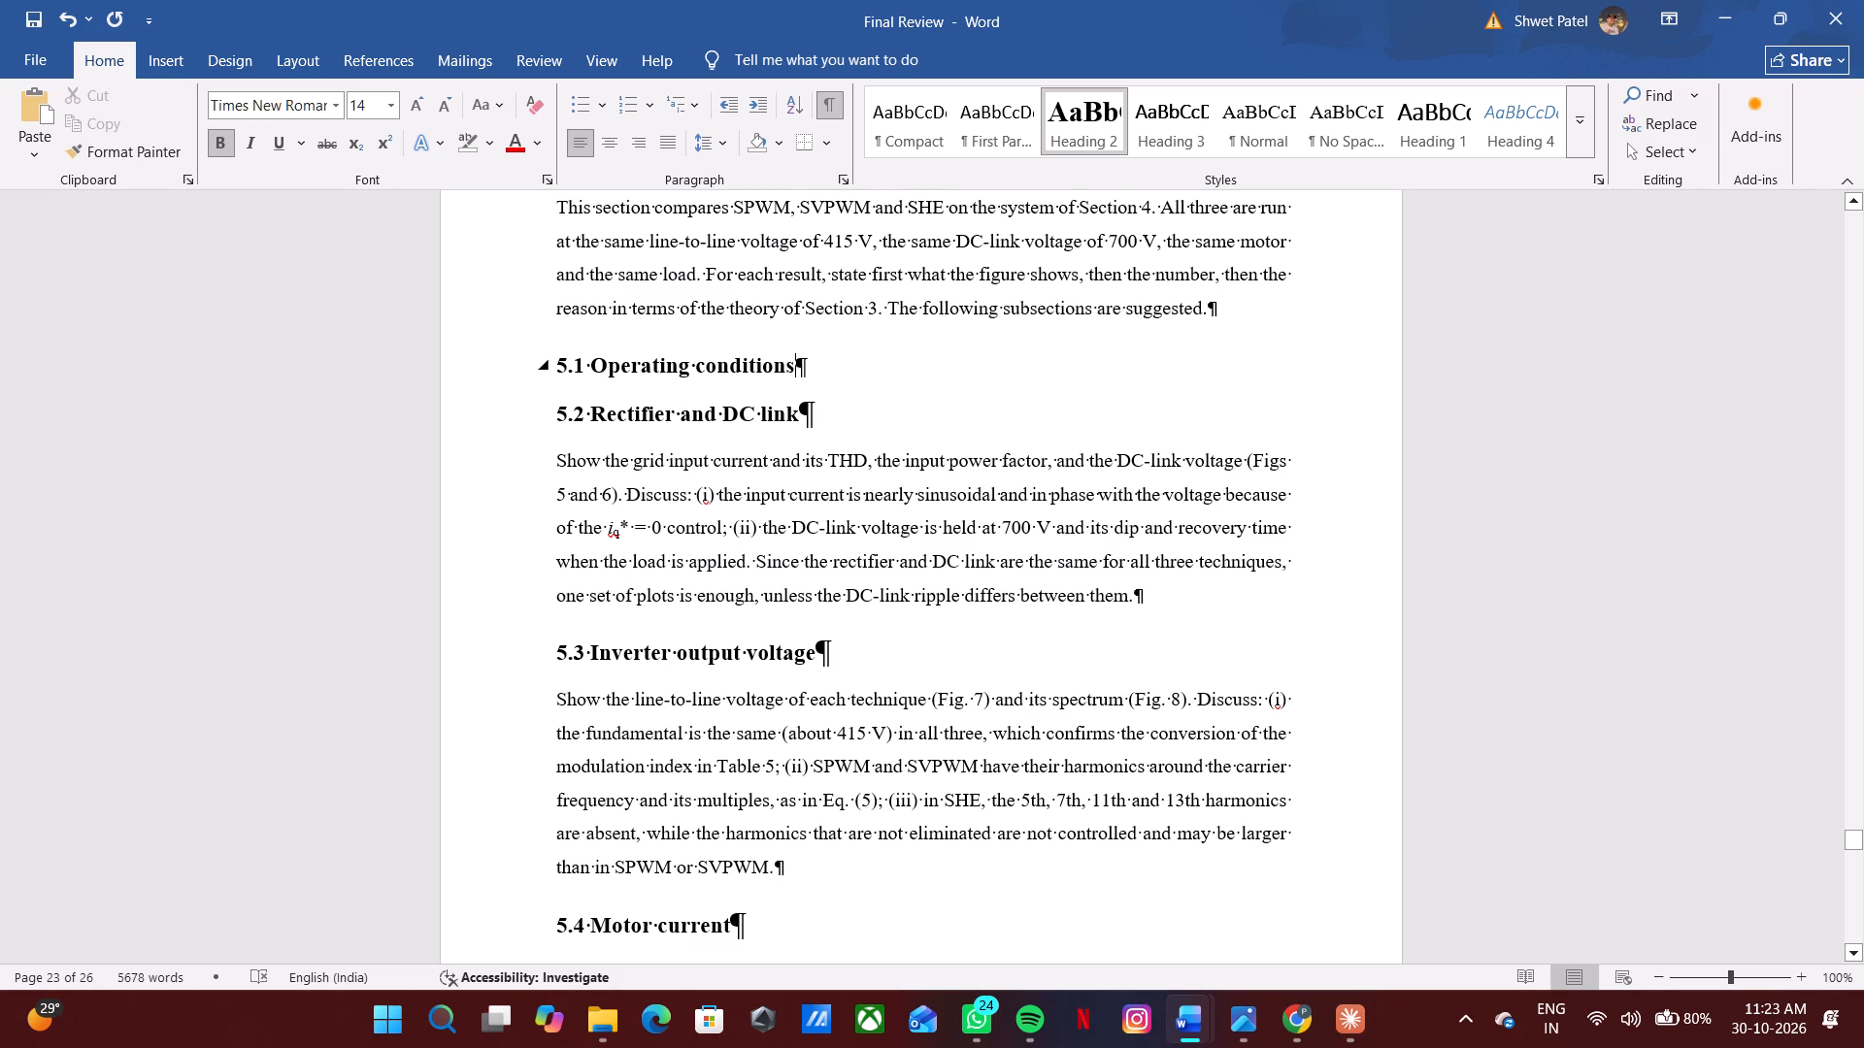
# Undo the edits in Section 5.1 back to the original guidance paragraph beginning "State the test sequence".
pyautogui.hotkey('ctrl', 'z')
pyautogui.hotkey('ctrl', 'z')
pyautogui.hotkey('ctrl', 'z')
pyautogui.hotkey('ctrl', 'z')
pyautogui.hotkey('ctrl', 'z')
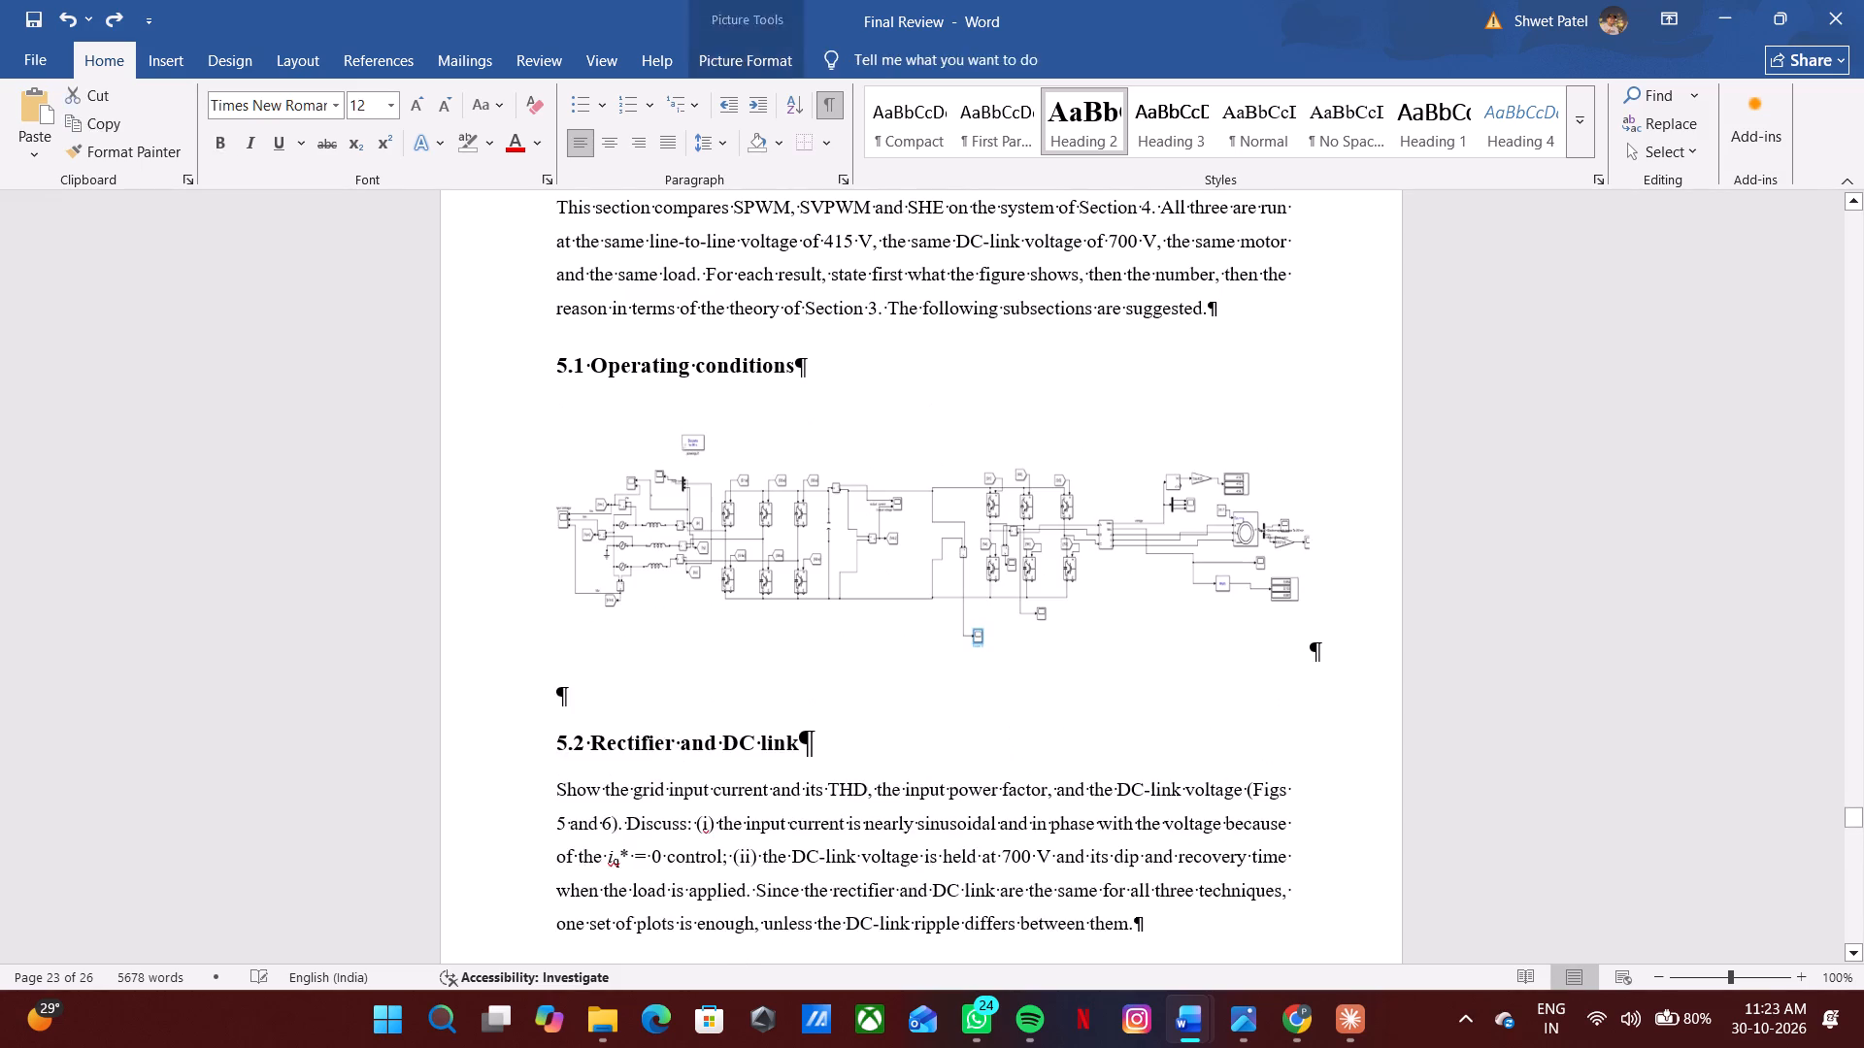
pyautogui.hotkey('ctrl', 'z')
pyautogui.hotkey('ctrl', 'z')
pyautogui.hotkey('ctrl', 'z')
pyautogui.hotkey('ctrl', 'z')
pyautogui.hotkey('ctrl', 'z')
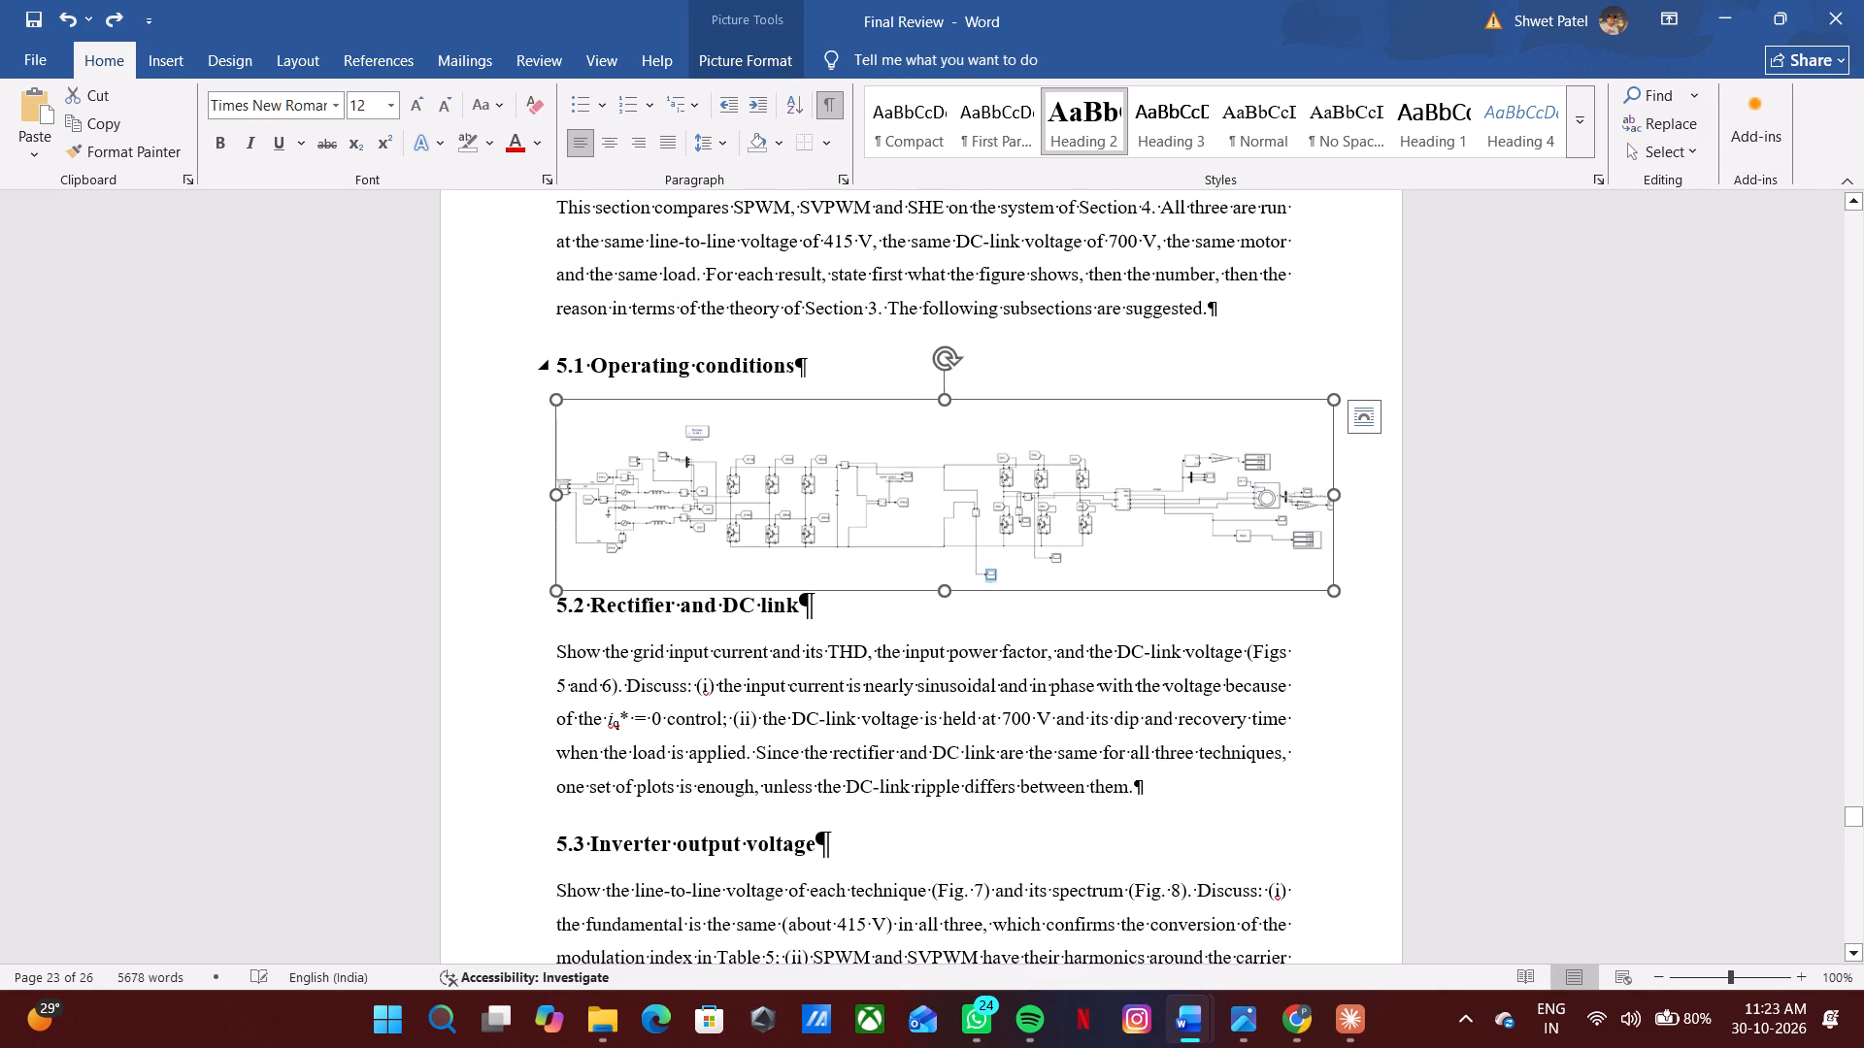
pyautogui.hotkey('ctrl', 'z')
pyautogui.hotkey('ctrl', 'z')
pyautogui.hotkey('ctrl', 'z')
pyautogui.hotkey('ctrl', 'z')
pyautogui.hotkey('ctrl', 'z')
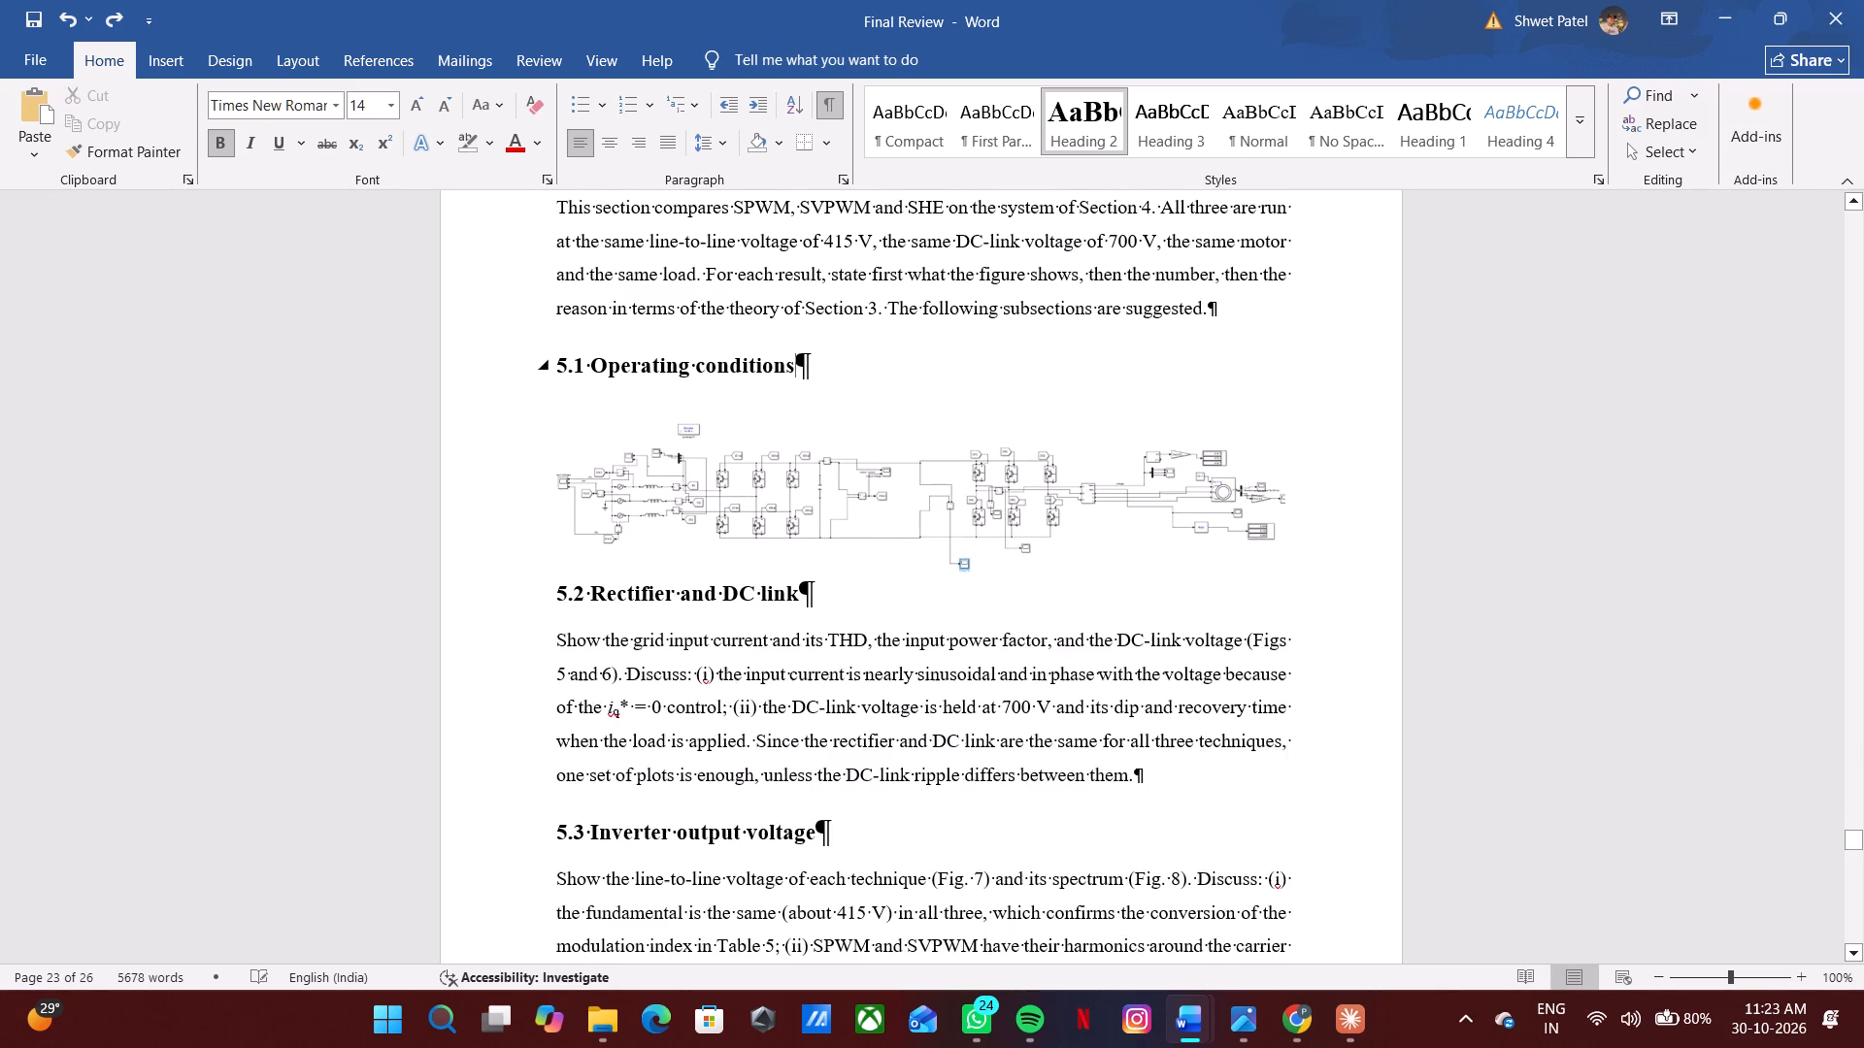
pyautogui.hotkey('ctrl', 'z')
pyautogui.hotkey('ctrl', 'z')
pyautogui.hotkey('ctrl', 'z')
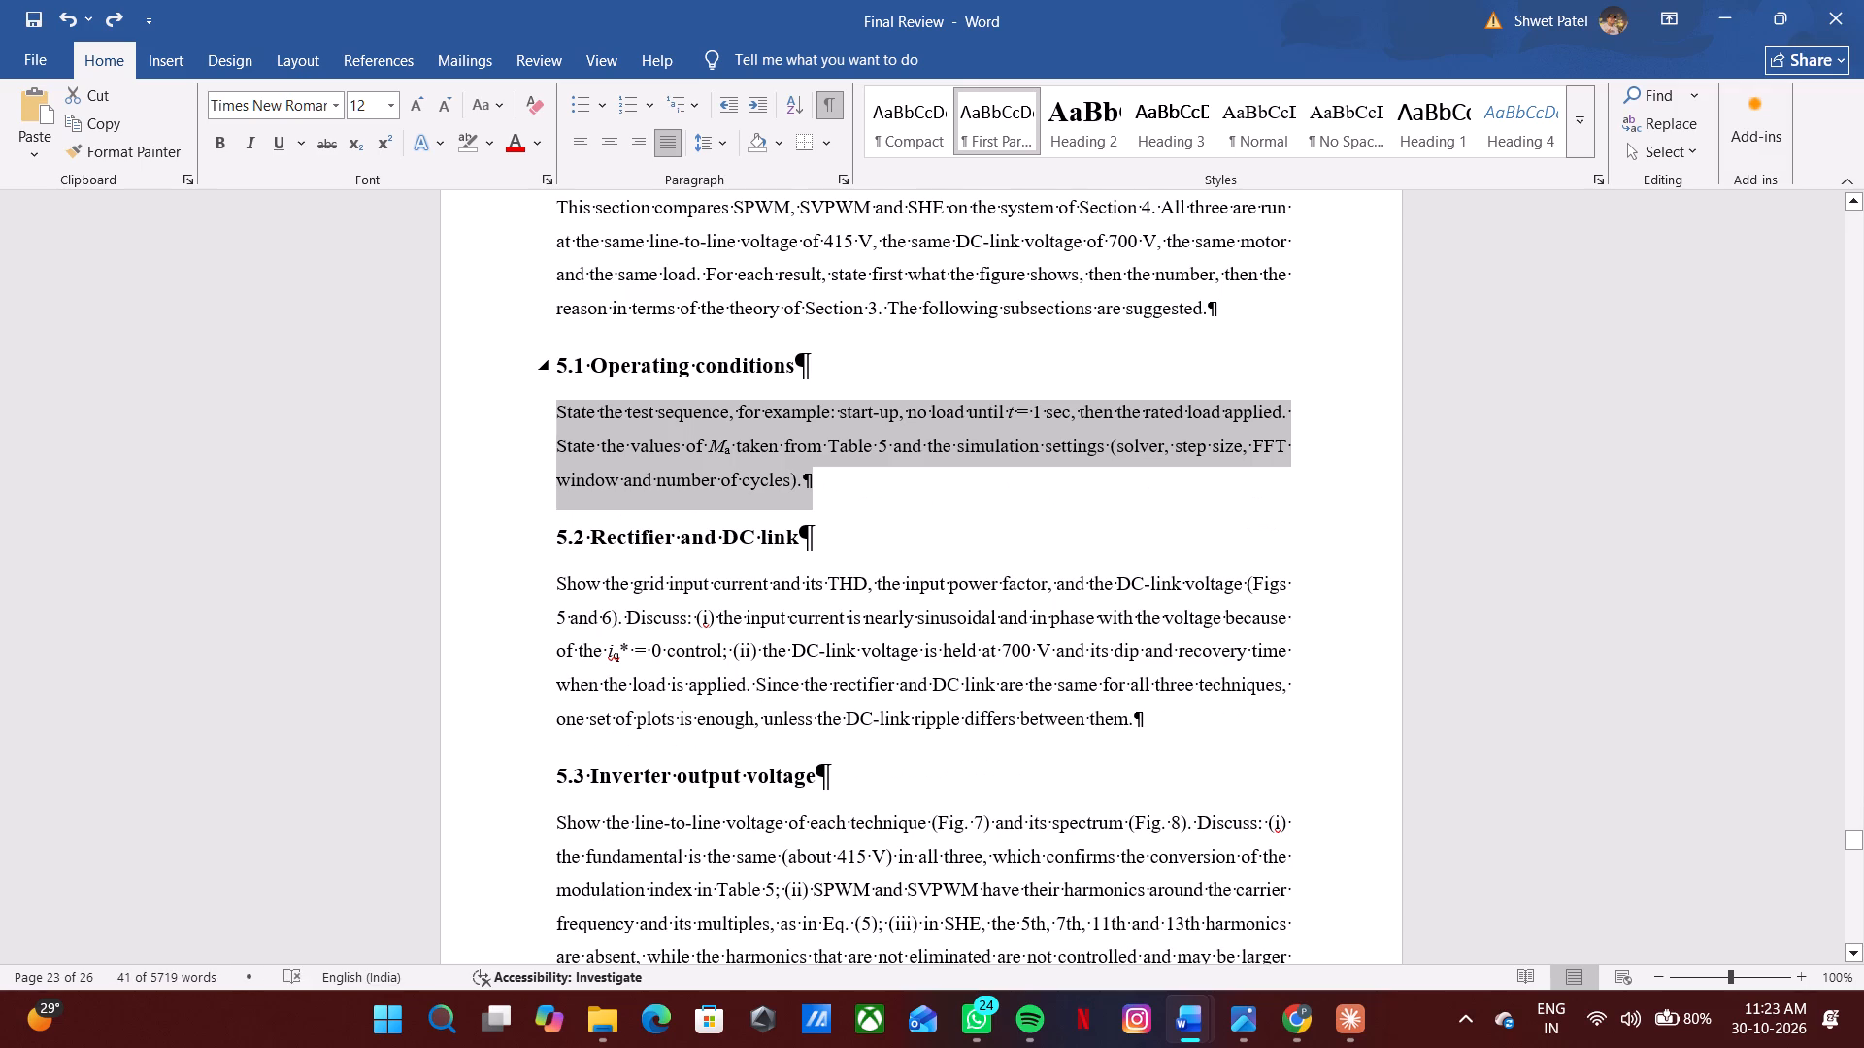
# Paste the copied drive-system description as new paragraphs after the guidance text in 5.1 Operating conditions.
pyautogui.click(802, 457)
pyautogui.click(816, 486)
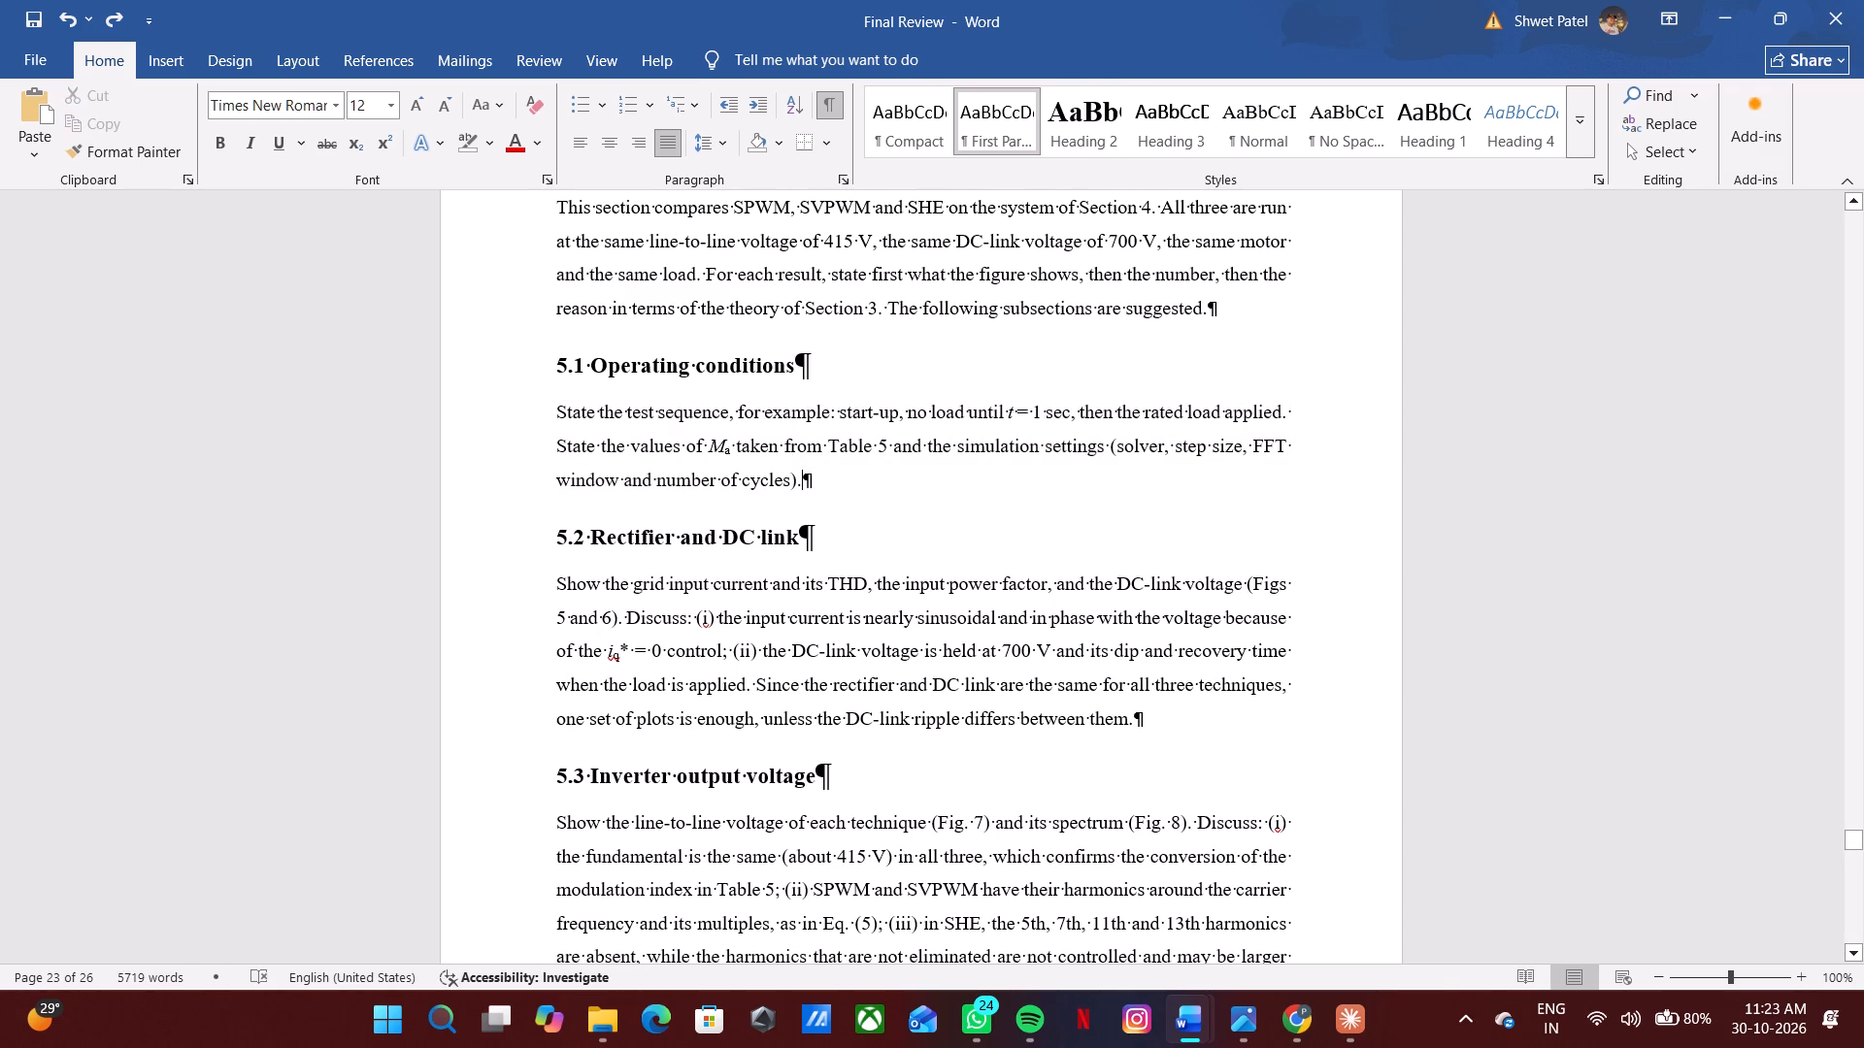
pyautogui.press('Return')
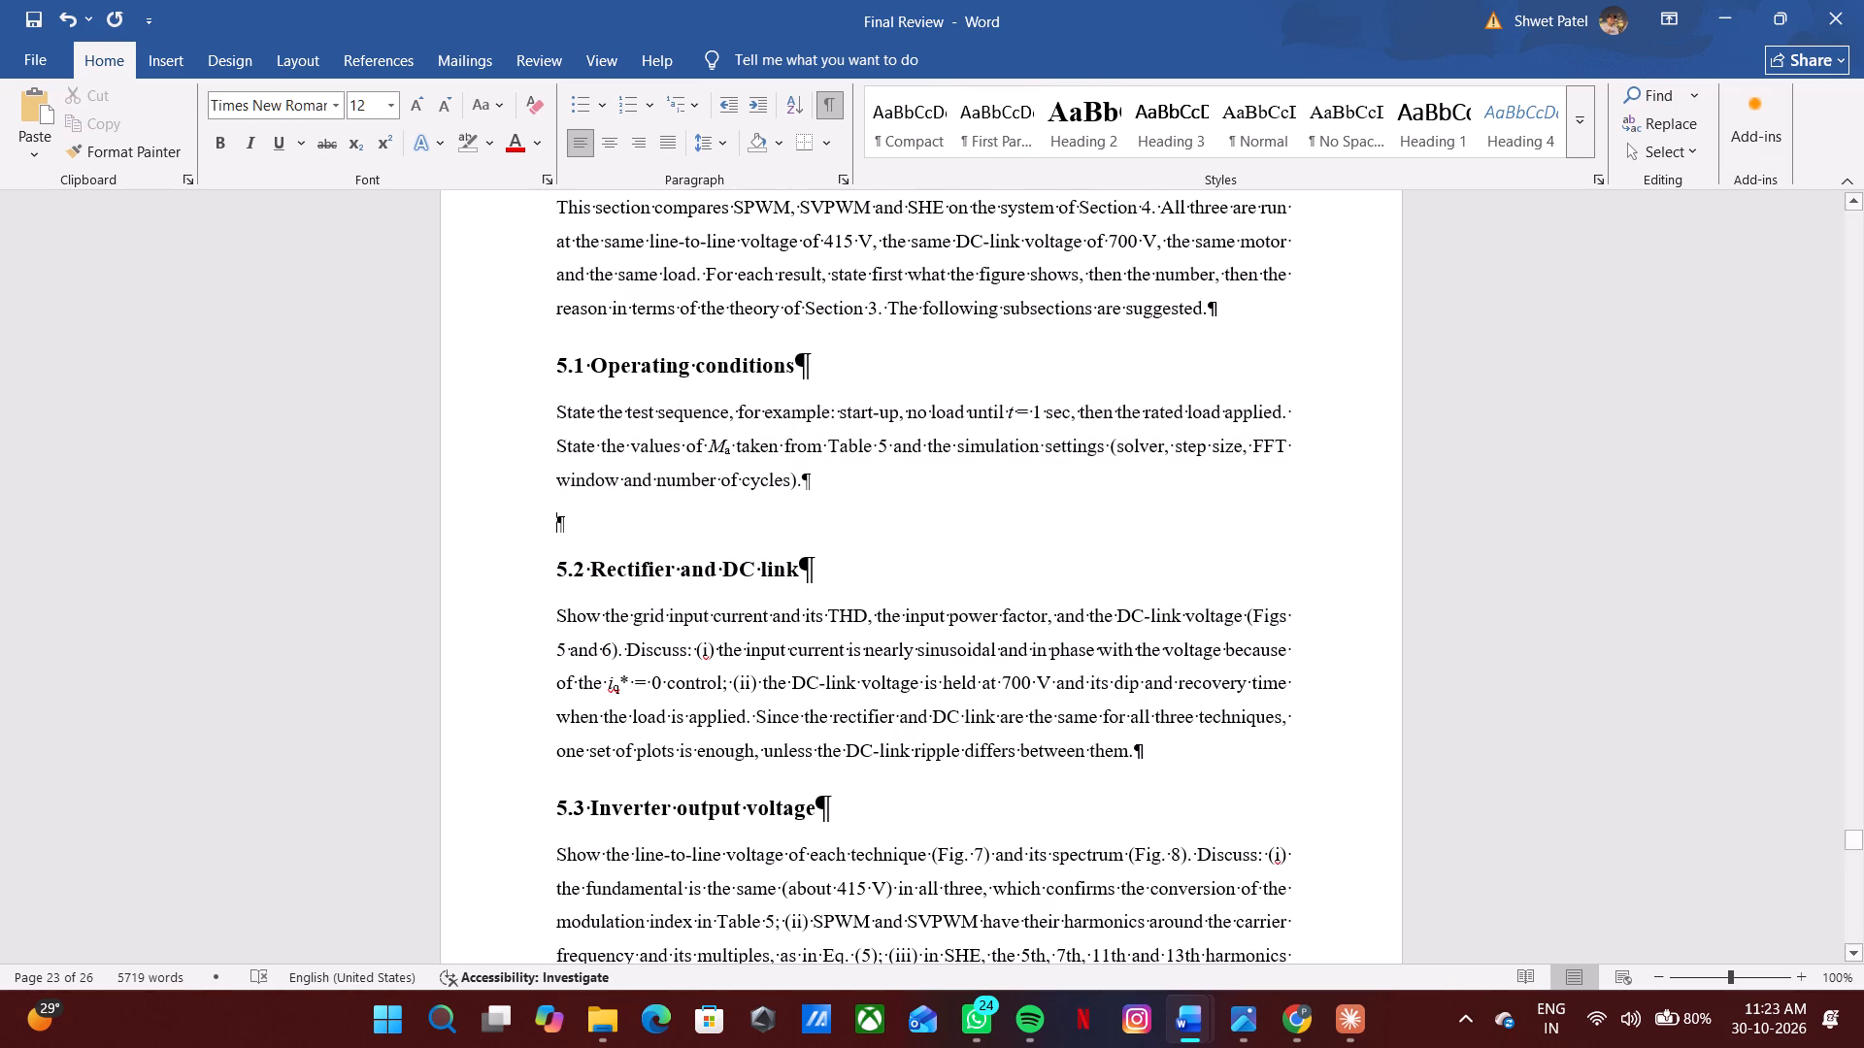
pyautogui.hotkey('ctrl', 'v')
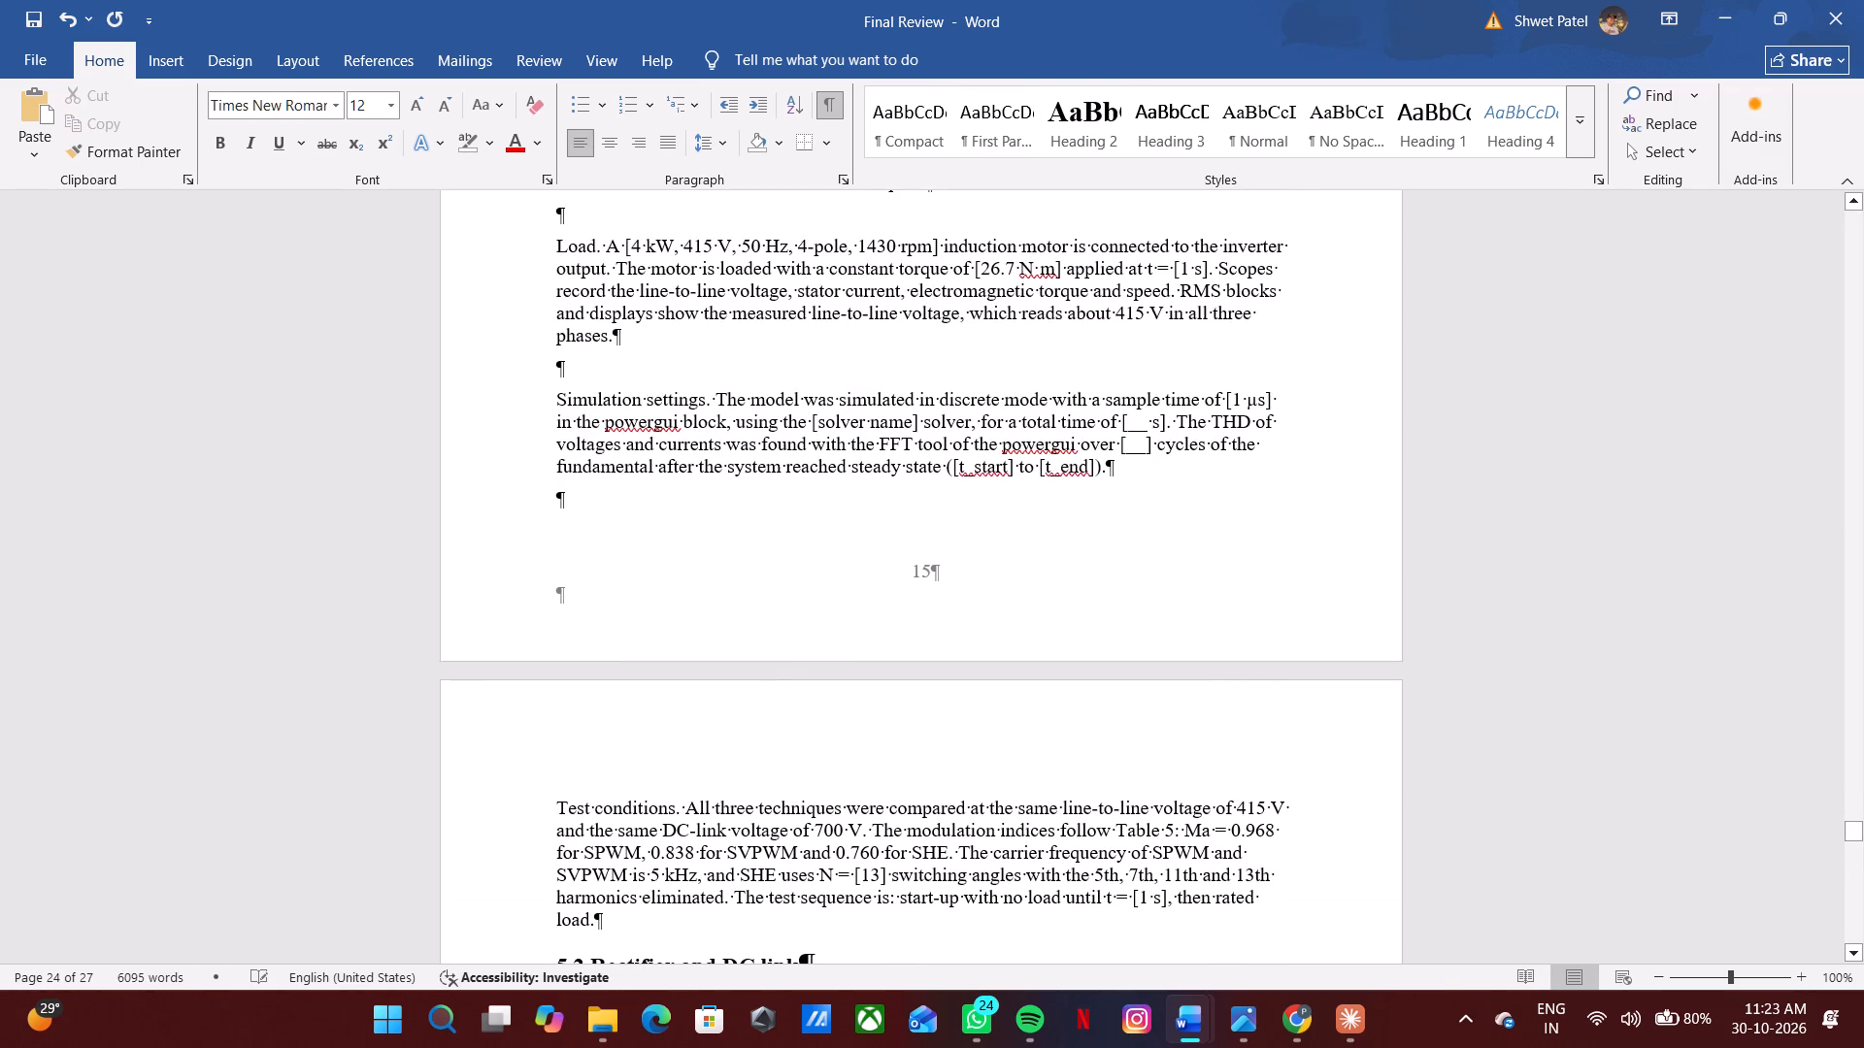
pyautogui.scroll(13, 848, 560)
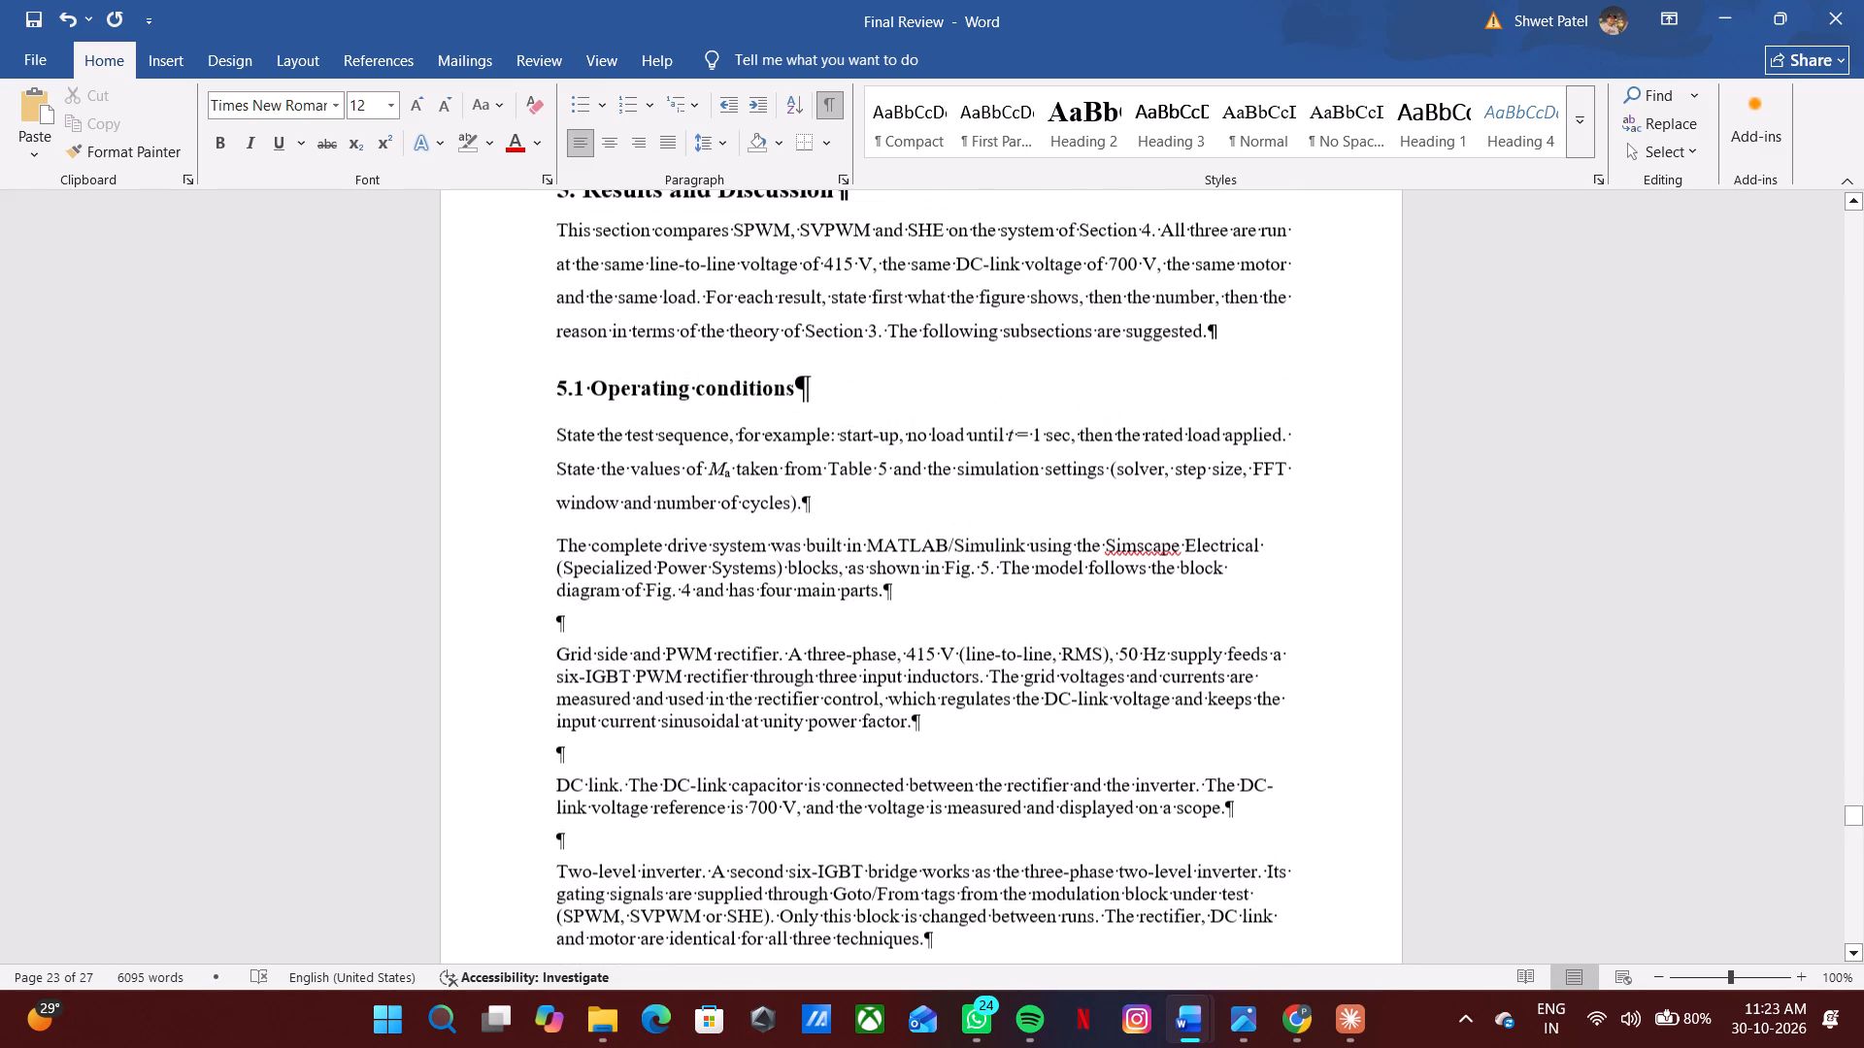
pyautogui.scroll(-1, 850, 546)
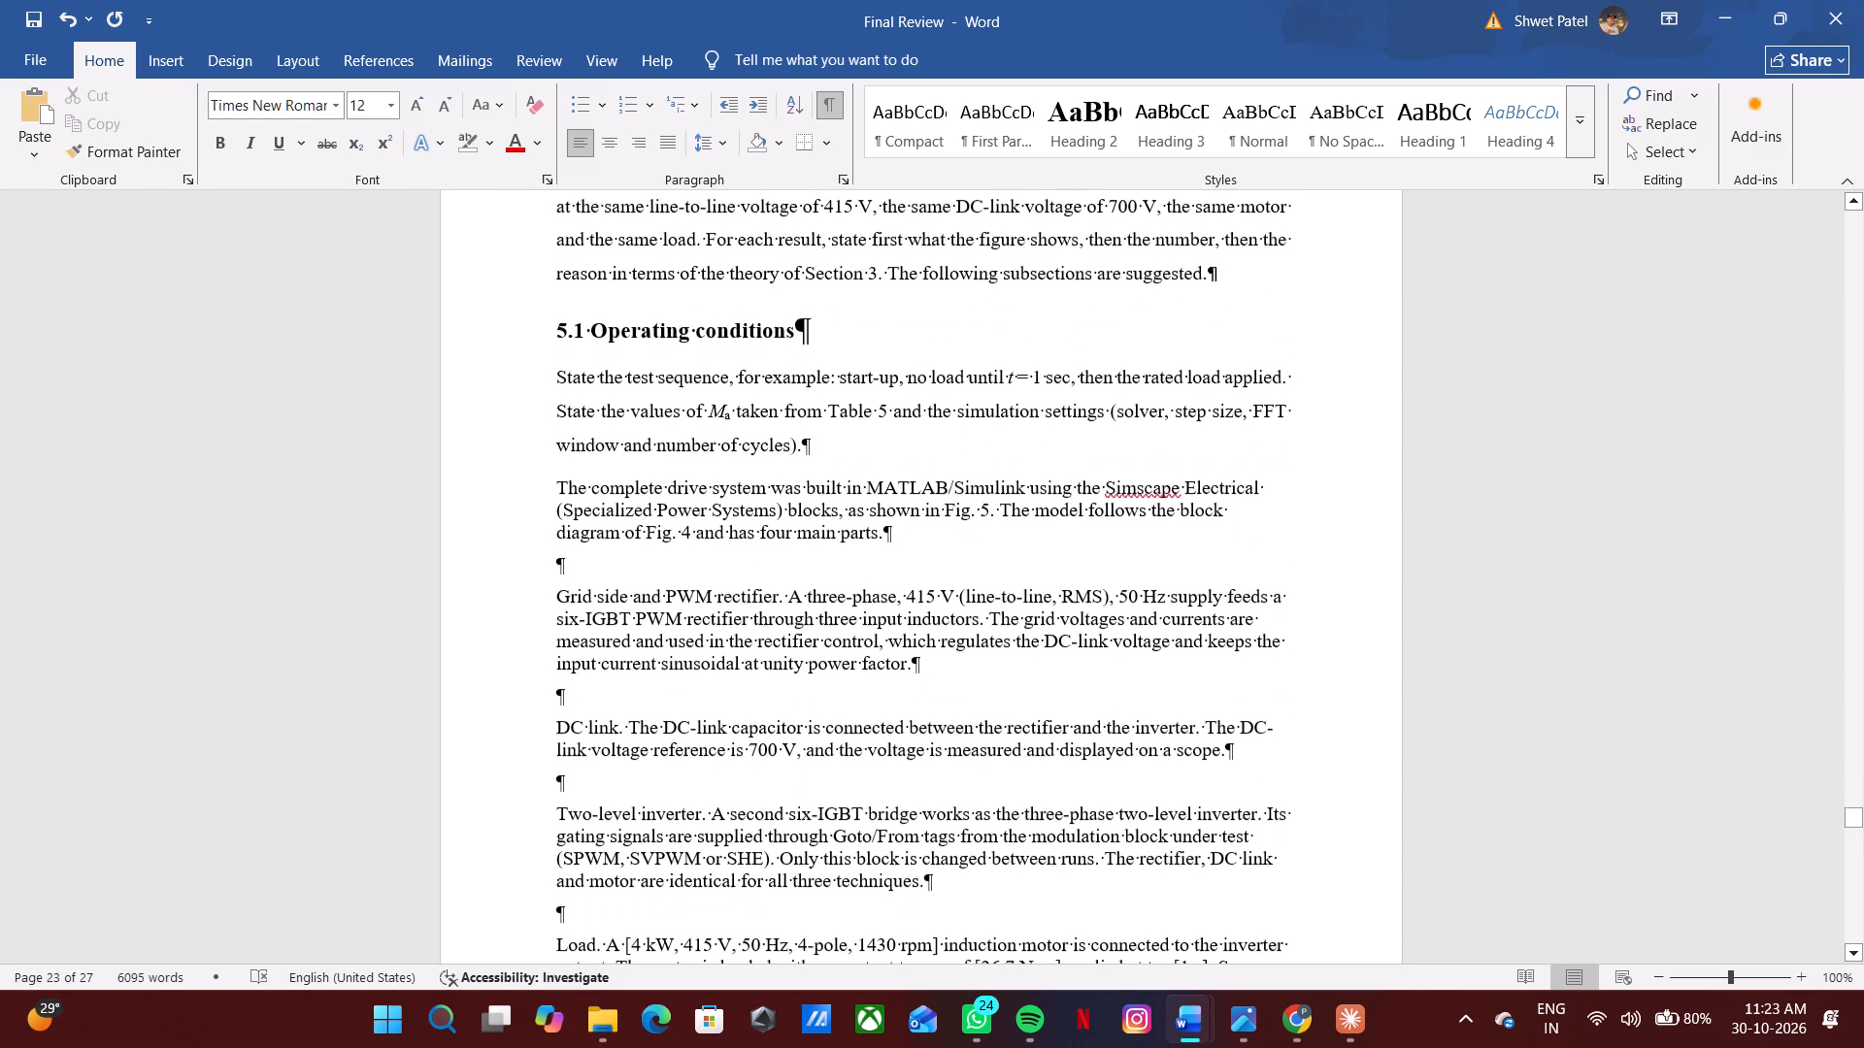
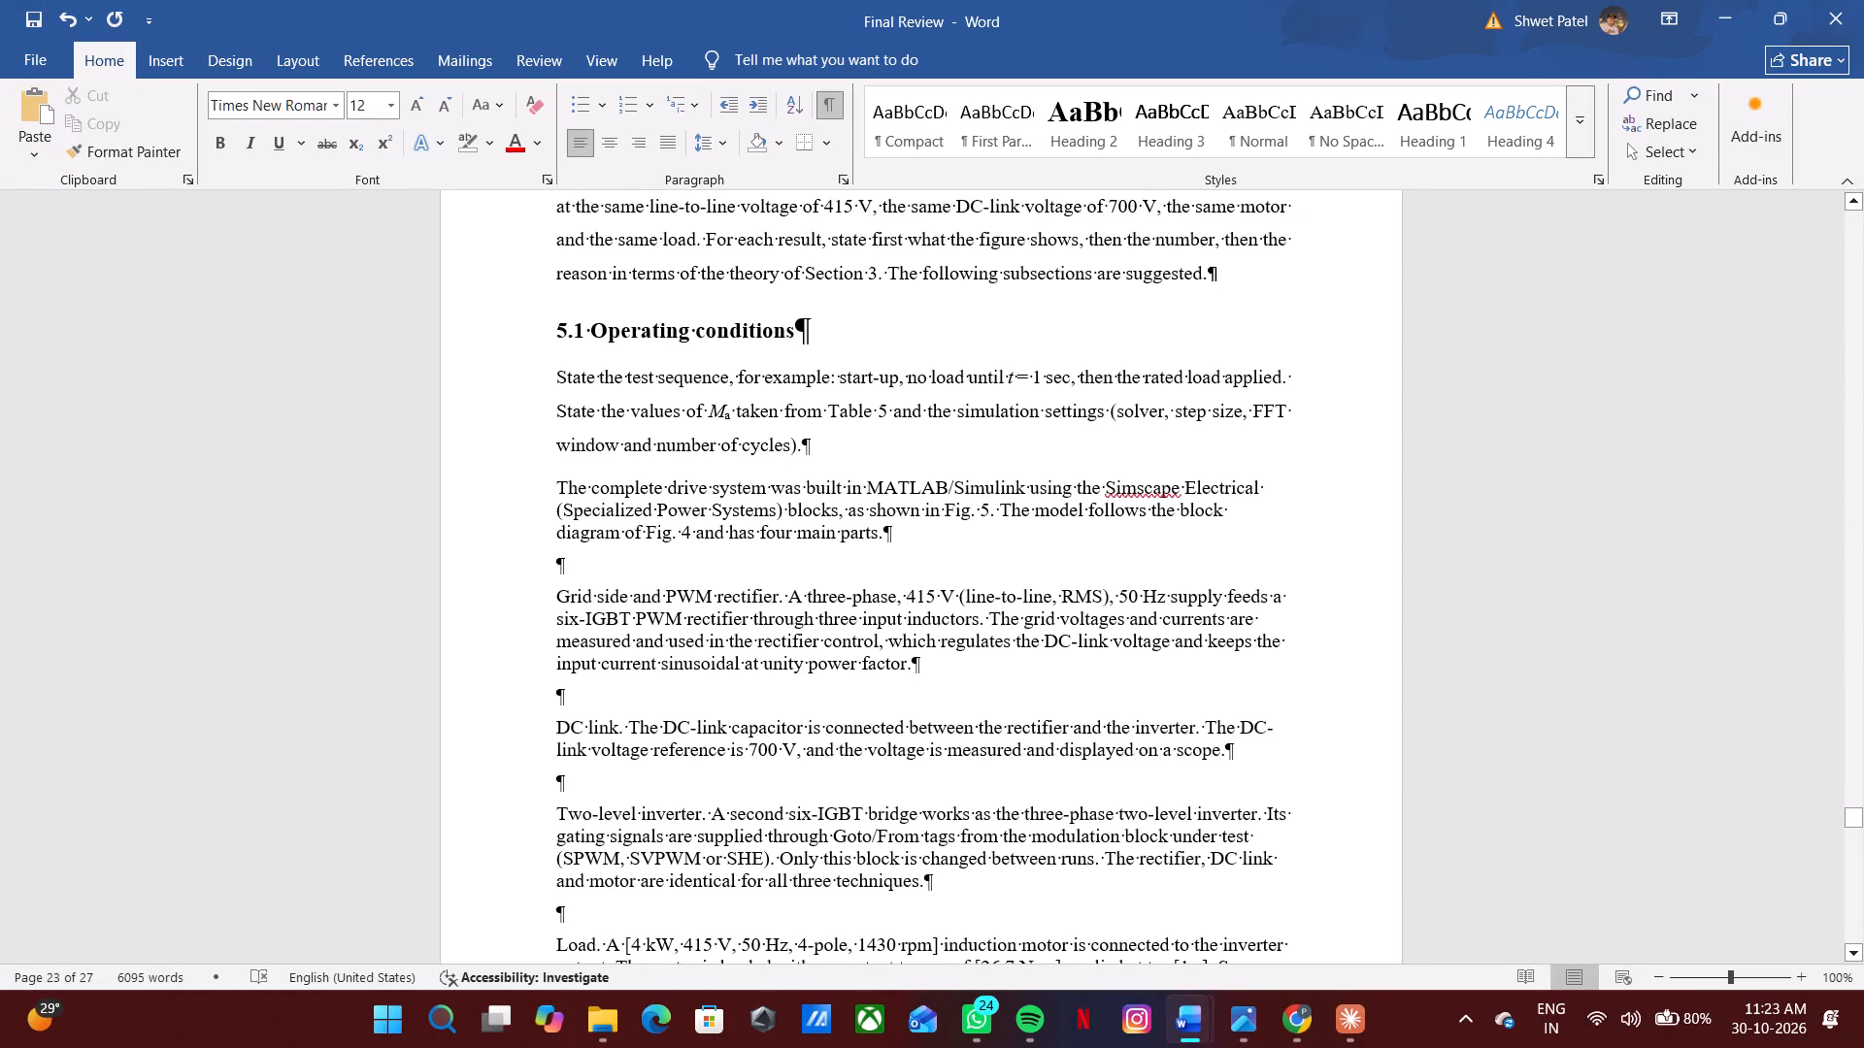
# Review the pasted drive-system description under 5.1 Operating conditions, from the introductory paragraph through the Simulation settings paragraph.
pyautogui.scroll(-5, 1122, 799)
pyautogui.scroll(1, 1119, 746)
pyautogui.scroll(-3, 1123, 773)
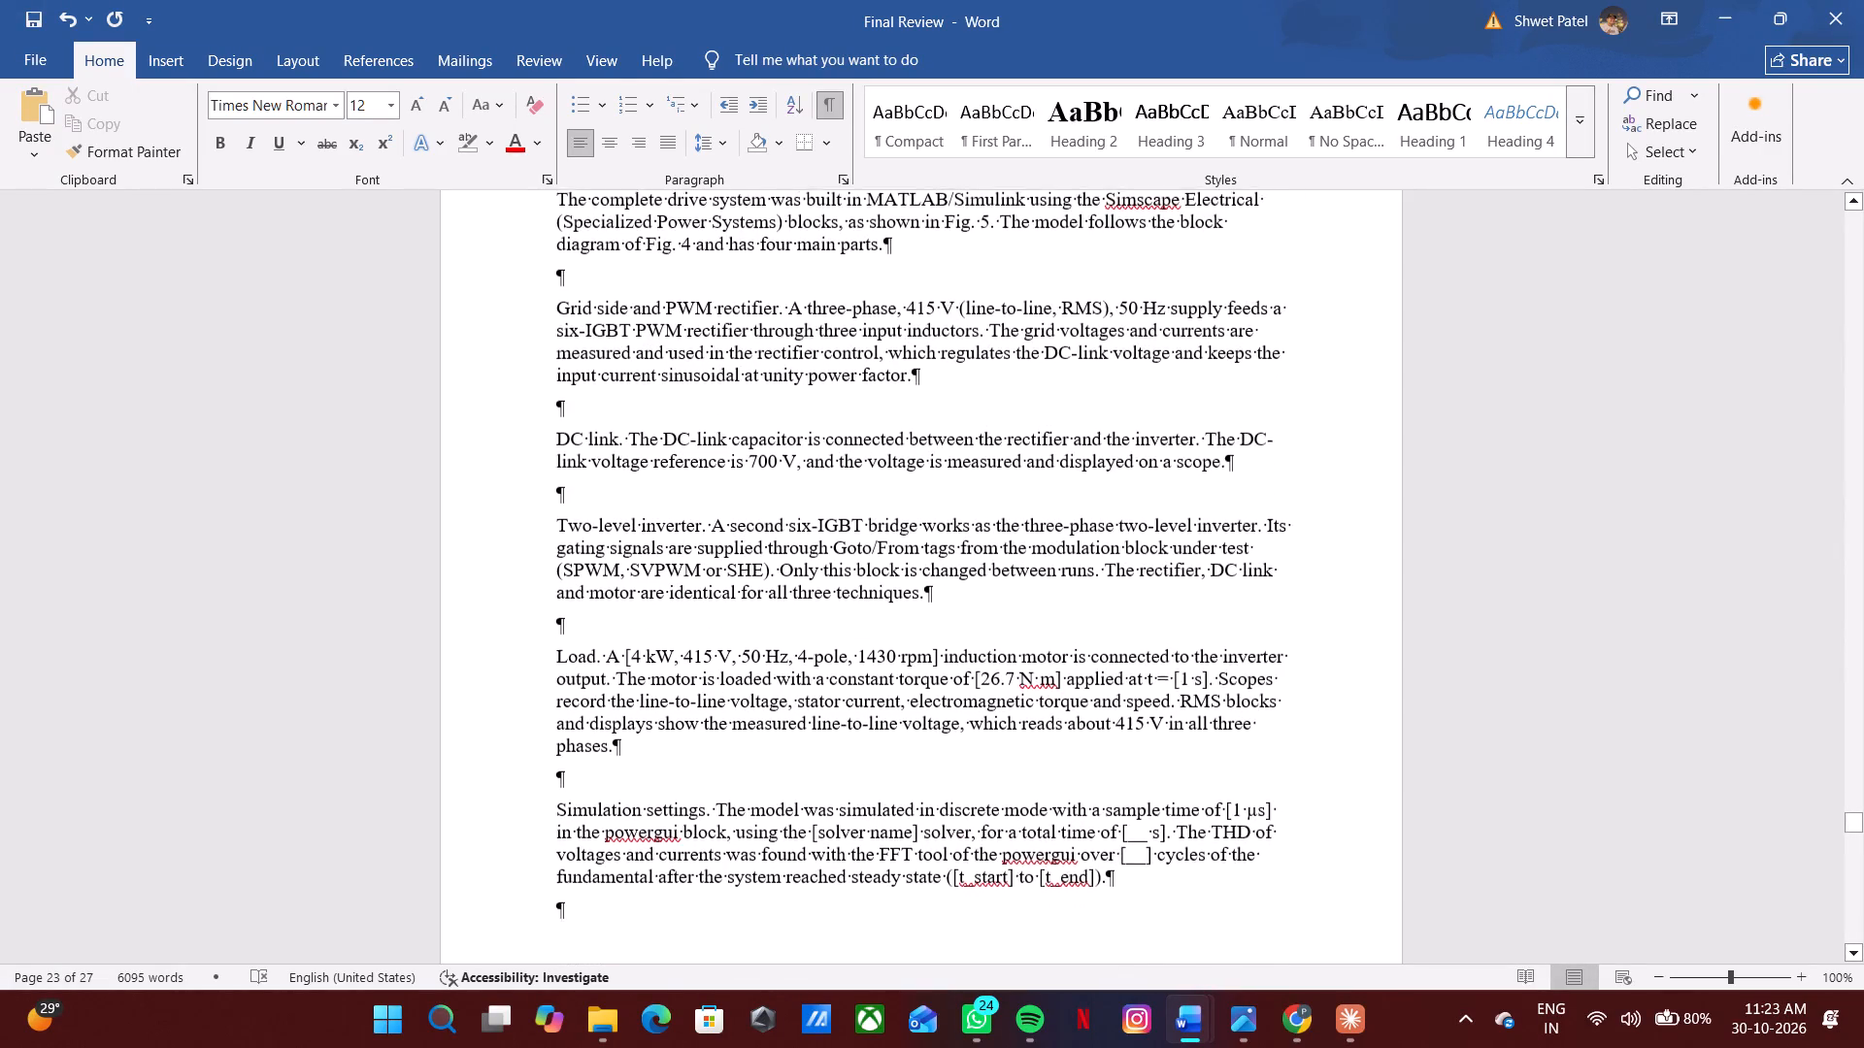
pyautogui.scroll(-10, 1124, 770)
pyautogui.scroll(12, 973, 671)
pyautogui.scroll(-1, 971, 665)
pyautogui.scroll(4, 971, 665)
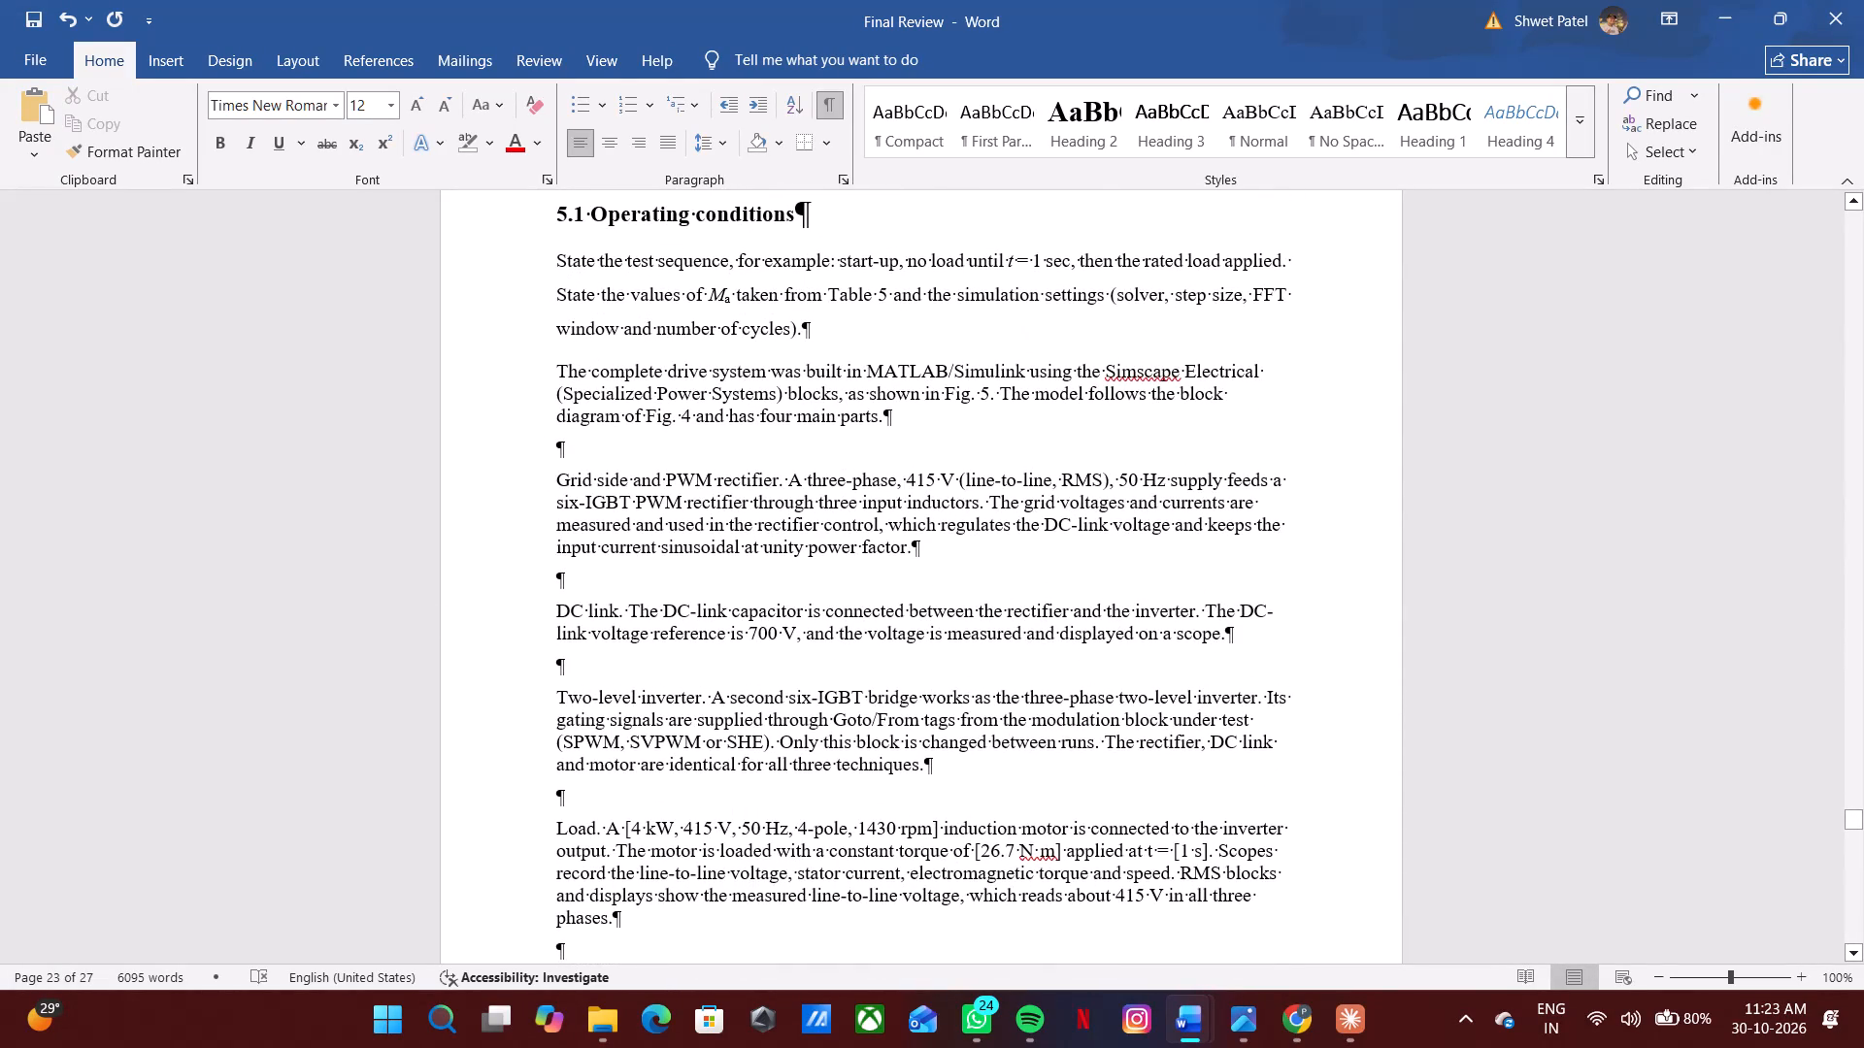
# Hide the paragraph and formatting marks throughout the document.
pyautogui.click(836, 103)
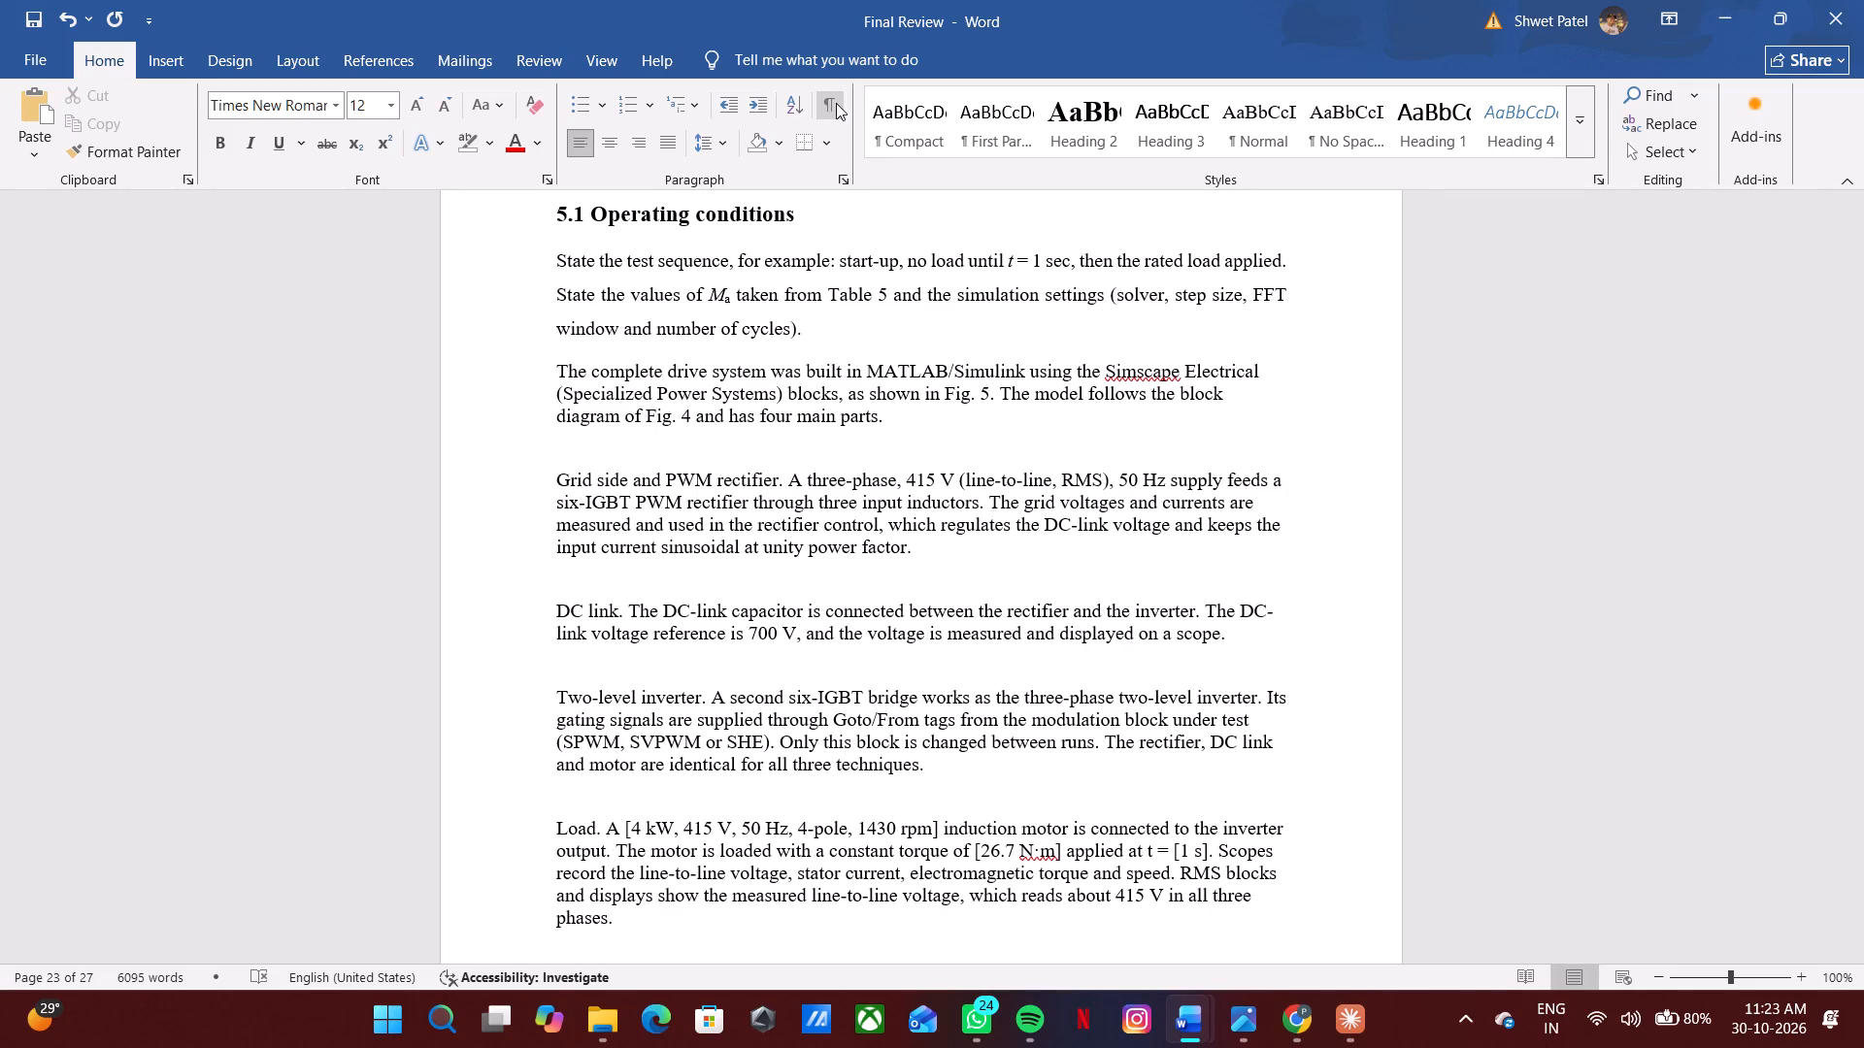
pyautogui.click(836, 103)
pyautogui.click(834, 100)
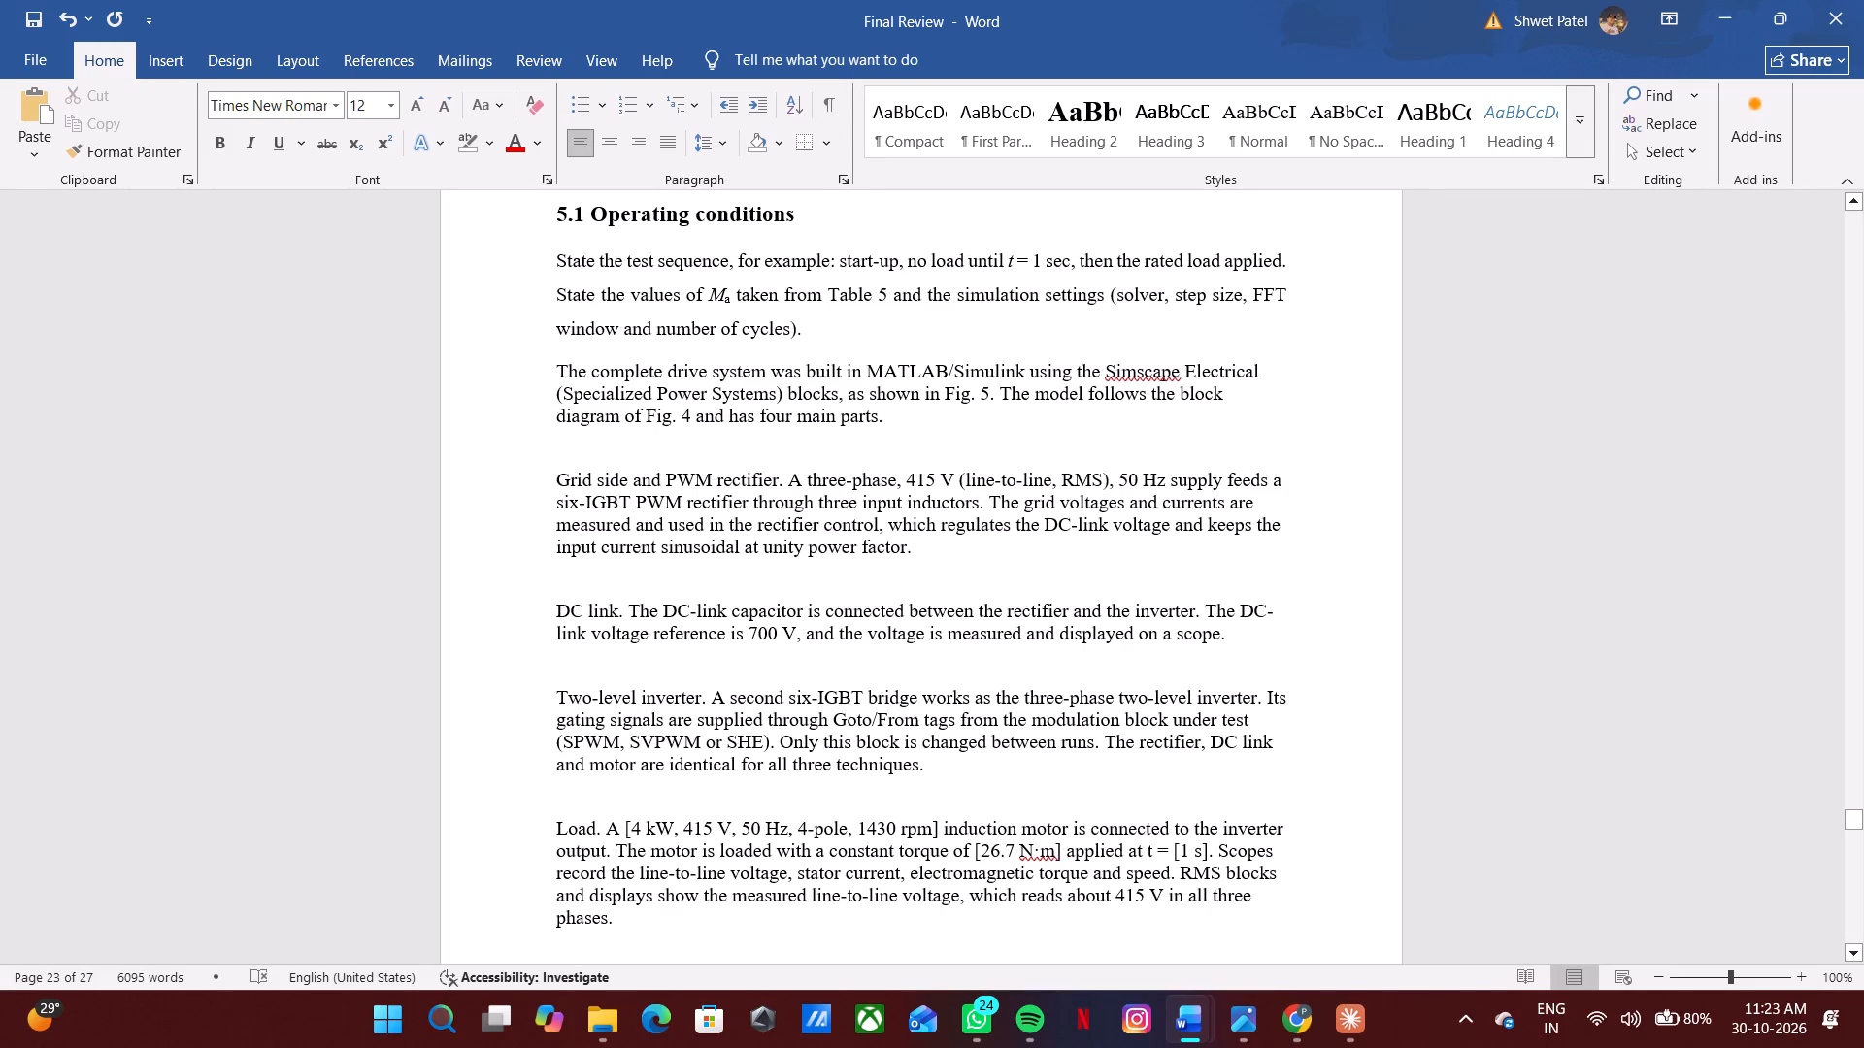
# Delete the guidance paragraph beginning "State the test sequence" under the 5.1 Operating conditions heading.
pyautogui.moveTo(825, 329); pyautogui.dragTo(538, 278)
pyautogui.press('BackSpace')
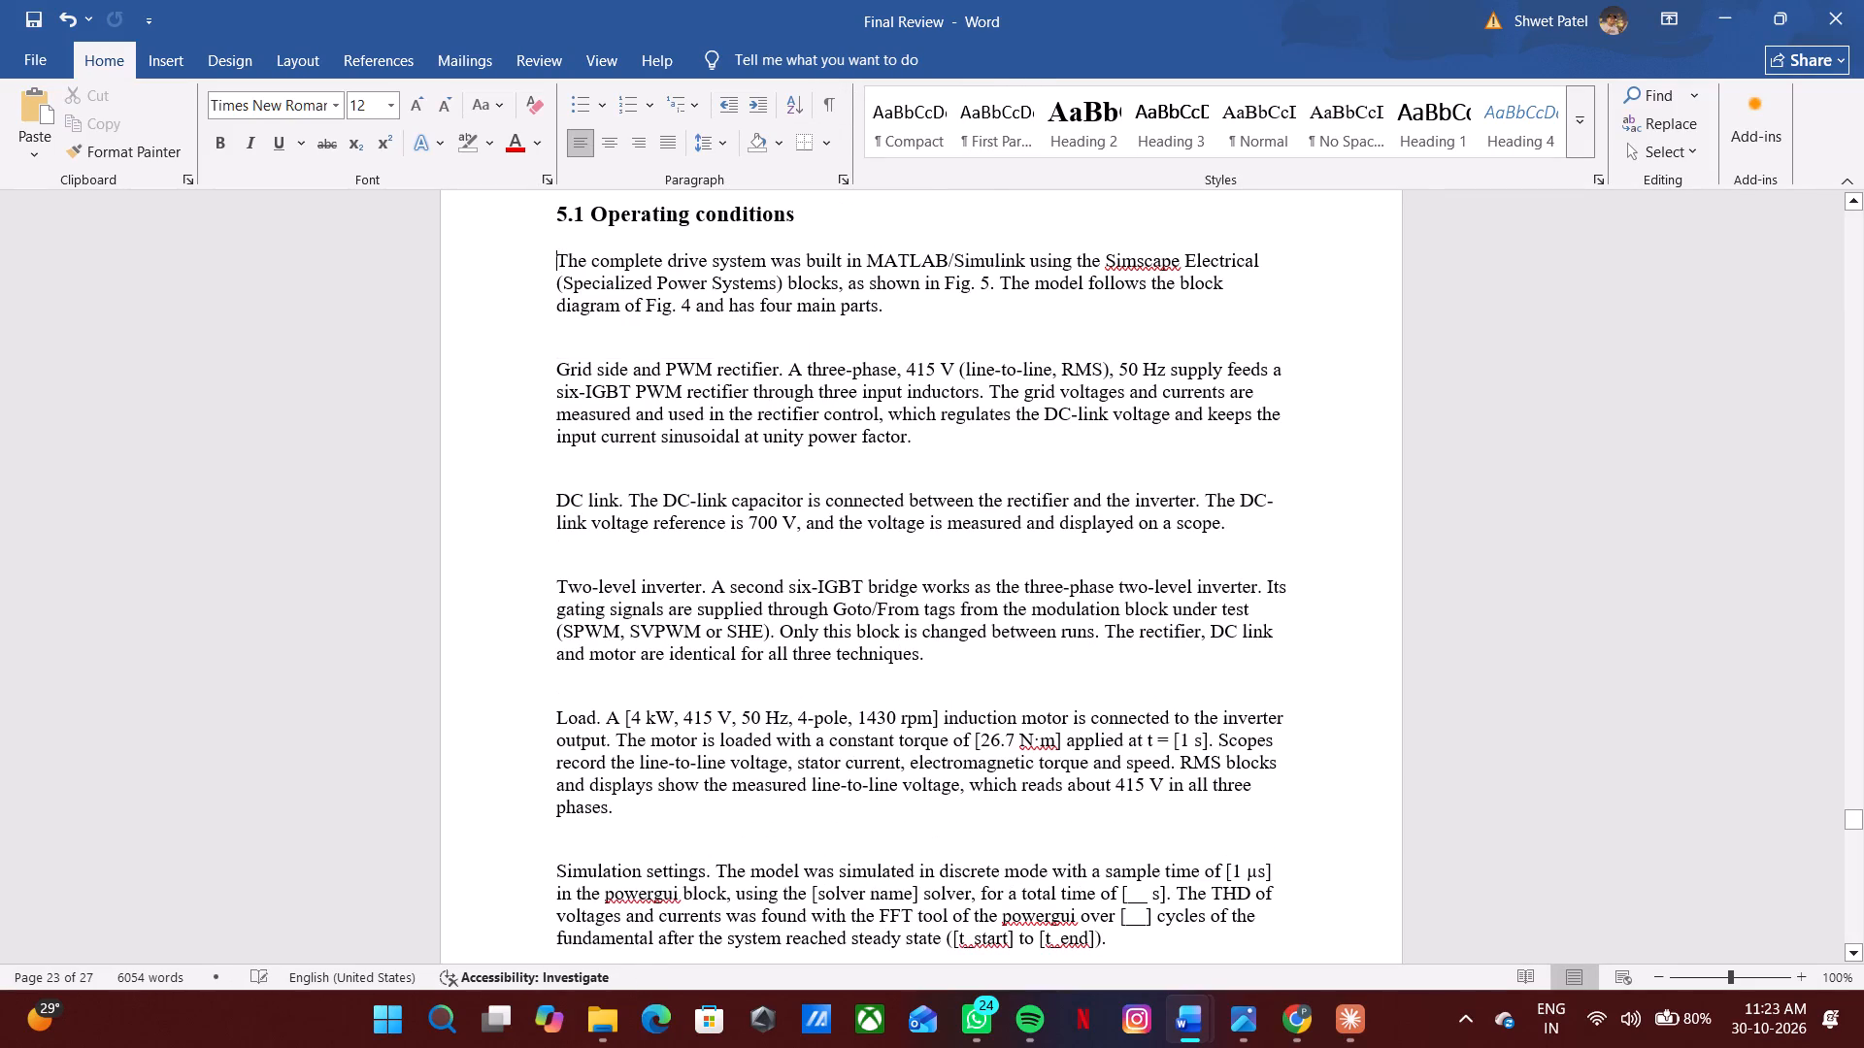
# Review the remaining drive-system description under 5.1 Operating conditions, through the Simulation settings and Test conditions paragraphs.
pyautogui.scroll(2, 720, 456)
pyautogui.scroll(-2, 737, 475)
pyautogui.scroll(-6, 1149, 384)
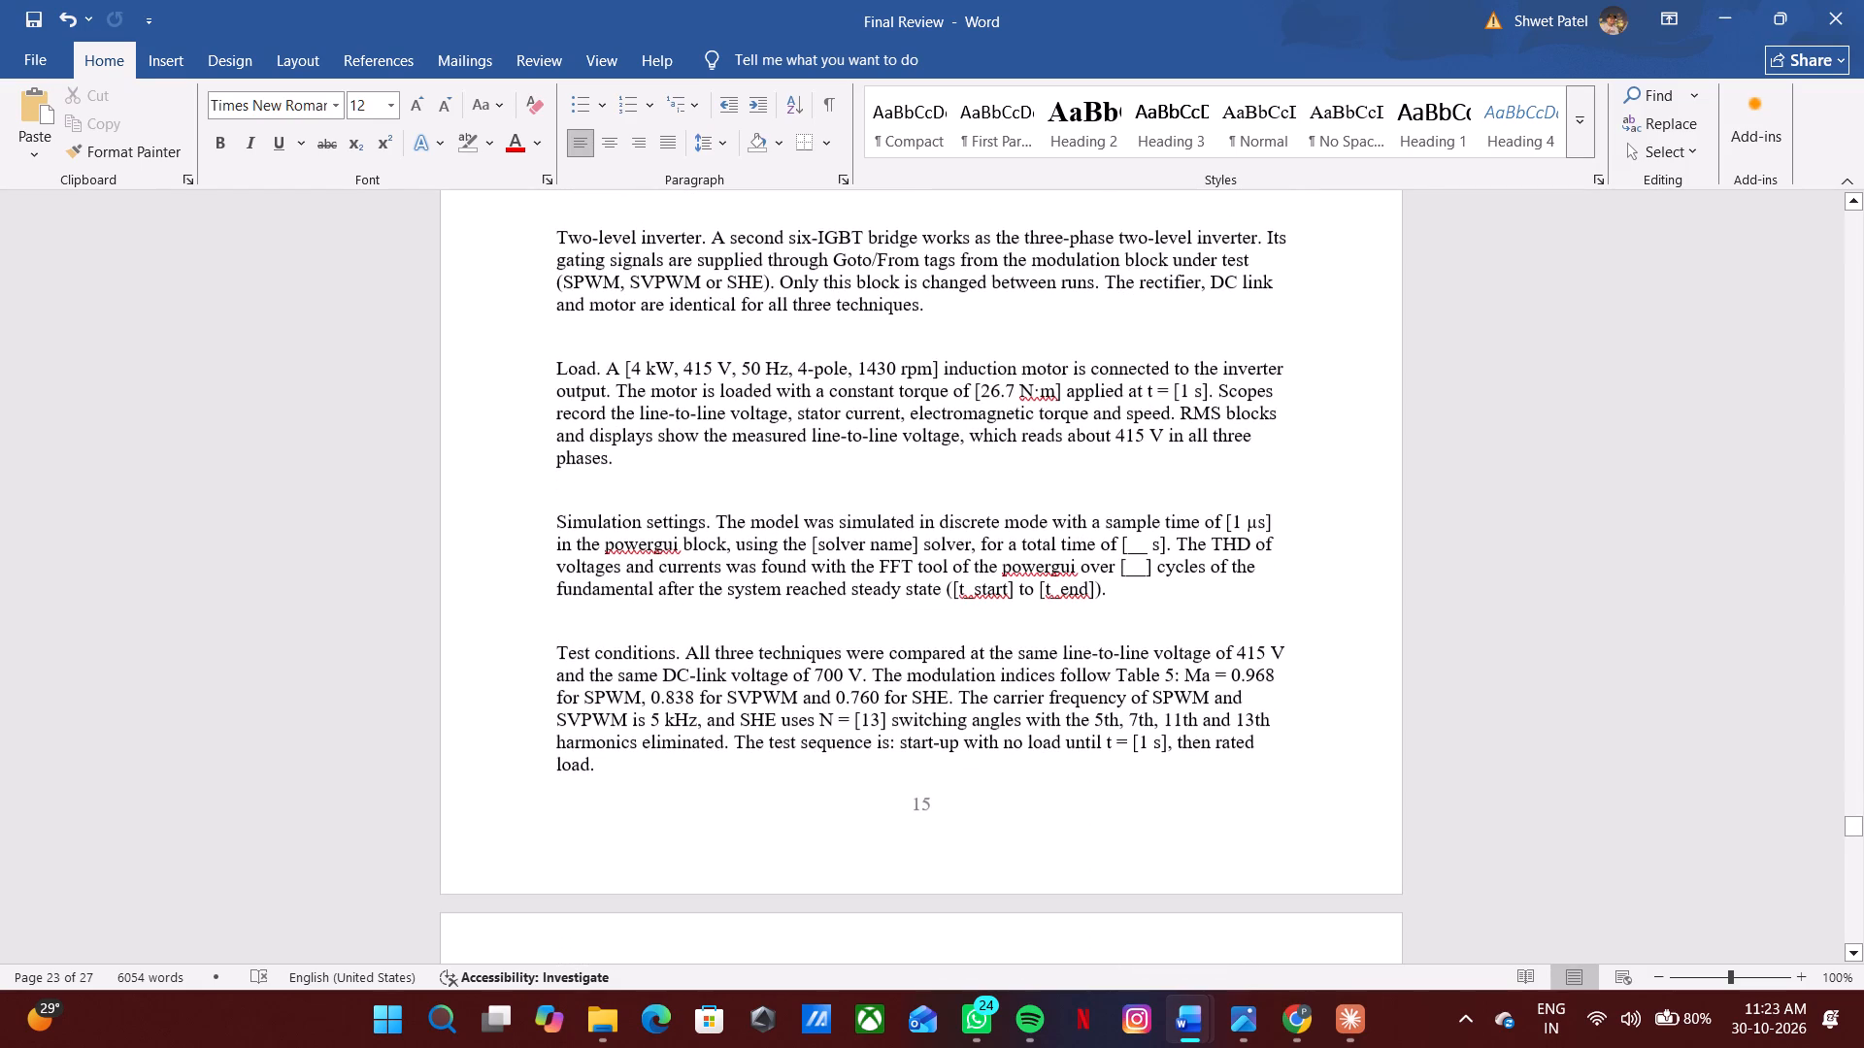
pyautogui.scroll(-2, 1328, 720)
pyautogui.scroll(-5, 1024, 619)
pyautogui.scroll(6, 1022, 619)
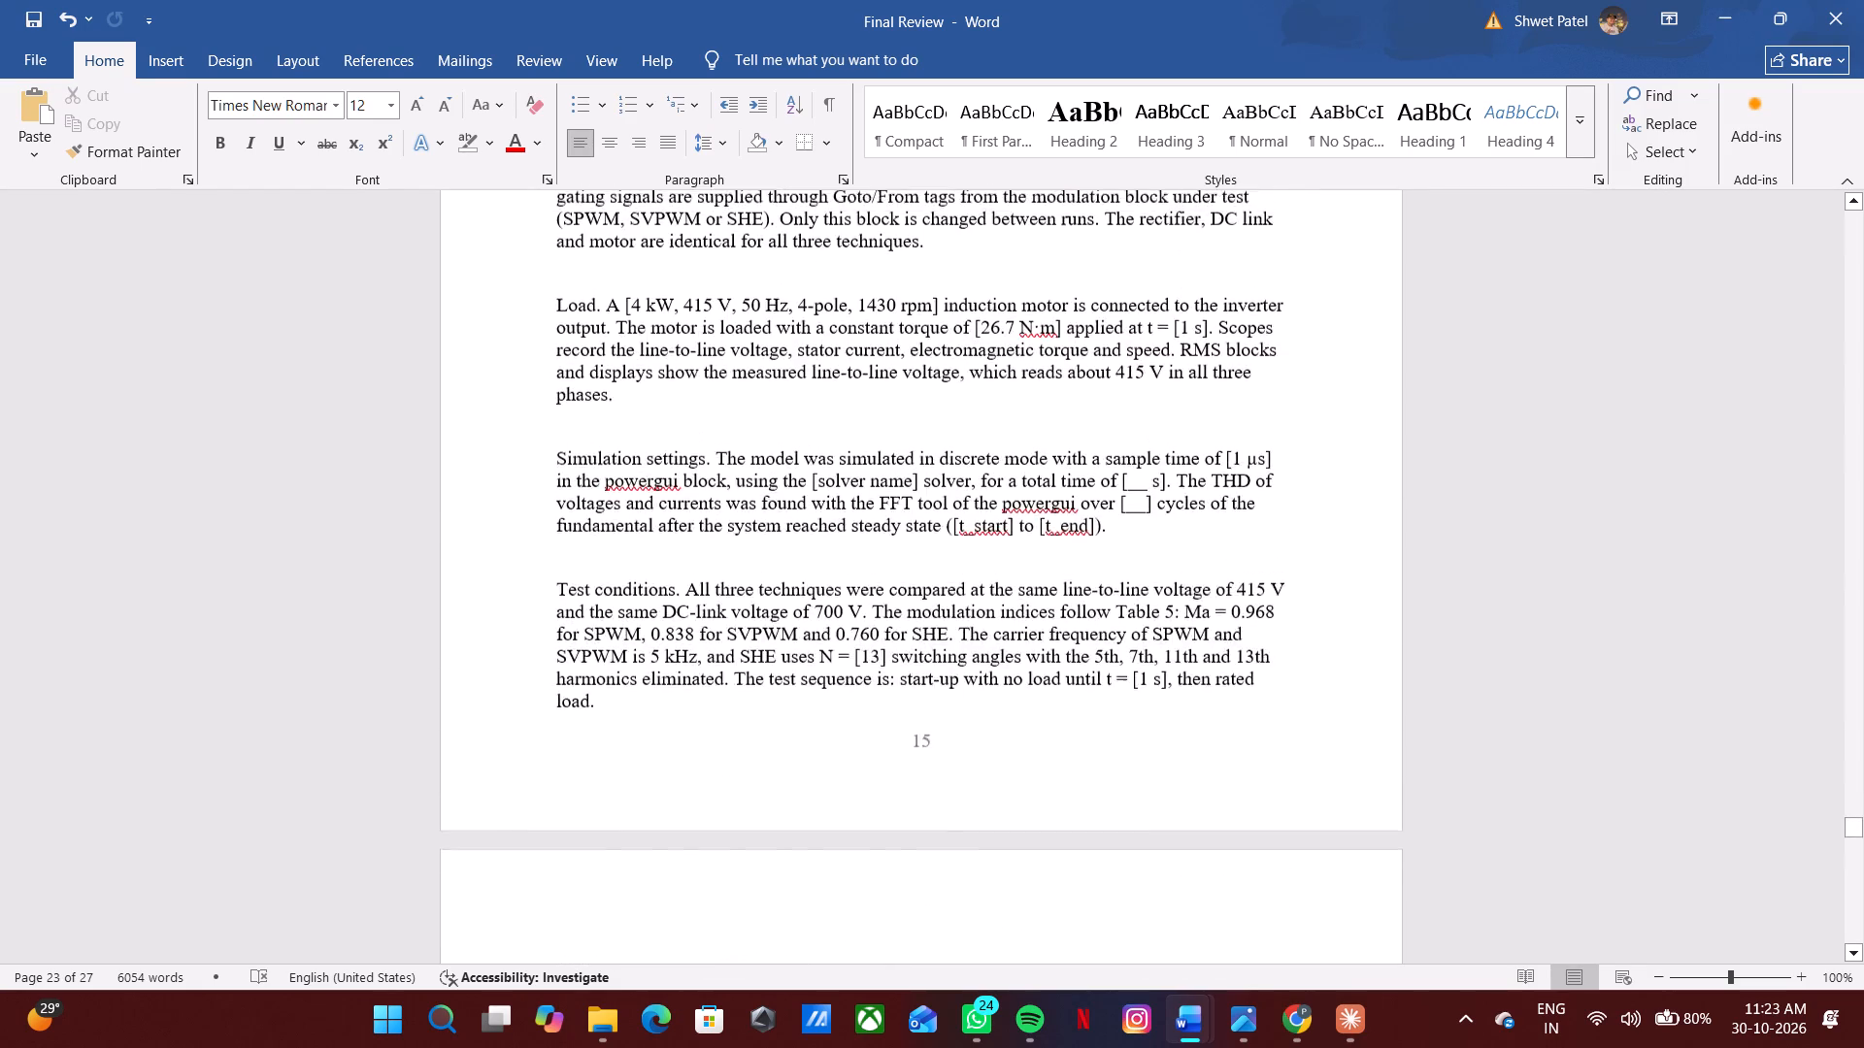
pyautogui.scroll(14, 1022, 618)
# Switch from the report to the WhatsApp window.
pyautogui.hotkey('alt', 'Tab')
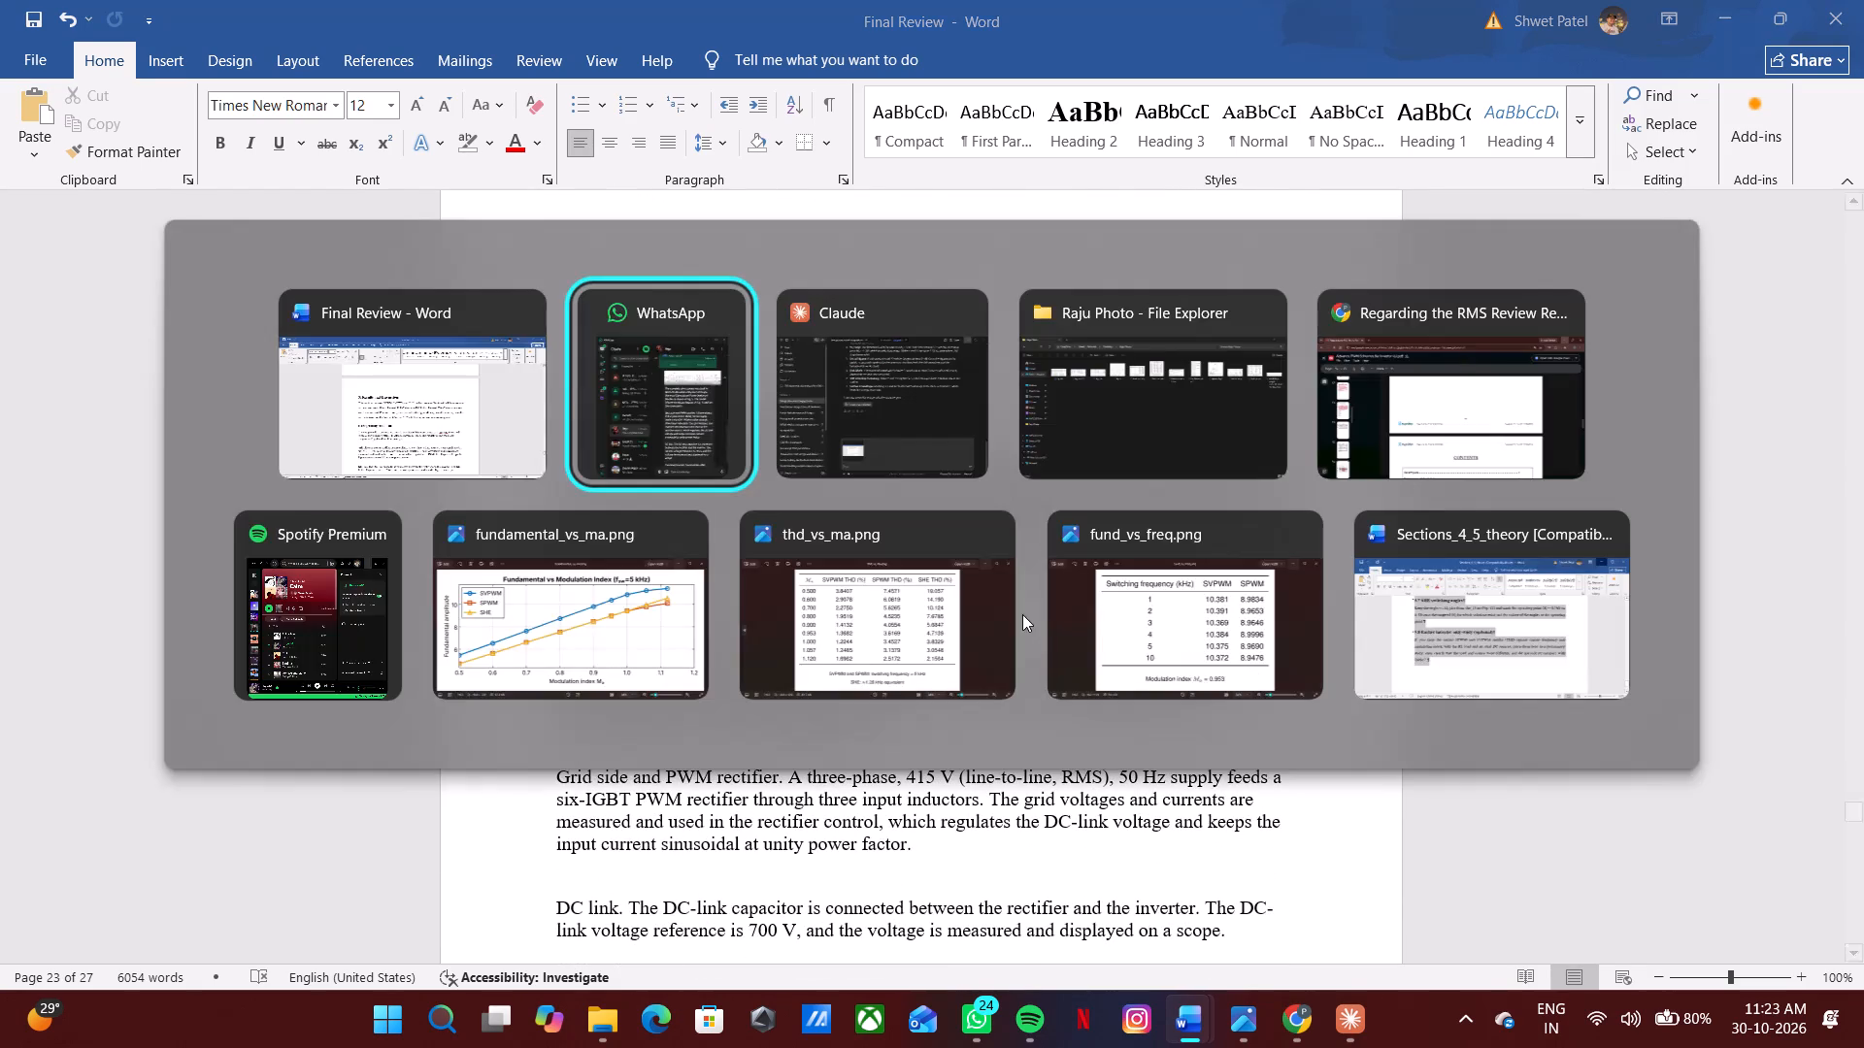
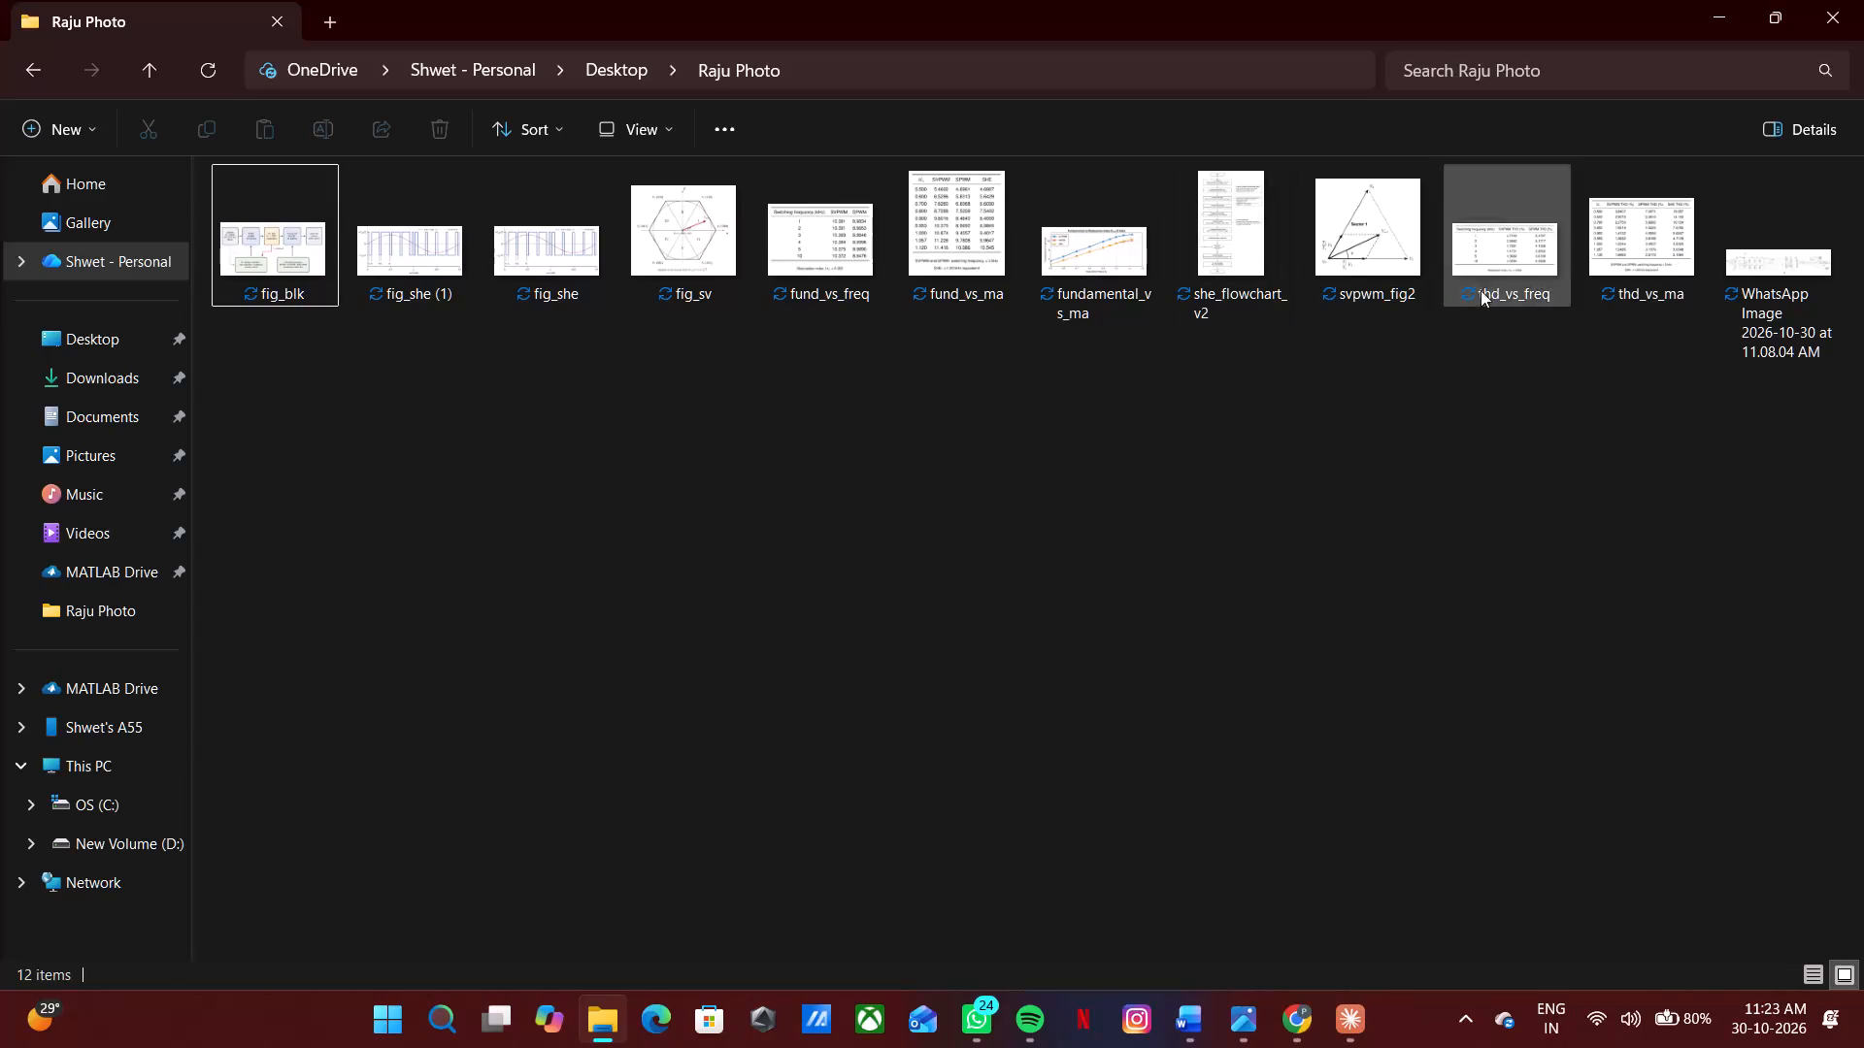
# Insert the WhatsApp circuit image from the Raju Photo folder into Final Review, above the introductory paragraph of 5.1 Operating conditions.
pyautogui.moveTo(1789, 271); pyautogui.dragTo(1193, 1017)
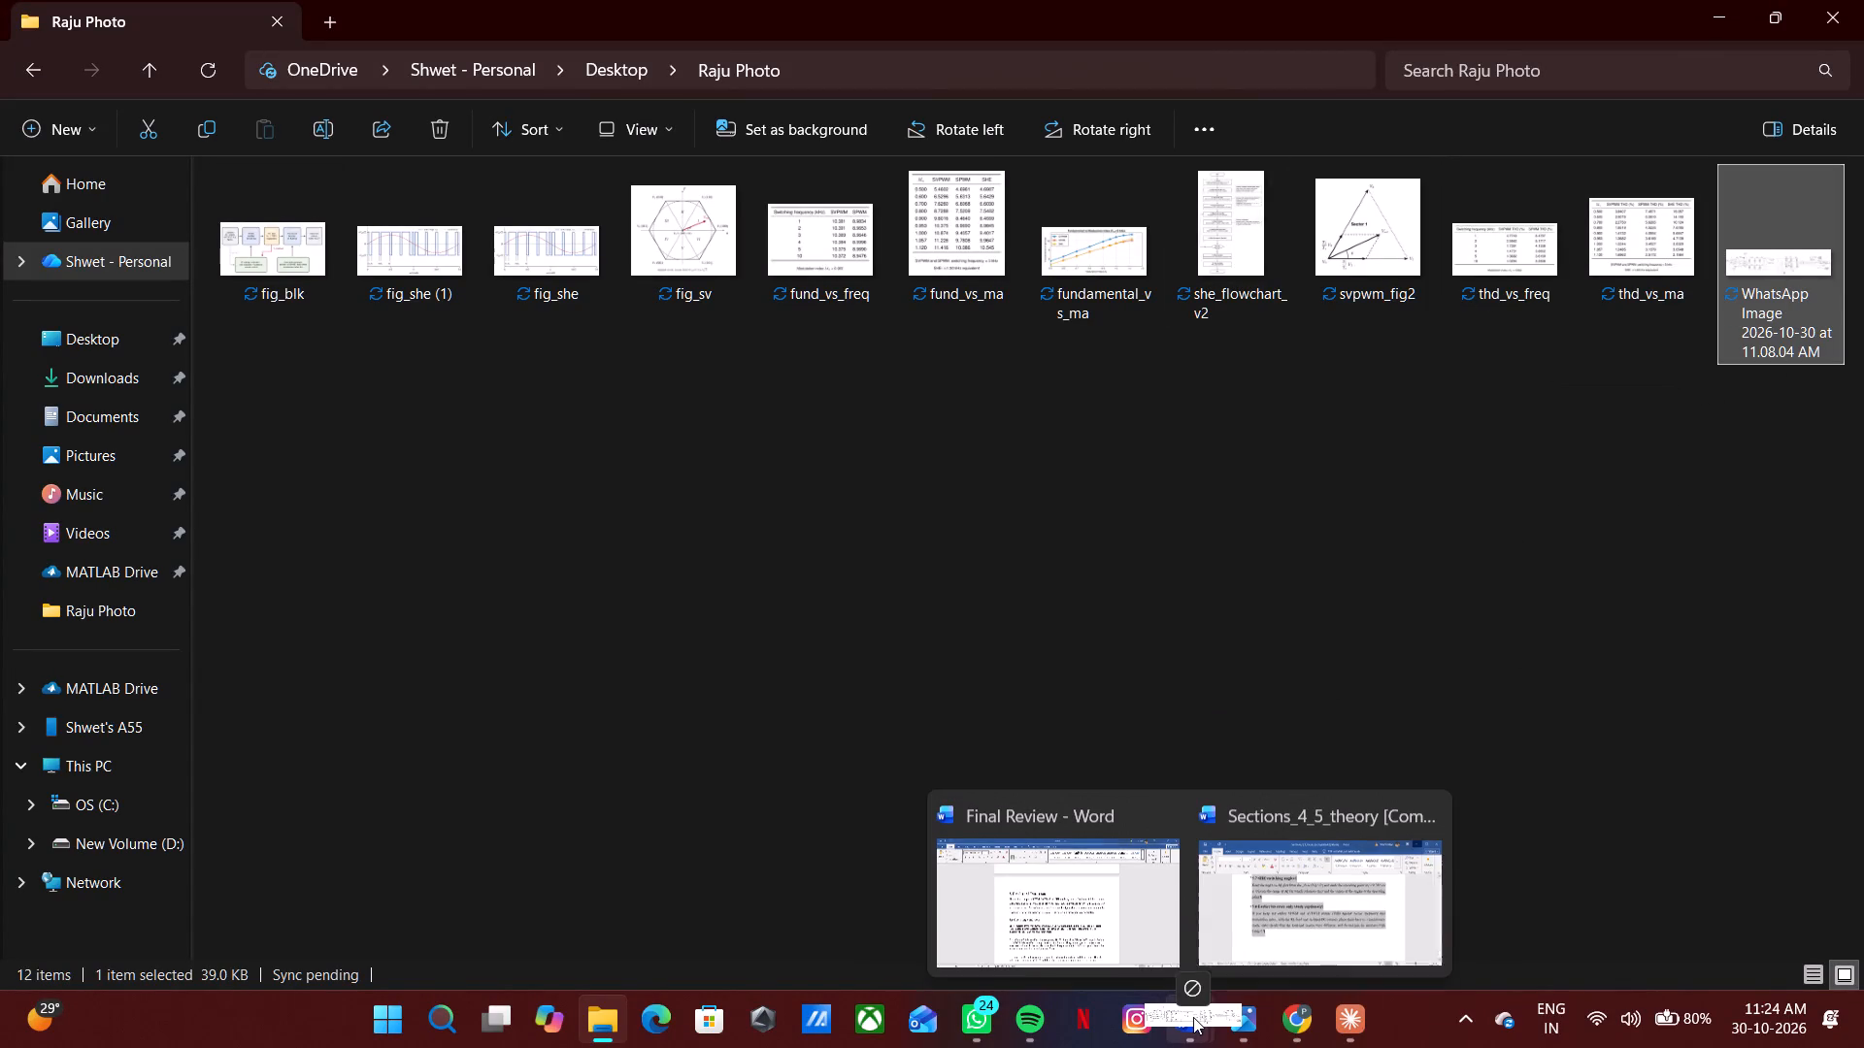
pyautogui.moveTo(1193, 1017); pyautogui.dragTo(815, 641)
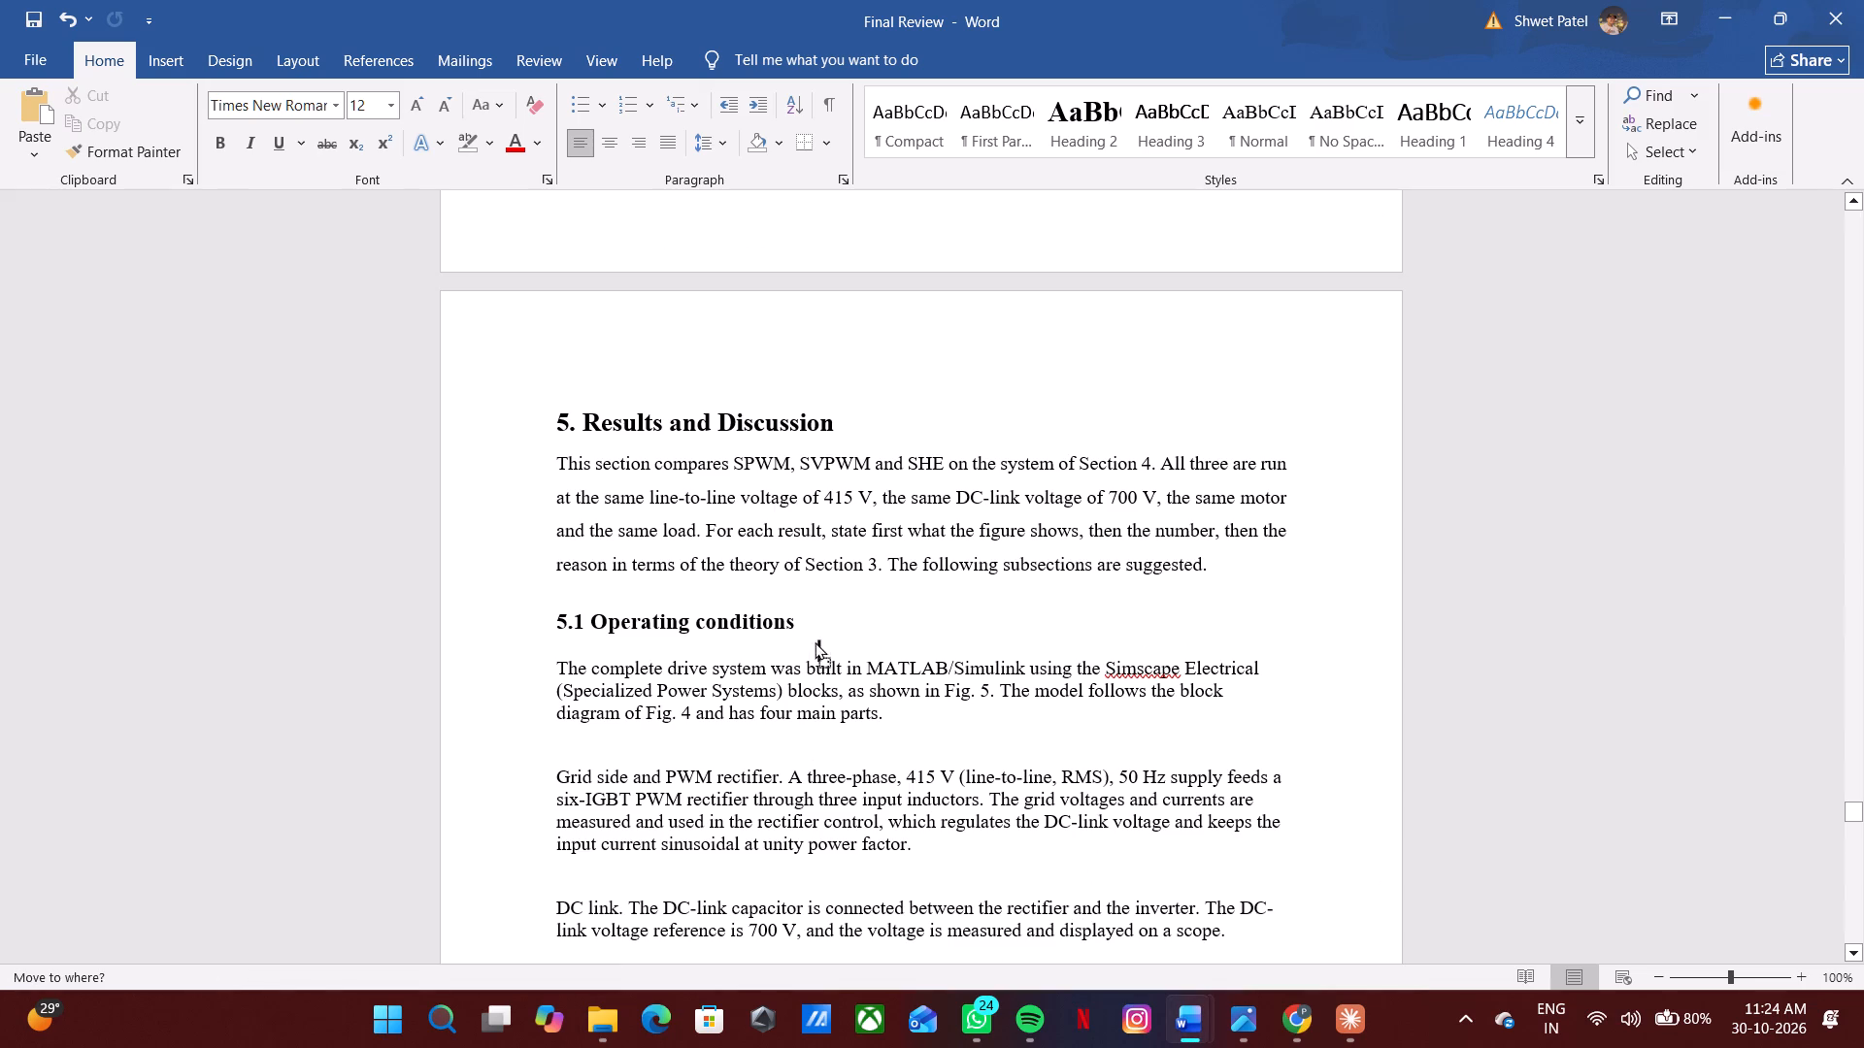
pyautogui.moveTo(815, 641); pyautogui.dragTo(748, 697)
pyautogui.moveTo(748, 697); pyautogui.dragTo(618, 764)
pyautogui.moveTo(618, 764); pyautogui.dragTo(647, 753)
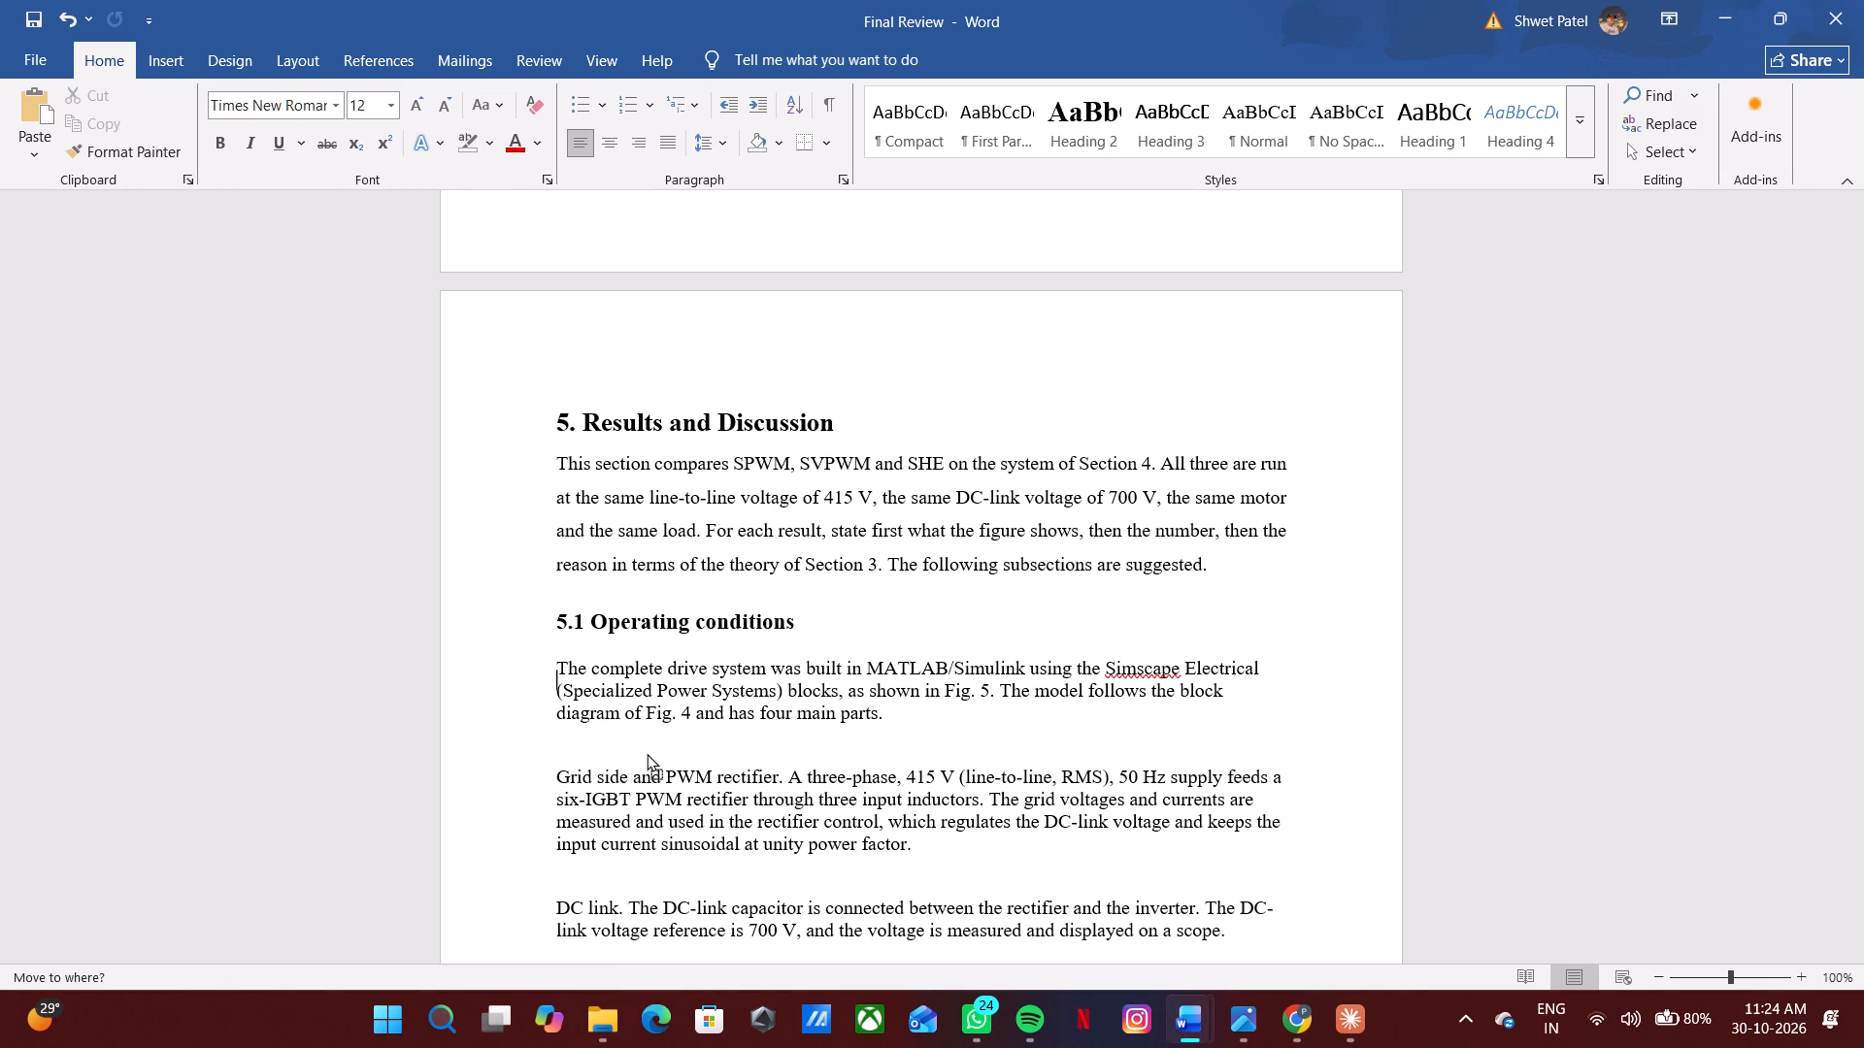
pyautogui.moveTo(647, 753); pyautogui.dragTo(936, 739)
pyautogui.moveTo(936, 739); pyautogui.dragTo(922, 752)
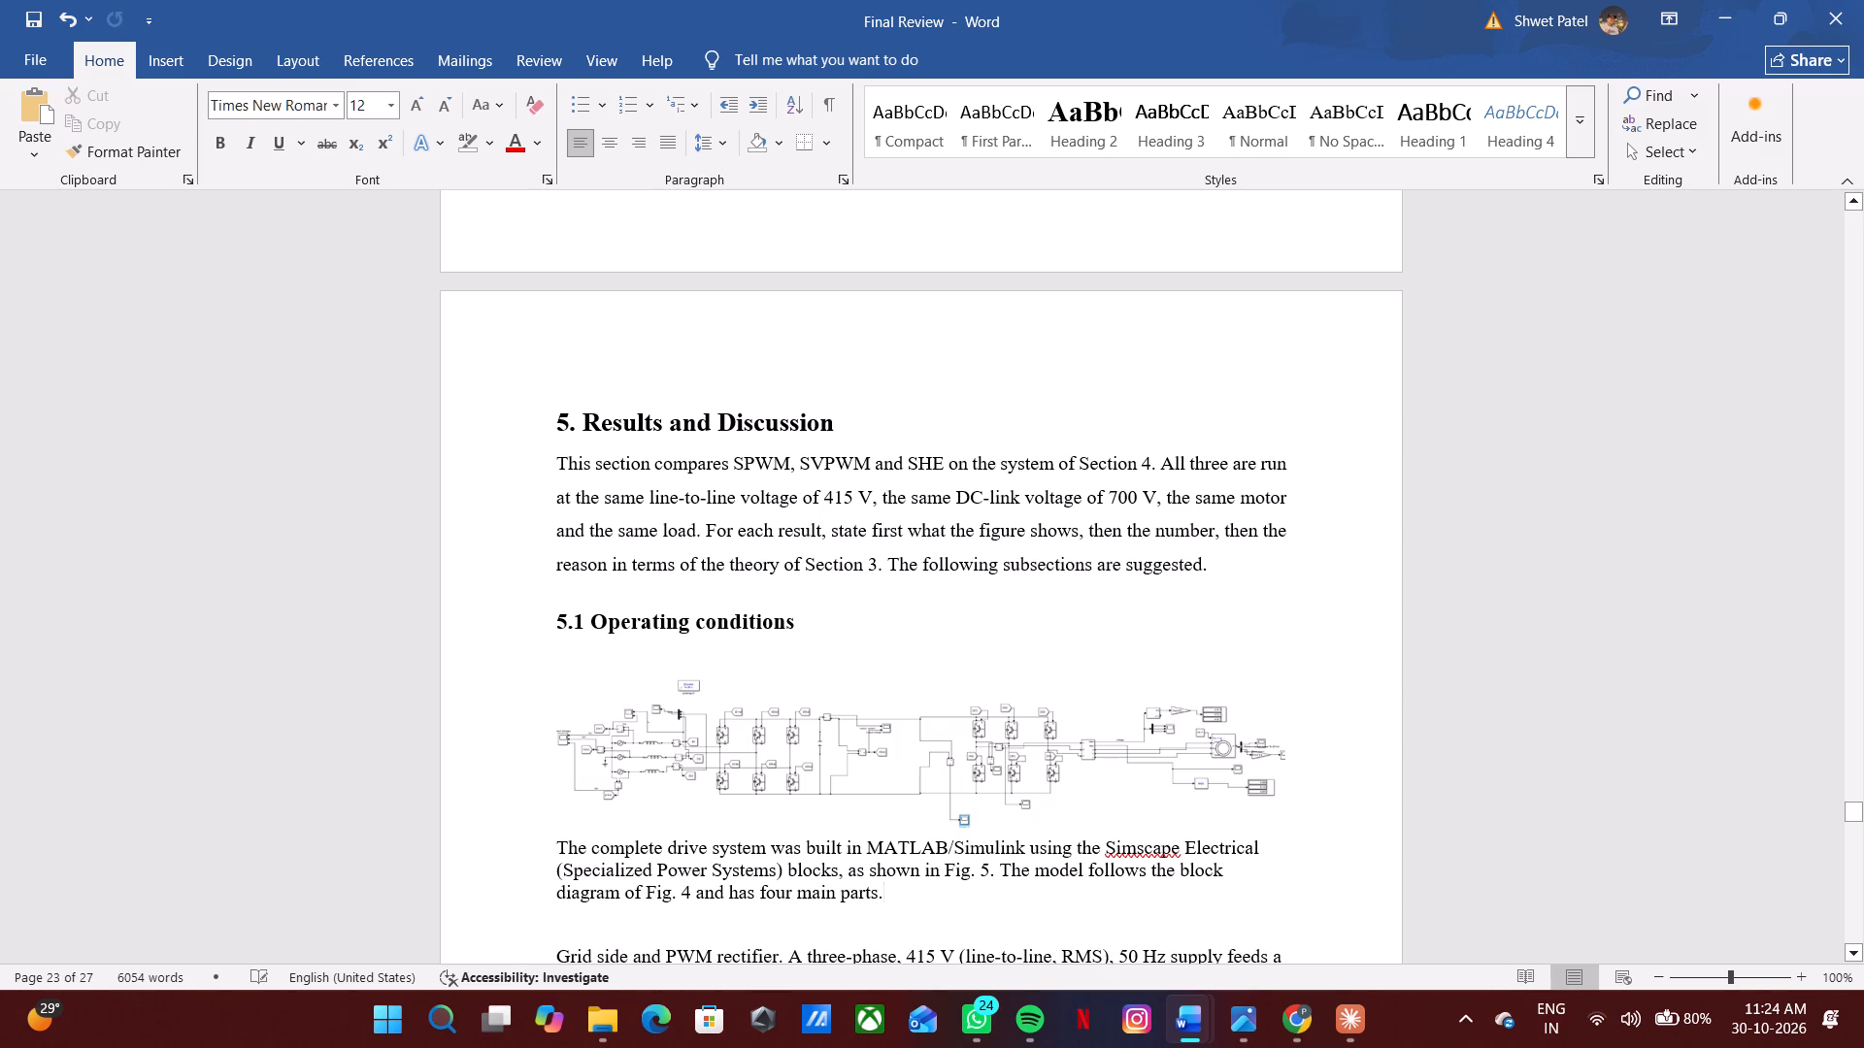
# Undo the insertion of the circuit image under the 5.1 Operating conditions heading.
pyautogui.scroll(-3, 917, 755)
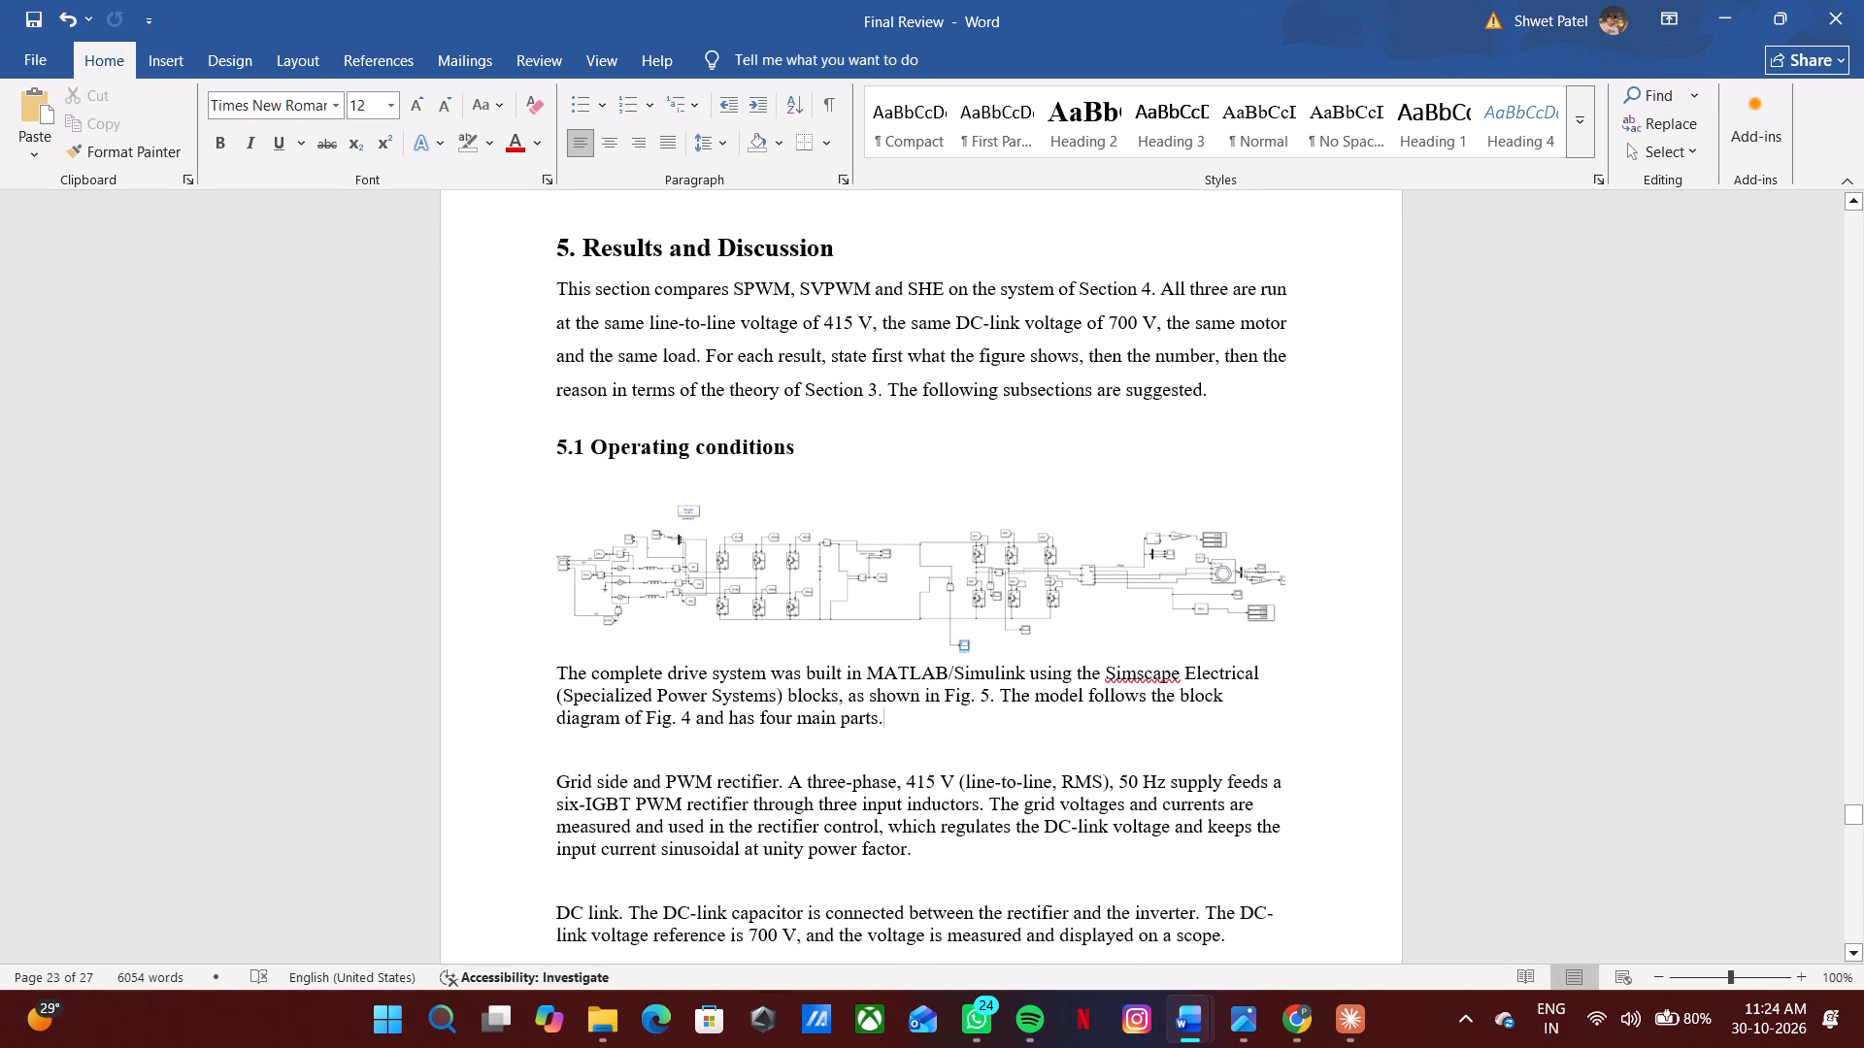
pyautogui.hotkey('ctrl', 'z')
# Place the insertion point between the introductory paragraph and the Grid side and PWM rectifier paragraph in 5.1, and show the open Word documents.
pyautogui.click(969, 537)
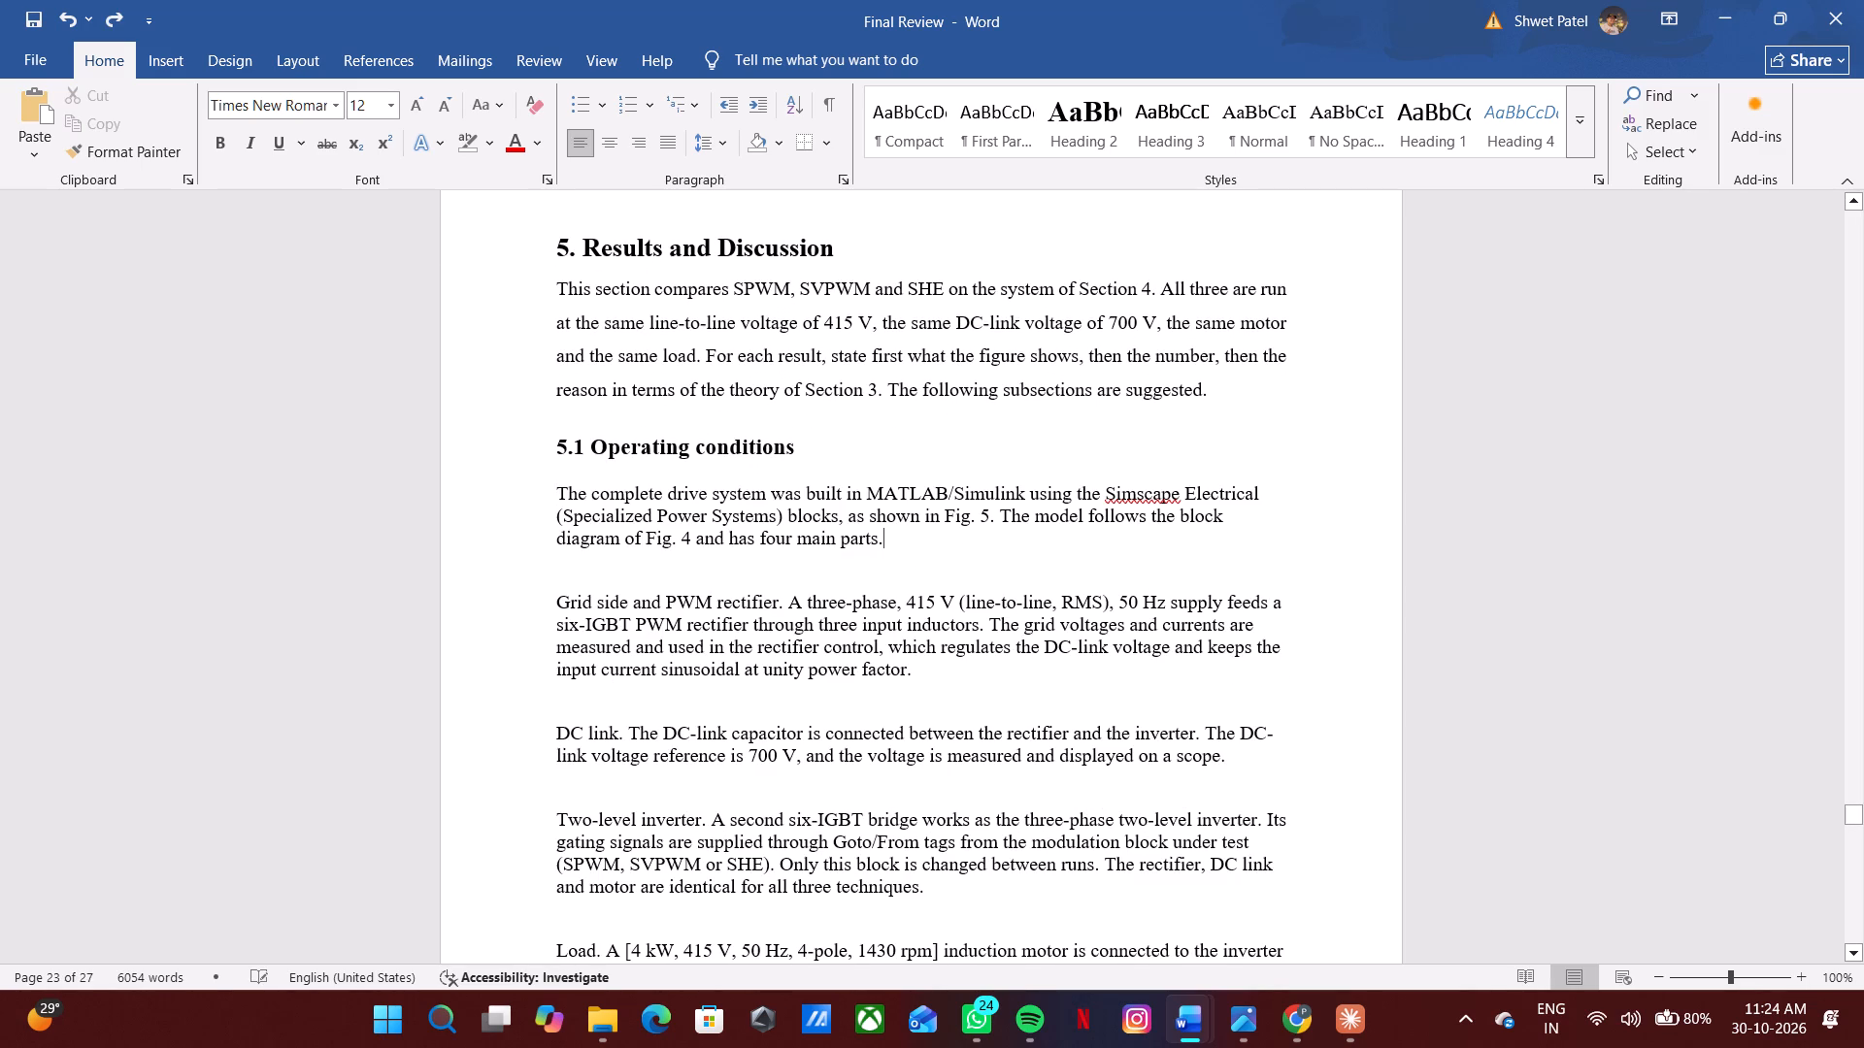
pyautogui.click(935, 572)
pyautogui.click(1194, 1016)
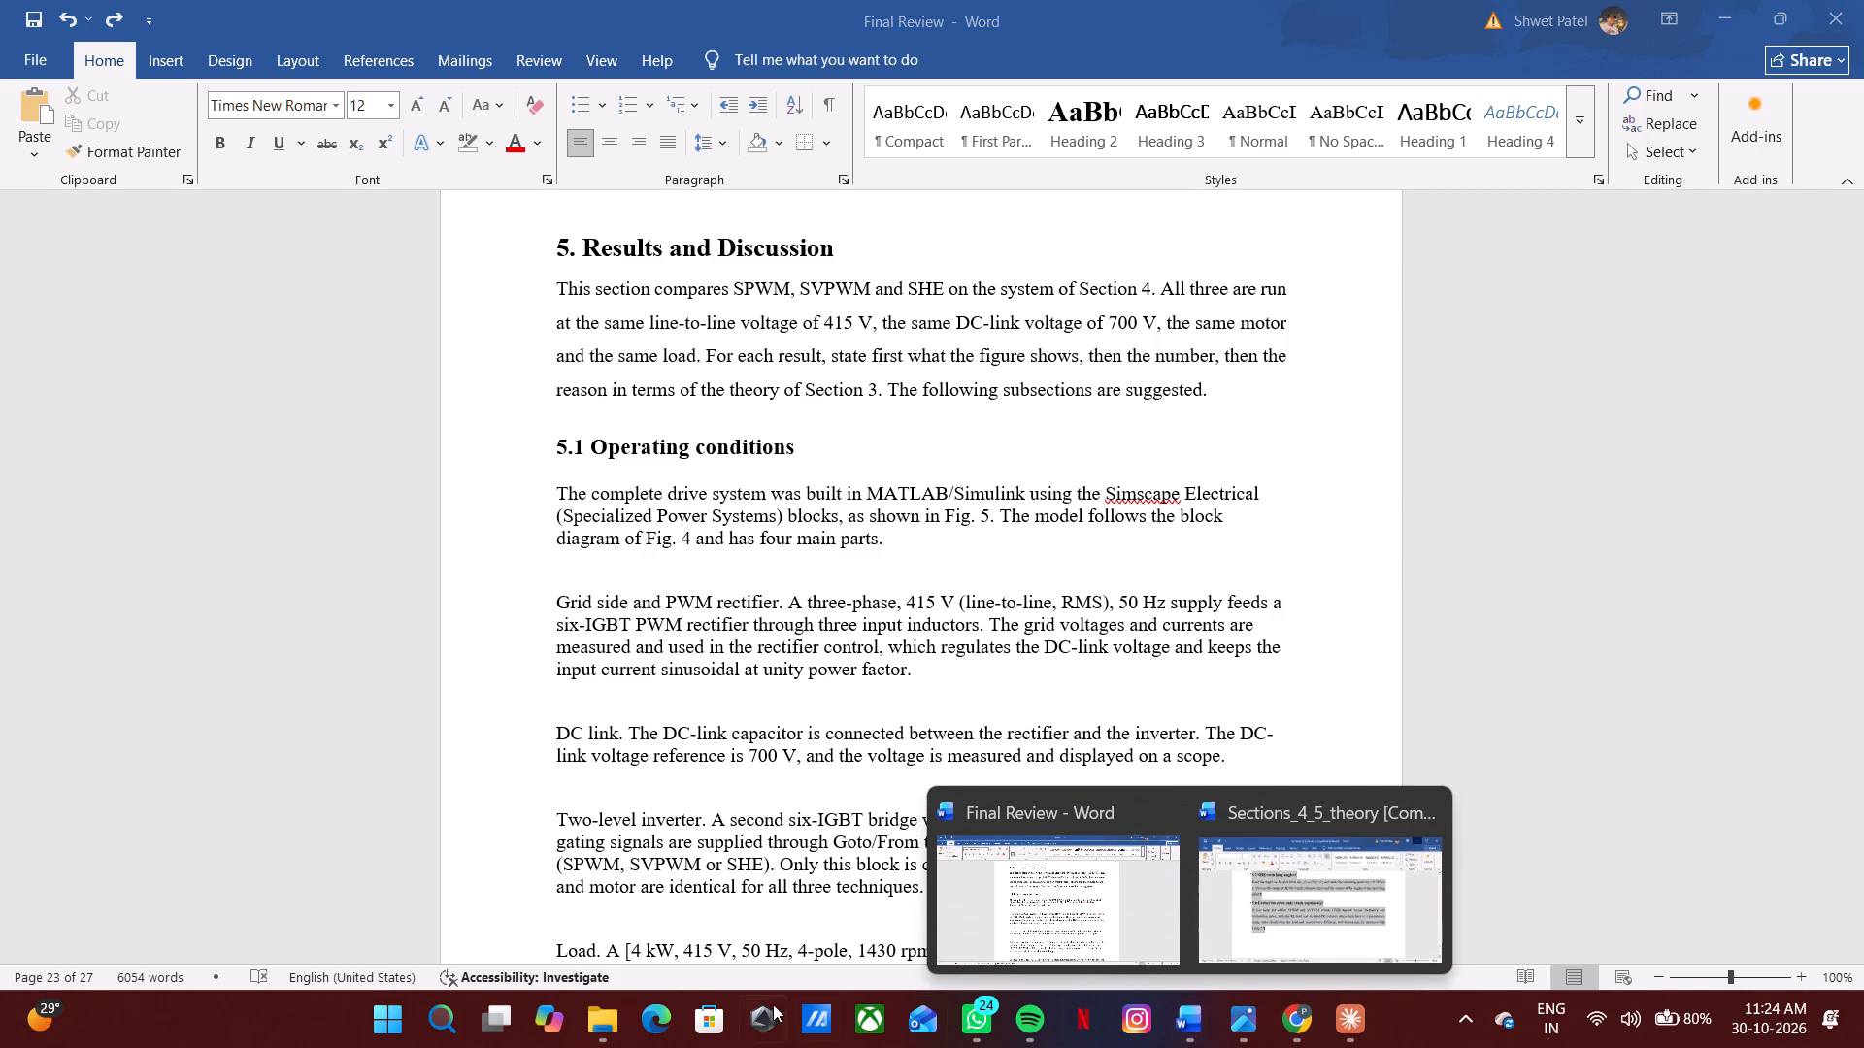
# Insert the WhatsApp image of the Simulink model from the Raju Photo folder below the introductory paragraph of 5.1 Operating conditions in Final Review.
pyautogui.click(603, 1029)
pyautogui.moveTo(1791, 275); pyautogui.dragTo(1031, 967)
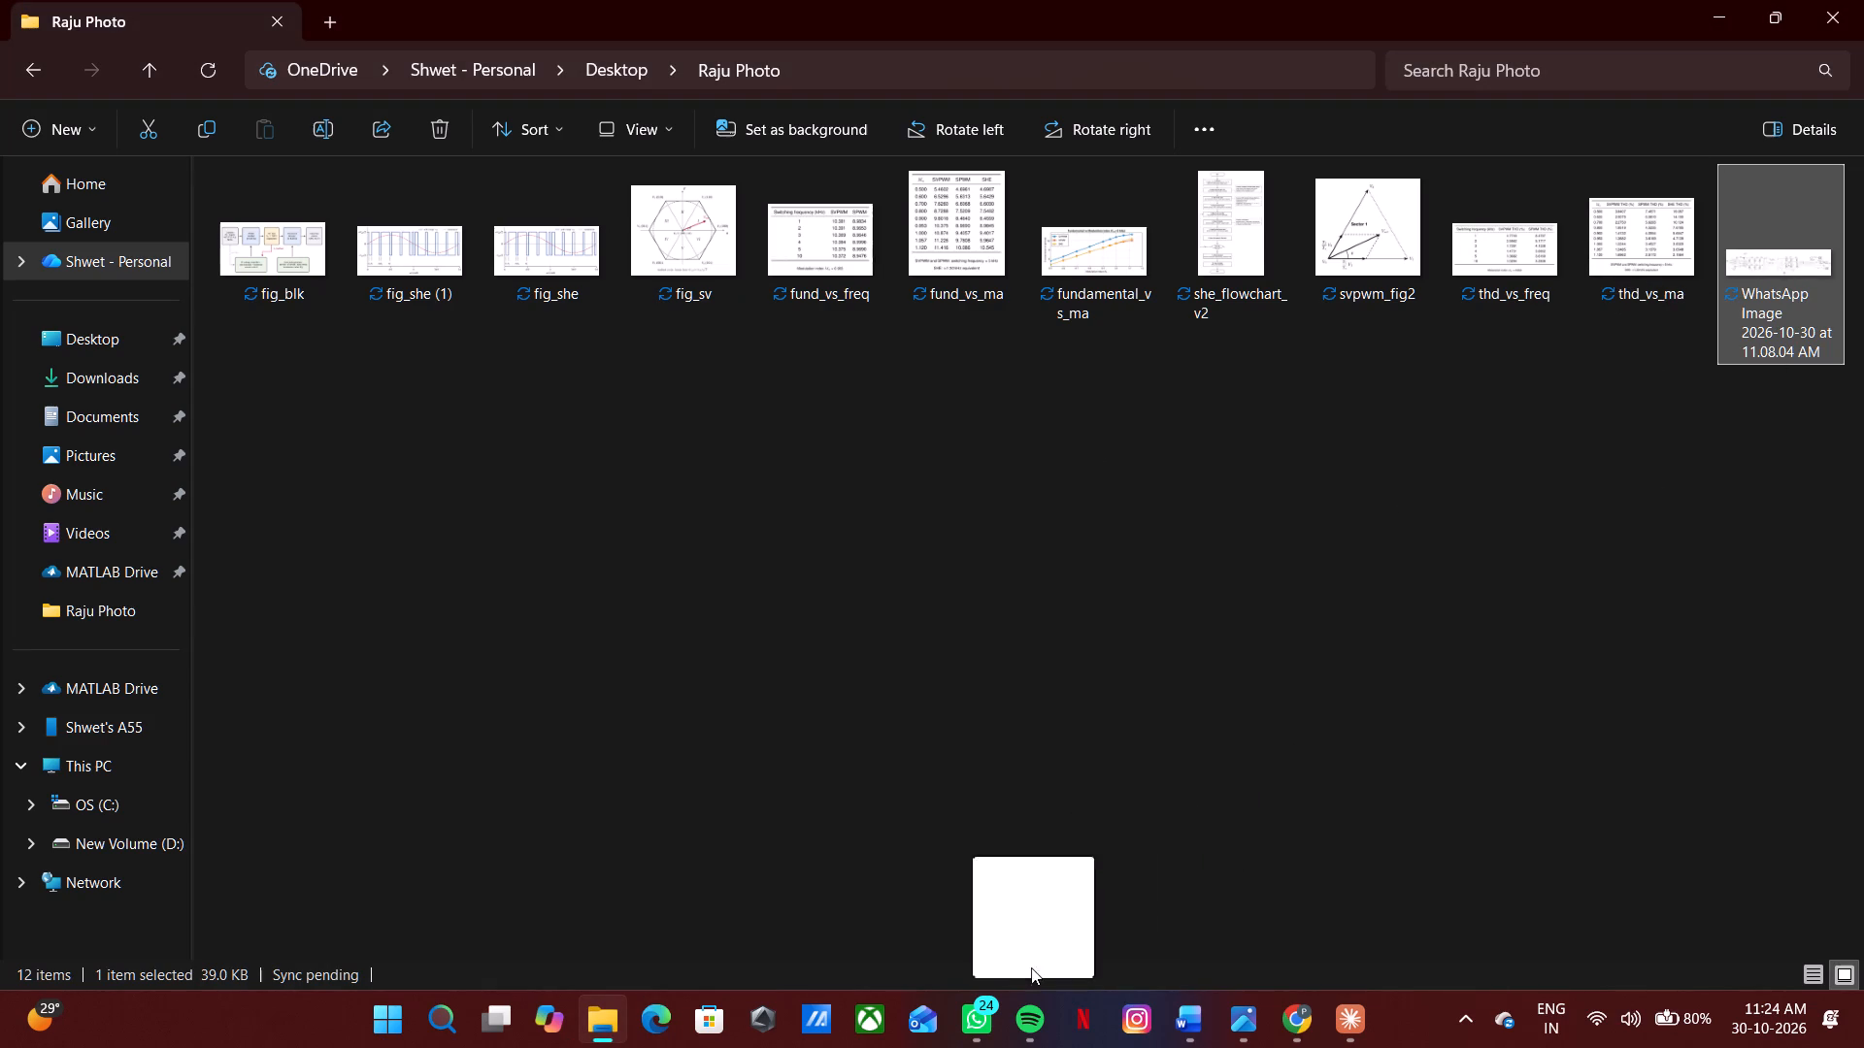
pyautogui.moveTo(1031, 967); pyautogui.dragTo(1098, 923)
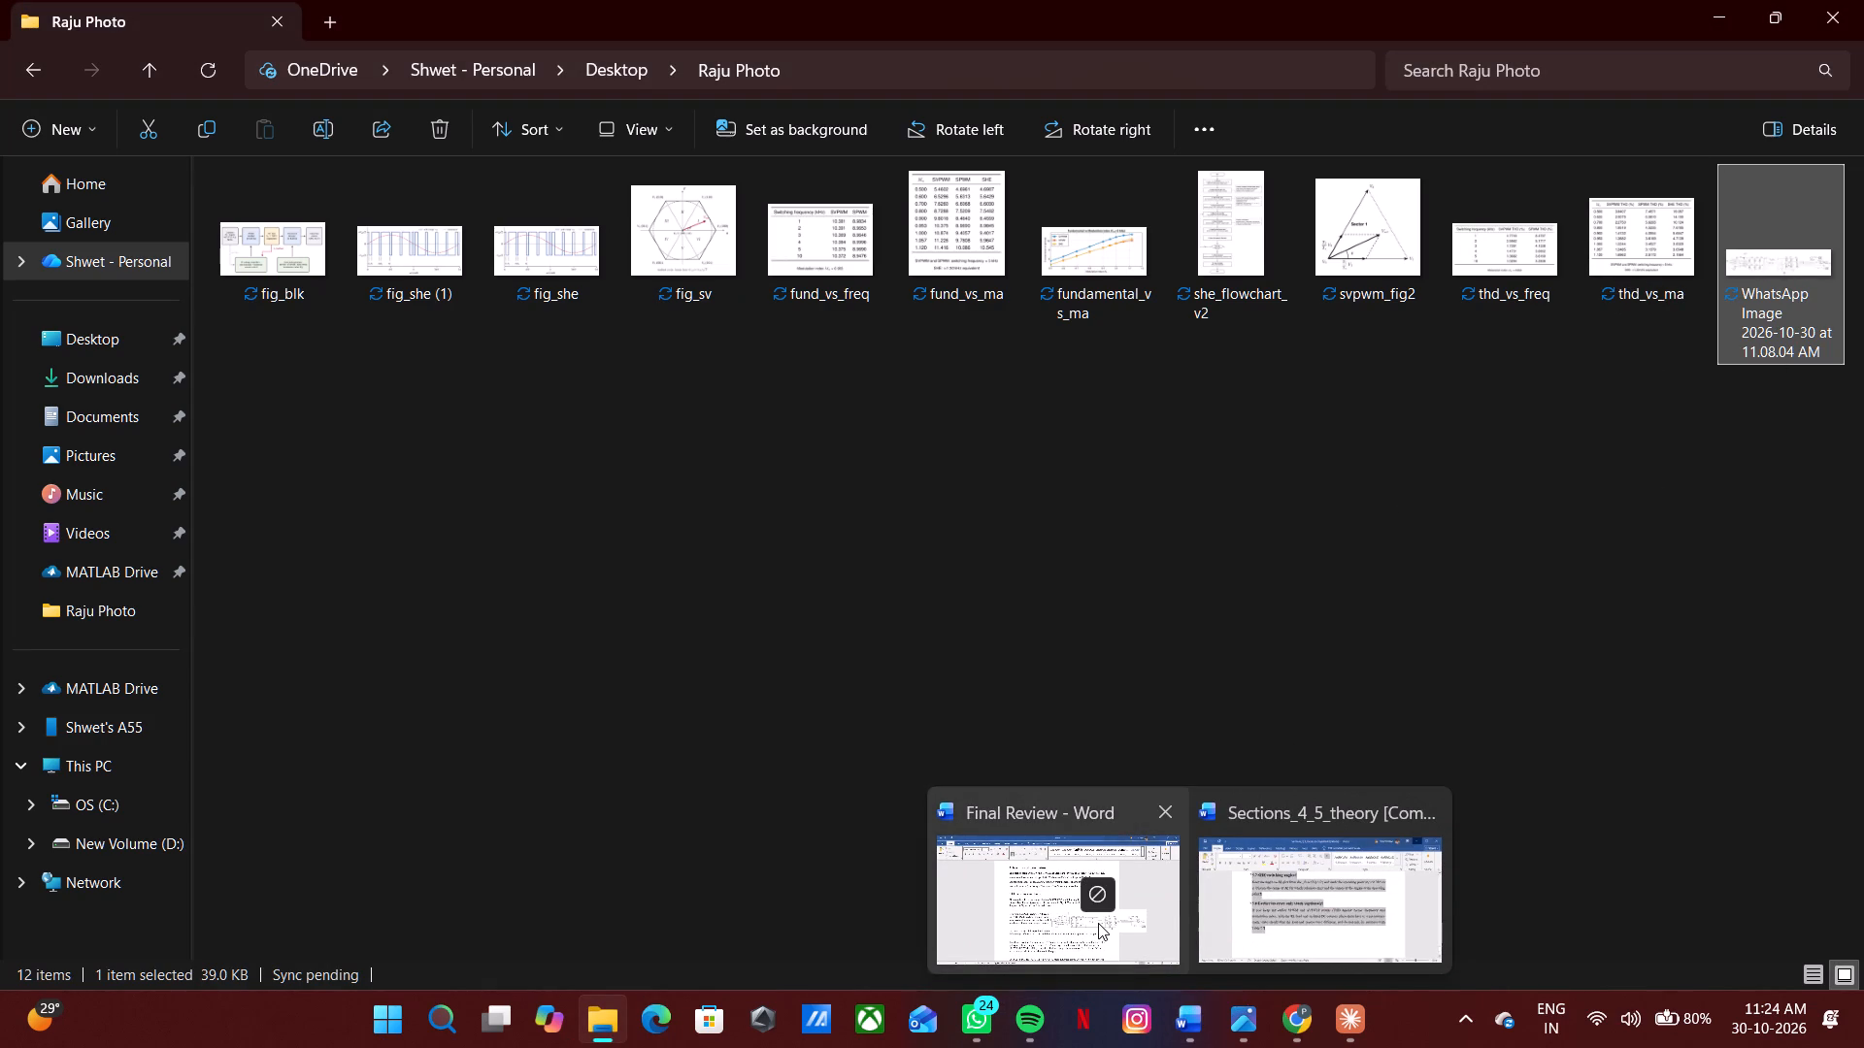
pyautogui.moveTo(1098, 923); pyautogui.dragTo(636, 573)
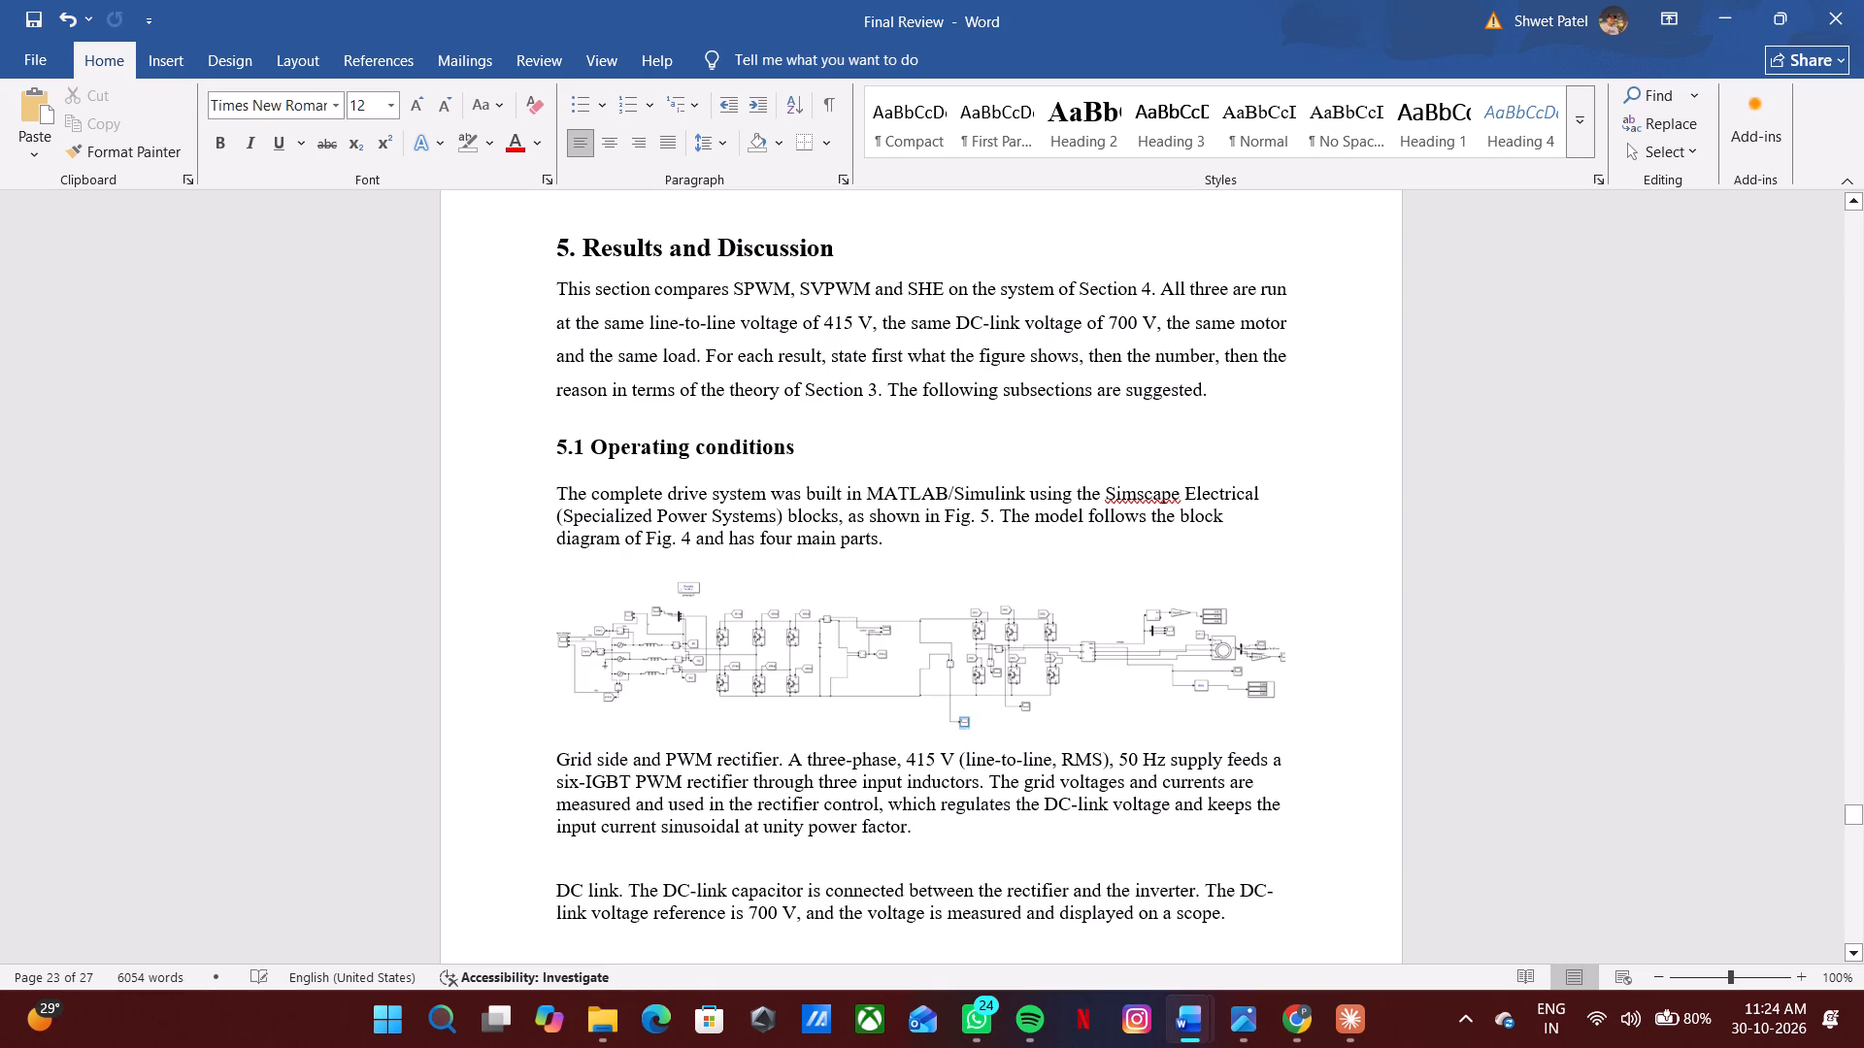
# Stretch the Simulink model picture taller and enlarge it slightly beyond the text width.
pyautogui.scroll(-3, 900, 662)
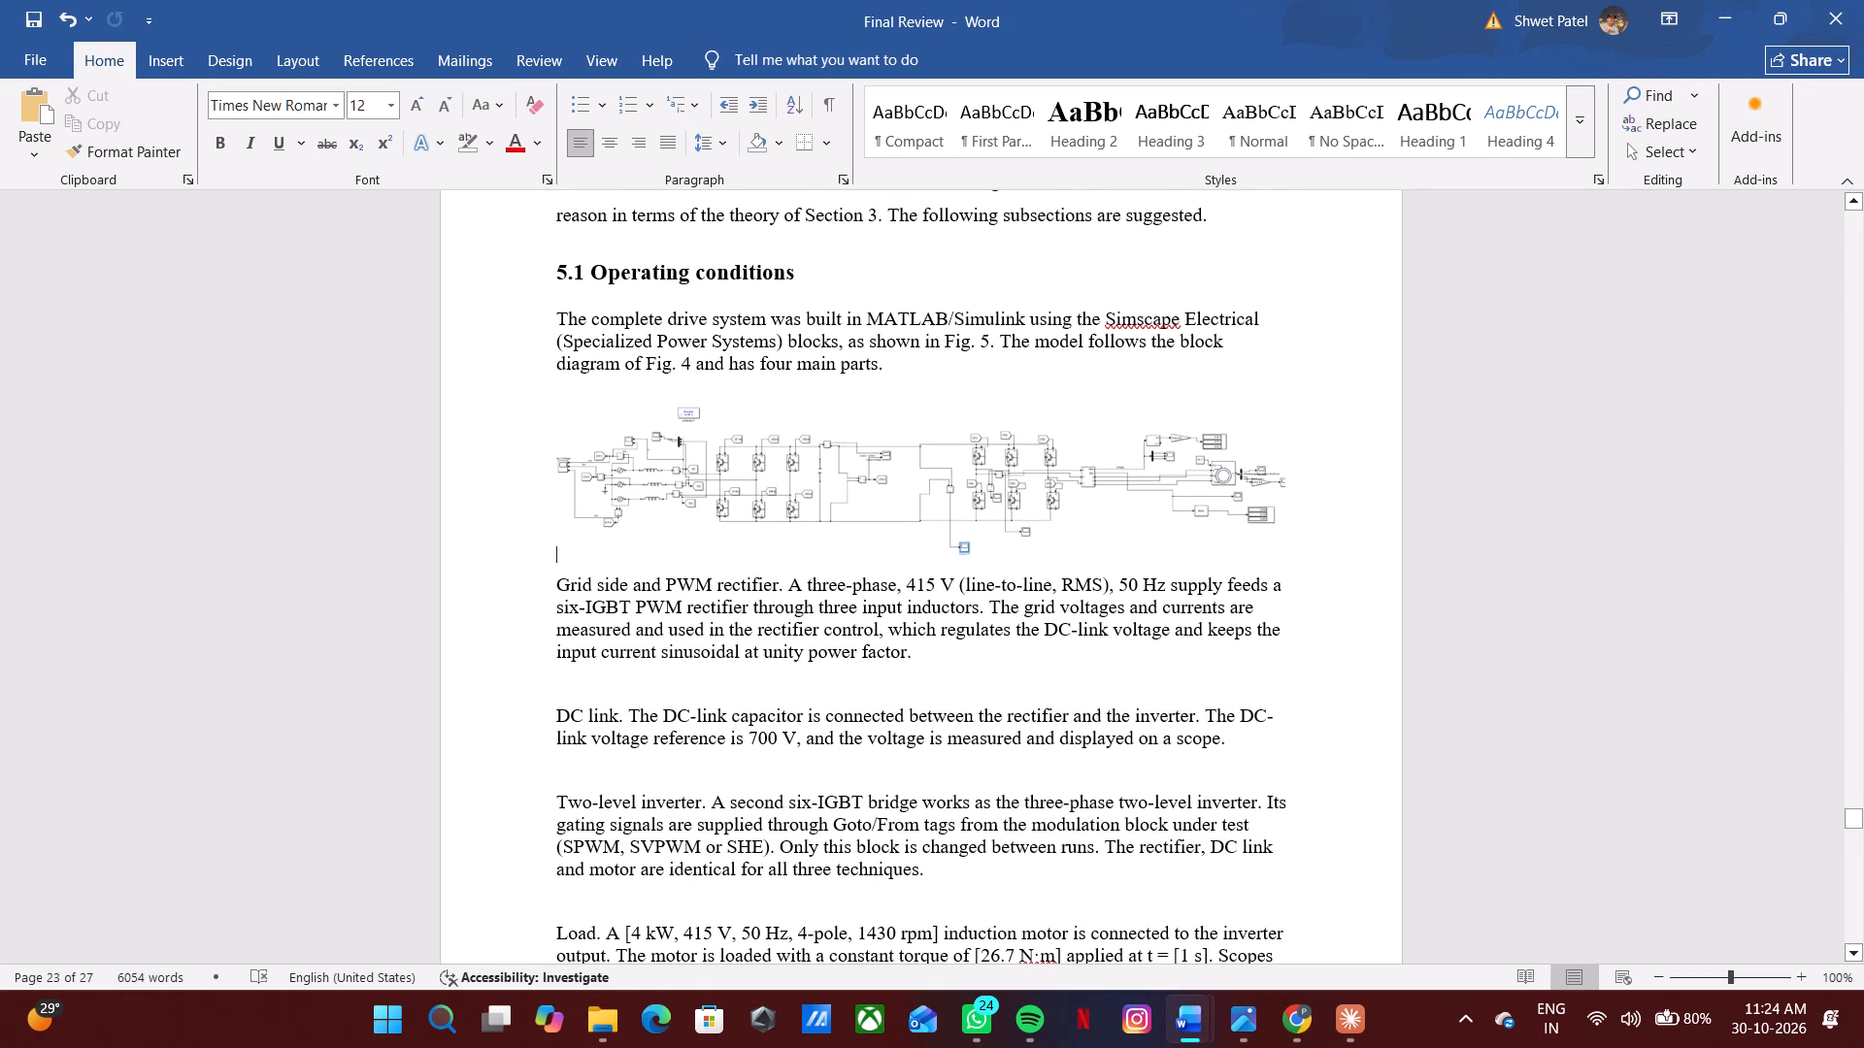
pyautogui.click(801, 419)
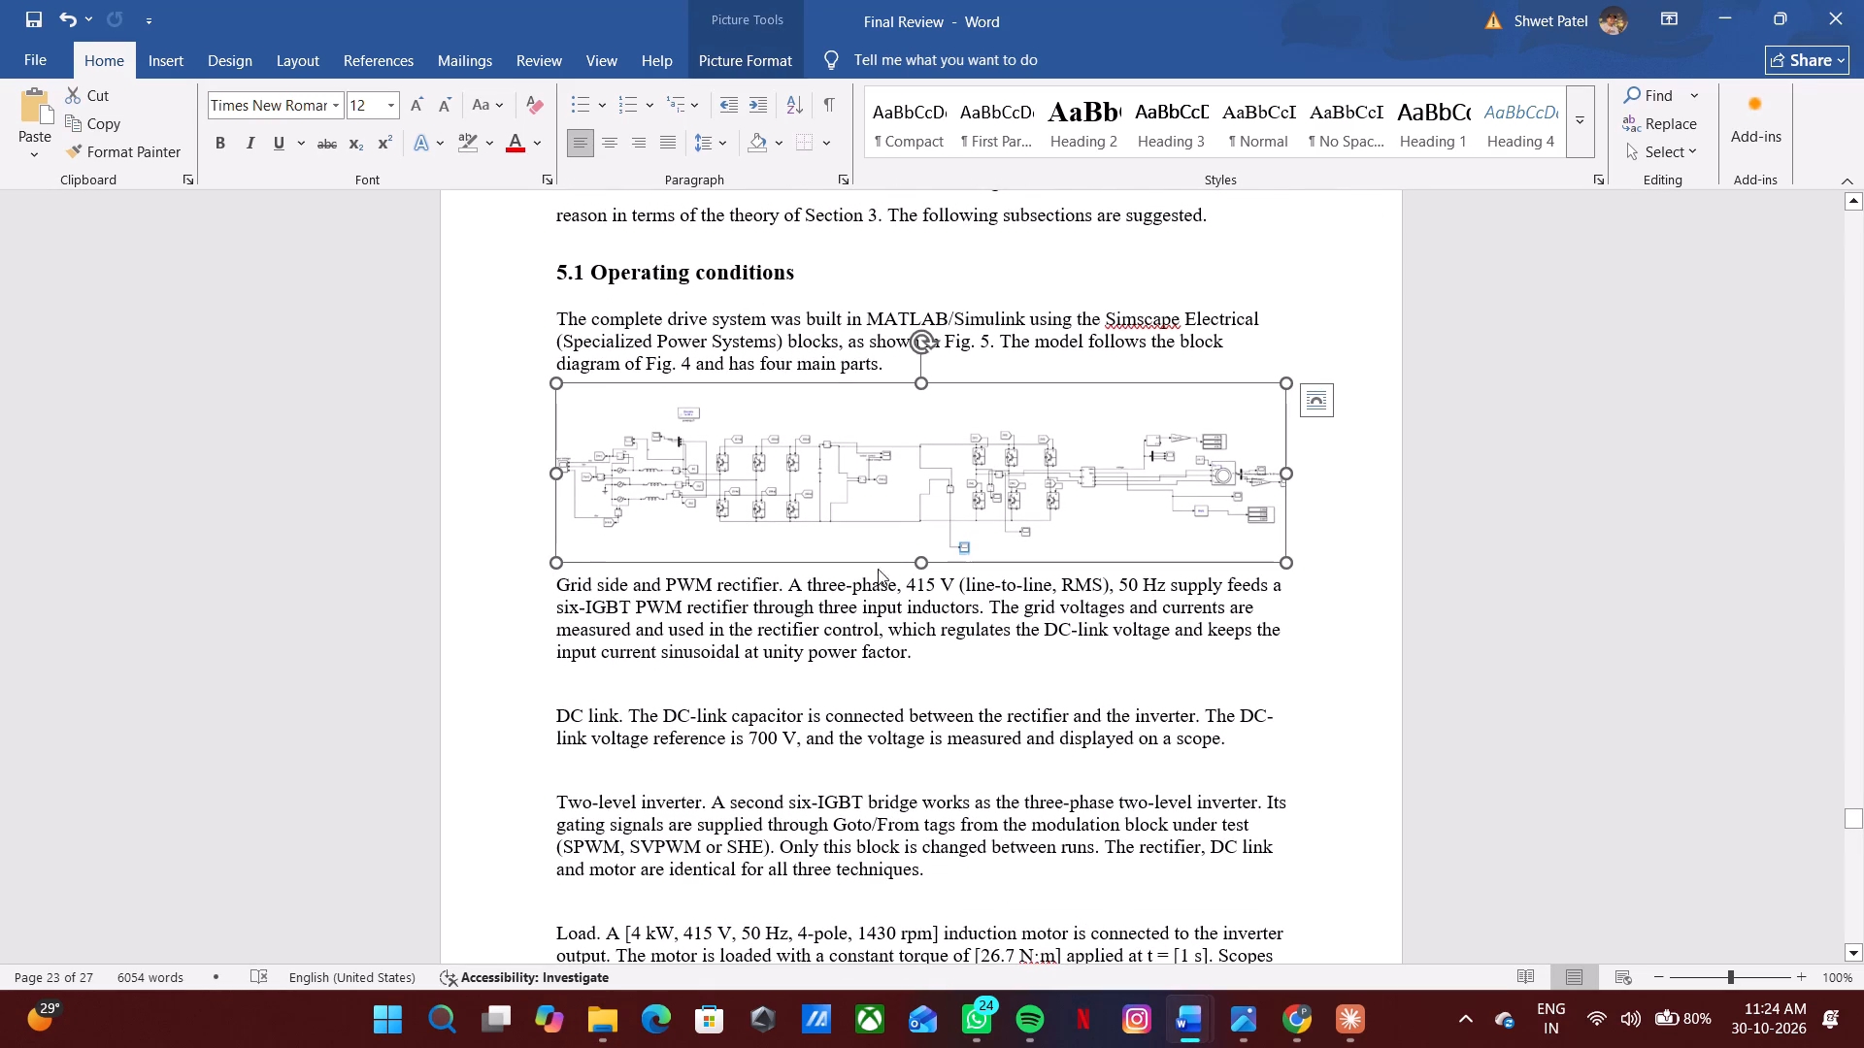
pyautogui.moveTo(921, 560); pyautogui.dragTo(931, 636)
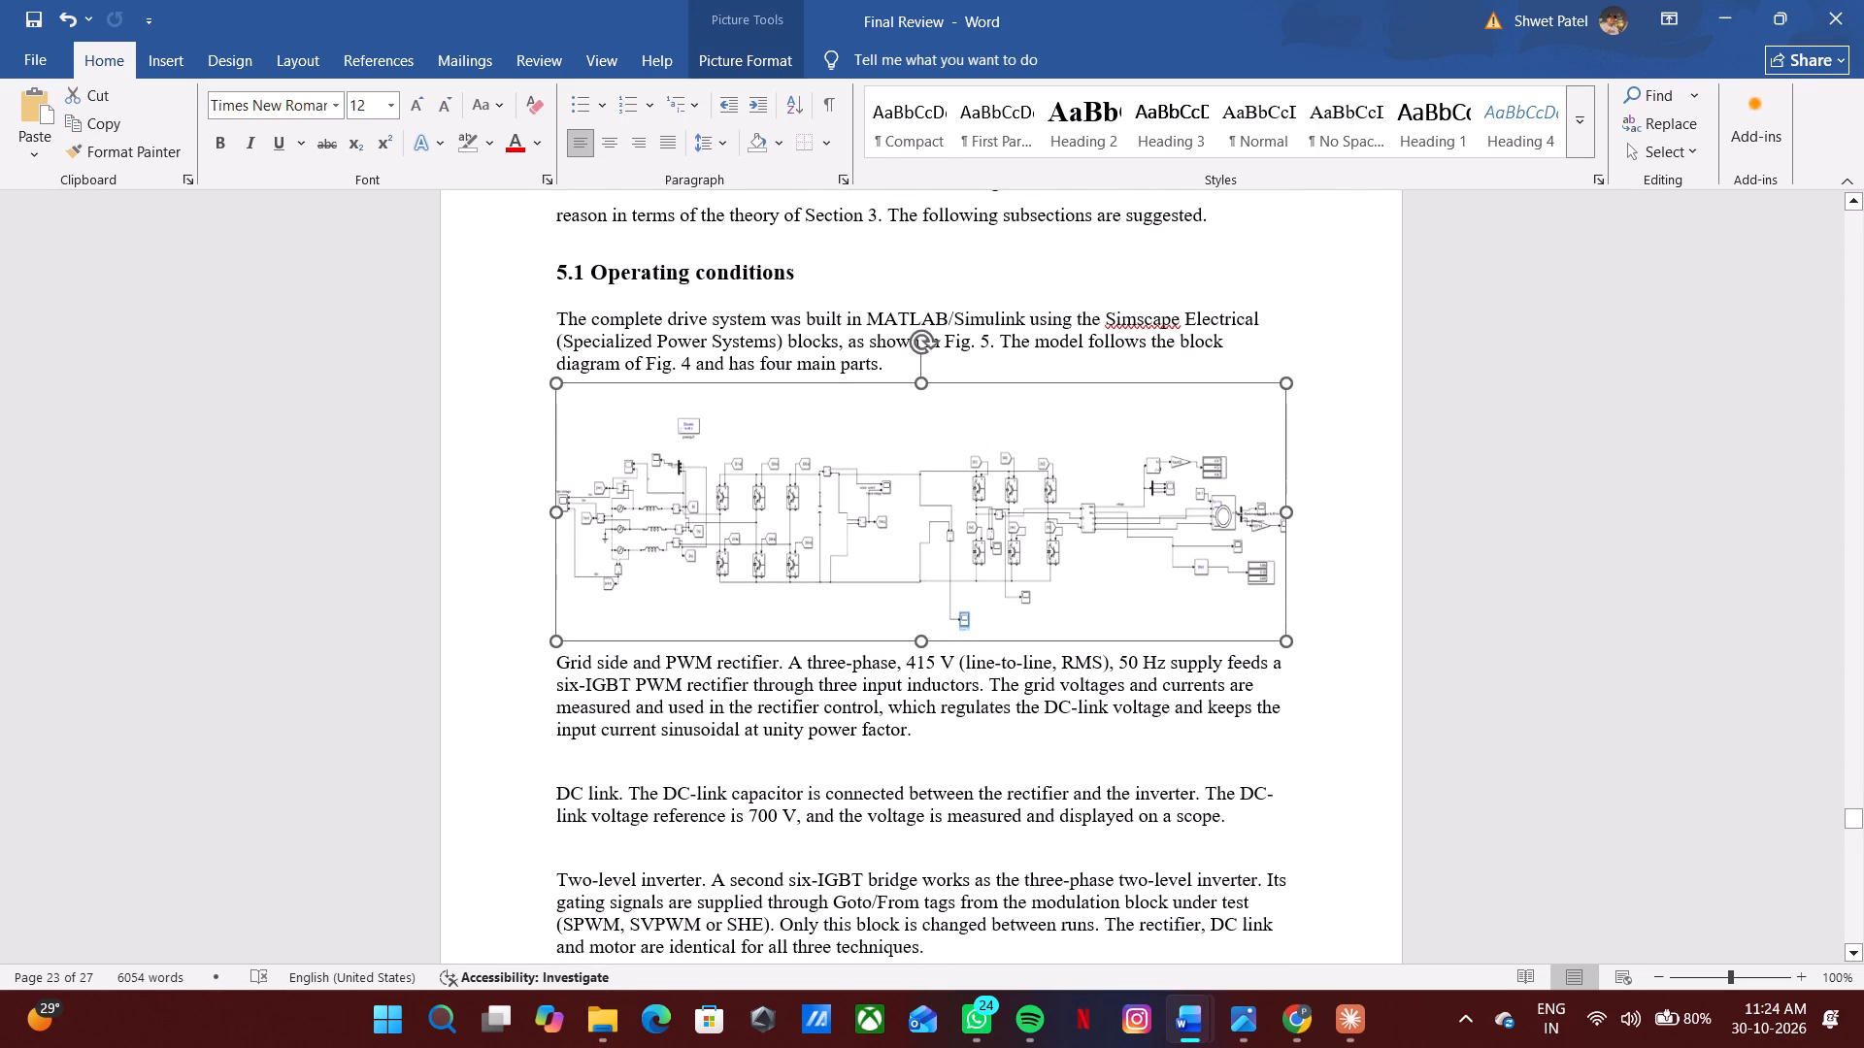
pyautogui.moveTo(931, 636); pyautogui.dragTo(932, 631)
pyautogui.click(1698, 606)
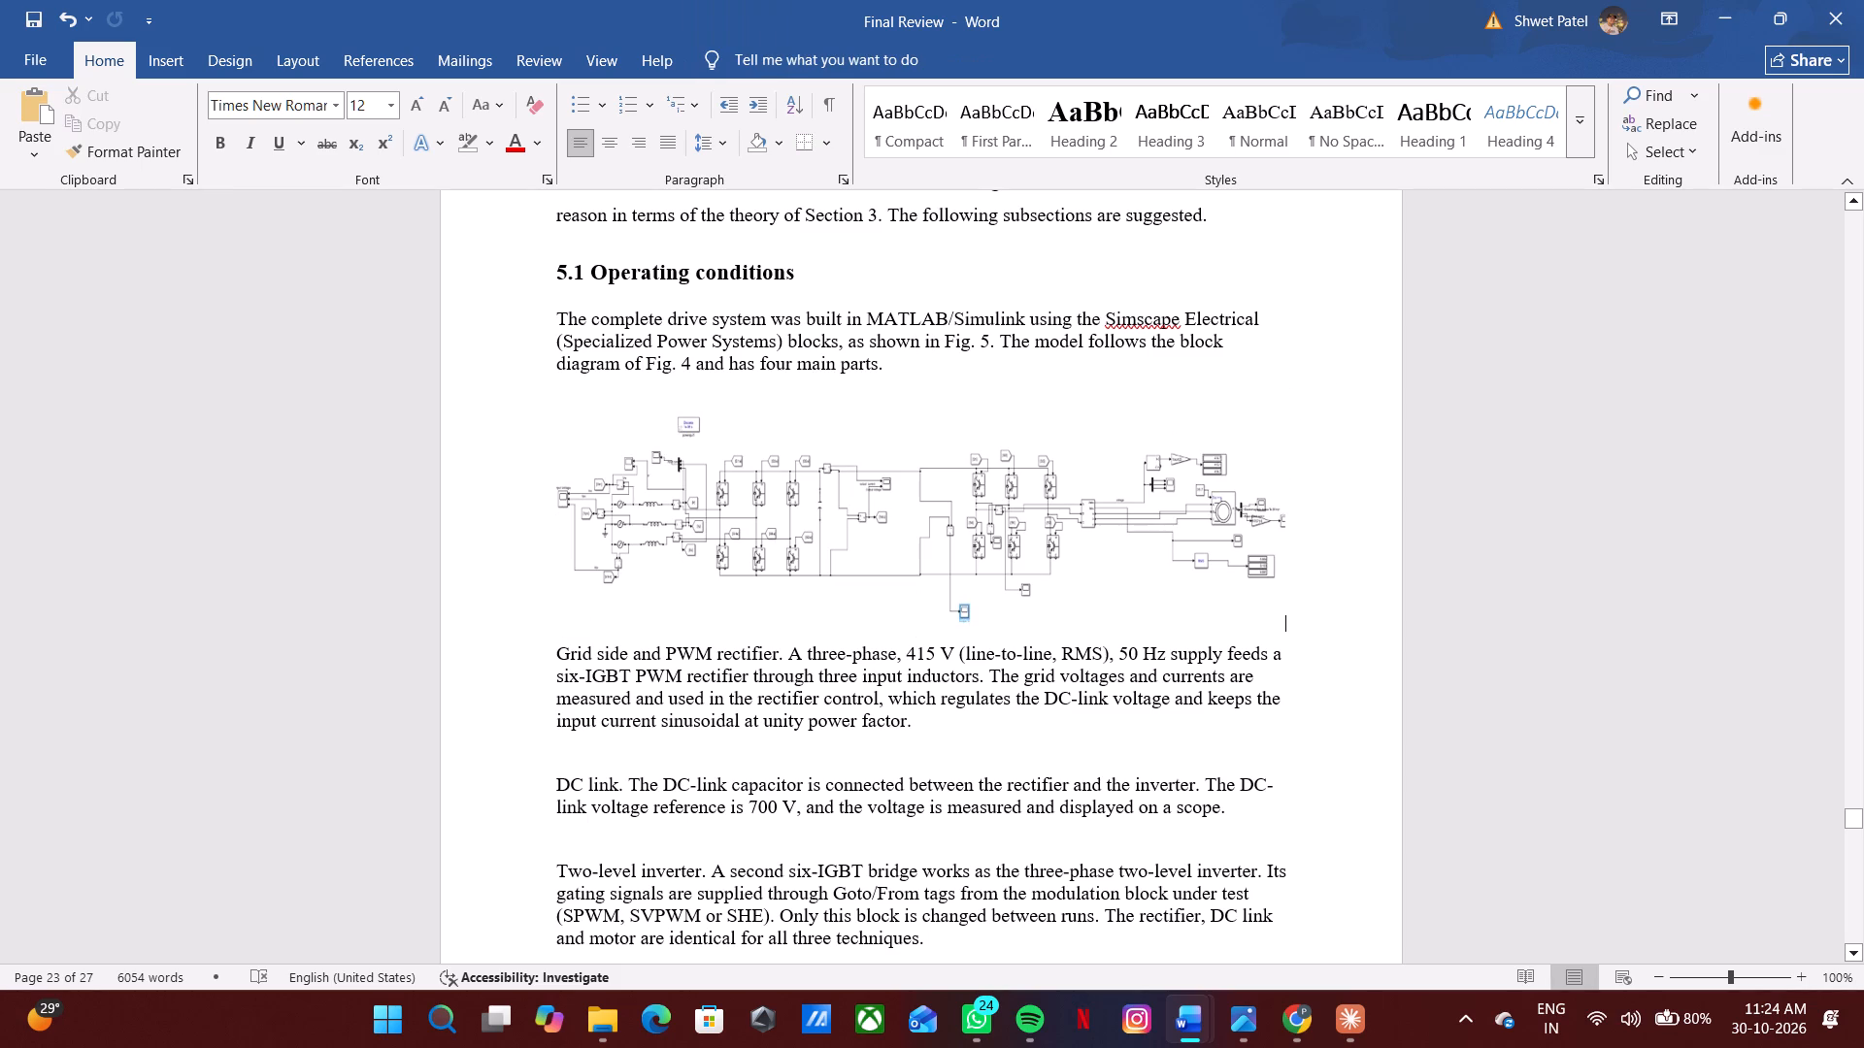
pyautogui.click(1284, 592)
pyautogui.click(1288, 635)
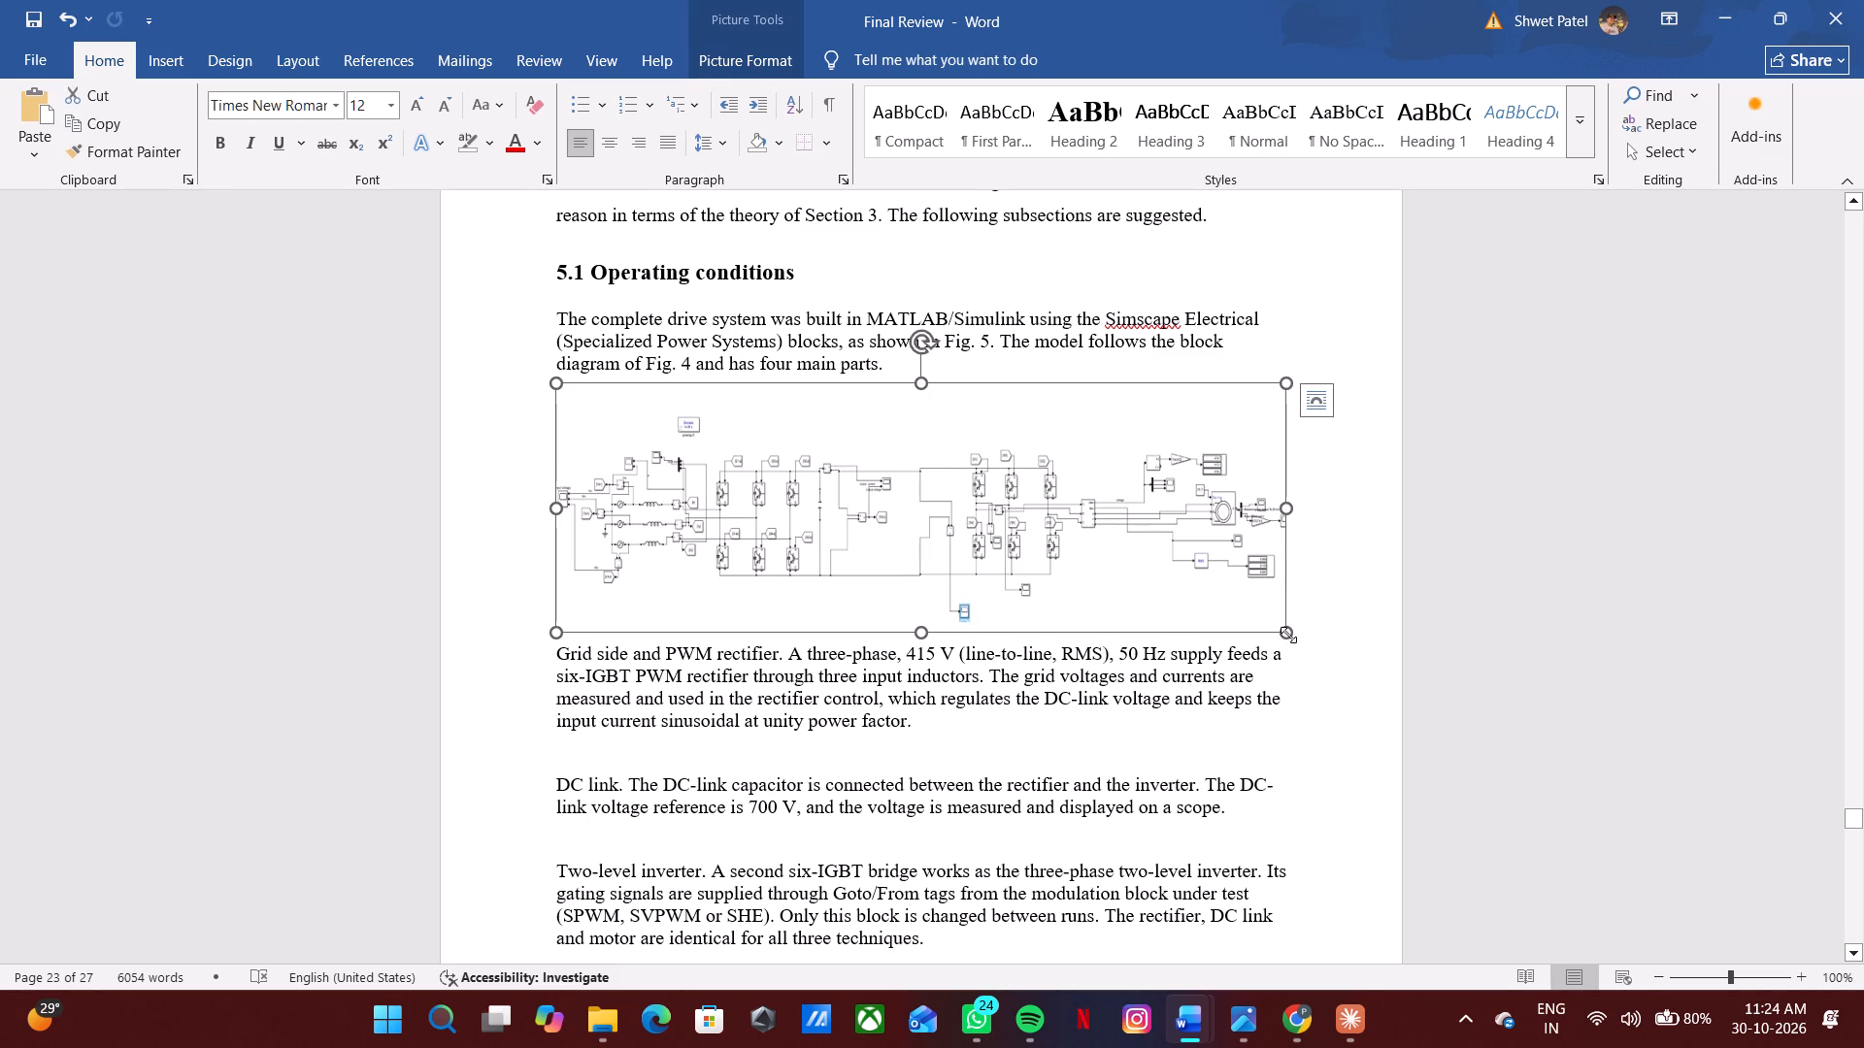
pyautogui.click(1648, 677)
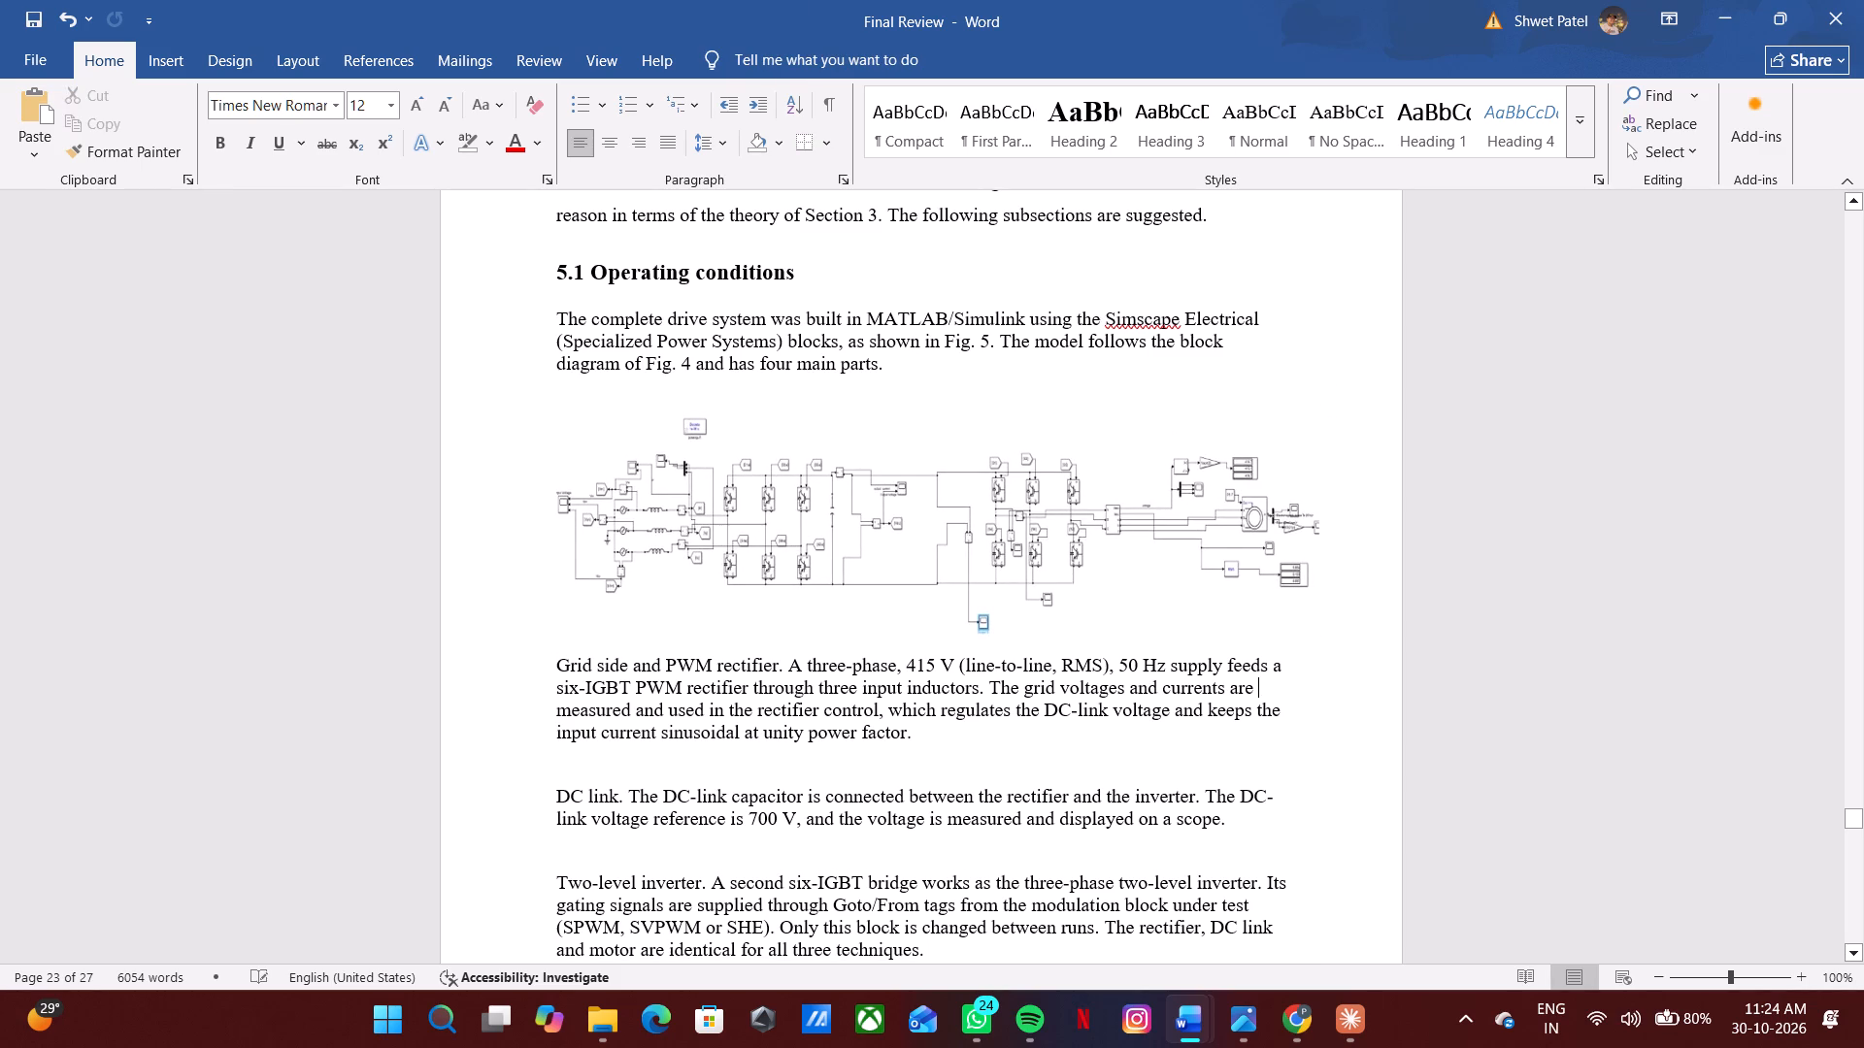
# Increase the line spacing slightly for all 5.1 Operating conditions text, from the introductory paragraph through the Test conditions paragraph.
pyautogui.scroll(-1, 1113, 527)
pyautogui.scroll(2, 1105, 520)
pyautogui.click(549, 372)
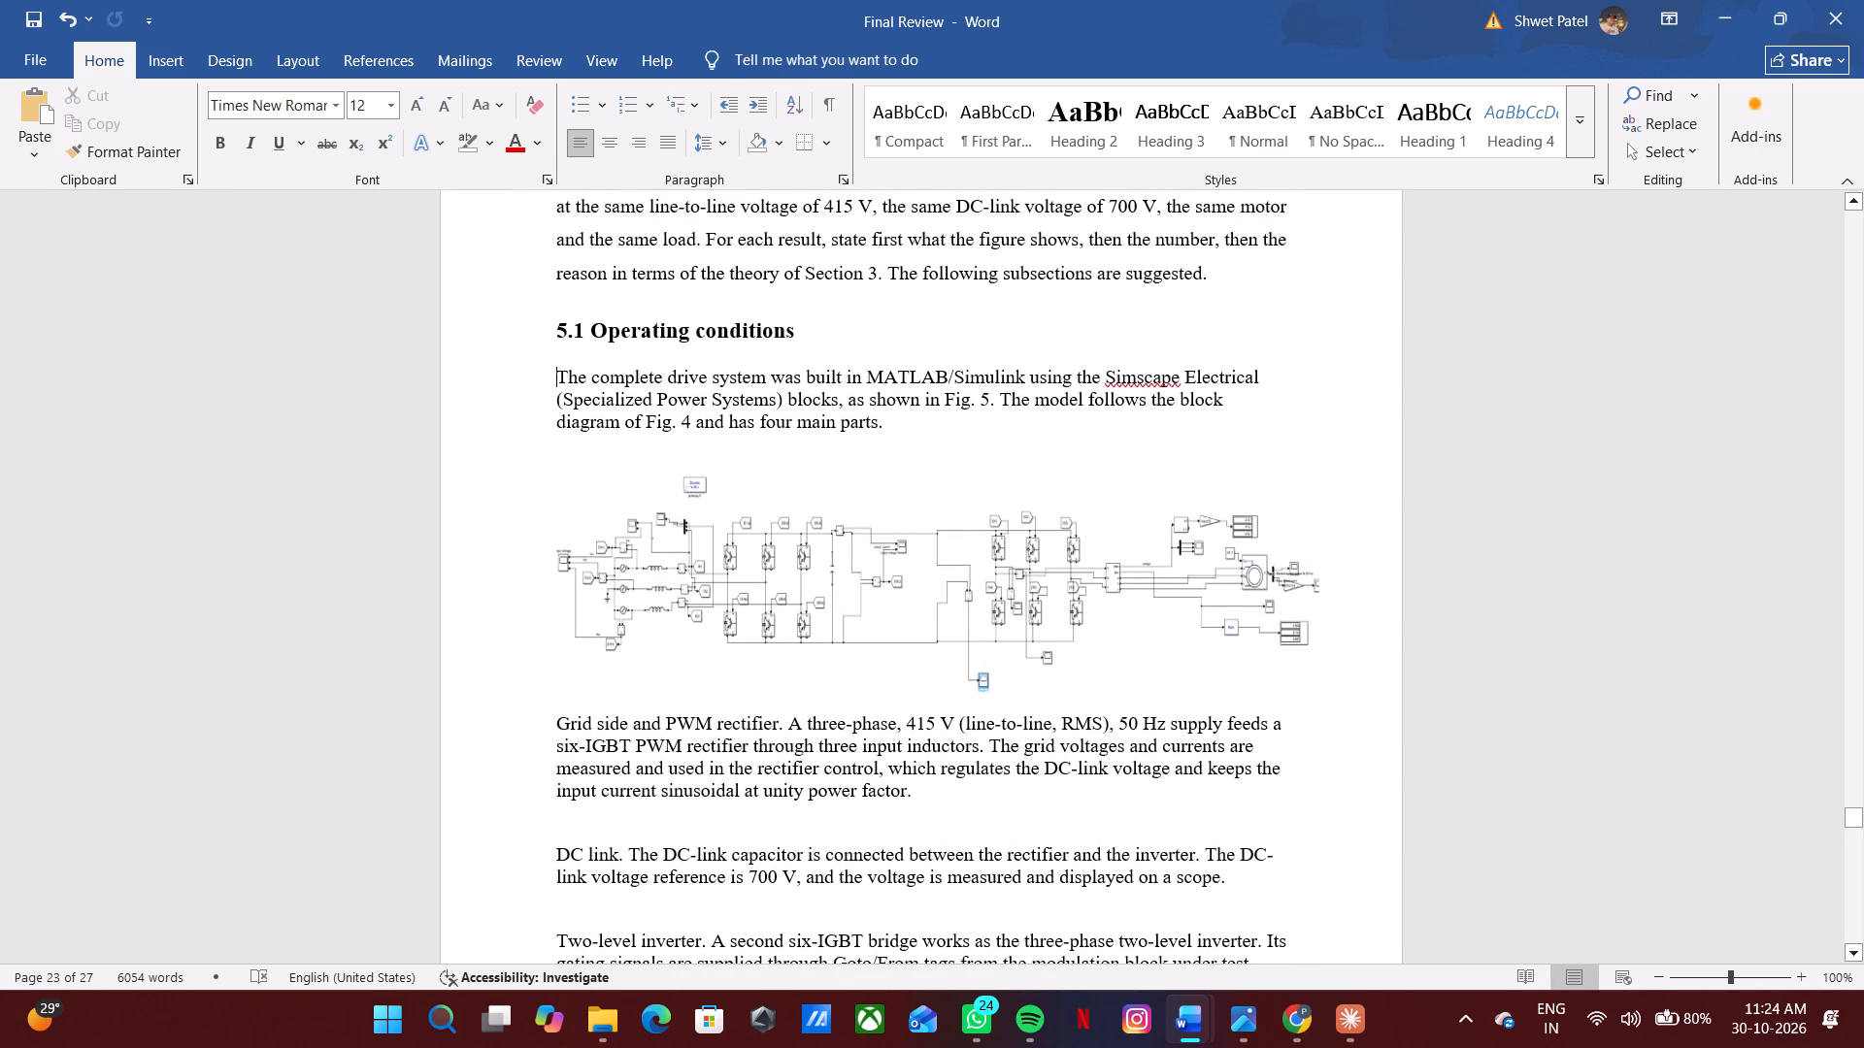
pyautogui.moveTo(549, 372); pyautogui.dragTo(838, 868)
pyautogui.scroll(-2, 838, 868)
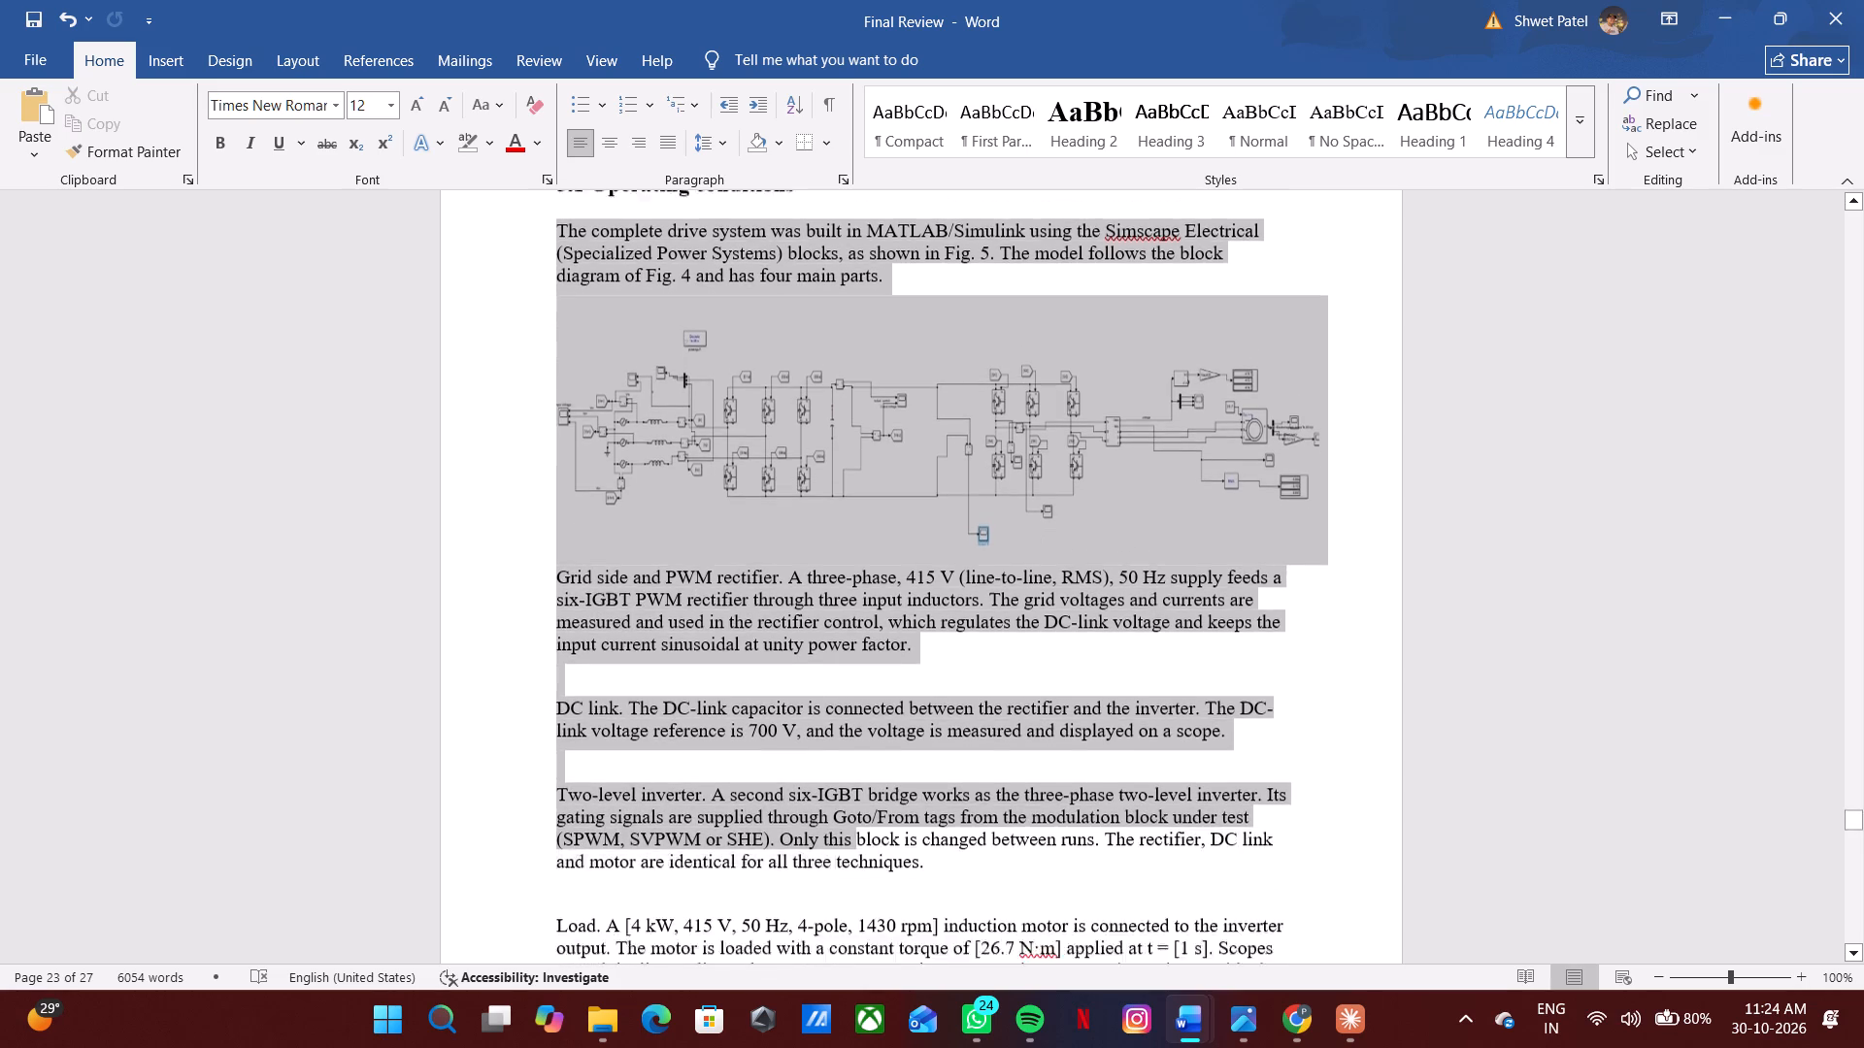
pyautogui.scroll(-2, 838, 868)
pyautogui.moveTo(838, 868); pyautogui.dragTo(854, 779)
pyautogui.scroll(-14, 840, 839)
pyautogui.scroll(1, 854, 779)
pyautogui.moveTo(854, 779); pyautogui.dragTo(603, 641)
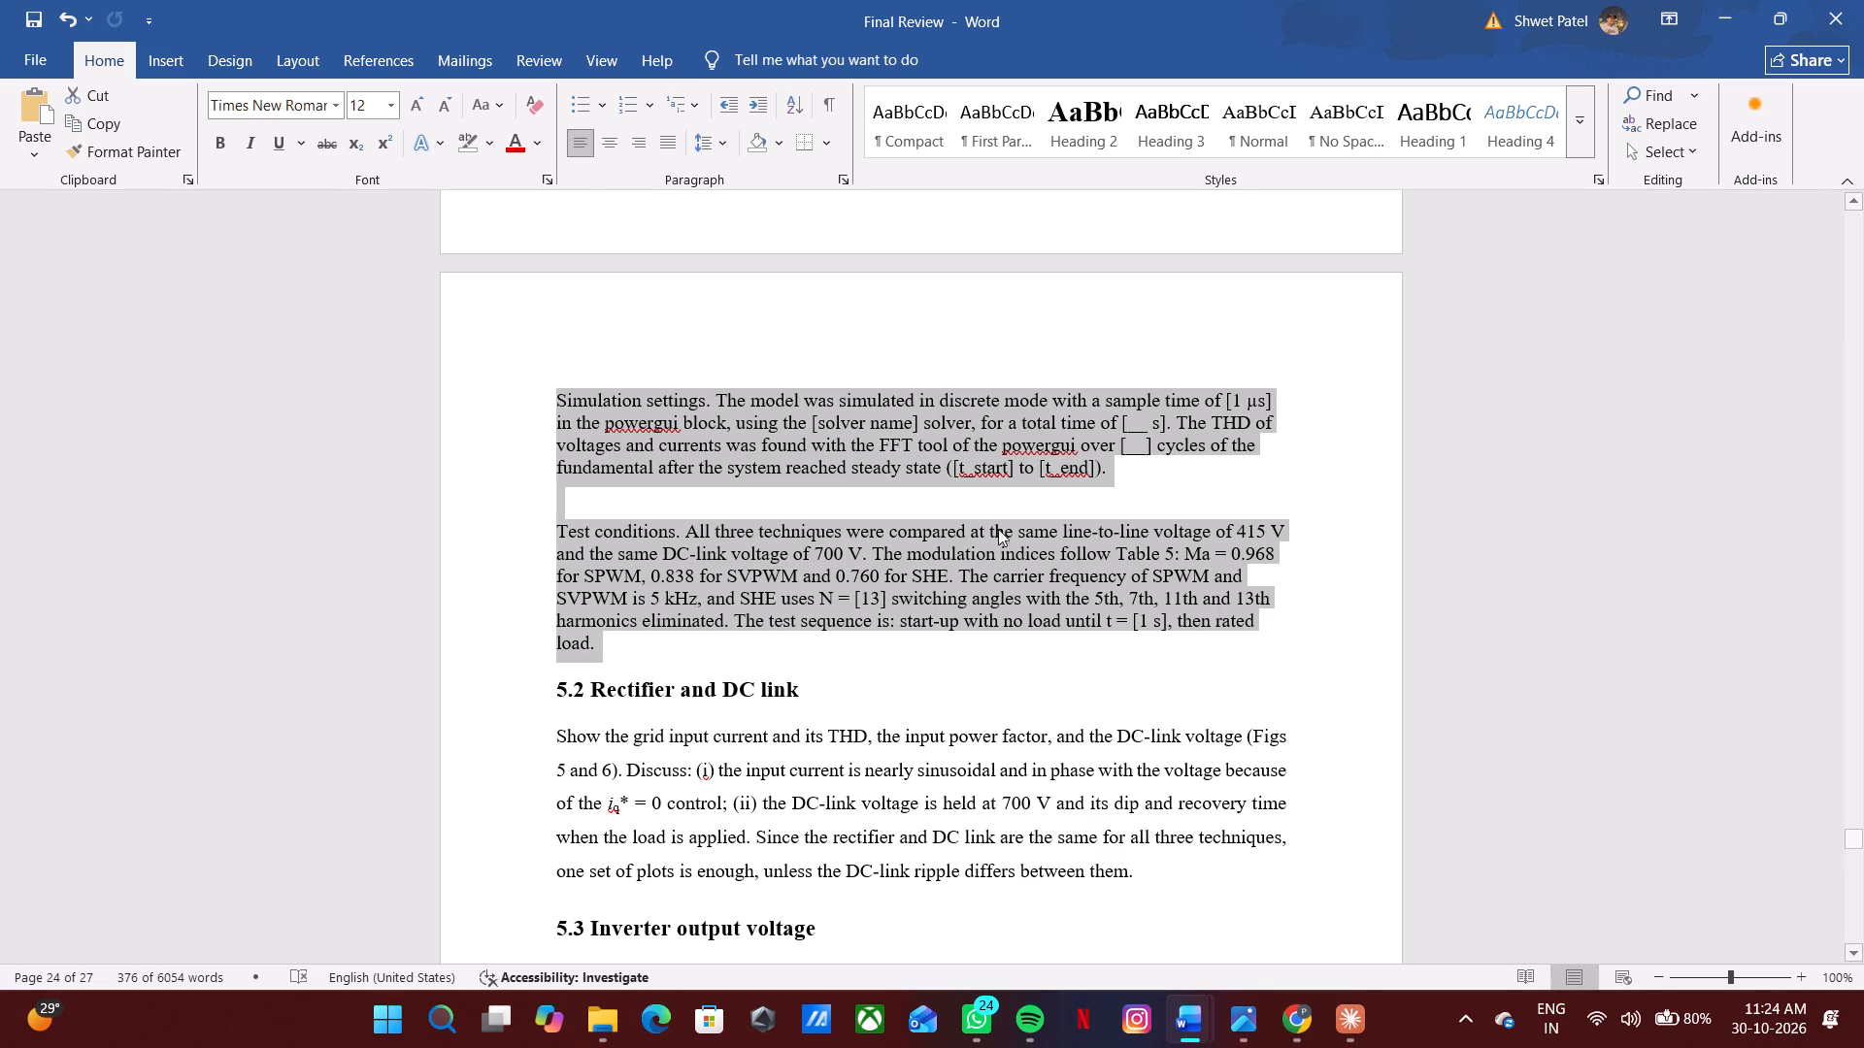
pyautogui.click(716, 134)
pyautogui.click(736, 199)
pyautogui.click(1152, 516)
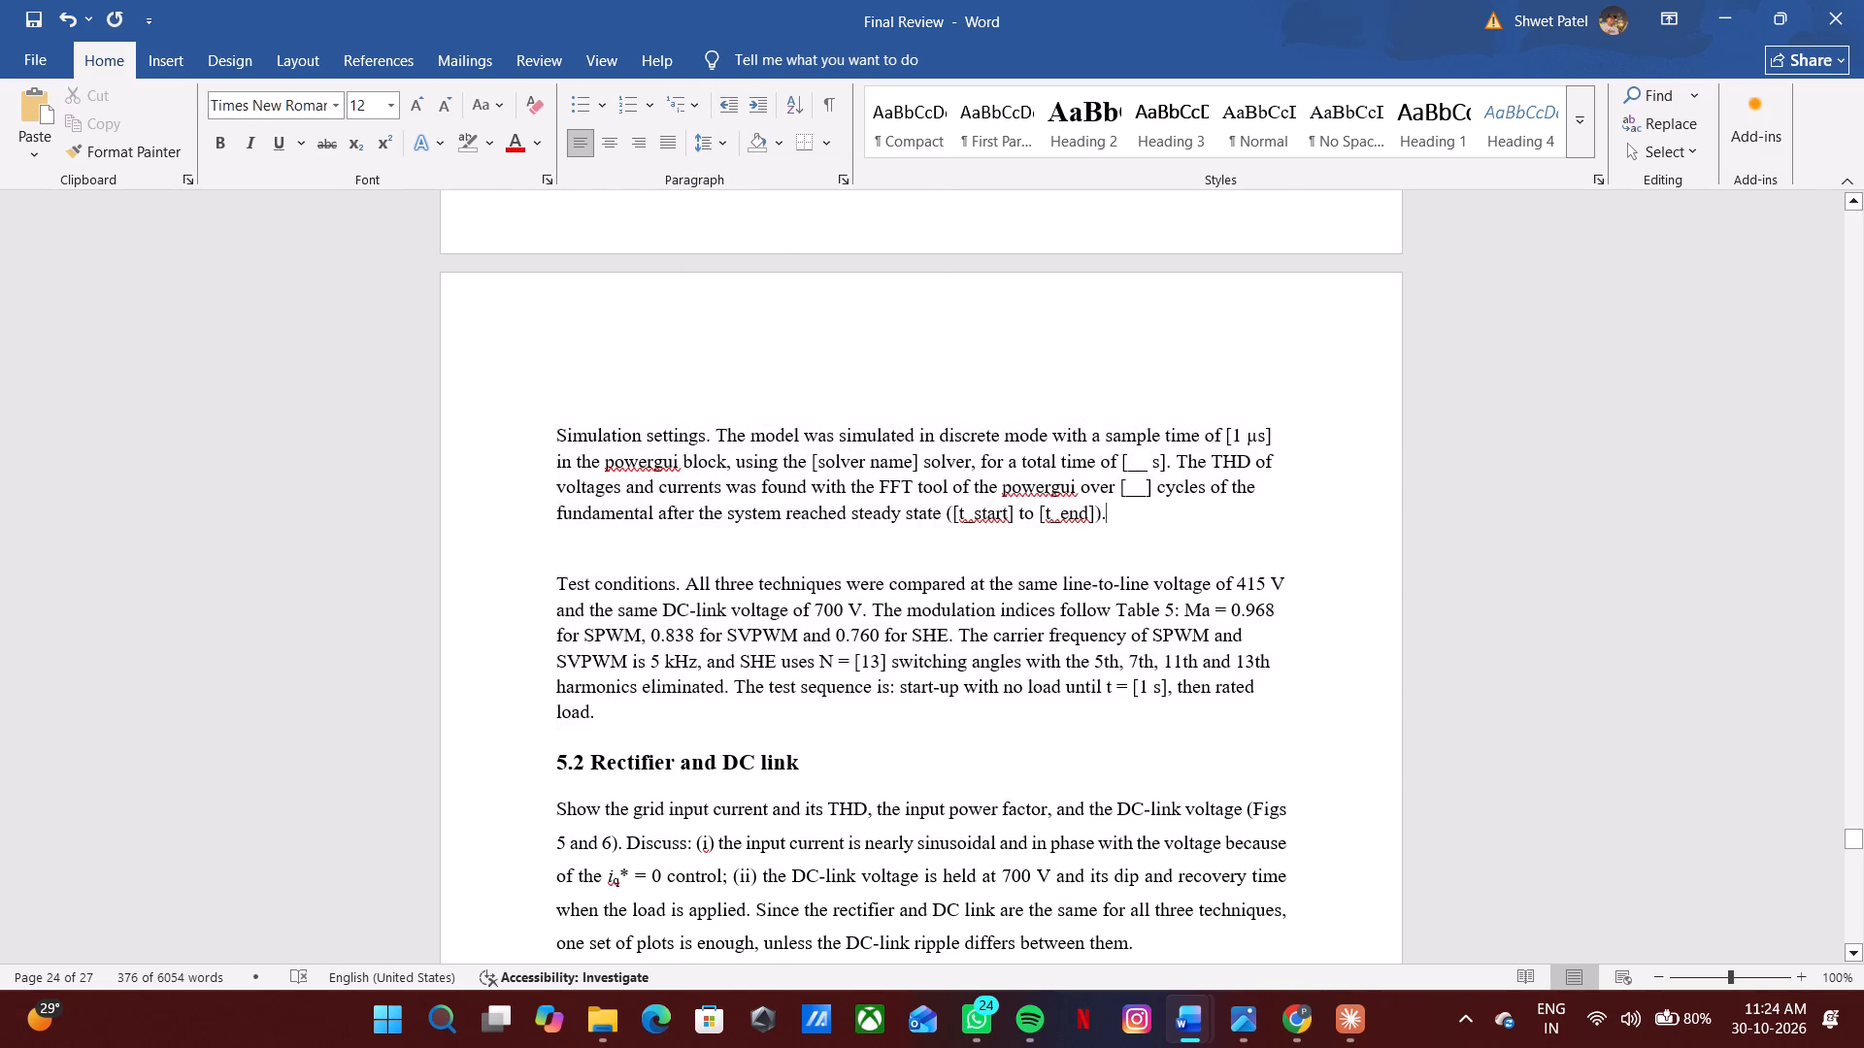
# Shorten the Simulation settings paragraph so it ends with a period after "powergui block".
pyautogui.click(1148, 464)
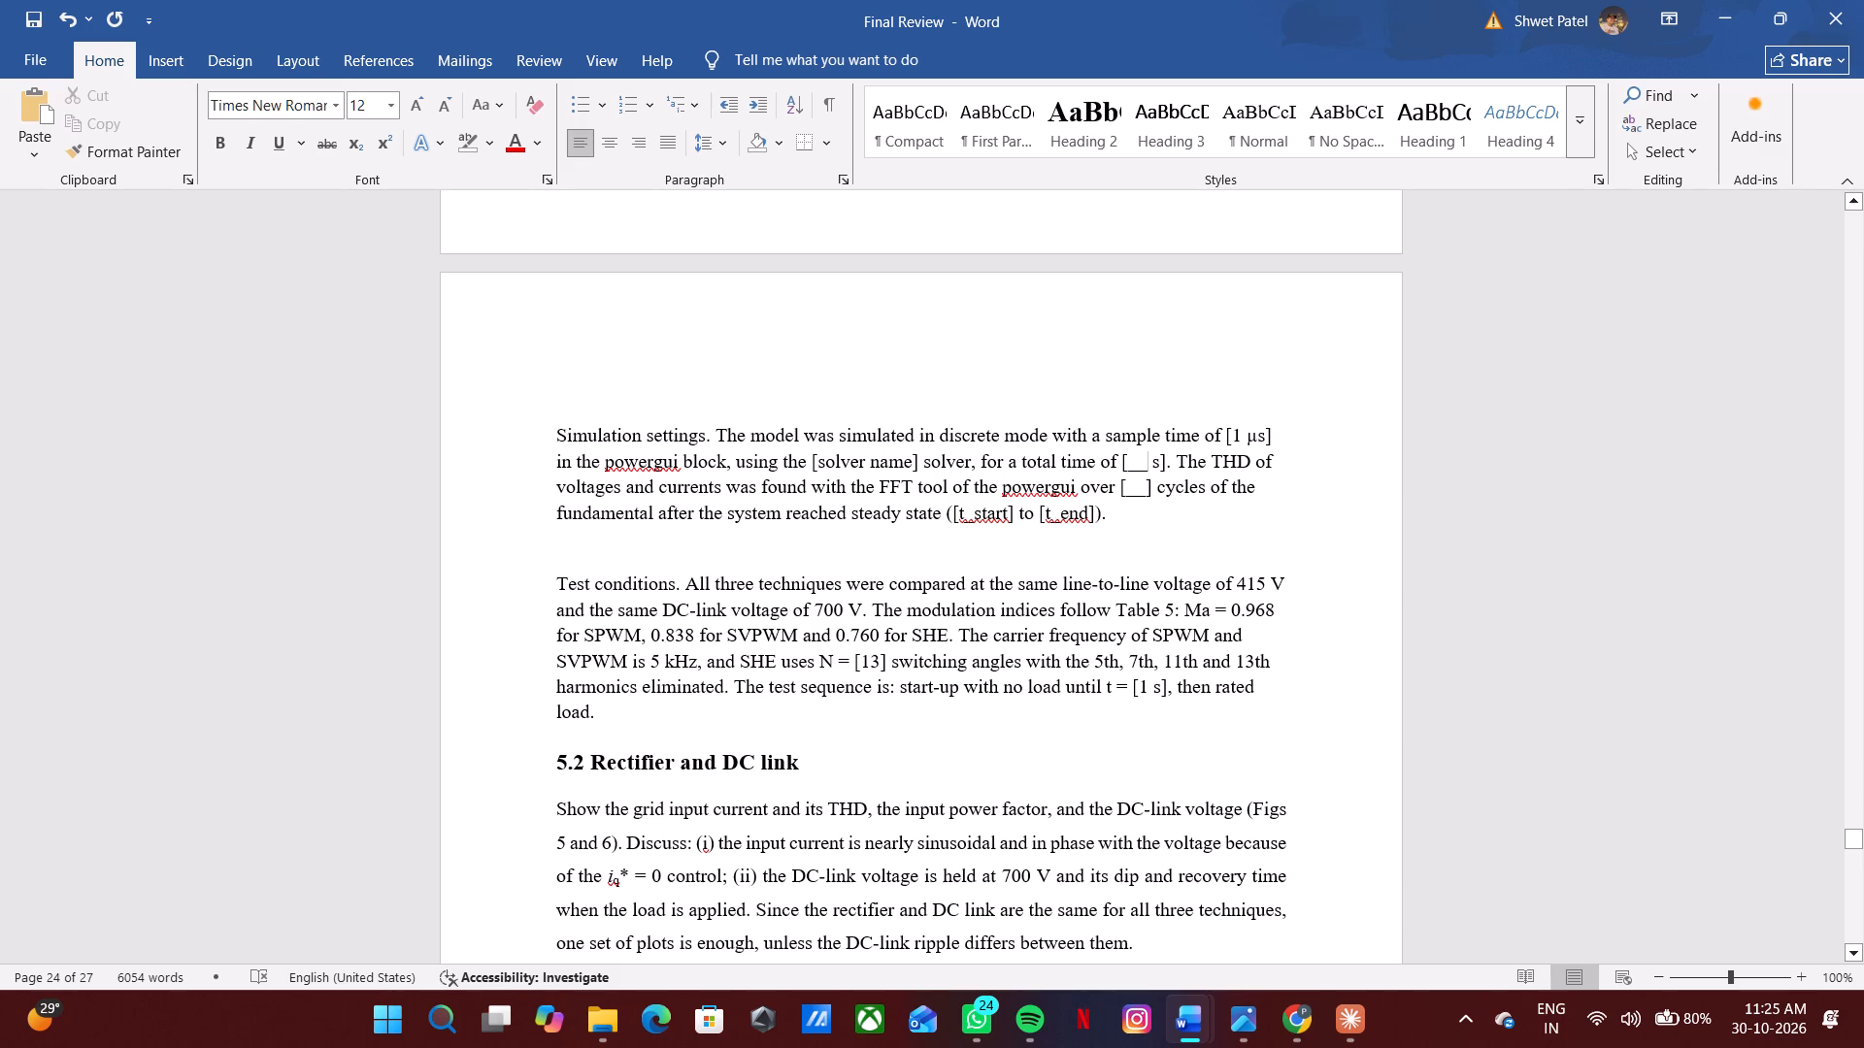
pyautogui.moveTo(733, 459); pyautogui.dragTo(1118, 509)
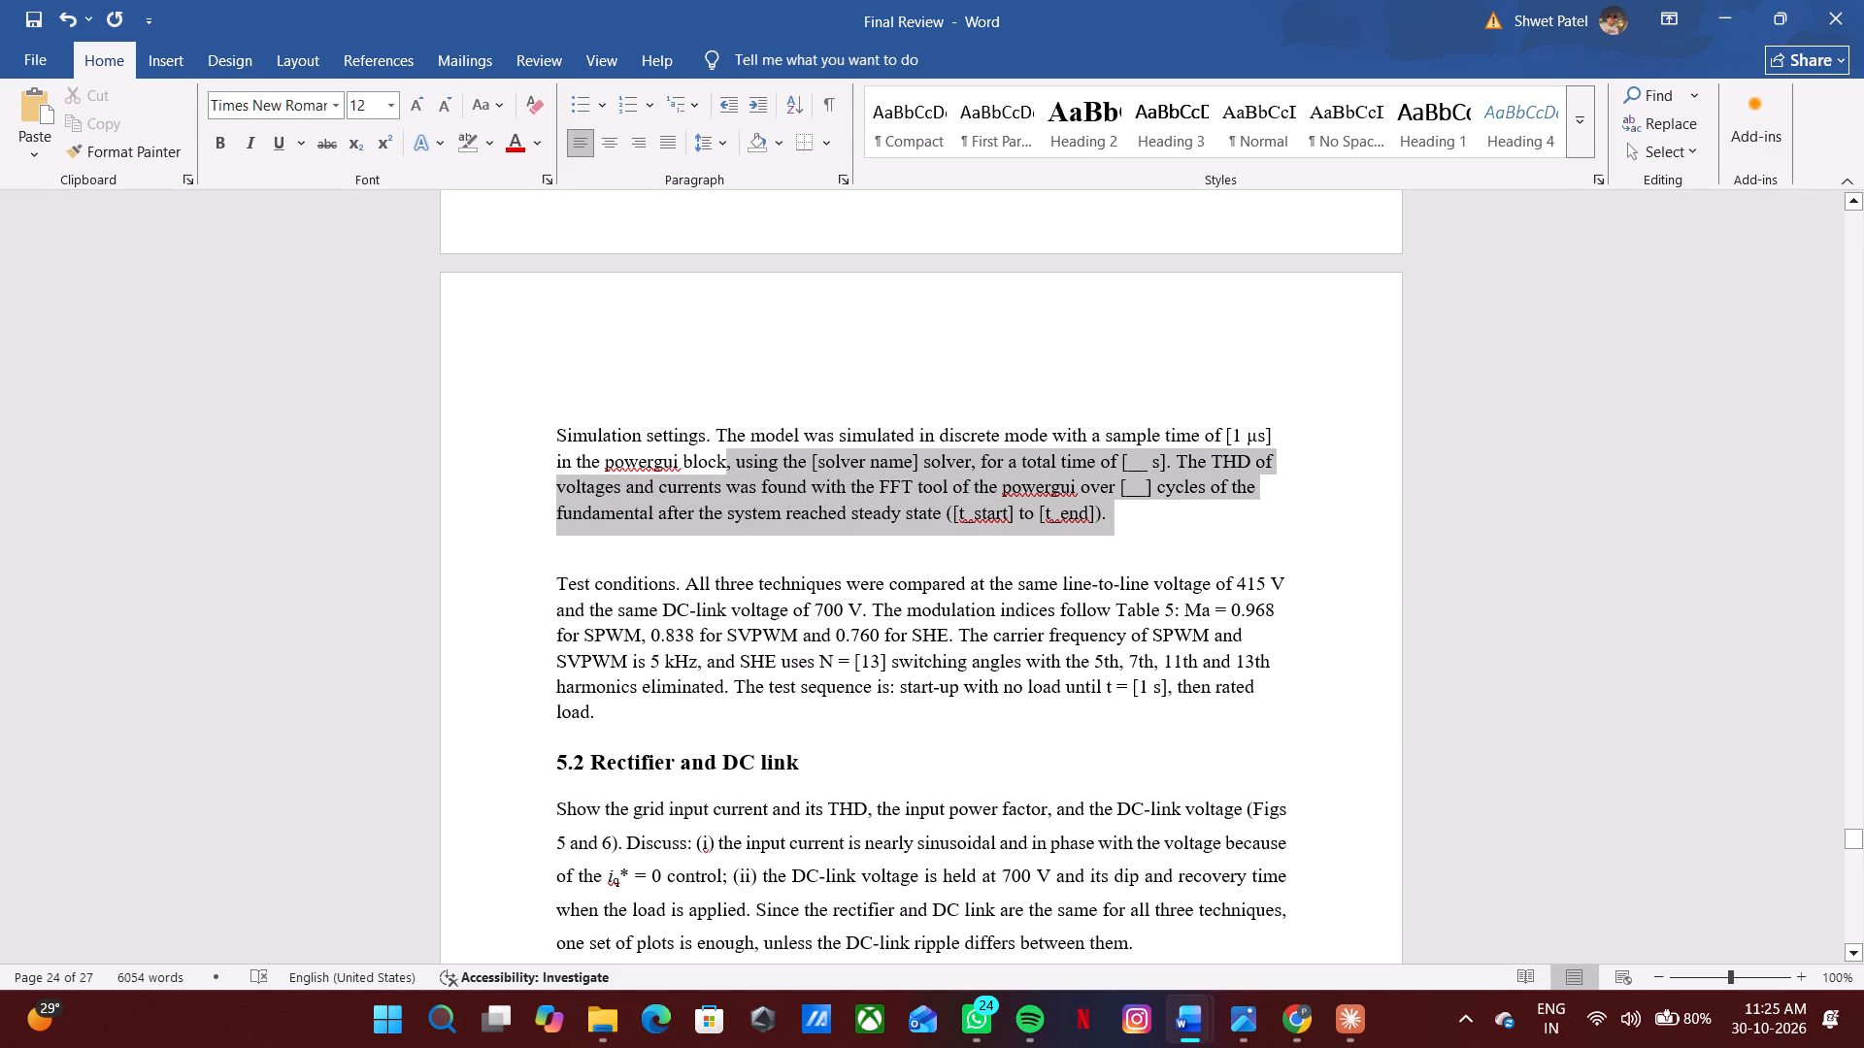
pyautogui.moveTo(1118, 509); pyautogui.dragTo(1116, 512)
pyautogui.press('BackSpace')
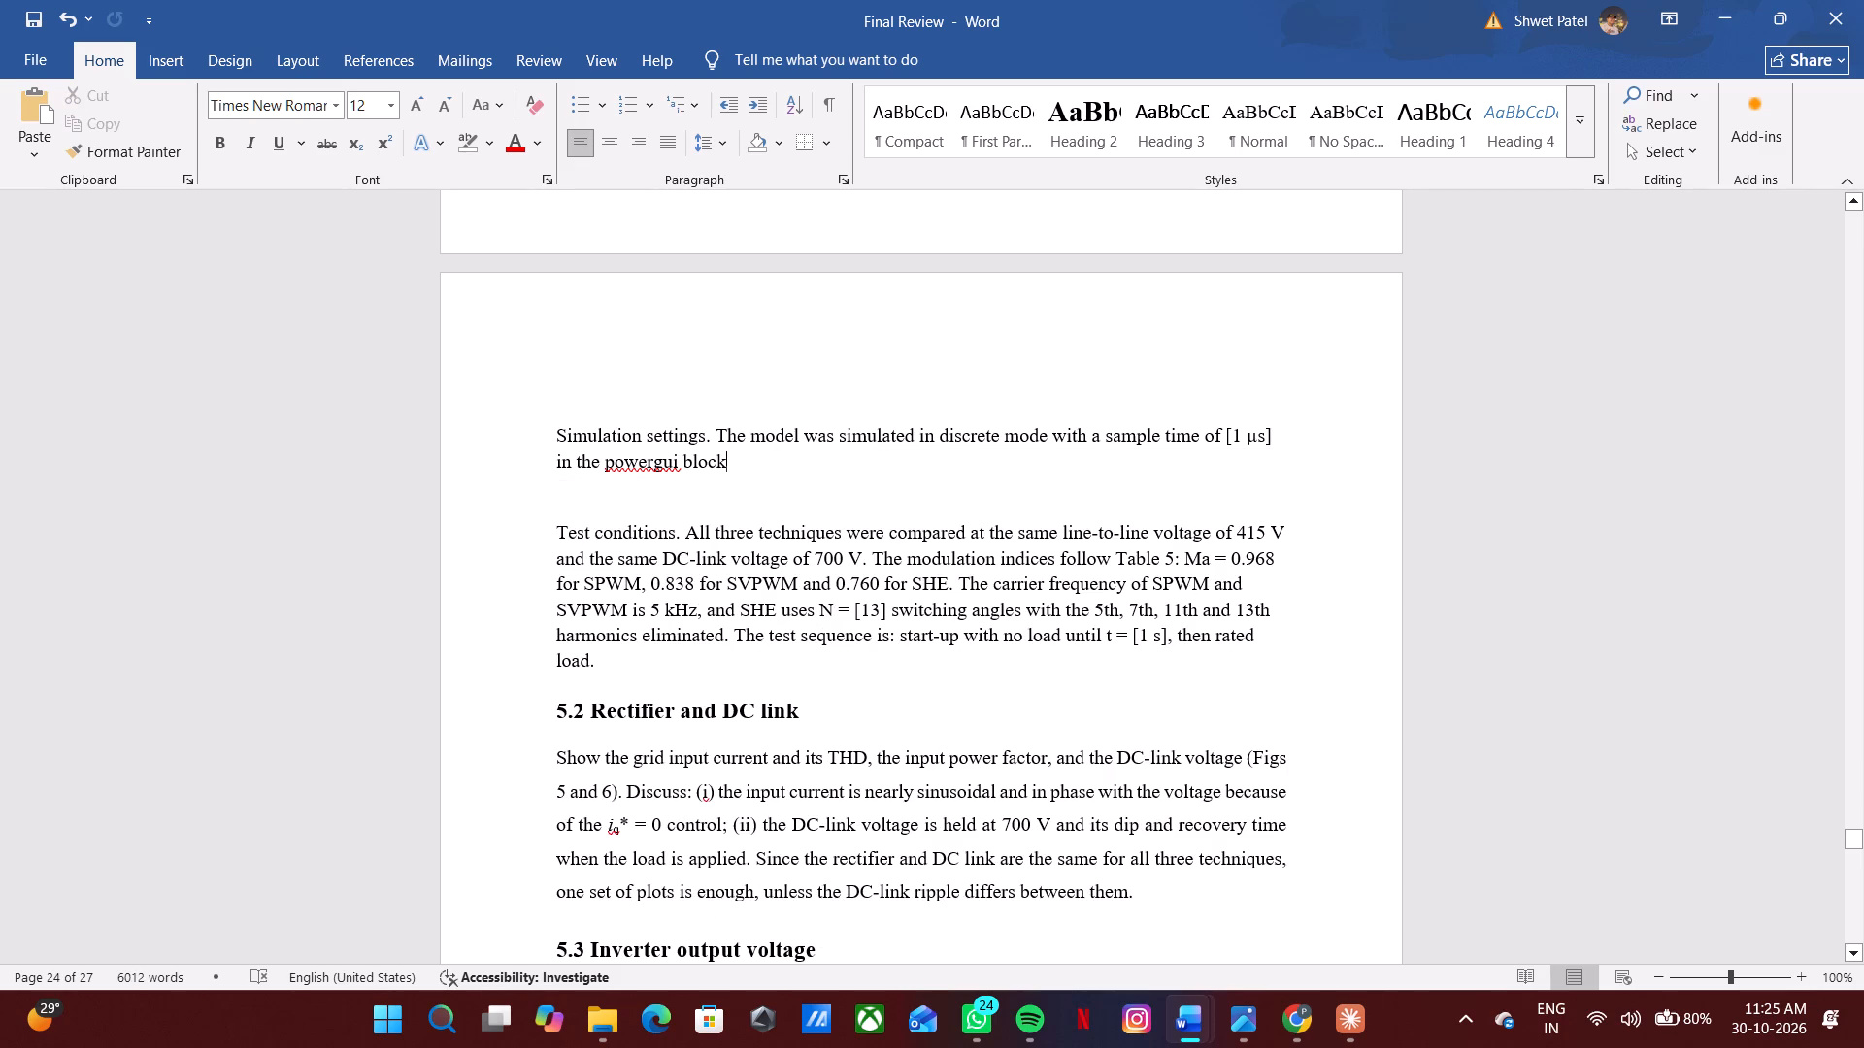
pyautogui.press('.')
# Delete the whole Simulation settings paragraph and the empty line it leaves above Test conditions.
pyautogui.scroll(4, 867, 480)
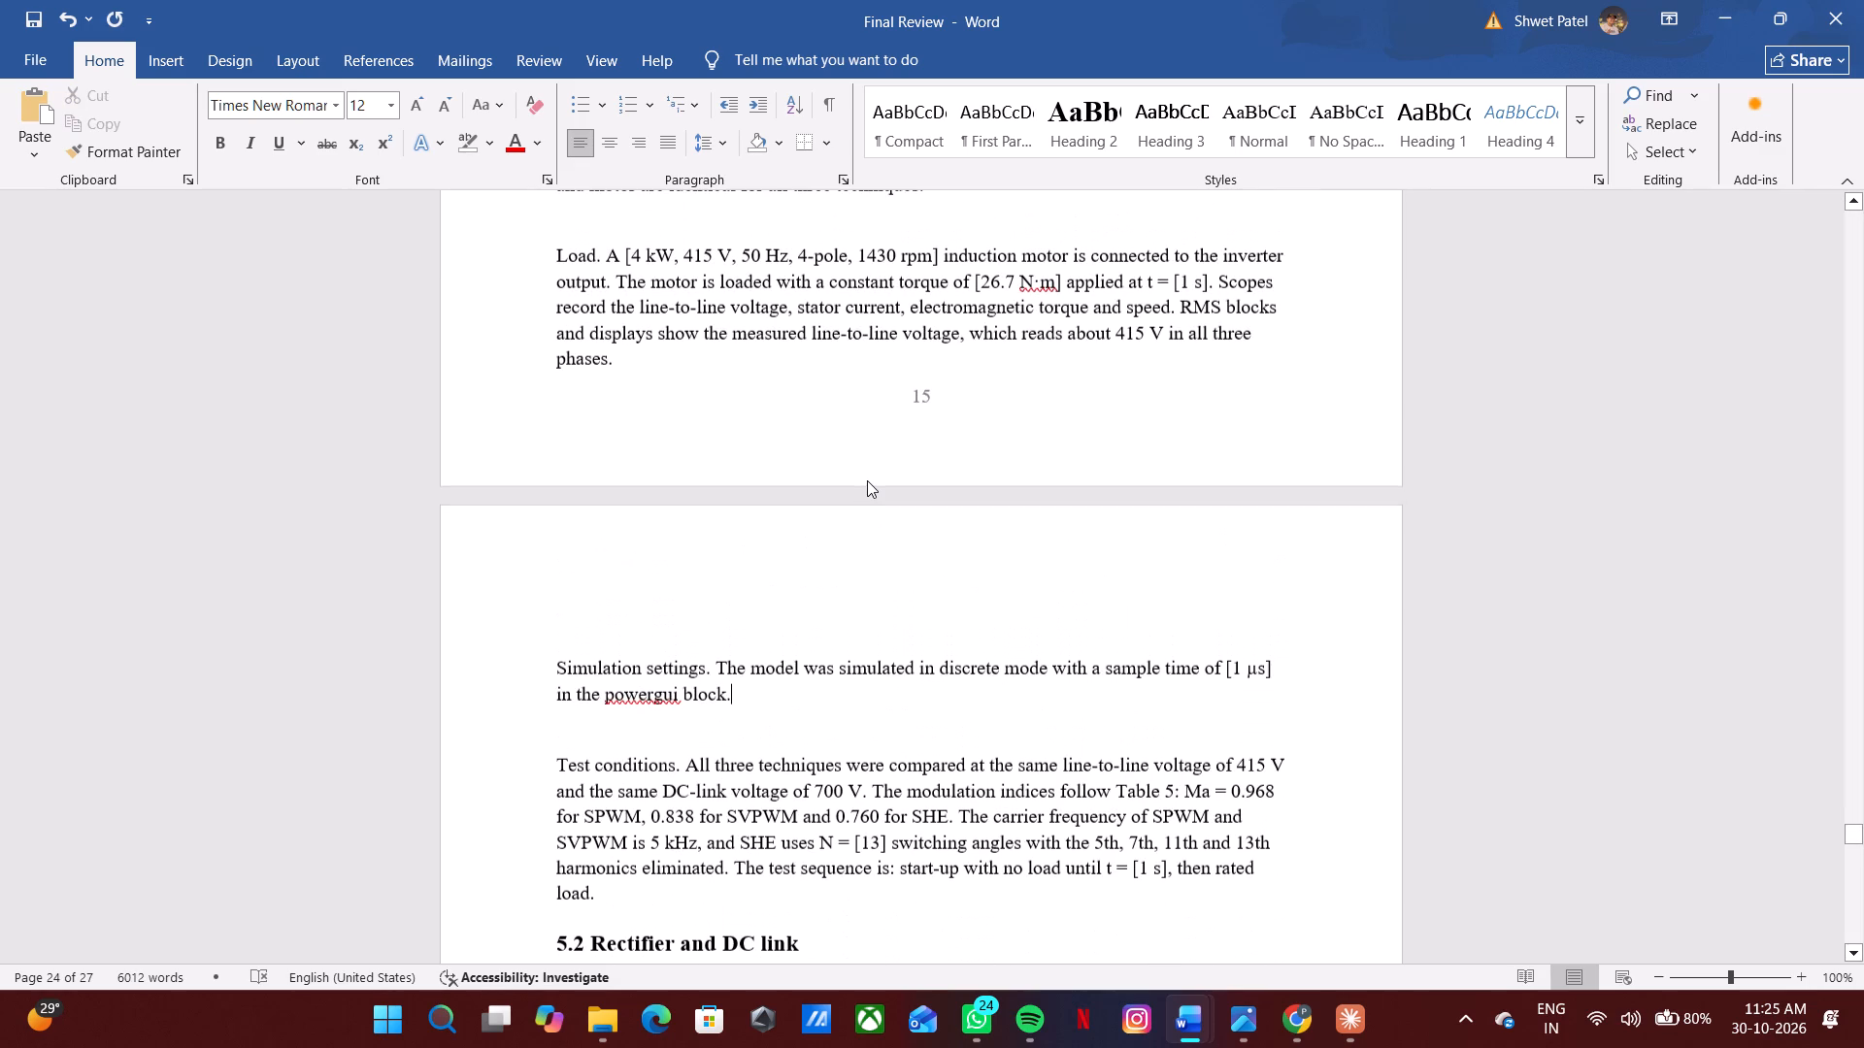
pyautogui.scroll(-1, 869, 483)
pyautogui.moveTo(752, 641); pyautogui.dragTo(582, 617)
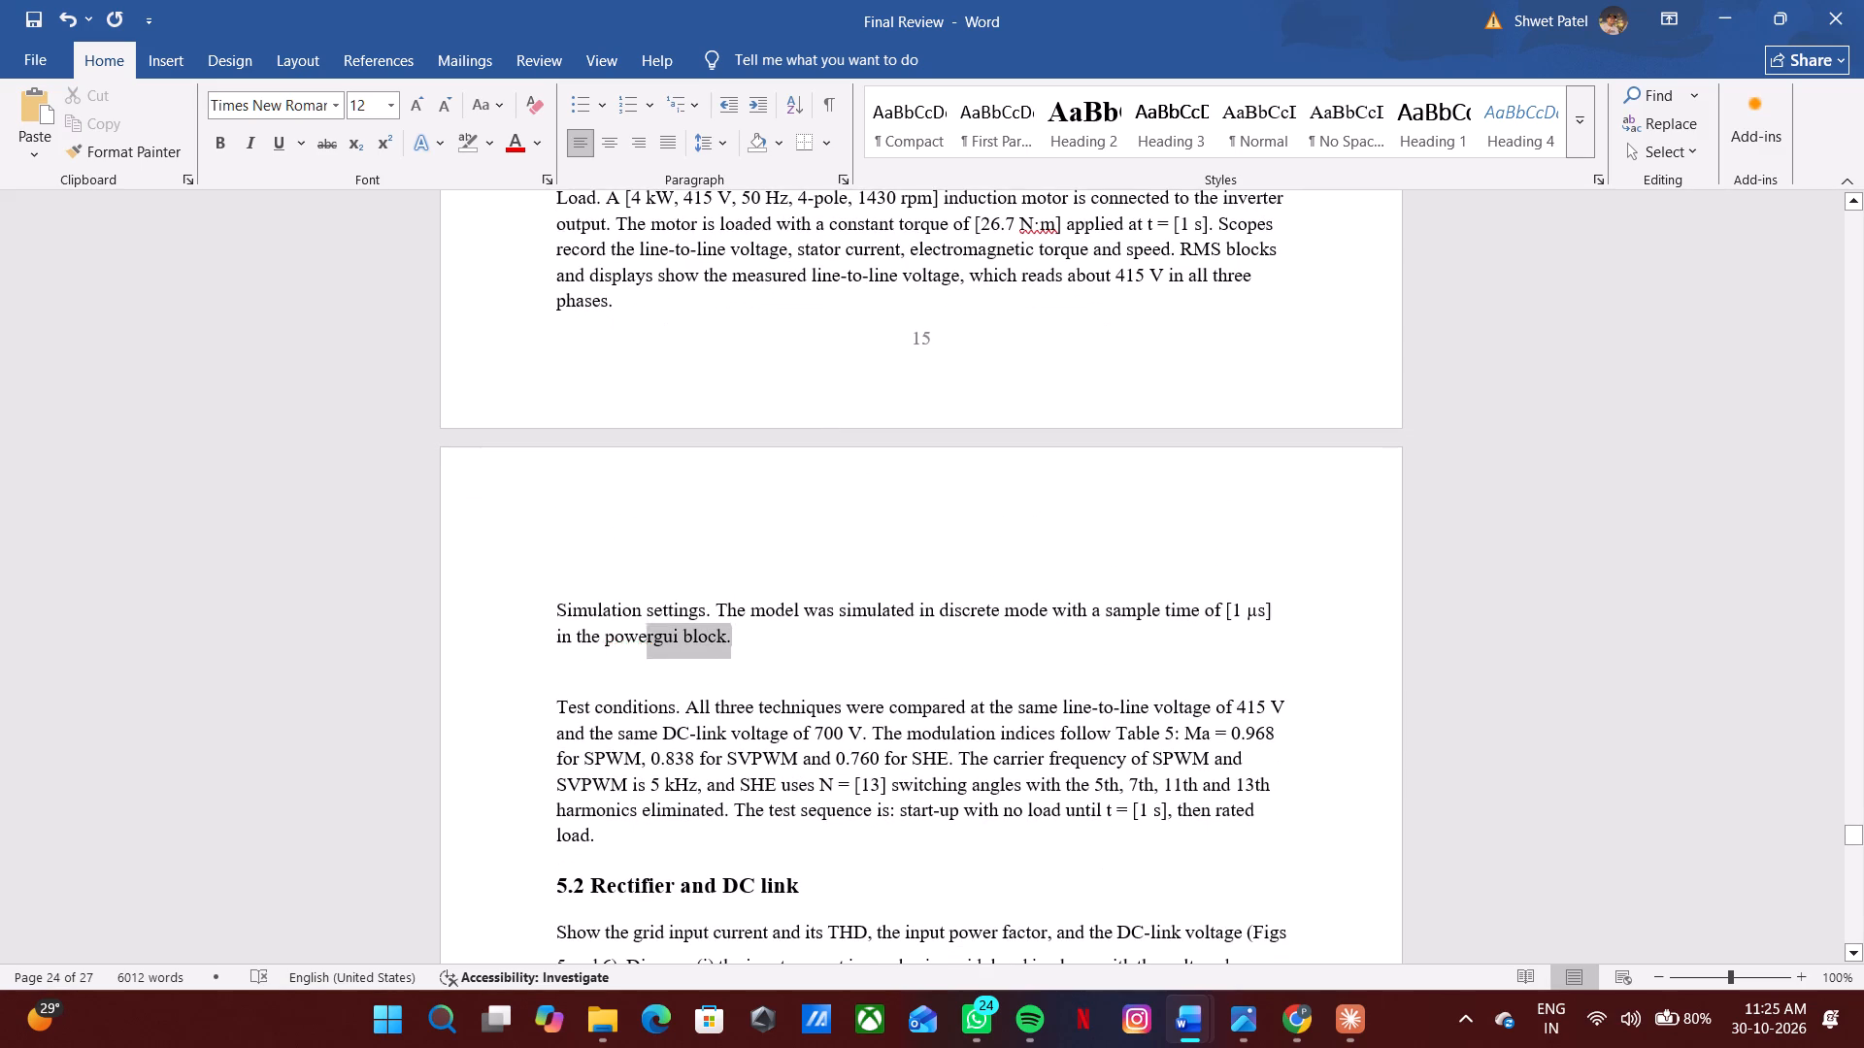
pyautogui.moveTo(582, 617); pyautogui.dragTo(545, 604)
pyautogui.press('BackSpace')
pyautogui.press('BackSpace')
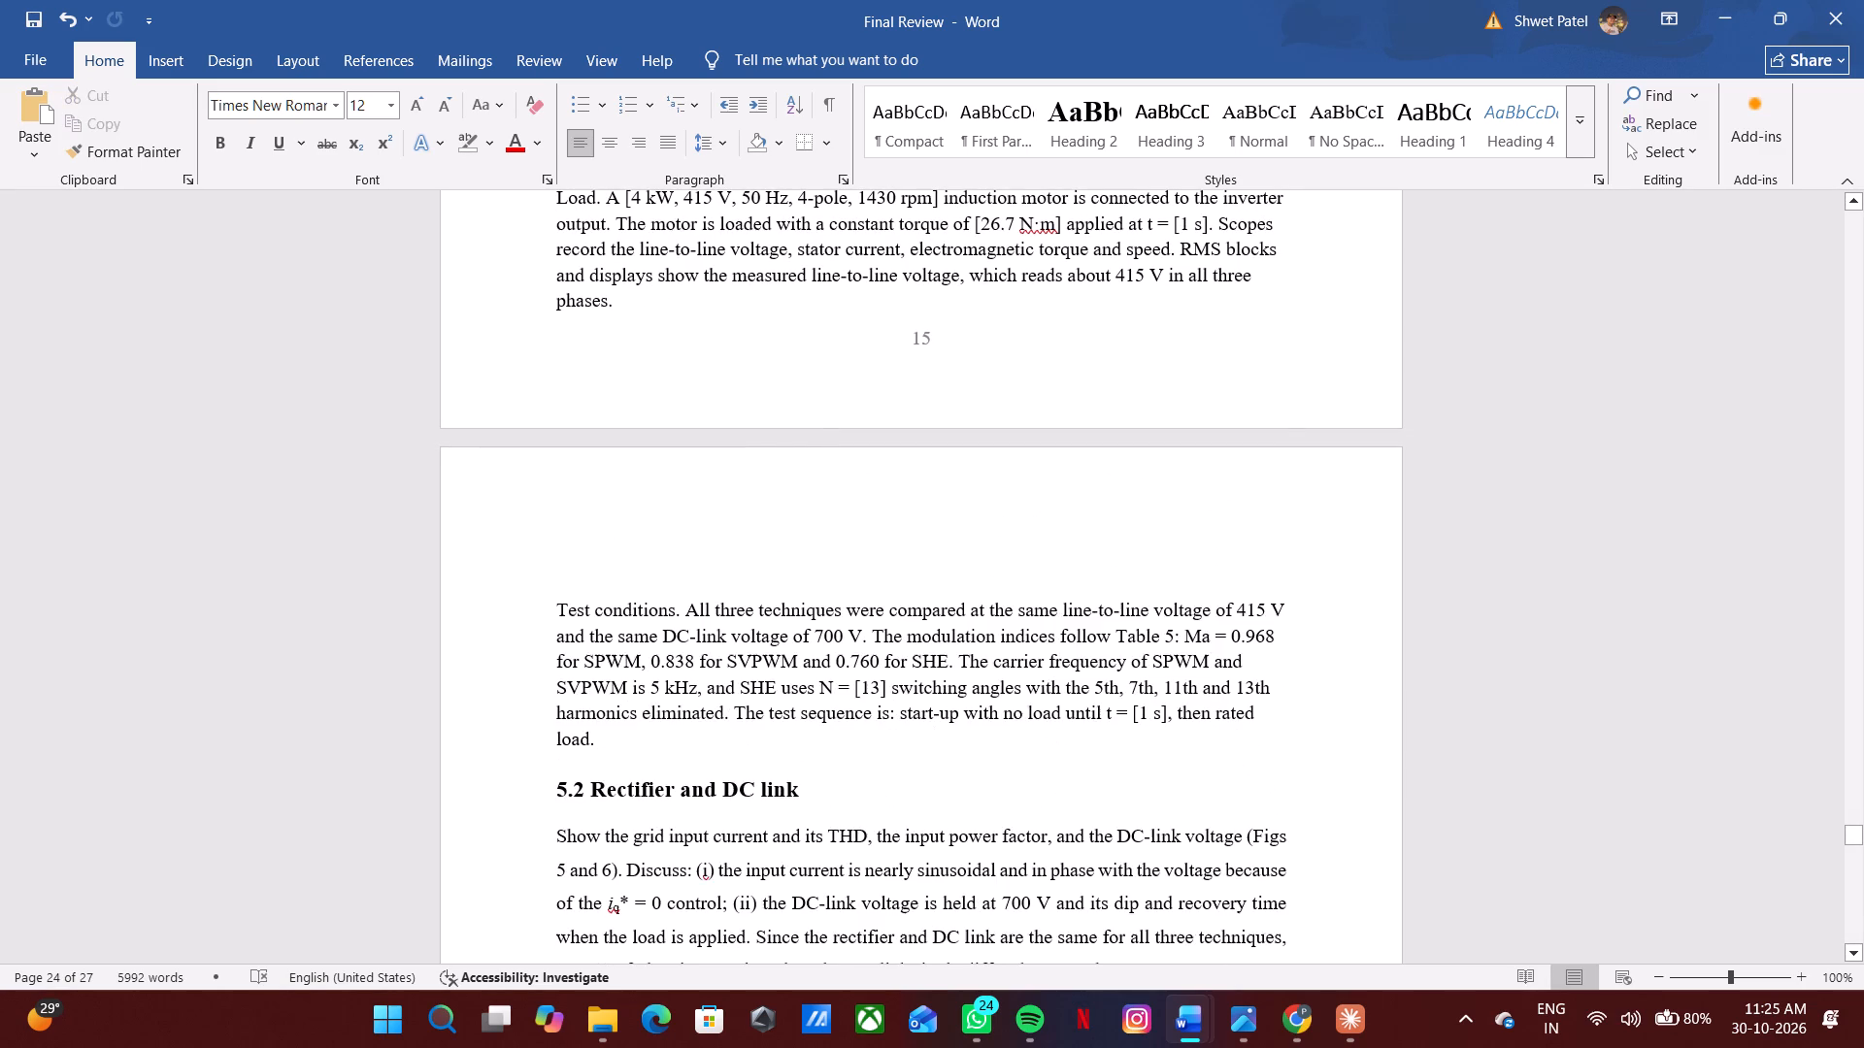
pyautogui.press('BackSpace')
# Show formatting marks and remove the empty paragraphs after the Grid side and Two-level inverter paragraphs.
pyautogui.click(607, 501)
pyautogui.click(590, 533)
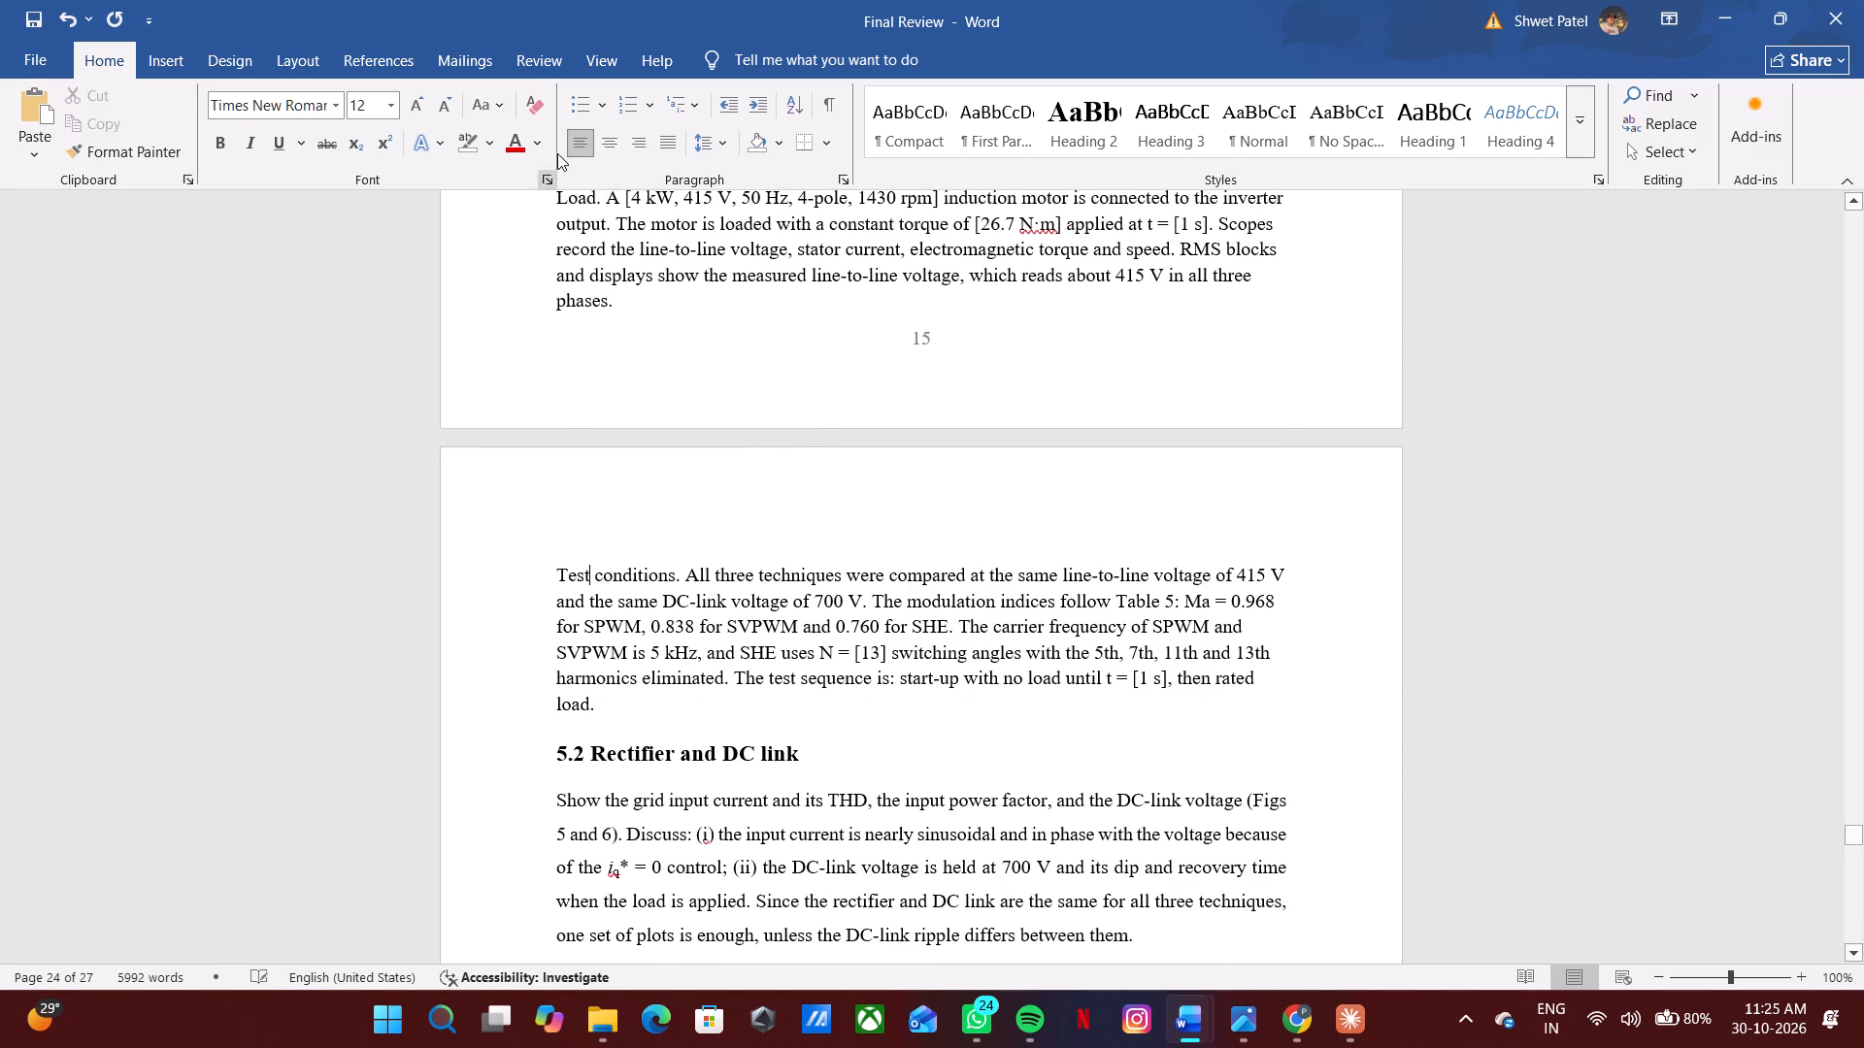
pyautogui.click(828, 115)
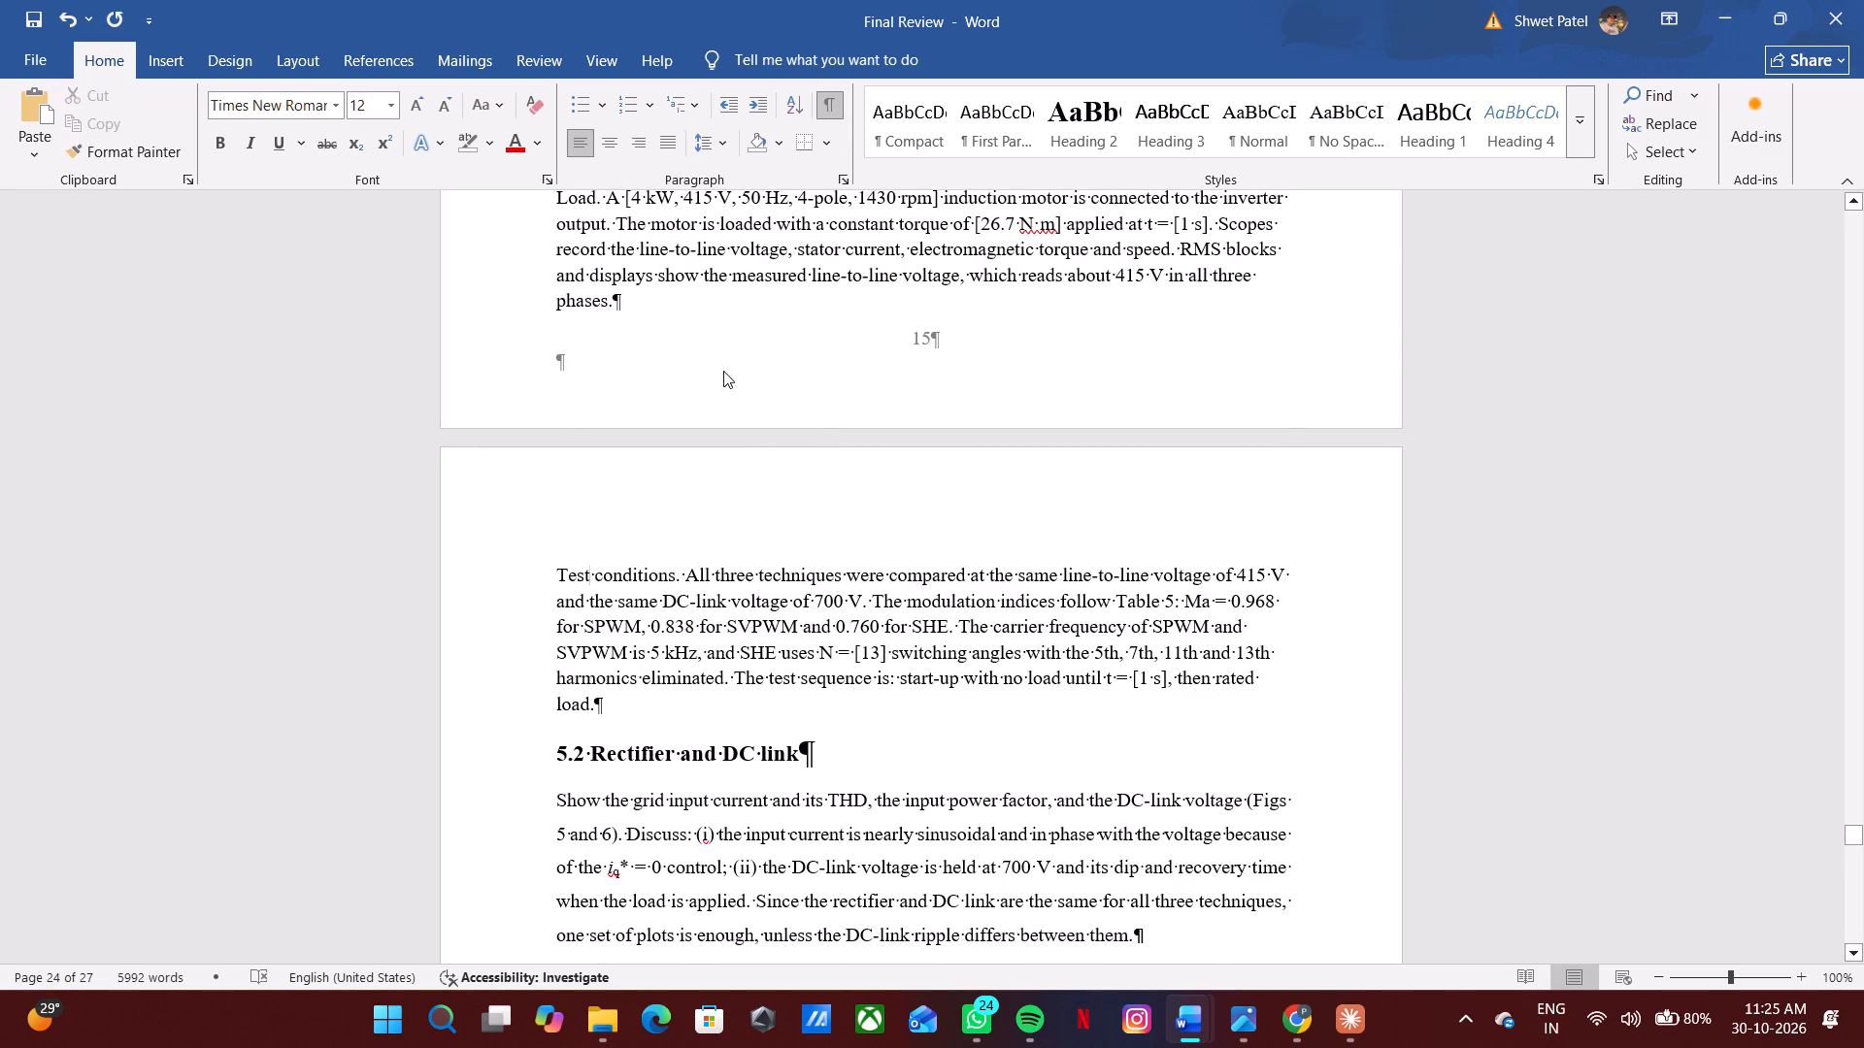
pyautogui.scroll(-4, 724, 377)
pyautogui.scroll(9, 733, 415)
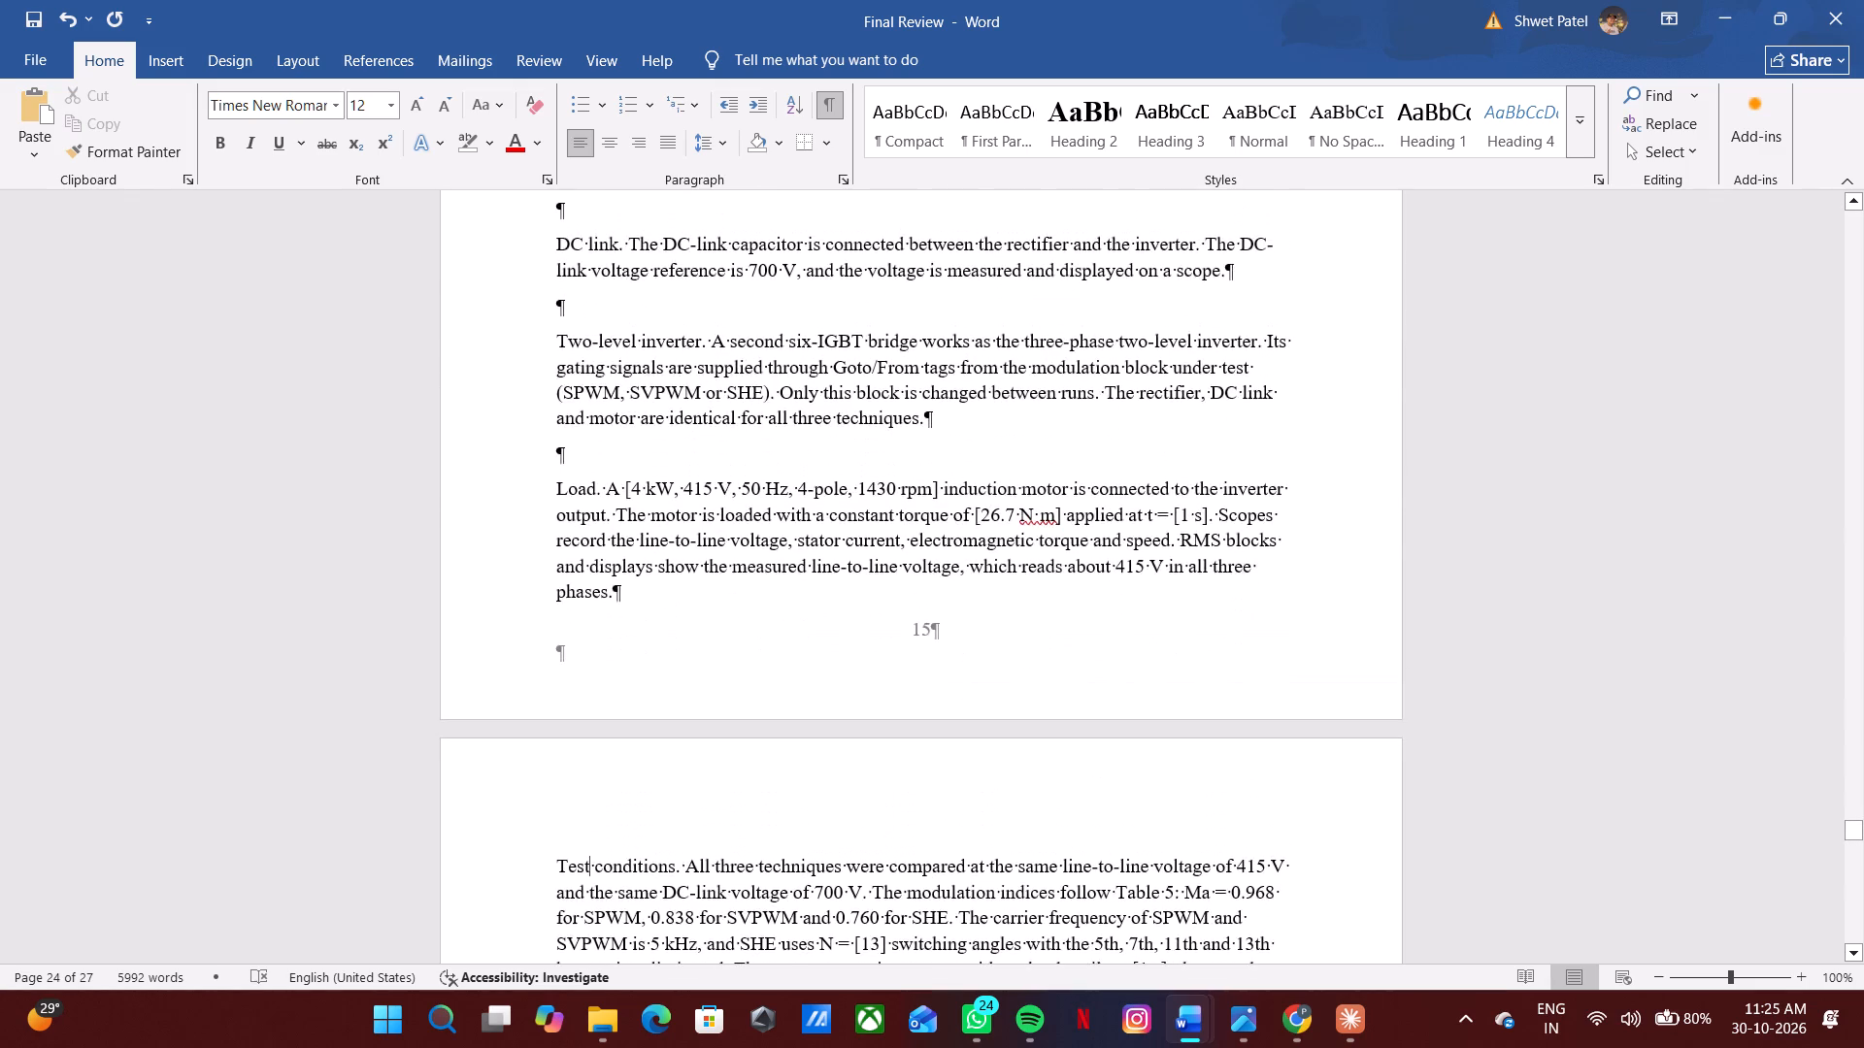
pyautogui.scroll(13, 976, 500)
pyautogui.scroll(-8, 985, 501)
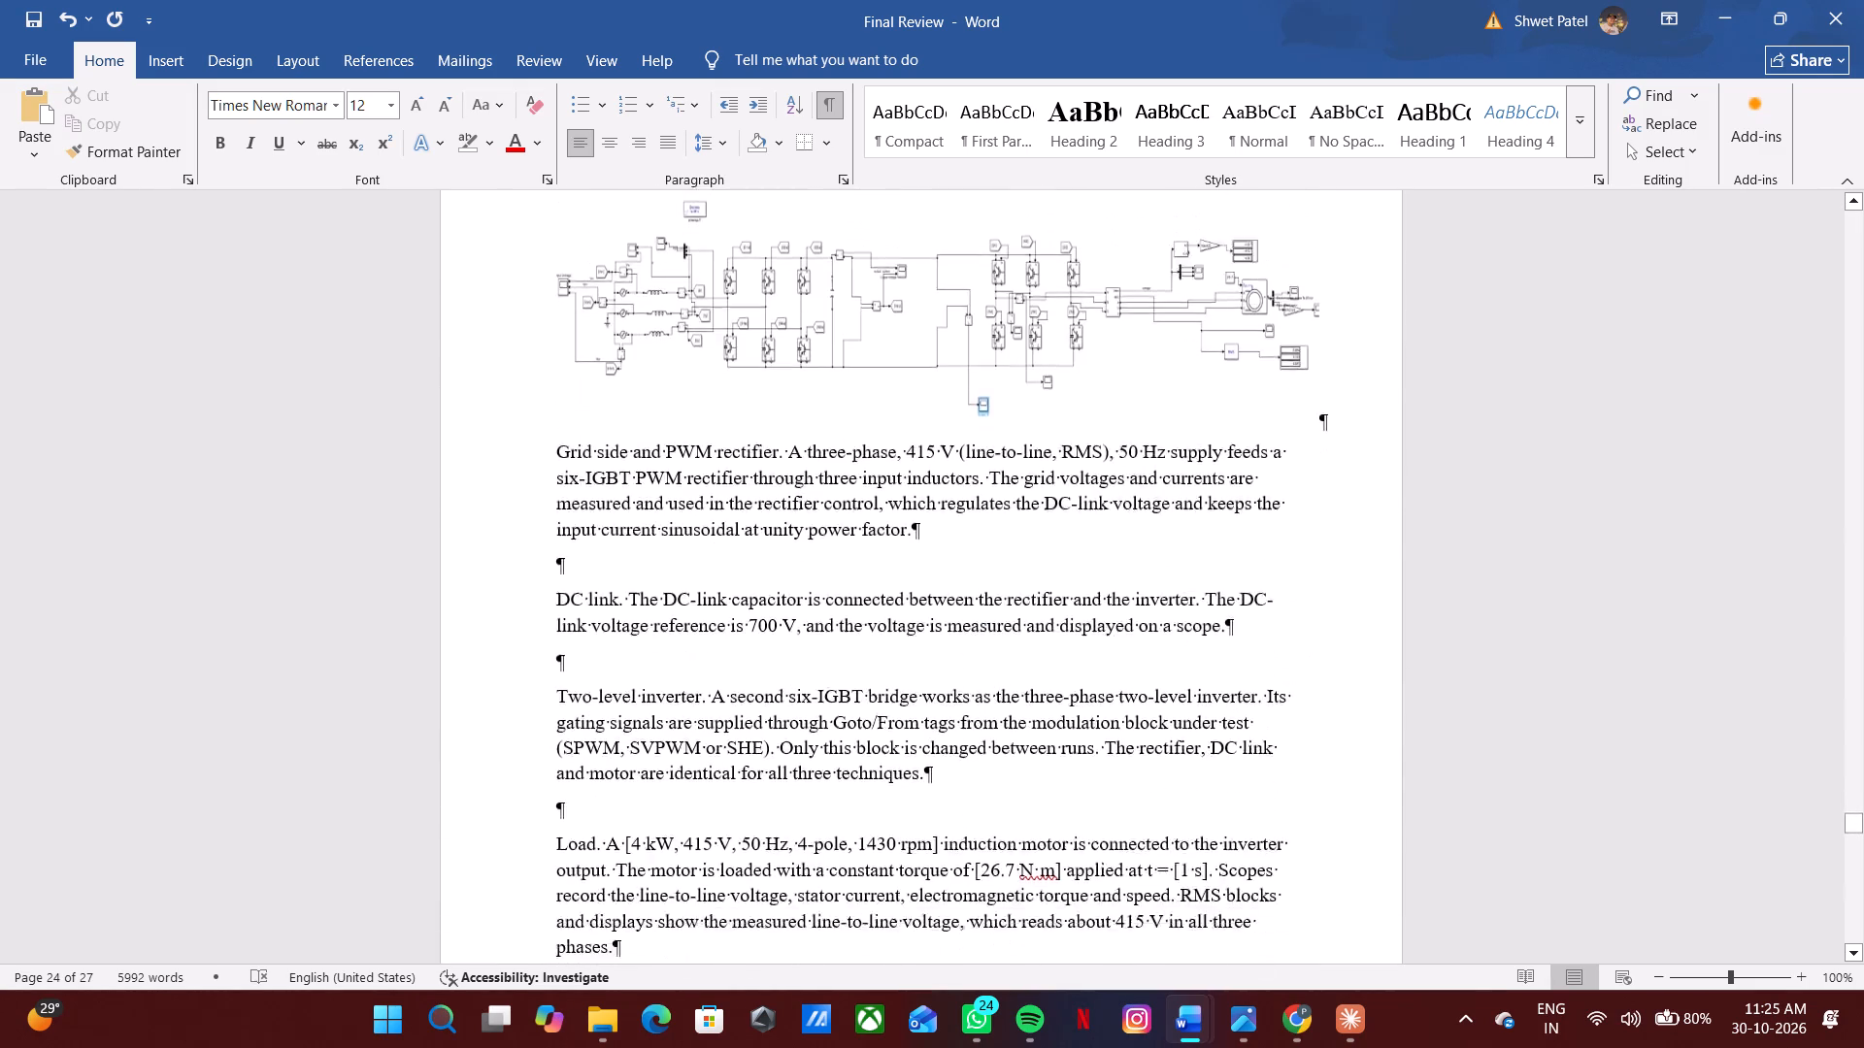
pyautogui.scroll(-1, 985, 505)
pyautogui.click(755, 431)
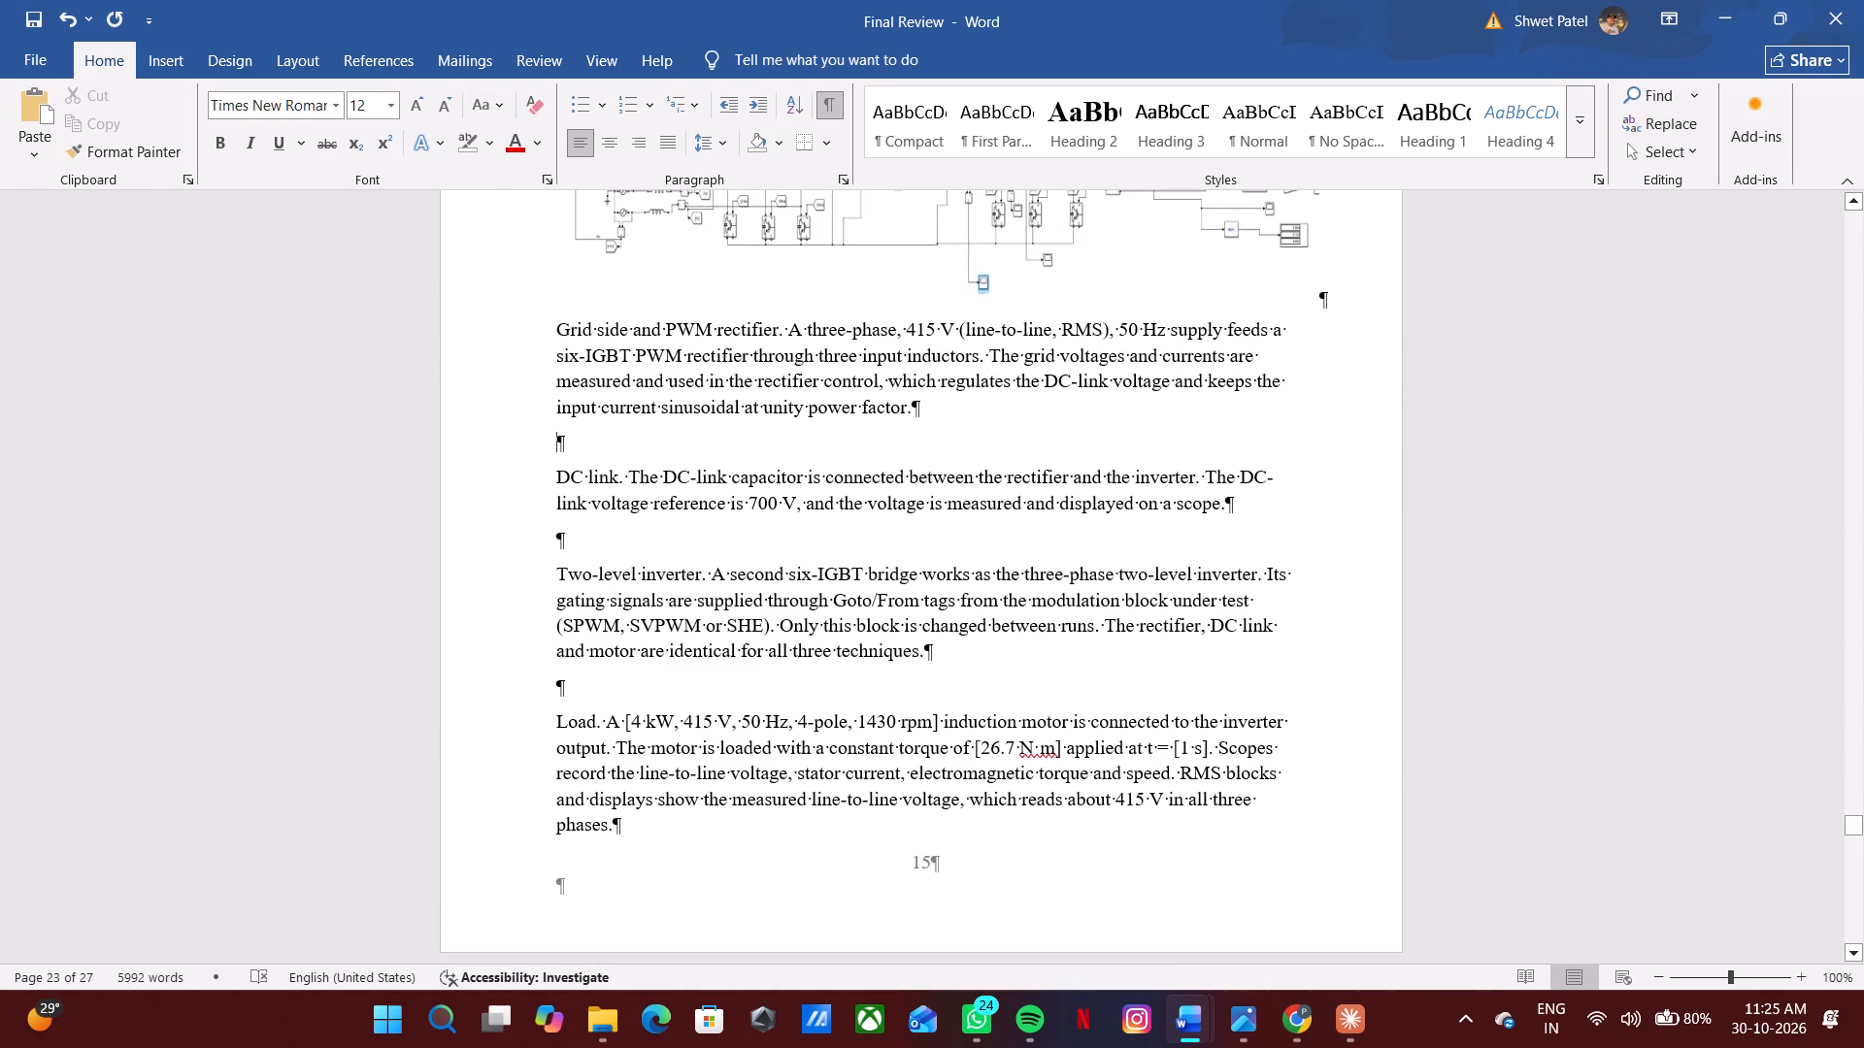
pyautogui.press('BackSpace')
pyautogui.click(604, 639)
pyautogui.press('BackSpace')
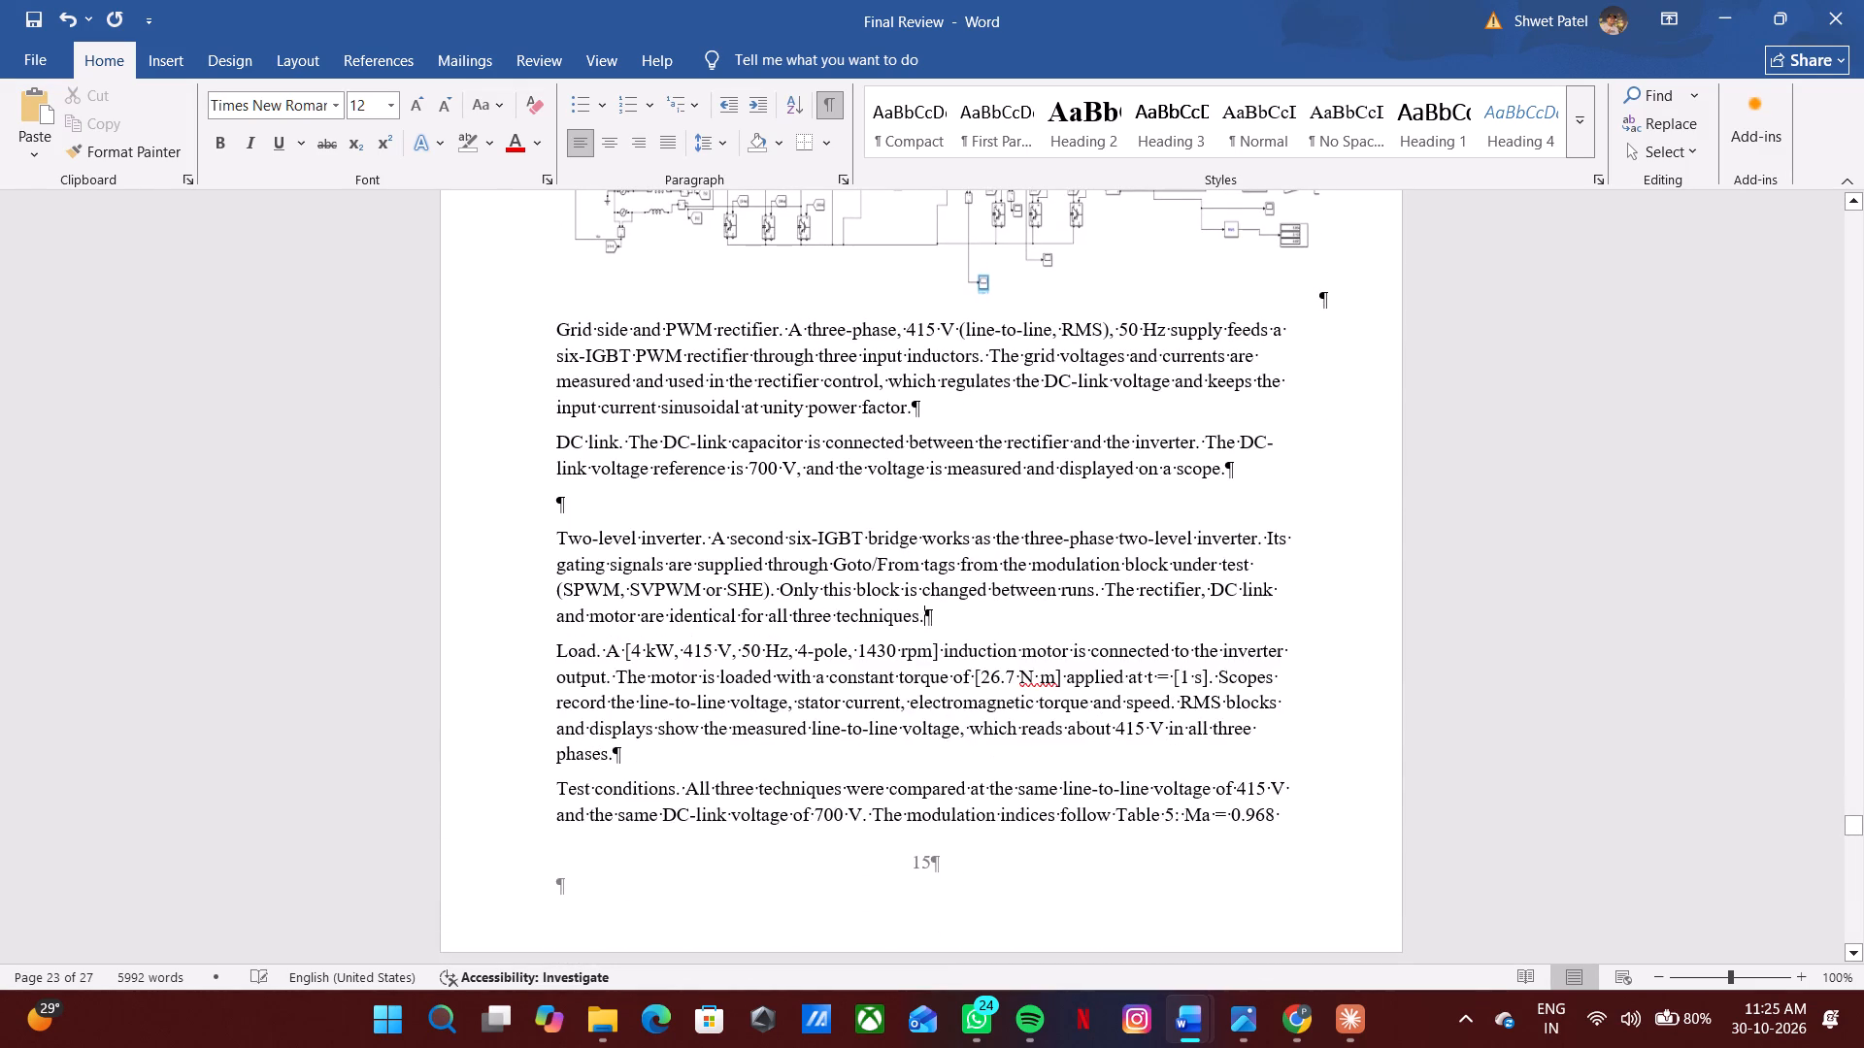
# Justify the paragraphs from Grid side and PWM rectifier through Test conditions, and hide the formatting marks.
pyautogui.scroll(-2, 651, 641)
pyautogui.scroll(2, 660, 638)
pyautogui.moveTo(551, 320); pyautogui.dragTo(977, 844)
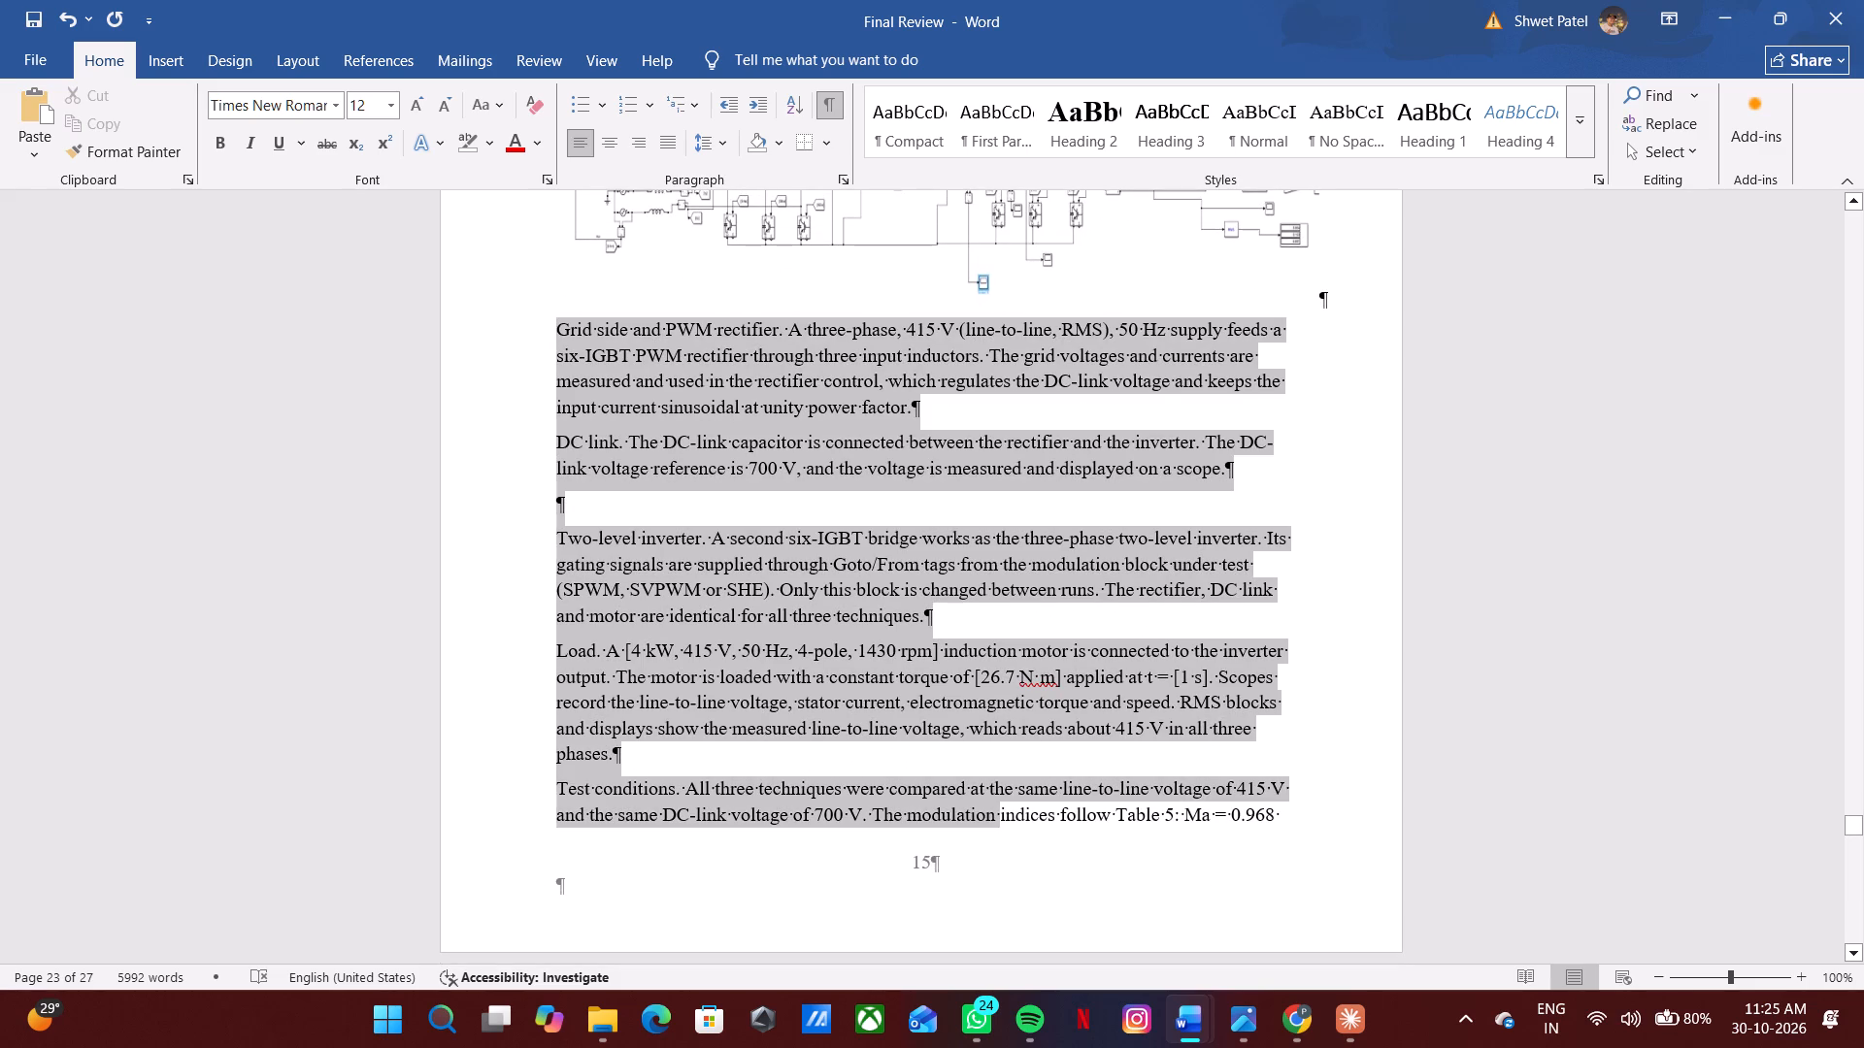
pyautogui.moveTo(977, 844); pyautogui.dragTo(601, 536)
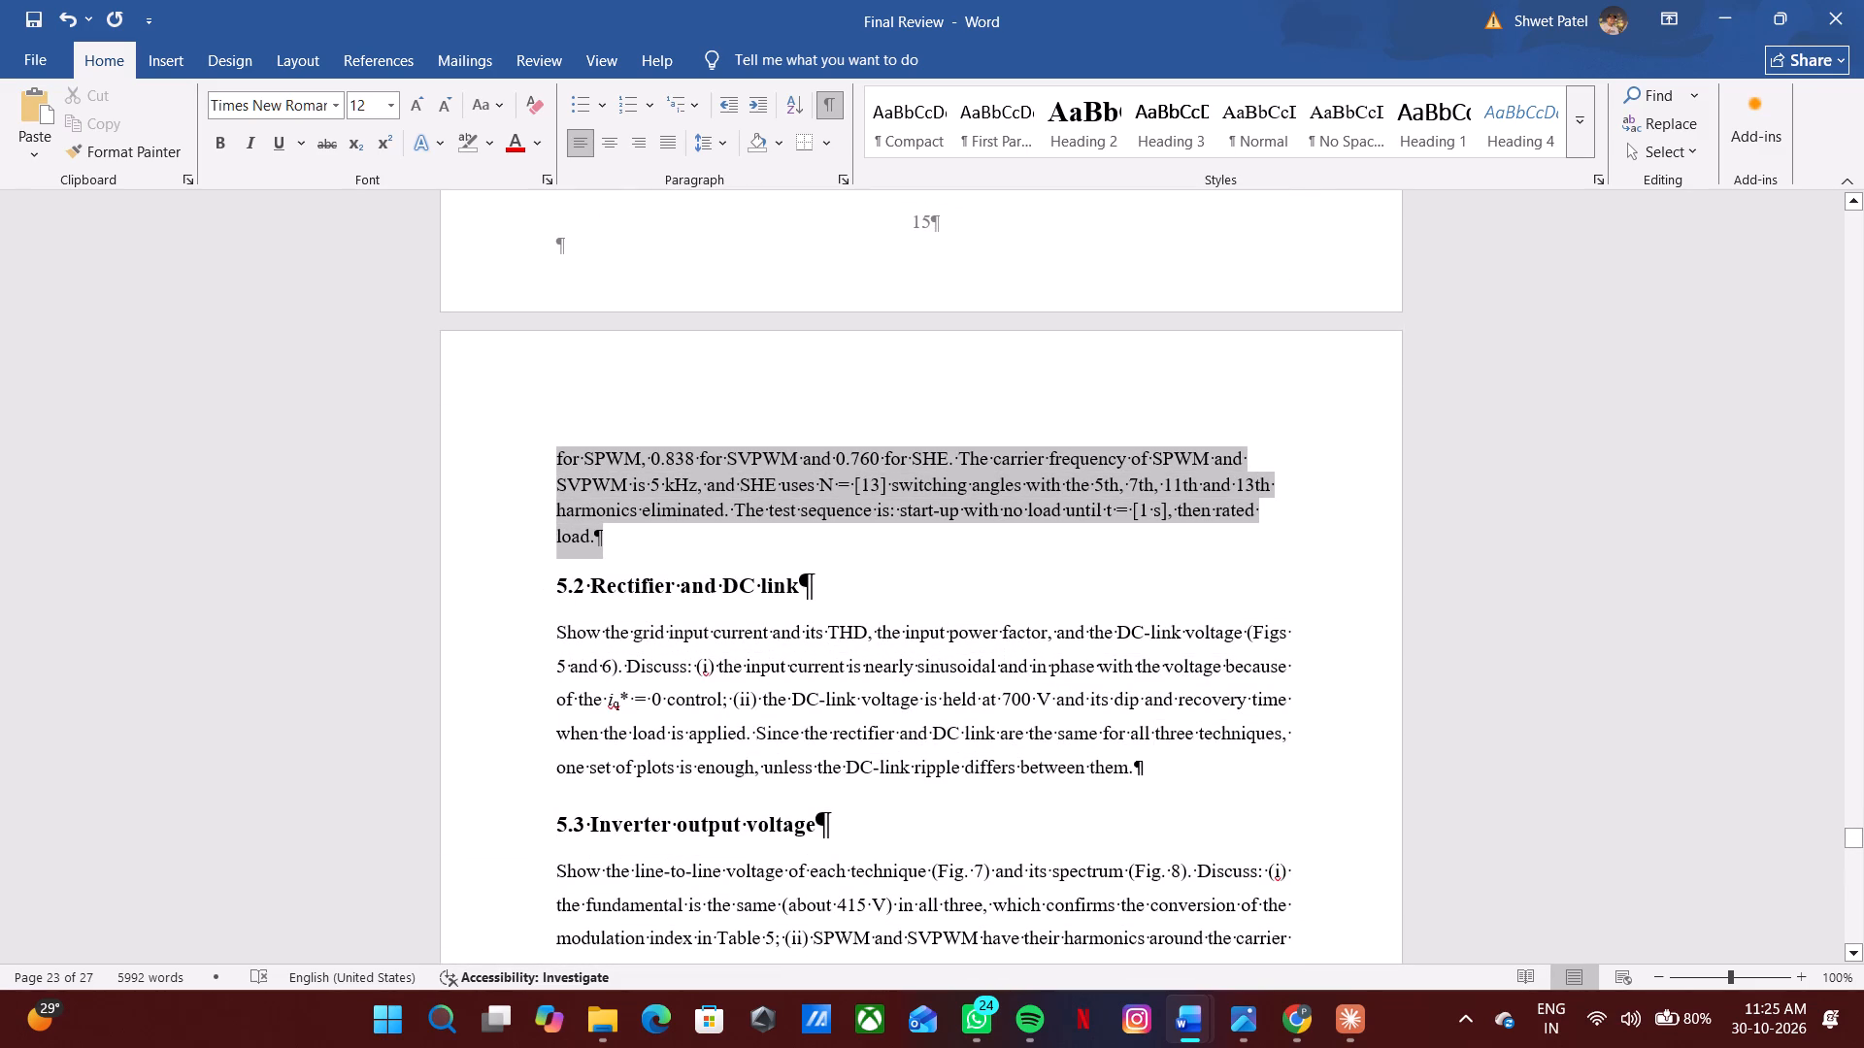
pyautogui.moveTo(601, 536); pyautogui.dragTo(608, 541)
pyautogui.click(661, 148)
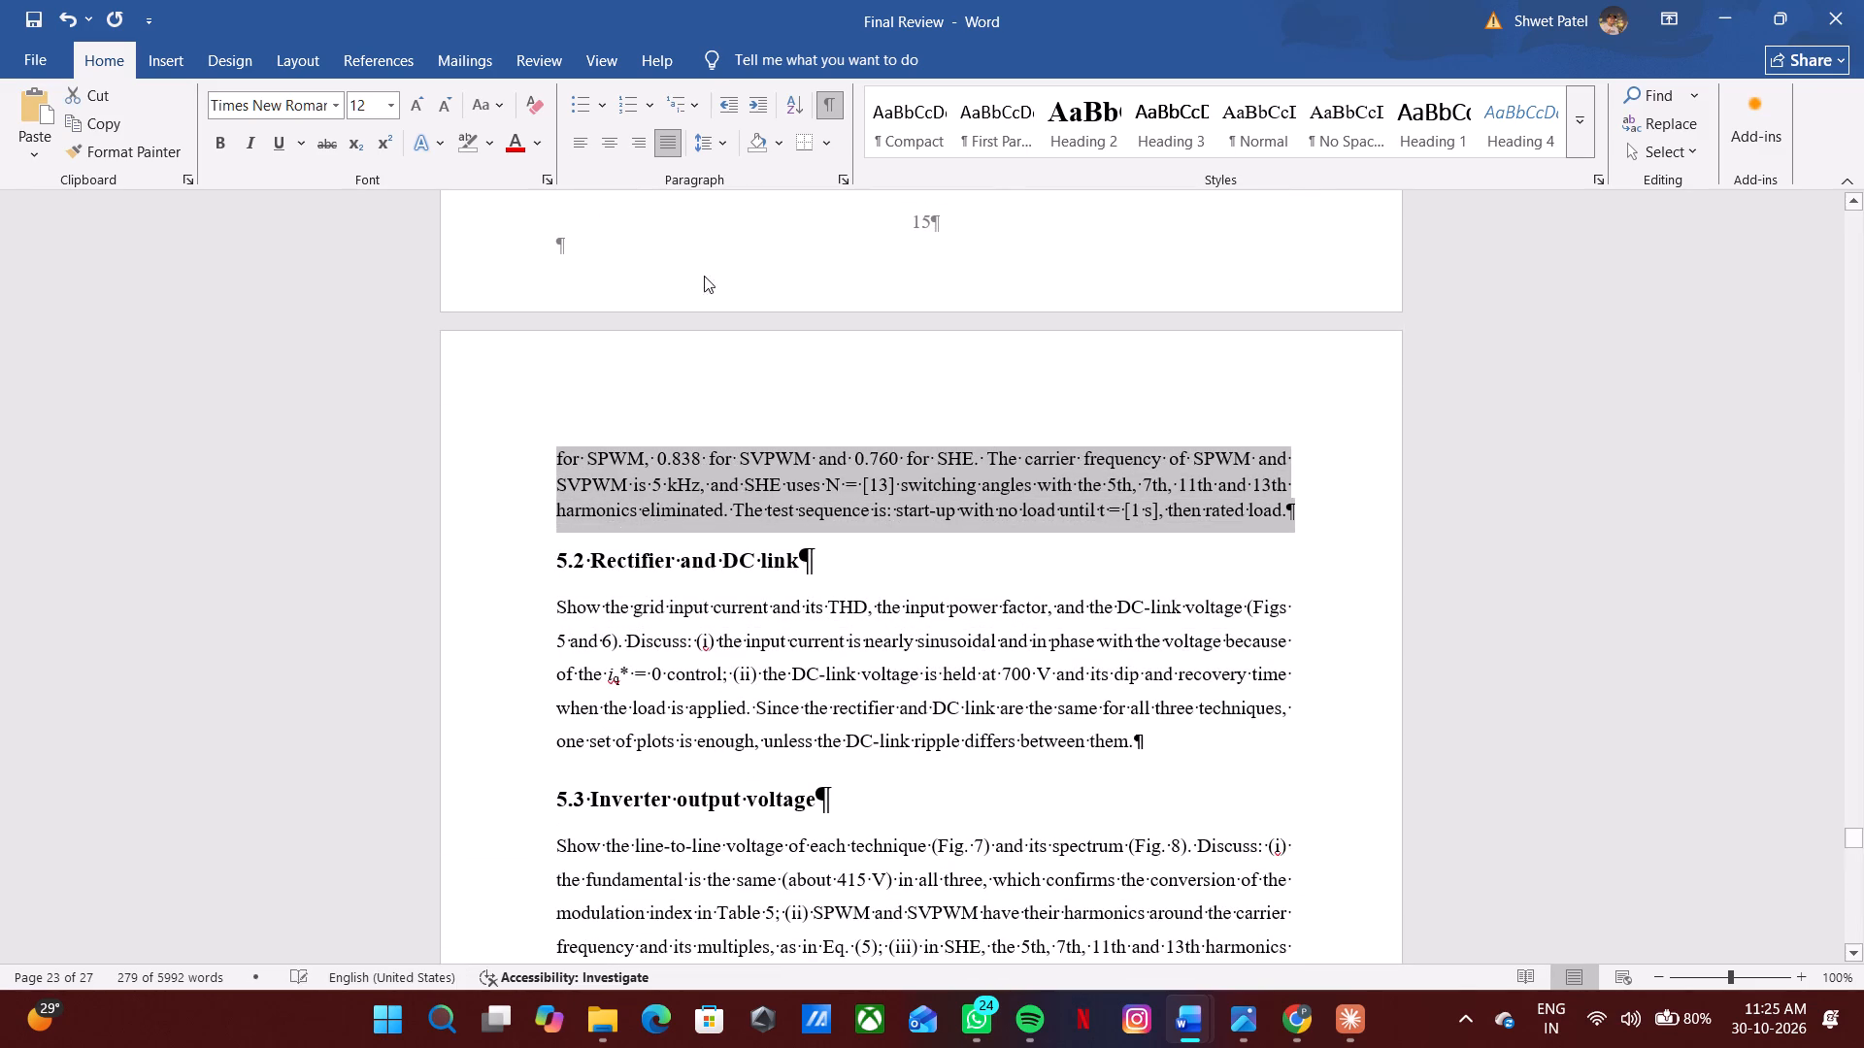
pyautogui.scroll(8, 847, 479)
pyautogui.click(1154, 713)
pyautogui.scroll(4, 1155, 712)
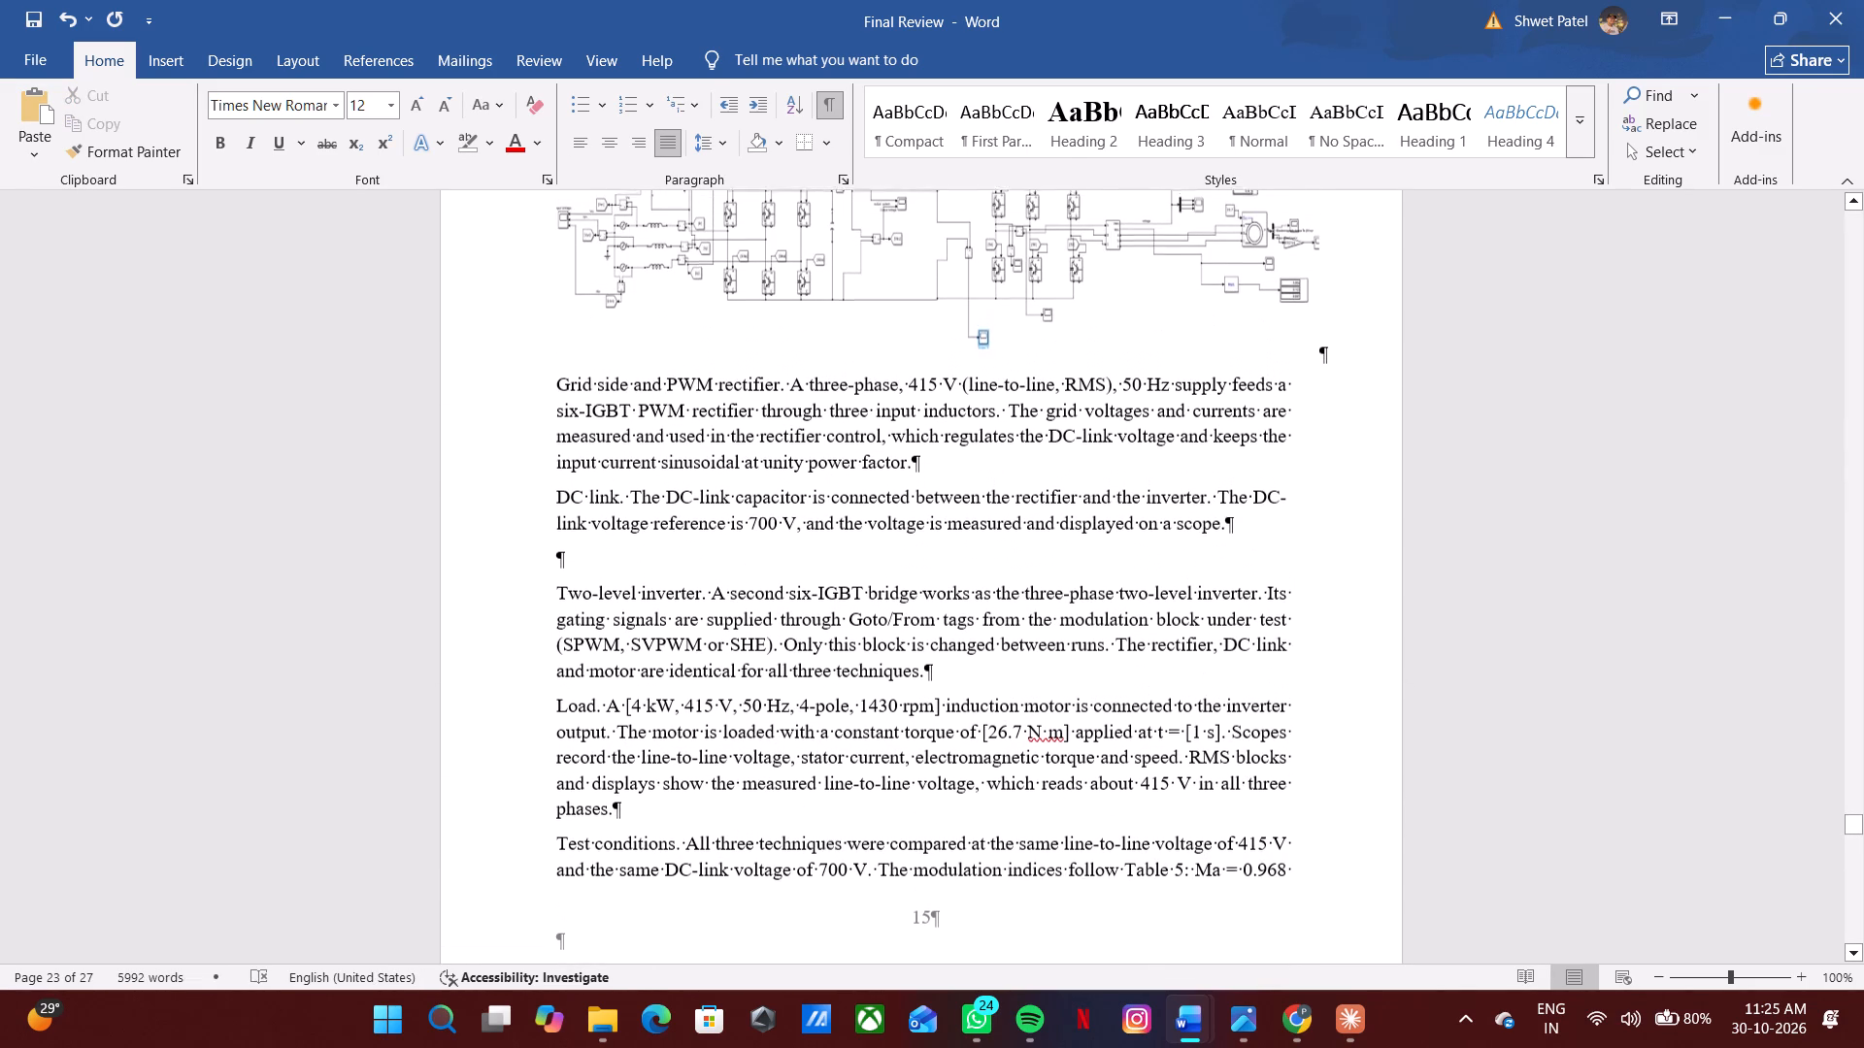
pyautogui.click(817, 111)
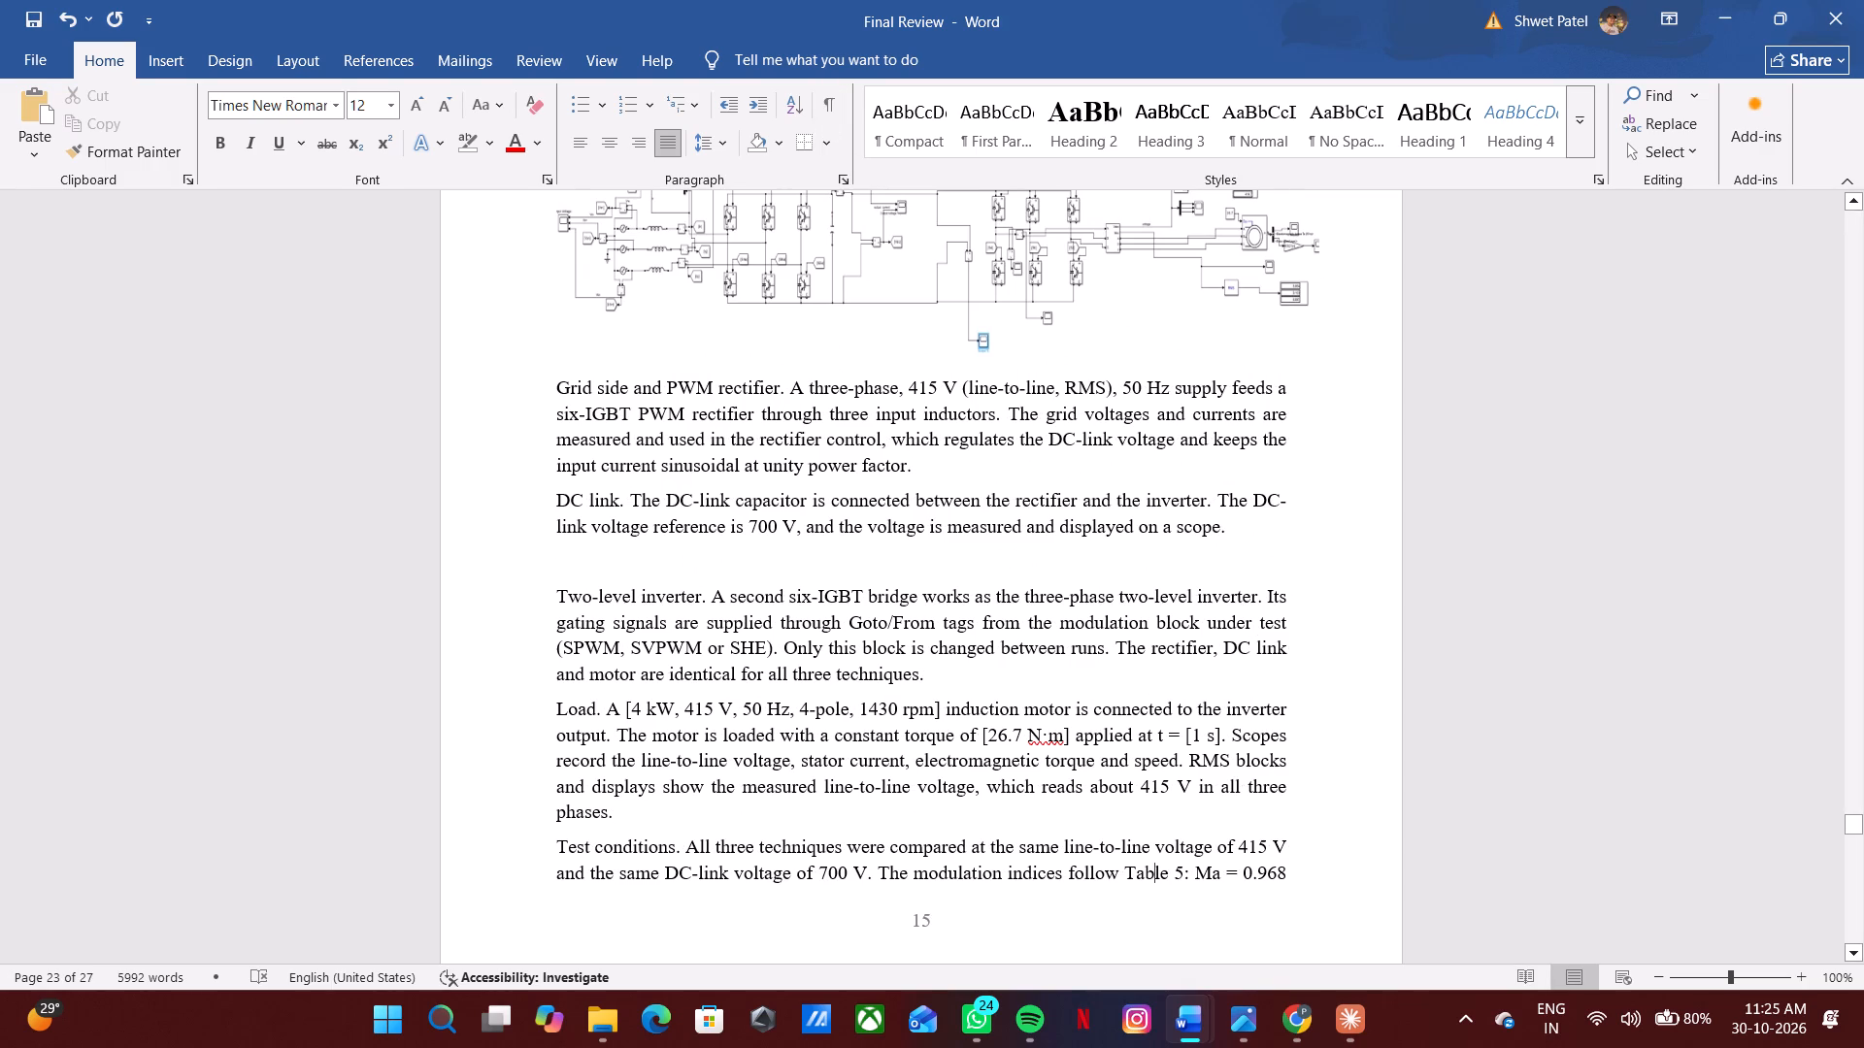
# Merge the Load paragraph into the Two-level inverter paragraph and the DC link paragraph into the Grid side paragraph.
pyautogui.click(549, 704)
pyautogui.press('BackSpace')
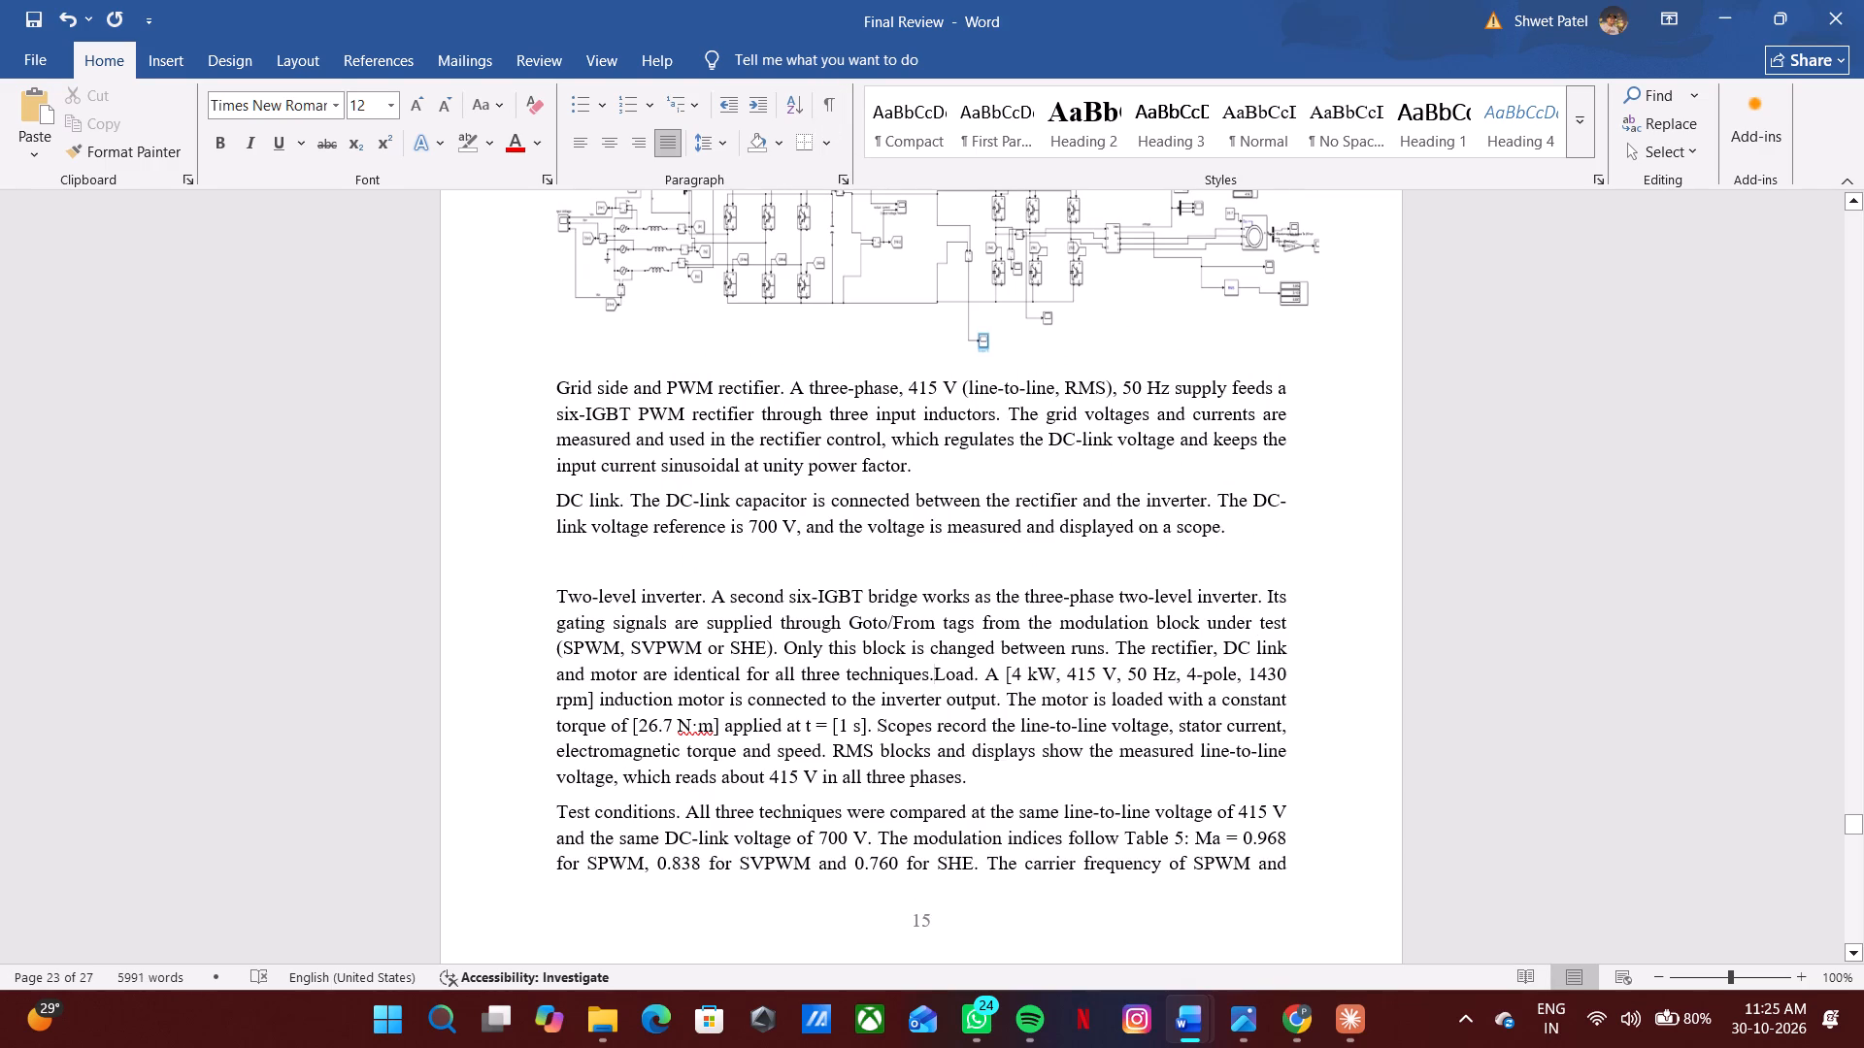
pyautogui.click(549, 490)
pyautogui.press('BackSpace')
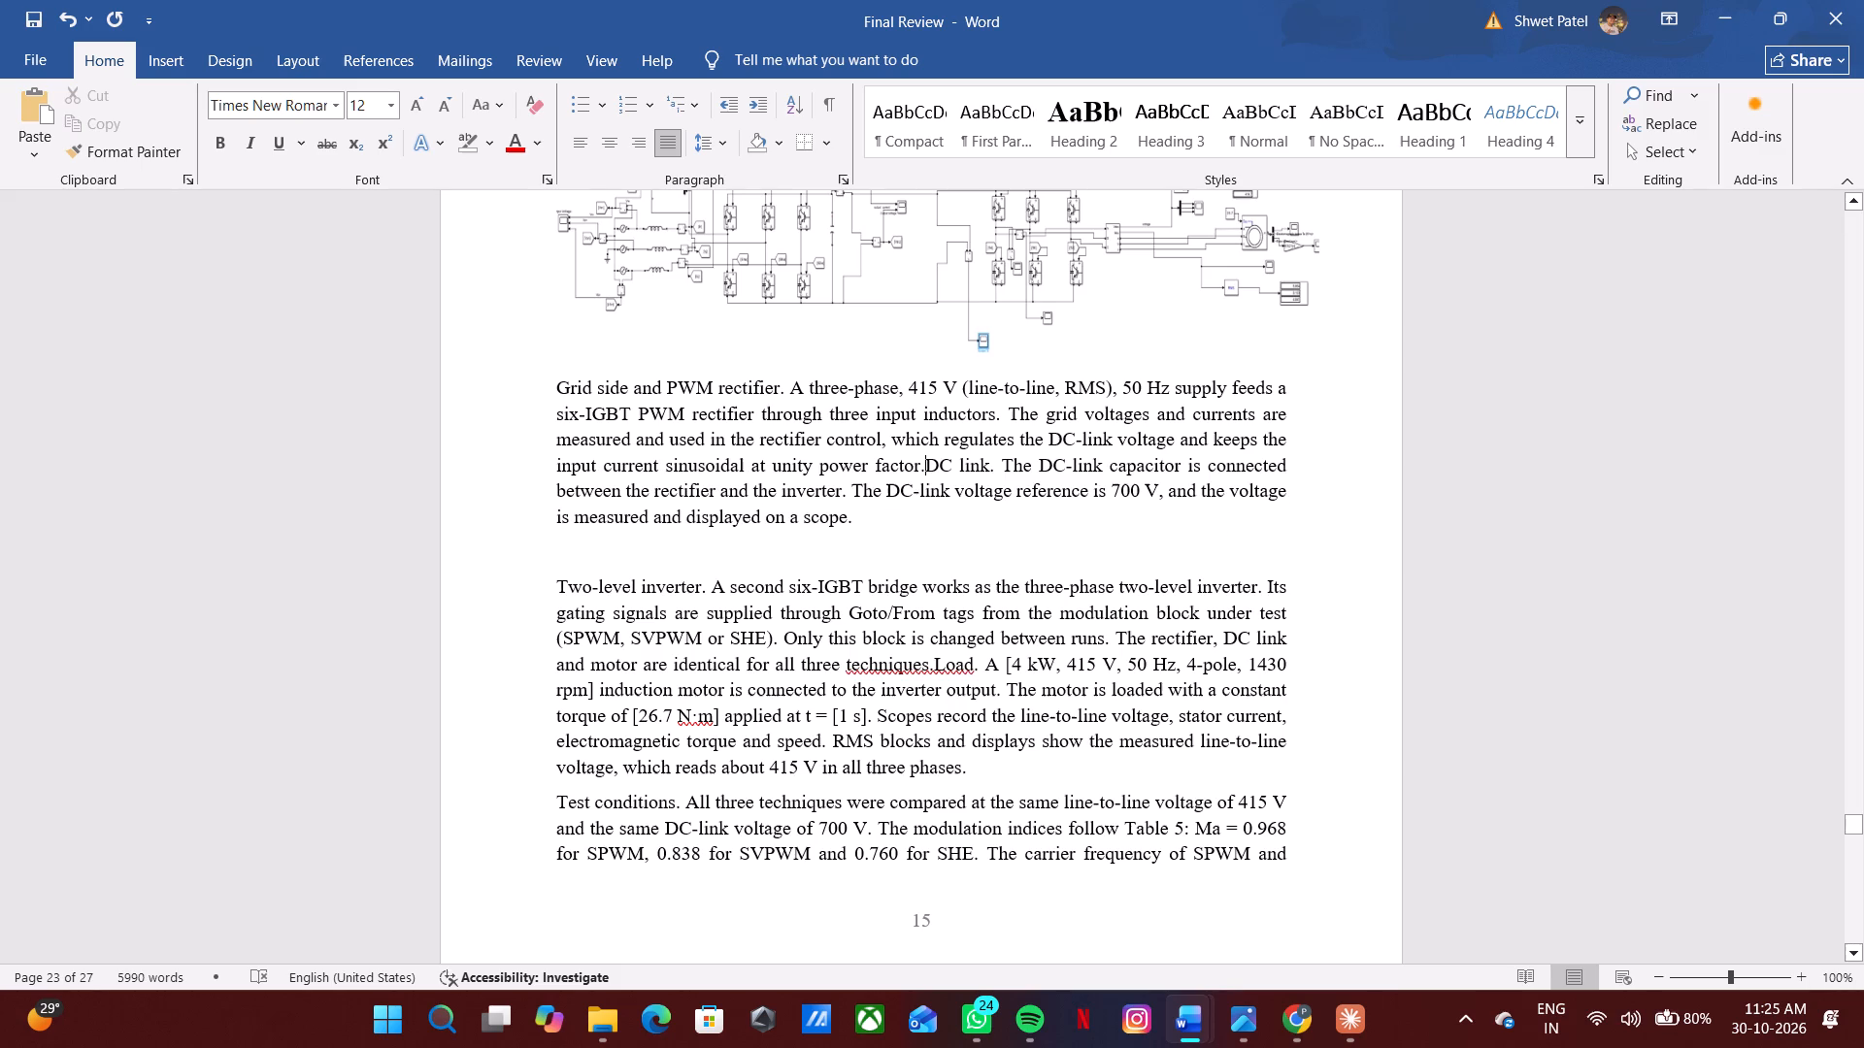
pyautogui.click(865, 550)
# Correct the flagged "techniques.Load" to "techniques. Load" in the Two-level inverter paragraph.
pyautogui.scroll(-3, 866, 552)
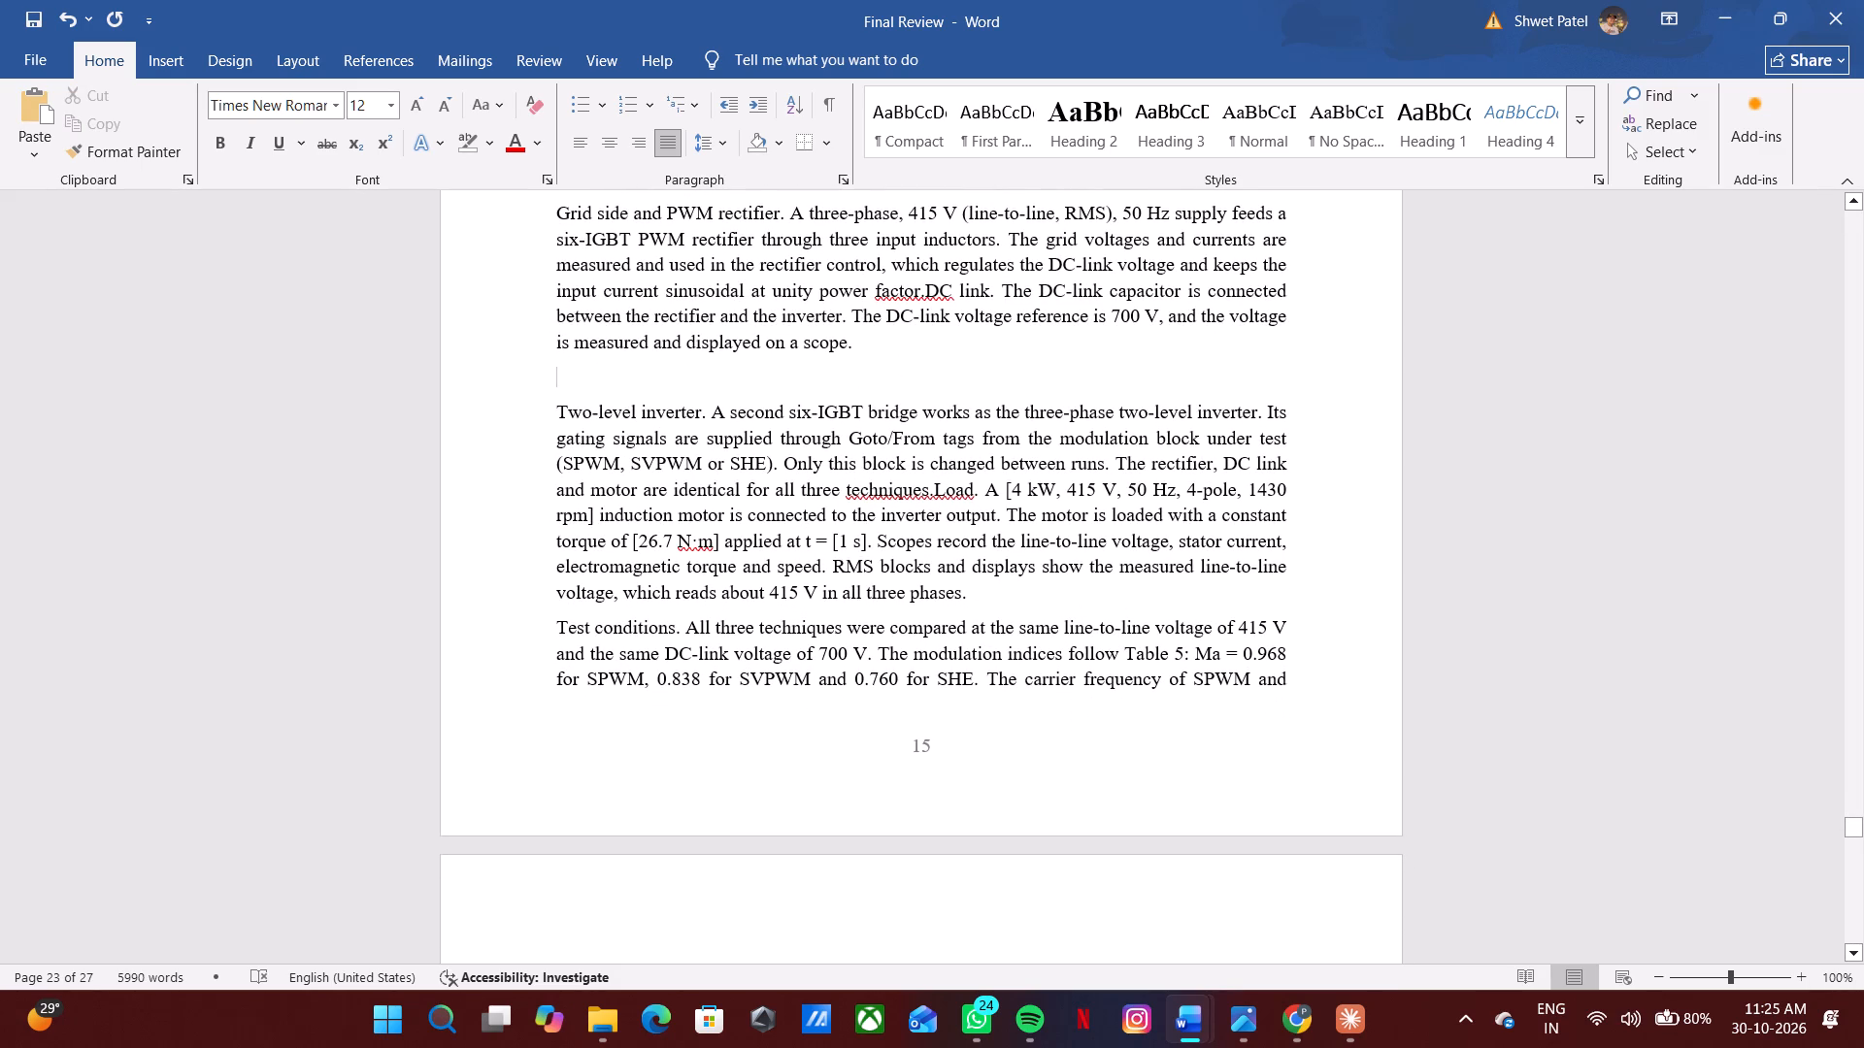
pyautogui.click(884, 492)
pyautogui.rightClick(884, 492)
pyautogui.click(882, 510)
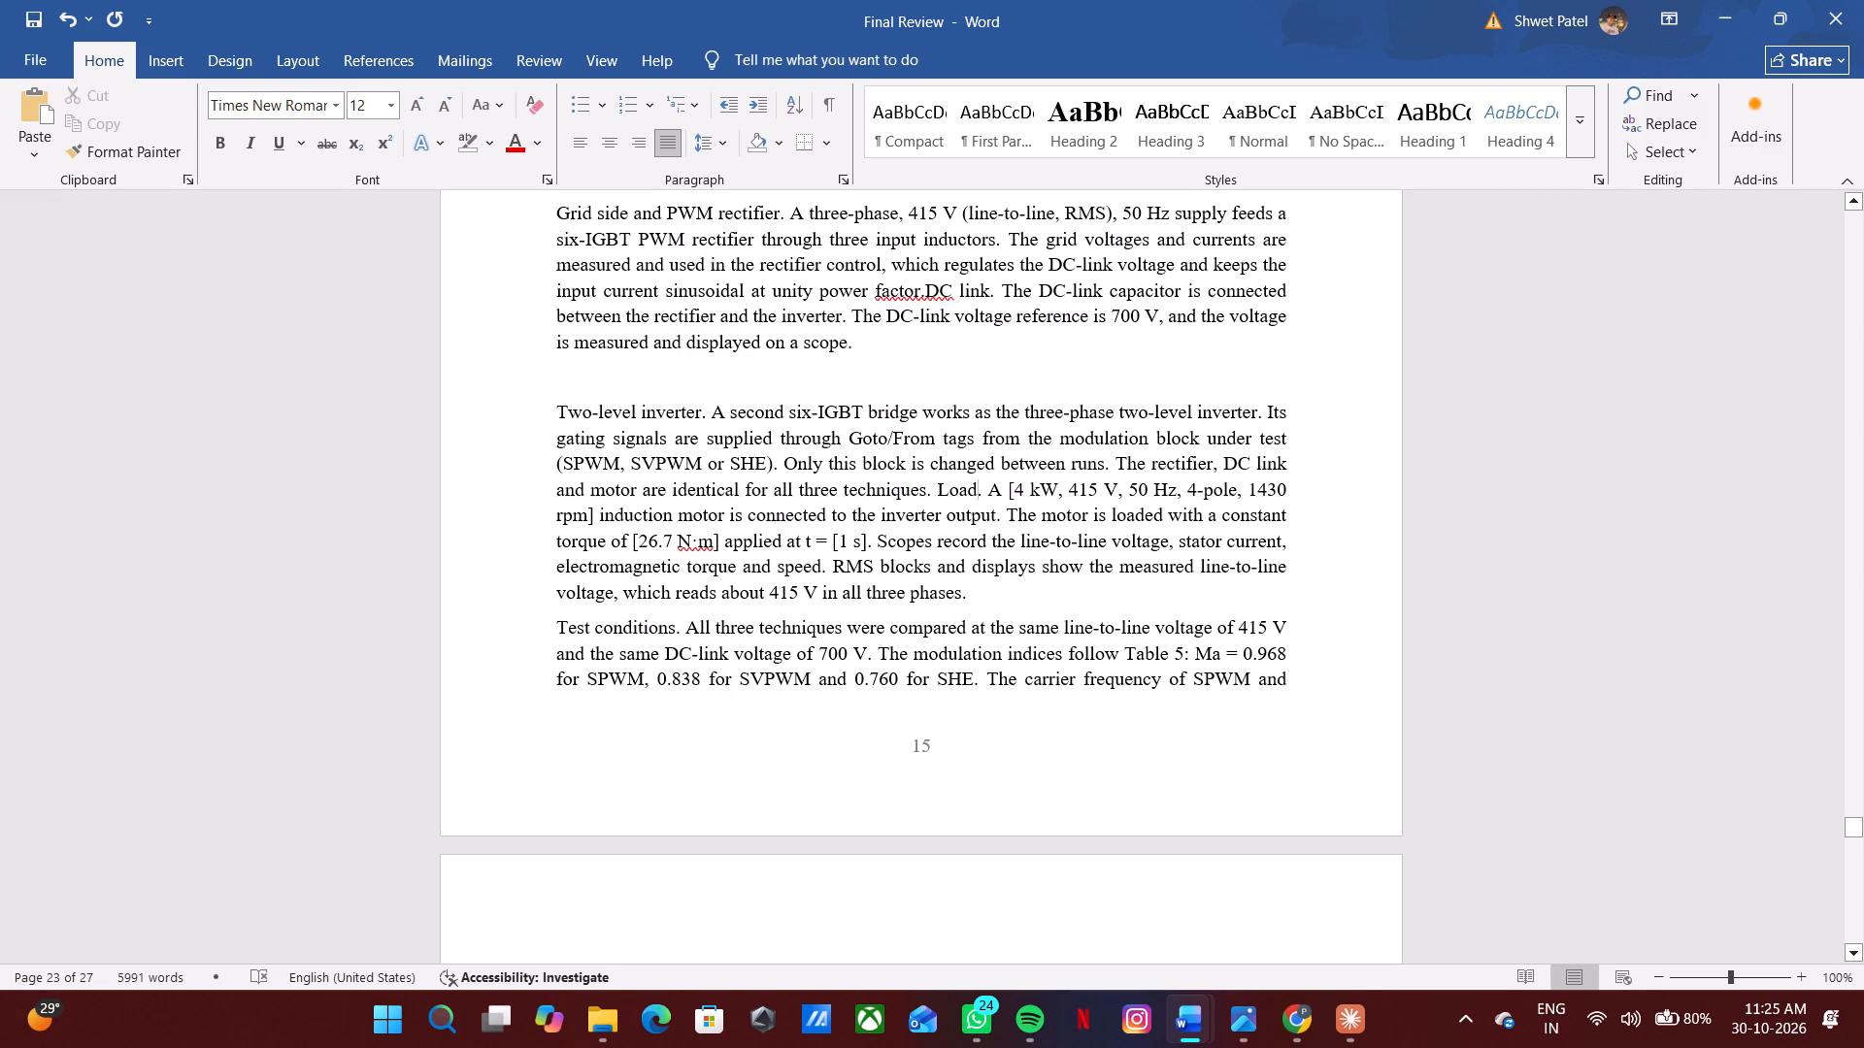
# Review the Test conditions paragraph and the guidance text under 5.2 Rectifier and DC link and the following subsections.
pyautogui.scroll(-1, 1147, 639)
pyautogui.click(854, 674)
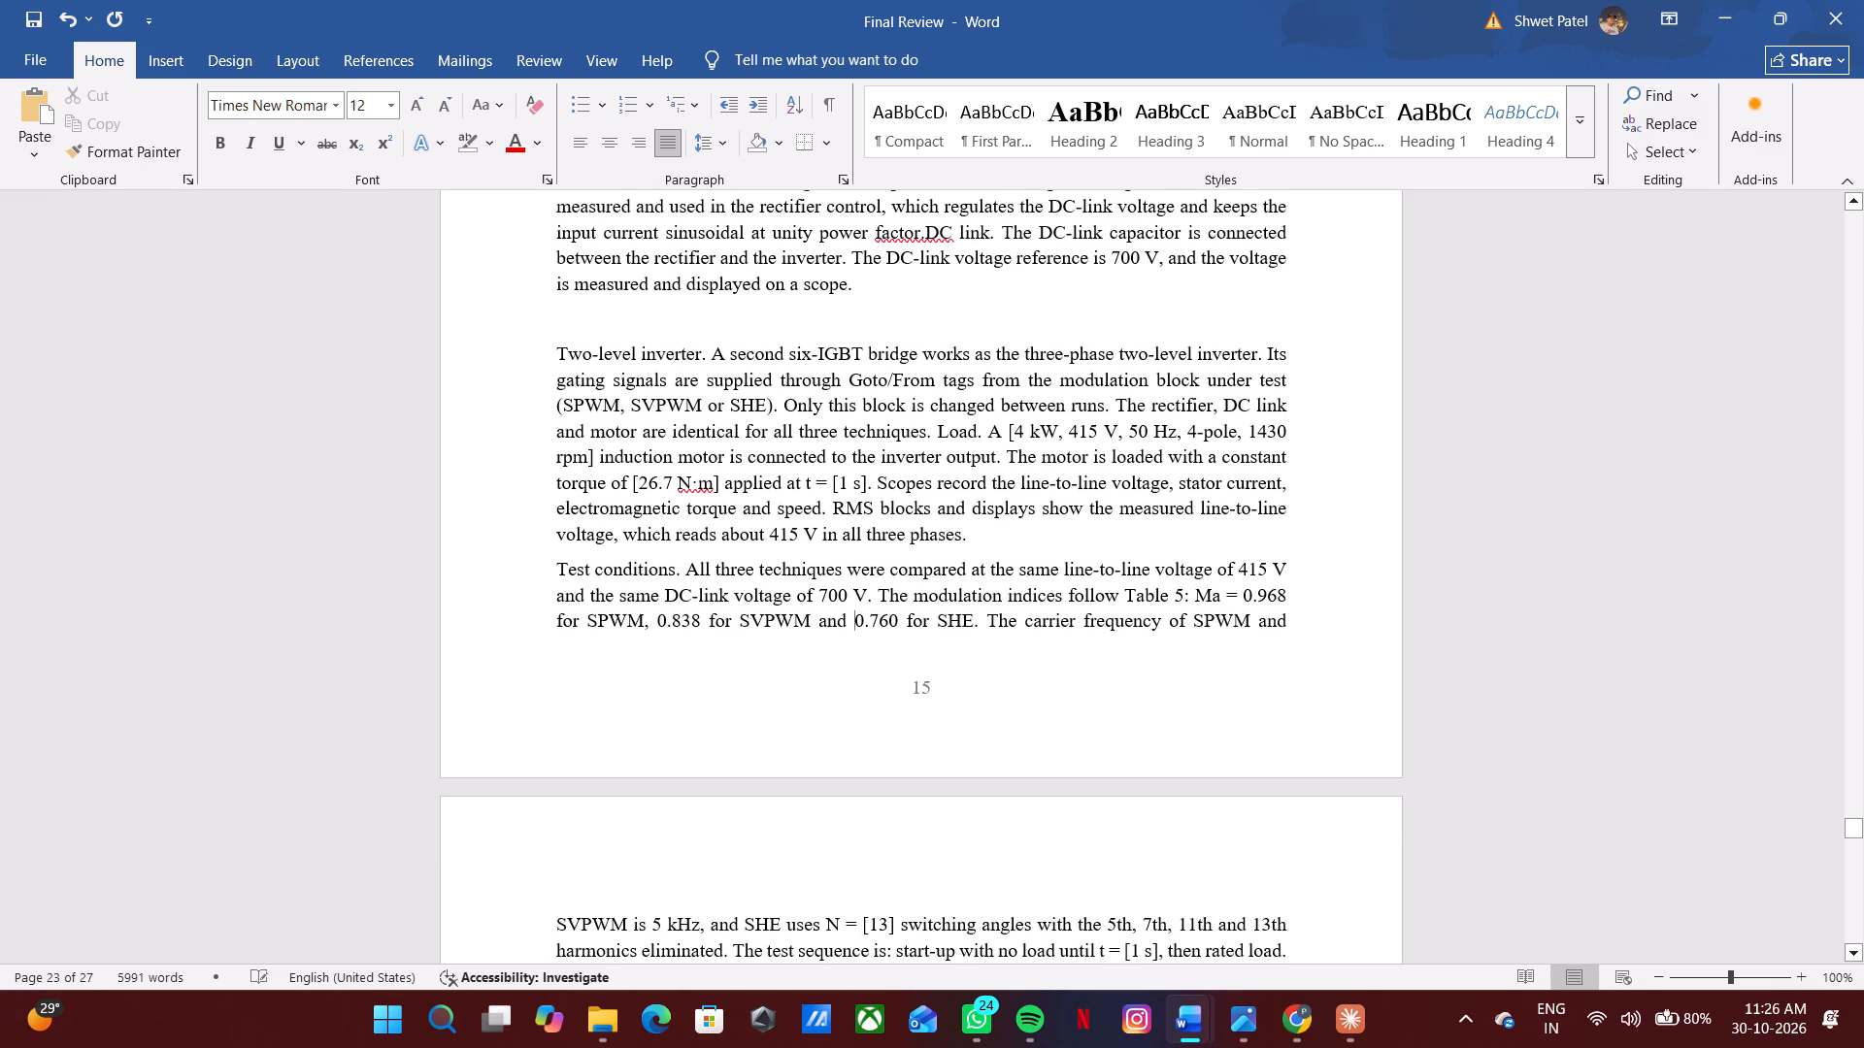
pyautogui.scroll(-4, 785, 625)
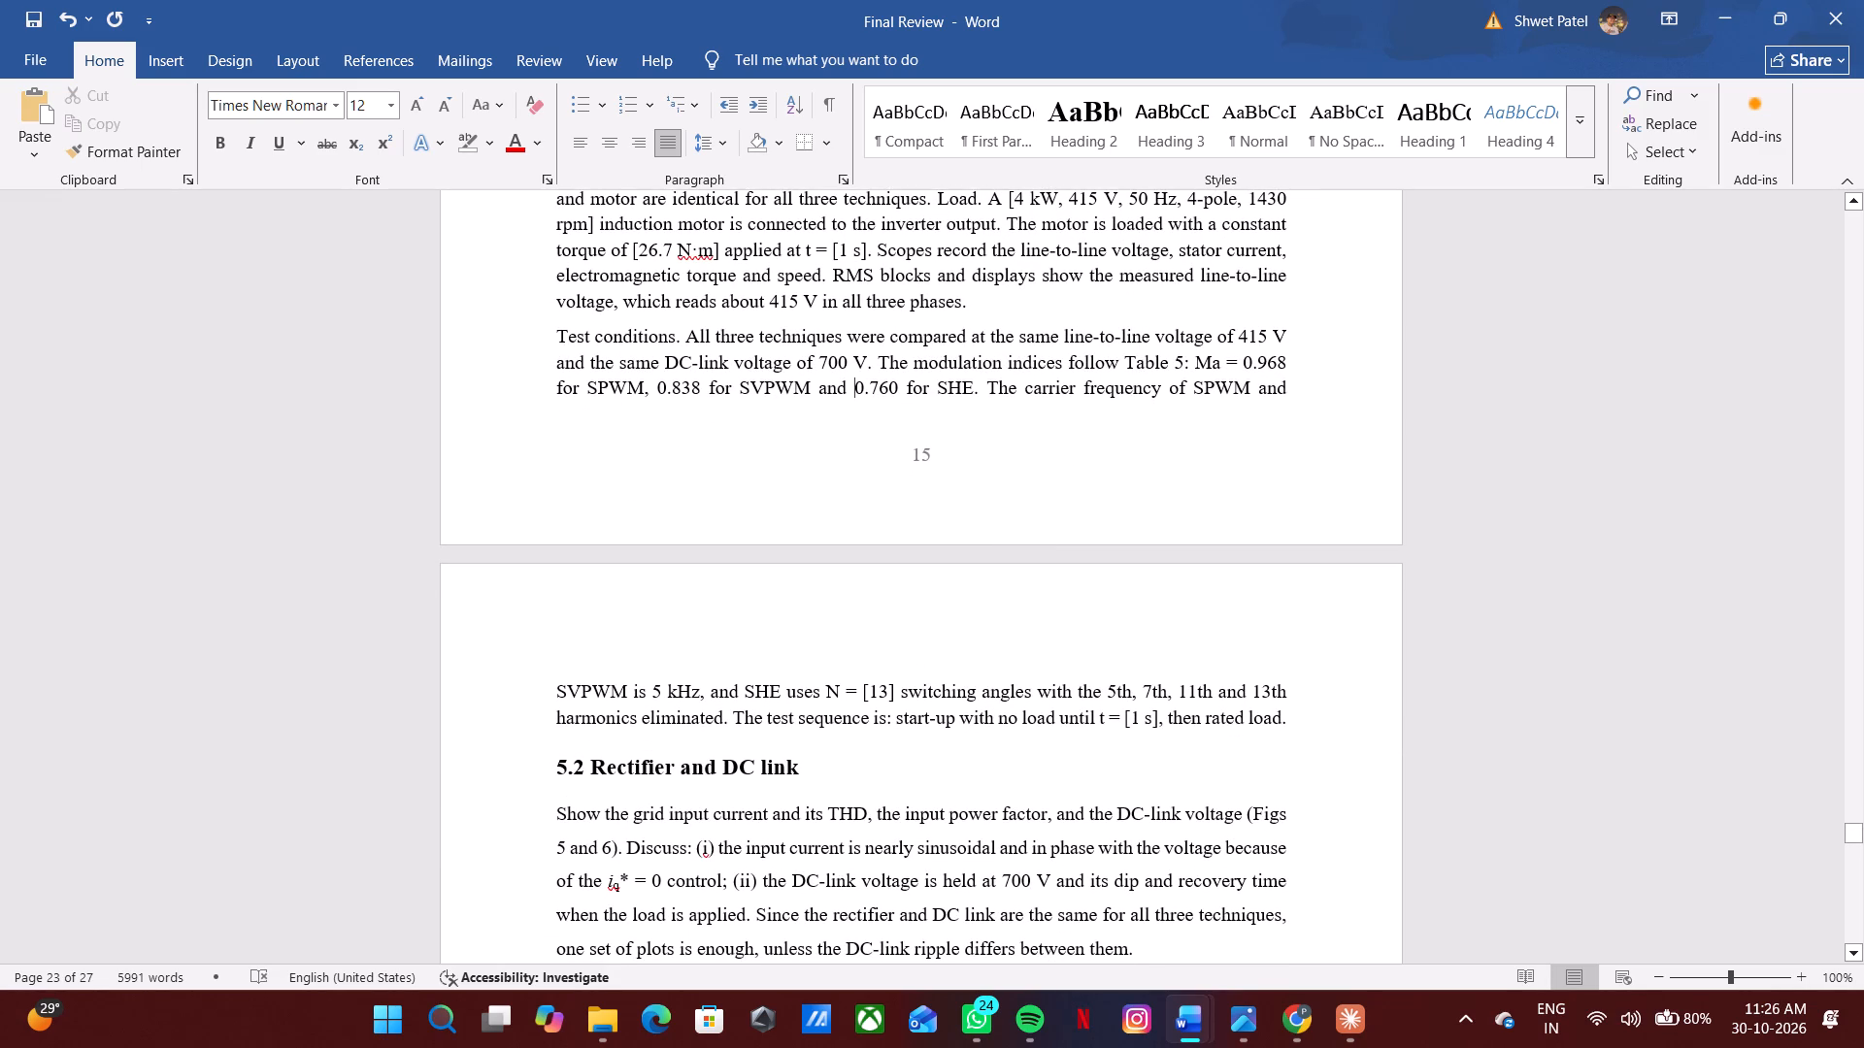
pyautogui.scroll(-8, 581, 676)
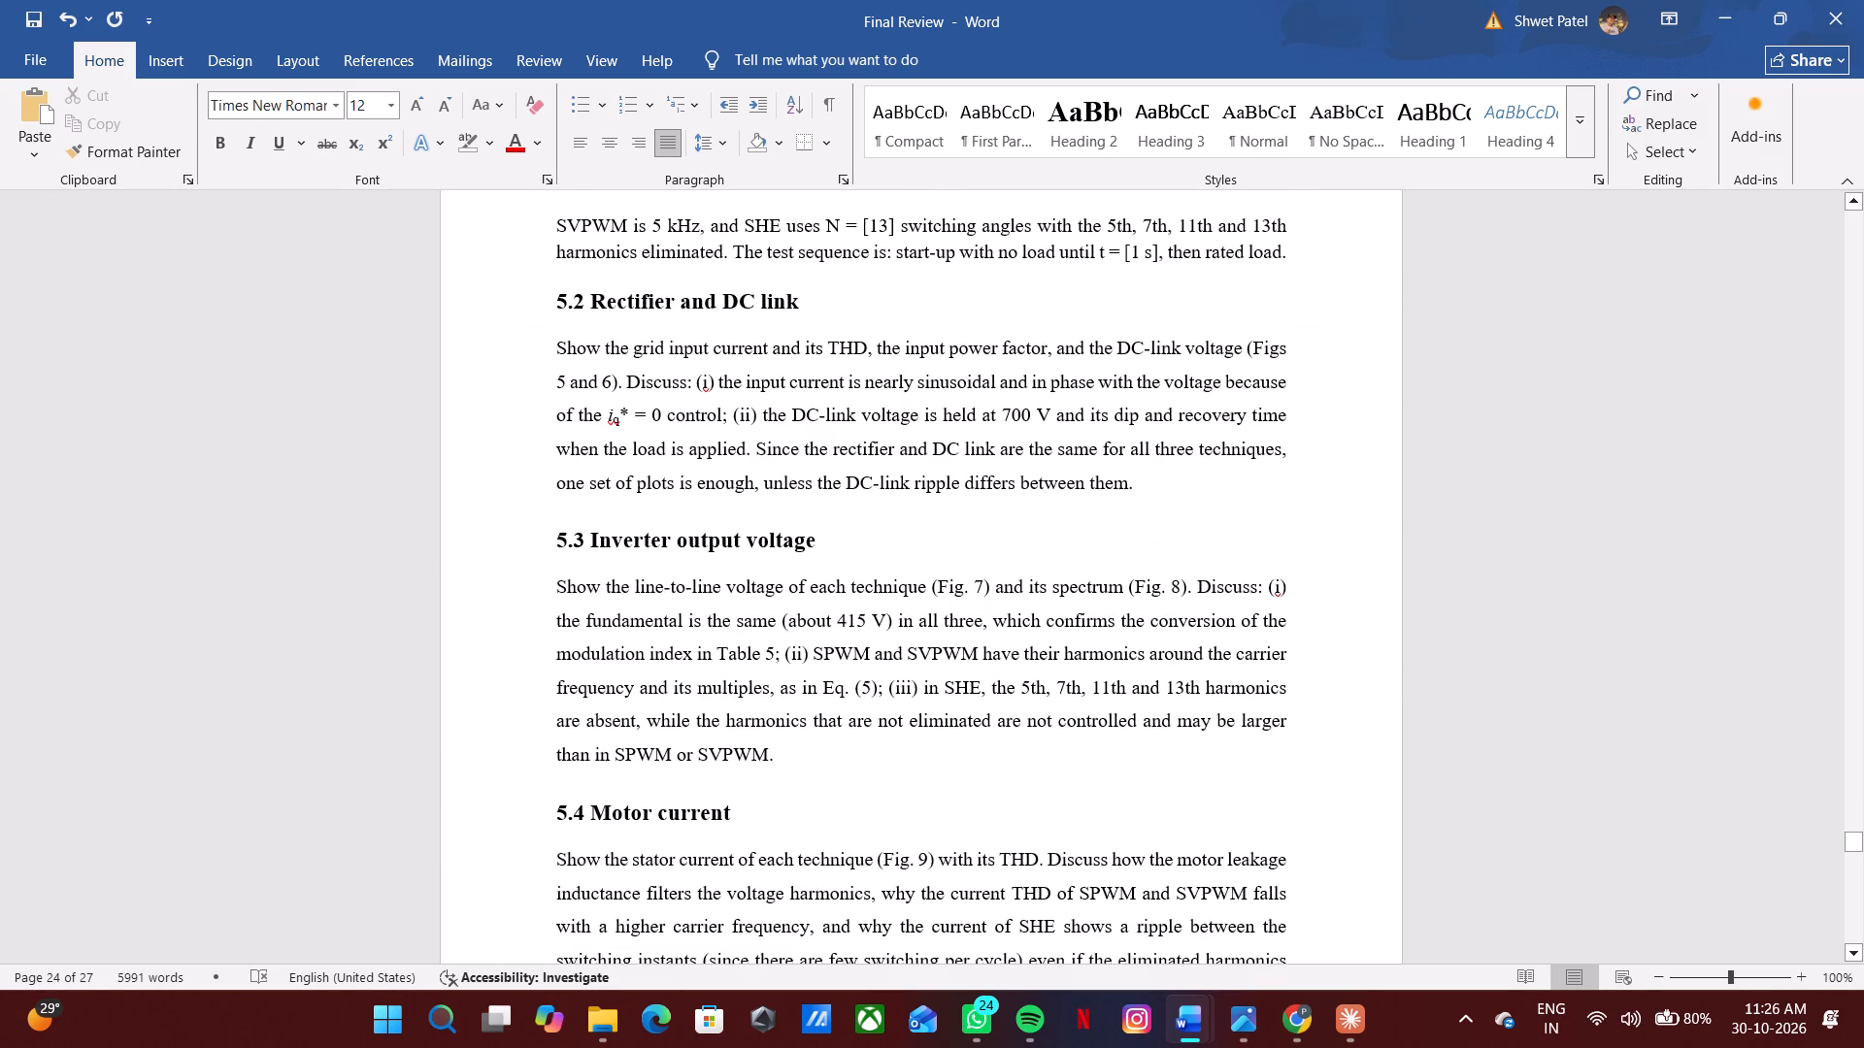
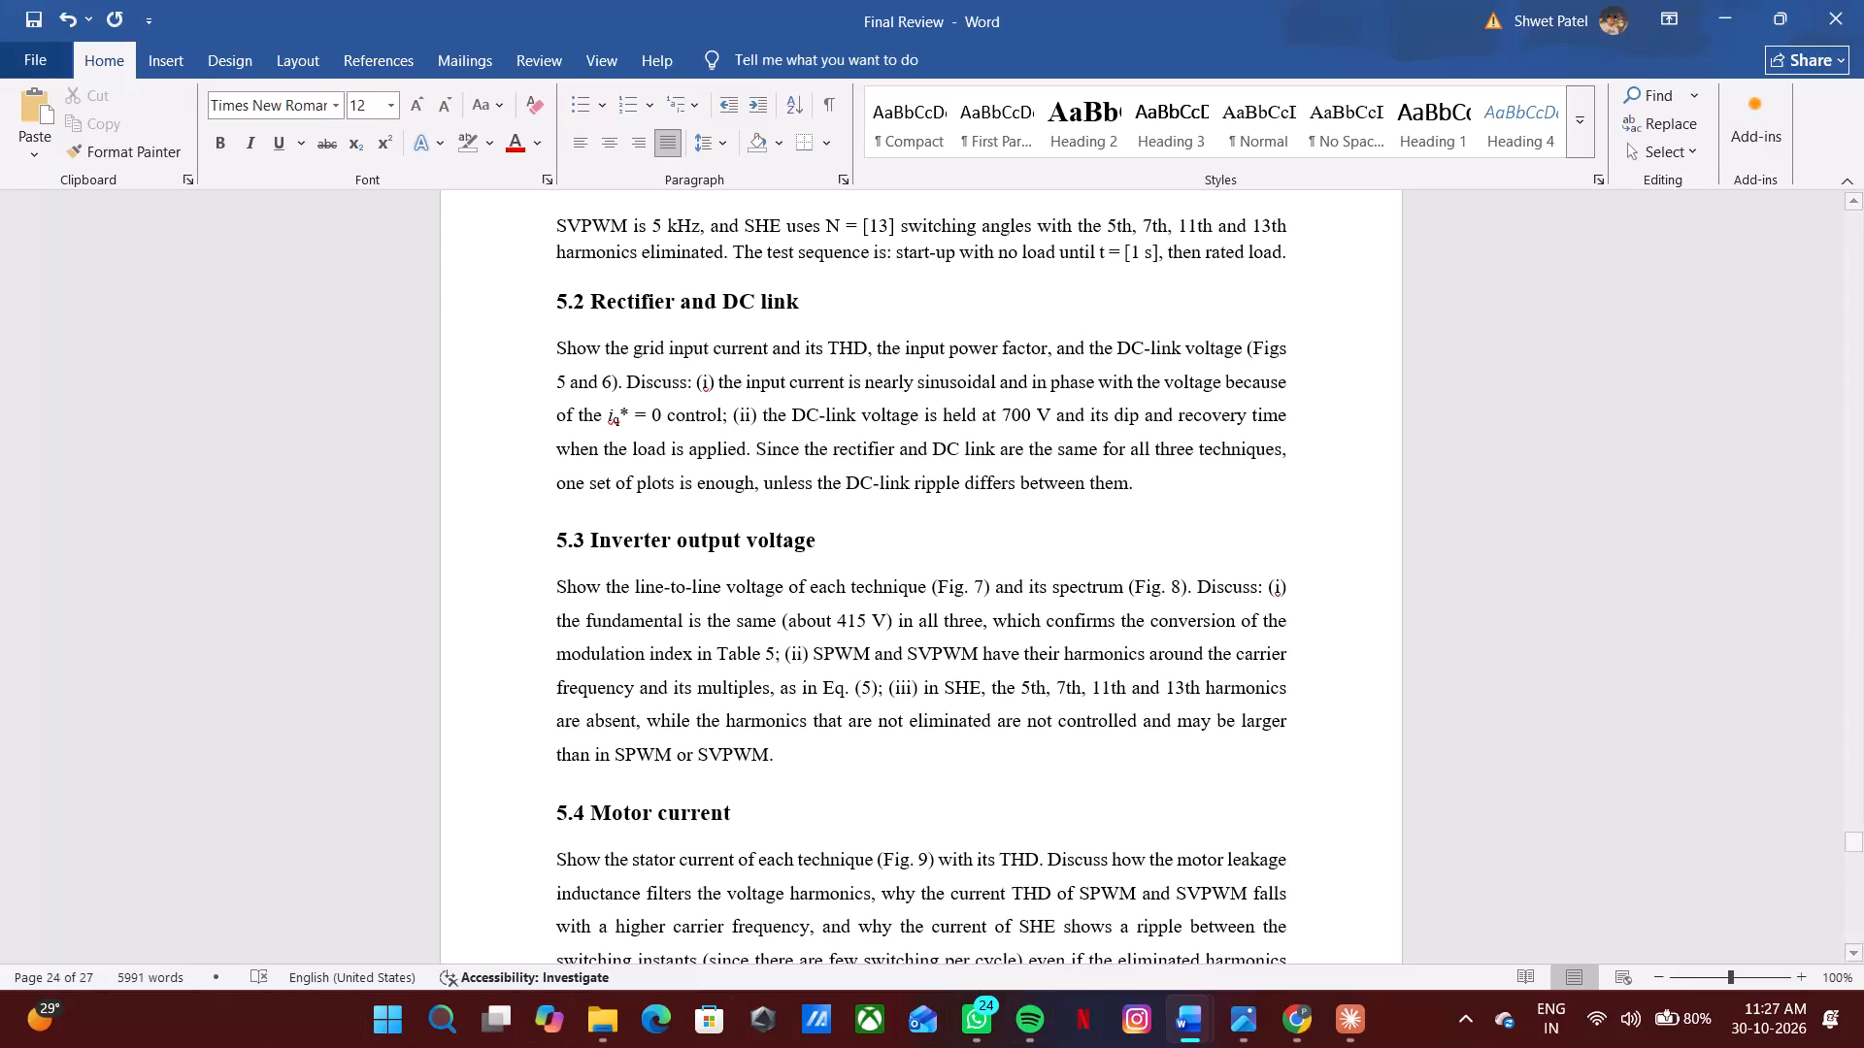
# Rename the 4.1 heading under System Description and Modelling, keeping its number, as "4.1 System overview".
pyautogui.scroll(10, 989, 497)
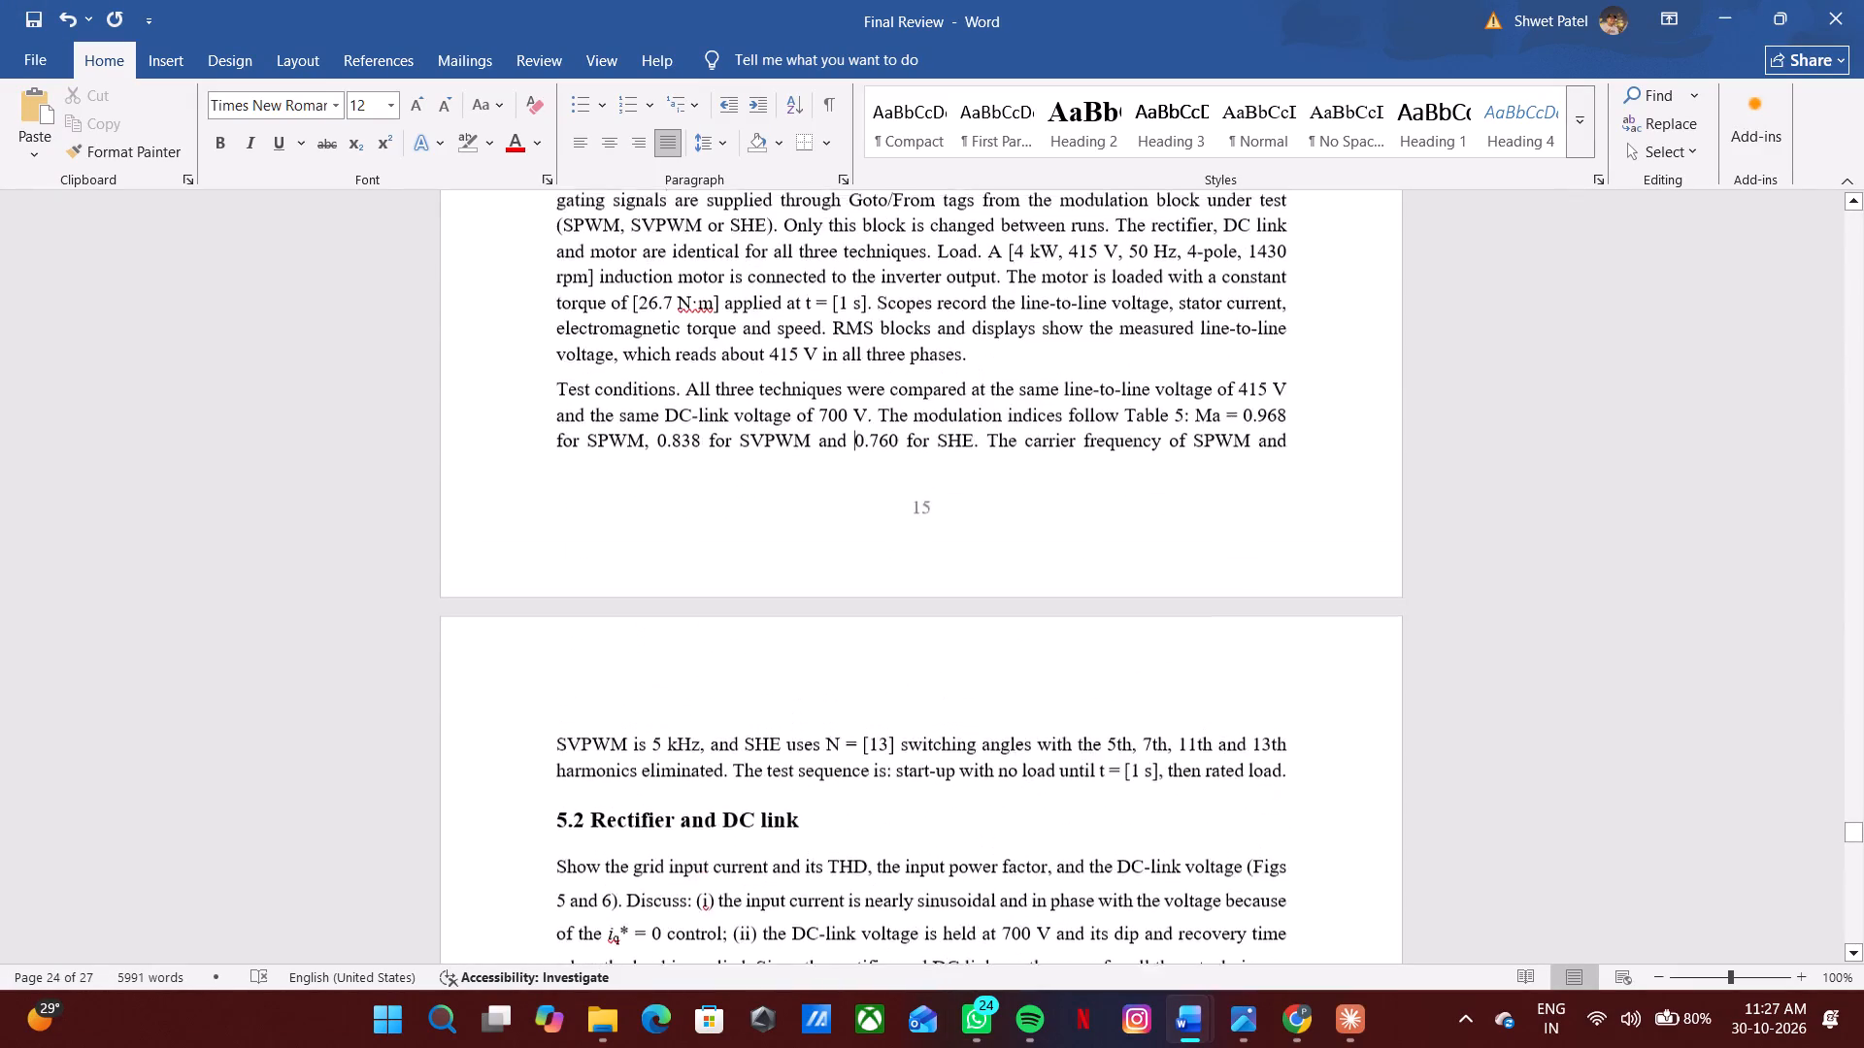
pyautogui.scroll(15, 989, 497)
pyautogui.scroll(8, 984, 499)
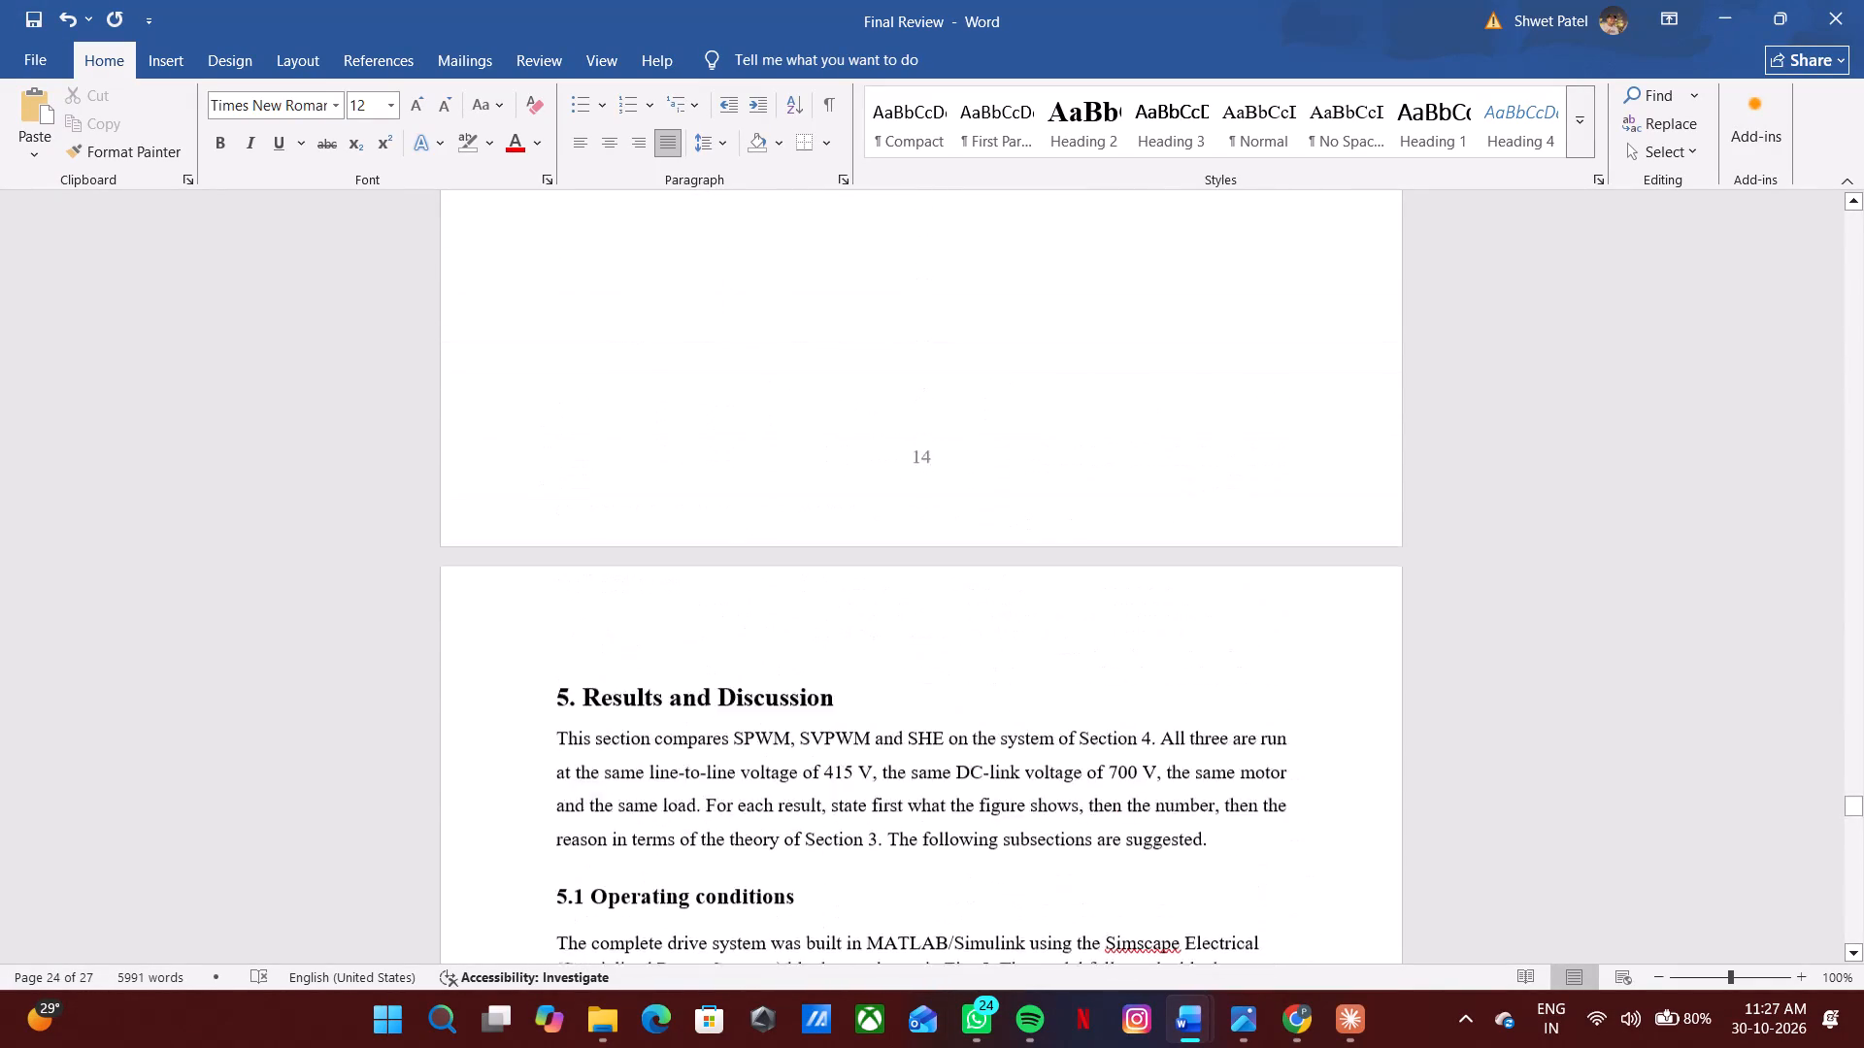
pyautogui.scroll(20, 984, 499)
pyautogui.scroll(6, 984, 499)
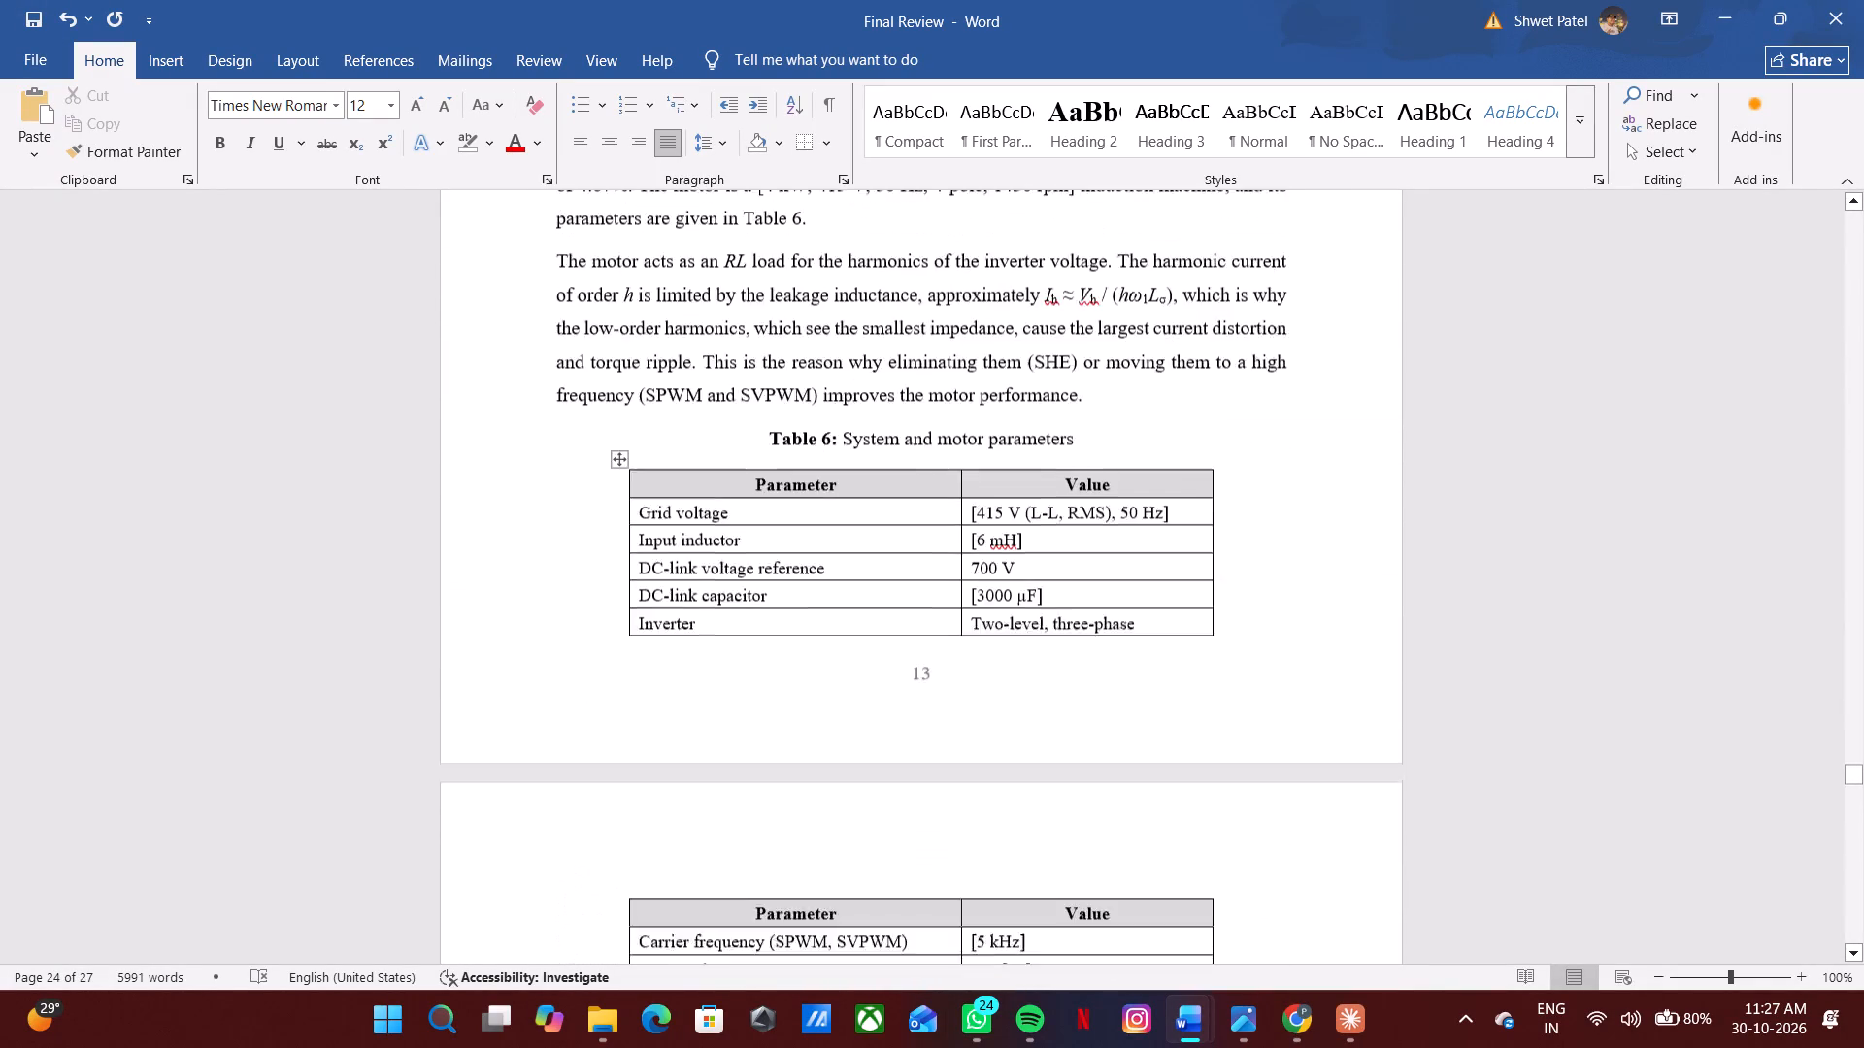
pyautogui.scroll(11, 984, 499)
pyautogui.scroll(12, 984, 499)
pyautogui.rightClick(984, 499)
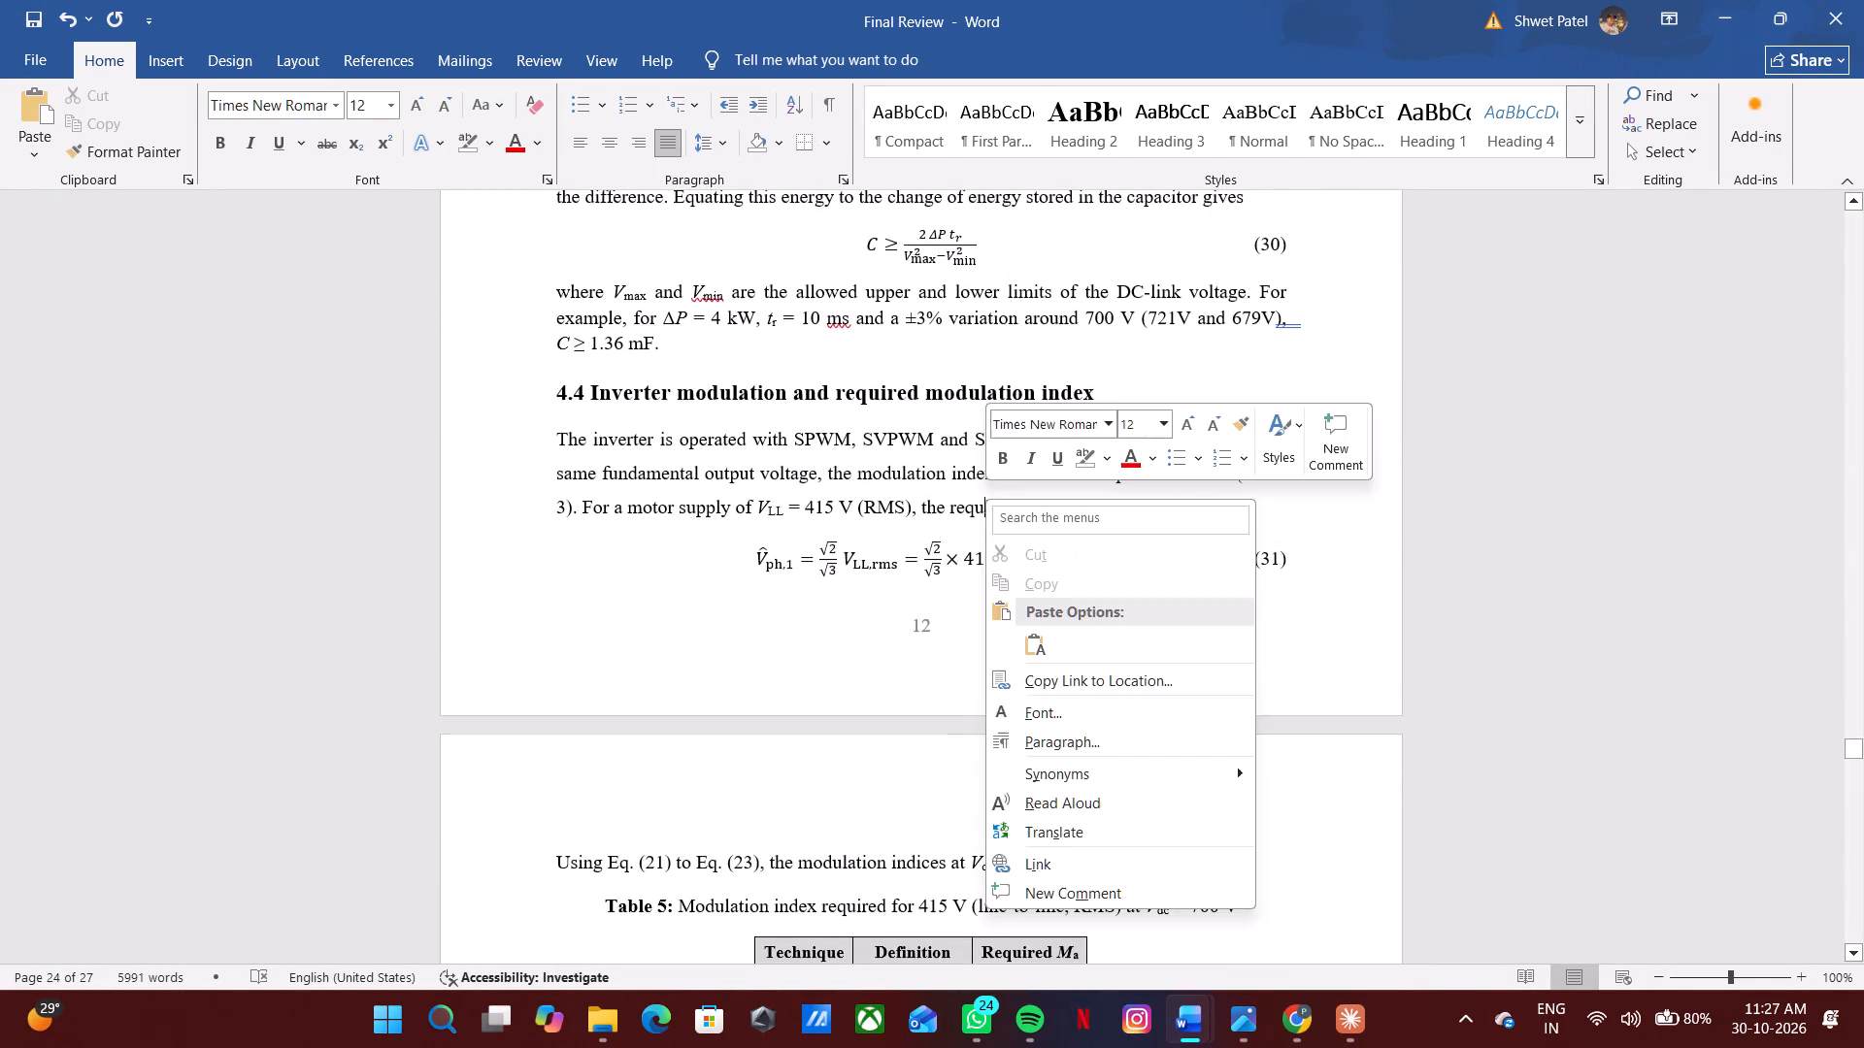
pyautogui.click(882, 447)
pyautogui.scroll(13, 881, 447)
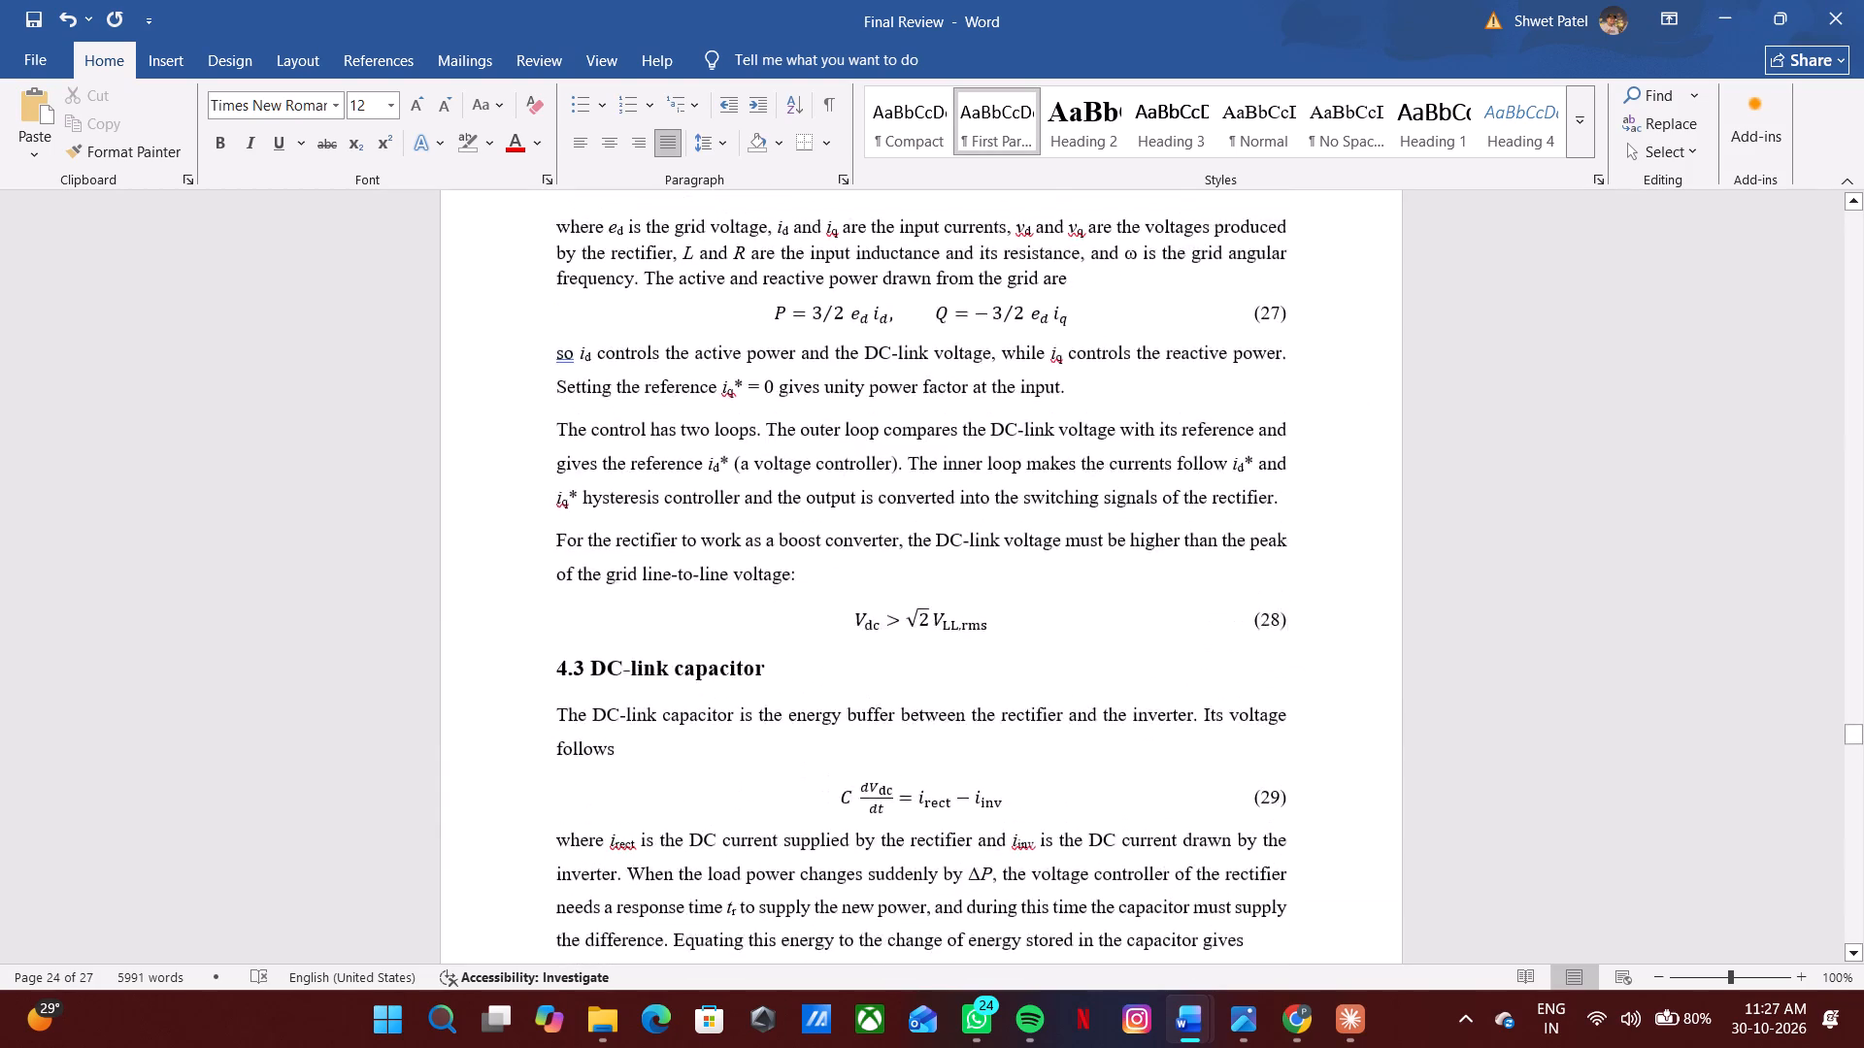
pyautogui.scroll(16, 882, 447)
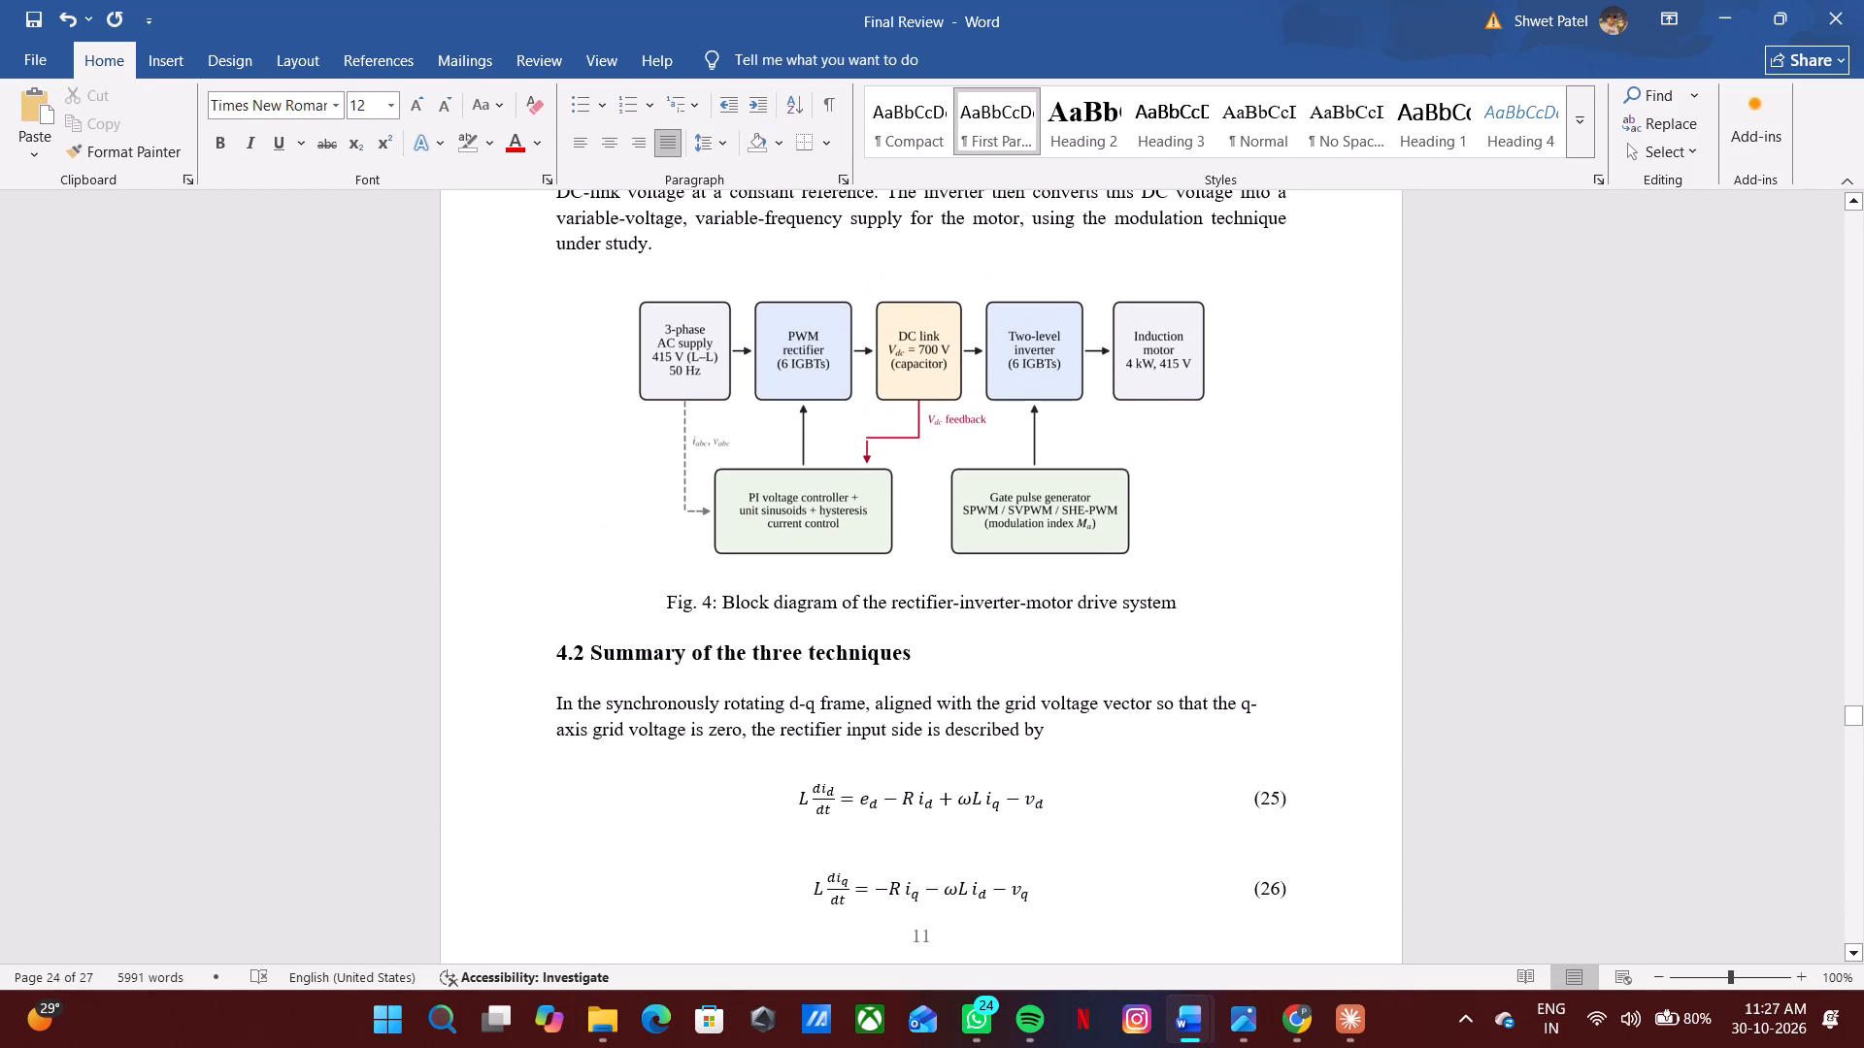
pyautogui.scroll(6, 887, 530)
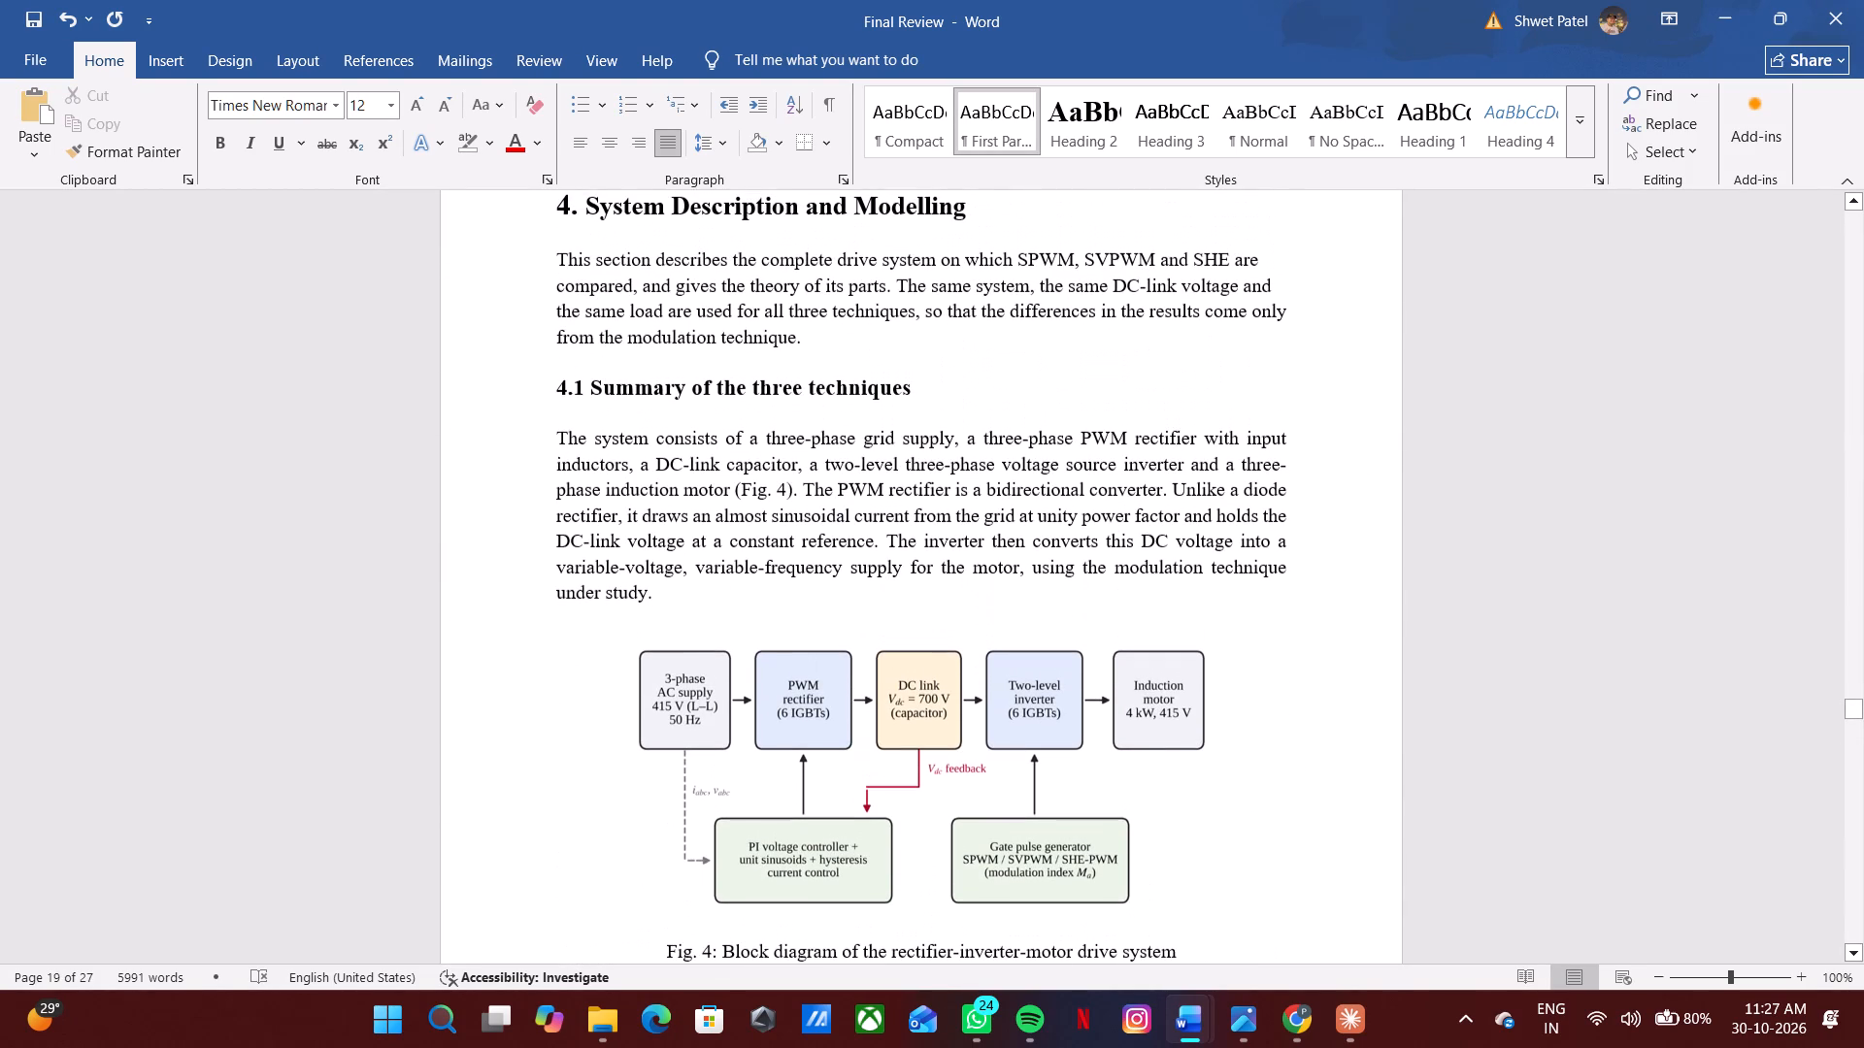
pyautogui.click(929, 403)
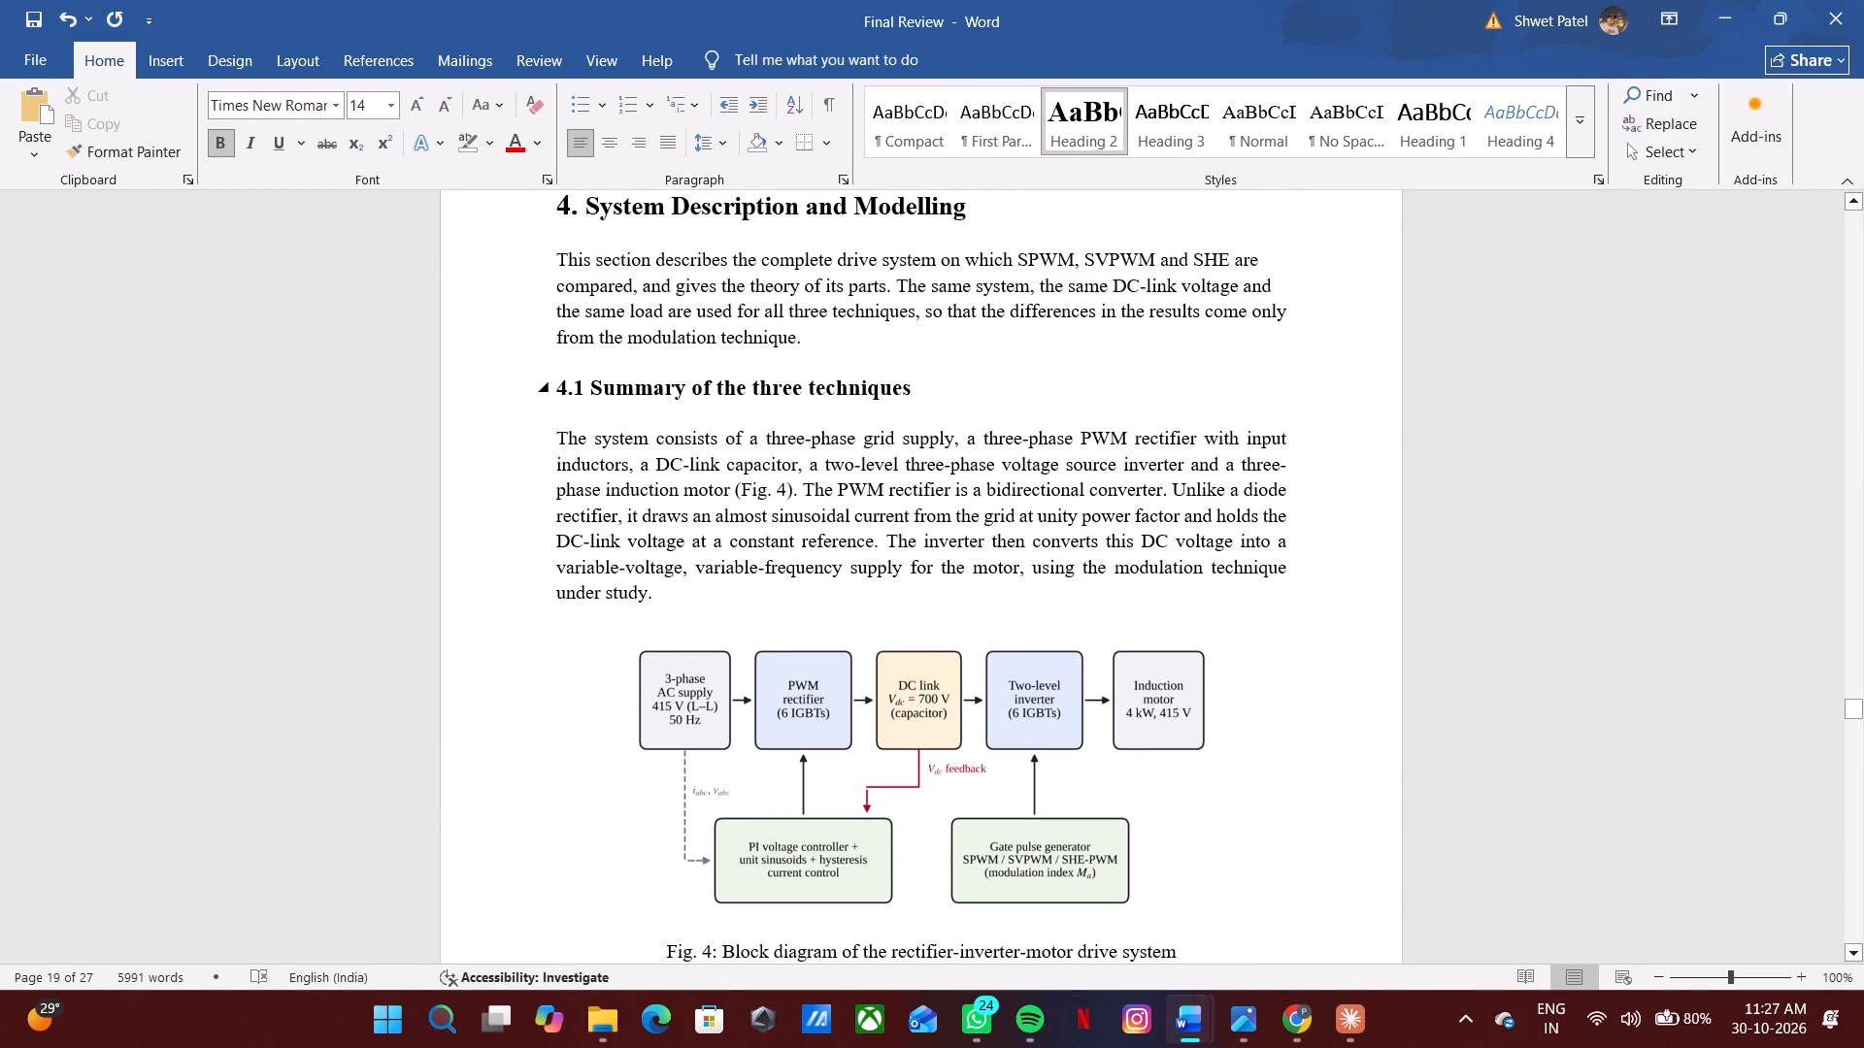
pyautogui.press('BackSpace')
pyautogui.press('BackSpace')
pyautogui.press('BackSpace')
pyautogui.press('BackSpace')
pyautogui.press('BackSpace')
pyautogui.press('BackSpace')
pyautogui.press('BackSpace')
pyautogui.press('BackSpace')
pyautogui.press('BackSpace')
pyautogui.press('BackSpace')
pyautogui.press('BackSpace')
pyautogui.press('BackSpace')
pyautogui.press('BackSpace')
pyautogui.press('BackSpace')
pyautogui.press('BackSpace')
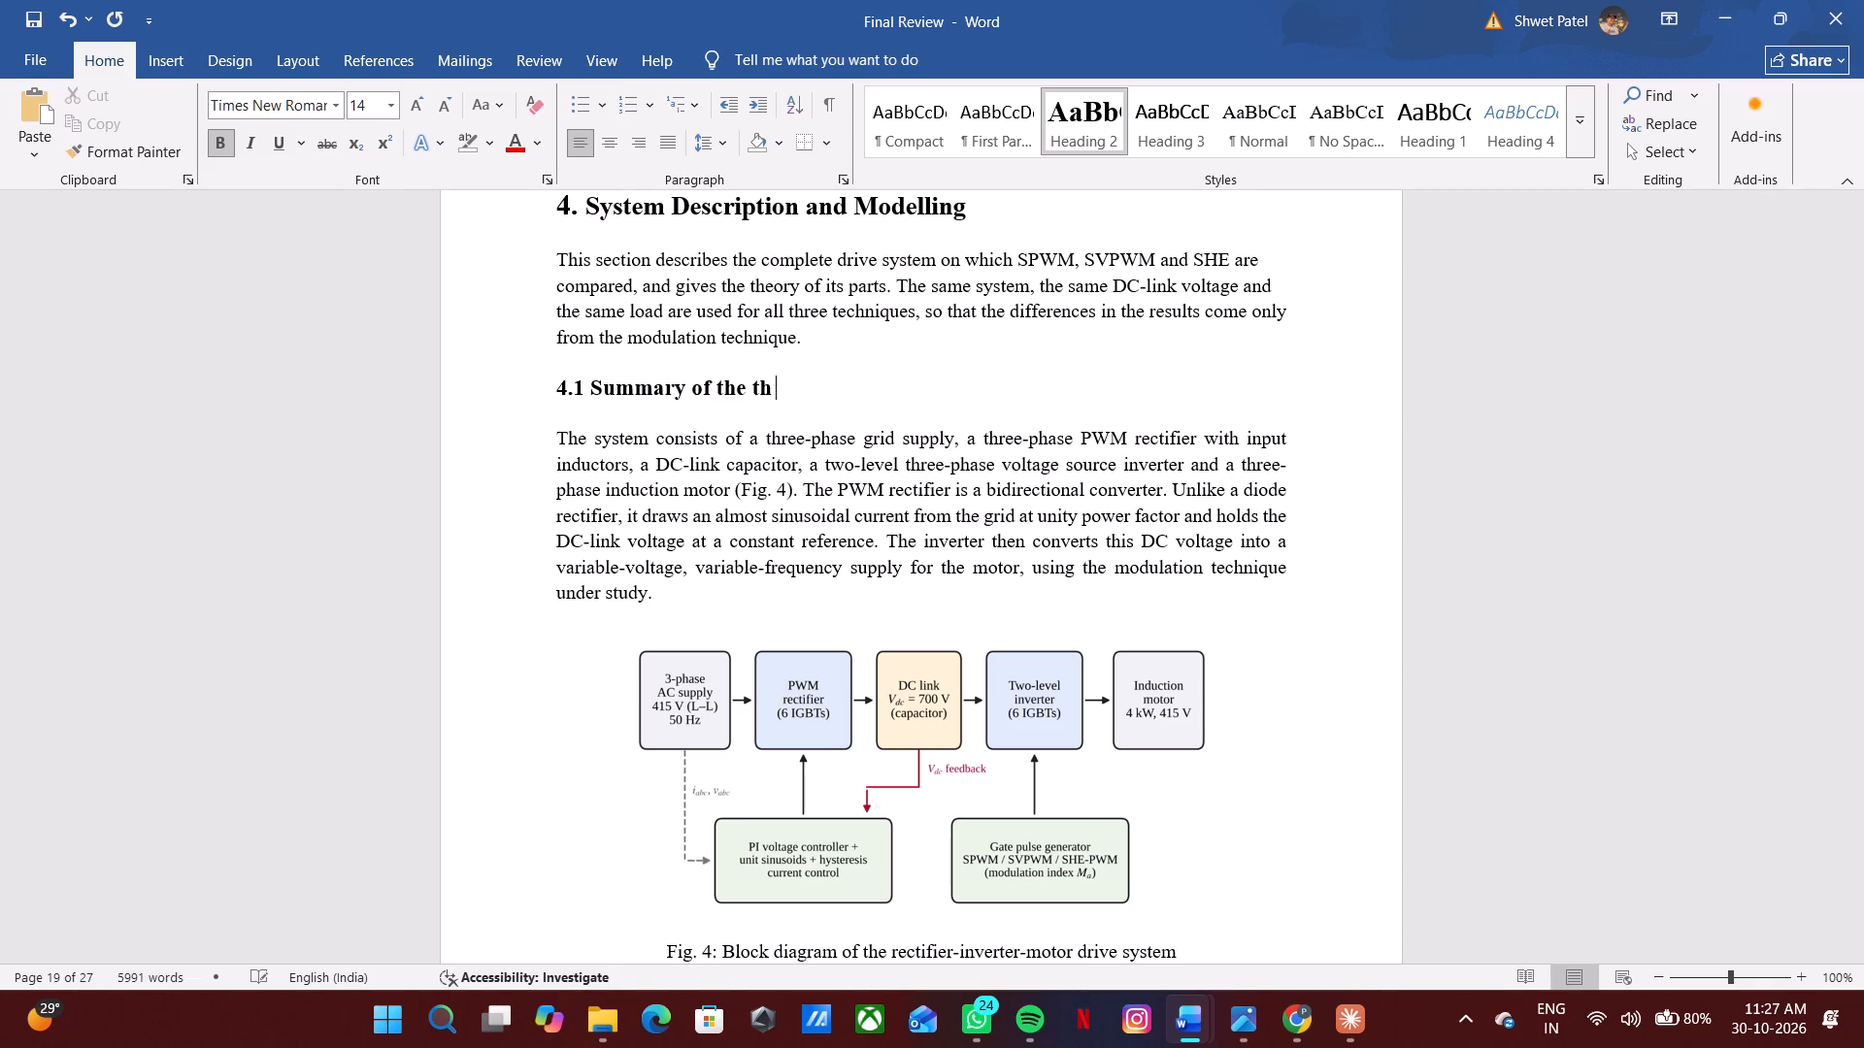
pyautogui.press('BackSpace')
pyautogui.press('BackSpace')
pyautogui.press('BackSpace')
pyautogui.press('BackSpace')
pyautogui.press('BackSpace')
pyautogui.press('BackSpace')
pyautogui.press('BackSpace')
pyautogui.press('BackSpace')
pyautogui.press('BackSpace')
pyautogui.press('BackSpace')
pyautogui.press('BackSpace')
pyautogui.press('BackSpace')
pyautogui.press('BackSpace')
pyautogui.press('BackSpace')
pyautogui.press('BackSpace')
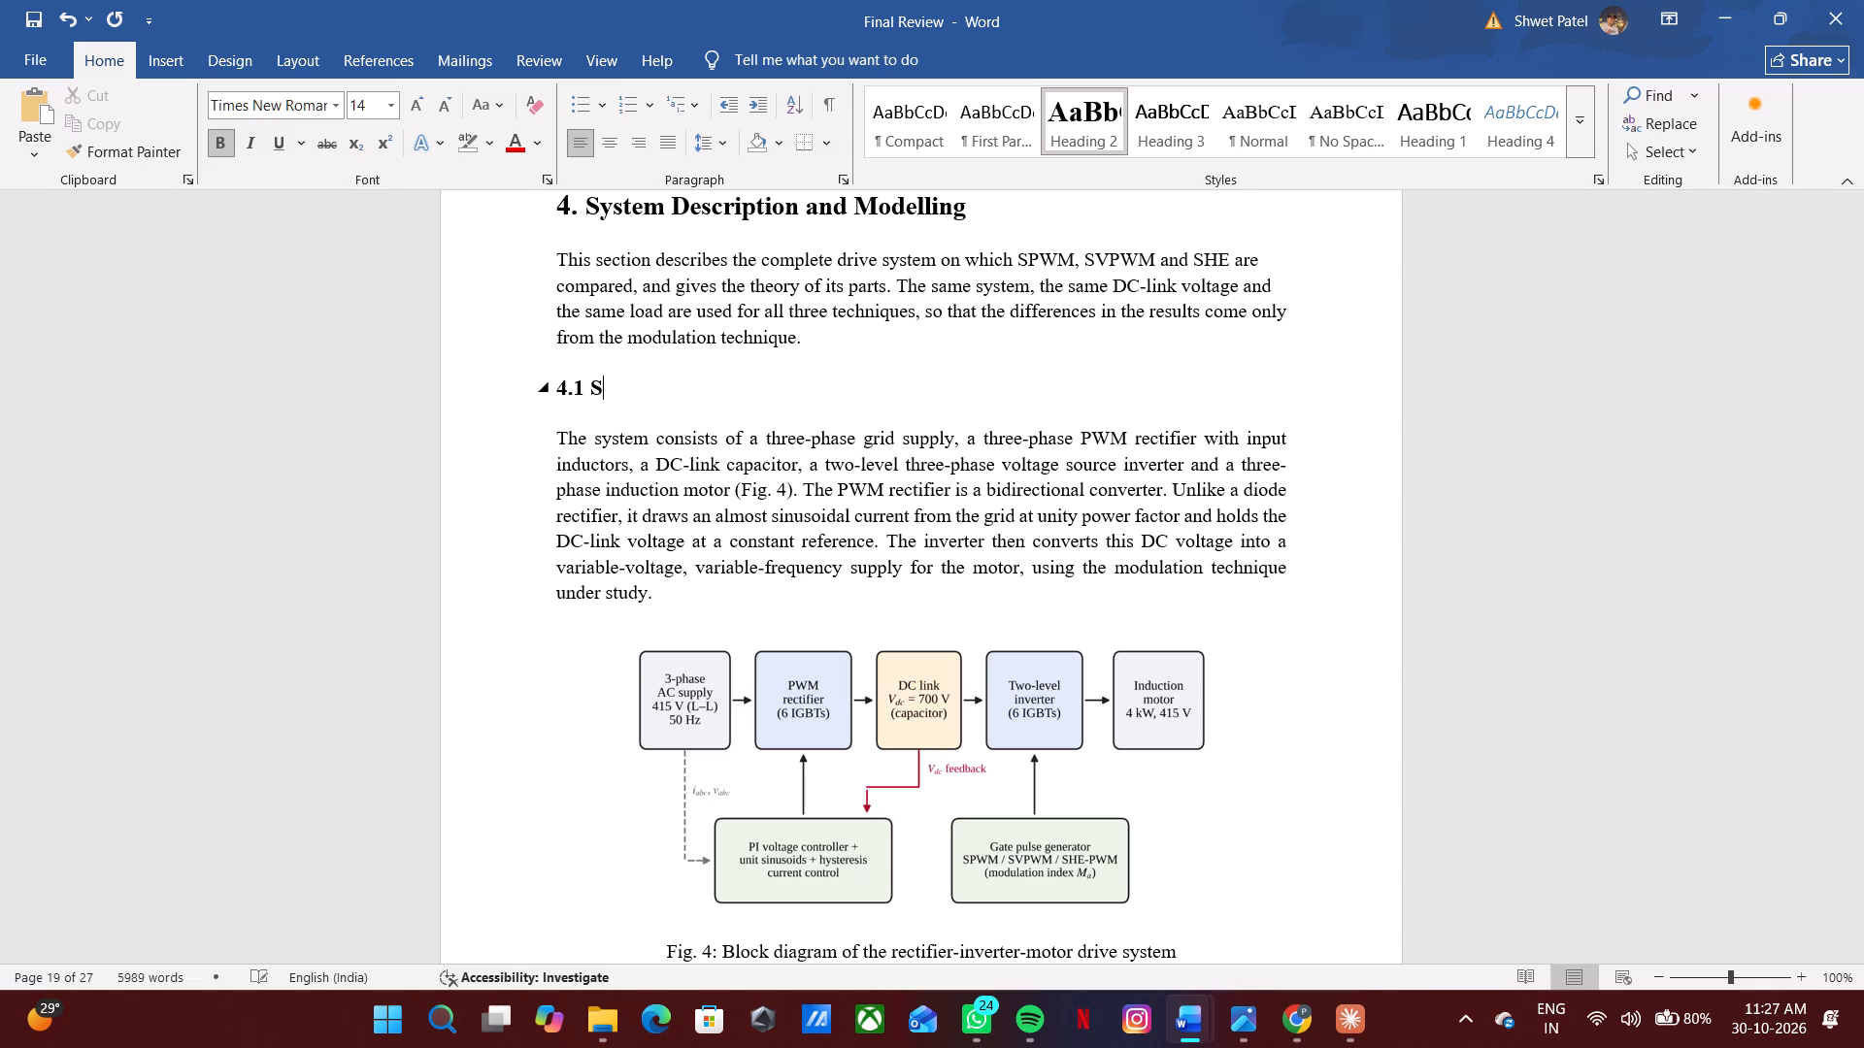
pyautogui.press('BackSpace')
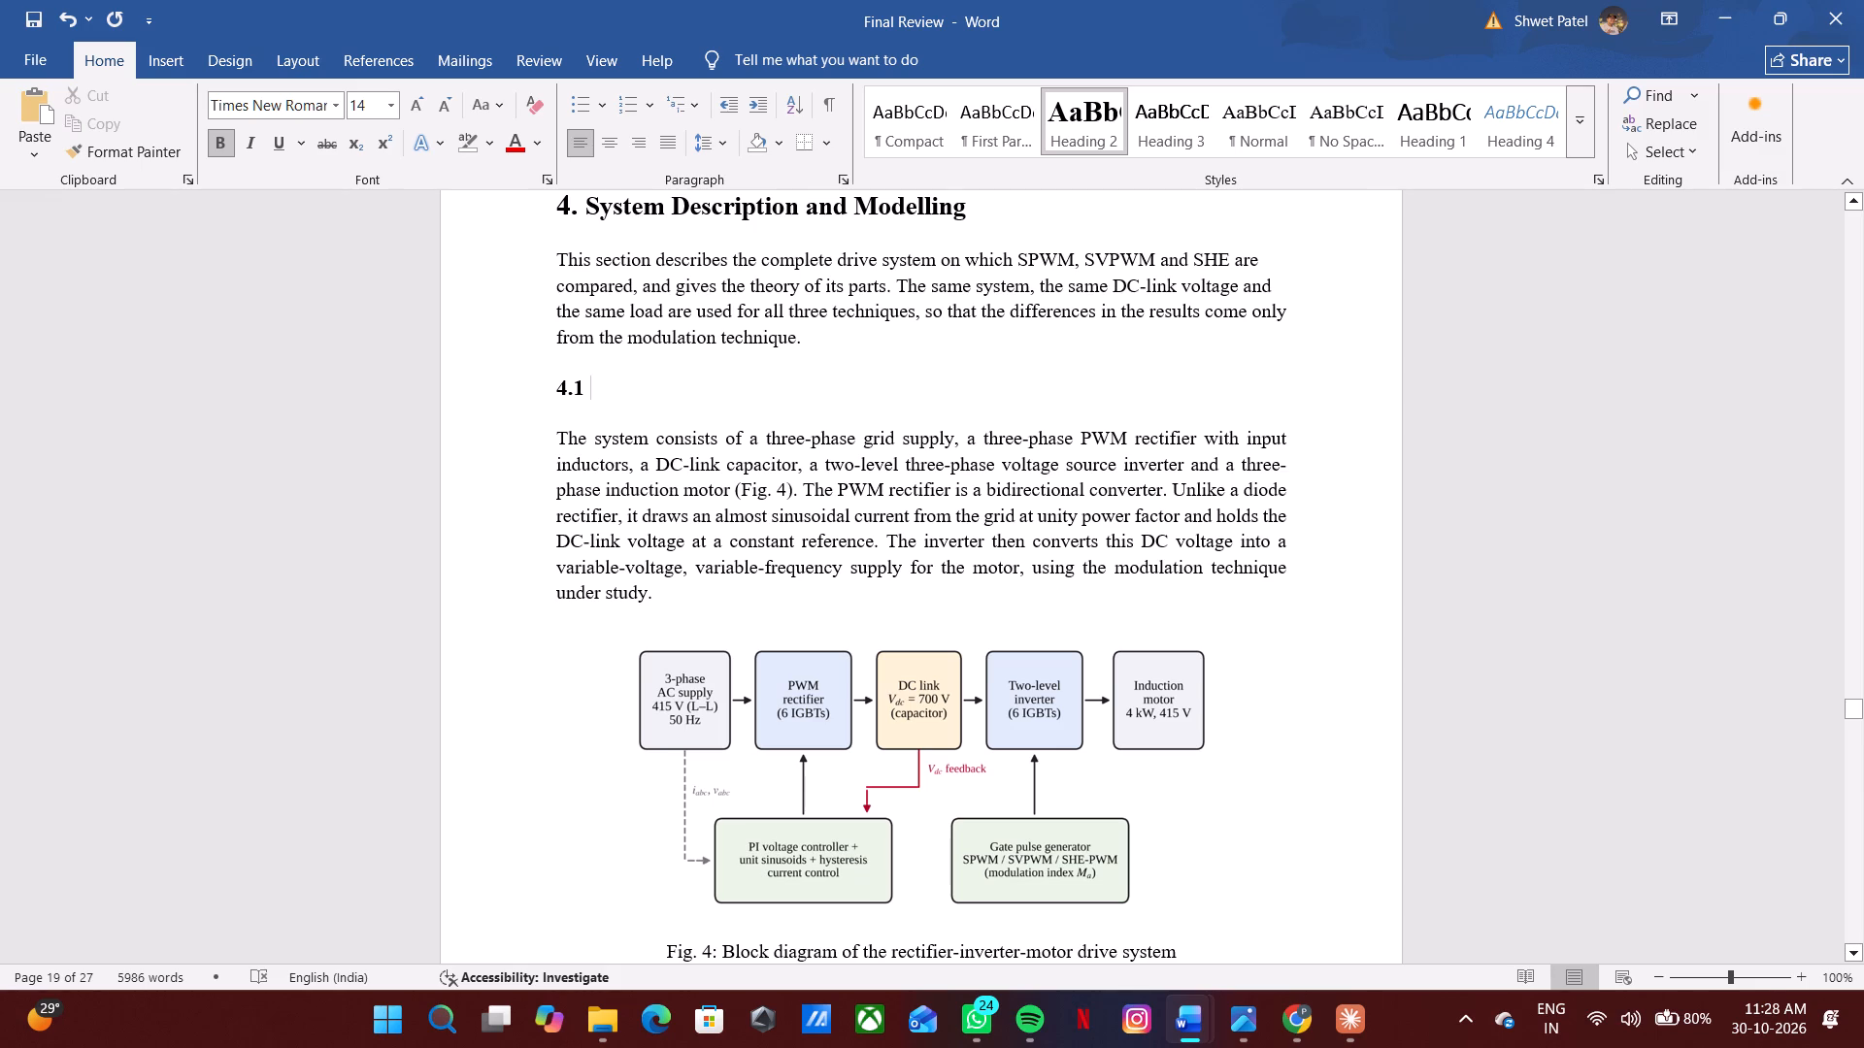
pyautogui.write('Sy')
pyautogui.write('st')
pyautogui.press('e')
pyautogui.press('m')
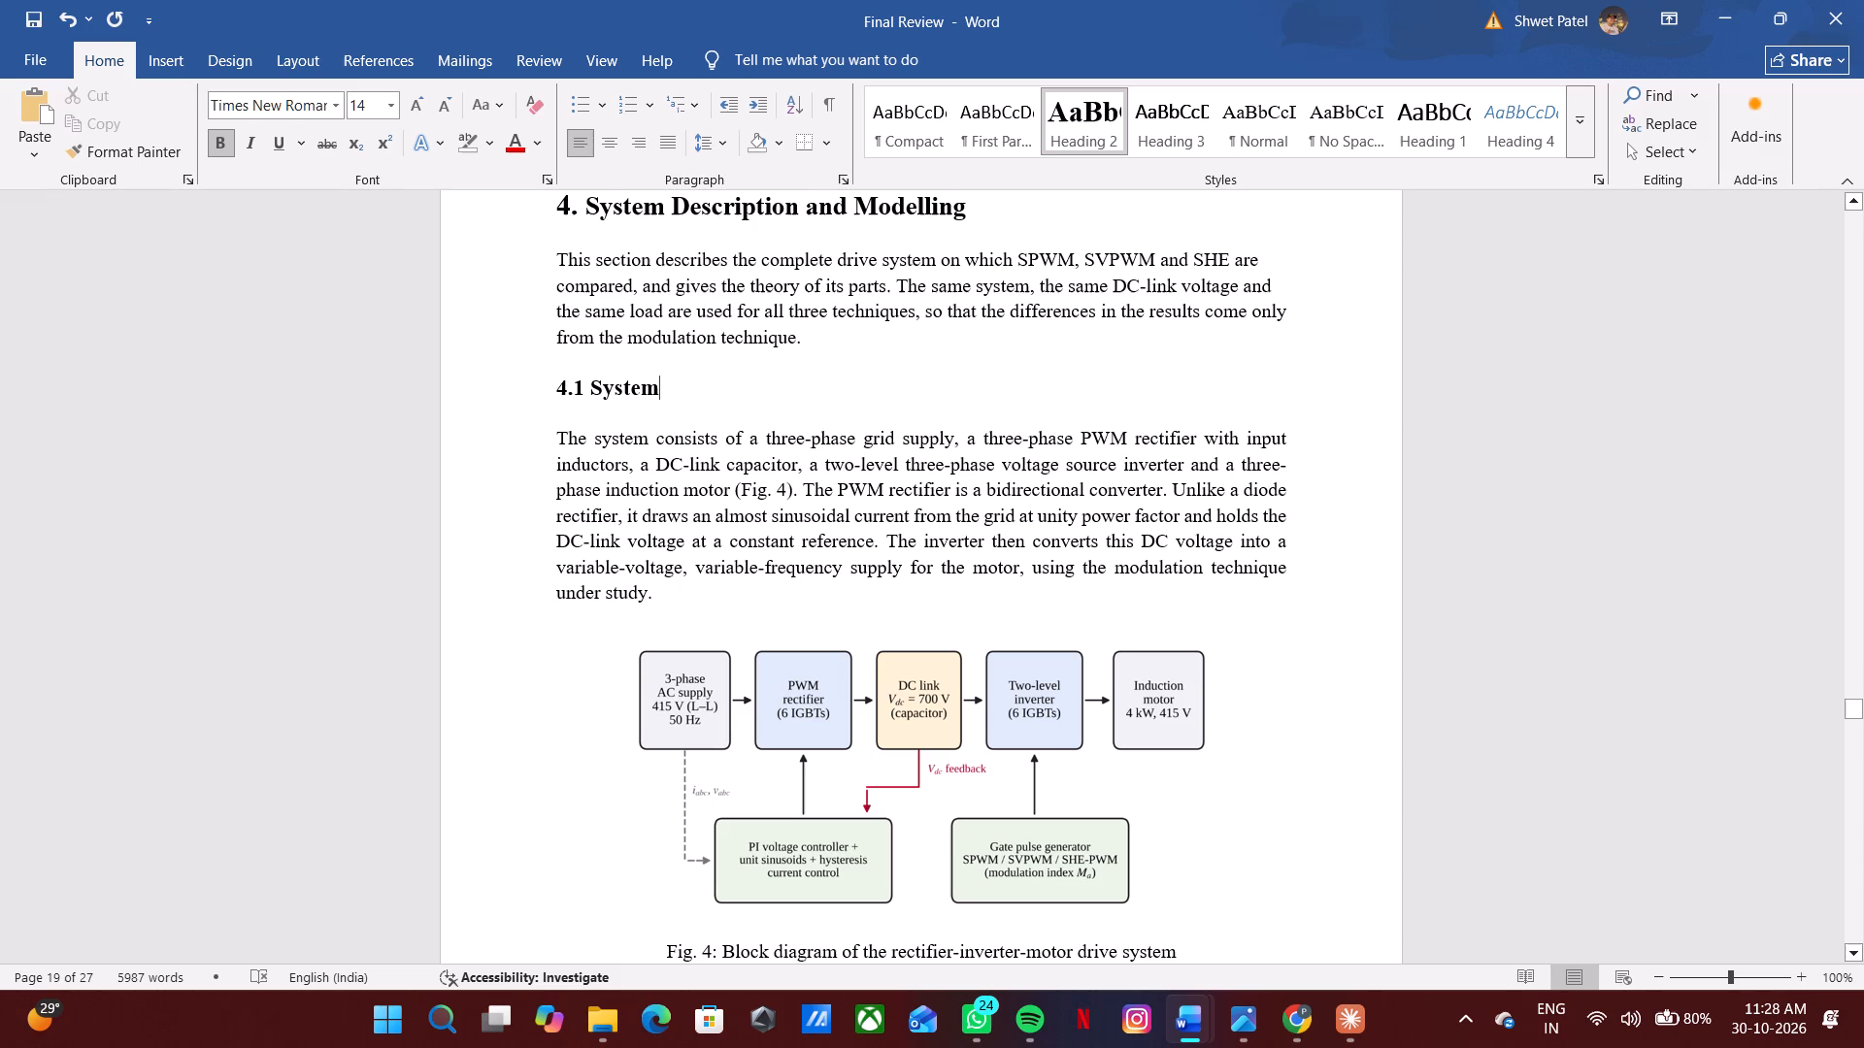
pyautogui.press('space')
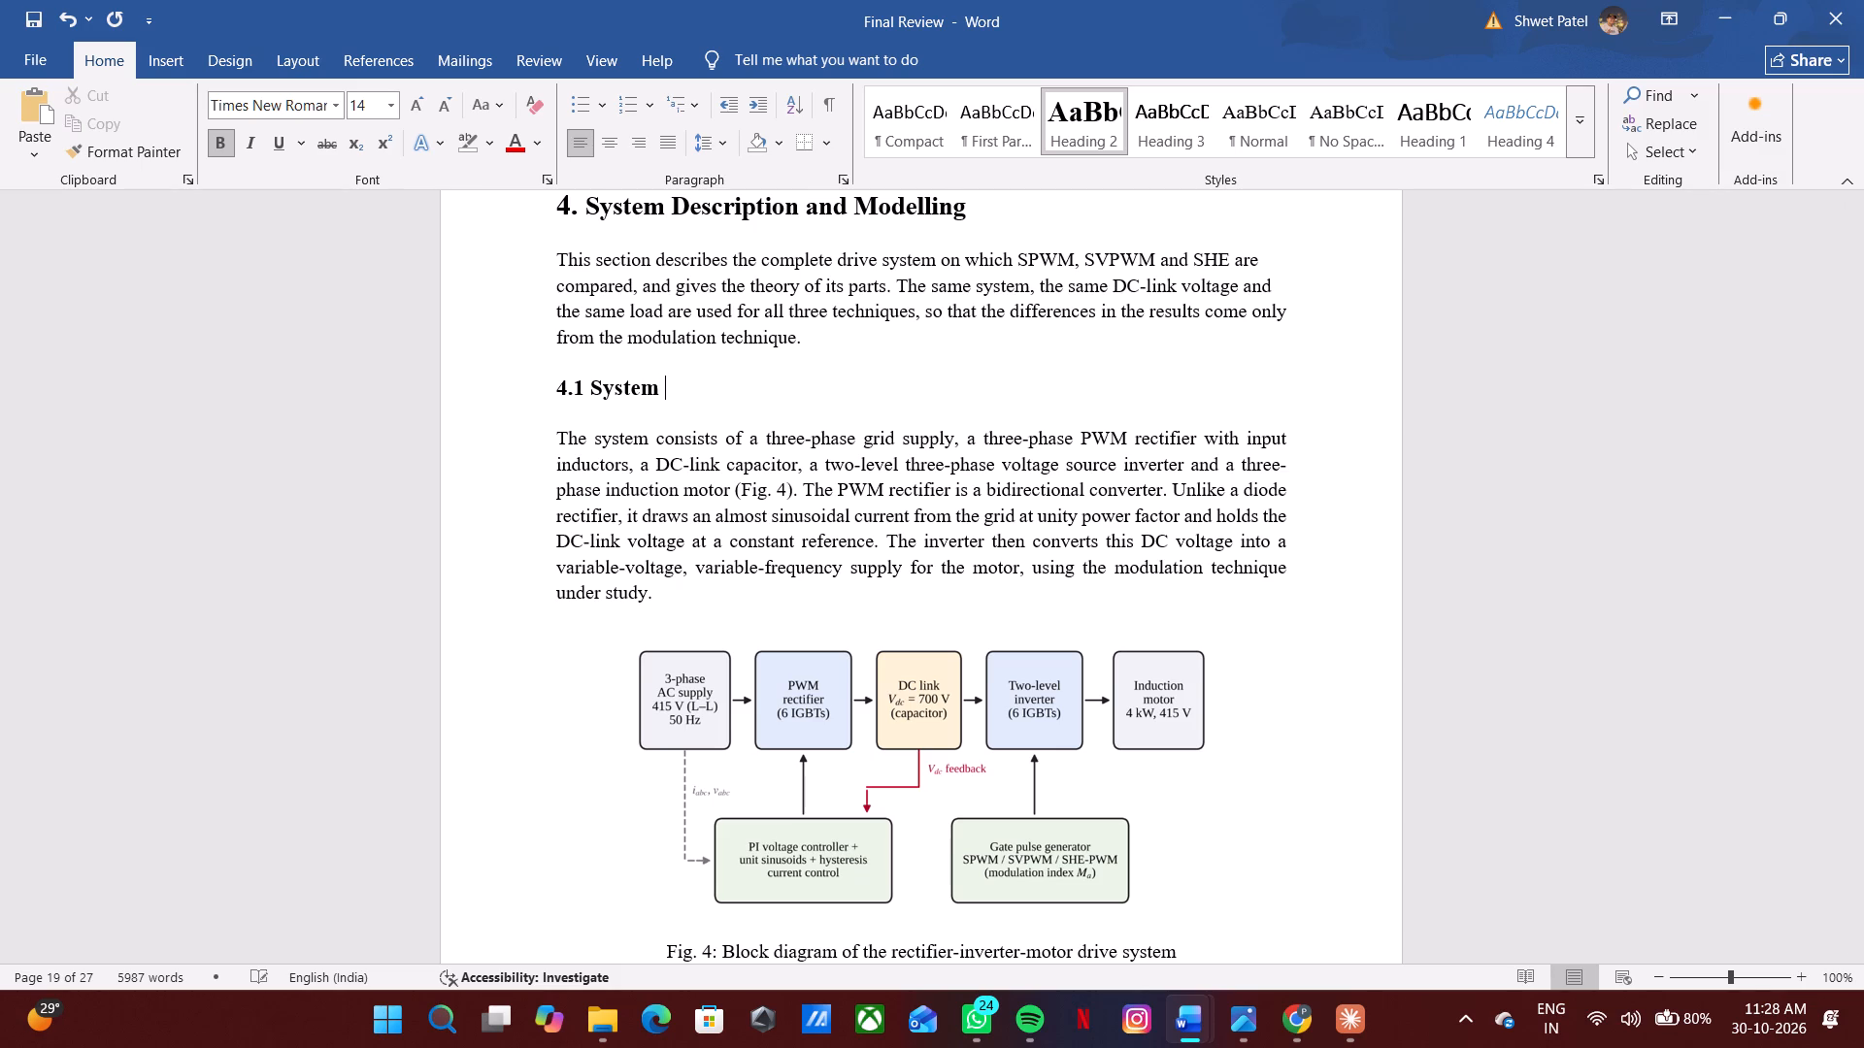
pyautogui.write('over')
pyautogui.write('view')
# Rename the 4.2 heading below Fig. 4, keeping its number, as "4.2 Rectifier Modelling and Control".
pyautogui.scroll(-6, 1226, 452)
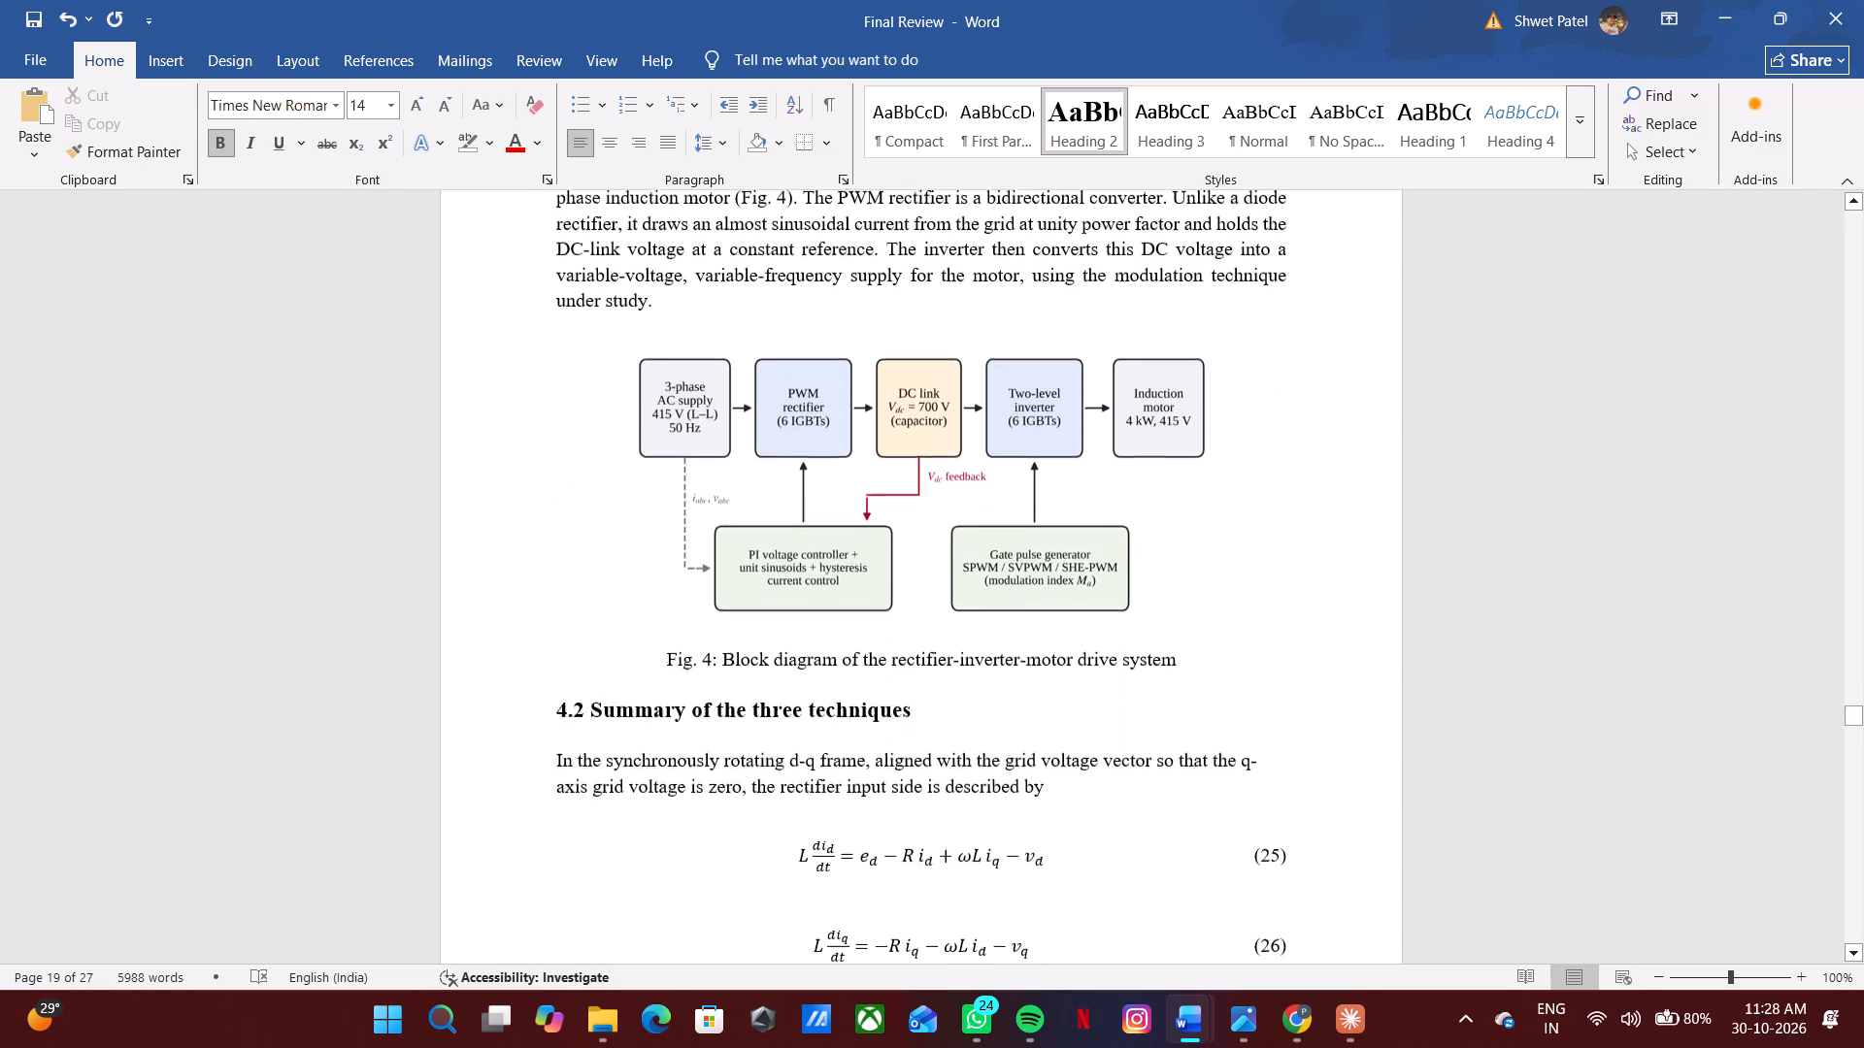
pyautogui.scroll(-1, 1223, 453)
pyautogui.click(938, 599)
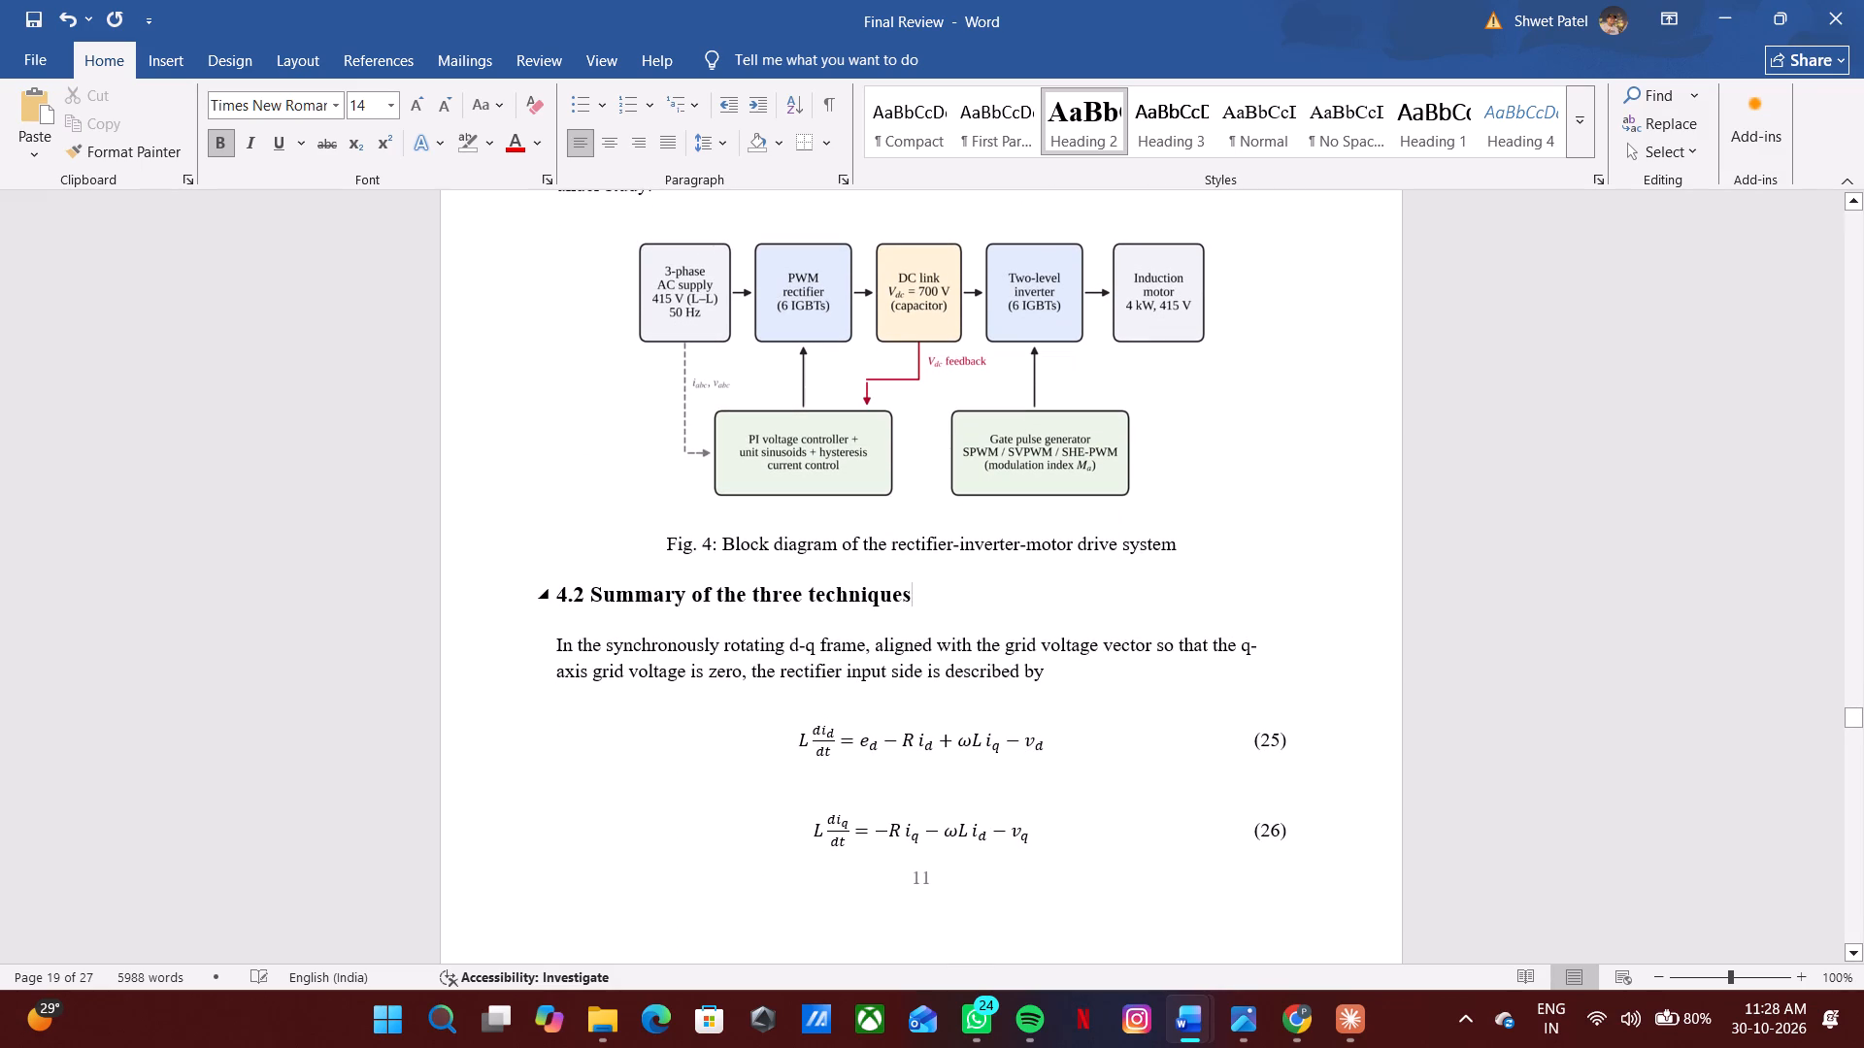
pyautogui.press('BackSpace')
pyautogui.press('BackSpace')
pyautogui.press('BackSpace')
pyautogui.press('BackSpace')
pyautogui.press('BackSpace')
pyautogui.press('BackSpace')
pyautogui.press('BackSpace')
pyautogui.press('BackSpace')
pyautogui.press('BackSpace')
pyautogui.press('BackSpace')
pyautogui.press('BackSpace')
pyautogui.press('BackSpace')
pyautogui.press('BackSpace')
pyautogui.press('BackSpace')
pyautogui.press('BackSpace')
pyautogui.press('BackSpace')
pyautogui.press('BackSpace')
pyautogui.press('BackSpace')
pyautogui.press('BackSpace')
pyautogui.press('BackSpace')
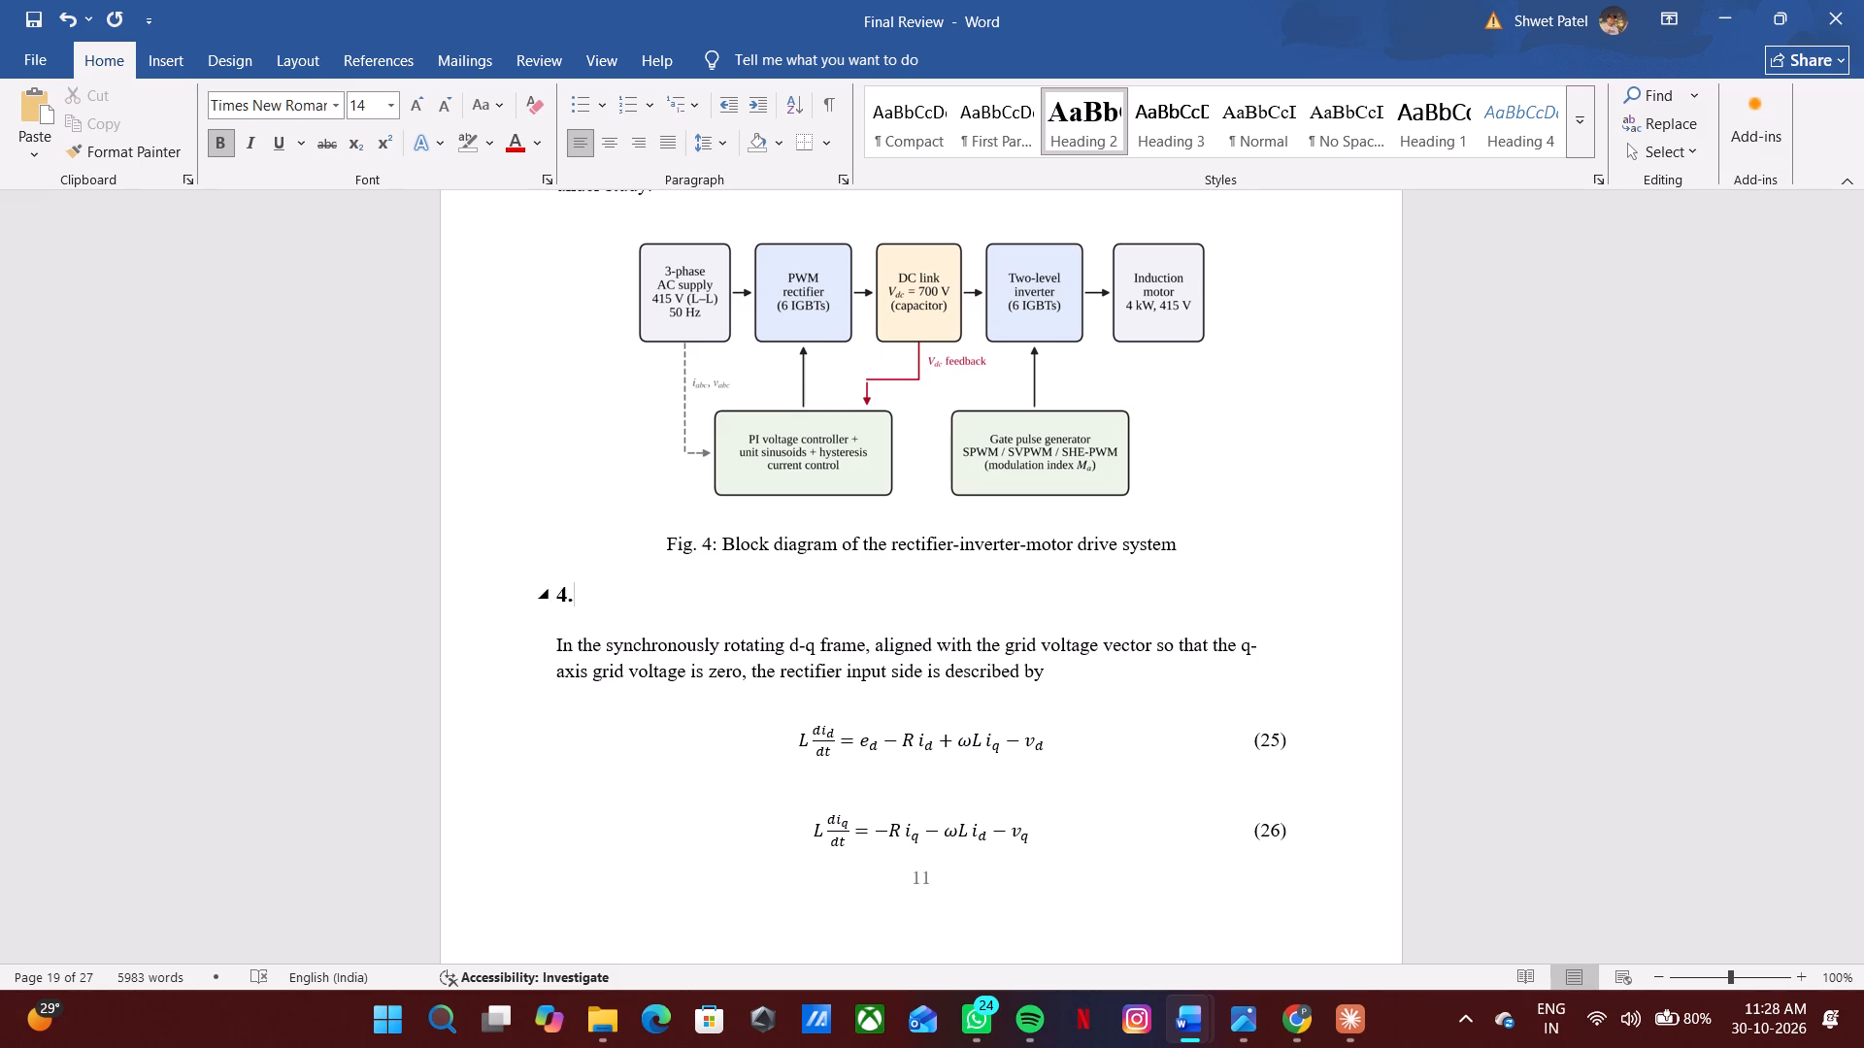
pyautogui.hotkey('ctrl', 'z')
pyautogui.press('space')
pyautogui.write('Rectifir')
pyautogui.press('BackSpace')
pyautogui.write('ert')
pyautogui.press('BackSpace')
pyautogui.press('BackSpace')
pyautogui.press('space')
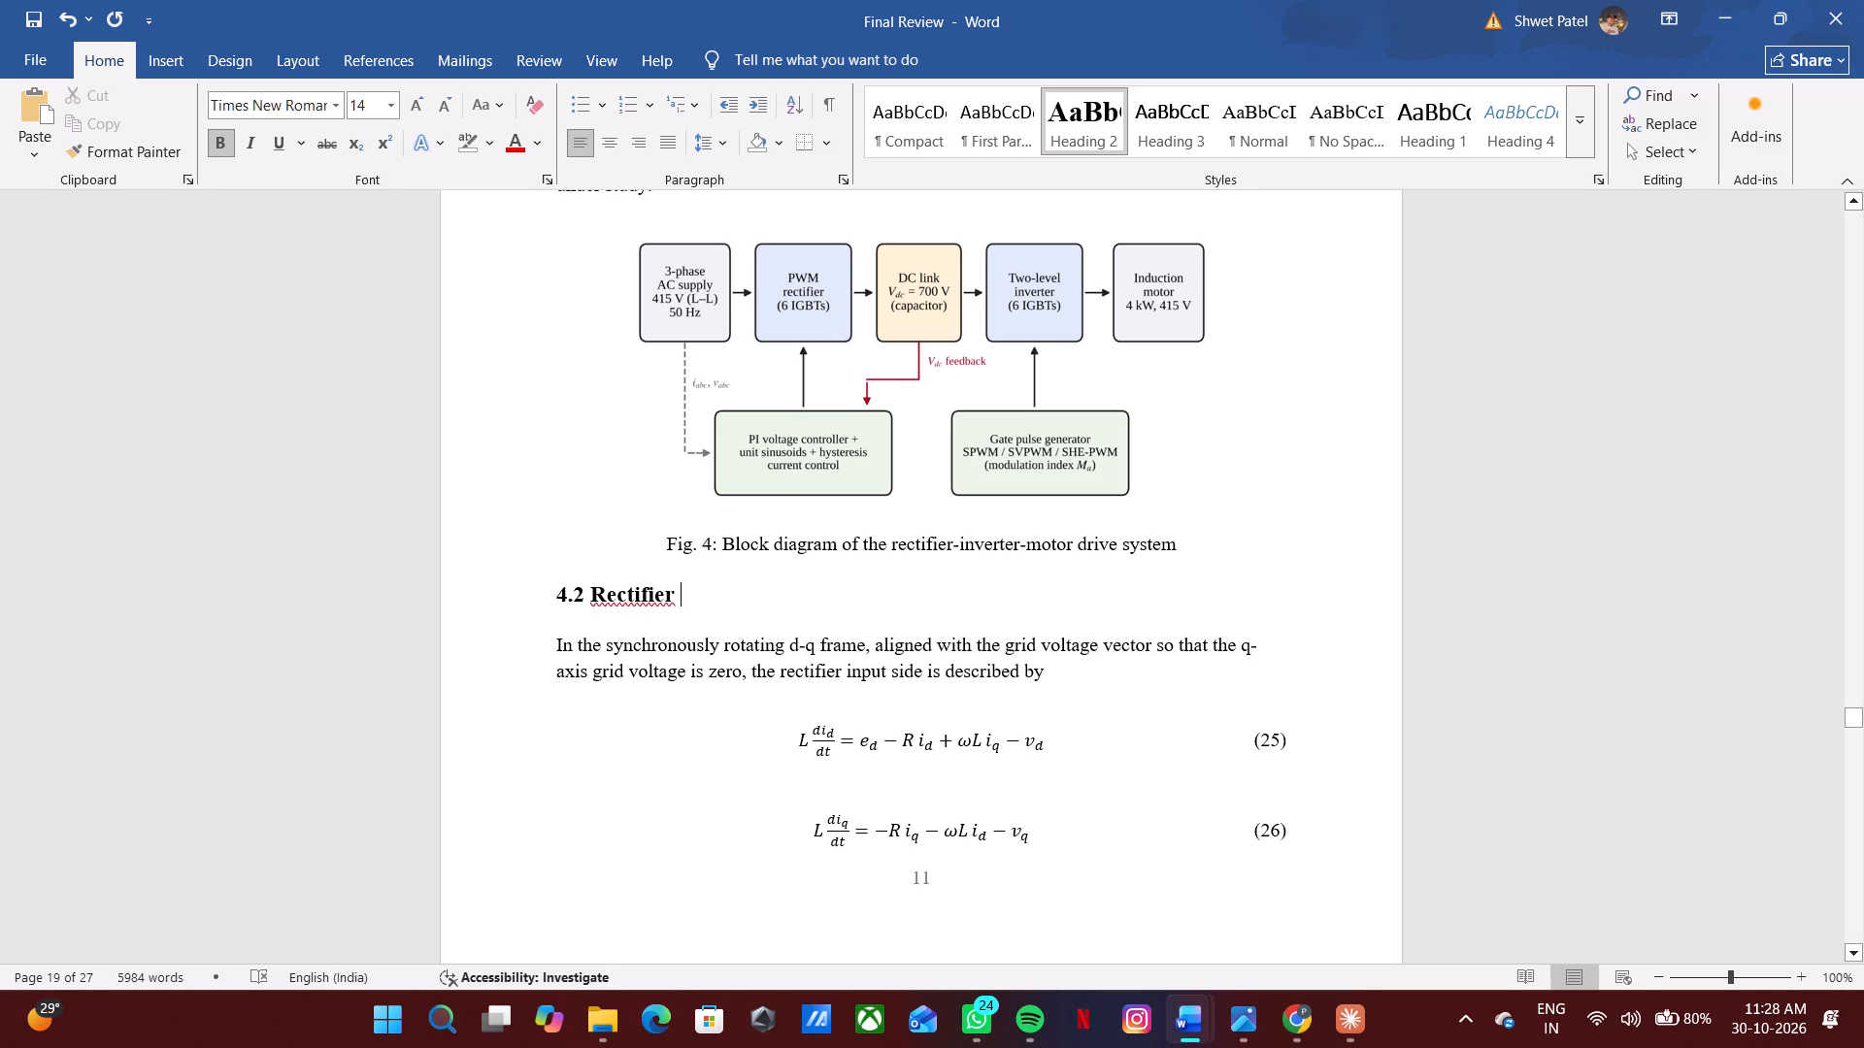
pyautogui.click(614, 597)
pyautogui.rightClick(613, 597)
pyautogui.click(992, 564)
pyautogui.click(629, 591)
pyautogui.rightClick(629, 591)
pyautogui.click(621, 596)
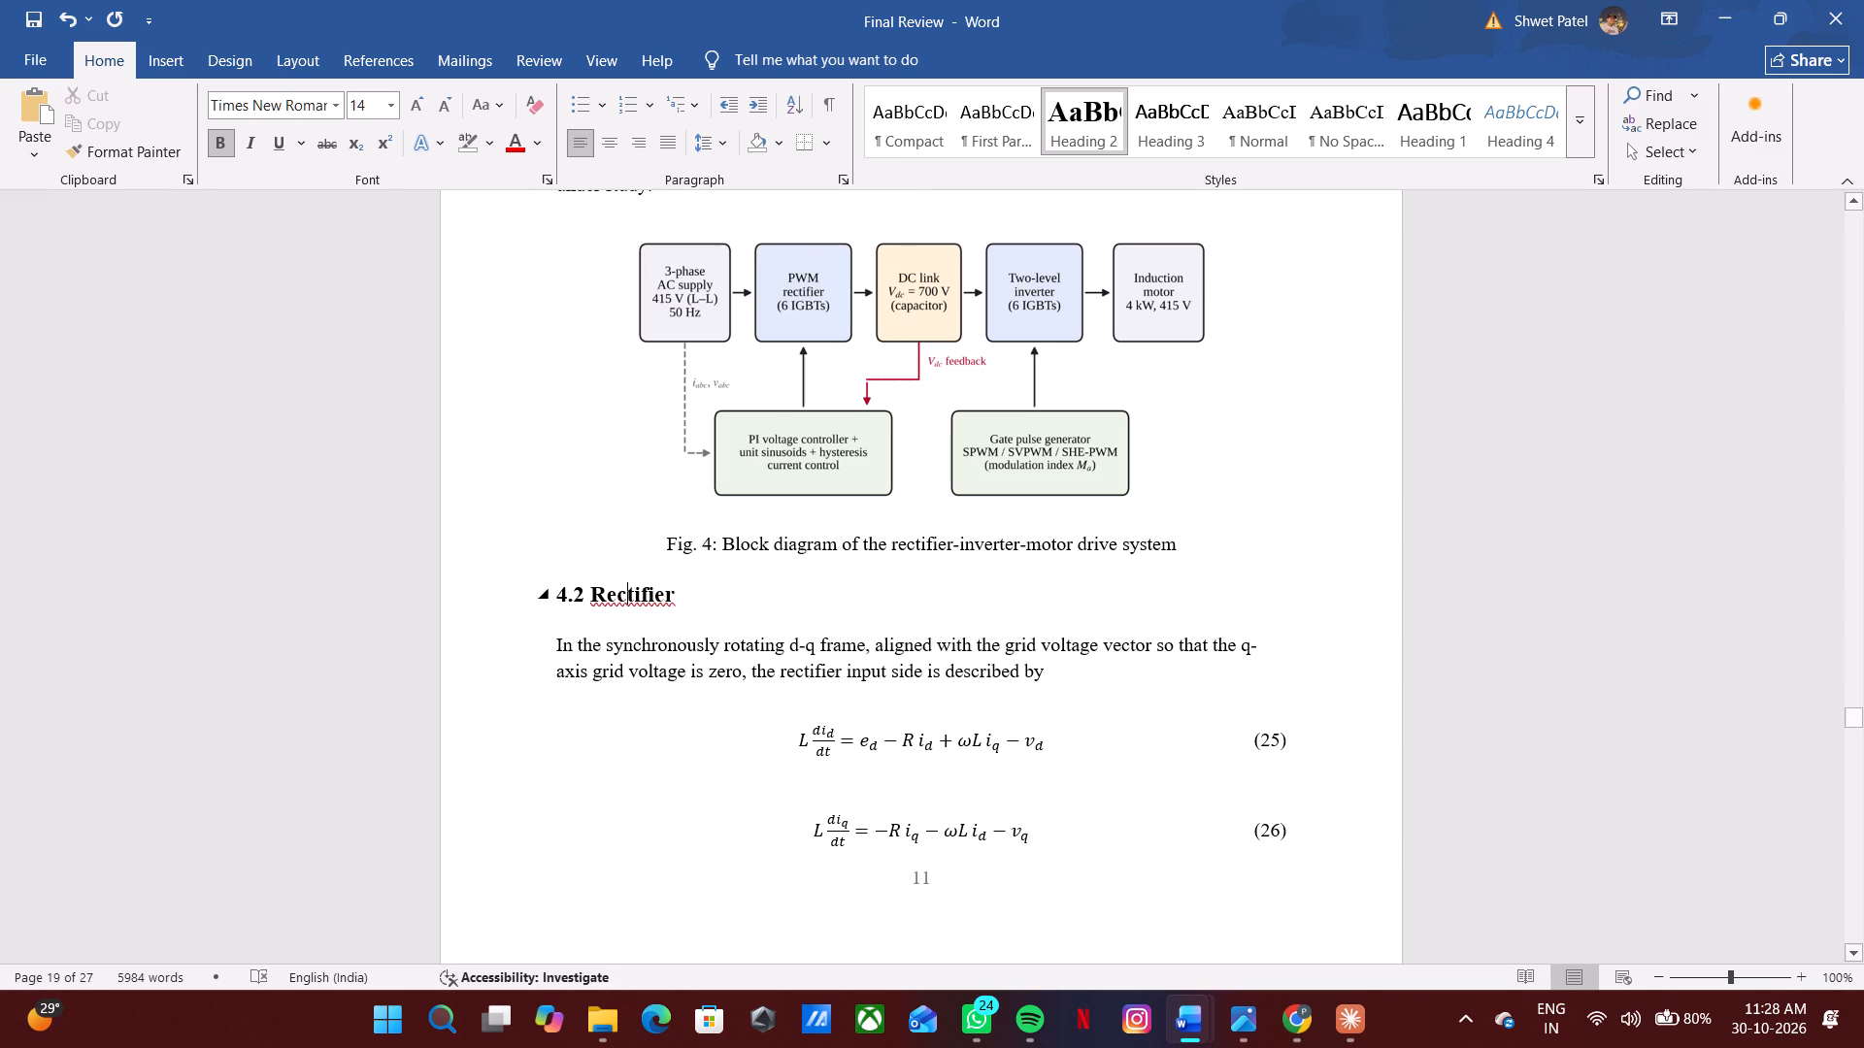
pyautogui.click(621, 596)
pyautogui.click(684, 598)
pyautogui.write('Modelling')
pyautogui.press('space')
pyautogui.write('and')
pyautogui.press('space')
pyautogui.write('Cn')
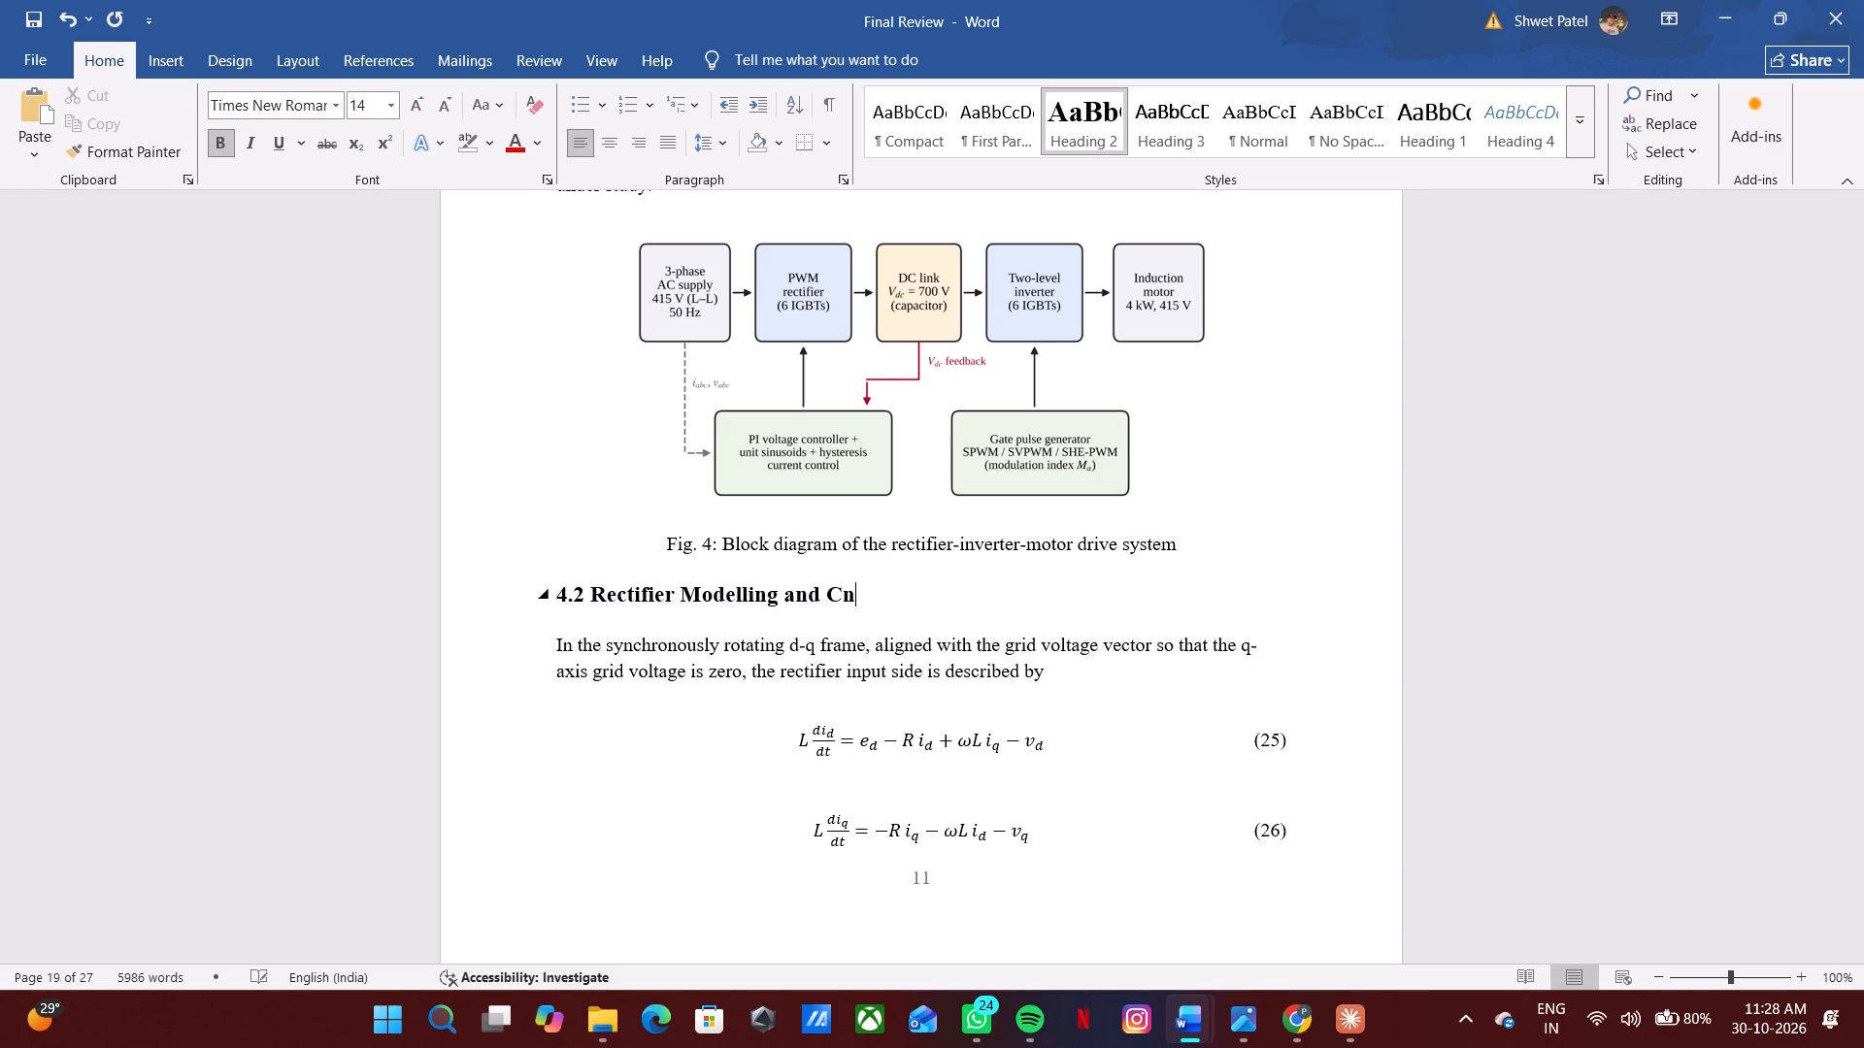
pyautogui.press('BackSpace')
pyautogui.write('ontrol')
pyautogui.click(631, 749)
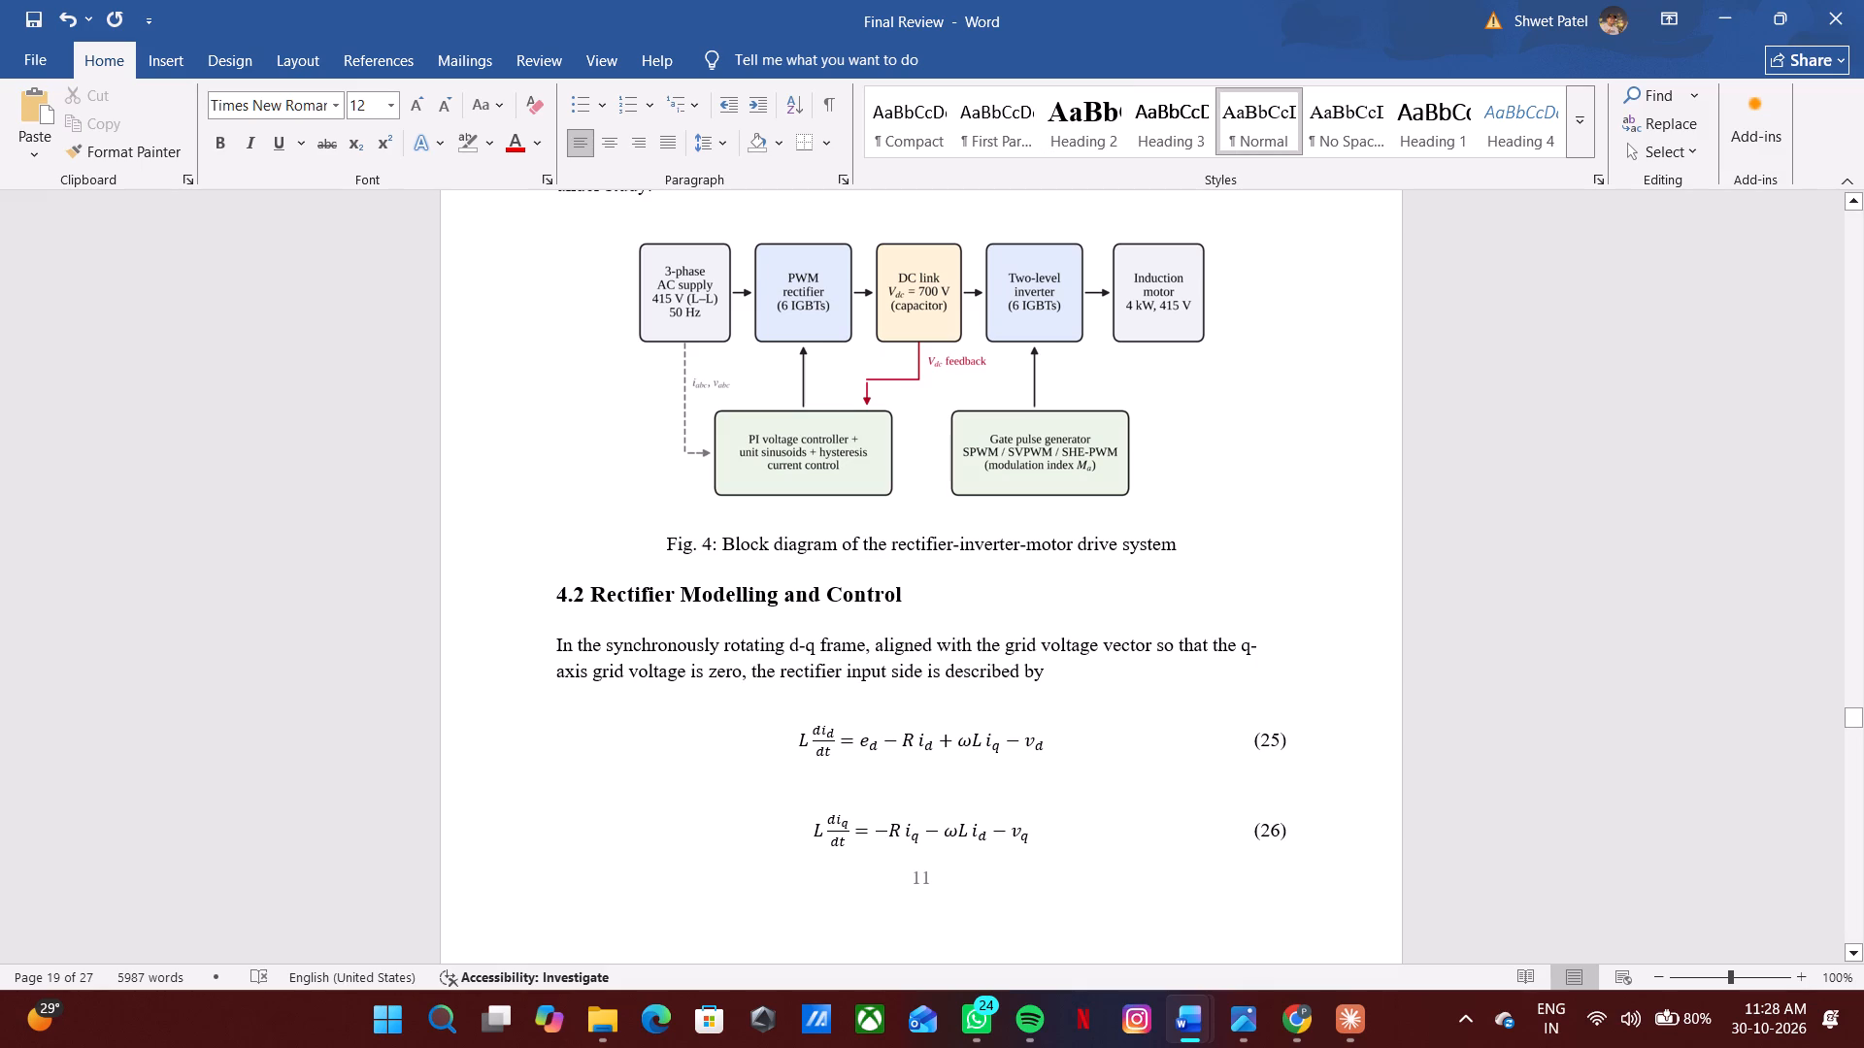
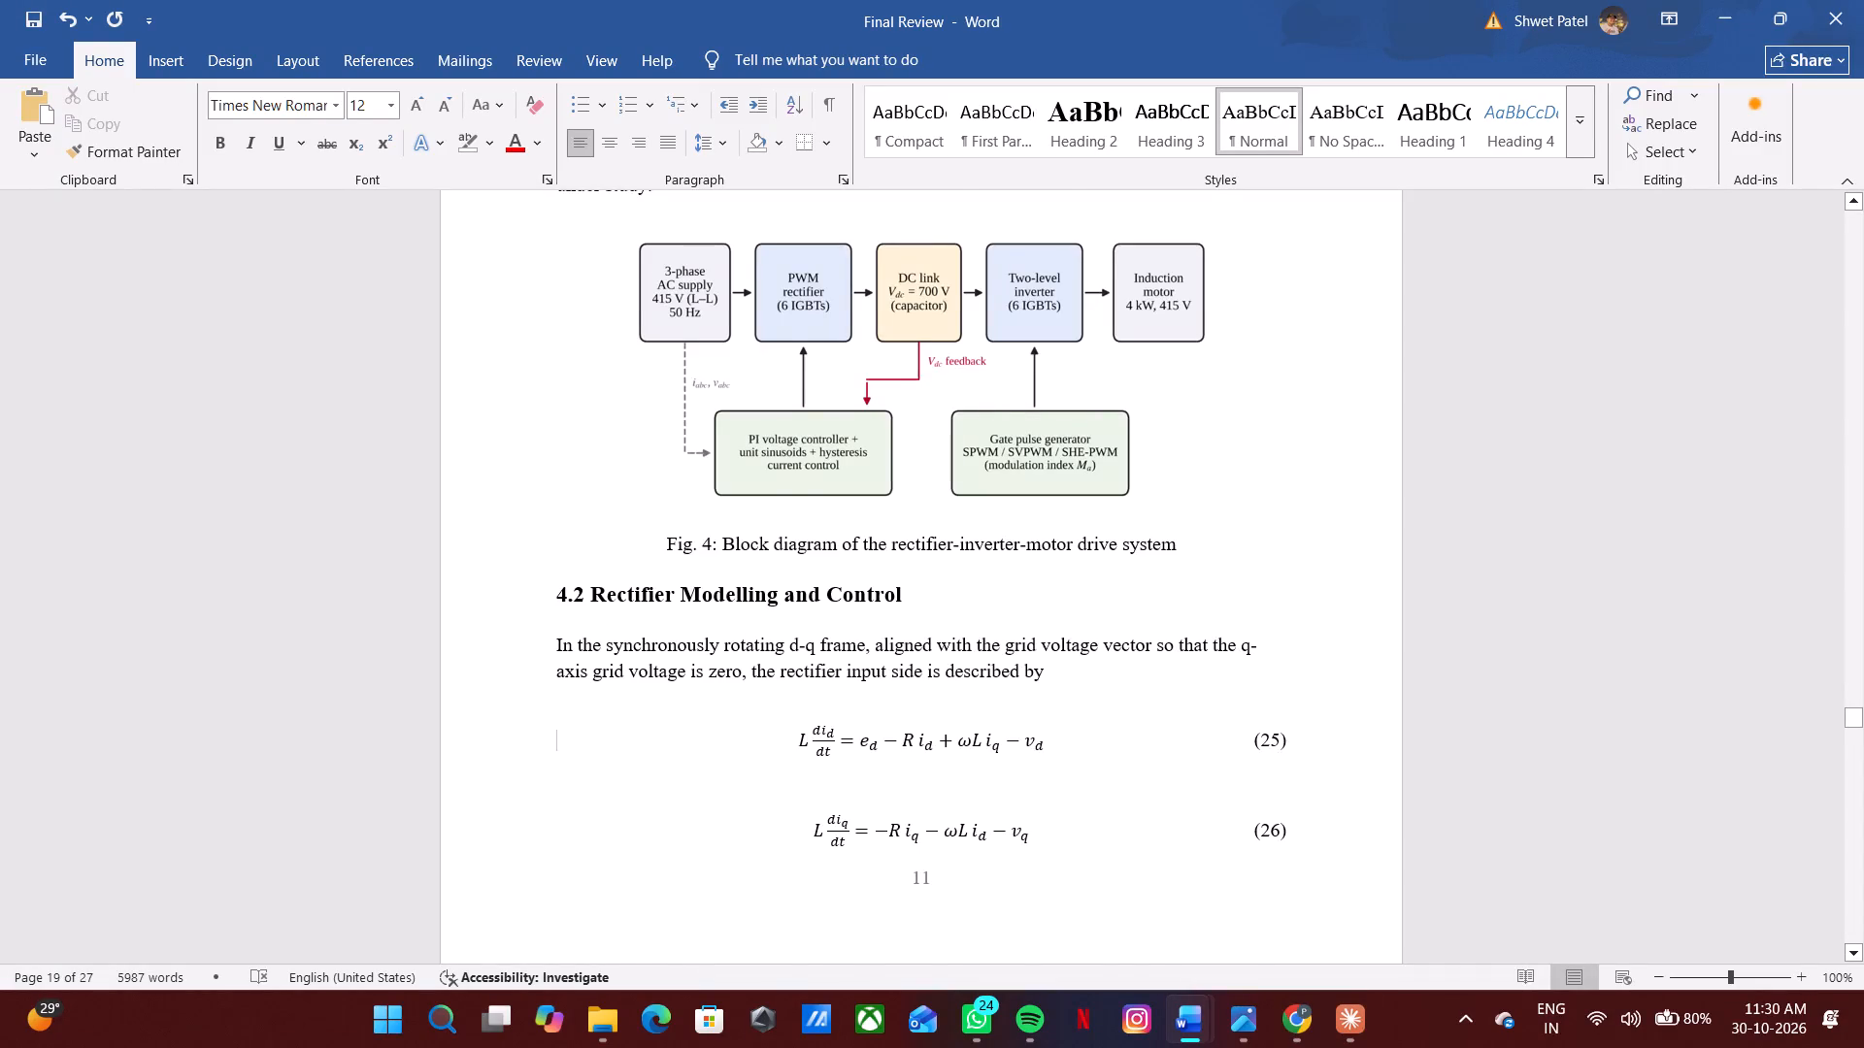
# Review the rectifier modelling text and equations (25) to (29) from heading 4.2 through the start of 4.3 DC-link capacitor.
pyautogui.scroll(-12, 1105, 661)
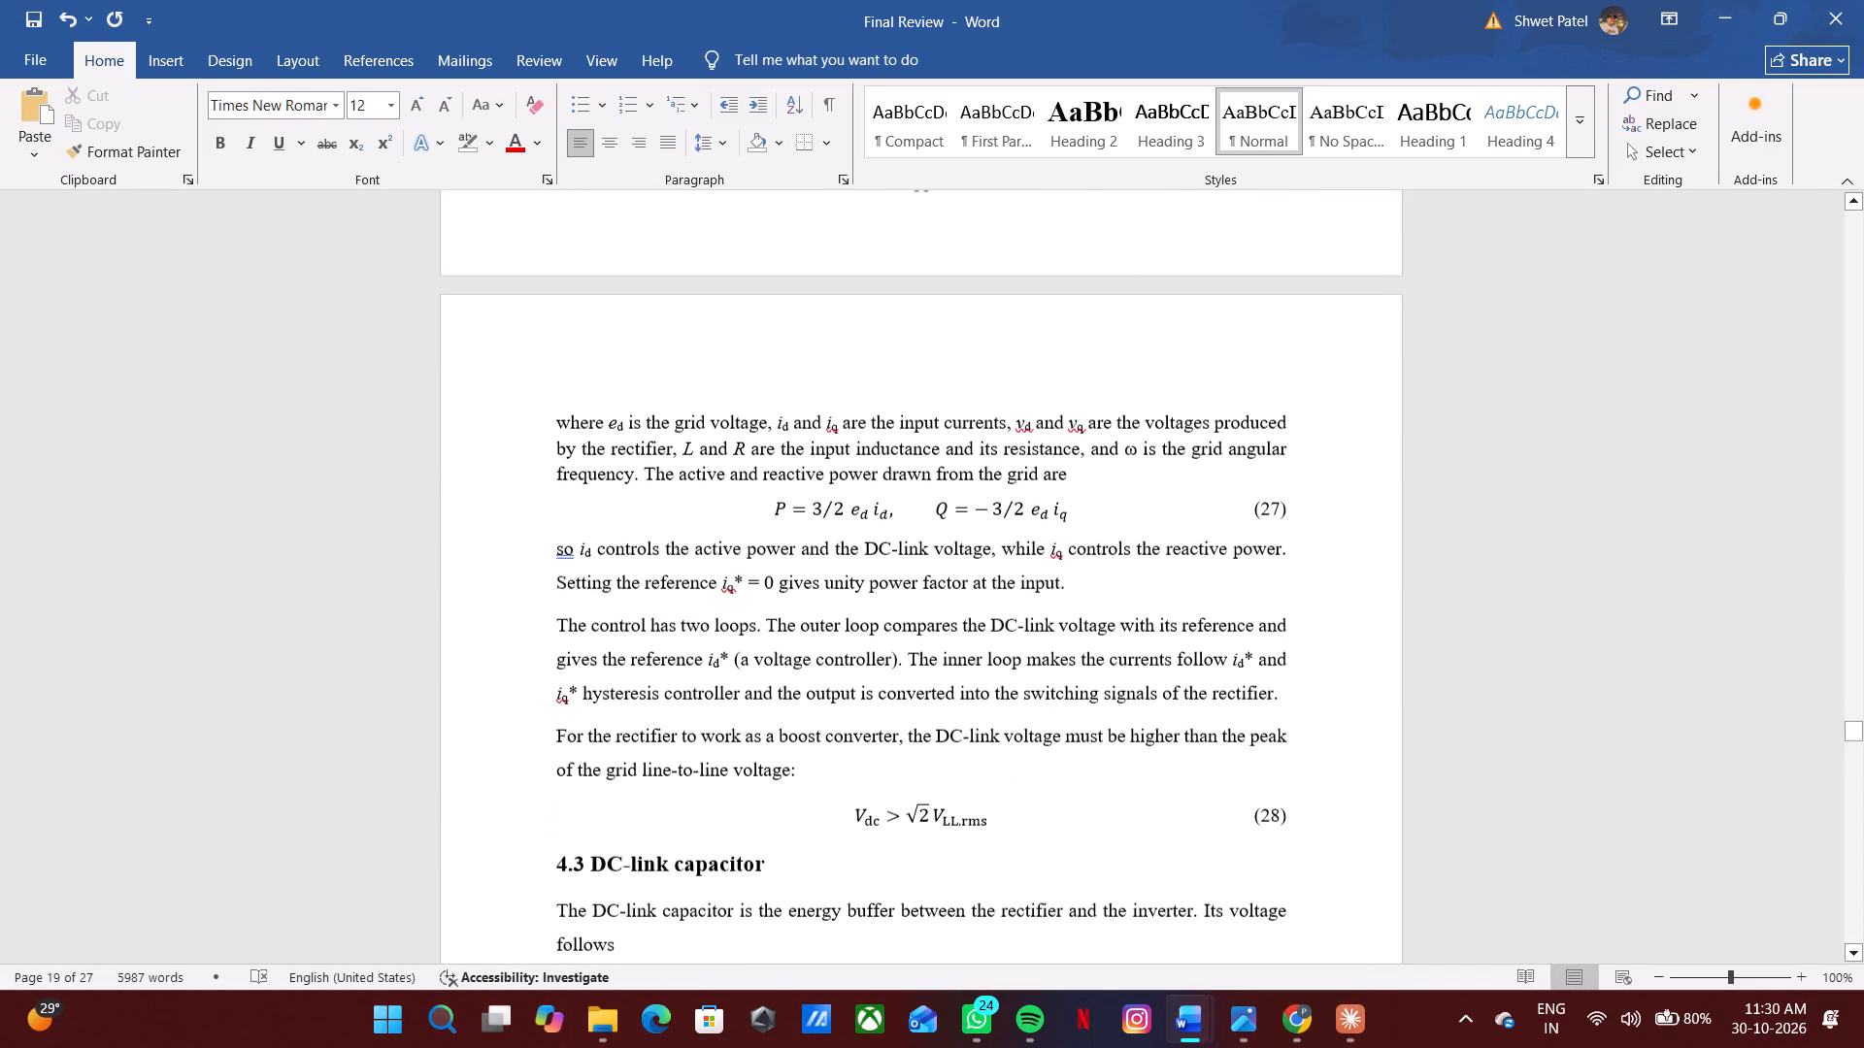
pyautogui.scroll(-2, 1128, 772)
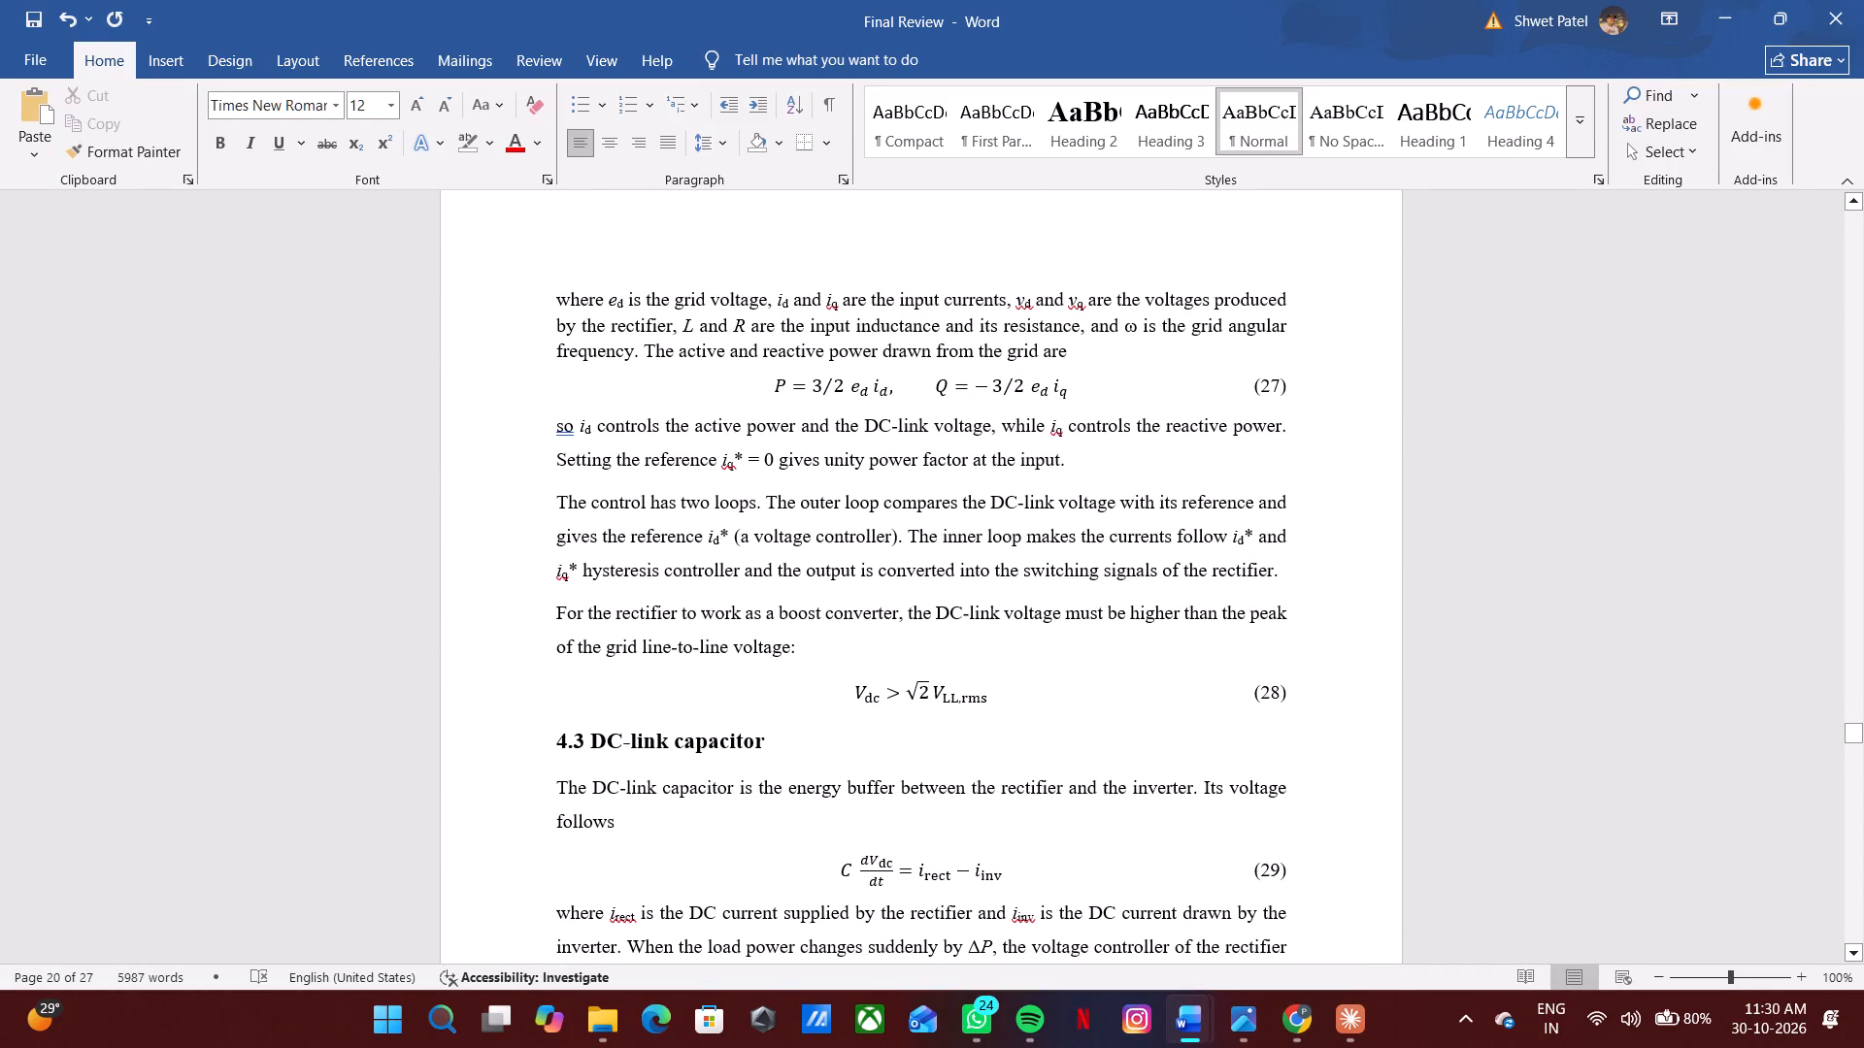
pyautogui.scroll(1, 1128, 777)
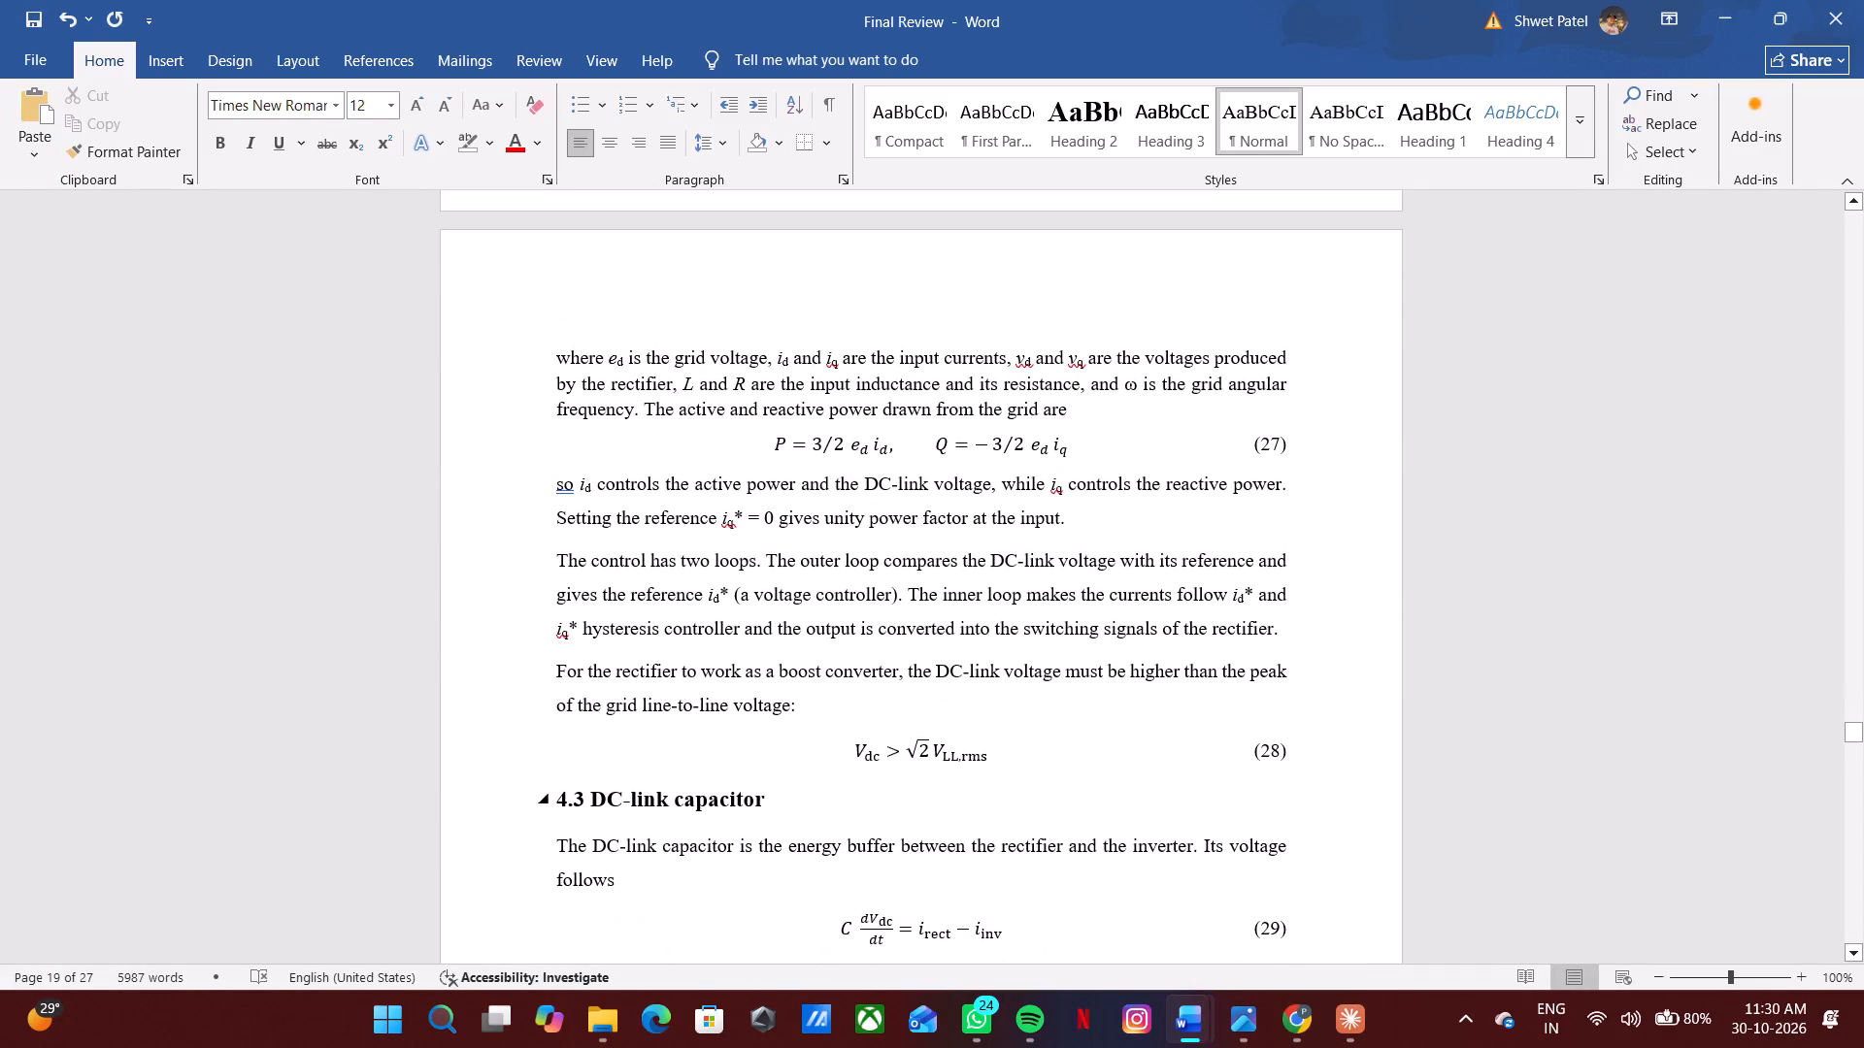
pyautogui.scroll(3, 1128, 777)
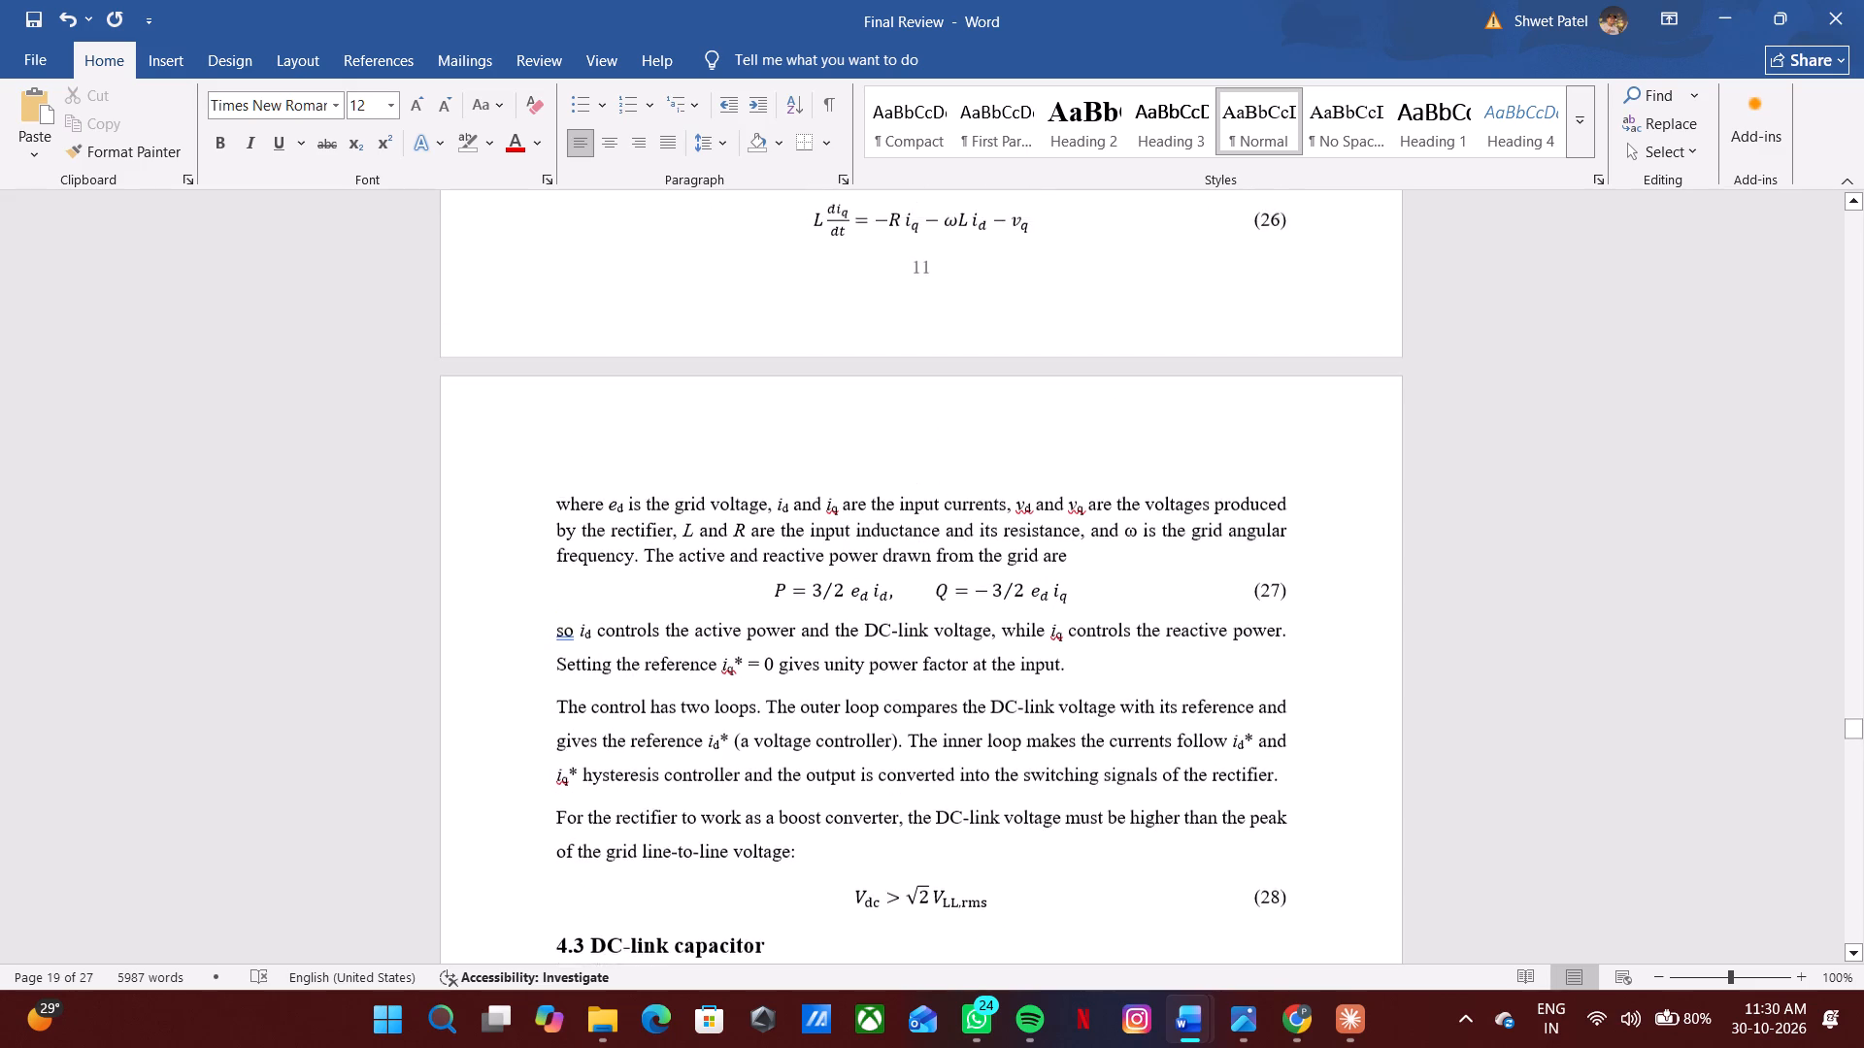
pyautogui.scroll(7, 1129, 784)
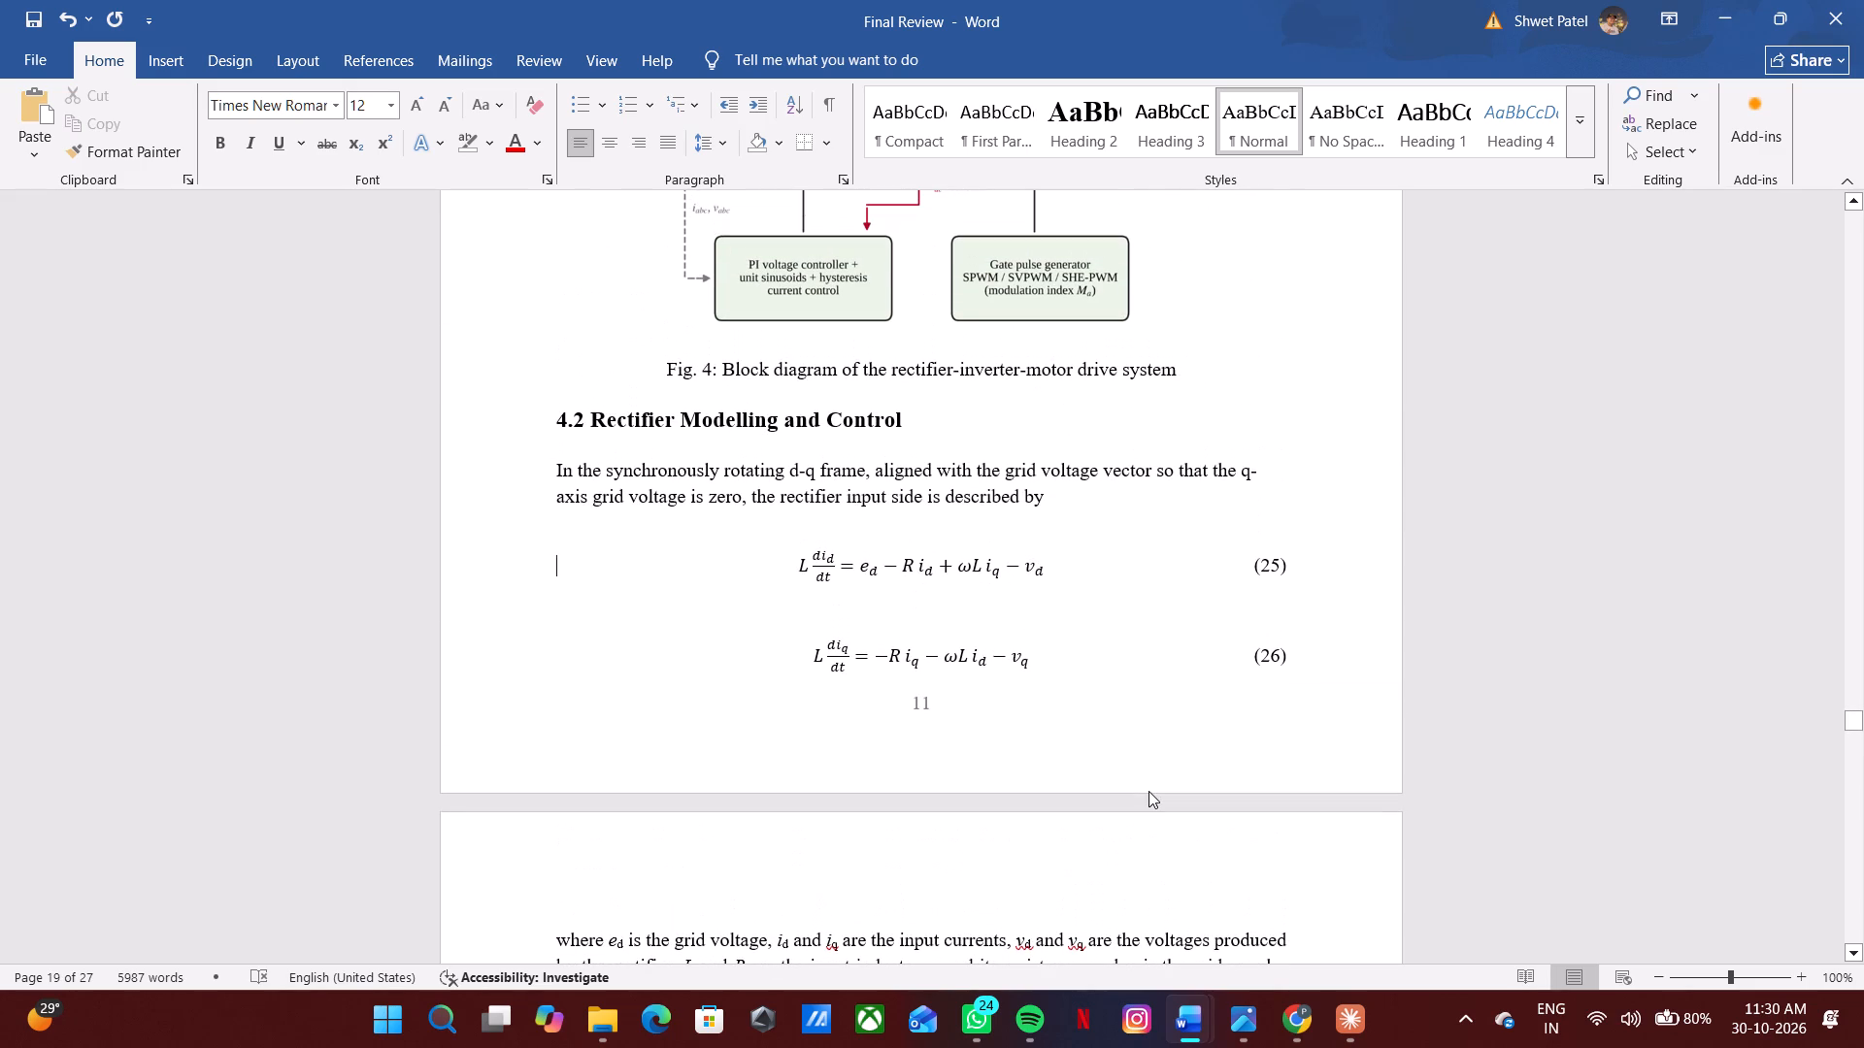
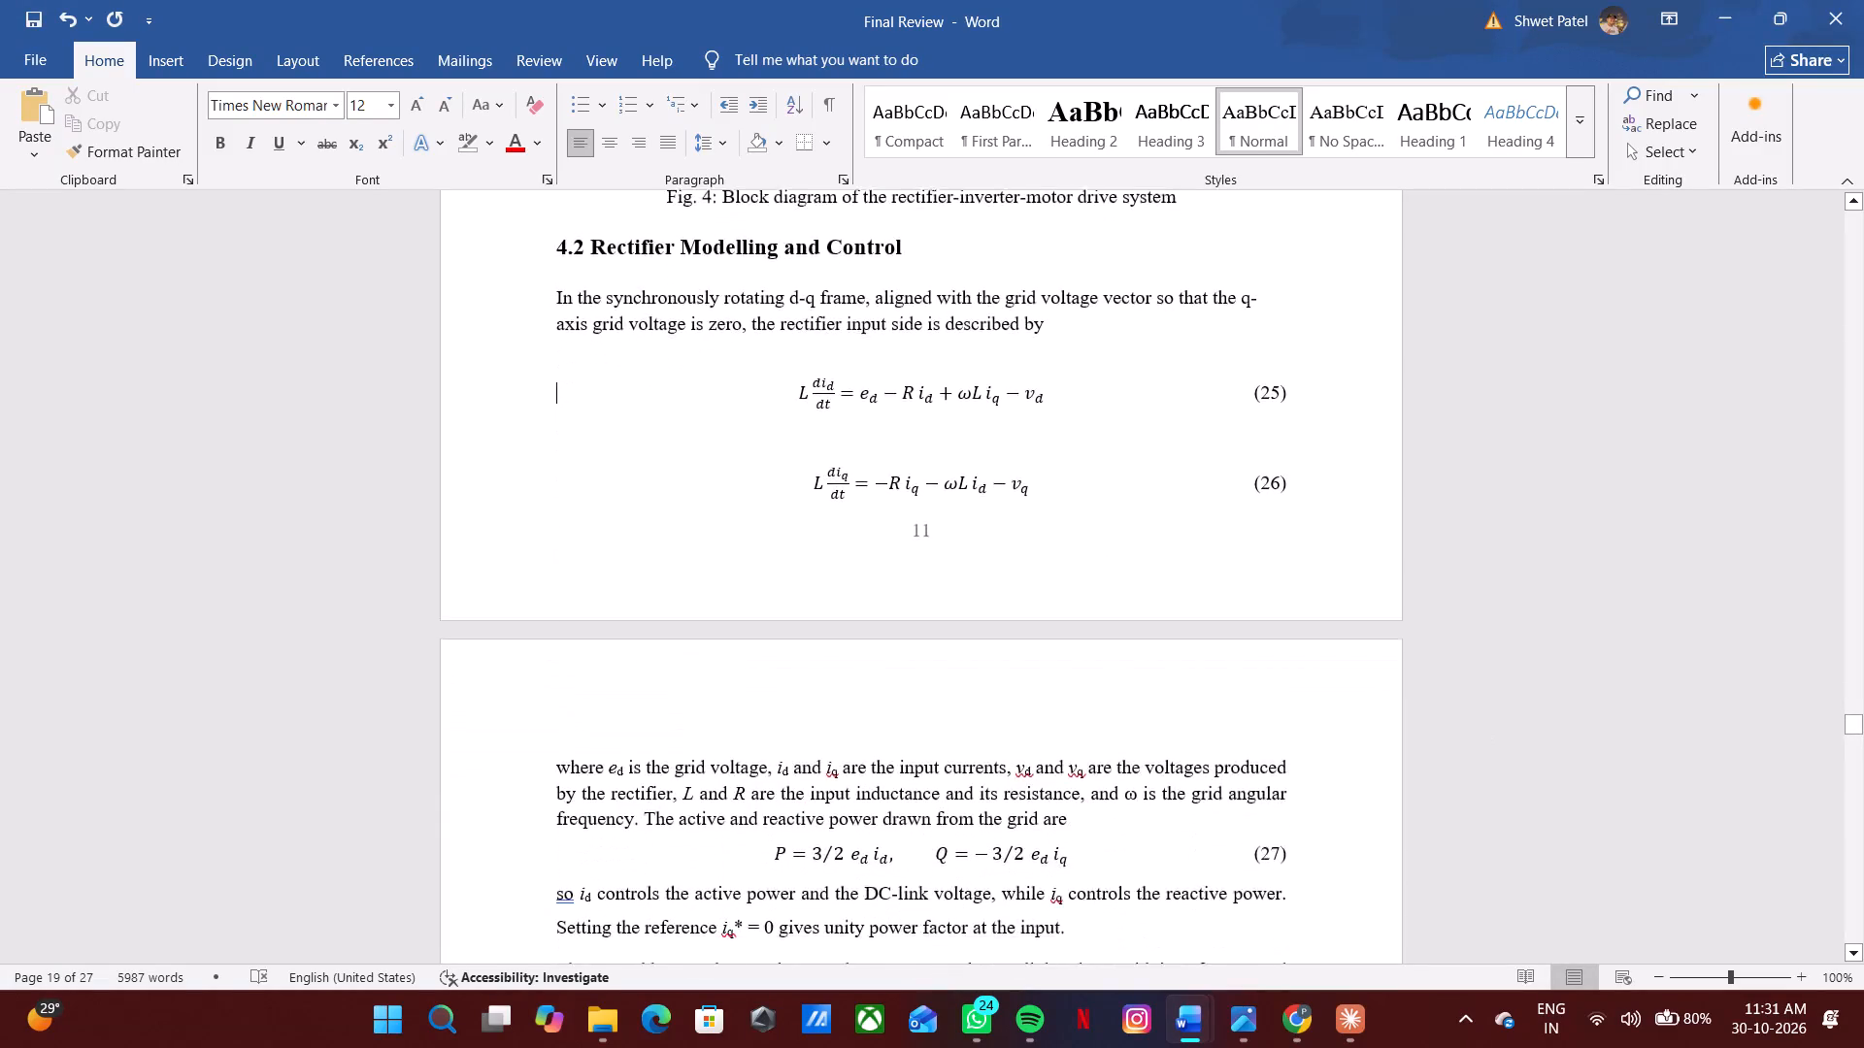
# Review the rectifier control text and equations from (27) through the start of section 4.3 DC-link capacitor.
pyautogui.scroll(-8, 1078, 758)
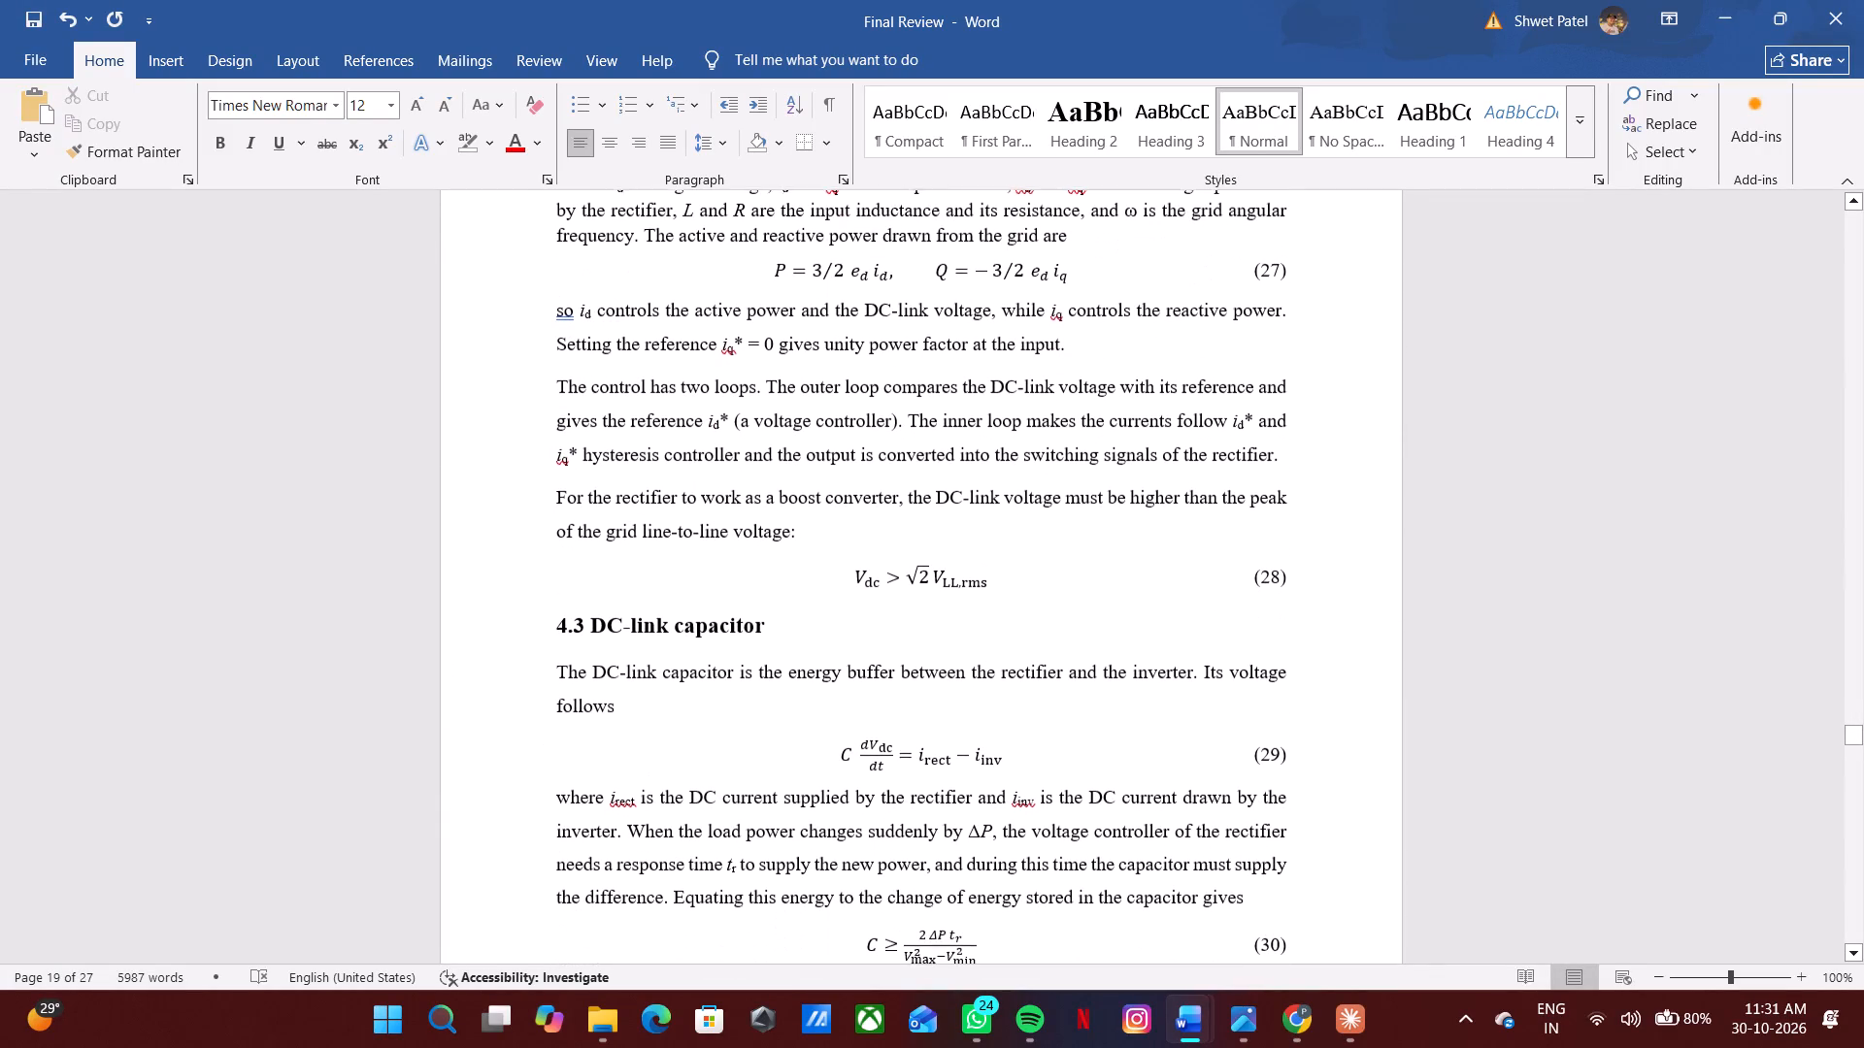
pyautogui.scroll(4, 1085, 772)
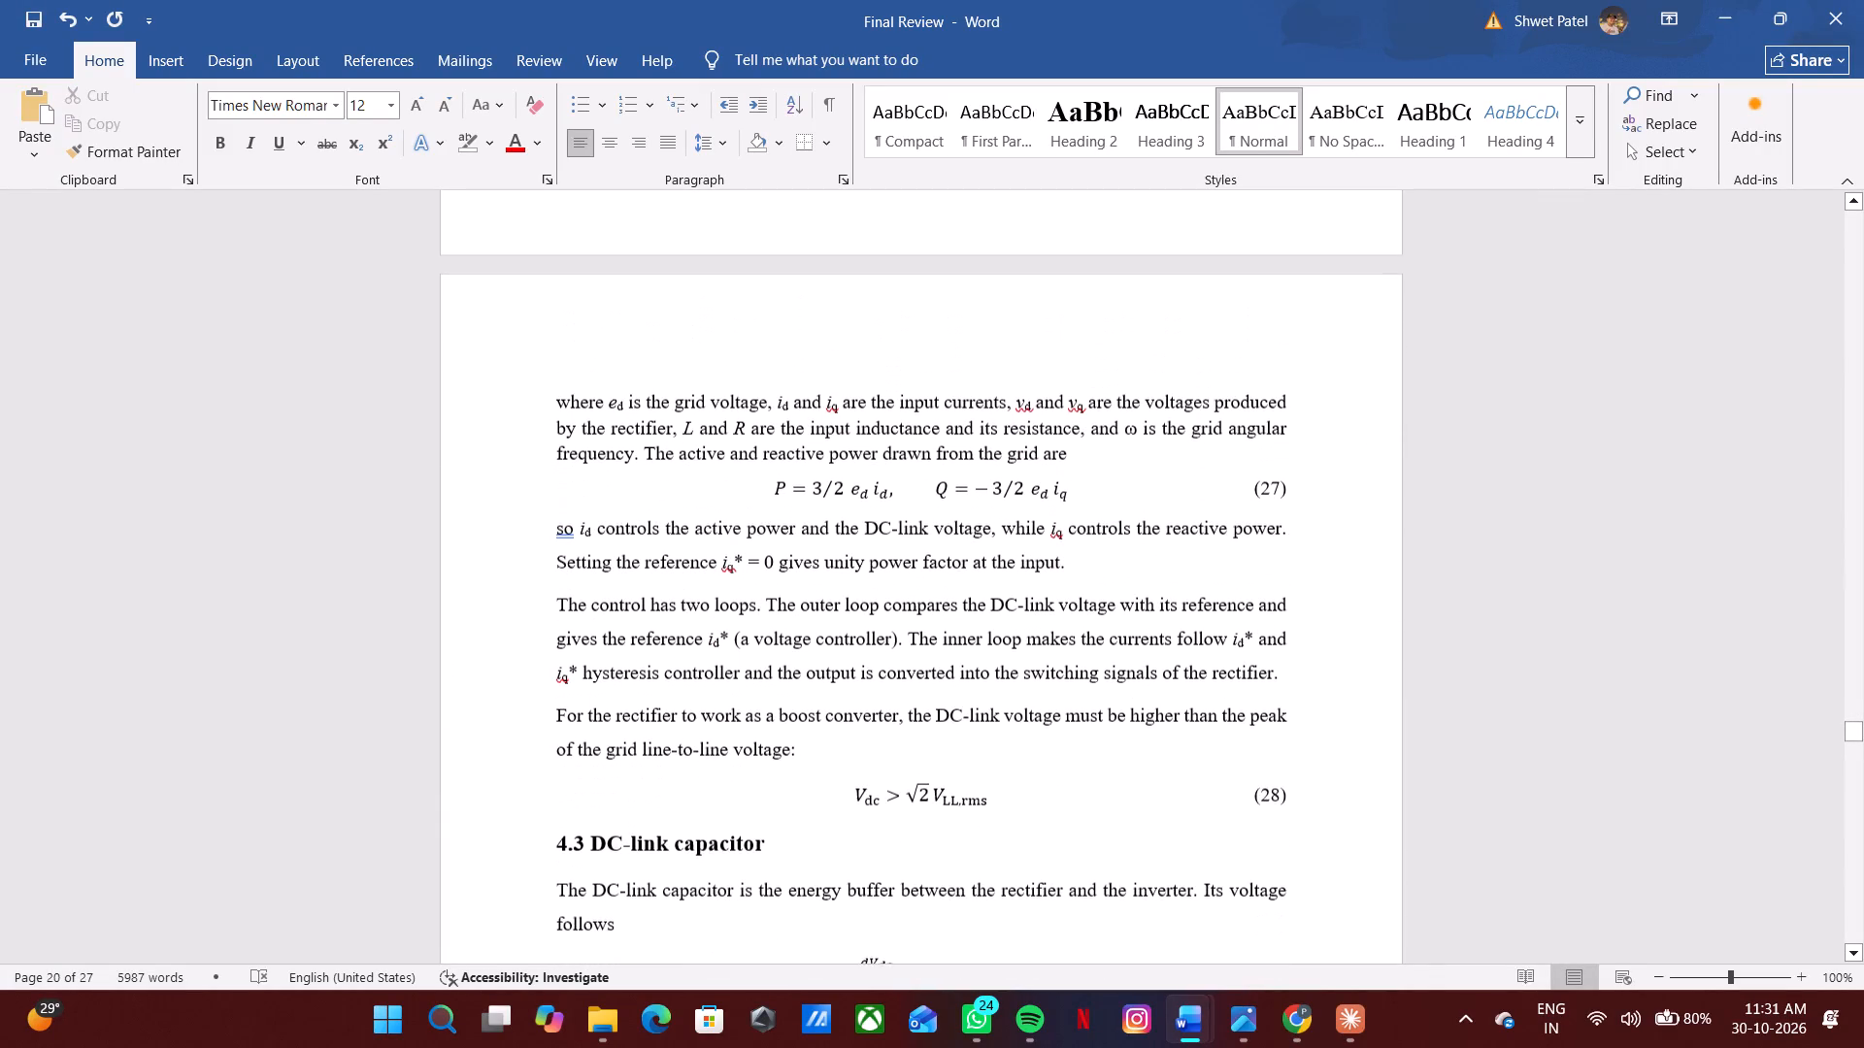
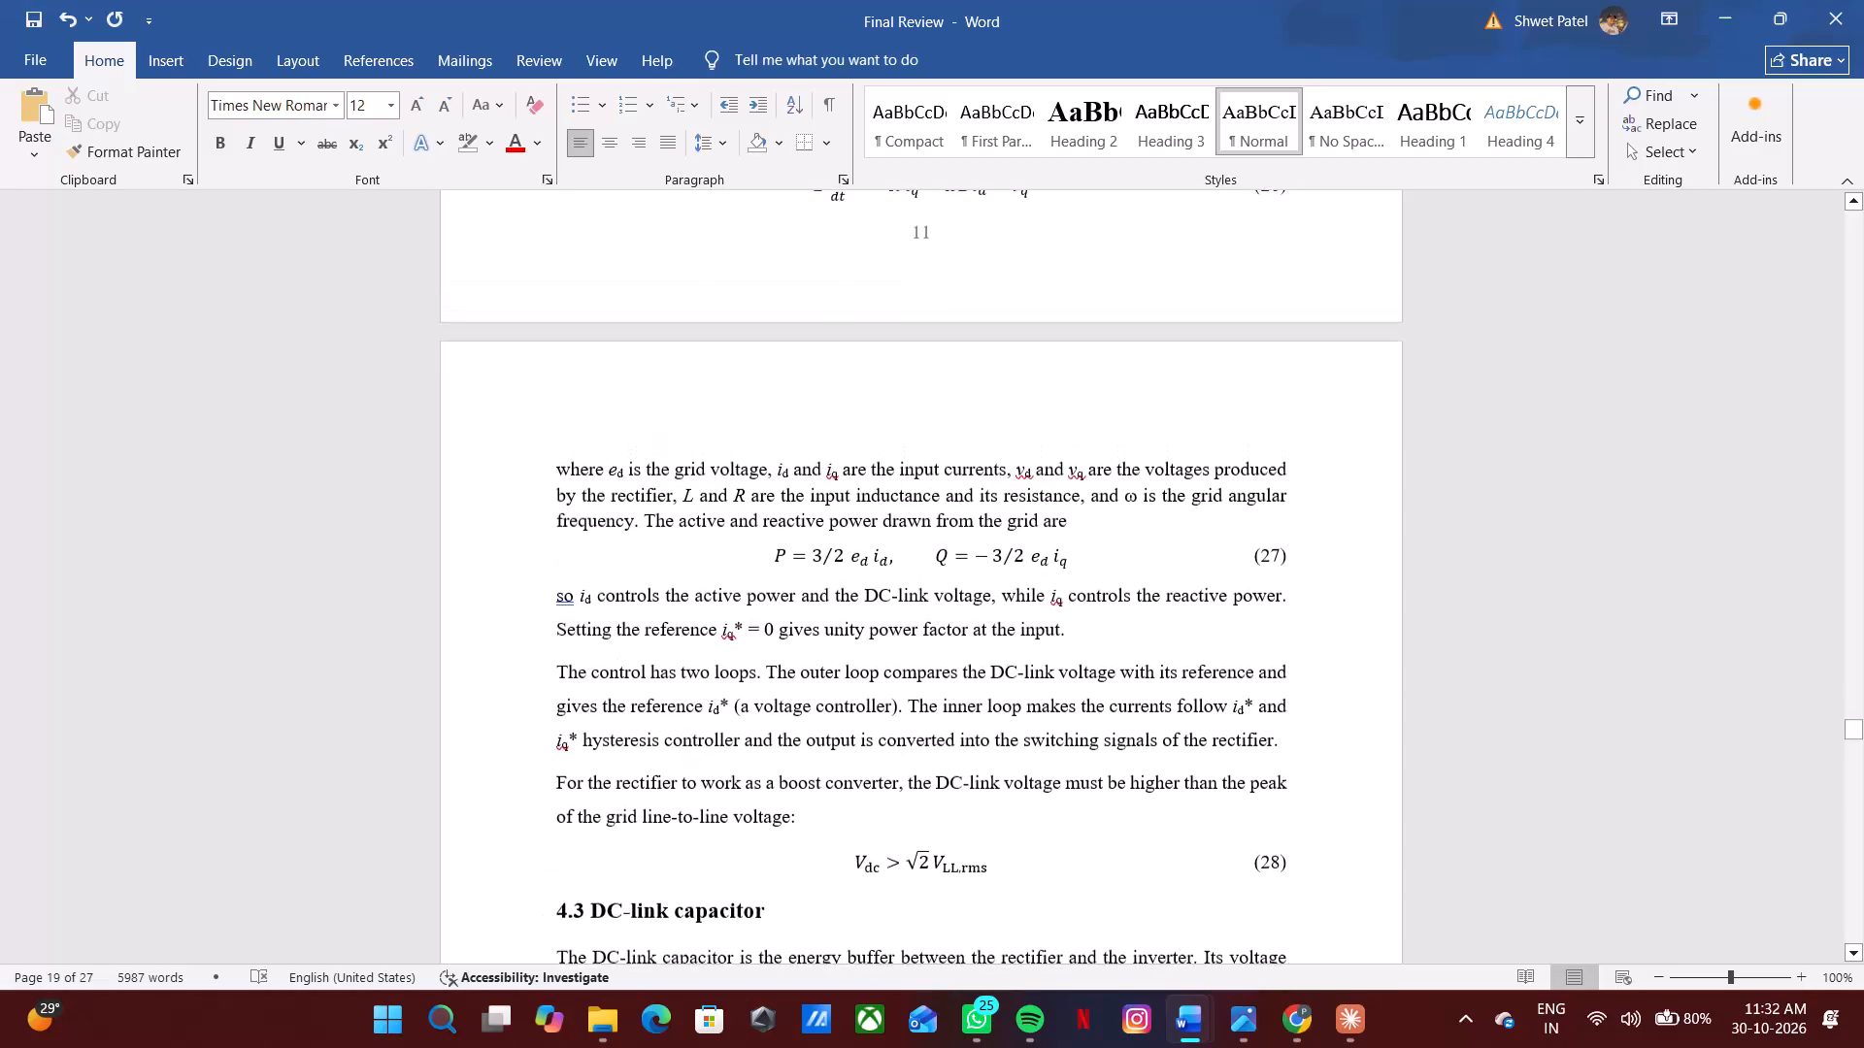
# Reread the section 4.2 rectifier modelling text and equations (25) to (28), through the start of section 4.3 DC-link capacitor.
pyautogui.scroll(5, 775, 788)
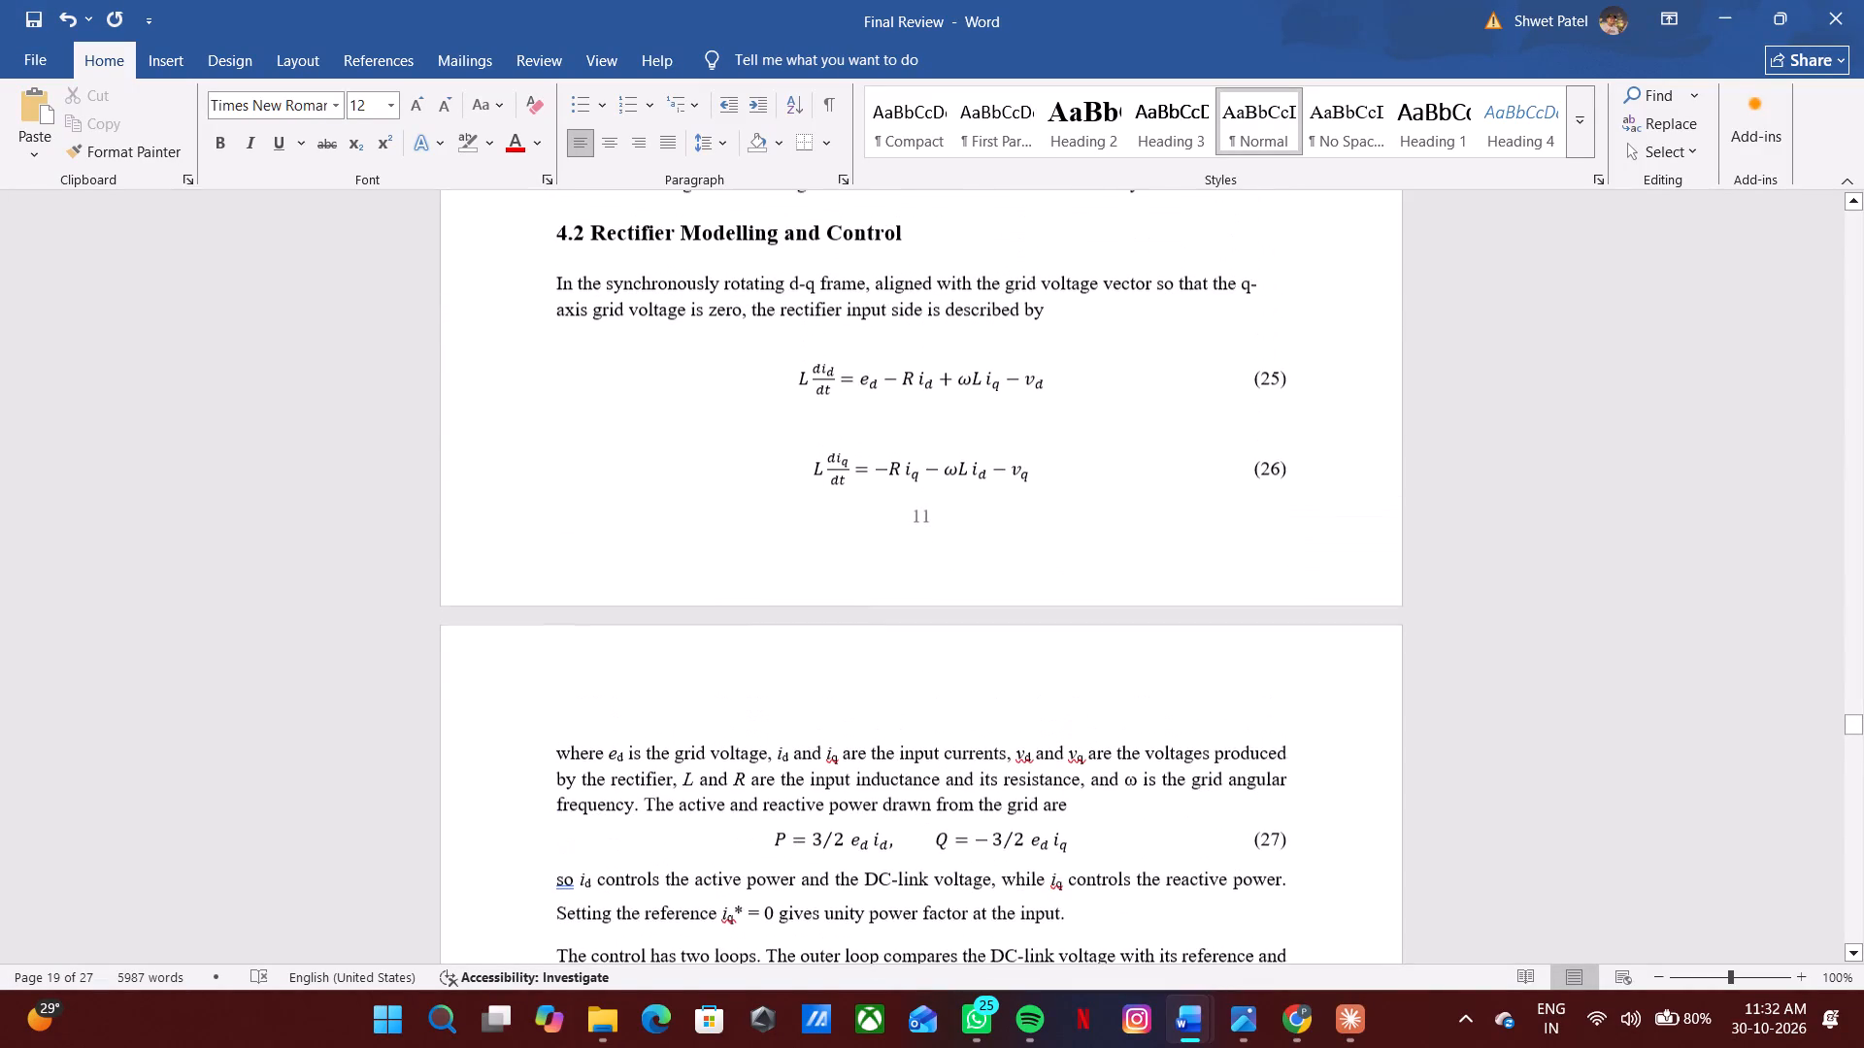
pyautogui.scroll(-3, 860, 994)
pyautogui.scroll(-2, 1018, 792)
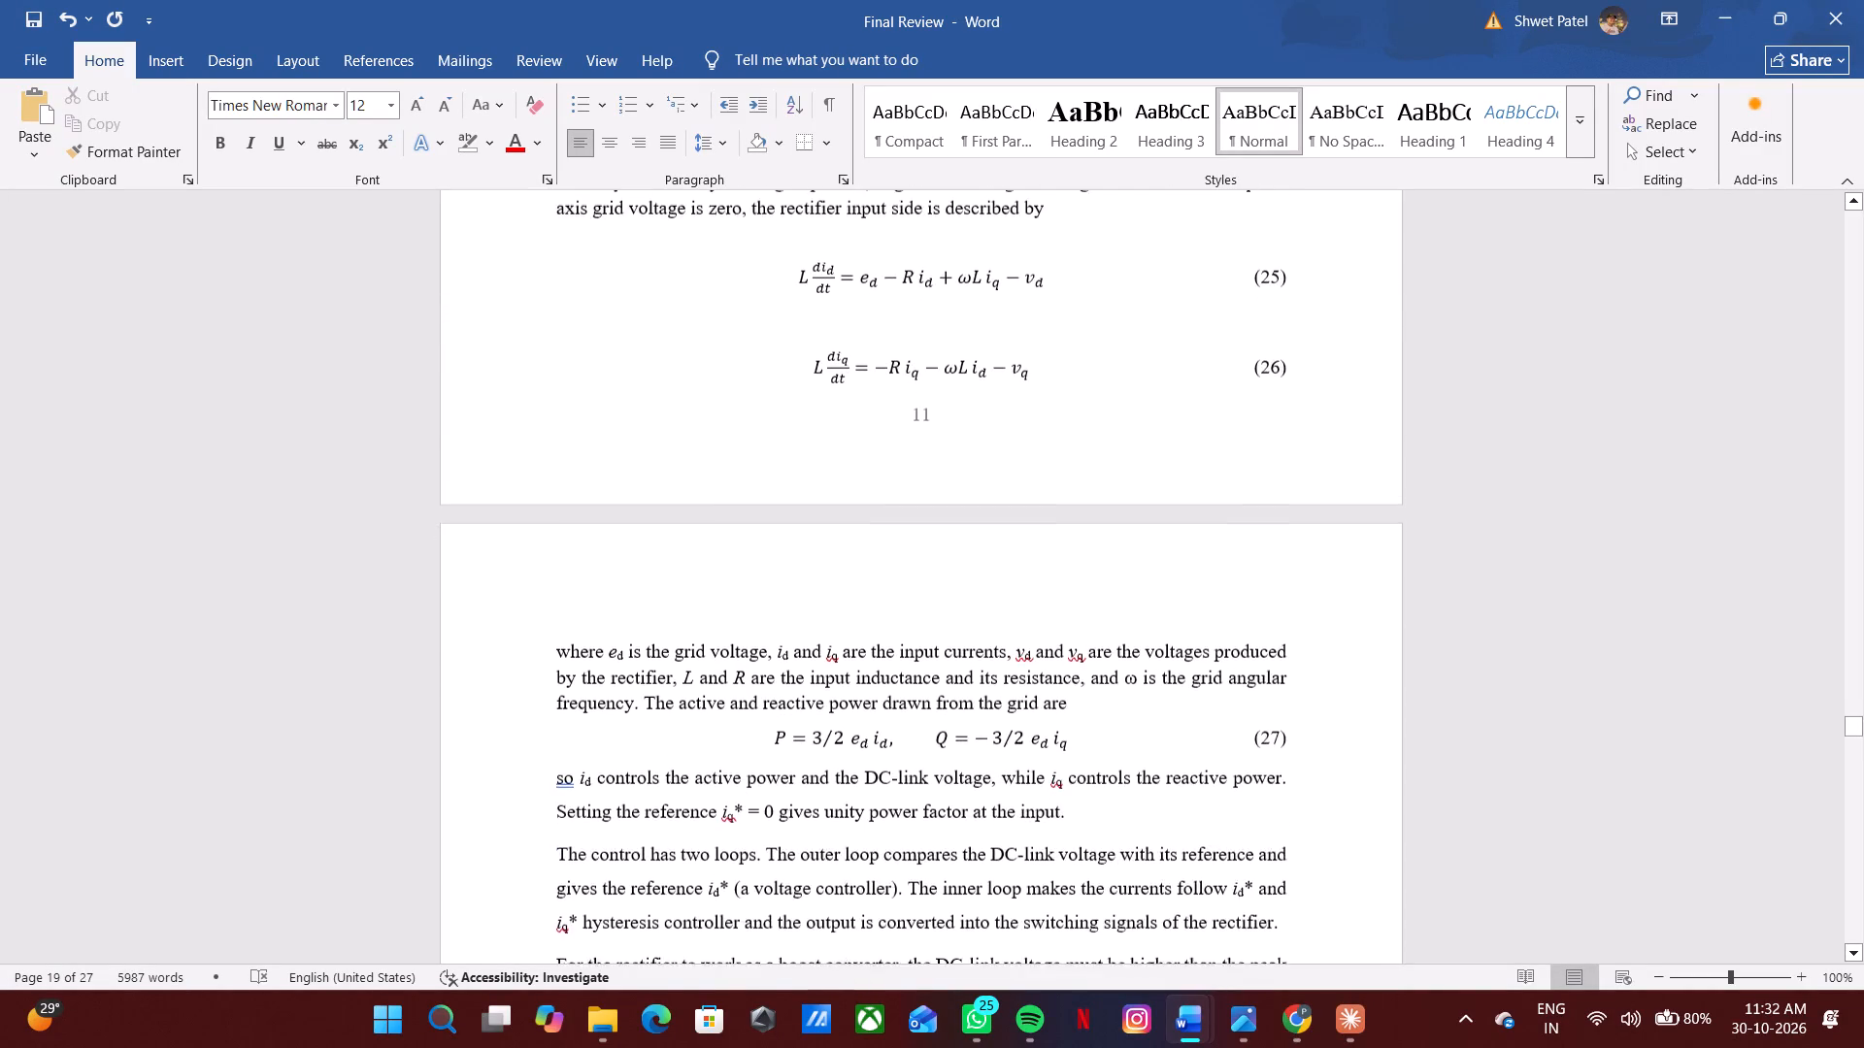
pyautogui.scroll(-3, 1005, 814)
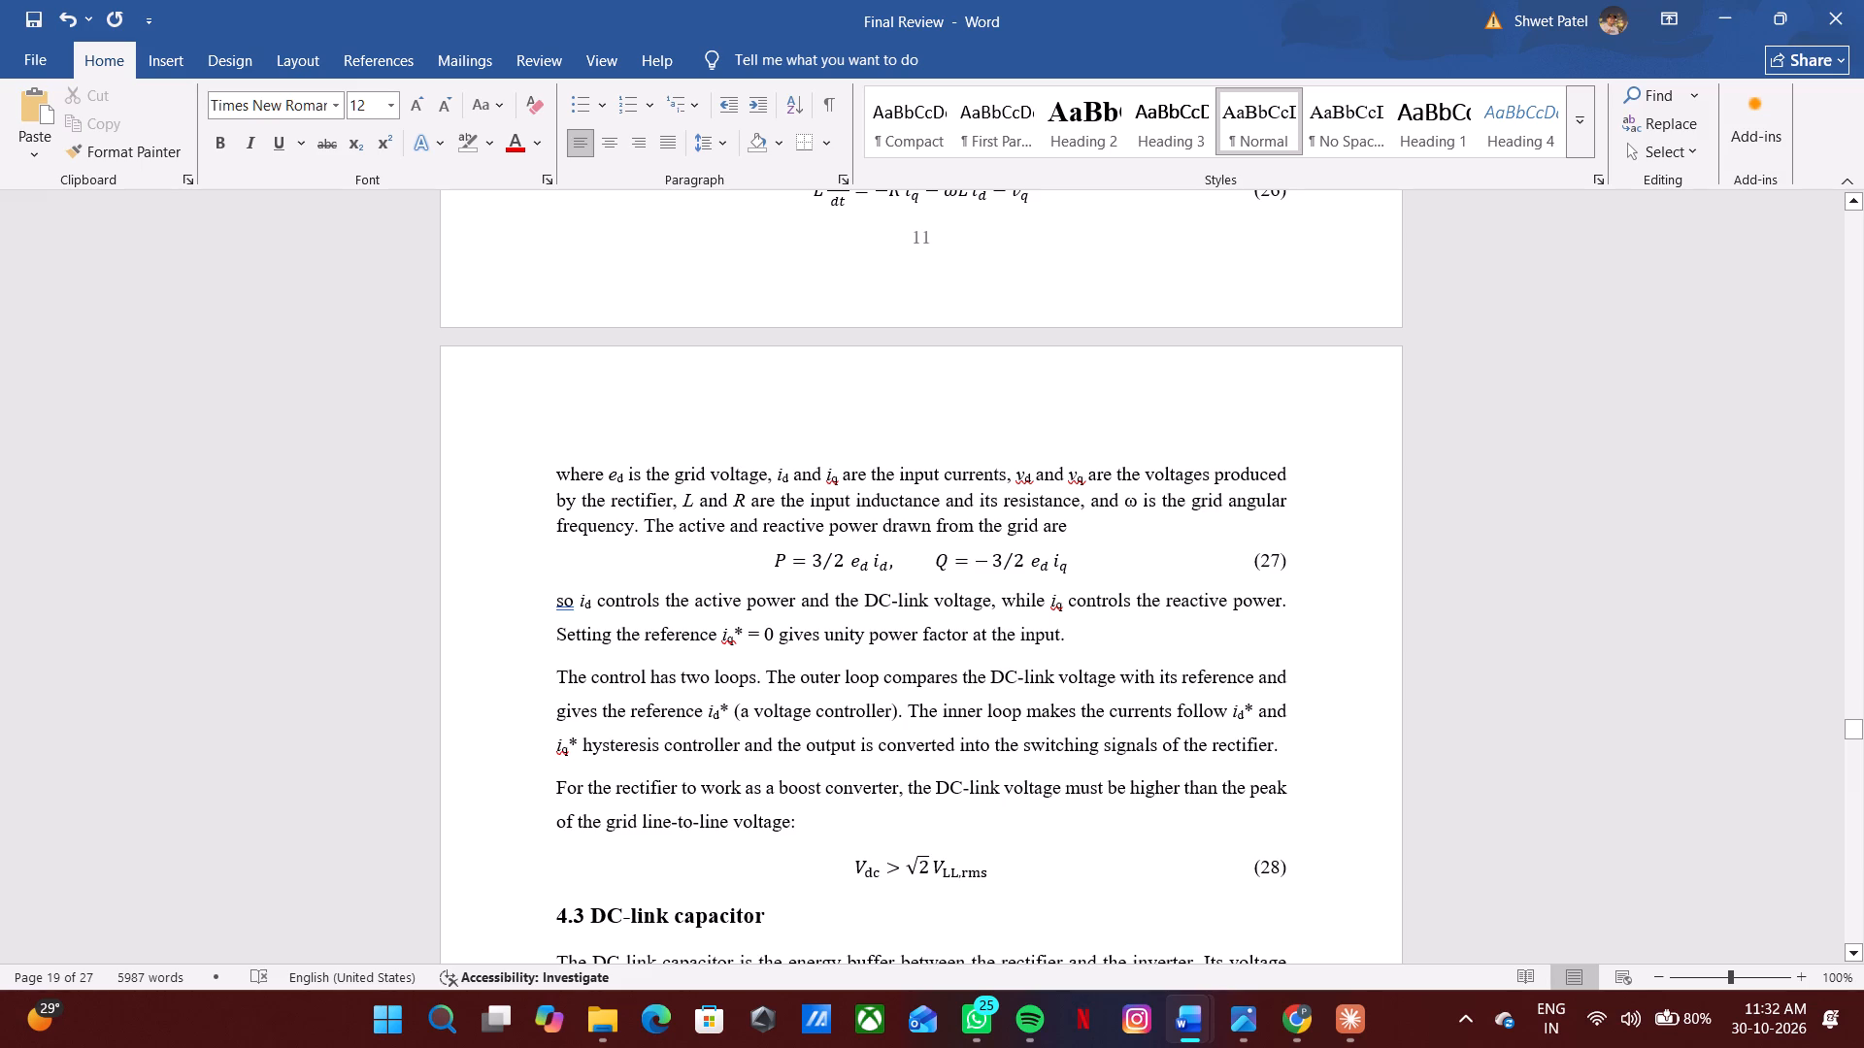
pyautogui.moveTo(1327, 1047); pyautogui.dragTo(1207, 1047, button='right')
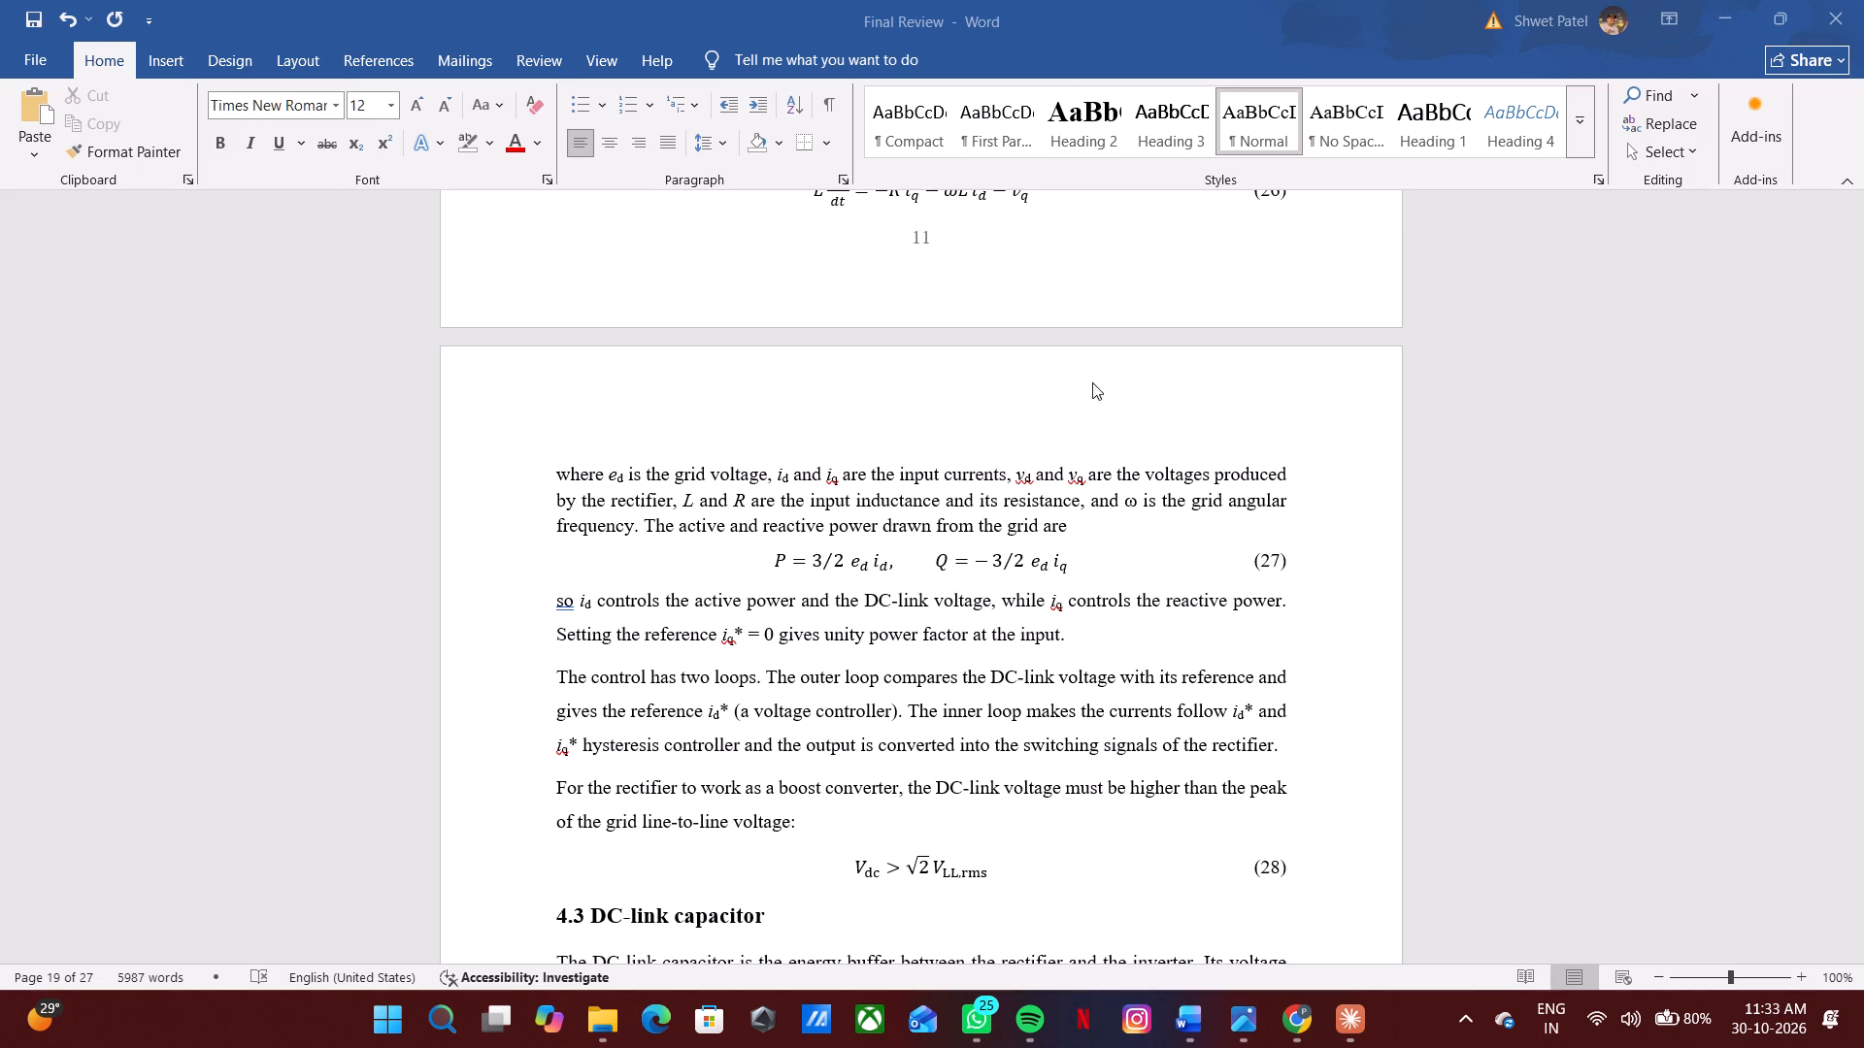
pyautogui.scroll(-2, 1077, 383)
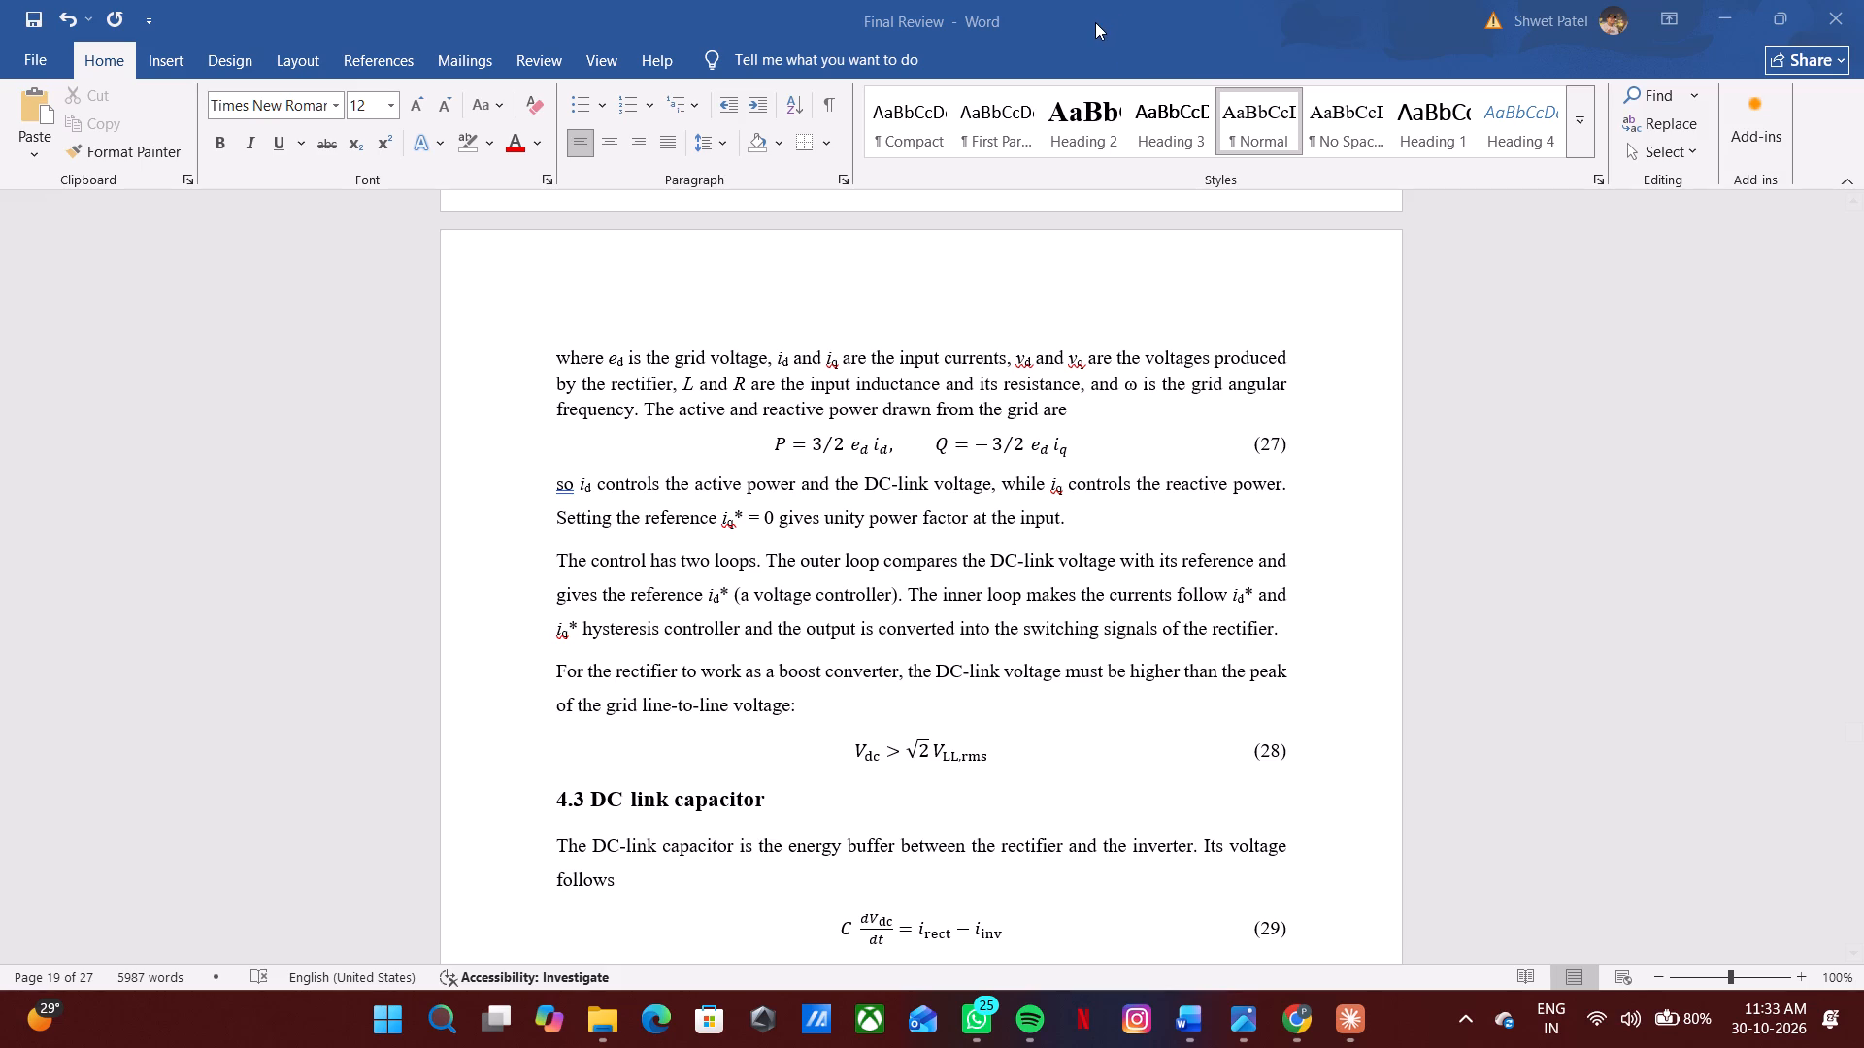
pyautogui.scroll(-1, 1095, 22)
# Delete the entire body of section 4.2 Rectifier Modelling and Control, including equations (25) to (28) and their numbers, keeping the heading.
pyautogui.moveTo(1297, 750); pyautogui.dragTo(949, 610)
pyautogui.moveTo(1023, 736); pyautogui.dragTo(1036, 738)
pyautogui.moveTo(1120, 759); pyautogui.dragTo(886, 411)
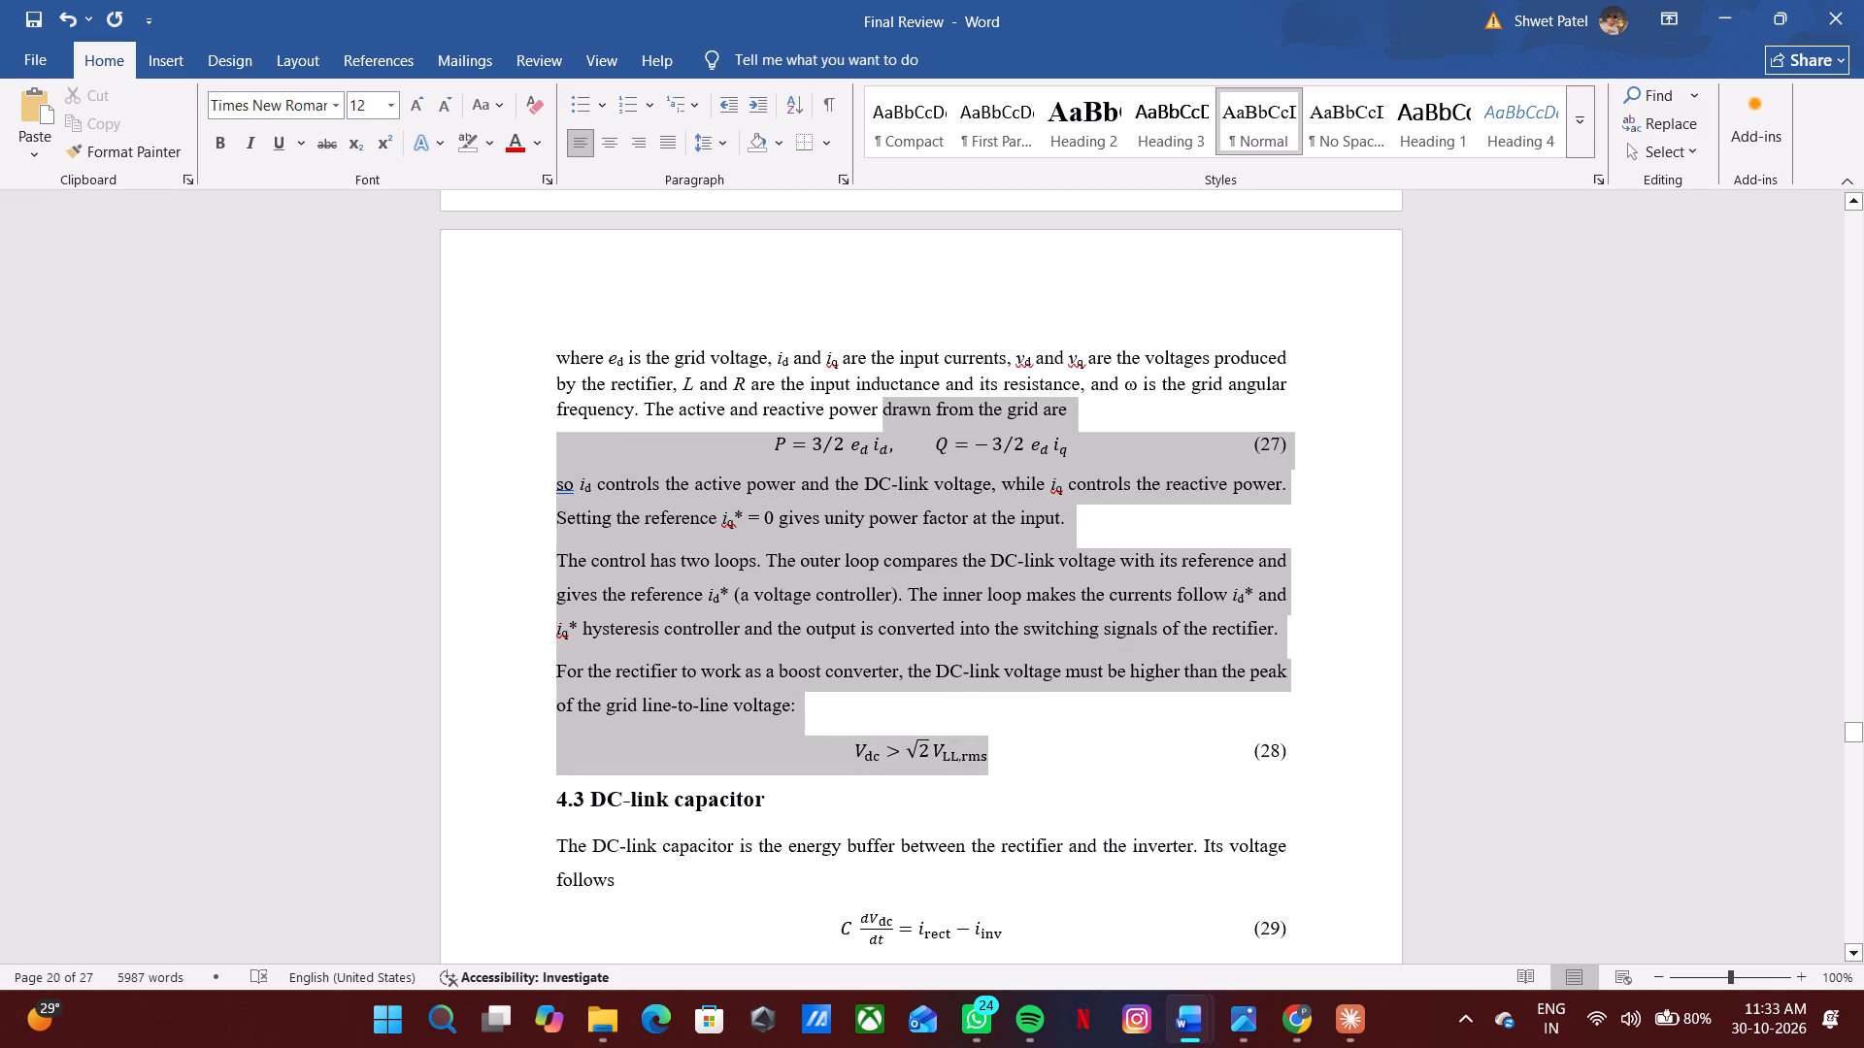
pyautogui.moveTo(886, 411); pyautogui.dragTo(860, 164)
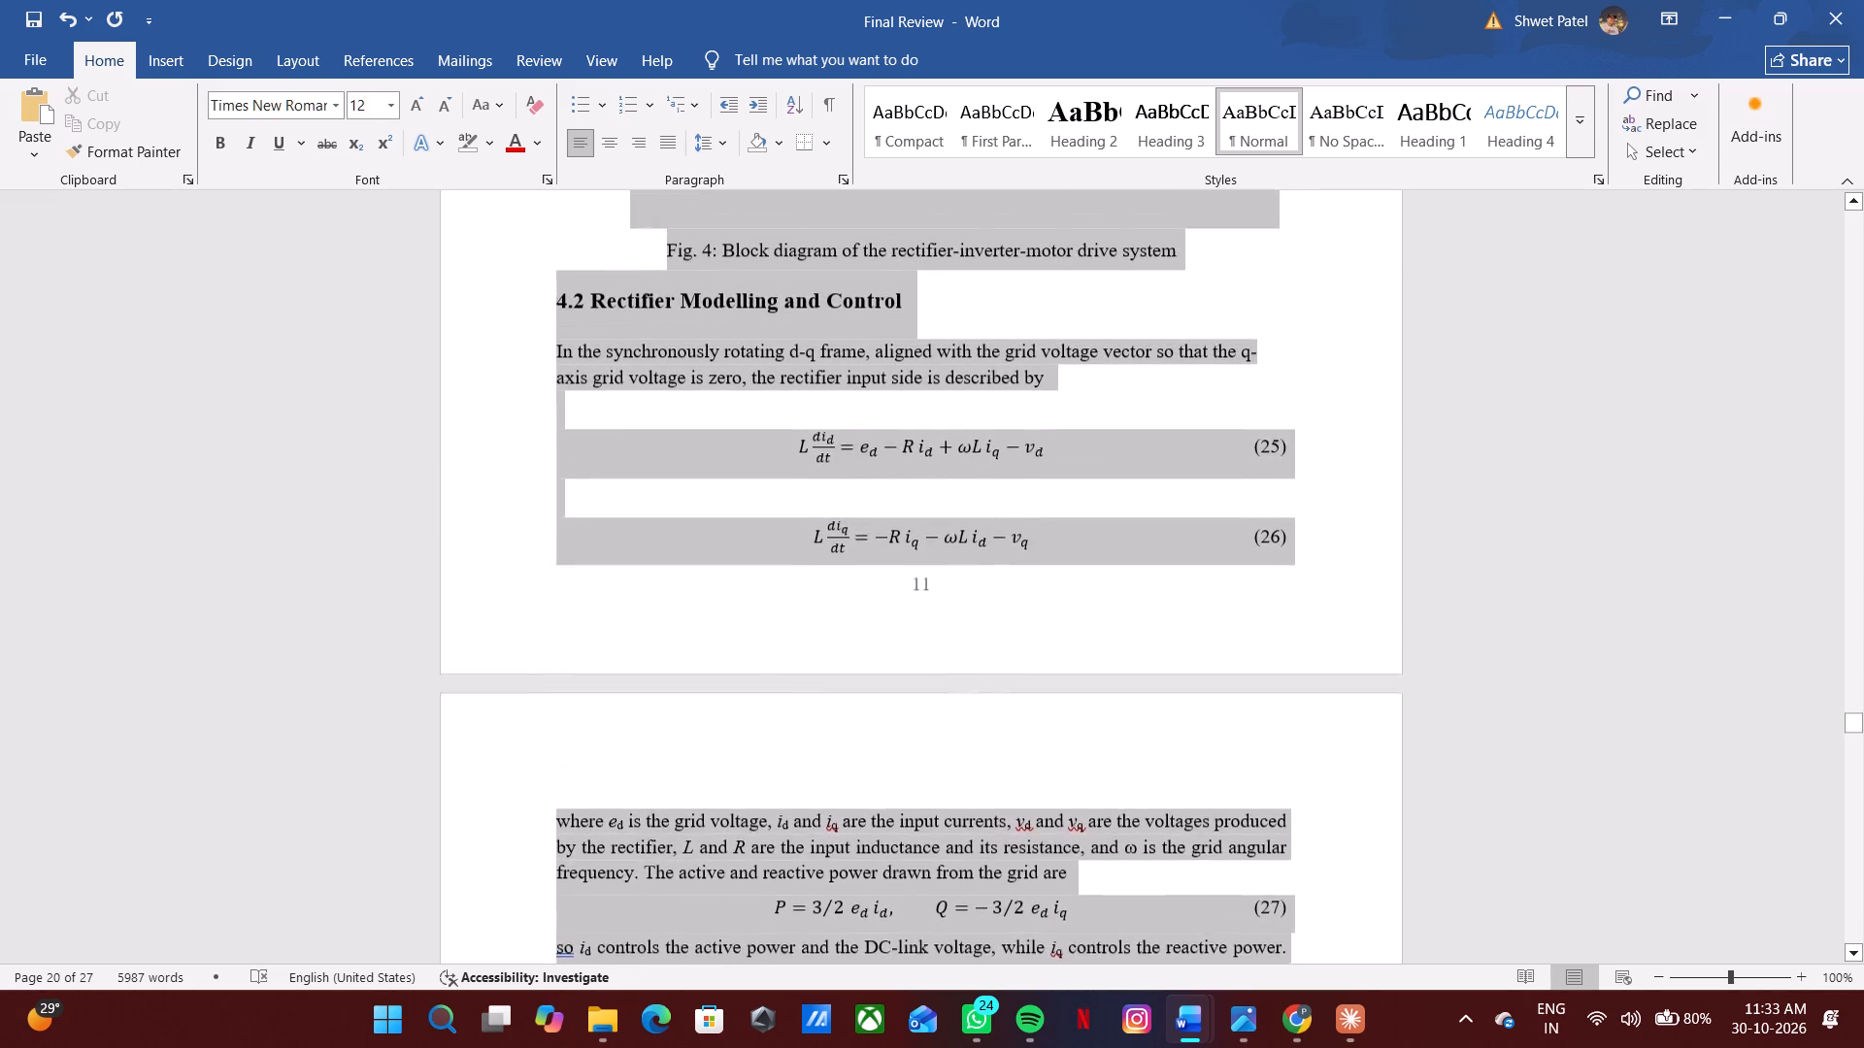
pyautogui.moveTo(860, 164); pyautogui.dragTo(545, 562)
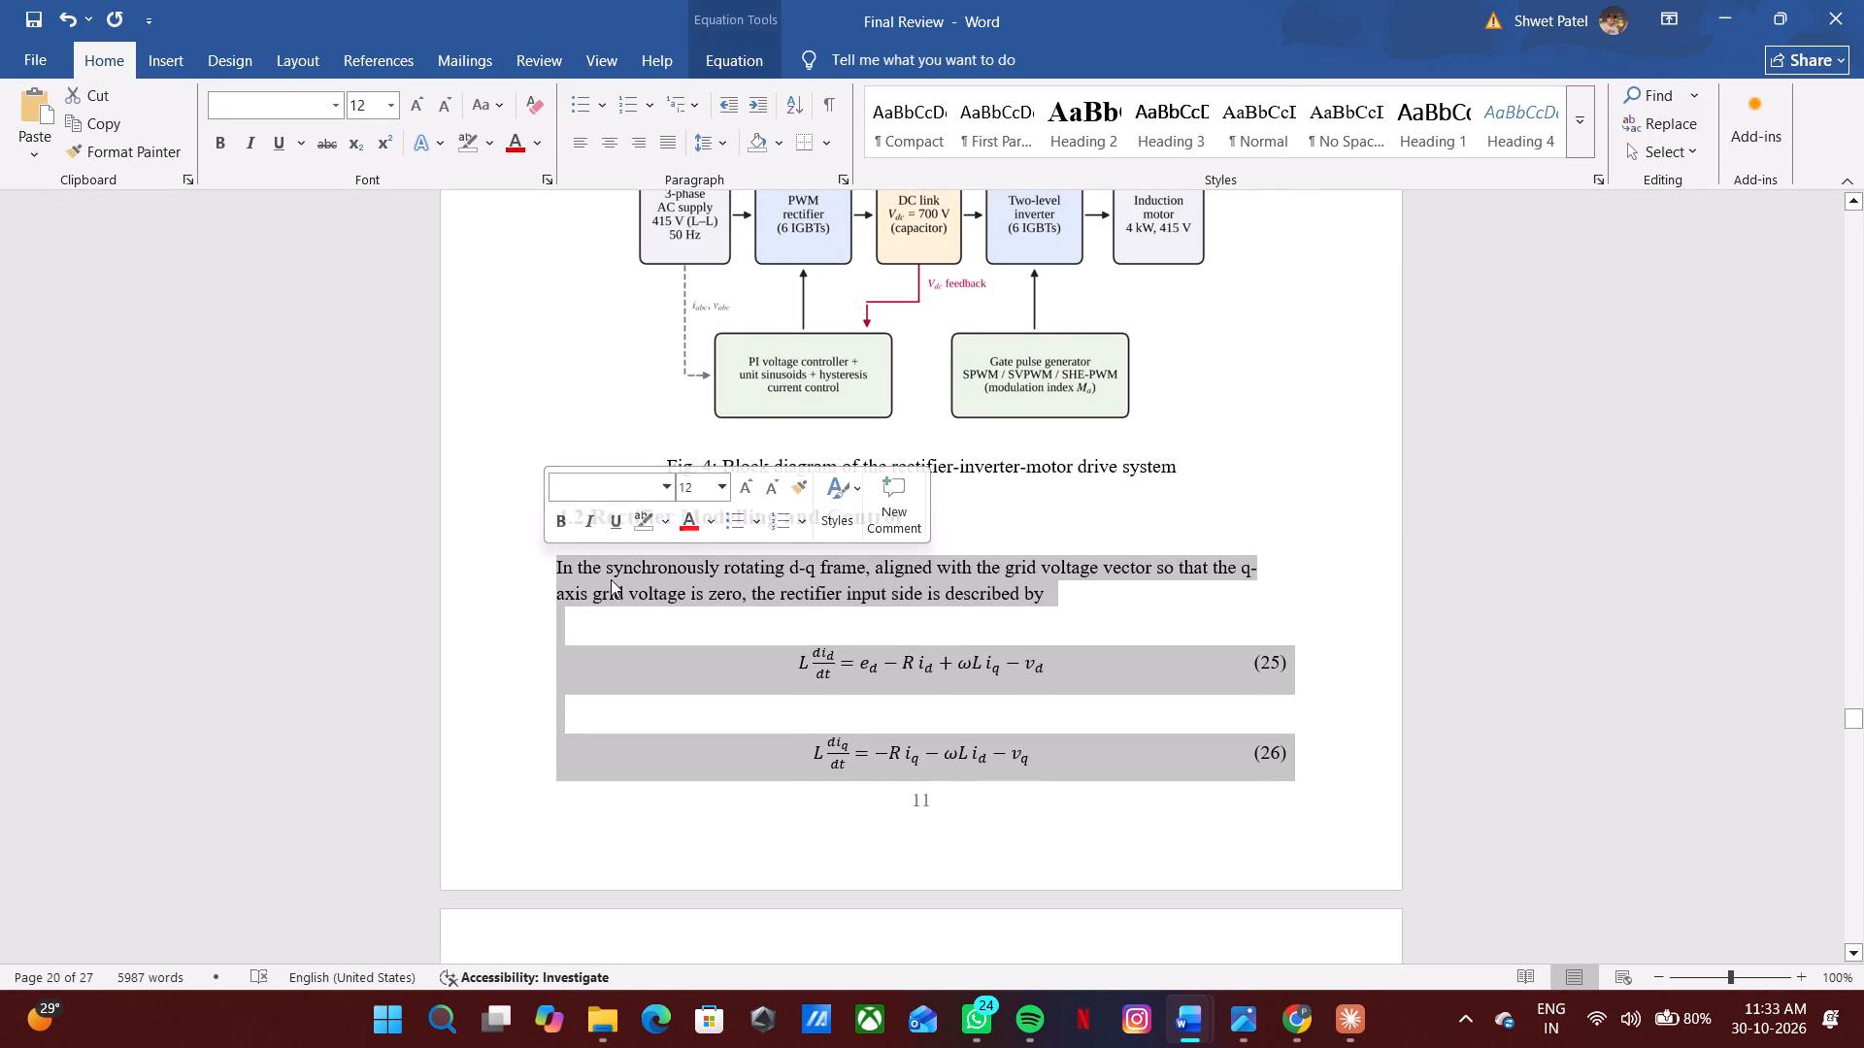
pyautogui.press('BackSpace')
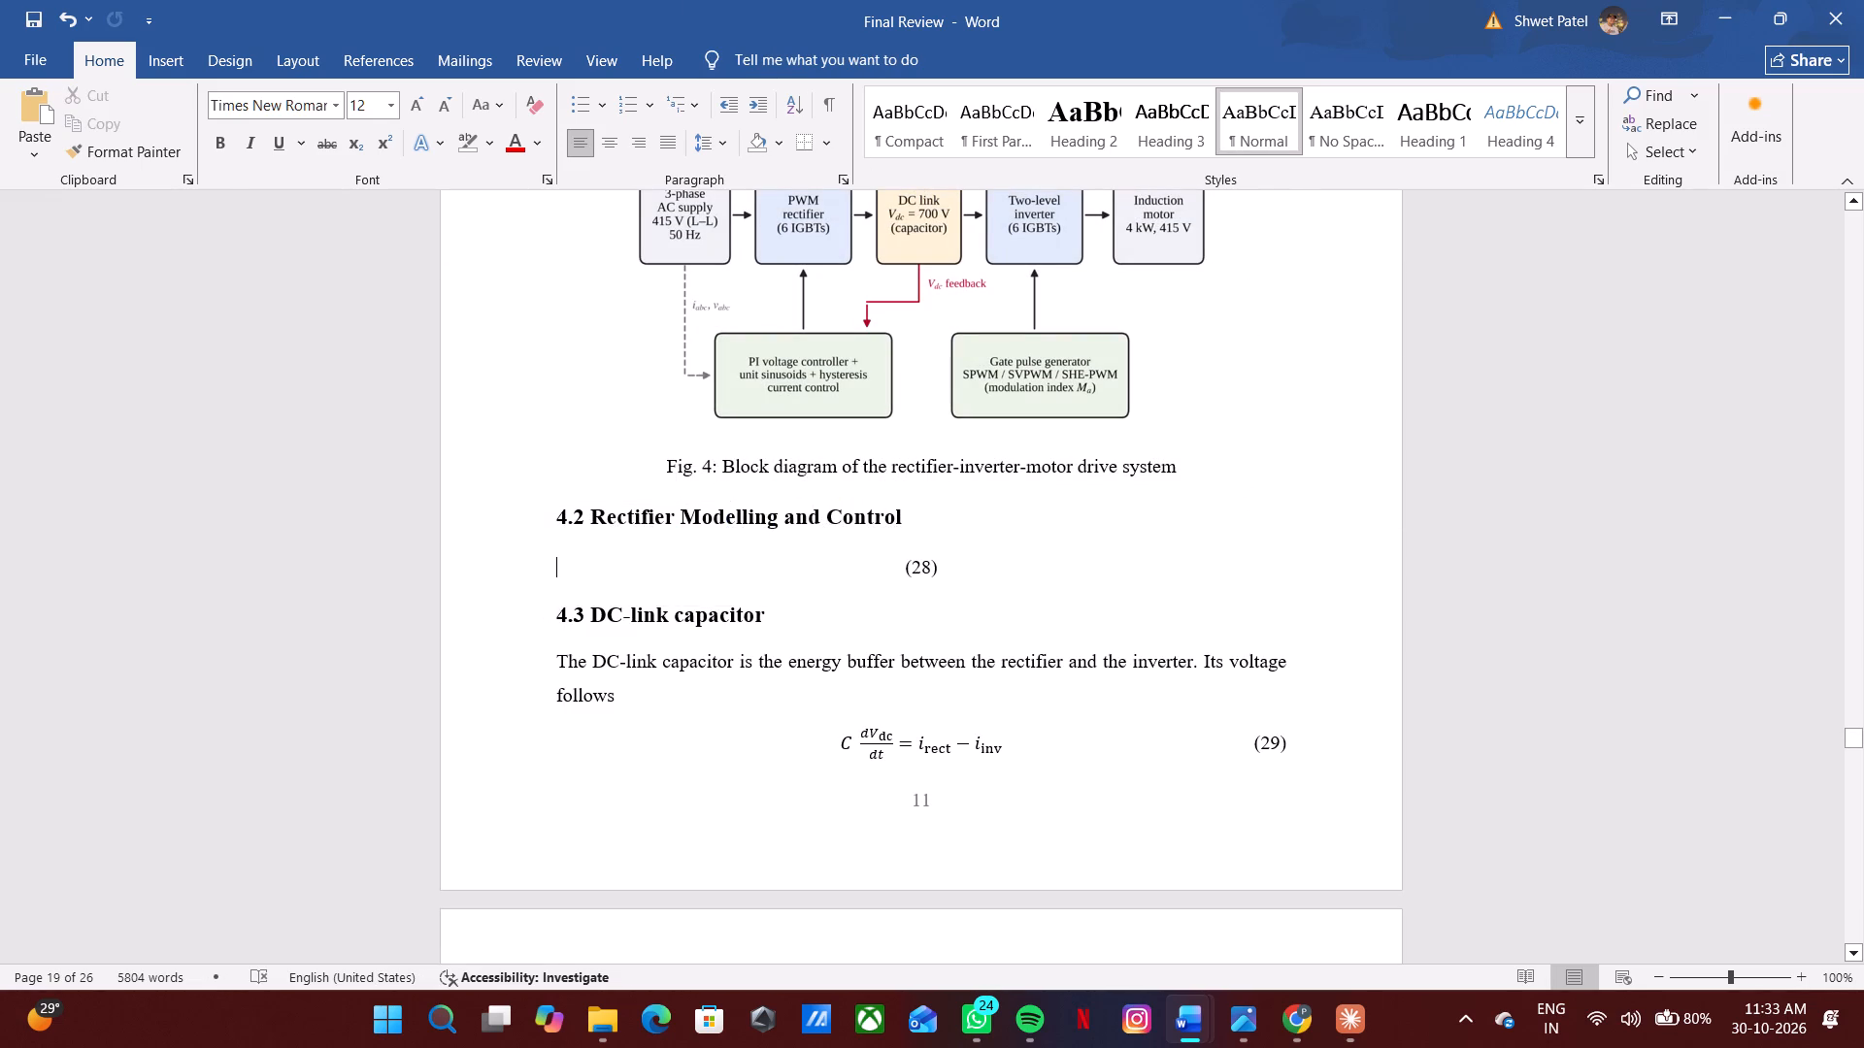
pyautogui.moveTo(964, 576); pyautogui.dragTo(873, 557)
pyautogui.press('BackSpace')
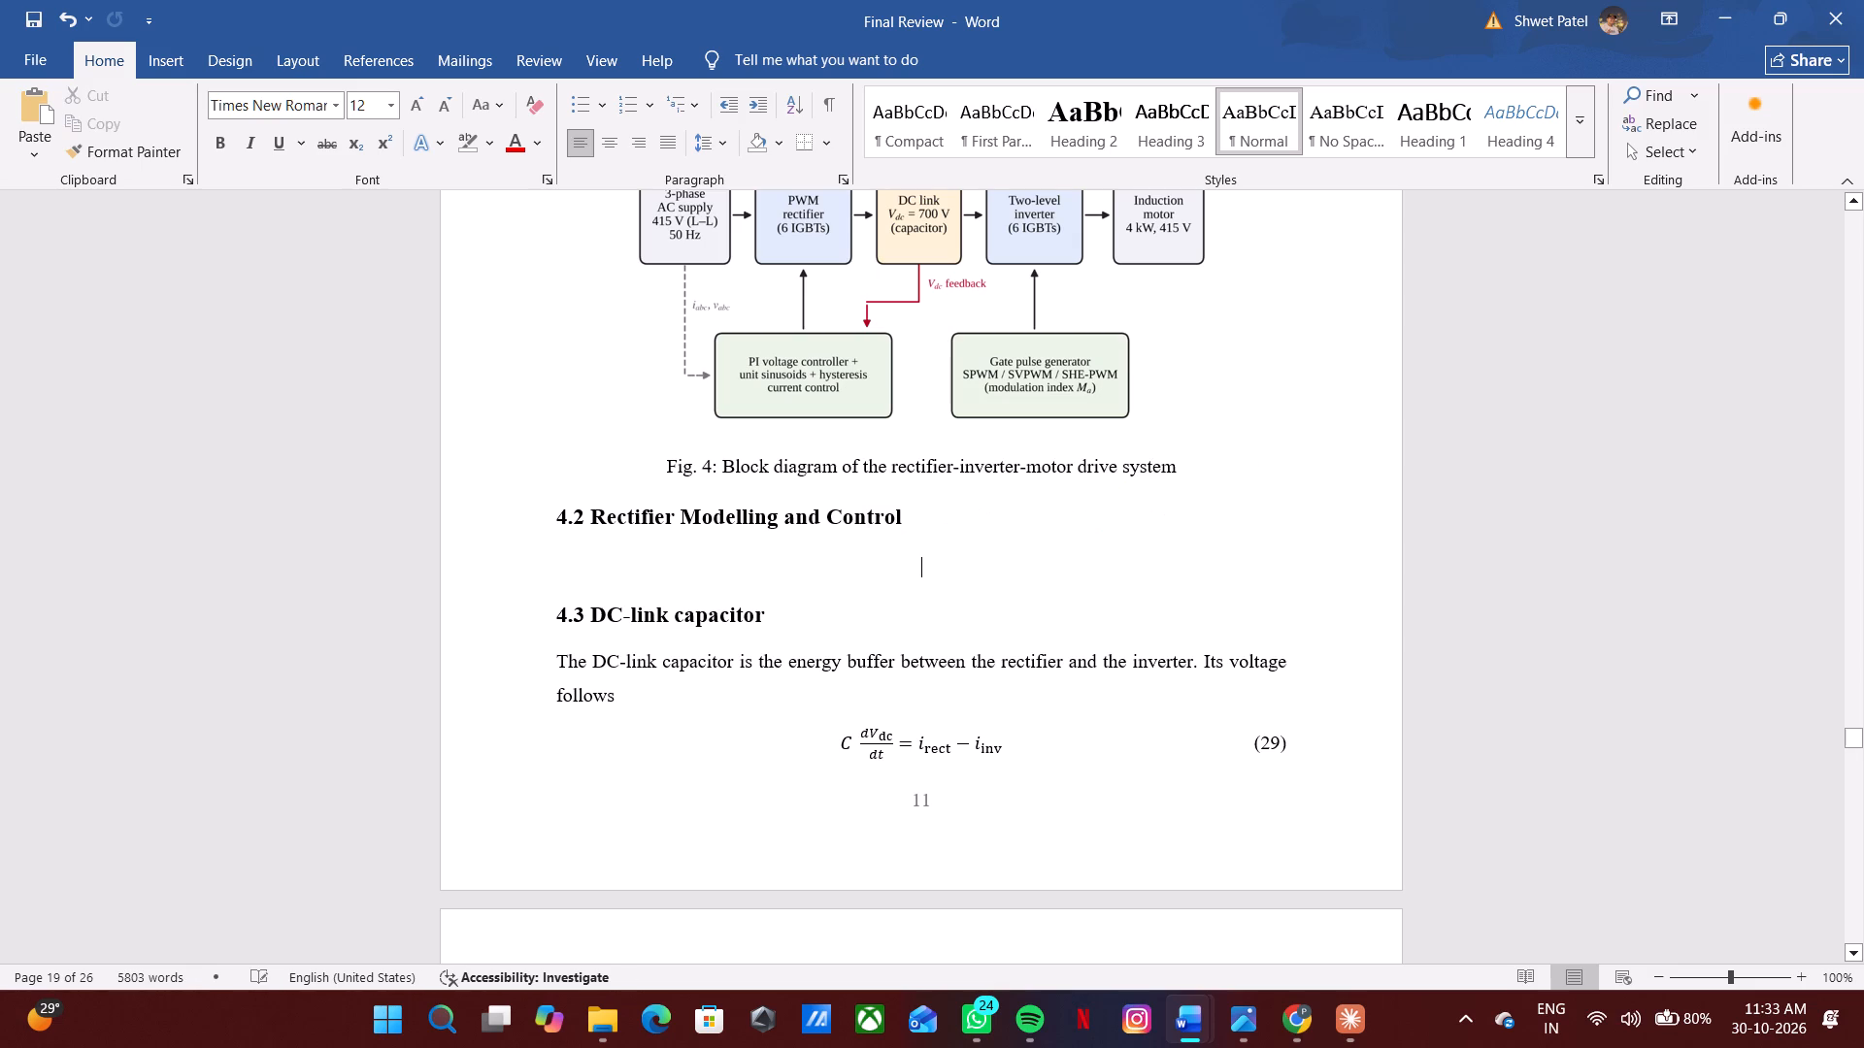
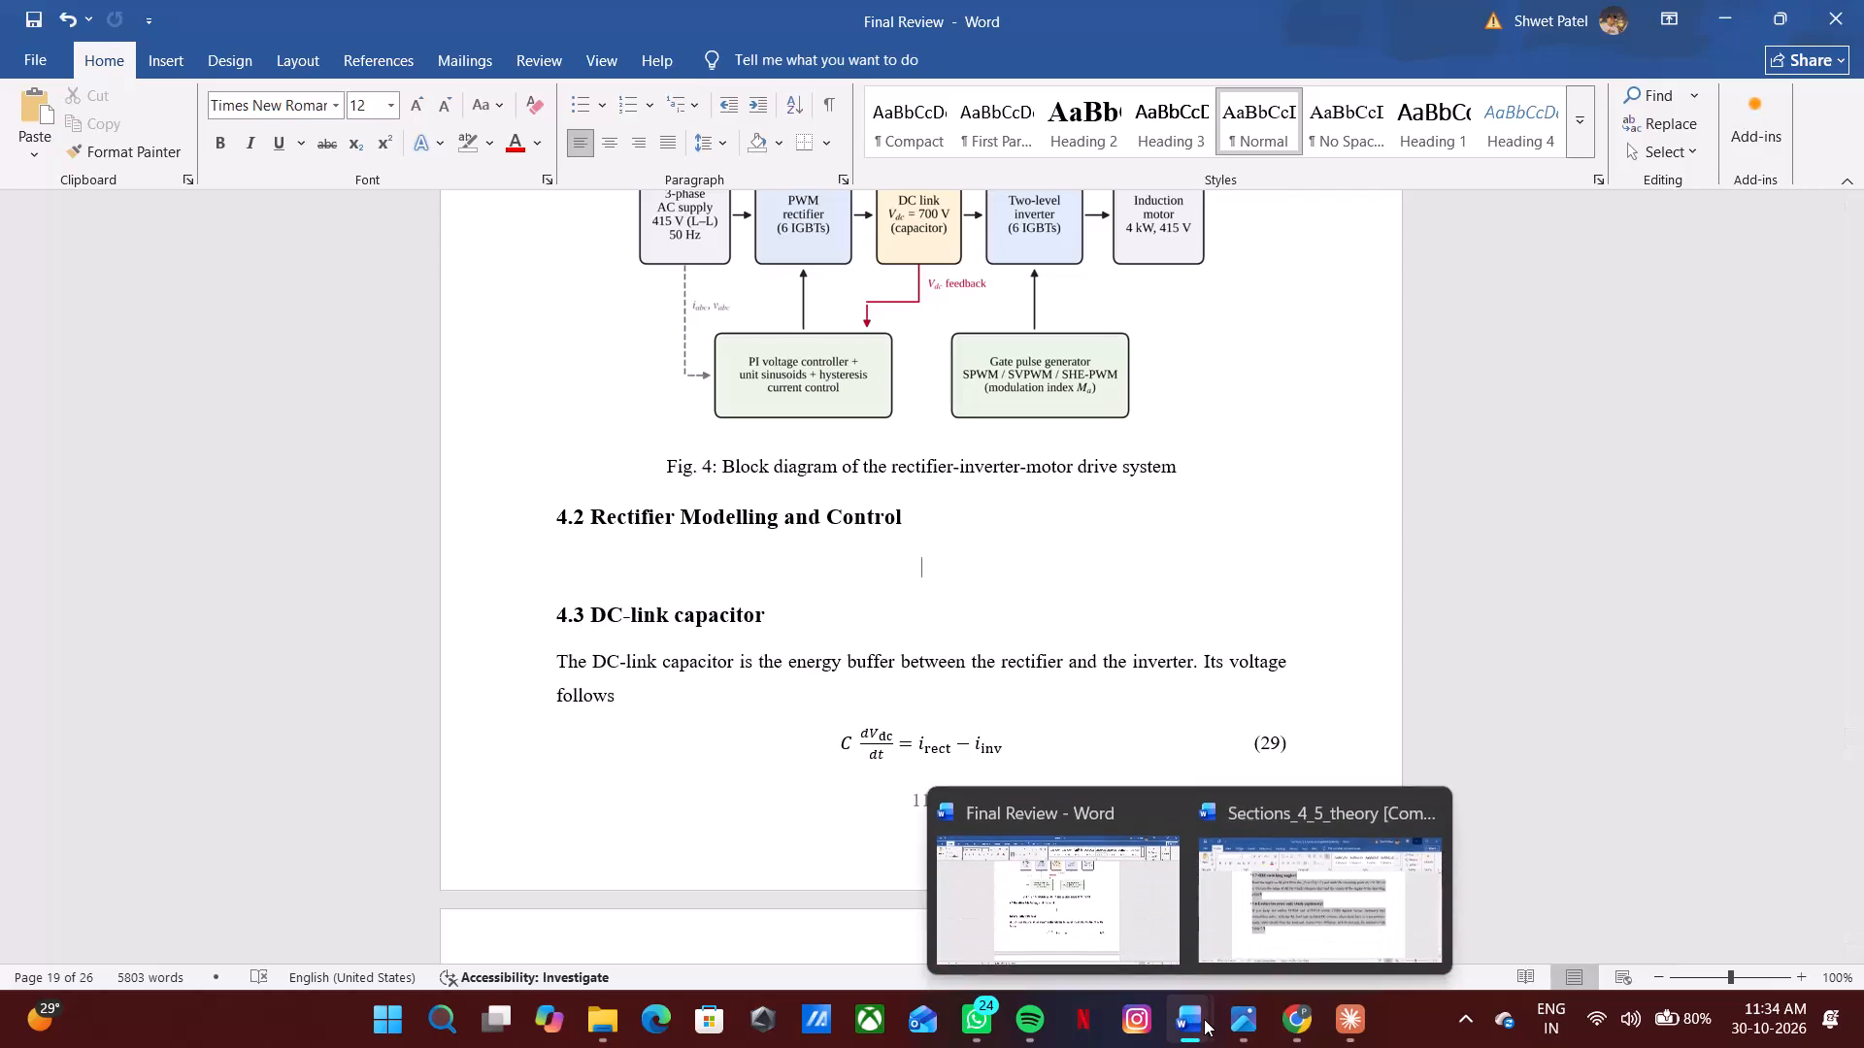
# Close the Sections_4_5_theory document, leaving Final Review open.
pyautogui.click(1415, 810)
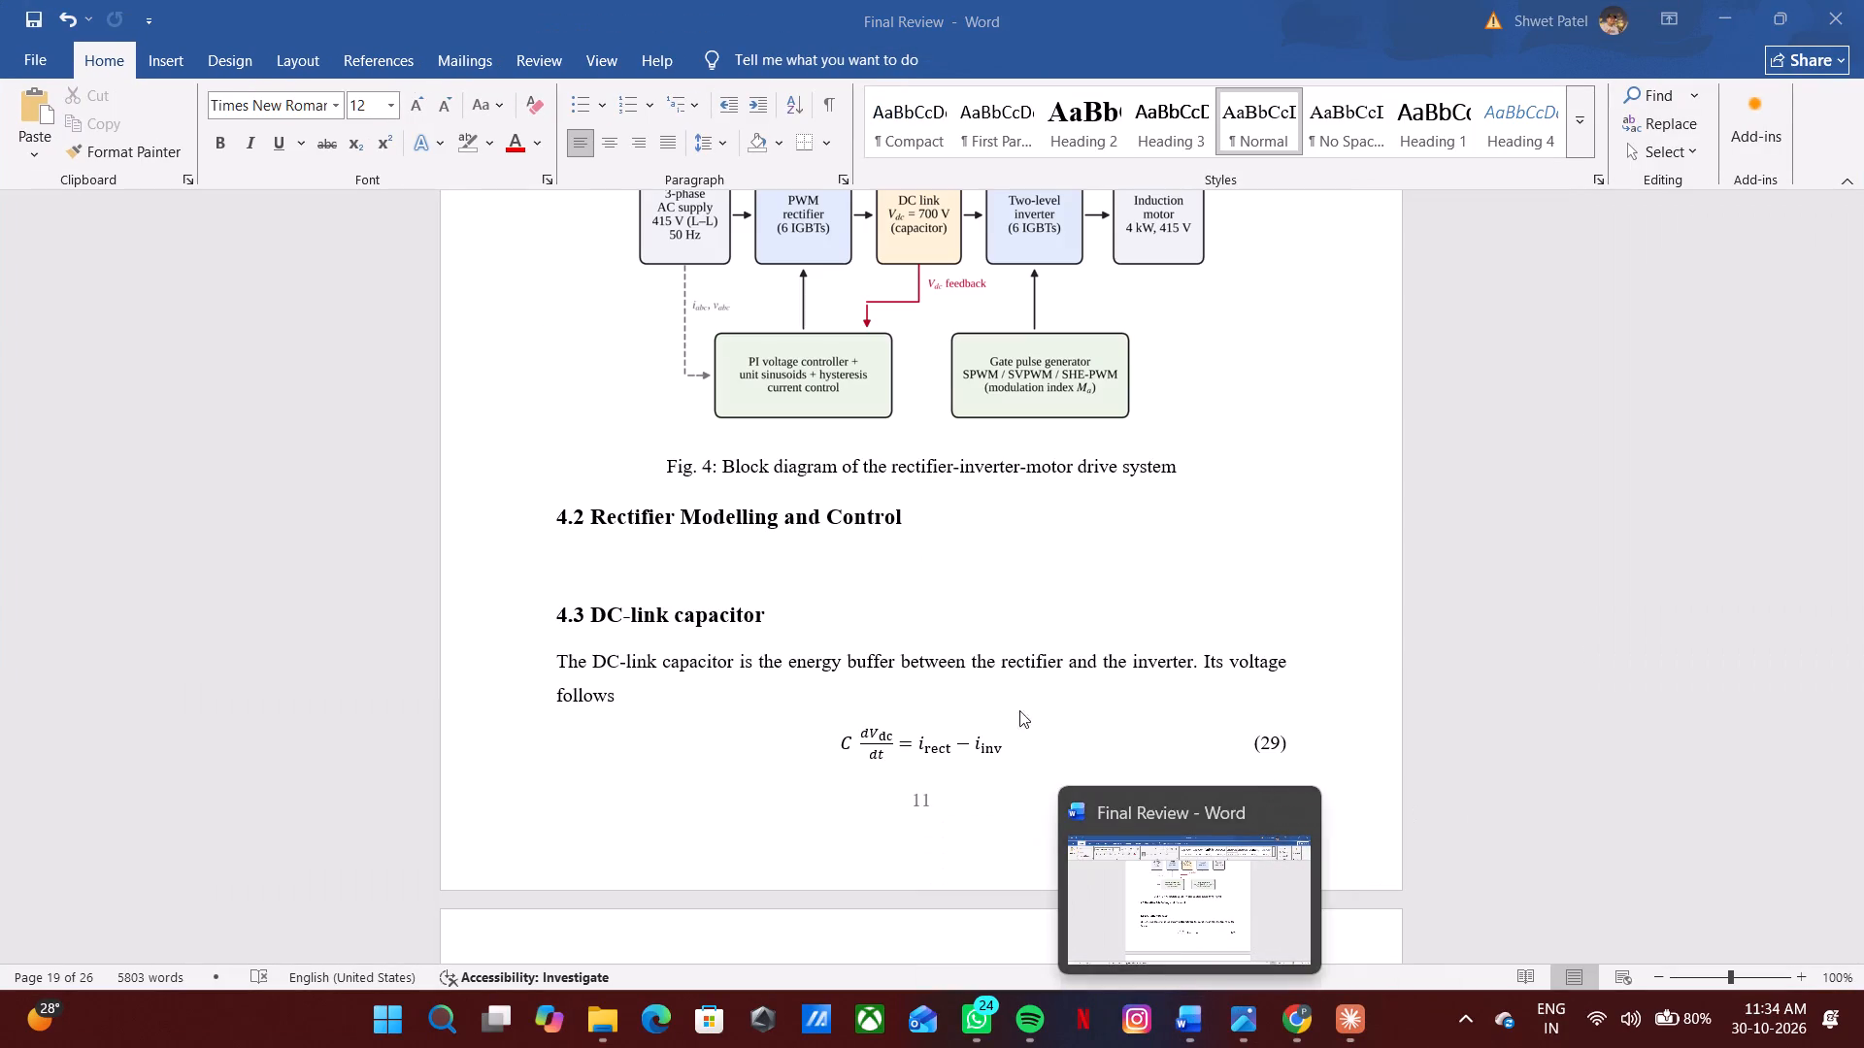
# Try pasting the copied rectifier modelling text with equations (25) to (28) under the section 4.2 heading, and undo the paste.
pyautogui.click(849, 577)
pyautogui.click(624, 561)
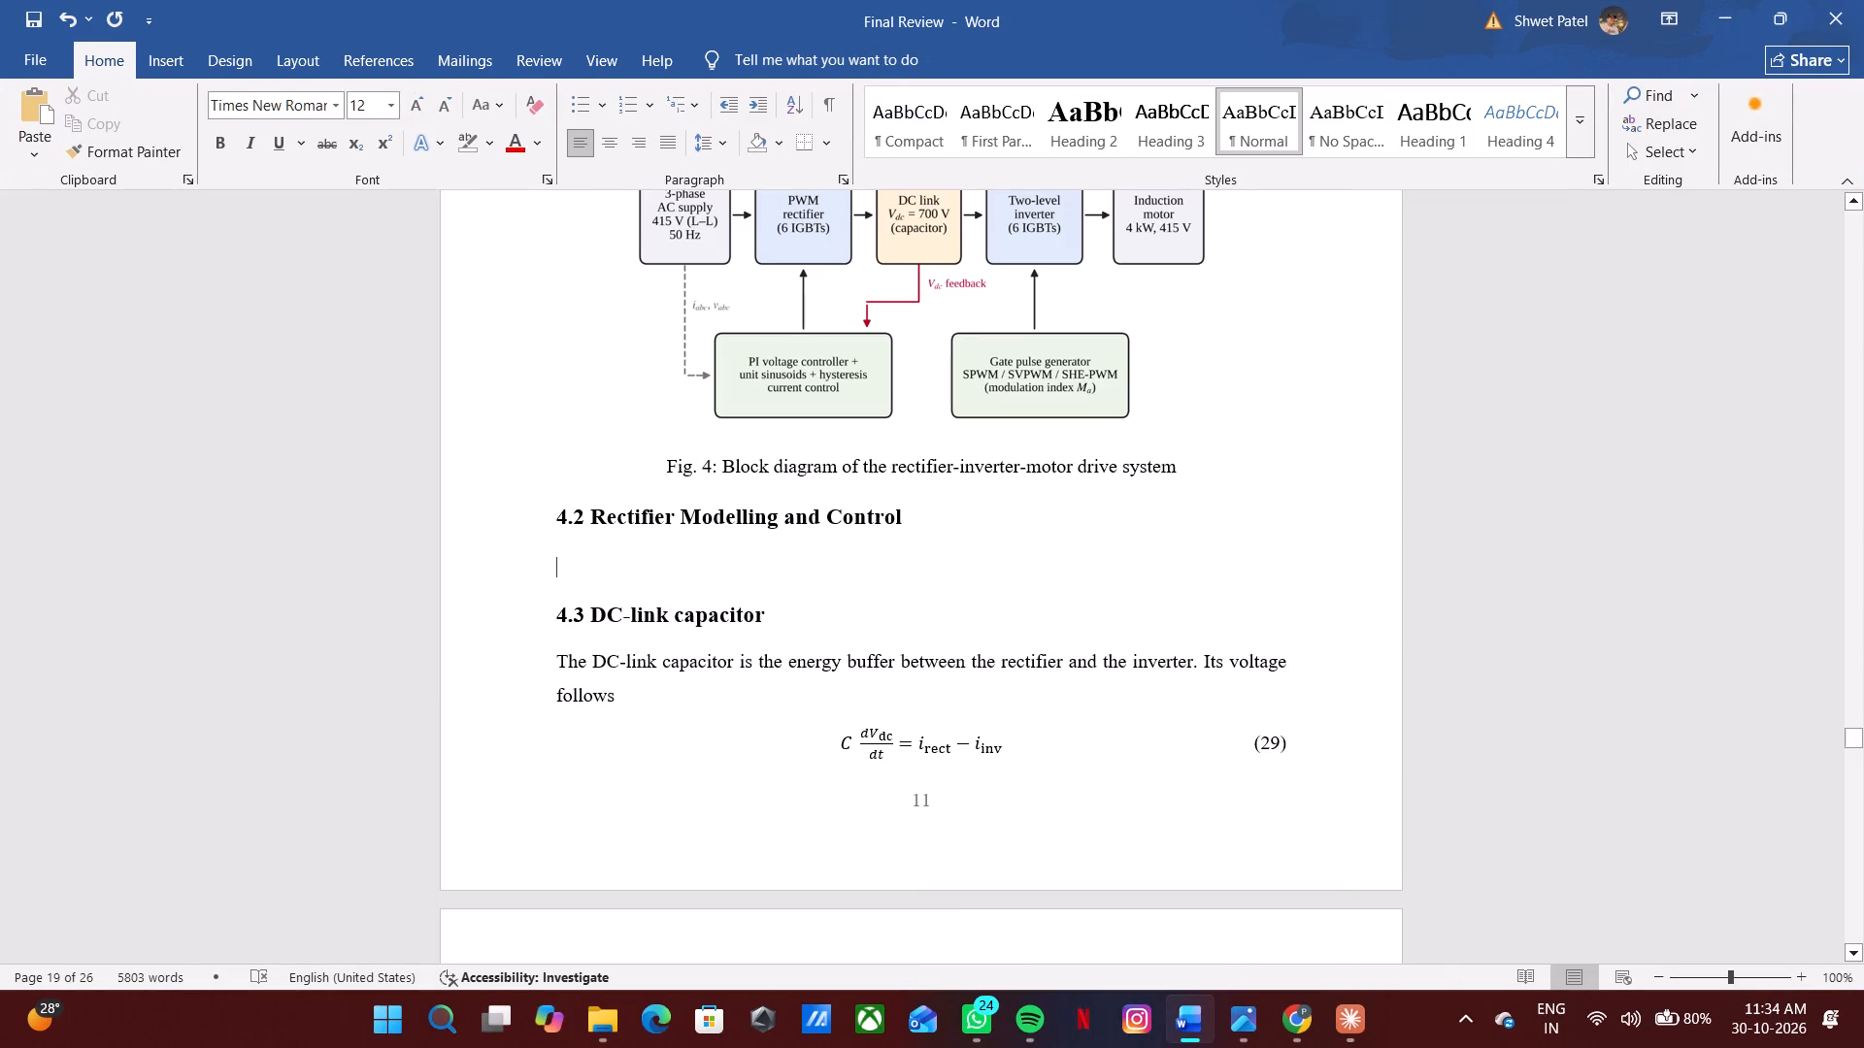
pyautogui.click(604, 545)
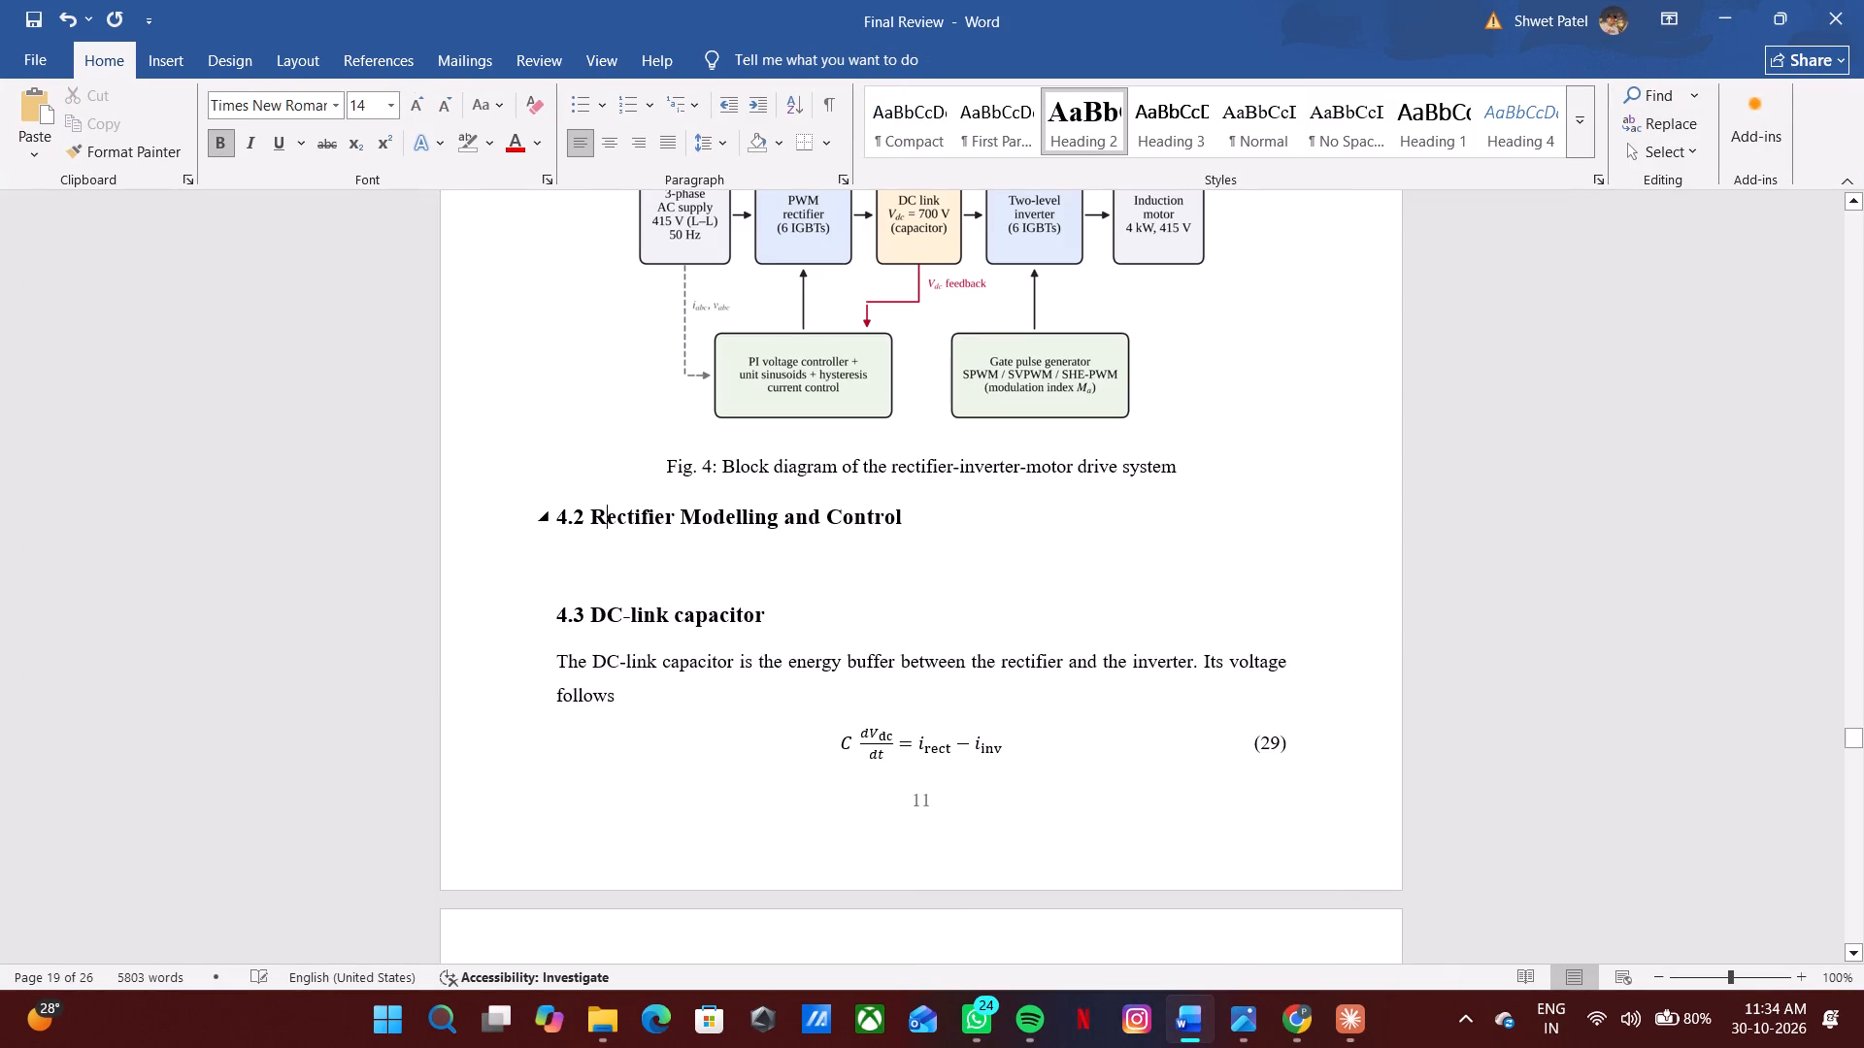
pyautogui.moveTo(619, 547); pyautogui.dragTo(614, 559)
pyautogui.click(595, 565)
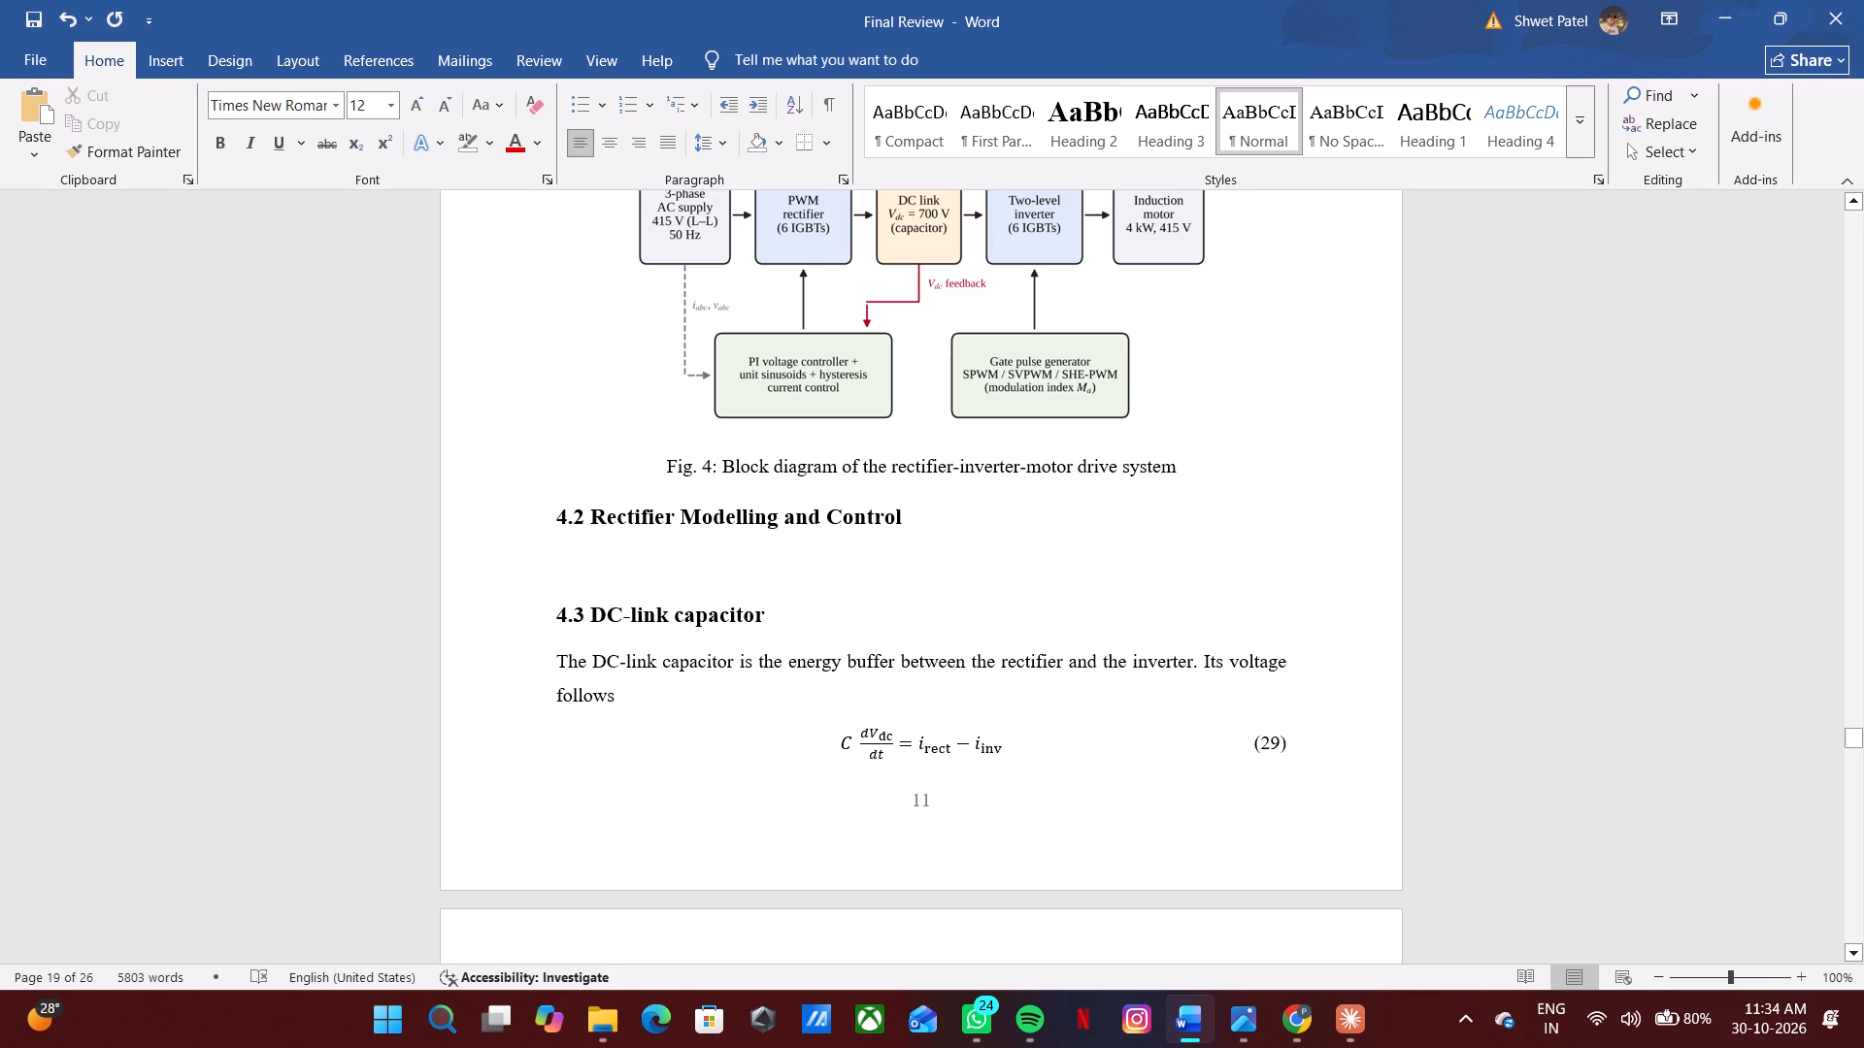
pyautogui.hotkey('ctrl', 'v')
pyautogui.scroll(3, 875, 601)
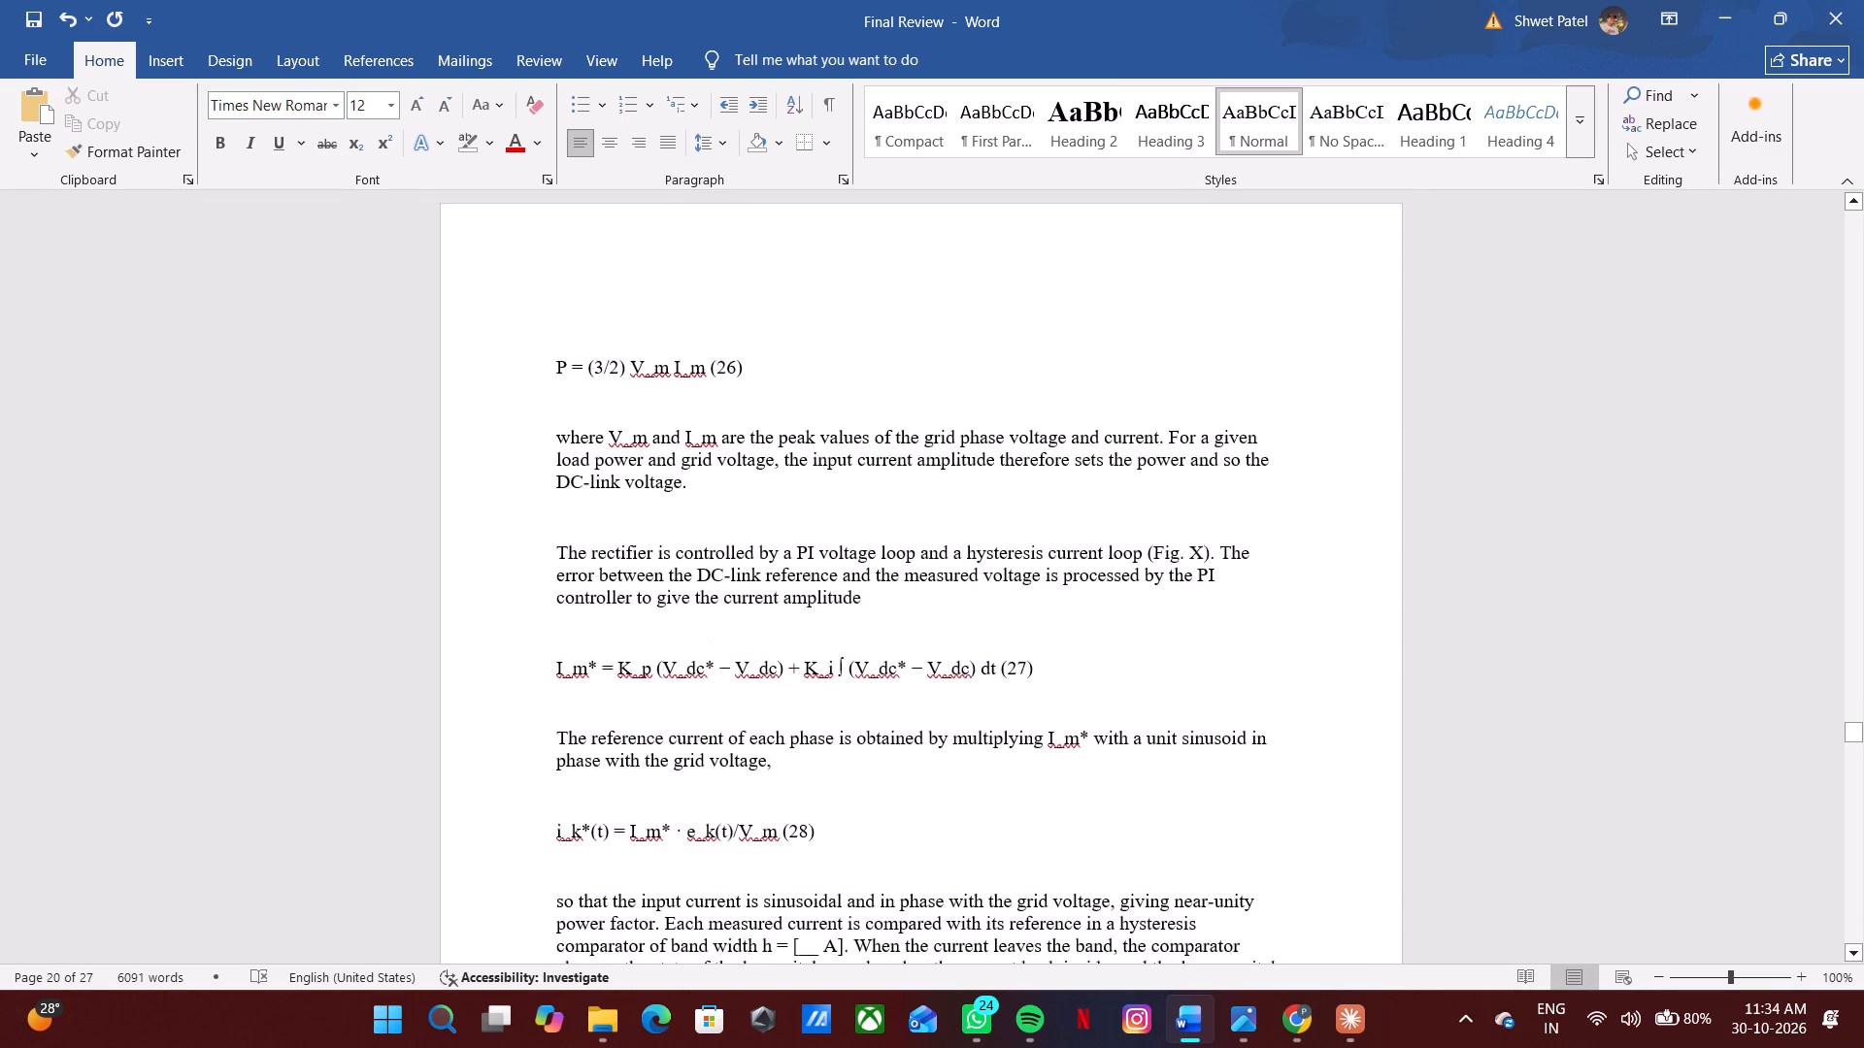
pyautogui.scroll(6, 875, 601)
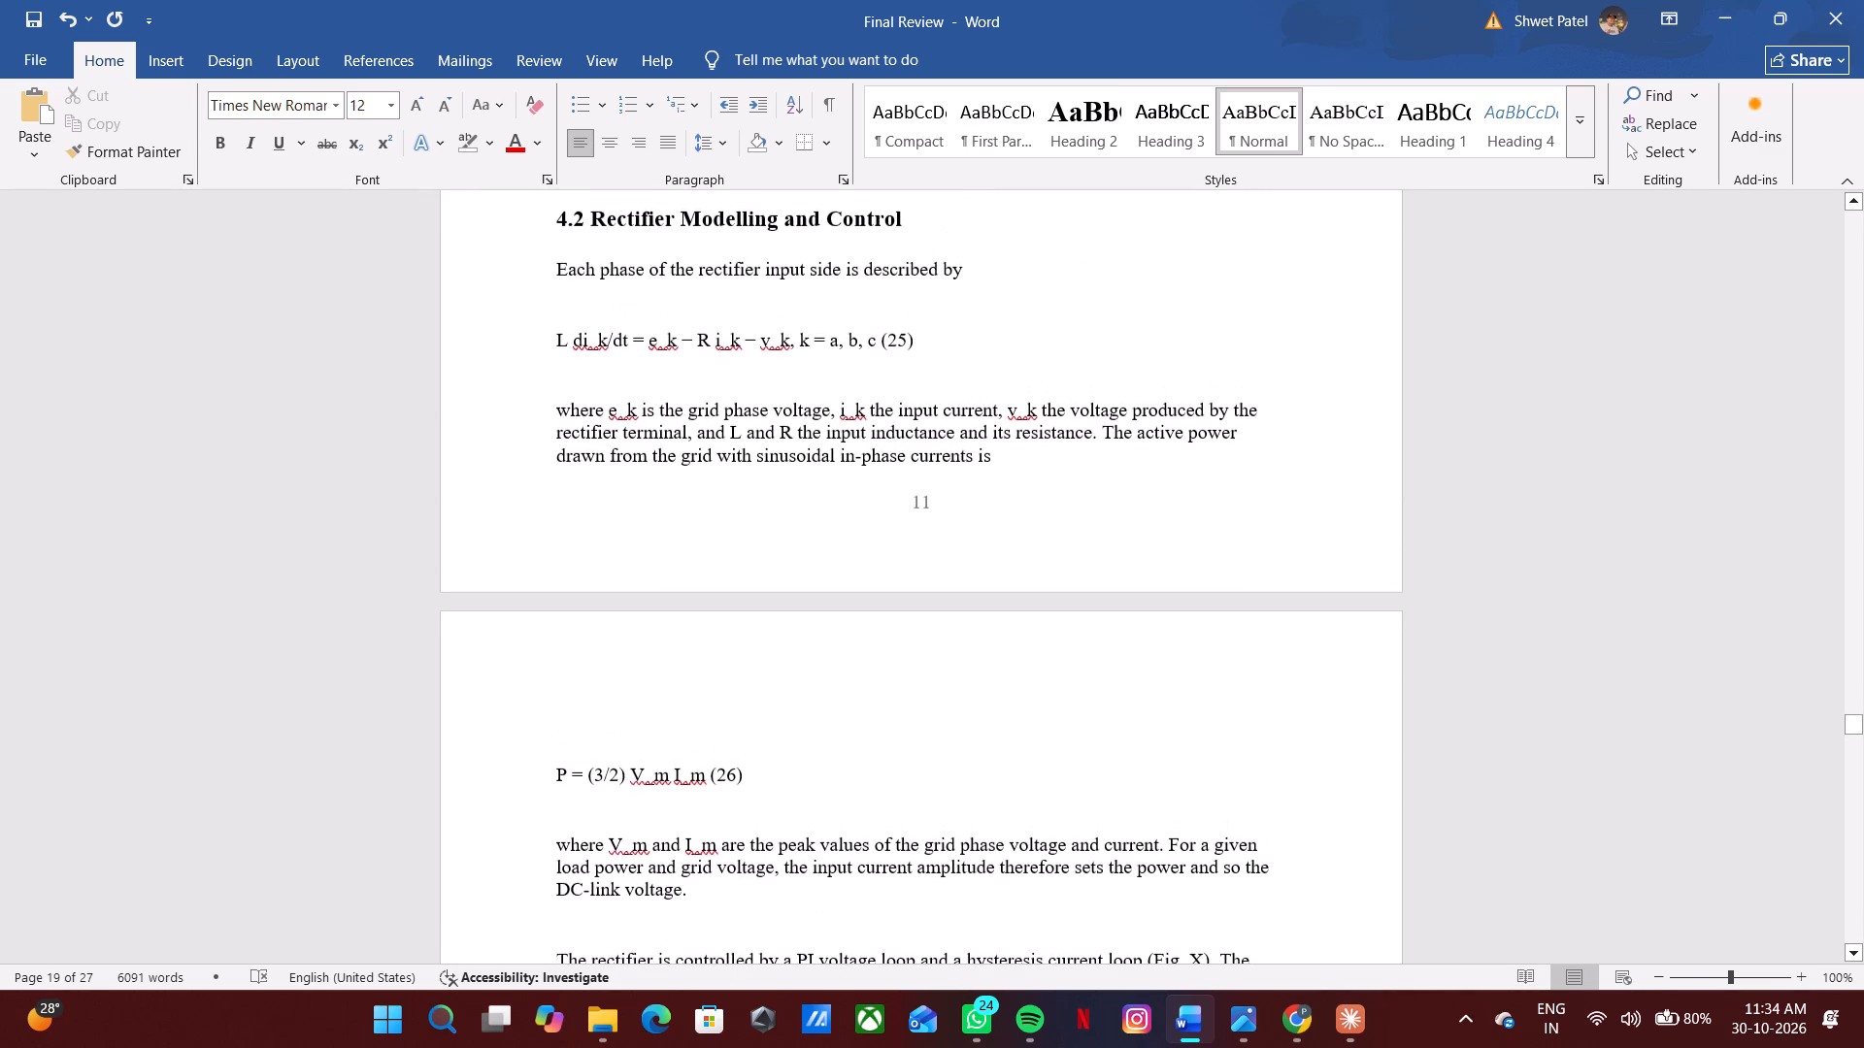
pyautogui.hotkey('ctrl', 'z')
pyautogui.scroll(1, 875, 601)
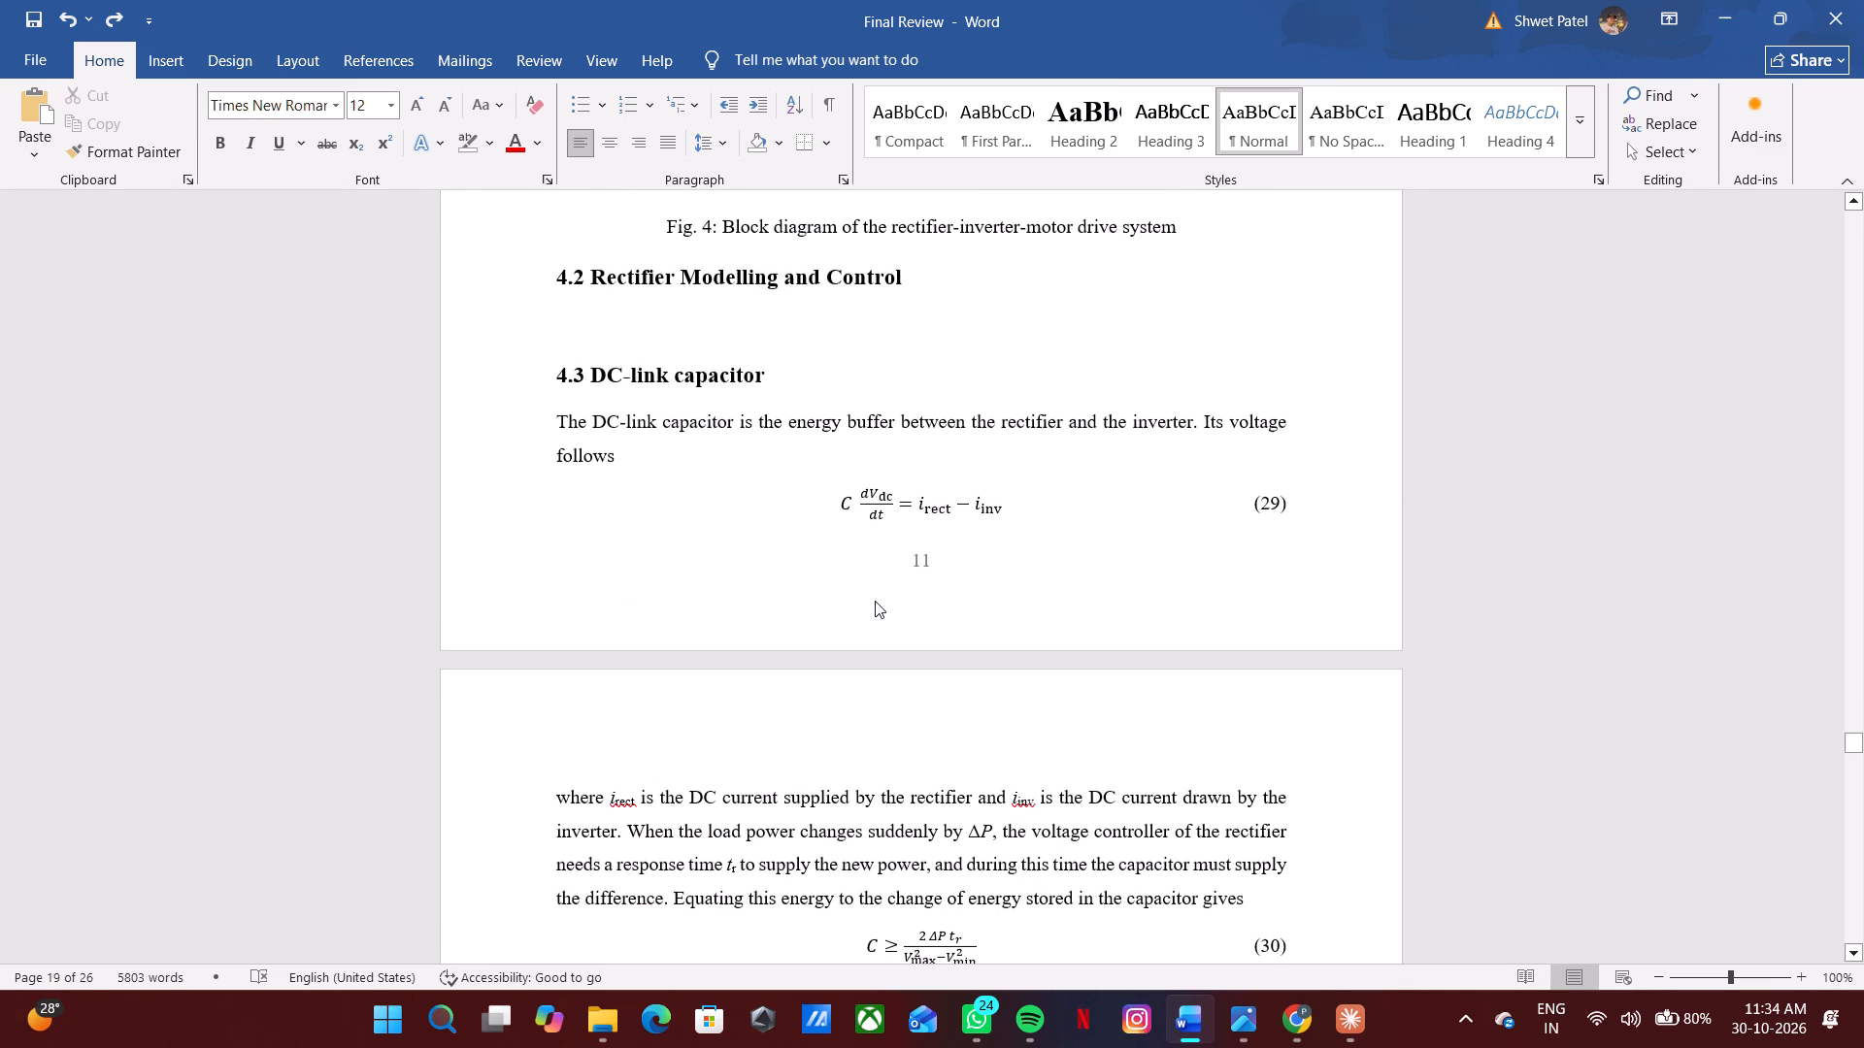
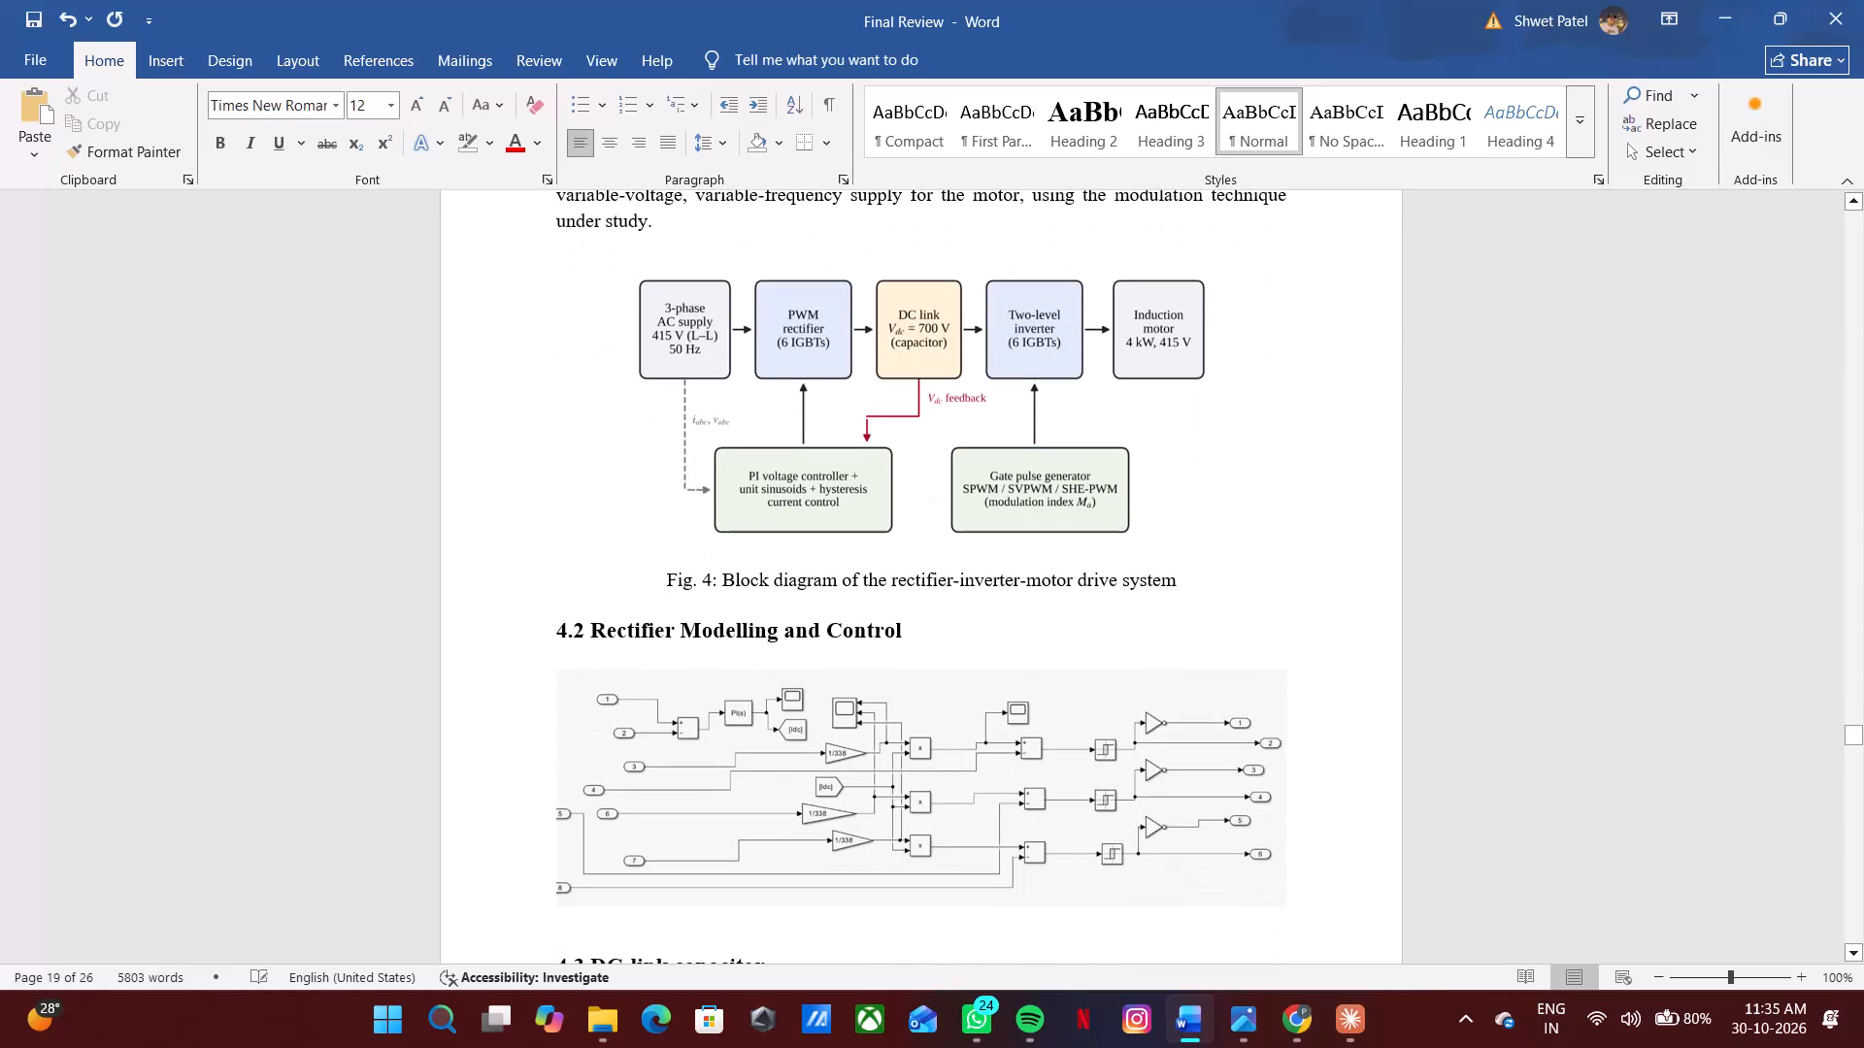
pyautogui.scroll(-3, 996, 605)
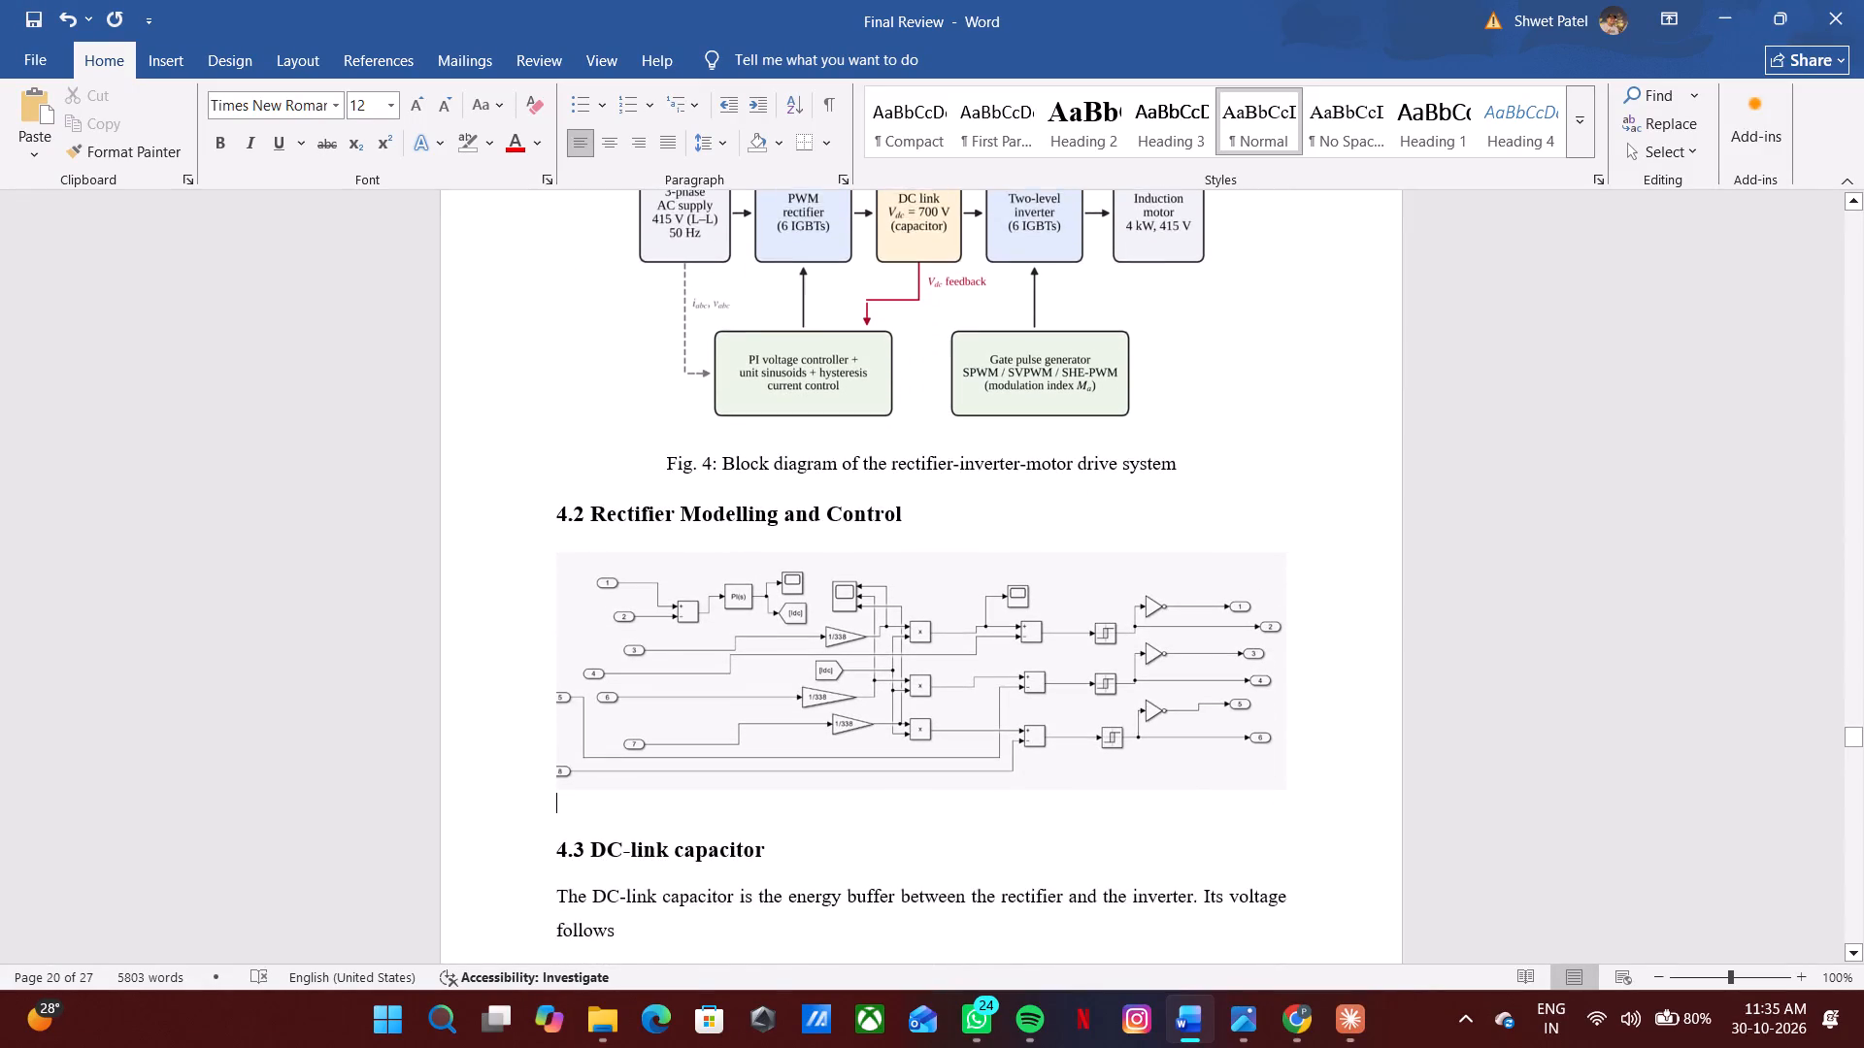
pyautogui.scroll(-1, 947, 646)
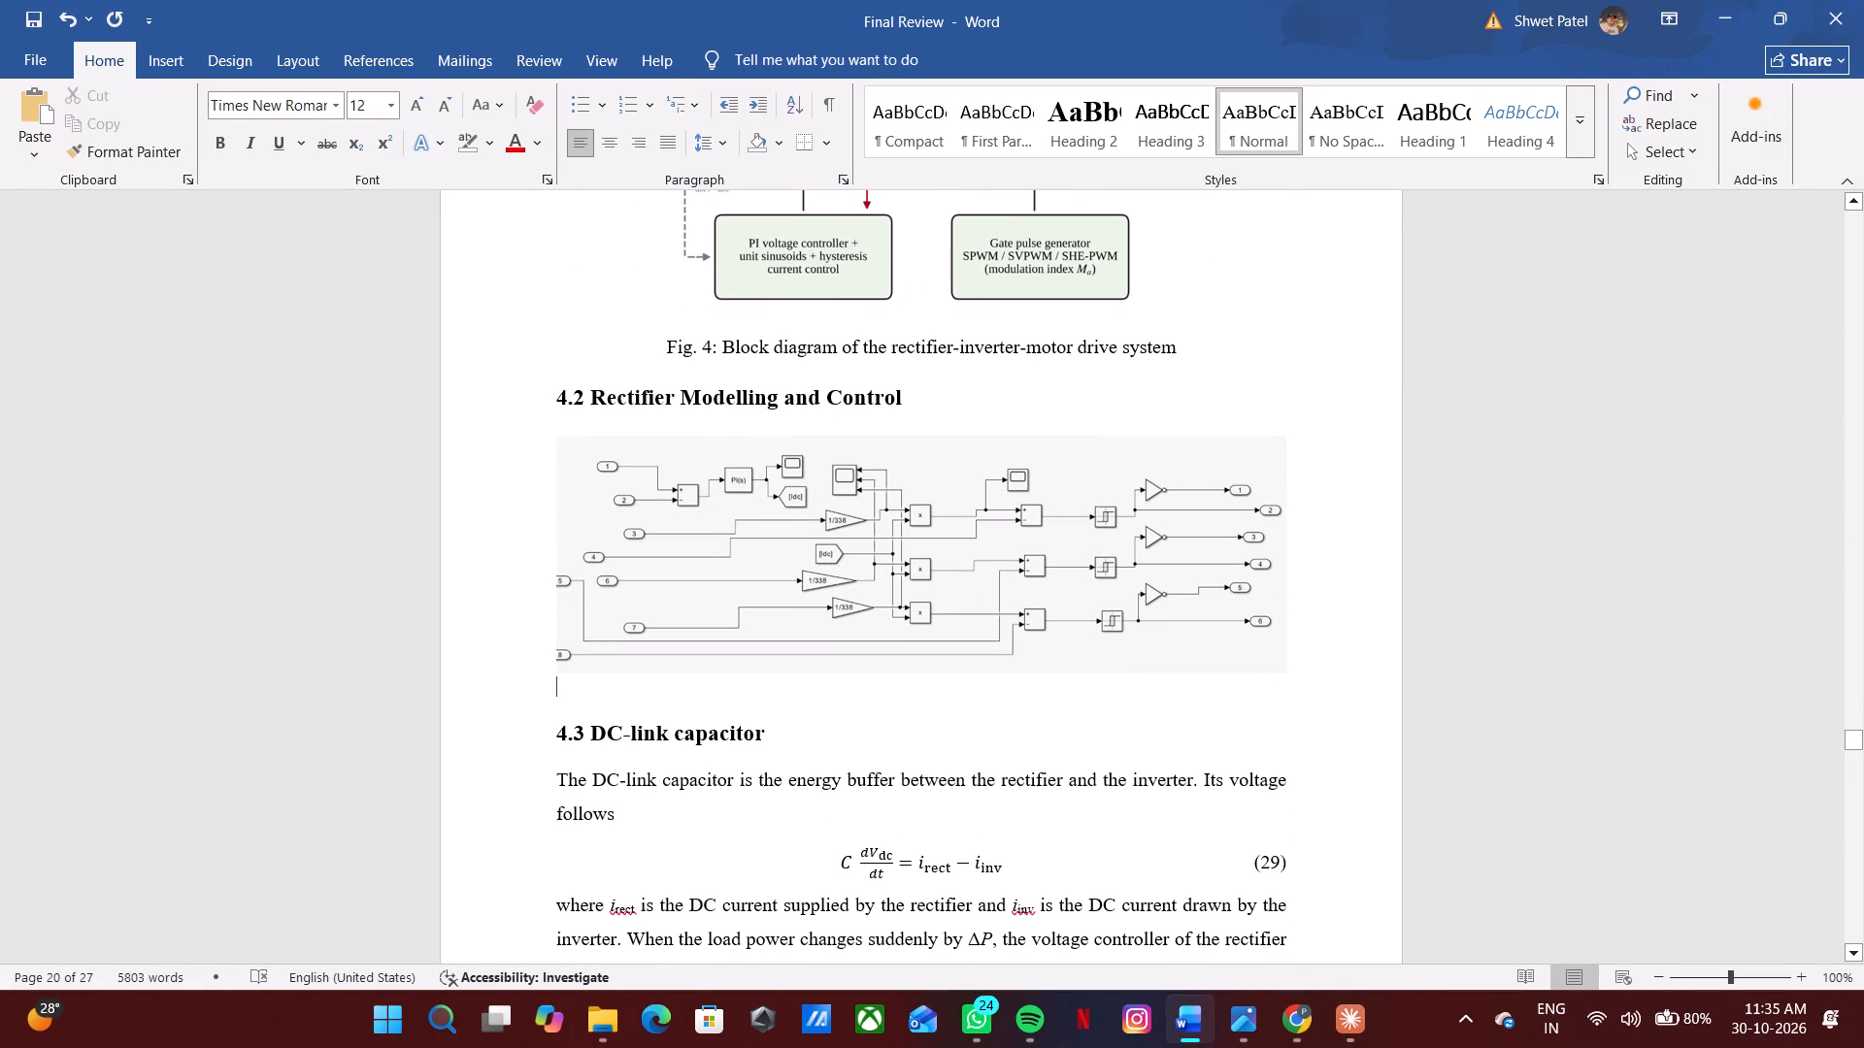
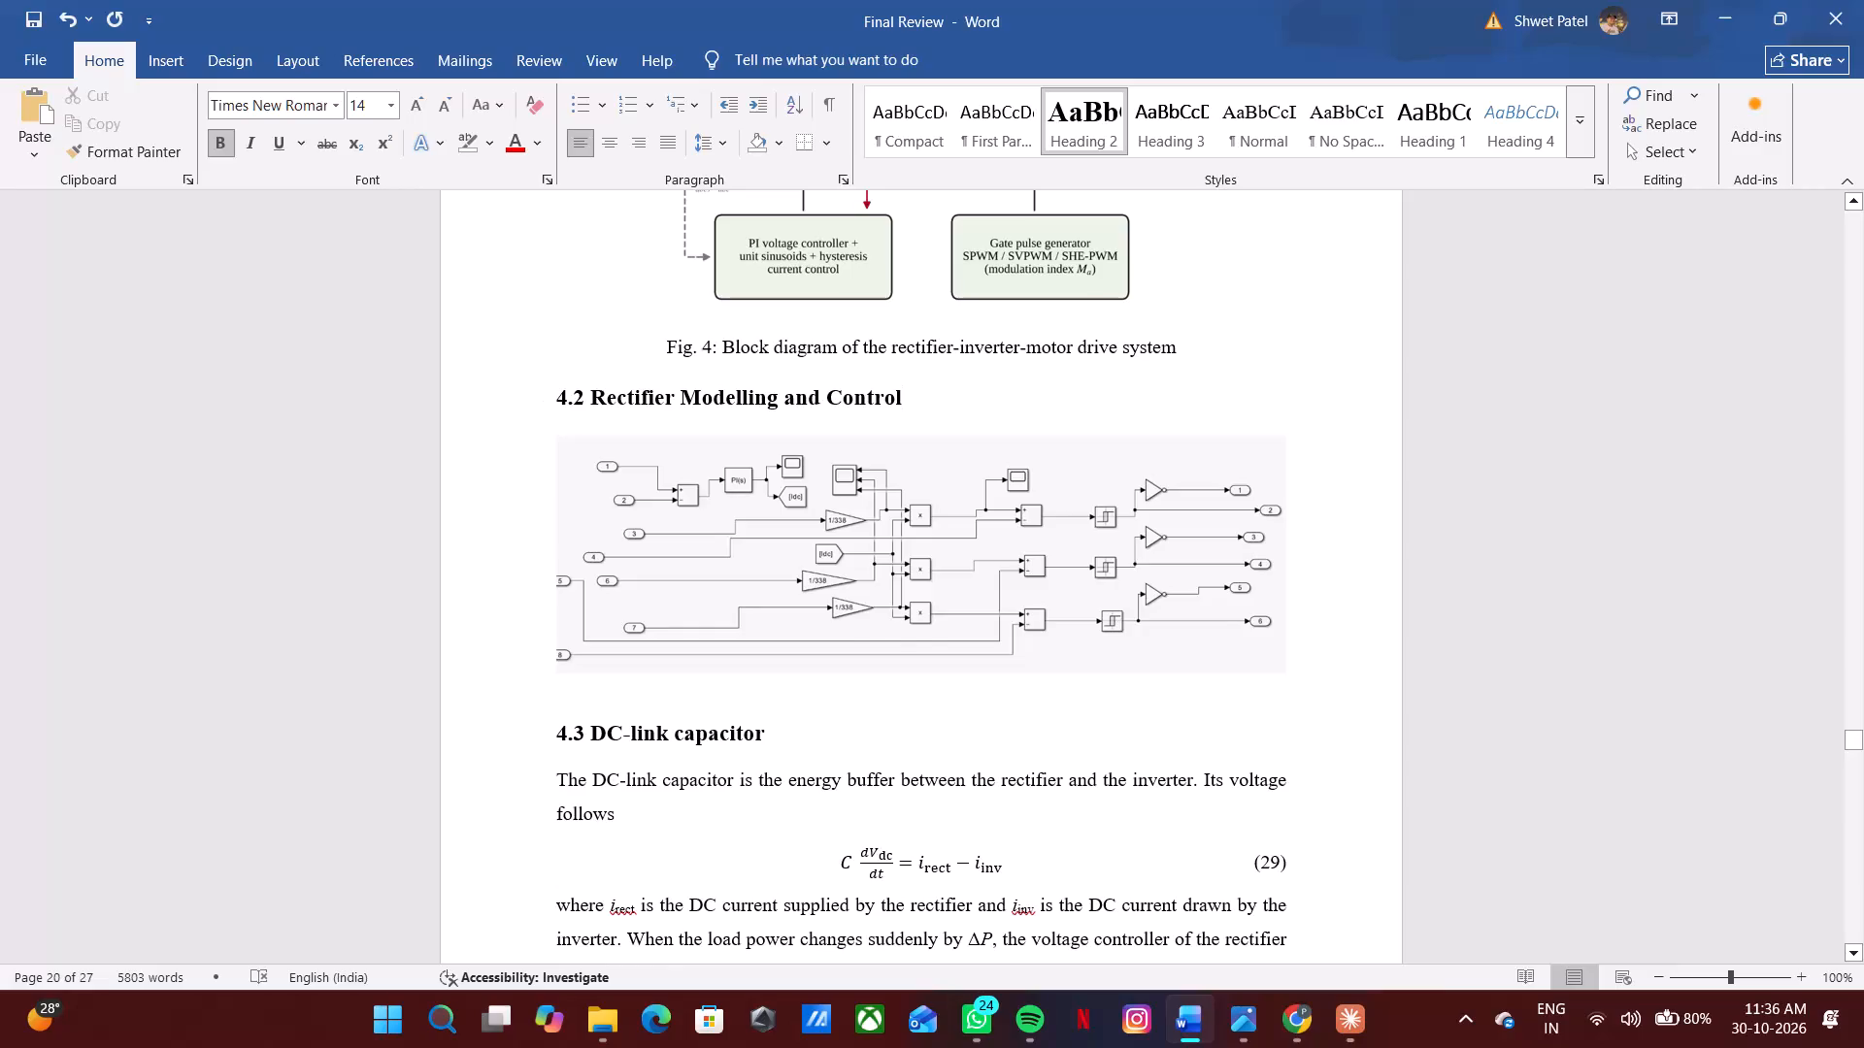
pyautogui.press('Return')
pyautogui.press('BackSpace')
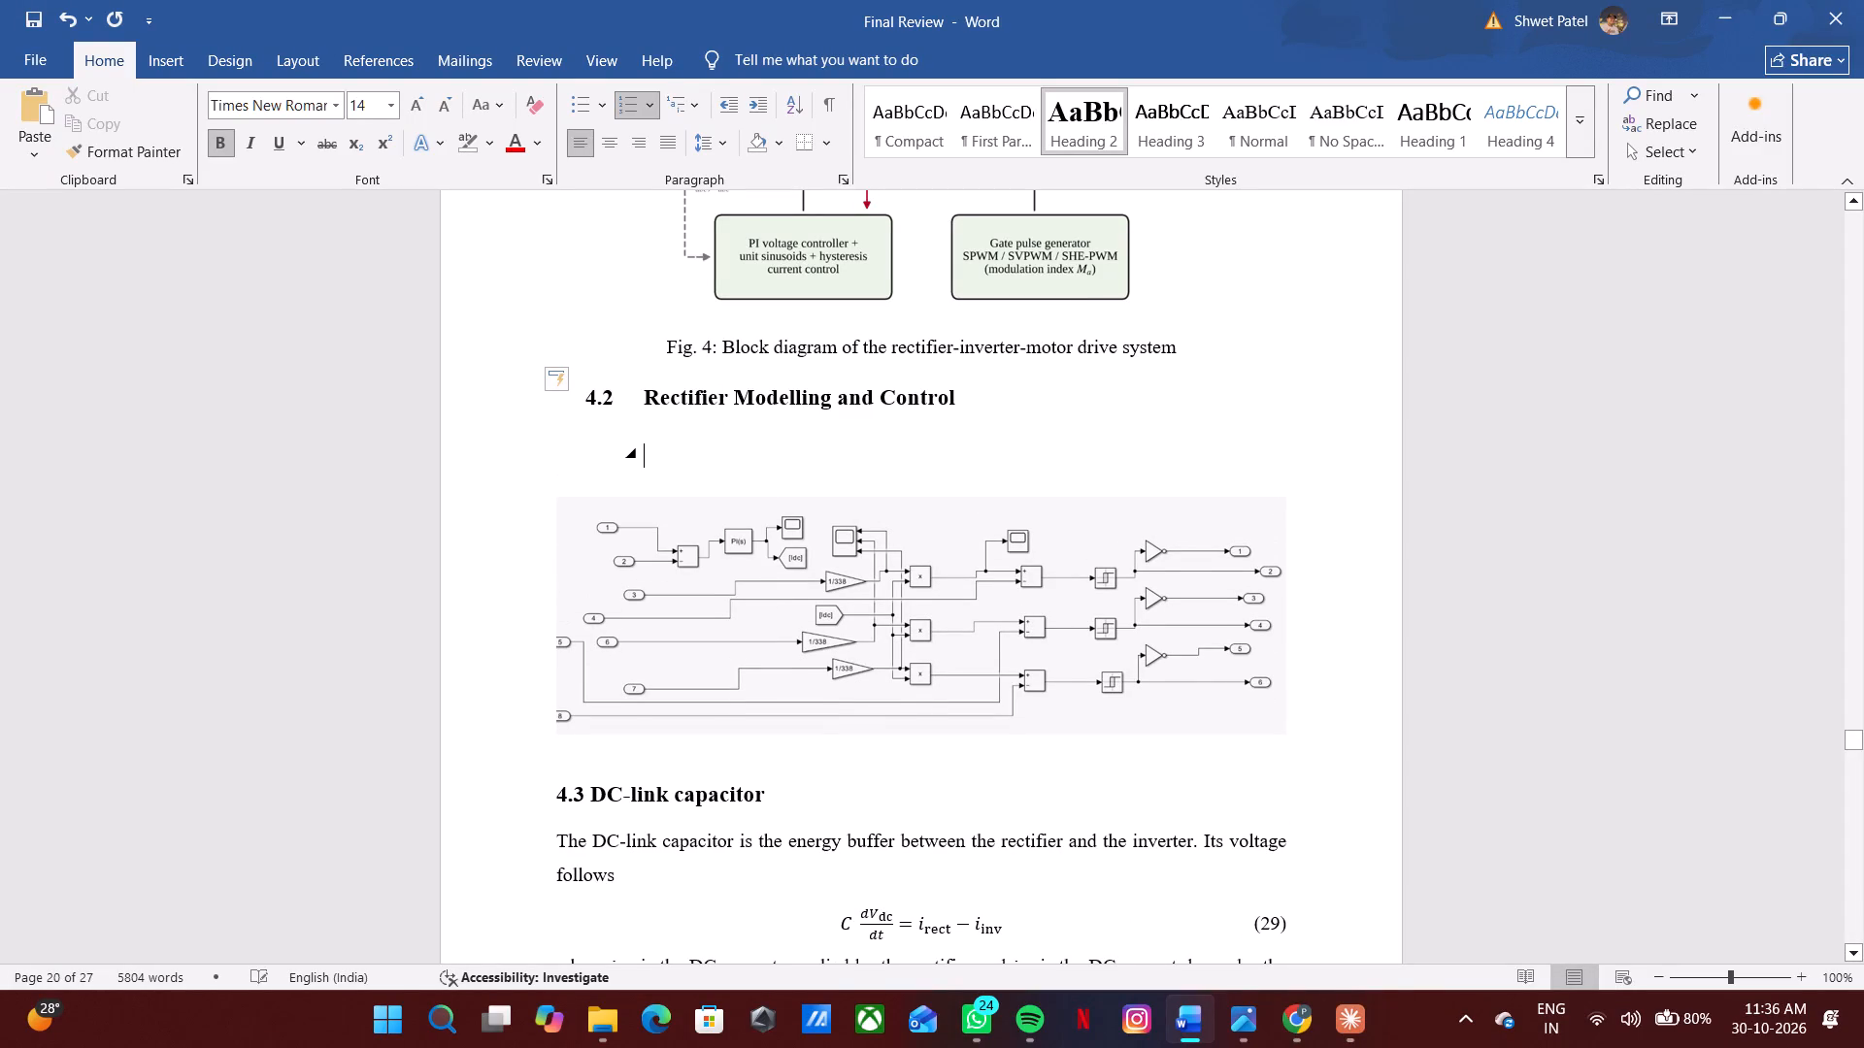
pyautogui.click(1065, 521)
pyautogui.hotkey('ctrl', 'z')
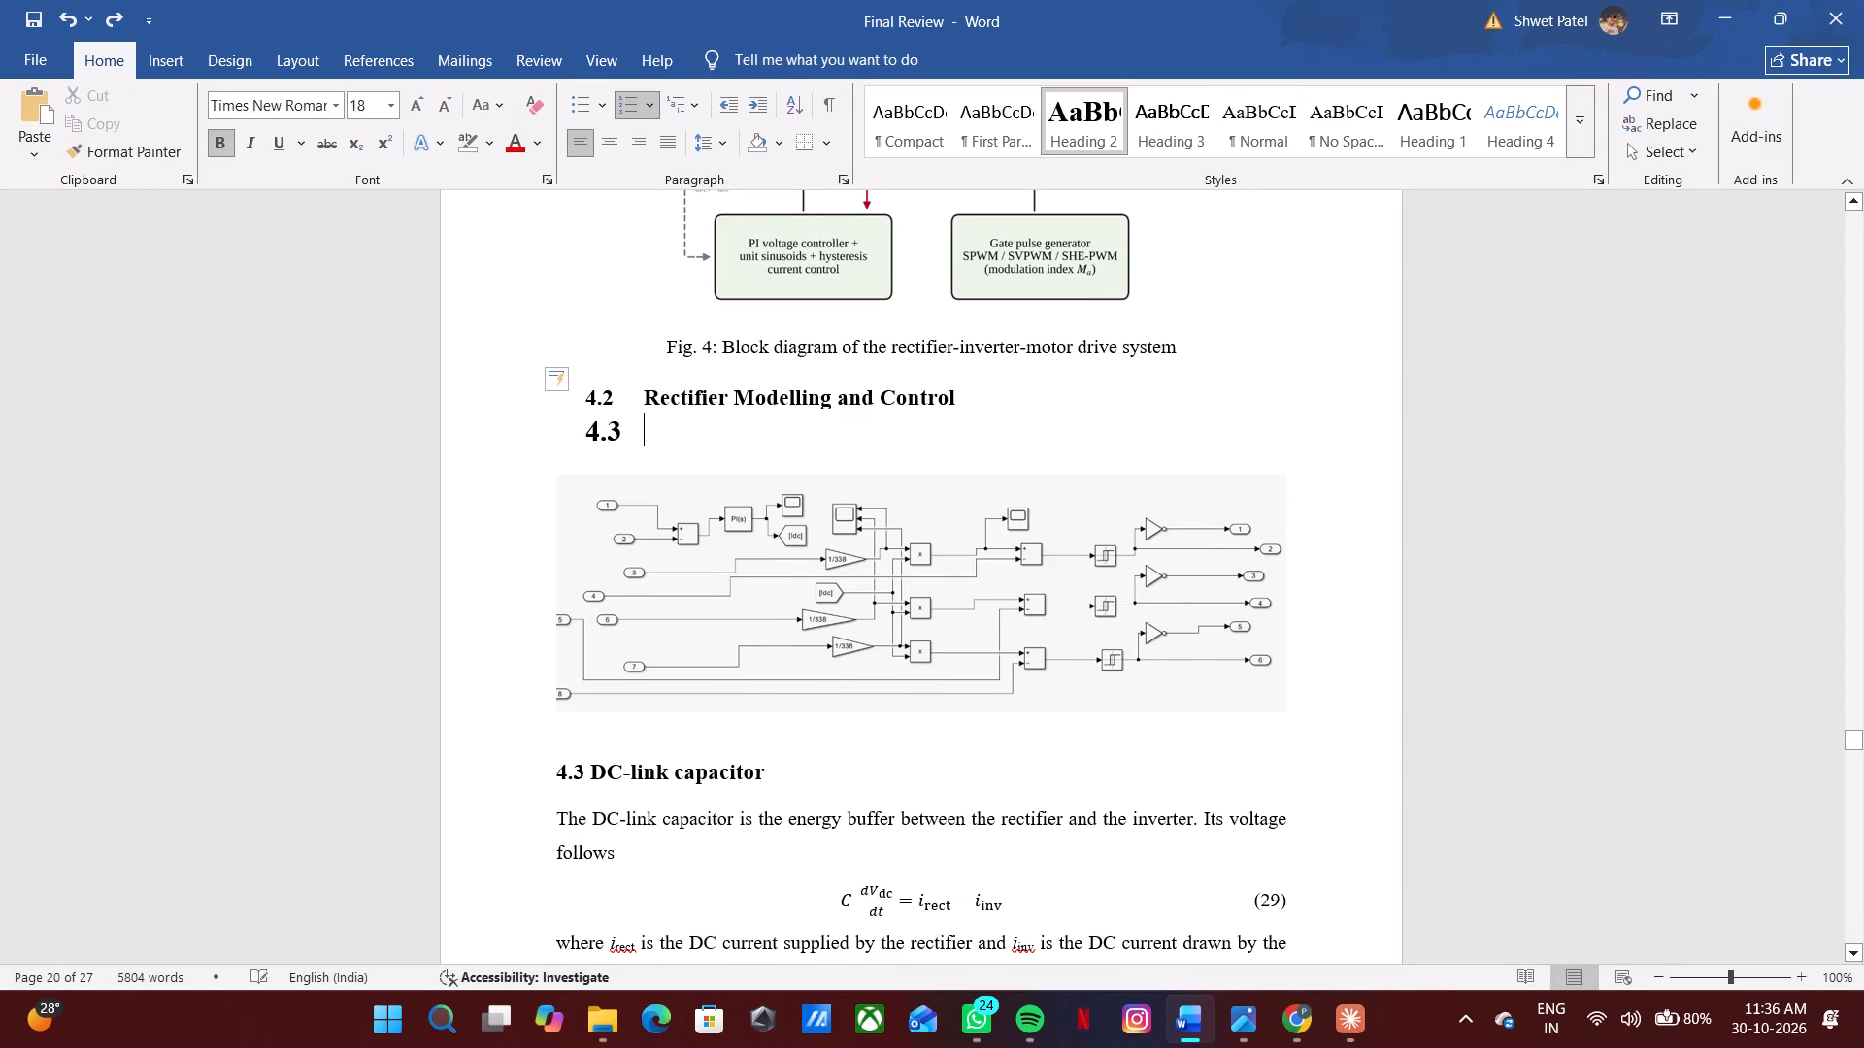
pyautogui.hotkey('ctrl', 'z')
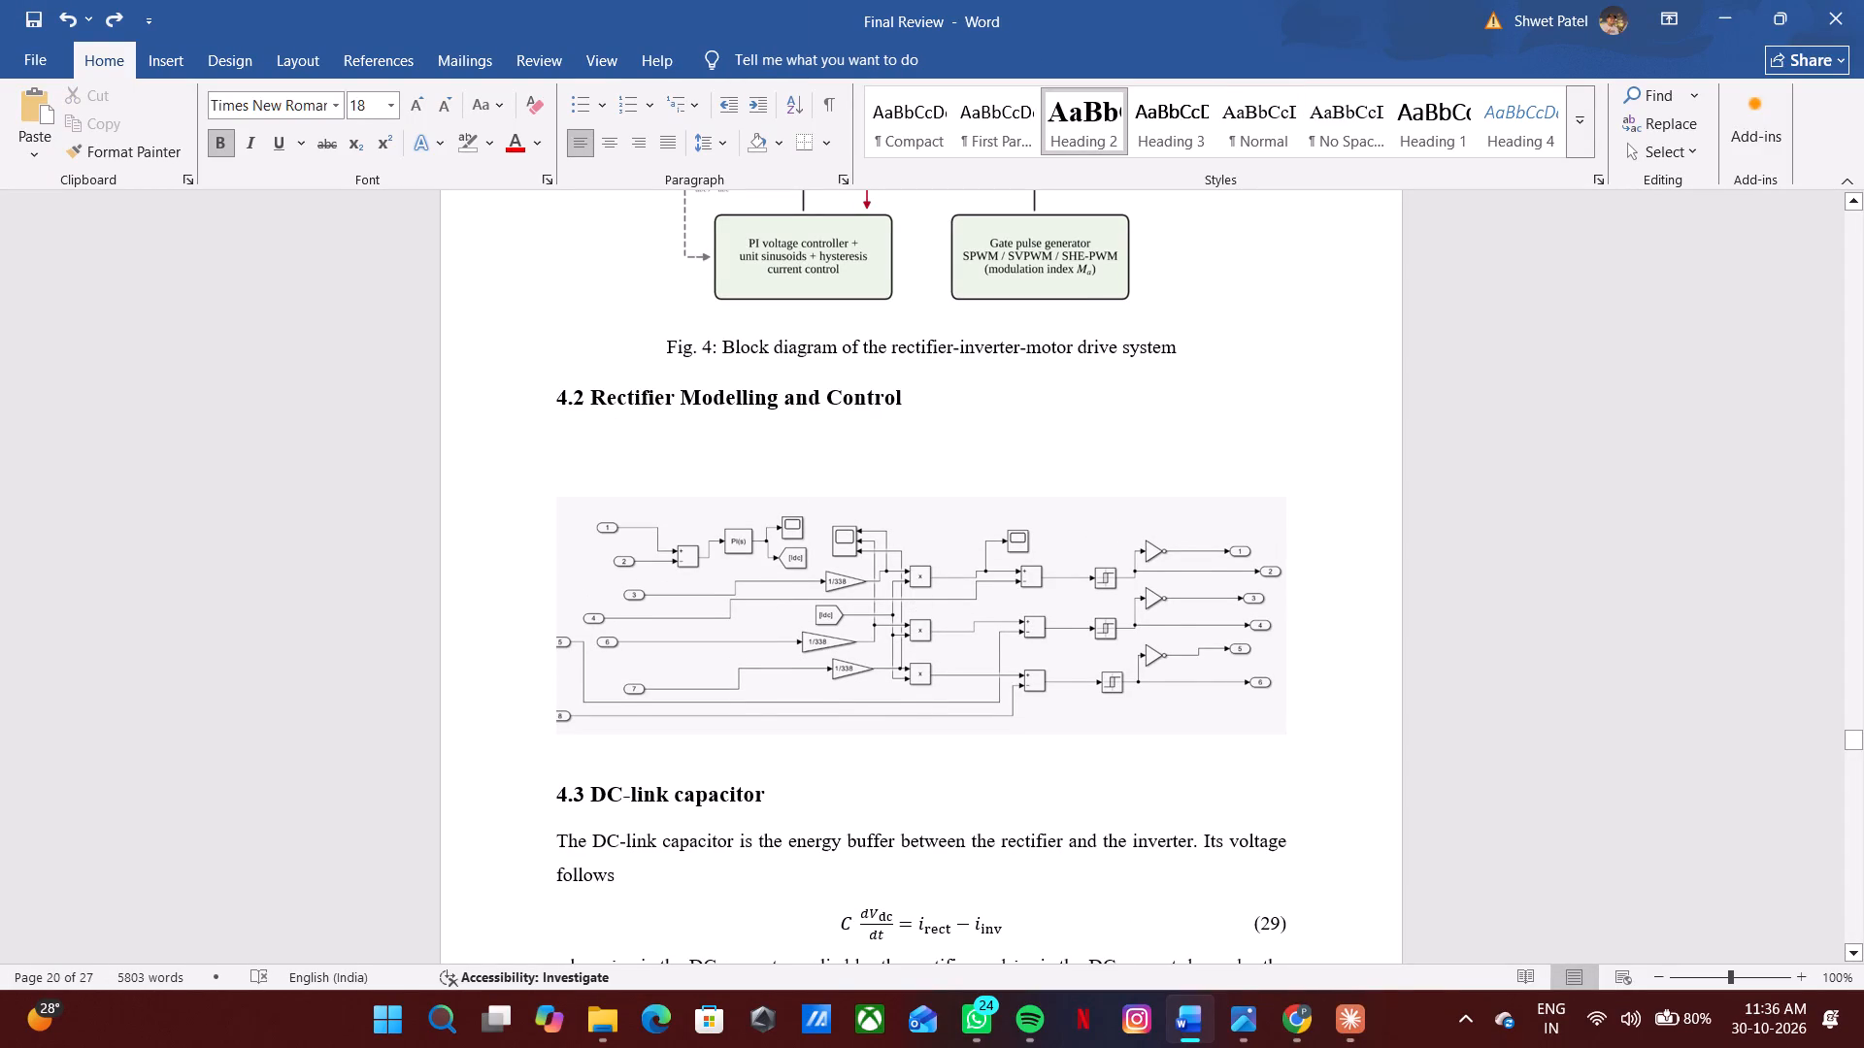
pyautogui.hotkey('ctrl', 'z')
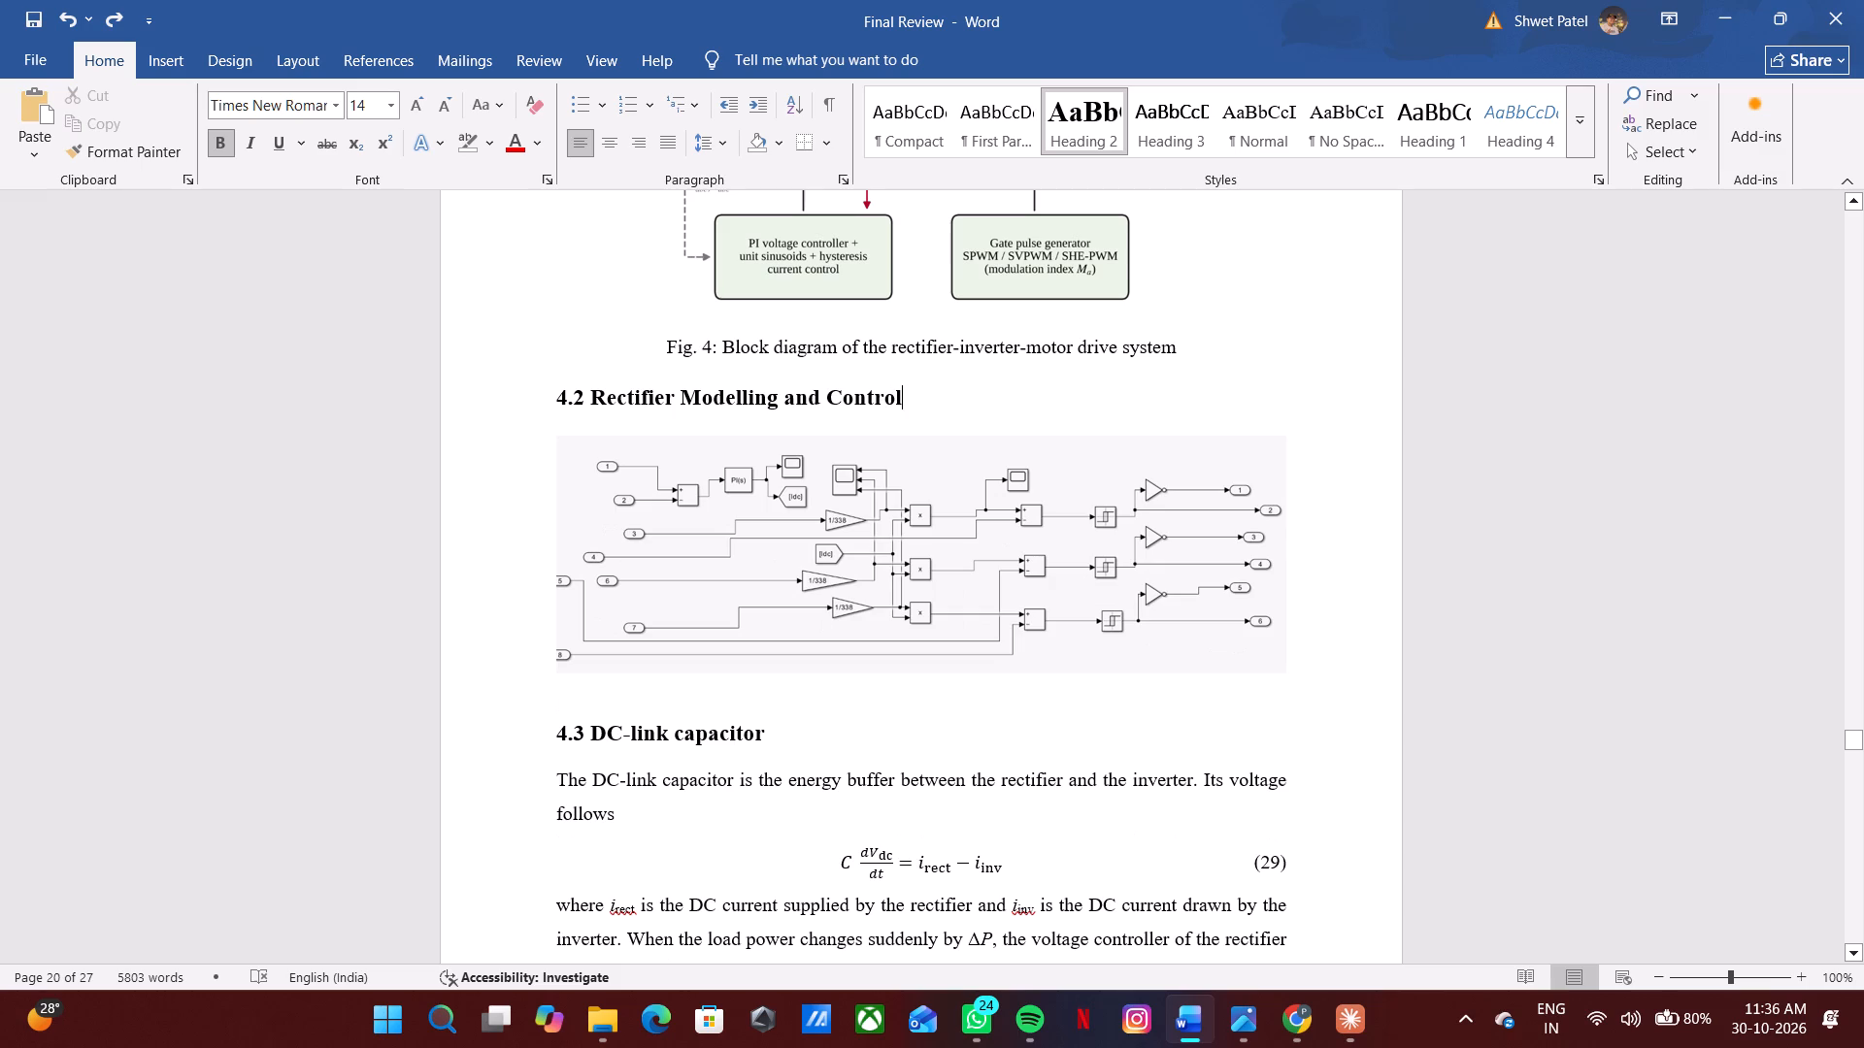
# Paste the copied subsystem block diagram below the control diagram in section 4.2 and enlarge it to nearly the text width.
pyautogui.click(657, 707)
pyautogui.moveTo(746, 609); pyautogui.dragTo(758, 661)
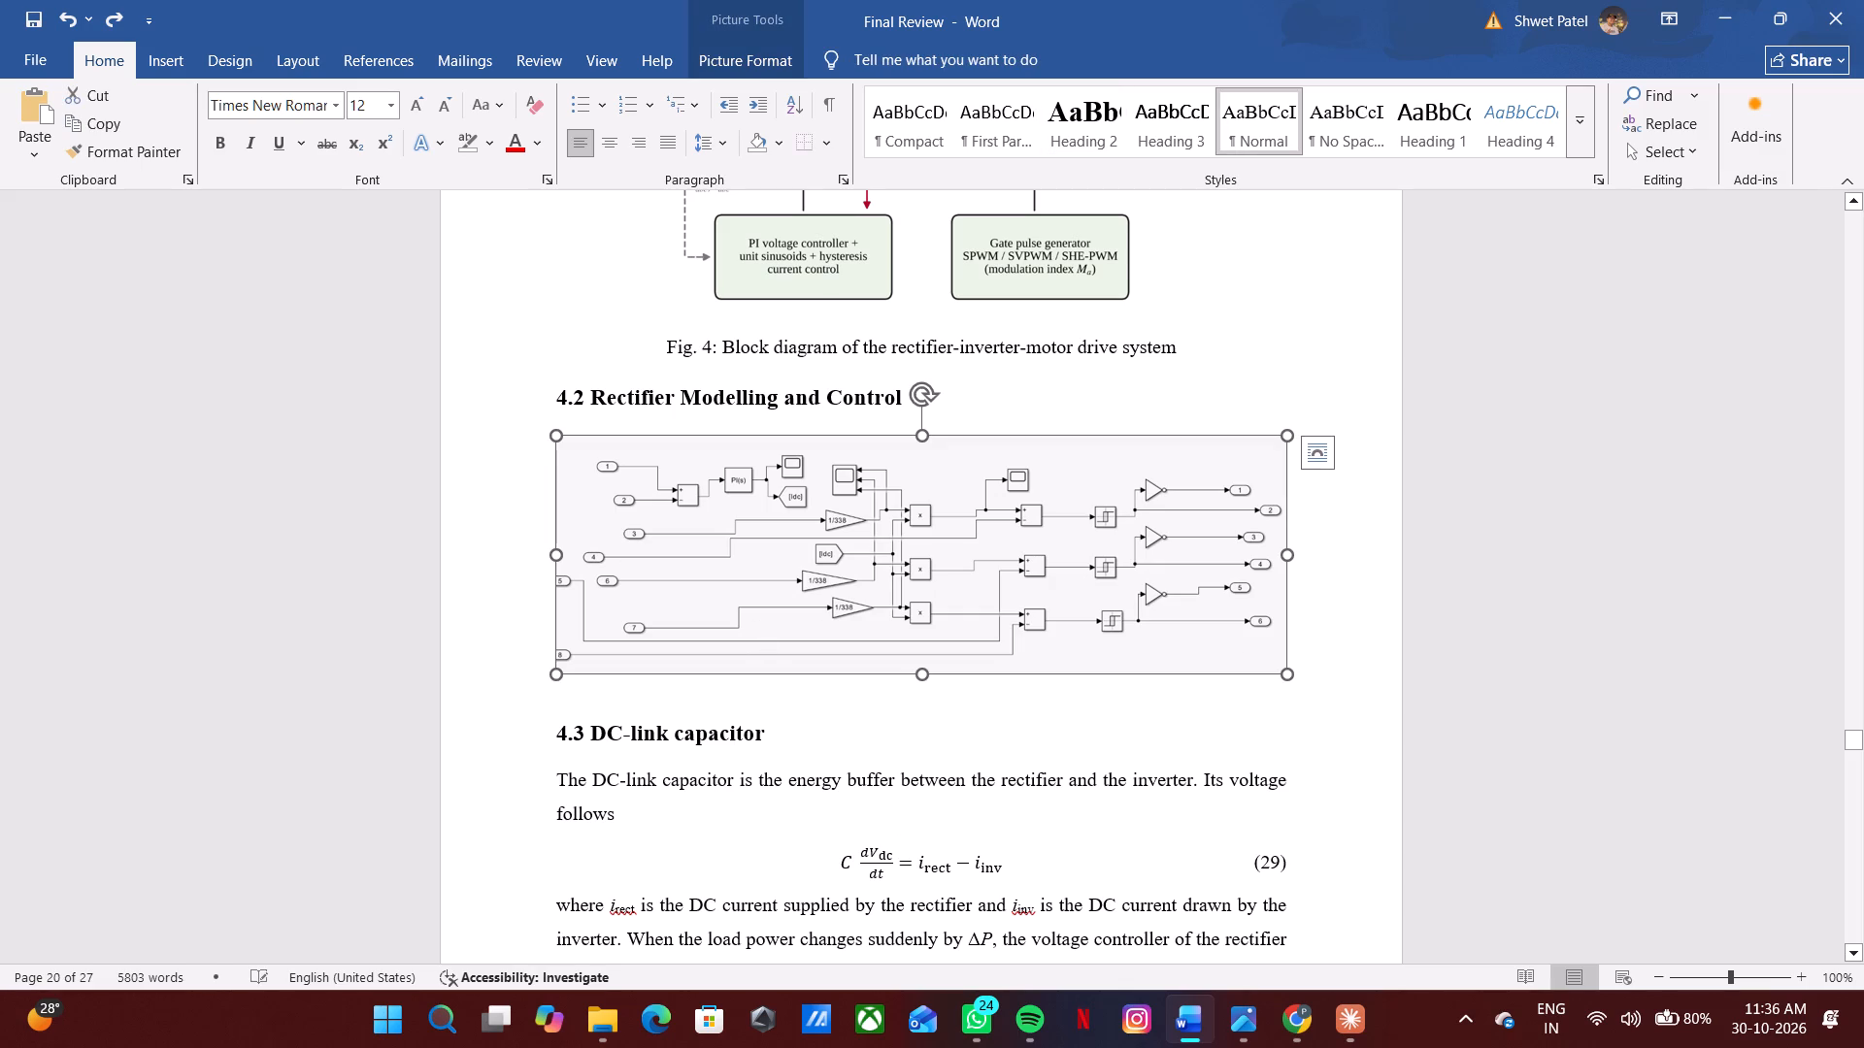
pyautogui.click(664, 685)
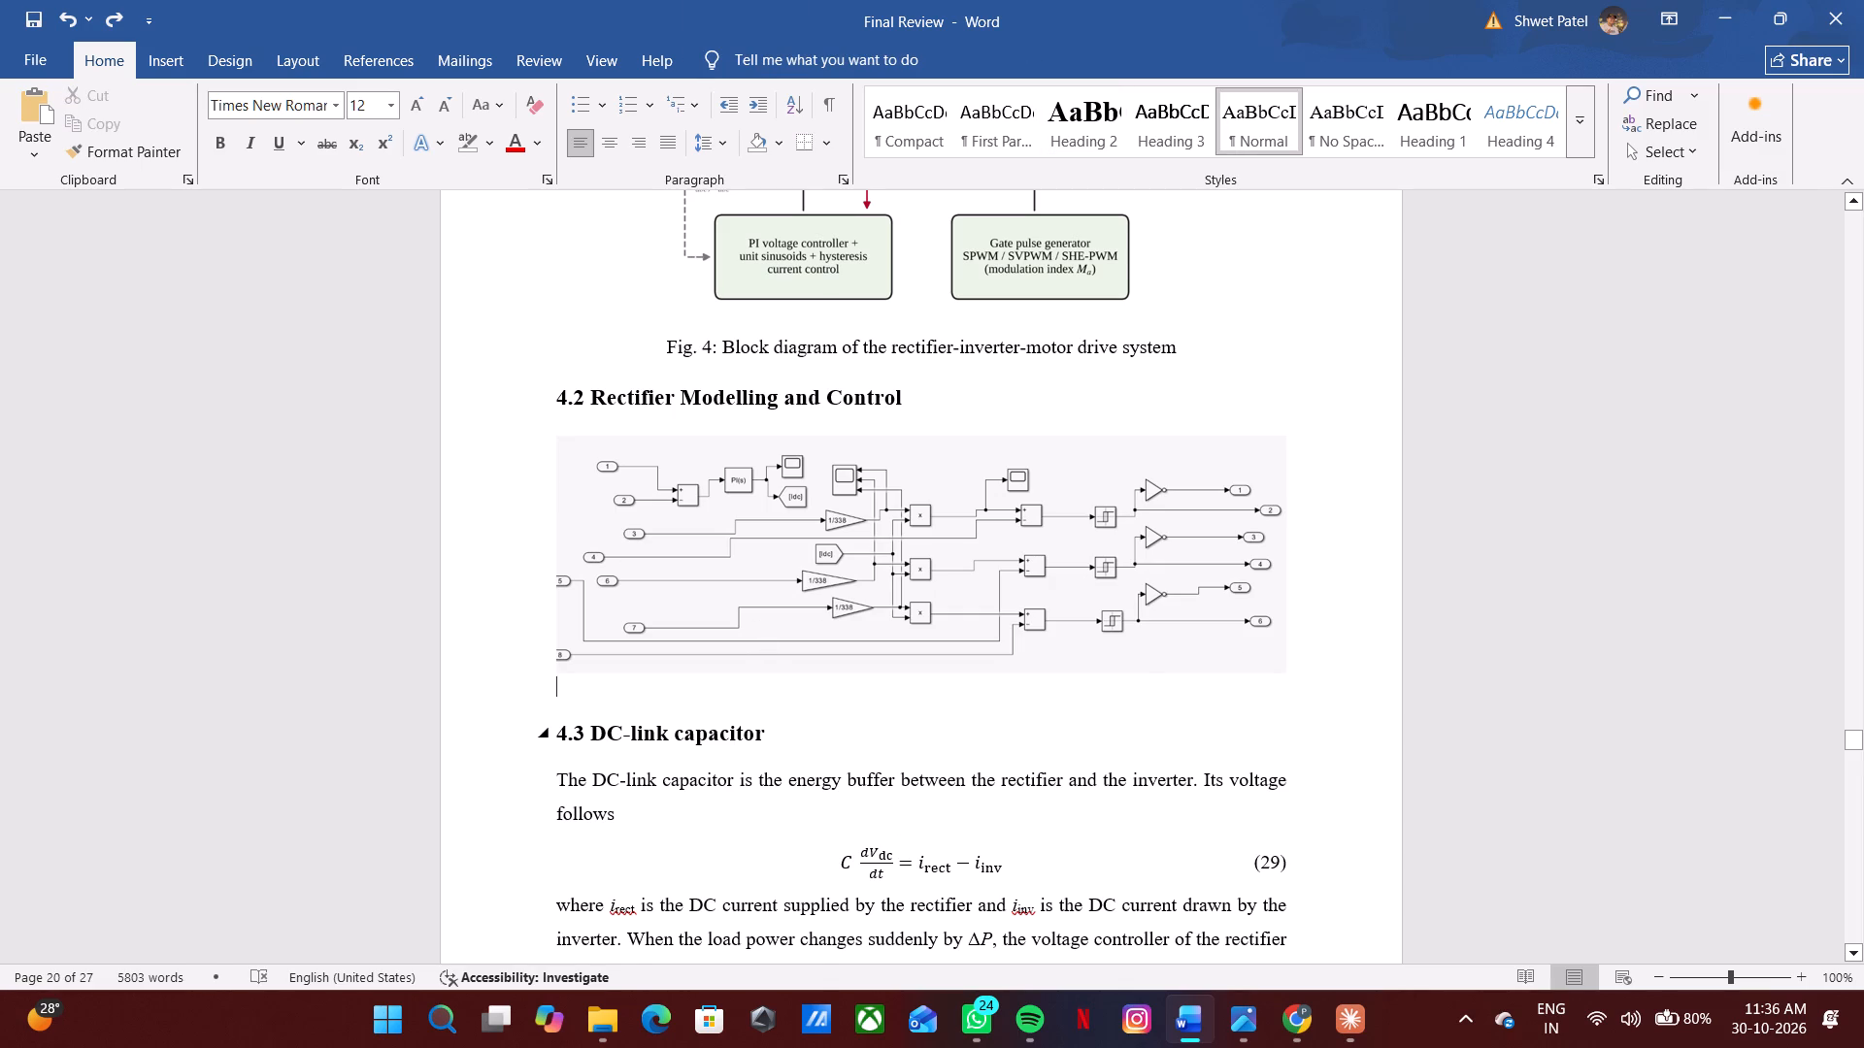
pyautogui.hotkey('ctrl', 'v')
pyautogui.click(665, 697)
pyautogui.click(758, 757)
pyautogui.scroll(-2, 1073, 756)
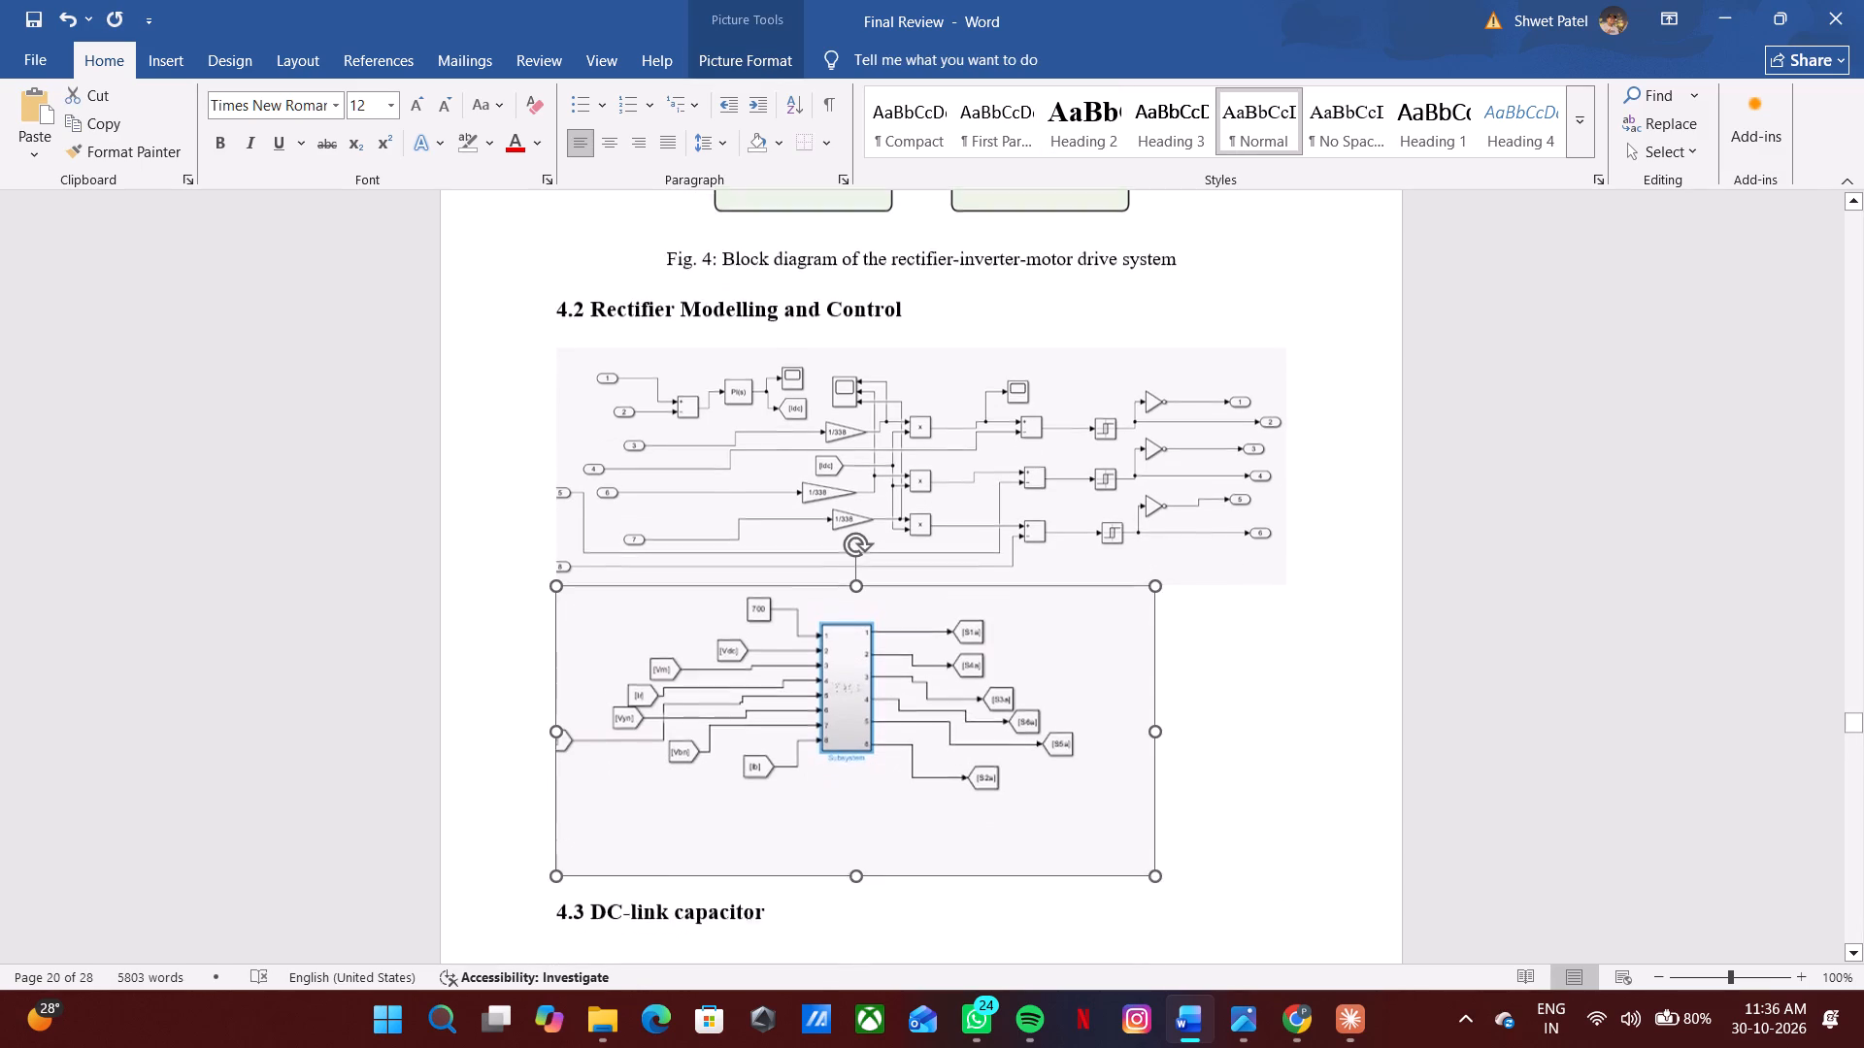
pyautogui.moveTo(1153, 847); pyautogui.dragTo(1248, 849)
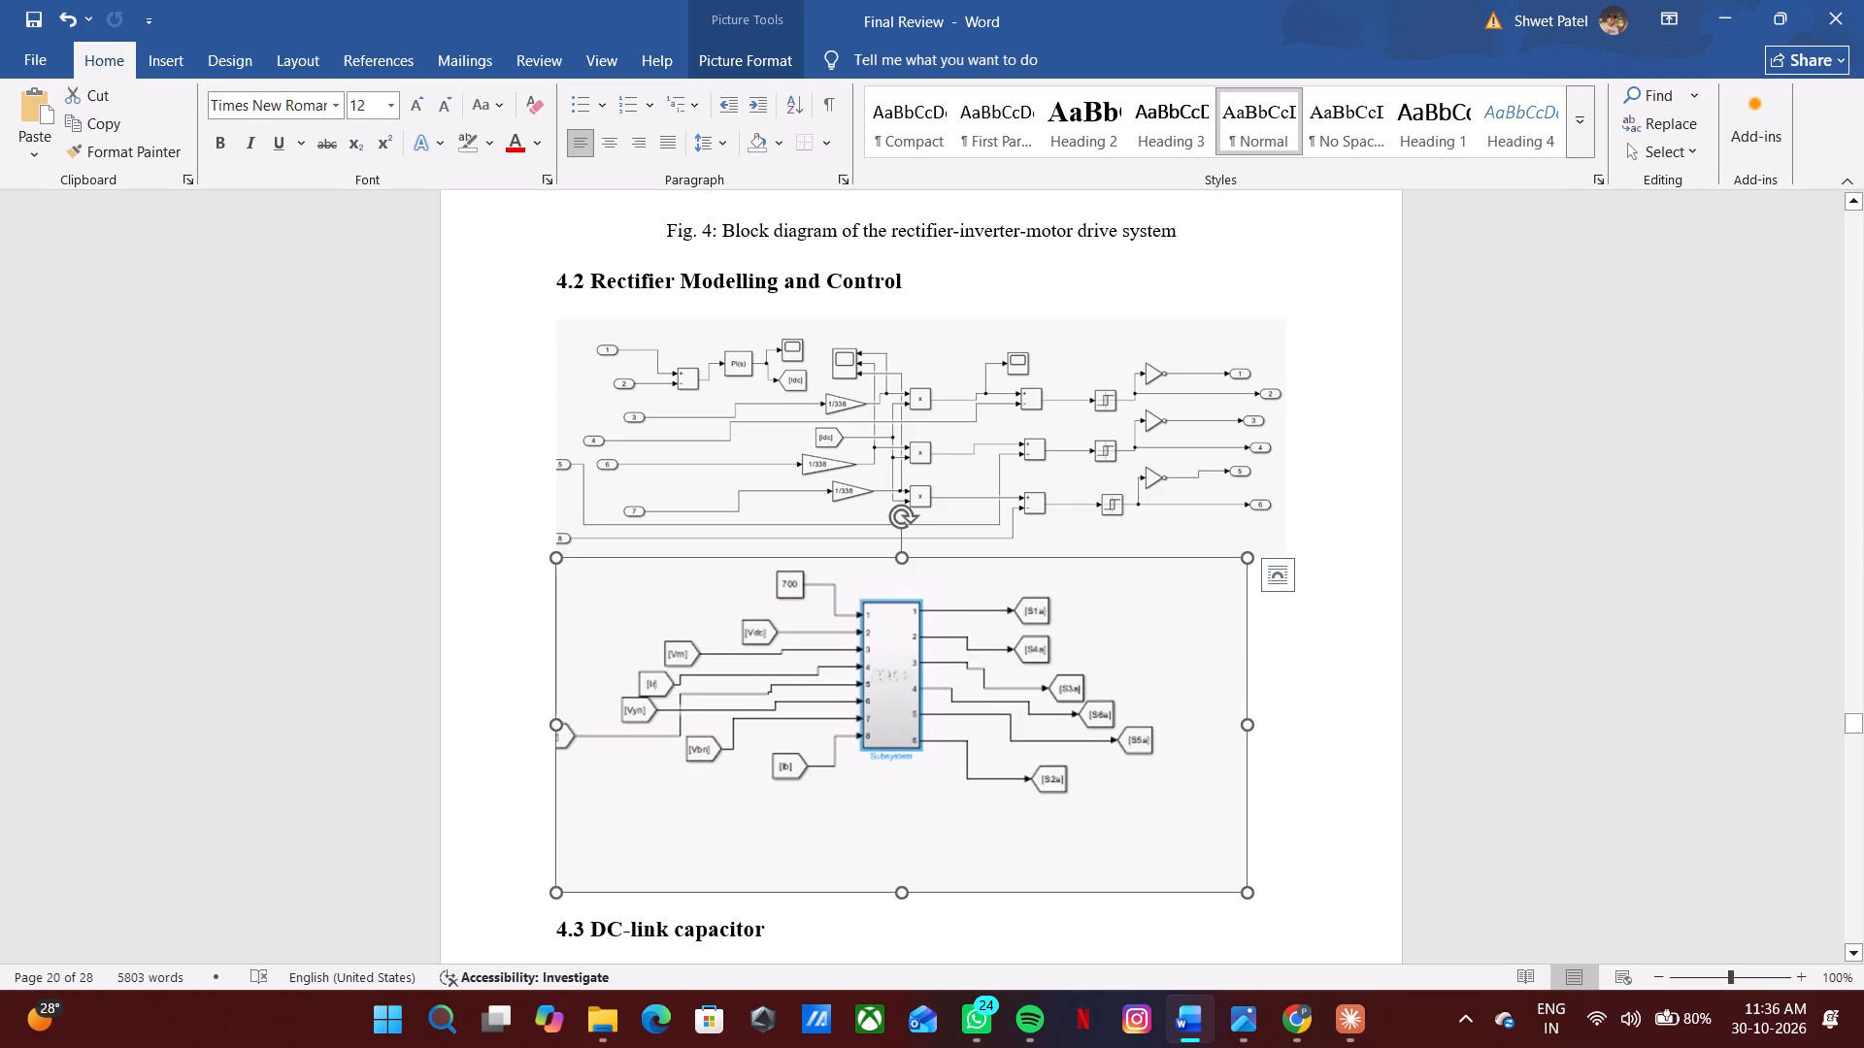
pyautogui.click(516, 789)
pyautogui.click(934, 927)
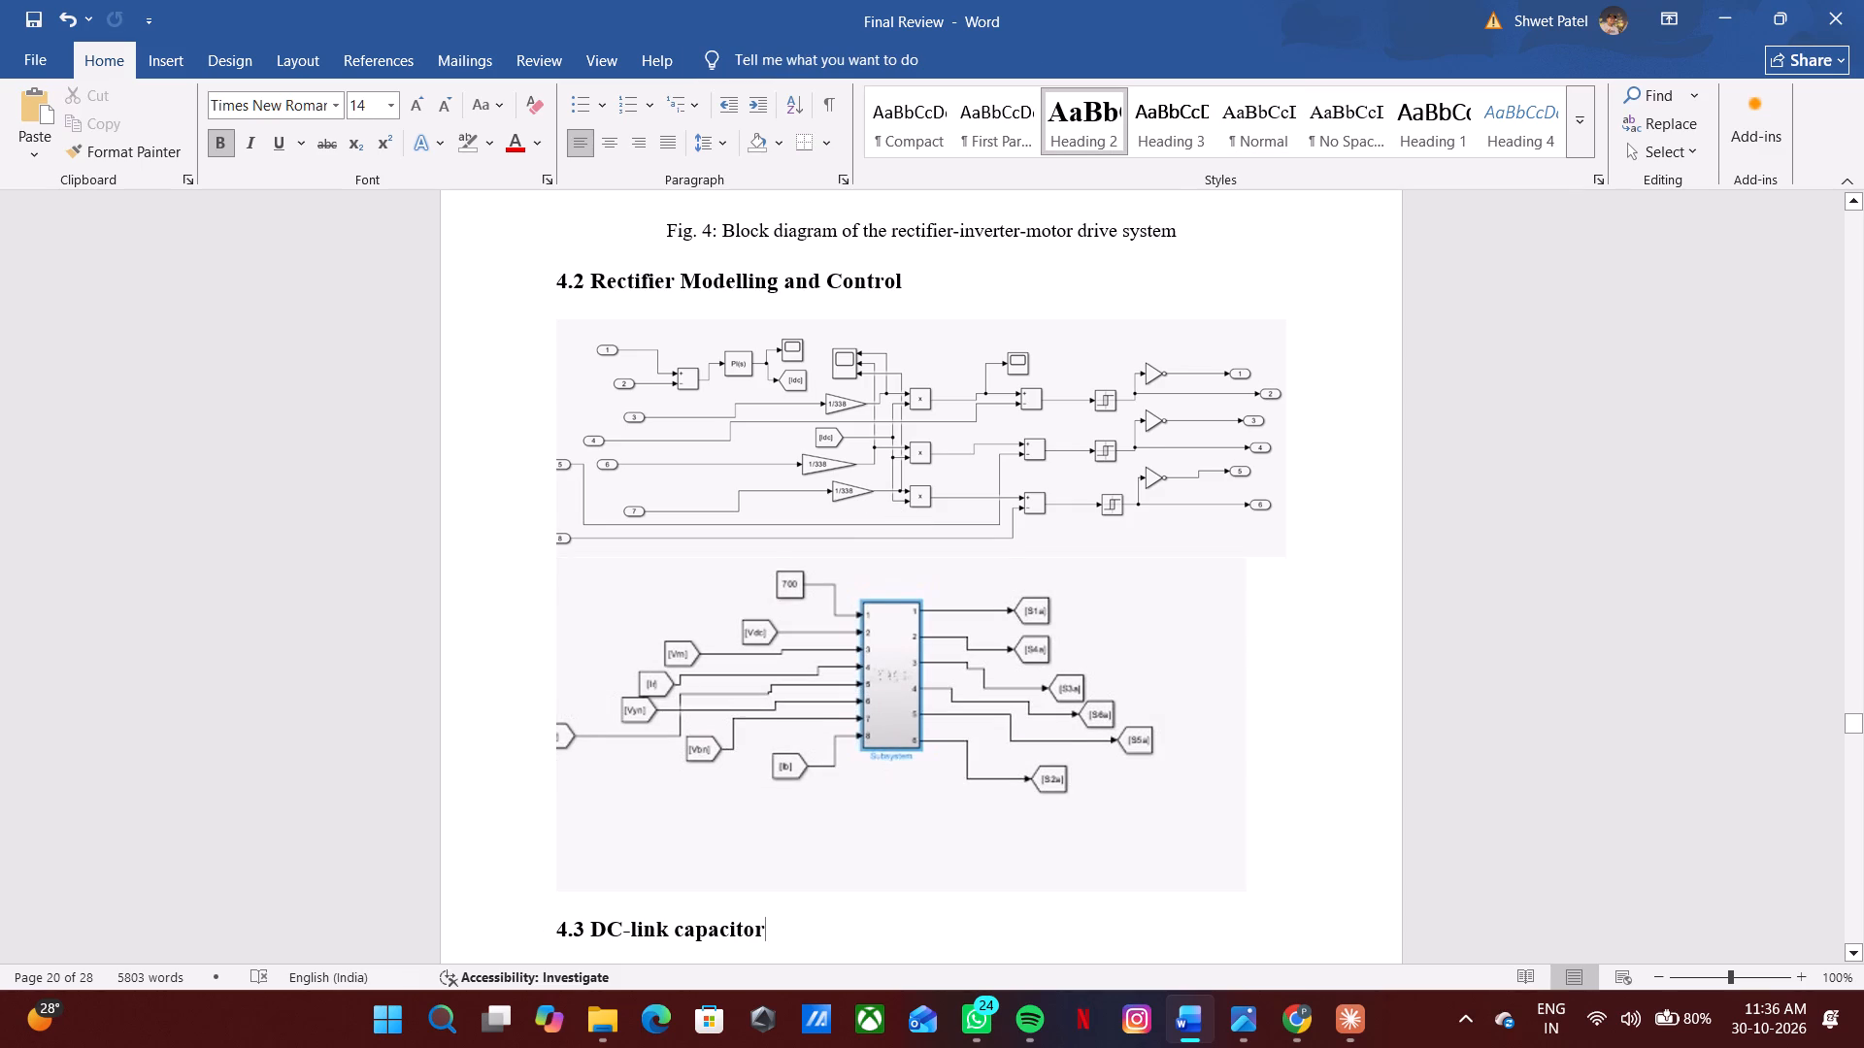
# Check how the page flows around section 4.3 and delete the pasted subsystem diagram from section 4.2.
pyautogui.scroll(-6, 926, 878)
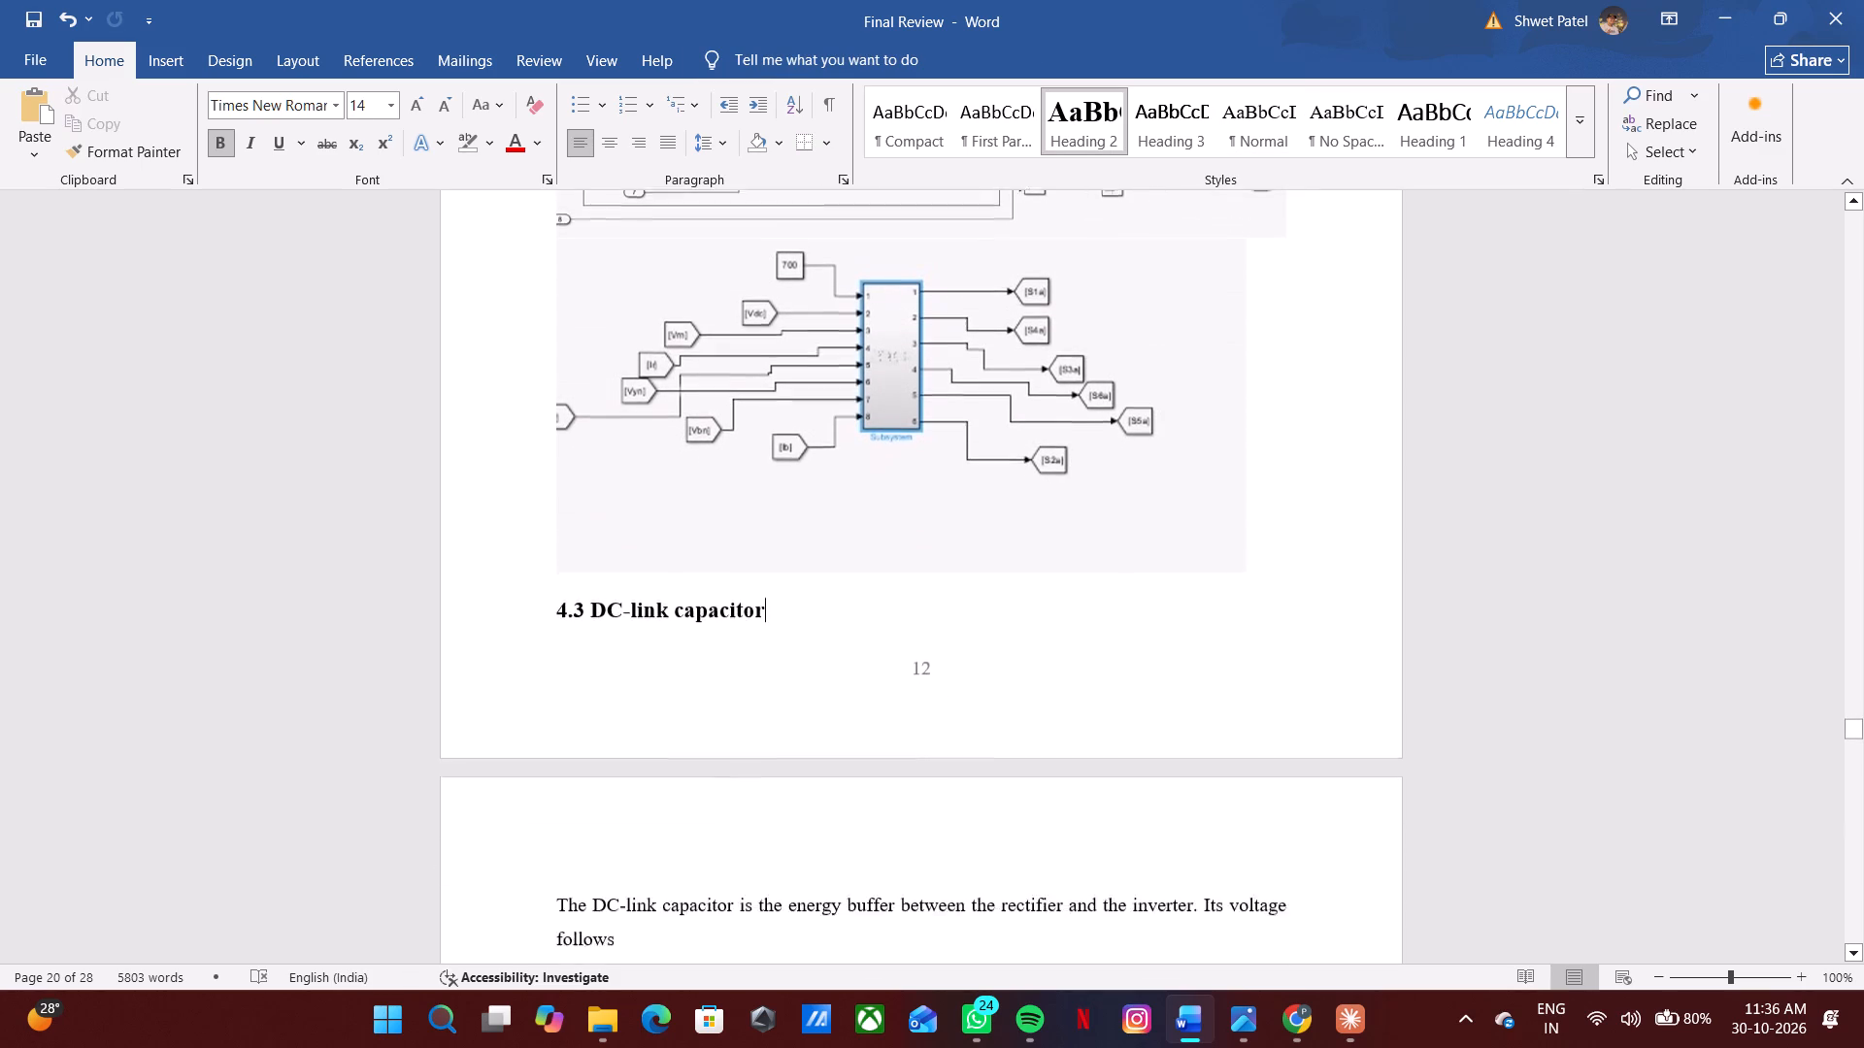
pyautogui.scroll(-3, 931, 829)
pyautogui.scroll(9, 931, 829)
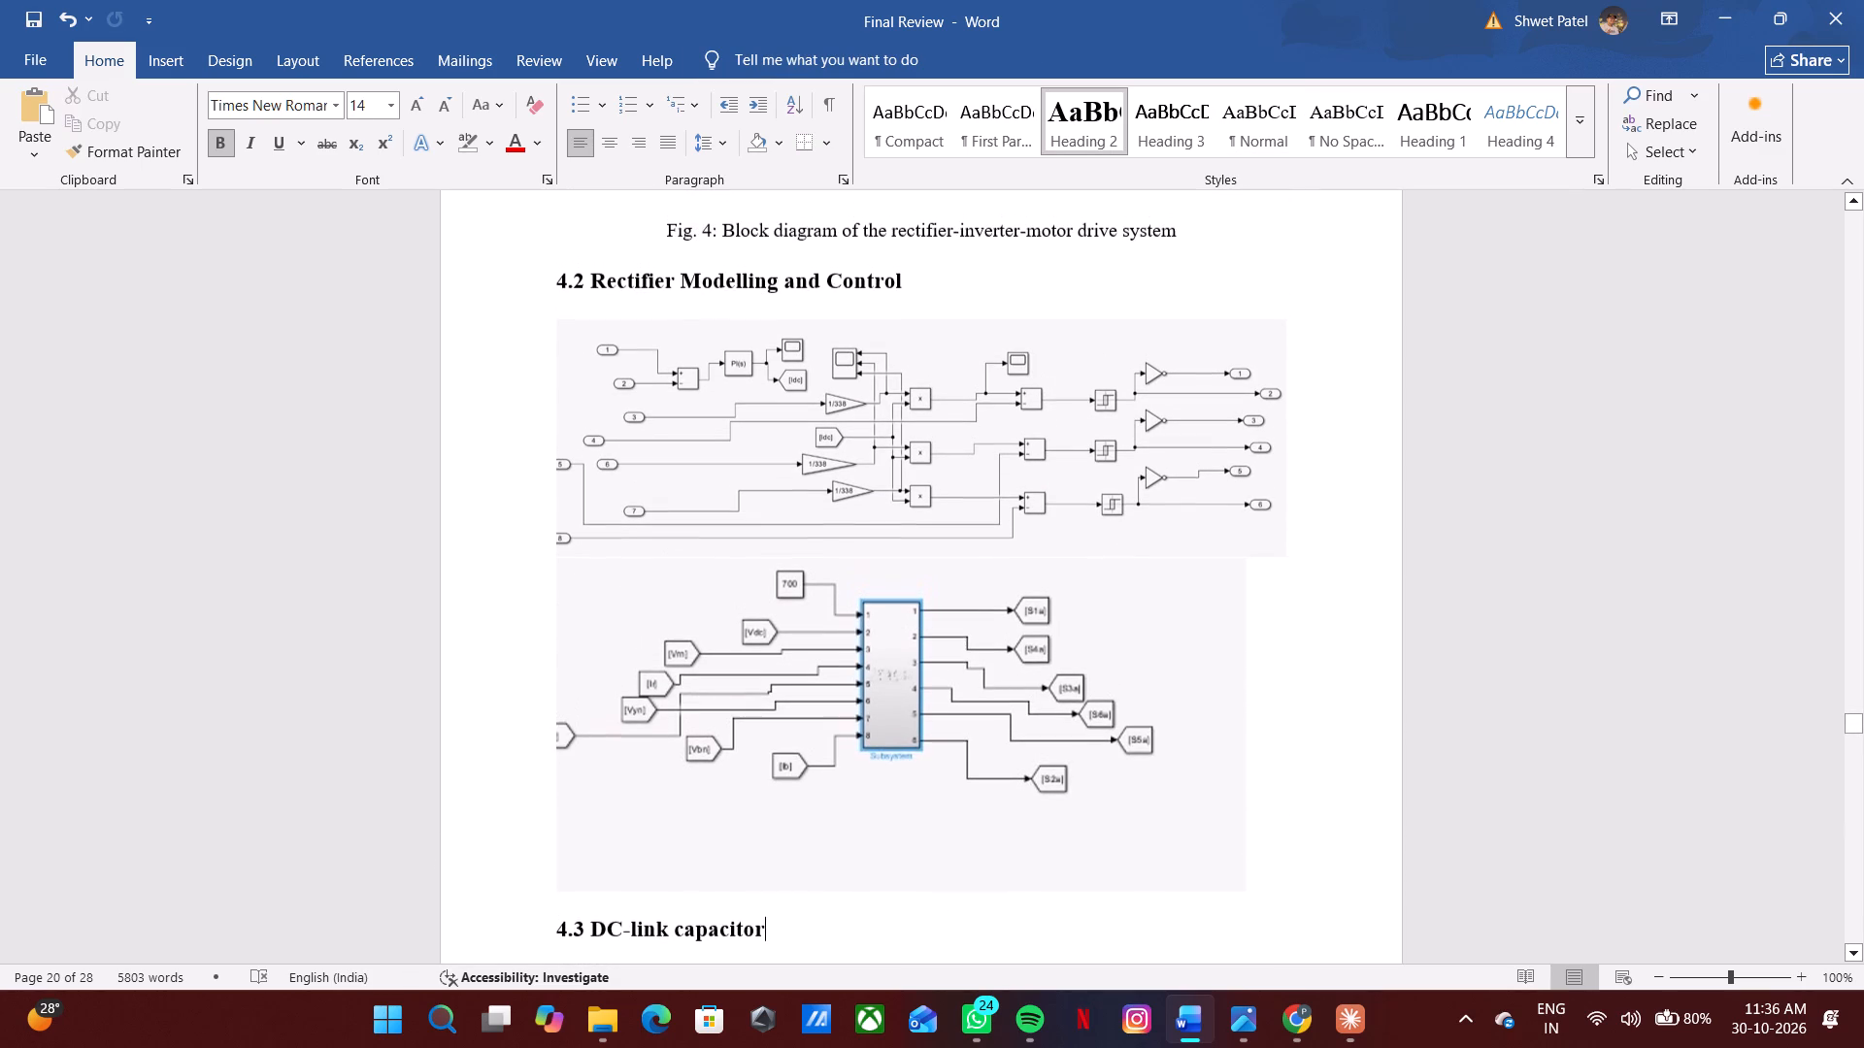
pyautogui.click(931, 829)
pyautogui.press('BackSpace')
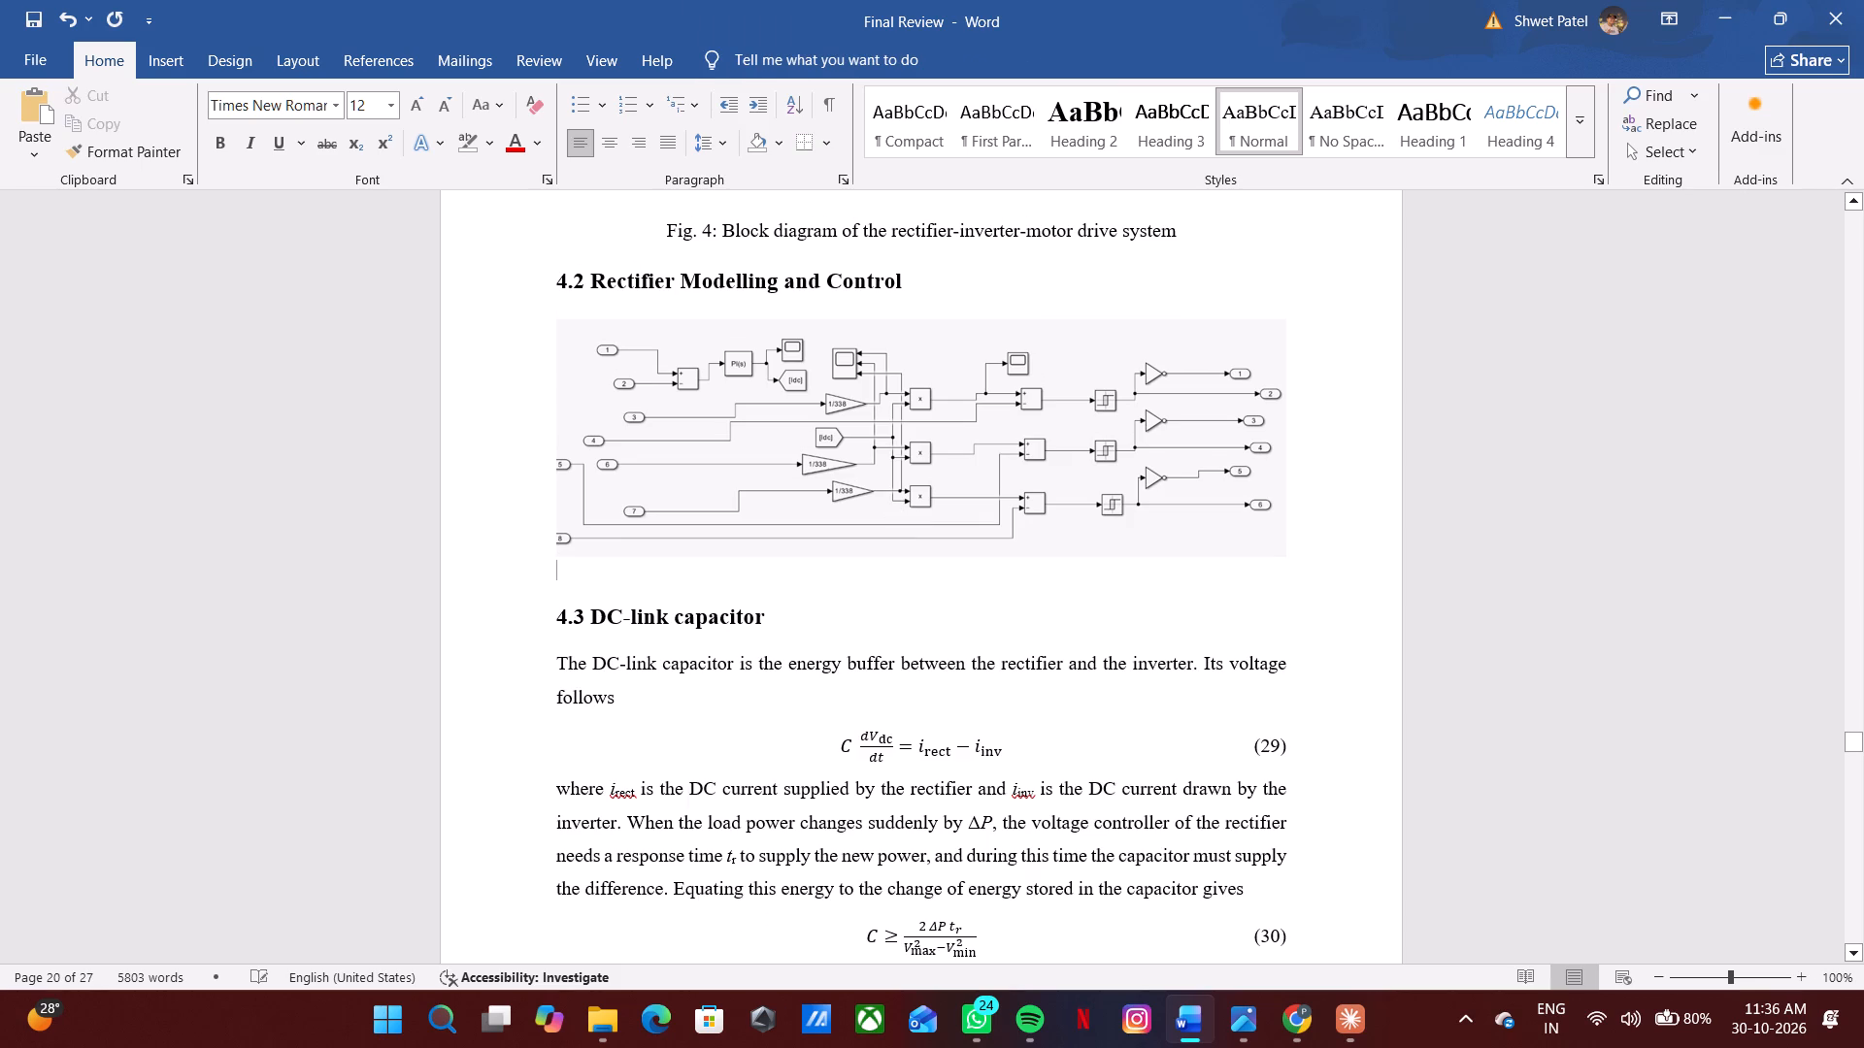
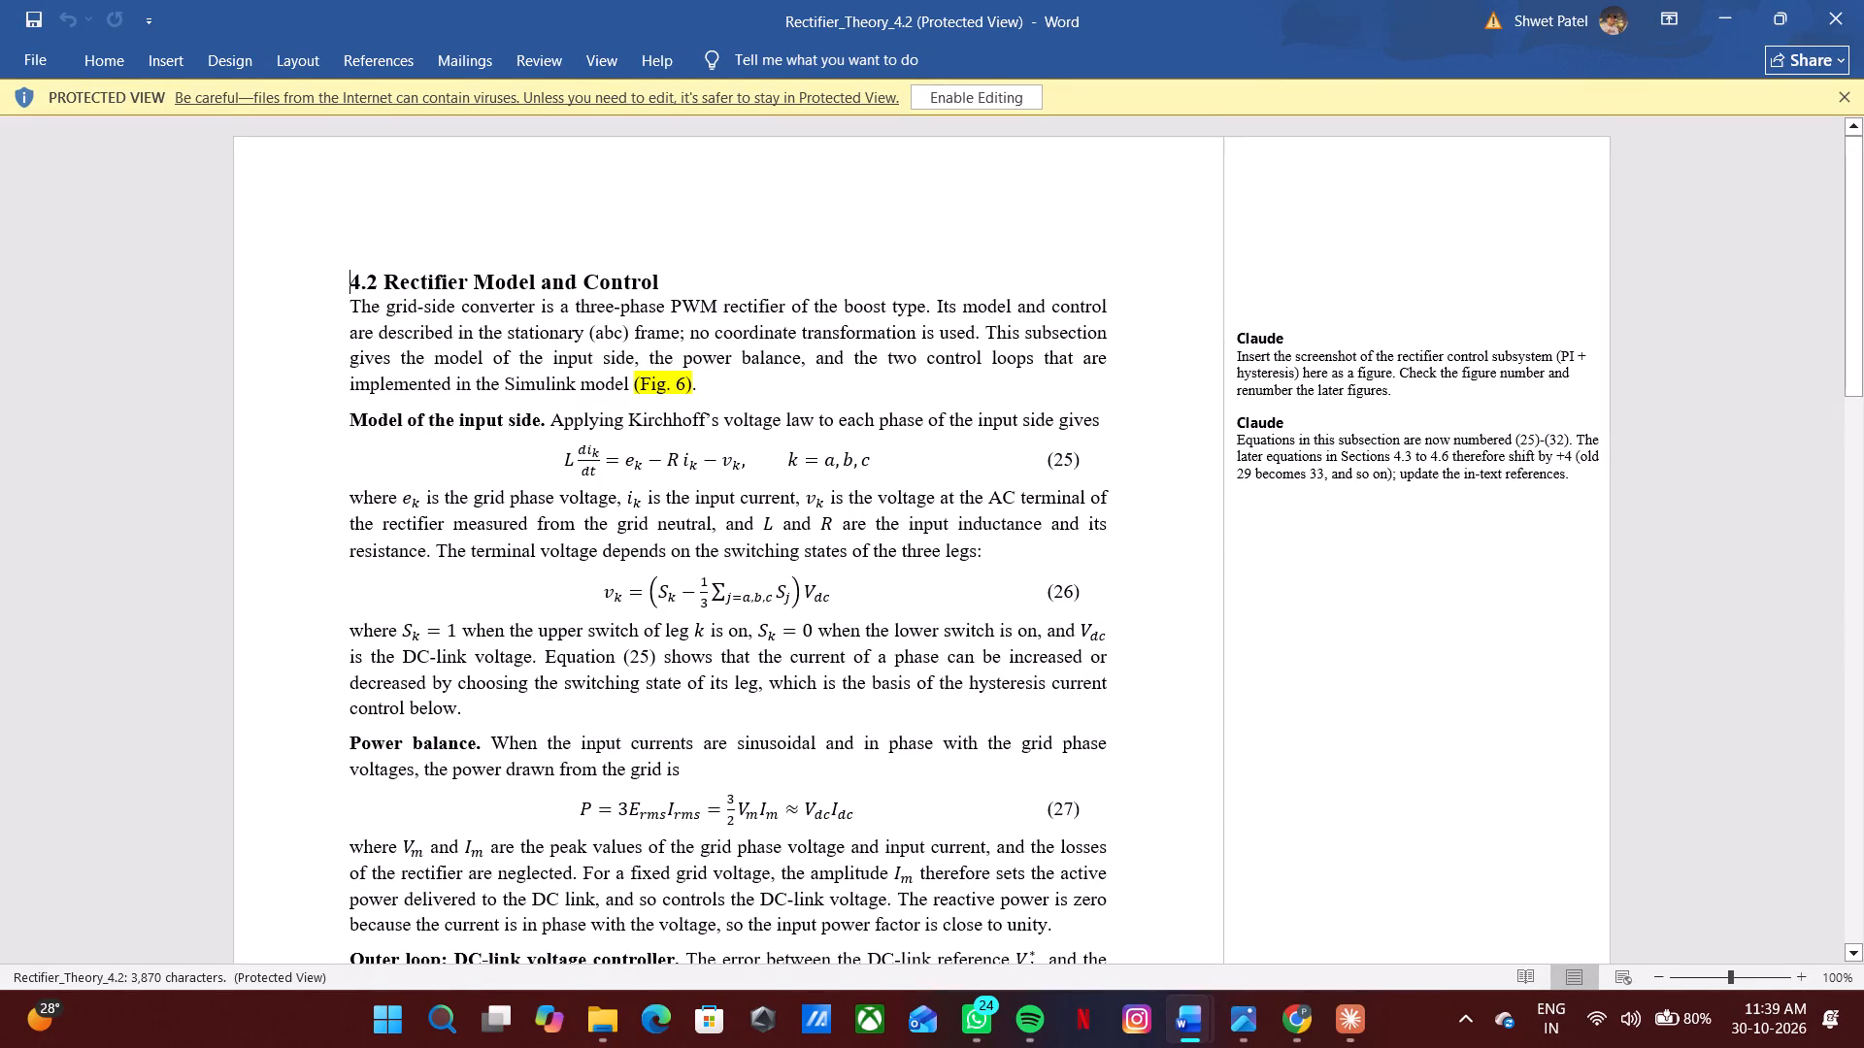
# Copy the introductory paragraph of Rectifier_Theory_4.2 and paste it below the control diagram in section 4.2 of Final Review.
pyautogui.moveTo(349, 308); pyautogui.dragTo(920, 372)
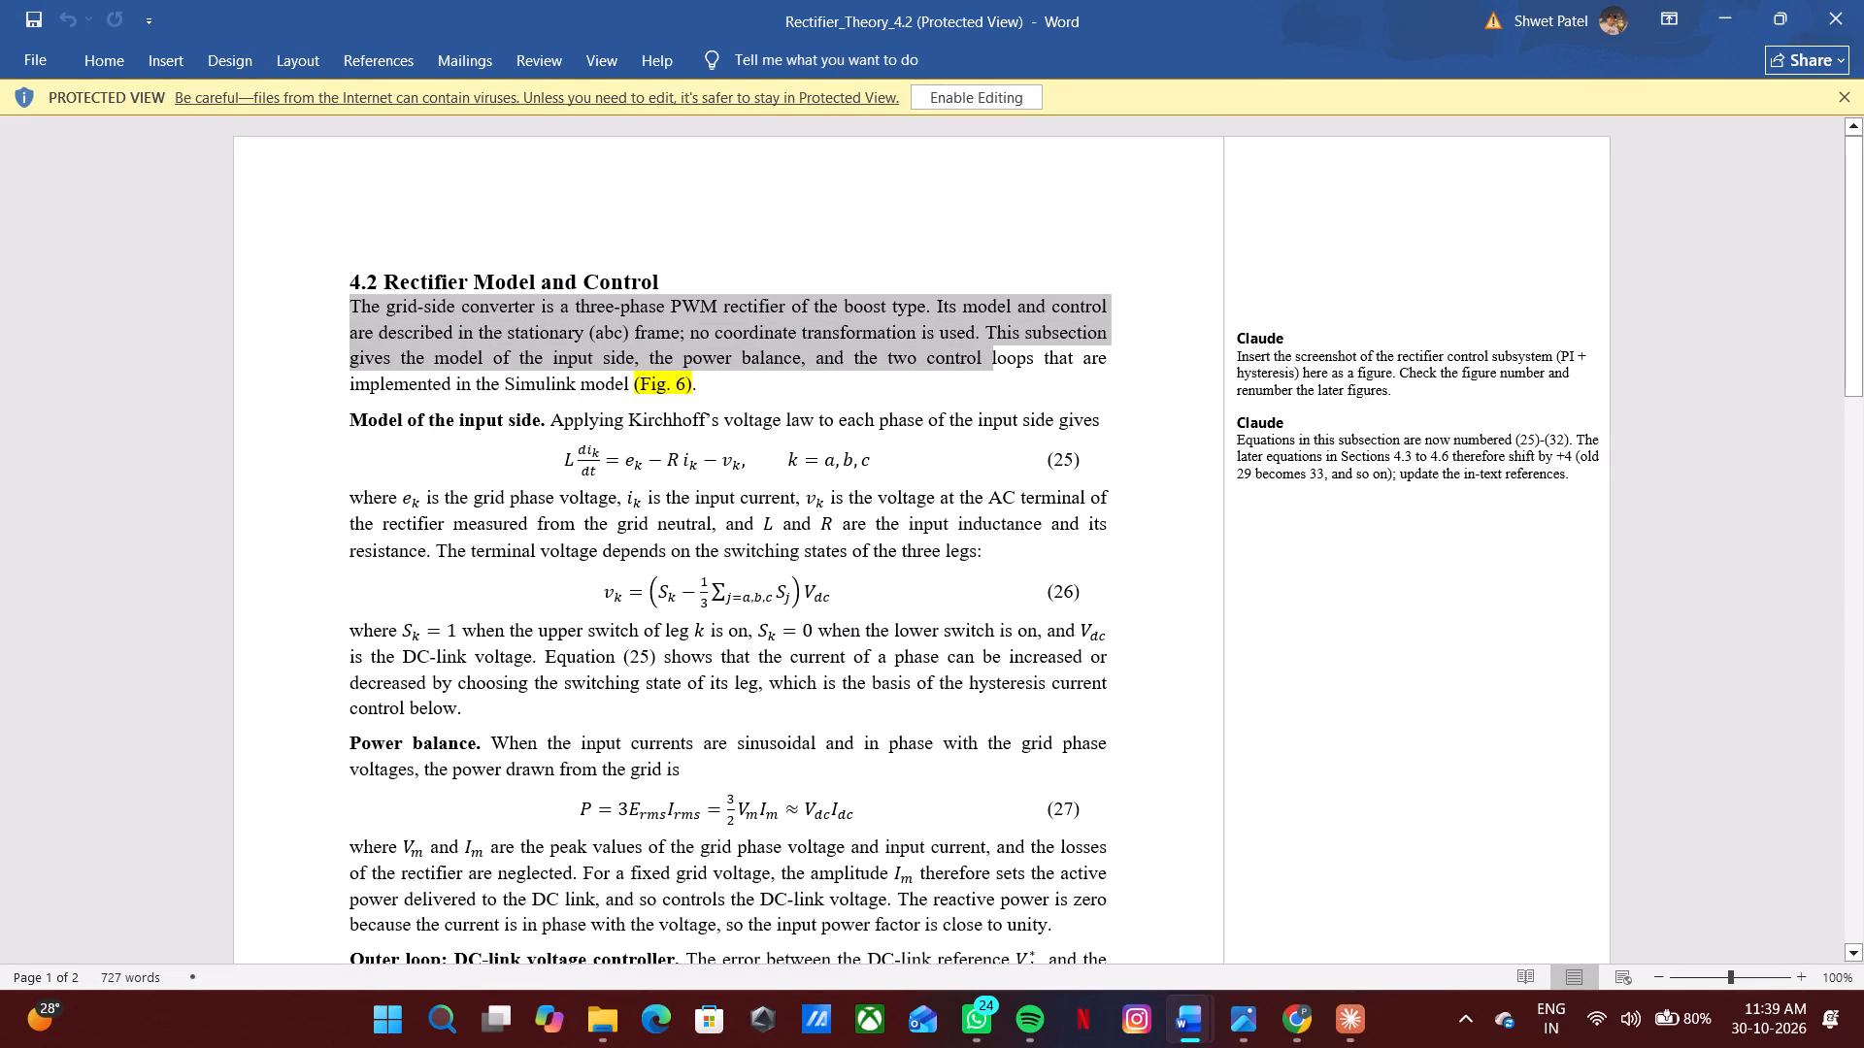
pyautogui.moveTo(920, 372); pyautogui.dragTo(749, 387)
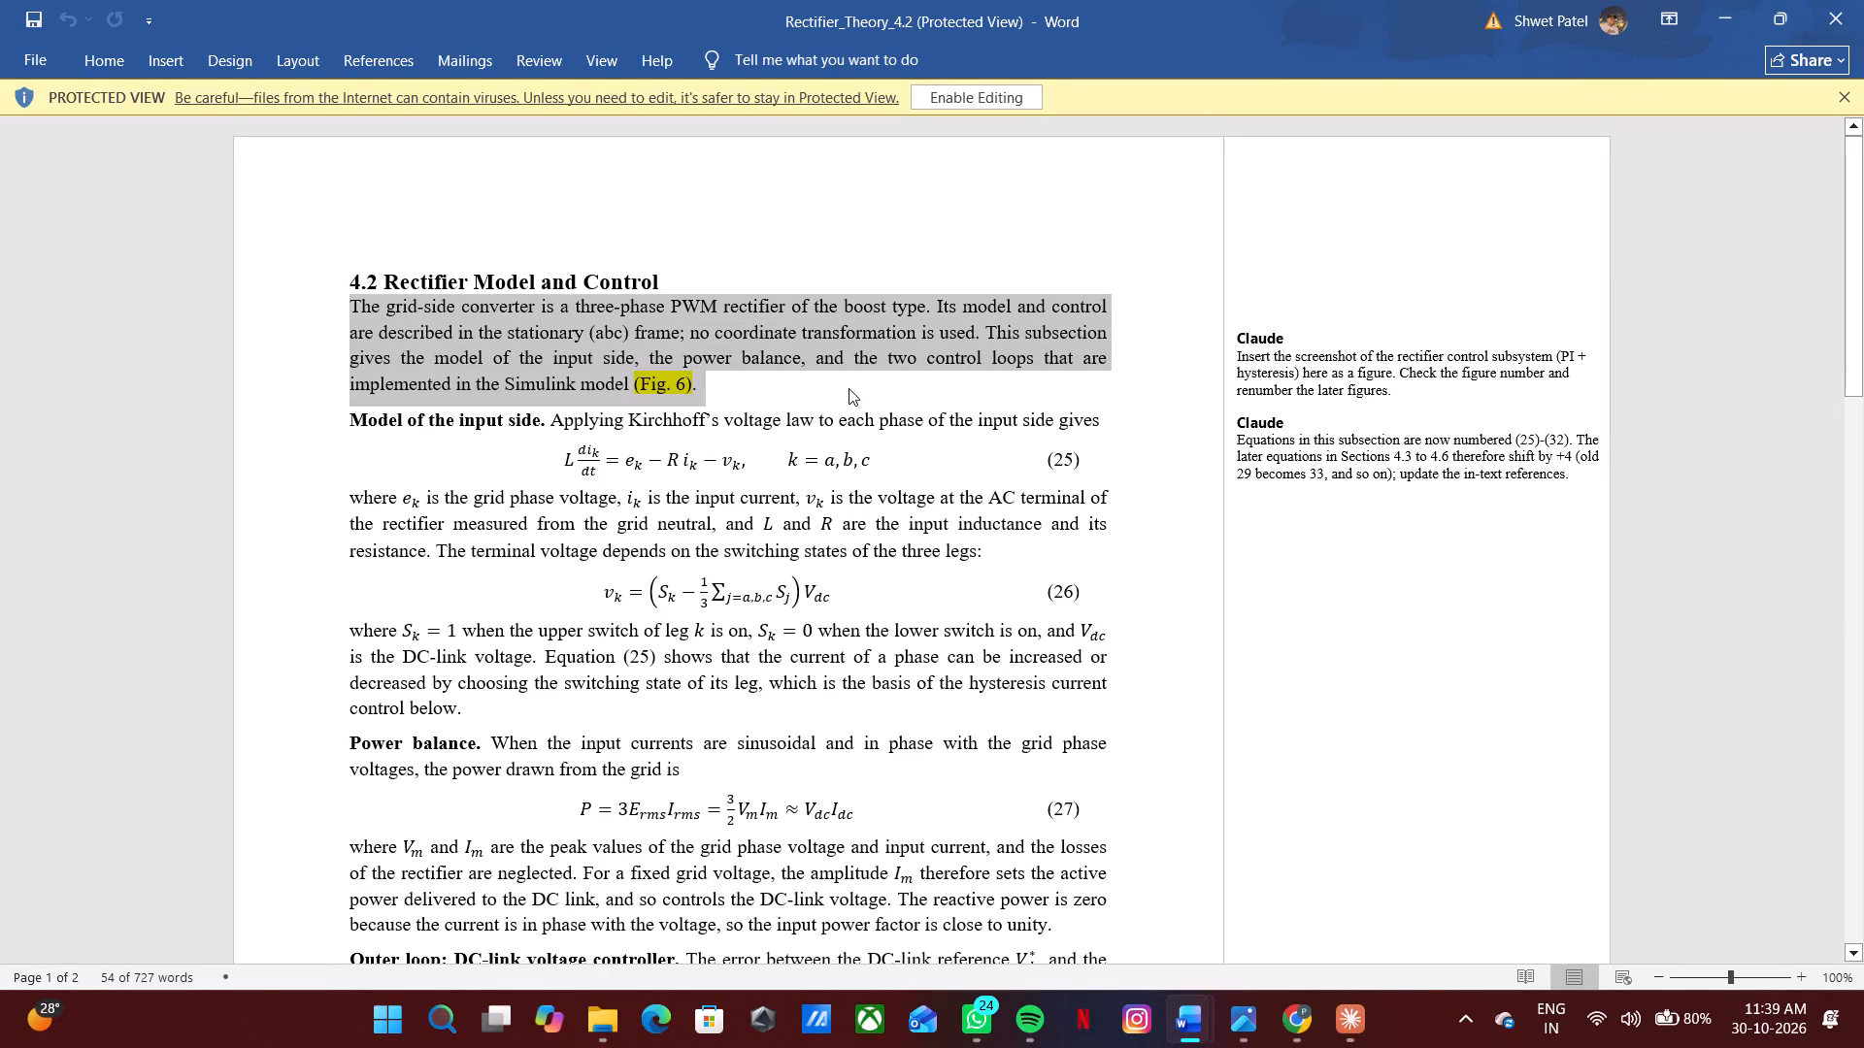
pyautogui.hotkey('ctrl', 'c')
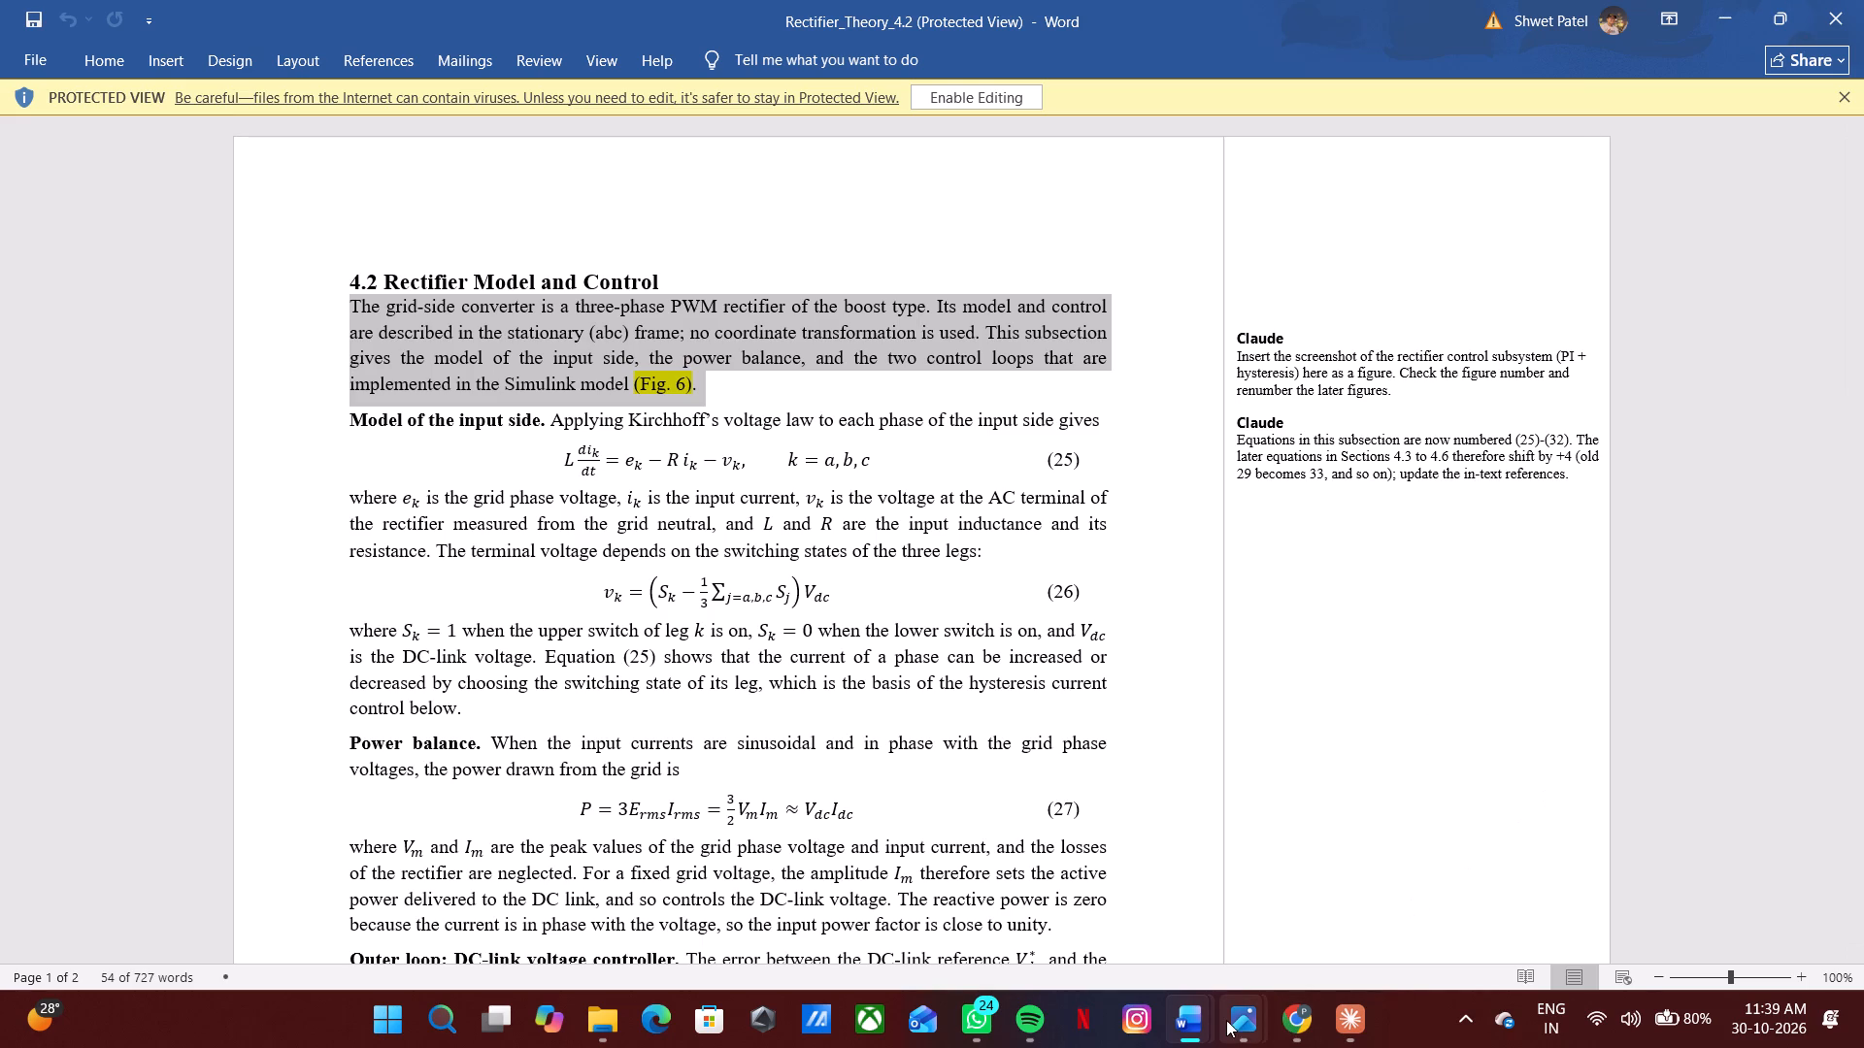
pyautogui.click(1106, 931)
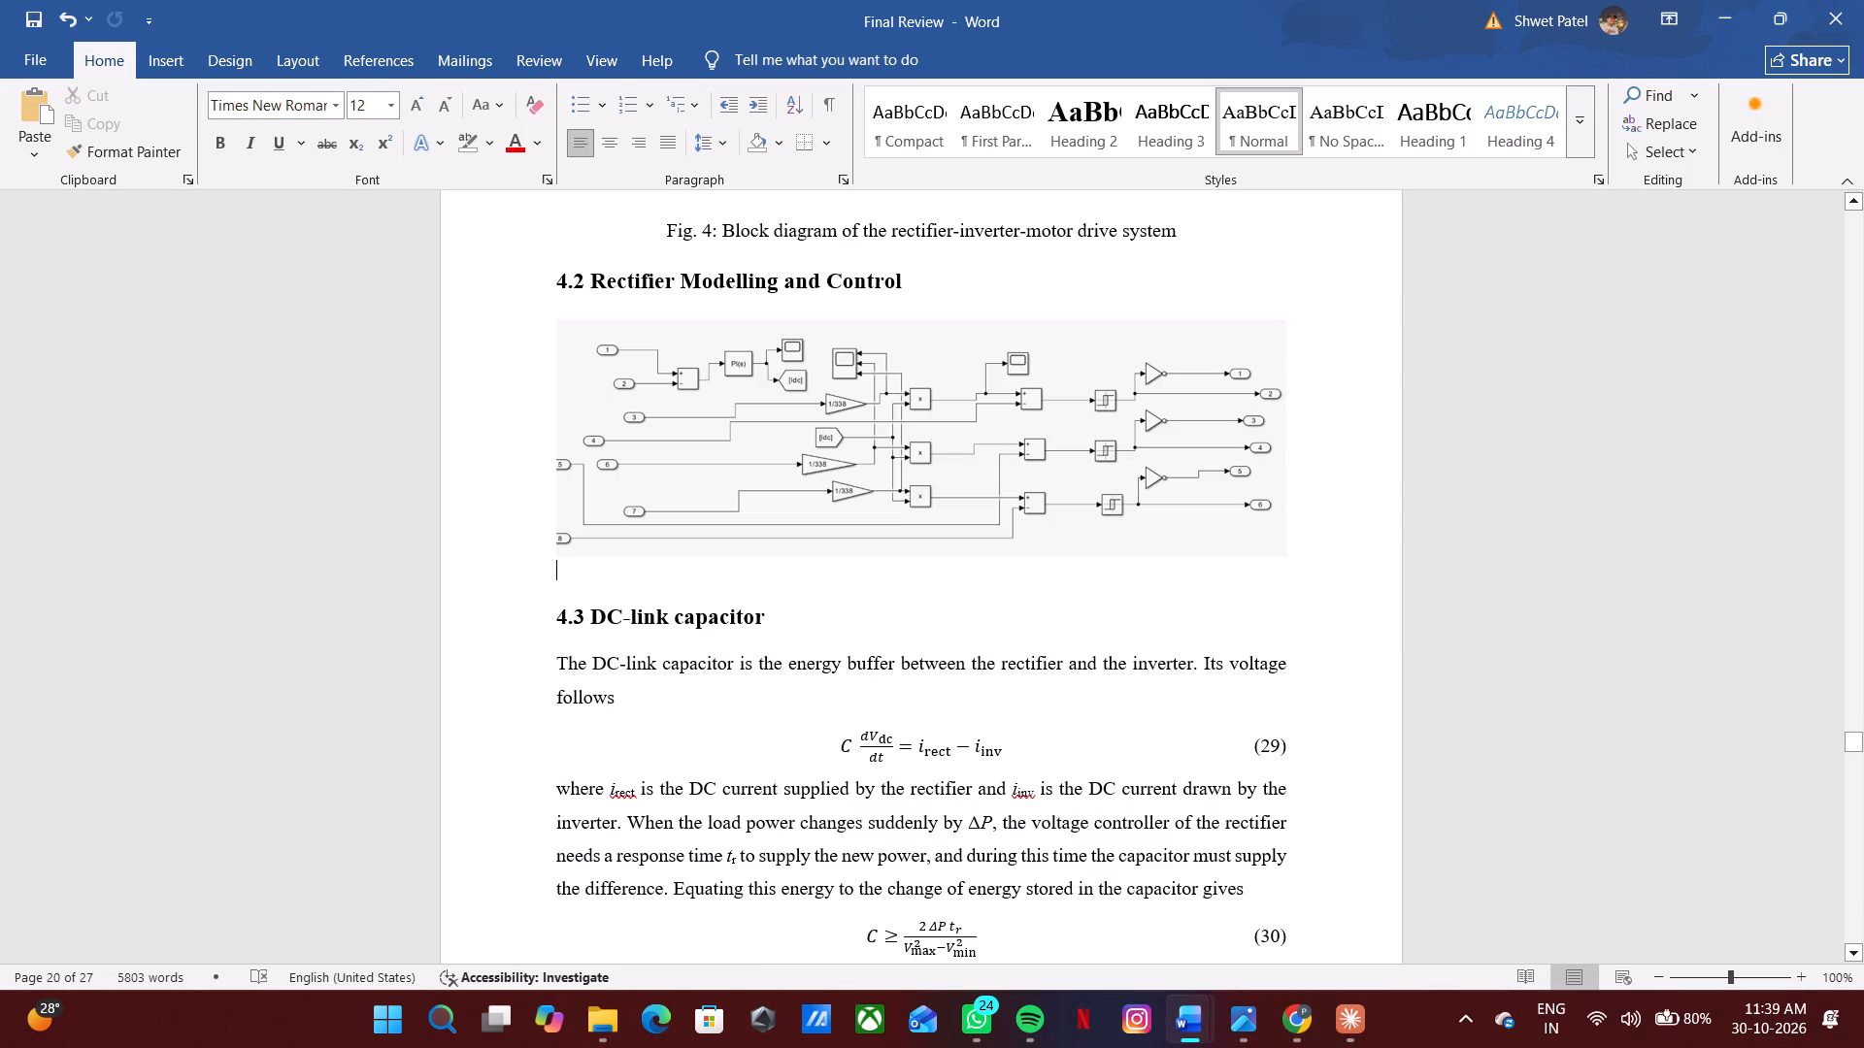
pyautogui.moveTo(876, 400); pyautogui.dragTo(883, 447)
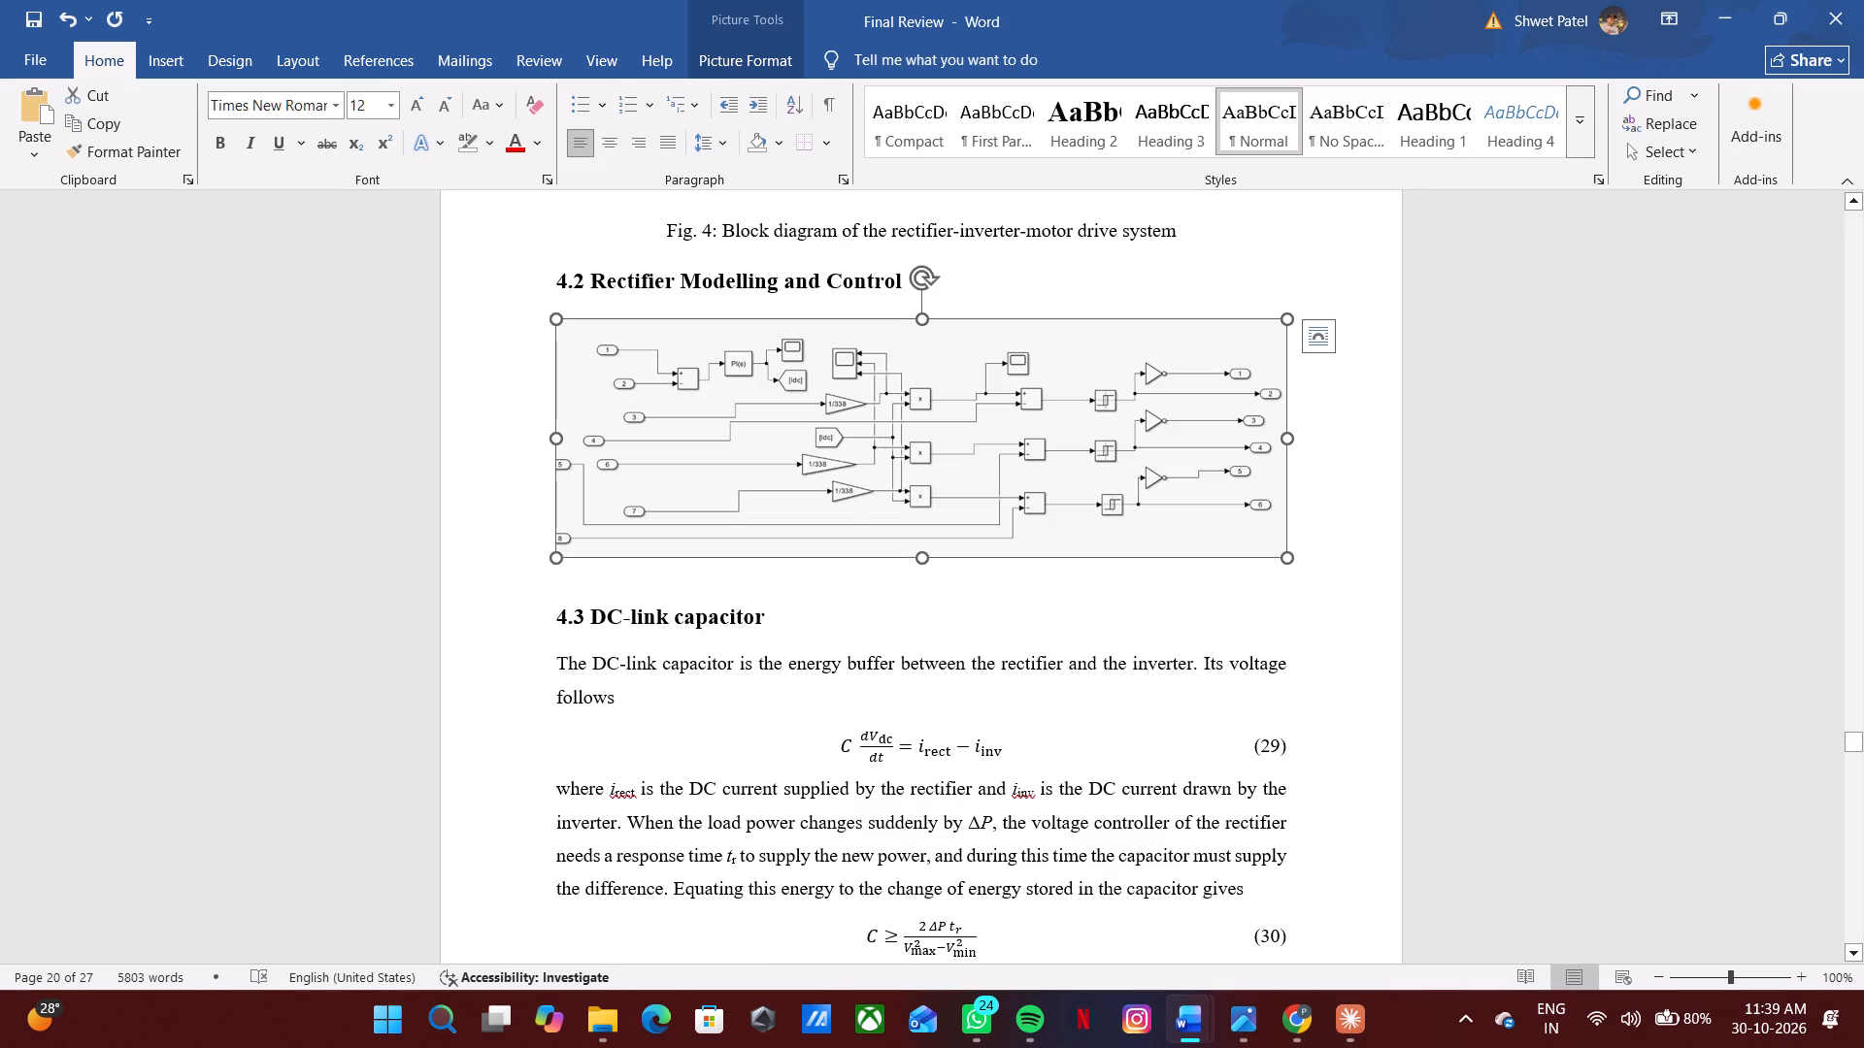
pyautogui.moveTo(828, 449); pyautogui.dragTo(837, 494)
pyautogui.click(696, 567)
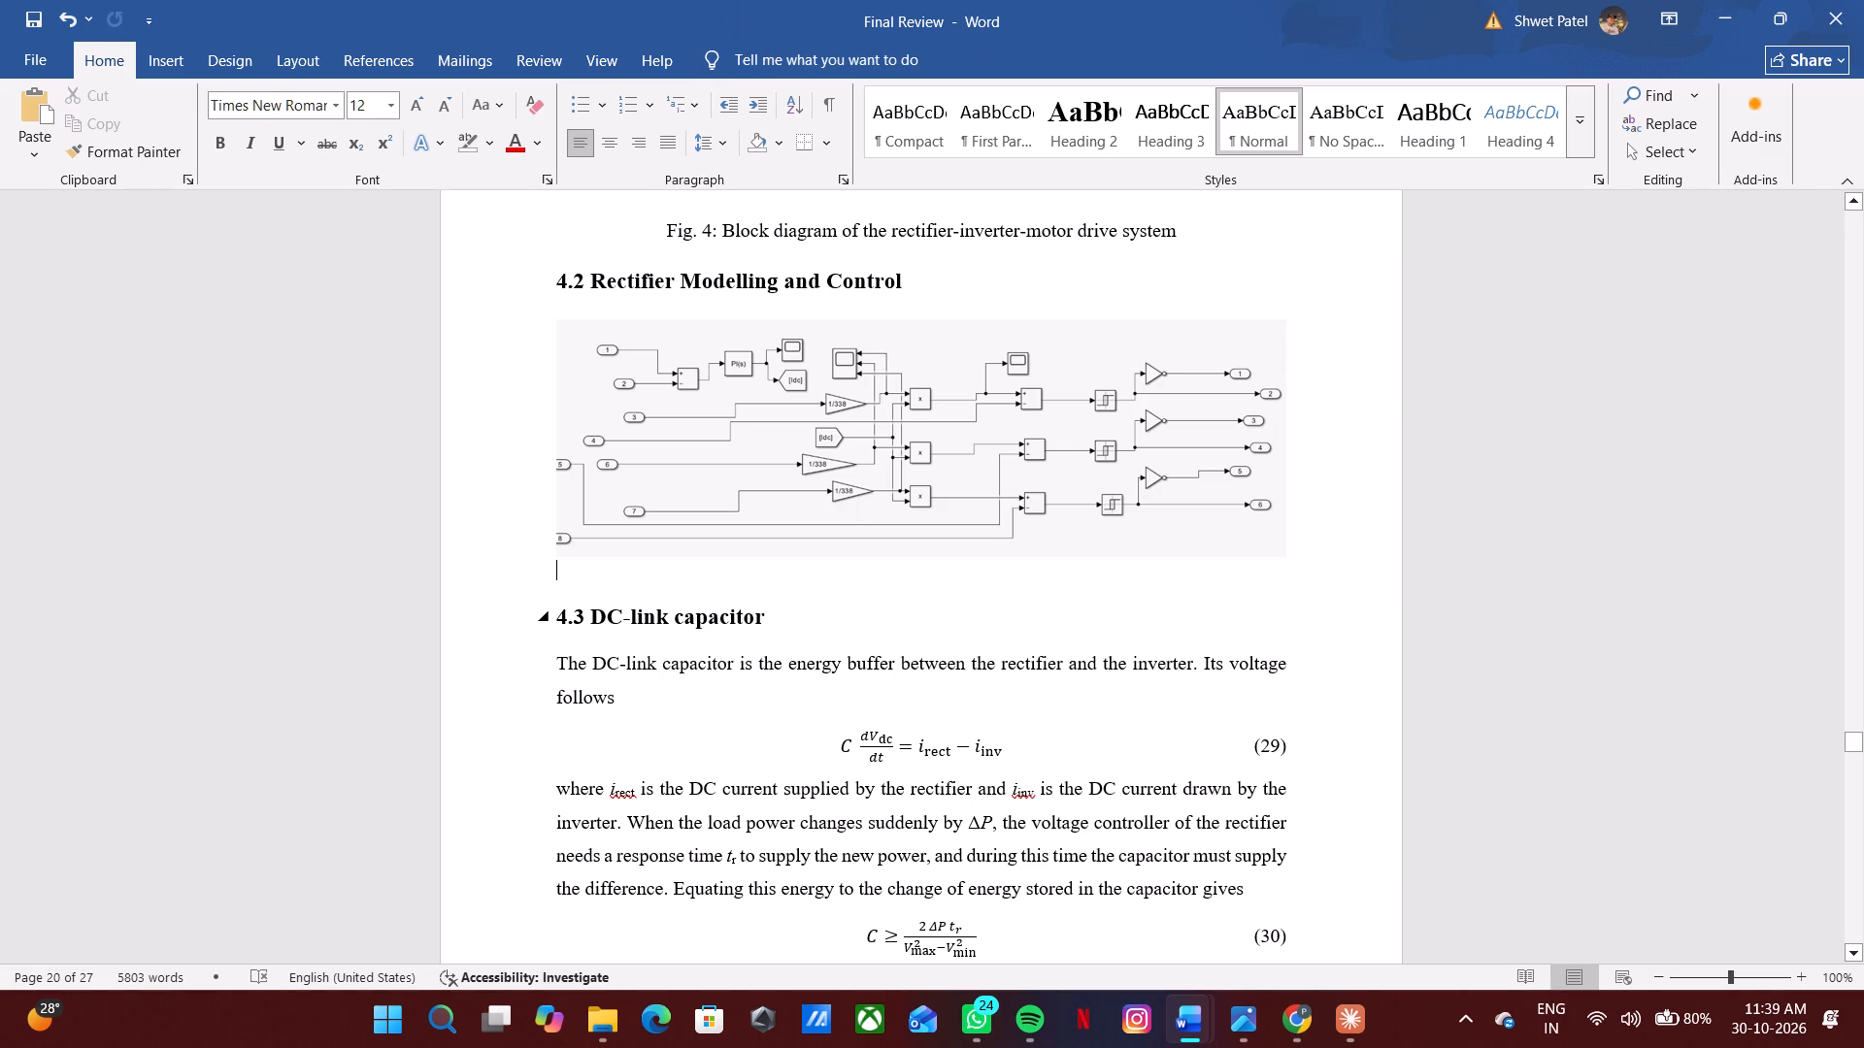
pyautogui.hotkey('ctrl', 'v')
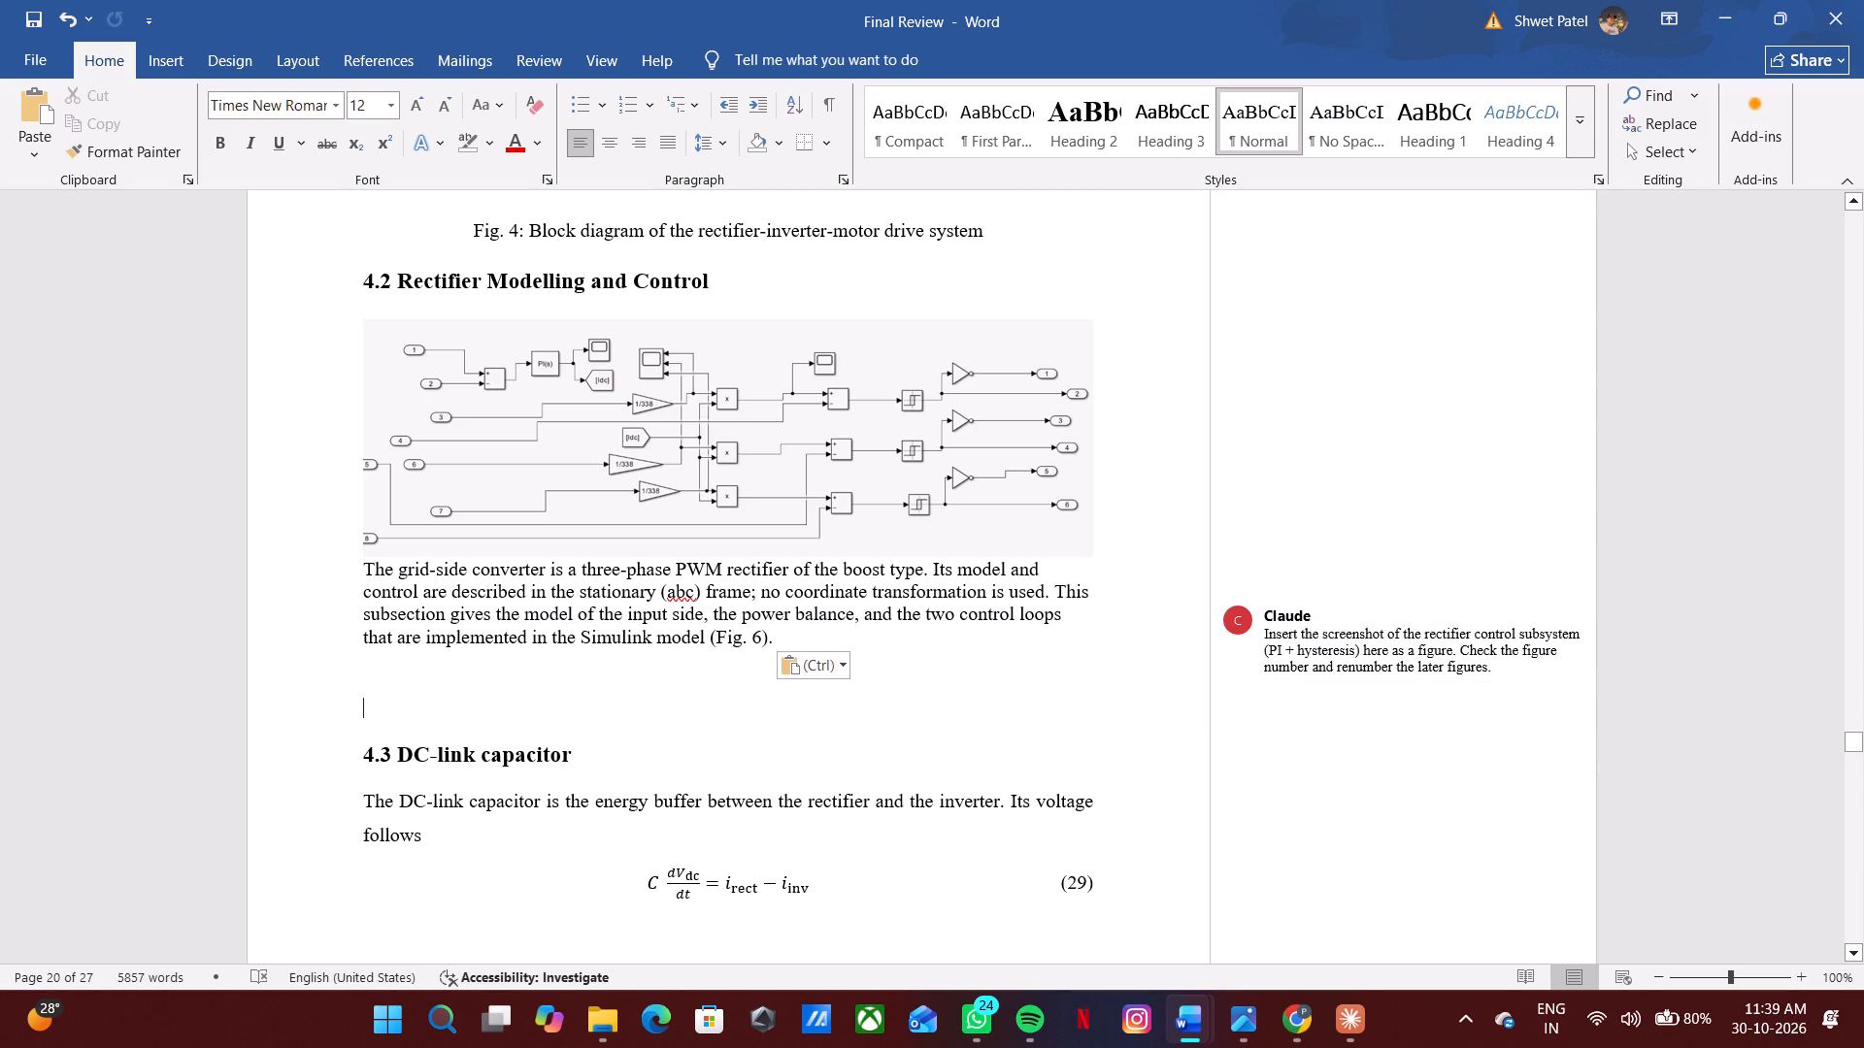
# Delete the Claude comment attached to the pasted paragraph's "(Fig. 6)" reference.
pyautogui.click(1341, 655)
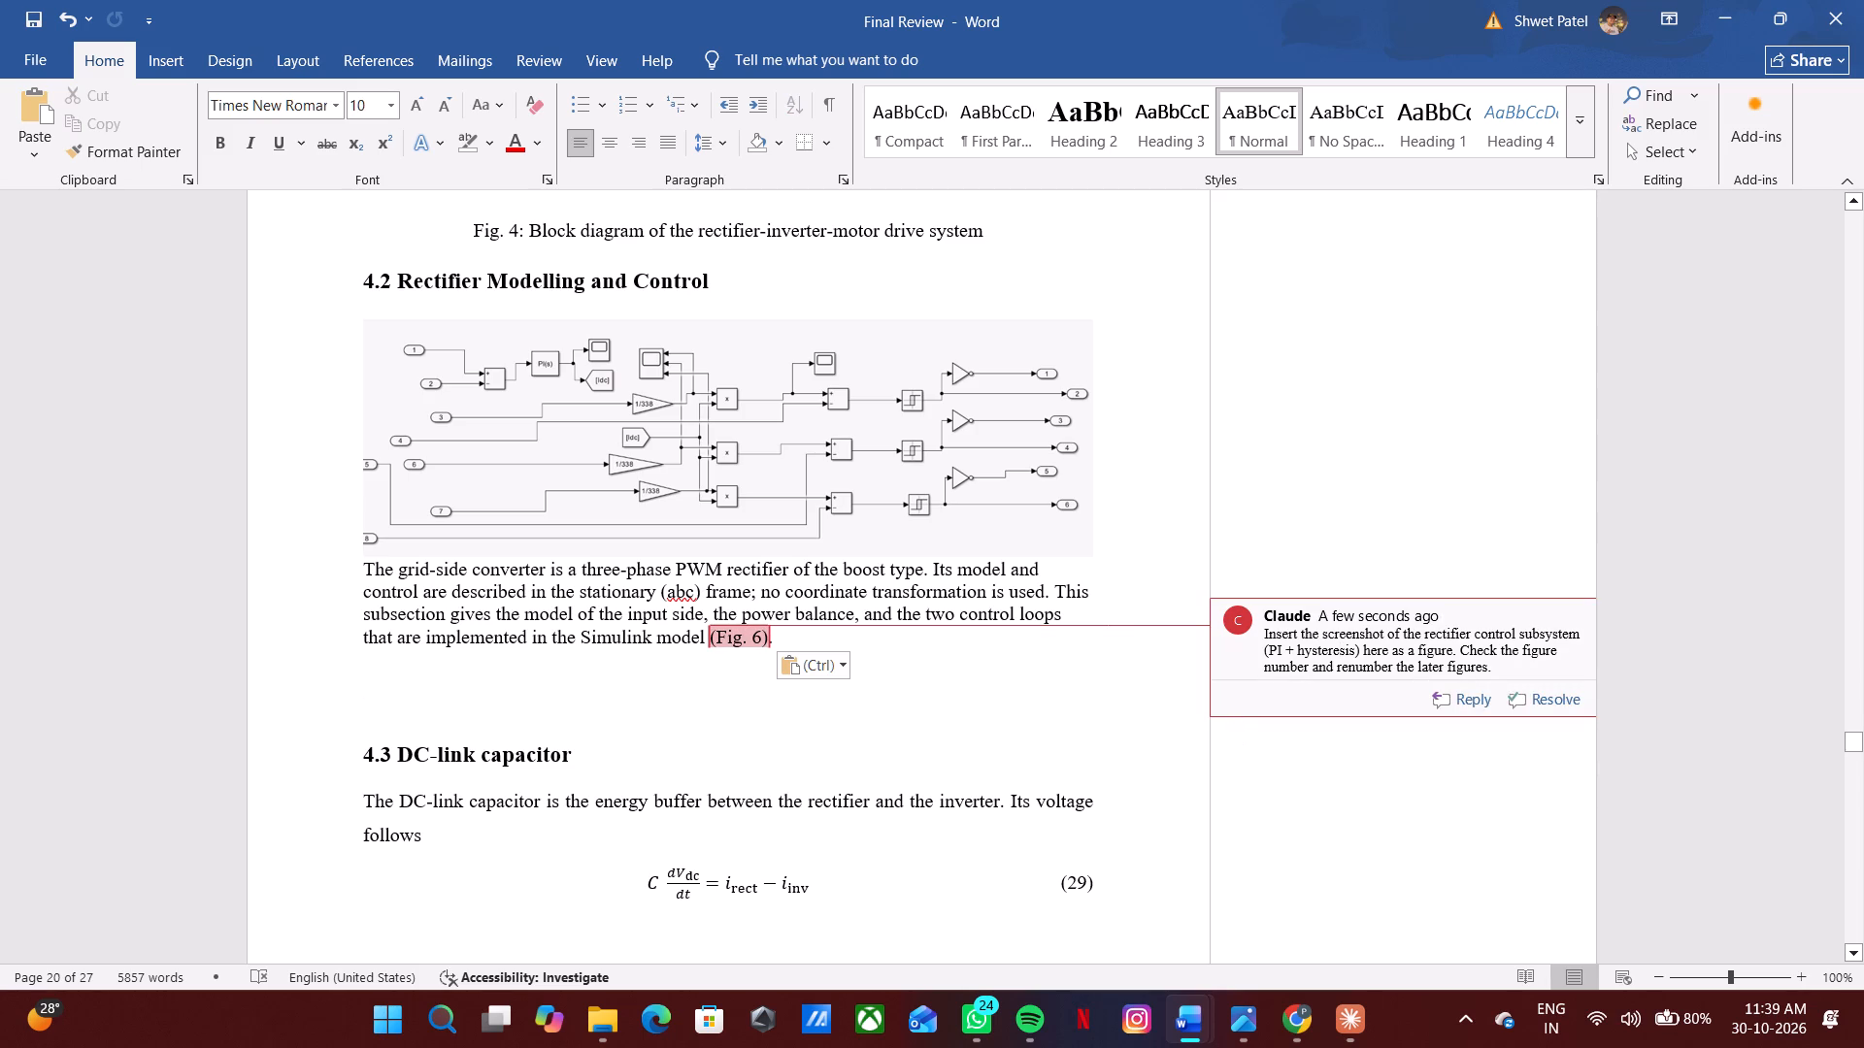
pyautogui.press('Delete')
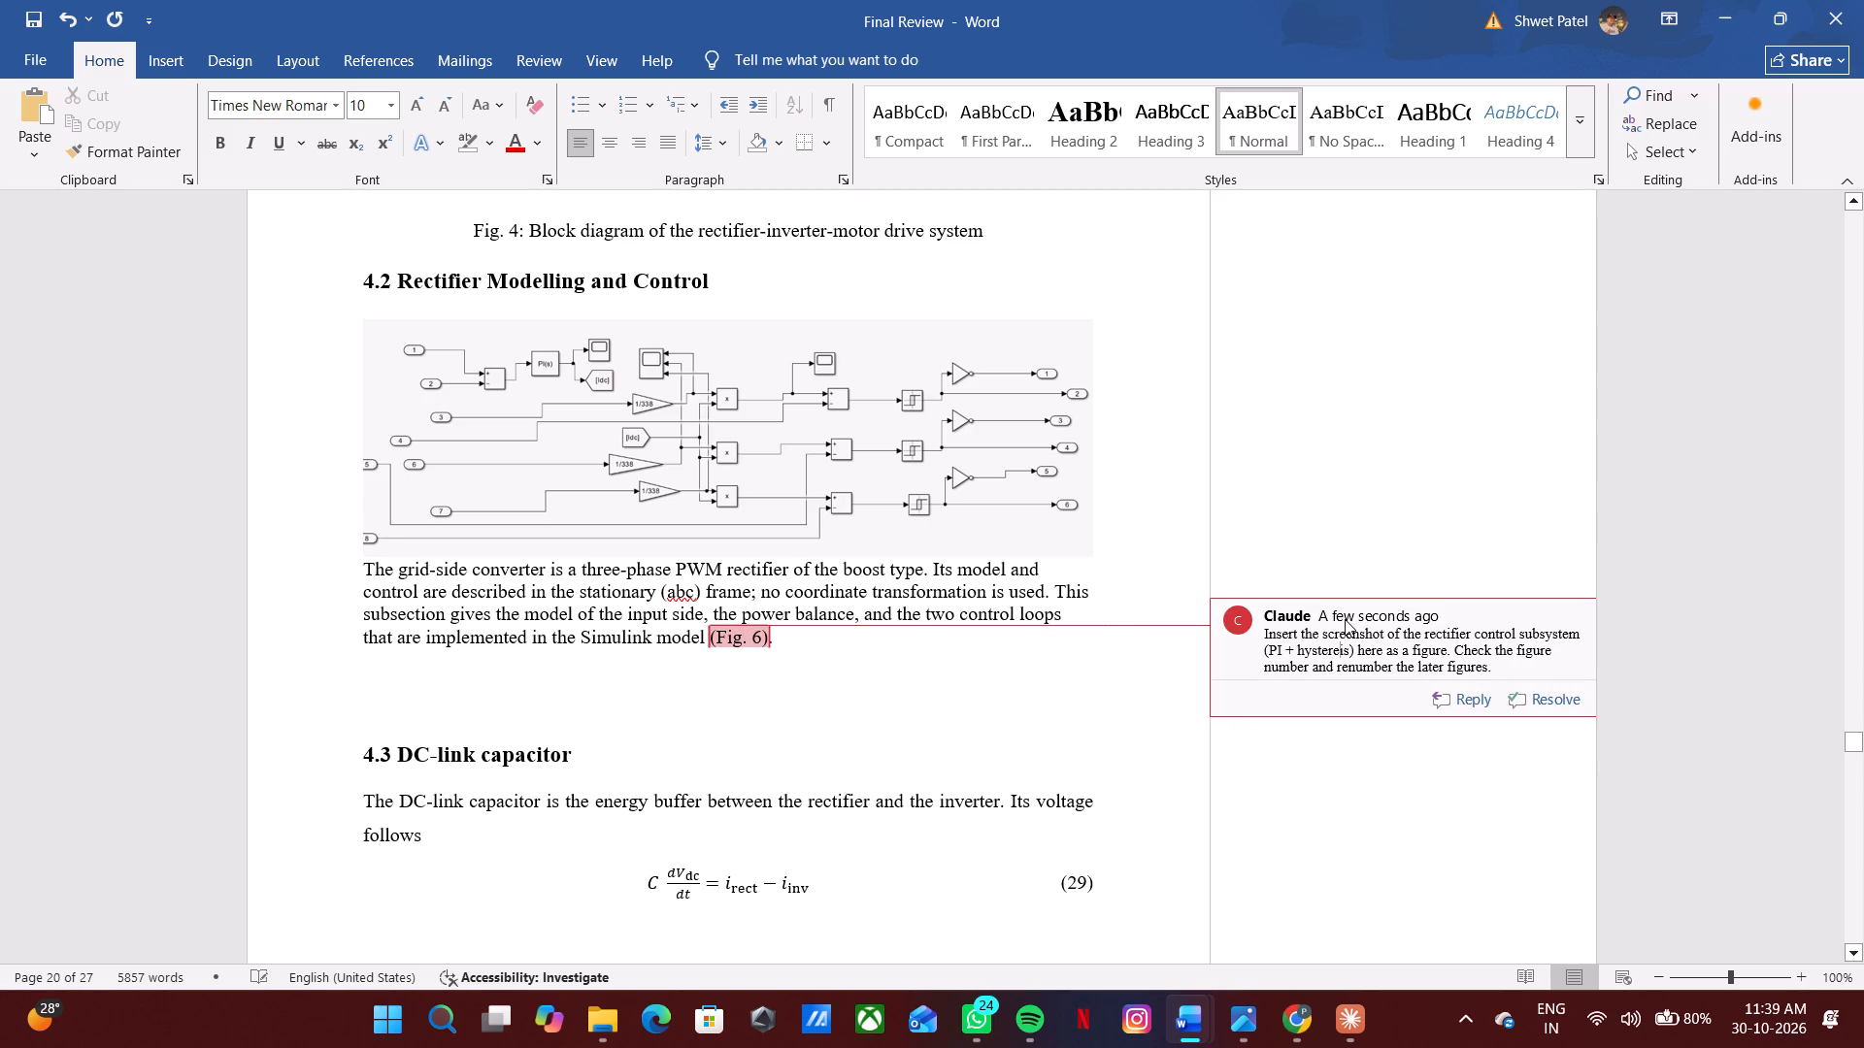
pyautogui.press('Delete')
pyautogui.click(1274, 546)
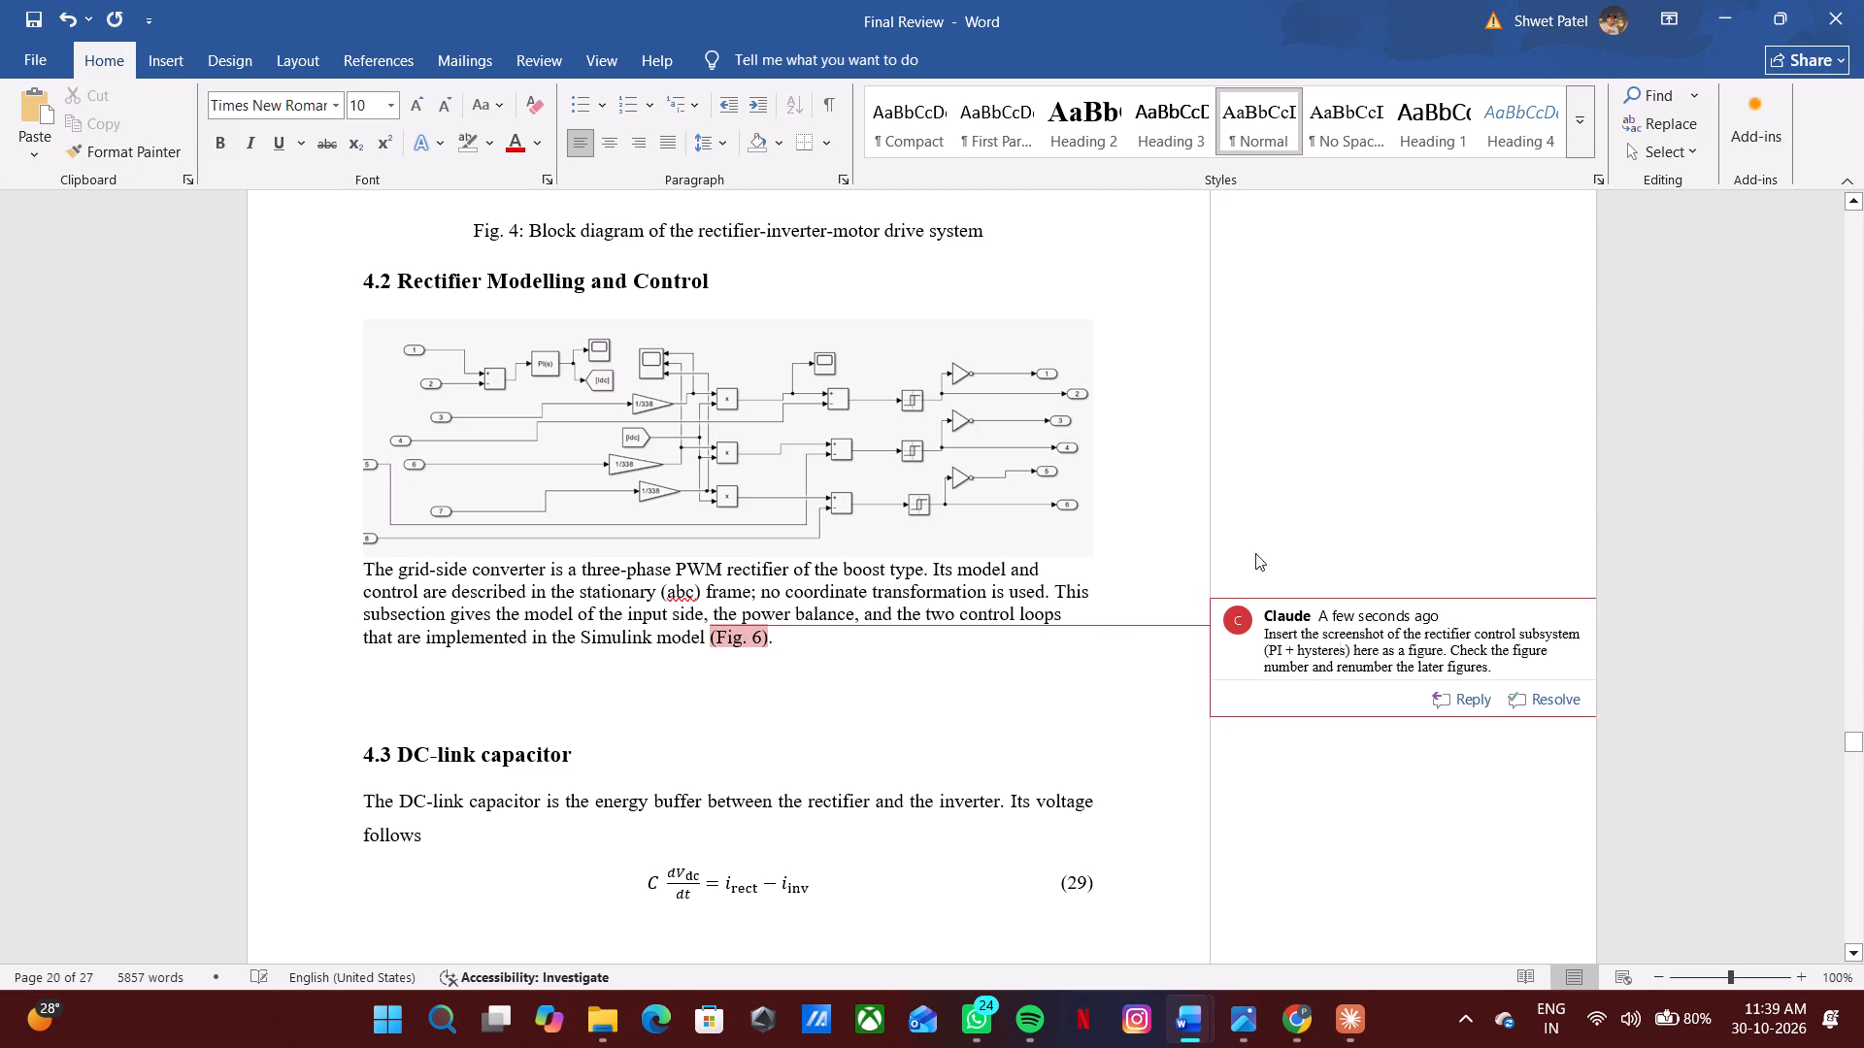
pyautogui.doubleClick(1212, 561)
pyautogui.click(1109, 630)
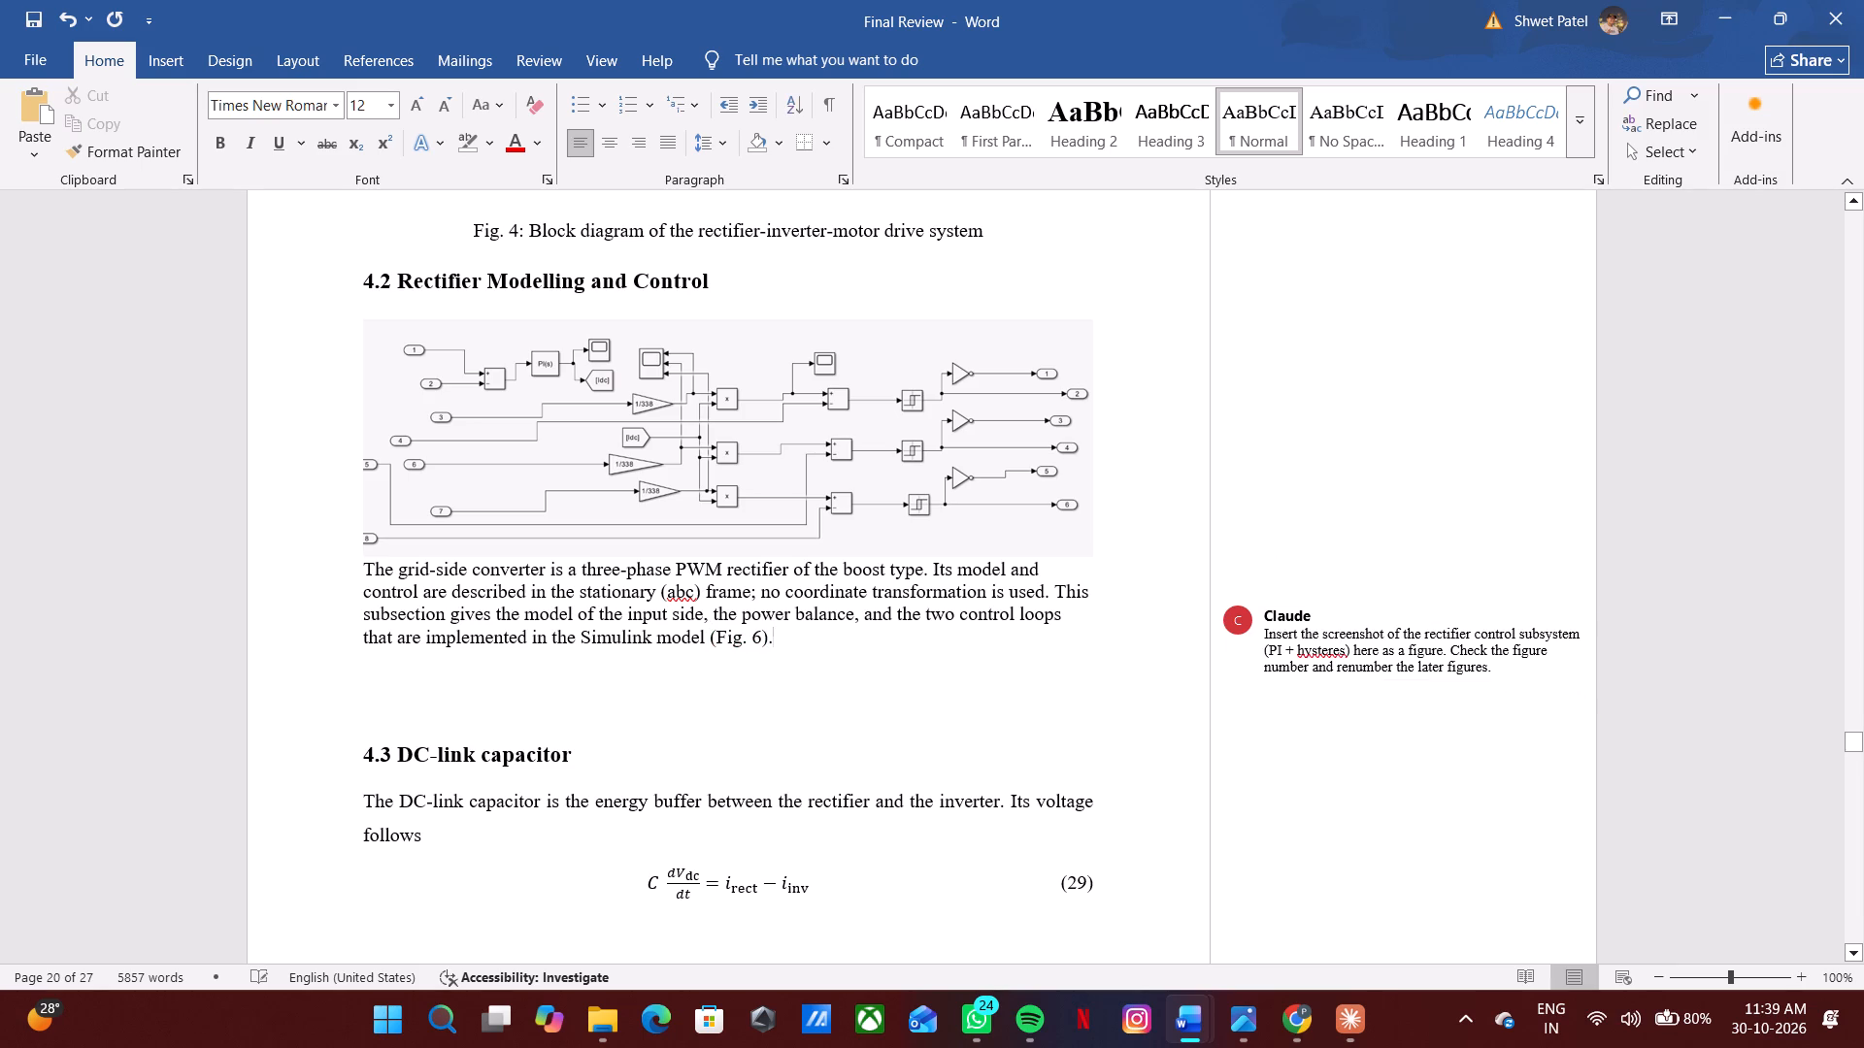
pyautogui.moveTo(1188, 528); pyautogui.dragTo(1380, 629)
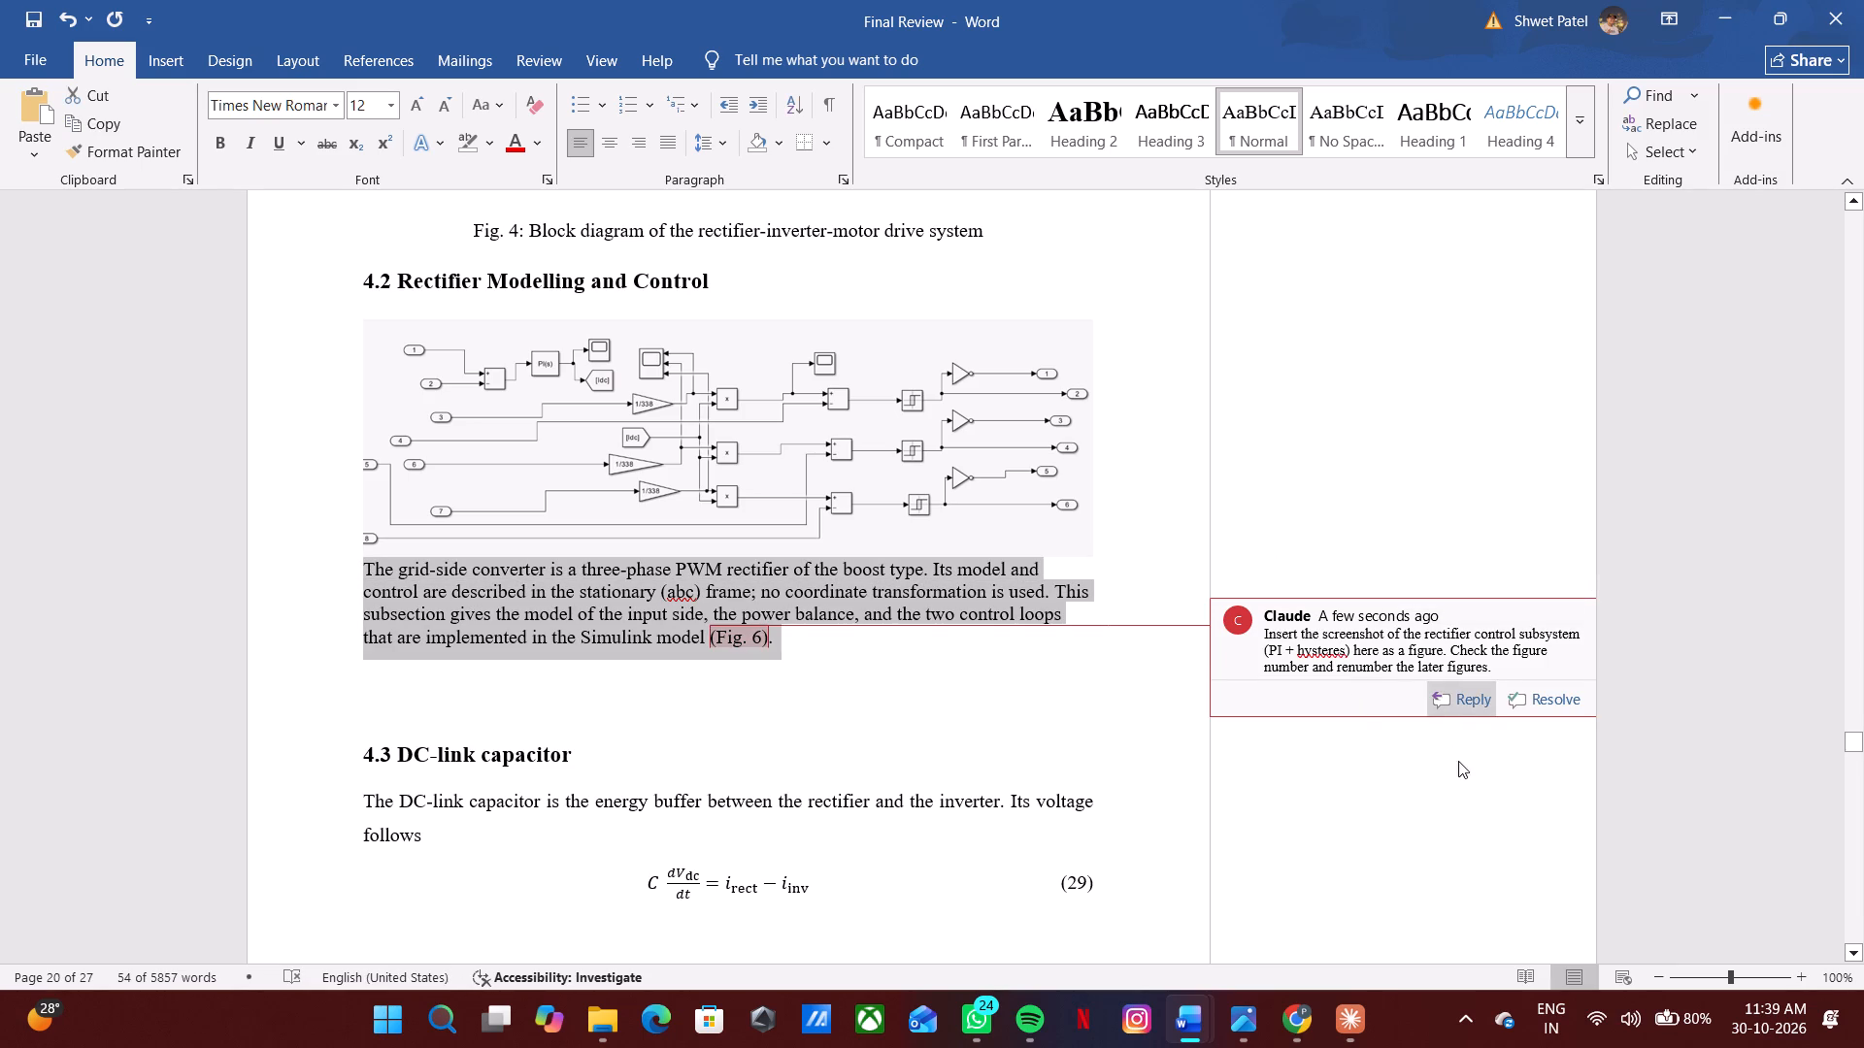
pyautogui.click(1531, 703)
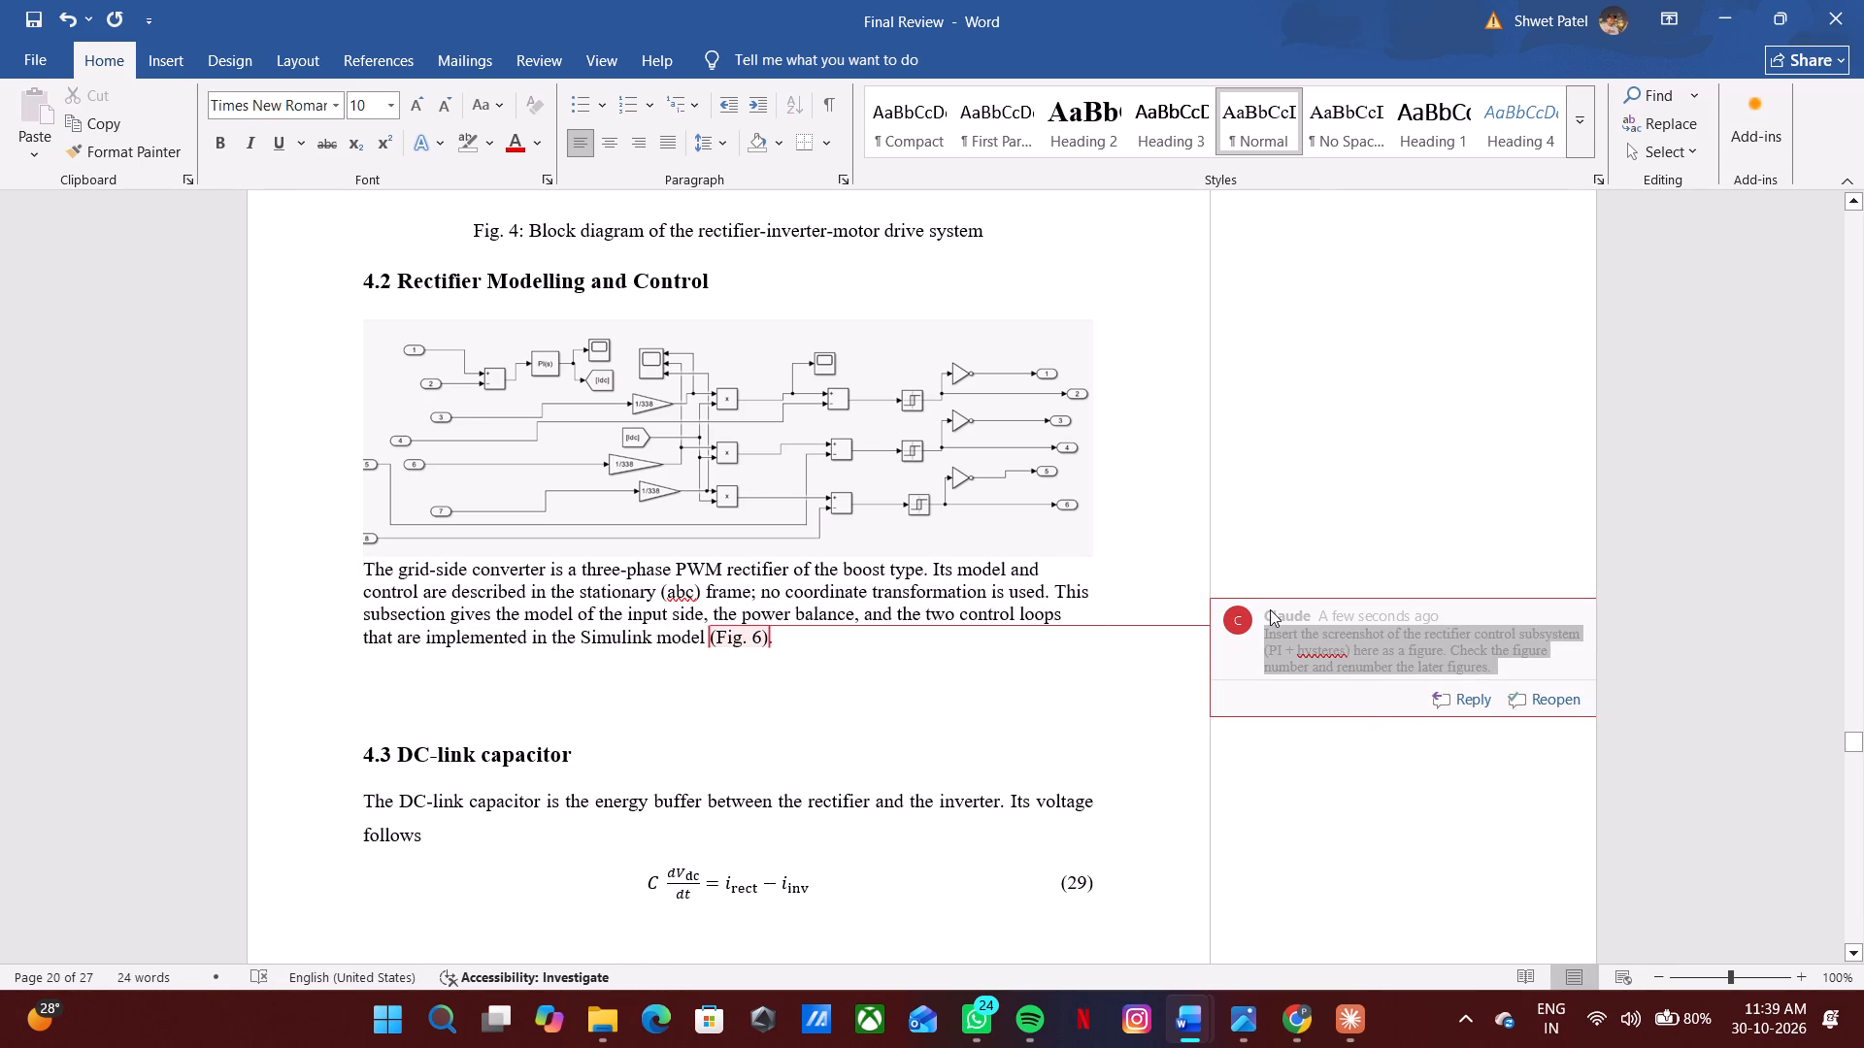
pyautogui.rightClick(1269, 610)
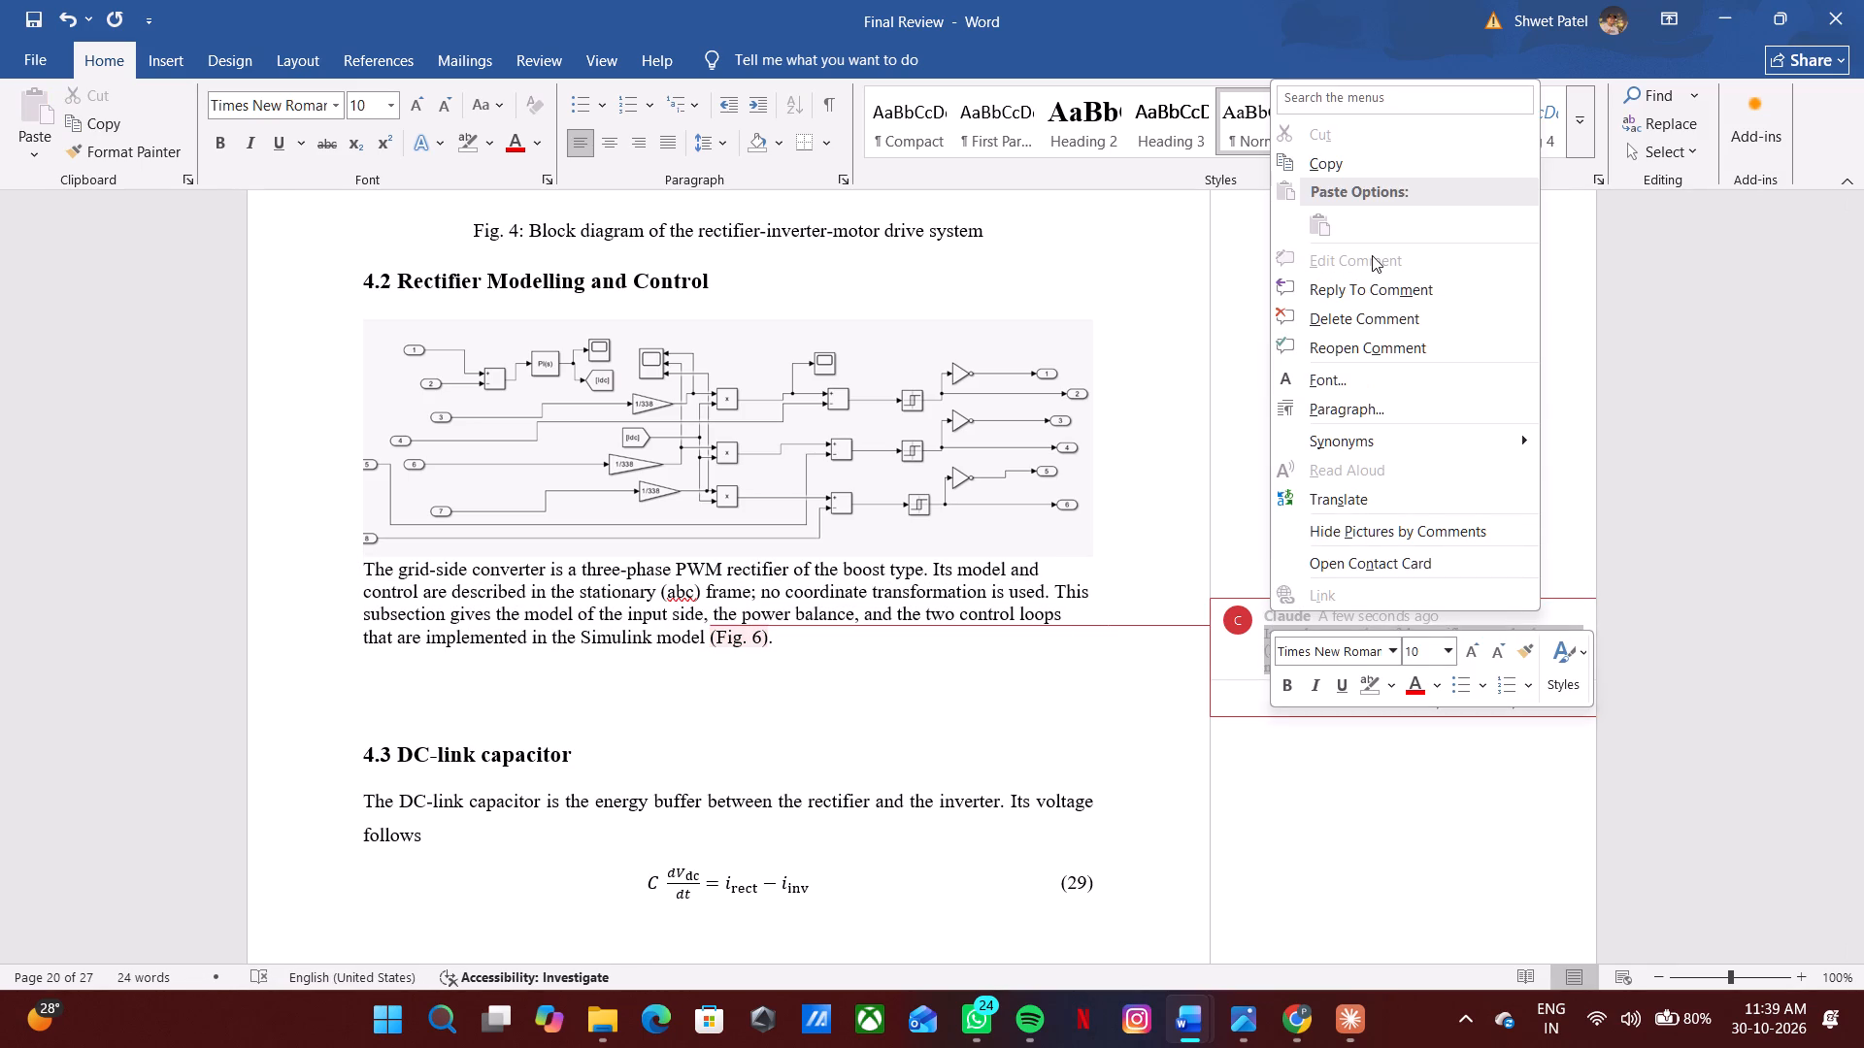
pyautogui.click(1364, 310)
pyautogui.click(1048, 644)
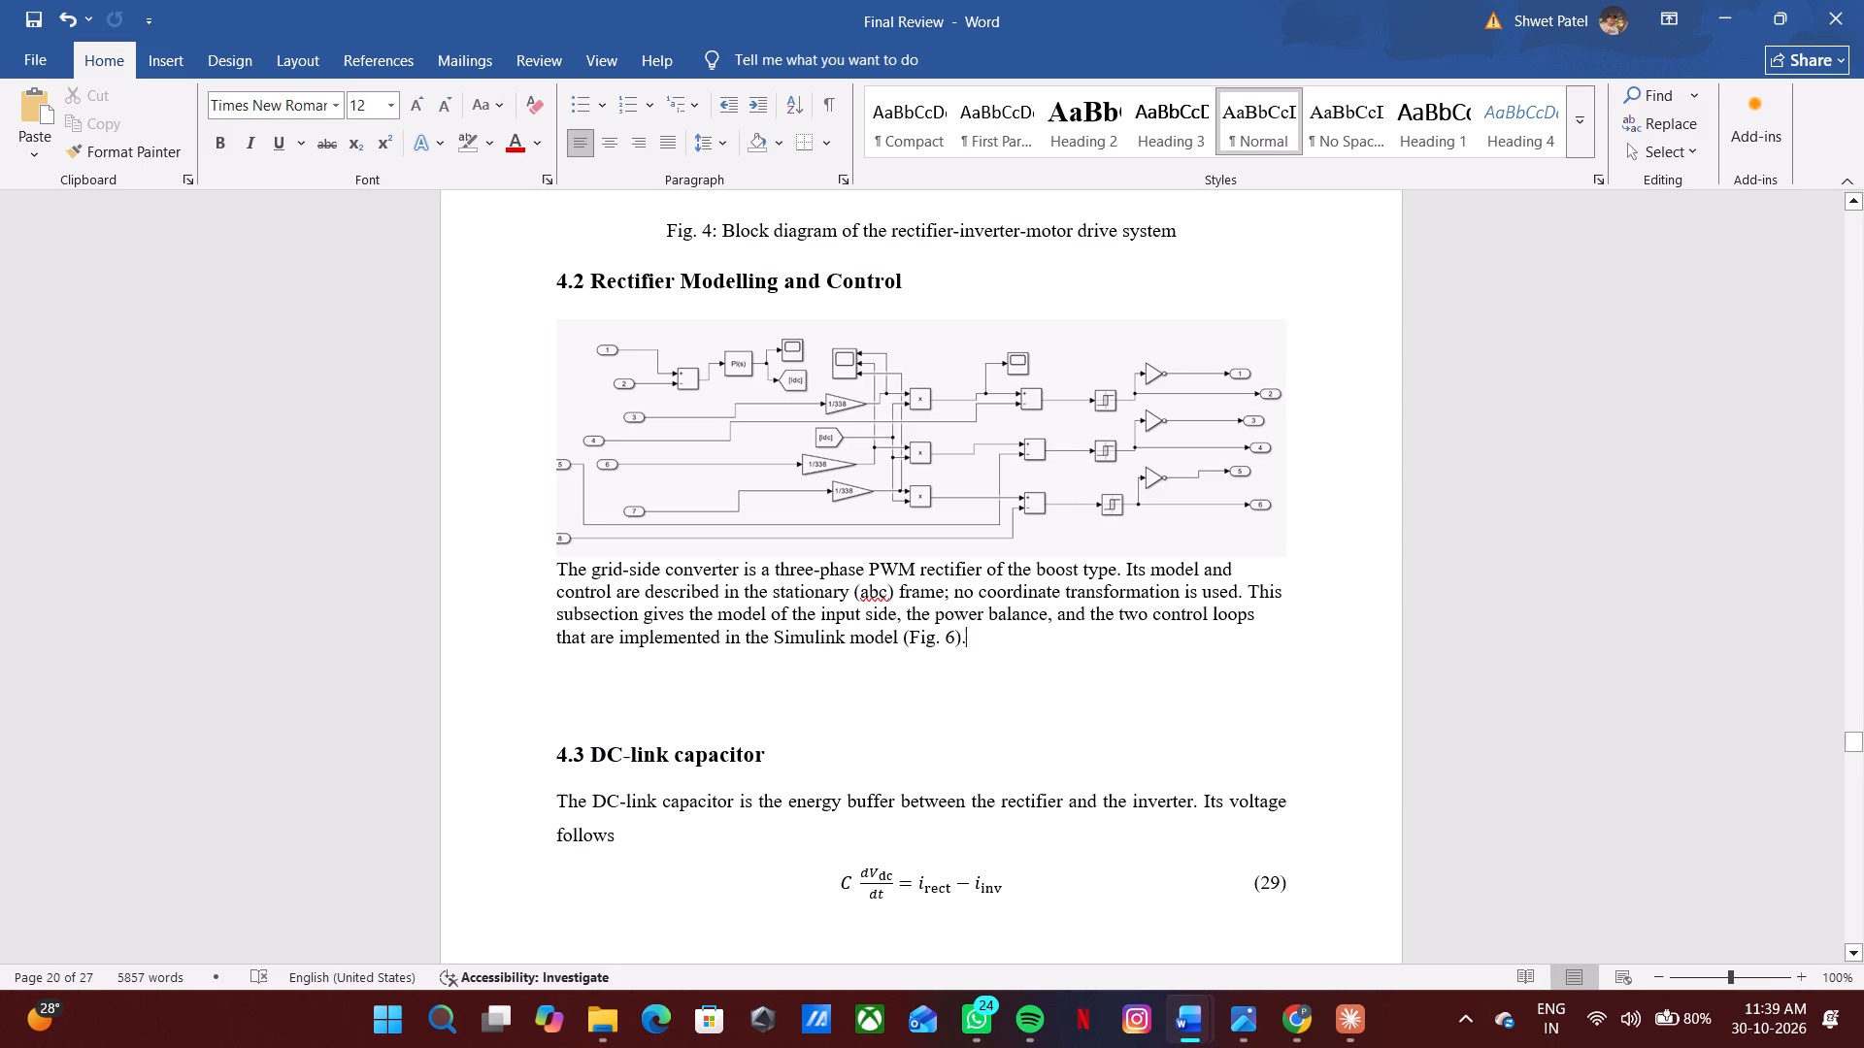
# Move the control diagram below the introductory paragraph of section 4.2 and add two new lines after it.
pyautogui.click(1030, 486)
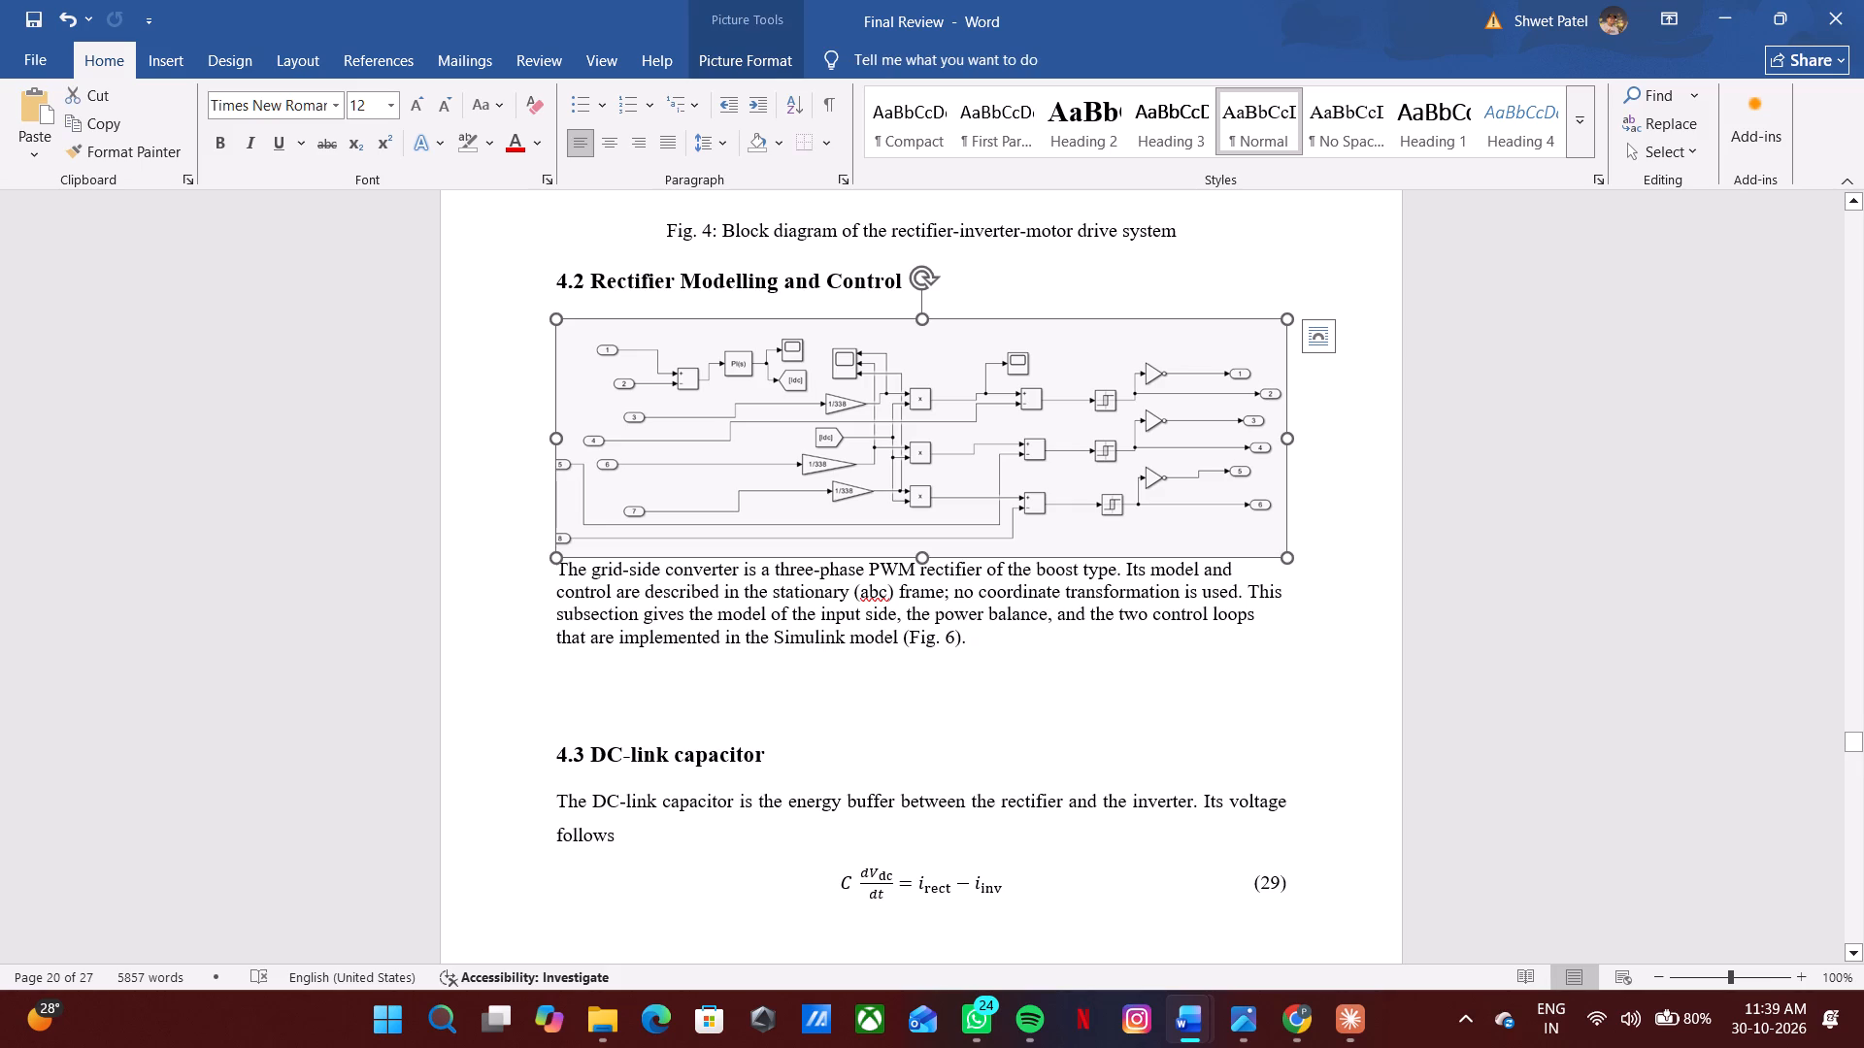
pyautogui.hotkey('ctrl', 'c')
pyautogui.press('BackSpace')
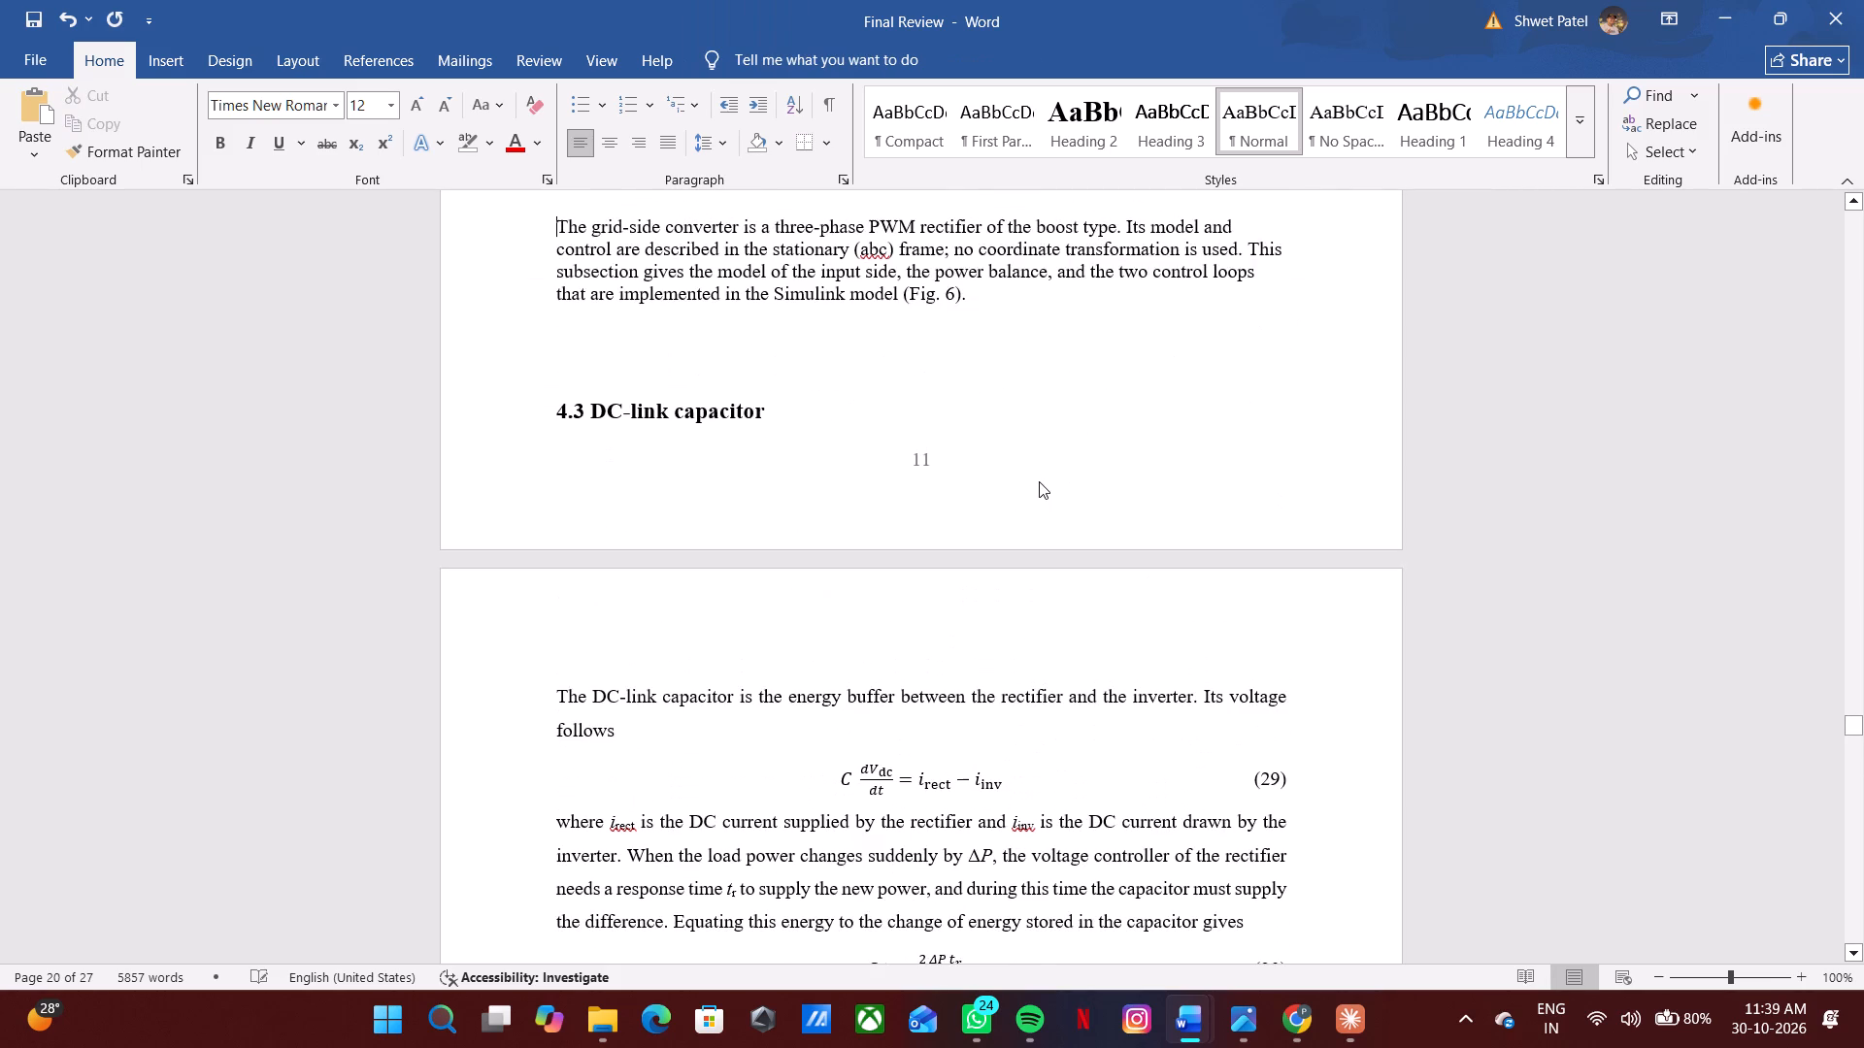
pyautogui.scroll(3, 1017, 541)
pyautogui.click(979, 508)
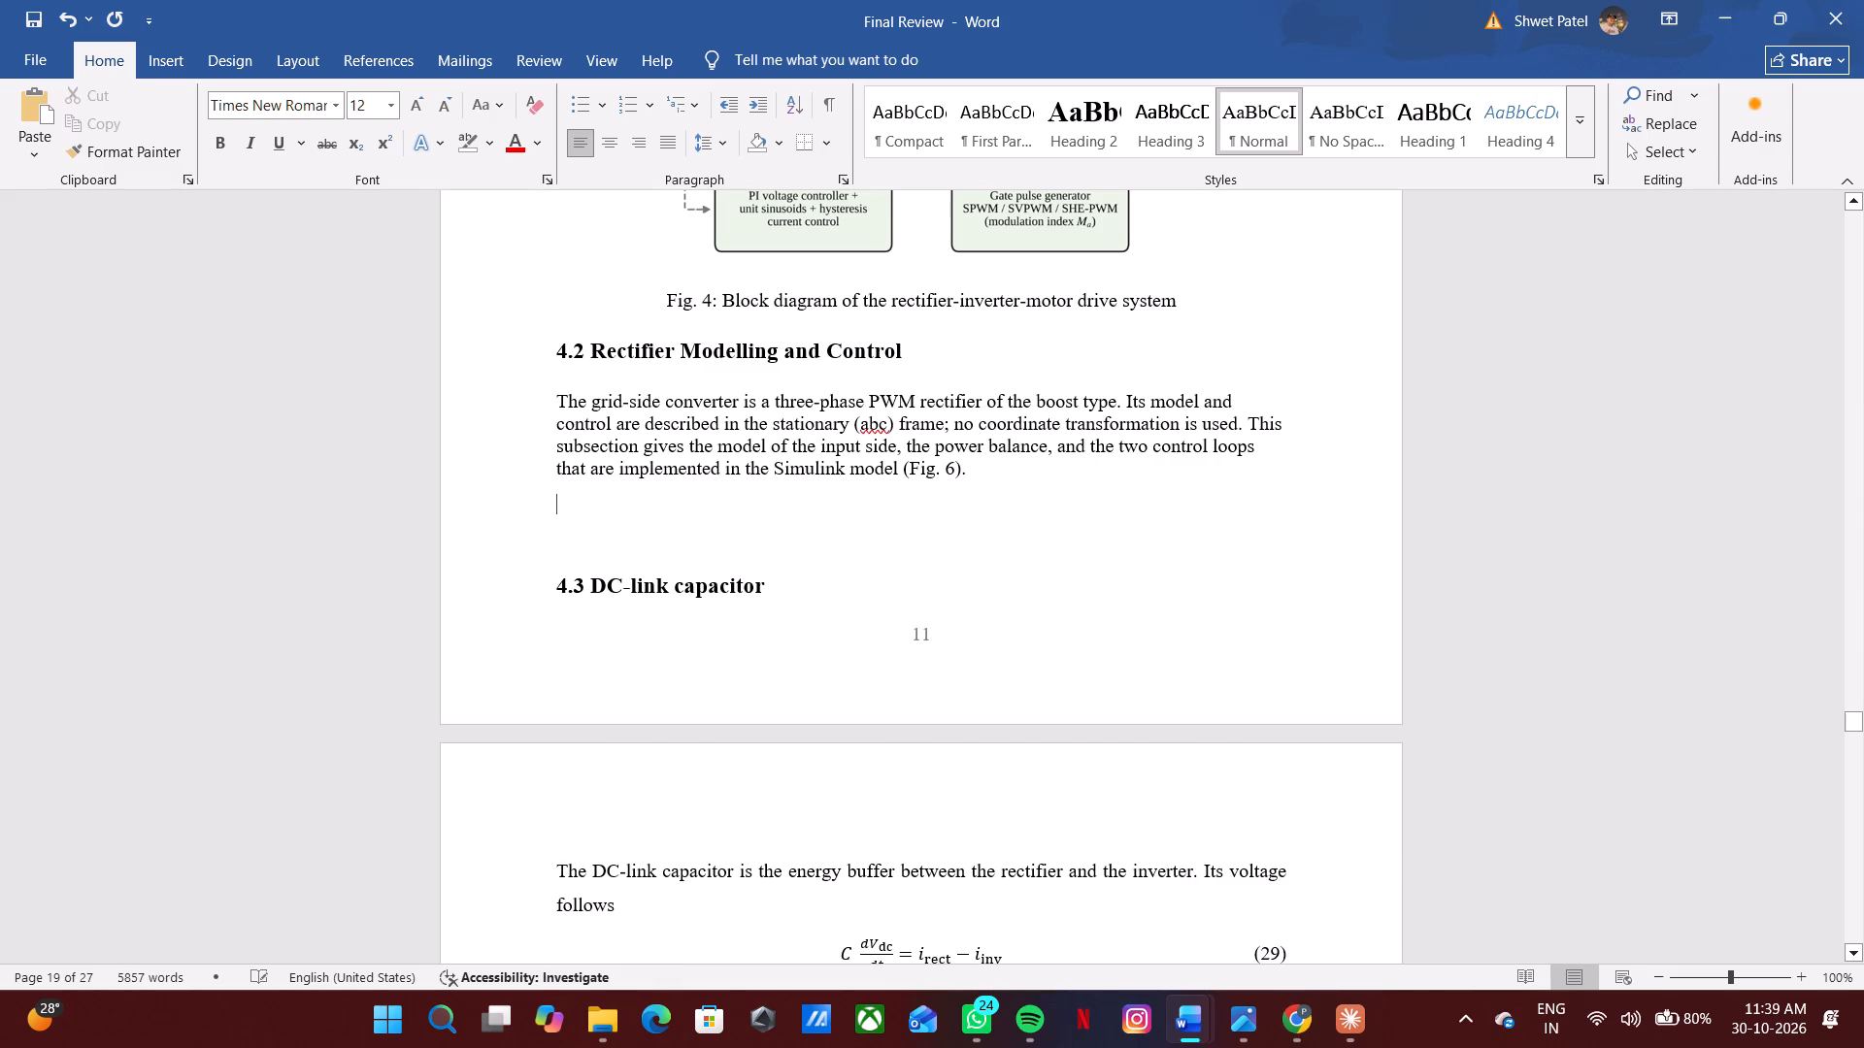
pyautogui.hotkey('ctrl', 'v')
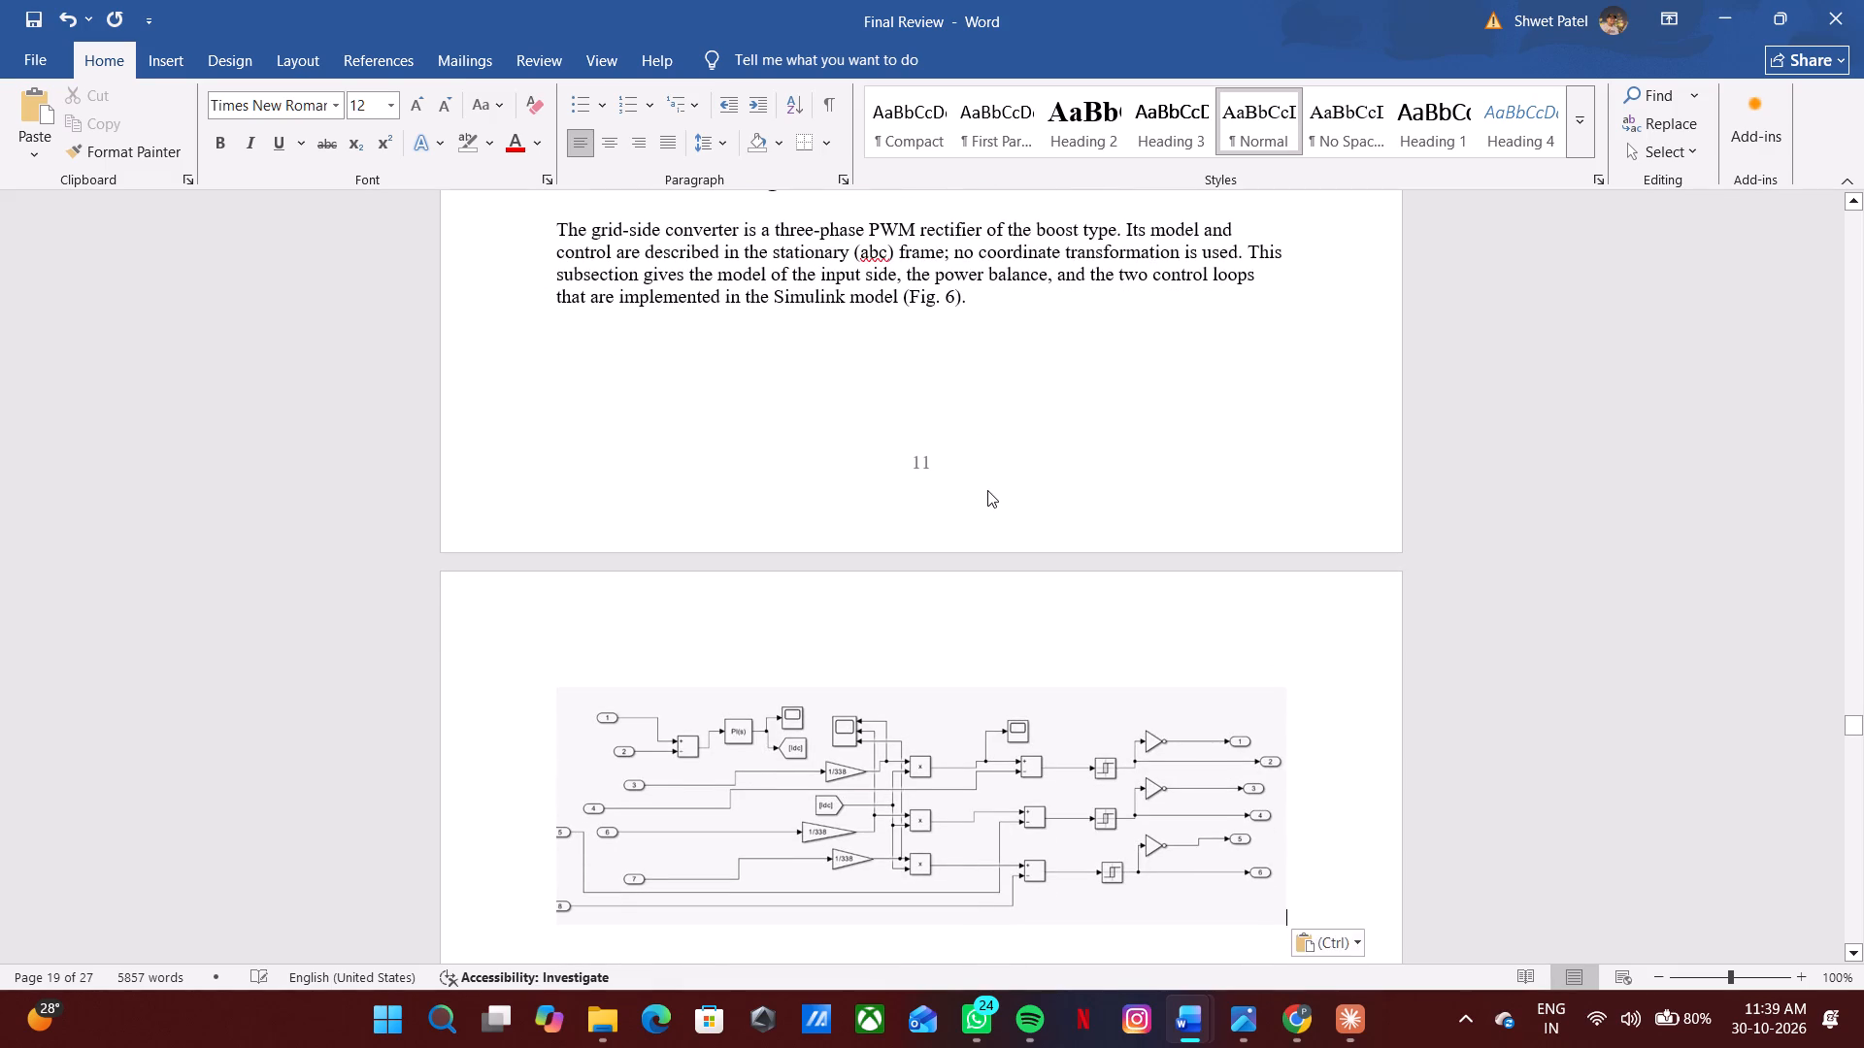
pyautogui.scroll(-6, 987, 491)
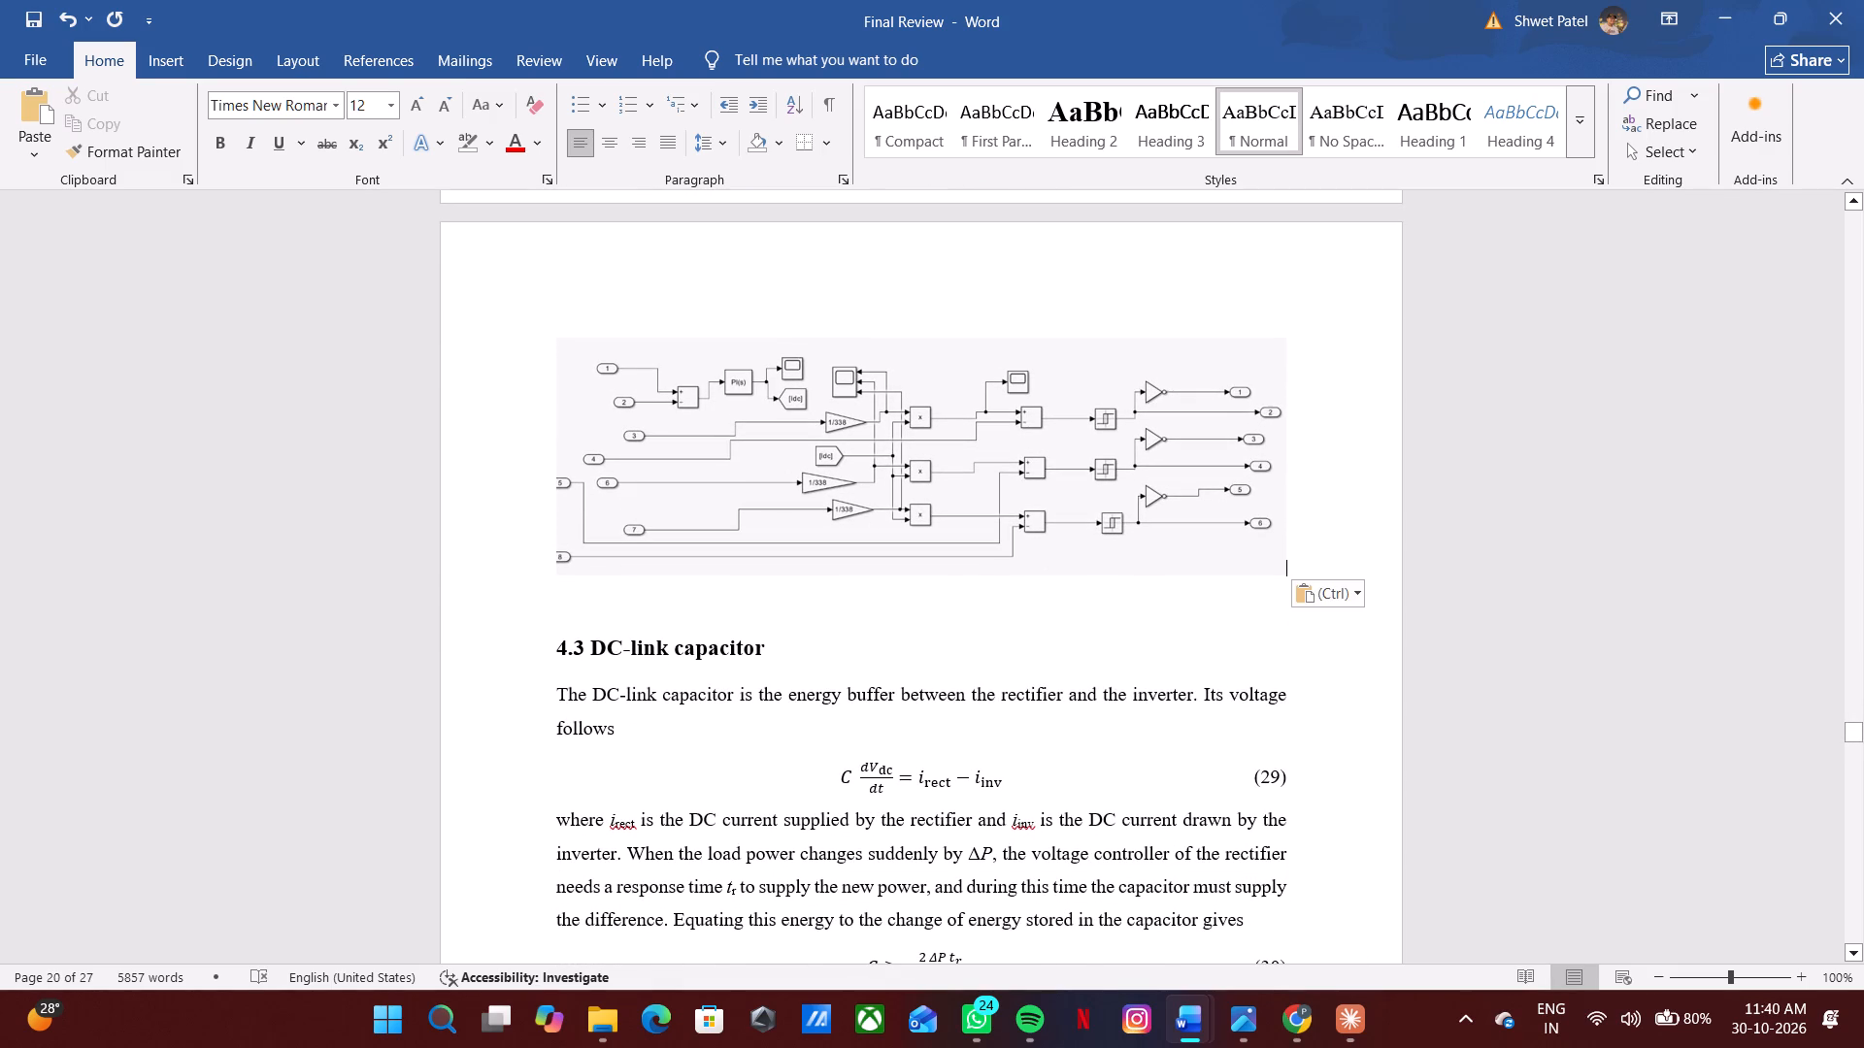
pyautogui.press('Return')
pyautogui.press('Return')
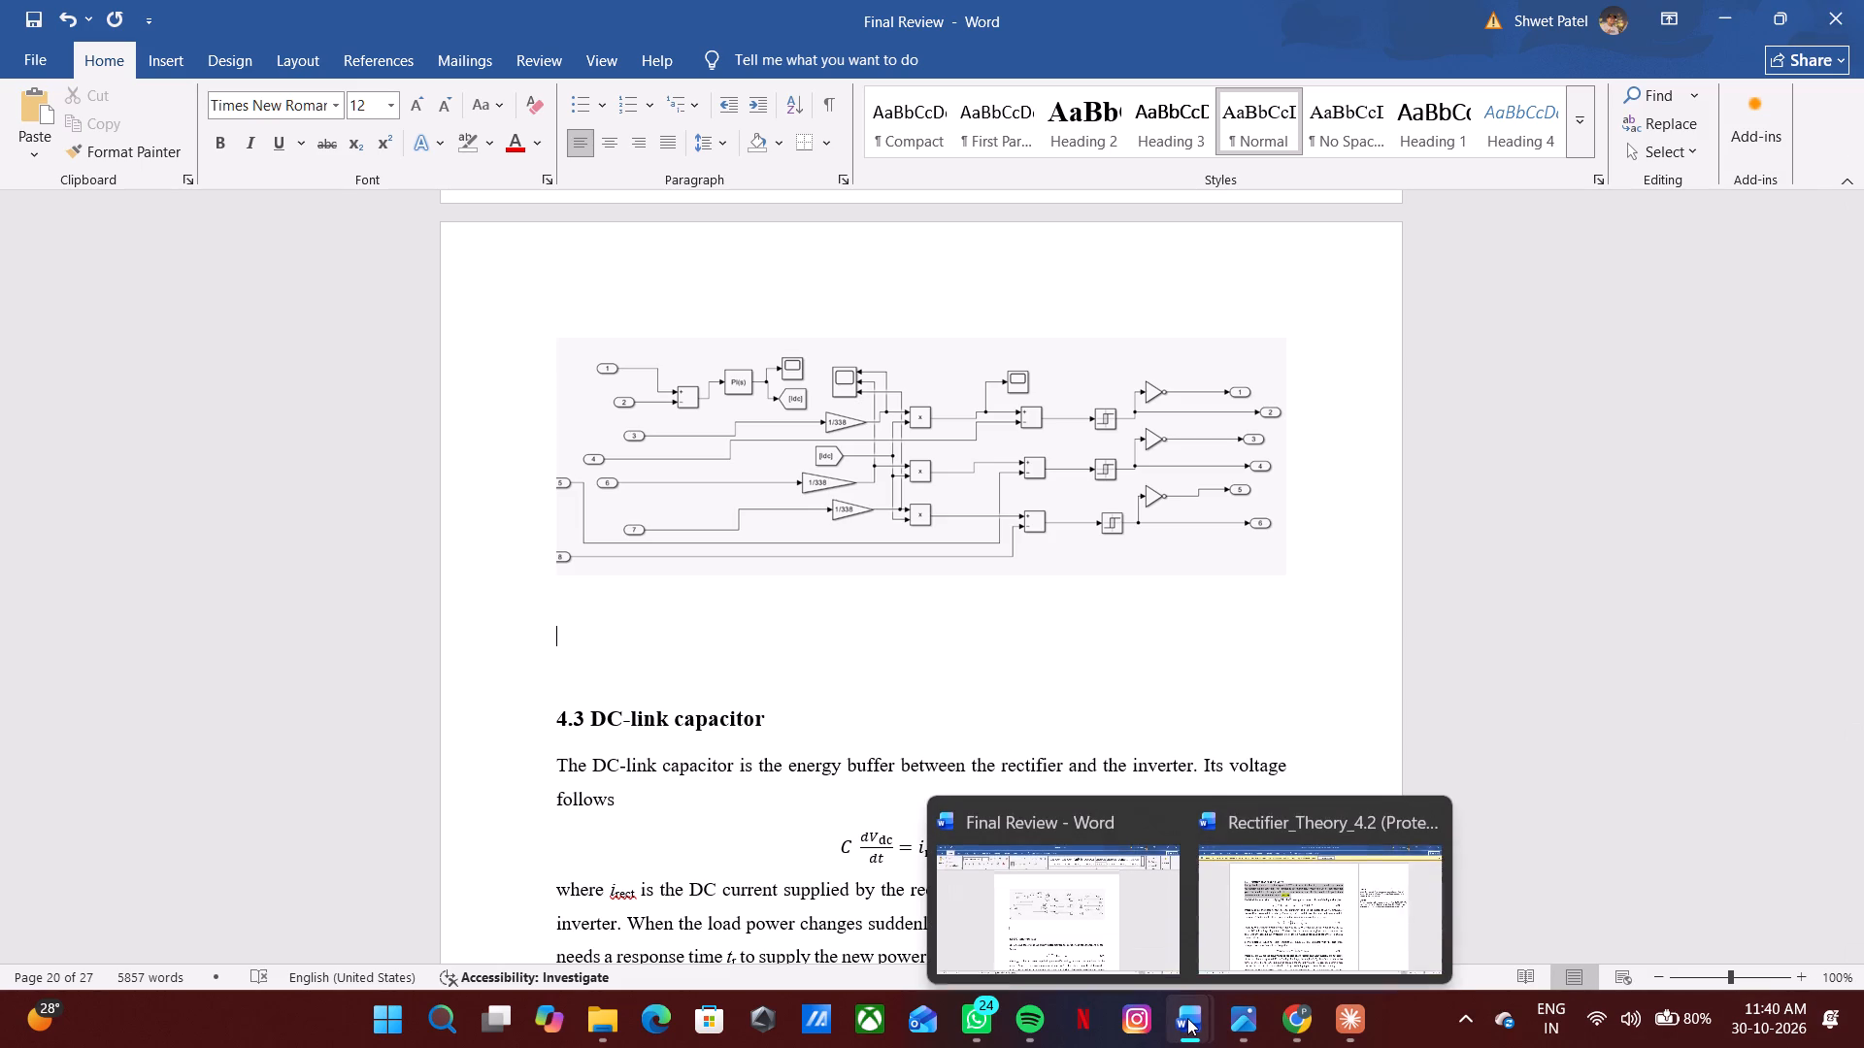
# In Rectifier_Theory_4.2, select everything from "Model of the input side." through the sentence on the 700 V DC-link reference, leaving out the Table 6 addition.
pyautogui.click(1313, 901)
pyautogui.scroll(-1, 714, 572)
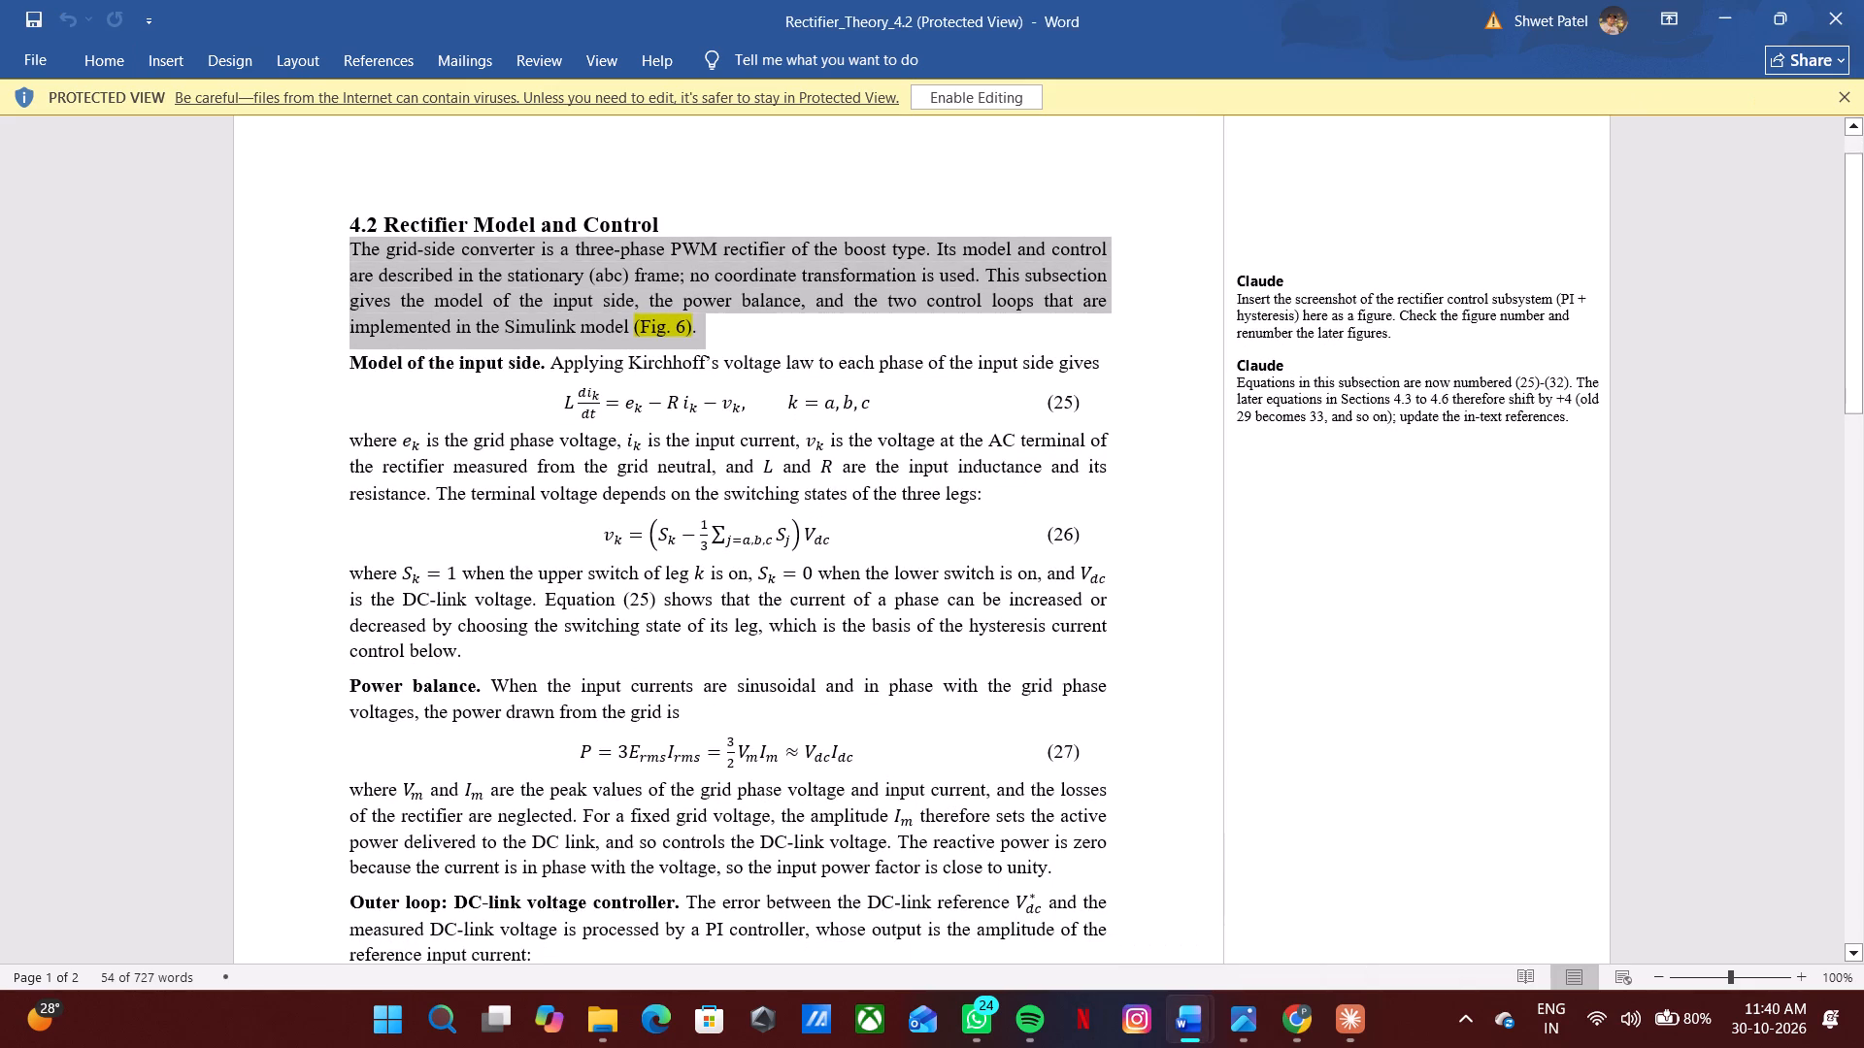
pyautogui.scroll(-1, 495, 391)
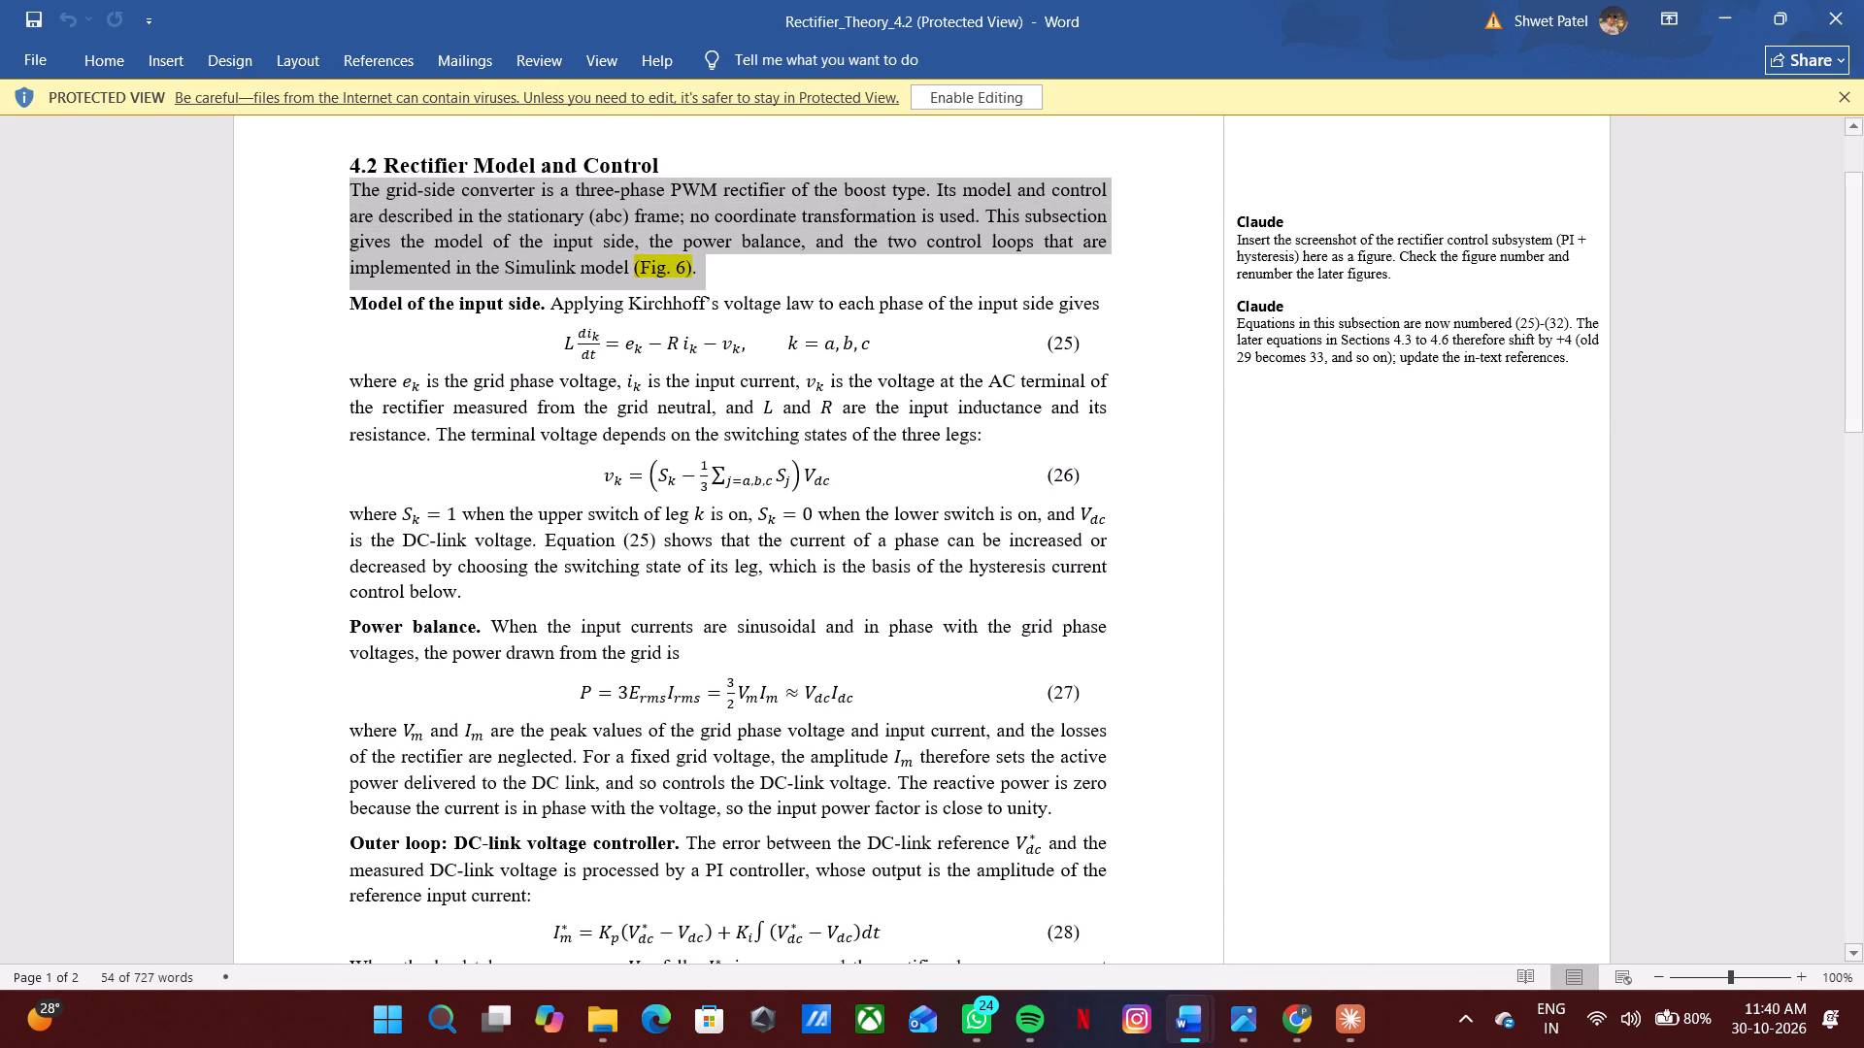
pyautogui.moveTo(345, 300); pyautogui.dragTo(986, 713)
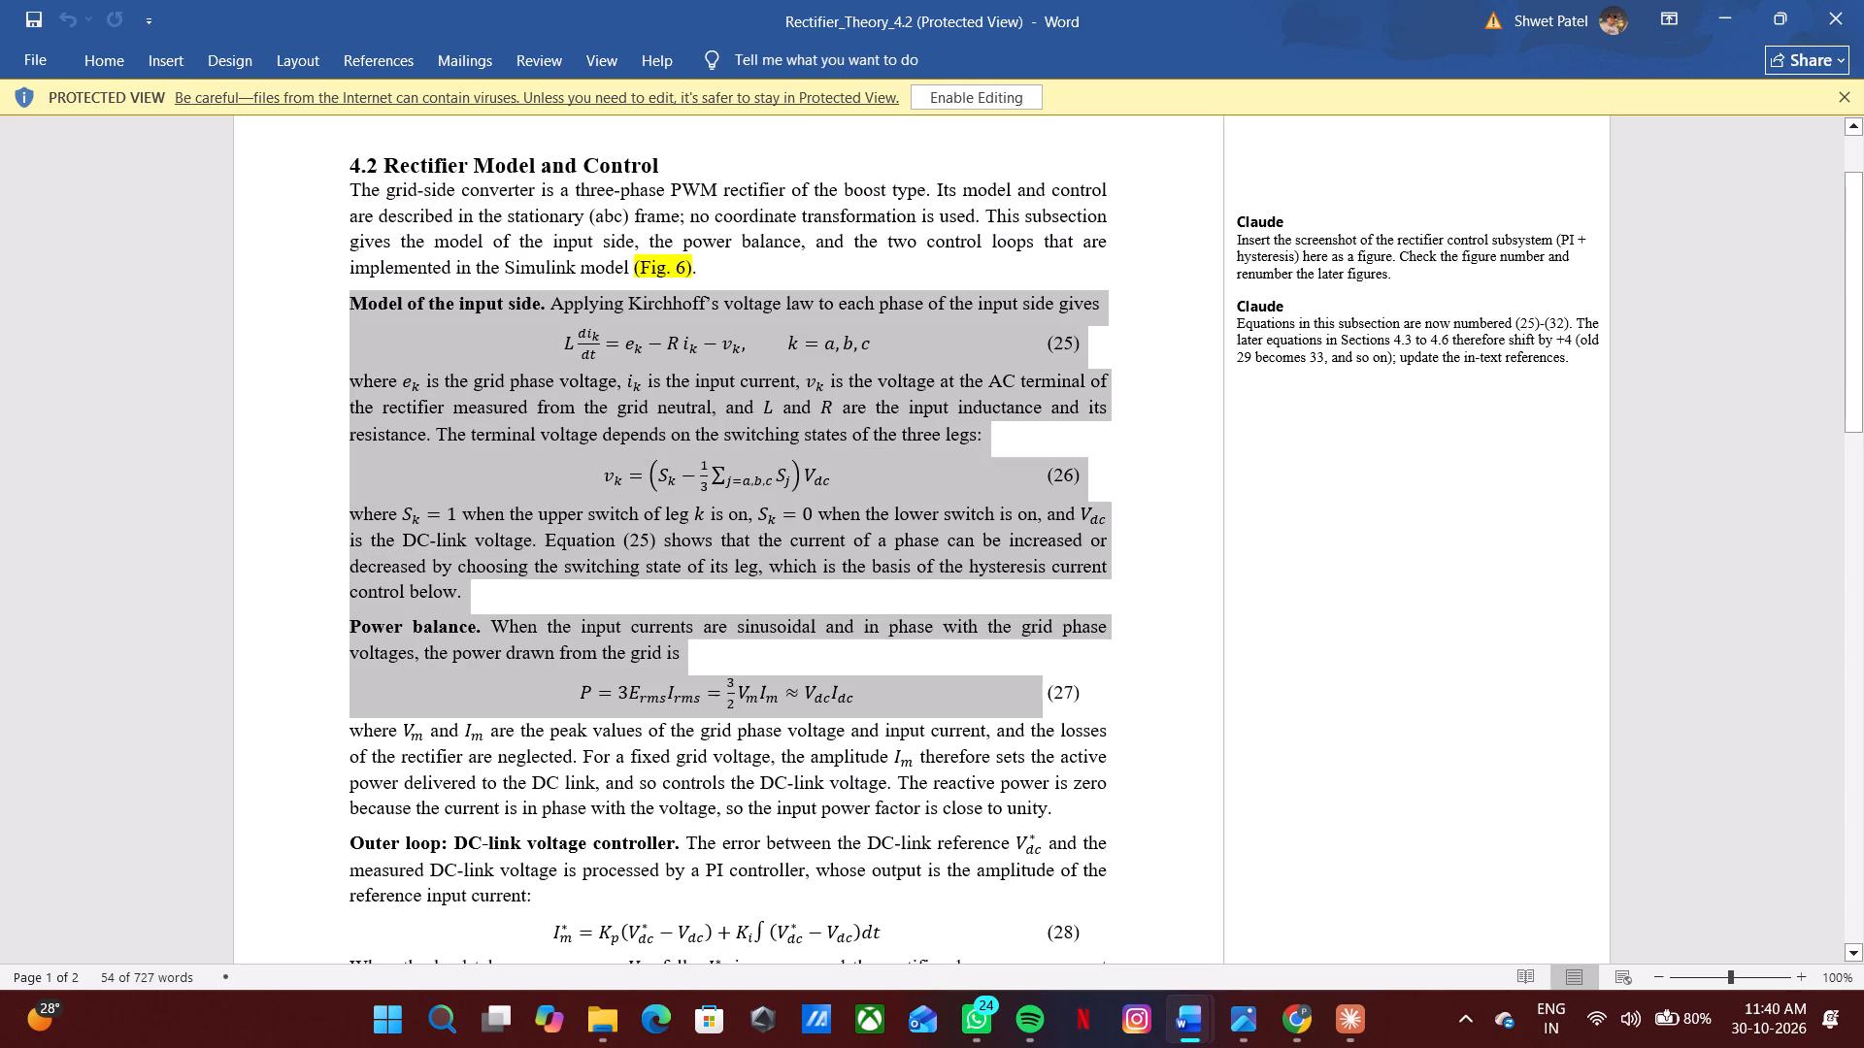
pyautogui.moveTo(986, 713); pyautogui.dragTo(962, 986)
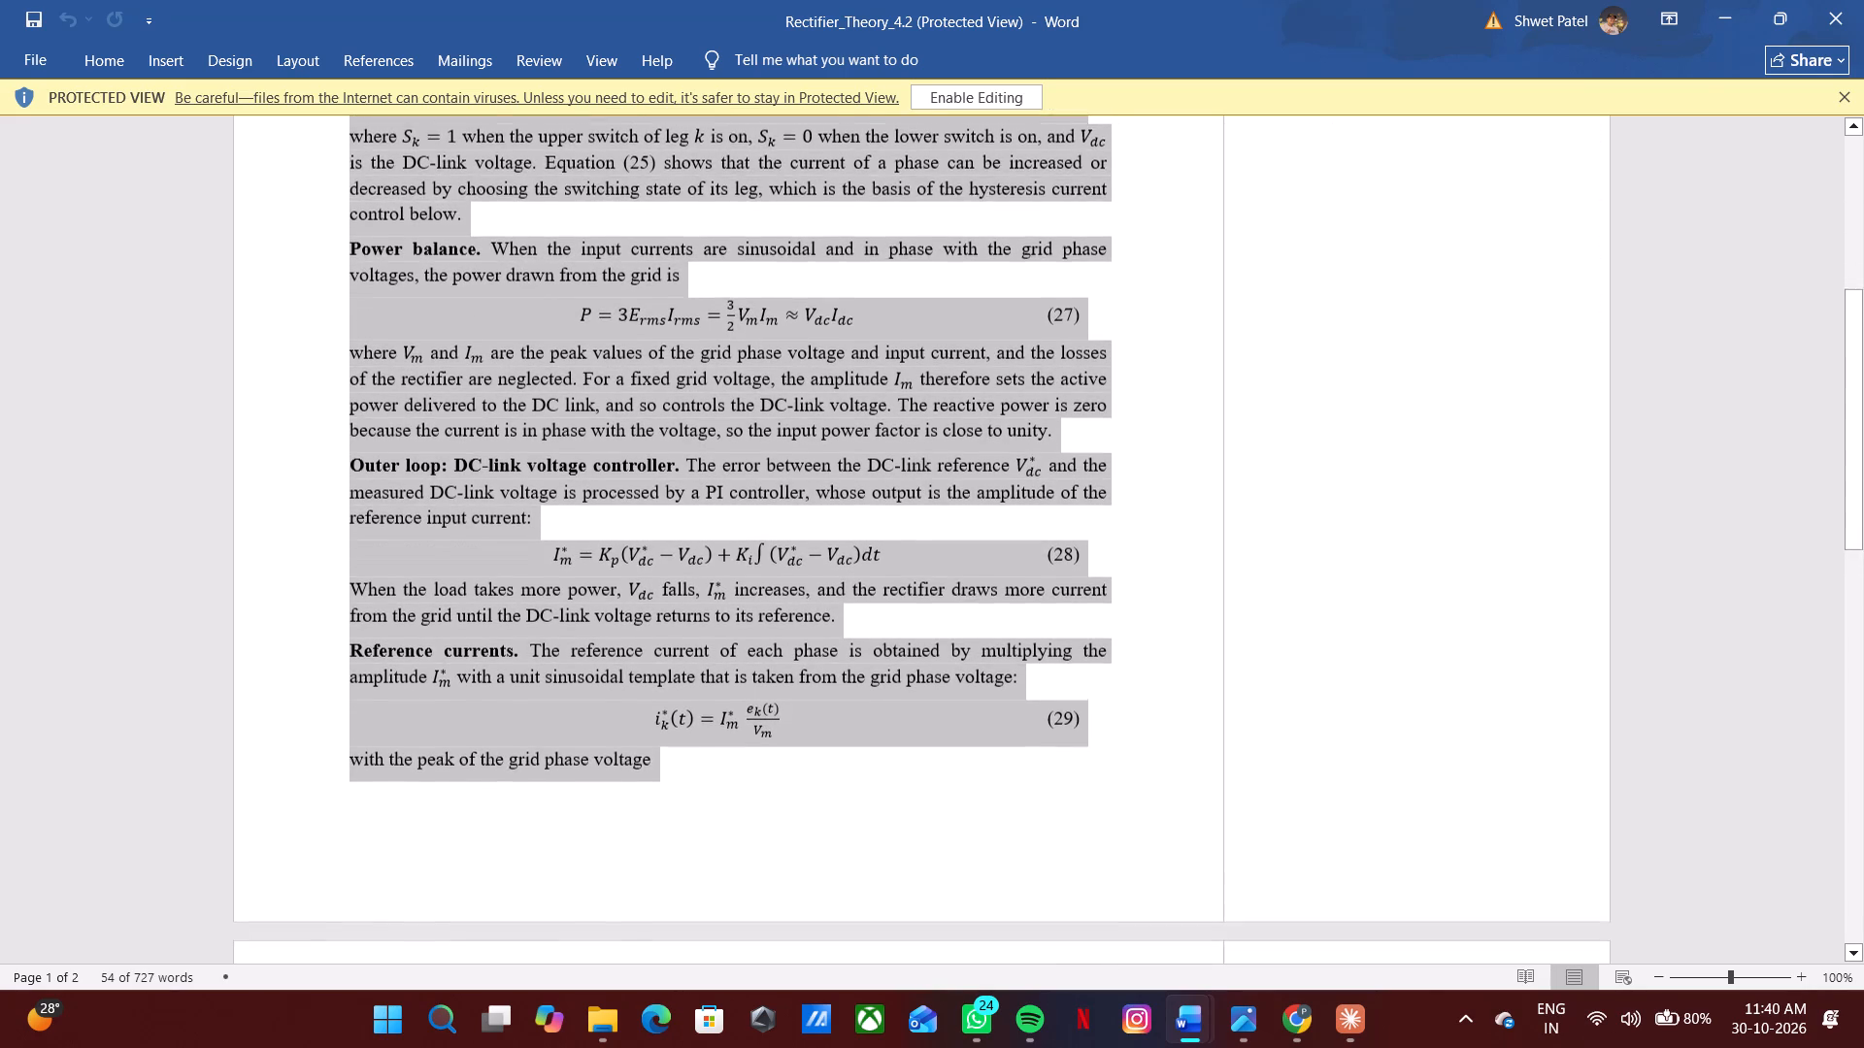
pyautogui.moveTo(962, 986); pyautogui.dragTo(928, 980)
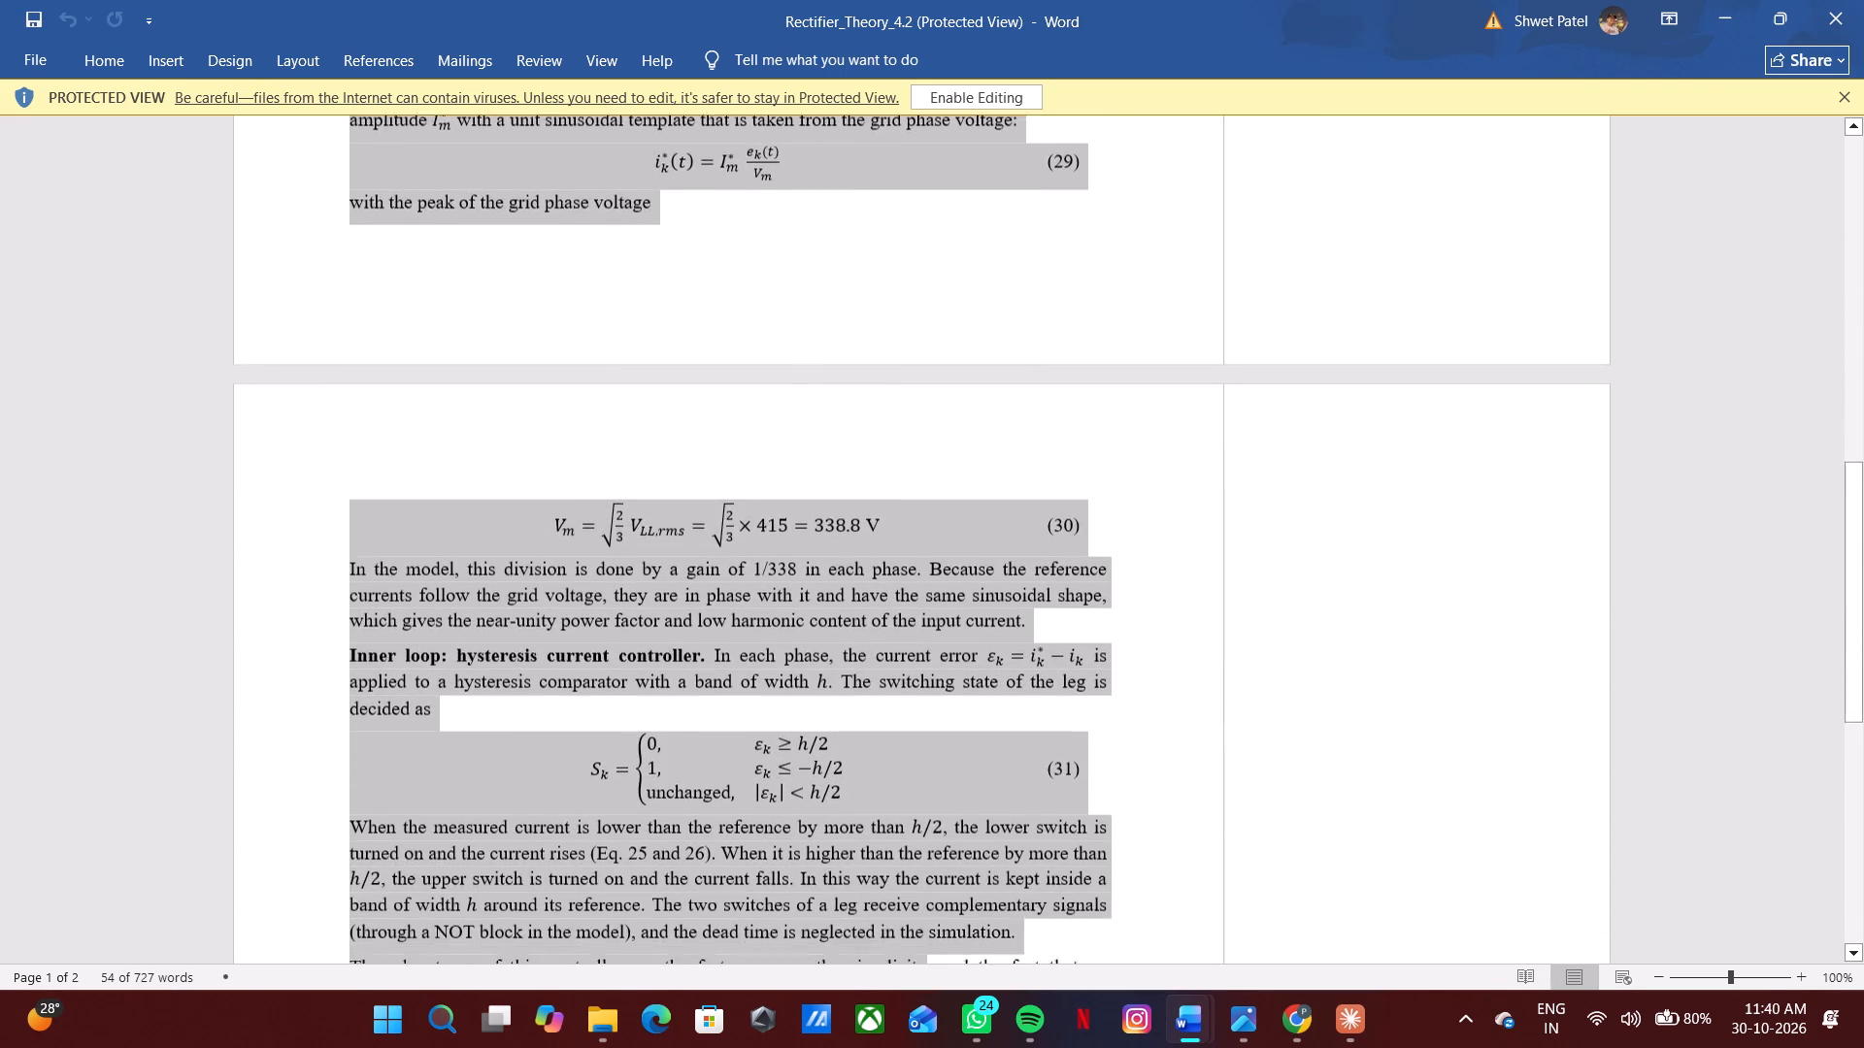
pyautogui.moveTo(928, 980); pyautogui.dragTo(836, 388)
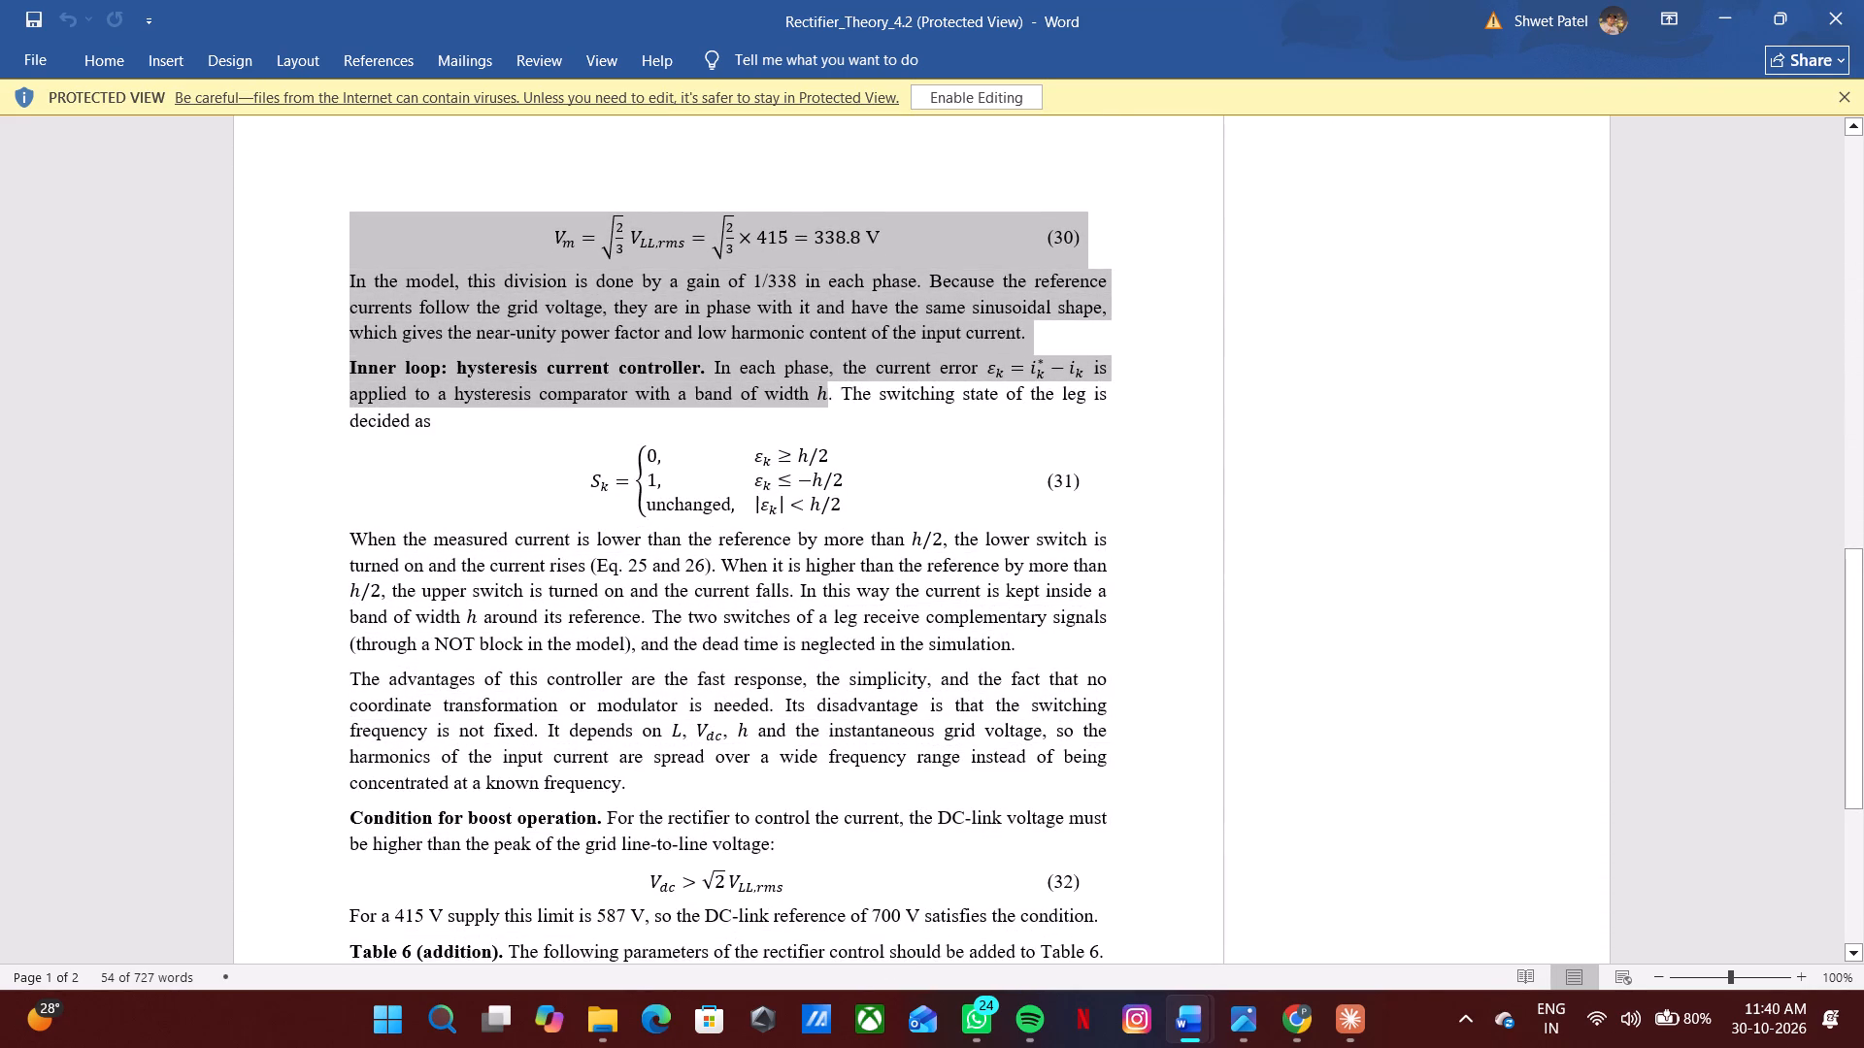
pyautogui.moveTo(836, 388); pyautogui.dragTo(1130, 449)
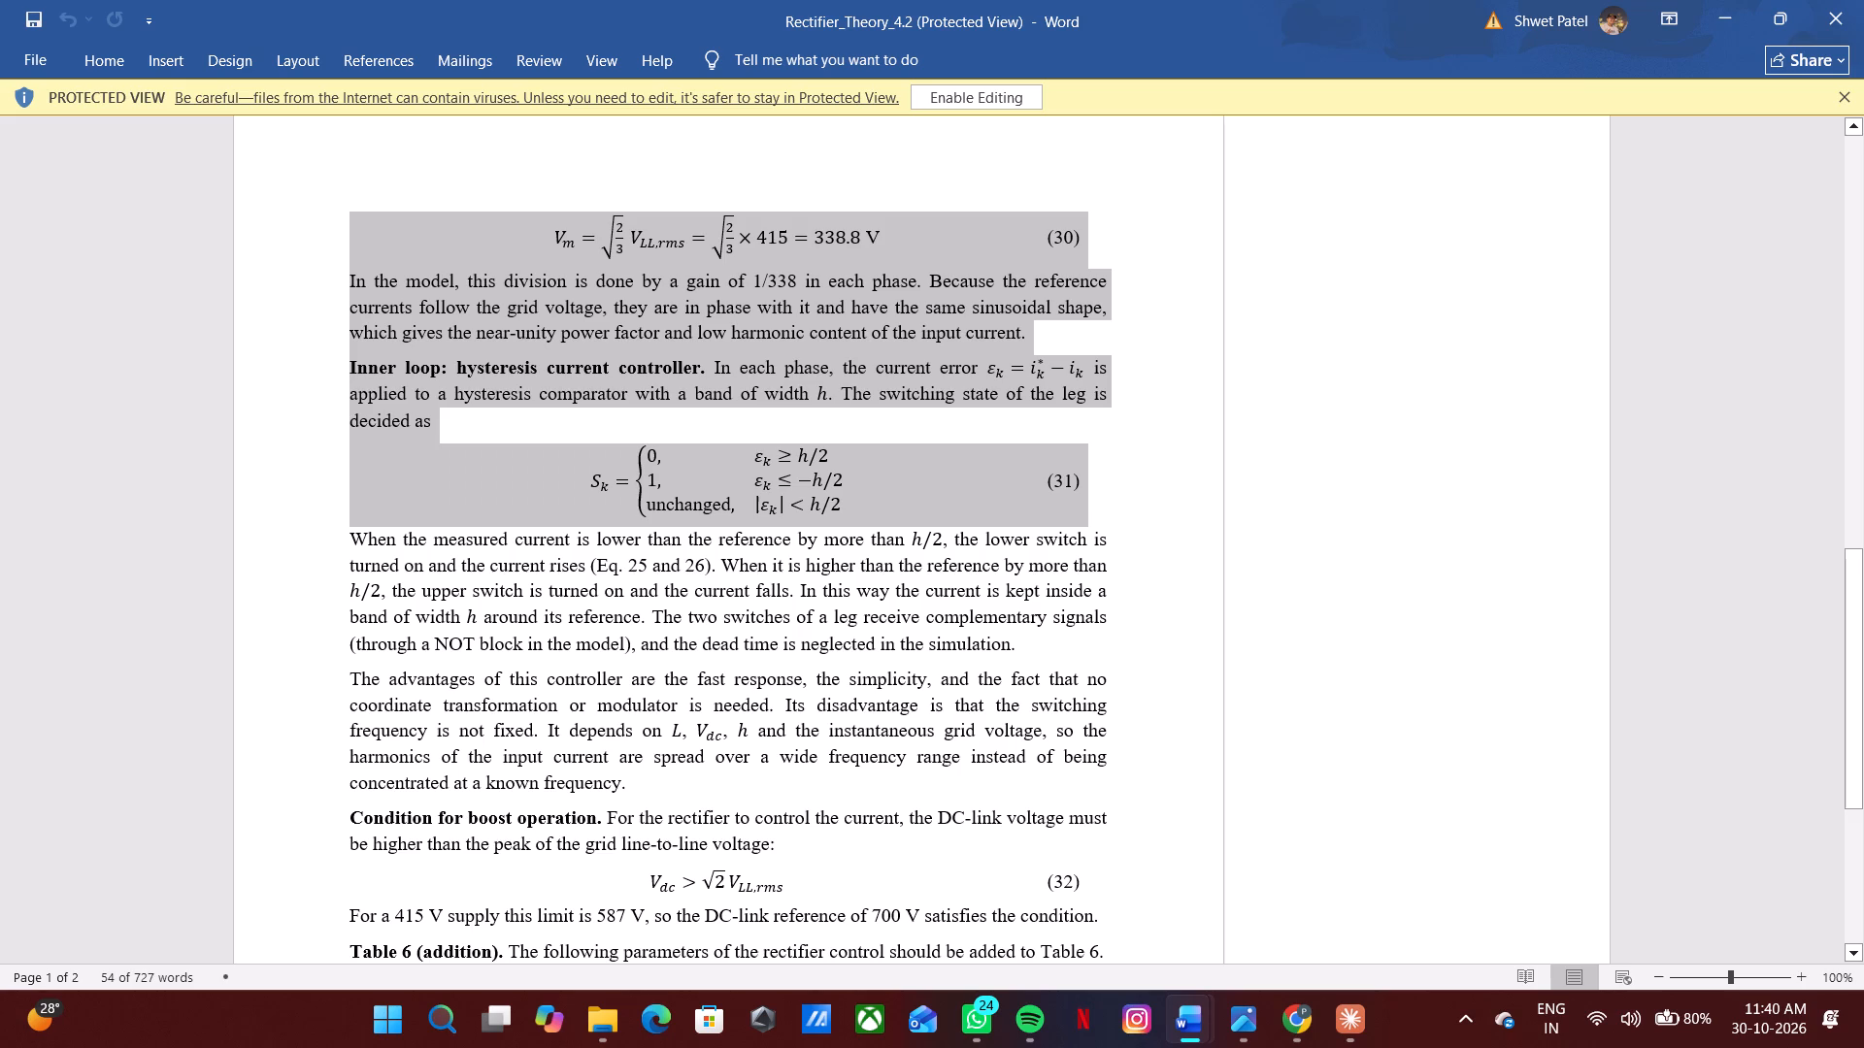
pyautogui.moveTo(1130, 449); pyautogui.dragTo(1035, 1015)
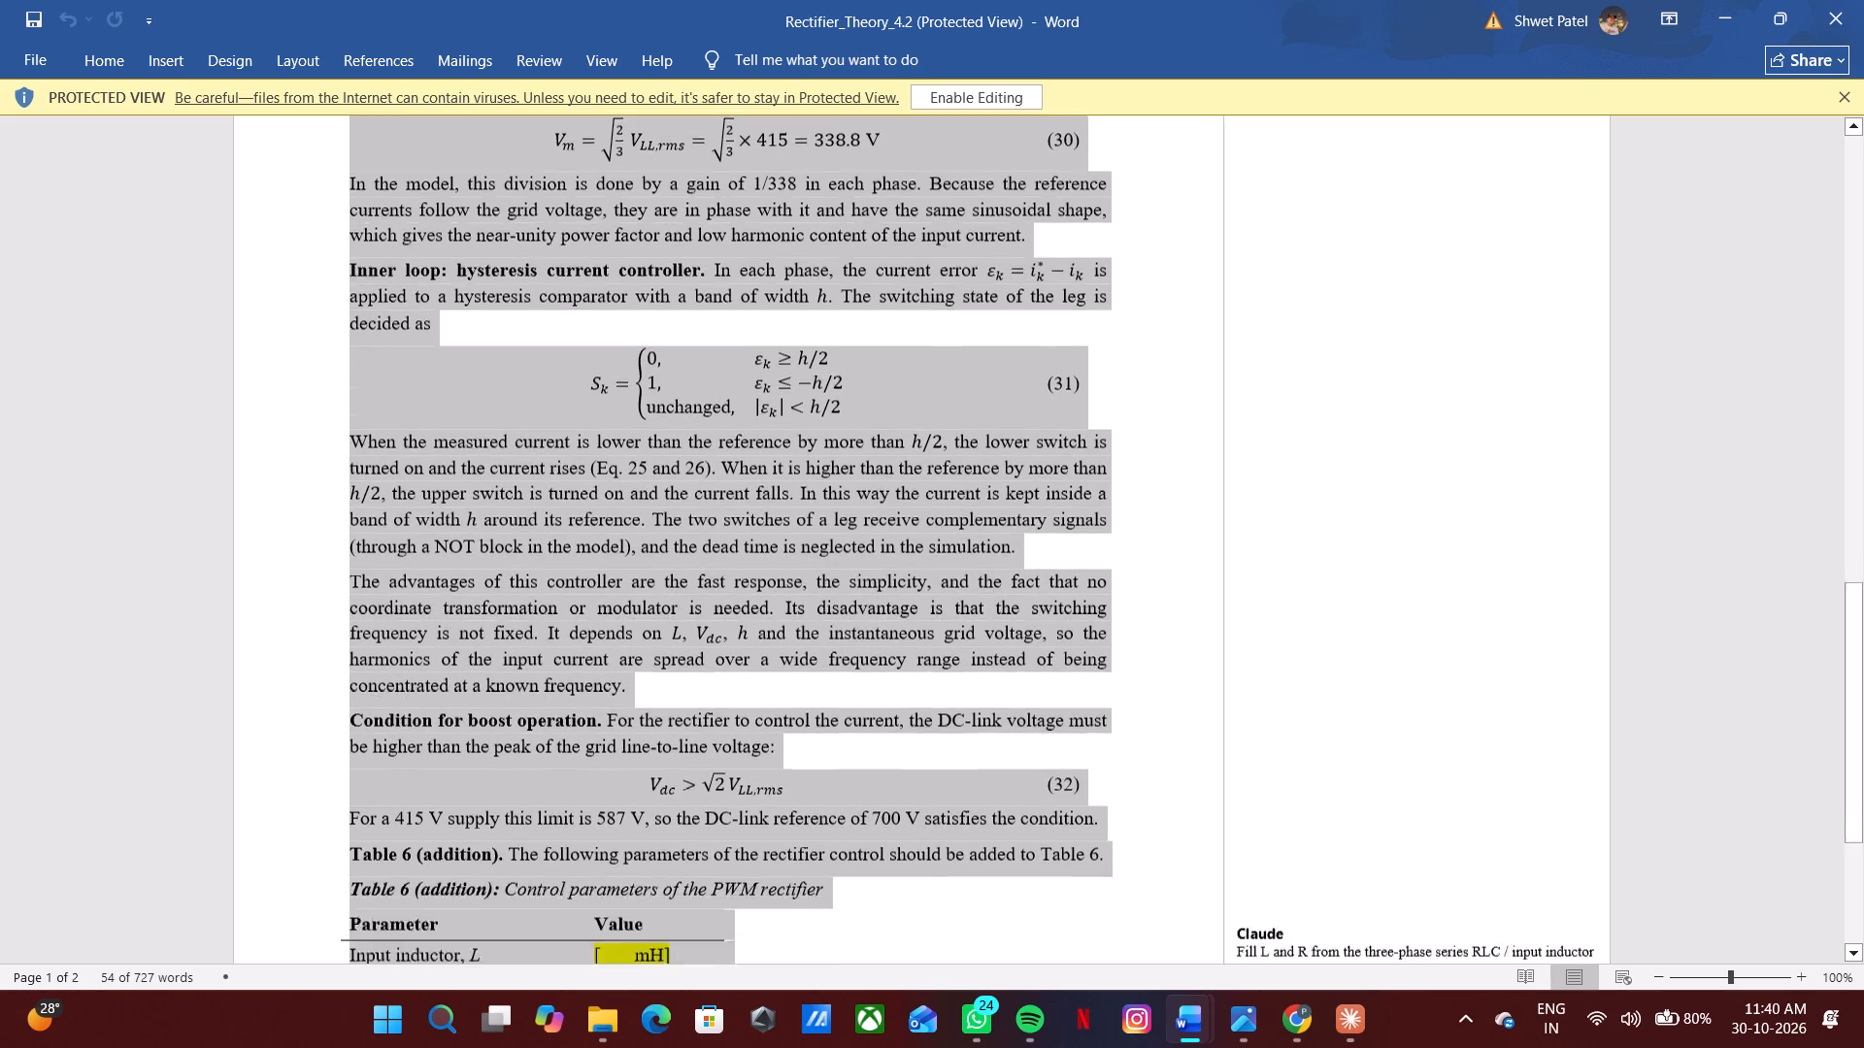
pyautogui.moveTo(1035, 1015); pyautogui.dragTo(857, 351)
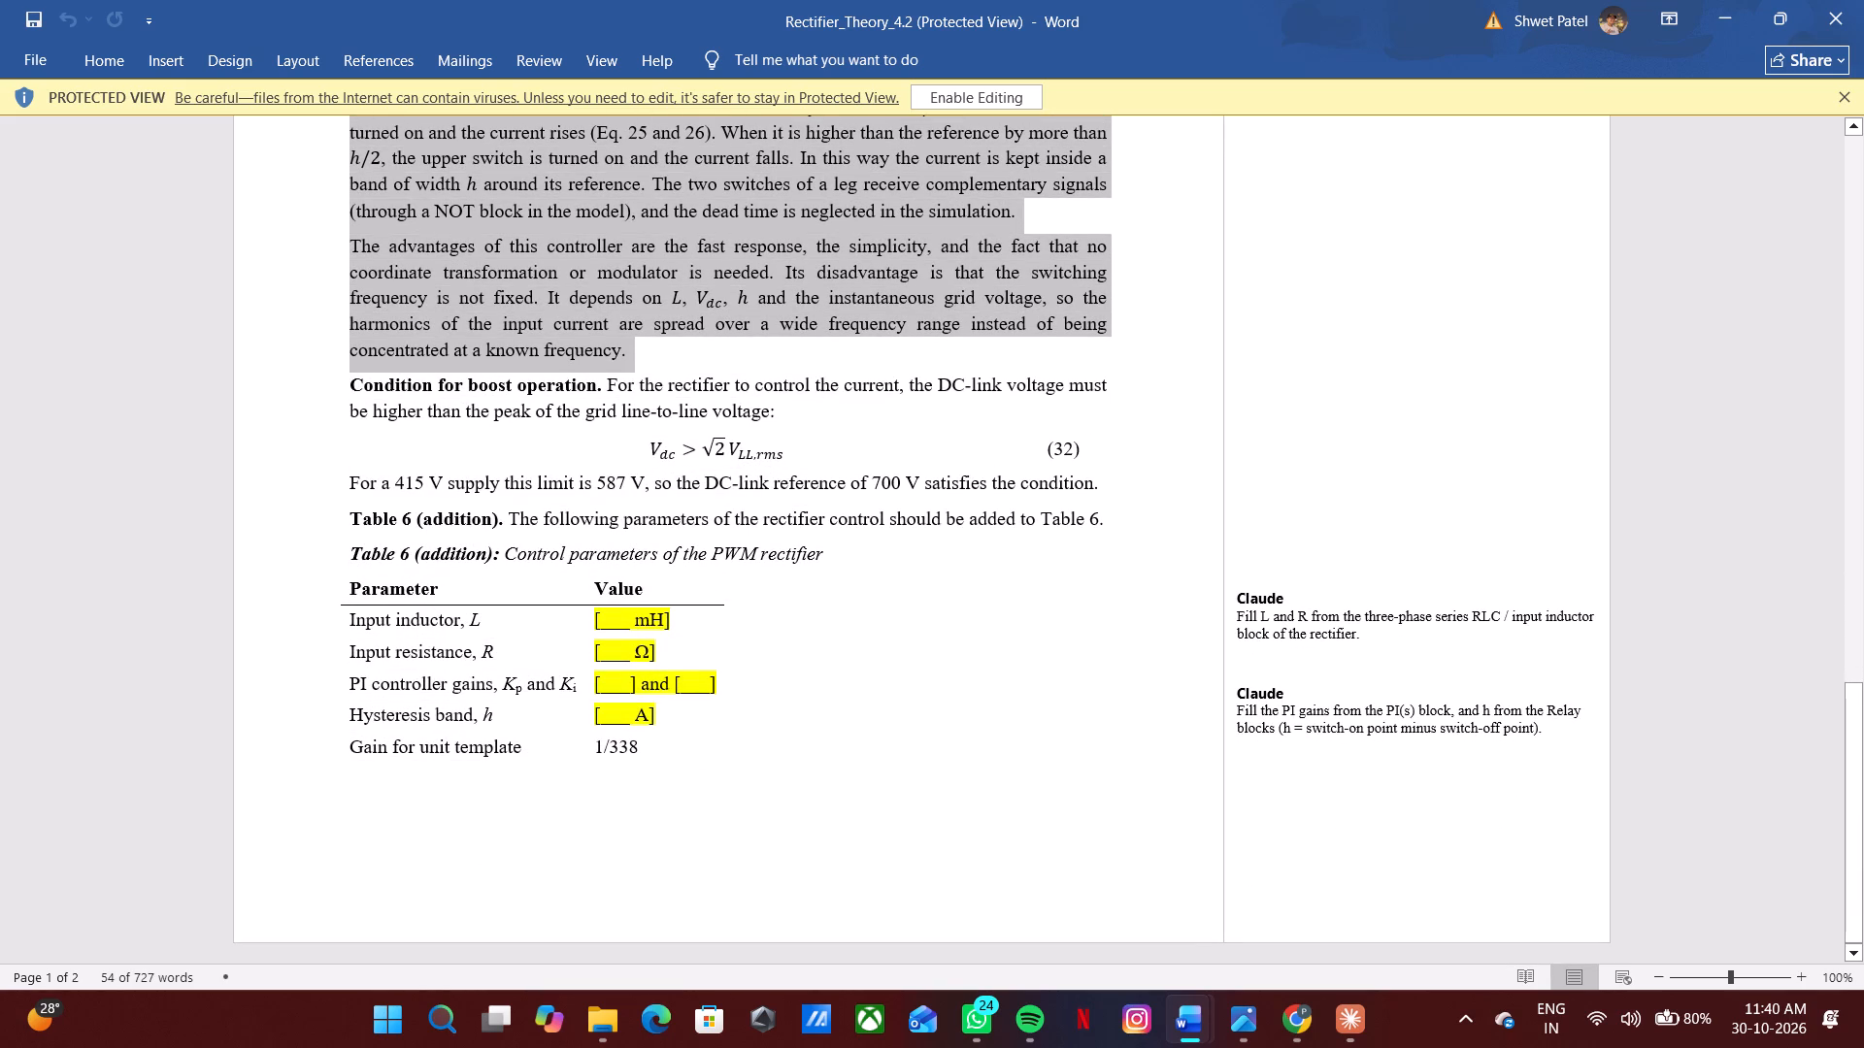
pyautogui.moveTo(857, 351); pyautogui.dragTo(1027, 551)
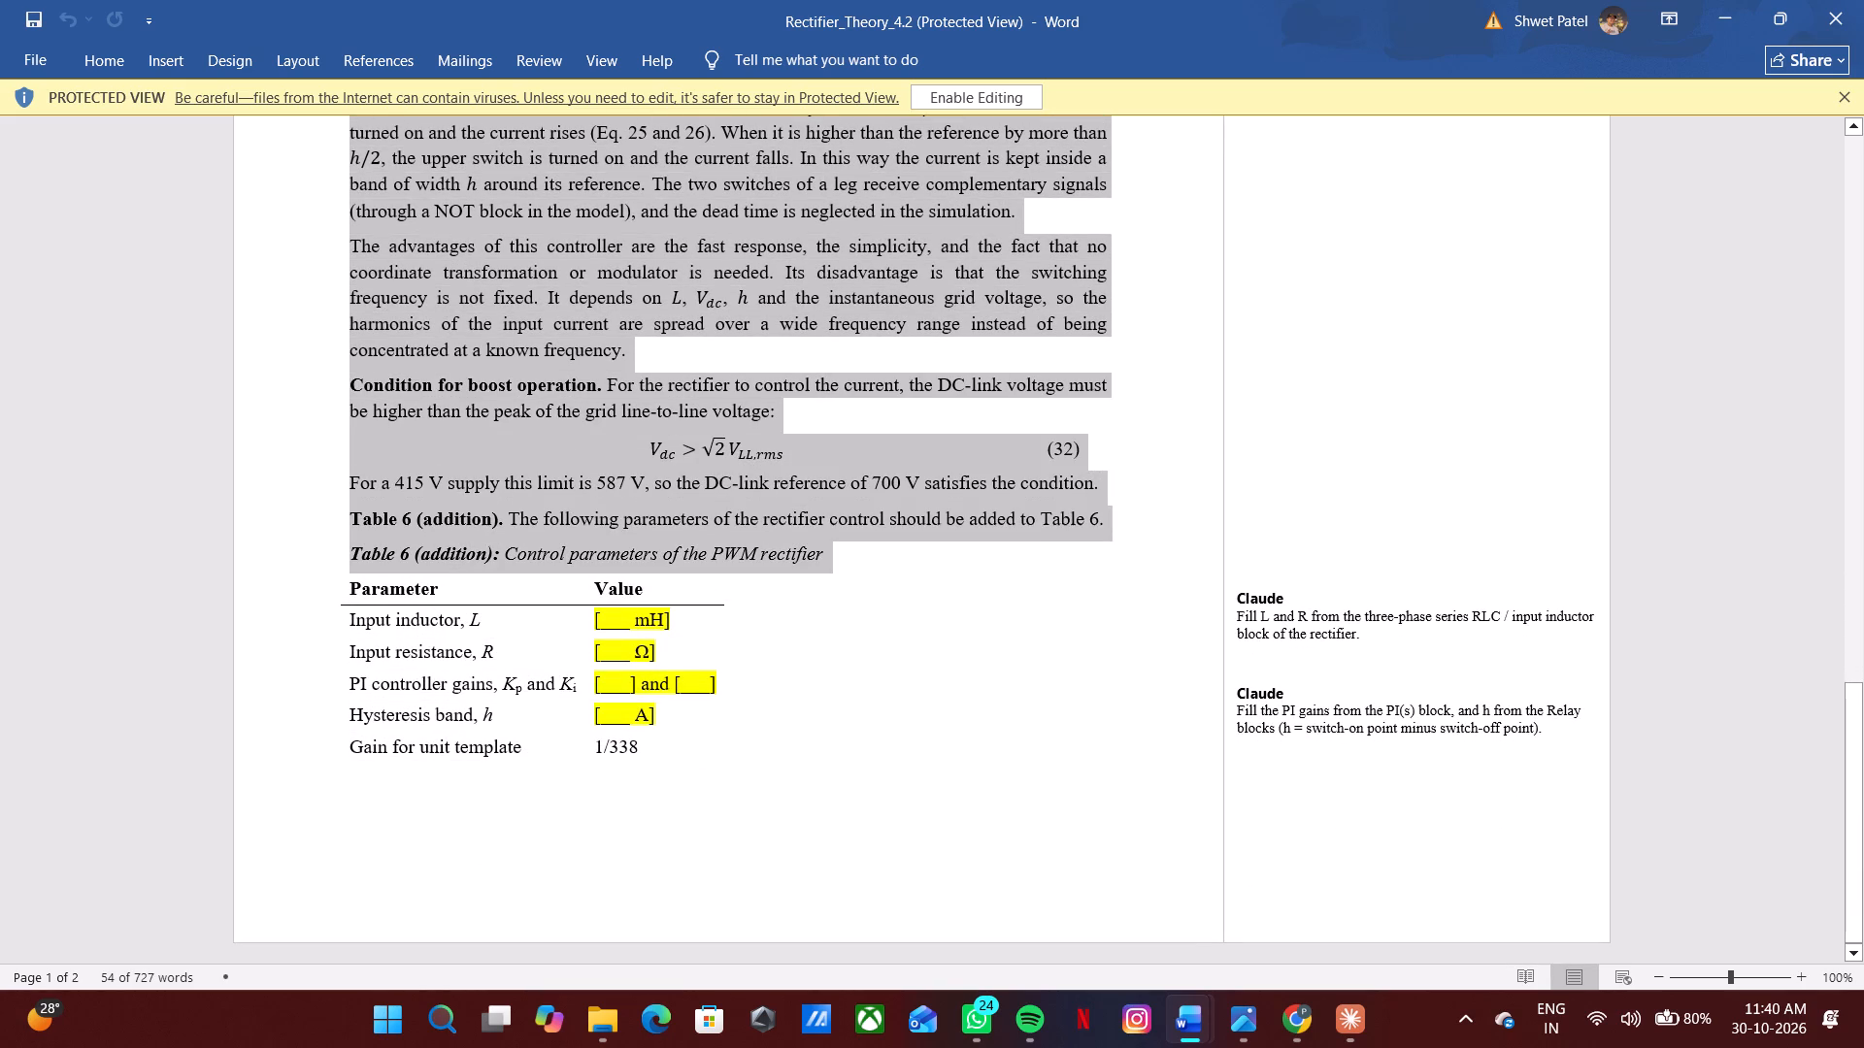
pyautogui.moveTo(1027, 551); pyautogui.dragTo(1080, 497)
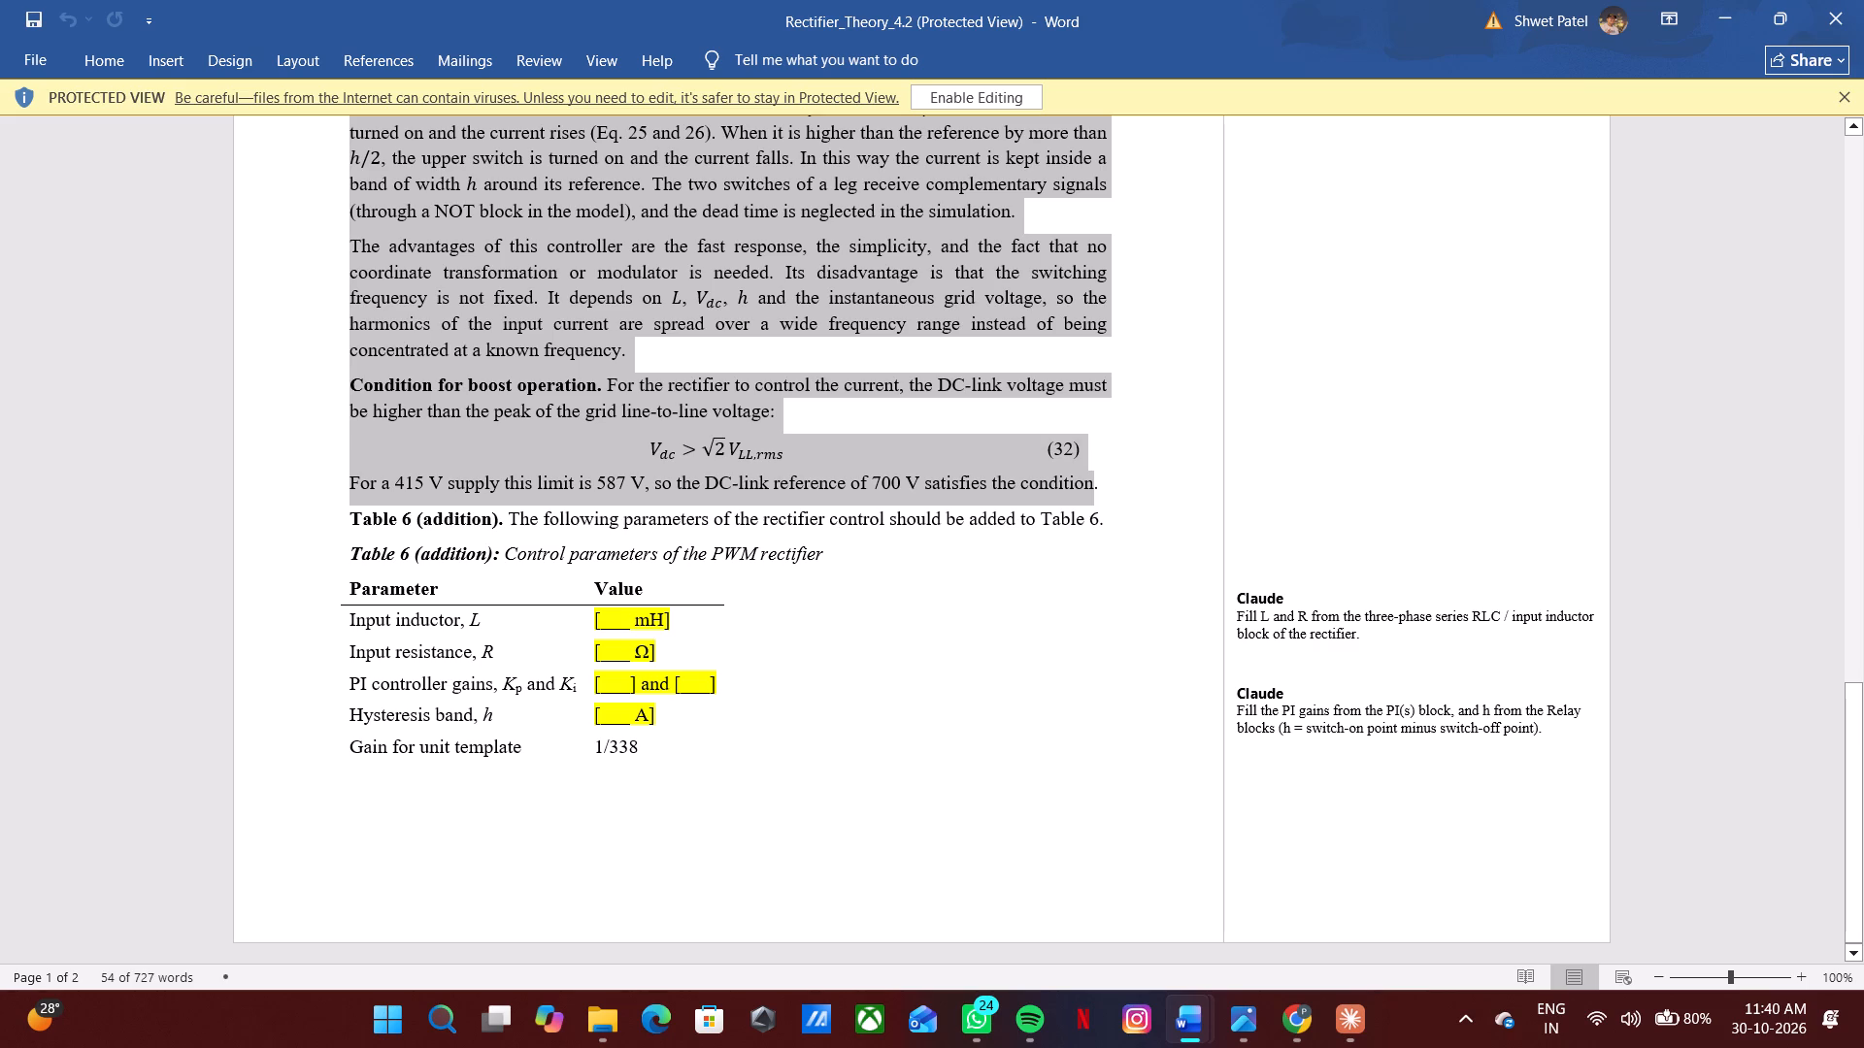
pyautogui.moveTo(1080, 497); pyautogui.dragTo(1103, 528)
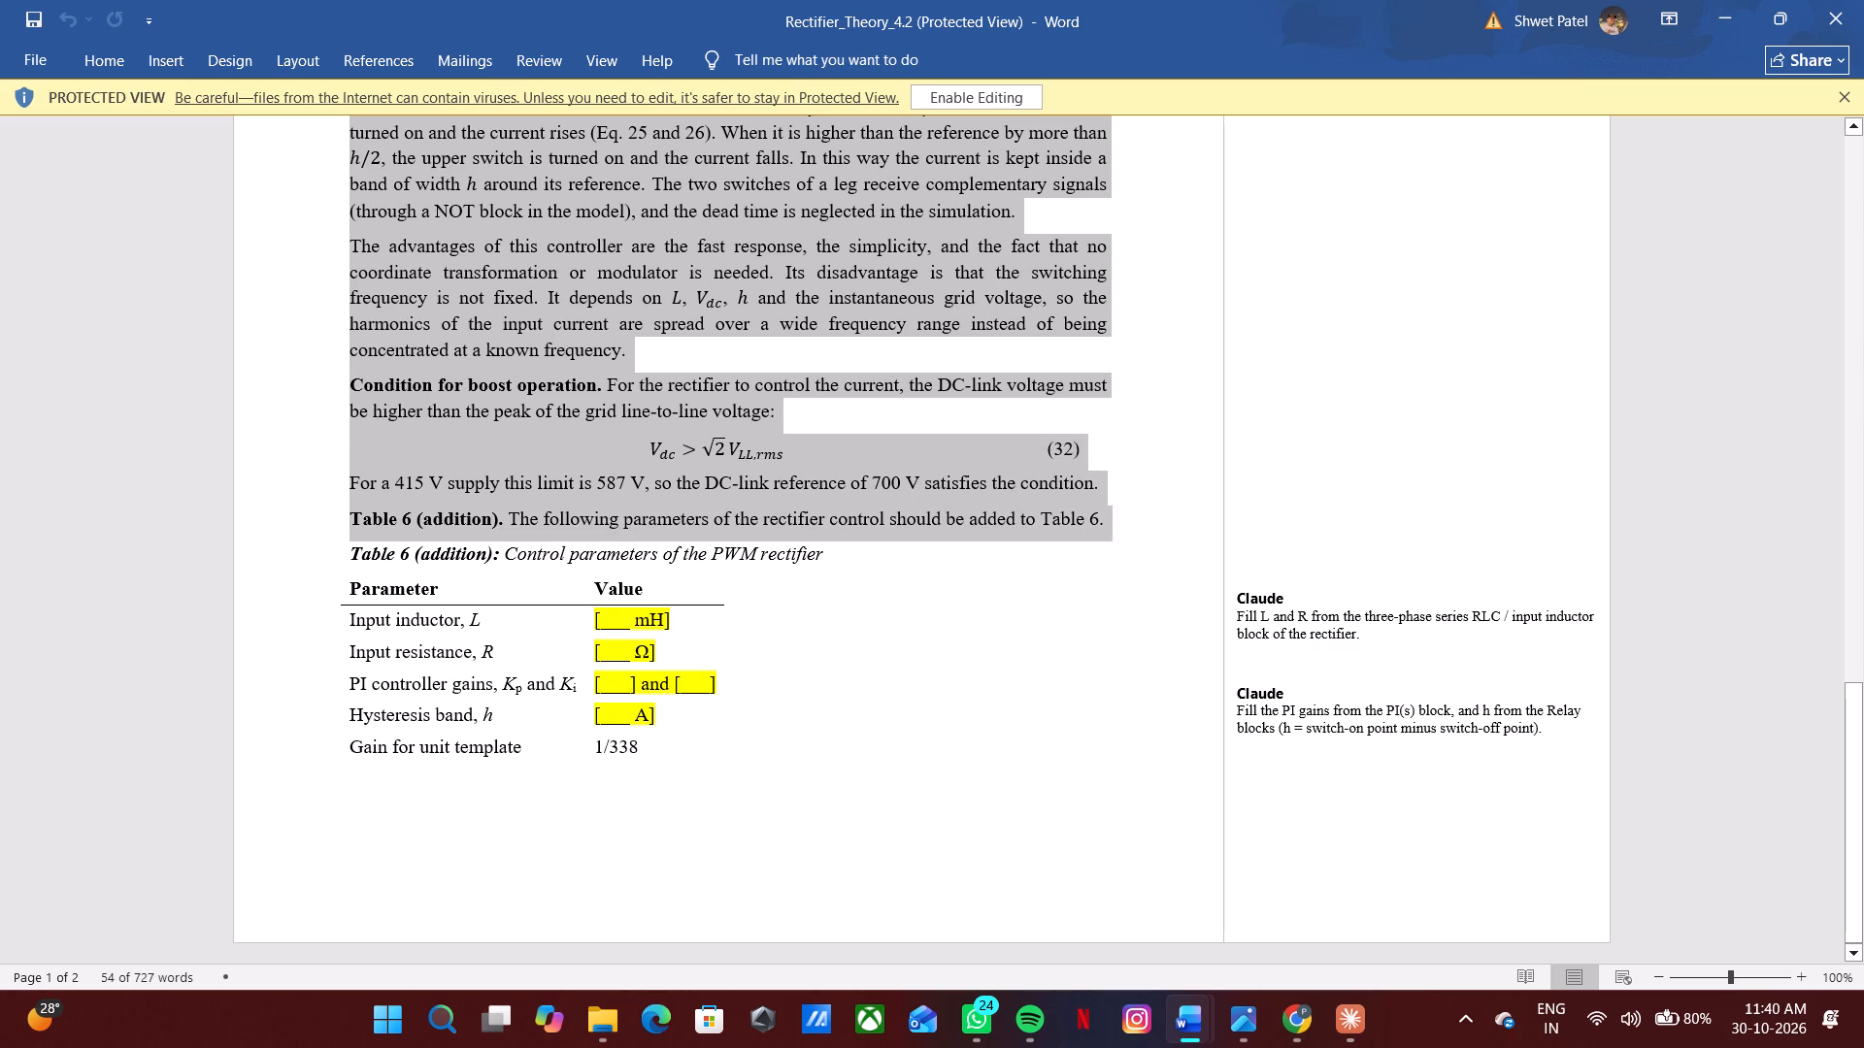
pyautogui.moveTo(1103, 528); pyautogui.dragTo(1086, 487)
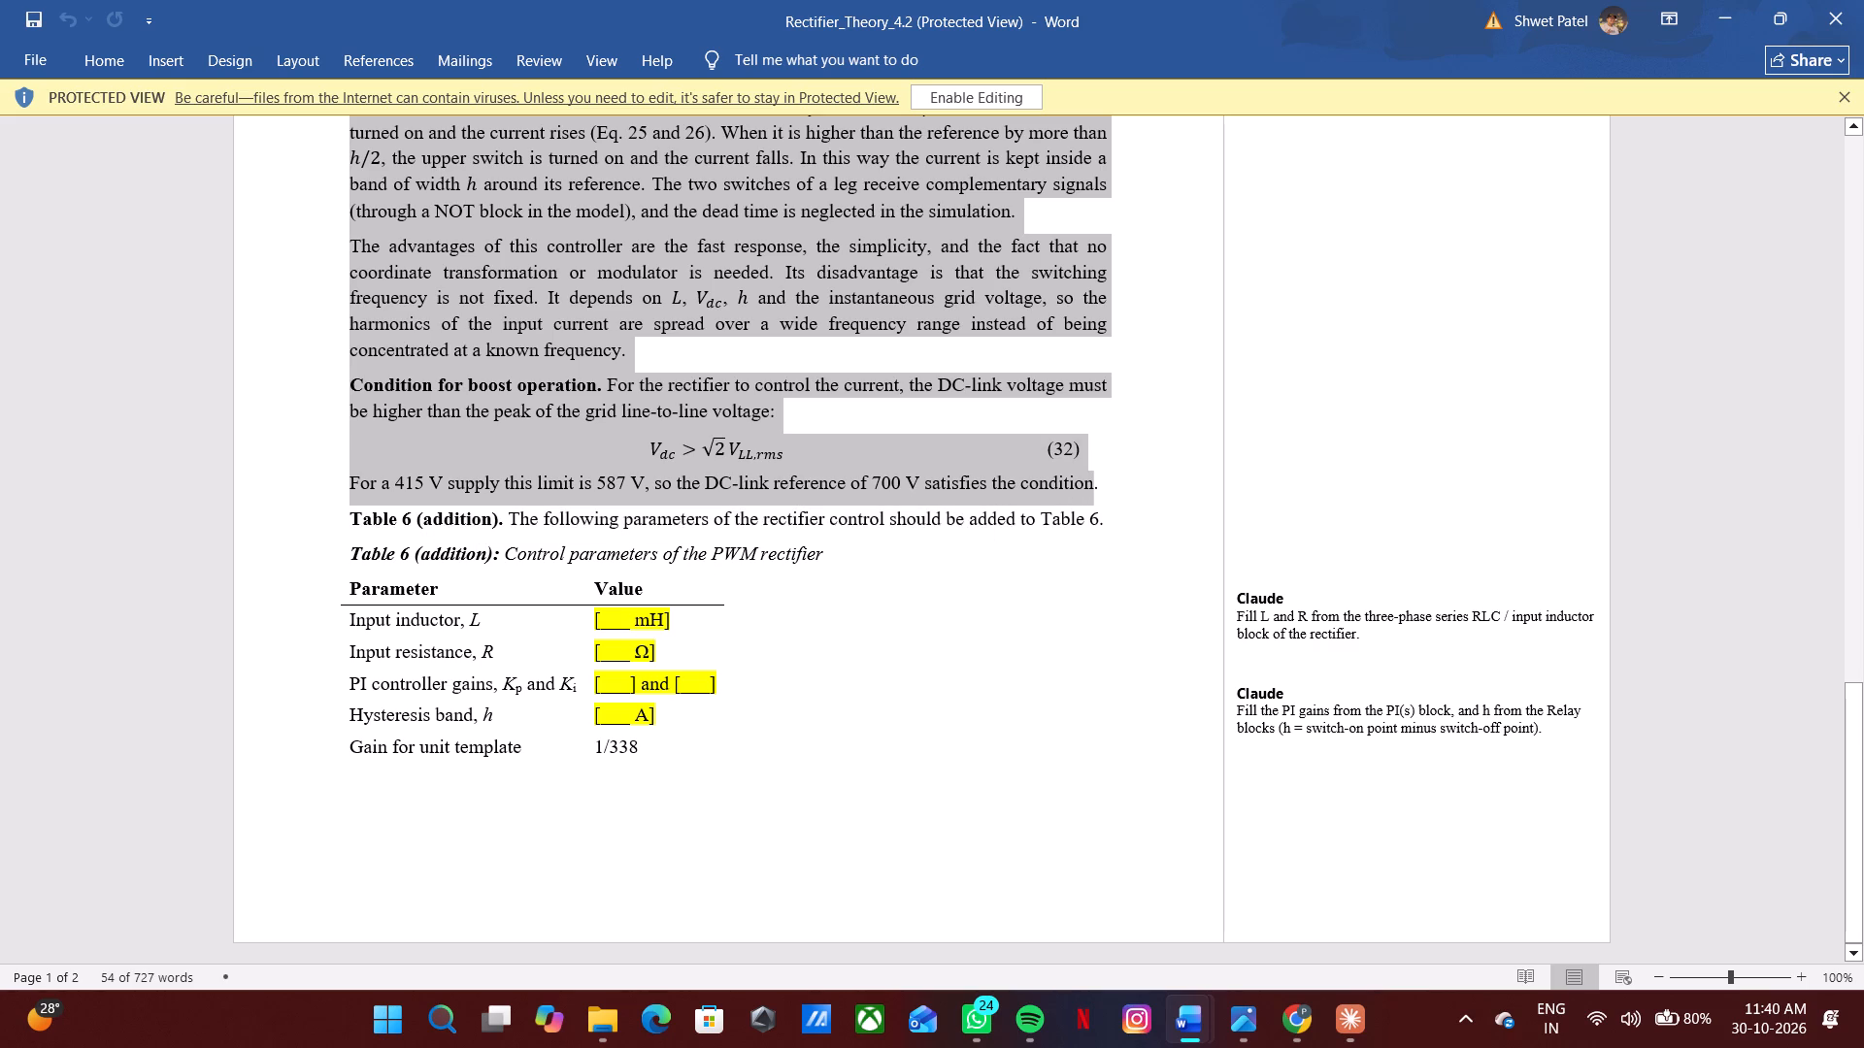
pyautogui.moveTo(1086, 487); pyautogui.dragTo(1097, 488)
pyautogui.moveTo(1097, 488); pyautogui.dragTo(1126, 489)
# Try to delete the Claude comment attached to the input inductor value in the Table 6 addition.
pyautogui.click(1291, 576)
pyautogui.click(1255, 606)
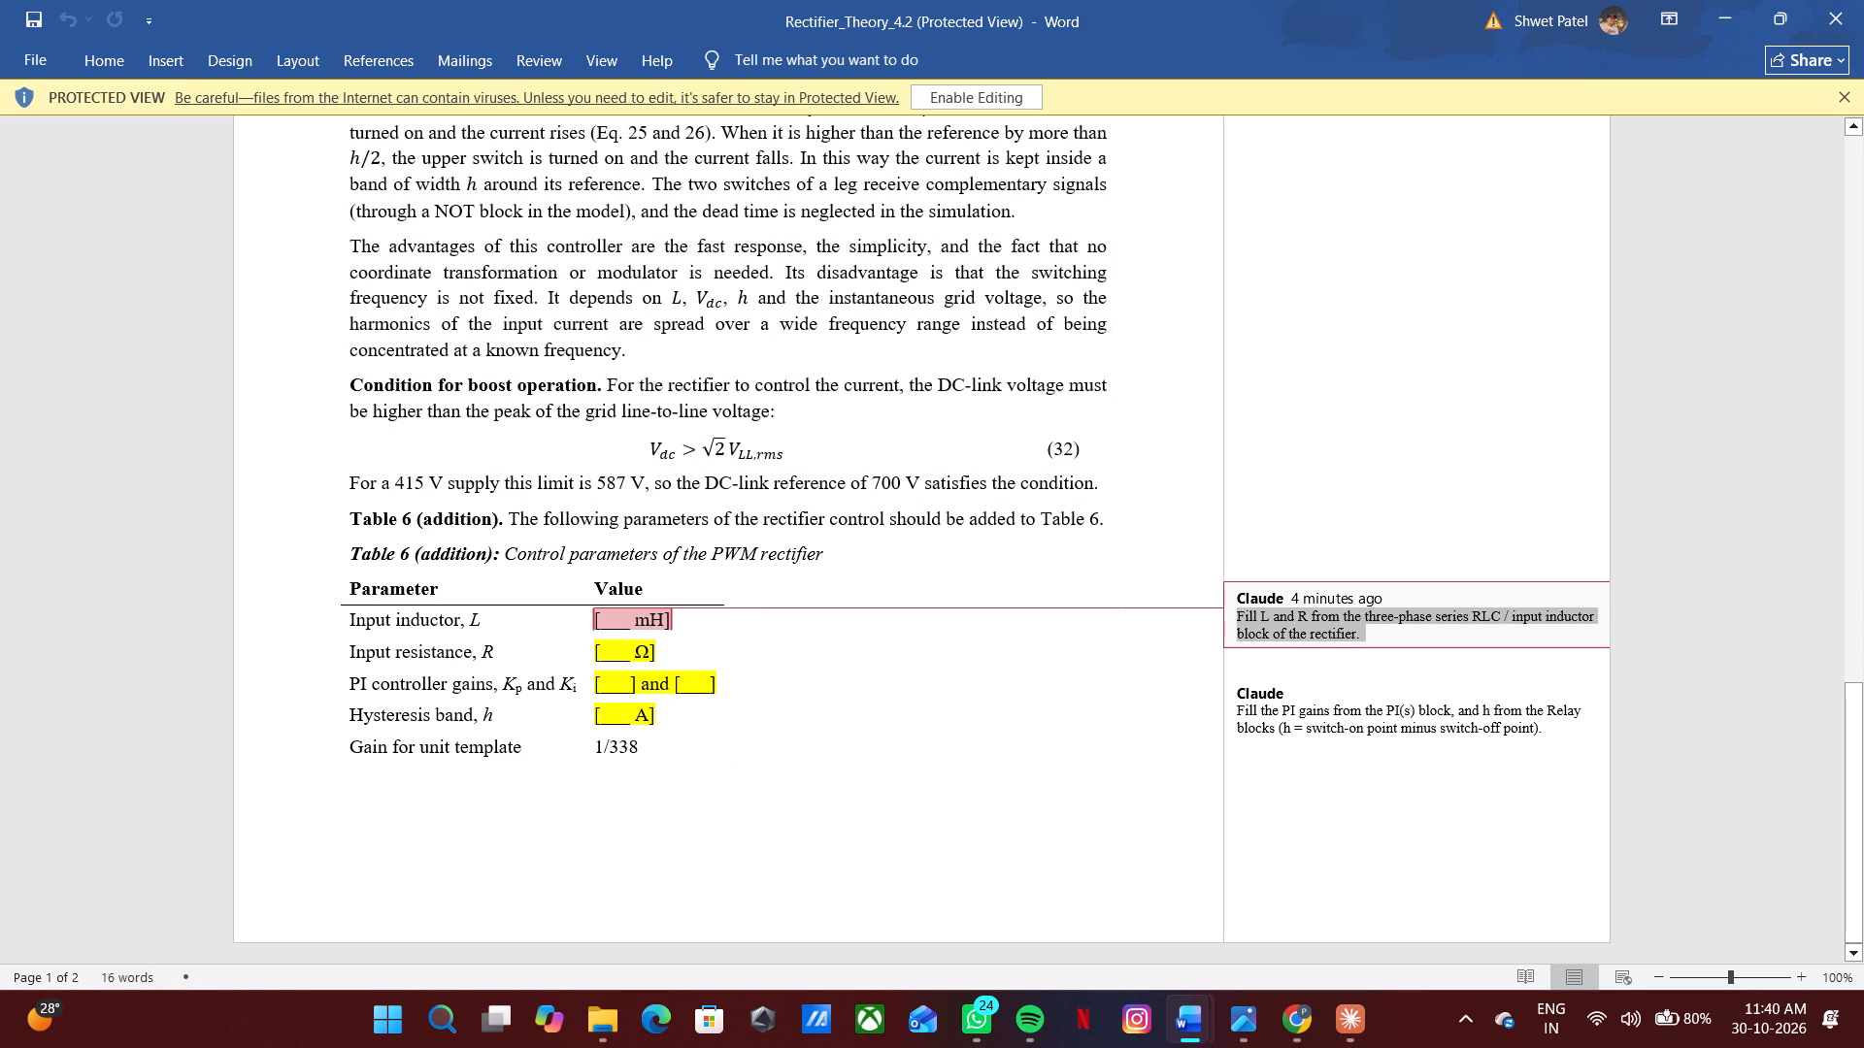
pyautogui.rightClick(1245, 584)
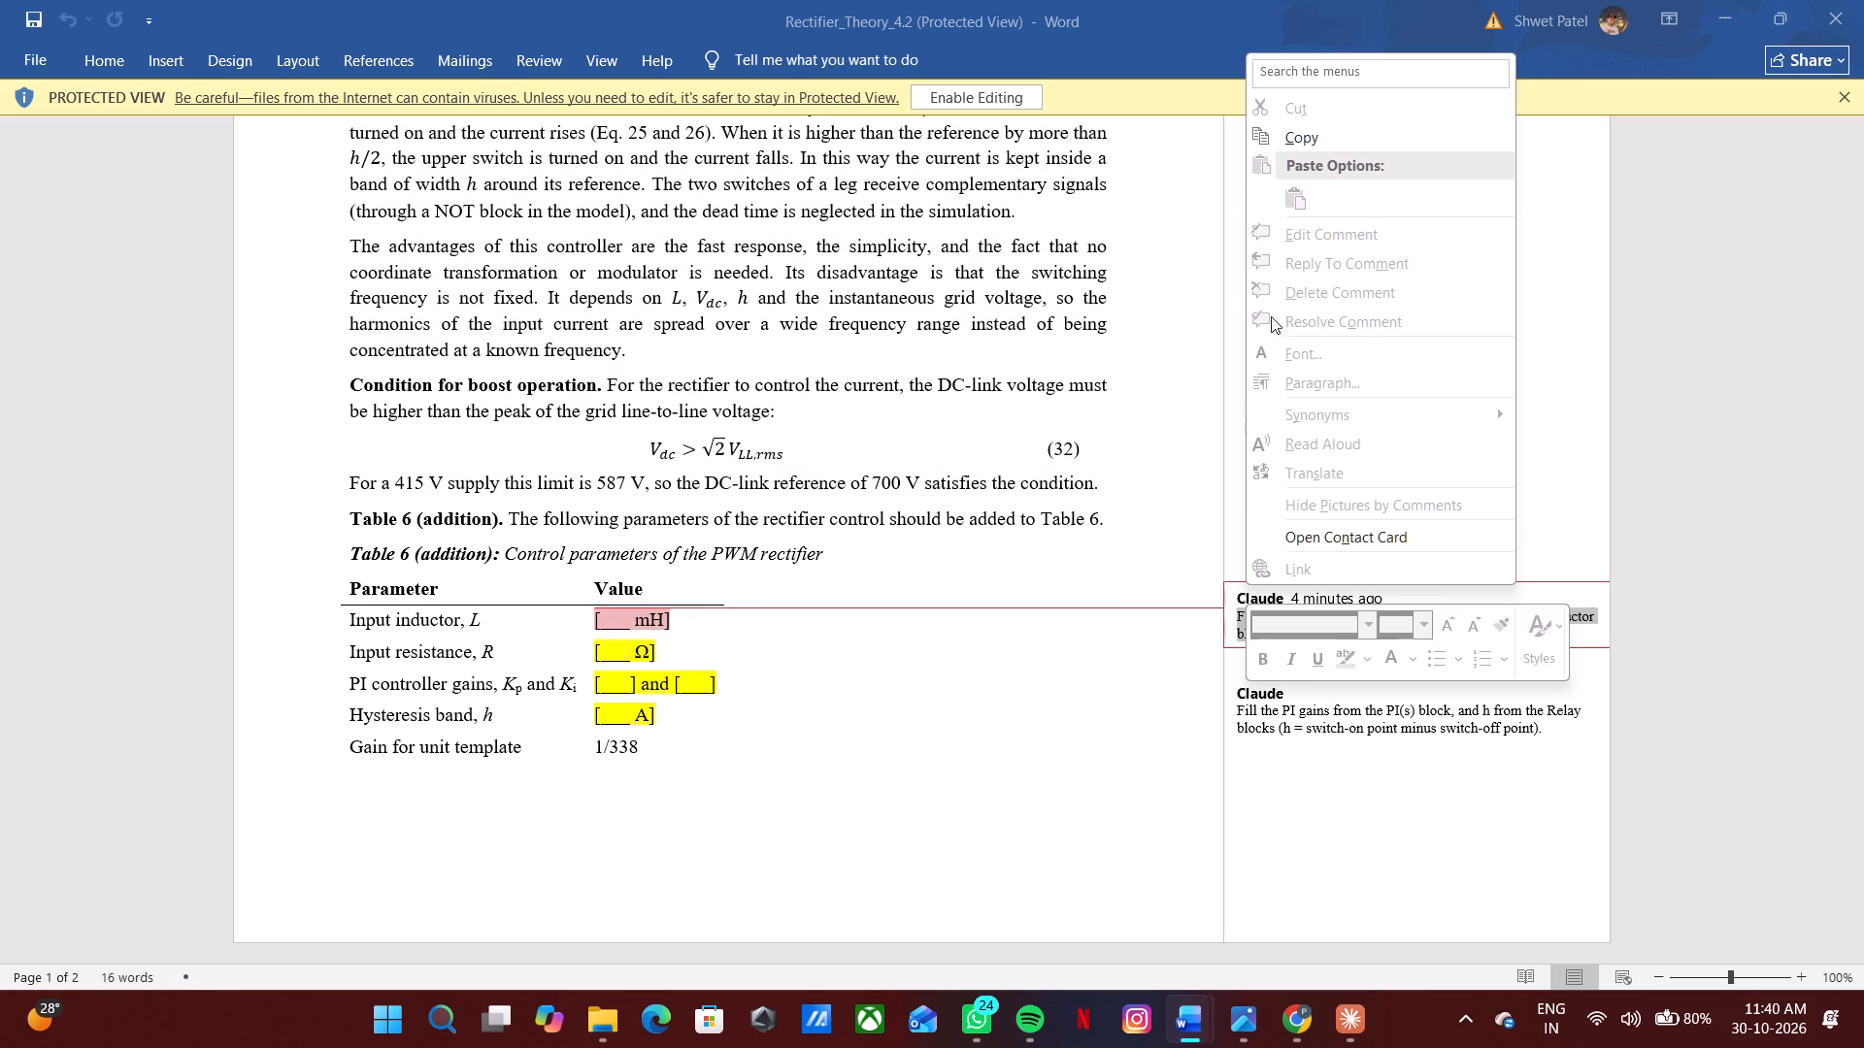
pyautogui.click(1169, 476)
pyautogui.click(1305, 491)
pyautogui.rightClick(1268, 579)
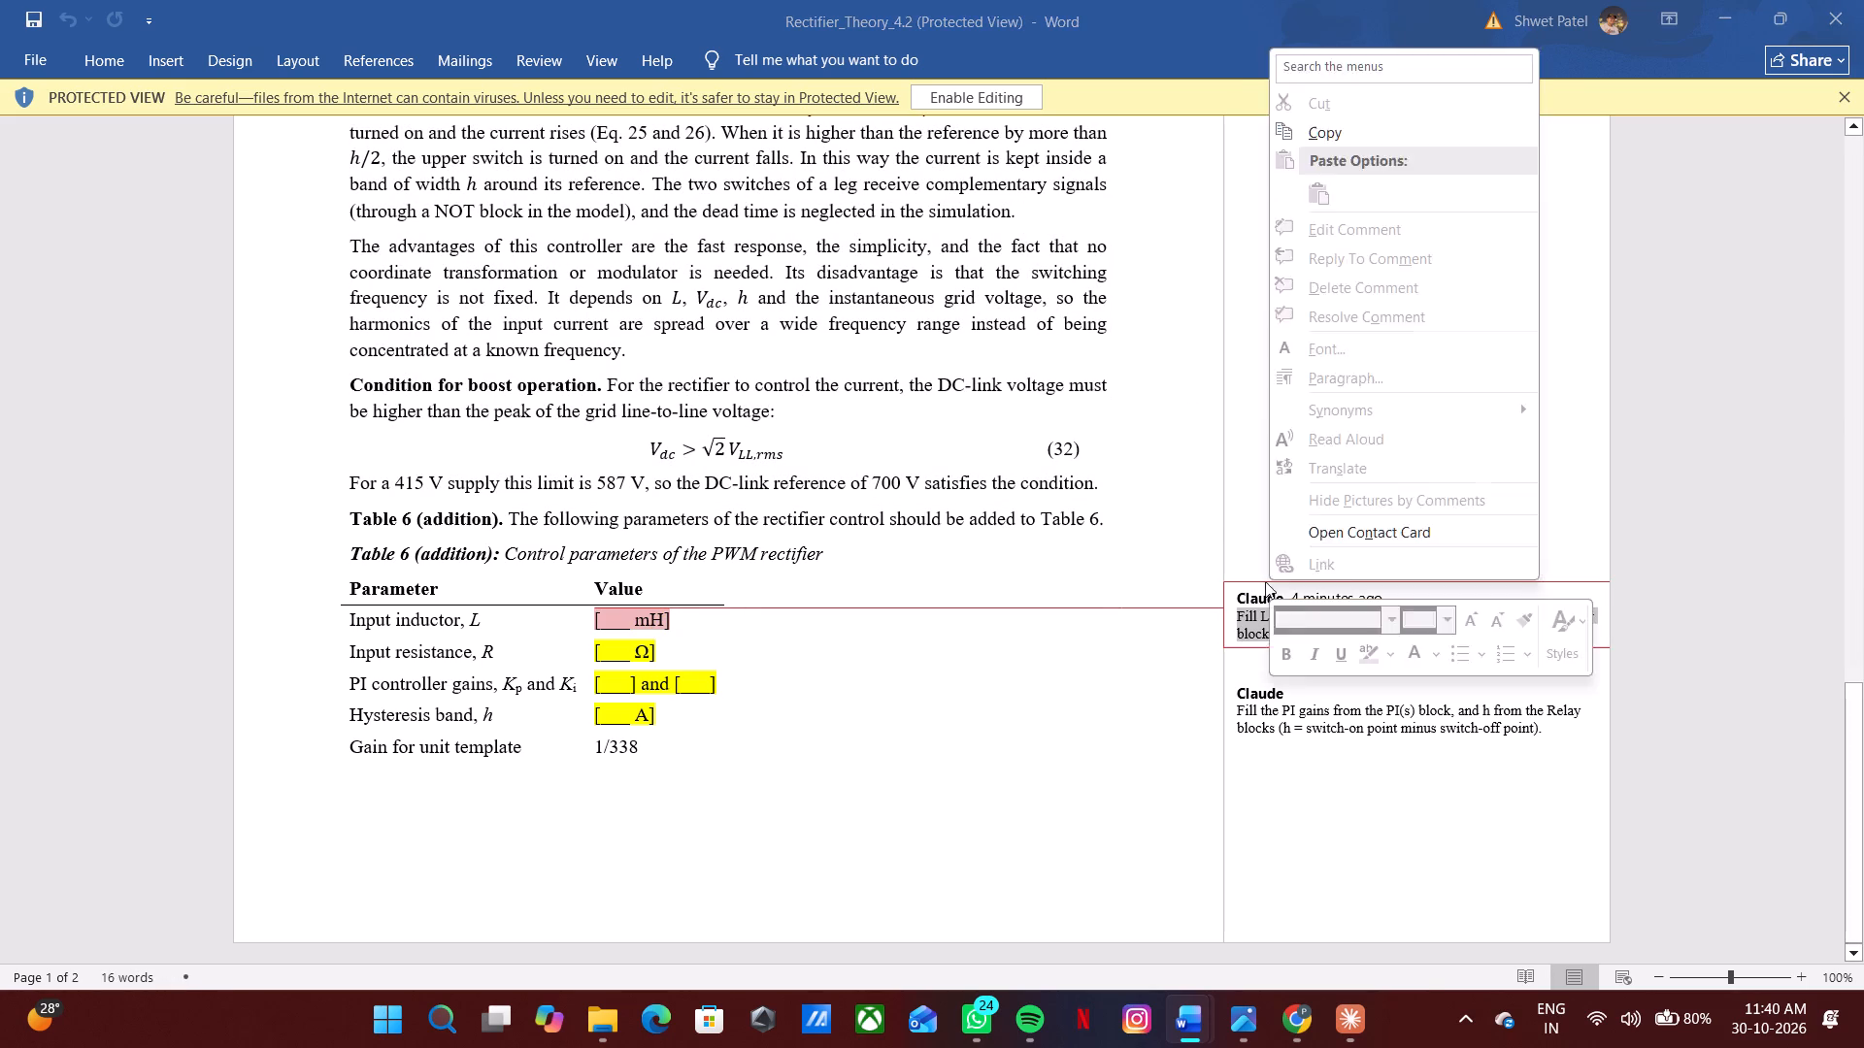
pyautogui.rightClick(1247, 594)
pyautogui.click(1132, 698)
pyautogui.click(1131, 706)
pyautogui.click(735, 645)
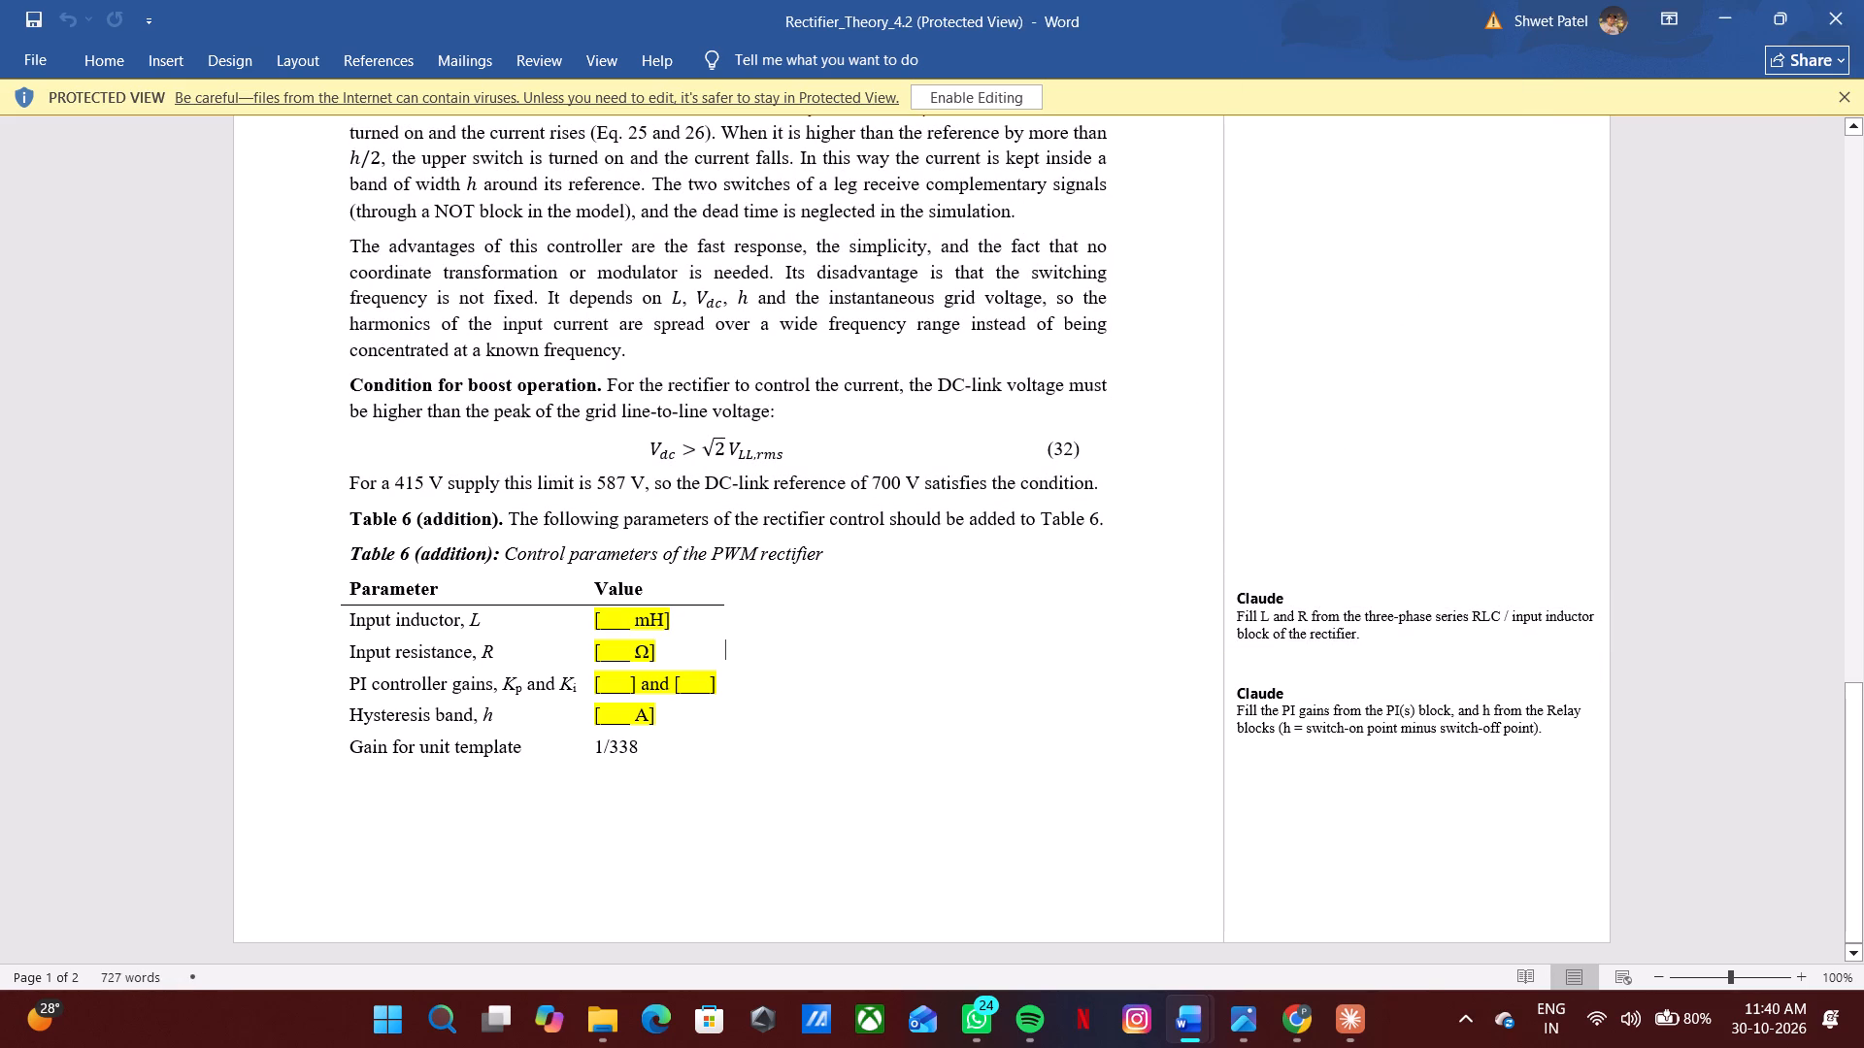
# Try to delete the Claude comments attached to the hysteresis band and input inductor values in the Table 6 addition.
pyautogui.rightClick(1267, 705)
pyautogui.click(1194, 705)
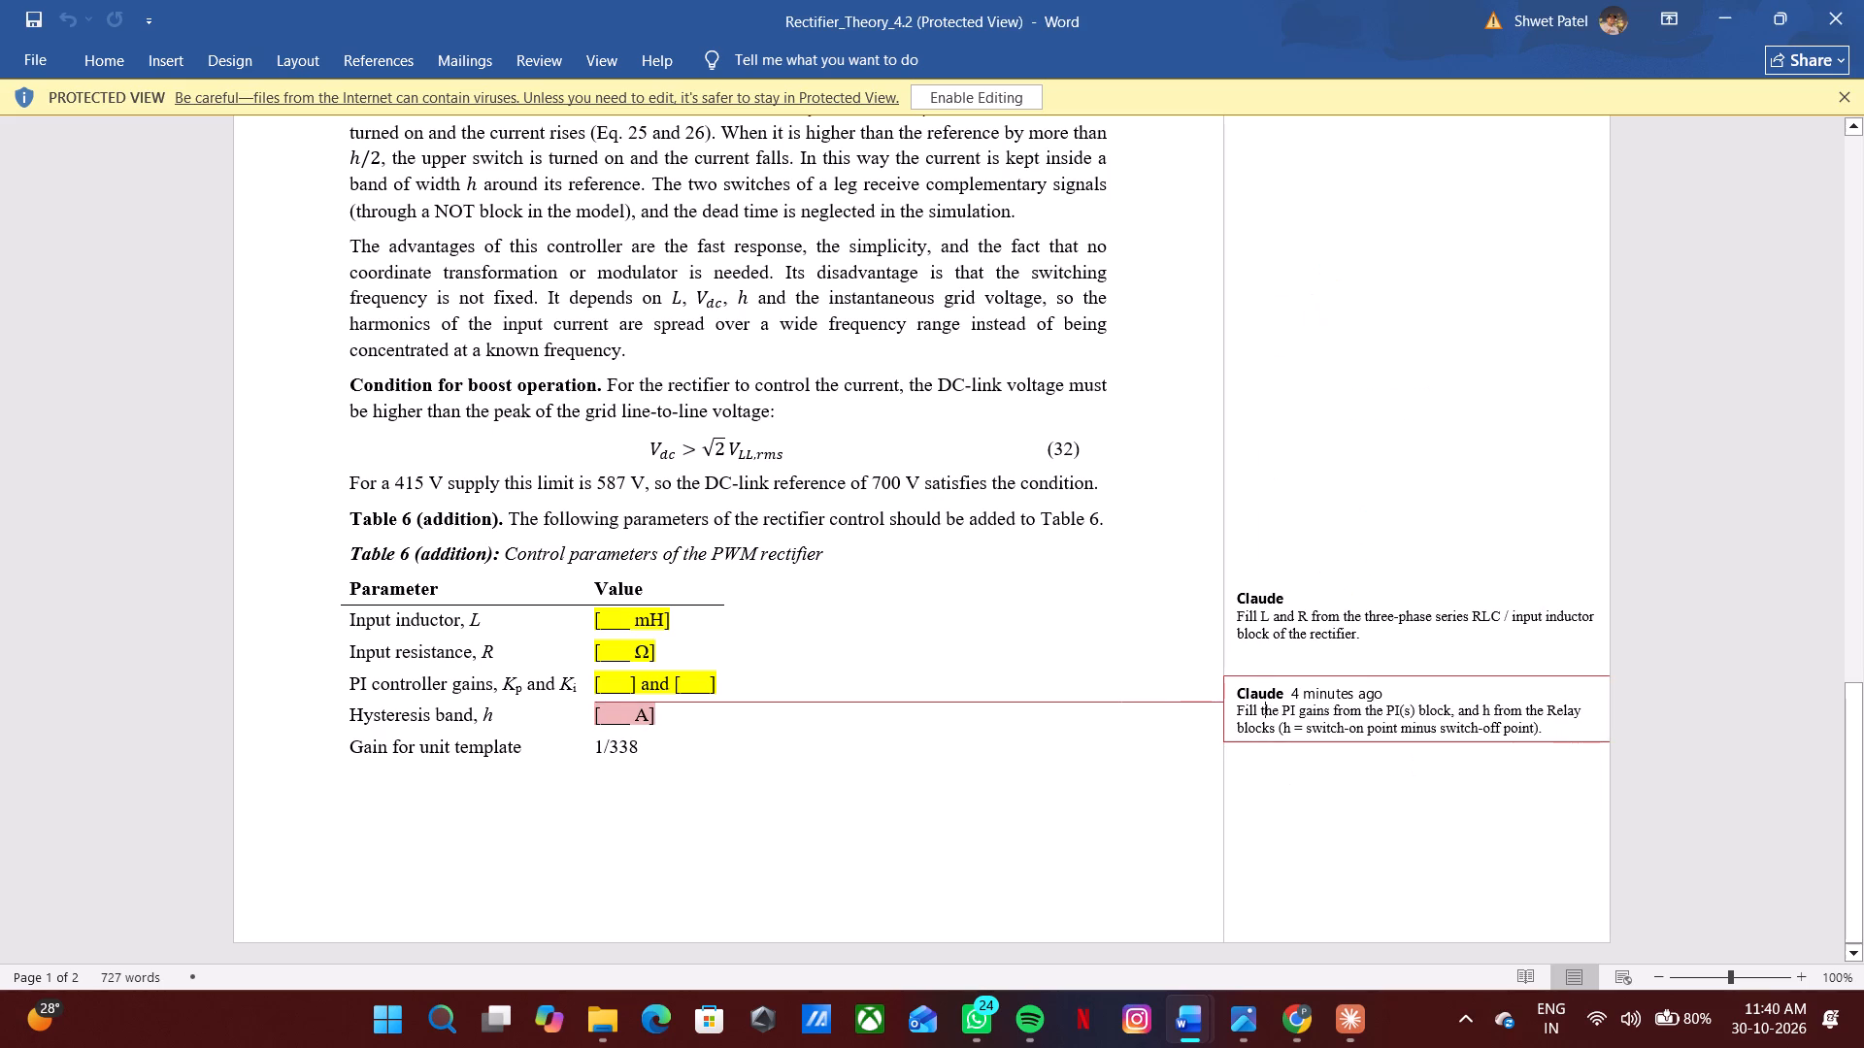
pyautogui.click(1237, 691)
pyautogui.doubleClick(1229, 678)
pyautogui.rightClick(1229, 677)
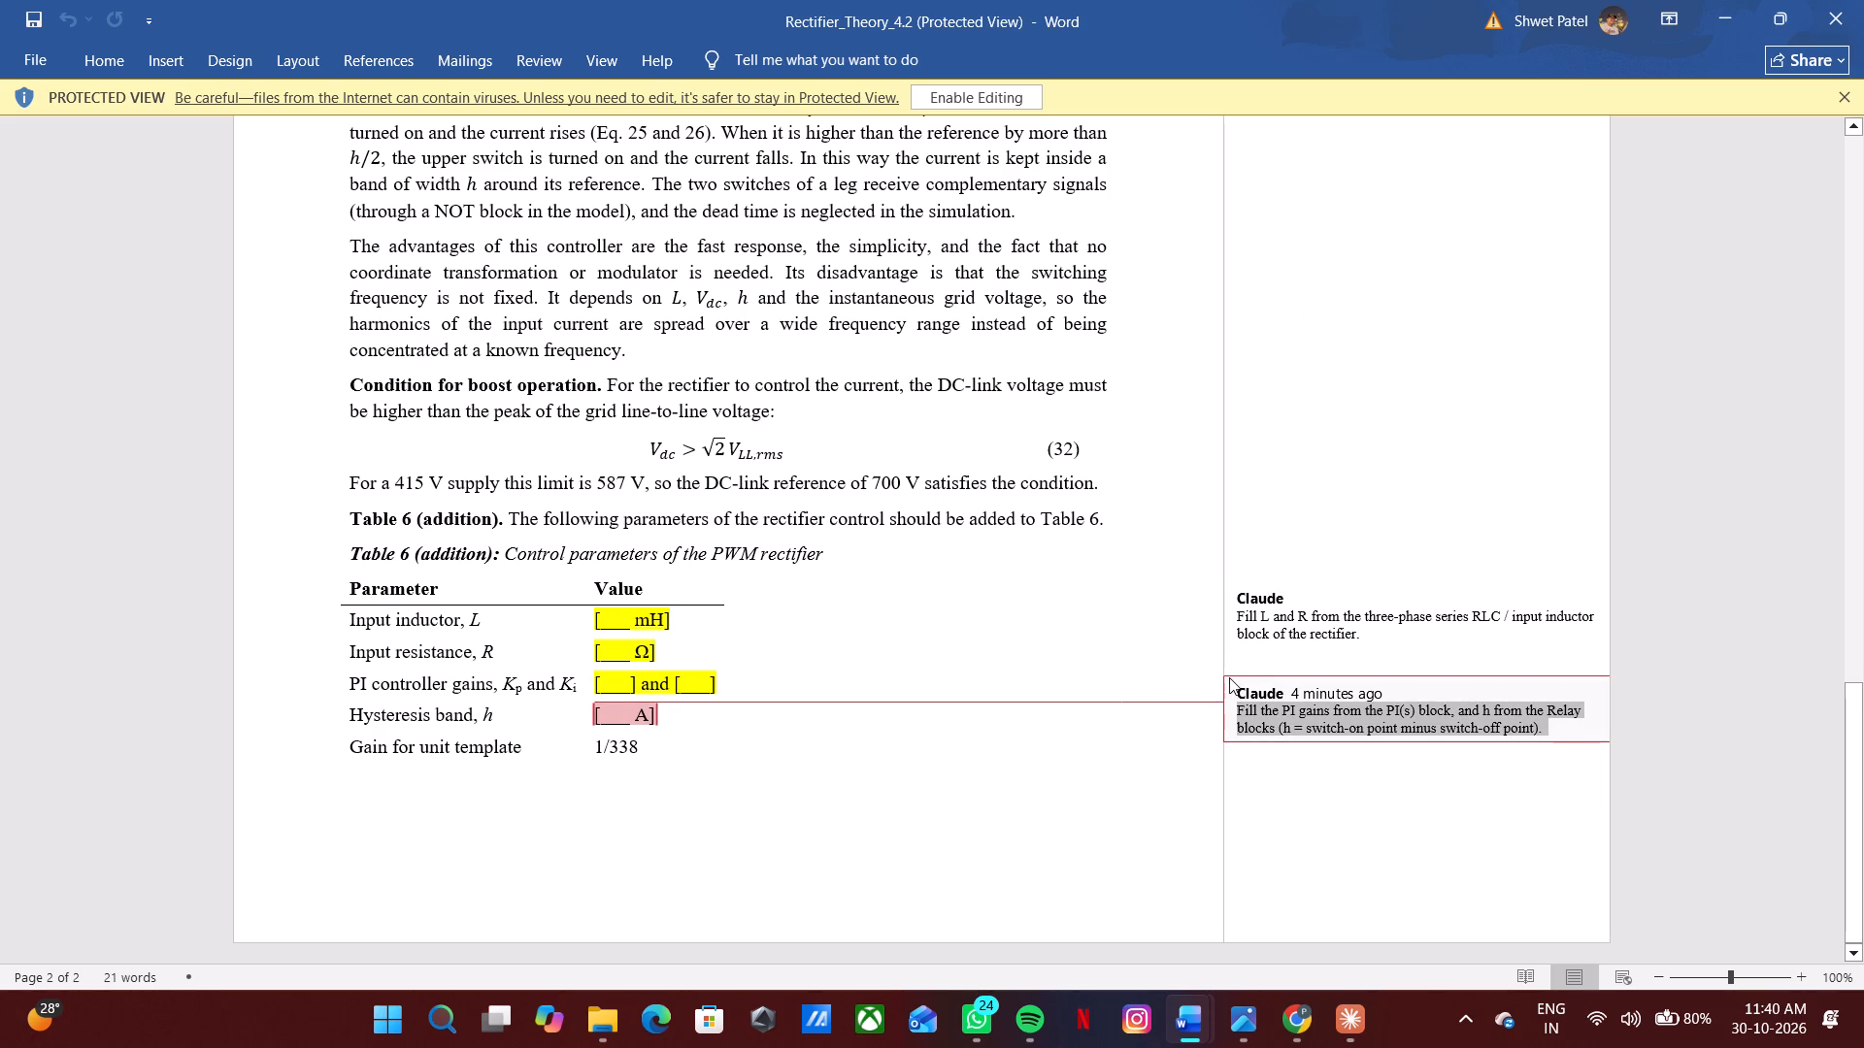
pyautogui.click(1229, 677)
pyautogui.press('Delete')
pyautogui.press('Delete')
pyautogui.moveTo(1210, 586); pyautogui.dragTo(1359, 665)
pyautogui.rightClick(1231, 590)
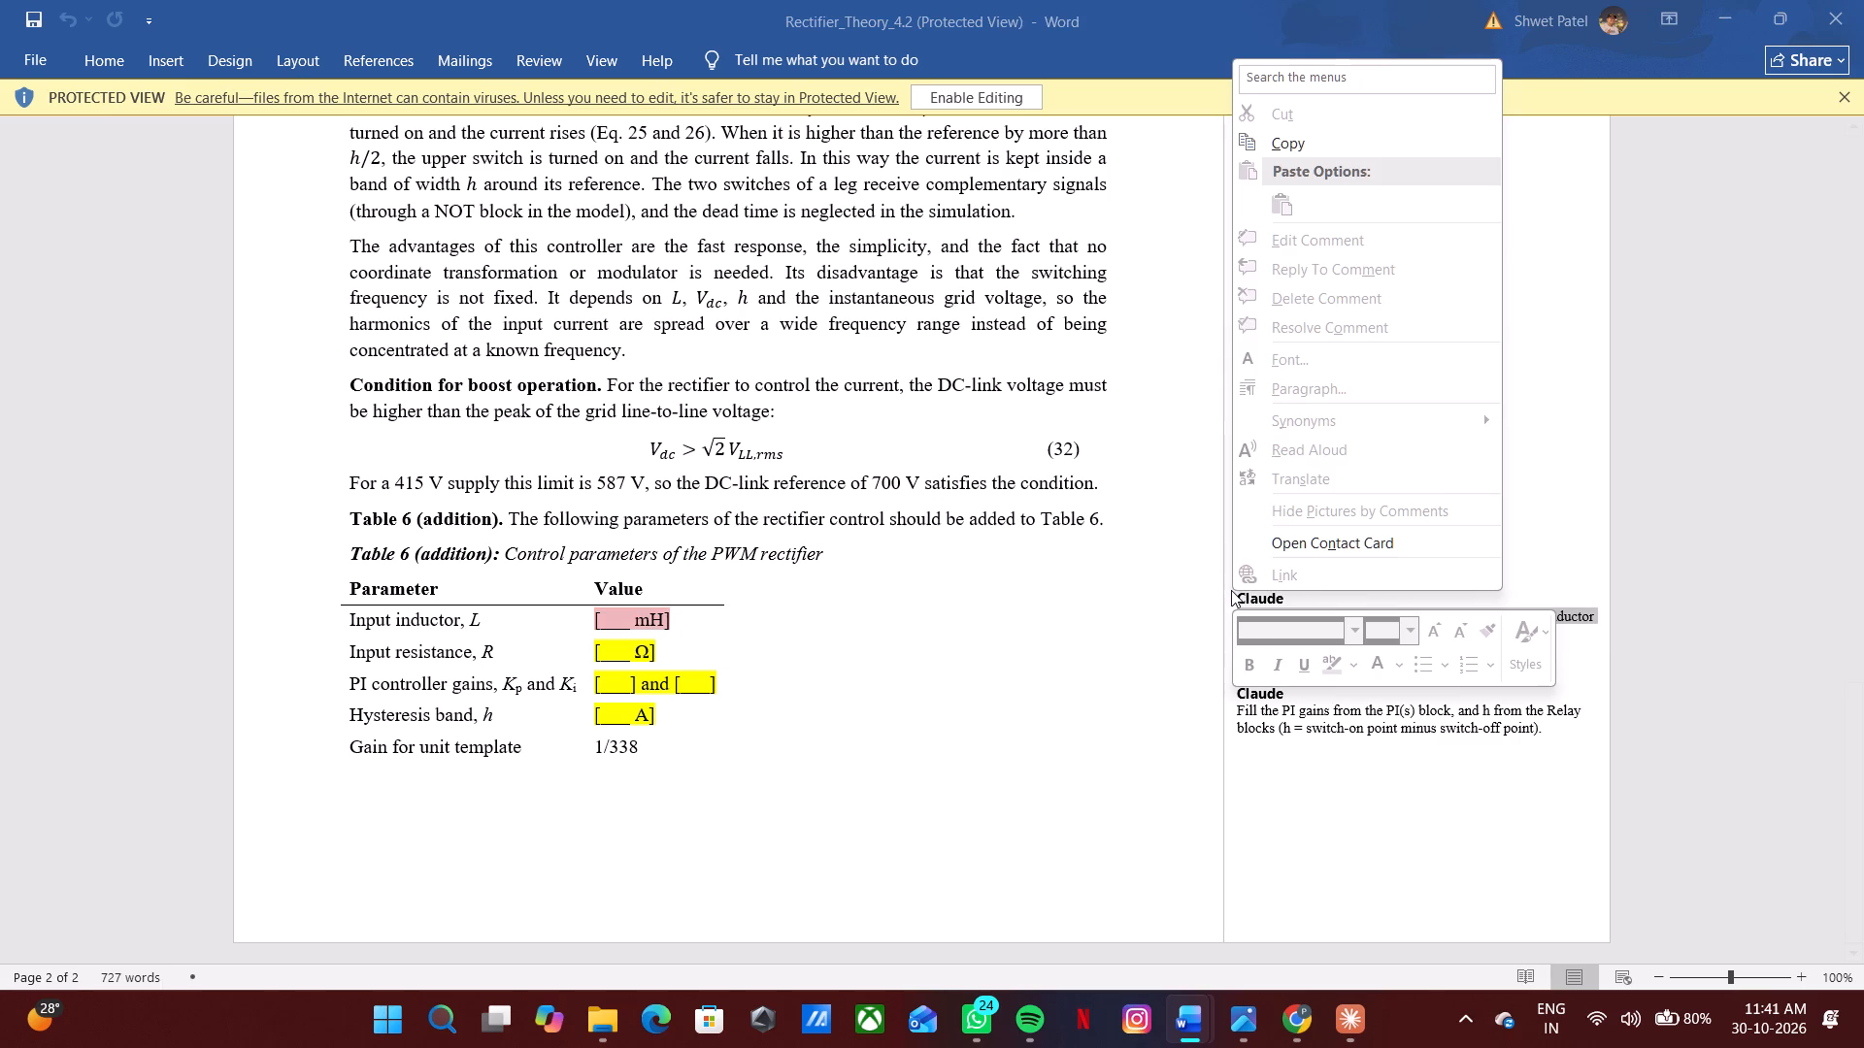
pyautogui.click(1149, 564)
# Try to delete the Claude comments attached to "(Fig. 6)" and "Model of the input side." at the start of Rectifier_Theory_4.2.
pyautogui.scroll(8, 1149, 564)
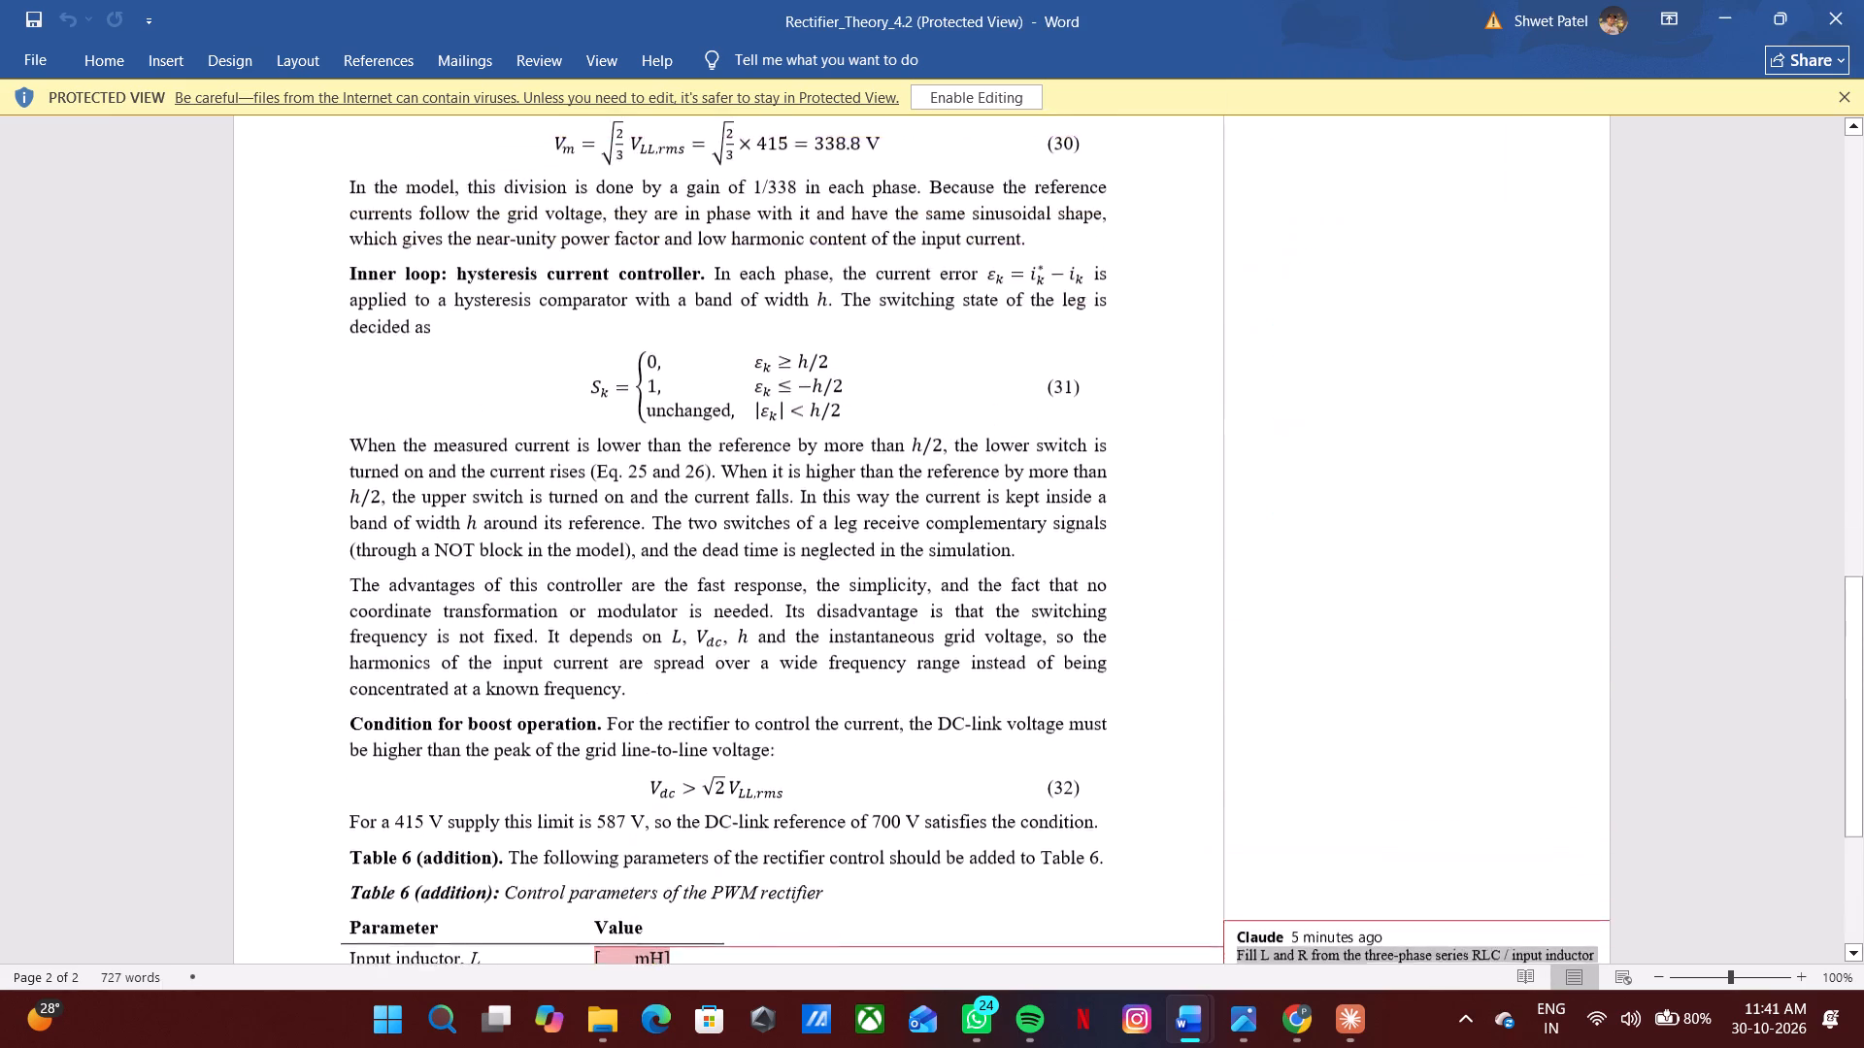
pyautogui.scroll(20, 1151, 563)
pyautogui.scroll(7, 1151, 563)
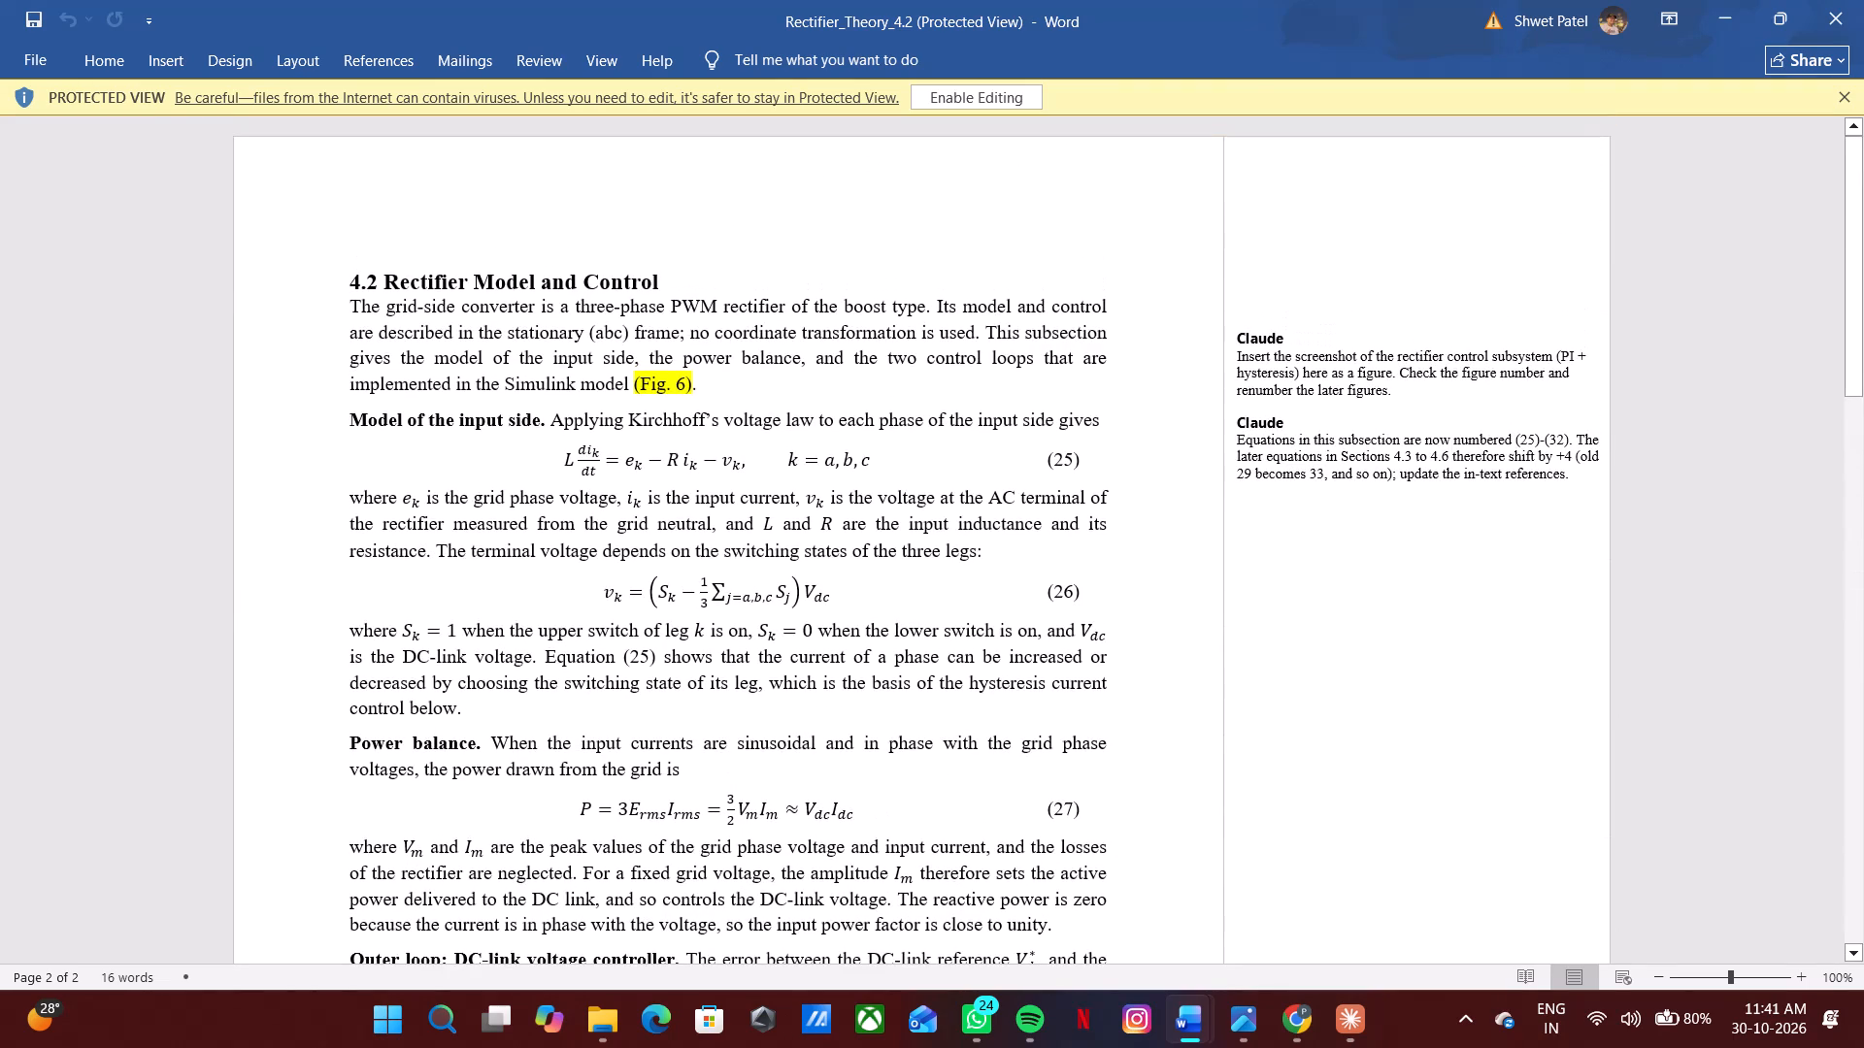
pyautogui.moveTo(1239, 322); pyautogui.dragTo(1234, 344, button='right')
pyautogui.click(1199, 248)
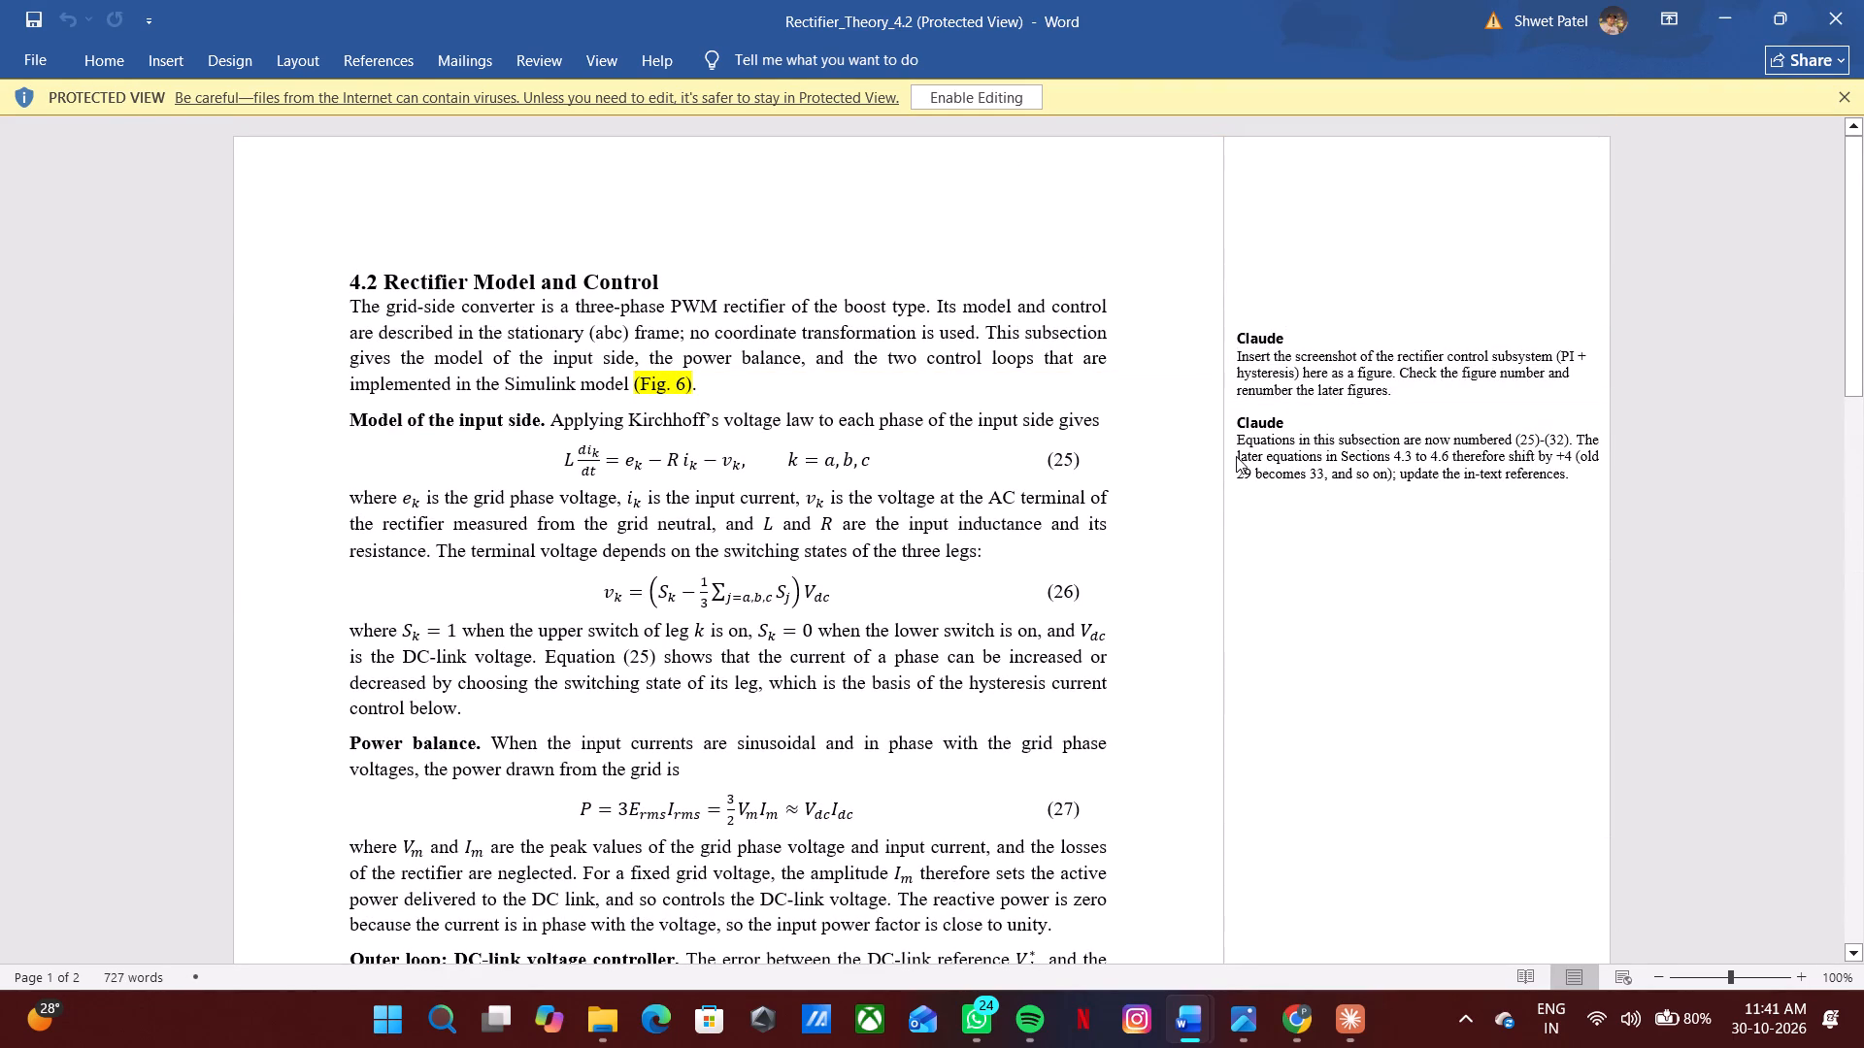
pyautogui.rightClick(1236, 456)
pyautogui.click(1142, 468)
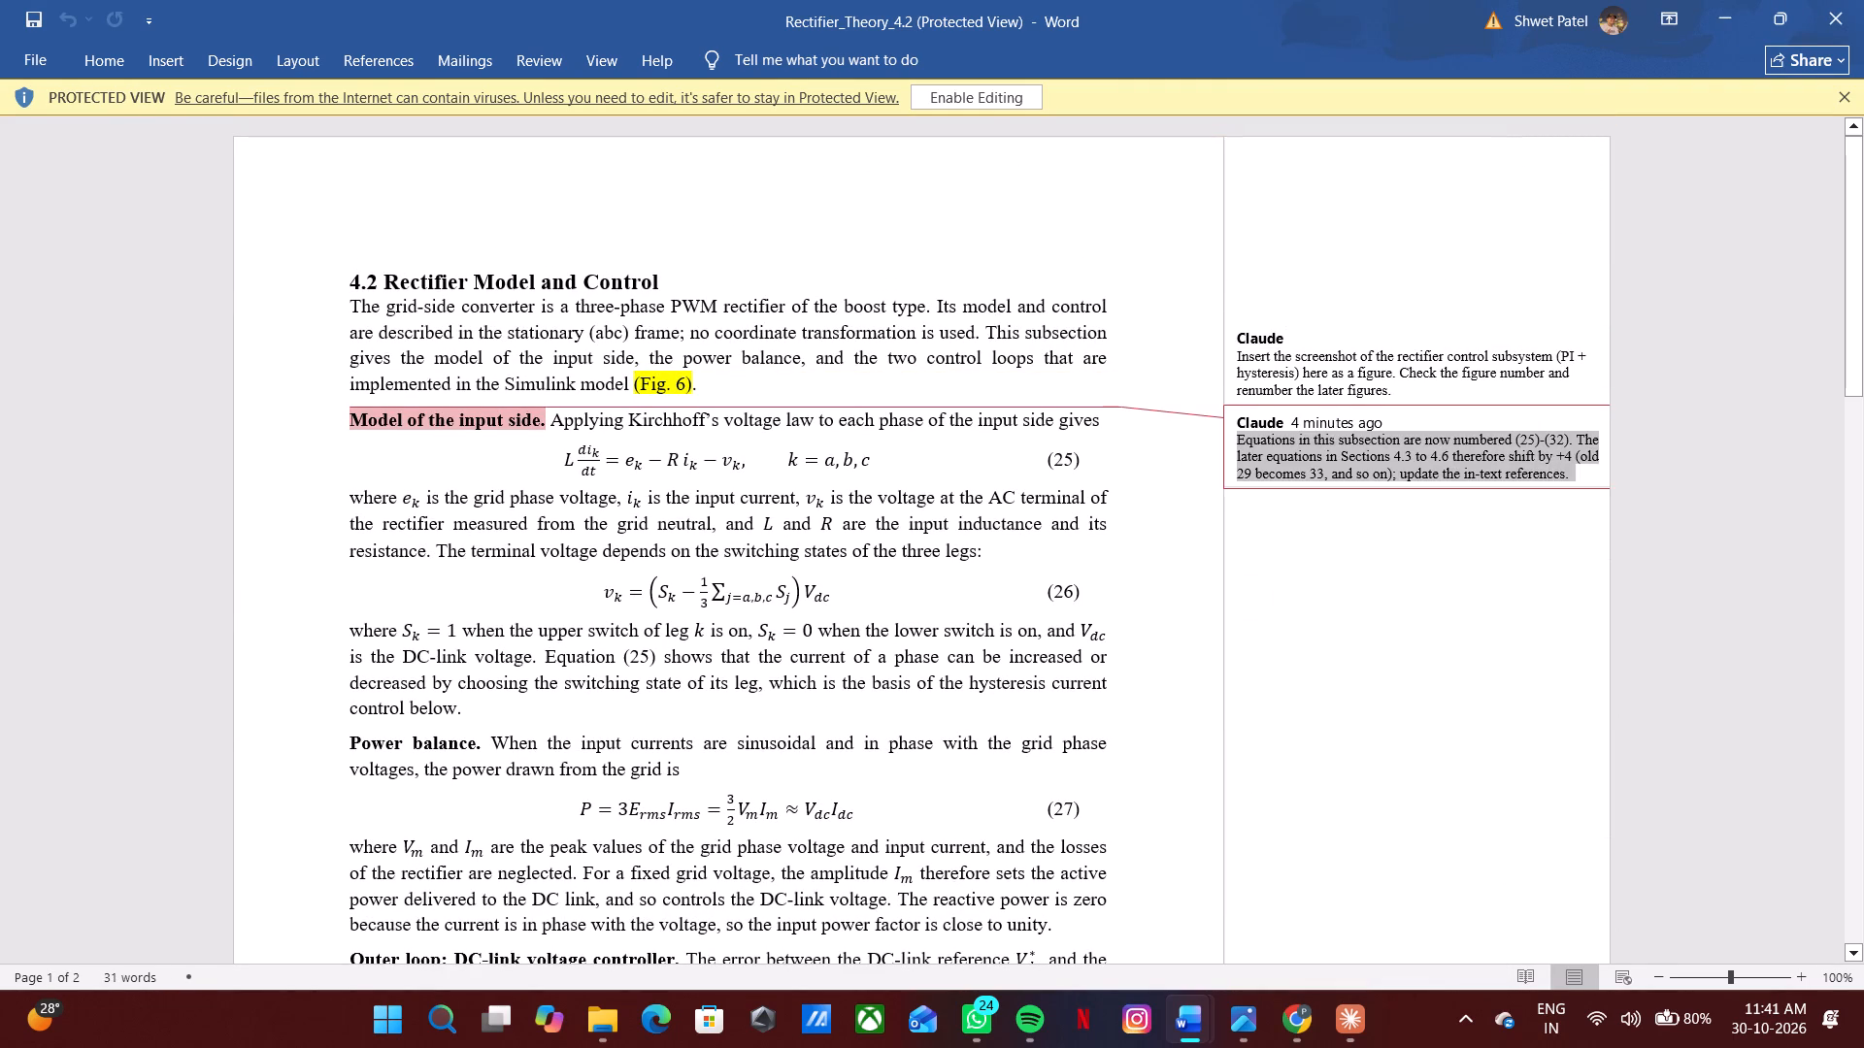
# Enable editing in Rectifier_Theory_4.2 and delete the Claude comment about equation numbering attached to "Model of the input side.".
pyautogui.click(993, 107)
pyautogui.rightClick(1245, 559)
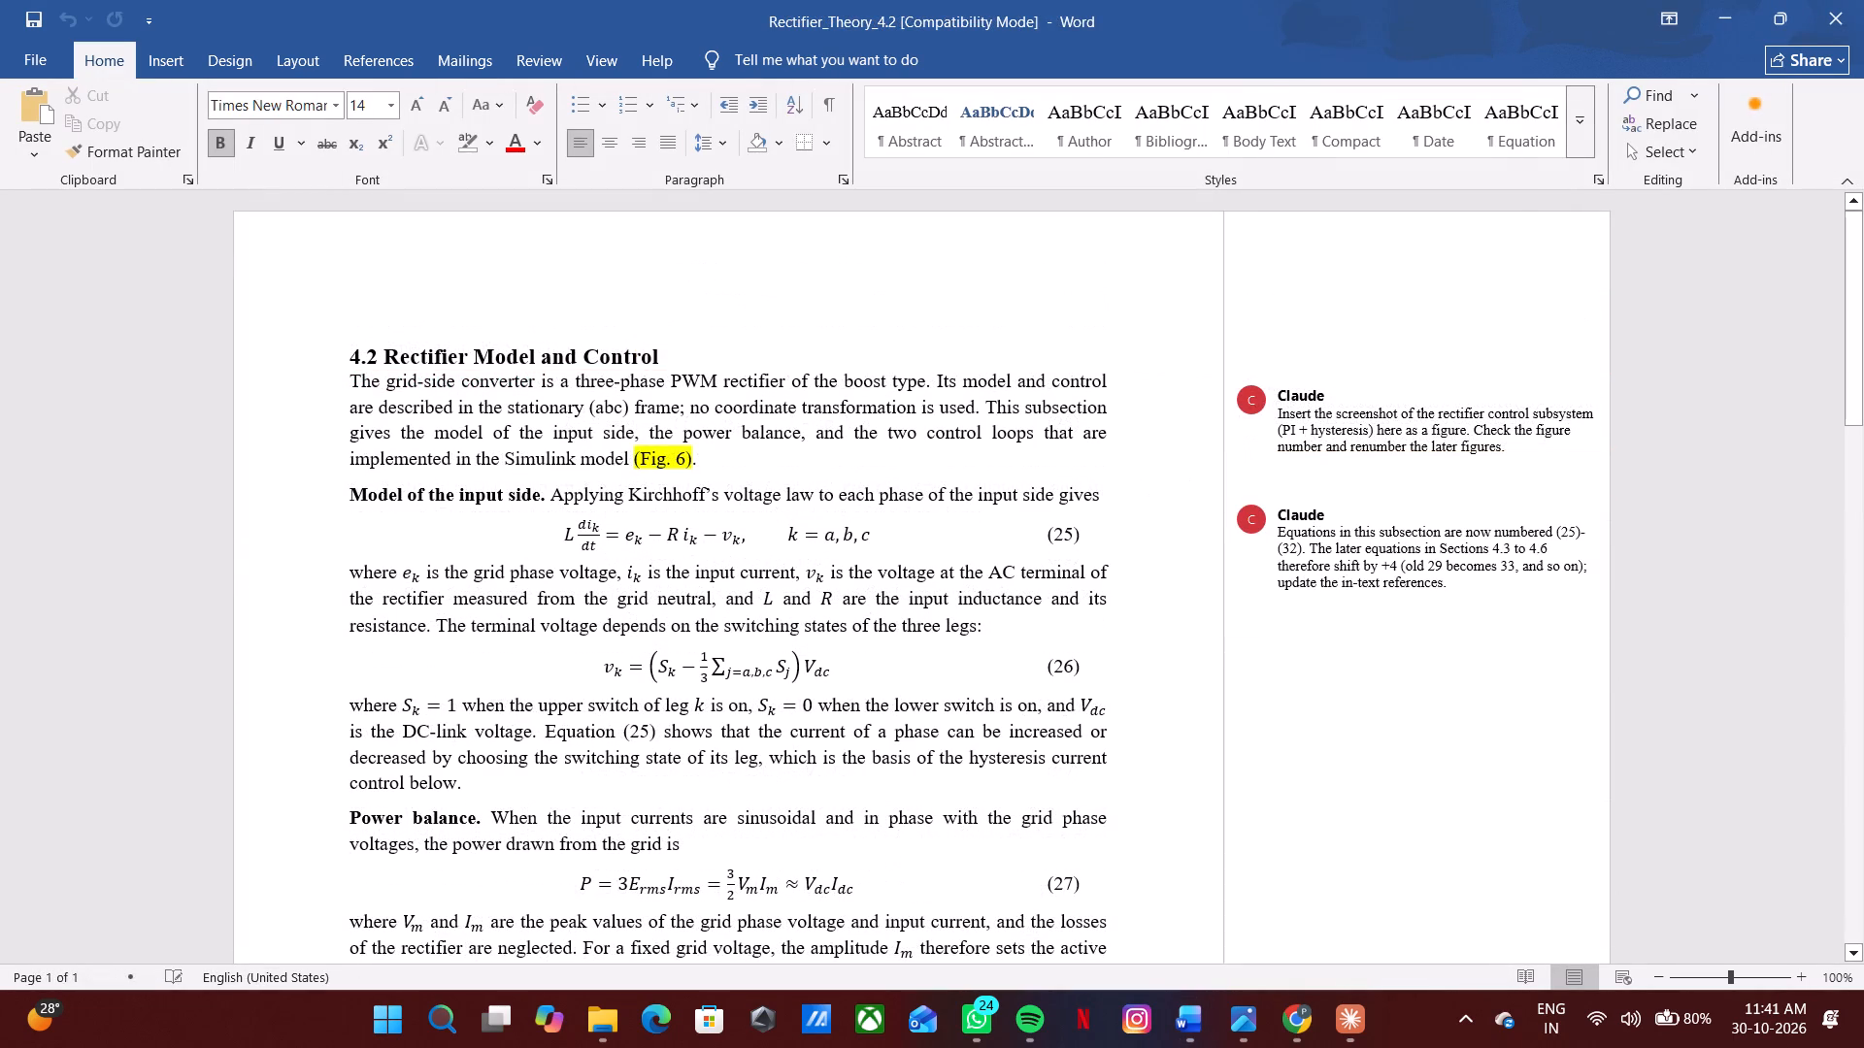
pyautogui.click(1182, 529)
pyautogui.rightClick(1238, 508)
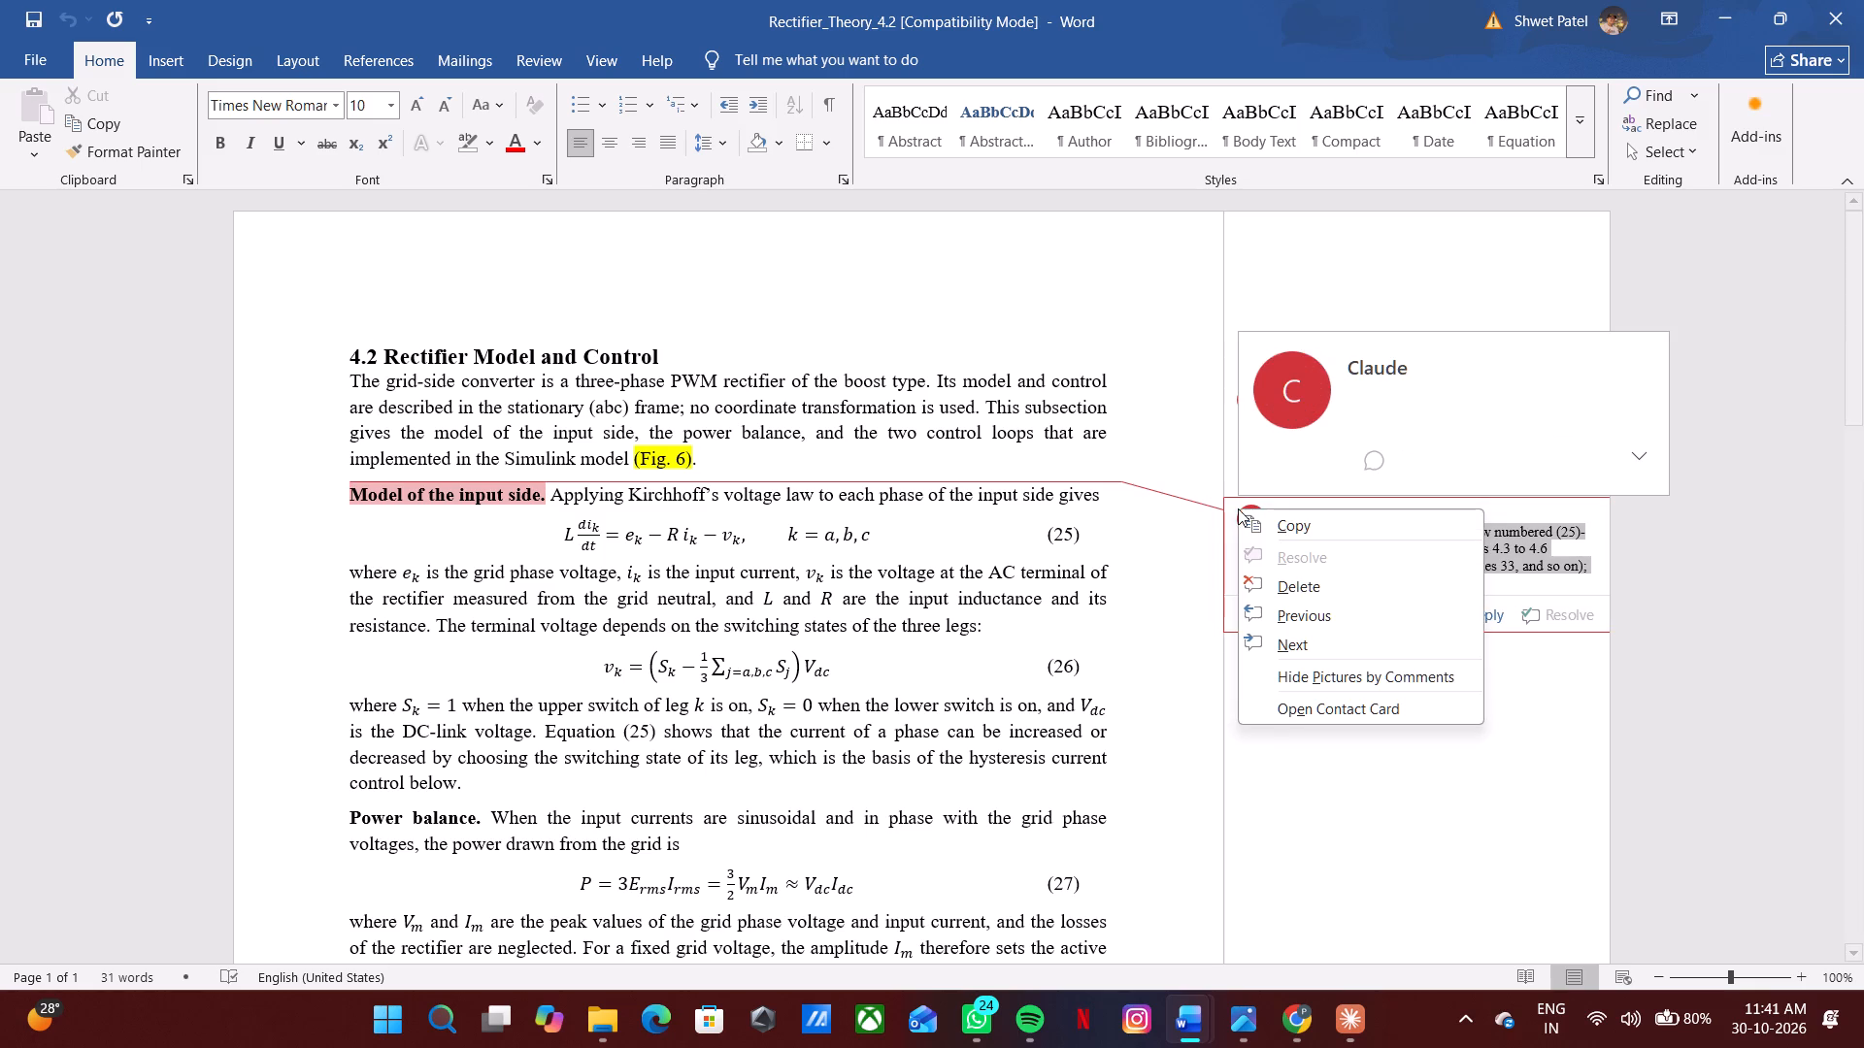
pyautogui.click(1276, 583)
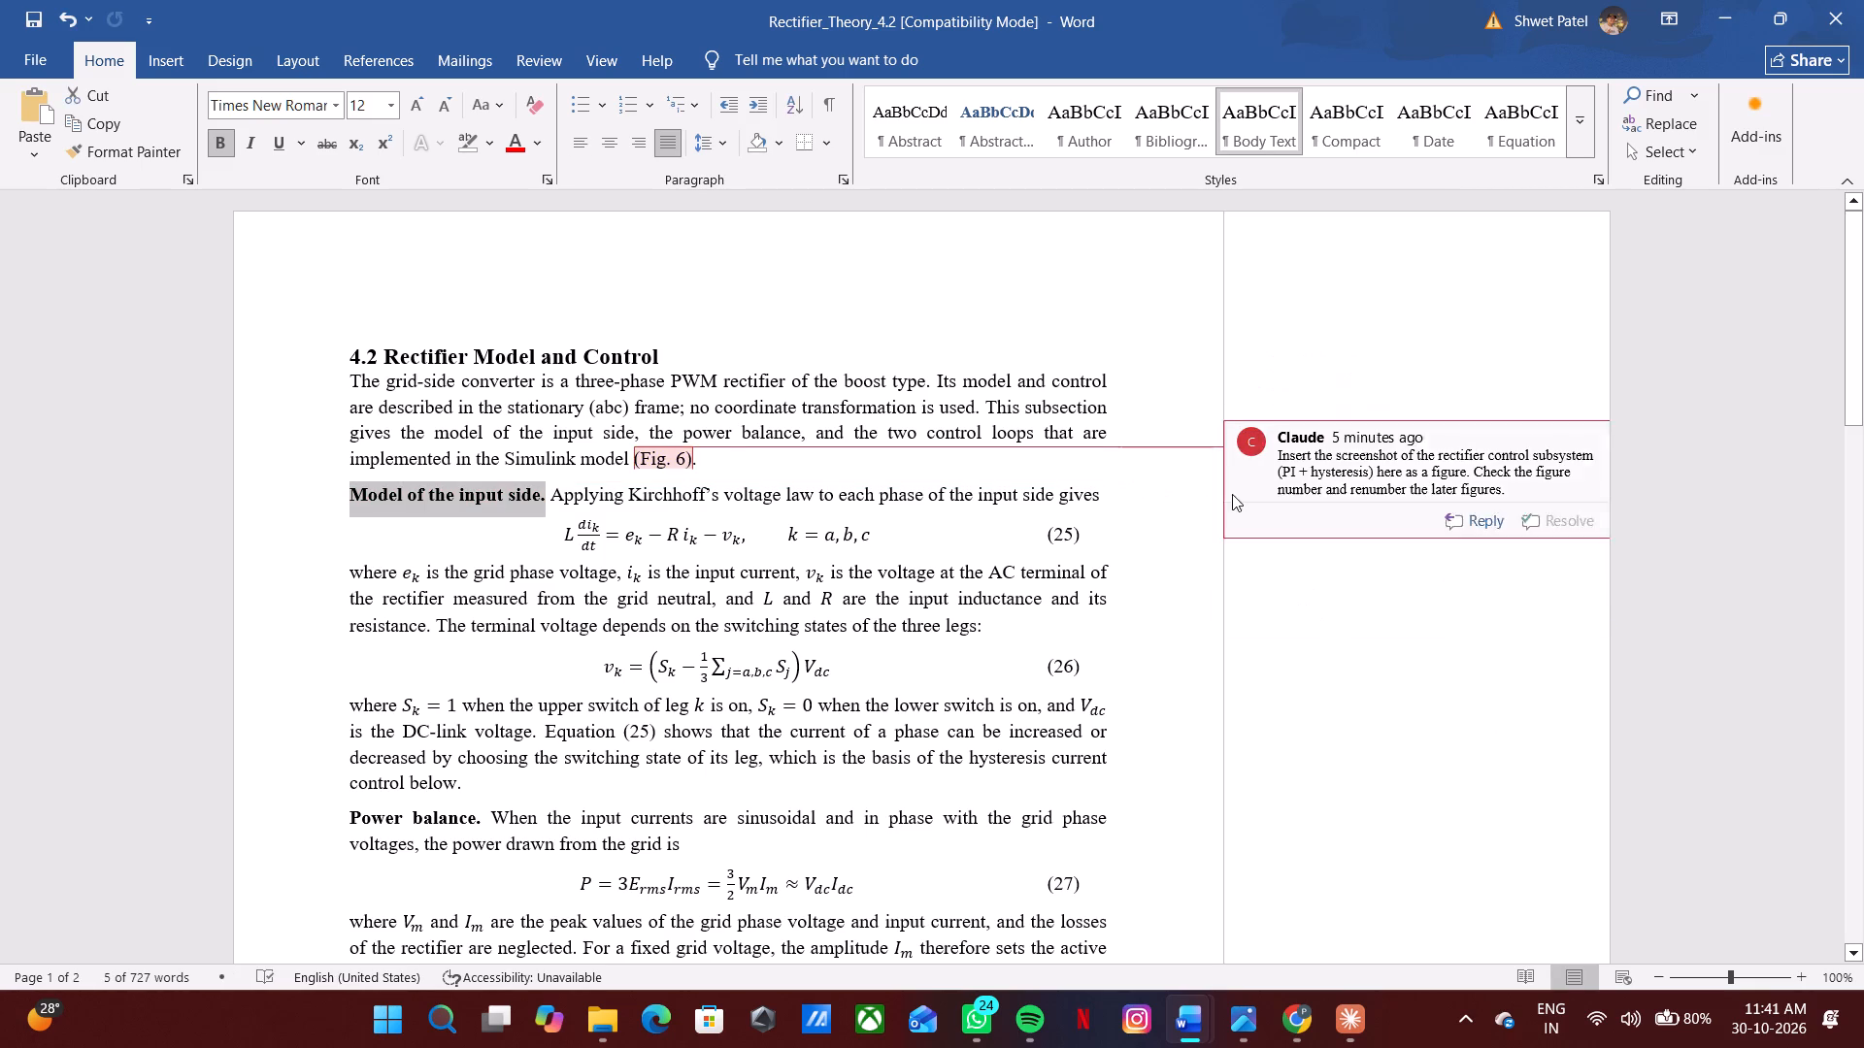
# Delete the Claude comment about the rectifier control screenshot attached to "(Fig. 6)" in Rectifier_Theory_4.2.
pyautogui.rightClick(1244, 447)
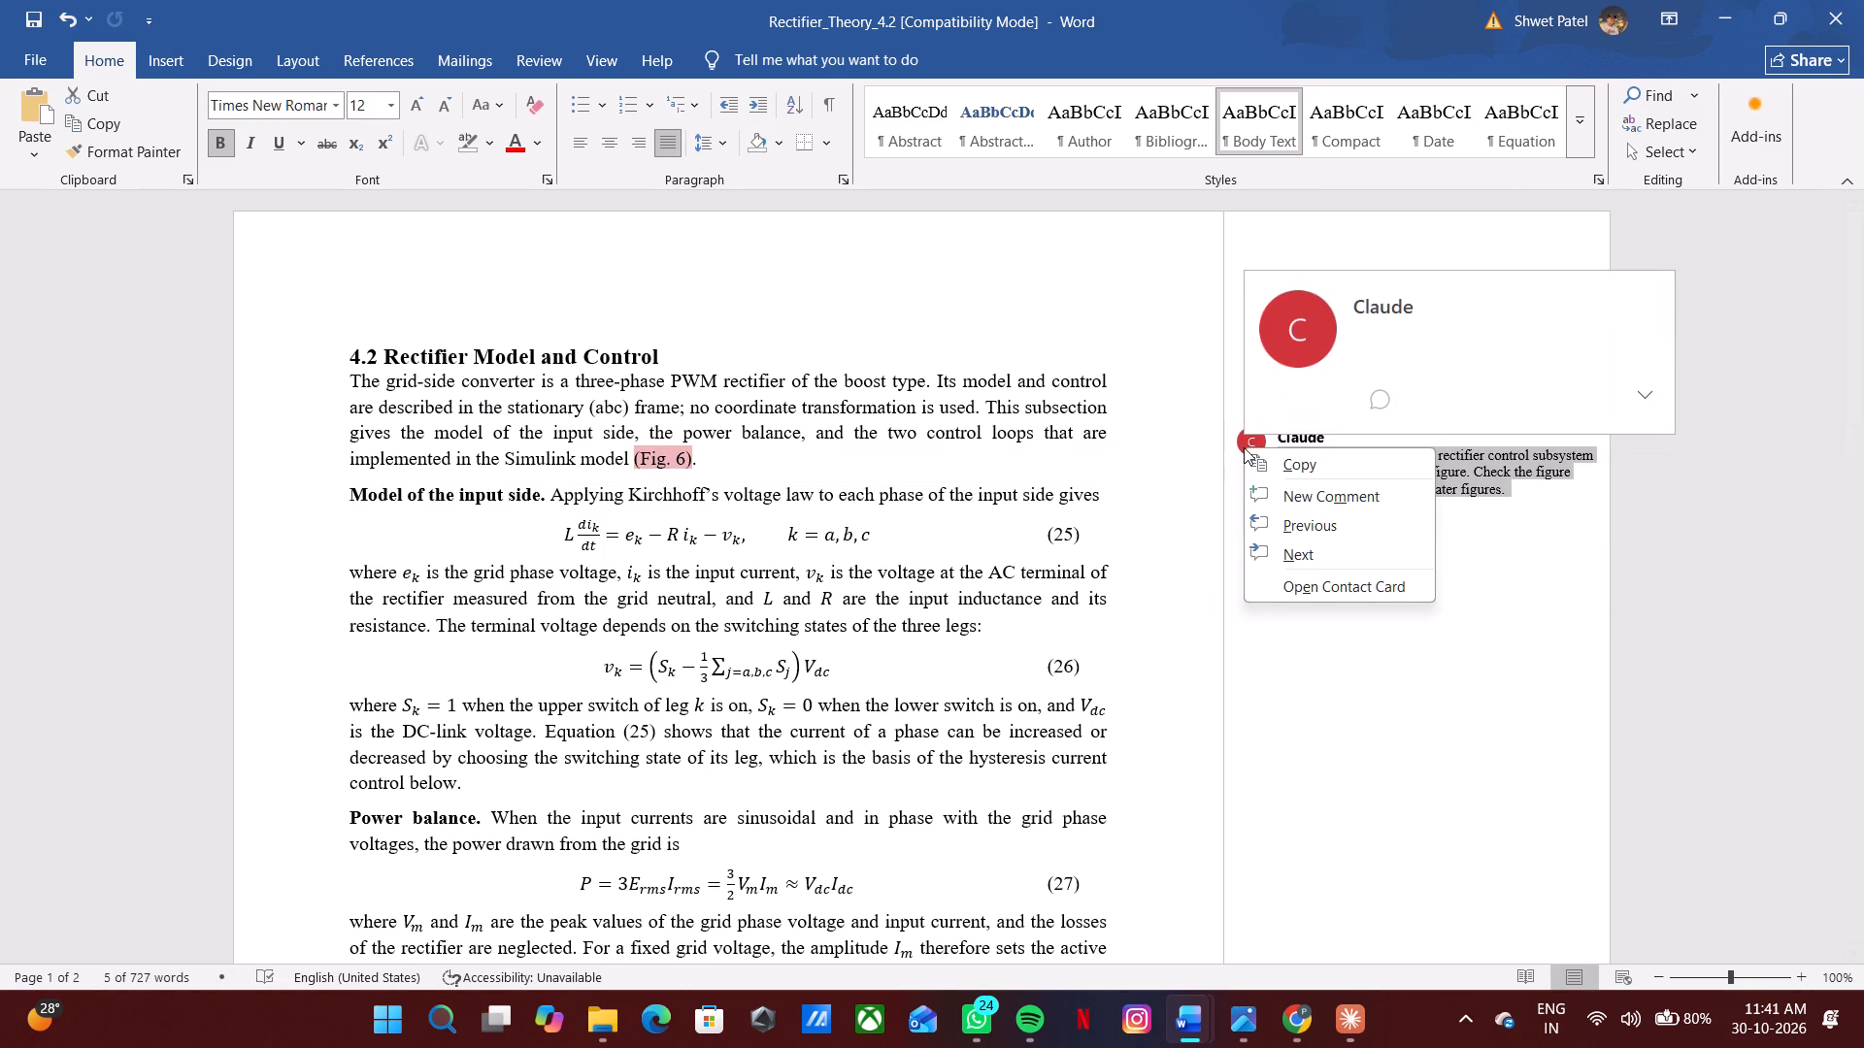
pyautogui.click(1175, 503)
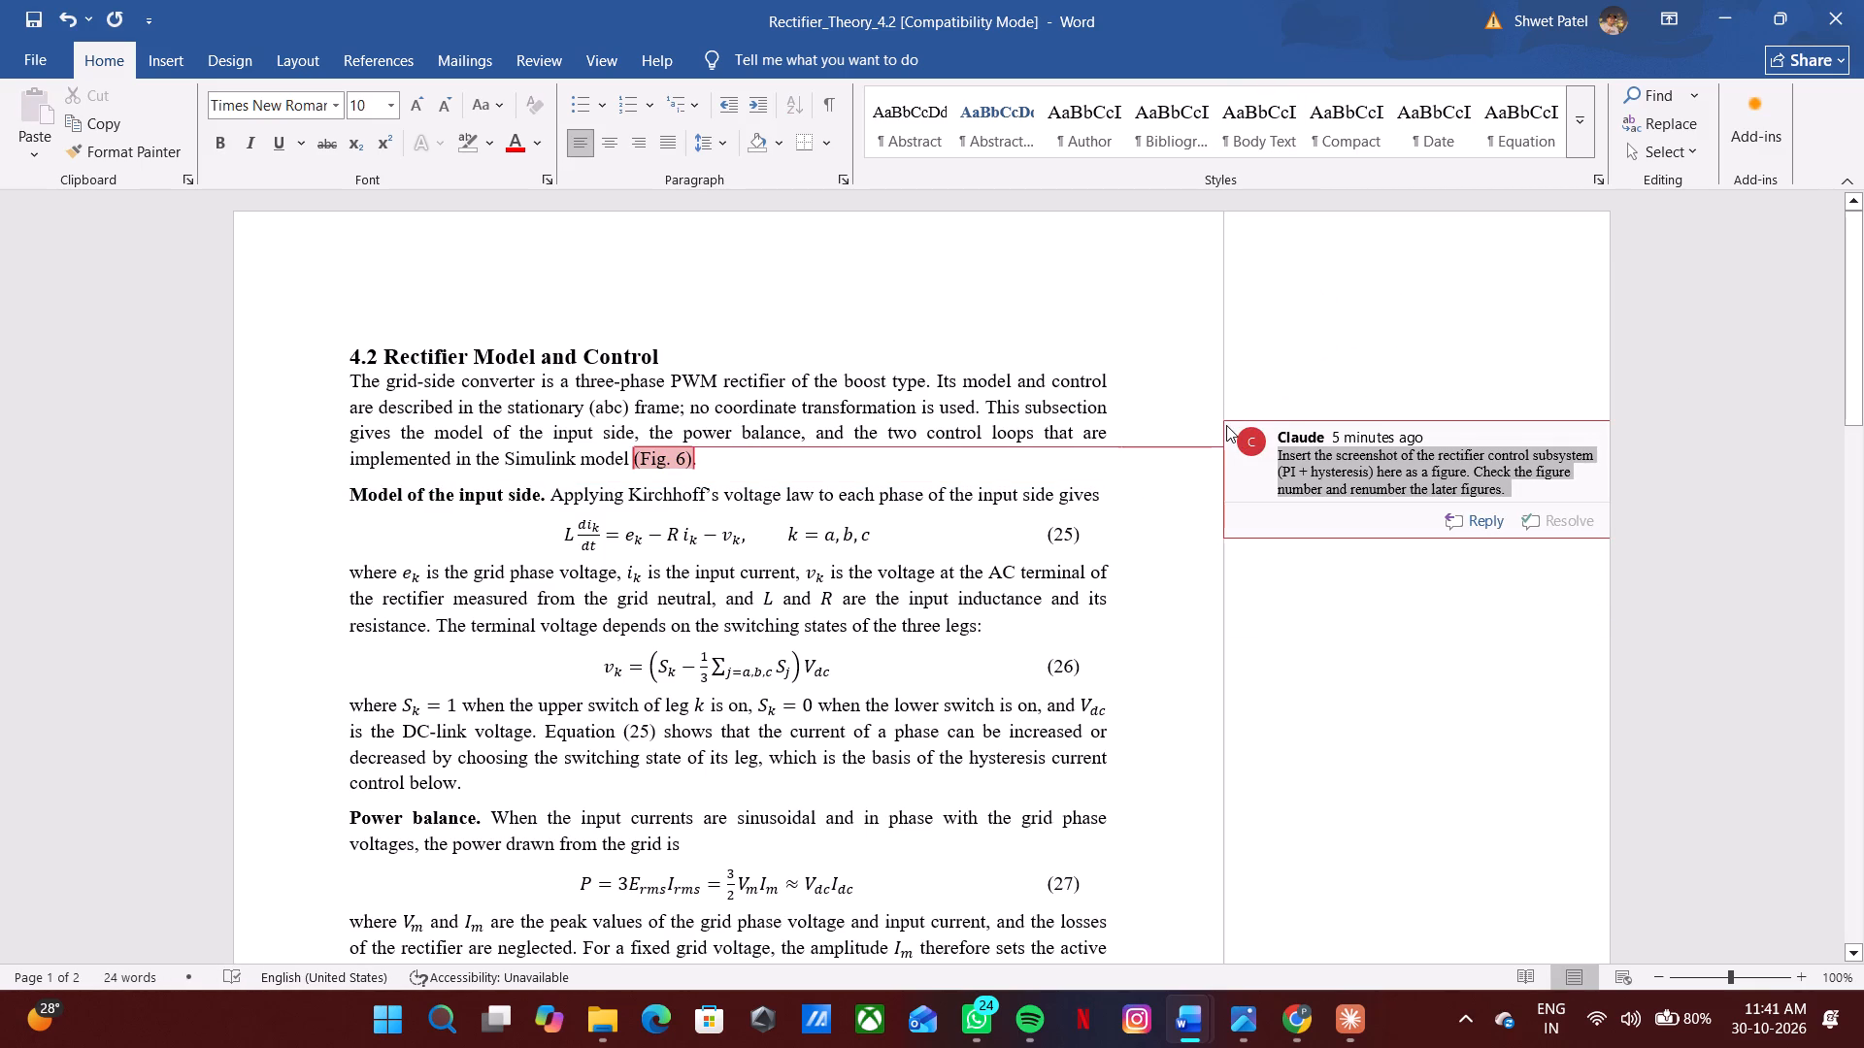
pyautogui.rightClick(1226, 425)
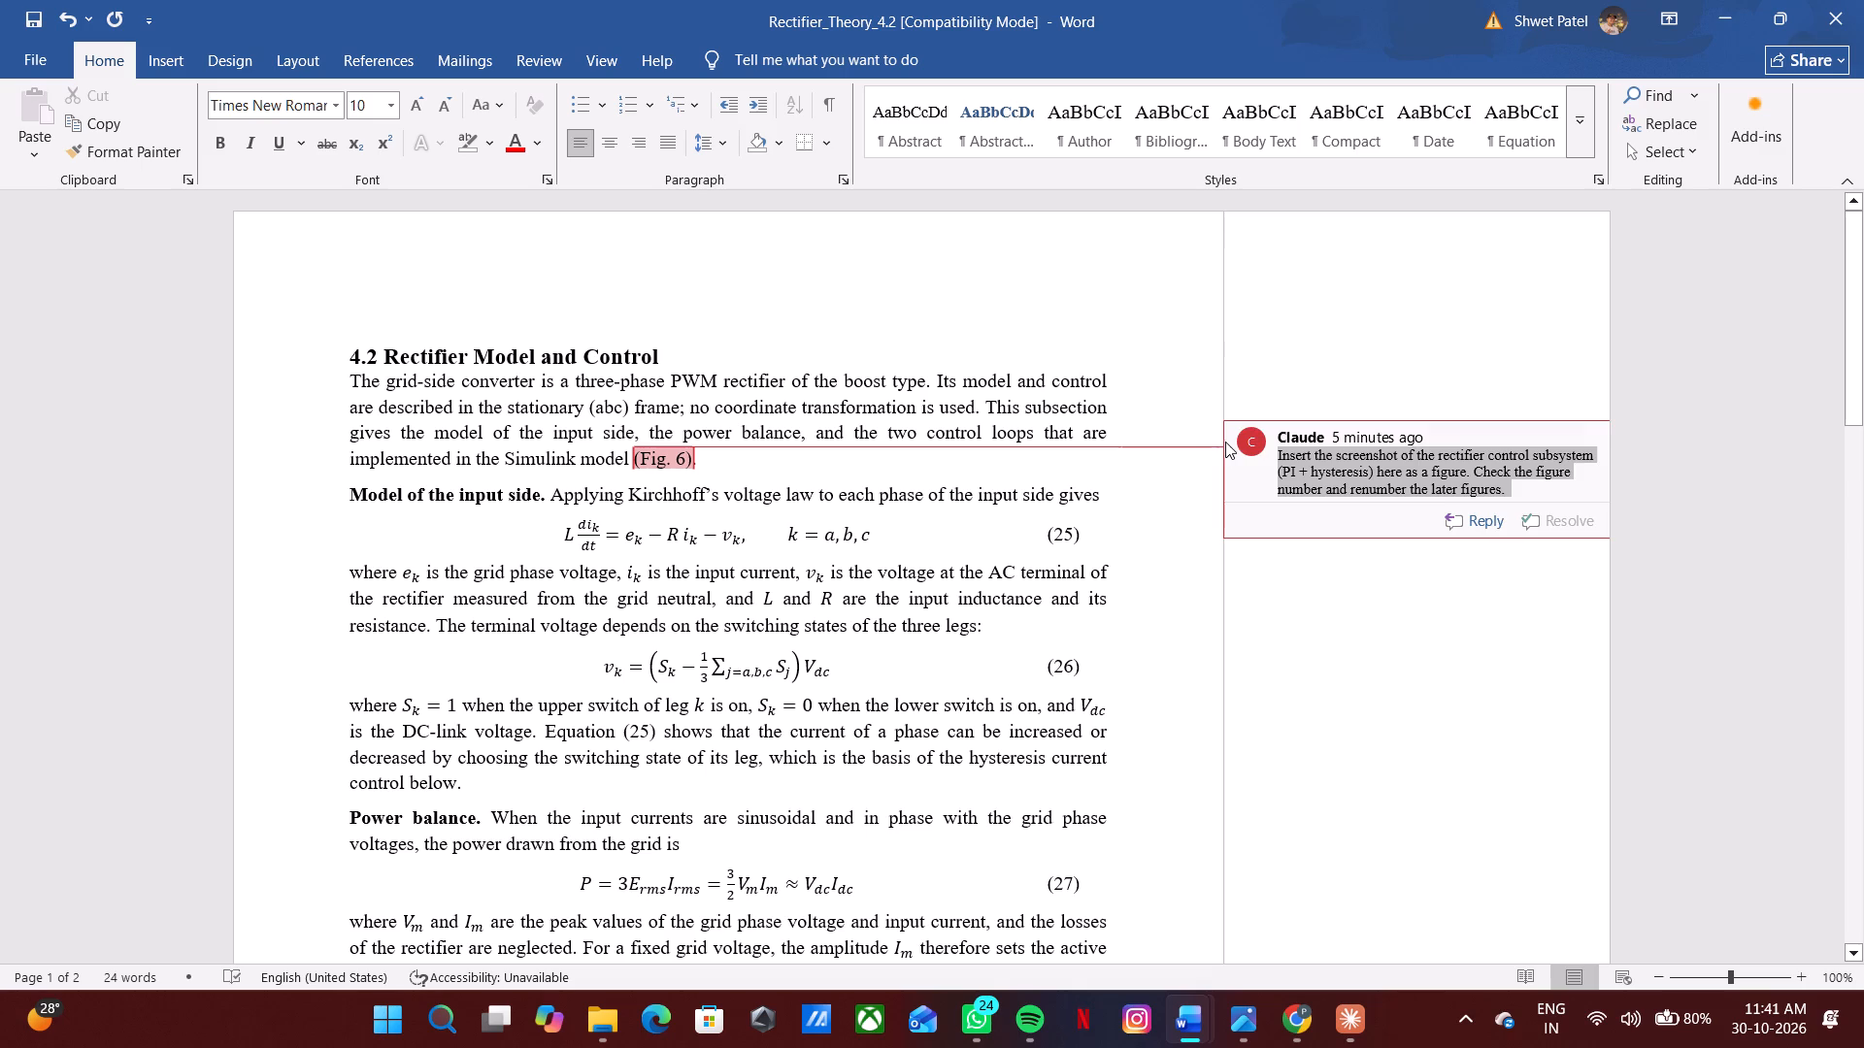
pyautogui.rightClick(1222, 446)
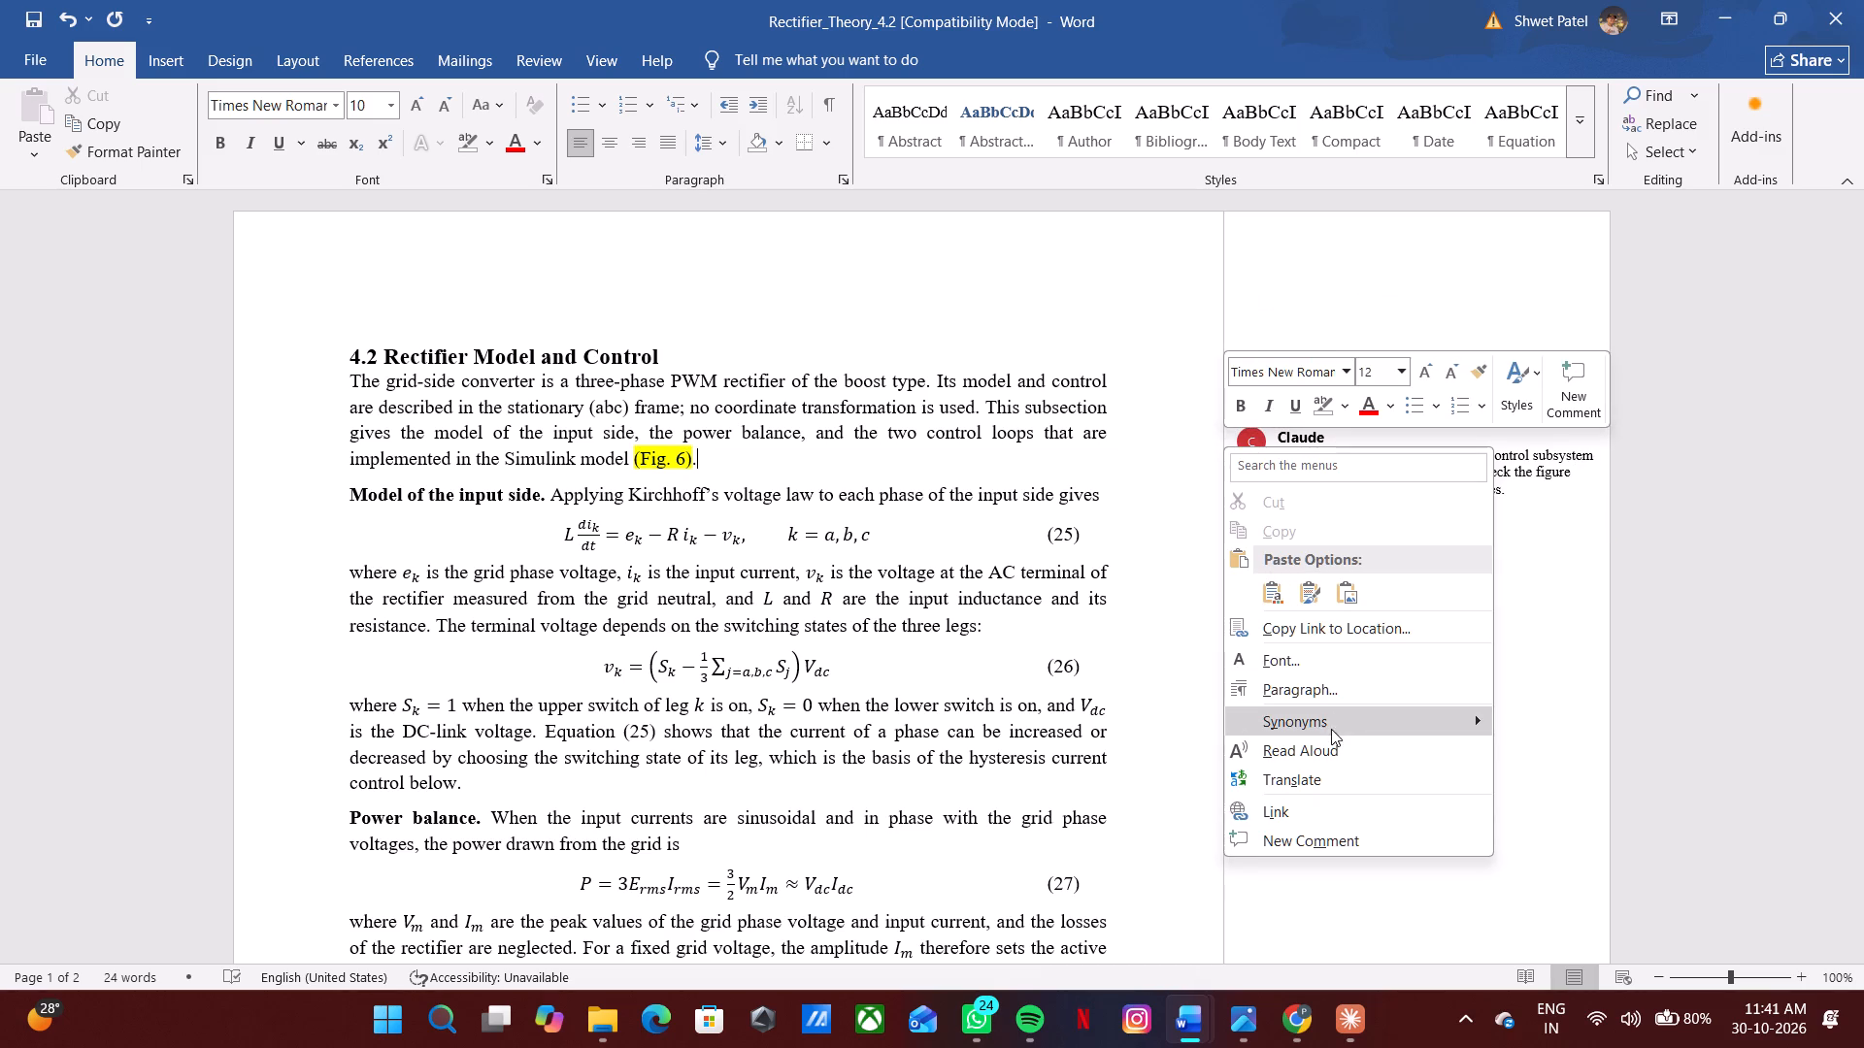
pyautogui.click(1171, 453)
pyautogui.rightClick(1276, 484)
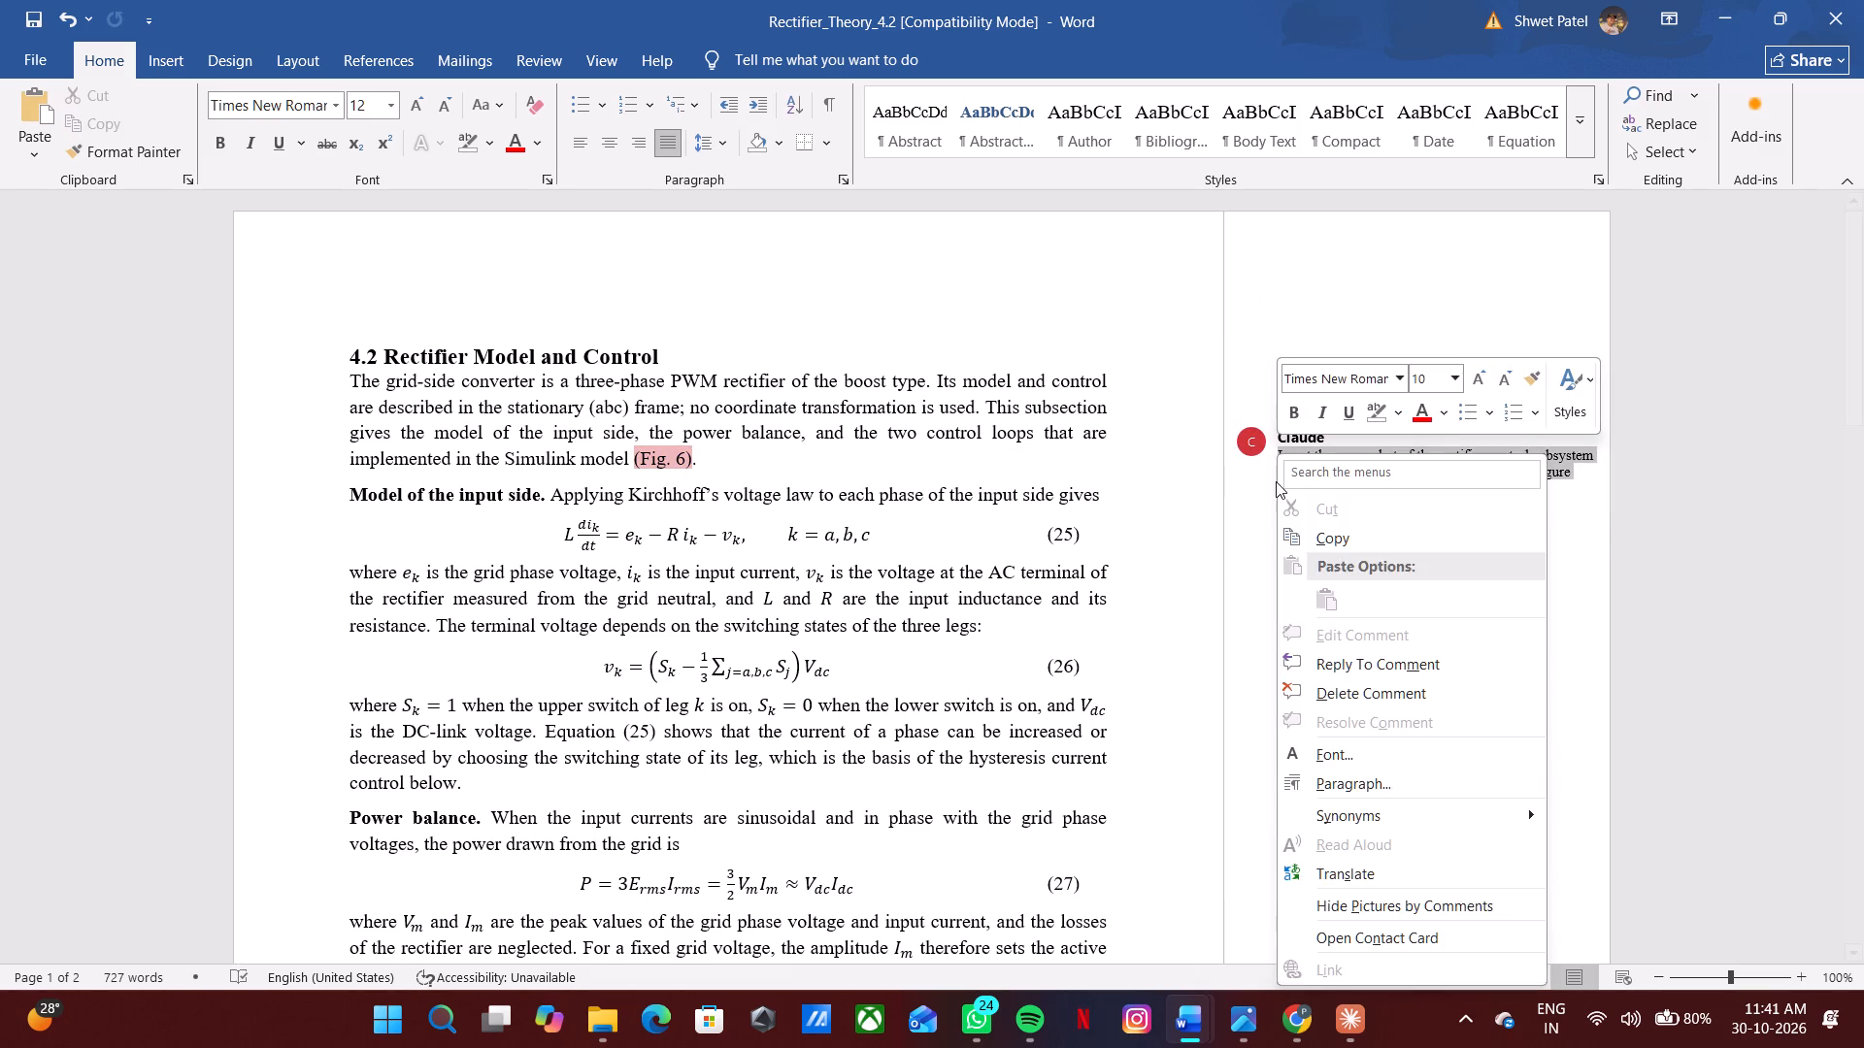
pyautogui.click(1254, 486)
pyautogui.rightClick(1254, 486)
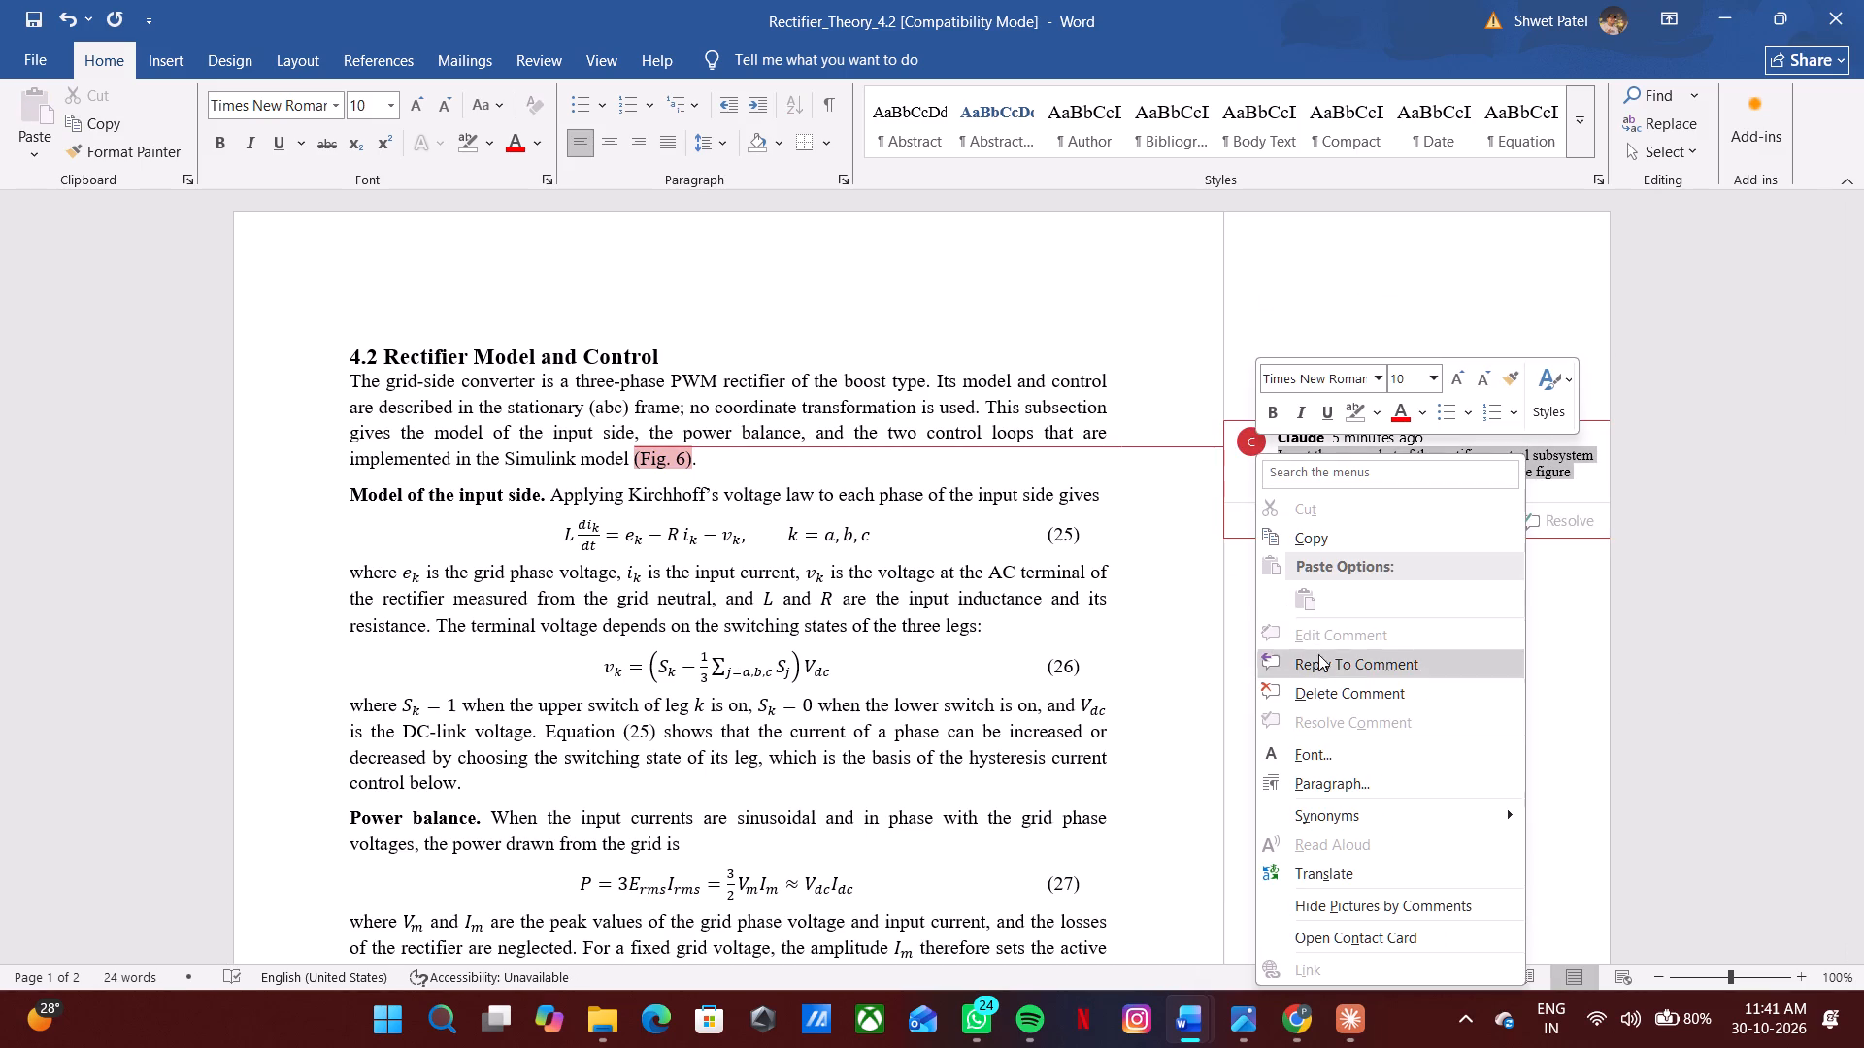
pyautogui.click(1337, 691)
# Delete the Claude comments attached to the input inductor and hysteresis band values in the Table 6 addition.
pyautogui.scroll(-15, 1258, 598)
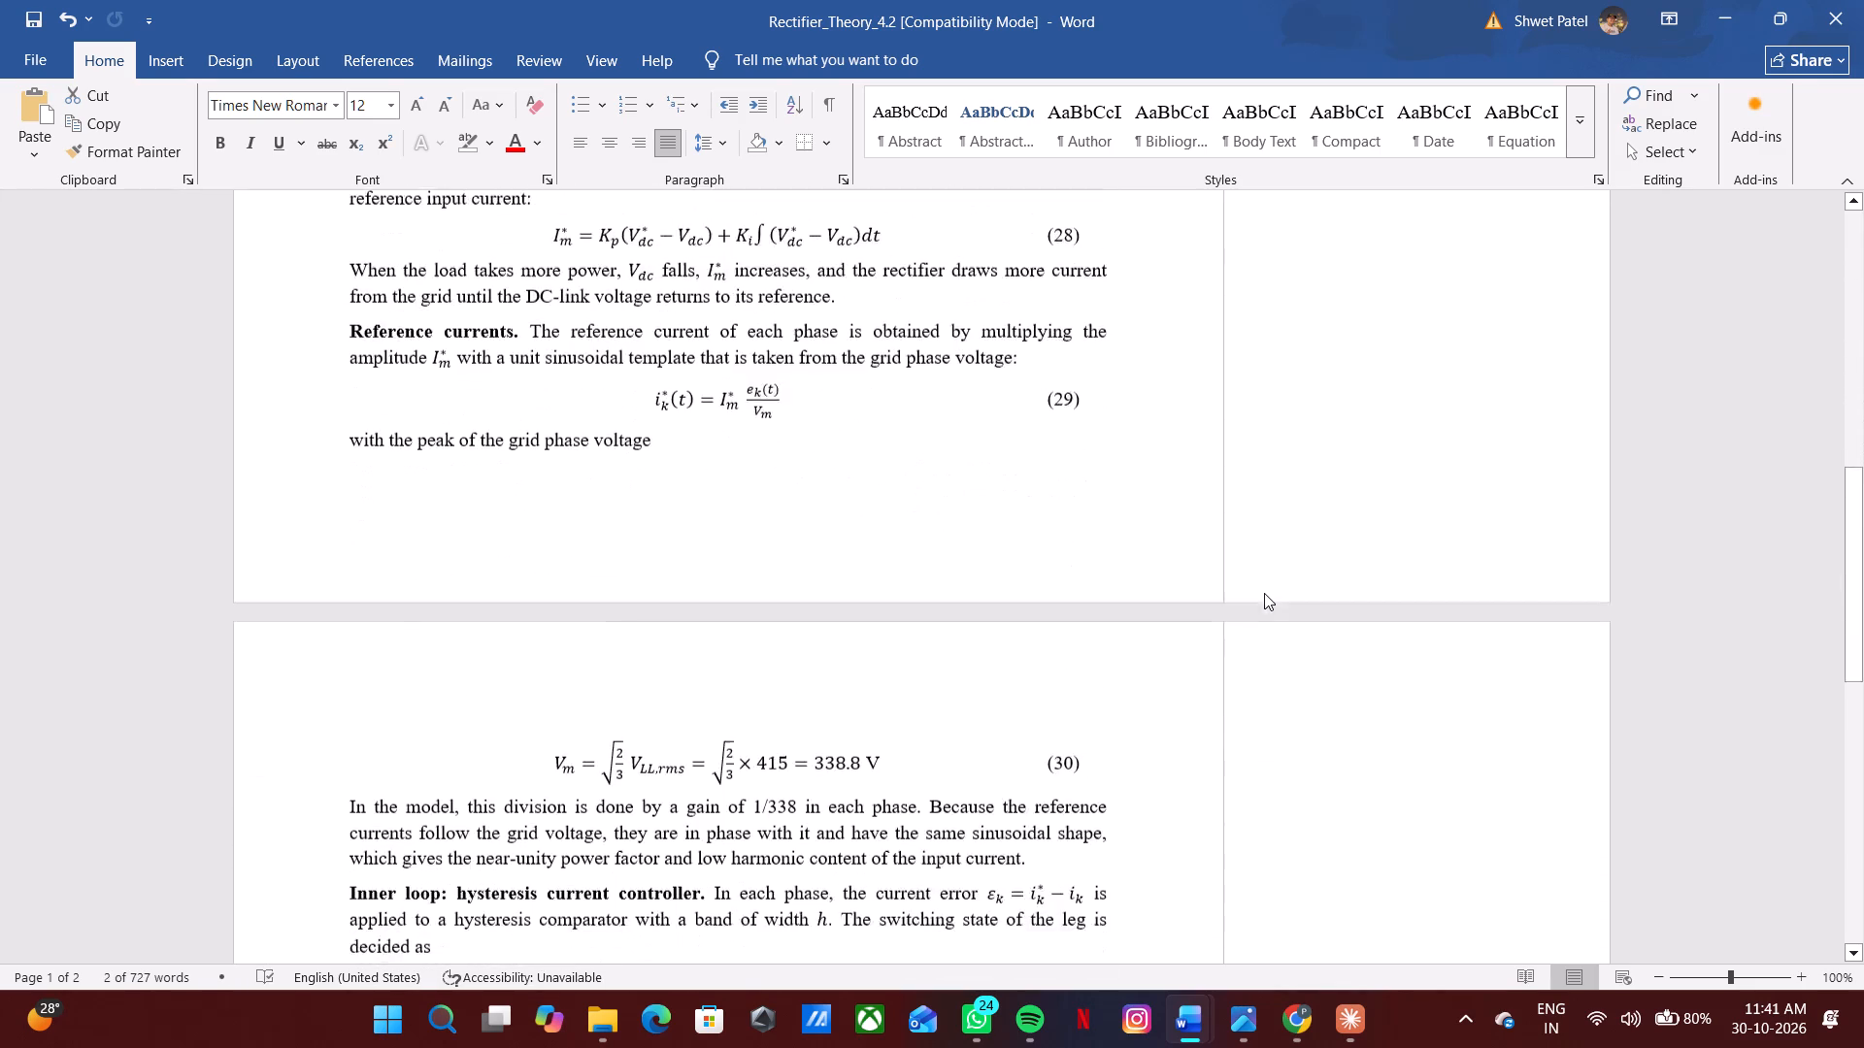
pyautogui.scroll(-7, 1264, 593)
pyautogui.rightClick(1218, 598)
pyautogui.click(1194, 616)
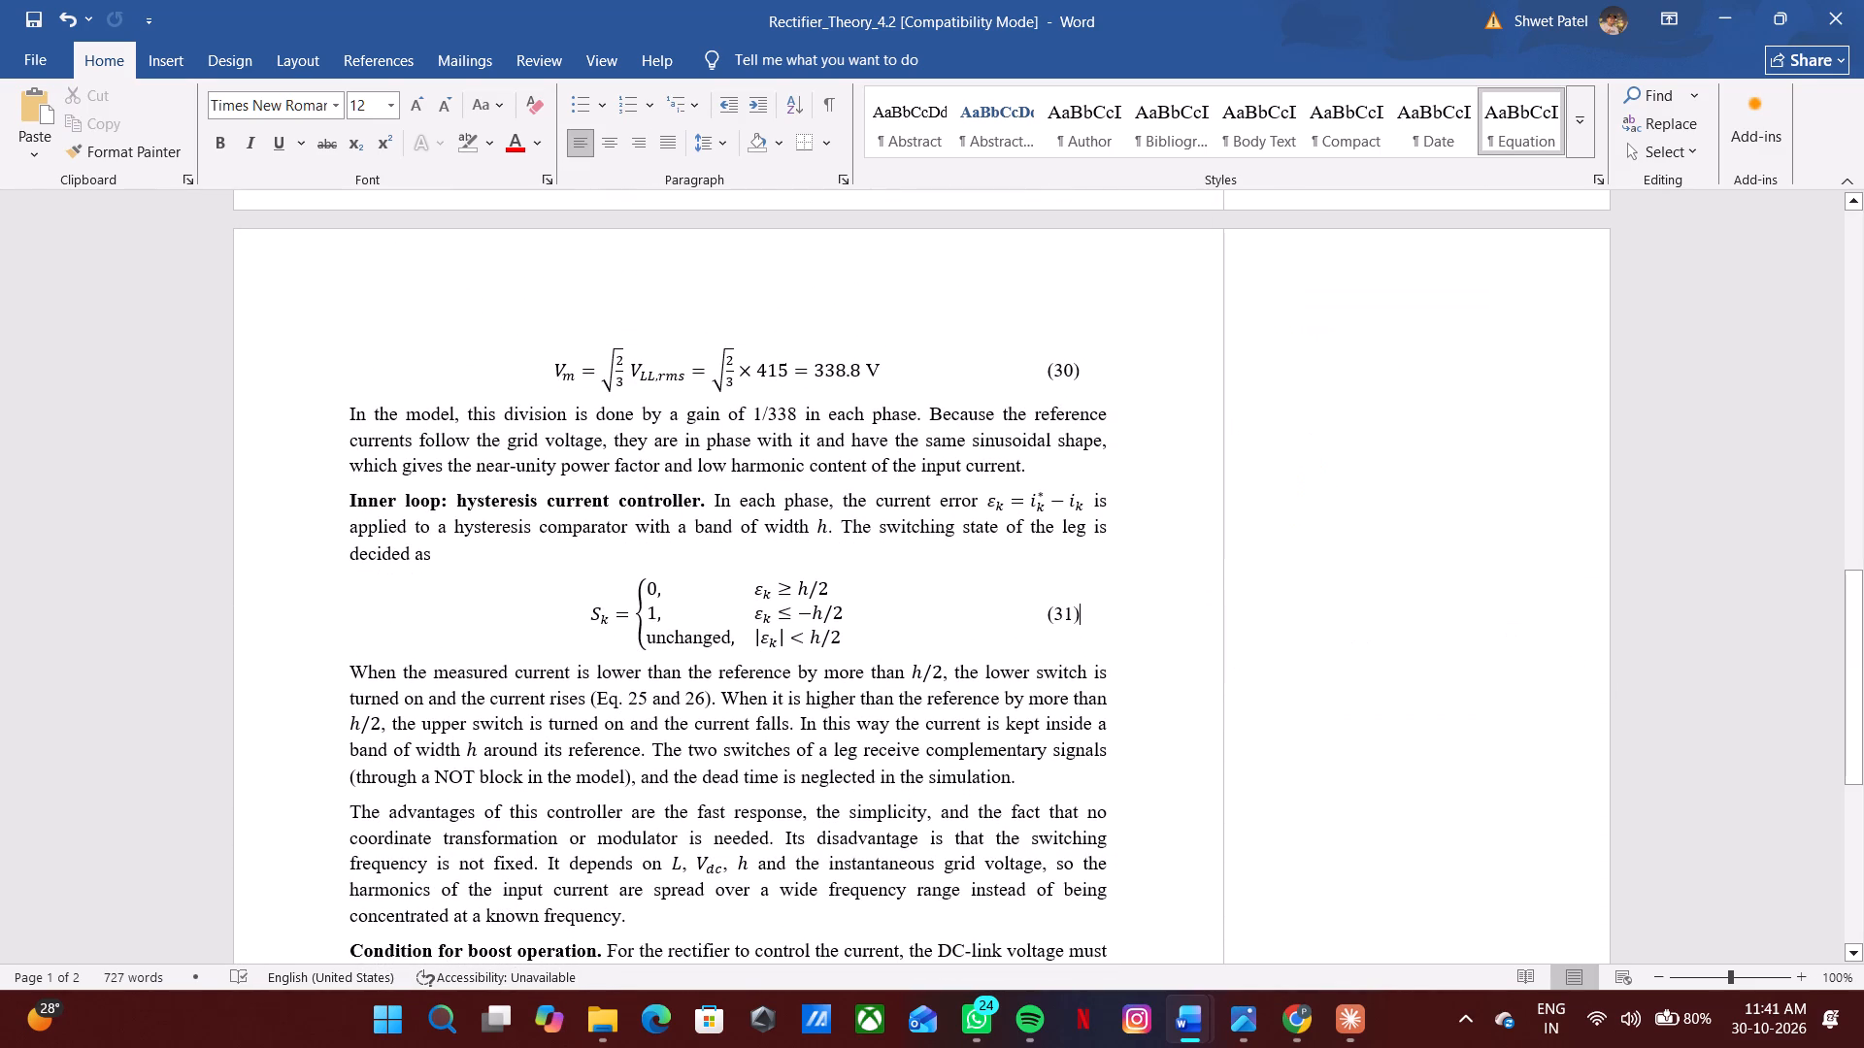
pyautogui.doubleClick(1222, 607)
pyautogui.scroll(-10, 1229, 602)
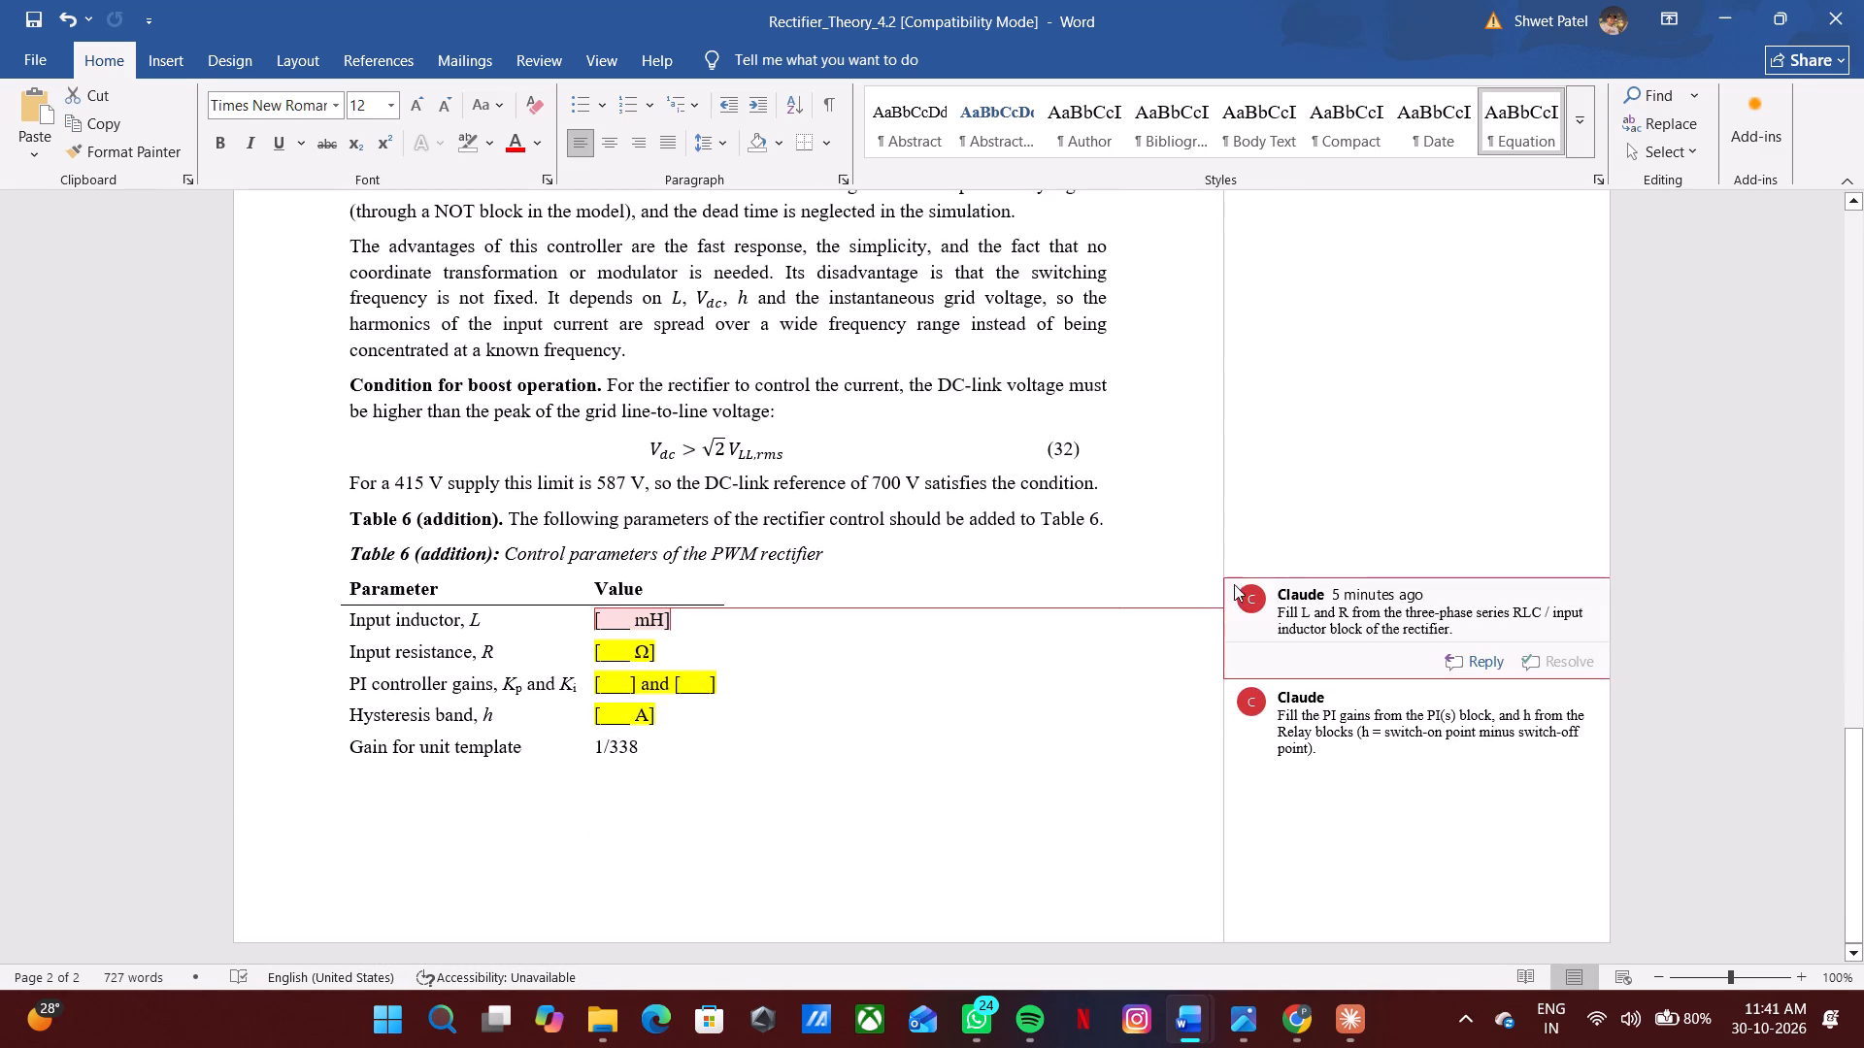
pyautogui.rightClick(1230, 597)
pyautogui.click(1175, 651)
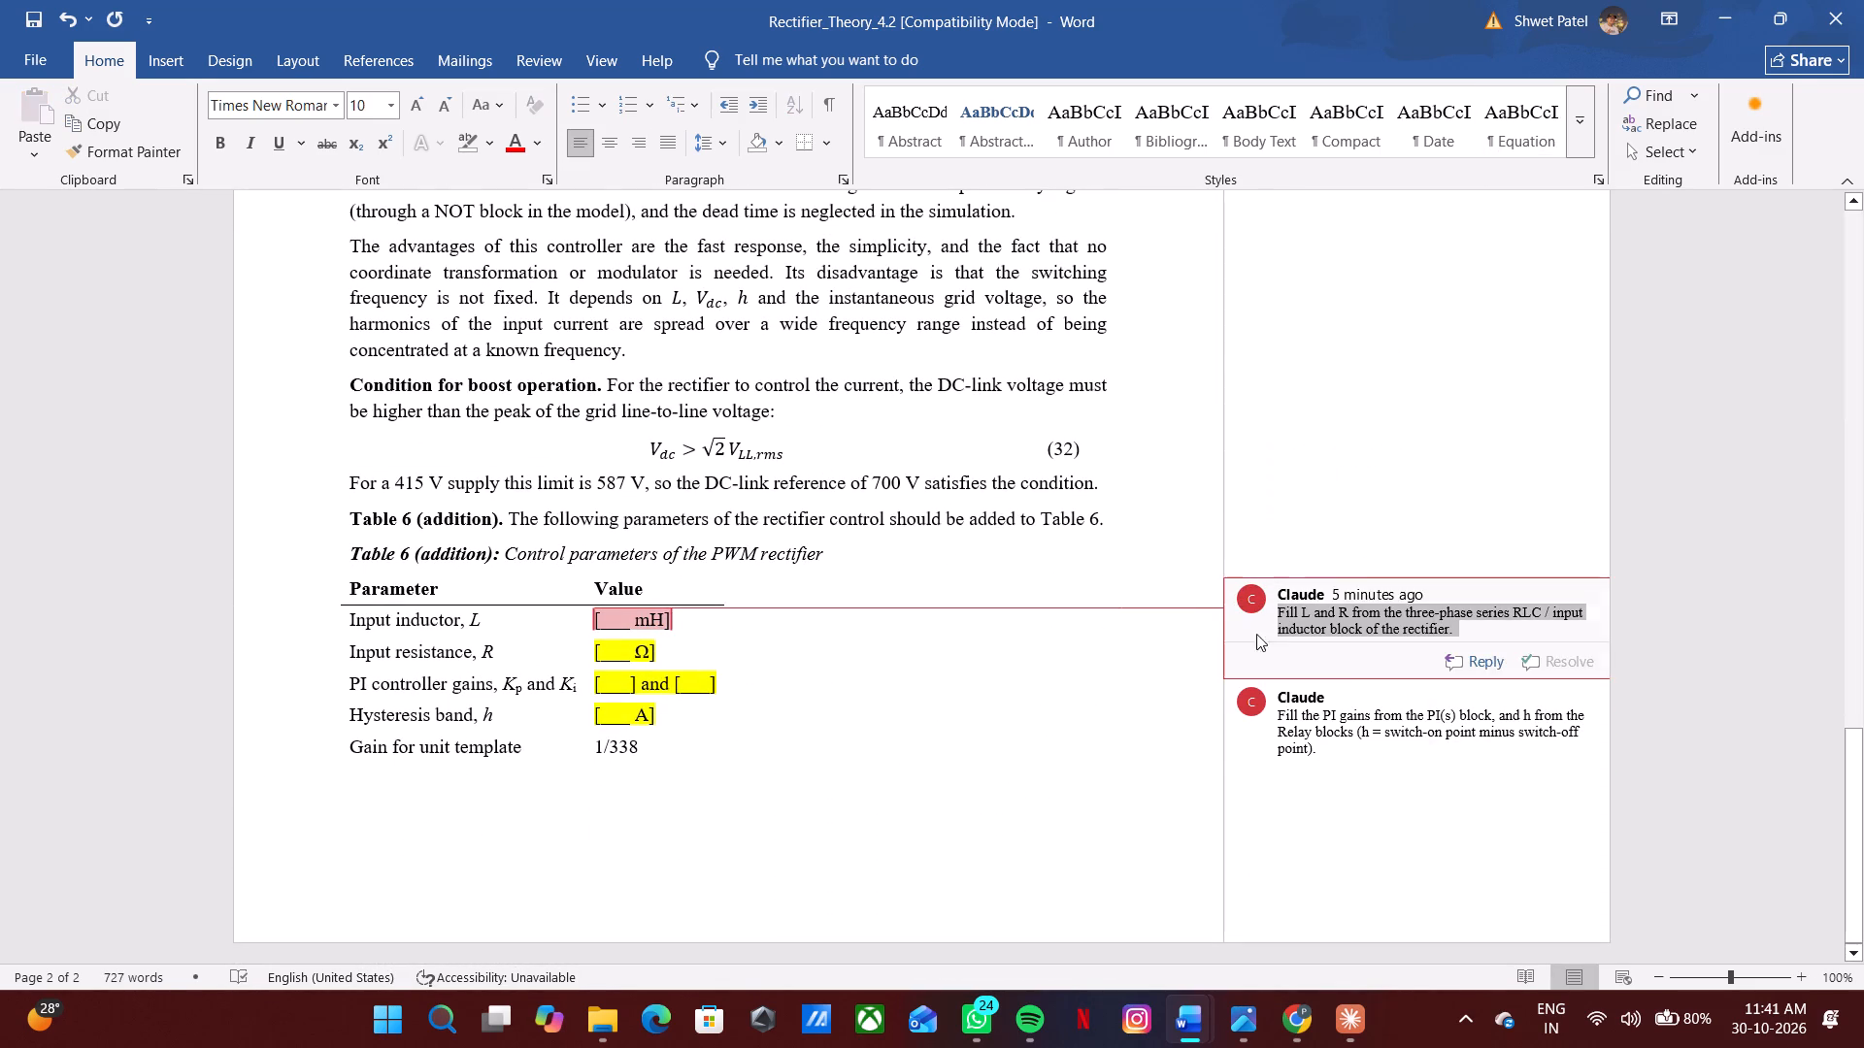
pyautogui.rightClick(1288, 626)
pyautogui.click(1379, 342)
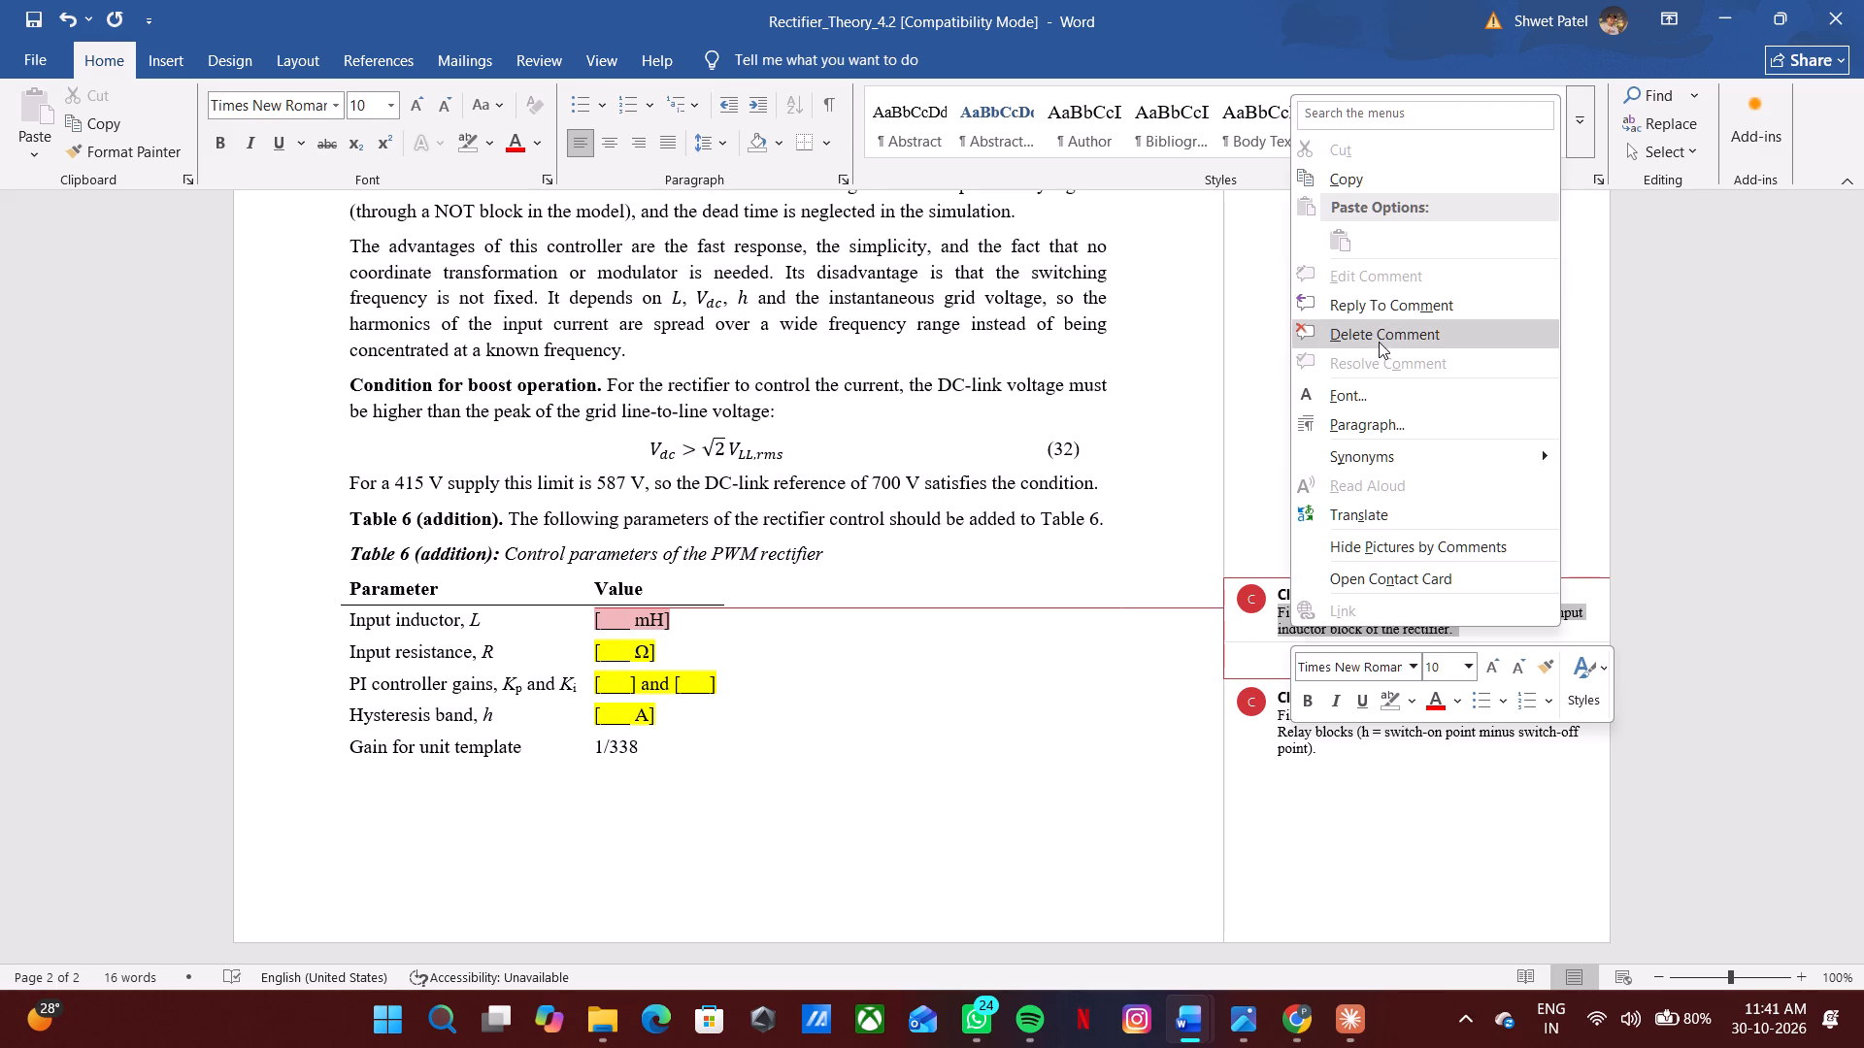
pyautogui.rightClick(1295, 686)
pyautogui.click(1351, 392)
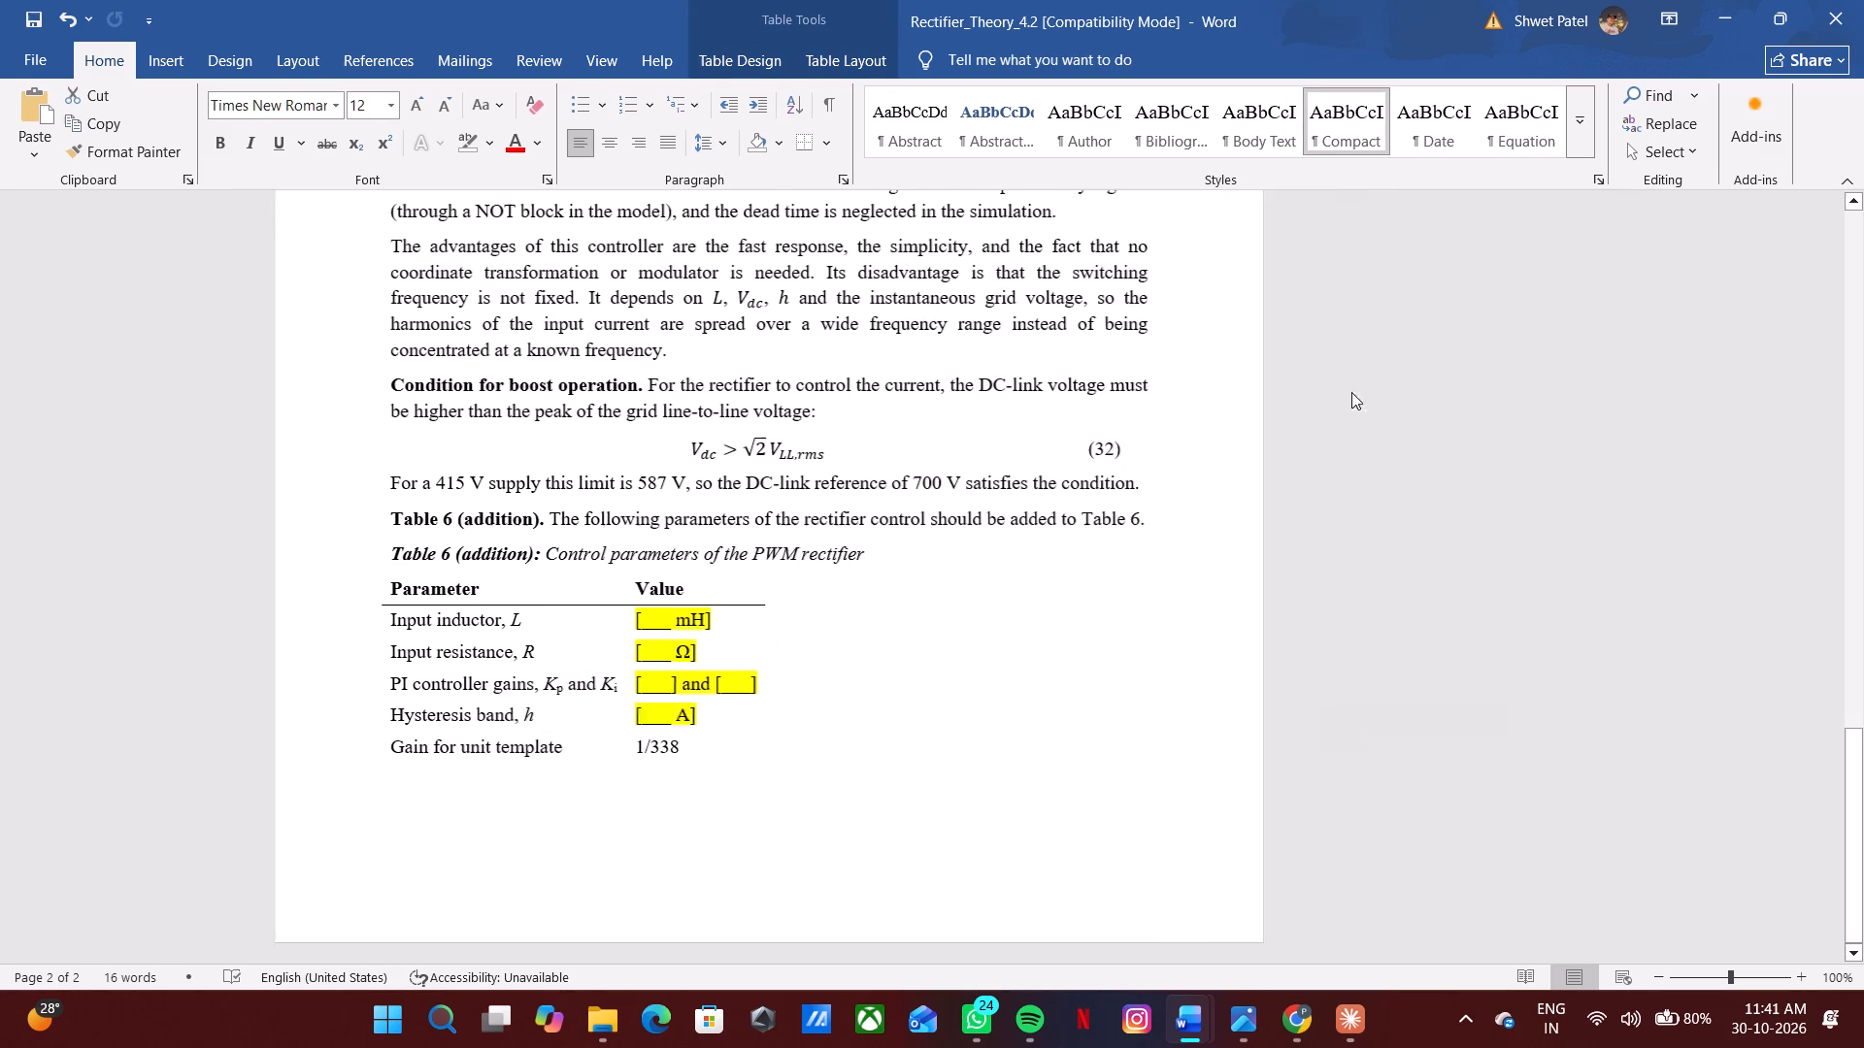
# Copy the theory from "Model of the input side." through the 700 V boost condition sentence and paste it below the control diagram in Final Review.
pyautogui.scroll(-4, 1091, 671)
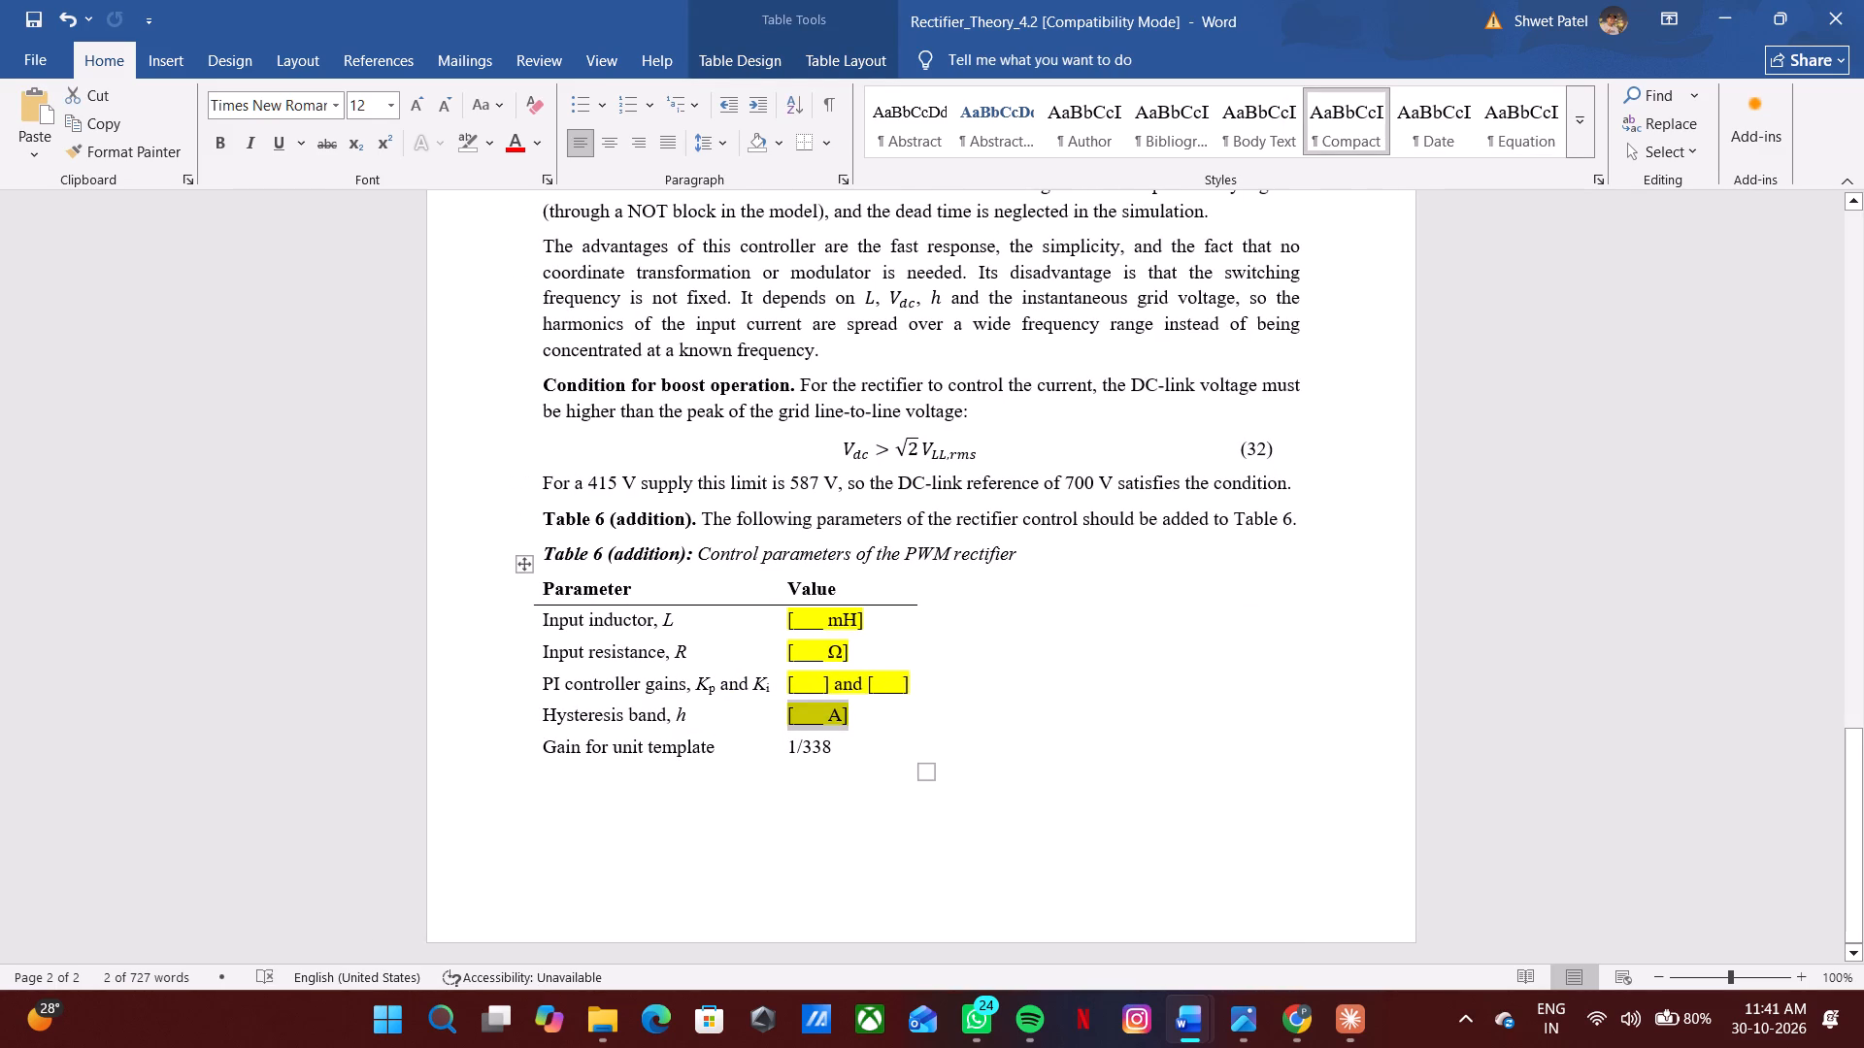
pyautogui.scroll(1, 1116, 652)
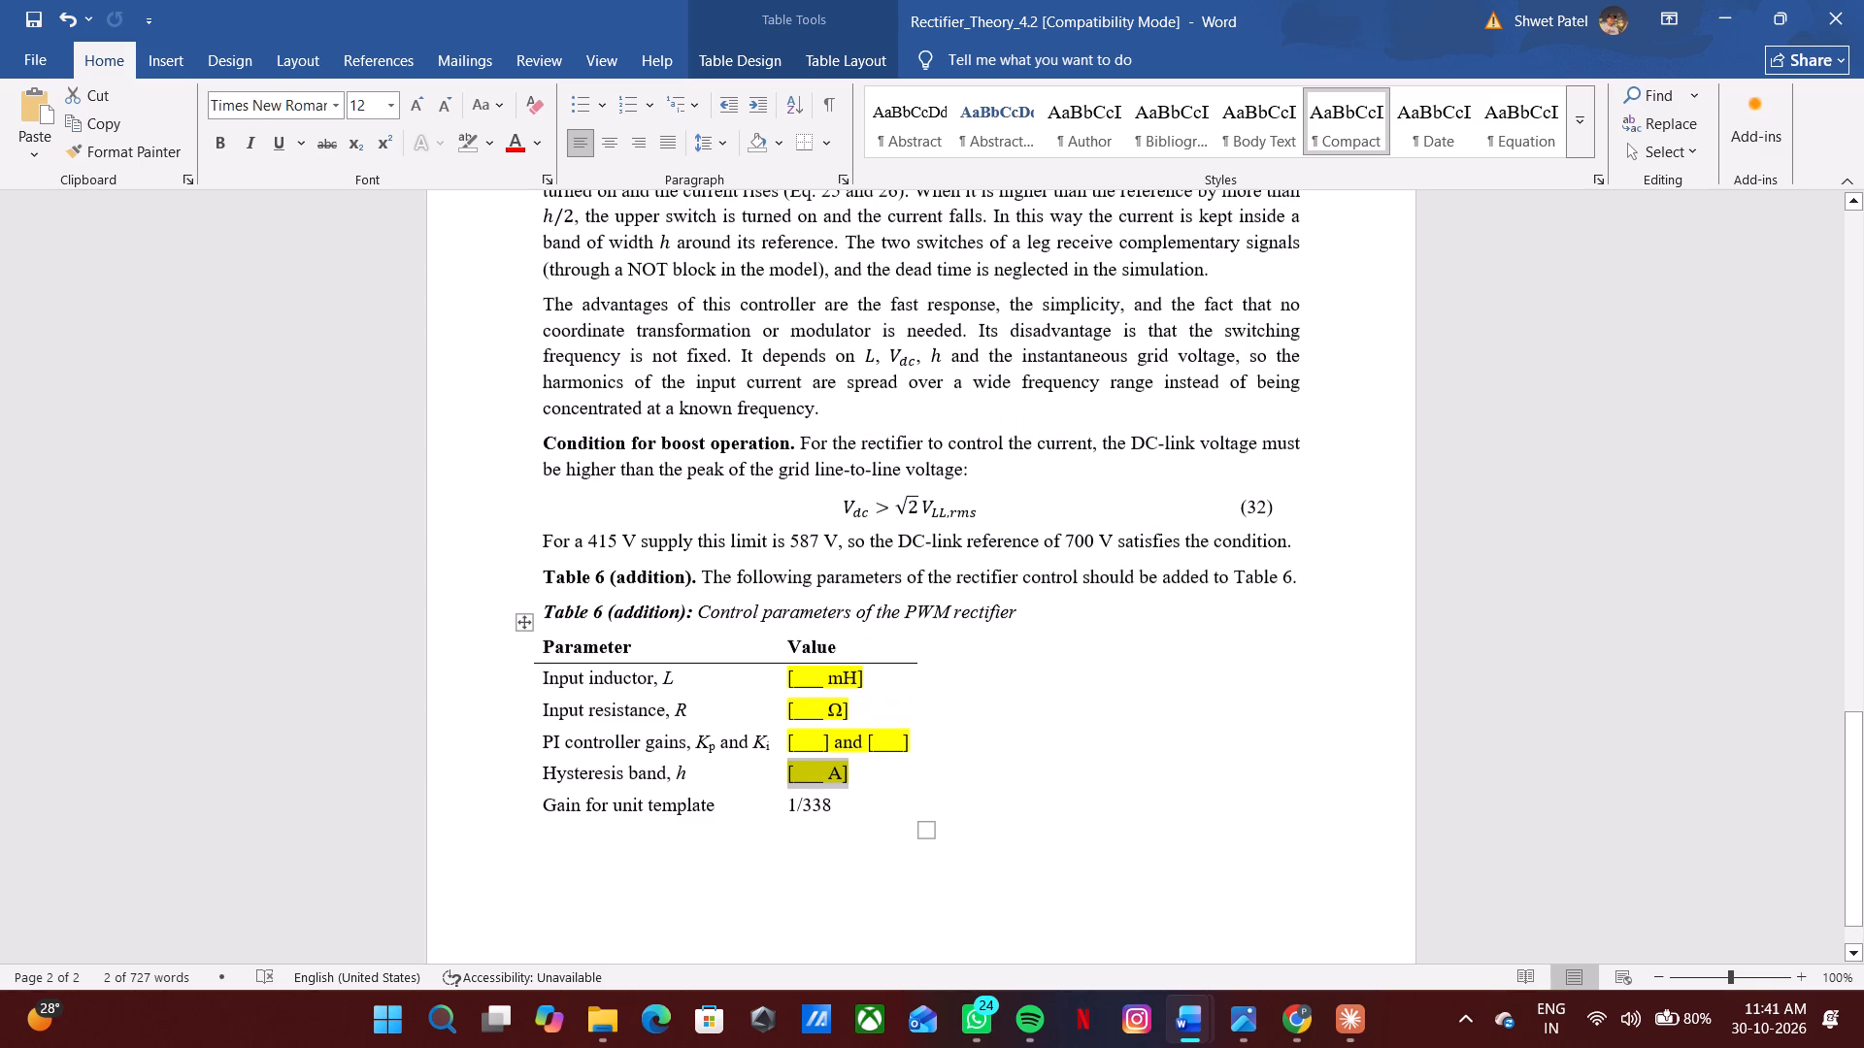
pyautogui.scroll(1, 1118, 649)
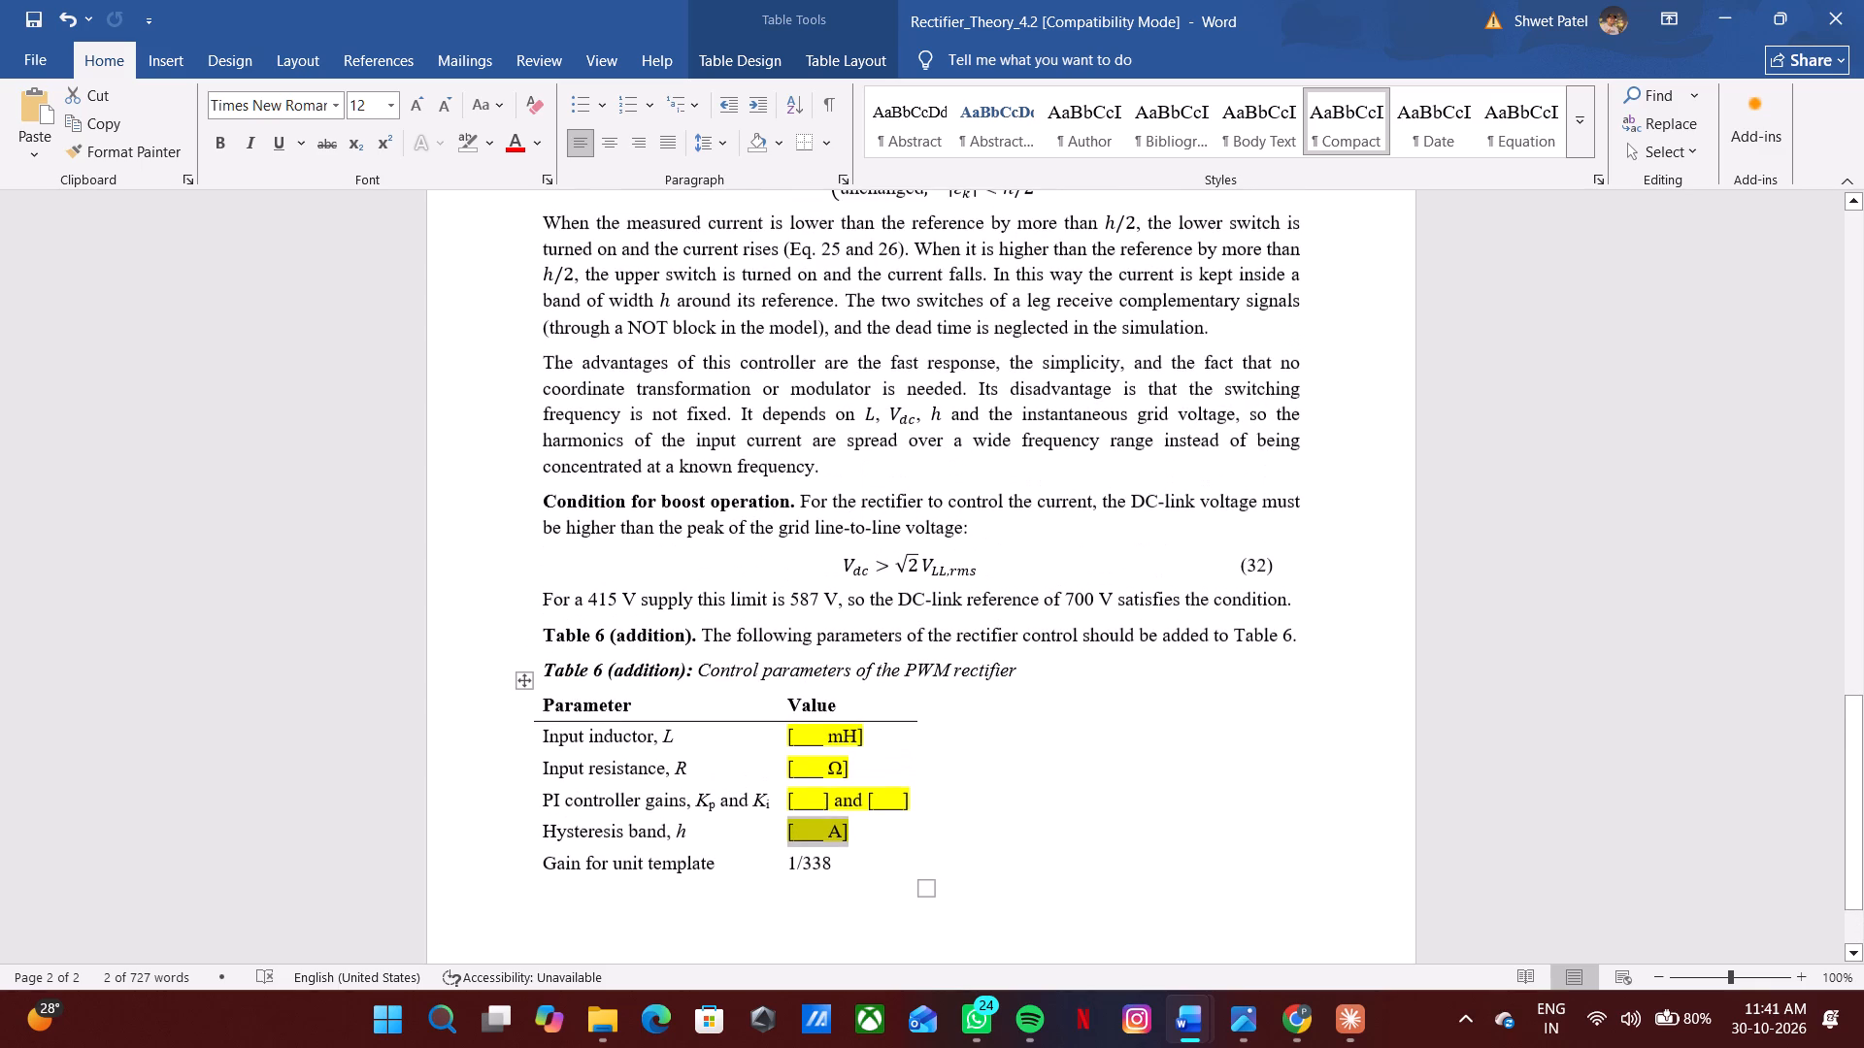
pyautogui.scroll(1, 1118, 649)
pyautogui.moveTo(1285, 658); pyautogui.dragTo(648, 304)
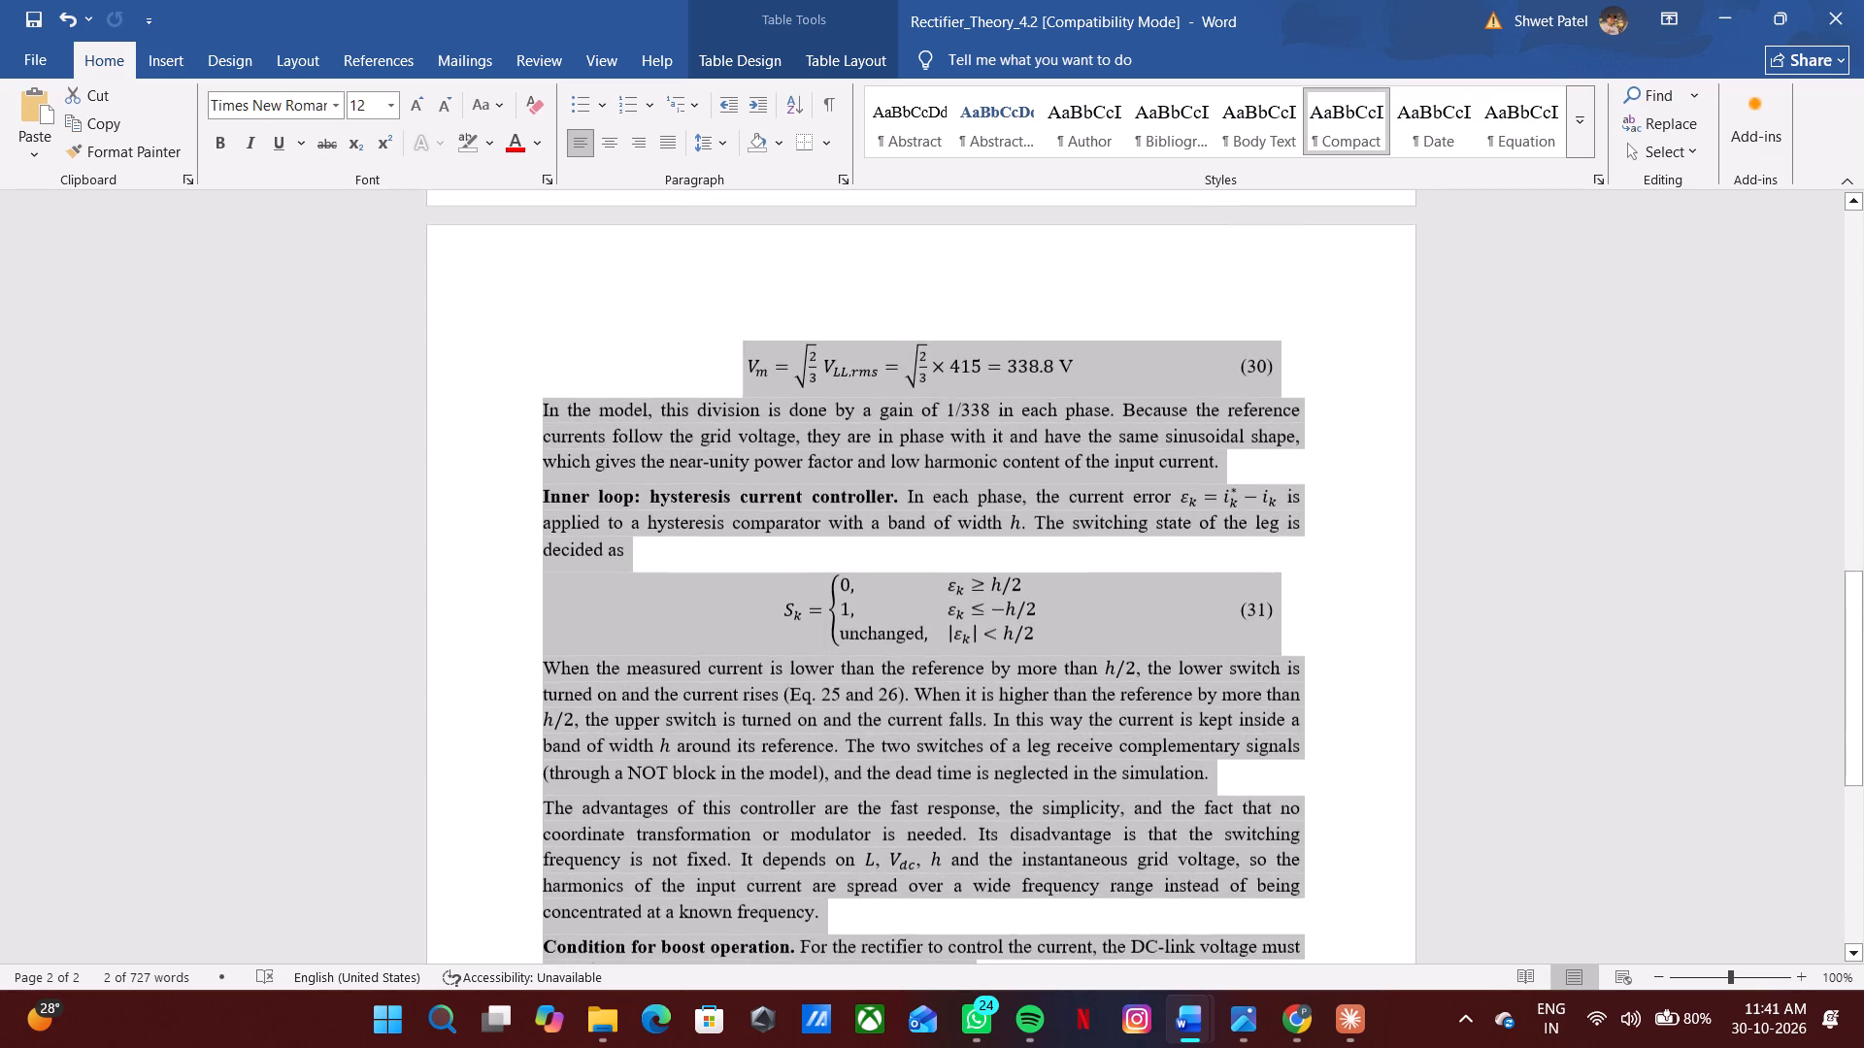
pyautogui.moveTo(648, 304); pyautogui.dragTo(632, 166)
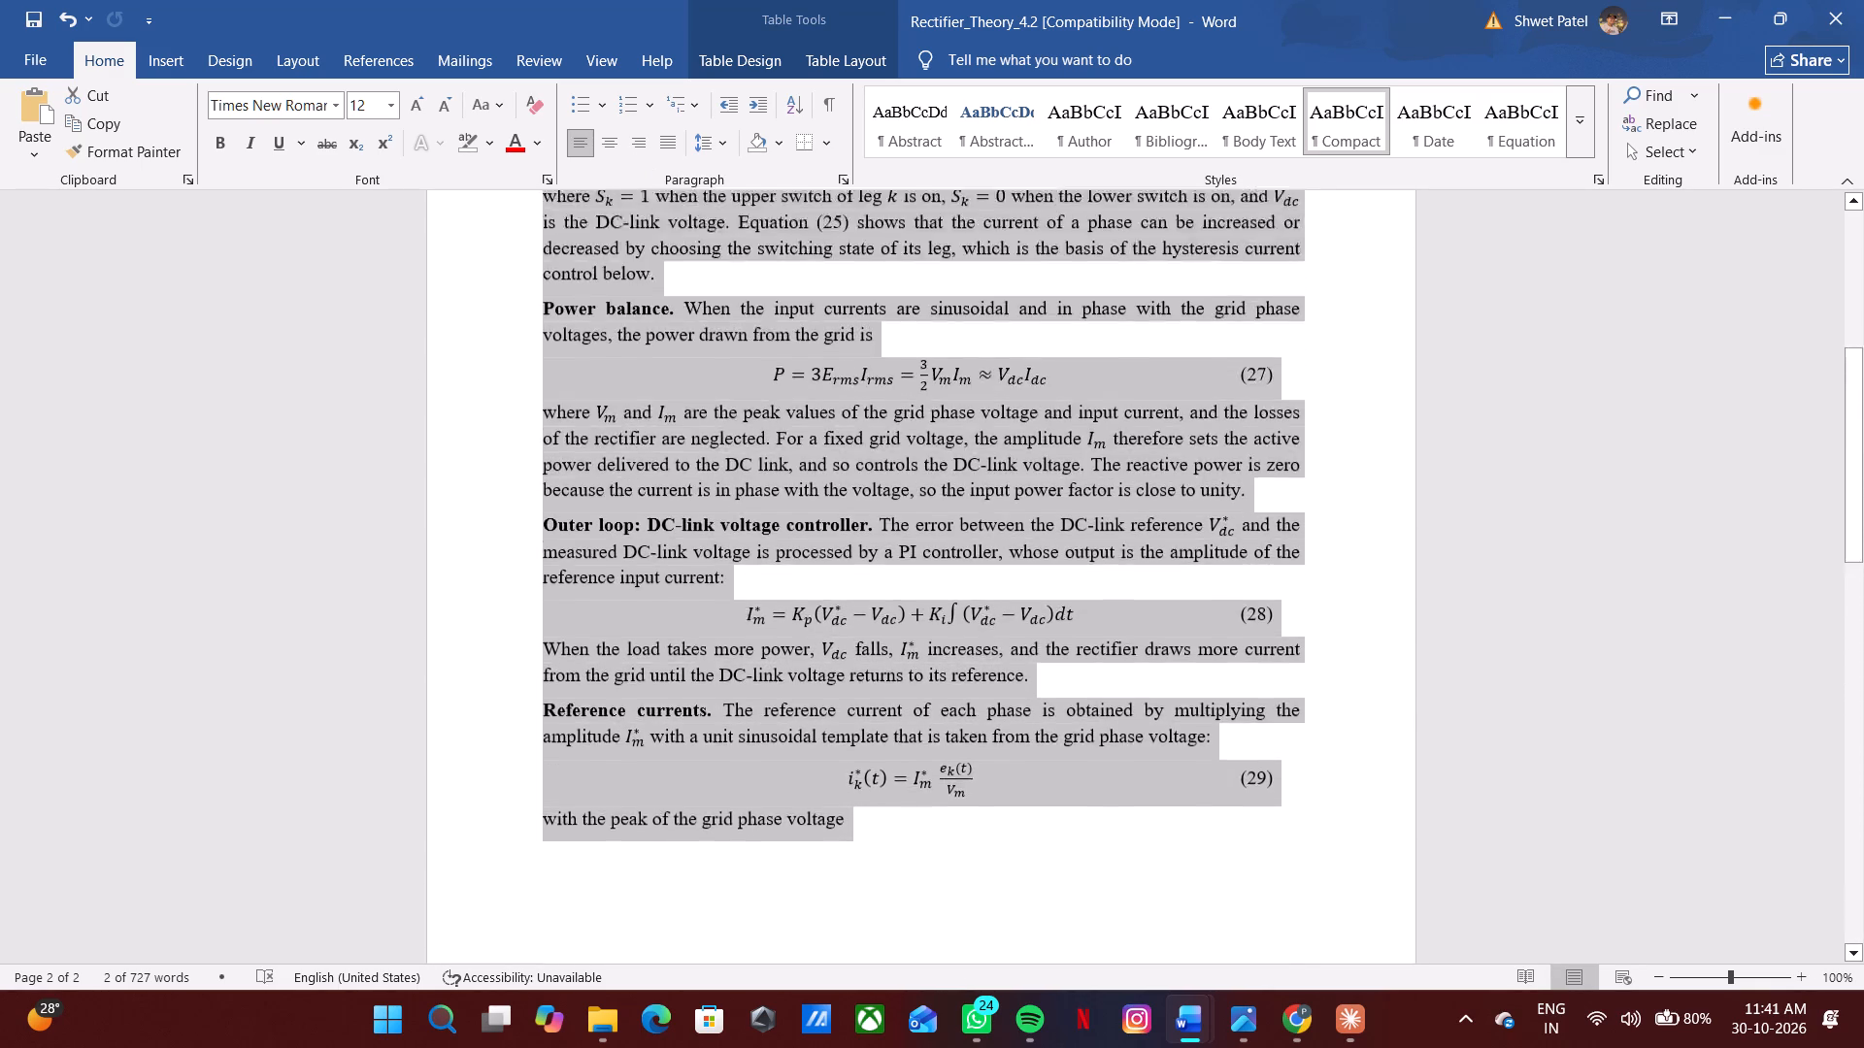
pyautogui.moveTo(632, 166); pyautogui.dragTo(493, 440)
pyautogui.hotkey('ctrl', 'c')
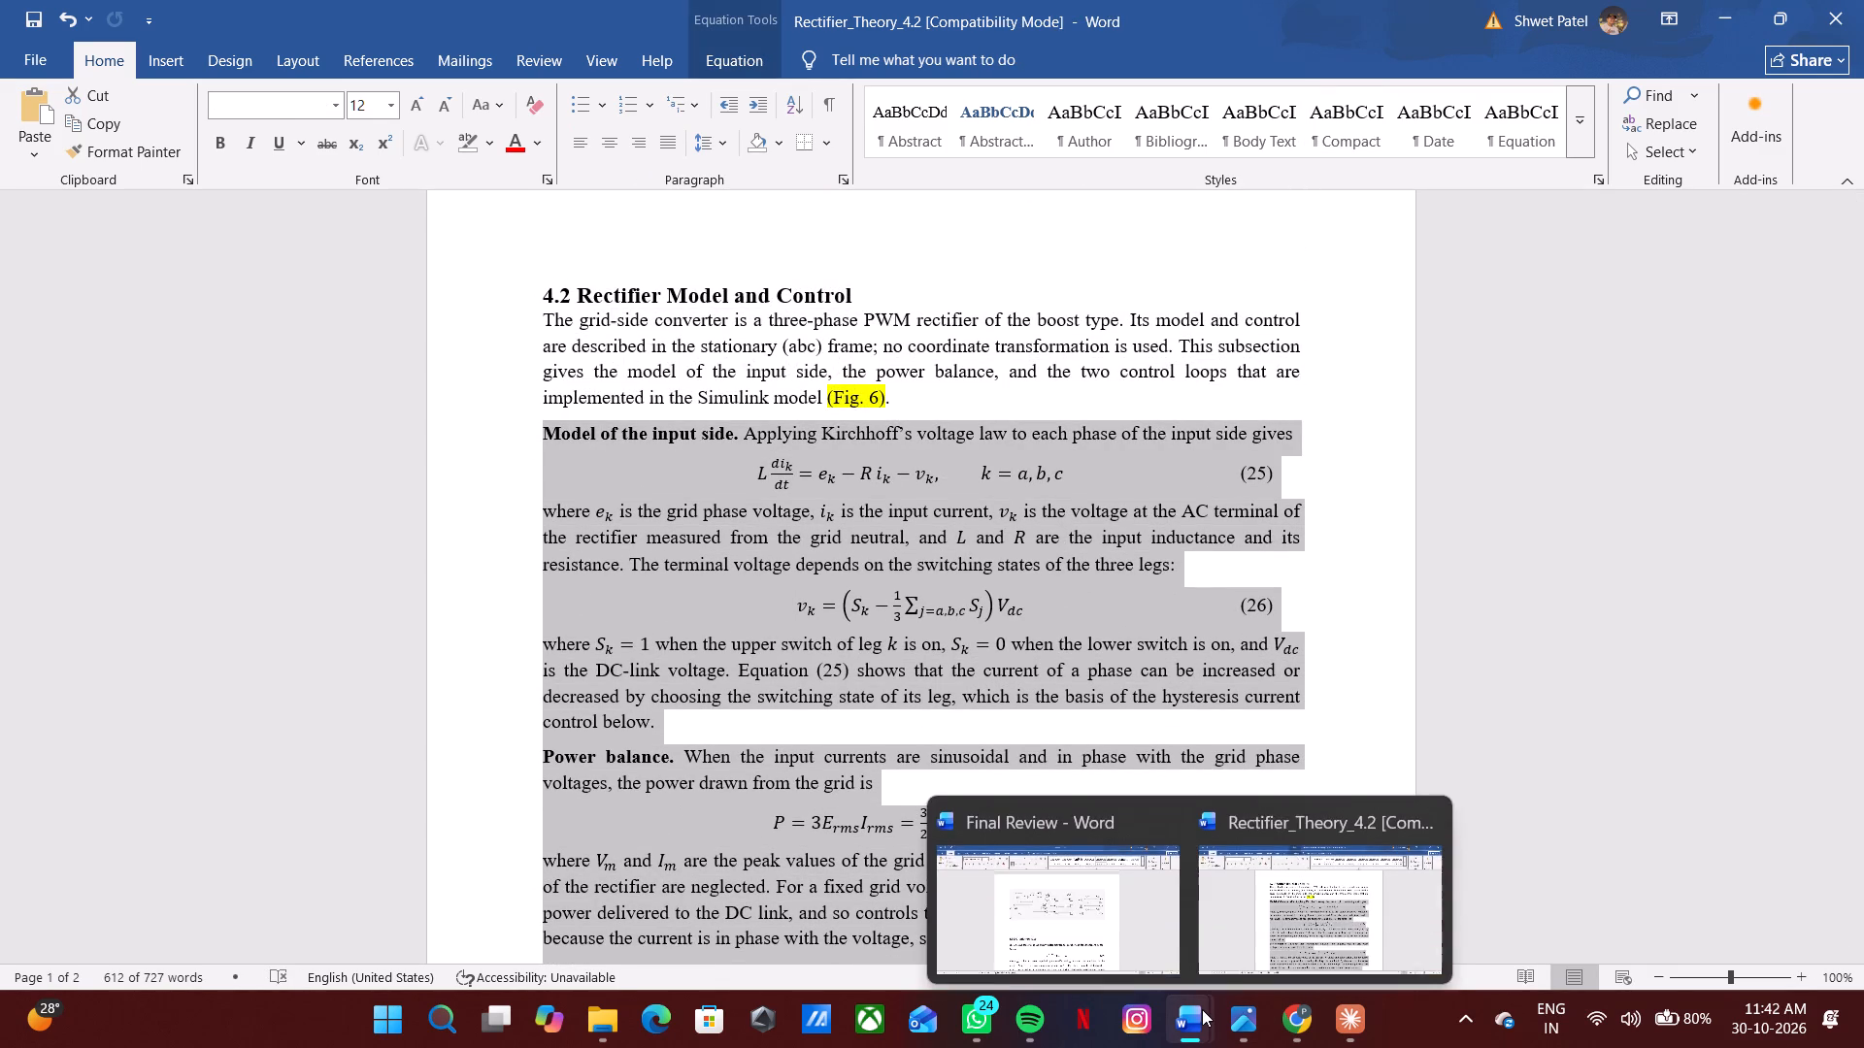
pyautogui.click(1093, 937)
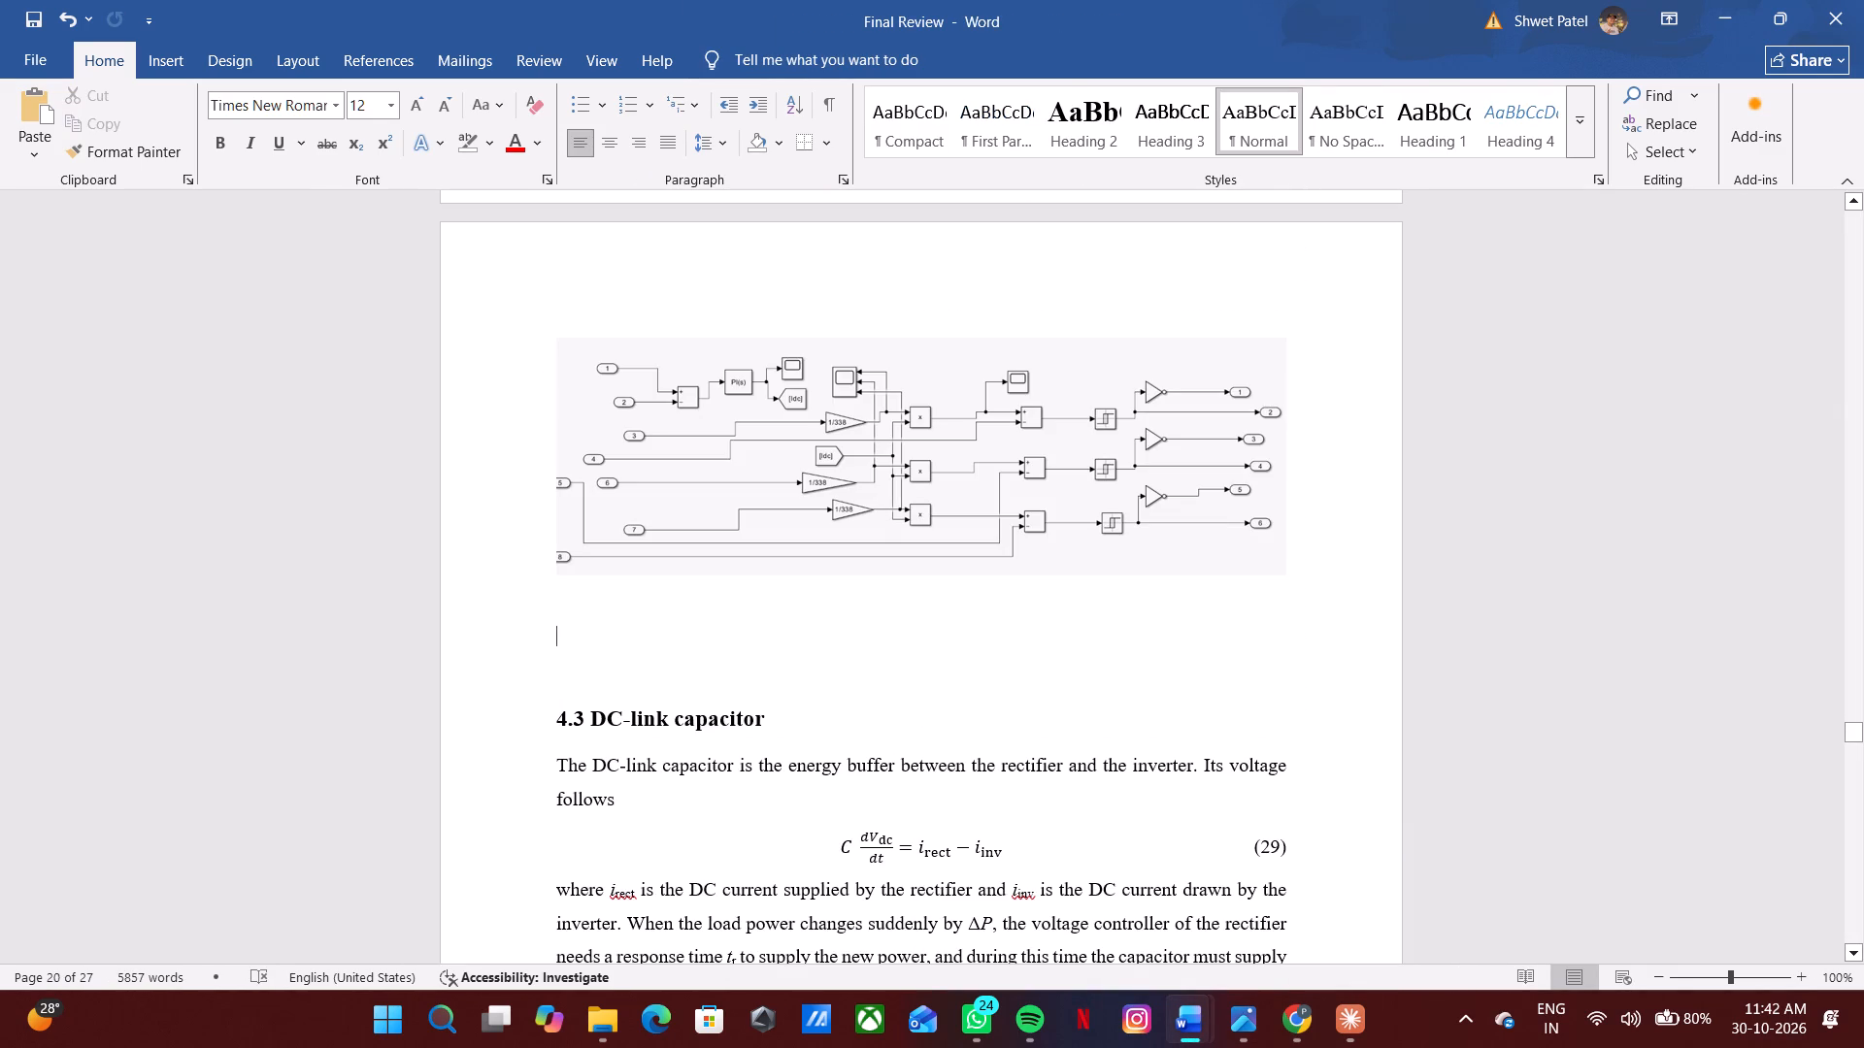
pyautogui.hotkey('ctrl', 'v')
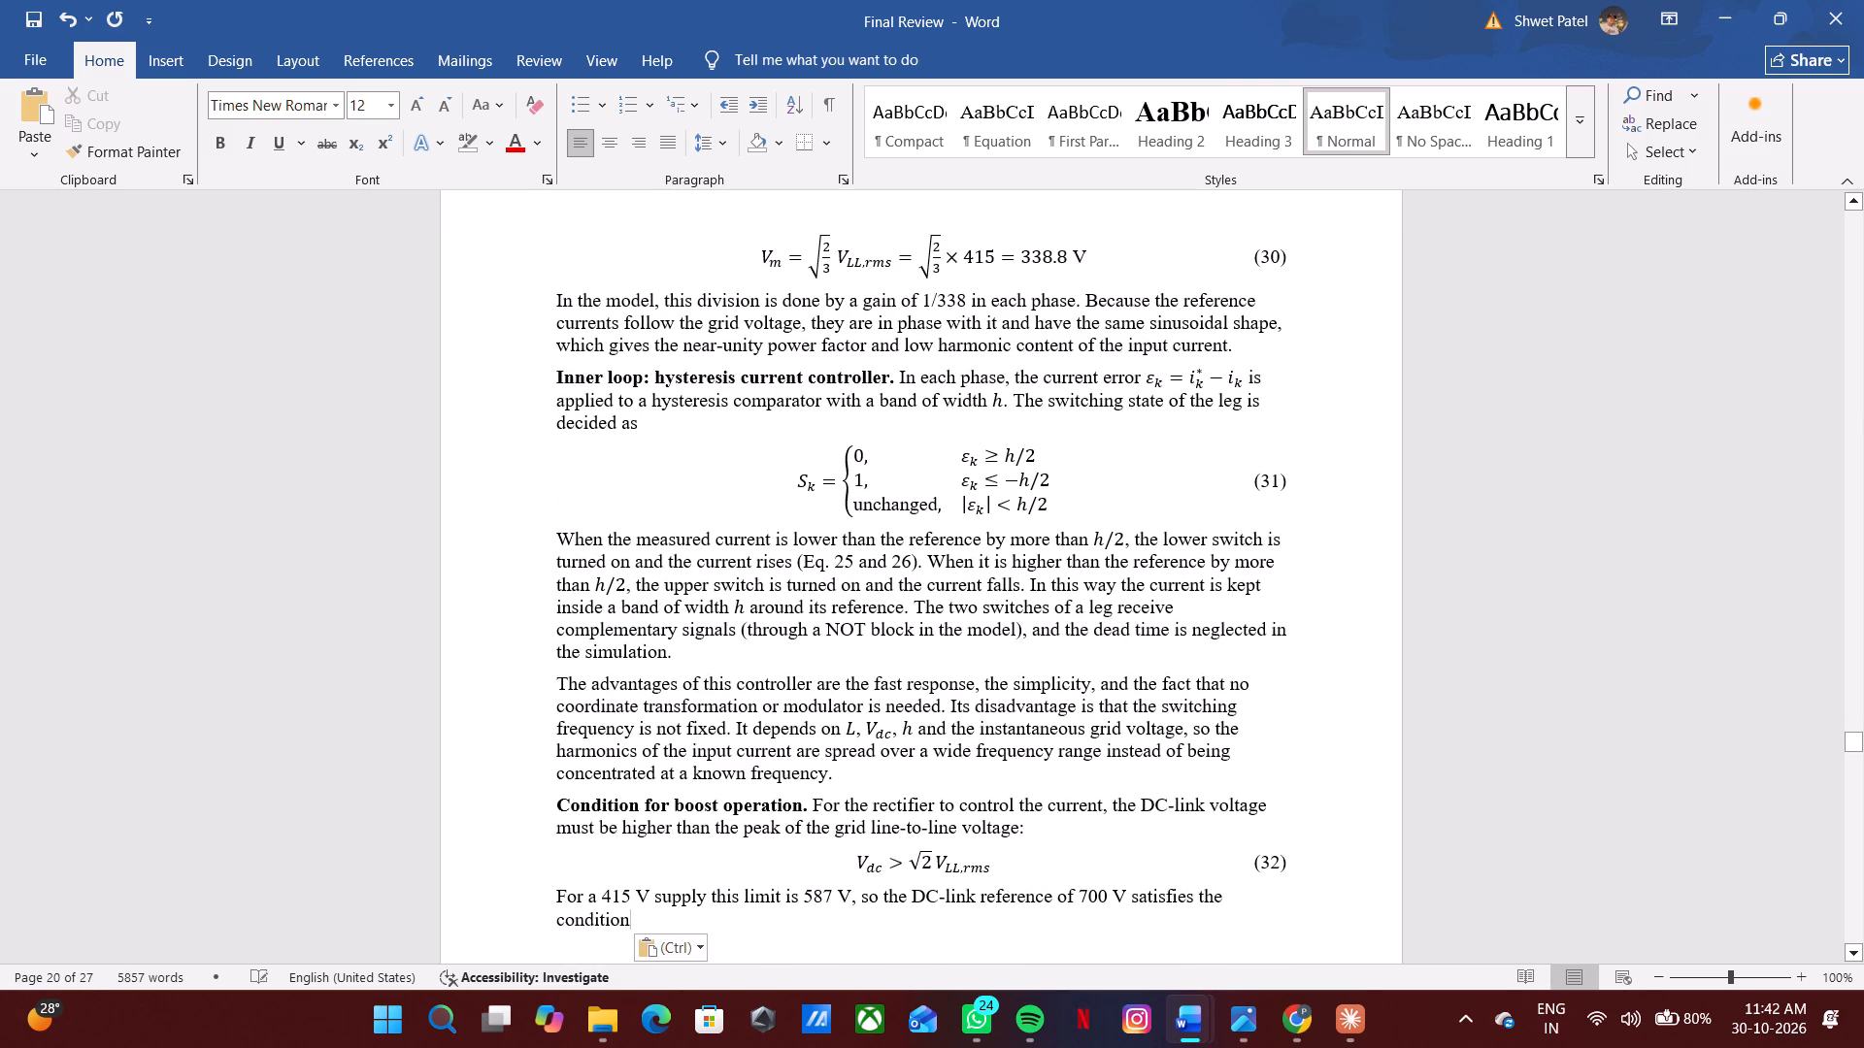
# Remove the bold formatting from the pasted rectifier theory, from "Model of the input side." to the sentence after Equation 32.
pyautogui.scroll(-3, 901, 671)
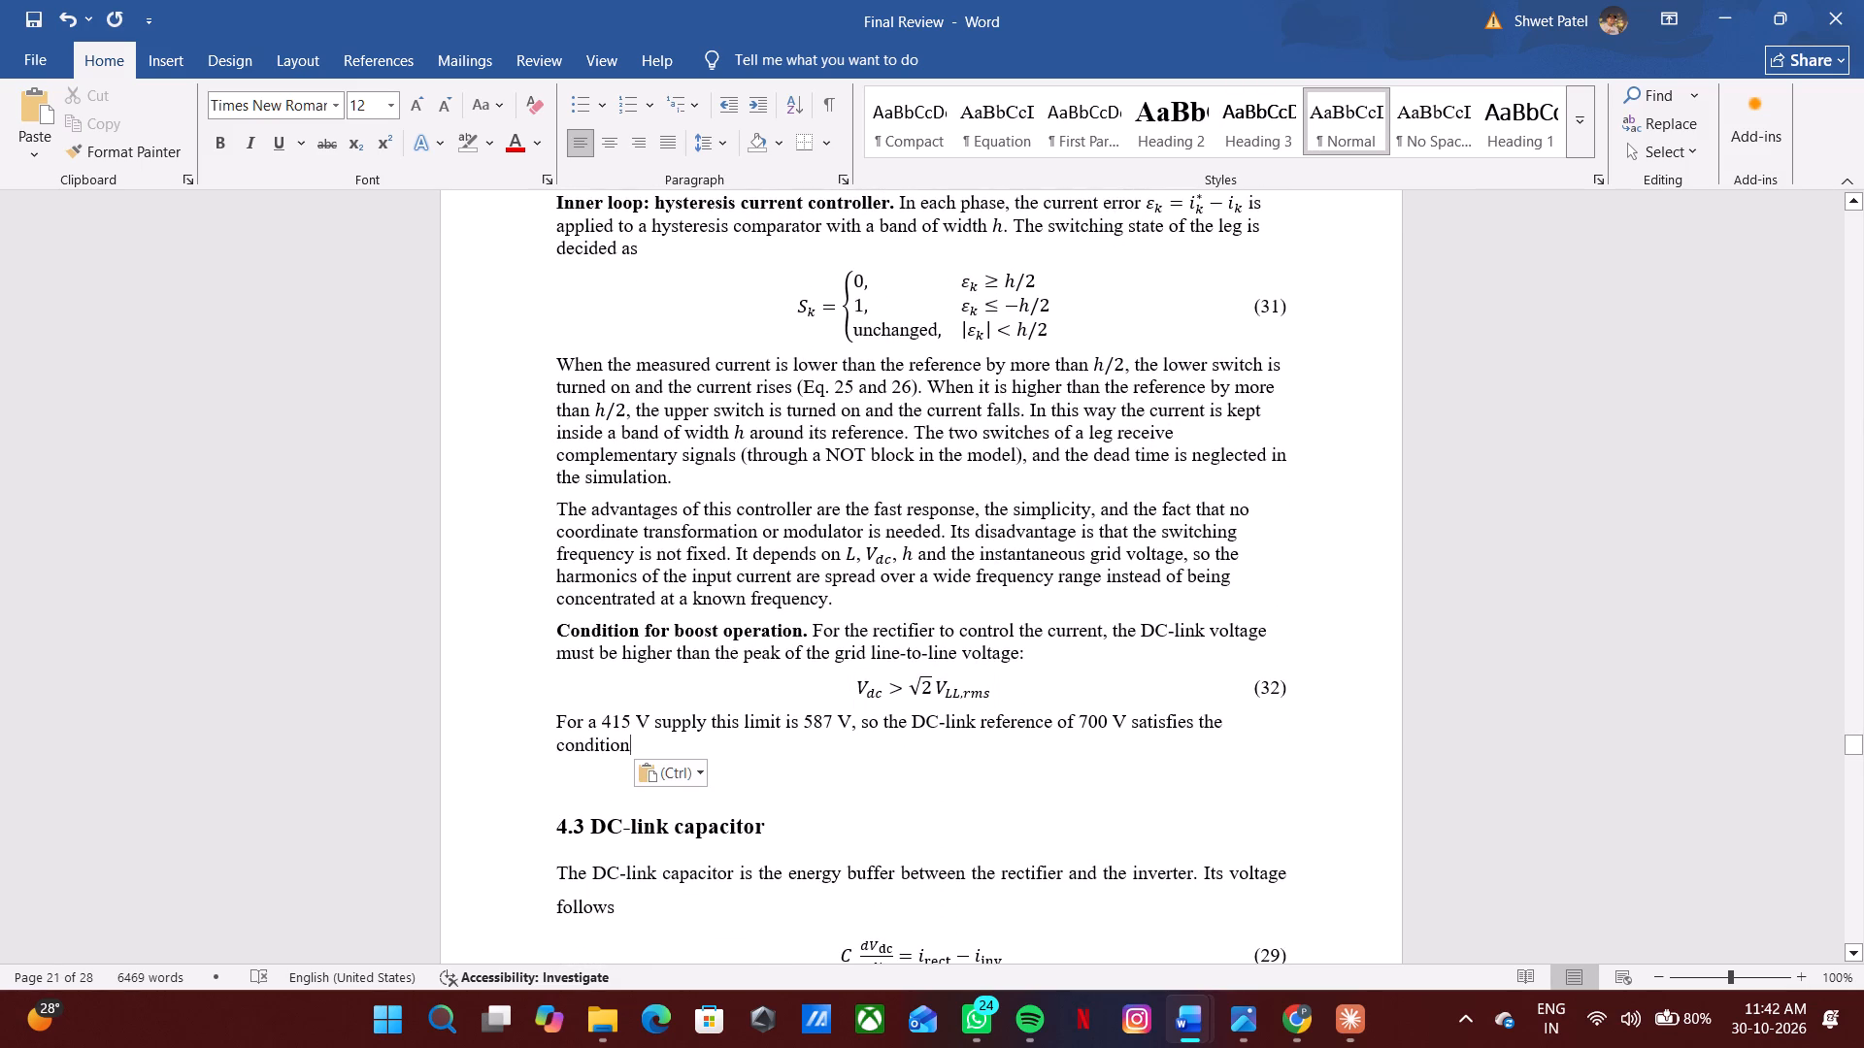
pyautogui.moveTo(805, 717); pyautogui.dragTo(796, 719)
pyautogui.moveTo(706, 742); pyautogui.dragTo(639, 583)
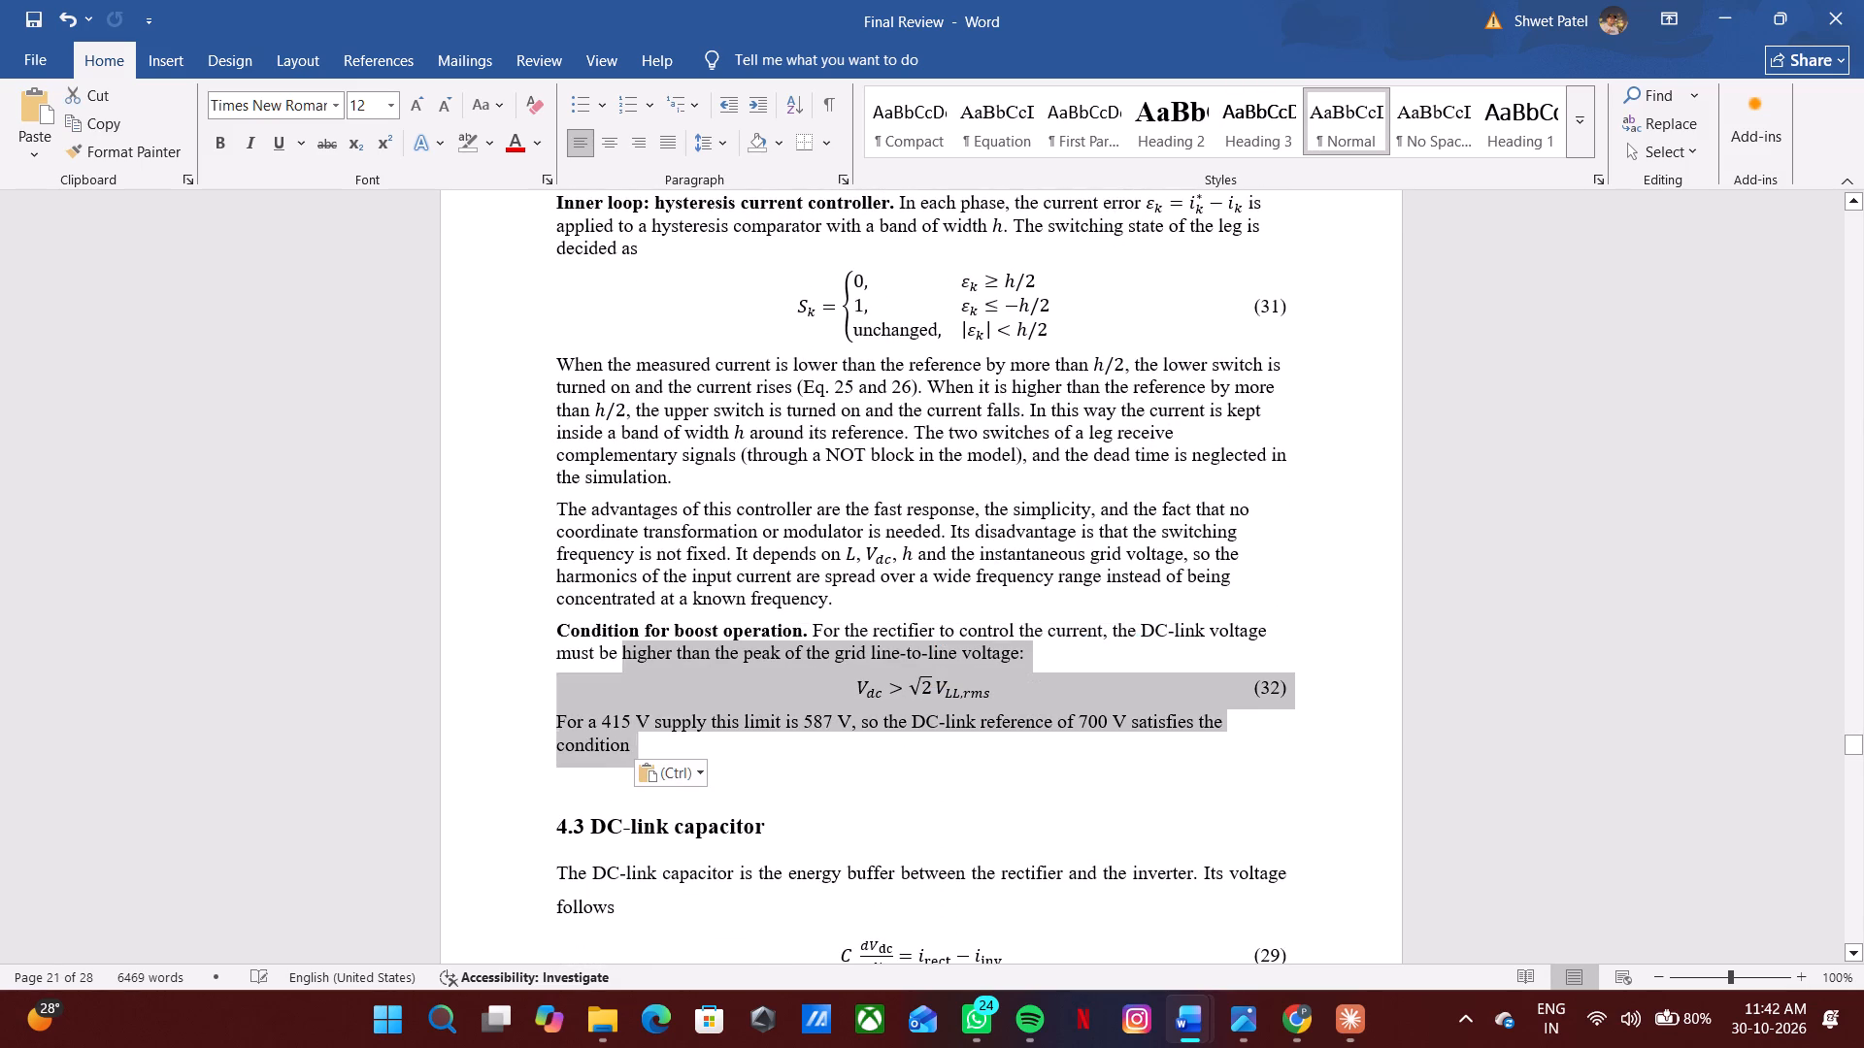
pyautogui.moveTo(639, 583); pyautogui.dragTo(559, 285)
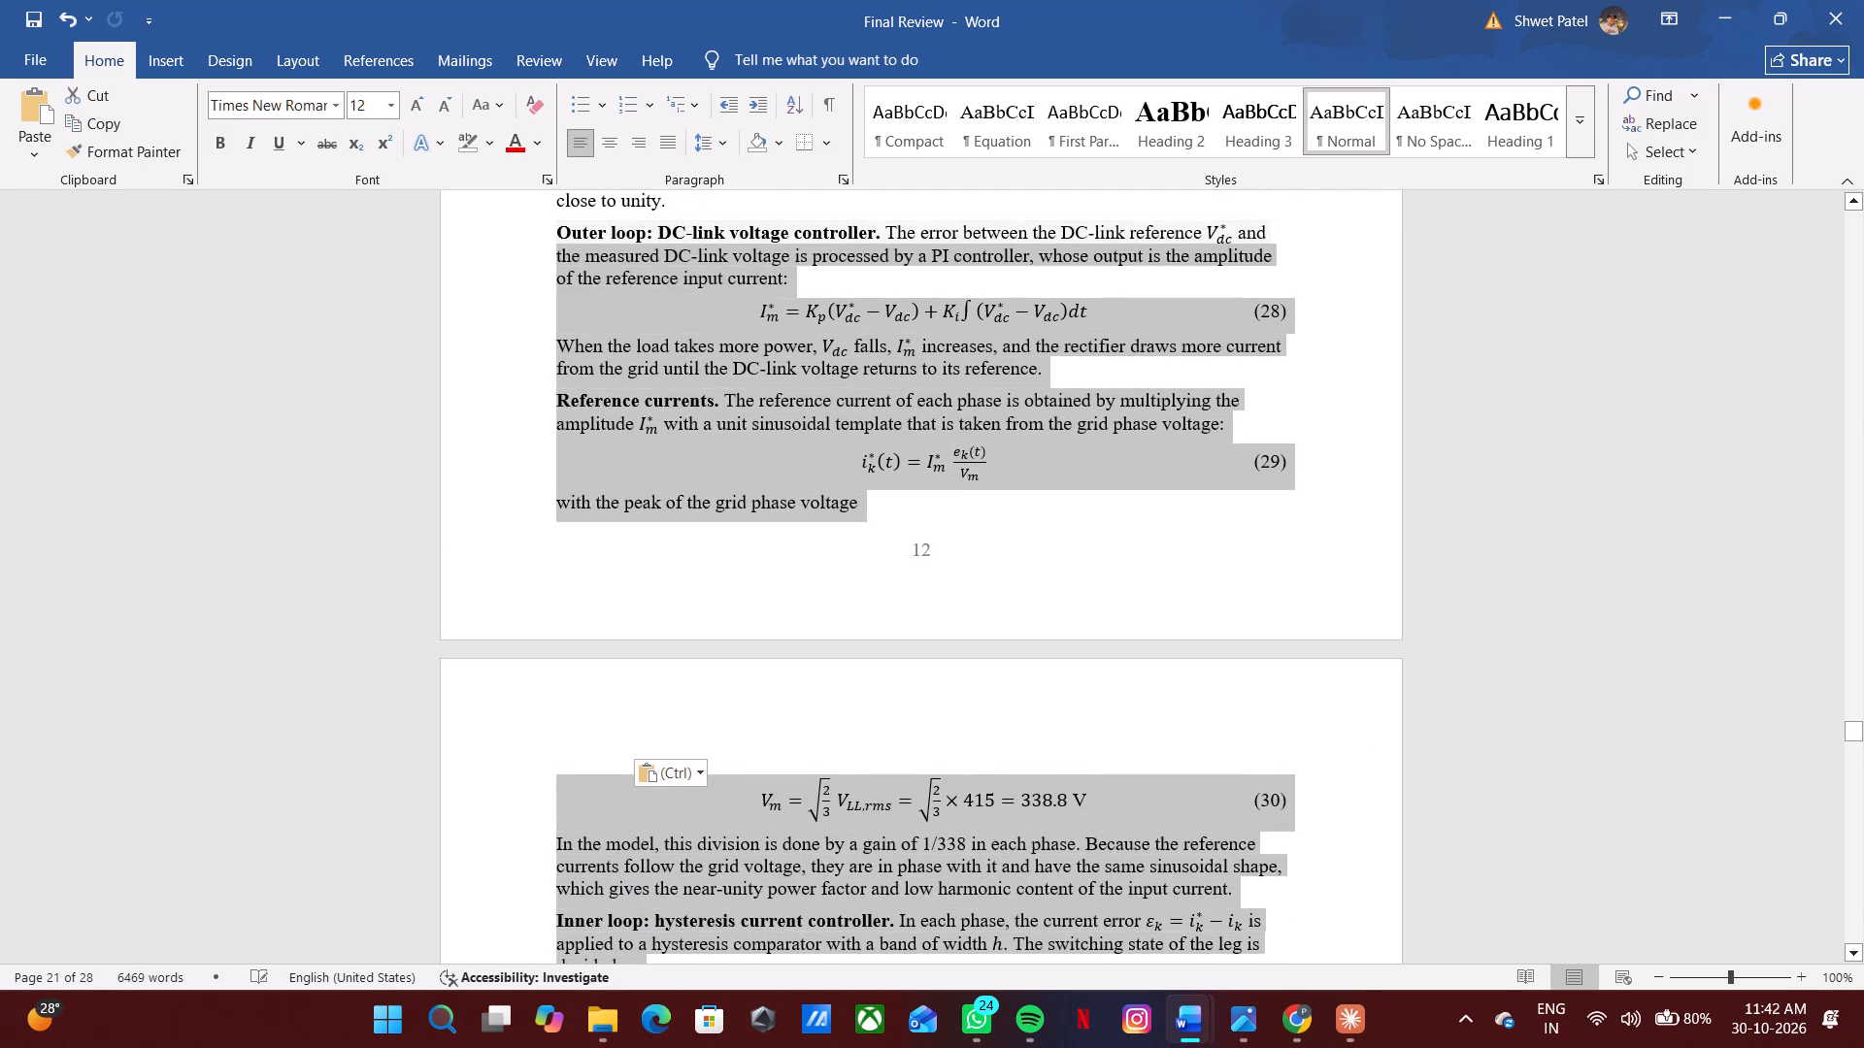
pyautogui.moveTo(559, 285); pyautogui.dragTo(560, 171)
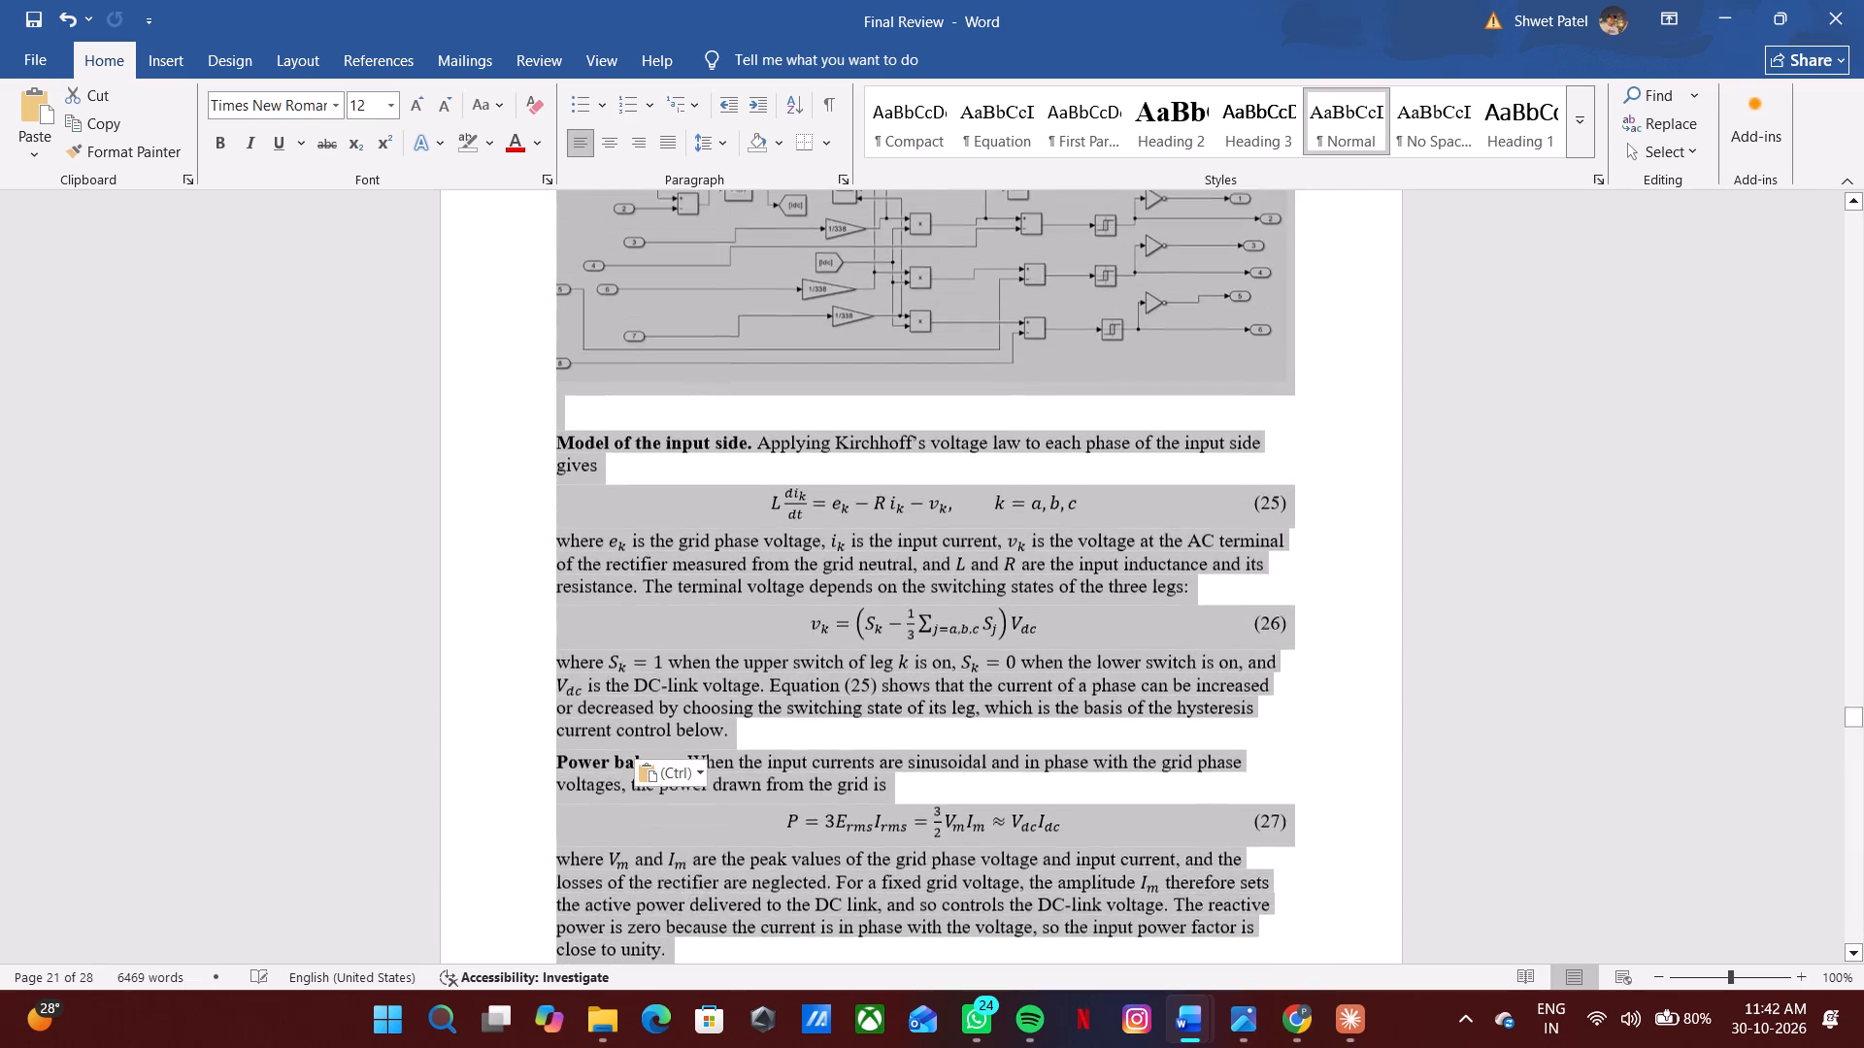
pyautogui.moveTo(560, 171); pyautogui.dragTo(551, 679)
pyautogui.hotkey('ctrl', 'b')
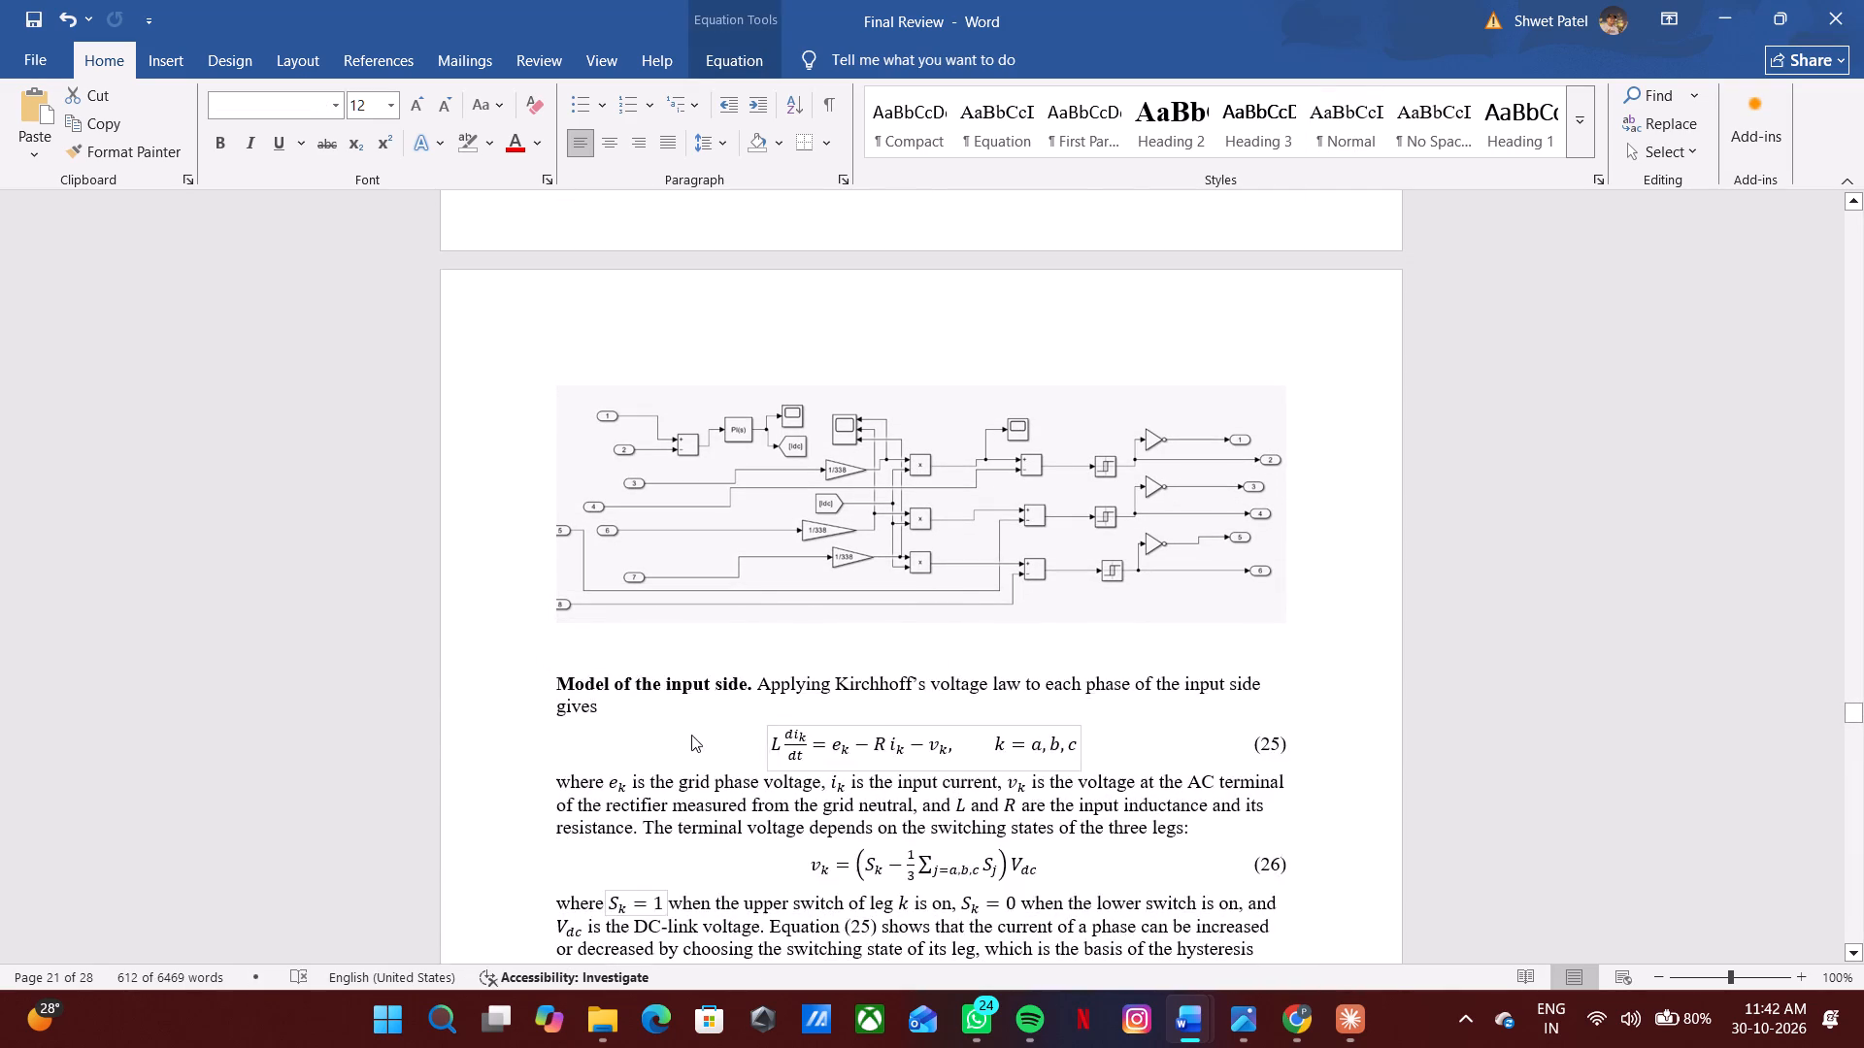
pyautogui.scroll(-8, 771, 723)
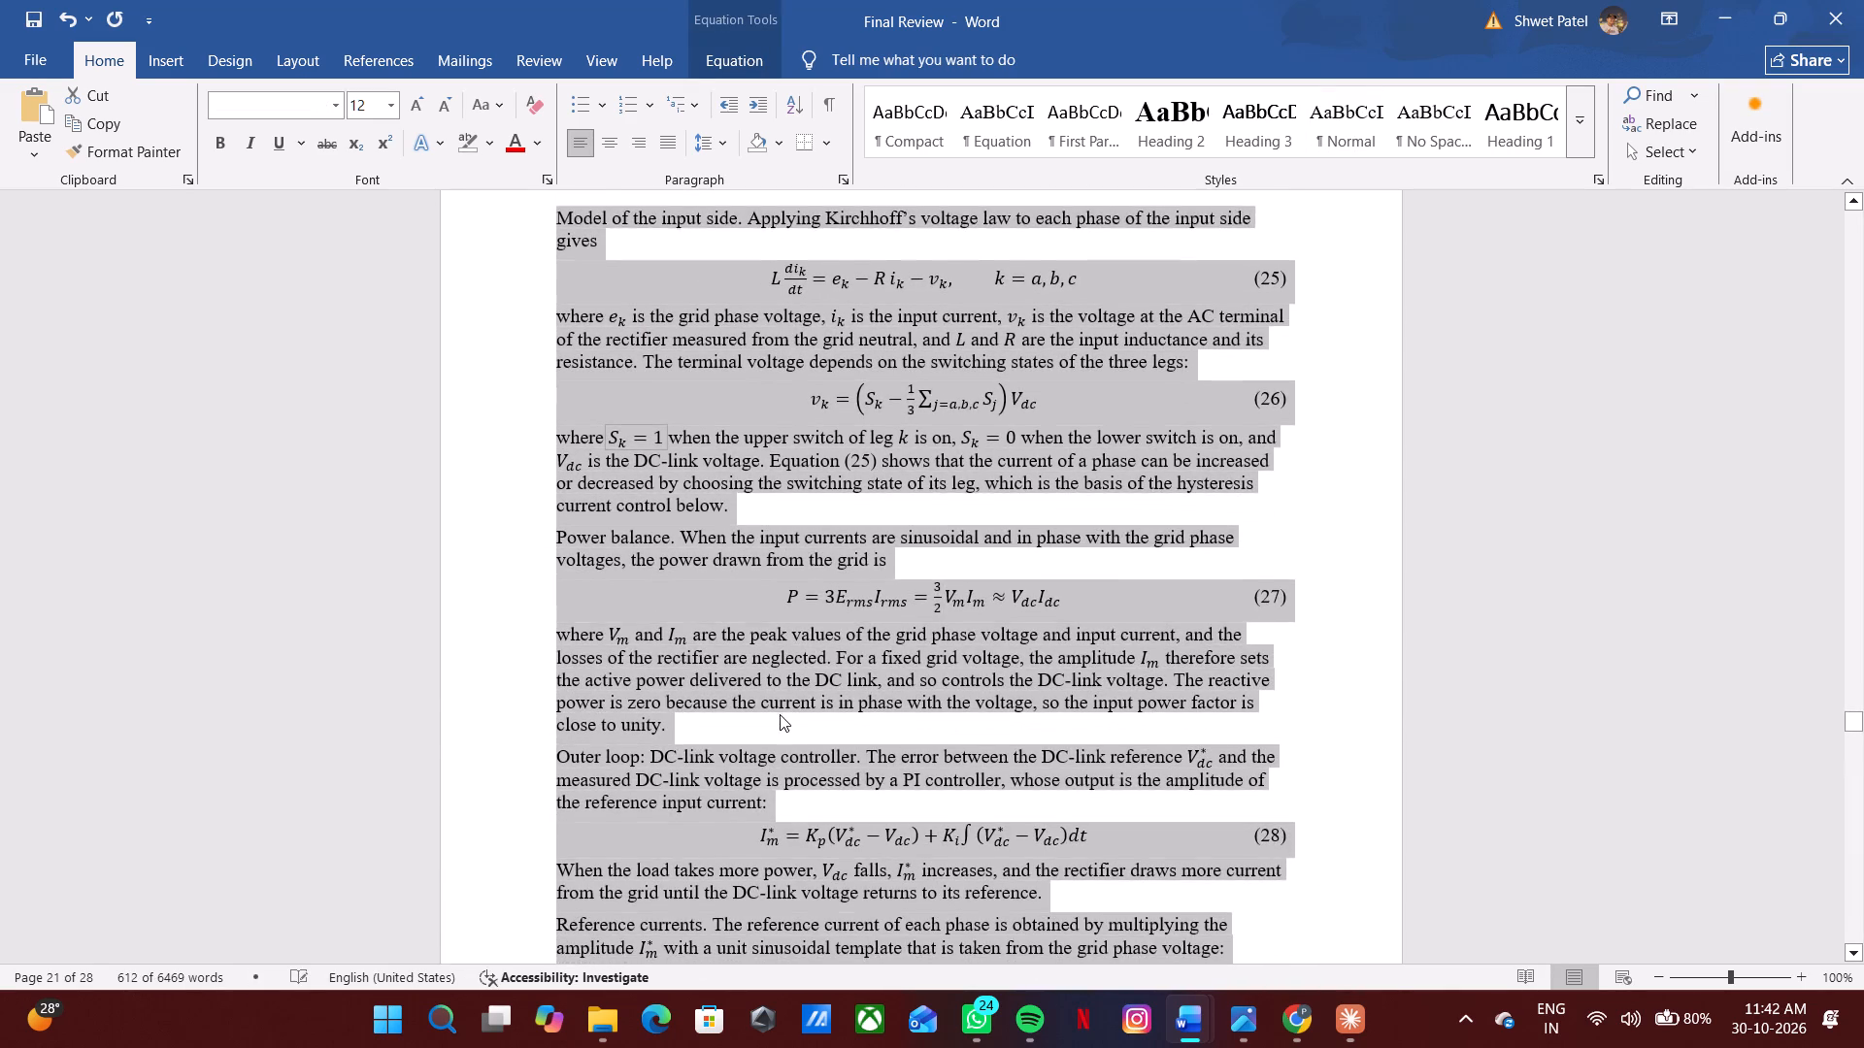
pyautogui.scroll(-1, 780, 714)
pyautogui.scroll(4, 780, 714)
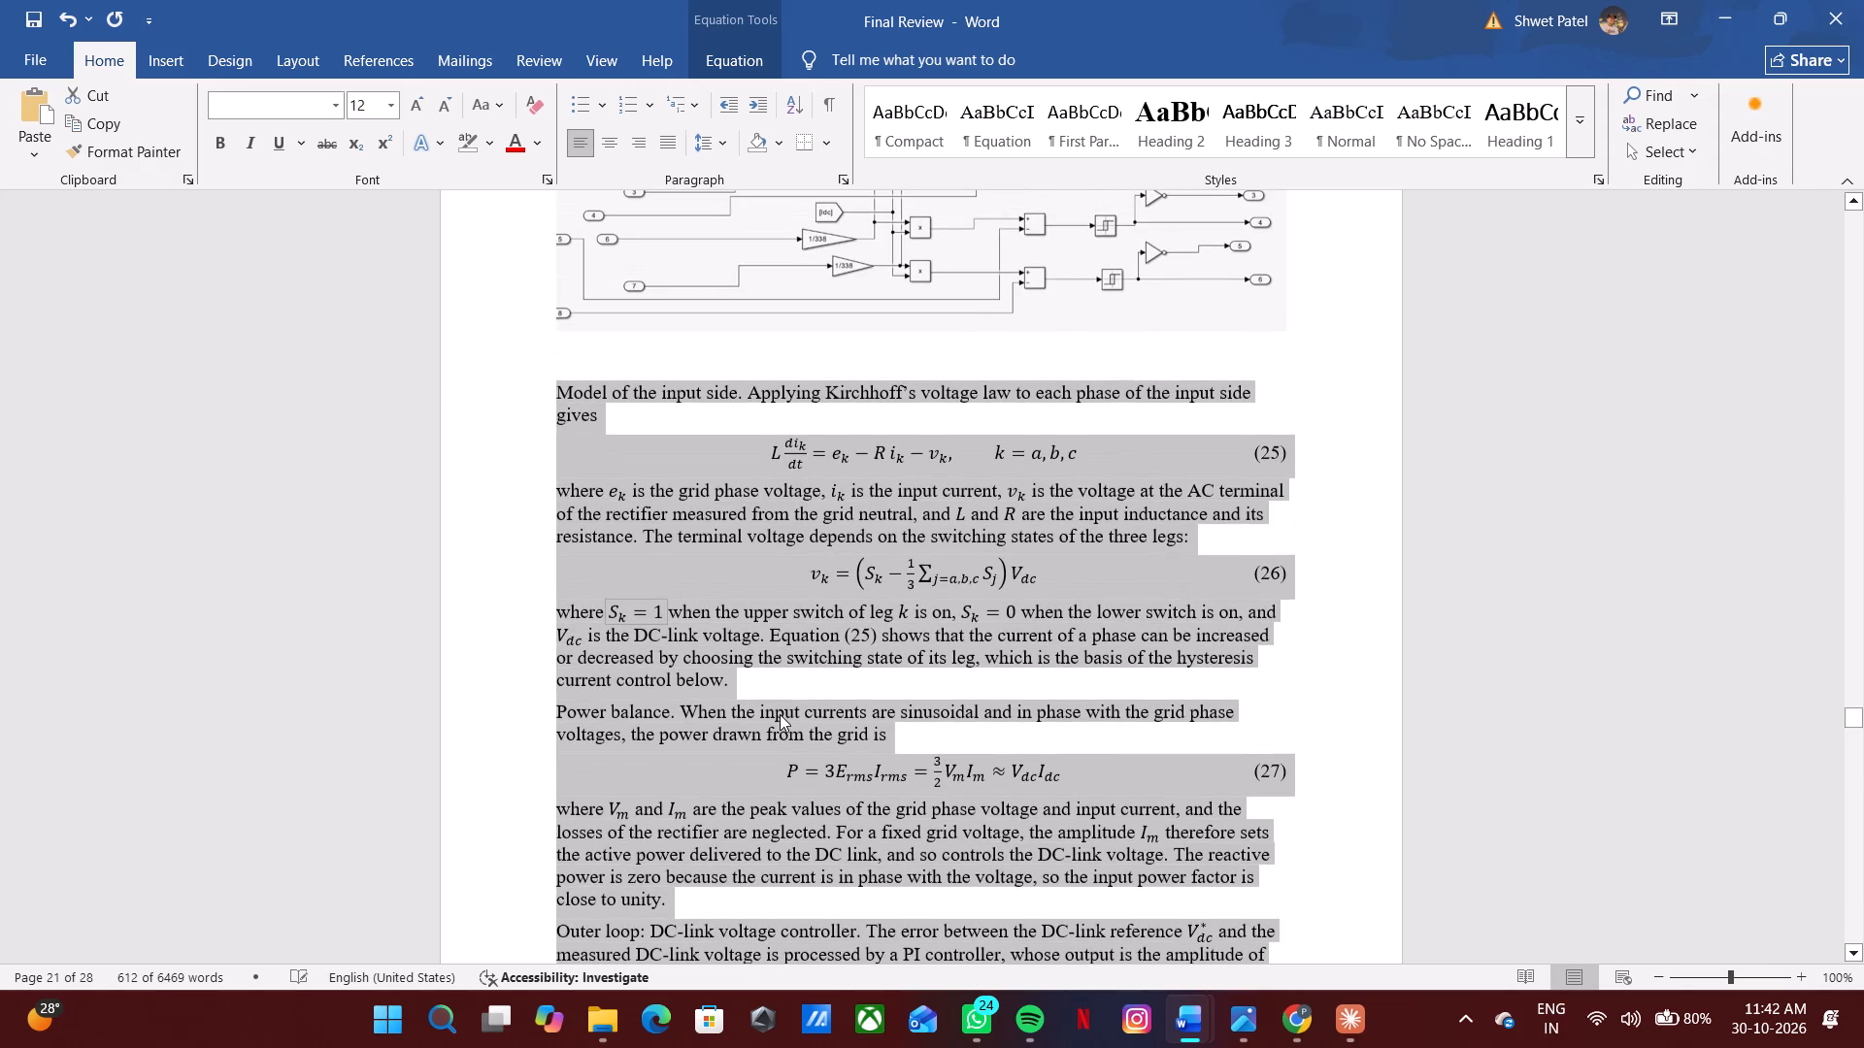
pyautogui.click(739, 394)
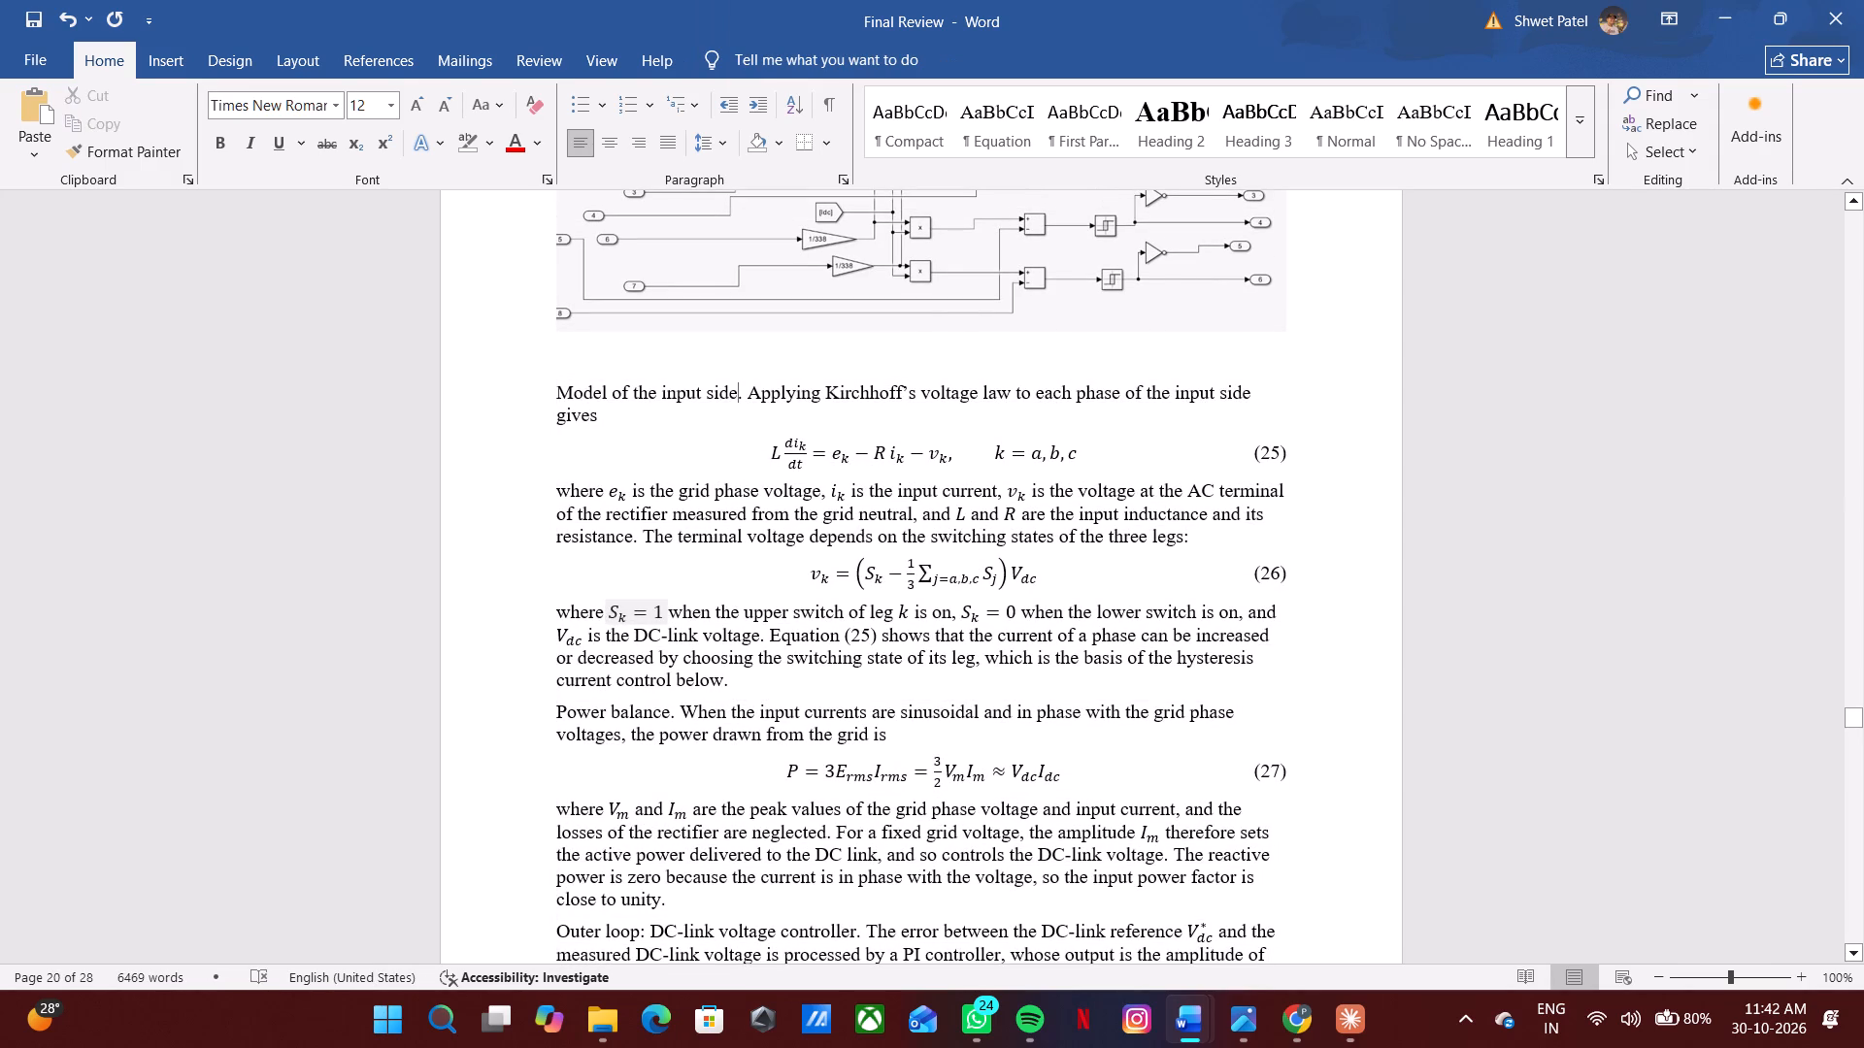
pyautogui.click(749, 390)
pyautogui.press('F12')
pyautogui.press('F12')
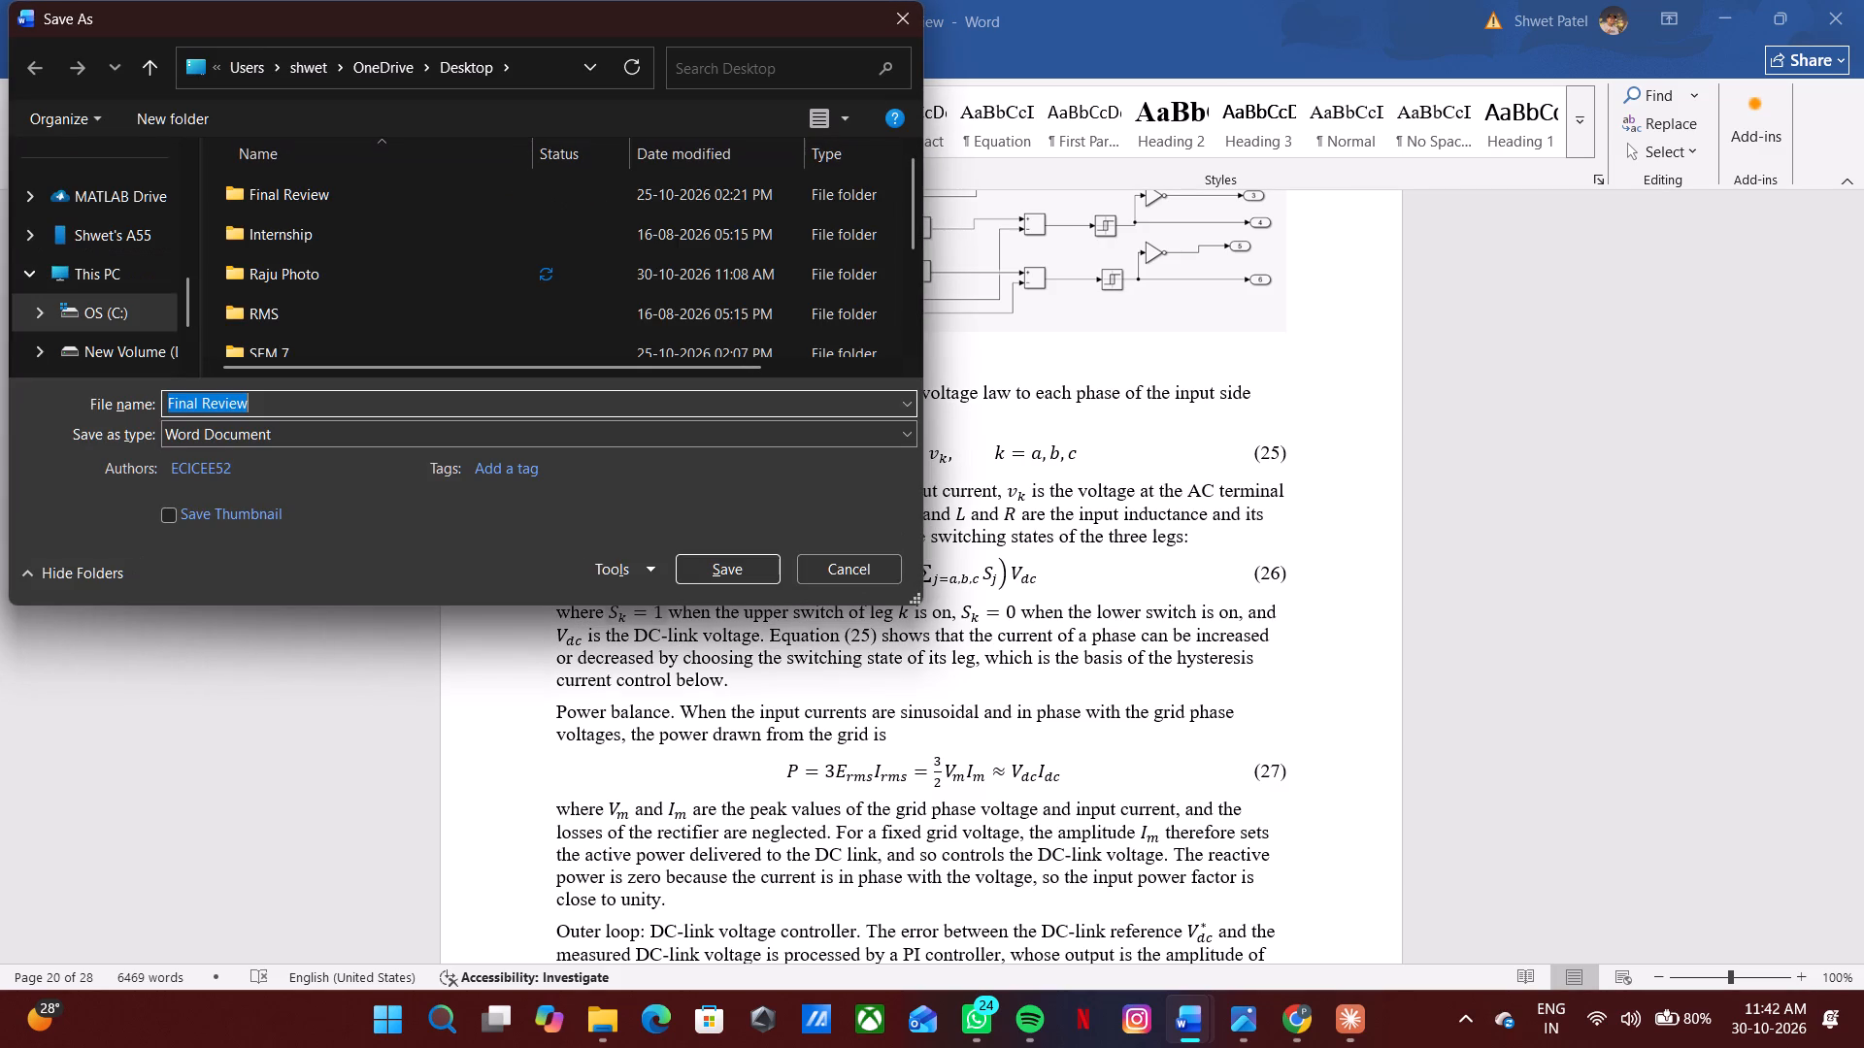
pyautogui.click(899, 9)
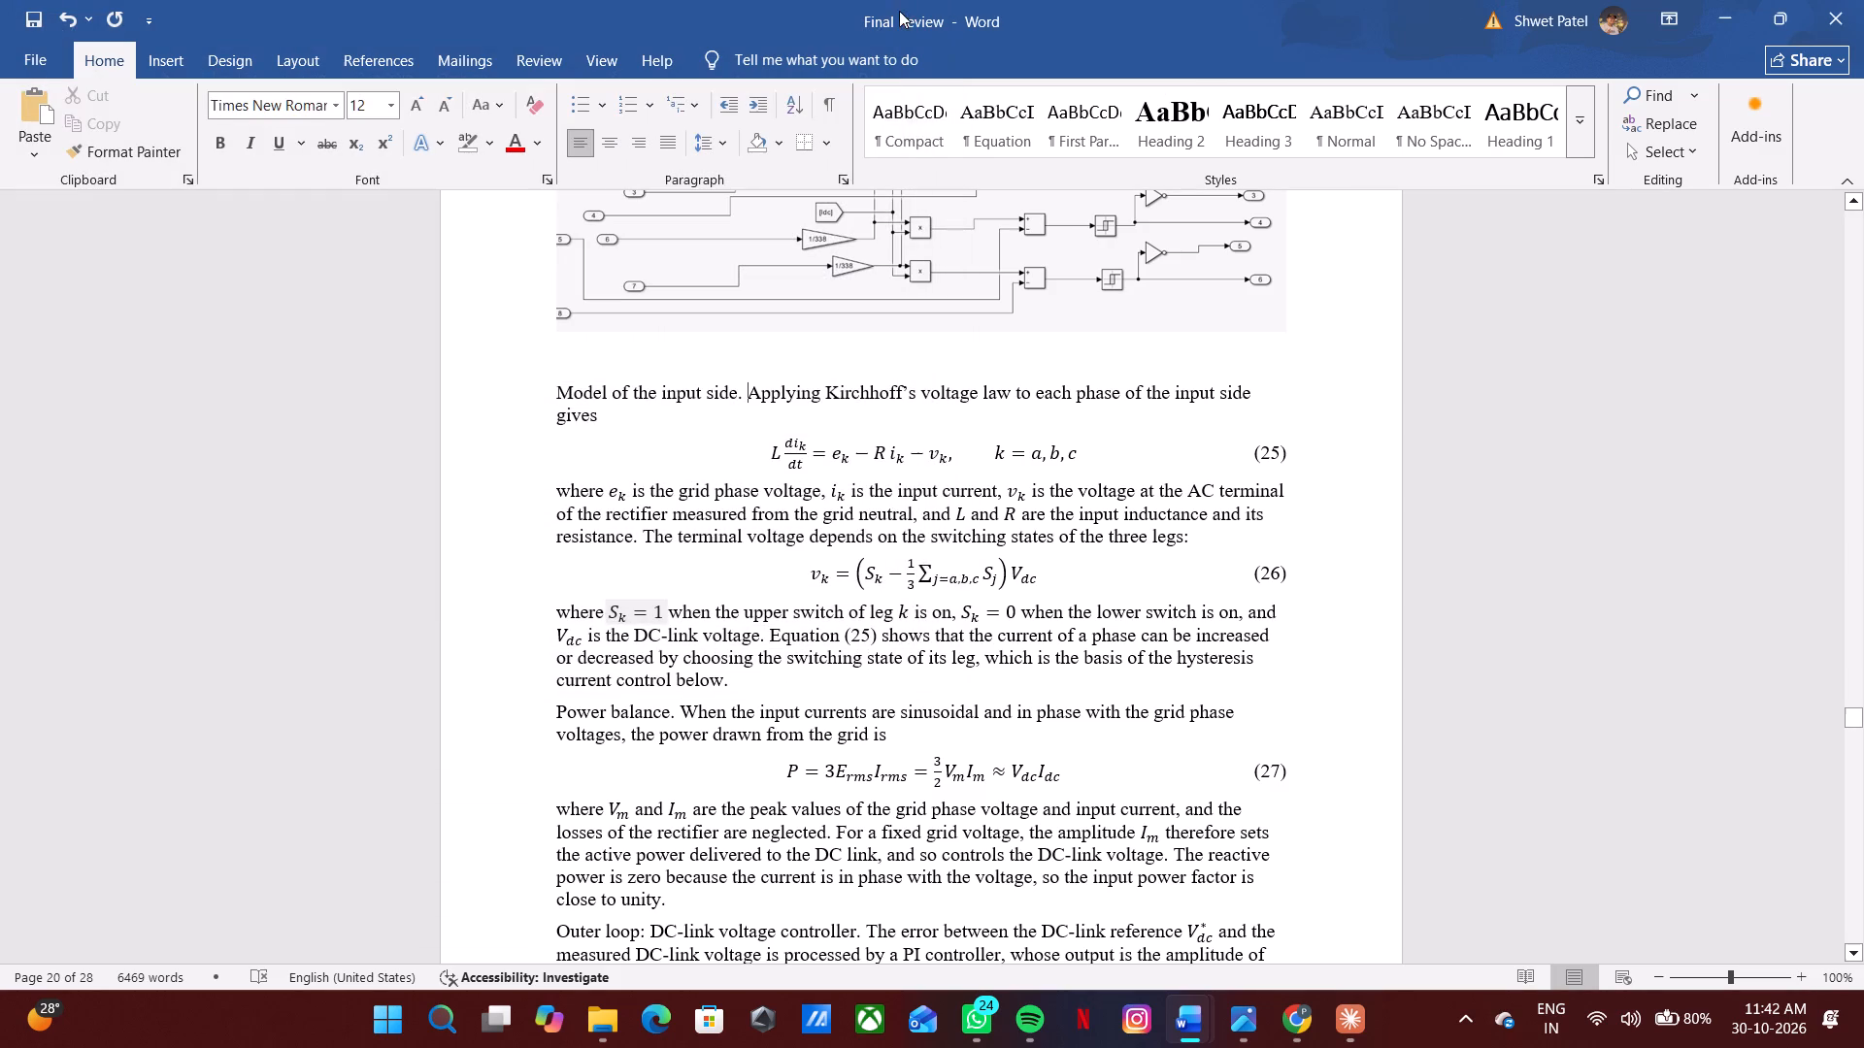
# Replace the full stop after "Model of the input side" with a hyphen and a space.
pyautogui.click(744, 391)
pyautogui.press('F12')
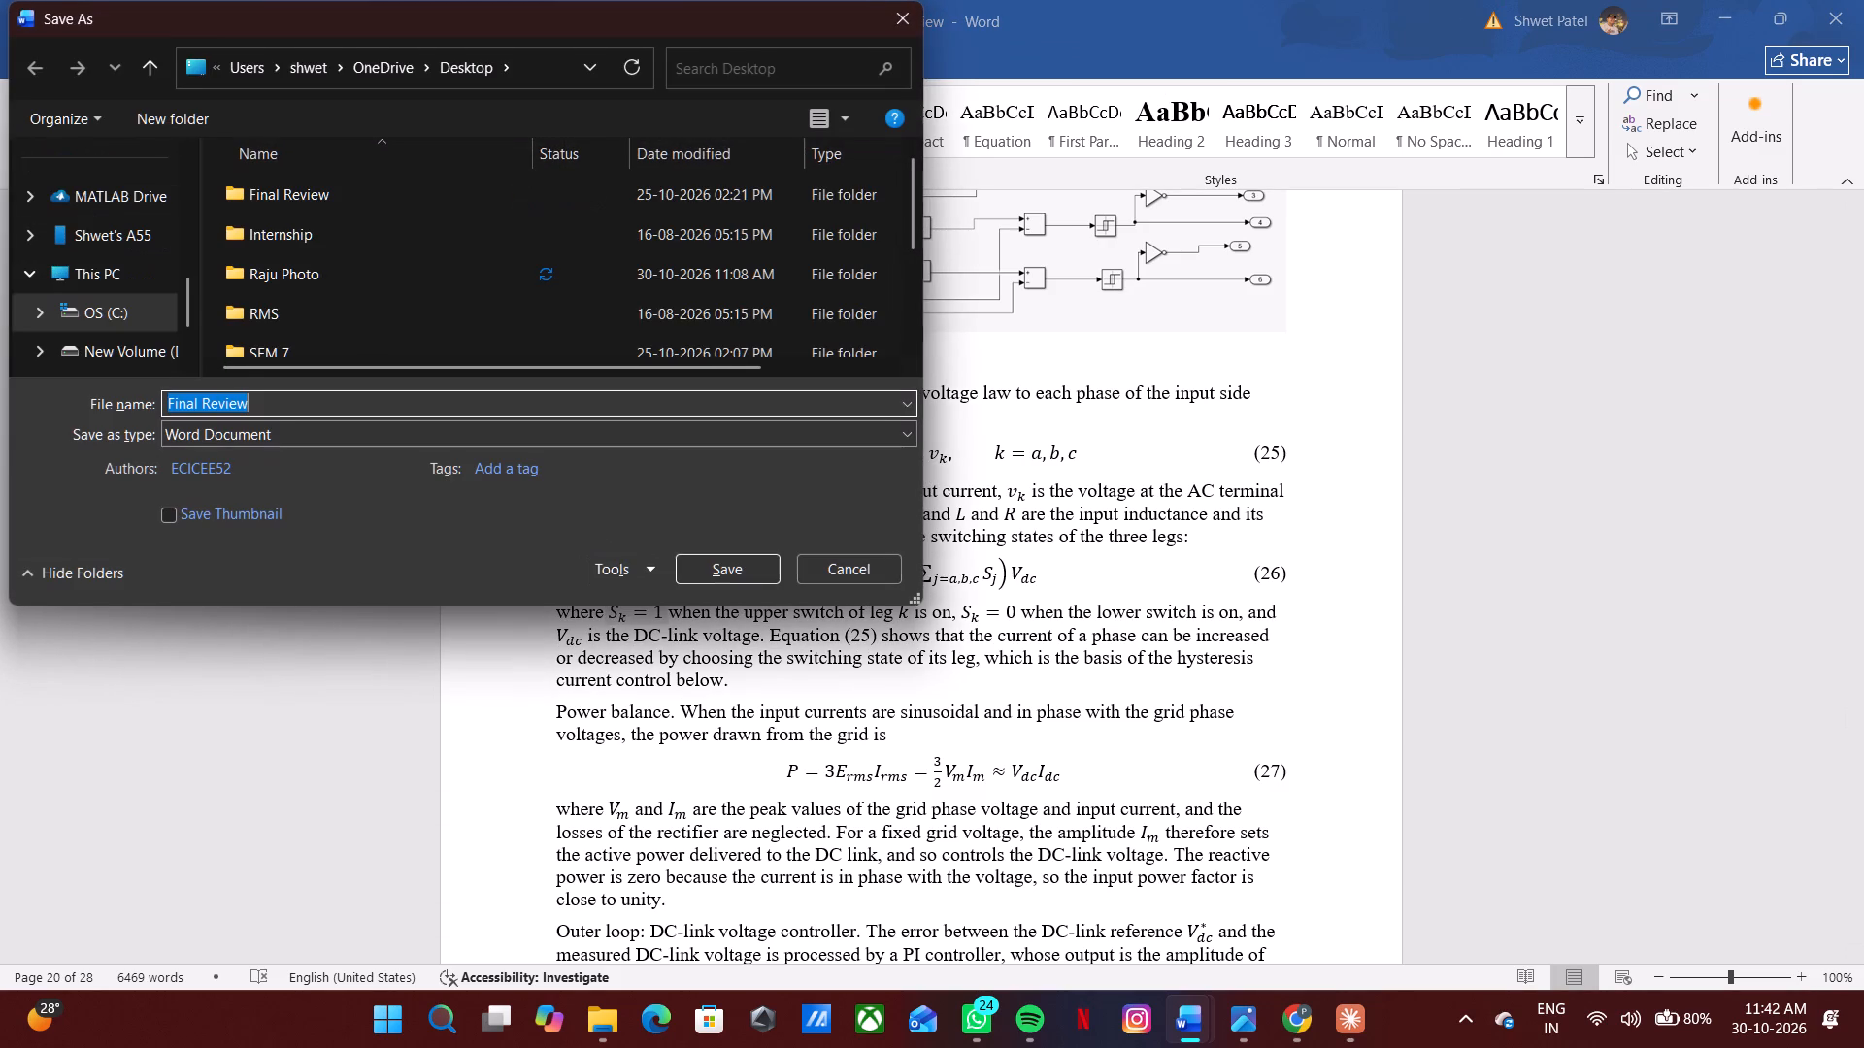
pyautogui.click(907, 33)
pyautogui.press('BackSpace')
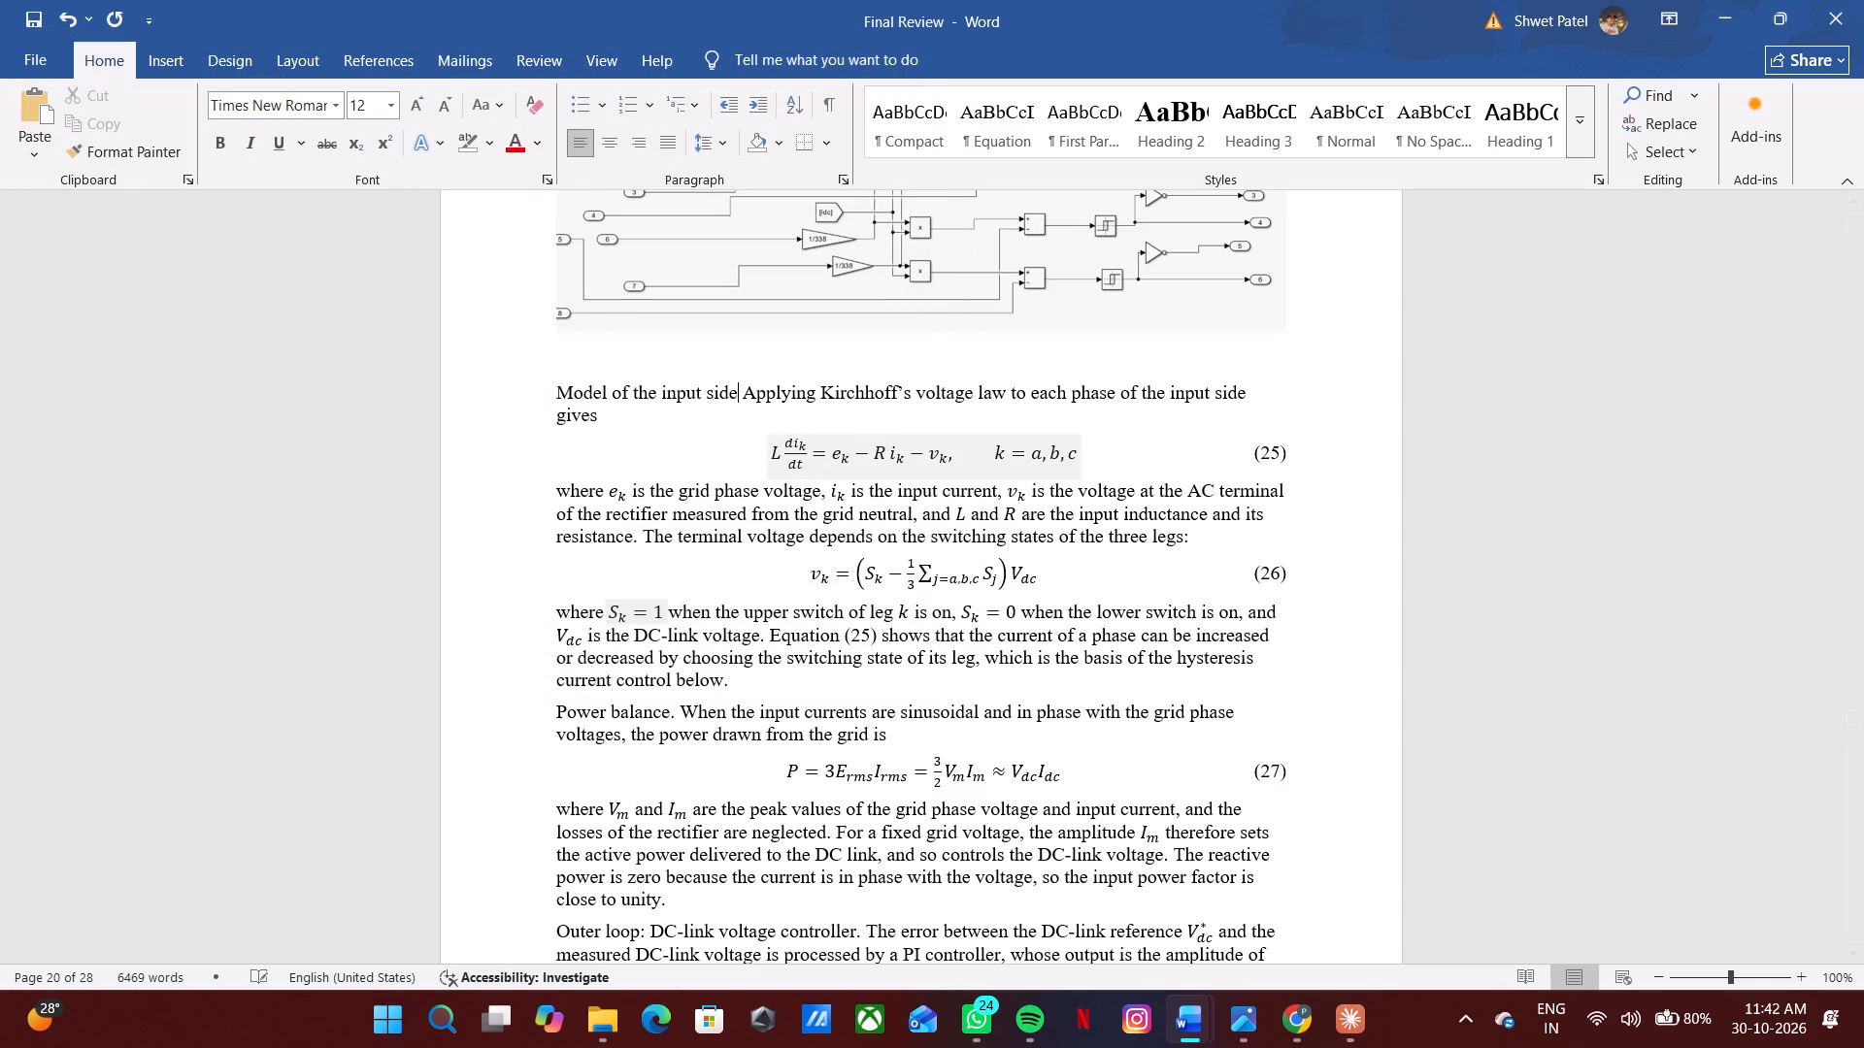
pyautogui.write('-')
pyautogui.press('space')
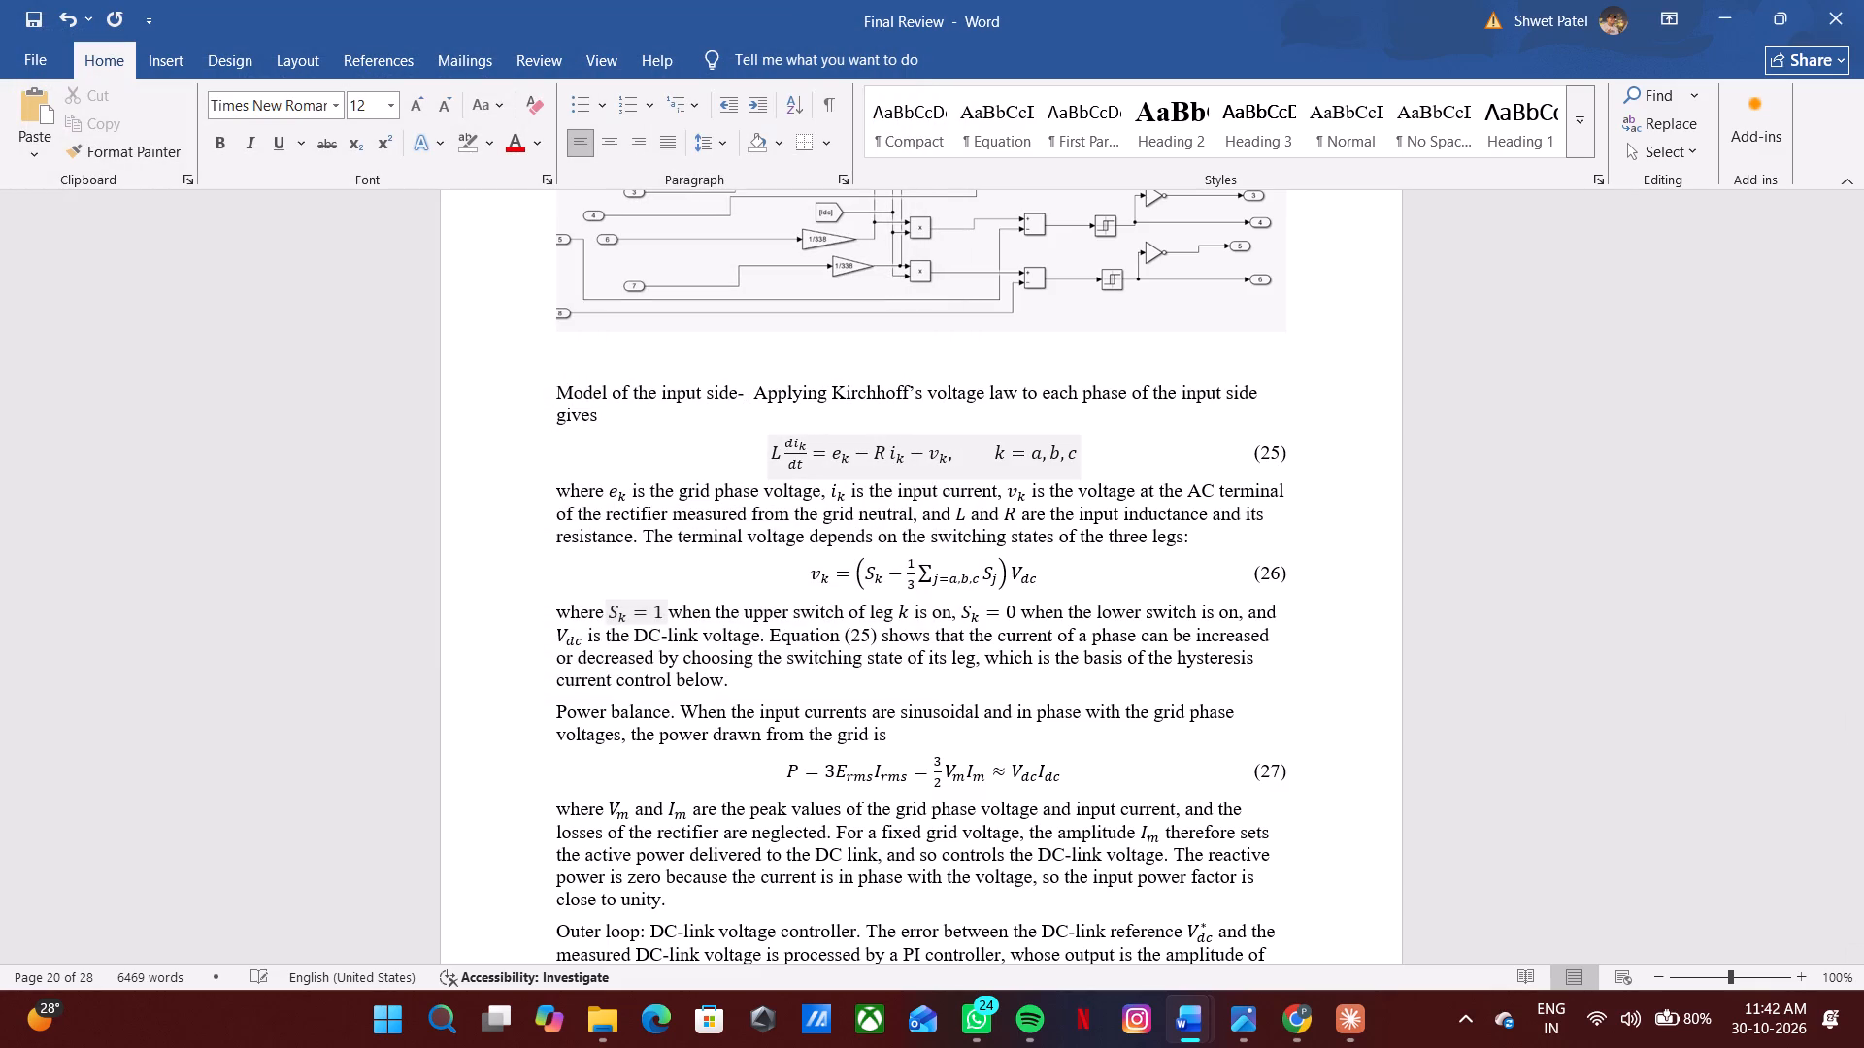
# Review the pasted rectifier theory in 4.2 and the start of 4.3 DC-link capacitor, checking text formatting and equation numbering.
pyautogui.click(617, 692)
pyautogui.scroll(-4, 726, 681)
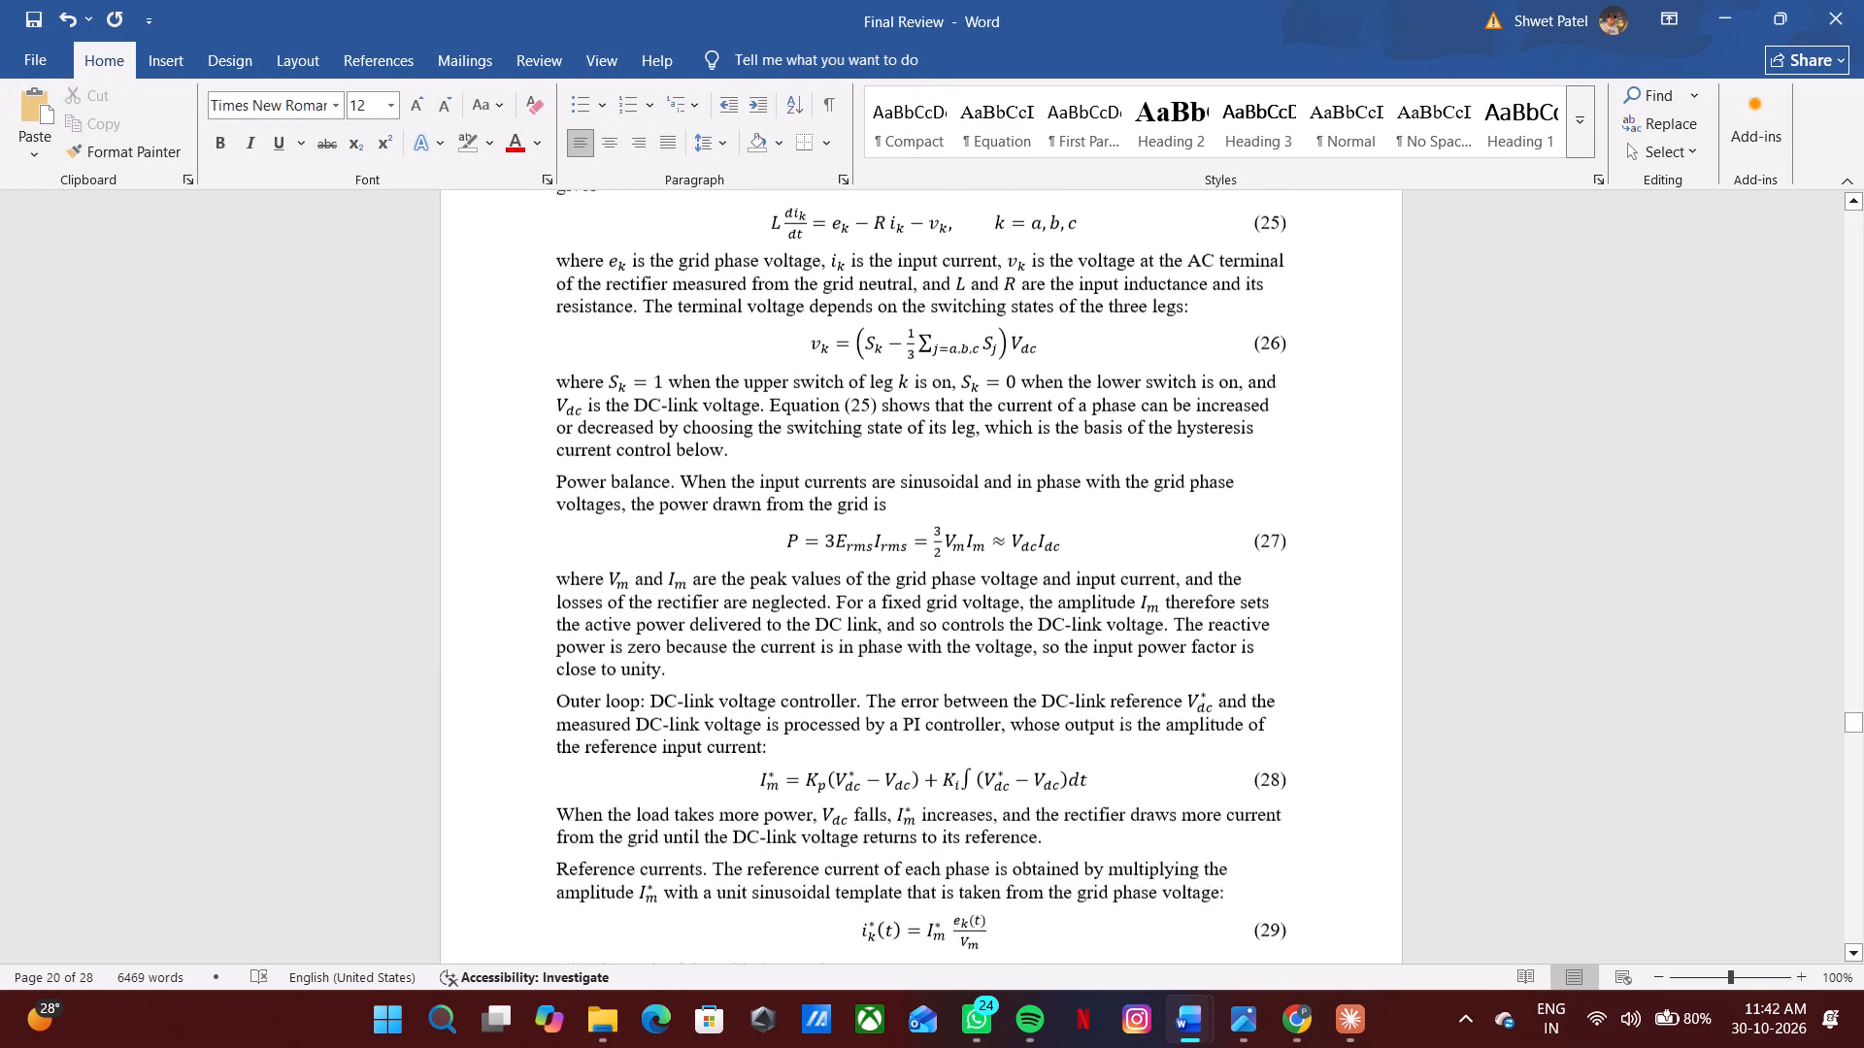
pyautogui.scroll(-3, 726, 681)
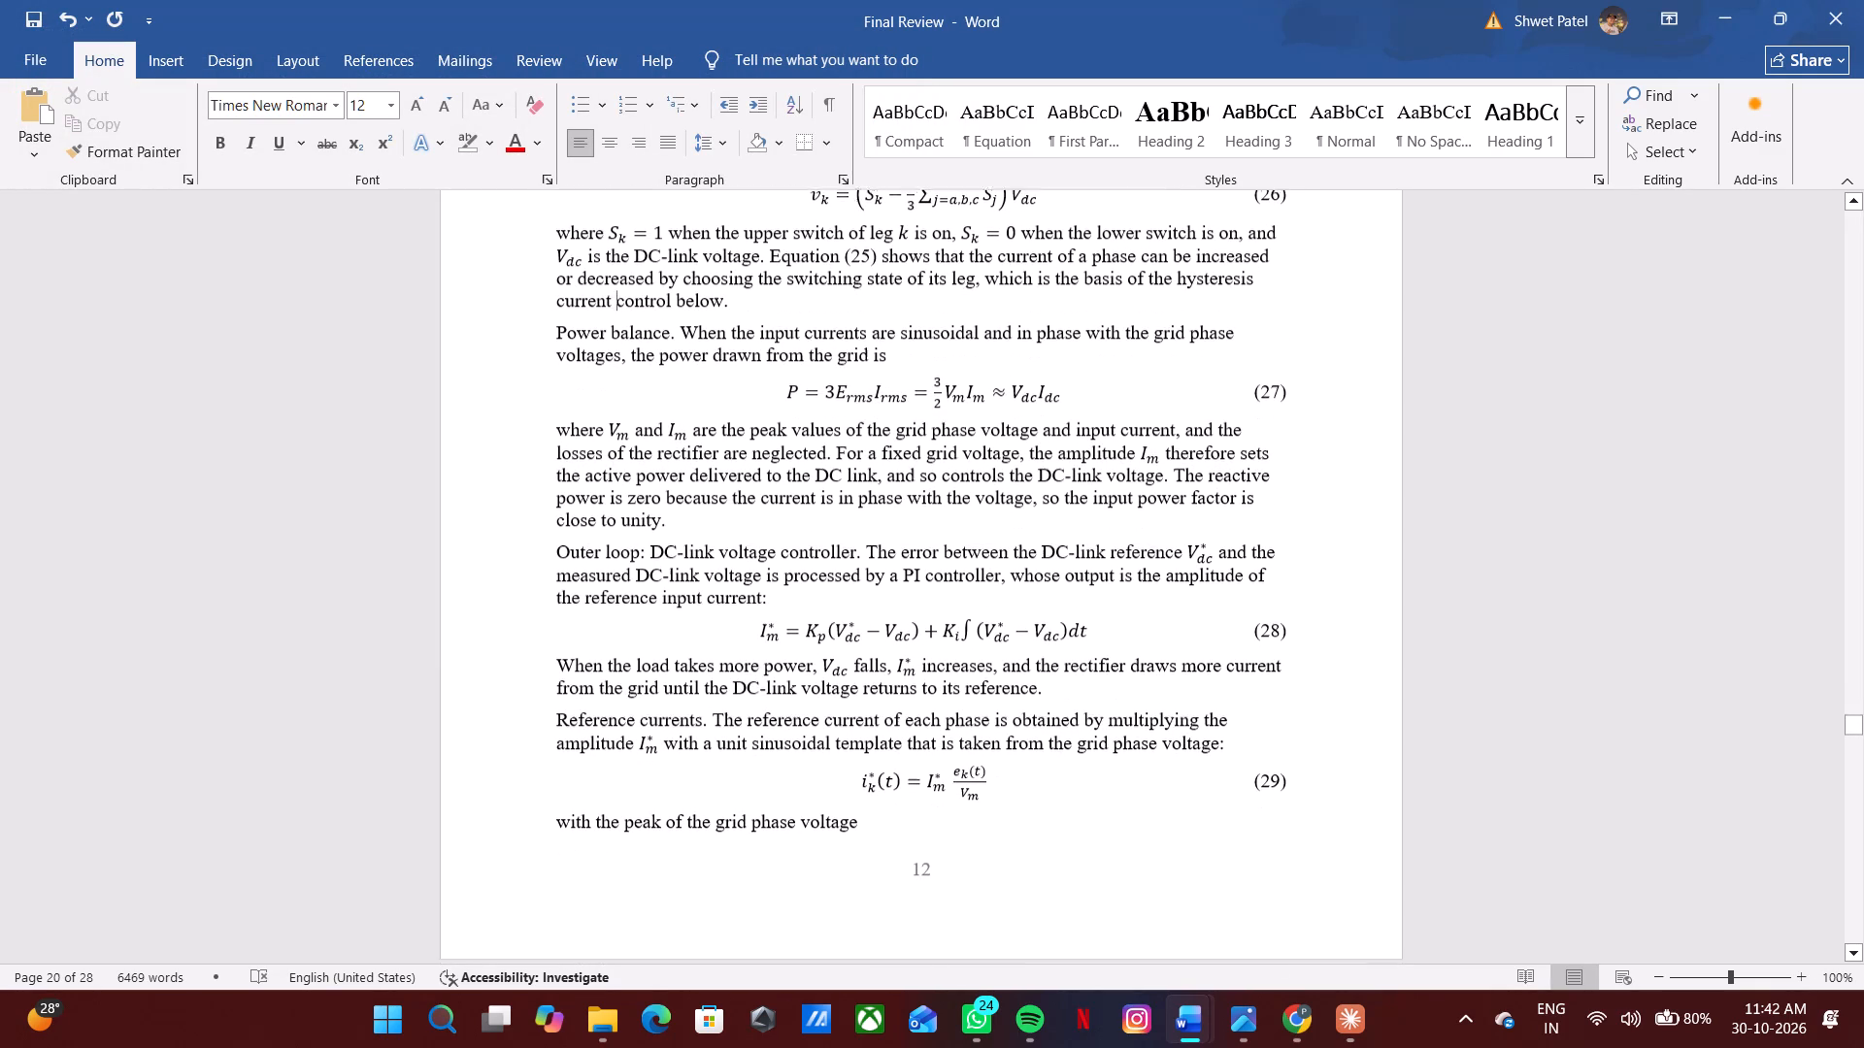
pyautogui.scroll(-2, 726, 681)
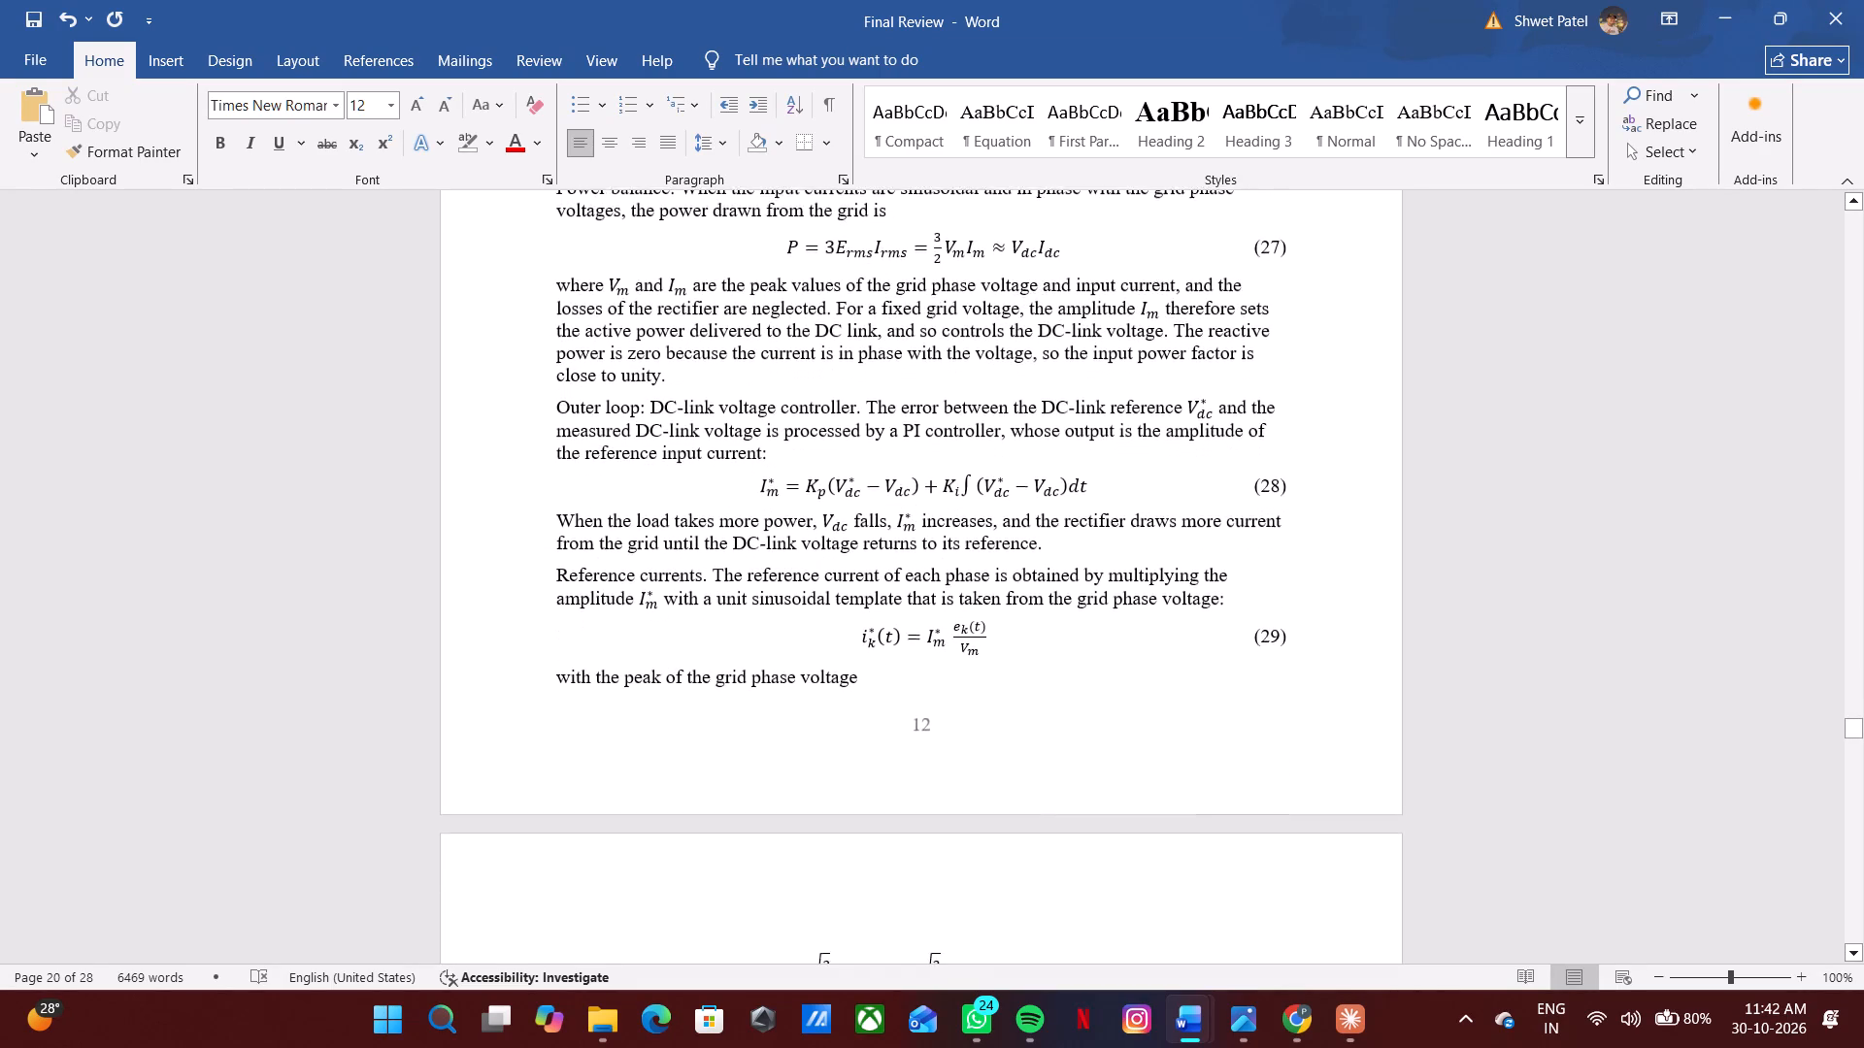
pyautogui.scroll(-15, 726, 681)
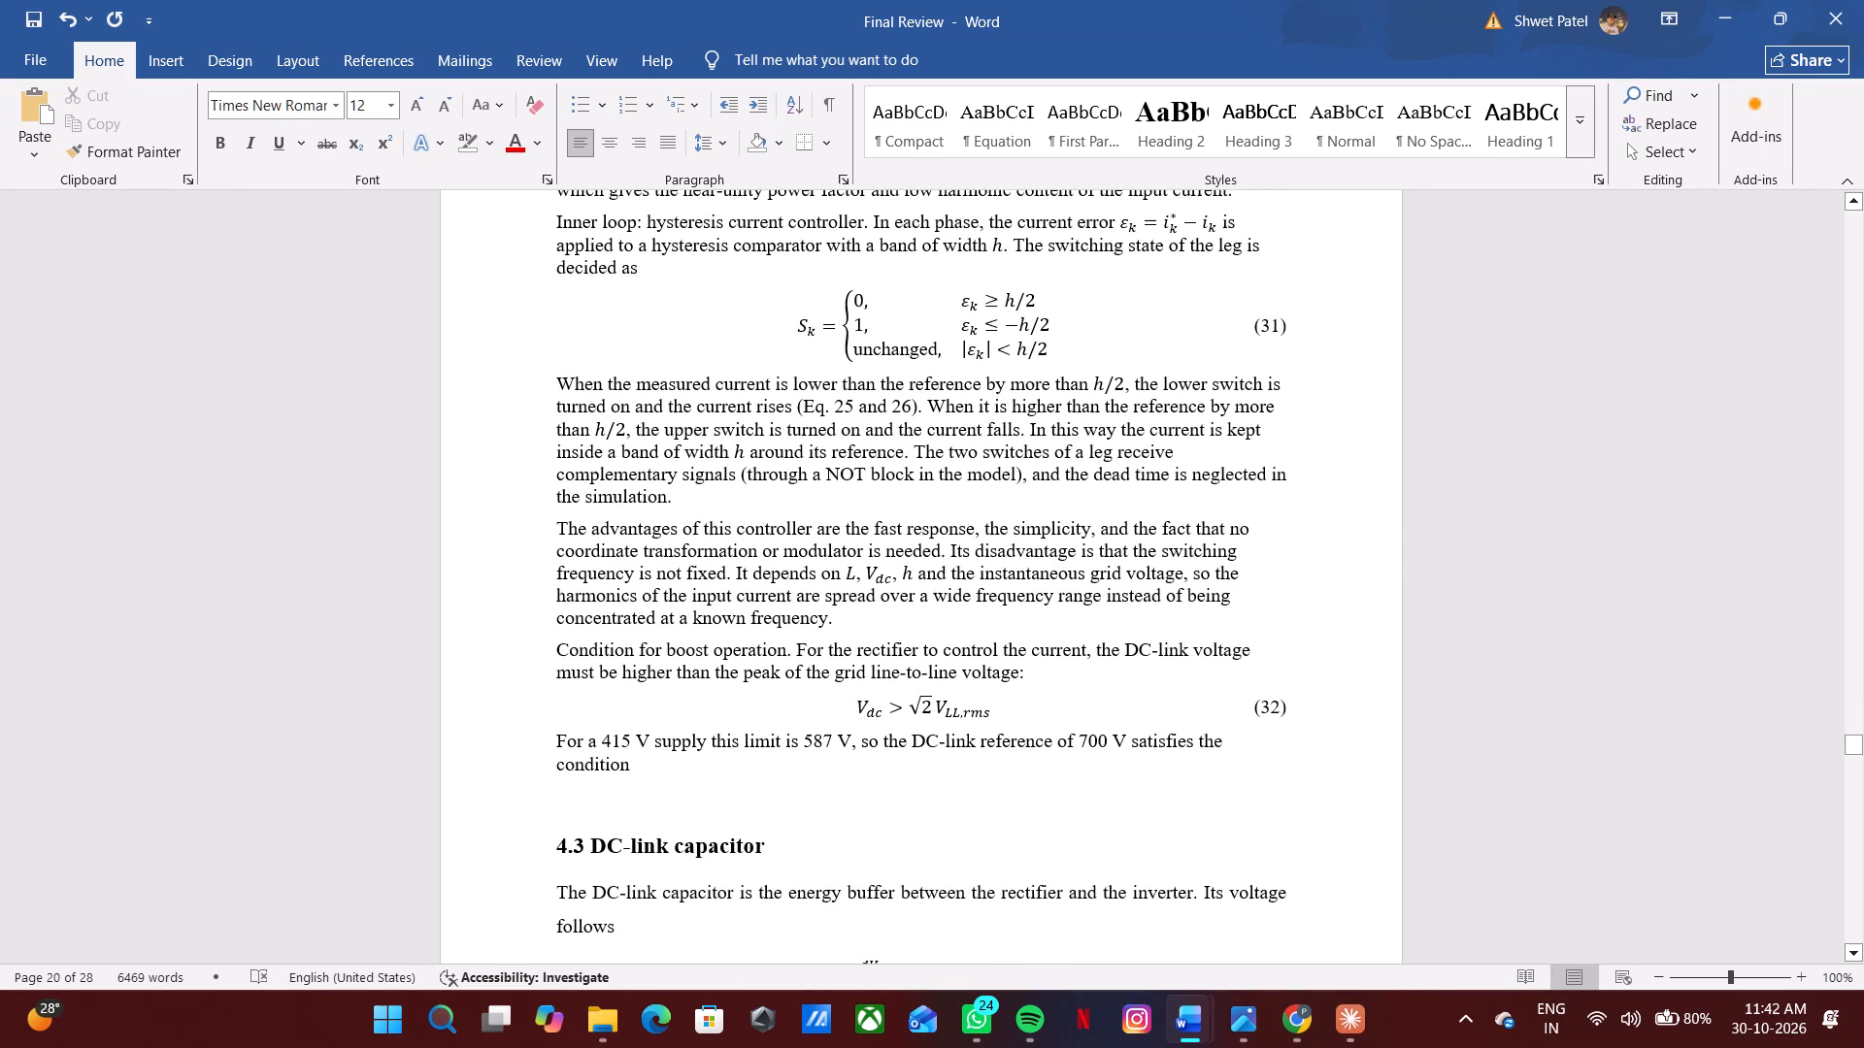
pyautogui.scroll(-2, 726, 681)
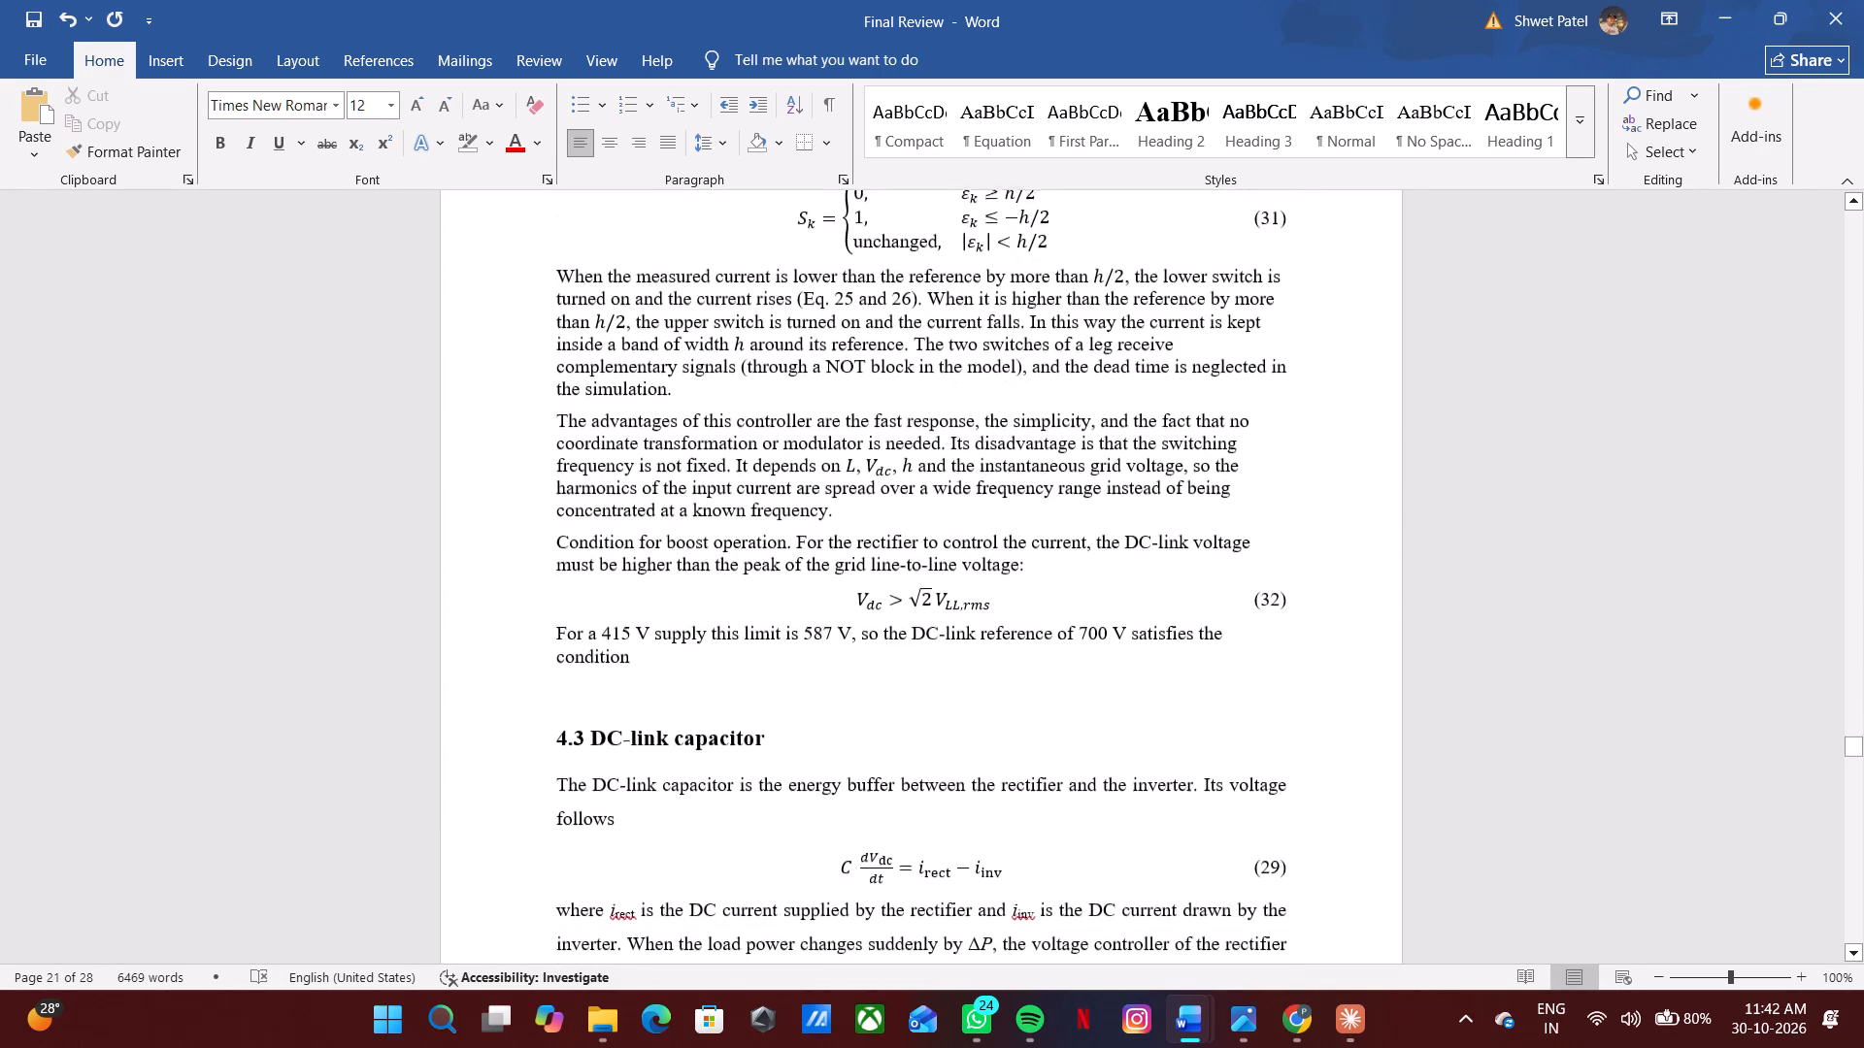
pyautogui.scroll(-7, 726, 681)
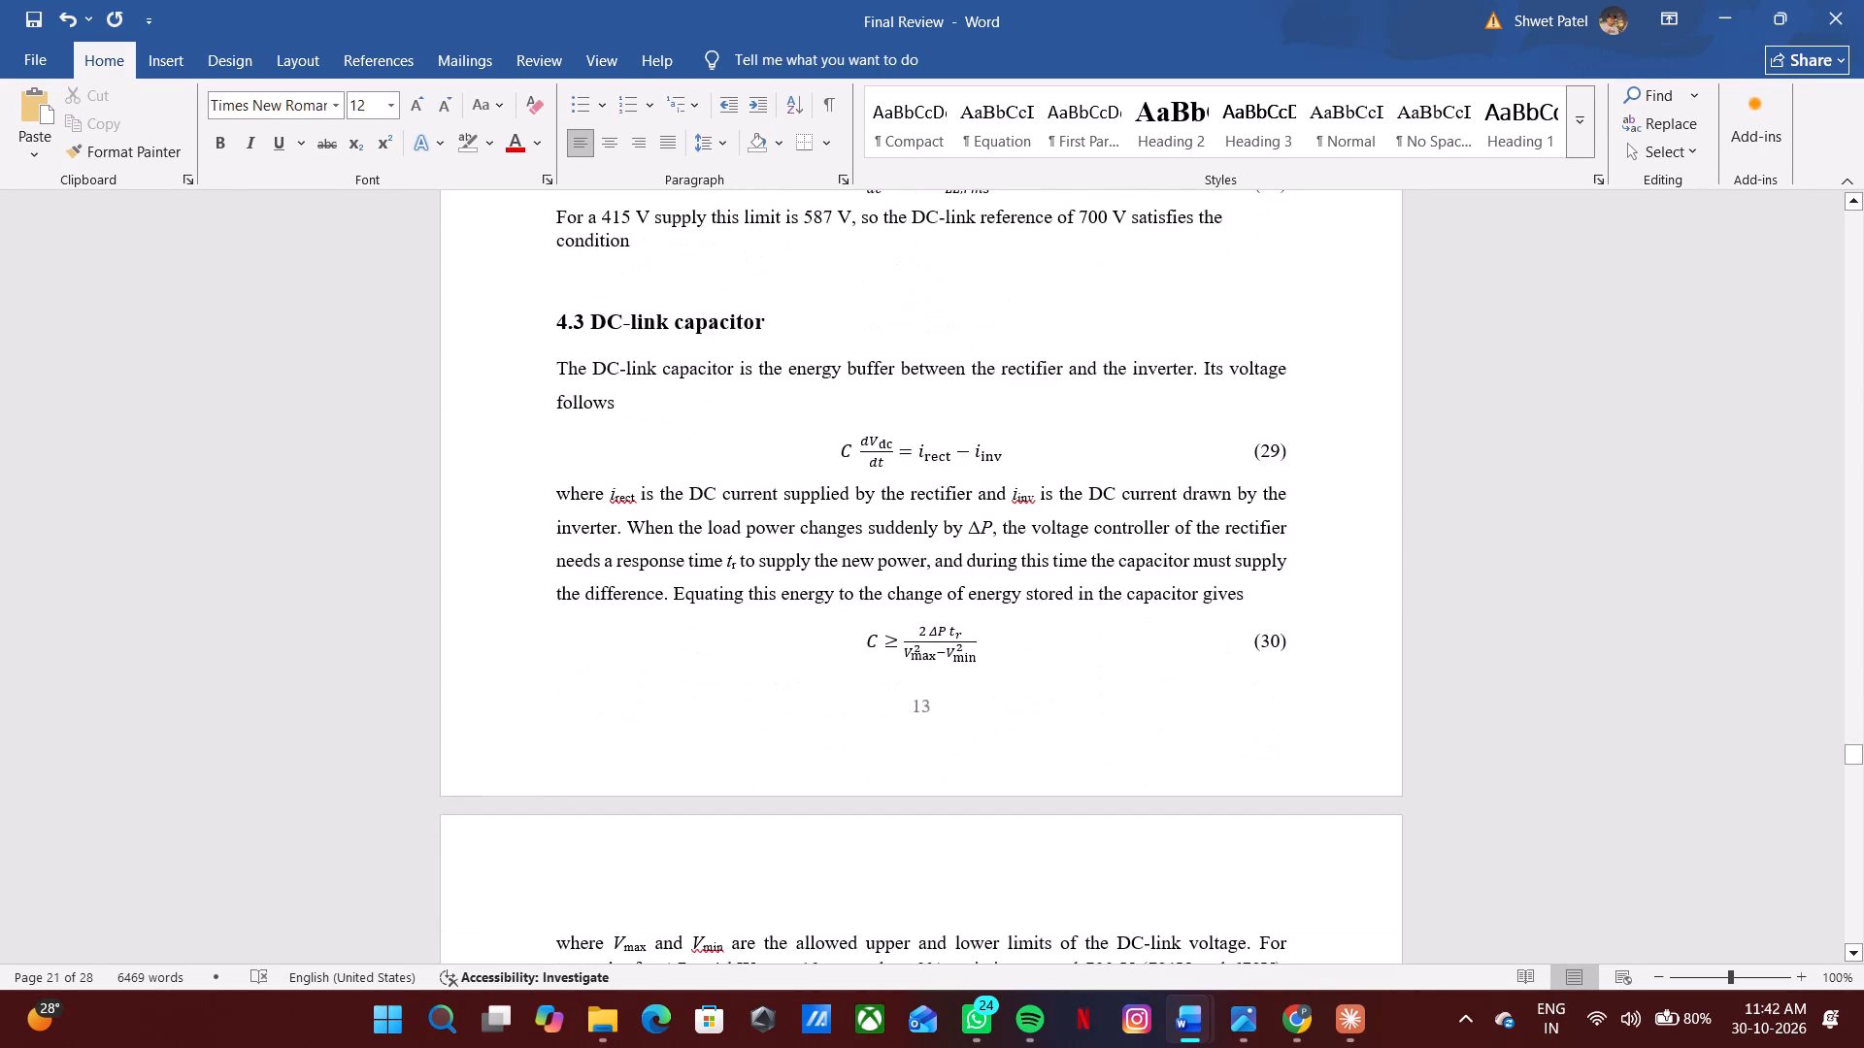
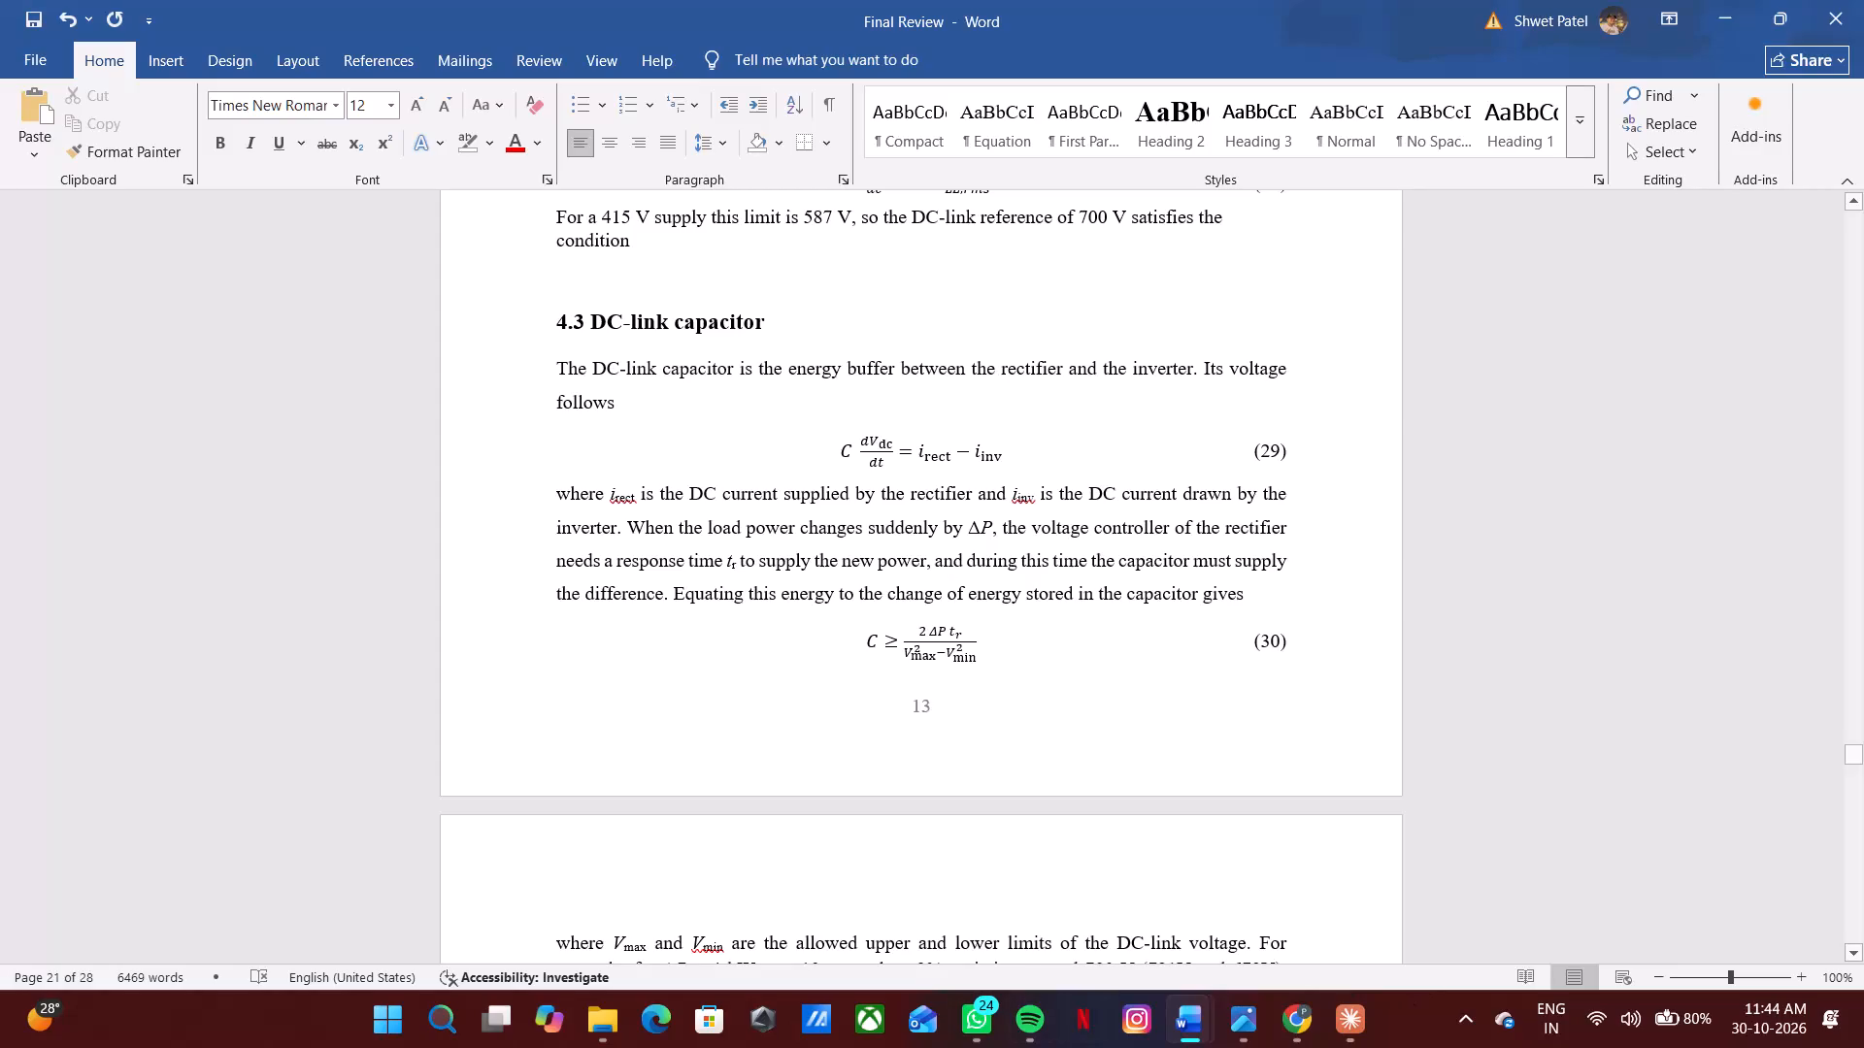
# Review the DC-link capacitor text in 4.3 and the final entries of the reference list at the end of Final Review.
pyautogui.scroll(-3, 1052, 780)
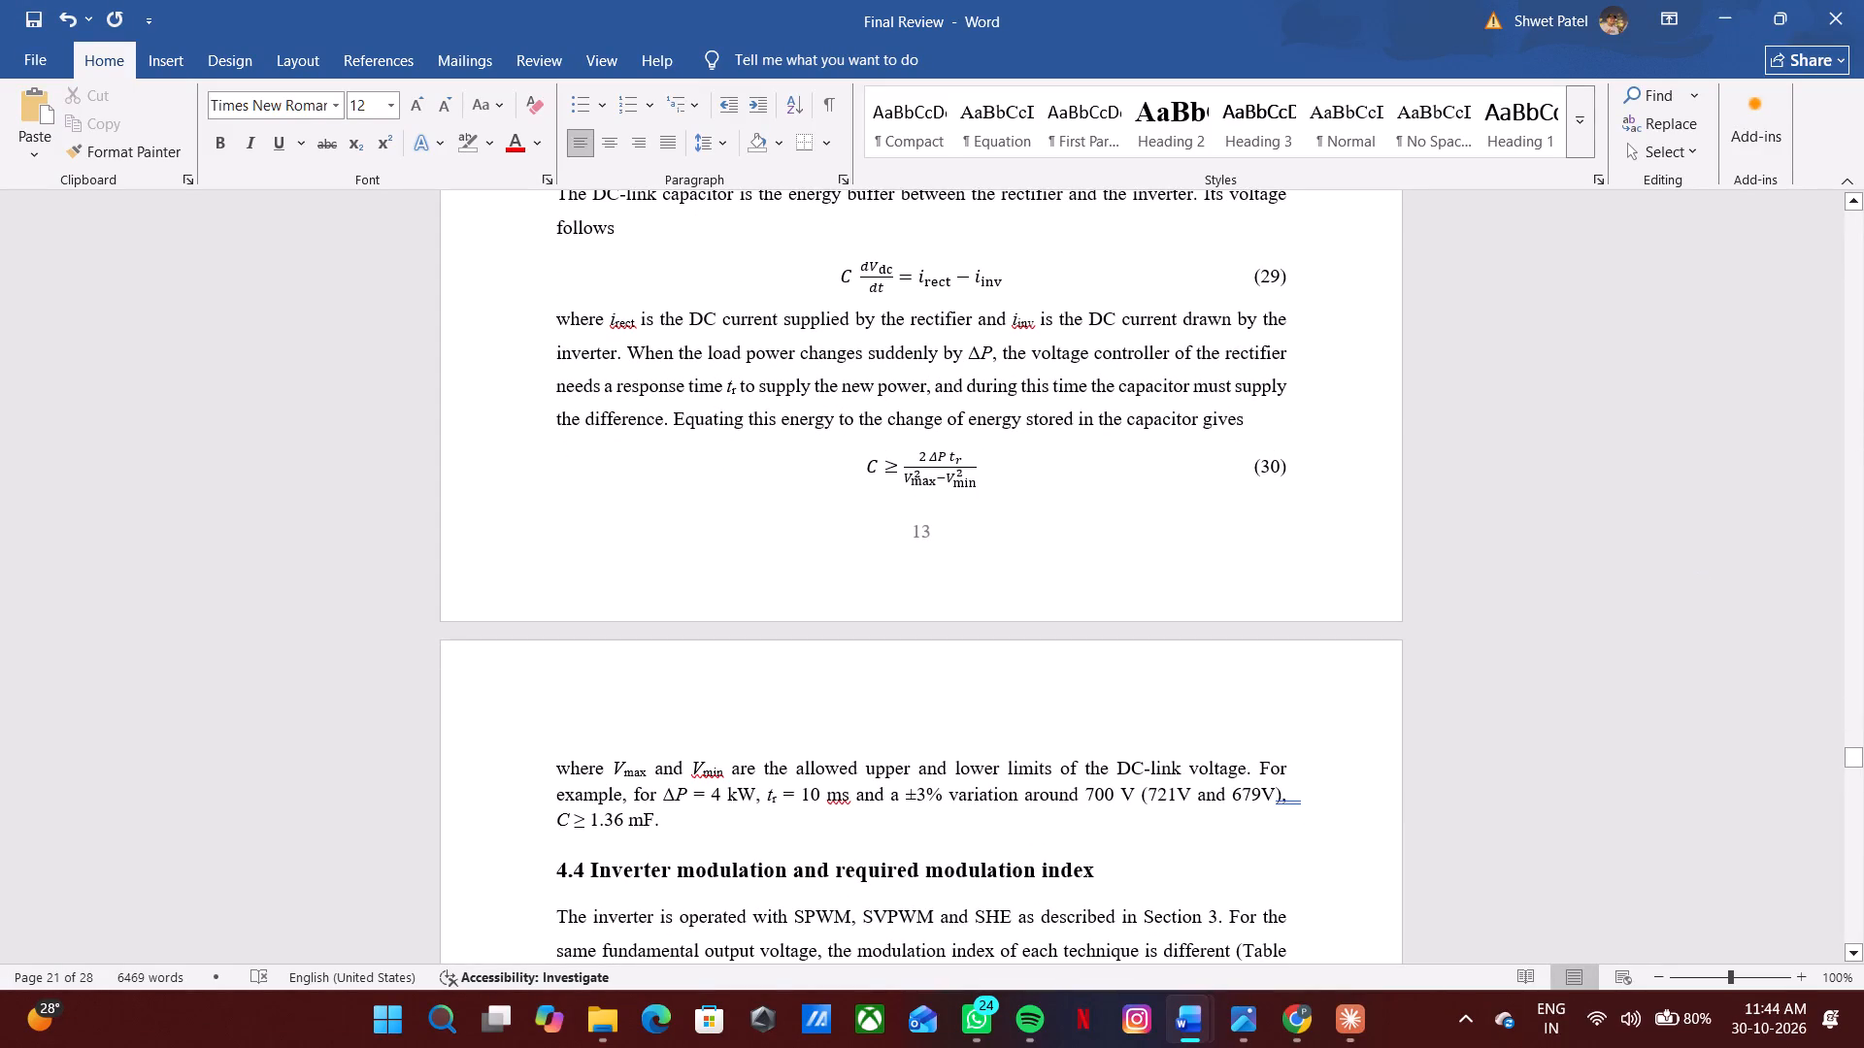
pyautogui.moveTo(1857, 759); pyautogui.dragTo(1863, 1029)
pyautogui.scroll(5, 1245, 862)
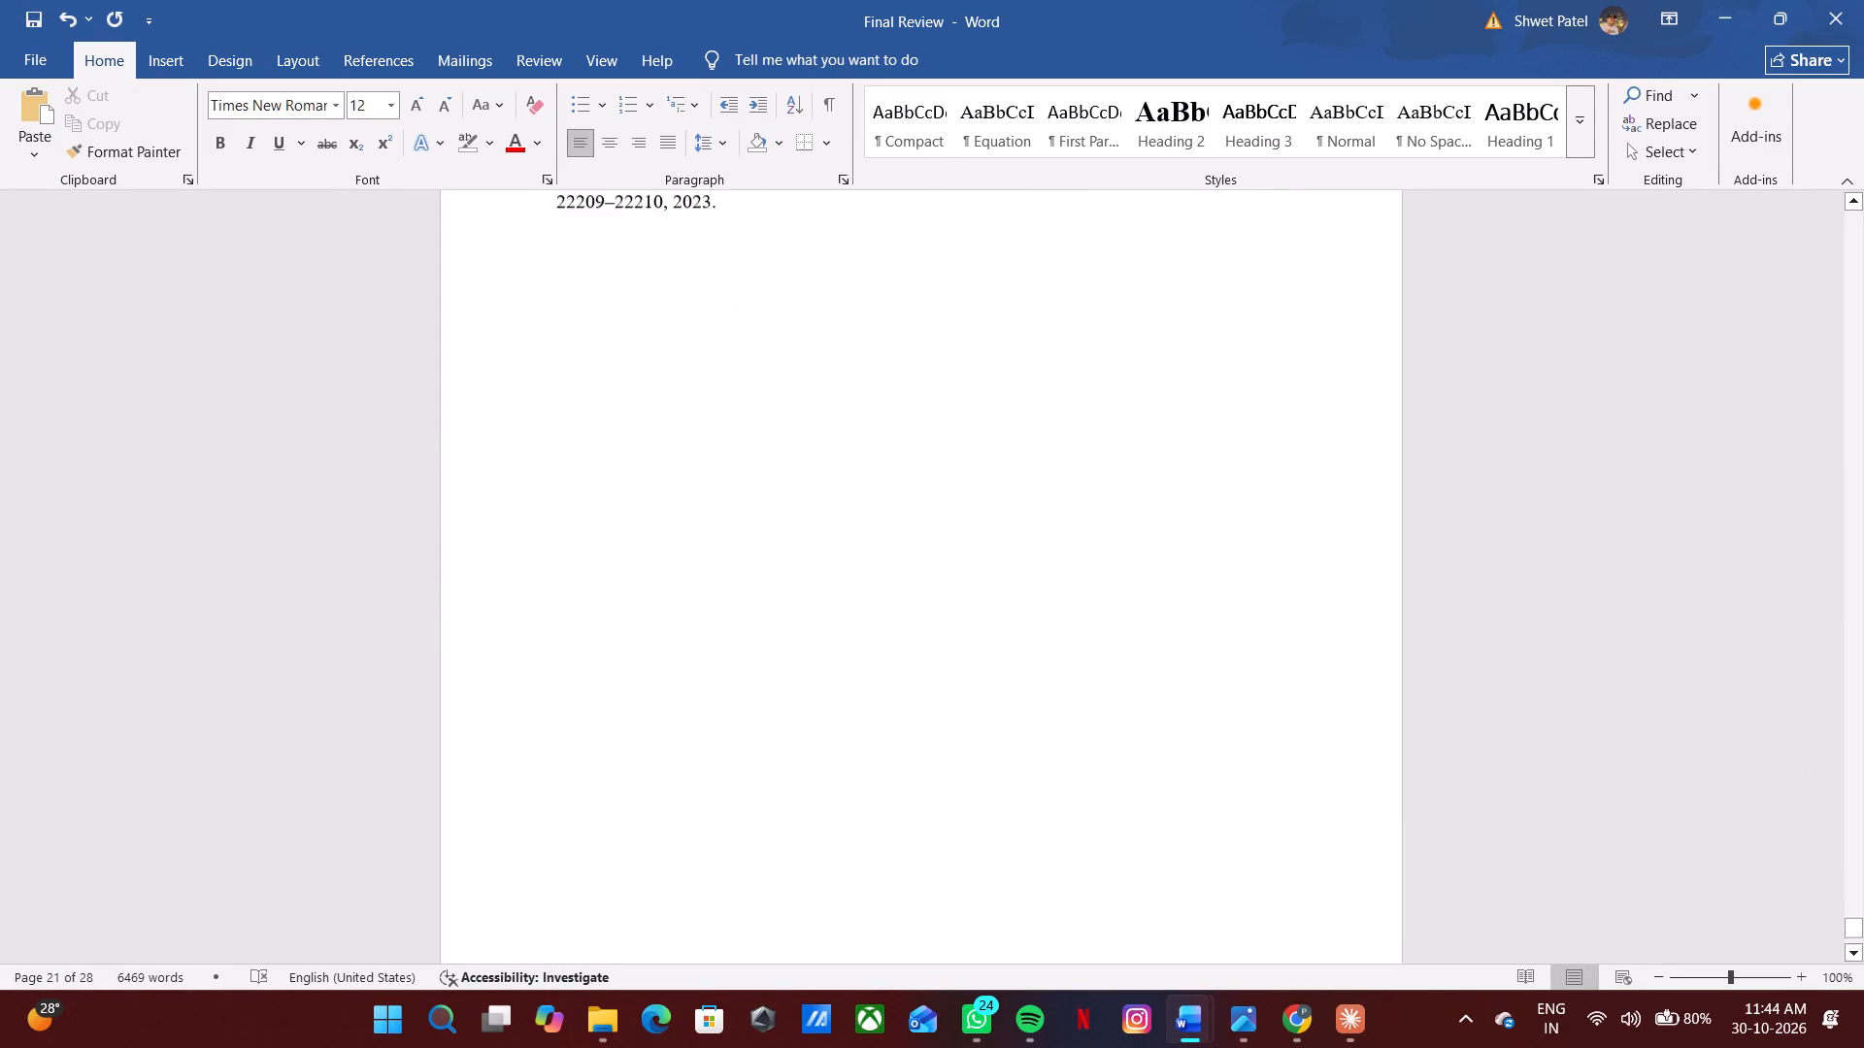
pyautogui.scroll(6, 1248, 855)
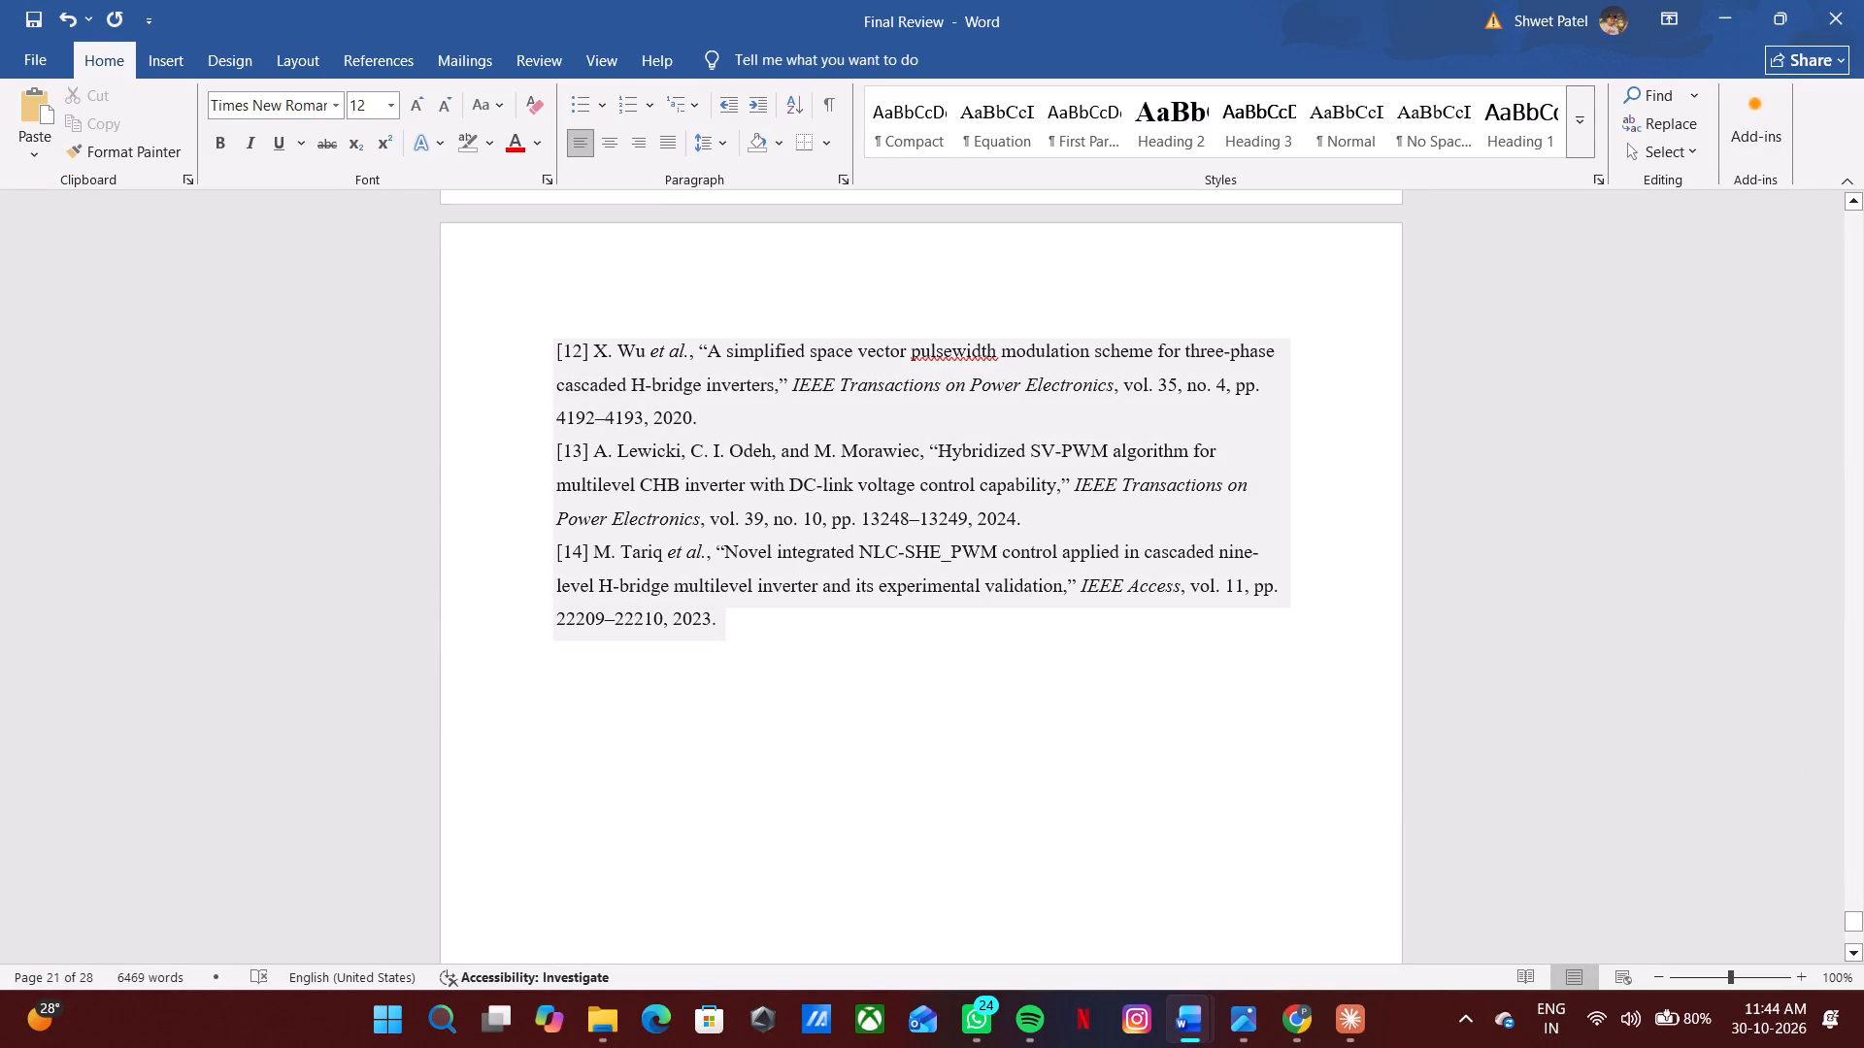
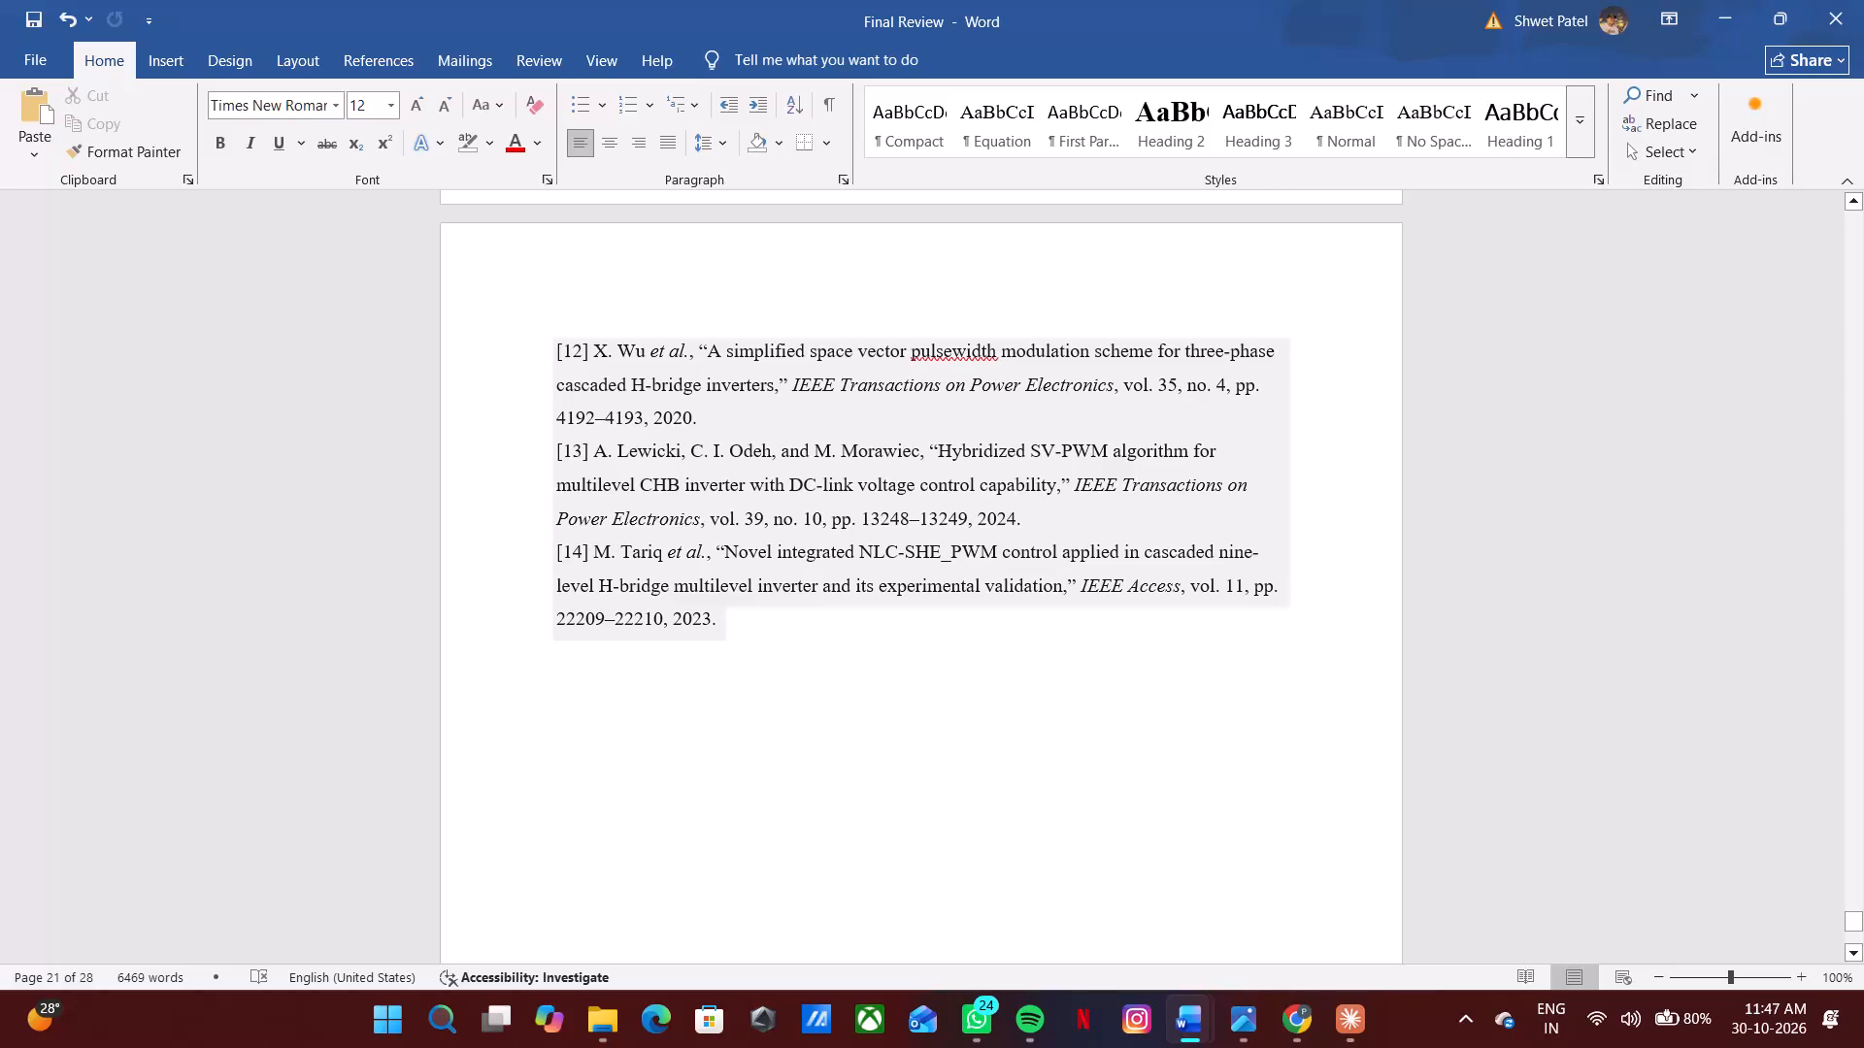
# Insert "Comparative study" at the start of the report title on the cover page, before "Advance PWM Schemes for Inverter".
pyautogui.moveTo(1862, 925); pyautogui.dragTo(1862, 924)
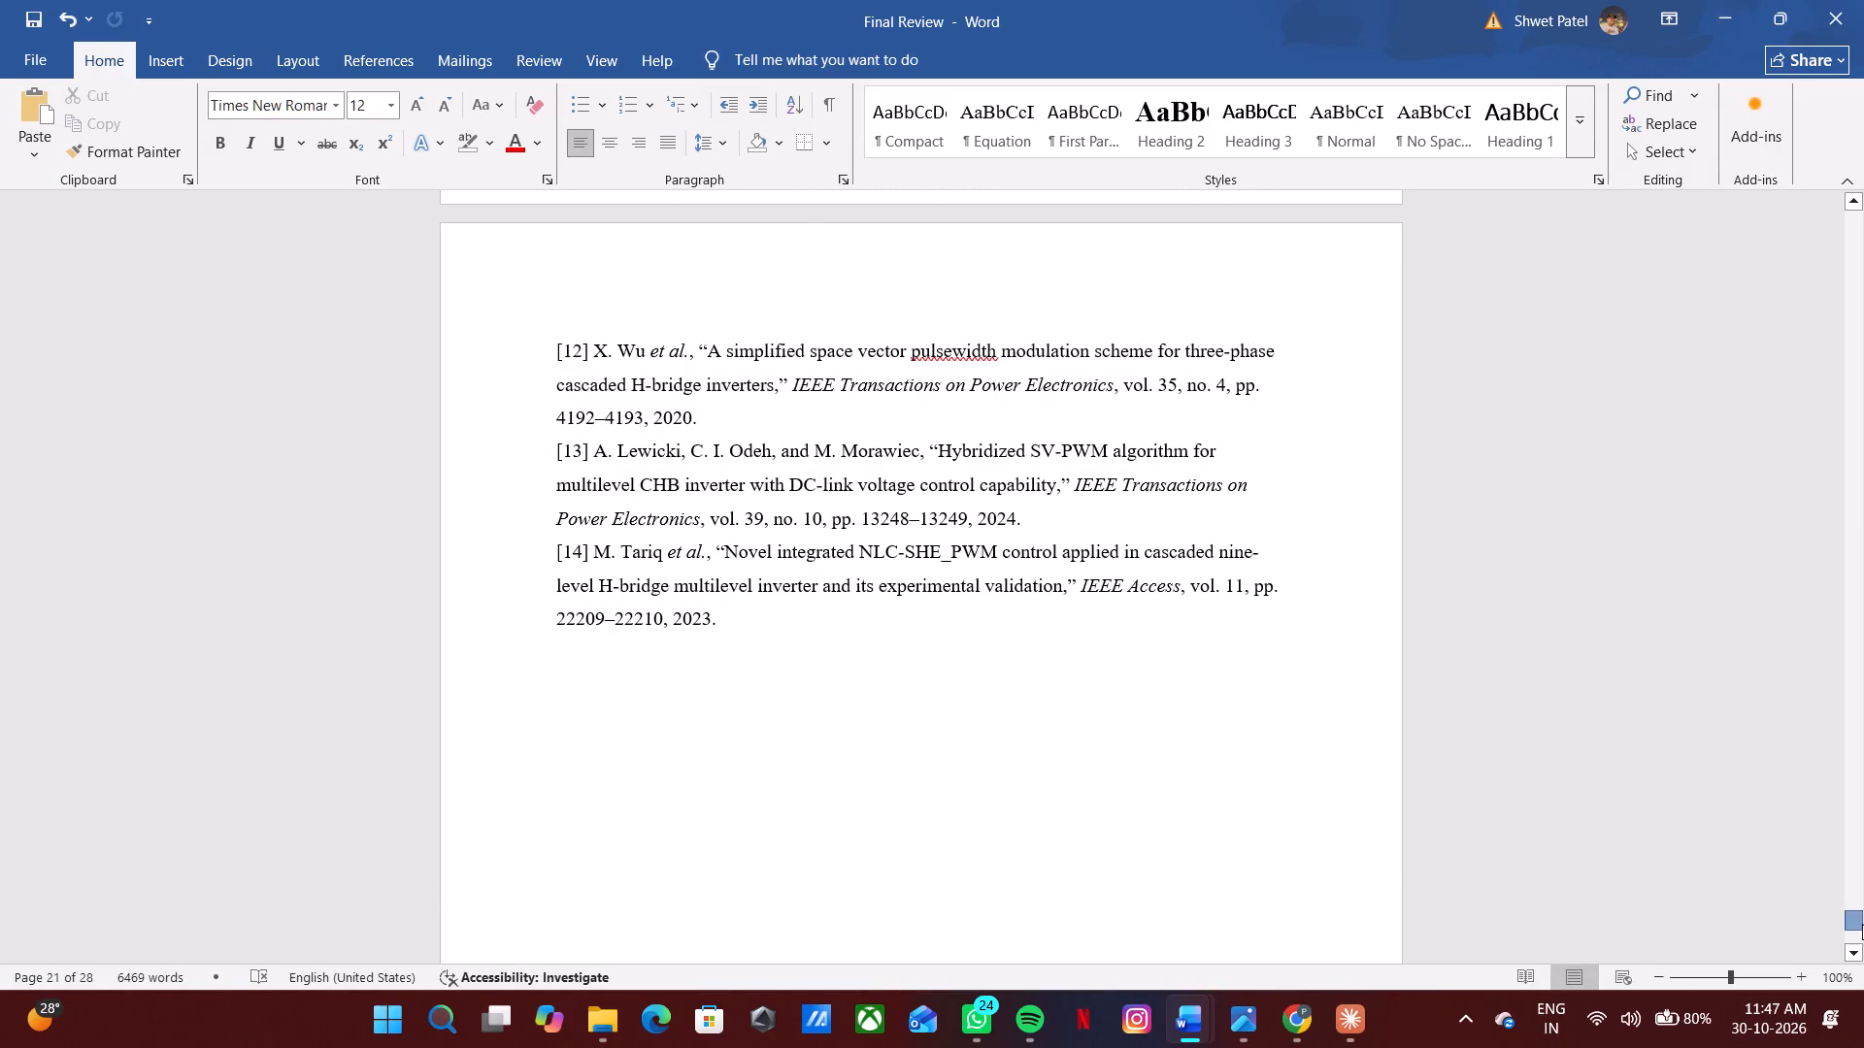
pyautogui.moveTo(1862, 924); pyautogui.dragTo(1863, 474)
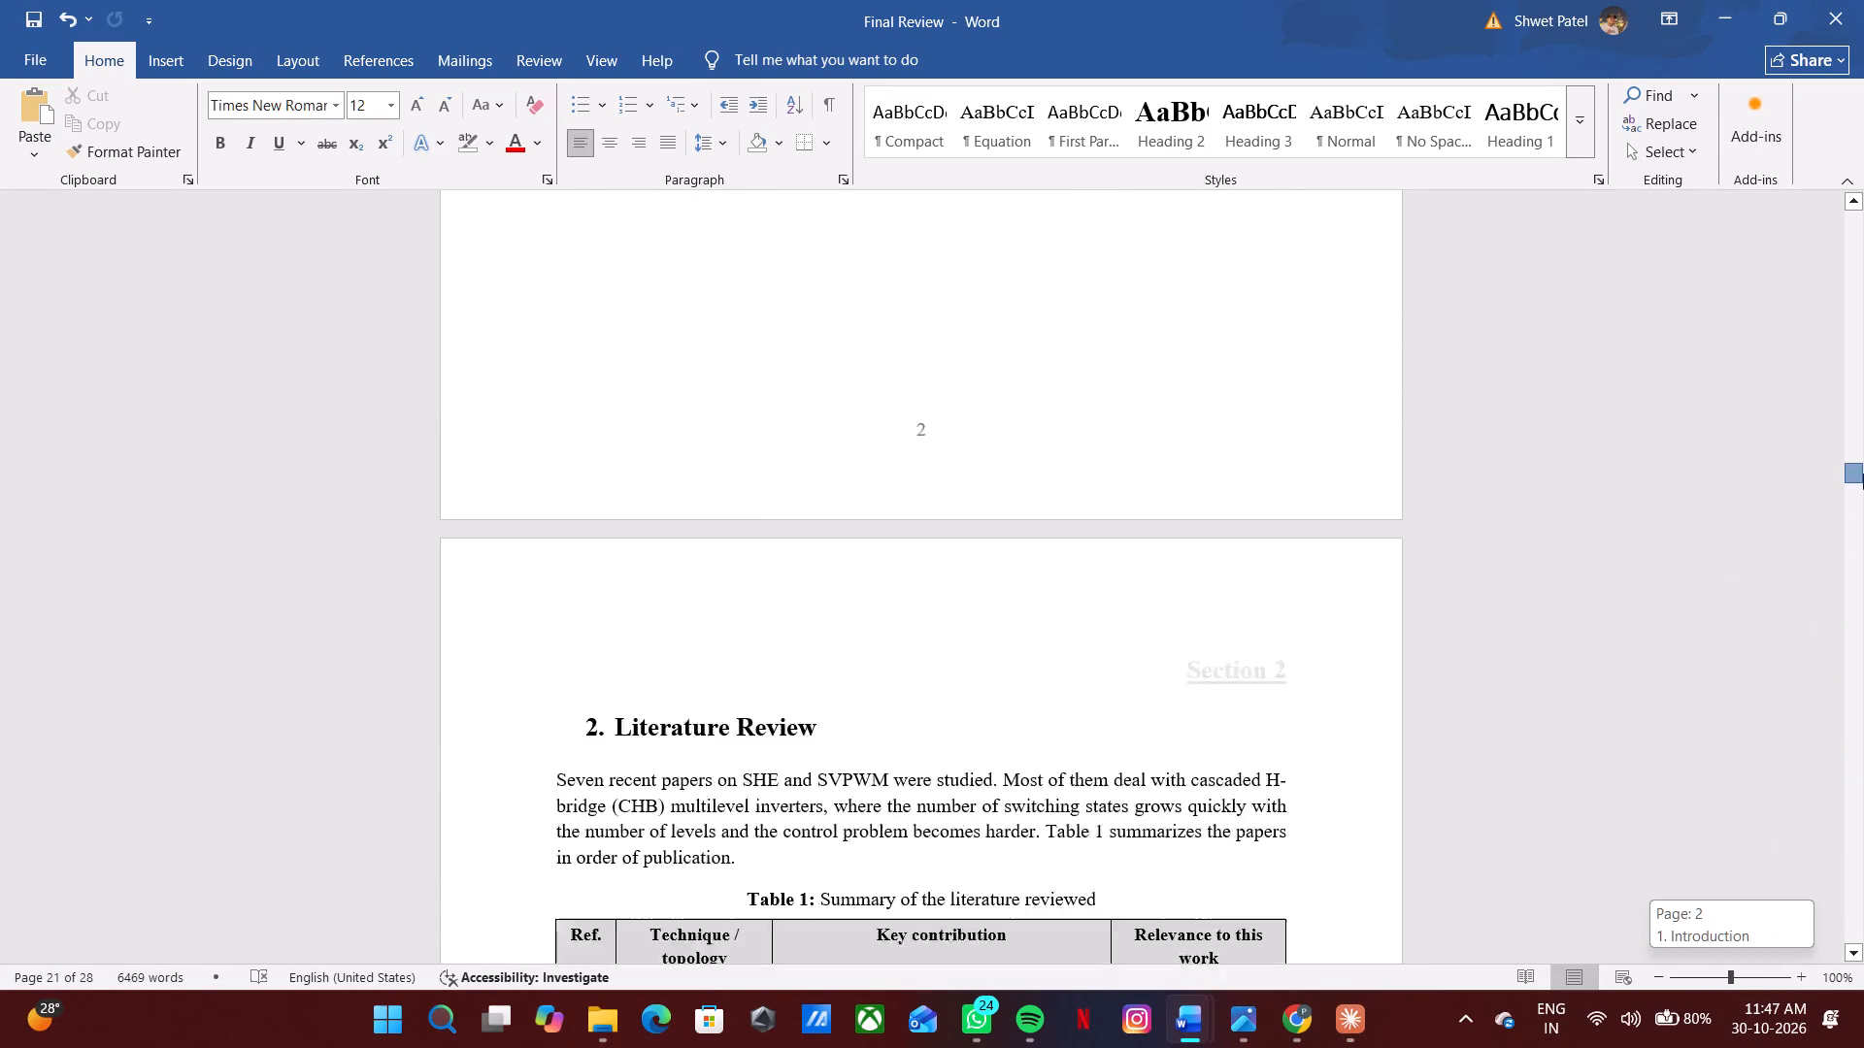
pyautogui.moveTo(1863, 474); pyautogui.dragTo(1643, 901)
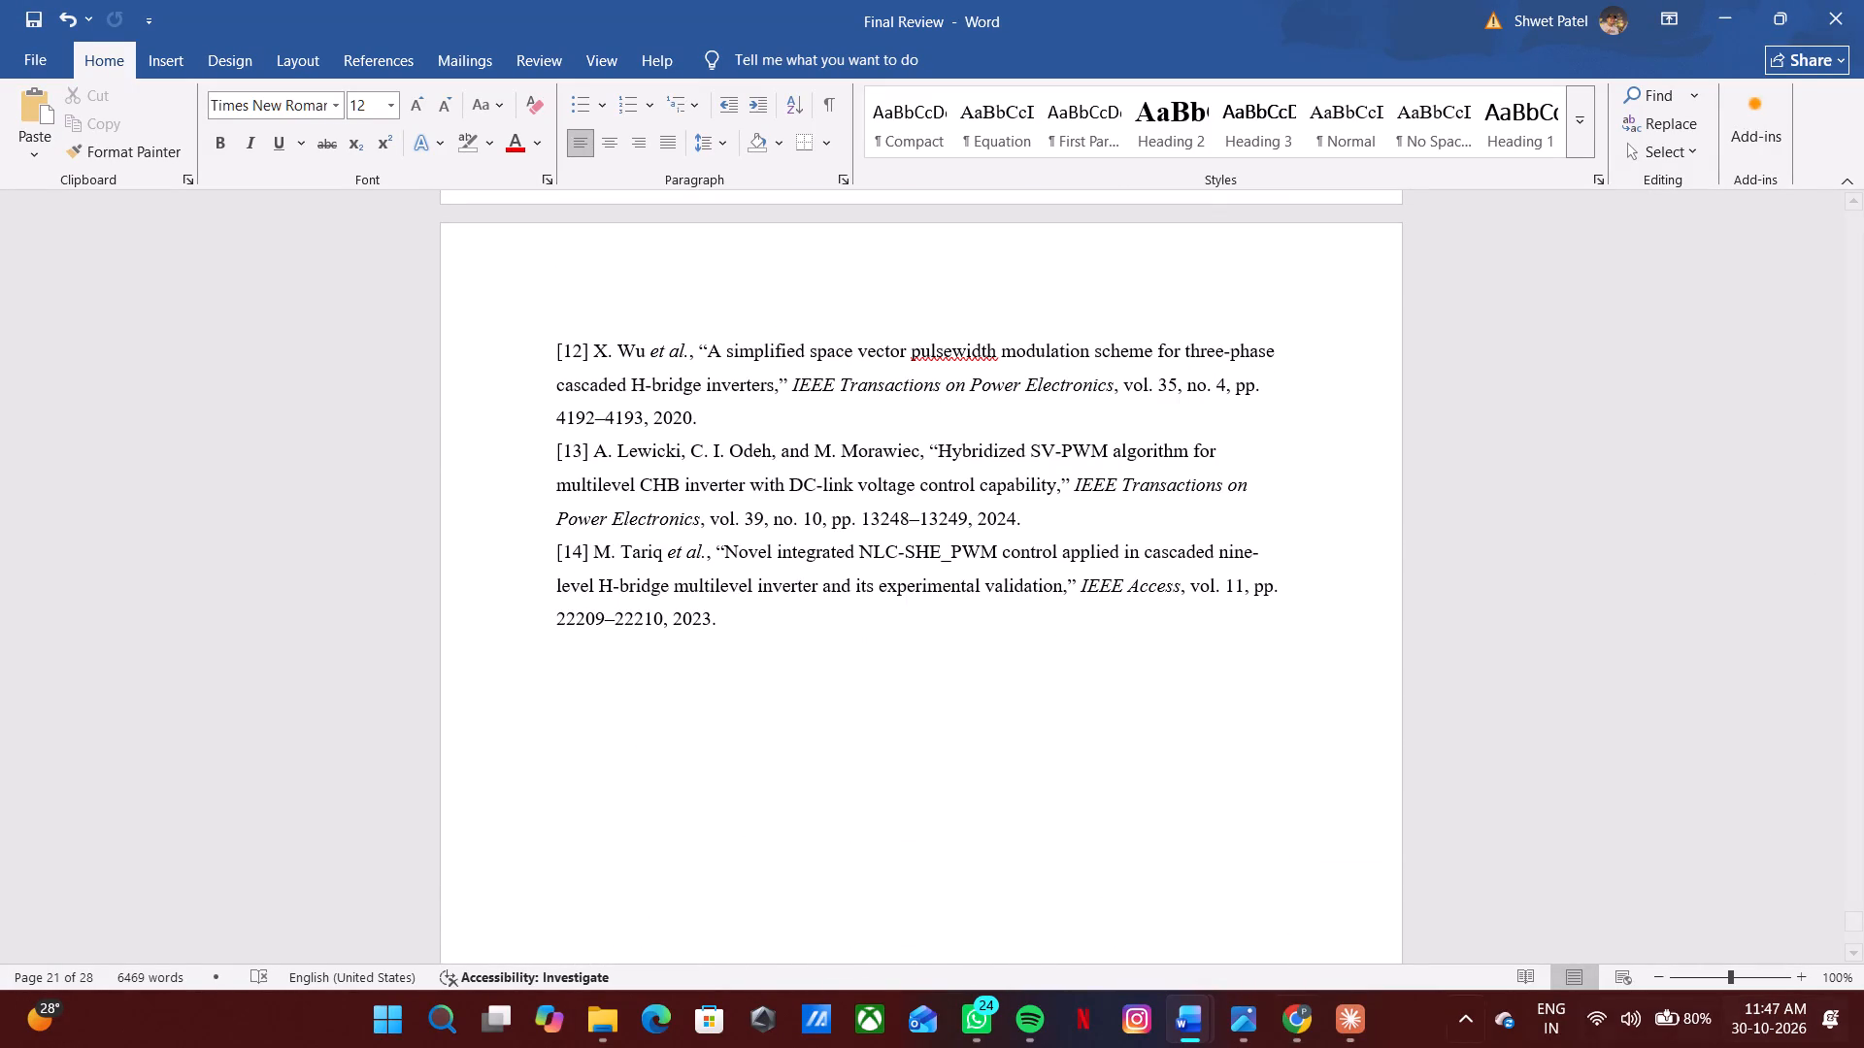
pyautogui.moveTo(1860, 917); pyautogui.dragTo(1863, 404)
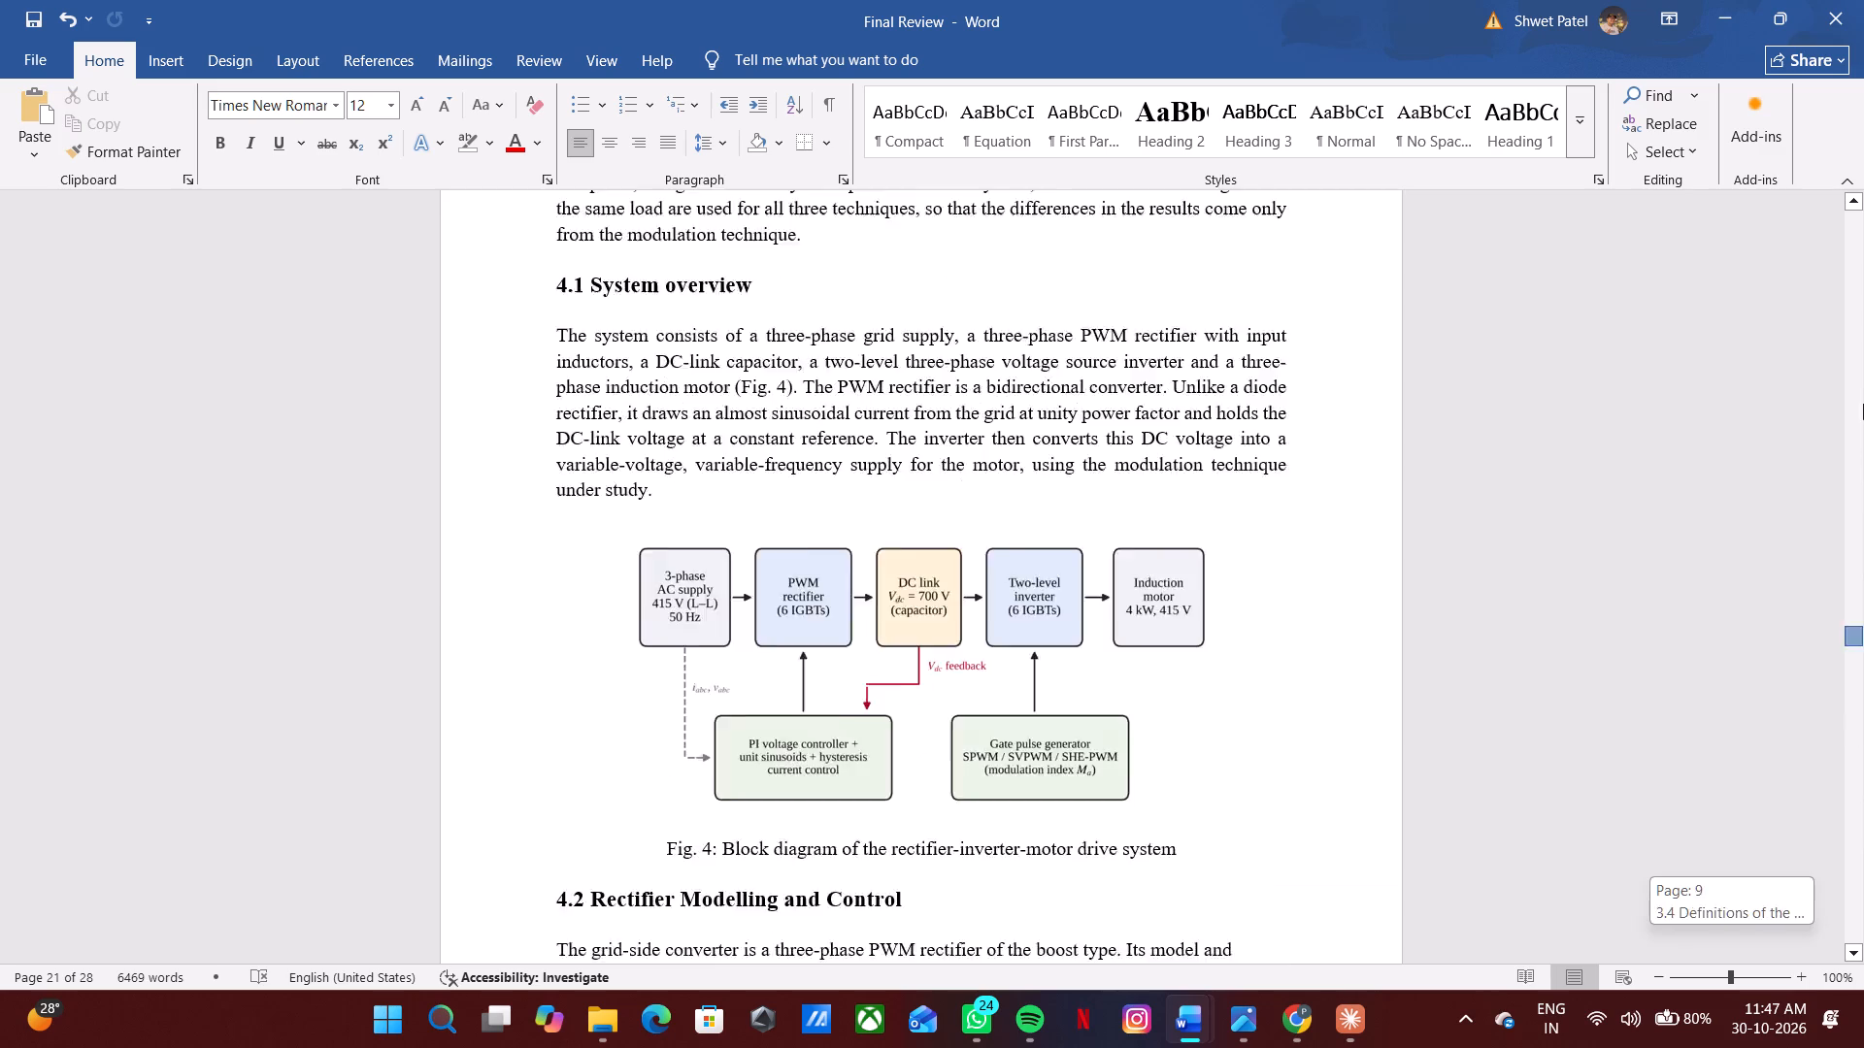
pyautogui.moveTo(1863, 404); pyautogui.dragTo(1863, 203)
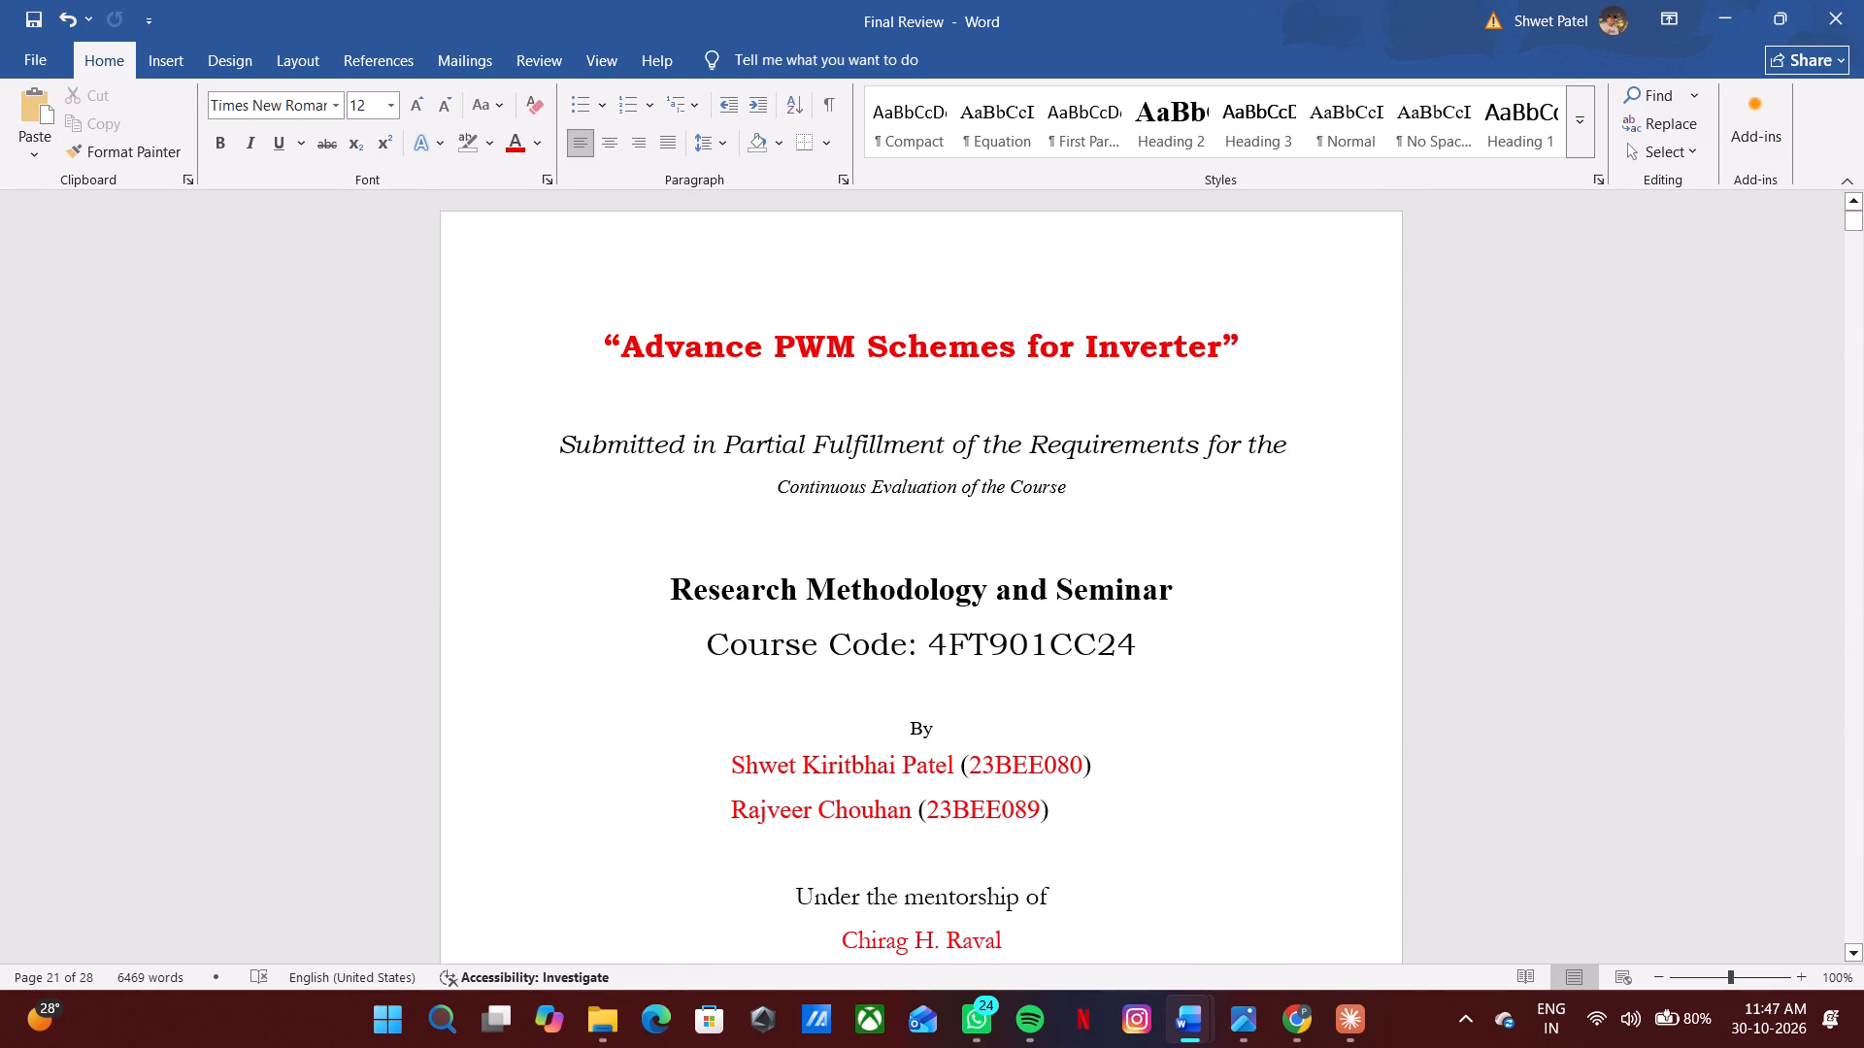
pyautogui.click(753, 347)
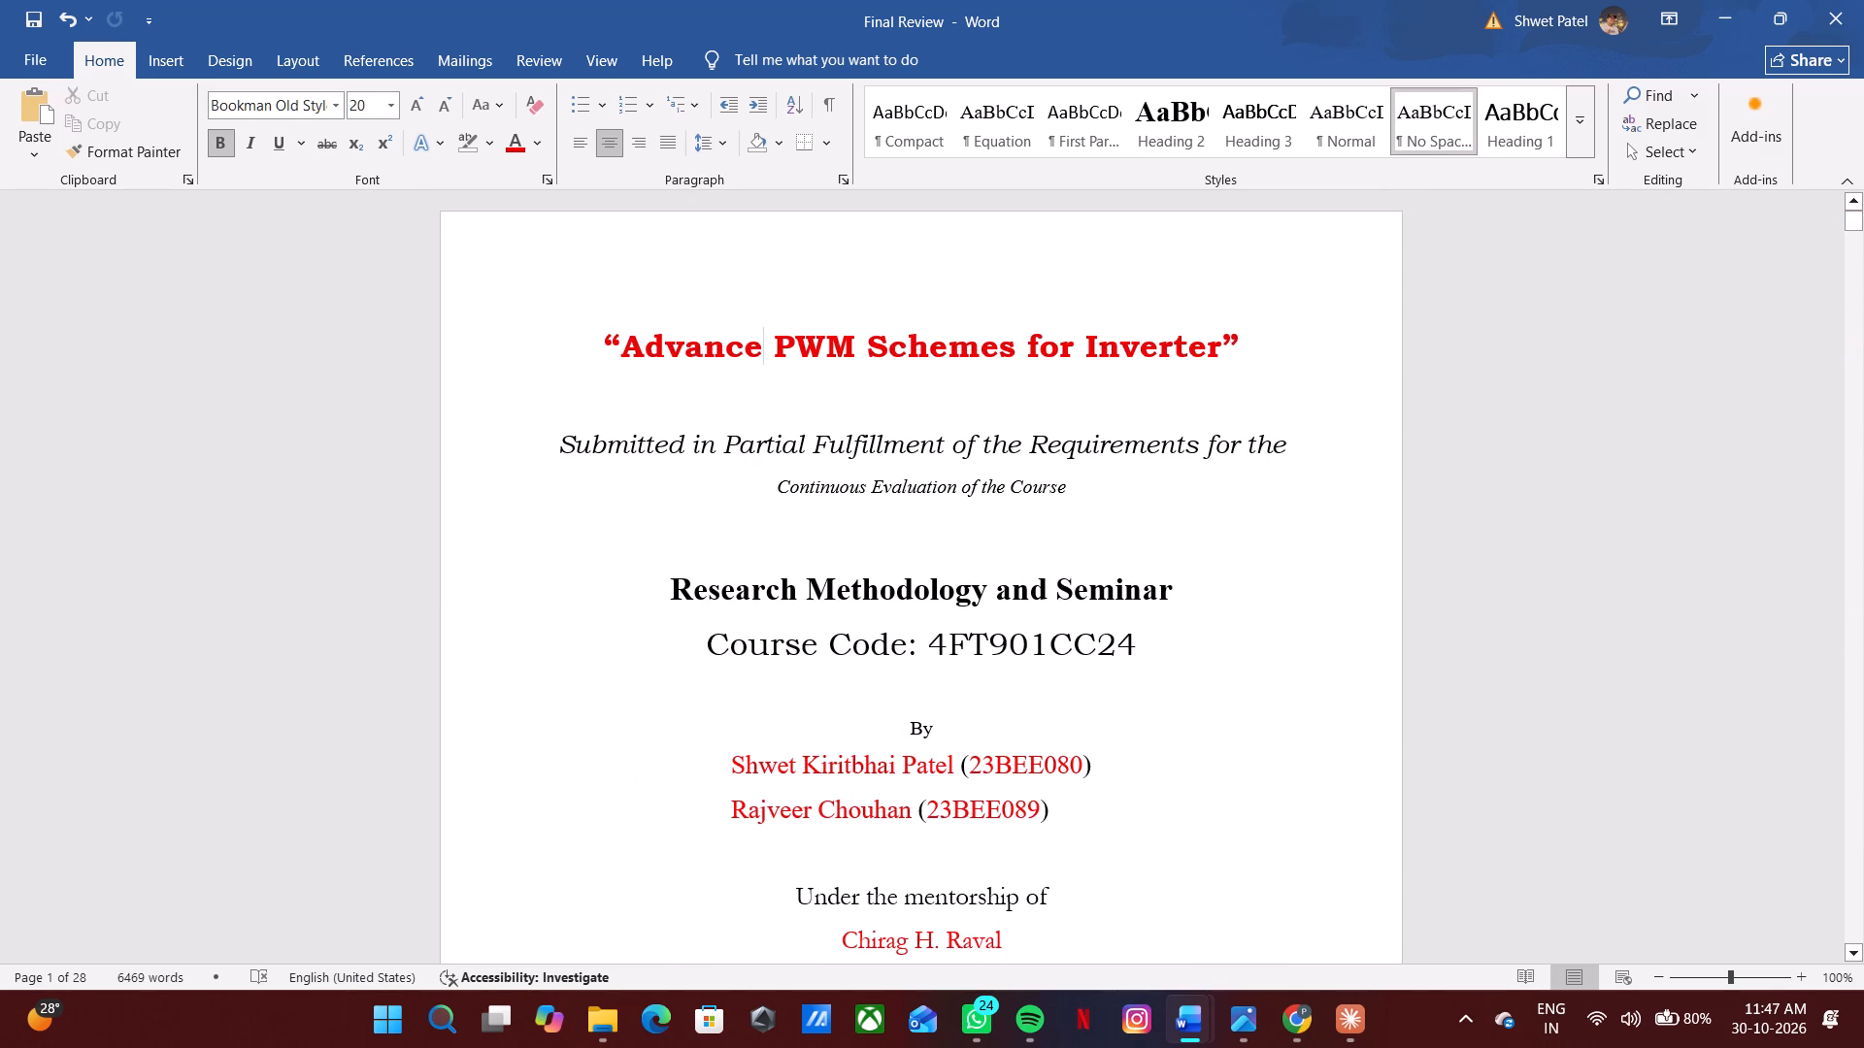
pyautogui.click(634, 344)
pyautogui.press('Left')
pyautogui.write('Com')
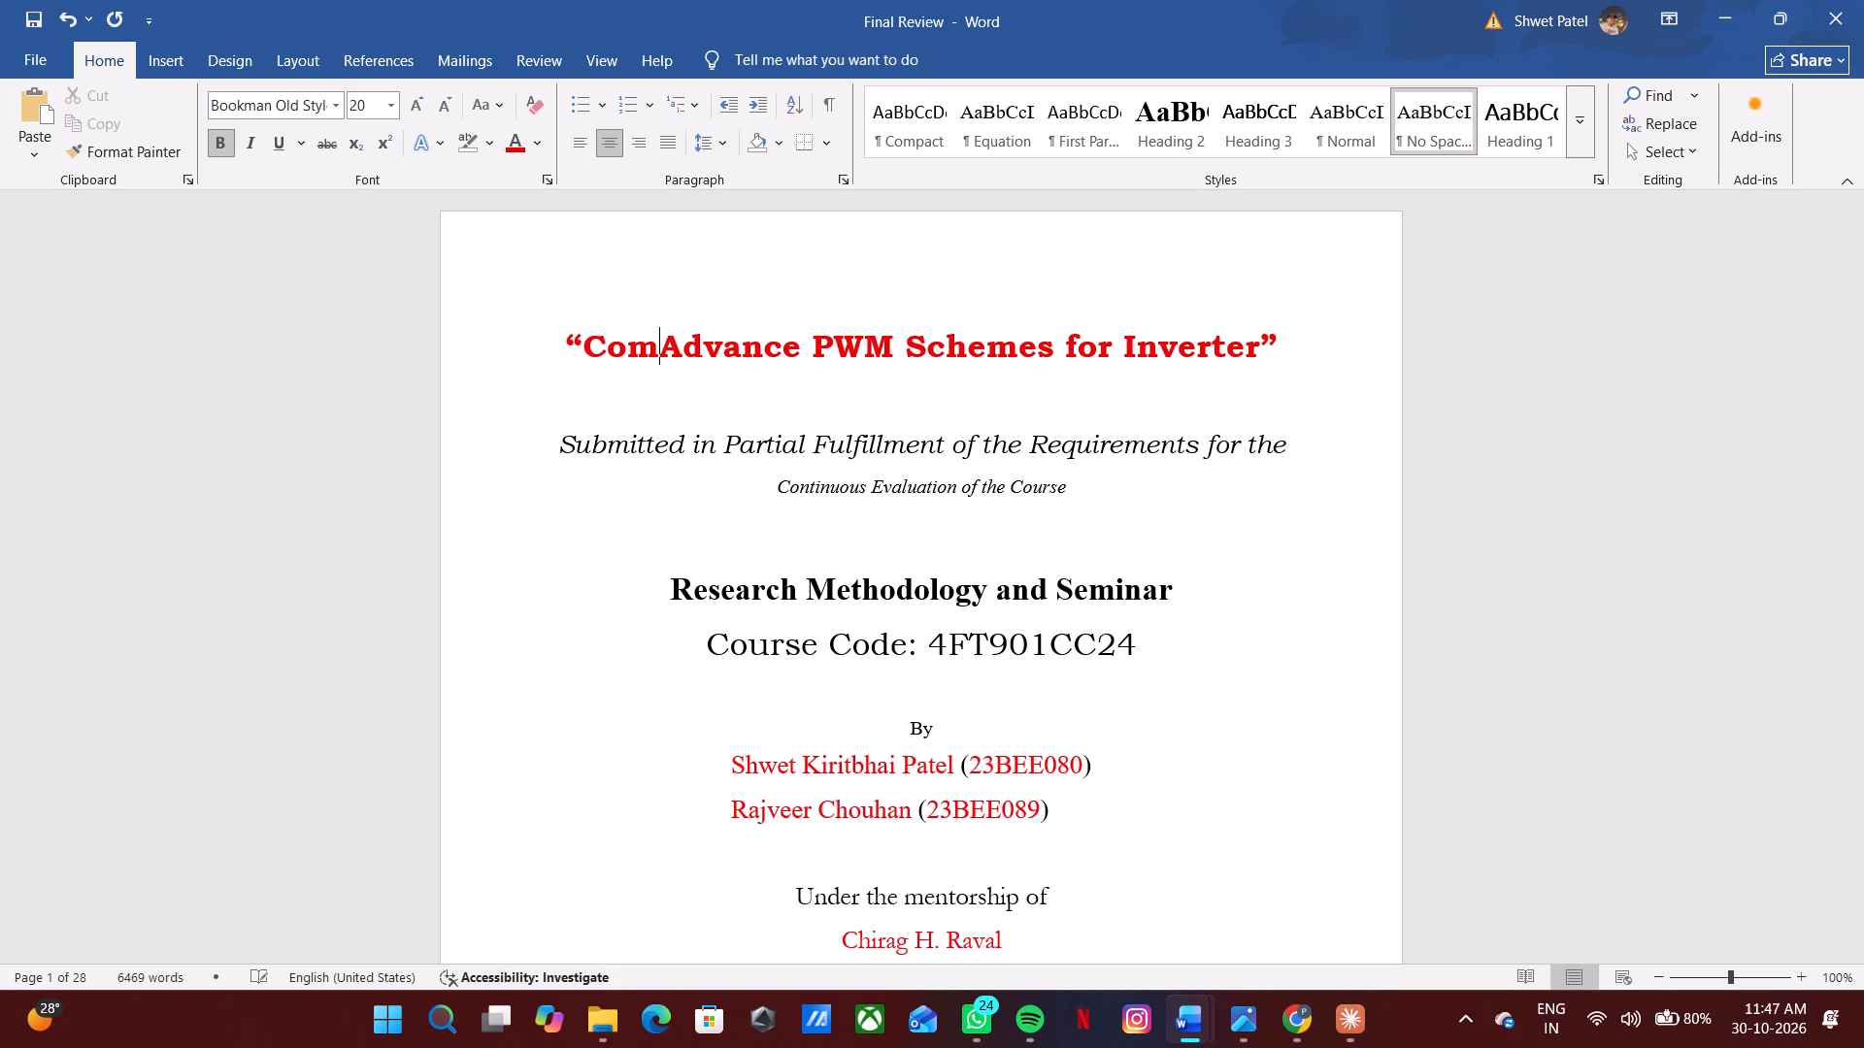
pyautogui.write('ps')
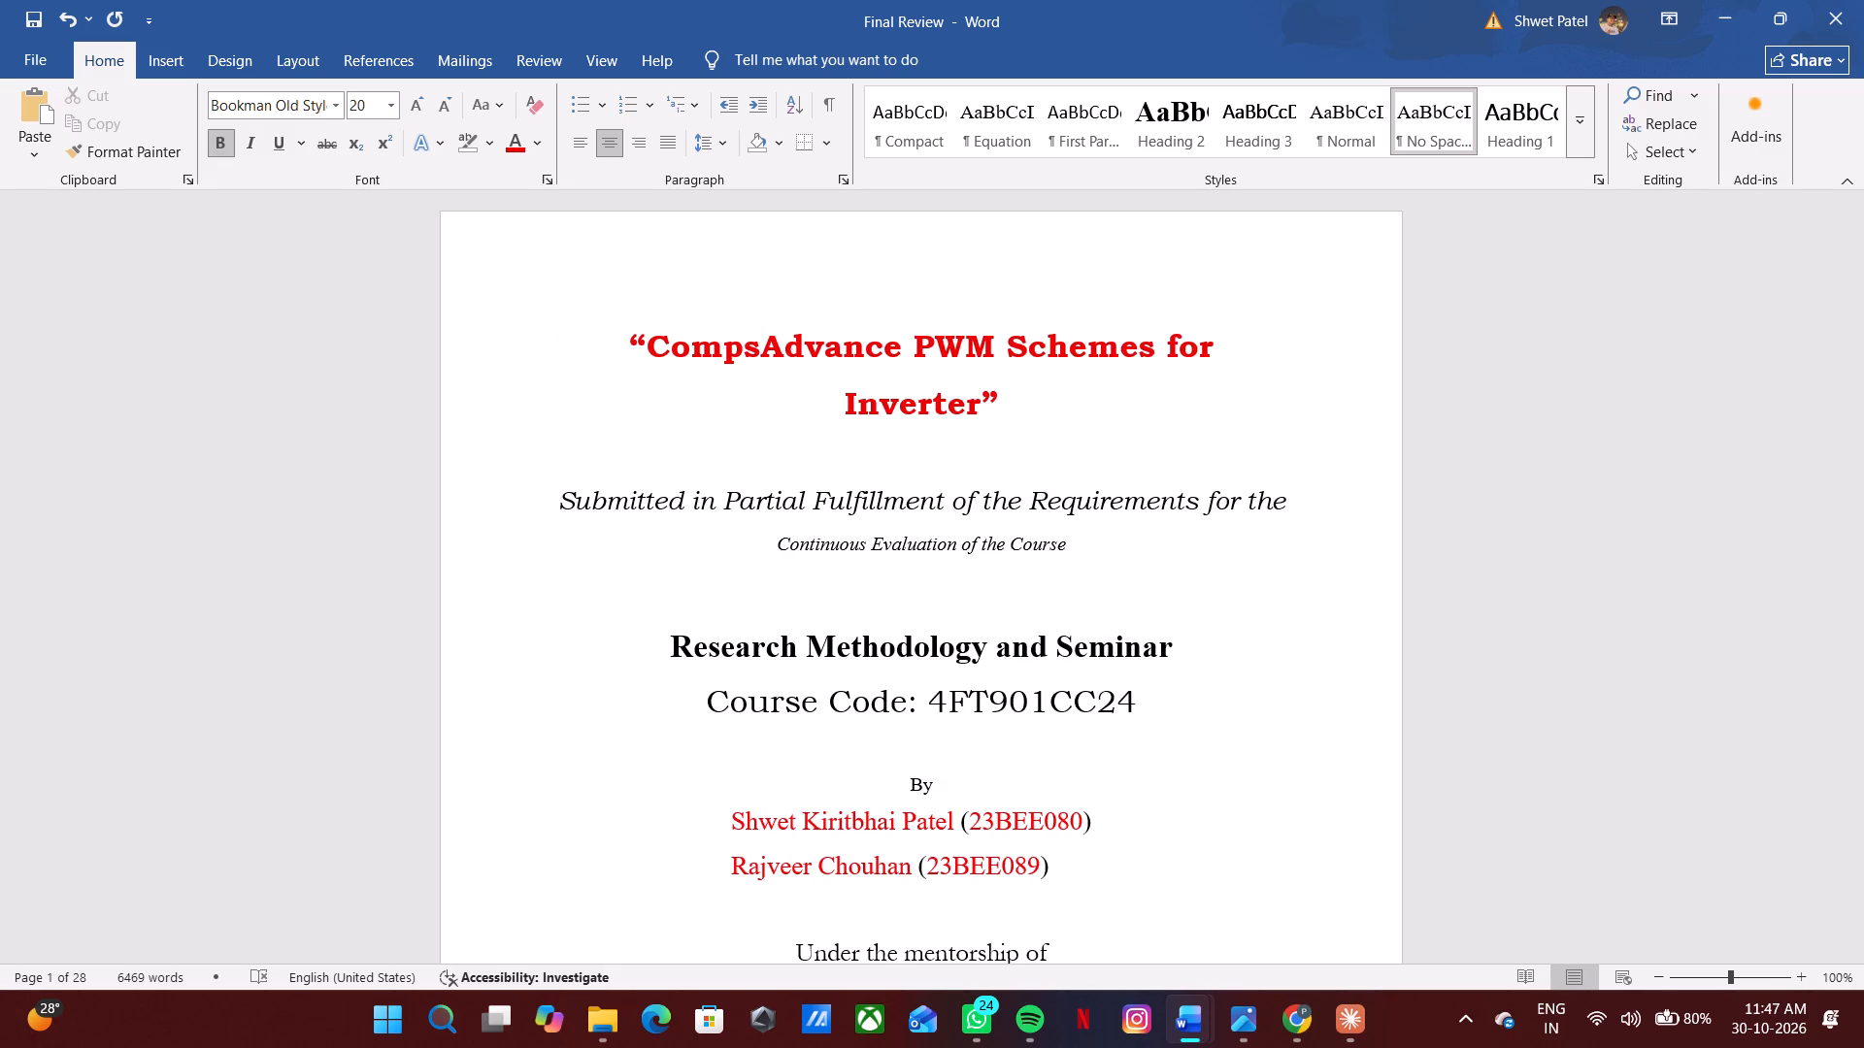
pyautogui.press('BackSpace')
pyautogui.press('a')
pyautogui.write('rative s')
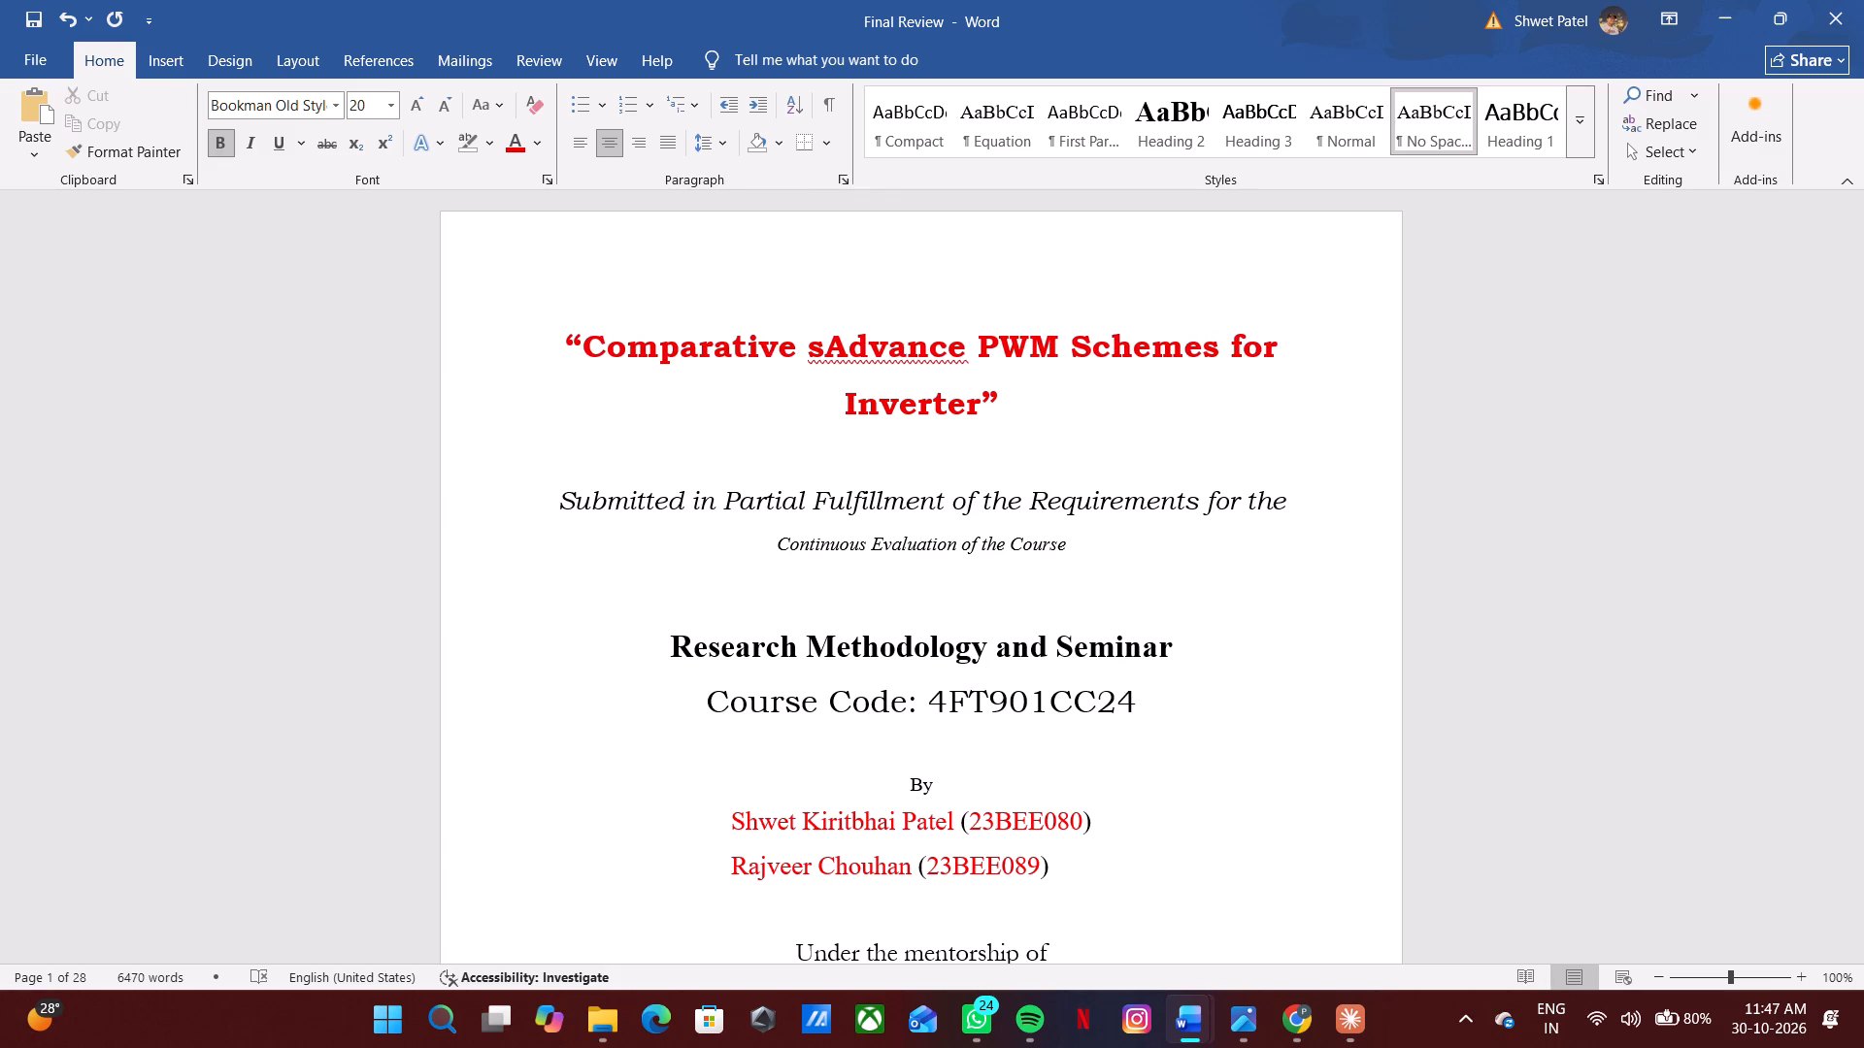
pyautogui.write('tudy')
pyautogui.press('space')
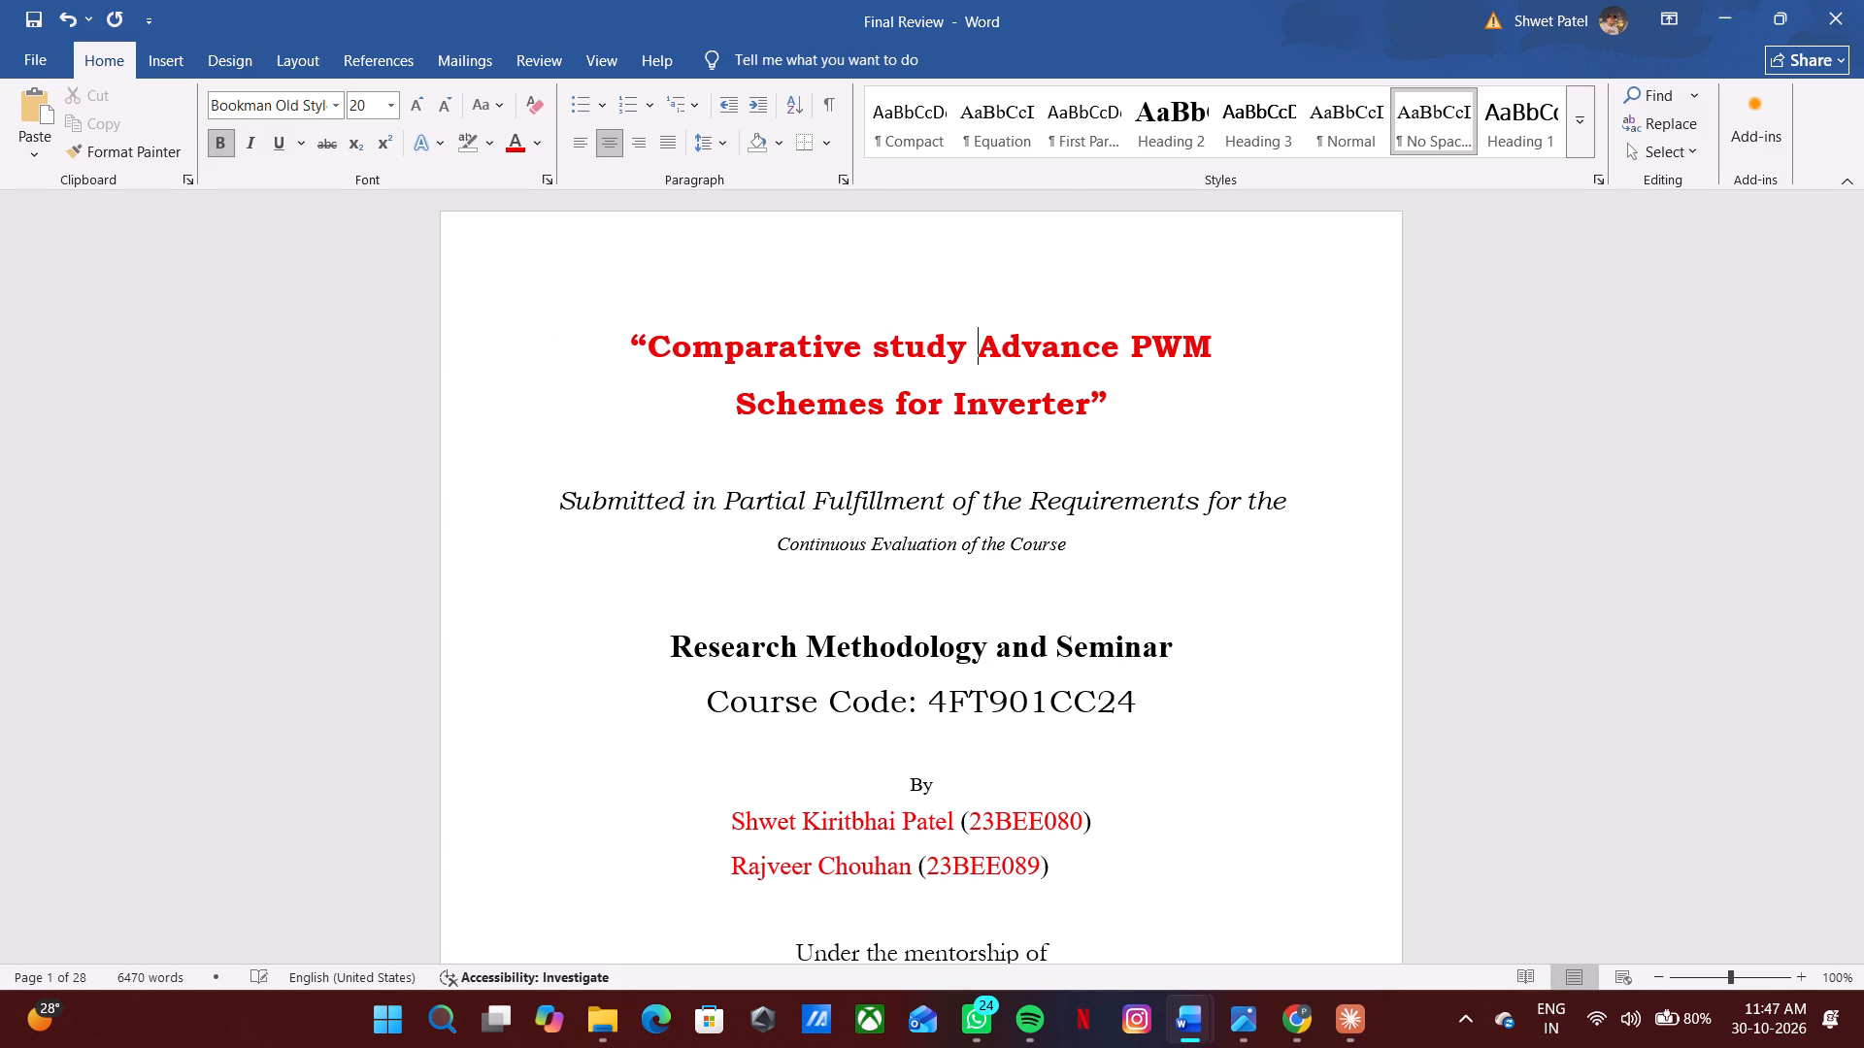
# Capitalise the first letter of "study" in the cover page title.
pyautogui.press('Left')
pyautogui.press('Left')
pyautogui.press('Left')
pyautogui.press('Left')
pyautogui.press('Left')
pyautogui.press('-')
pyautogui.hotkey('shift', 's')
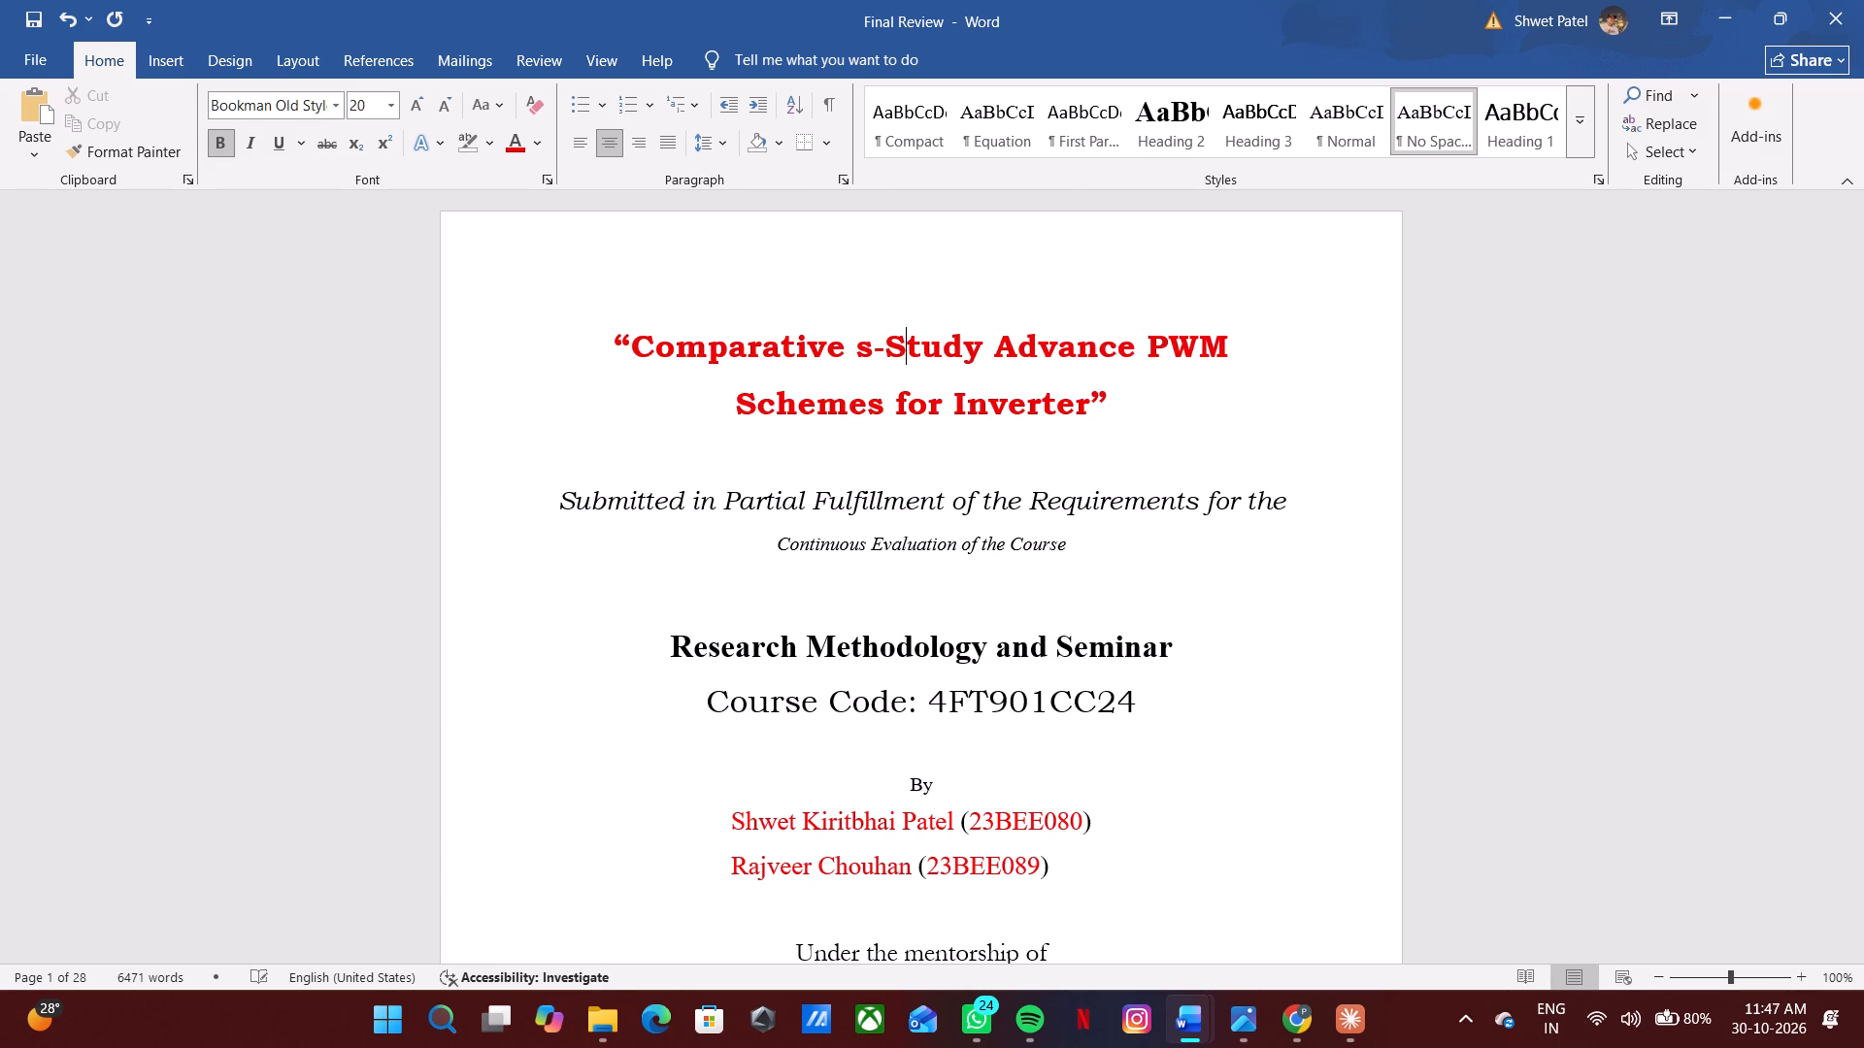
pyautogui.press('BackSpace')
pyautogui.press('BackSpace')
pyautogui.press('BackSpace')
pyautogui.hotkey('shift', 's')
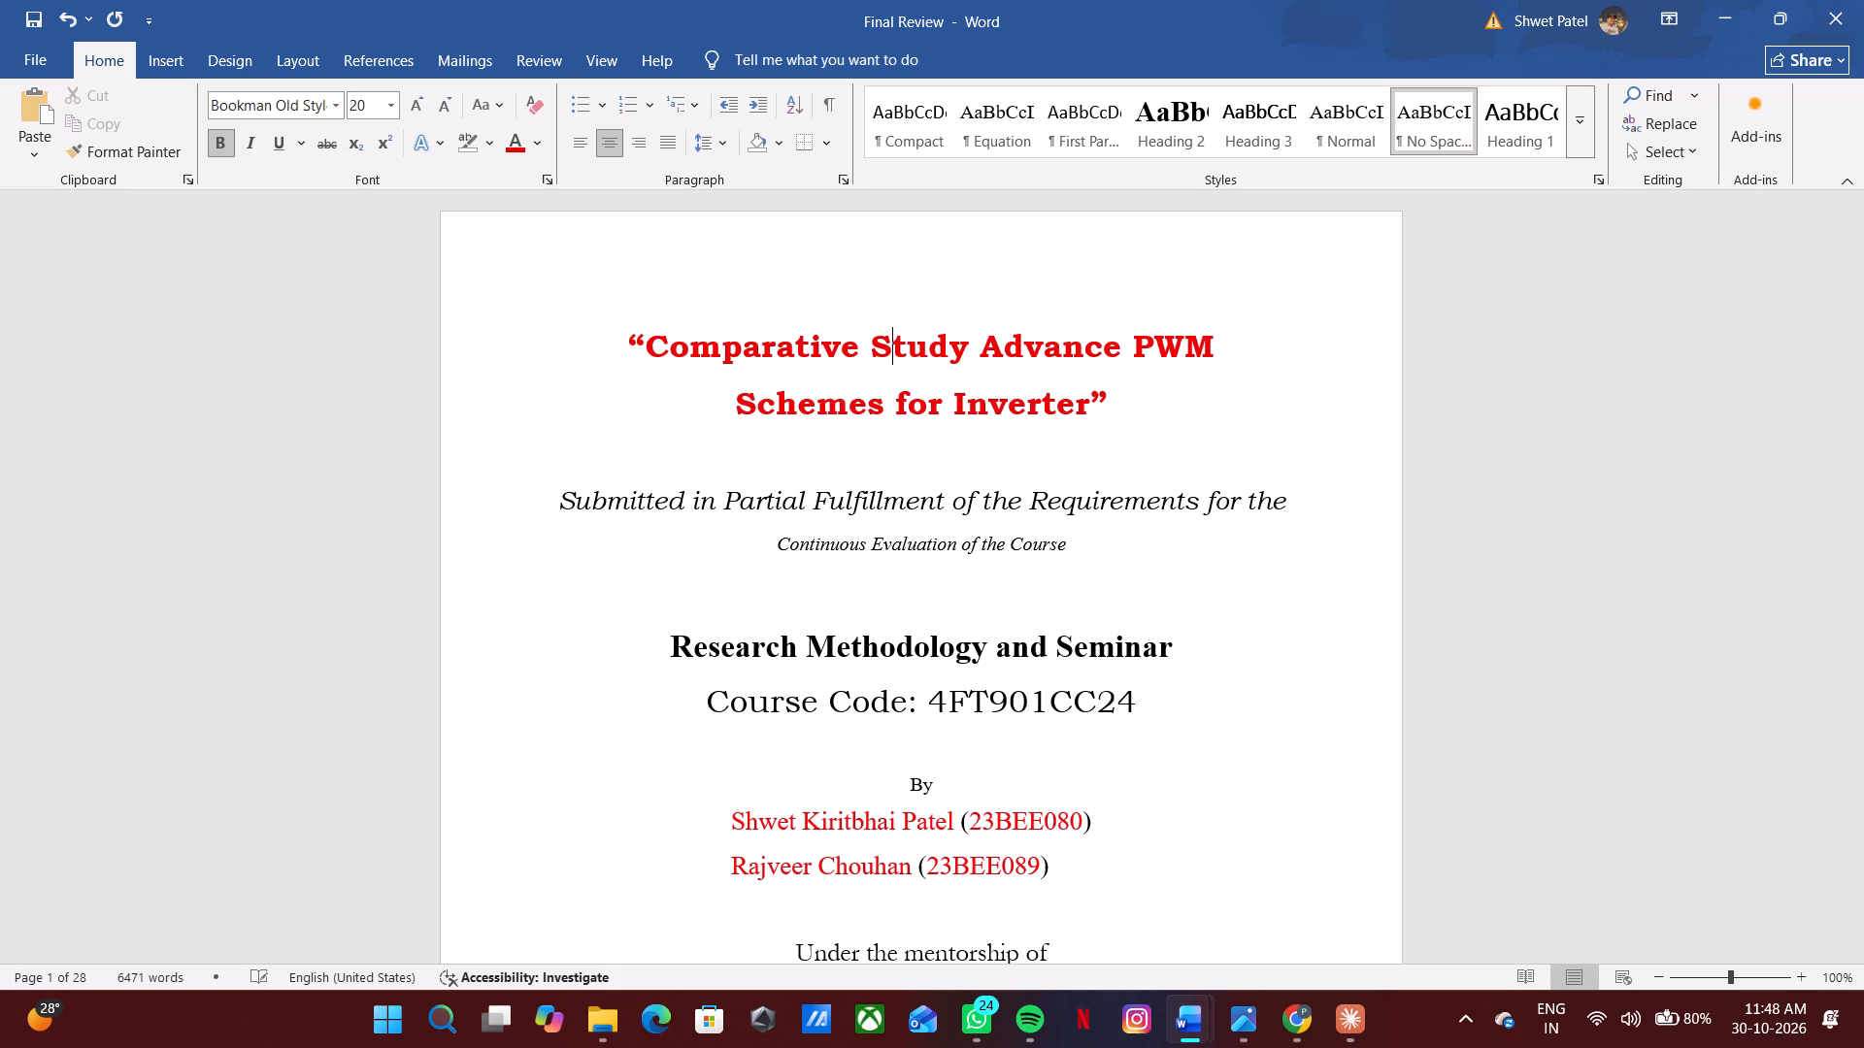
# Add "of" after "Study" so the cover page title reads "Comparative Study of Advance PWM Schemes for Inverter".
pyautogui.press('Right')
pyautogui.press('Right')
pyautogui.press('Right')
pyautogui.press('Right')
pyautogui.press('space')
pyautogui.write('of')
# Replace the quoted report title in the Certificate paragraph with a copy of the cover page title, pasted without its source formatting.
pyautogui.scroll(-1, 700, 589)
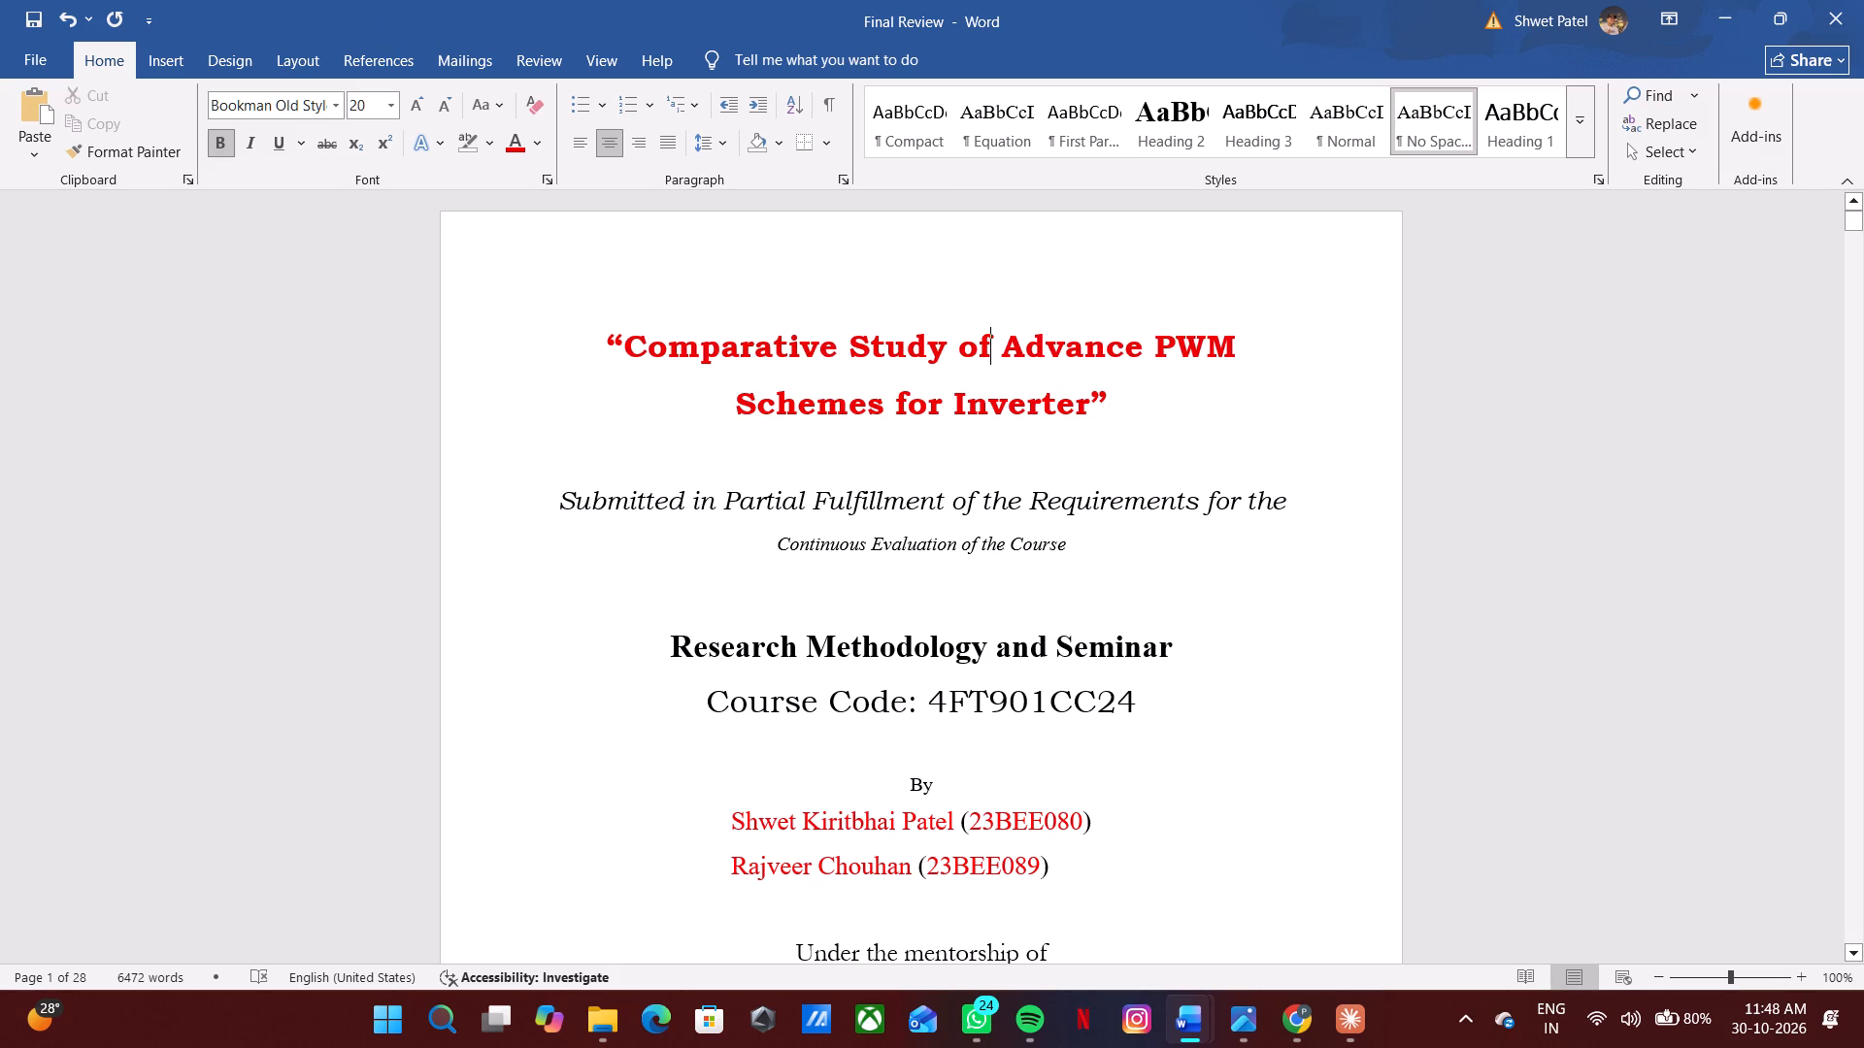
pyautogui.scroll(-7, 700, 589)
pyautogui.scroll(8, 701, 588)
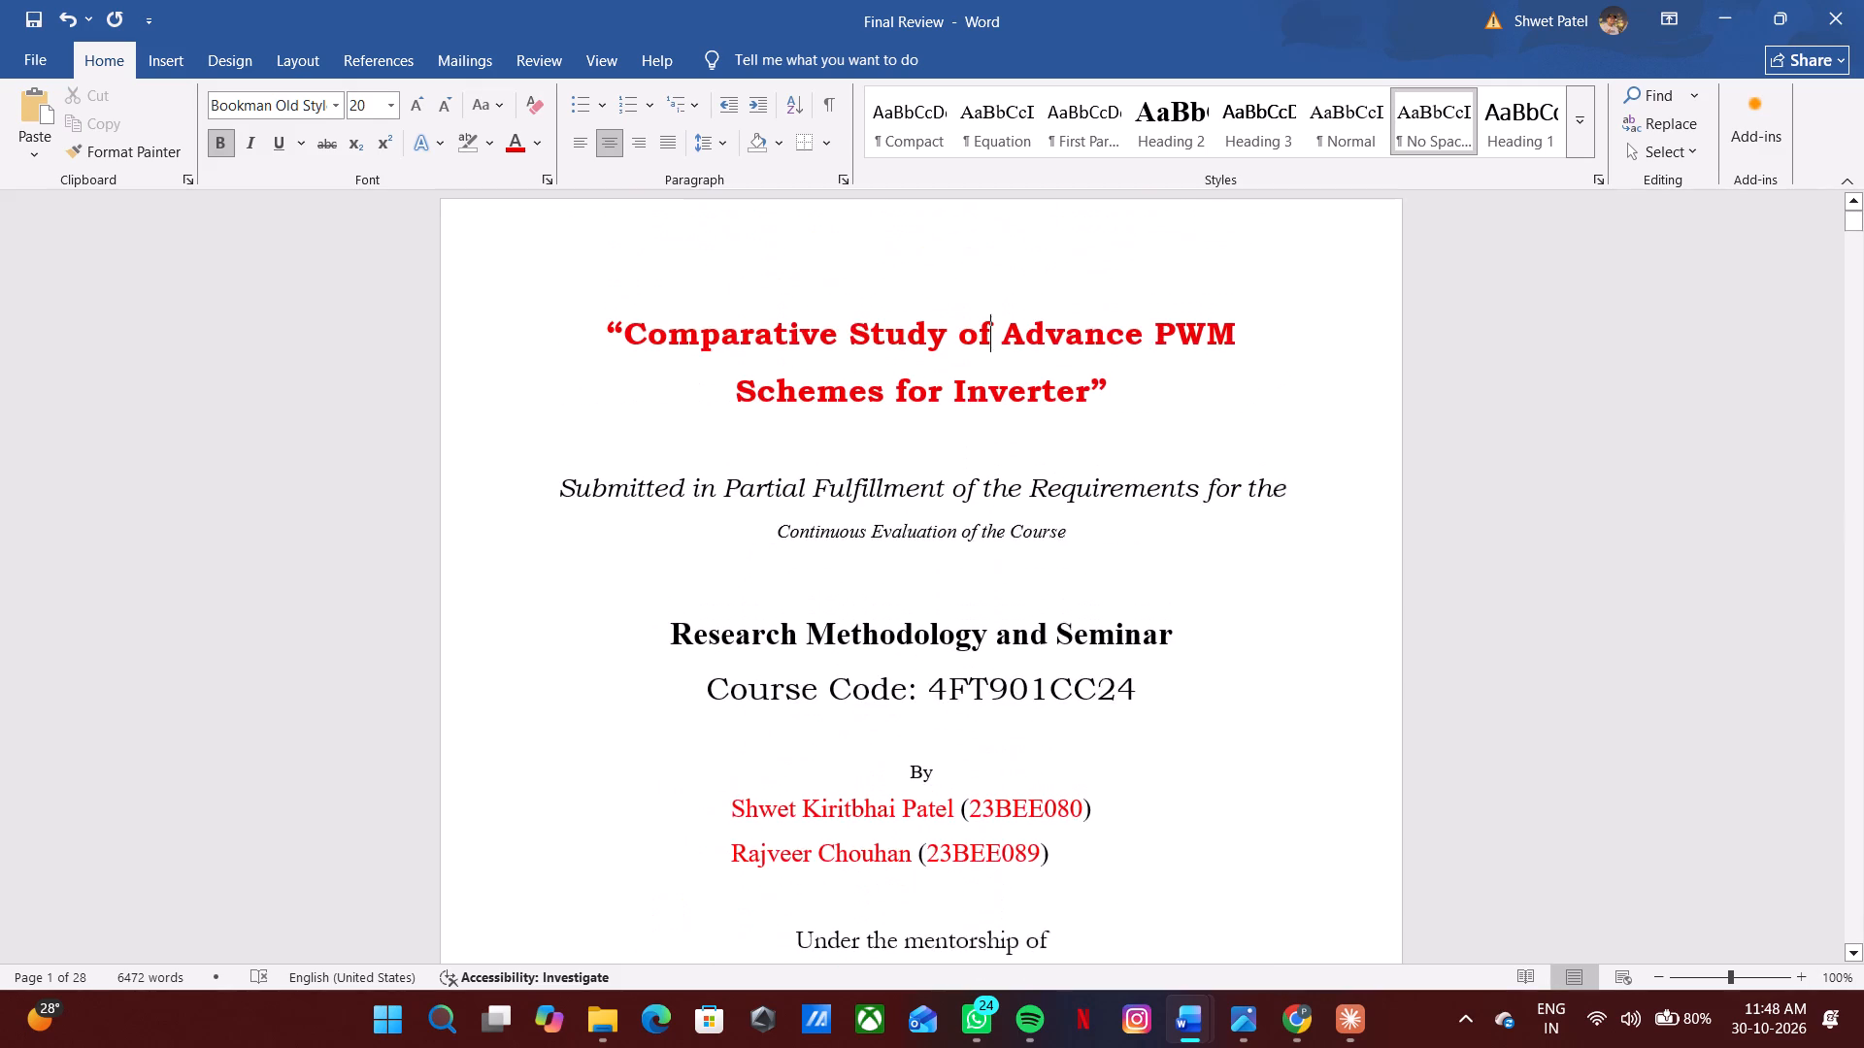
pyautogui.moveTo(1082, 413); pyautogui.dragTo(831, 332)
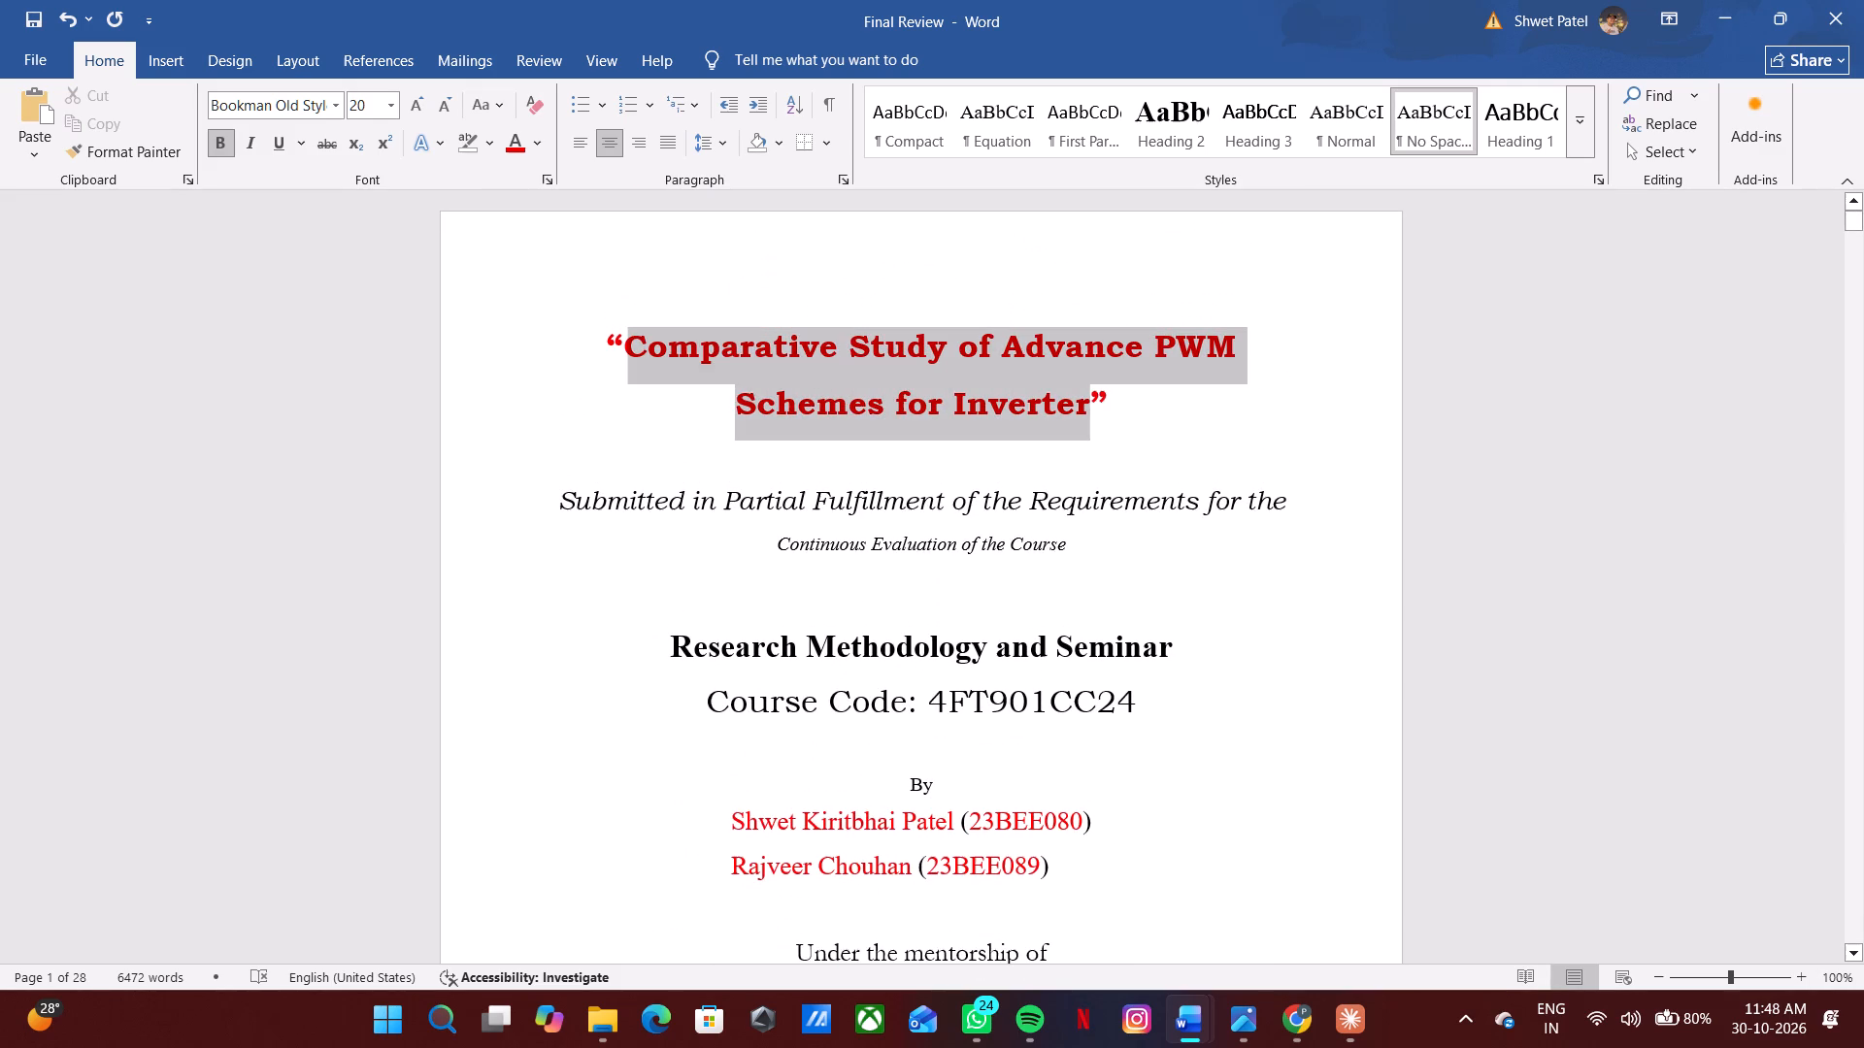
pyautogui.moveTo(831, 332); pyautogui.dragTo(828, 335)
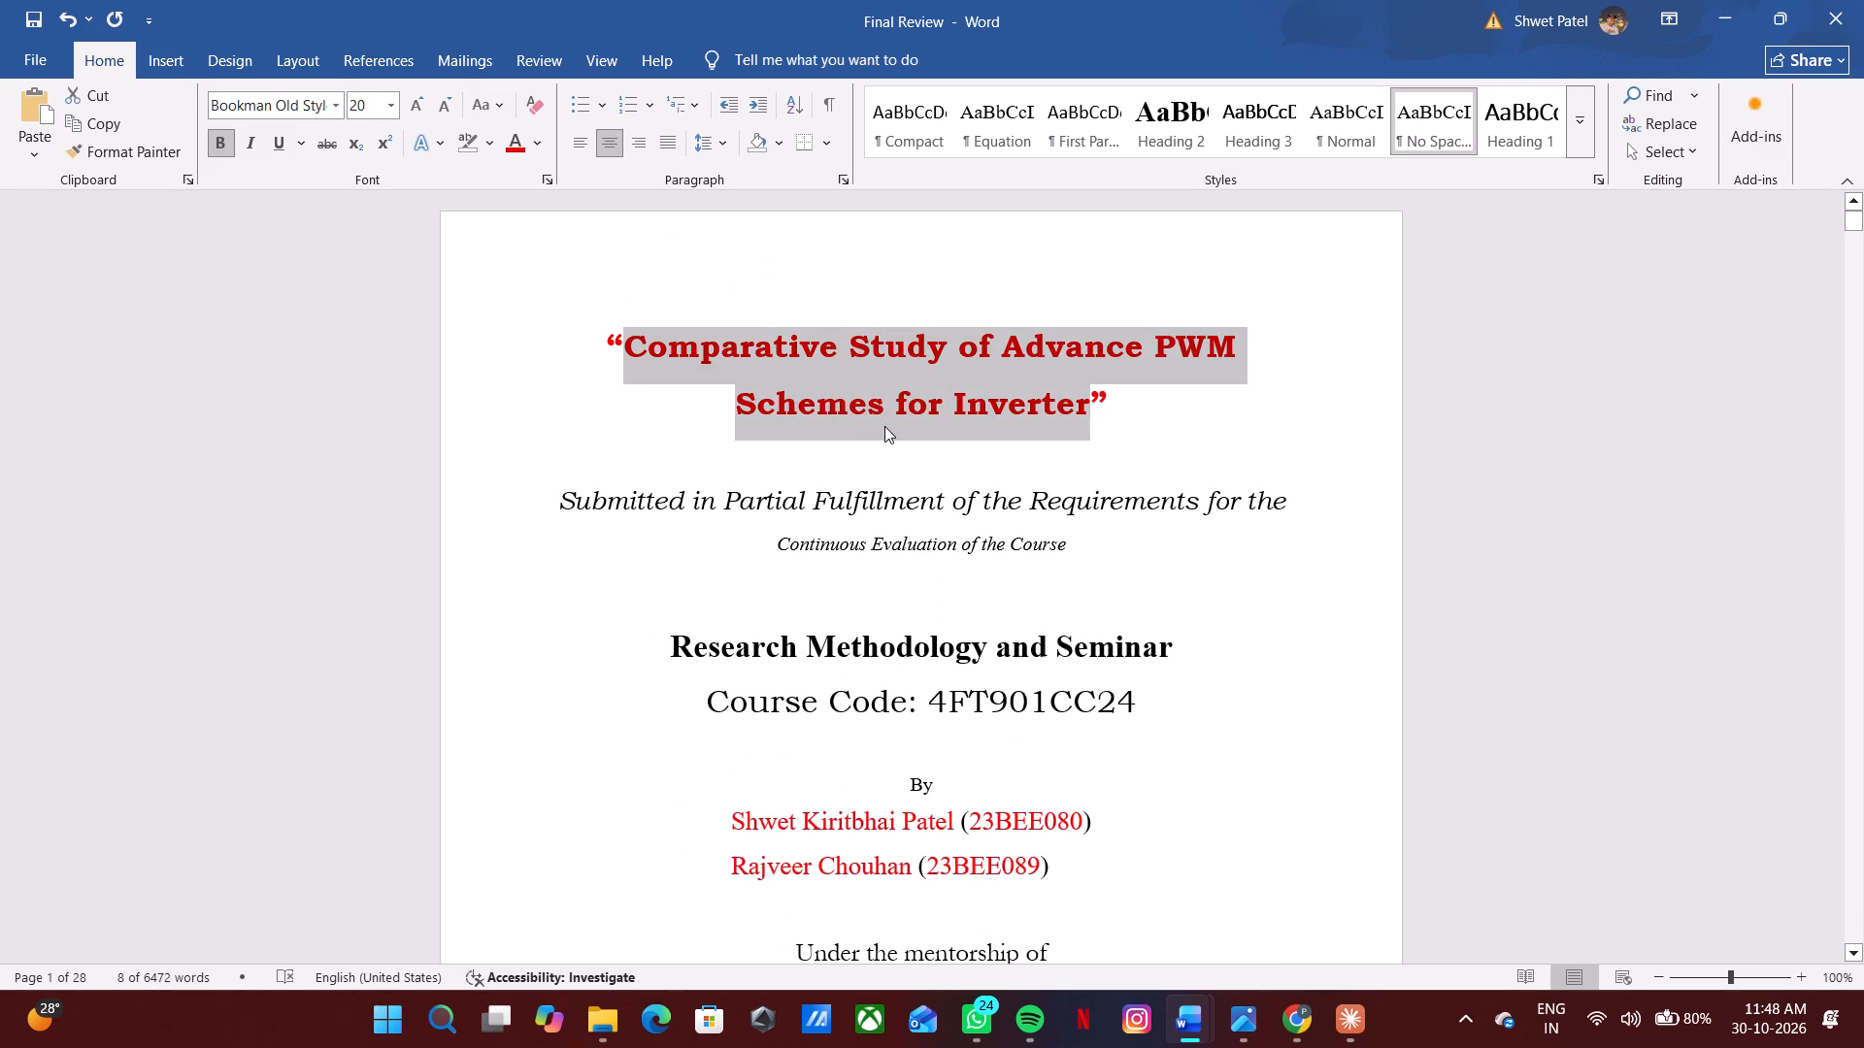
pyautogui.hotkey('ctrl', 'c')
pyautogui.scroll(-8, 884, 425)
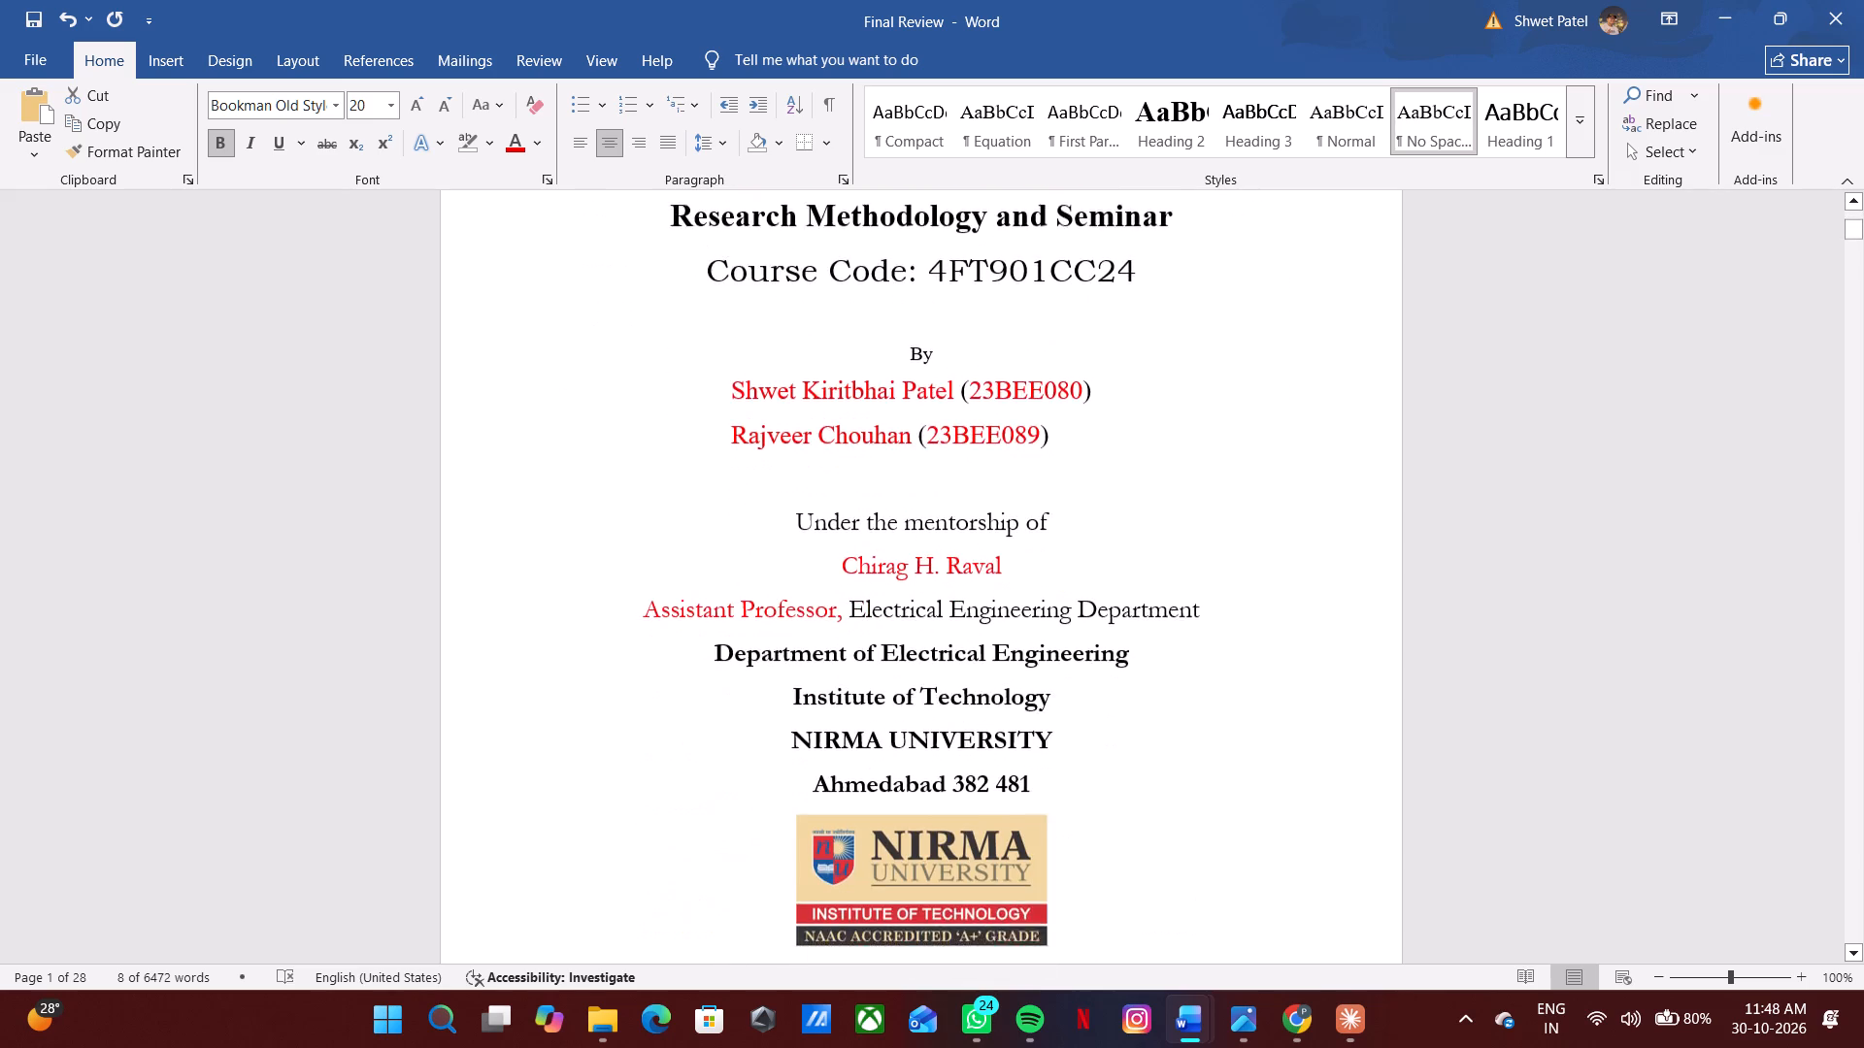
pyautogui.scroll(-9, 884, 434)
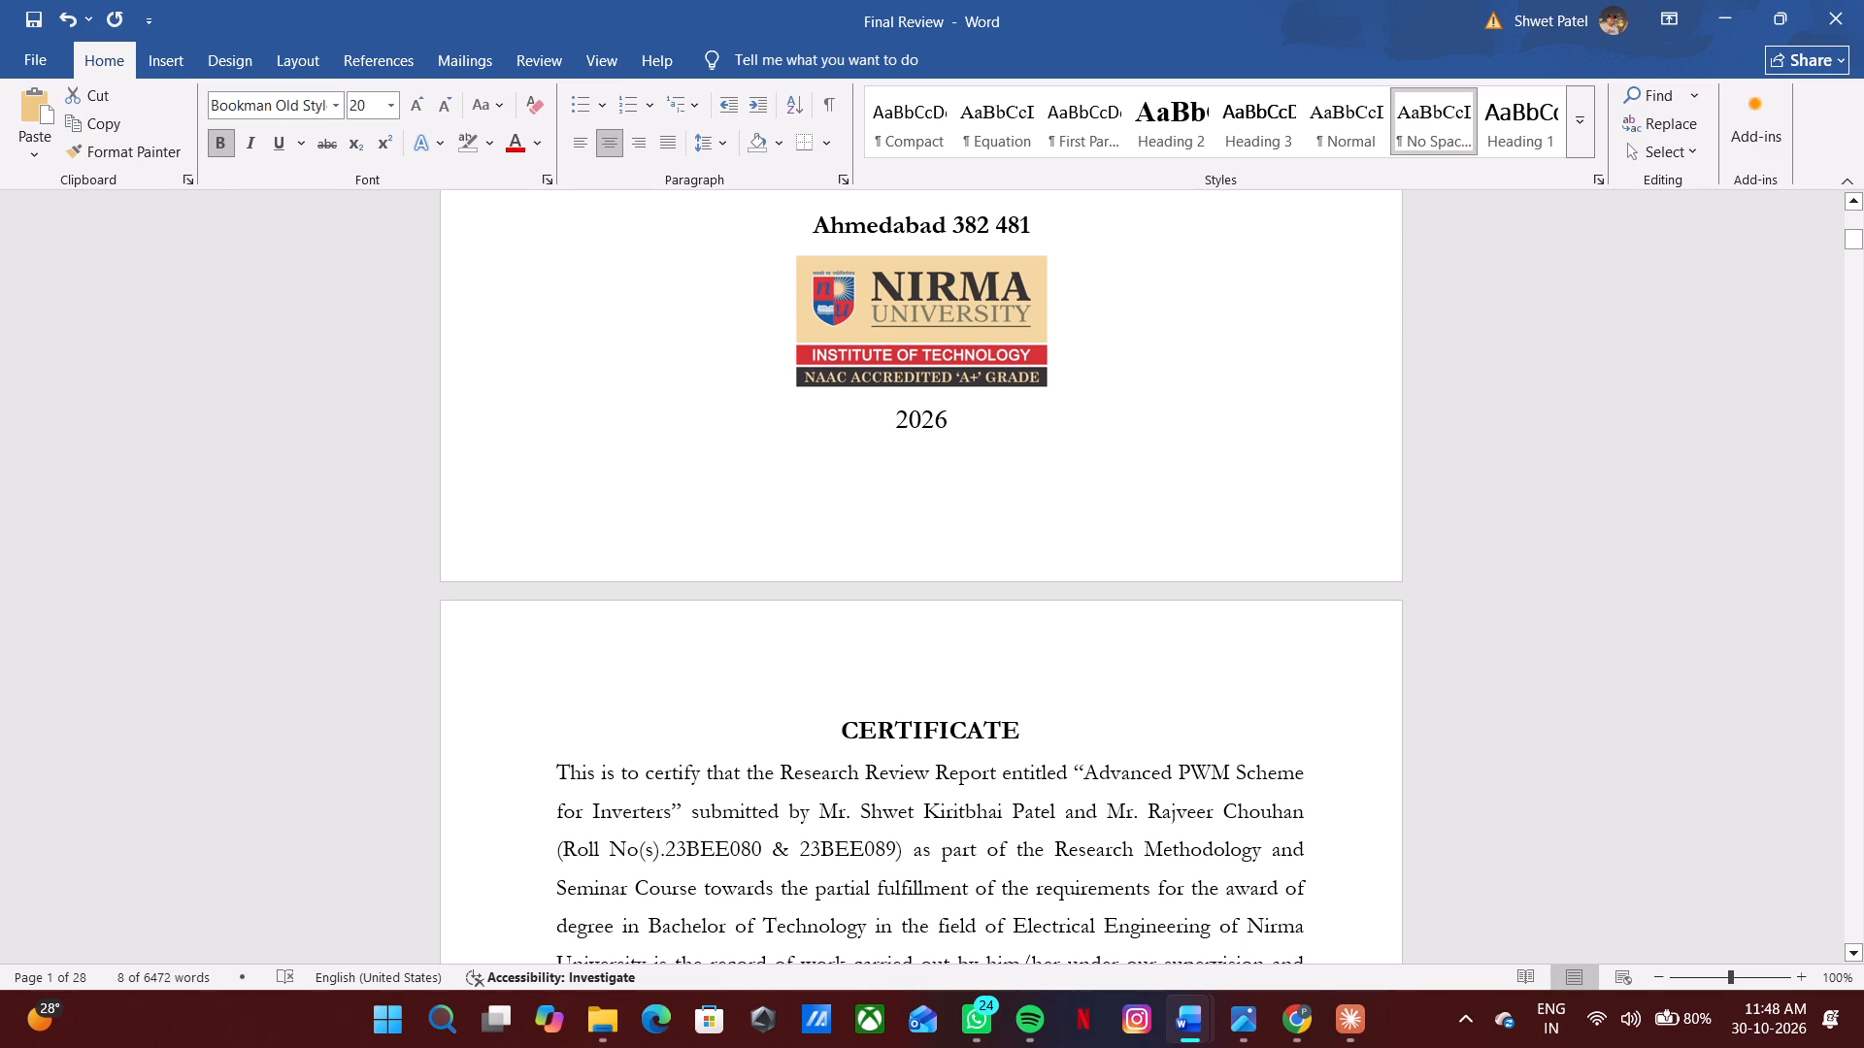
pyautogui.scroll(-4, 919, 593)
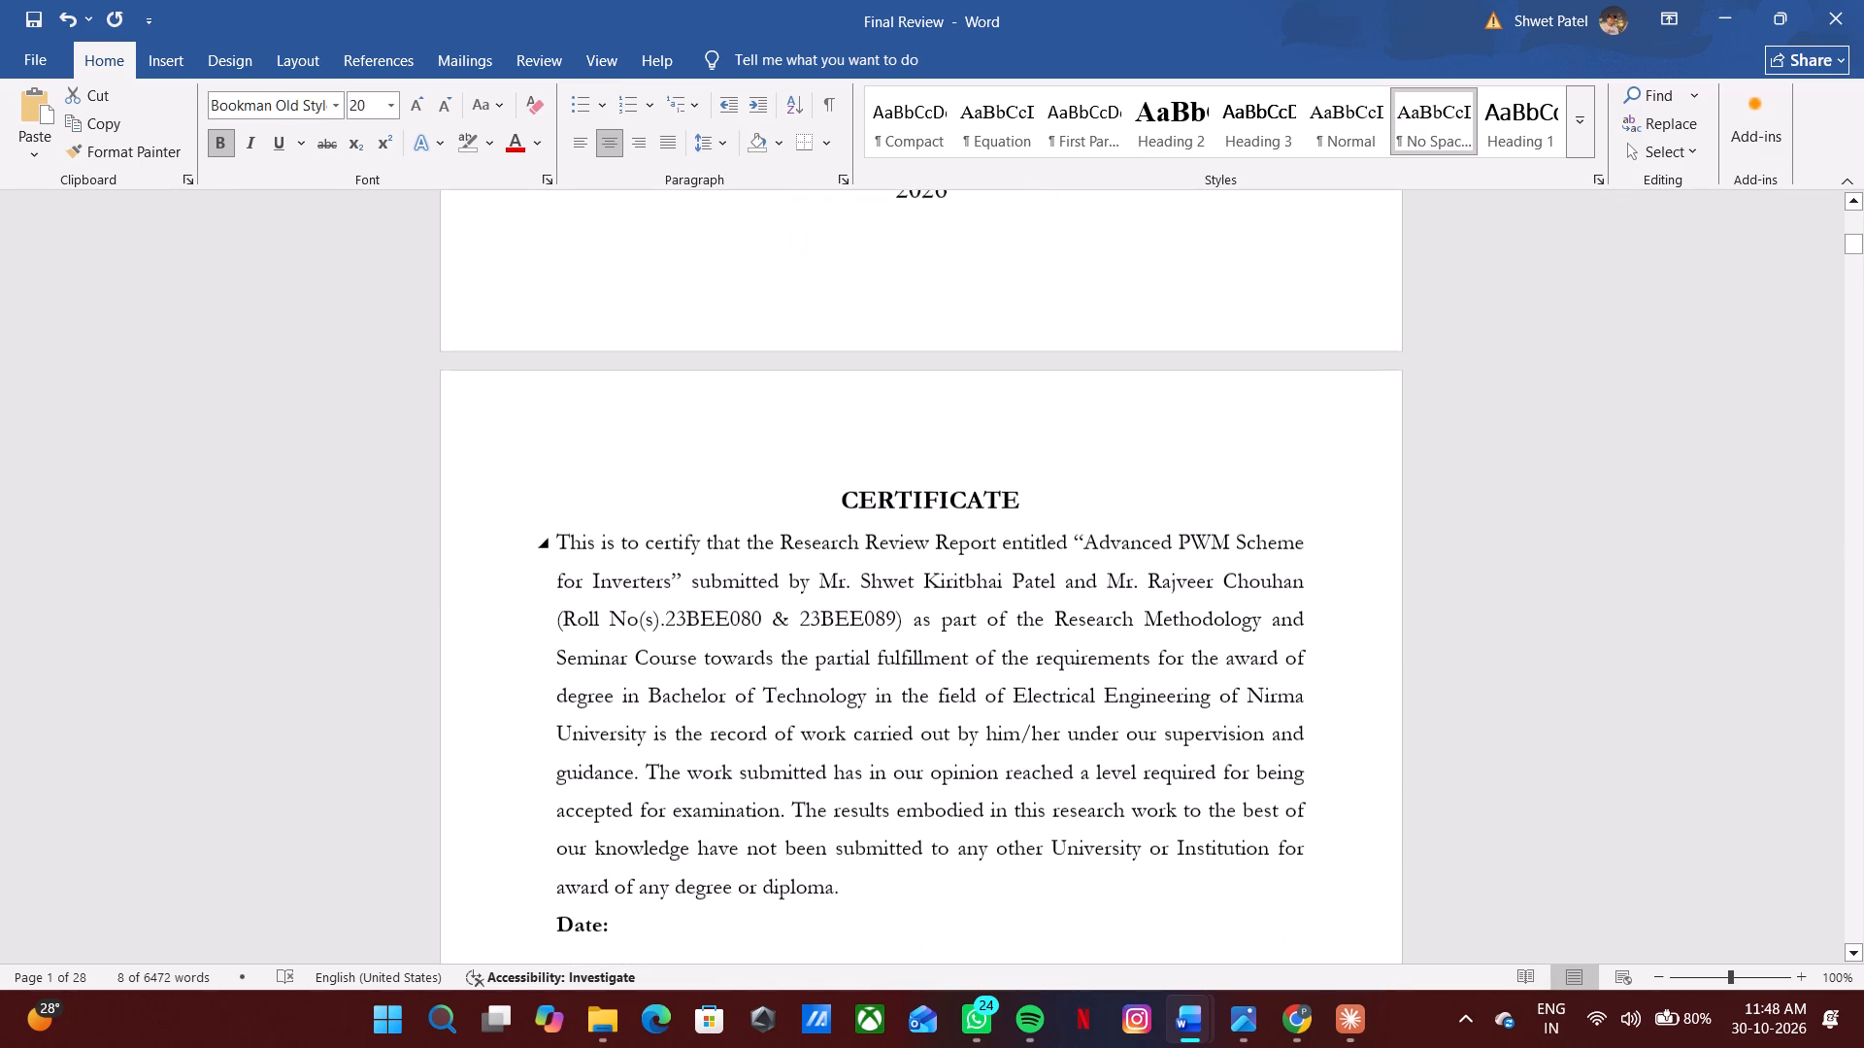
pyautogui.click(1089, 539)
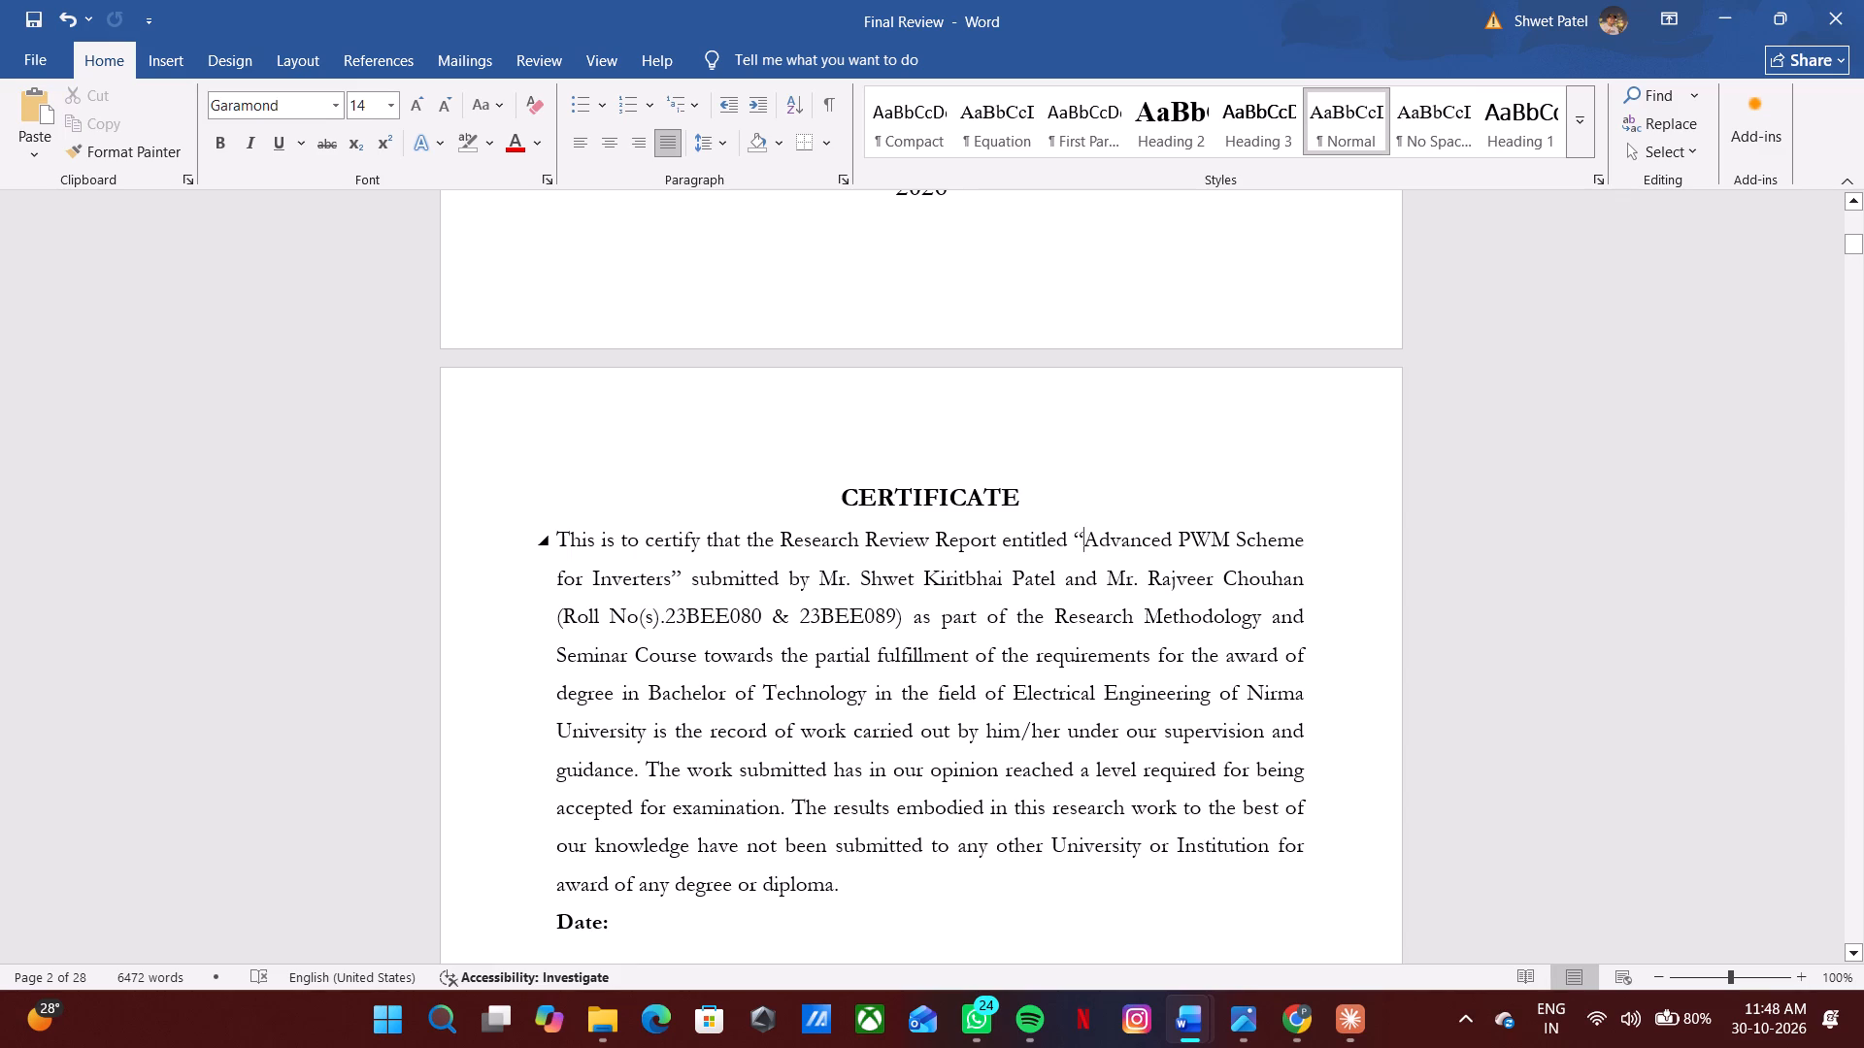
pyautogui.moveTo(1086, 540); pyautogui.dragTo(677, 583)
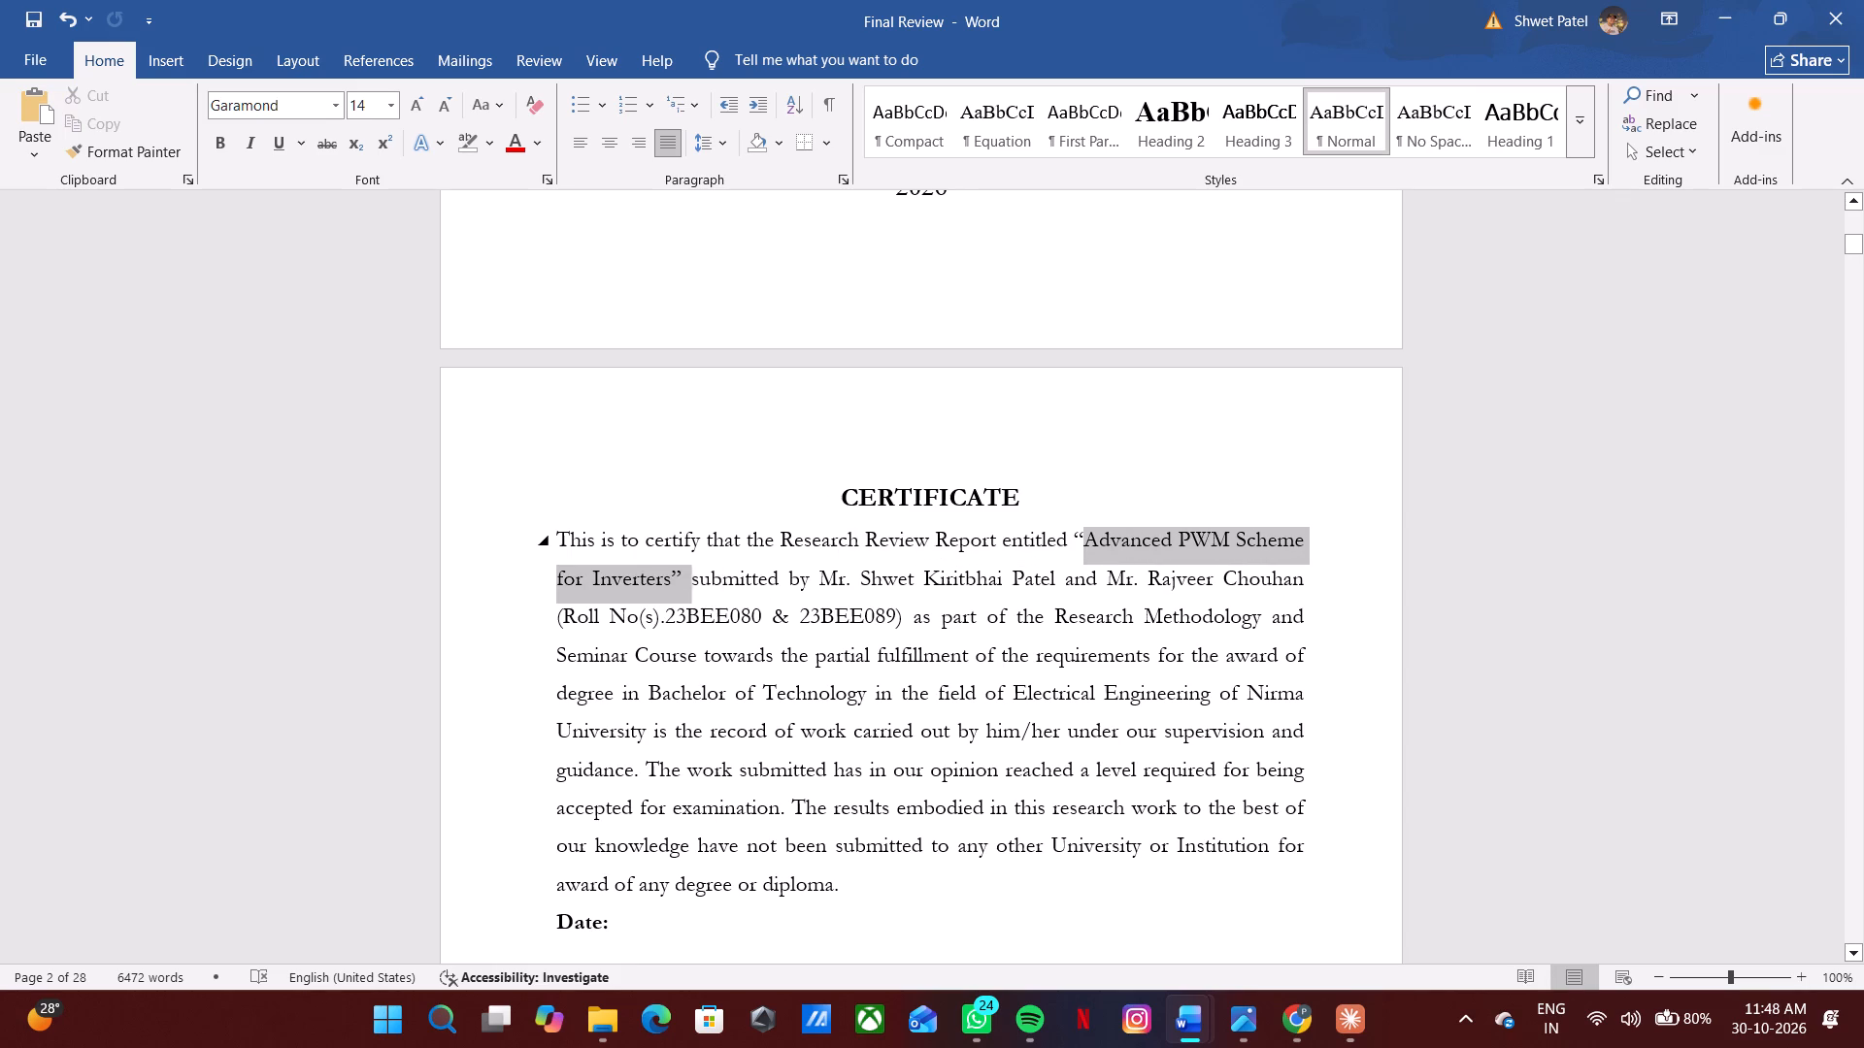
pyautogui.moveTo(677, 583); pyautogui.dragTo(676, 581)
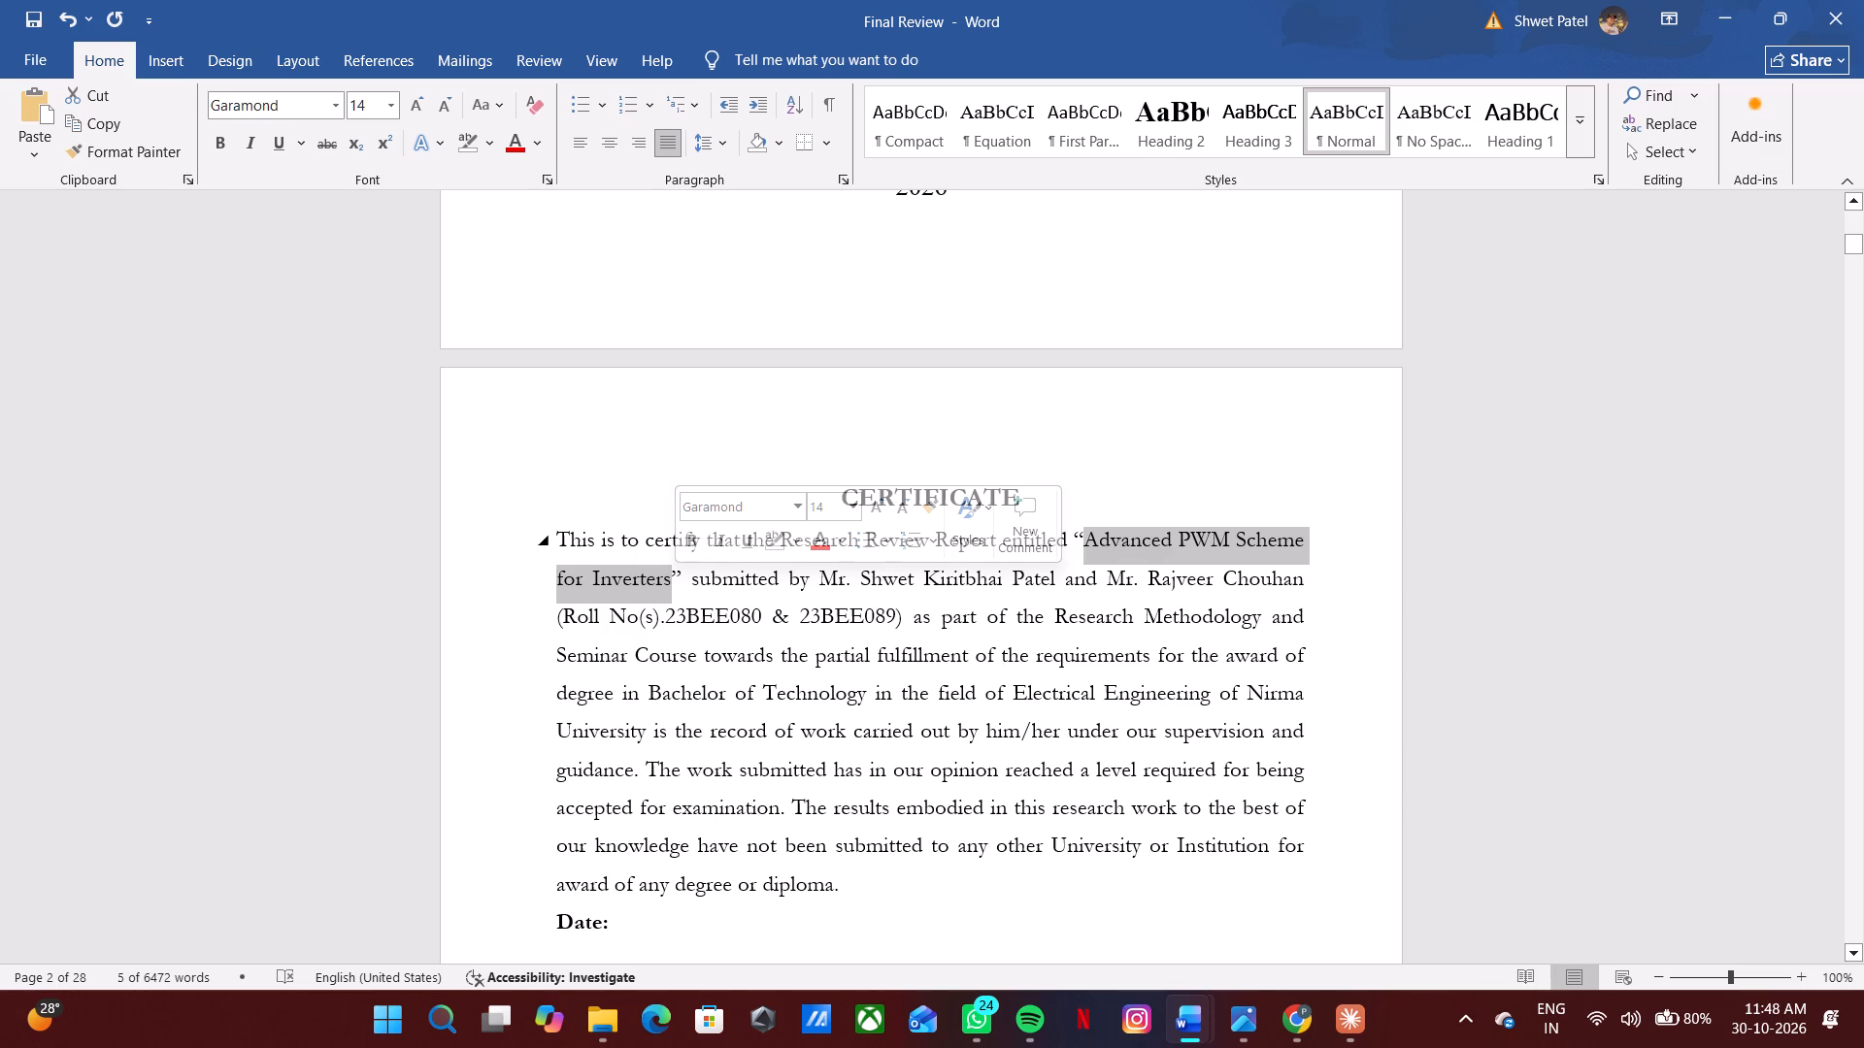
pyautogui.press('BackSpace')
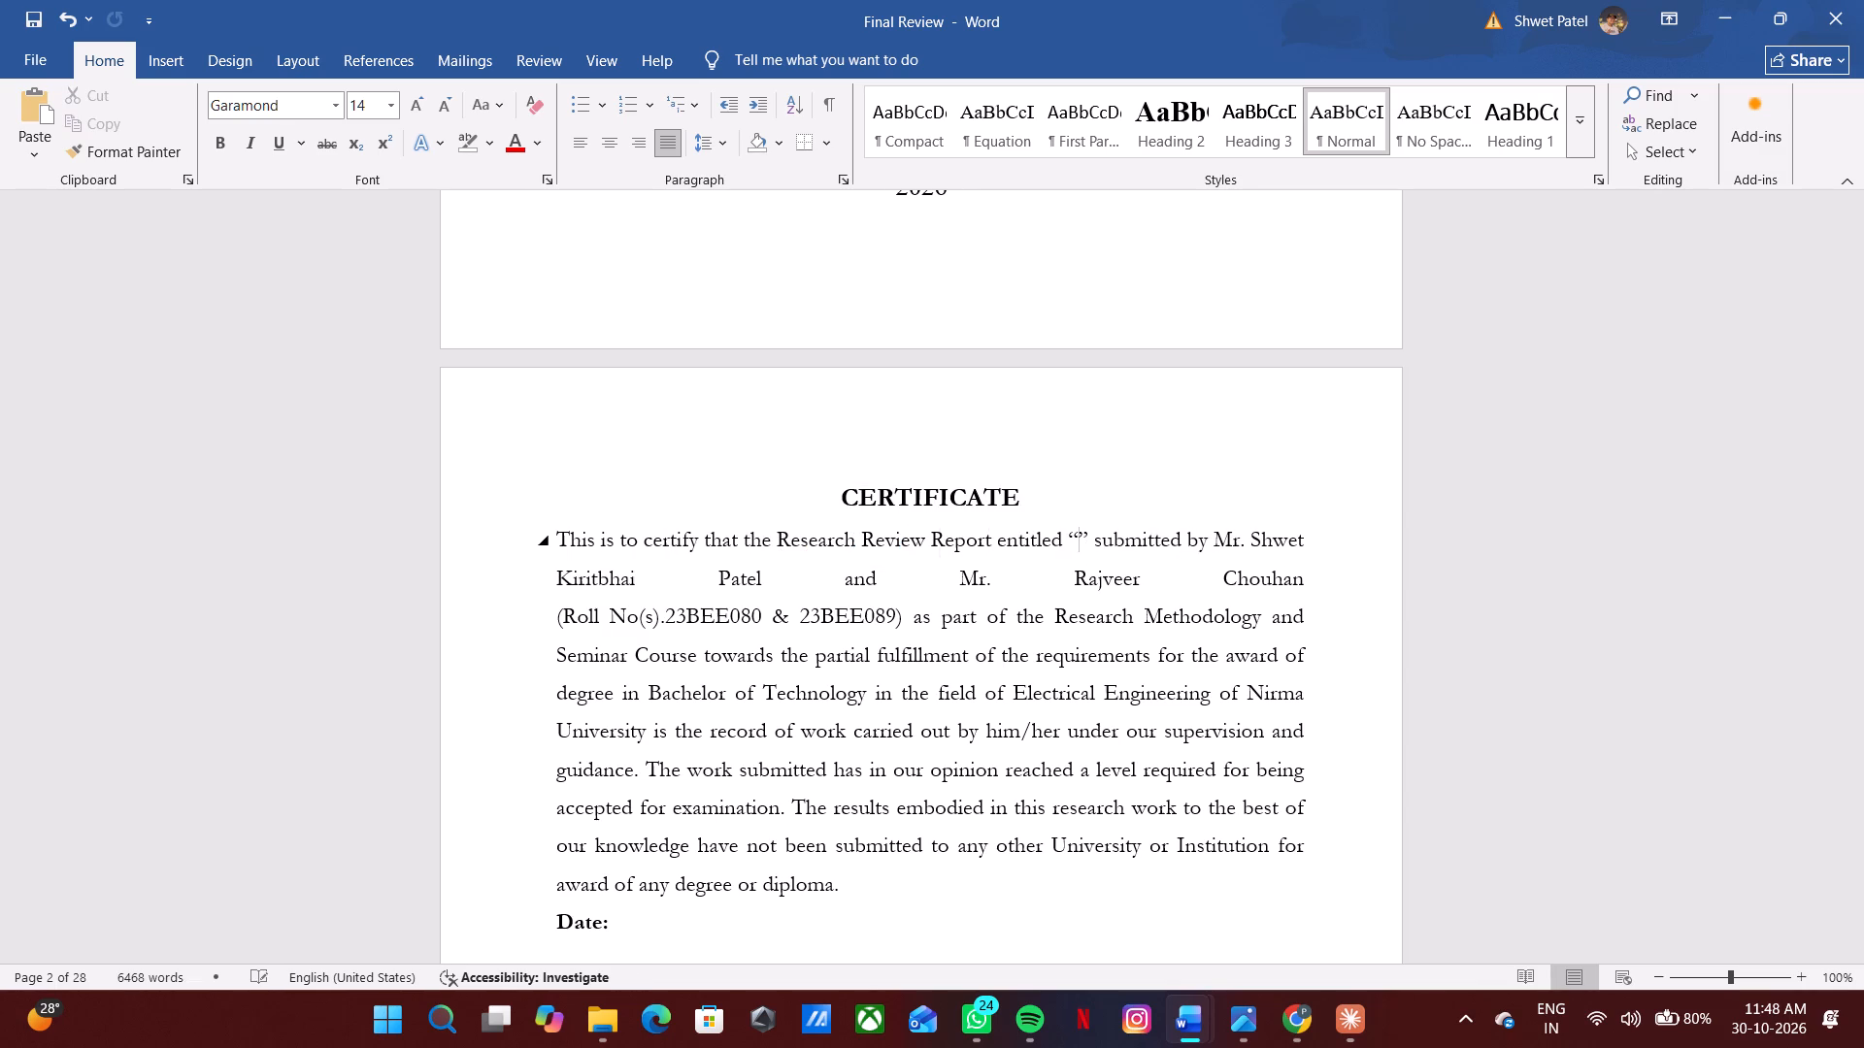
pyautogui.hotkey('ctrl', 'v')
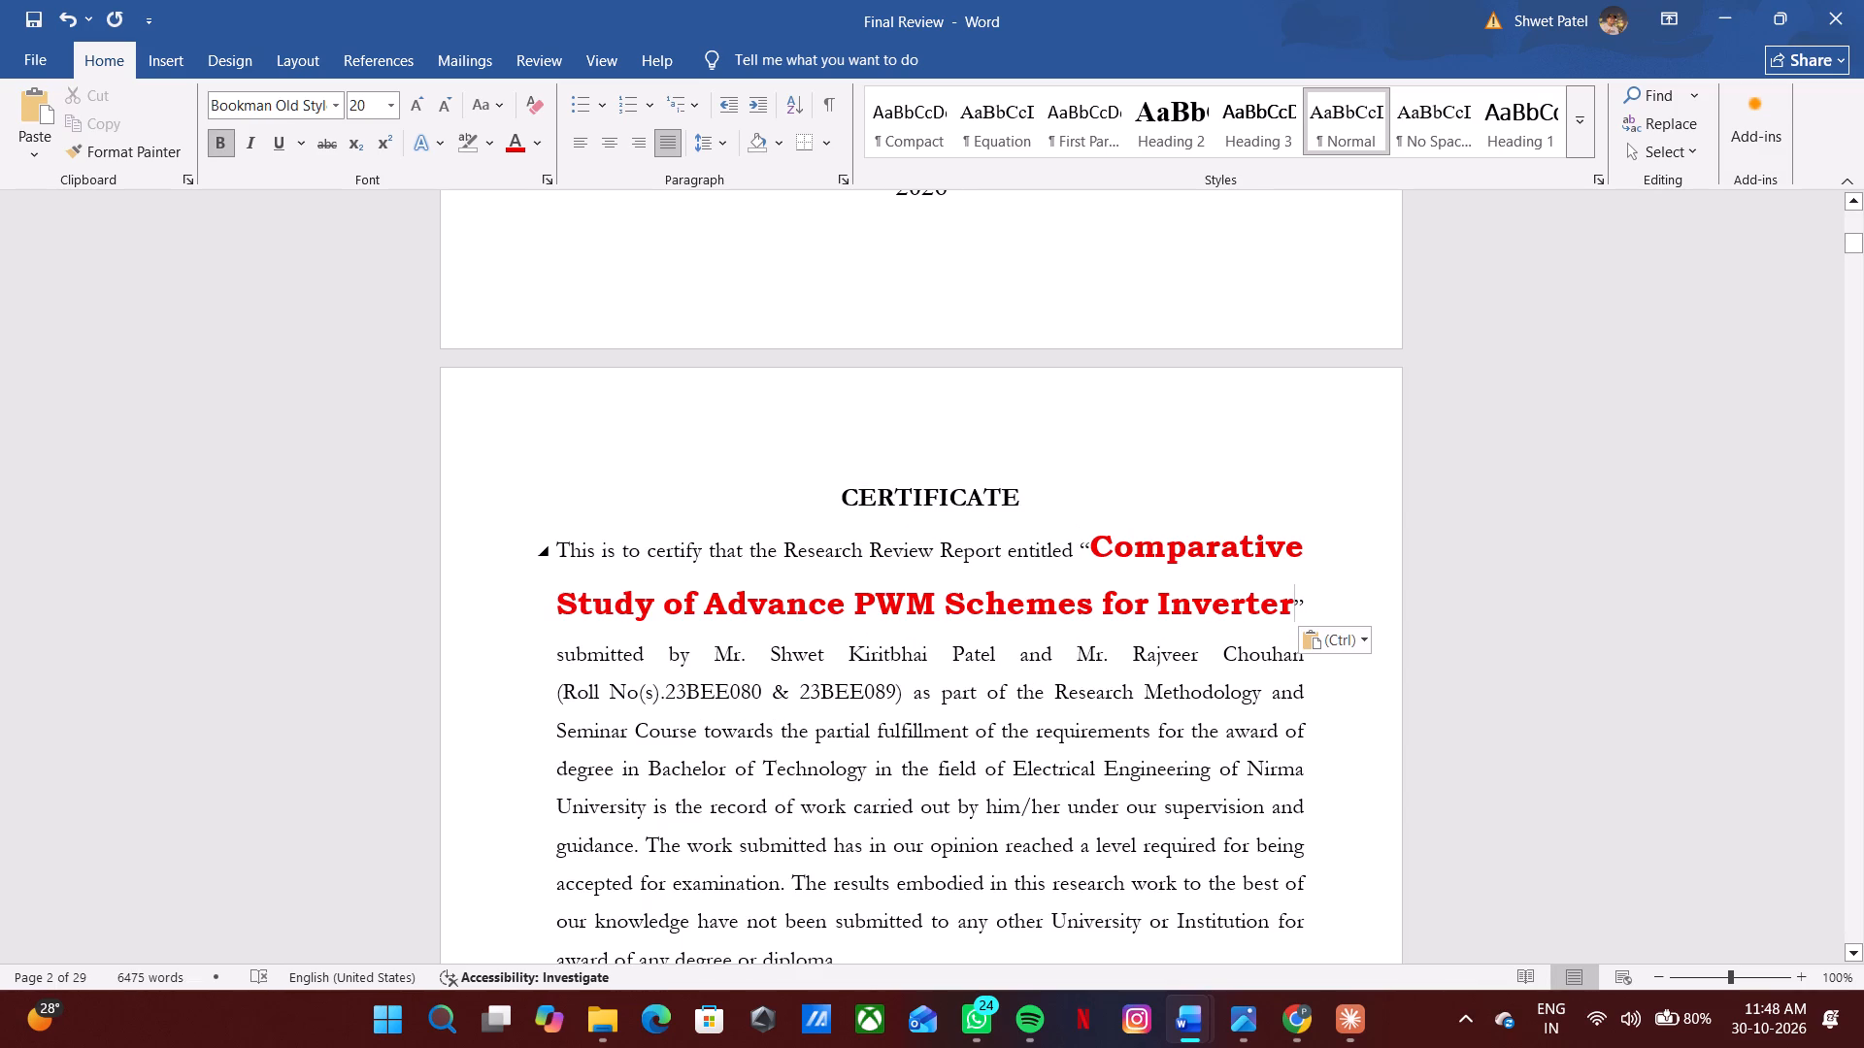
pyautogui.click(1328, 637)
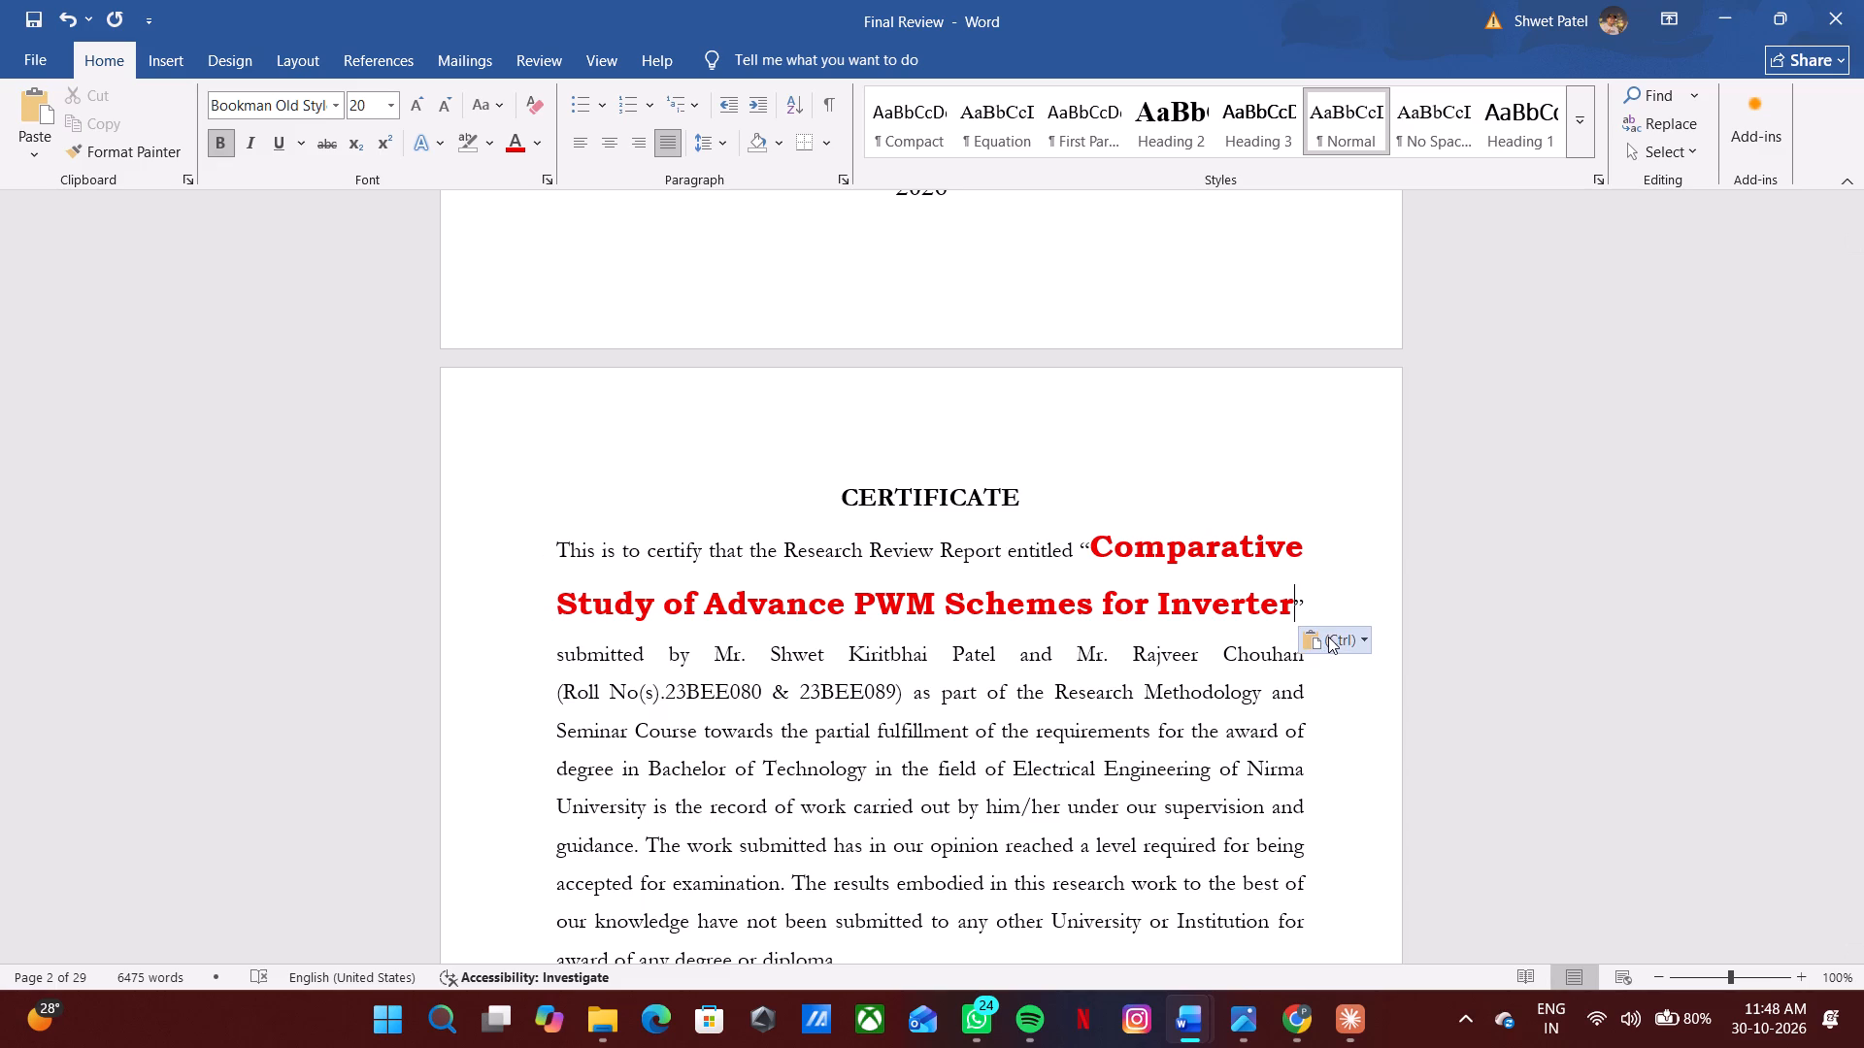
# Keep only the text of the title pasted in the Certificate paragraph, and add a space after "Inverter" before the closing quotation mark.
pyautogui.click(1436, 694)
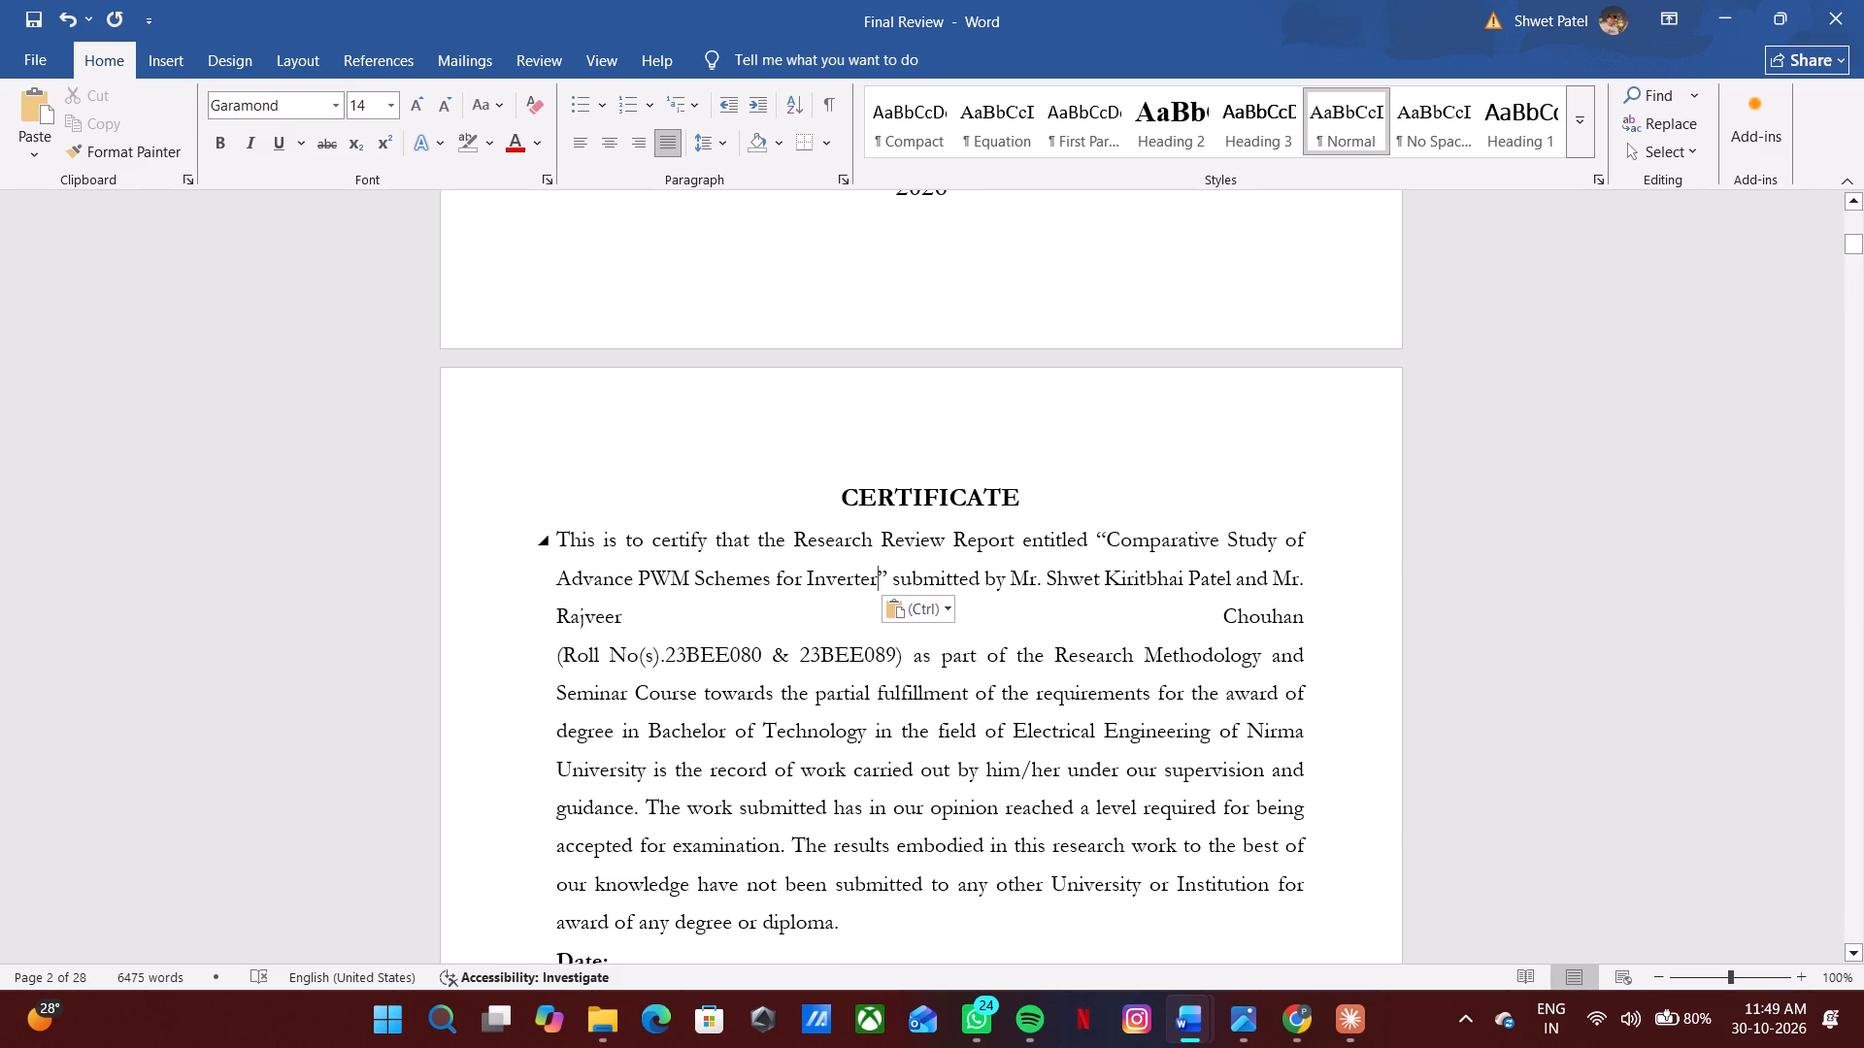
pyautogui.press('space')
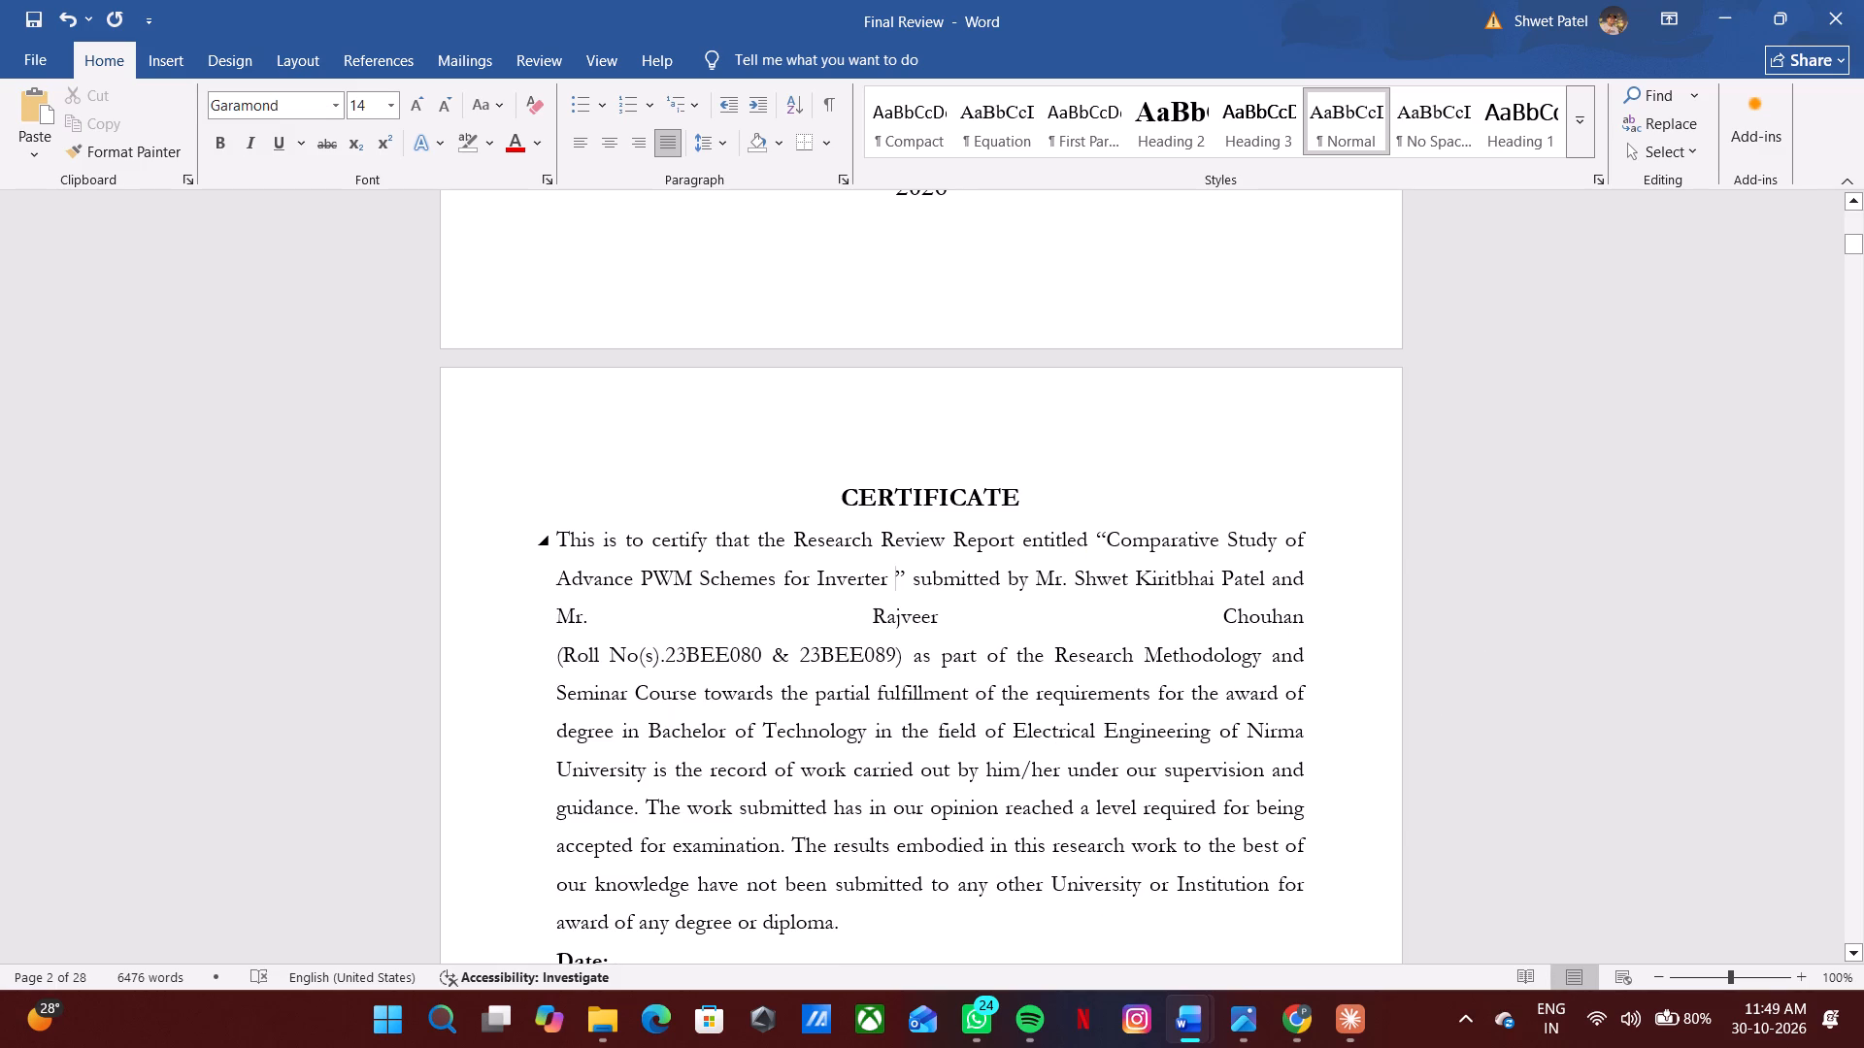
# Change the whole Certificate paragraph, from "This is to certify" to "degree or diploma.", from justified to left alignment.
pyautogui.click(851, 624)
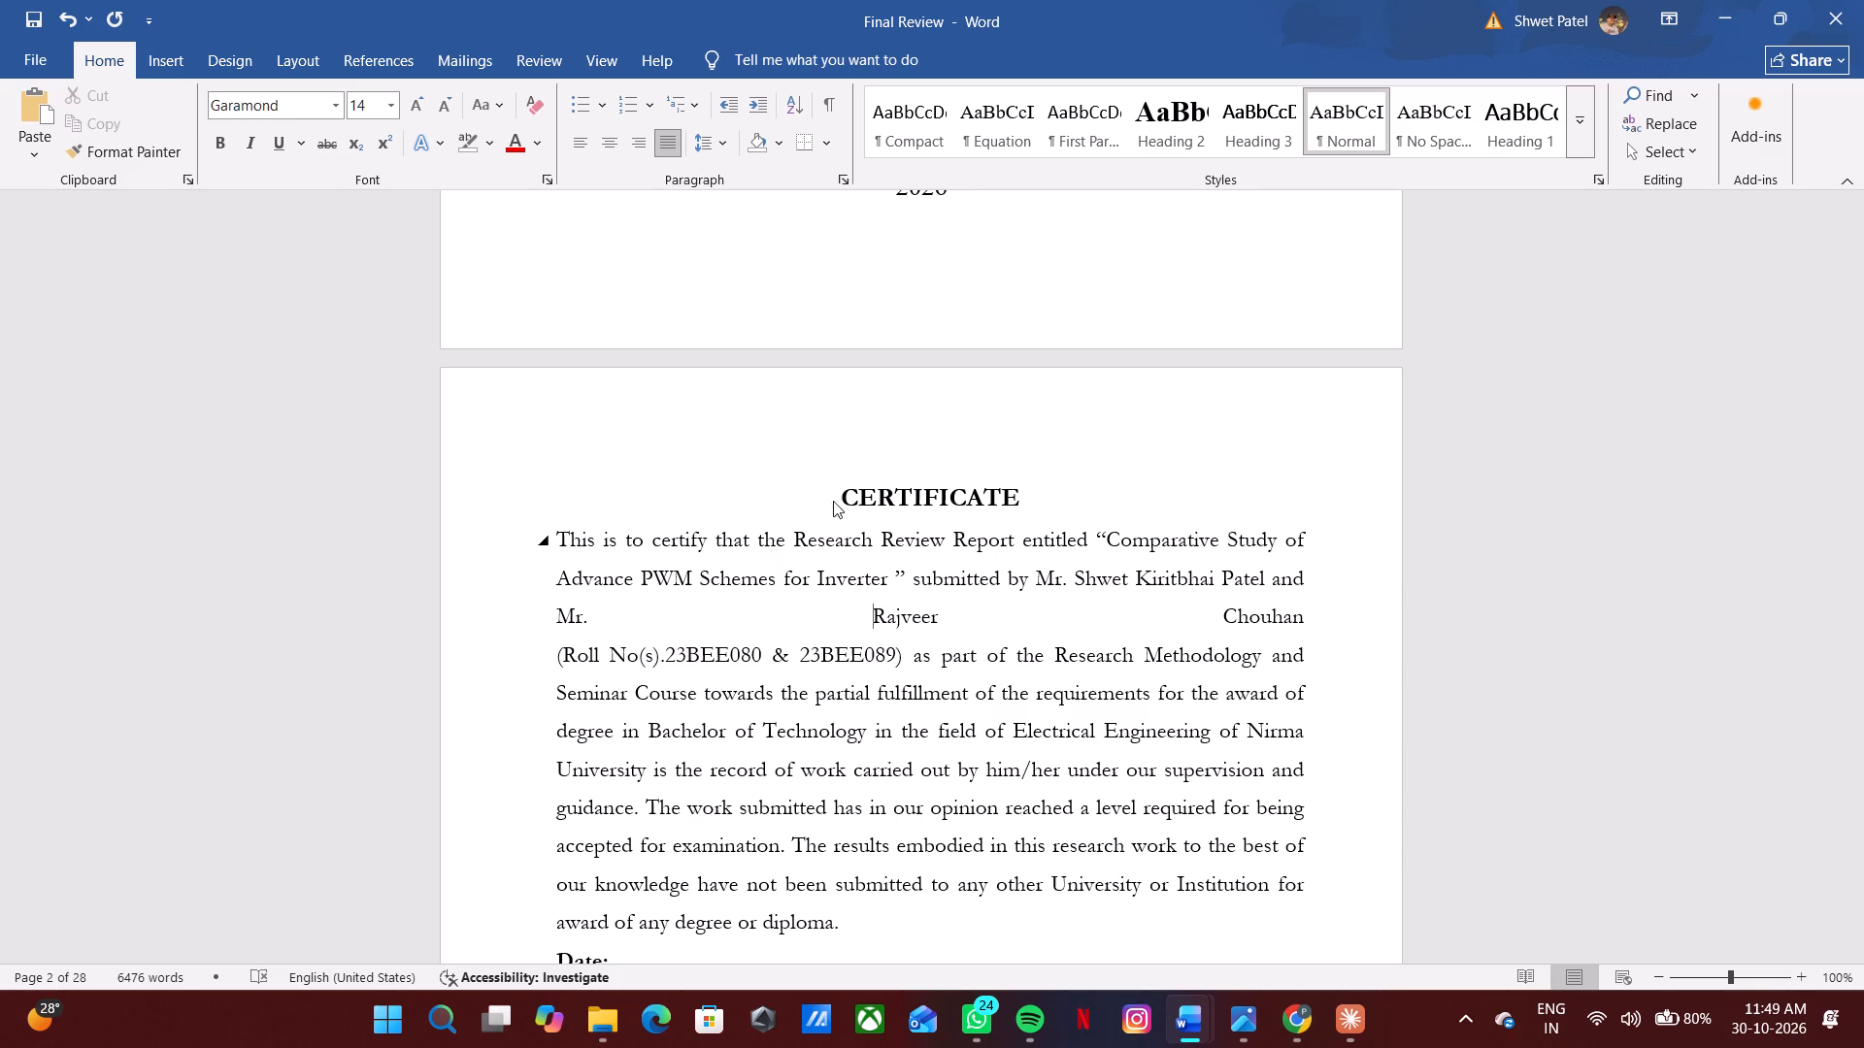
pyautogui.click(1042, 583)
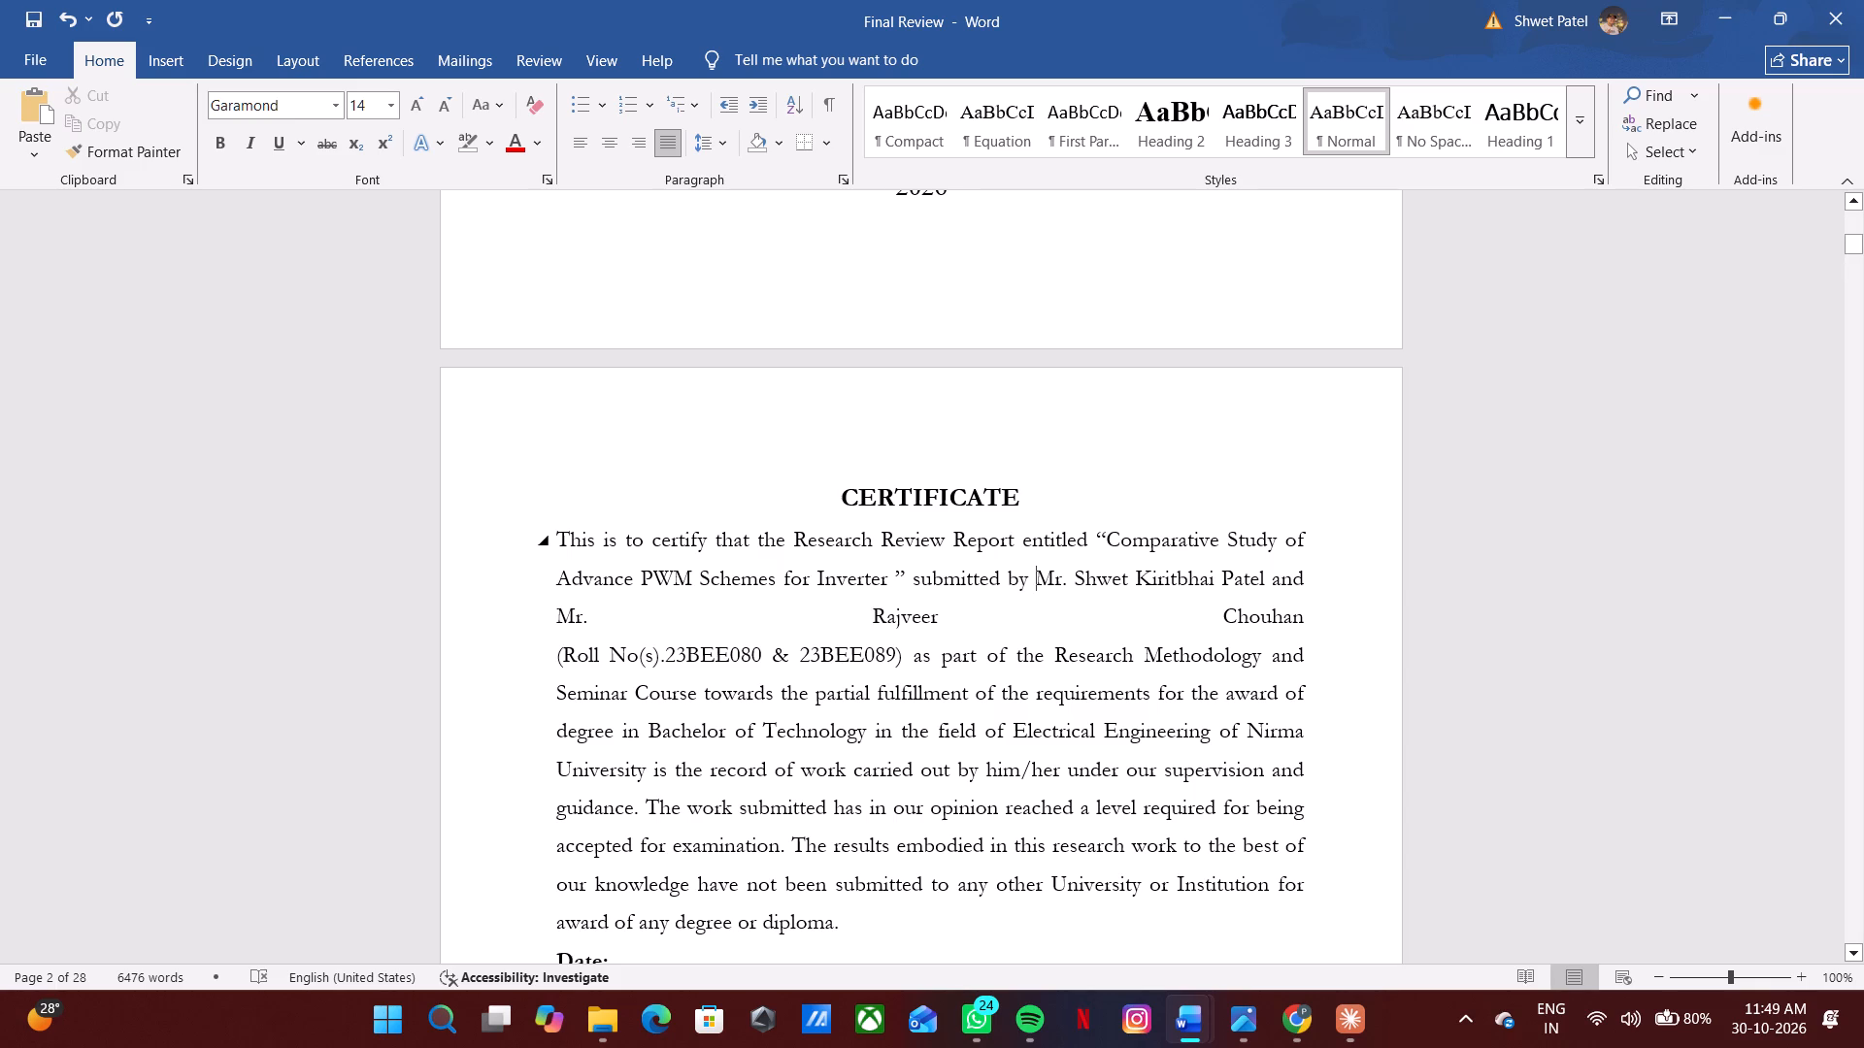
pyautogui.scroll(-2, 844, 884)
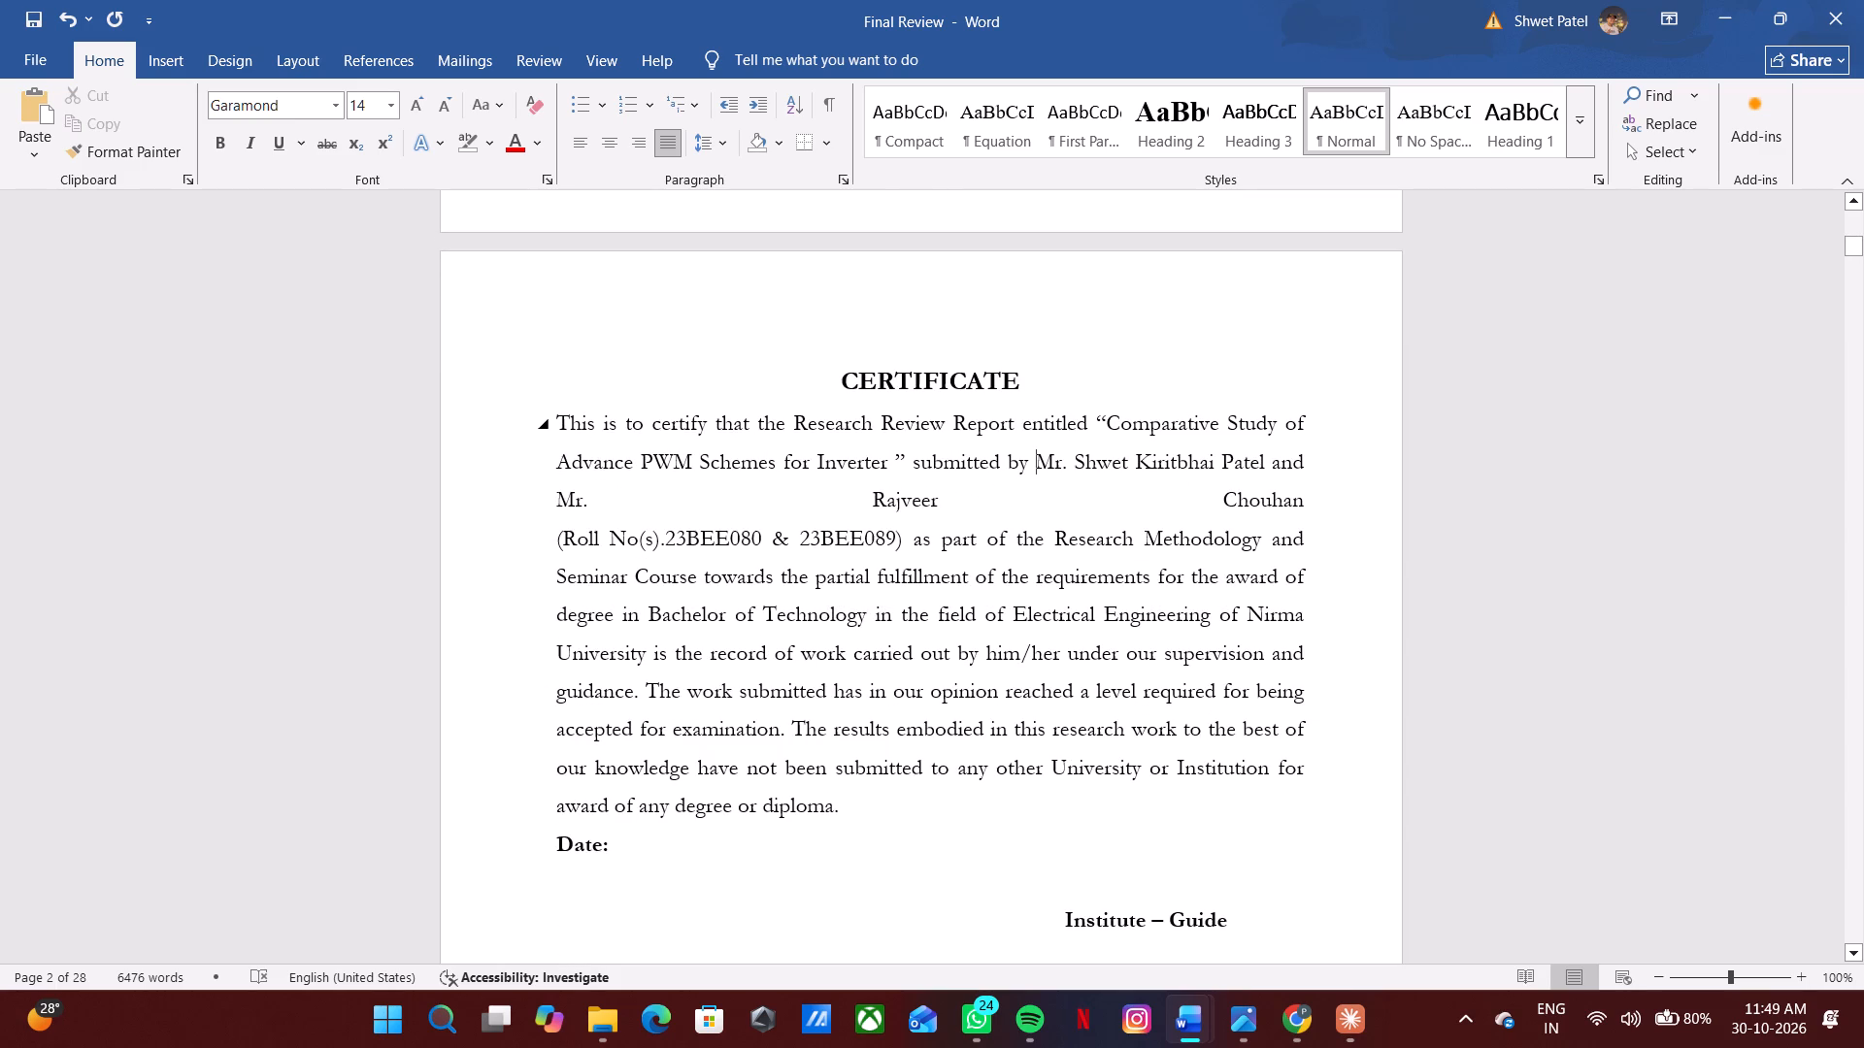
pyautogui.moveTo(853, 819); pyautogui.dragTo(547, 426)
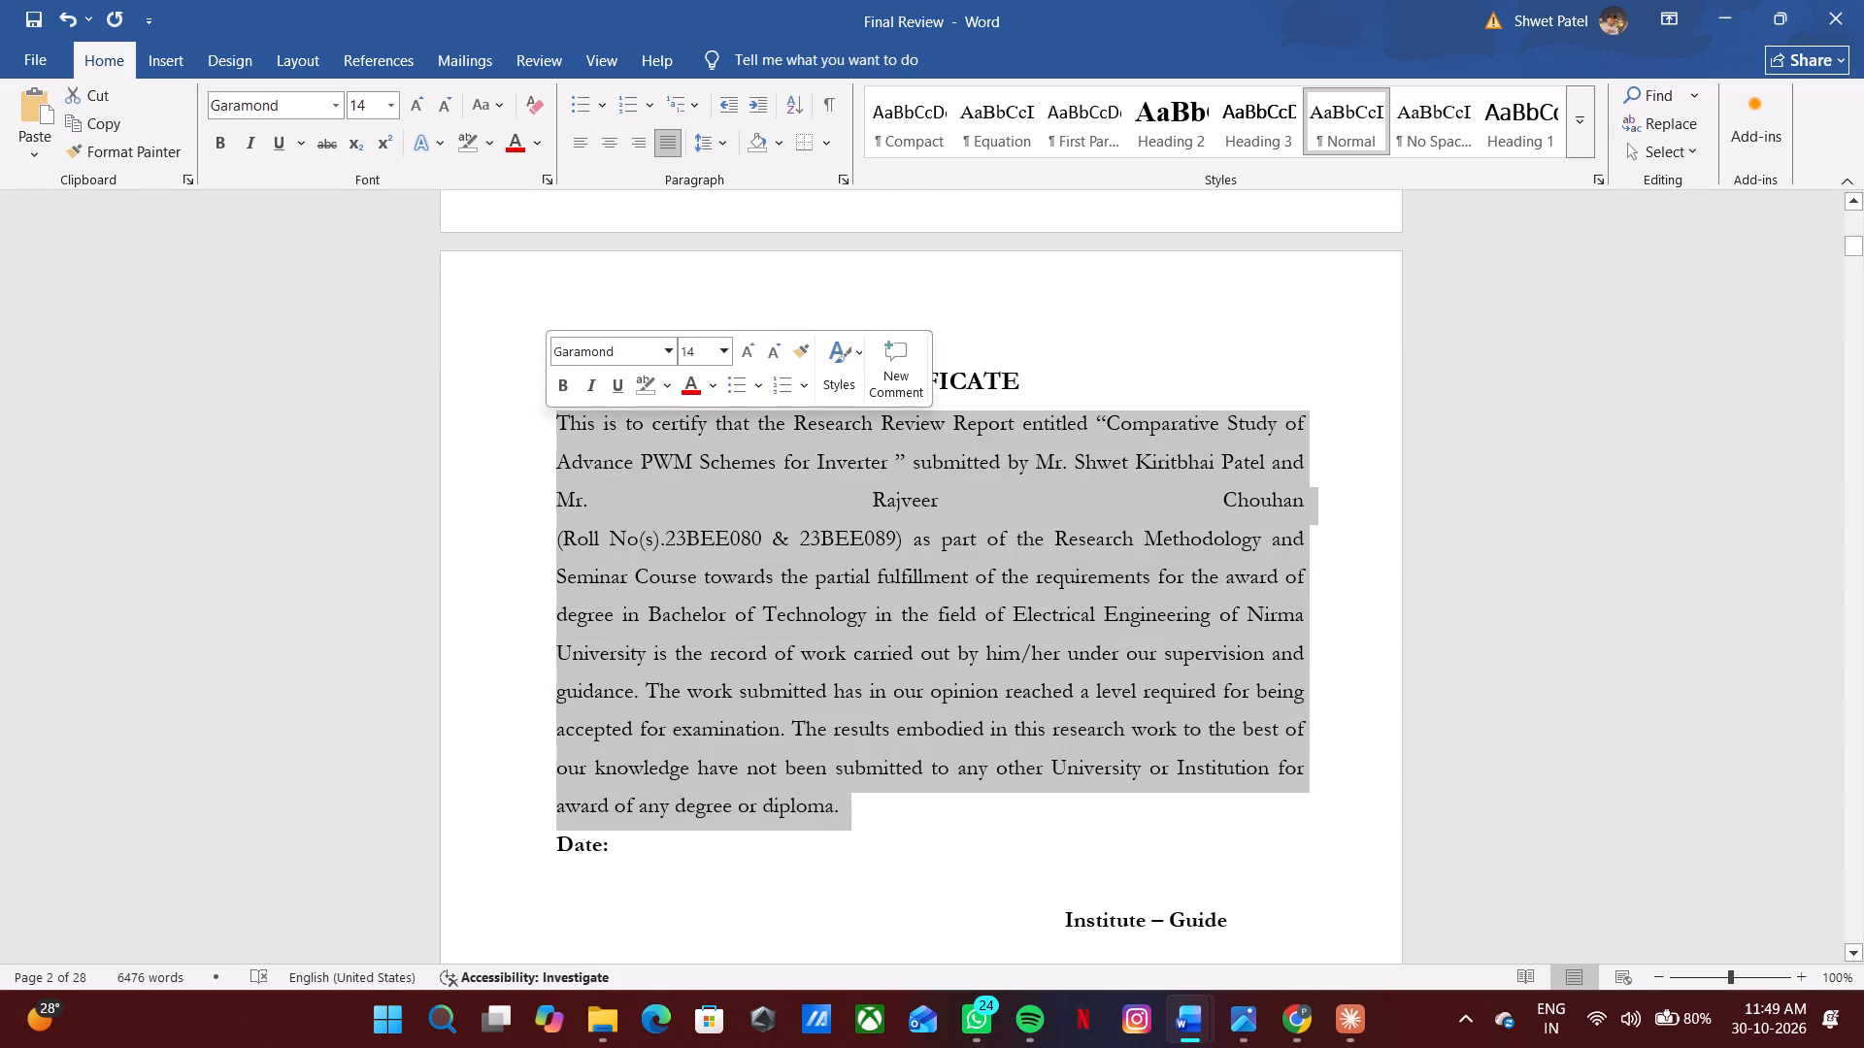
pyautogui.click(668, 144)
pyautogui.click(822, 489)
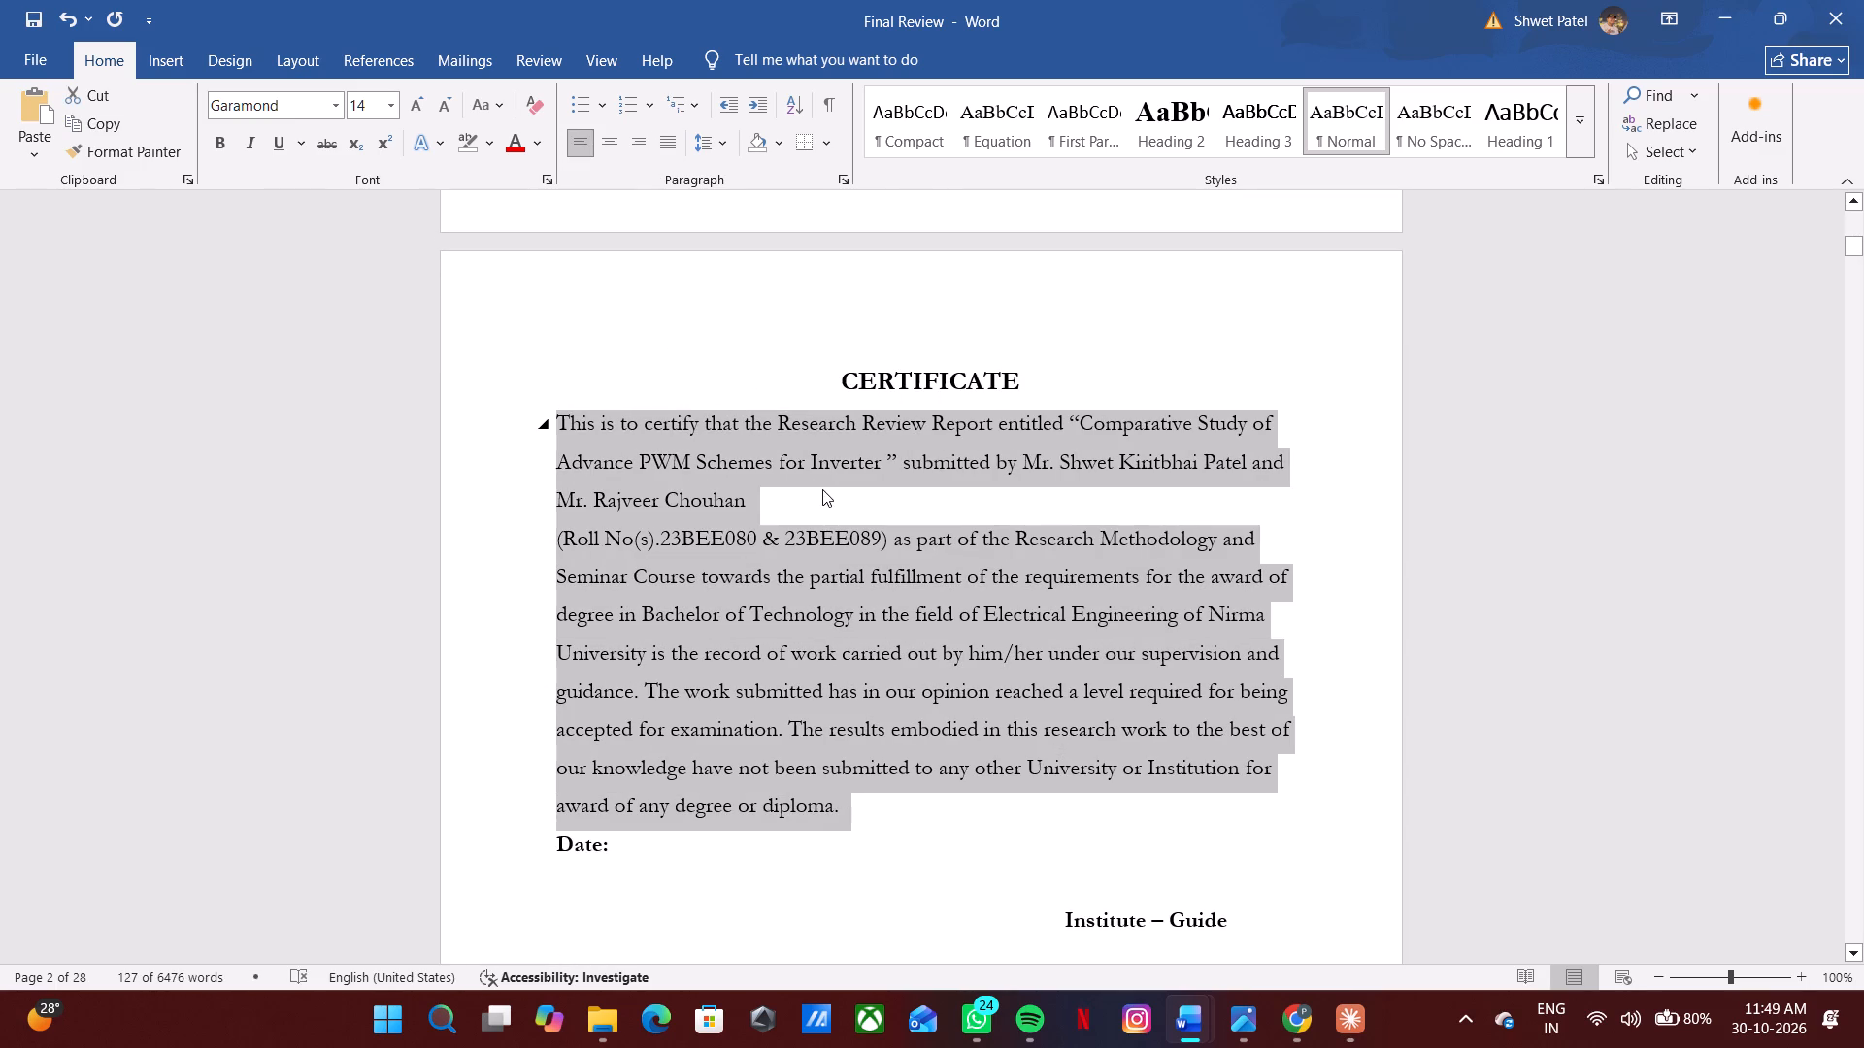
# Replace the line break before "(Roll No(s)." in the Certificate paragraph with a space, so the roll numbers follow the student names.
pyautogui.click(562, 532)
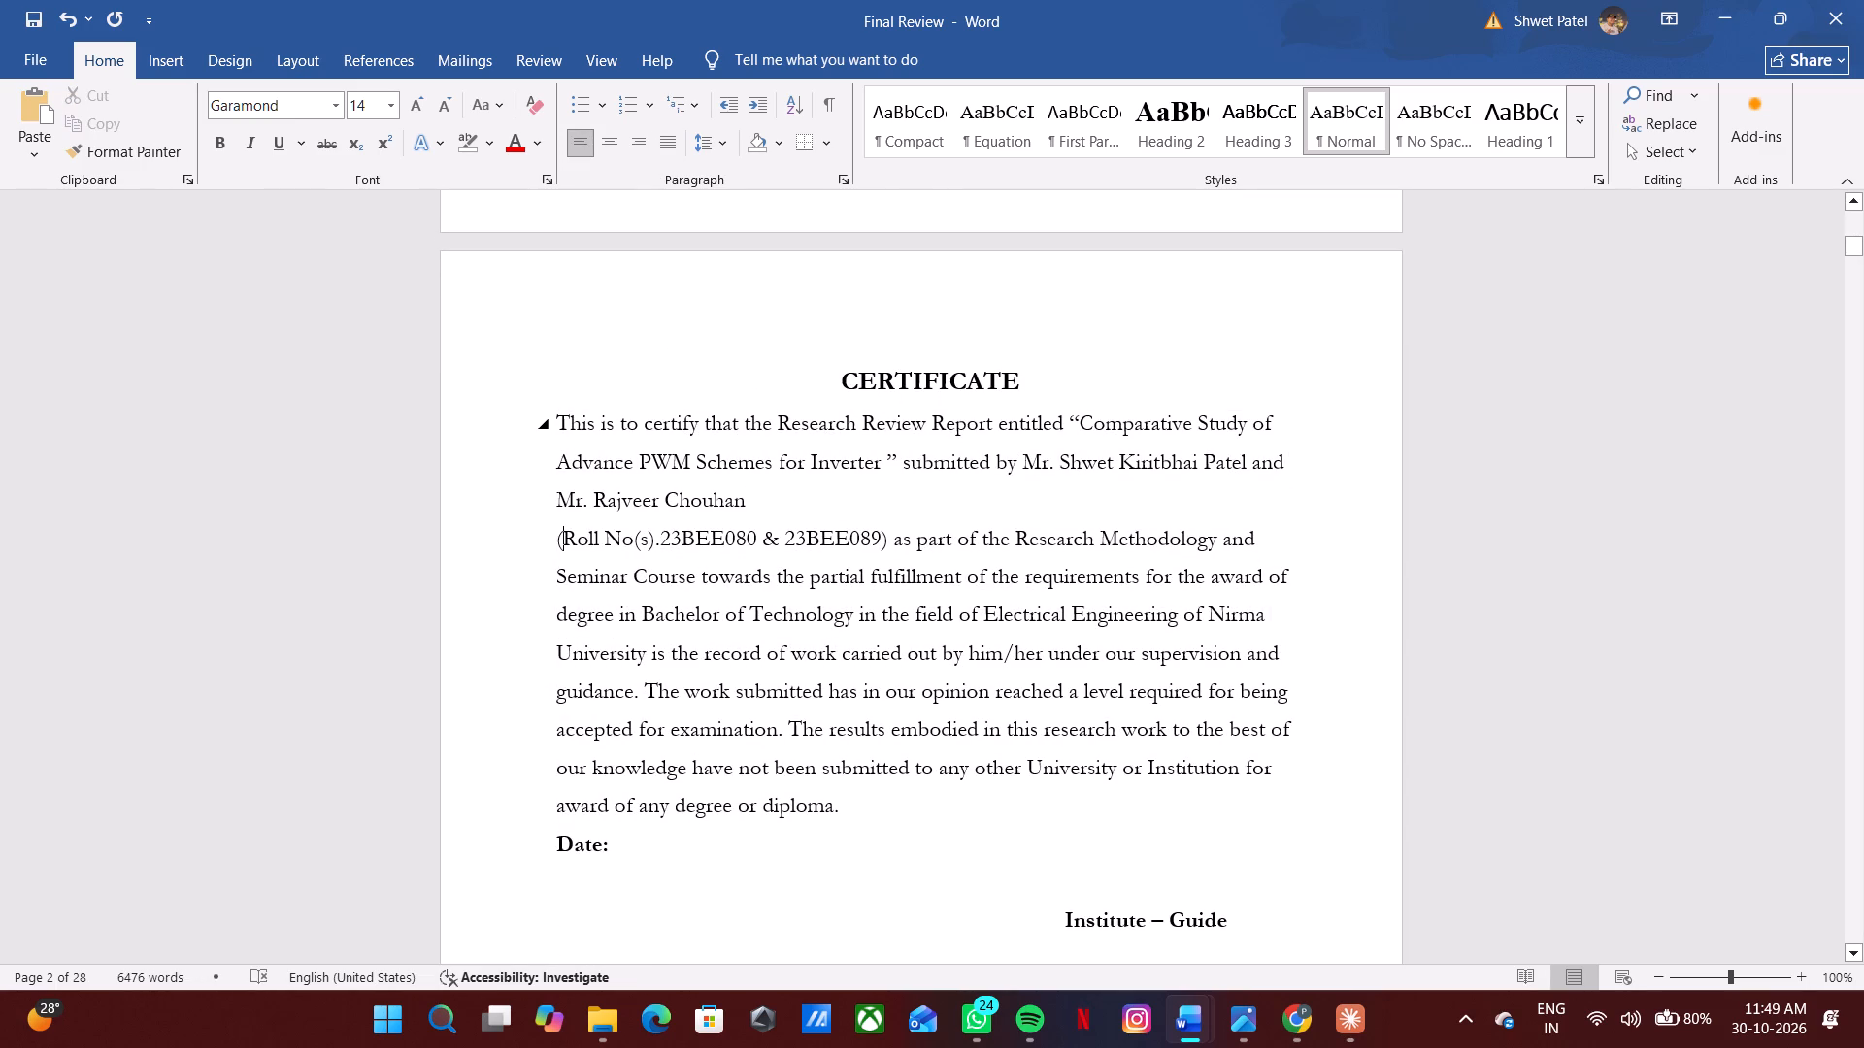
pyautogui.press('Left')
pyautogui.press('BackSpace')
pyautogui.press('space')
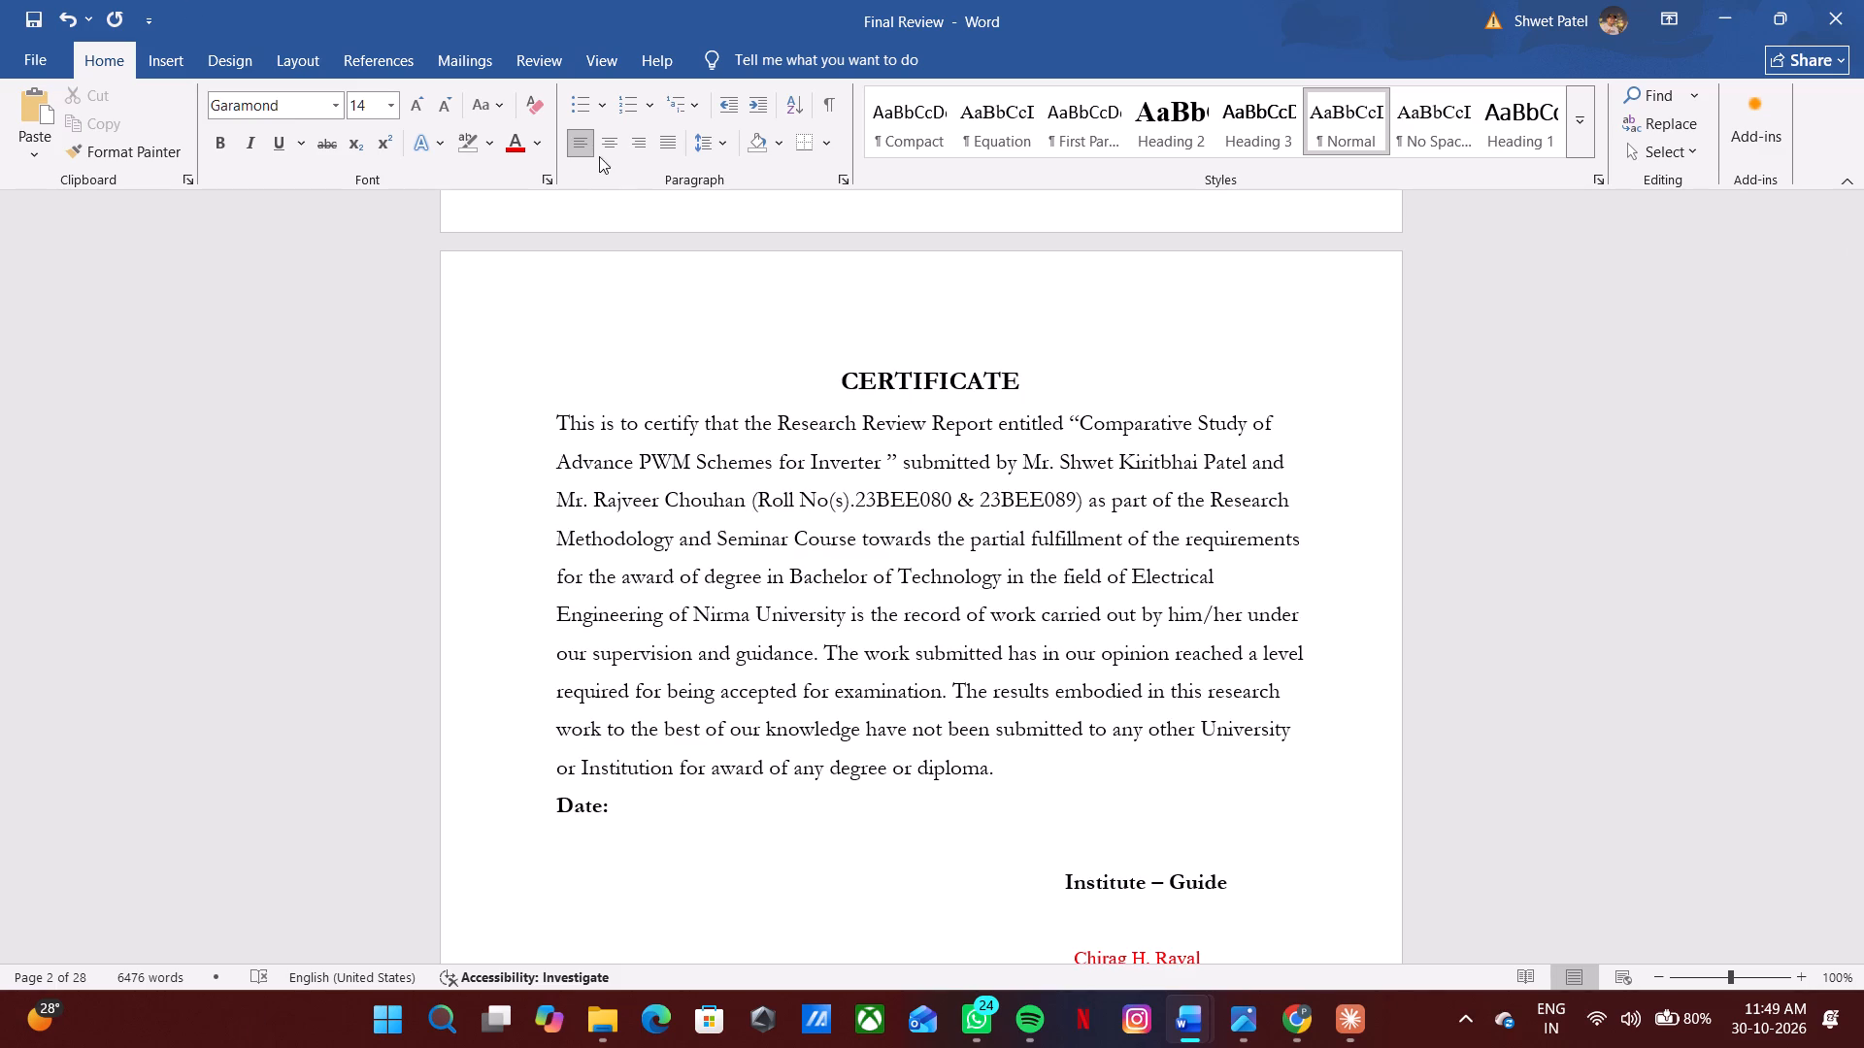
# Justify the whole Certificate paragraph, from "This is to certify" to "degree or diploma.".
pyautogui.moveTo(991, 765); pyautogui.dragTo(696, 526)
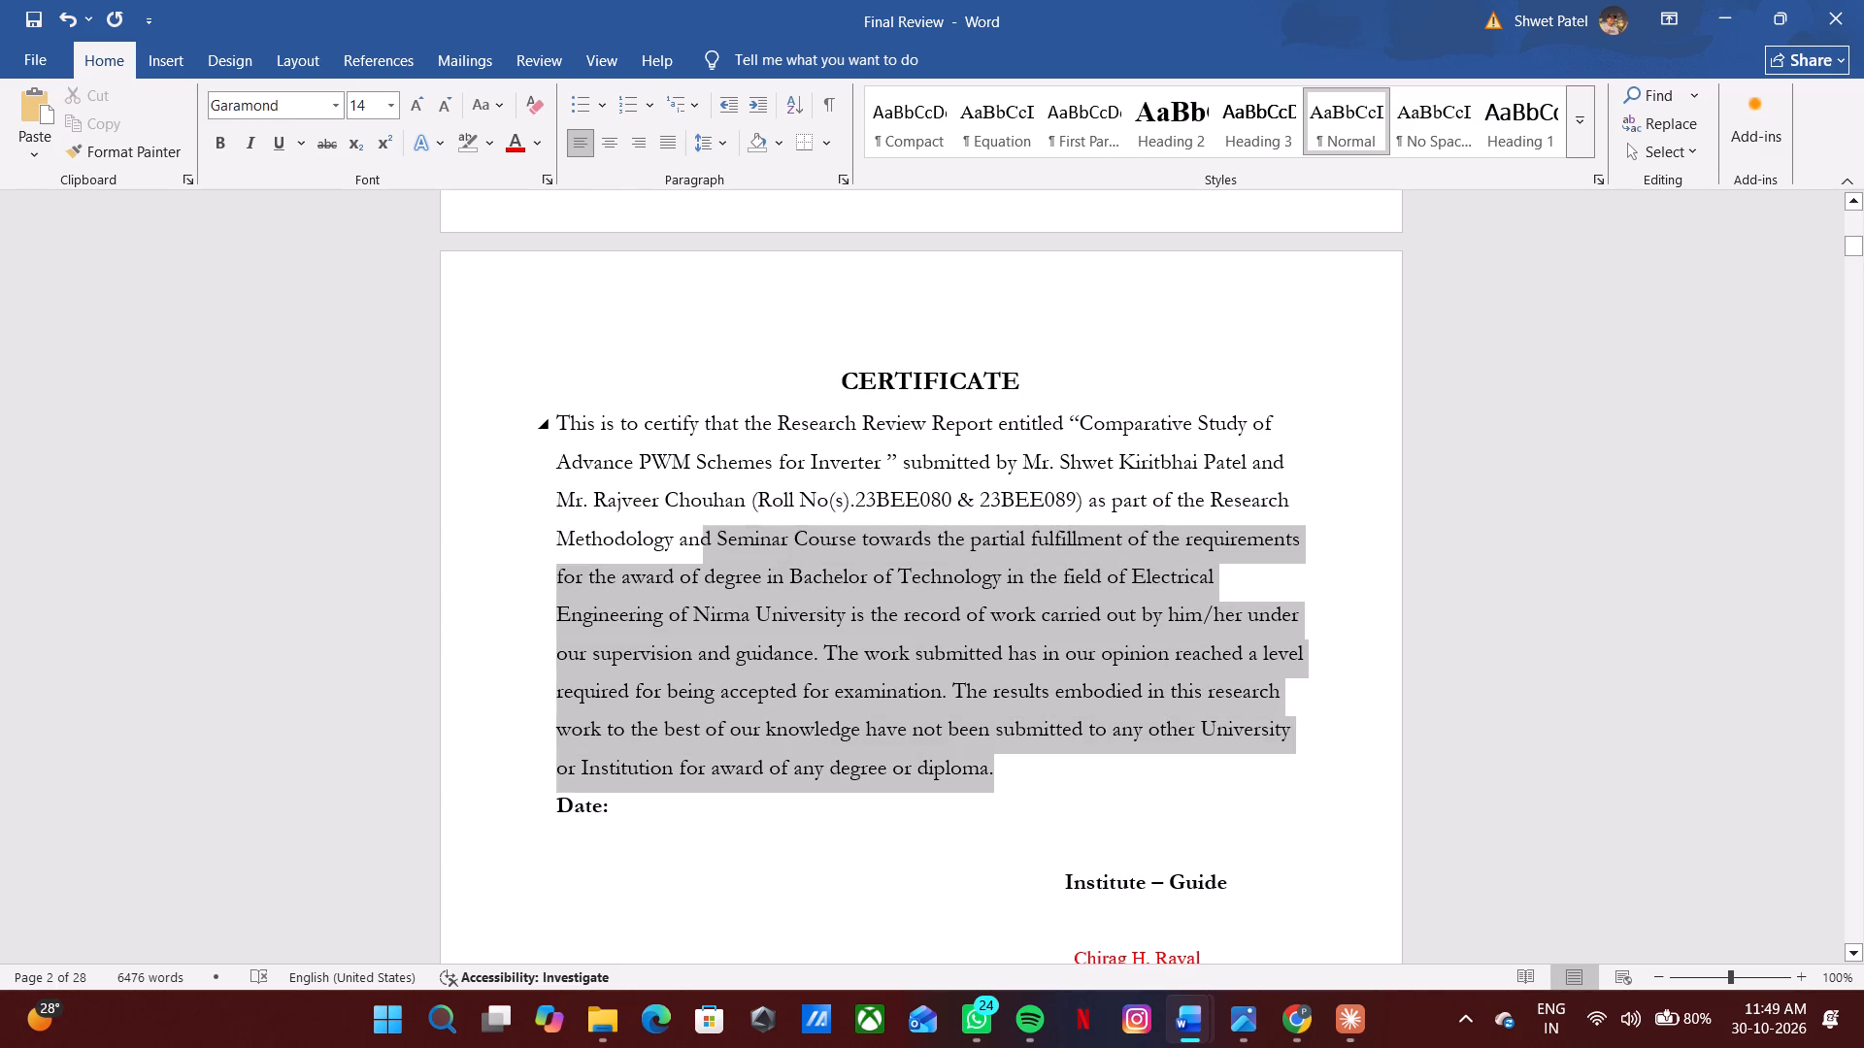
pyautogui.moveTo(696, 526); pyautogui.dragTo(560, 431)
pyautogui.click(672, 151)
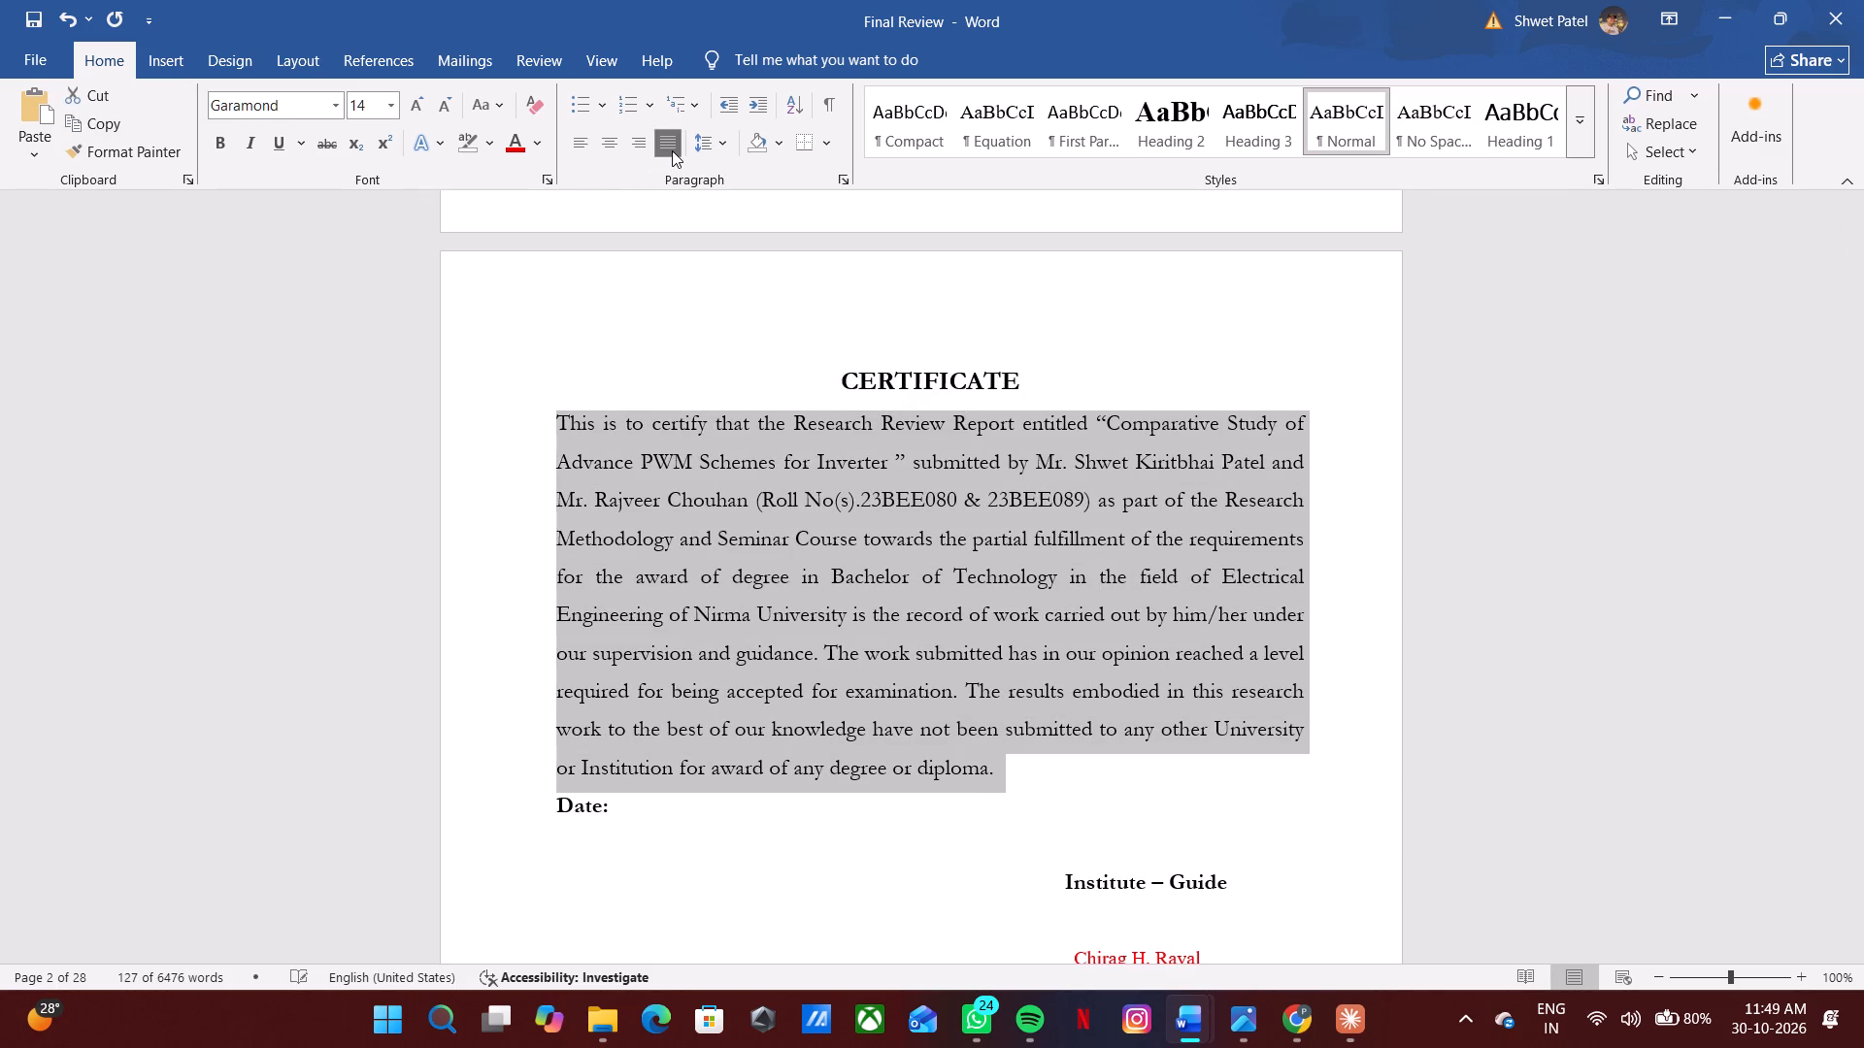
pyautogui.click(1041, 734)
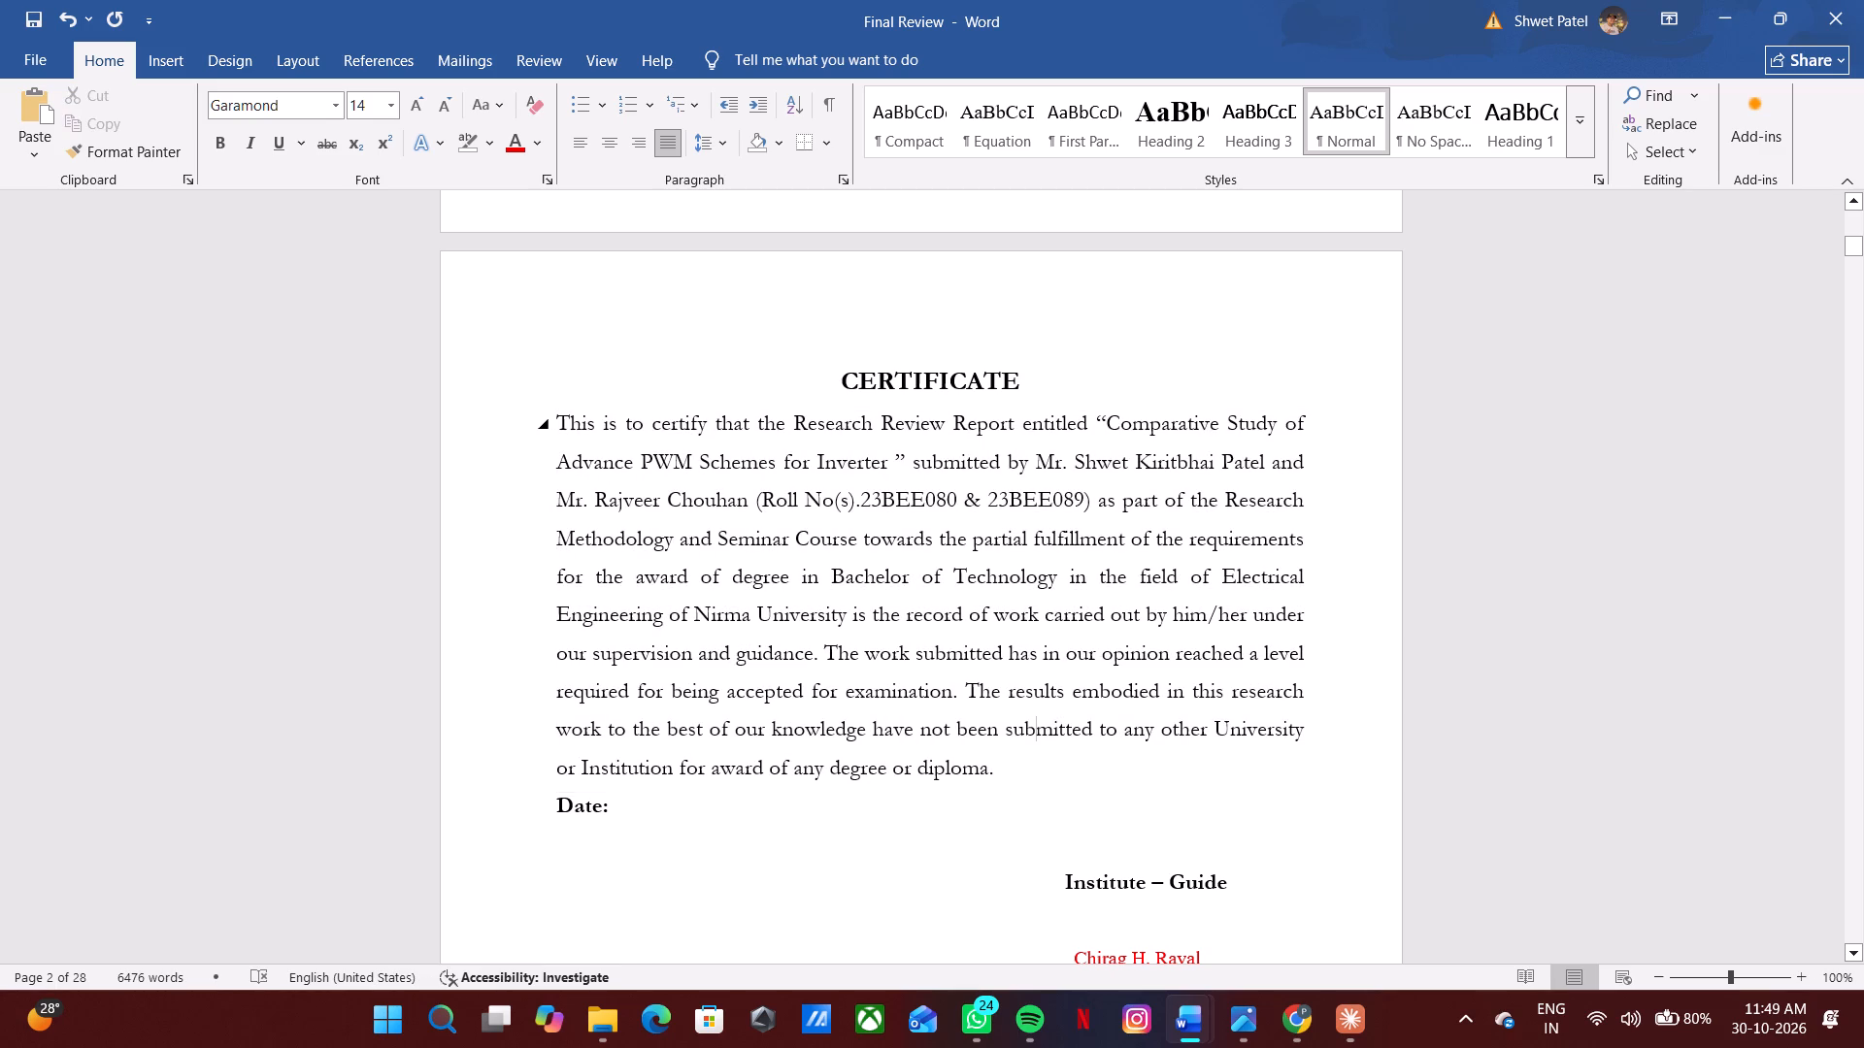
# Start editing the words "summer internship" at the end of the Acknowledgement paragraph thanking the Head of Department.
pyautogui.scroll(-14, 966, 513)
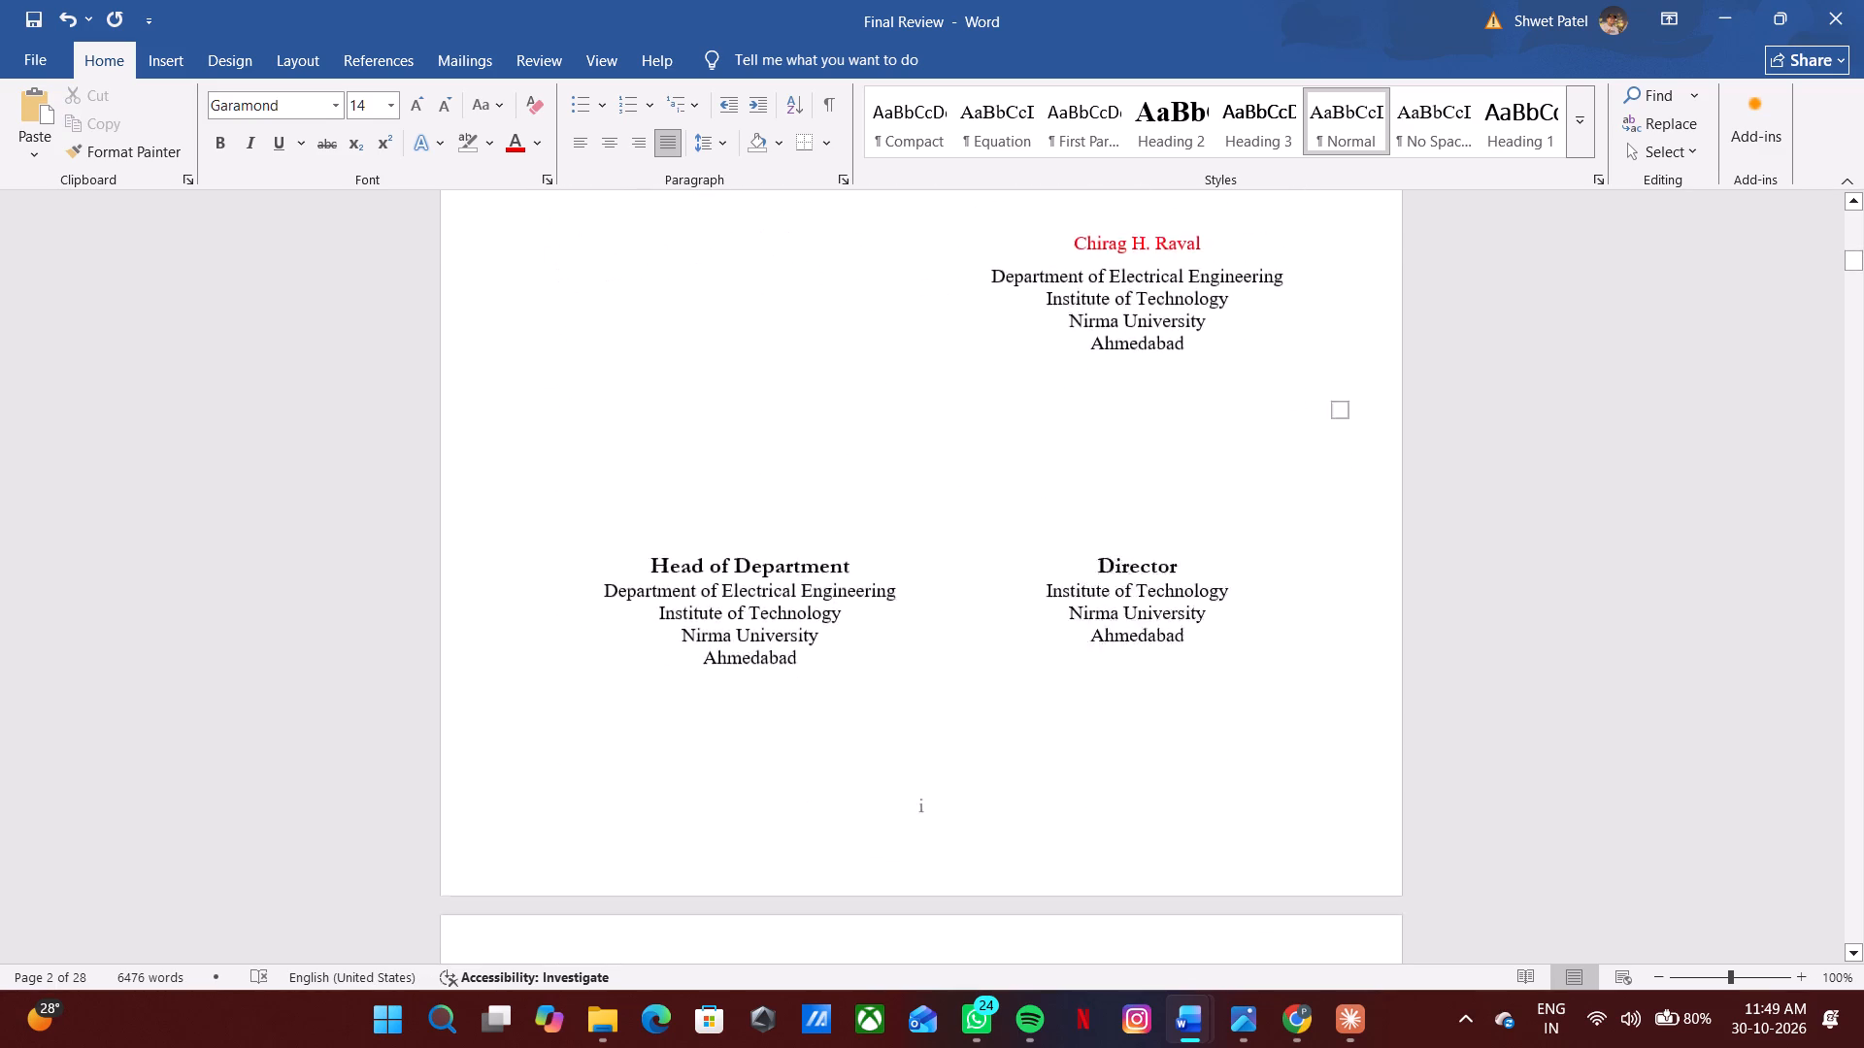
pyautogui.scroll(-9, 967, 514)
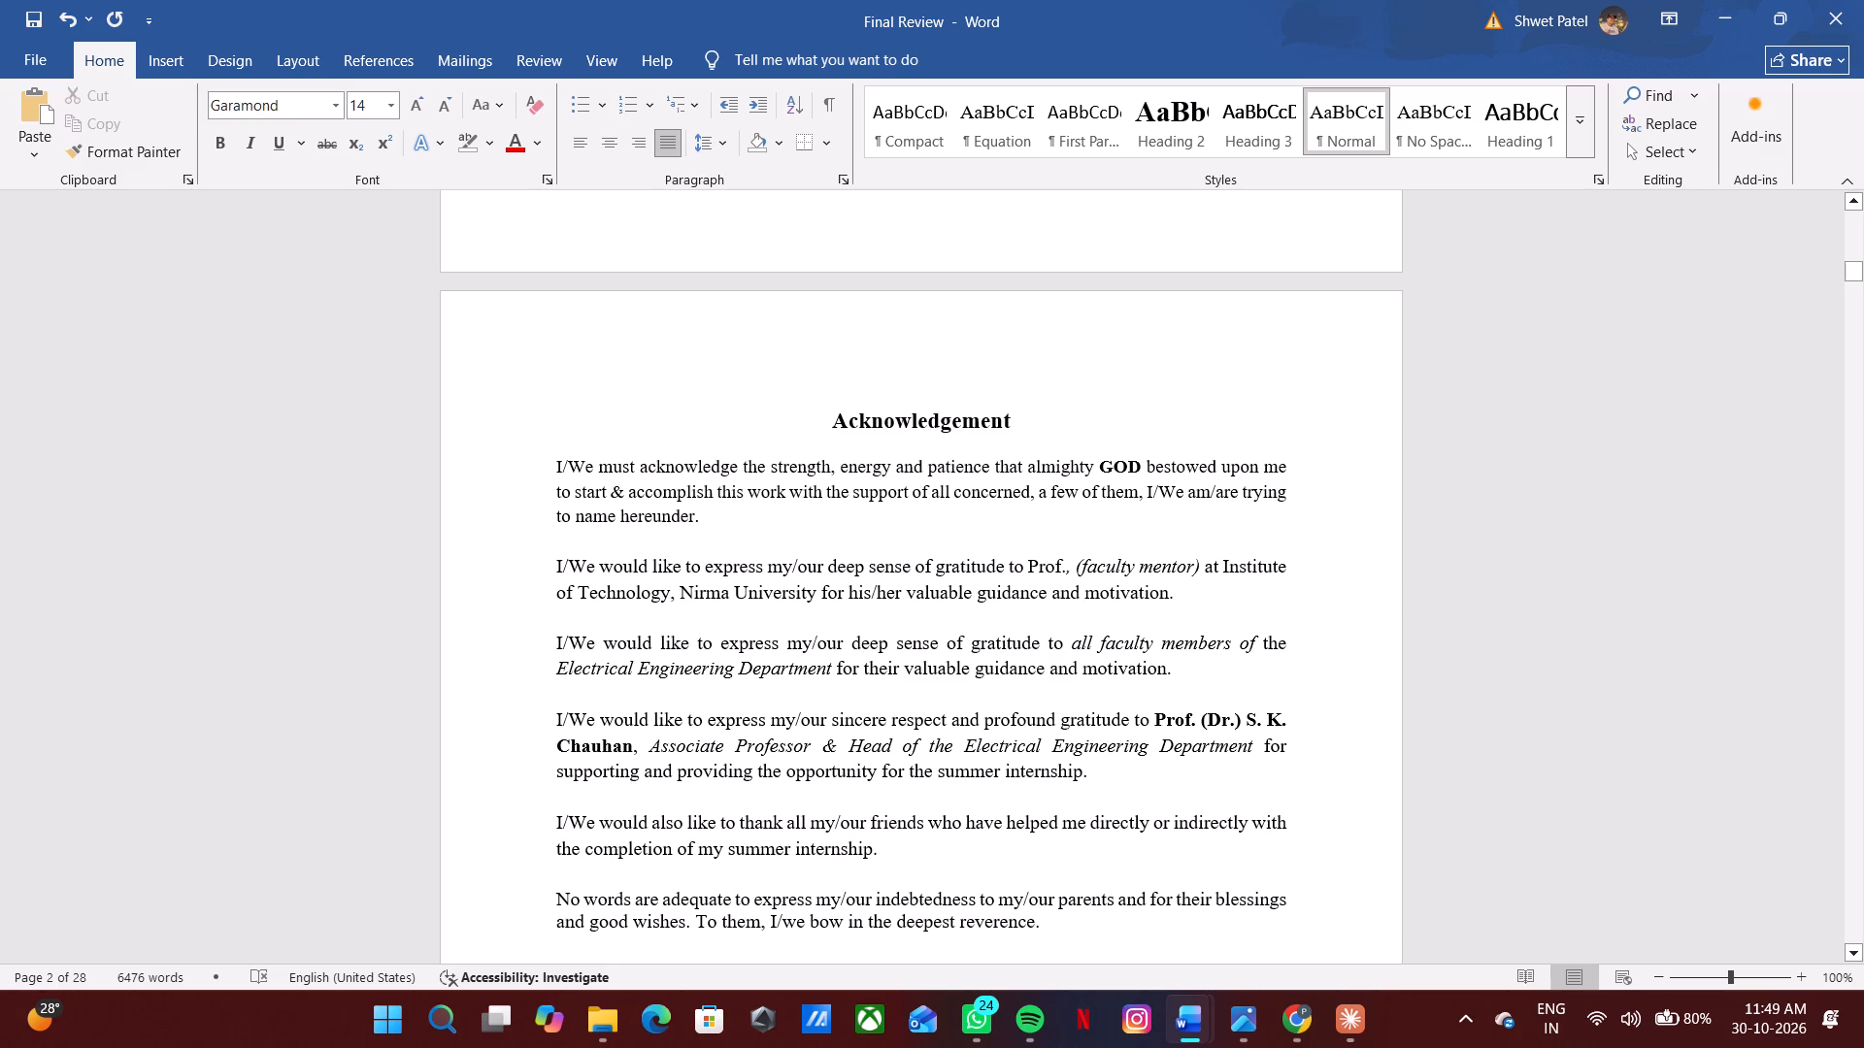
pyautogui.scroll(-1, 824, 598)
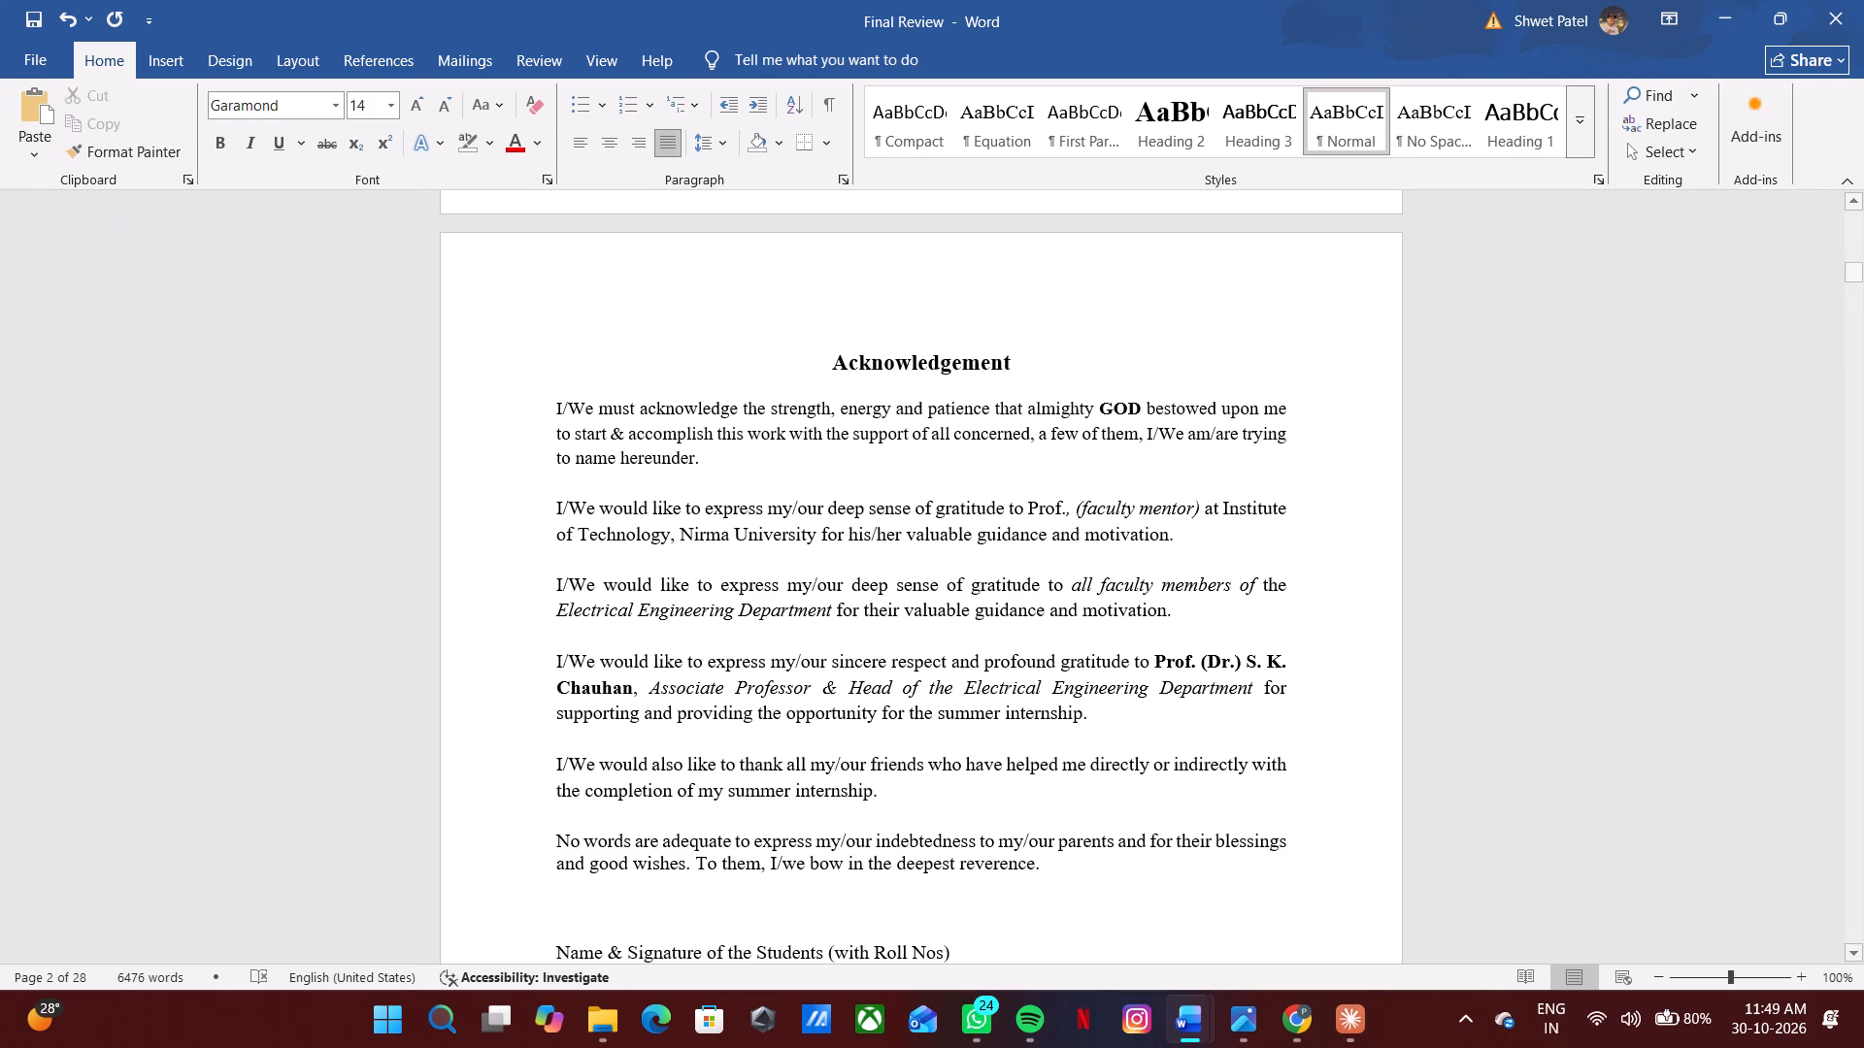
pyautogui.click(1085, 709)
pyautogui.press('Left')
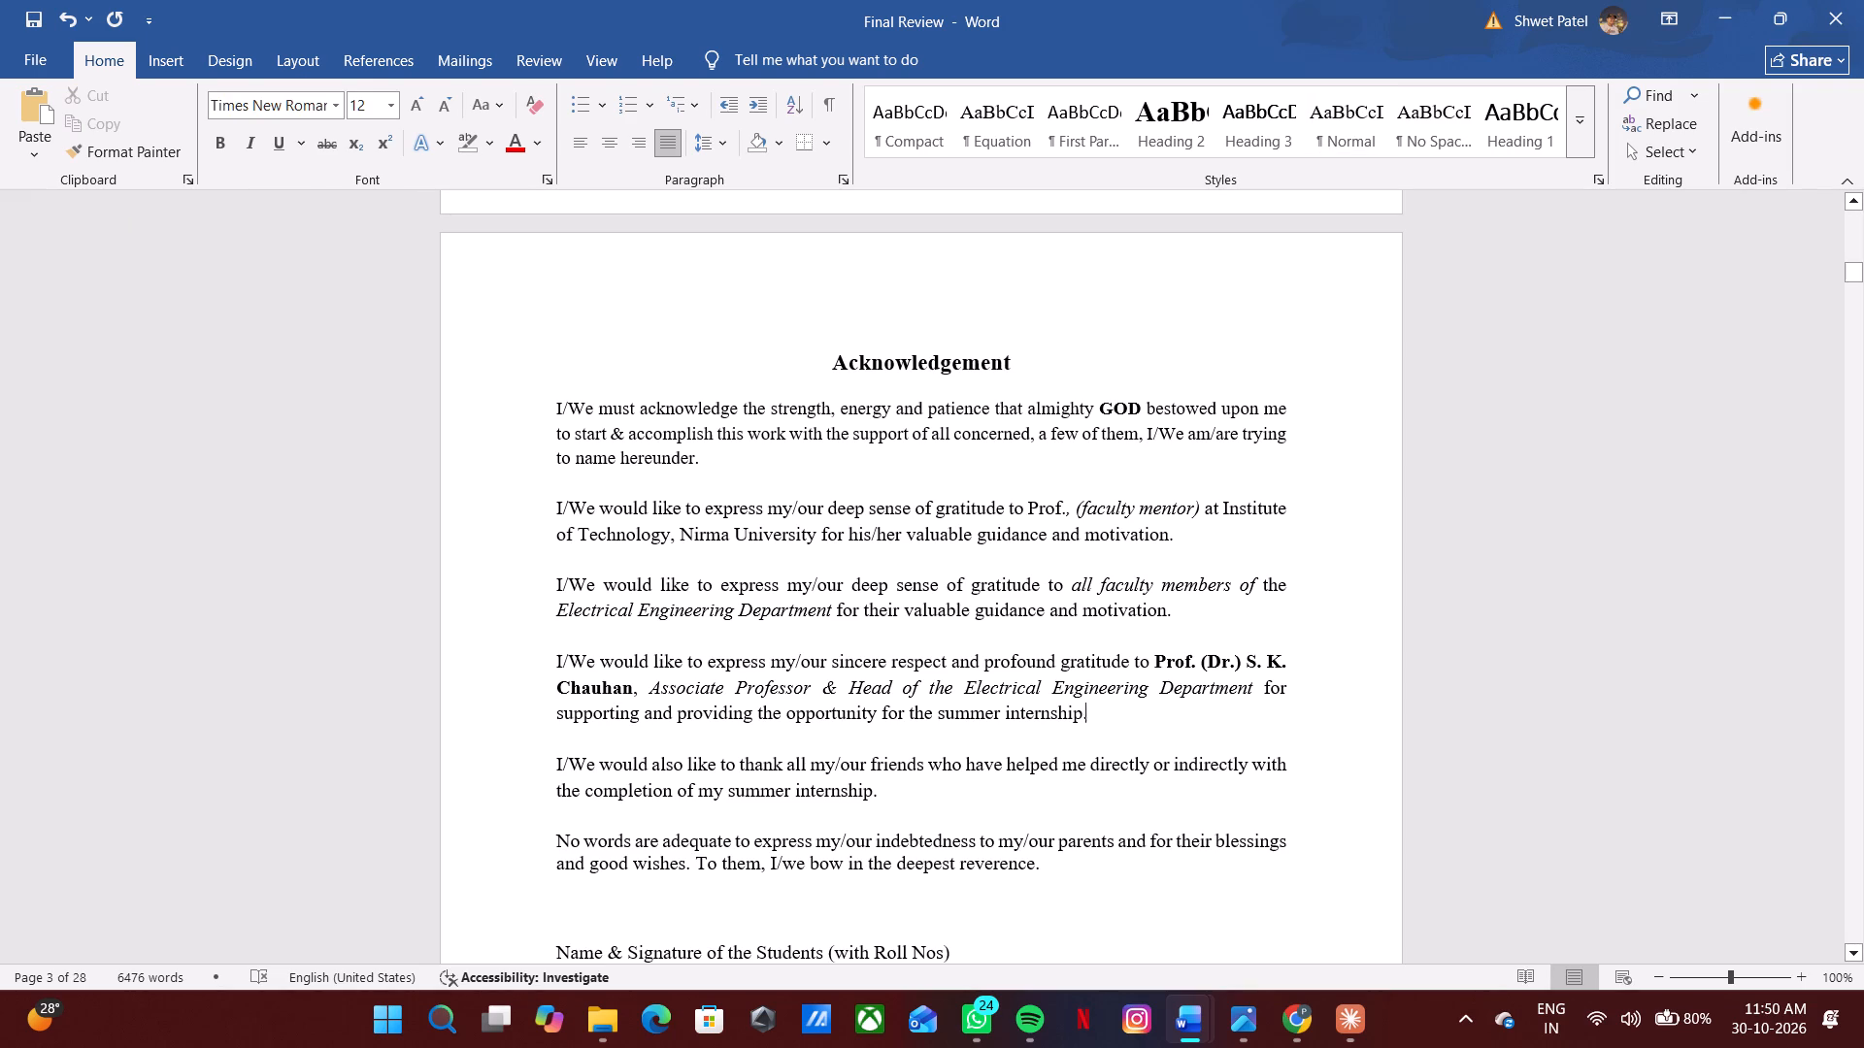
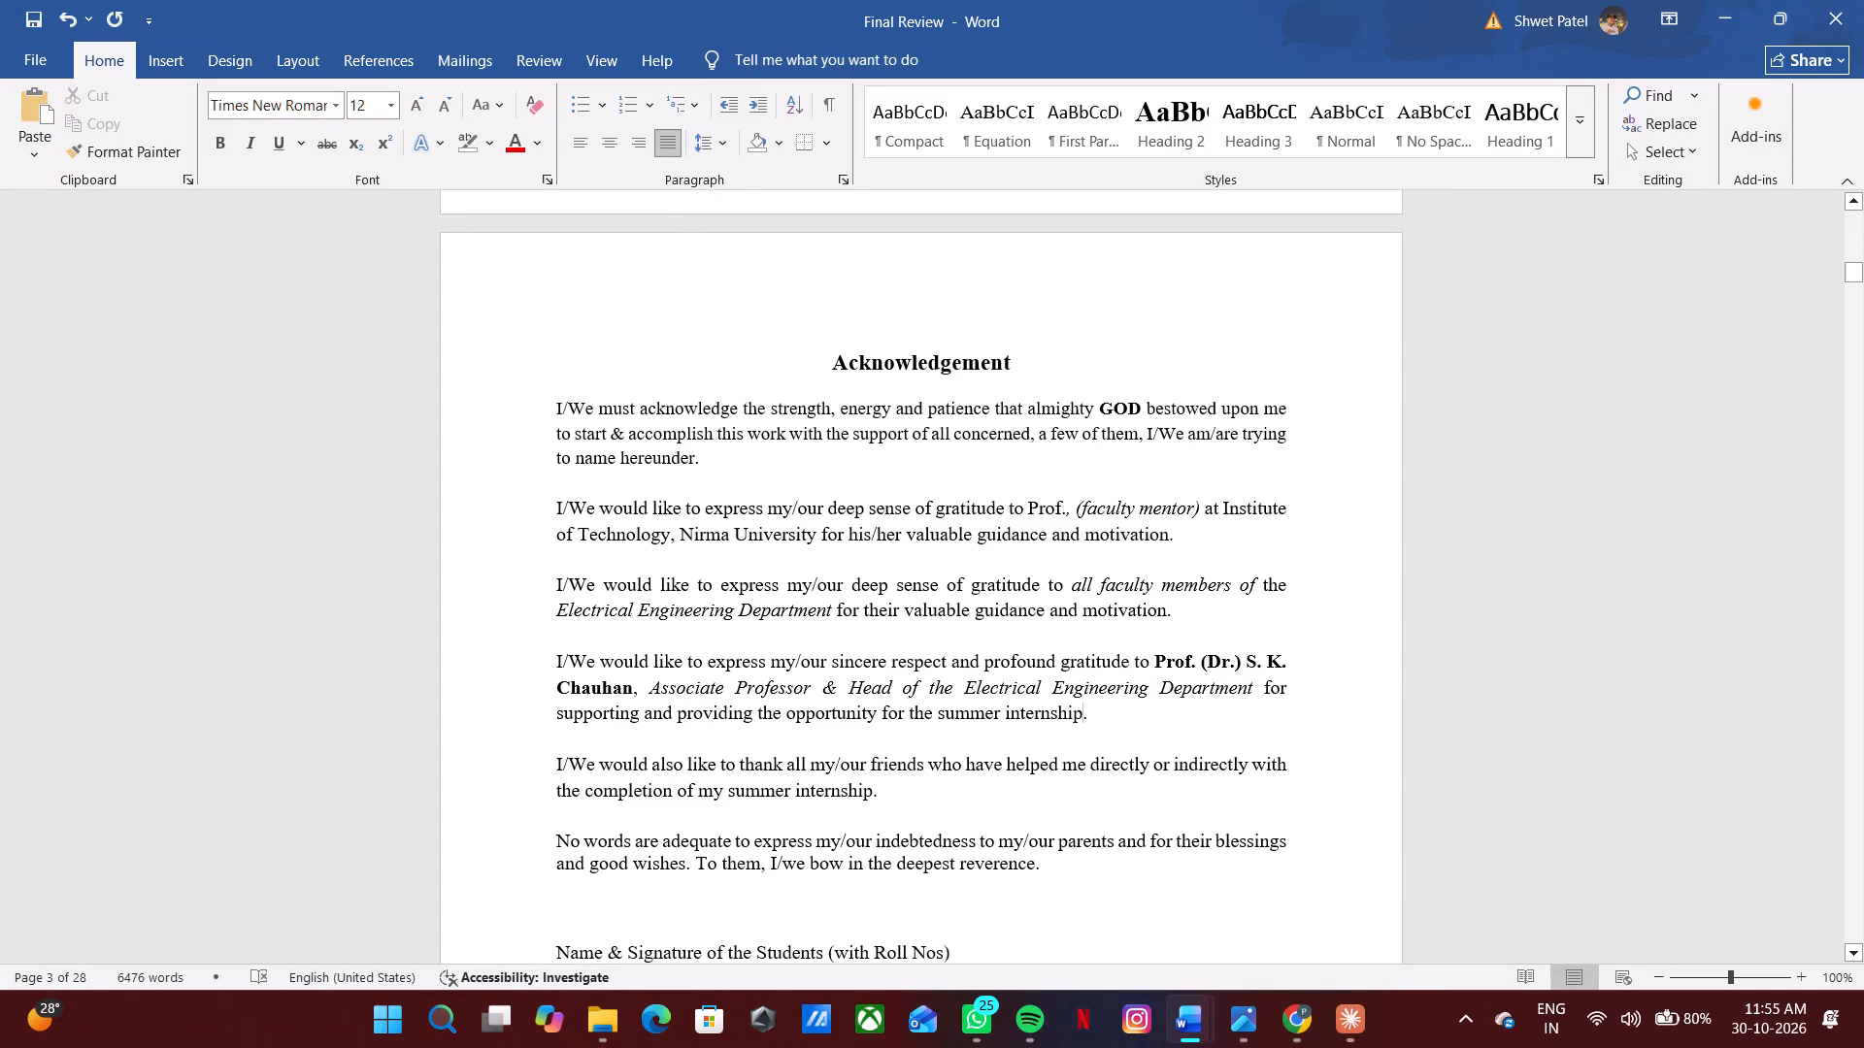
# Replace "summer internship" with "Research Course" at the end of the Acknowledgement paragraph thanking the Head of Department.
pyautogui.press('BackSpace')
pyautogui.press('BackSpace')
pyautogui.press('BackSpace')
pyautogui.press('BackSpace')
pyautogui.press('BackSpace')
pyautogui.press('BackSpace')
pyautogui.press('BackSpace')
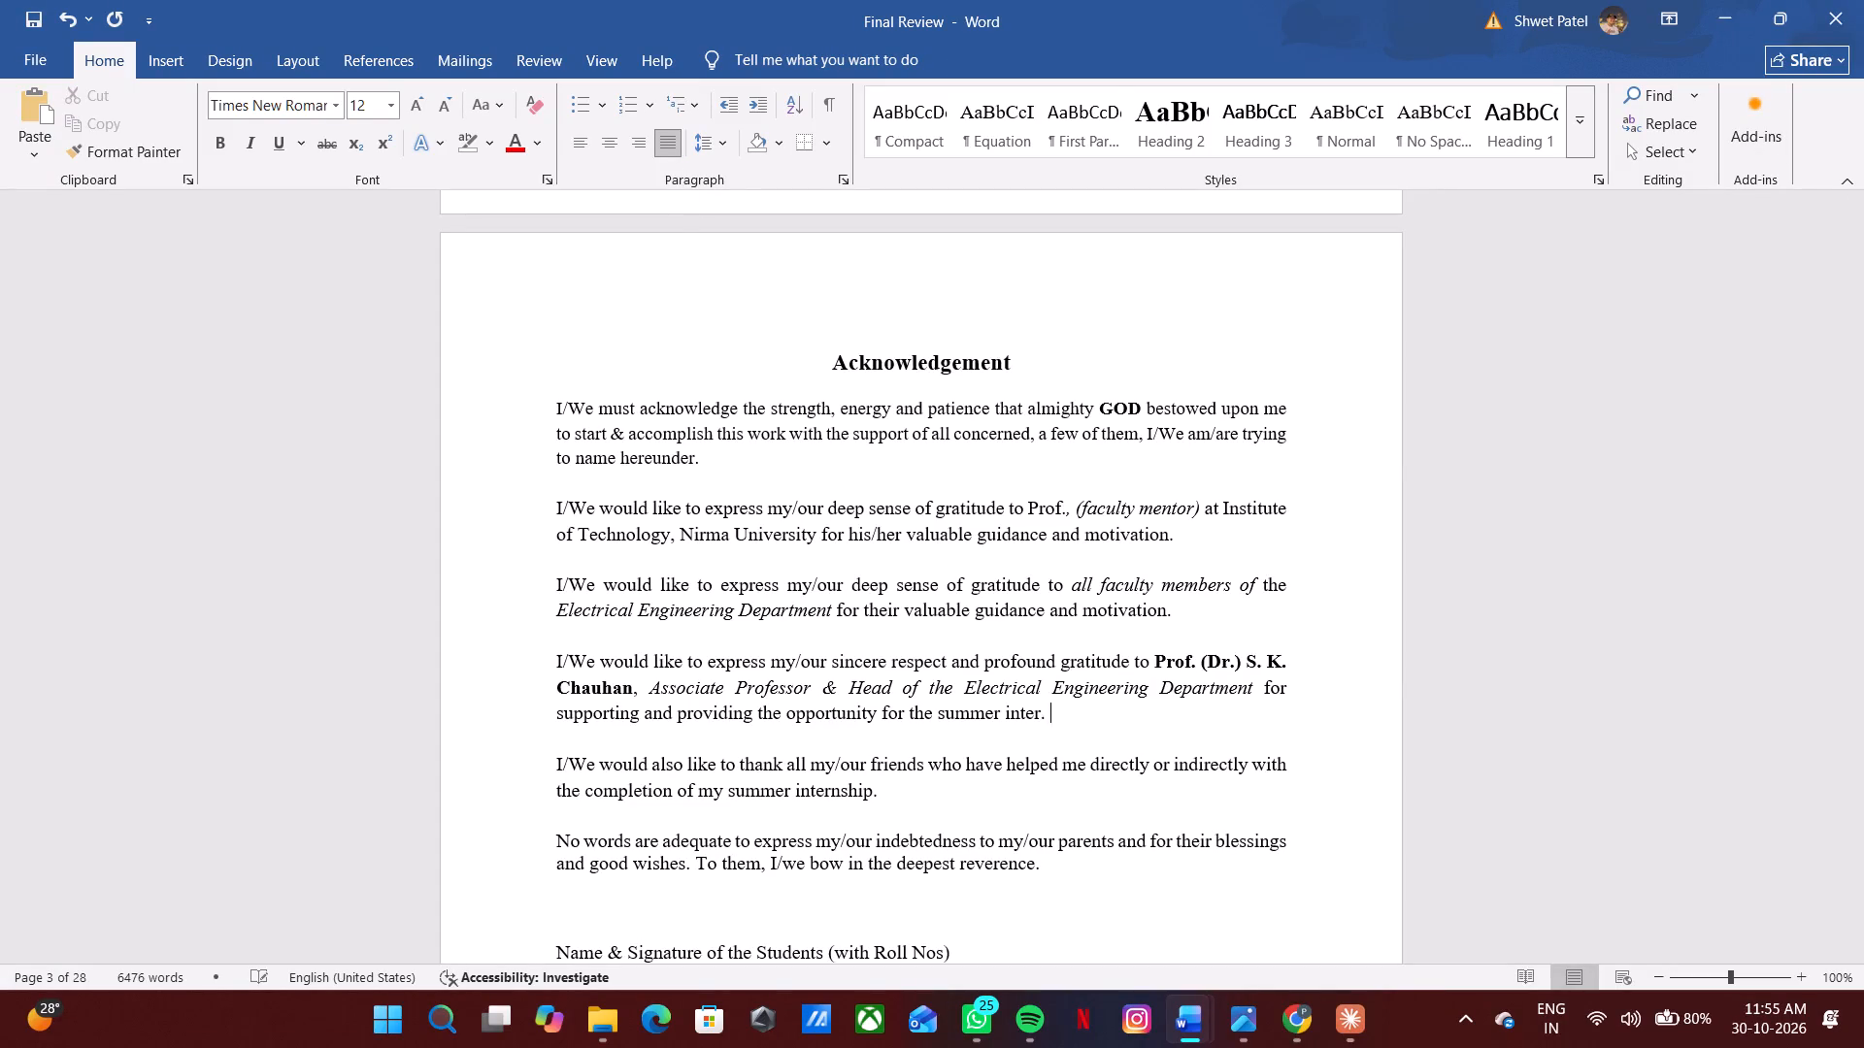
pyautogui.press('BackSpace')
pyautogui.press('BackSpace')
pyautogui.press('BackSpace')
pyautogui.press('BackSpace')
pyautogui.press('BackSpace')
pyautogui.press('BackSpace')
pyautogui.press('BackSpace')
pyautogui.press('BackSpace')
pyautogui.press('BackSpace')
pyautogui.press('BackSpace')
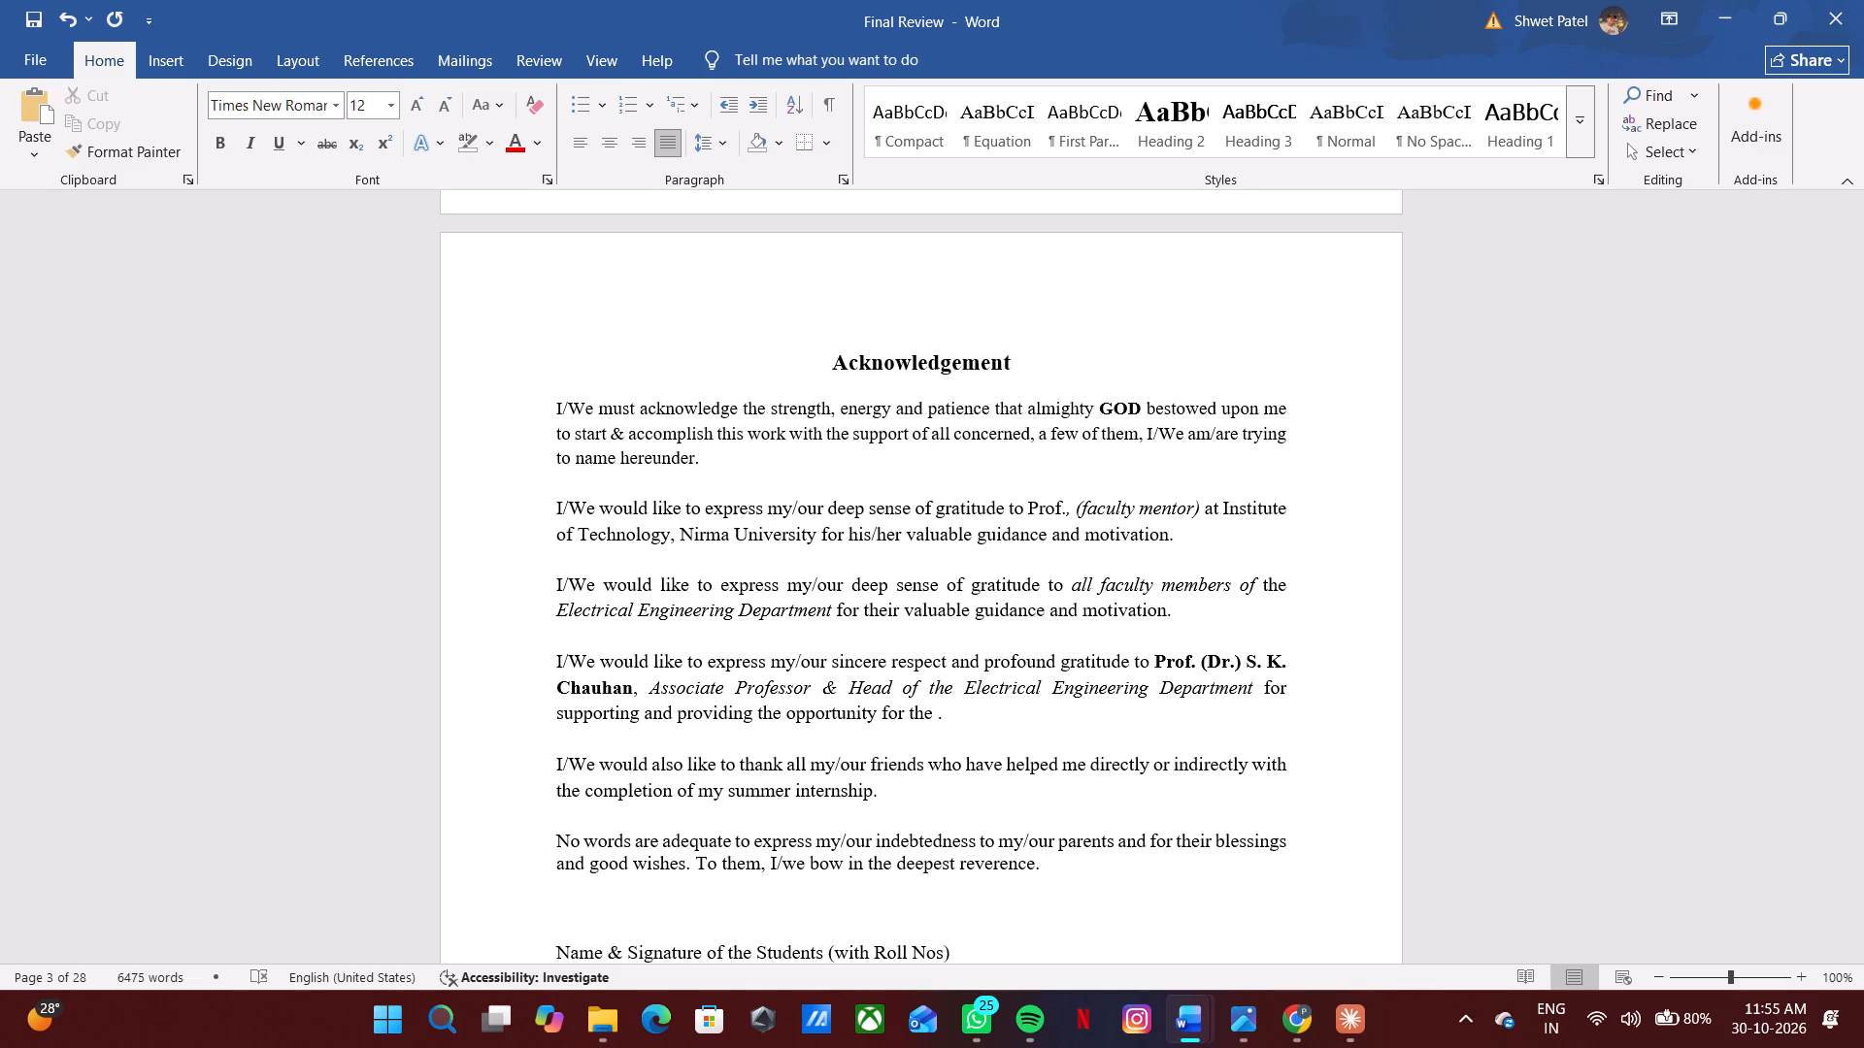
pyautogui.write('Researc')
pyautogui.write('h')
pyautogui.press('space')
pyautogui.write('Course')
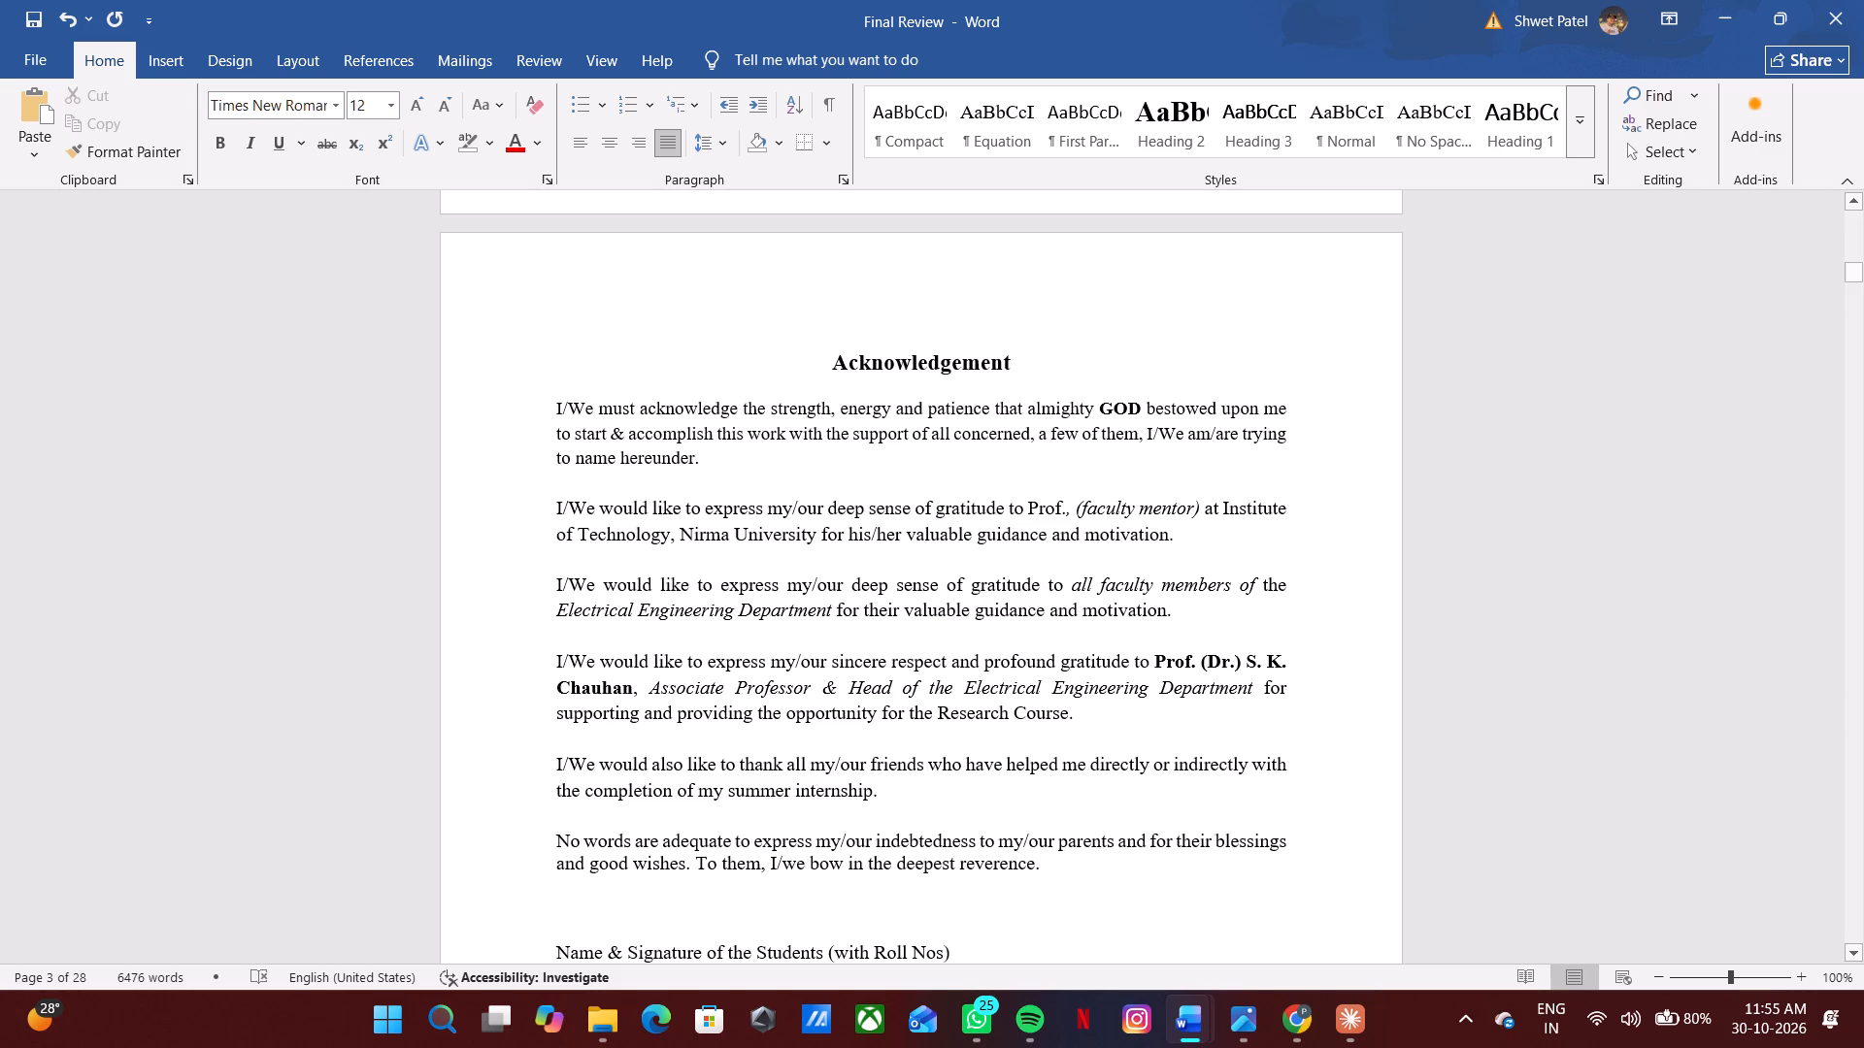
# Replace "summer internship" in the Acknowledgement paragraph thanking friends with a copy of "Research Course" from the paragraph above.
pyautogui.scroll(-3, 849, 818)
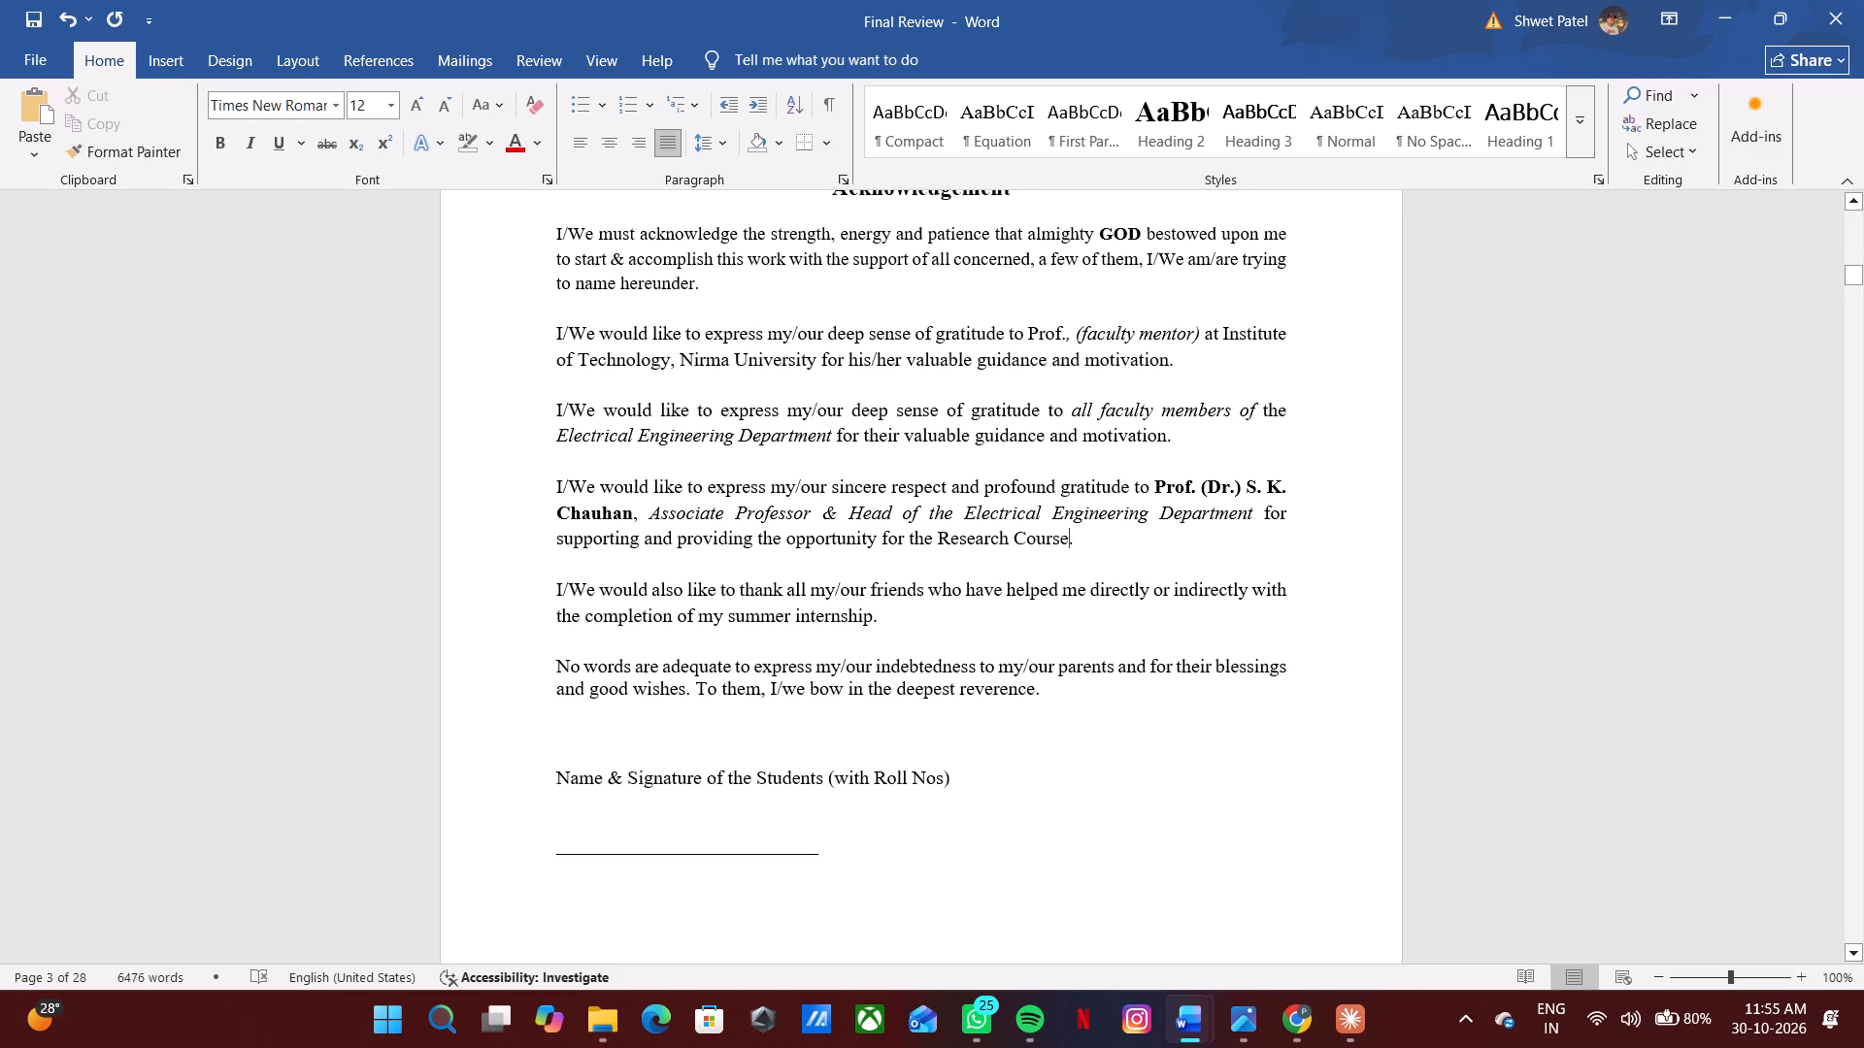
pyautogui.moveTo(938, 541); pyautogui.dragTo(1063, 538)
pyautogui.hotkey('ctrl', 'c')
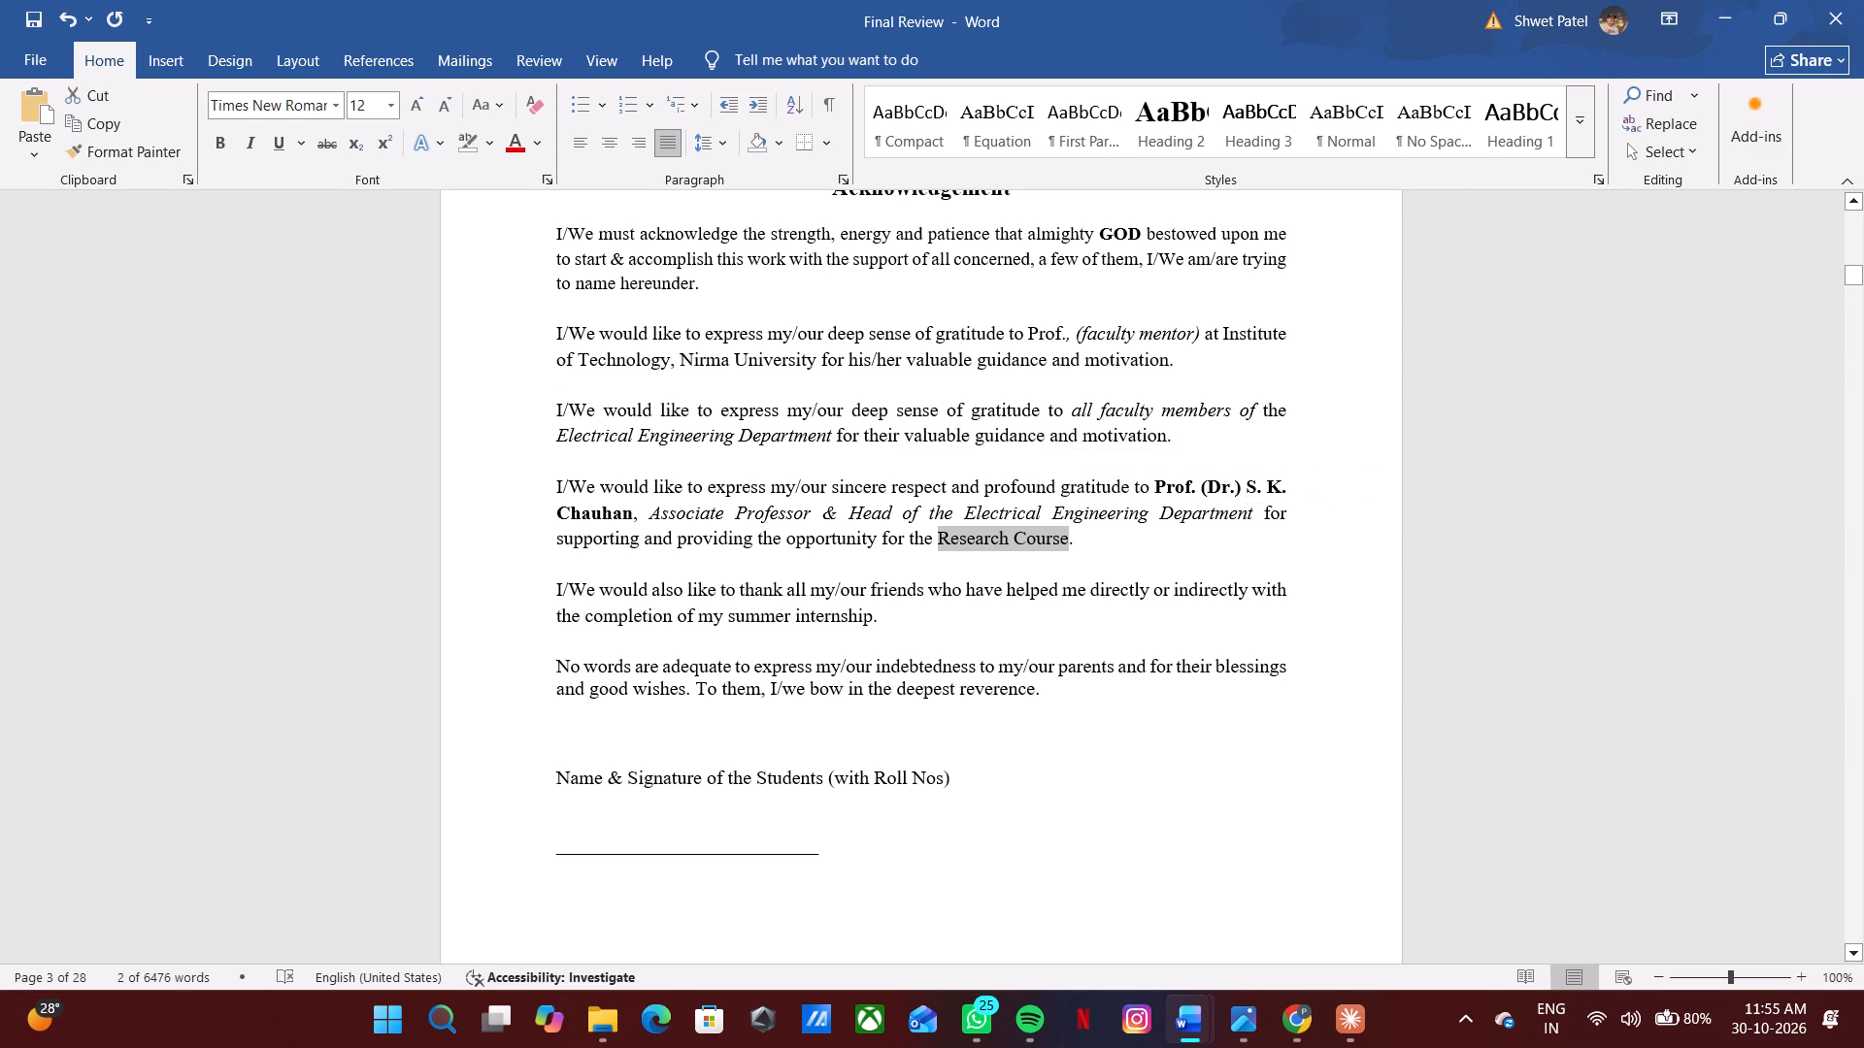
pyautogui.click(872, 604)
pyautogui.press('BackSpace')
pyautogui.press('BackSpace')
pyautogui.press('BackSpace')
pyautogui.press('BackSpace')
pyautogui.press('BackSpace')
pyautogui.press('BackSpace')
pyautogui.press('BackSpace')
pyautogui.press('BackSpace')
pyautogui.press('BackSpace')
pyautogui.press('BackSpace')
pyautogui.press('BackSpace')
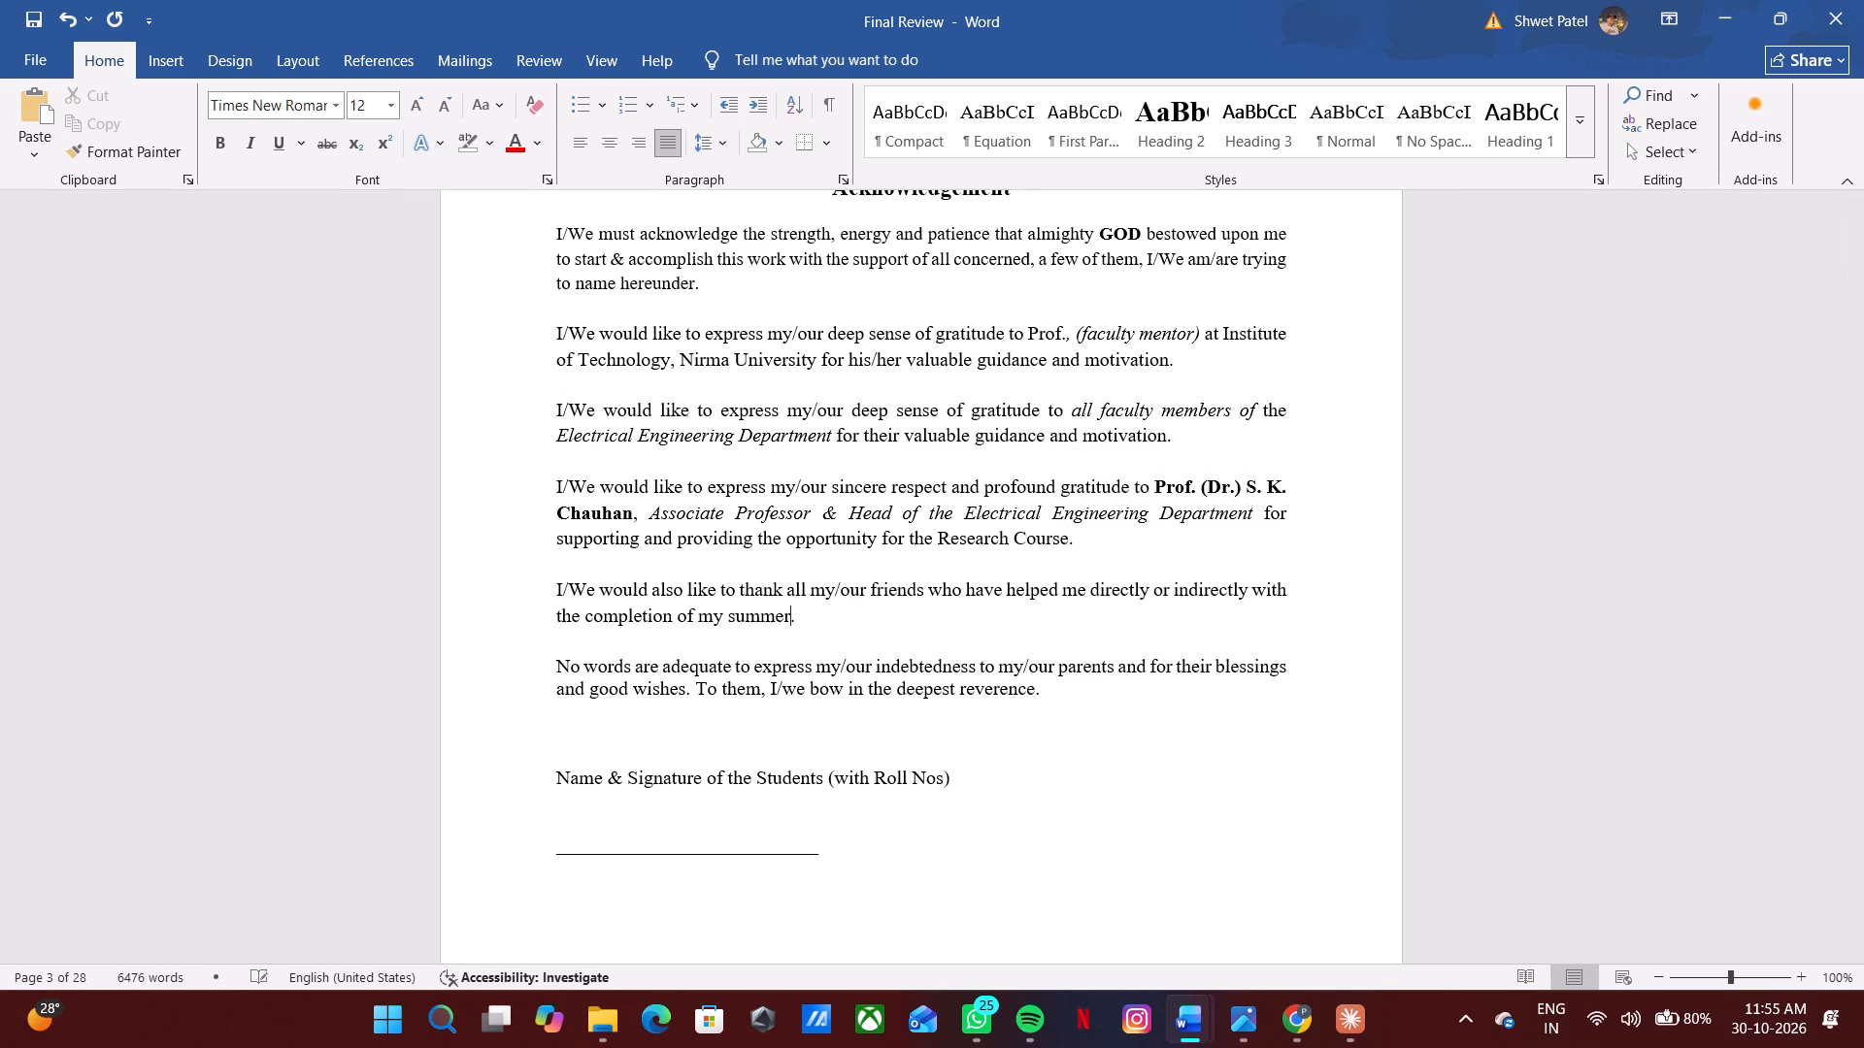
pyautogui.press('BackSpace')
pyautogui.press('BackSpace')
pyautogui.press('BackSpace')
pyautogui.press('BackSpace')
pyautogui.press('BackSpace')
pyautogui.press('BackSpace')
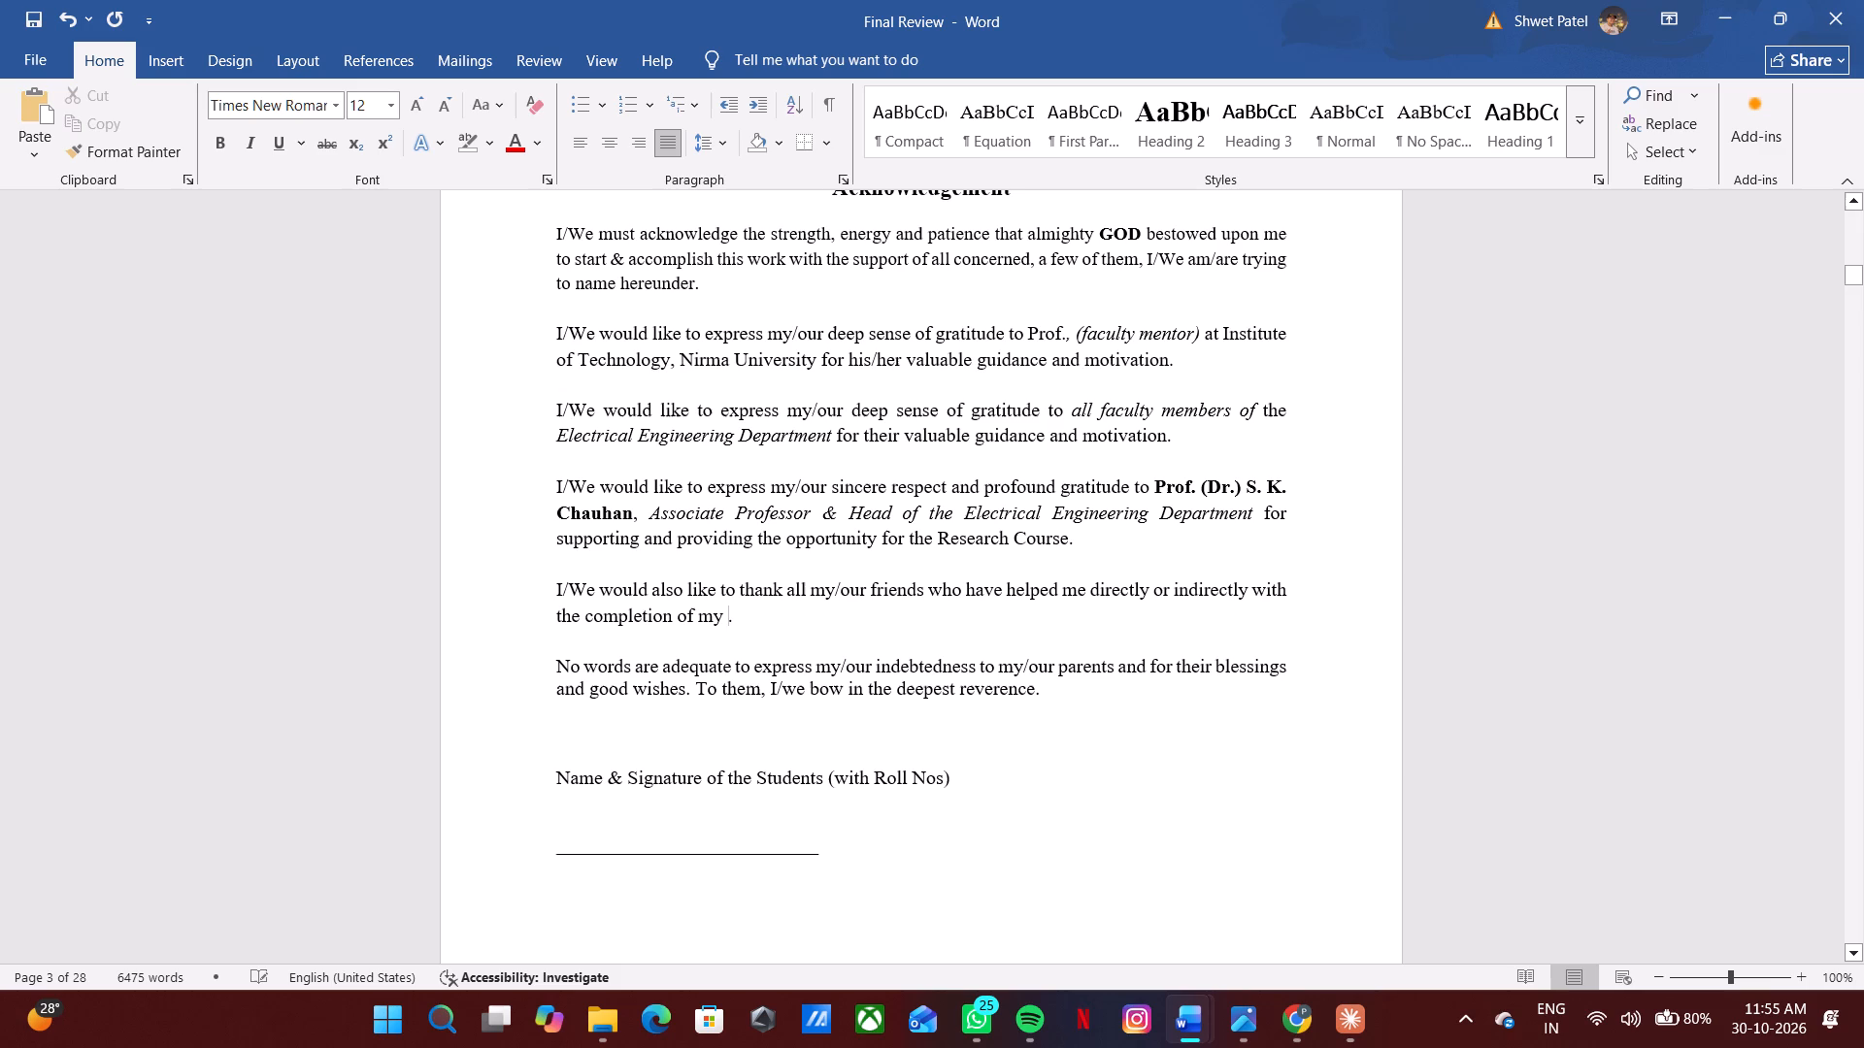
pyautogui.hotkey('ctrl', 'v')
# Delete the underlined report title between the quotation marks in the Undertaking for Originality of the Work paragraph.
pyautogui.scroll(-1, 926, 720)
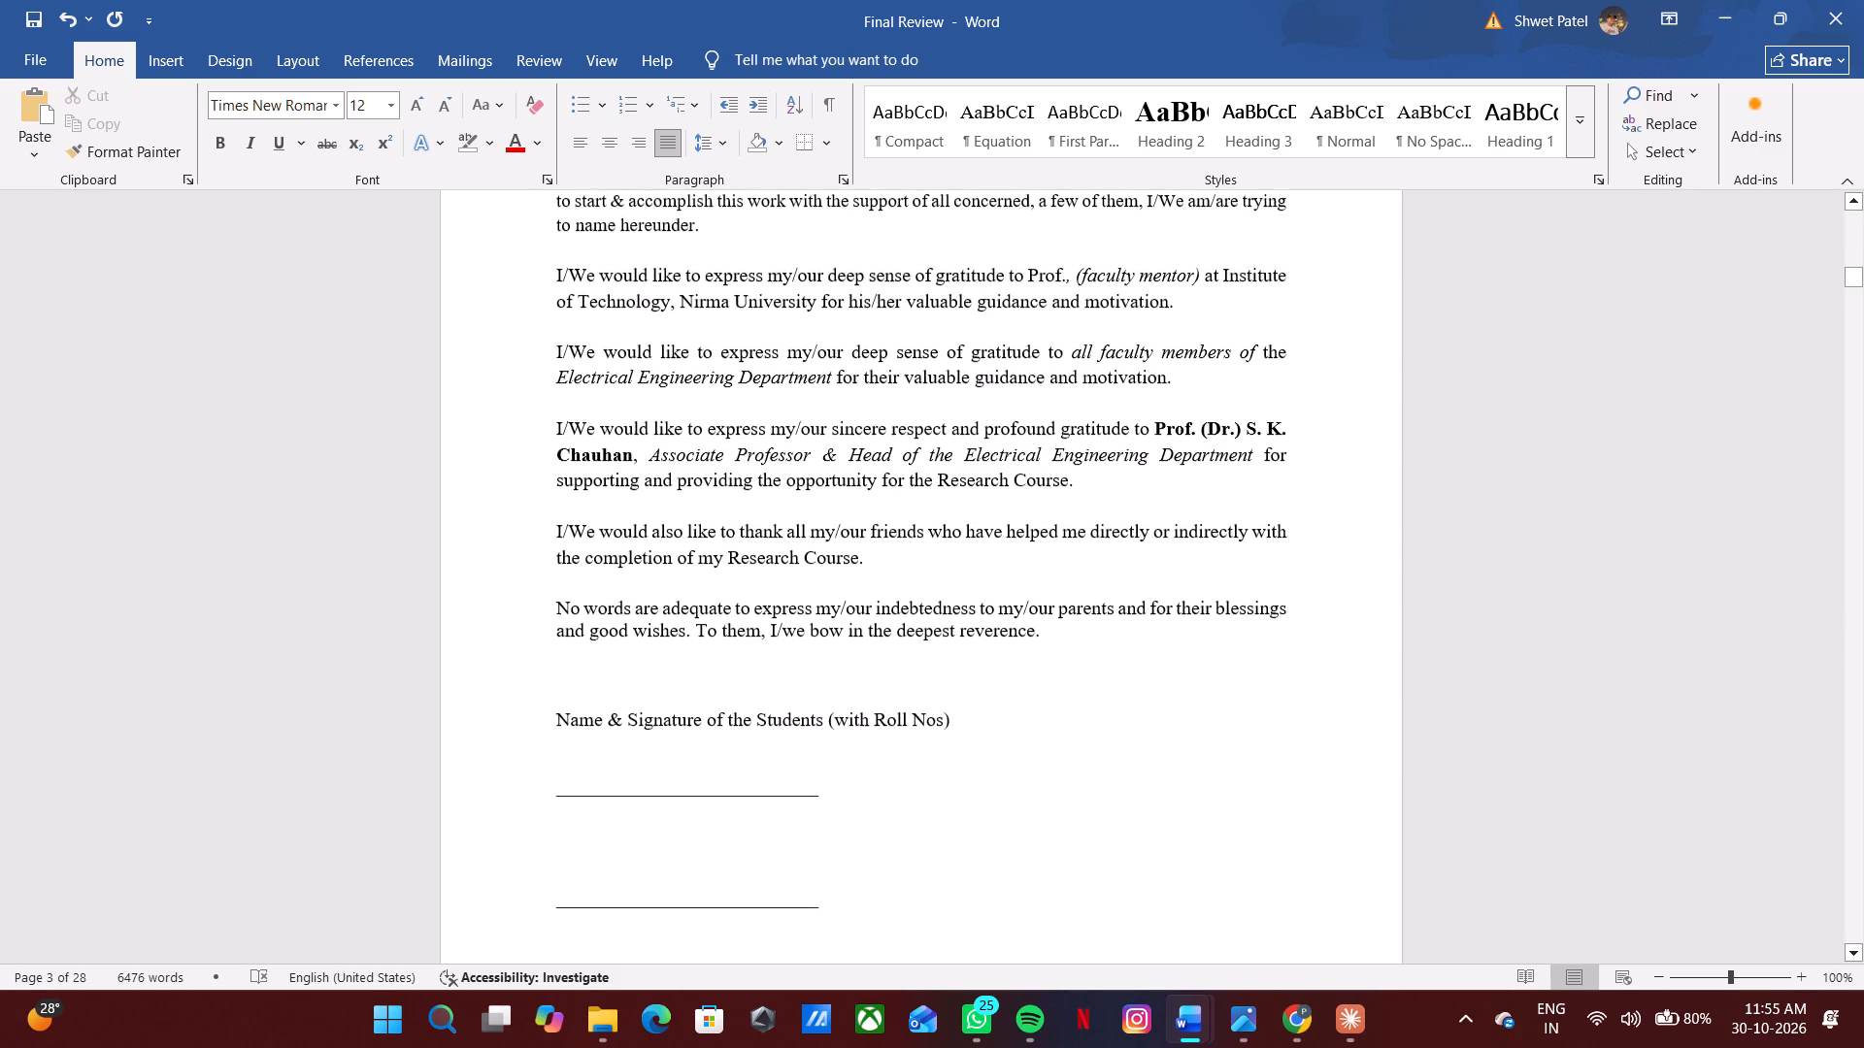
pyautogui.scroll(-2, 950, 834)
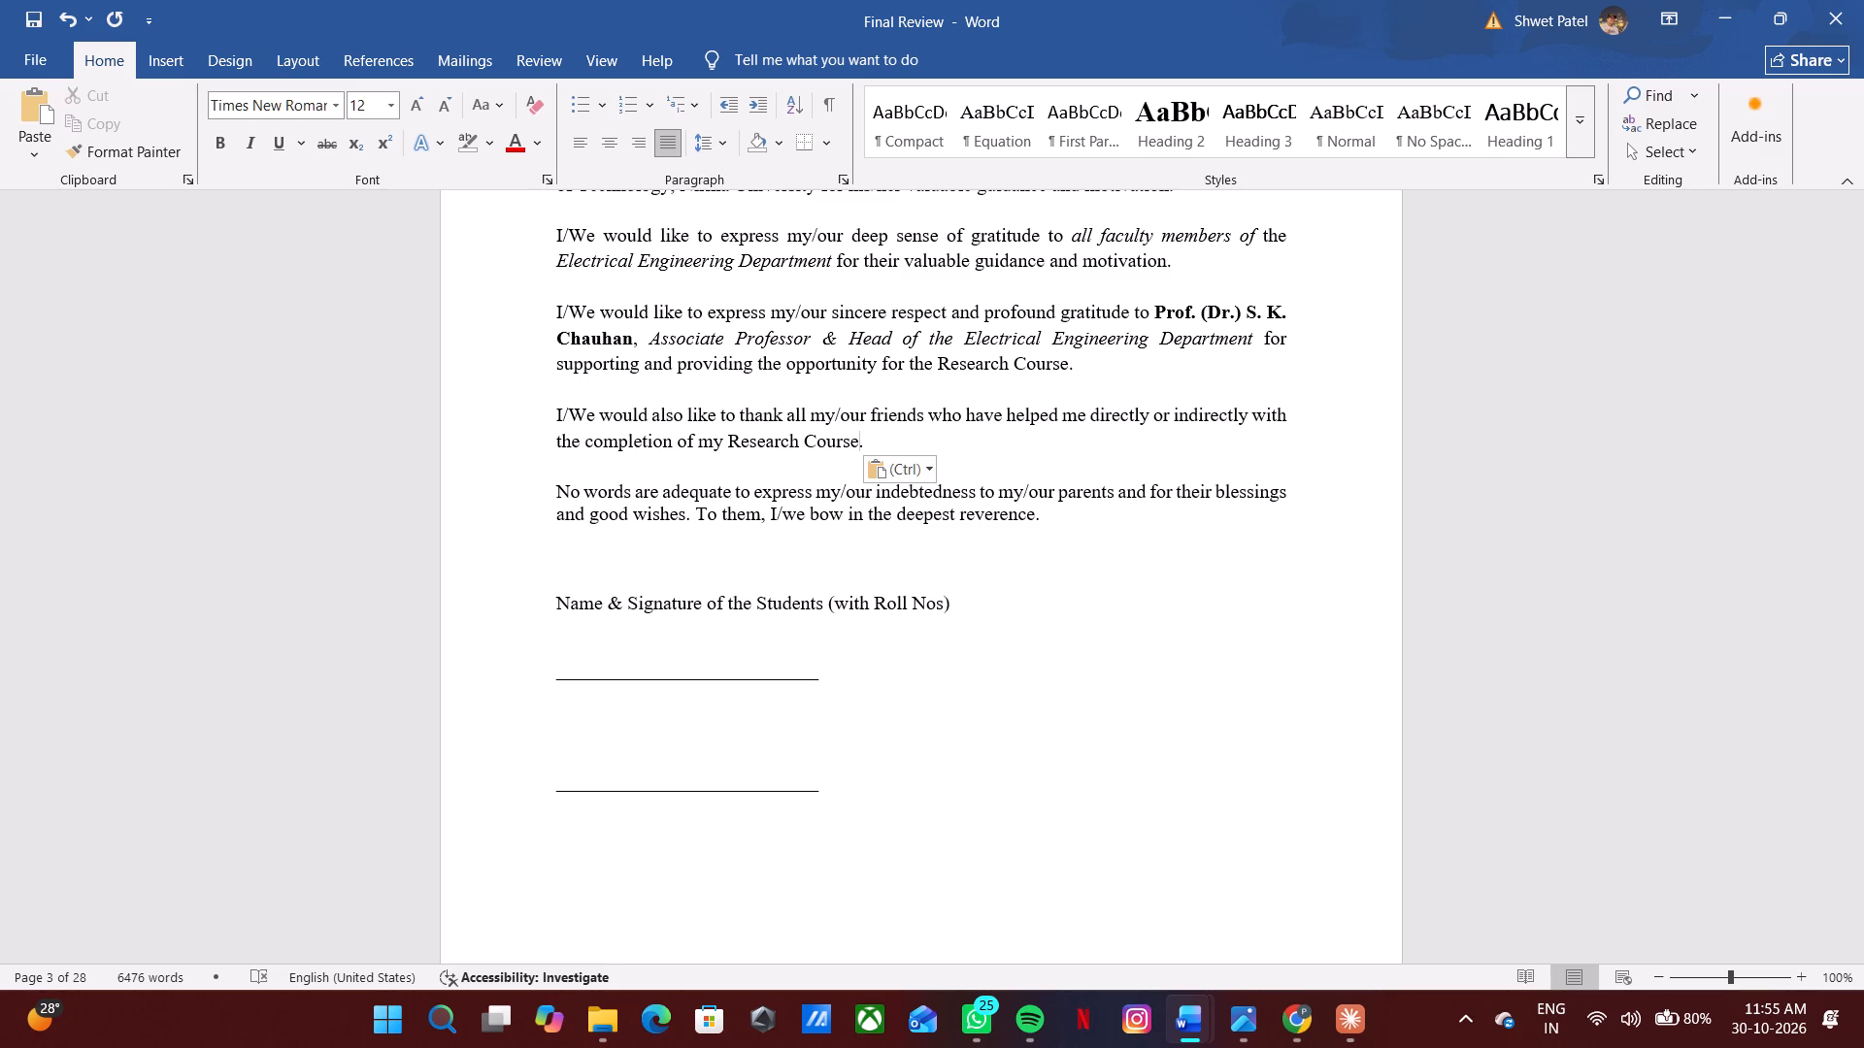
pyautogui.scroll(-5, 840, 698)
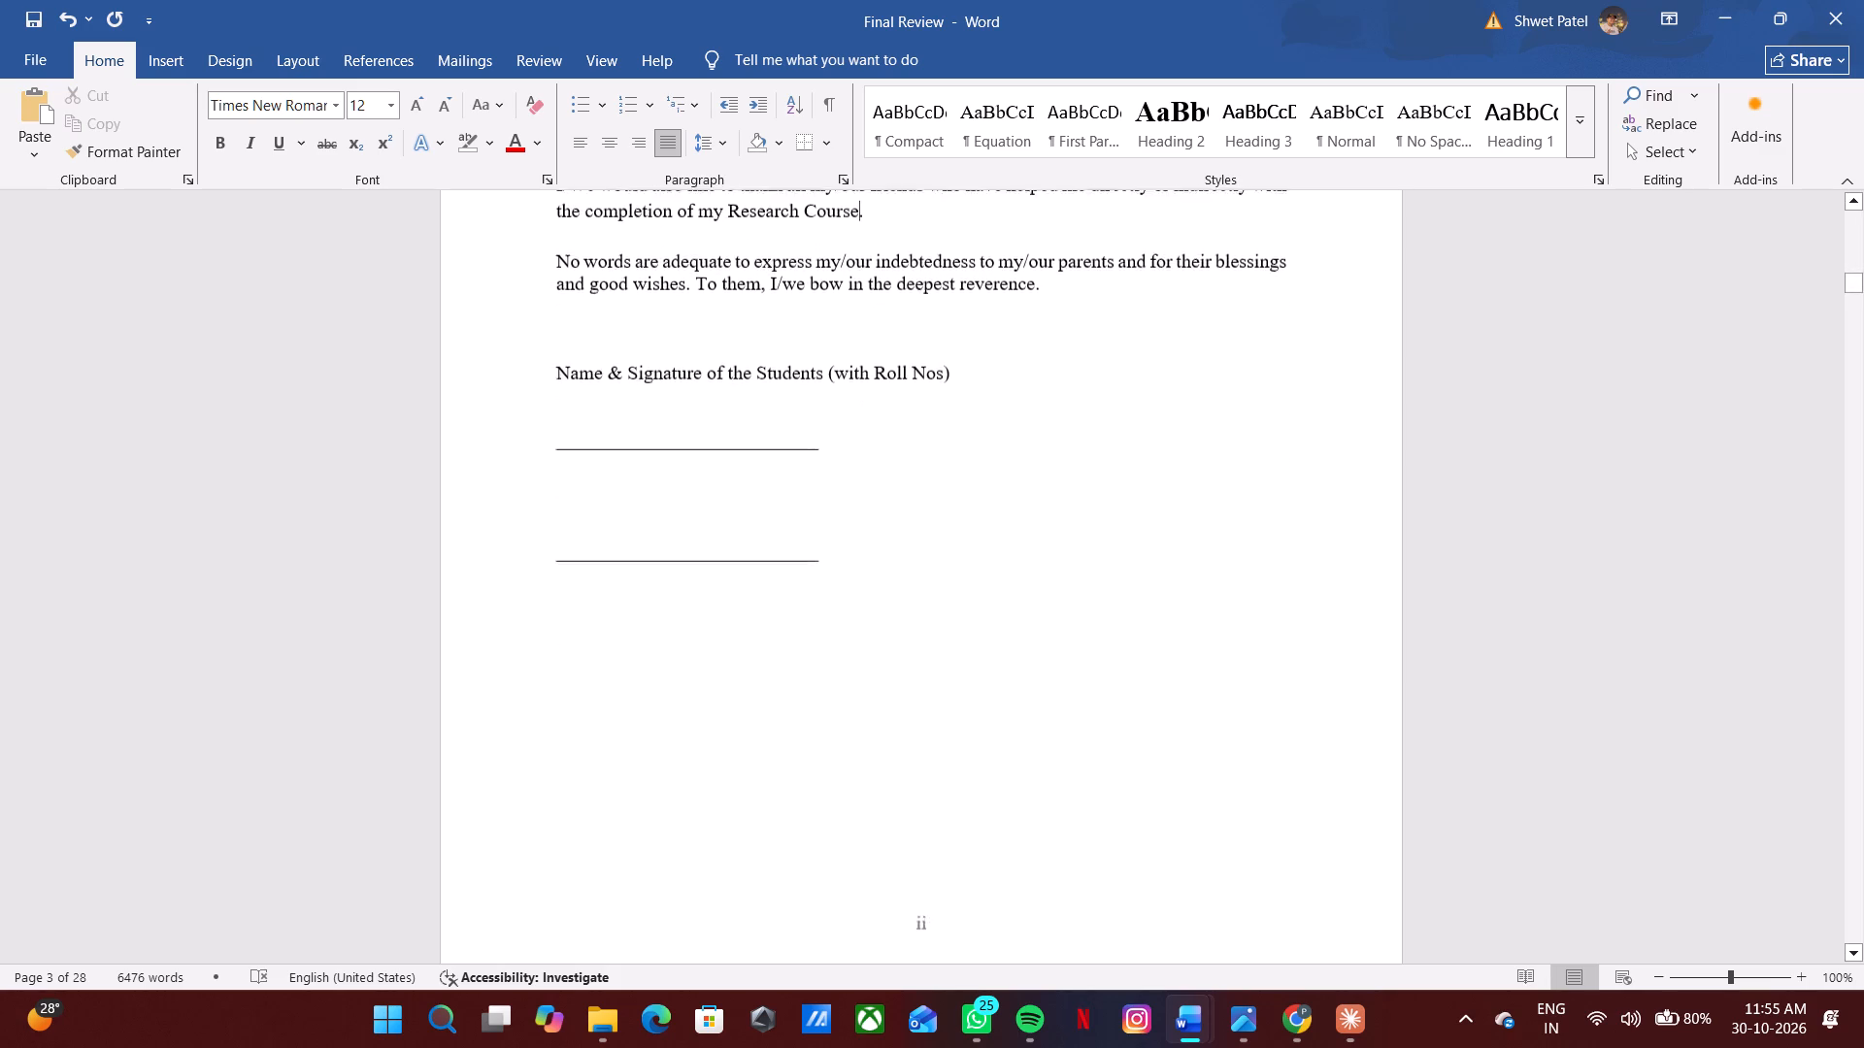
pyautogui.scroll(-9, 827, 717)
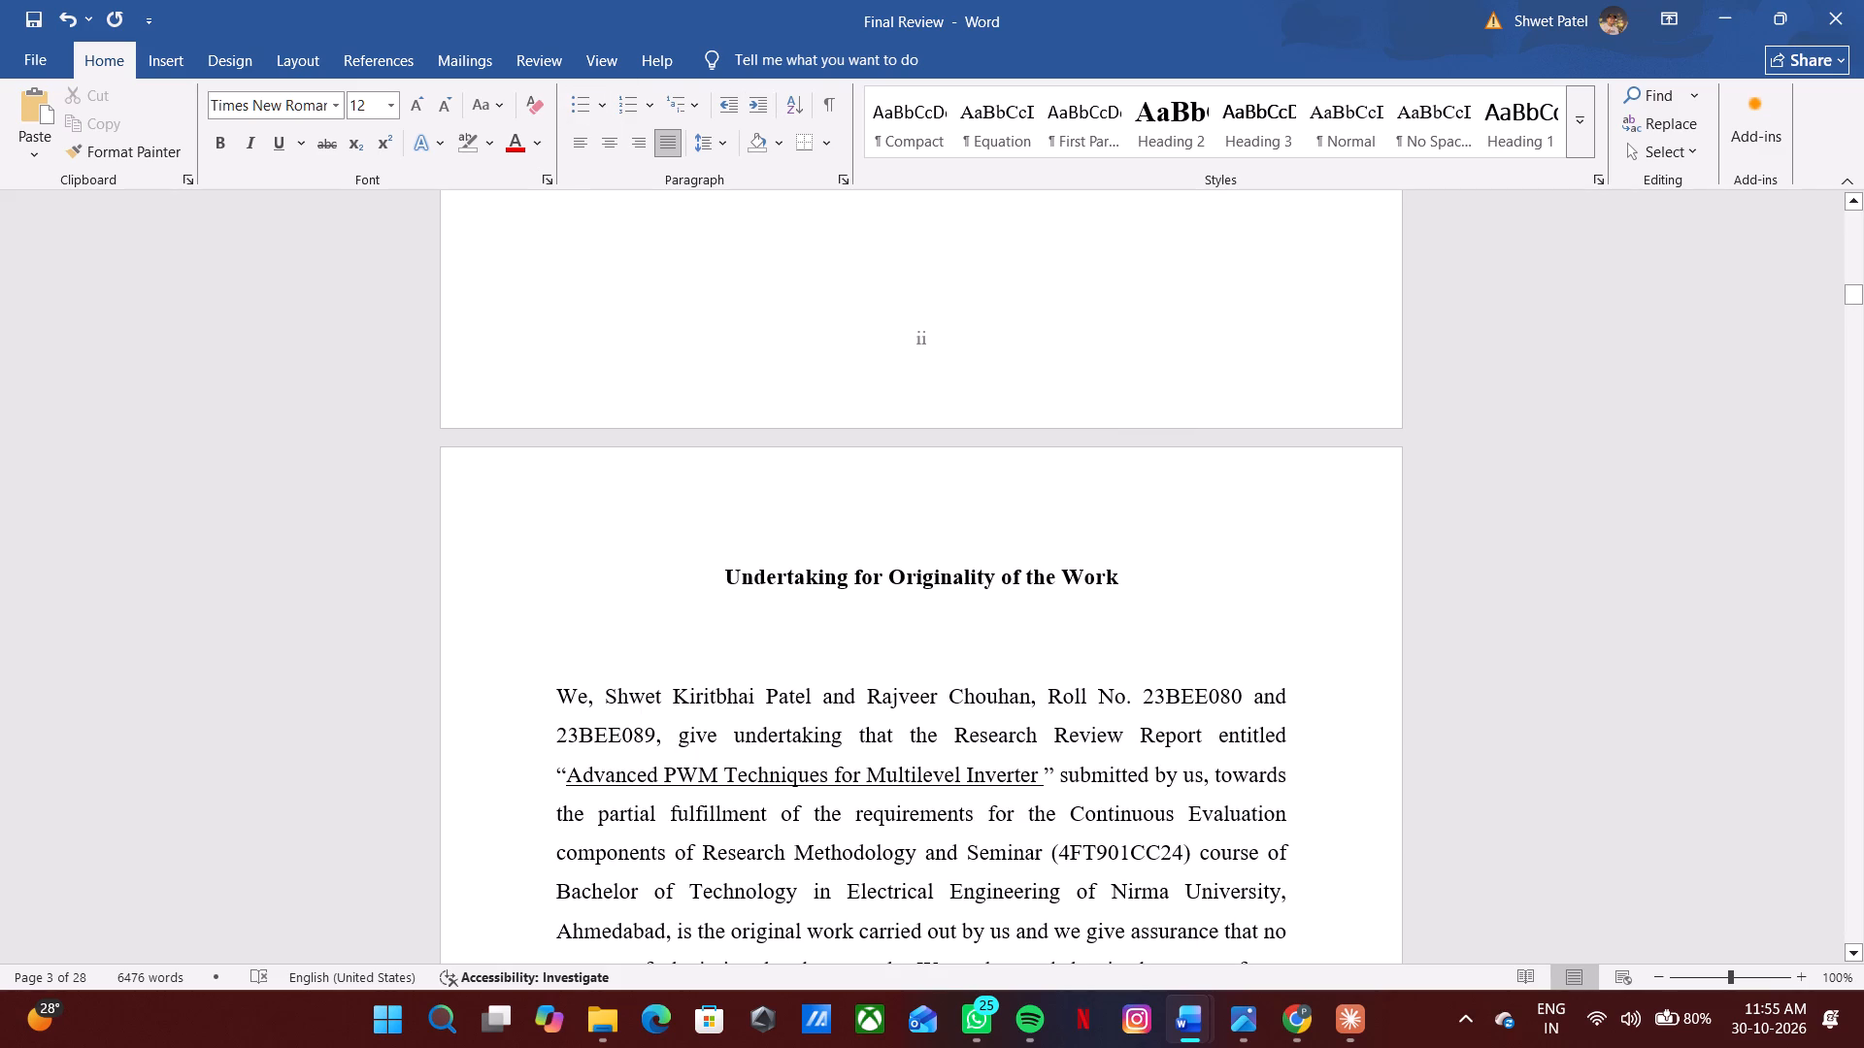
pyautogui.scroll(4, 816, 562)
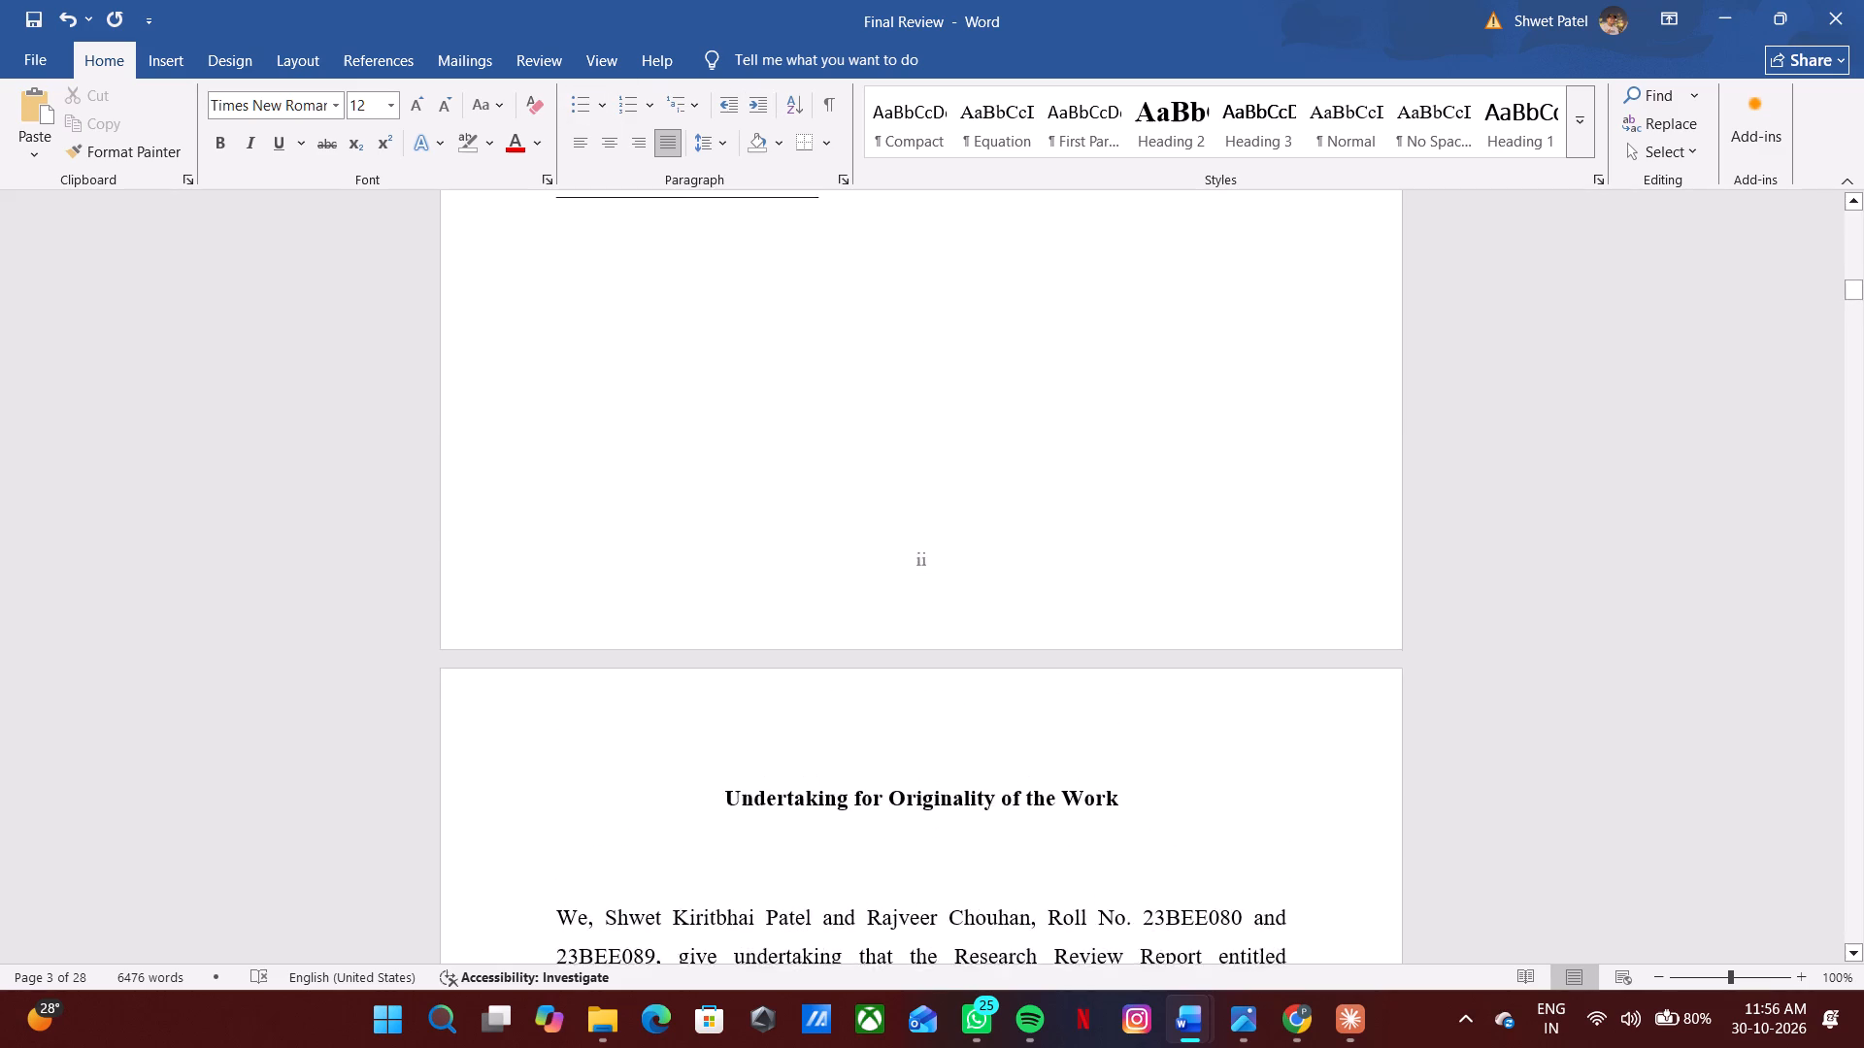
pyautogui.scroll(-4, 801, 551)
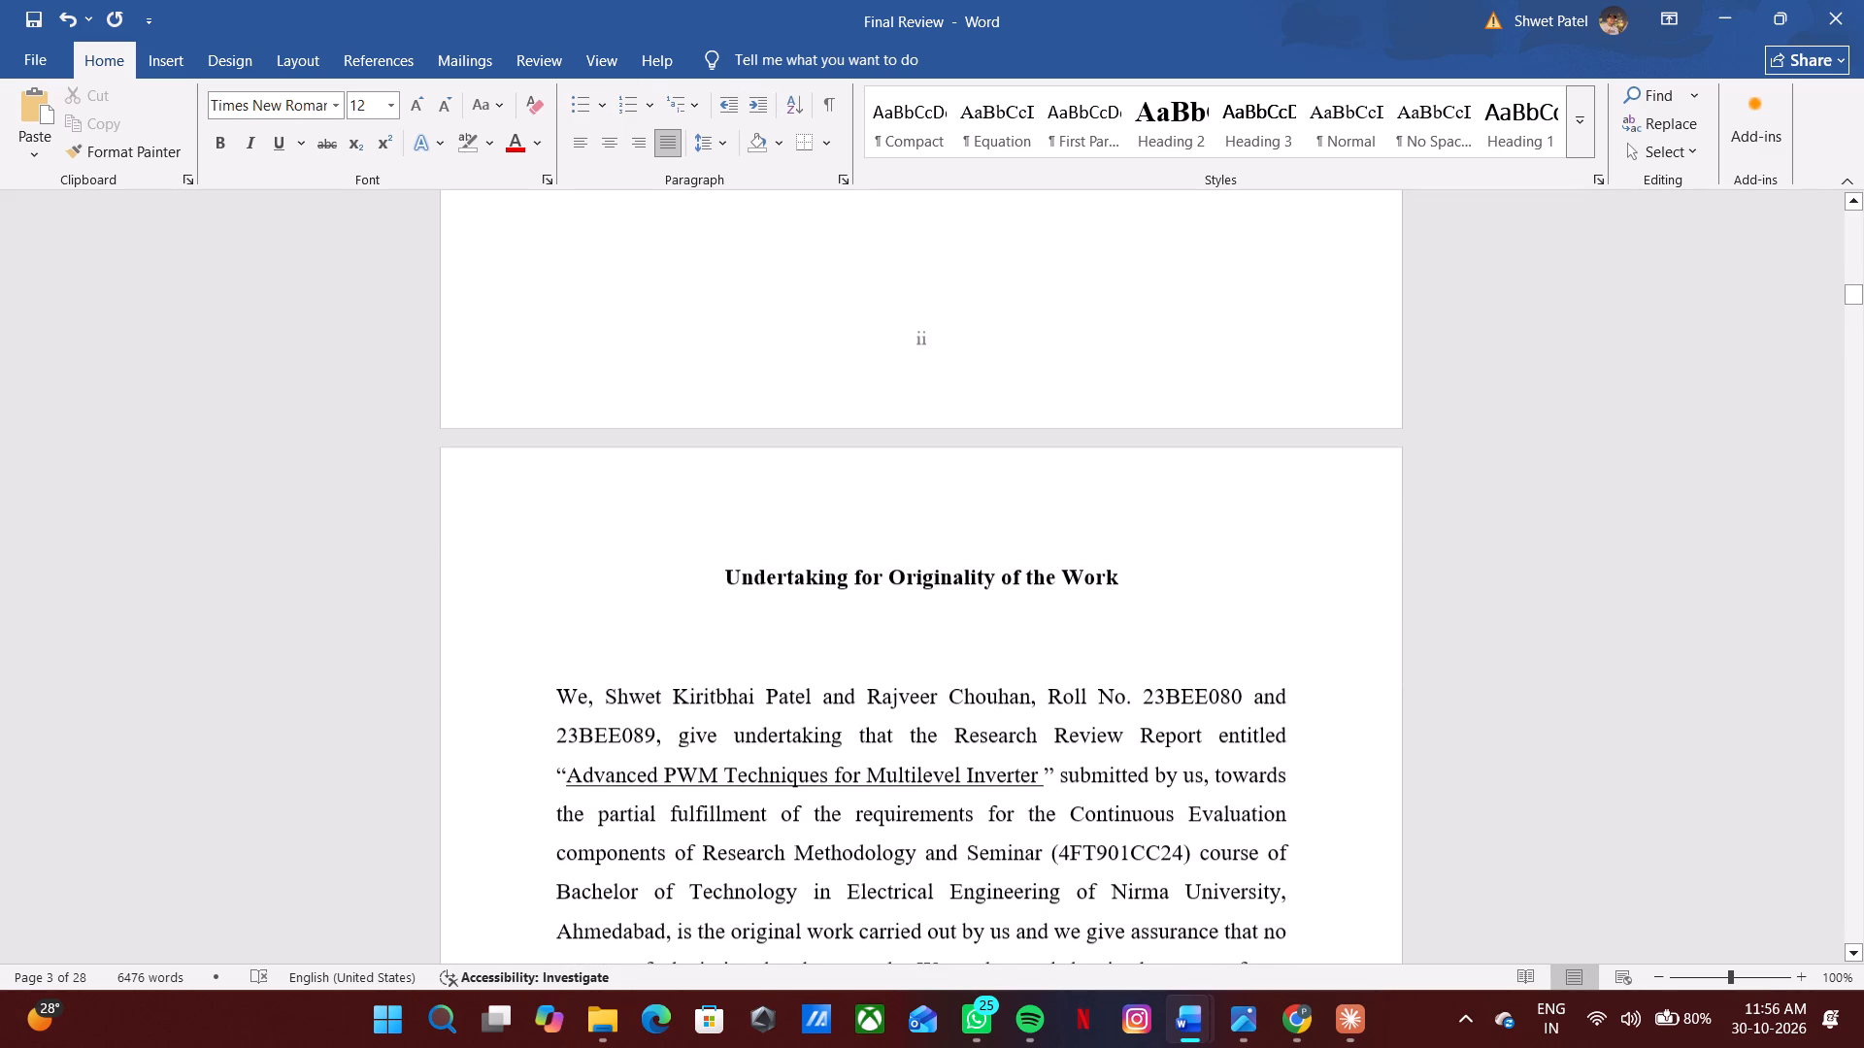
pyautogui.moveTo(1043, 780); pyautogui.dragTo(1010, 780)
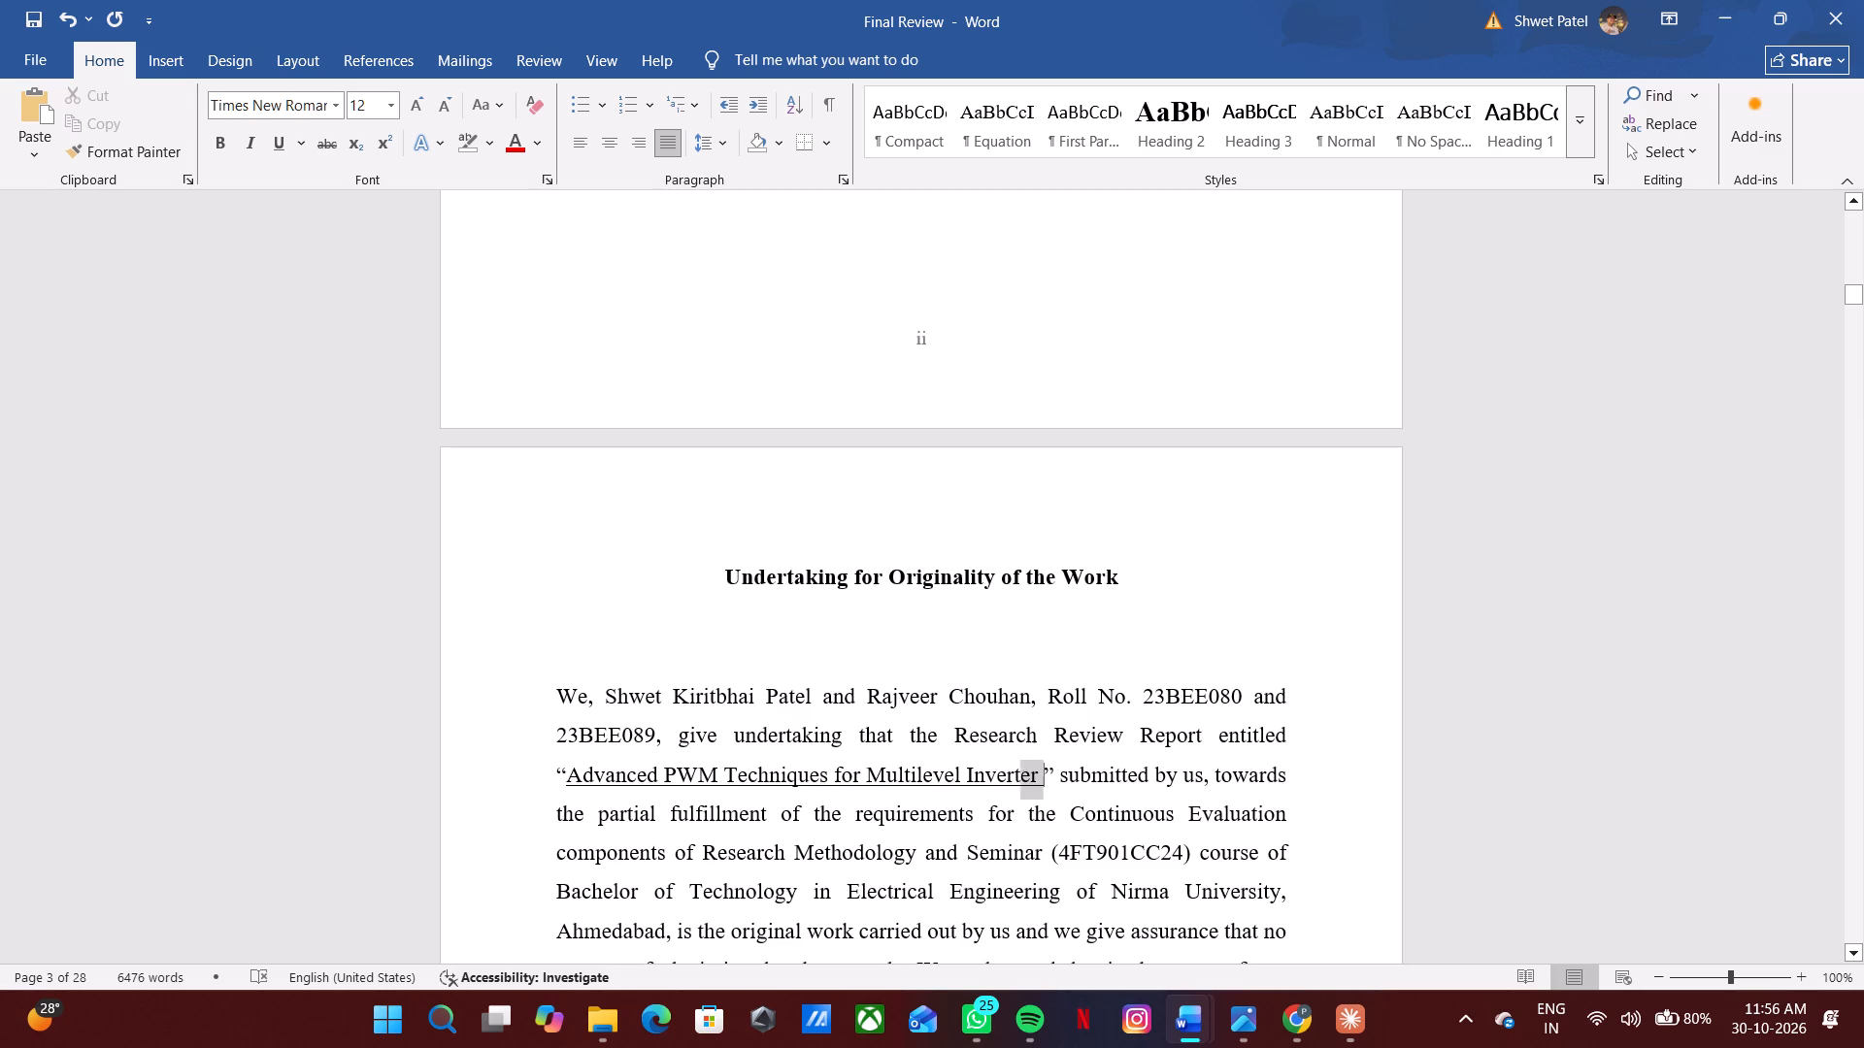
pyautogui.moveTo(1010, 780); pyautogui.dragTo(616, 782)
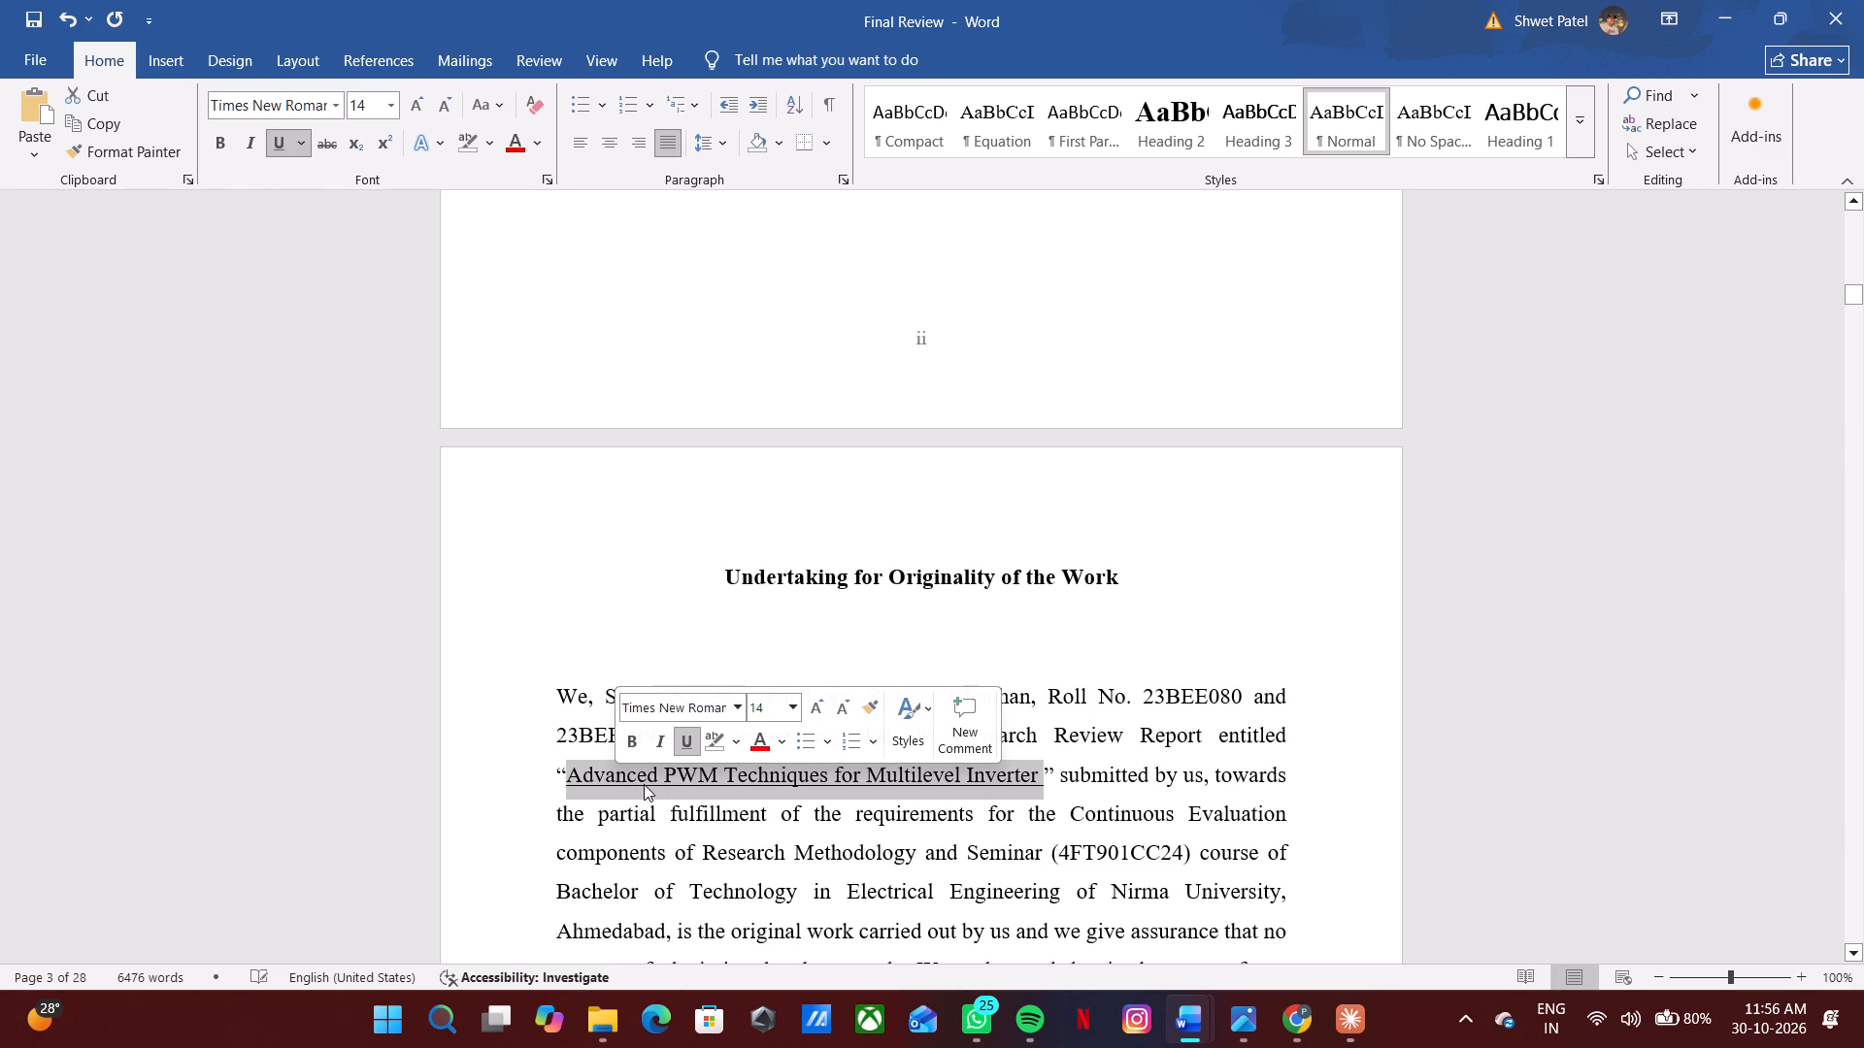
pyautogui.press('BackSpace')
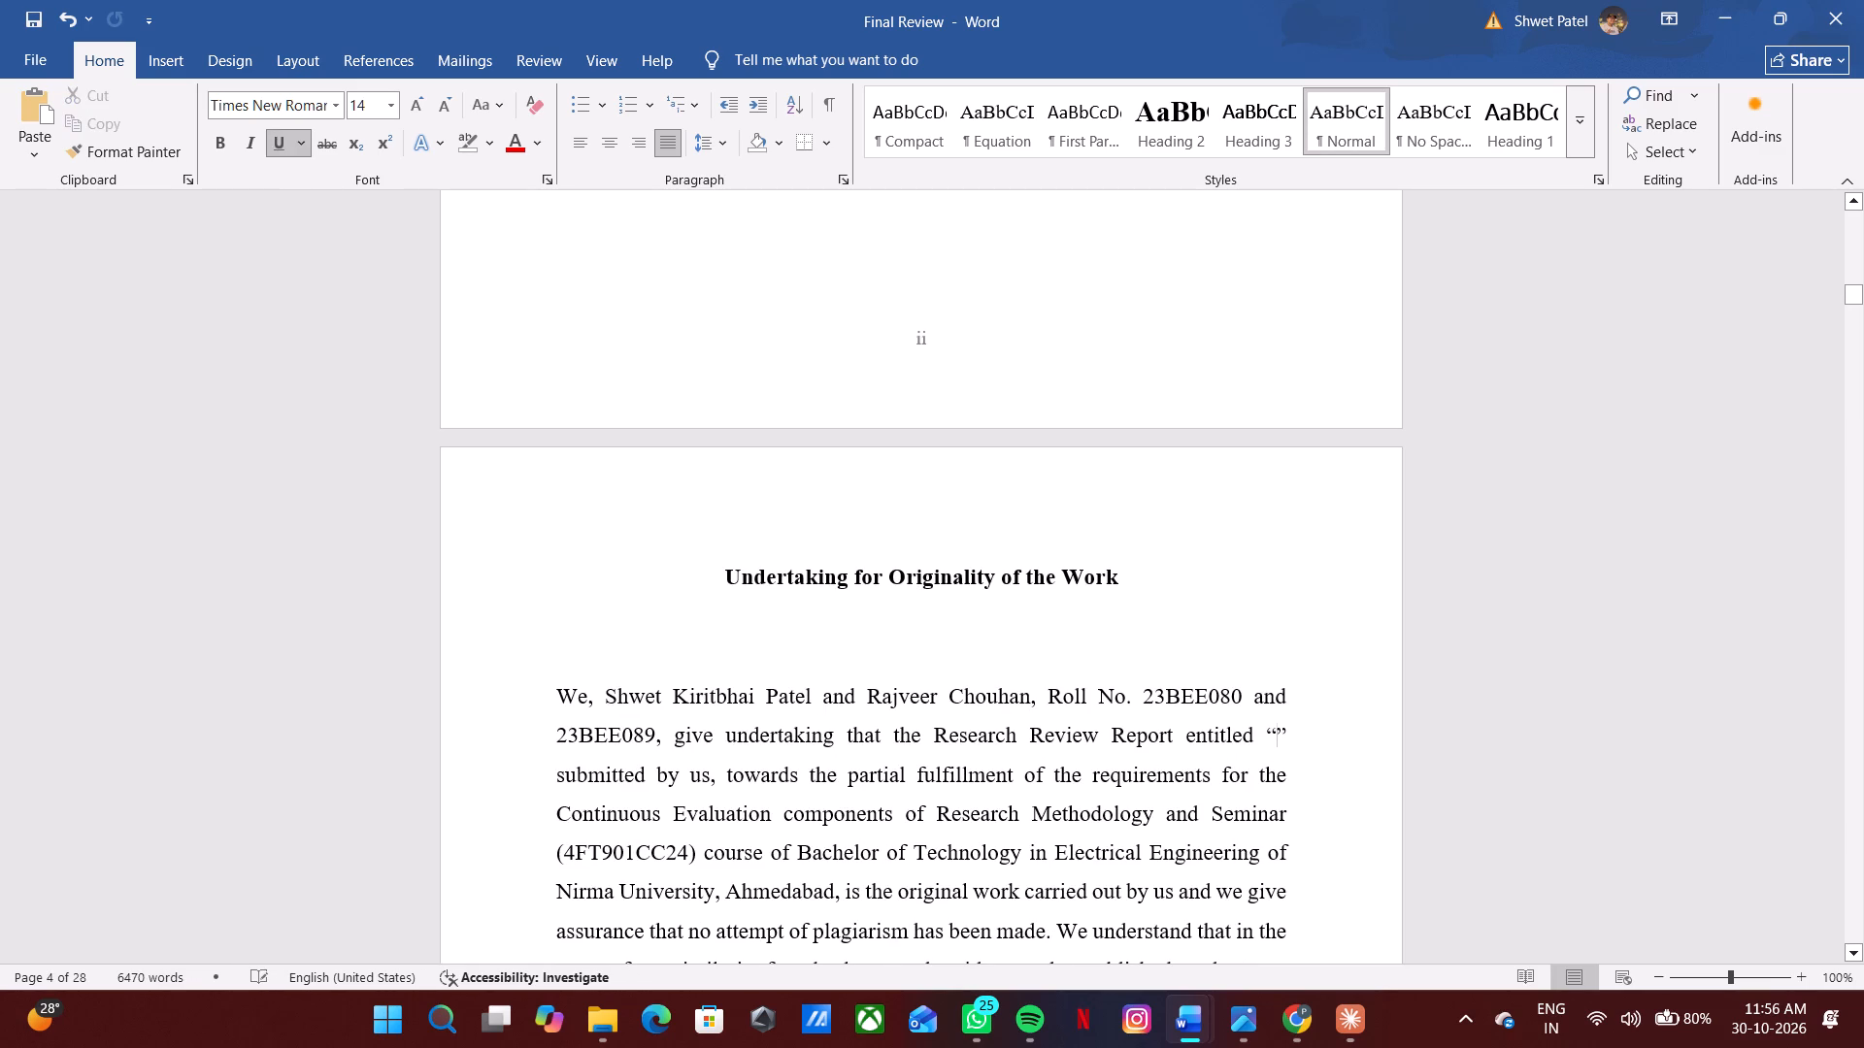
pyautogui.press('super+v')
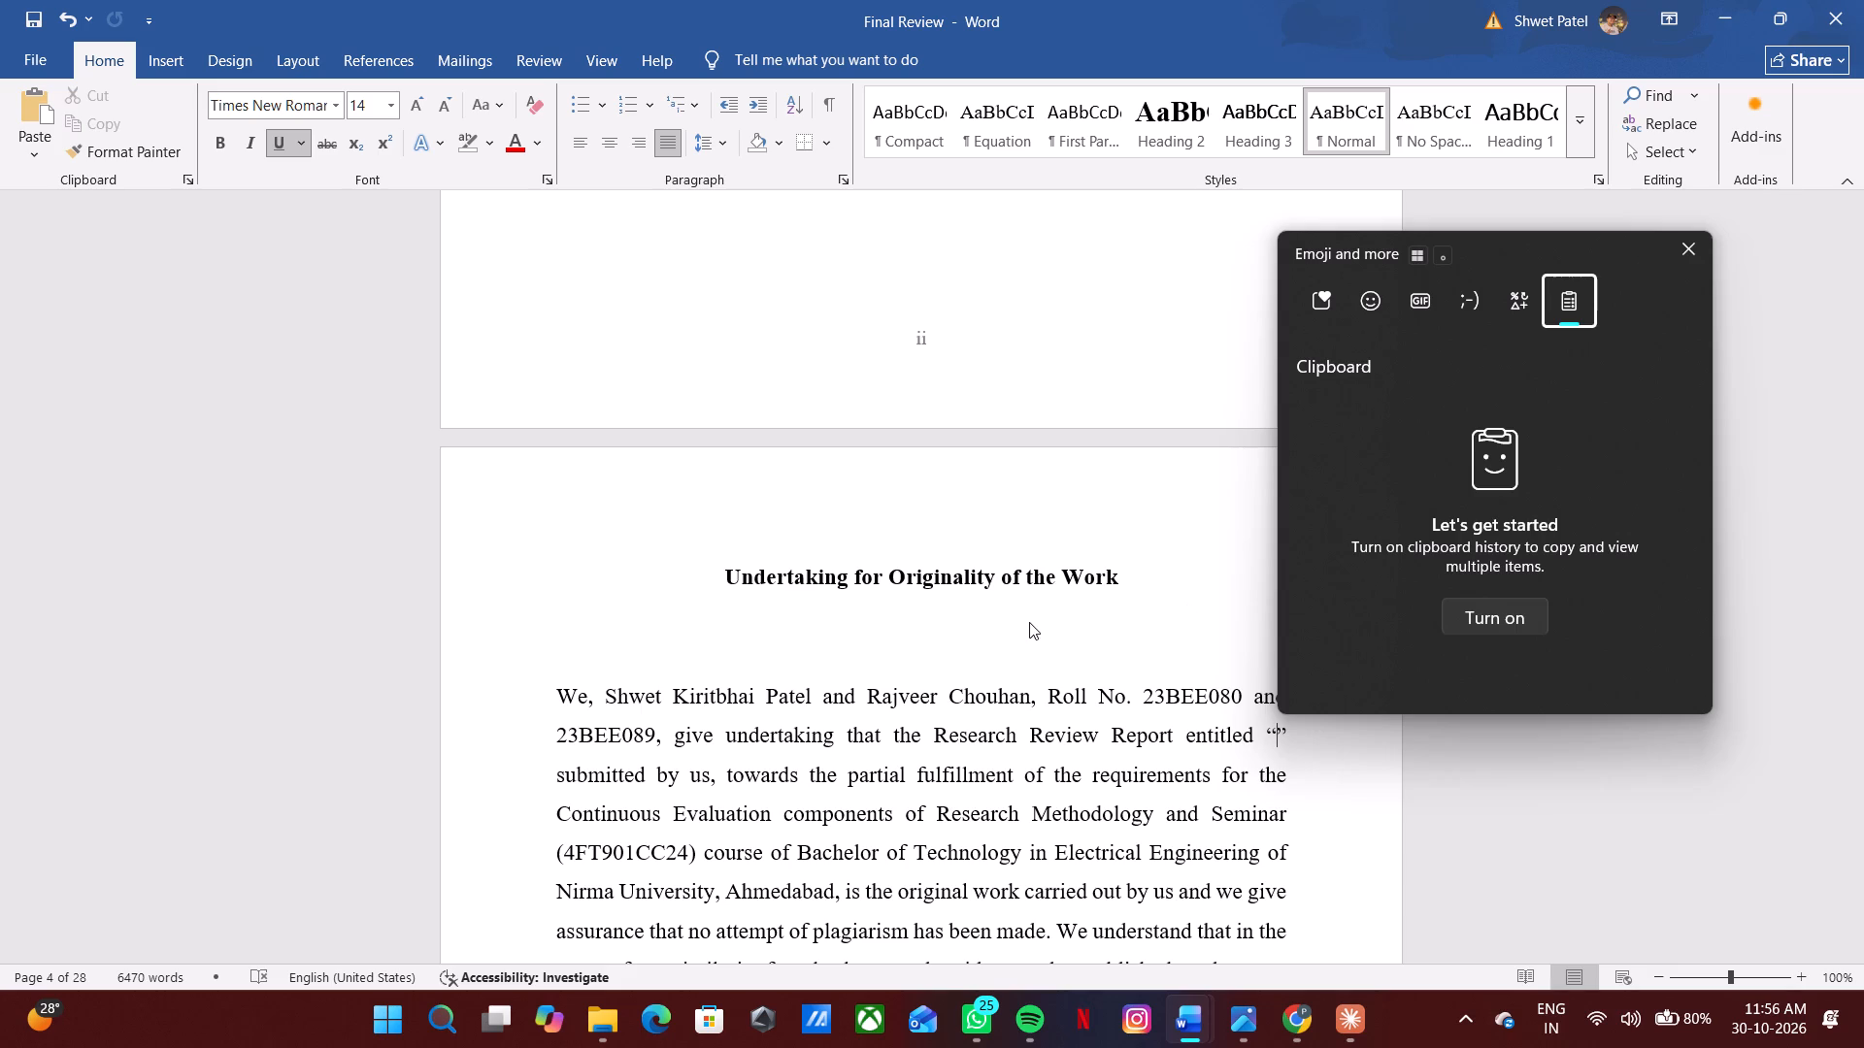
pyautogui.click(1024, 631)
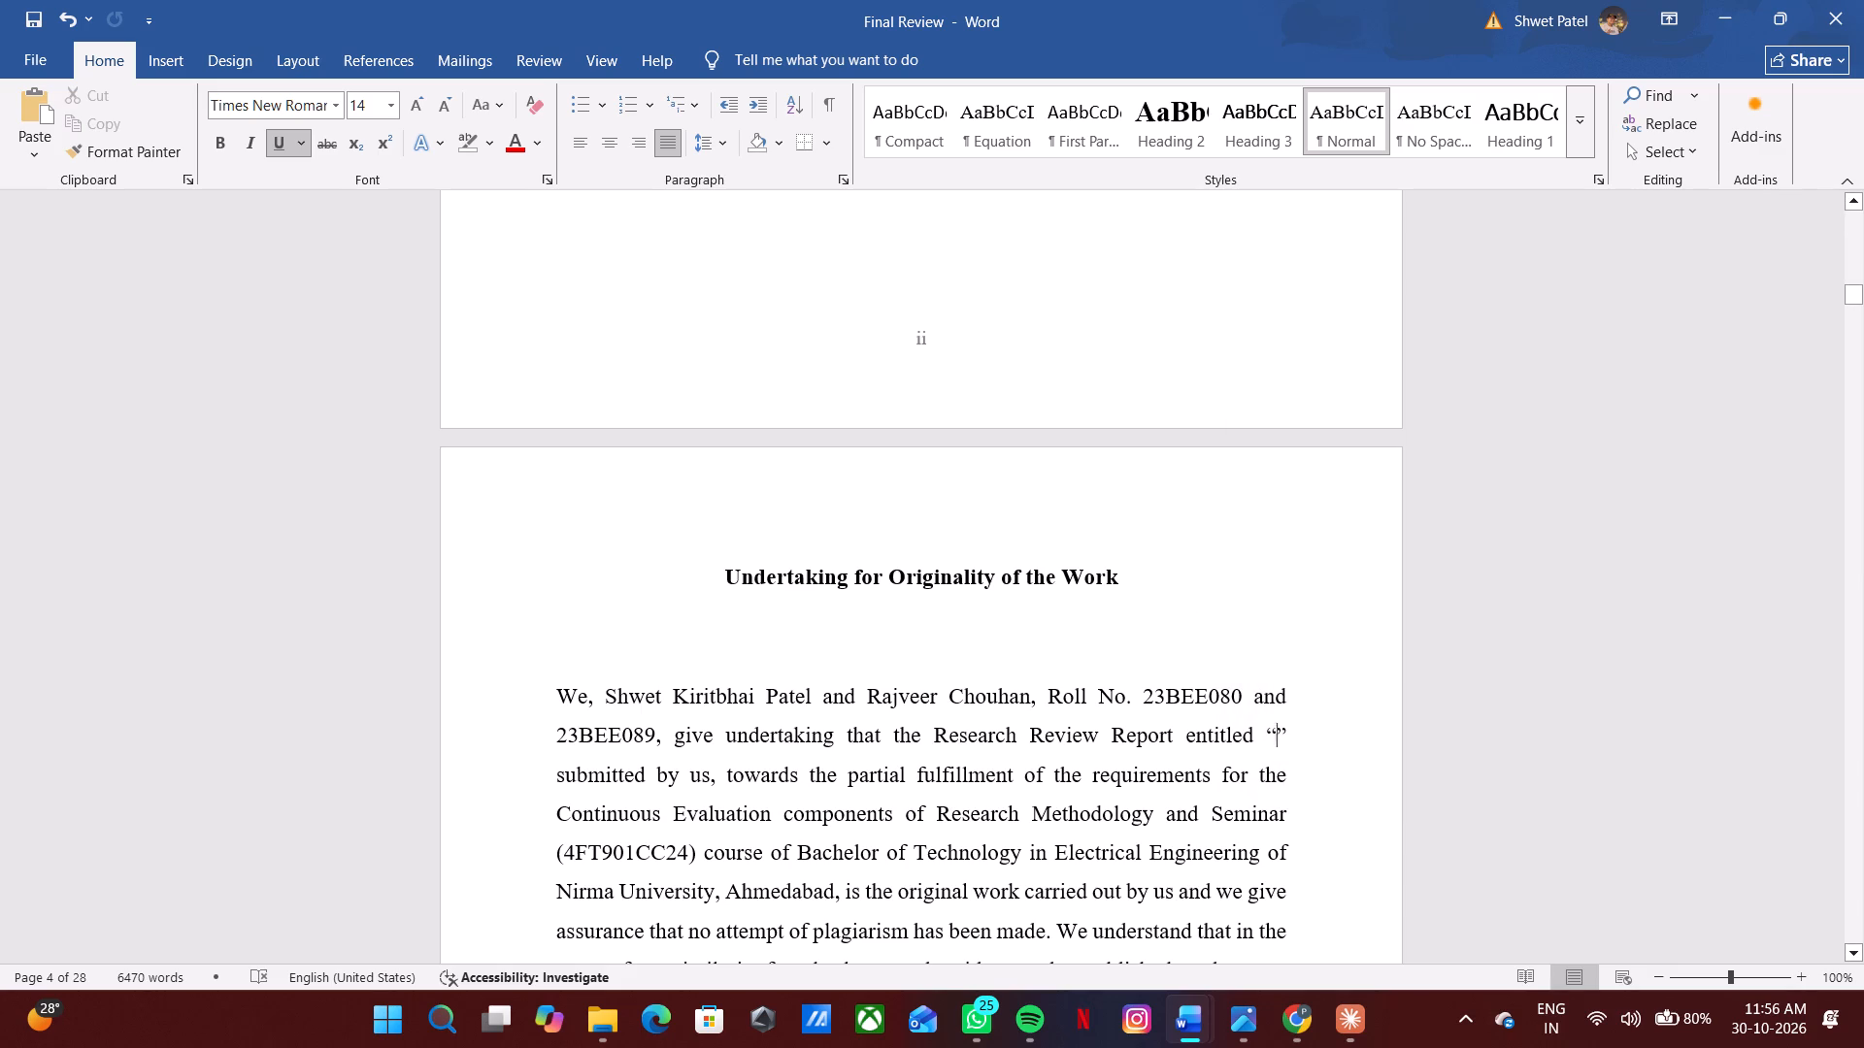
# Copy "Comparative Study of Advance PWM Schemes for Inverter" from the Certificate and paste it between the Undertaking paragraph's empty quotation marks.
pyautogui.scroll(5, 1052, 763)
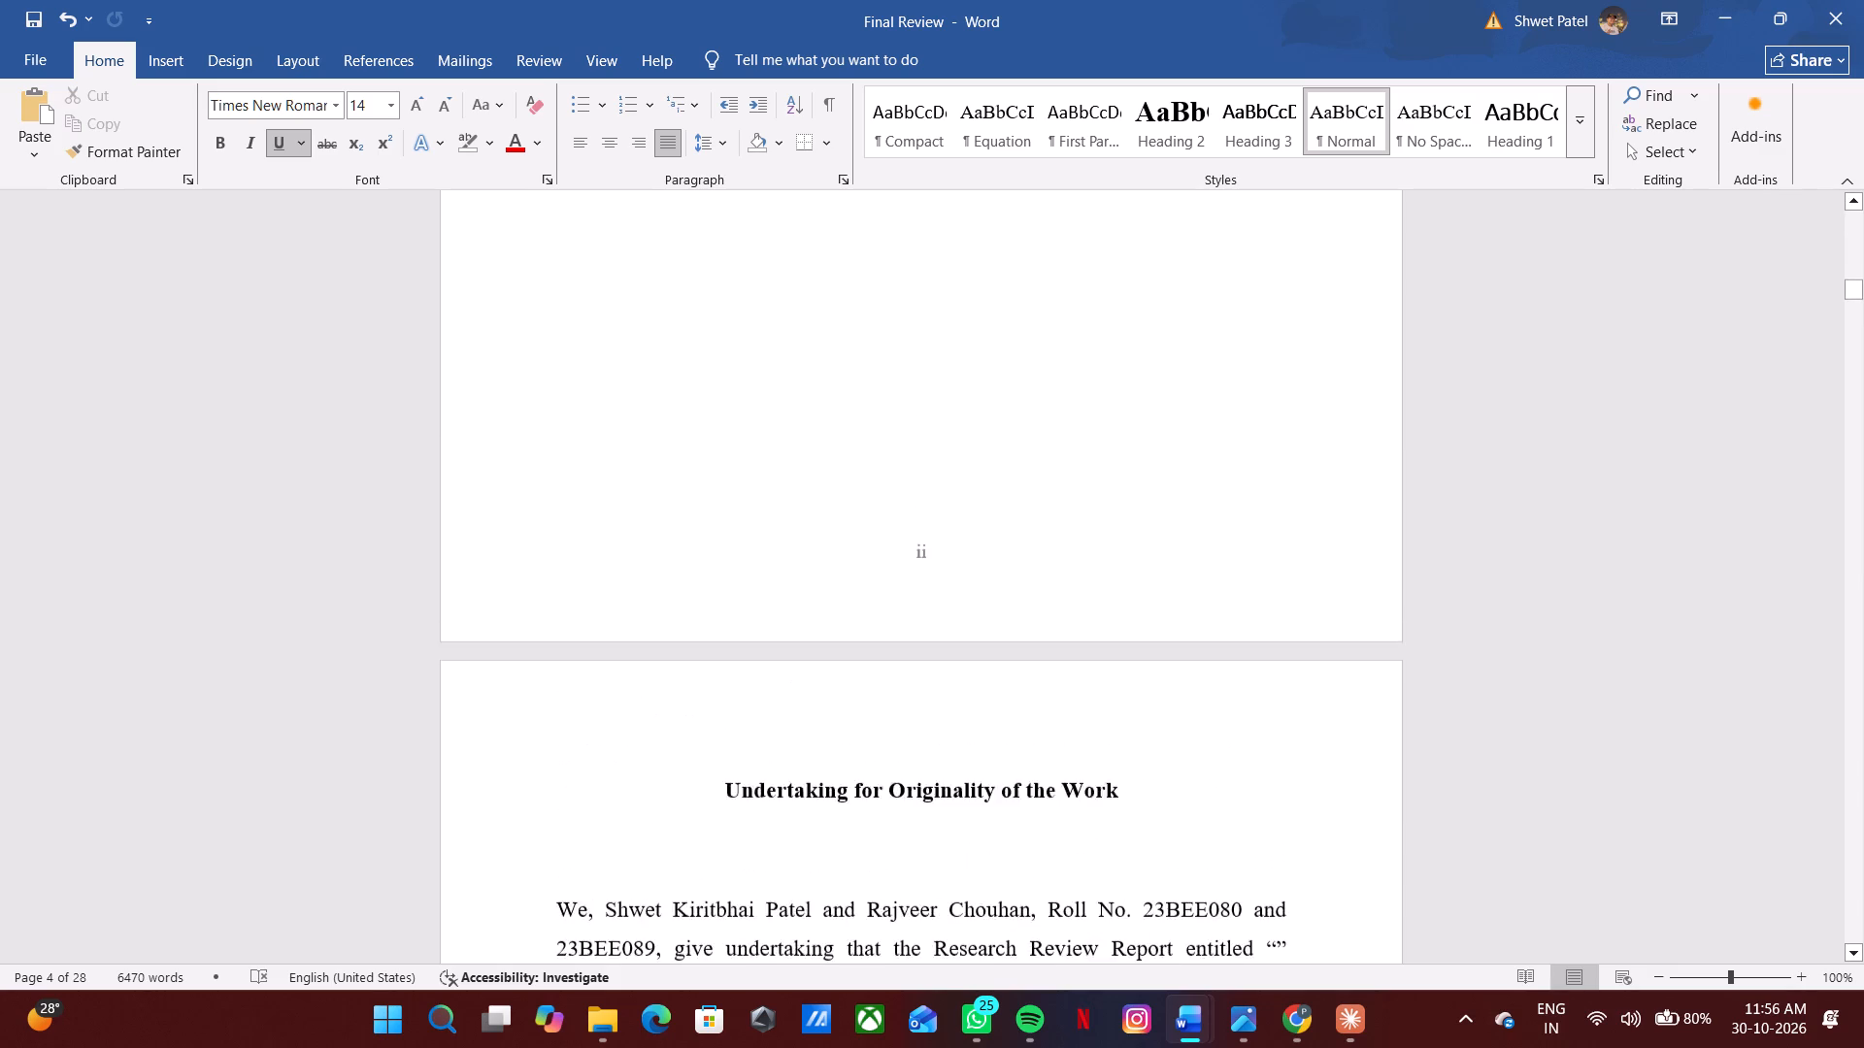
pyautogui.scroll(11, 1052, 759)
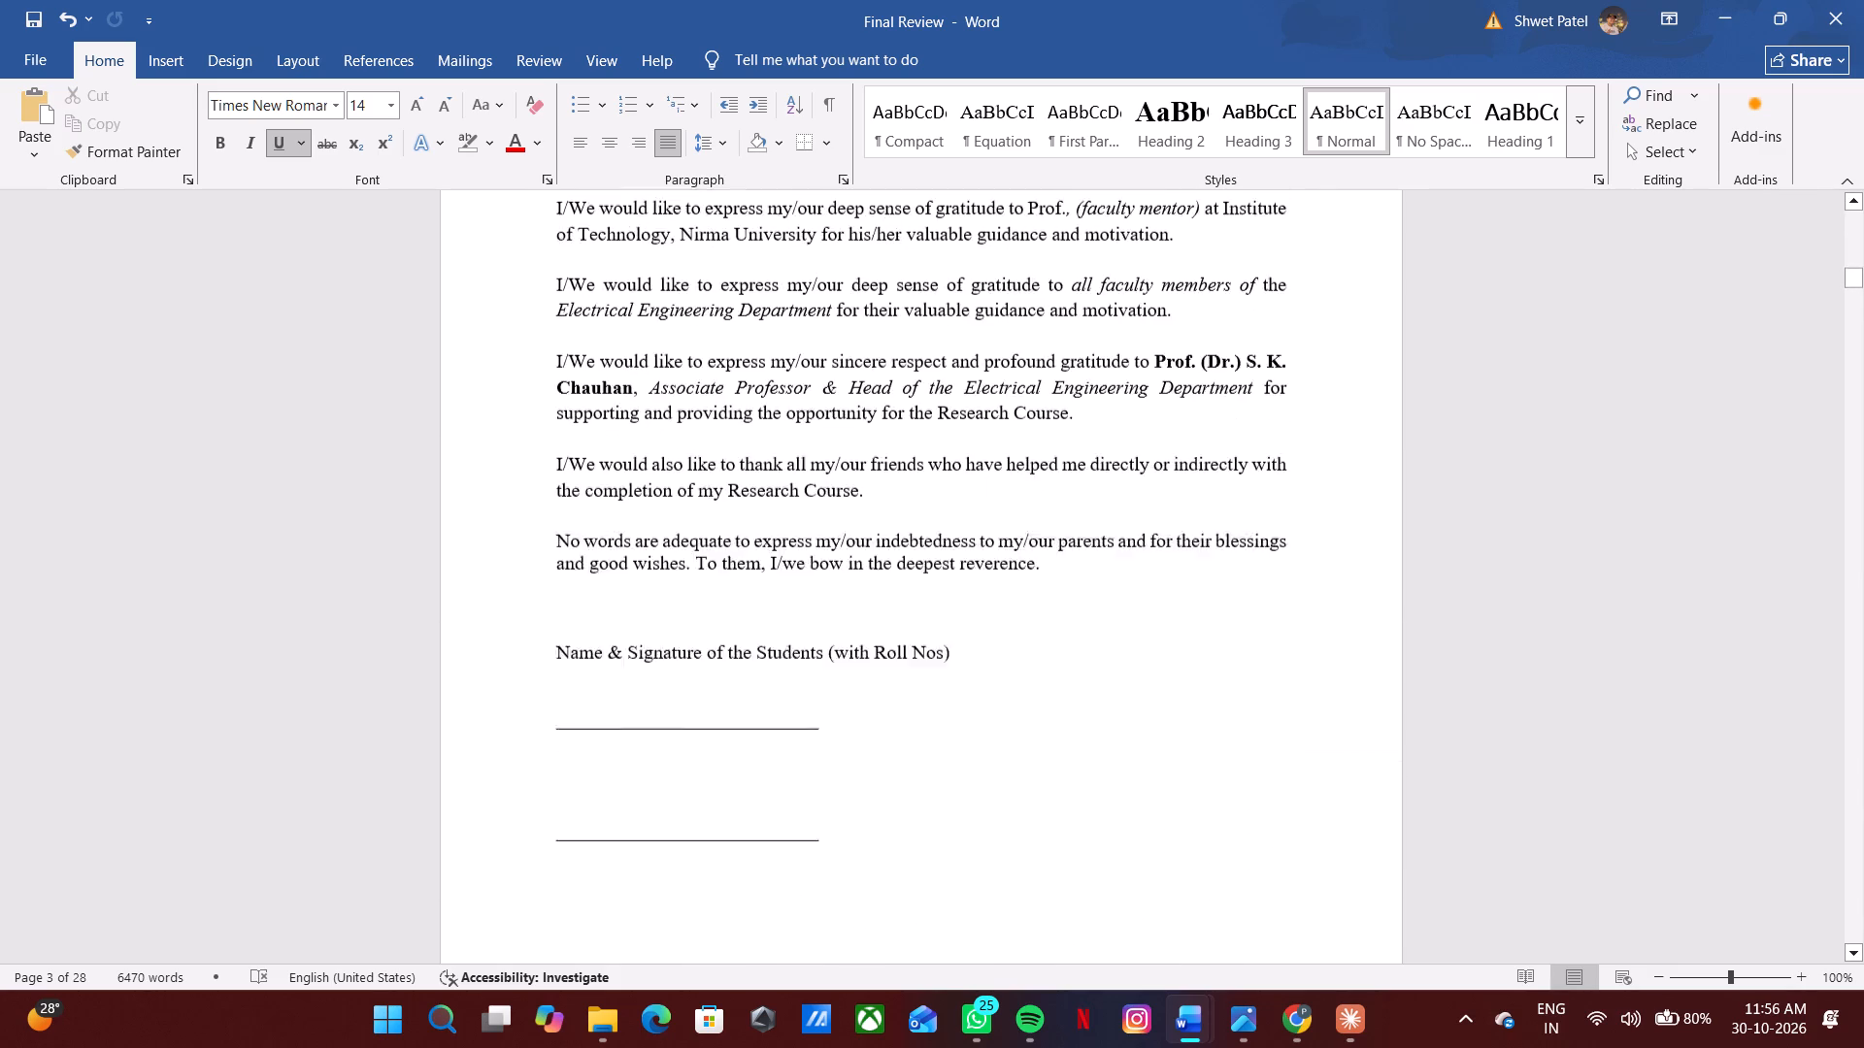
pyautogui.scroll(17, 1050, 687)
pyautogui.scroll(4, 1030, 808)
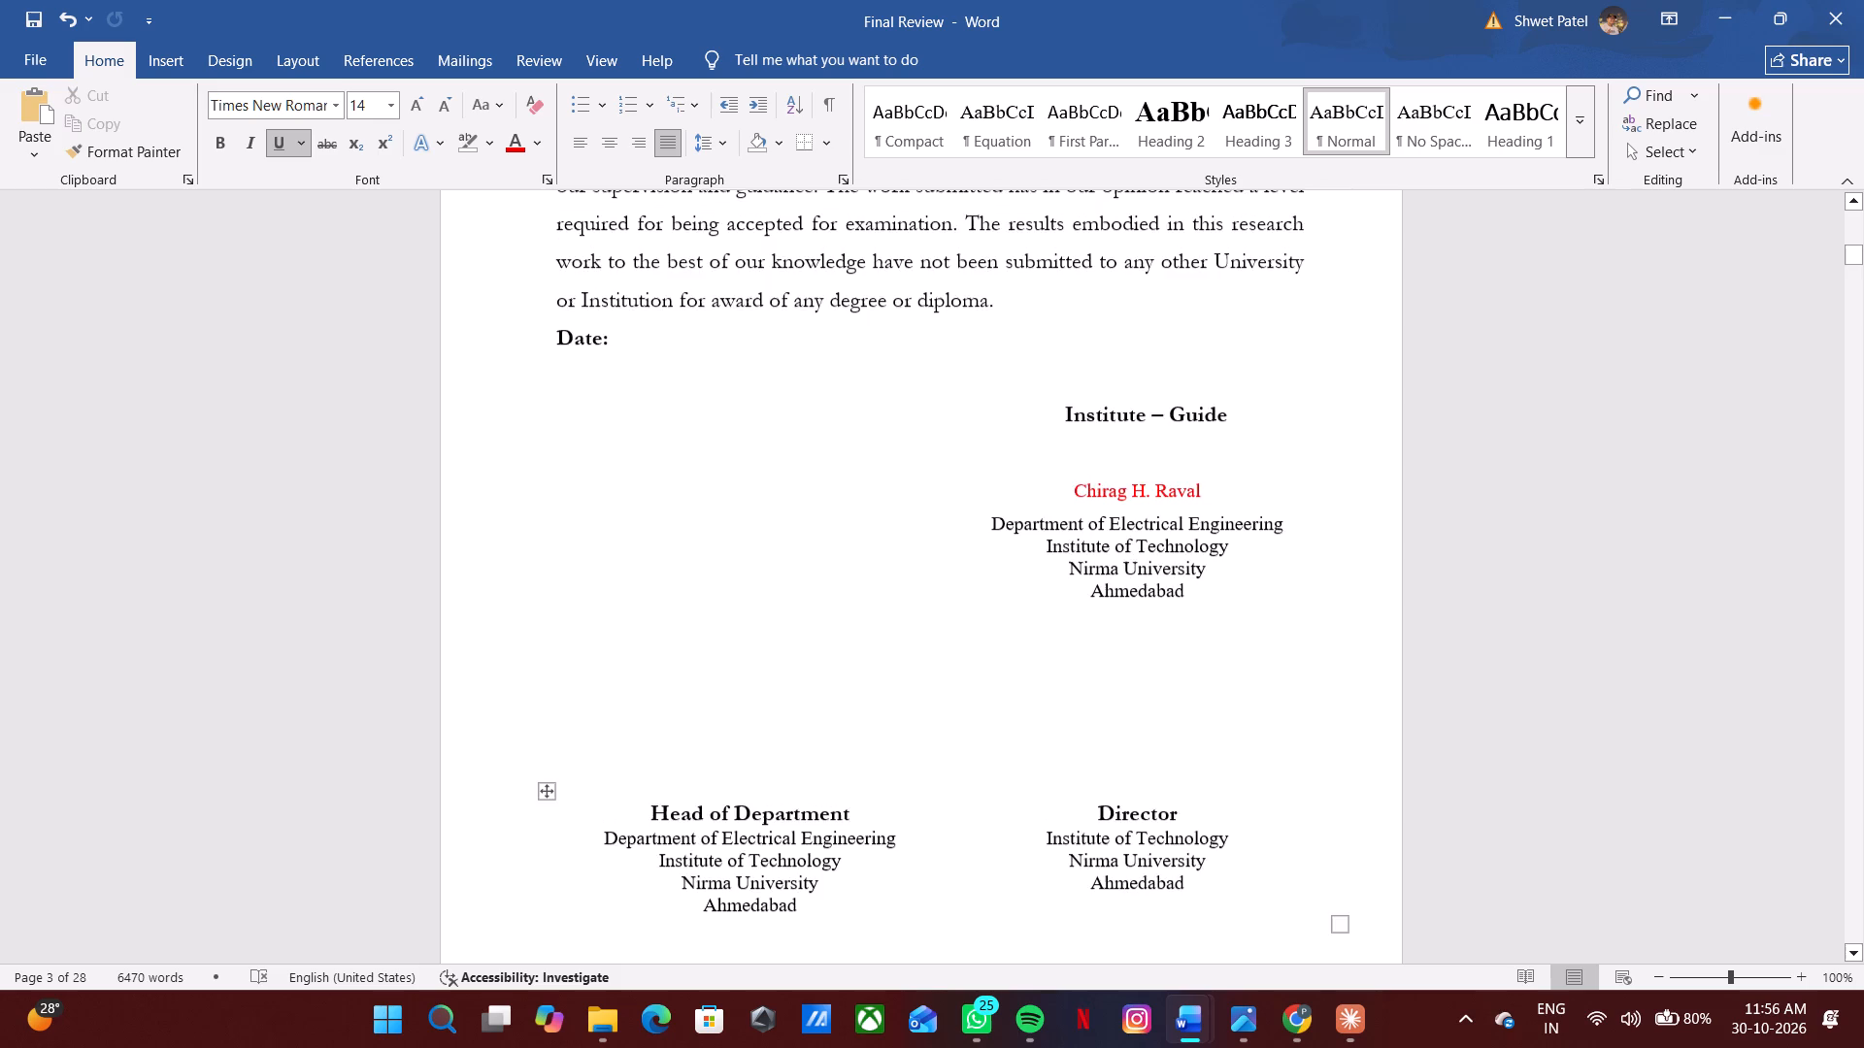
pyautogui.scroll(8, 1023, 832)
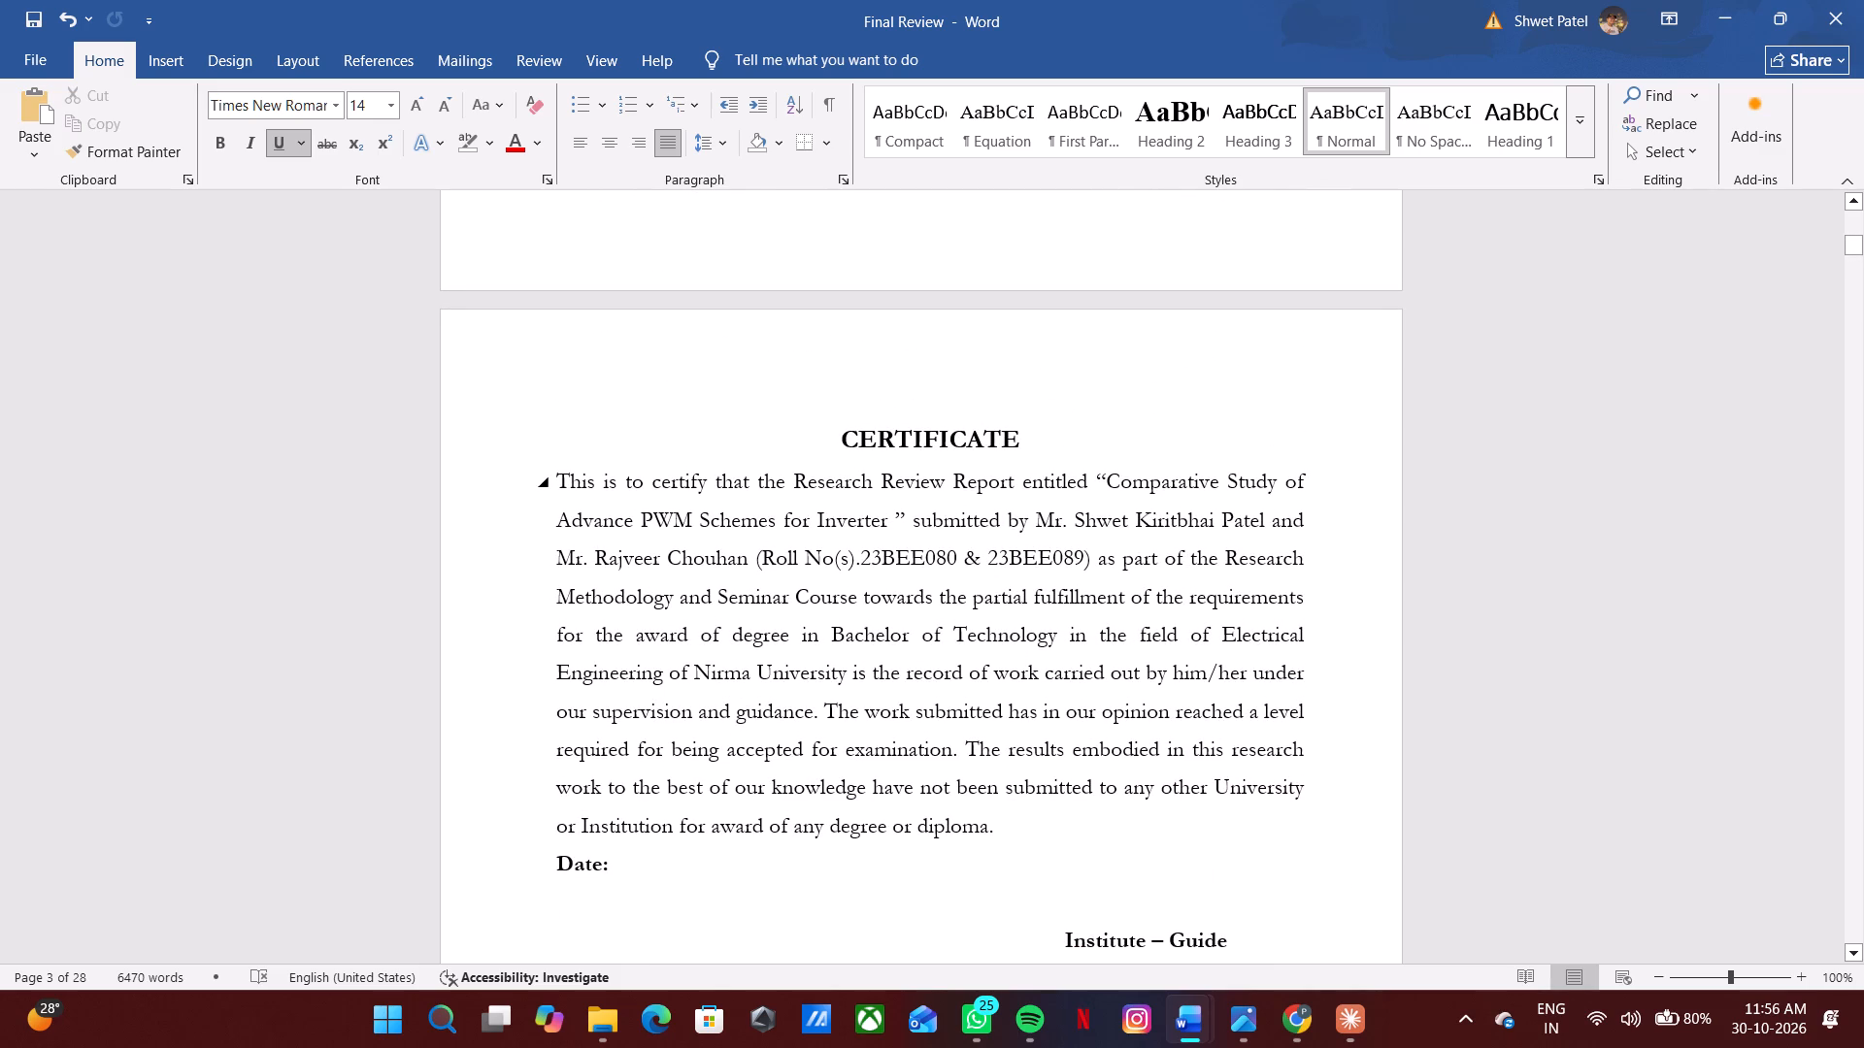
pyautogui.moveTo(1110, 478); pyautogui.dragTo(874, 535)
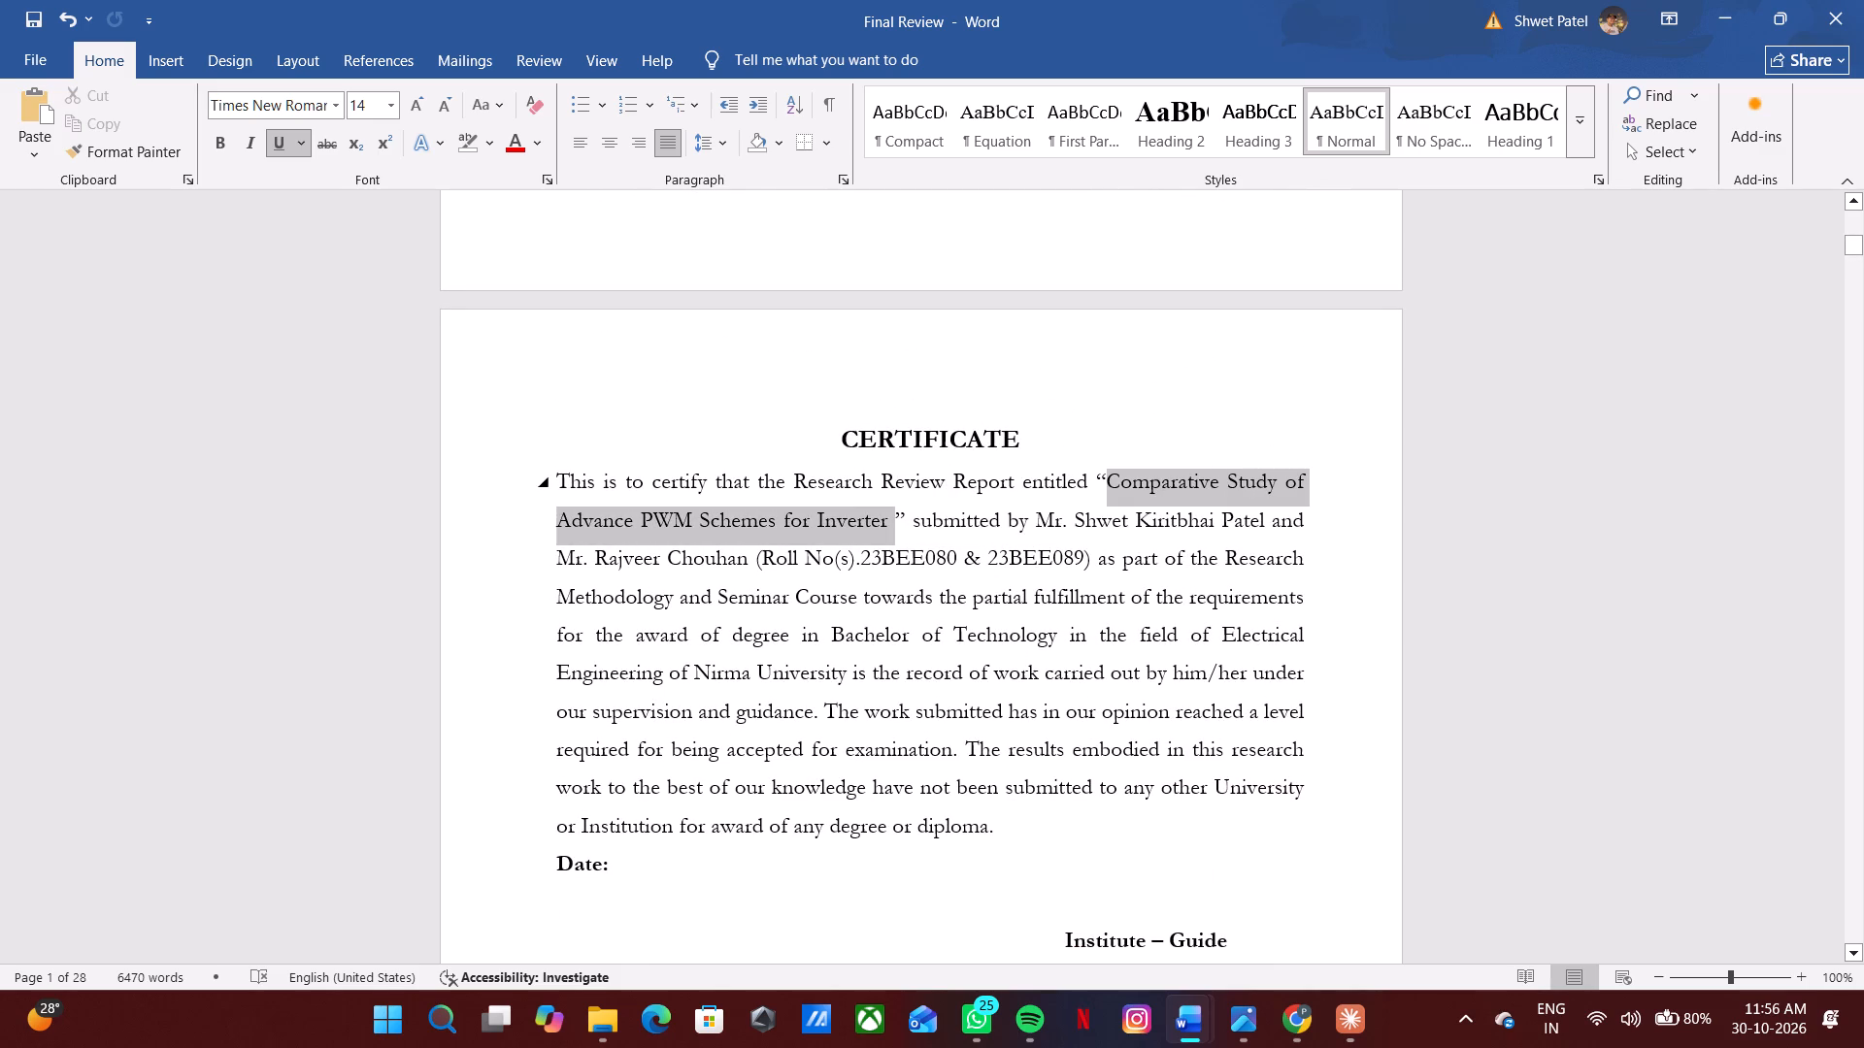
pyautogui.moveTo(874, 535); pyautogui.dragTo(884, 535)
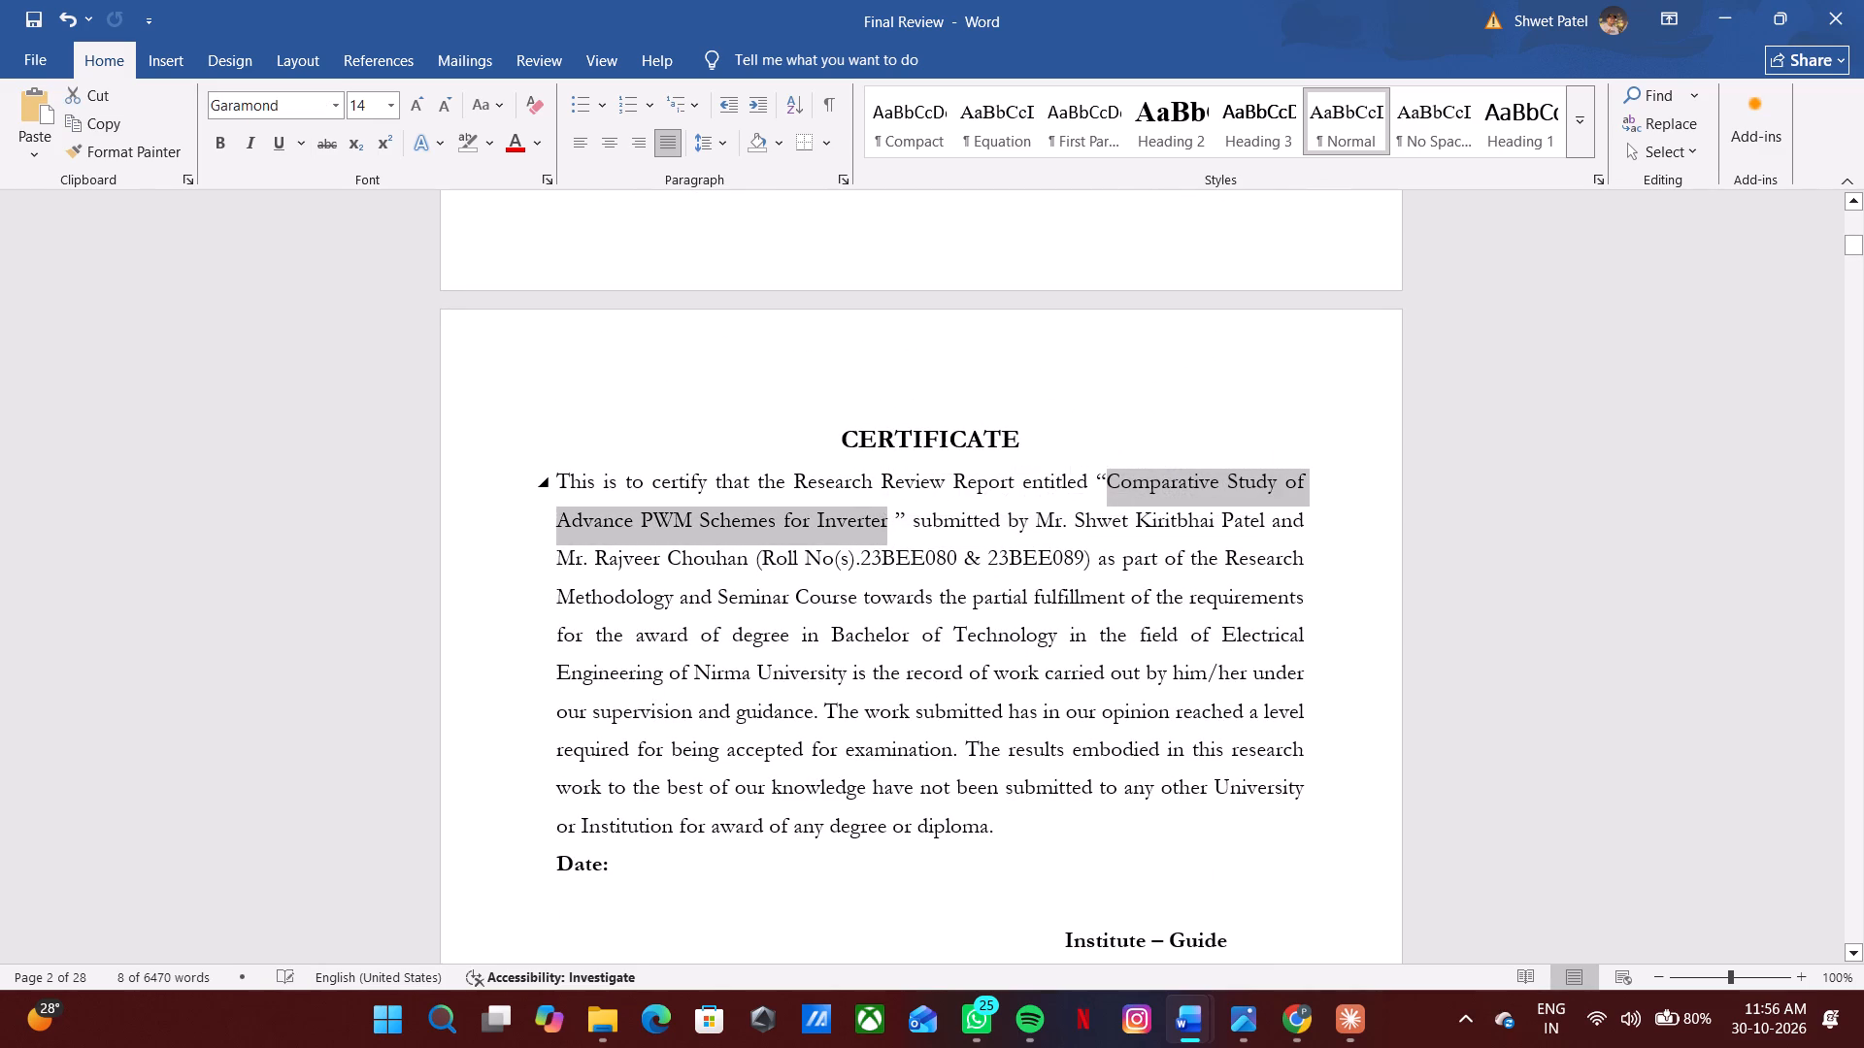
pyautogui.hotkey('ctrl', 'c')
pyautogui.scroll(-20, 1059, 802)
pyautogui.scroll(-3, 1059, 802)
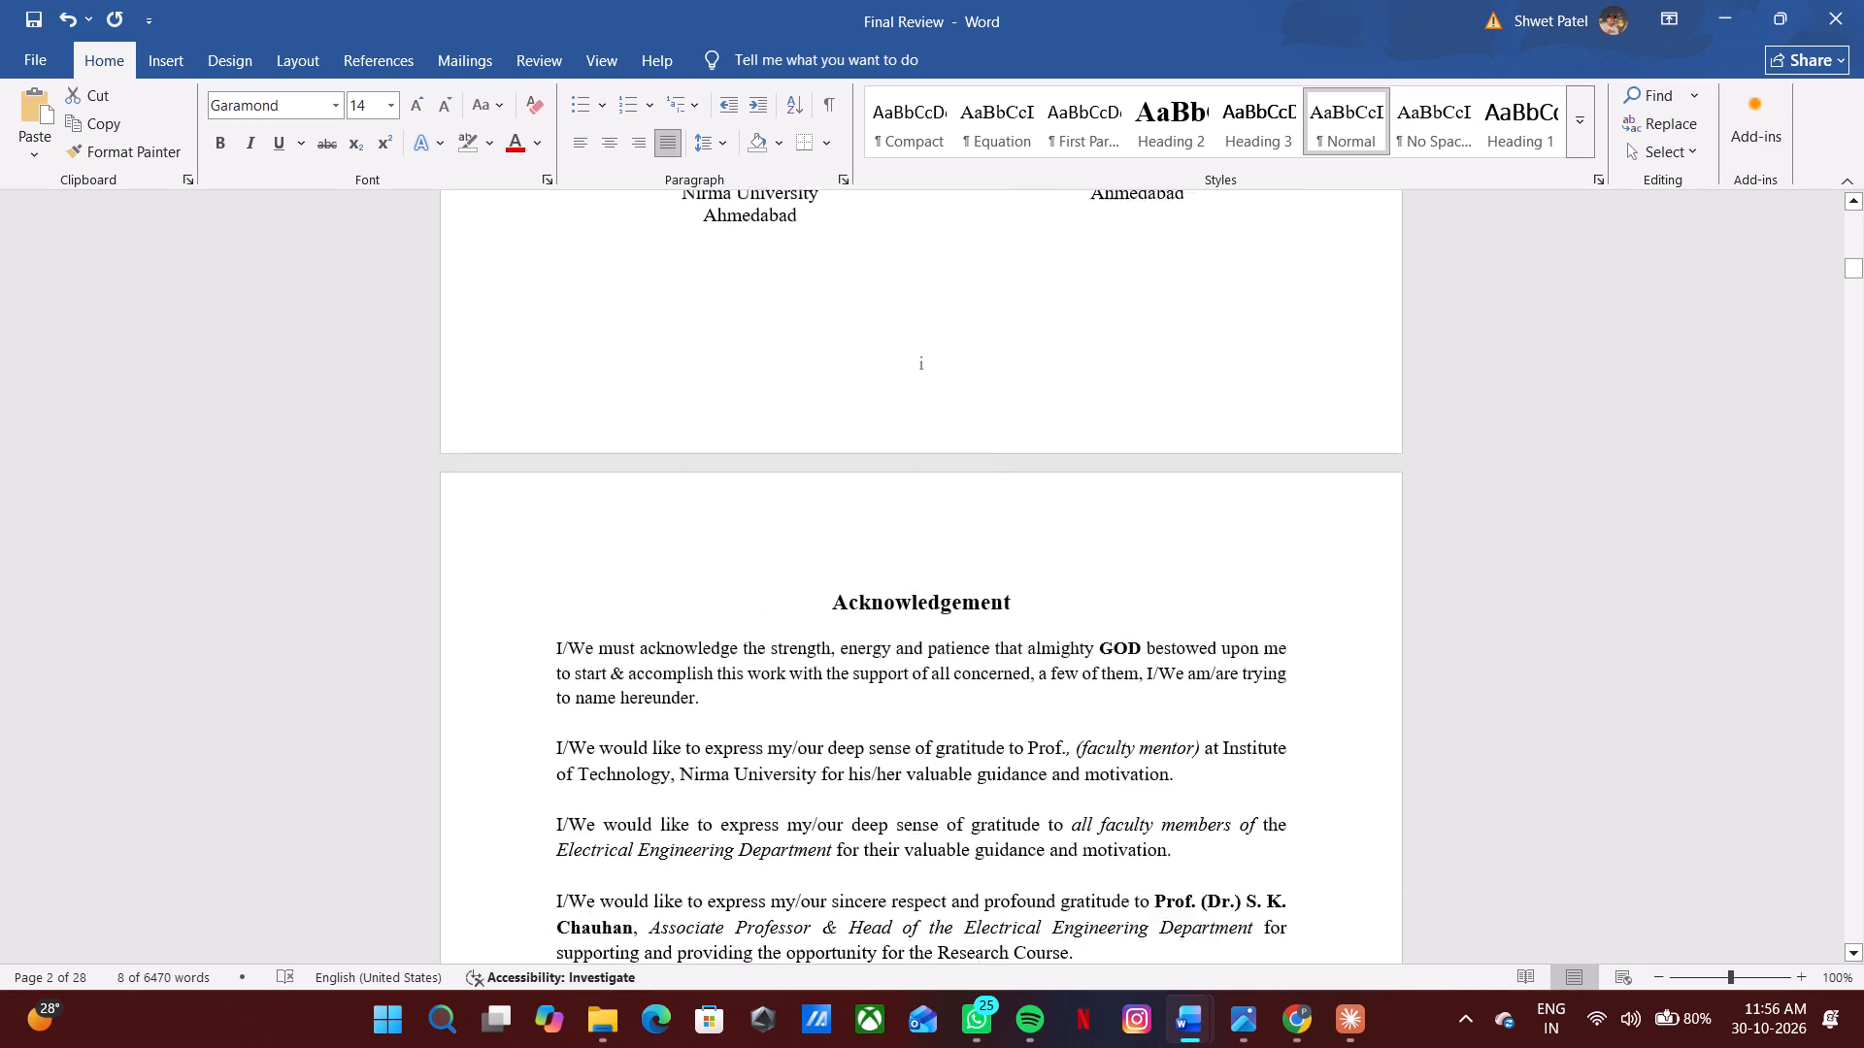
pyautogui.scroll(-19, 1059, 800)
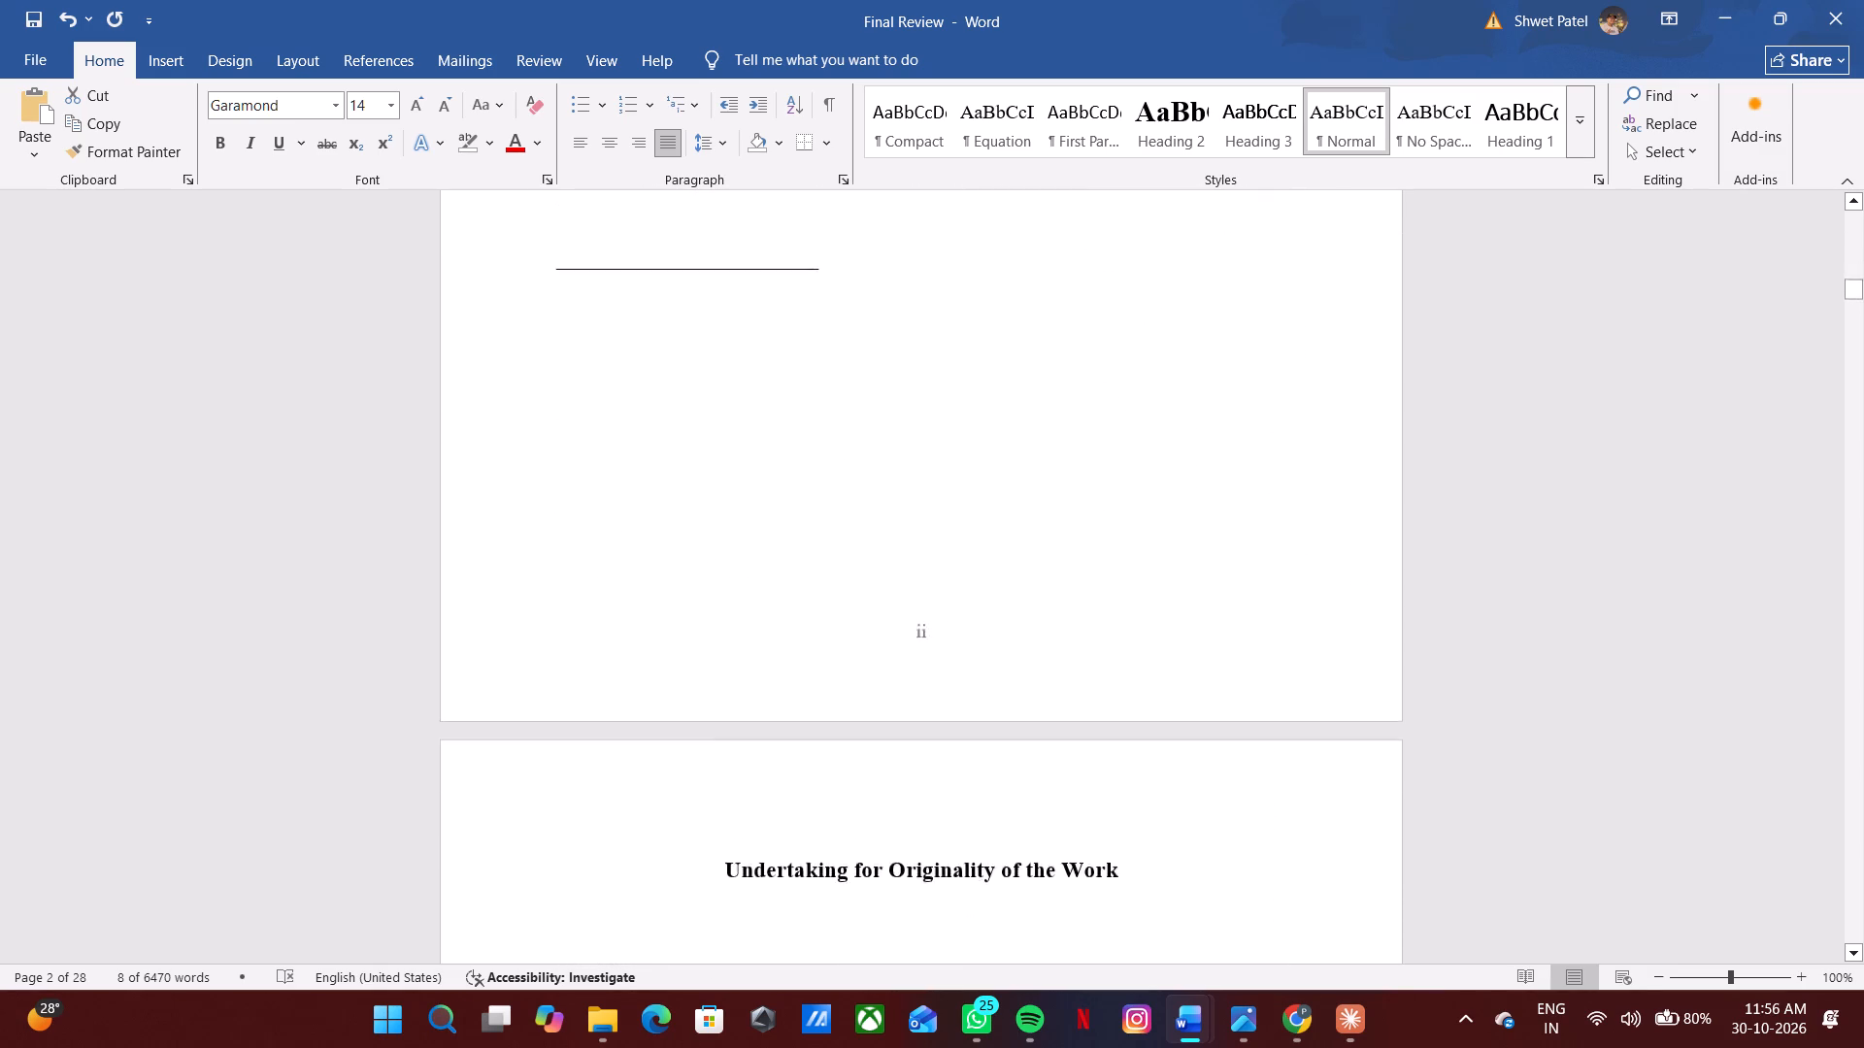
pyautogui.scroll(-7, 1059, 800)
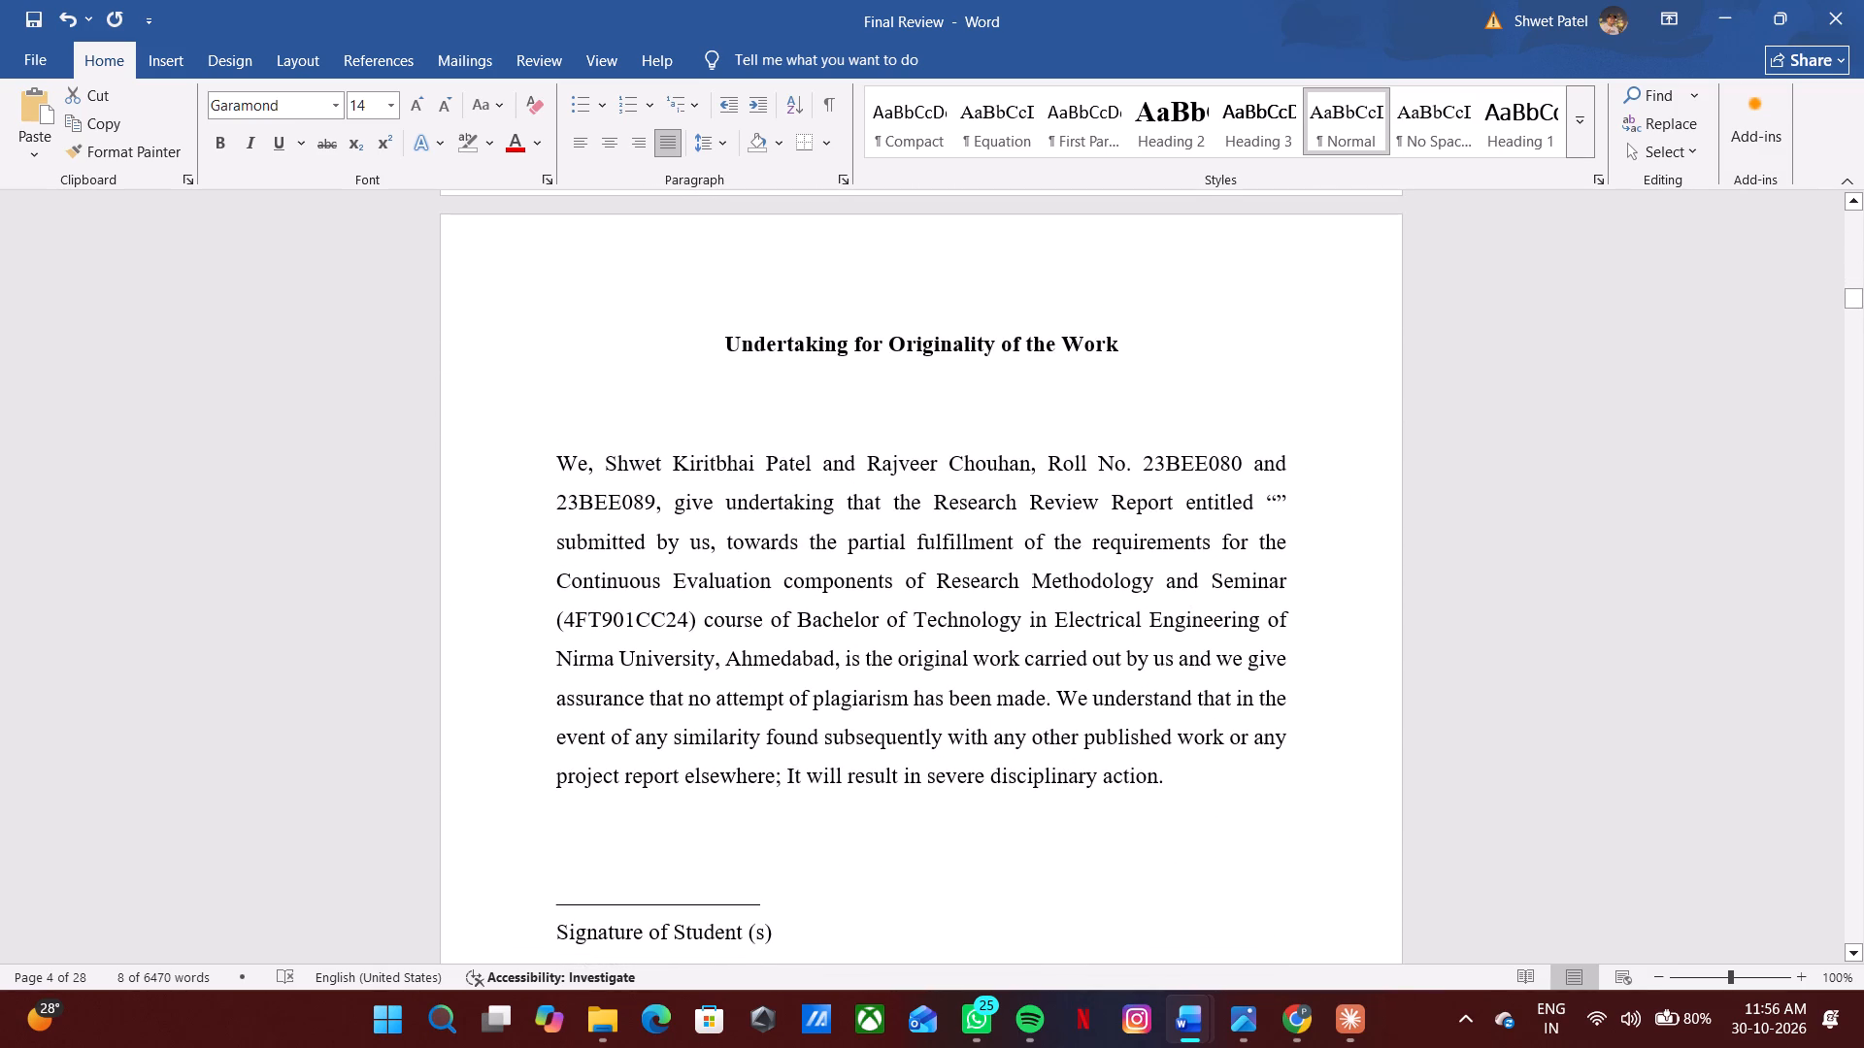
pyautogui.click(1276, 498)
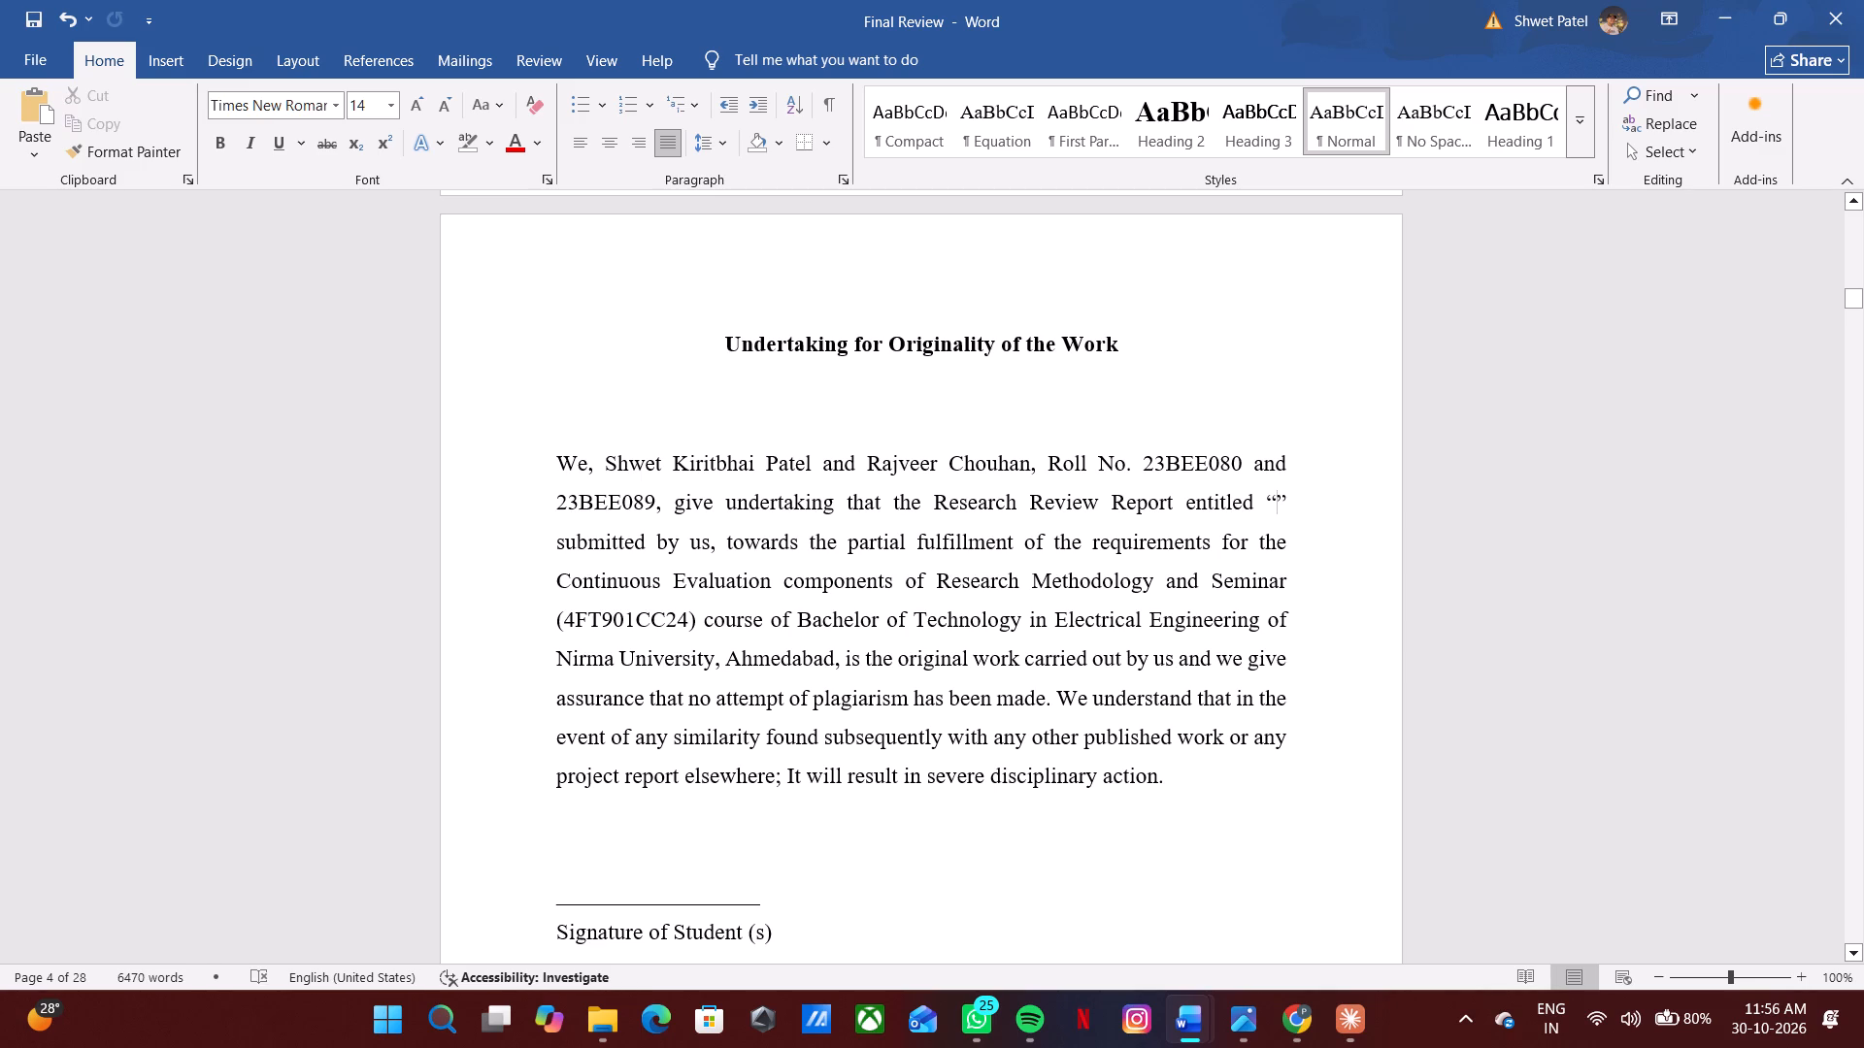
pyautogui.hotkey('ctrl', 'v')
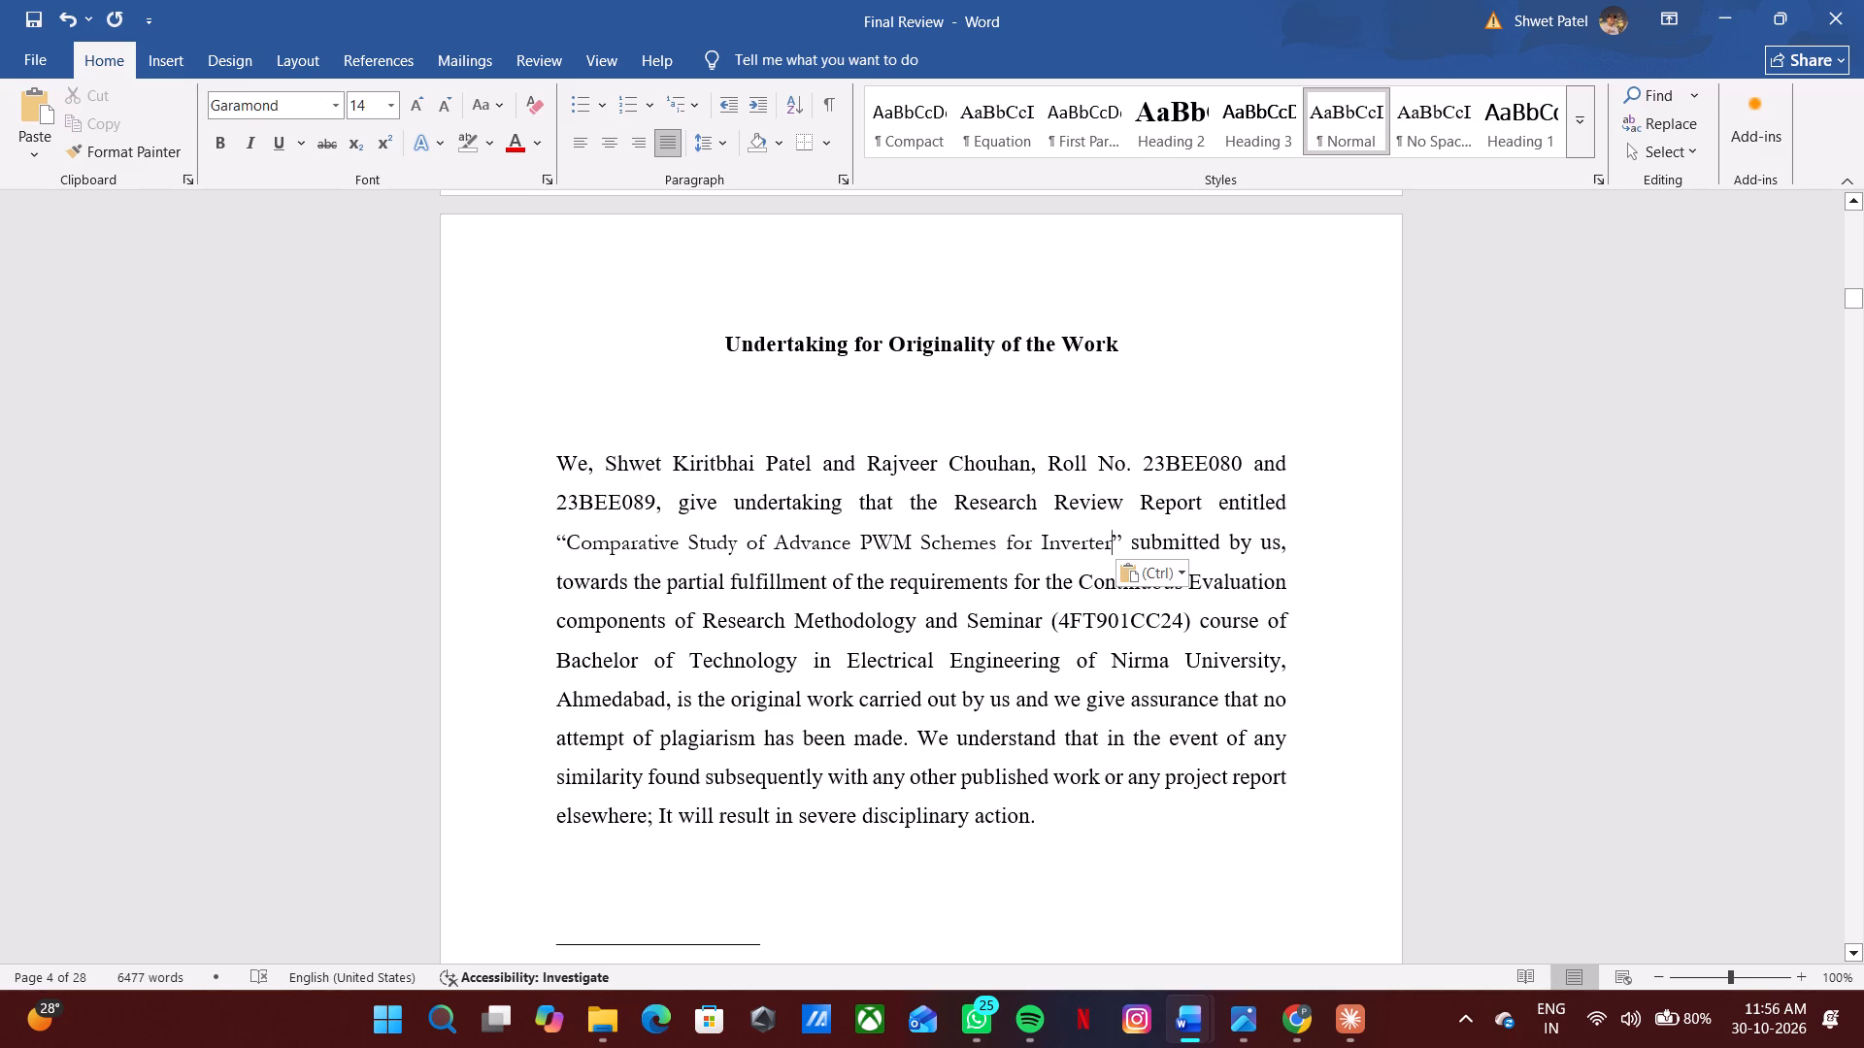
# Go past the Abstract and Literature Review to the last page of the document to examine it.
pyautogui.scroll(-20, 1079, 608)
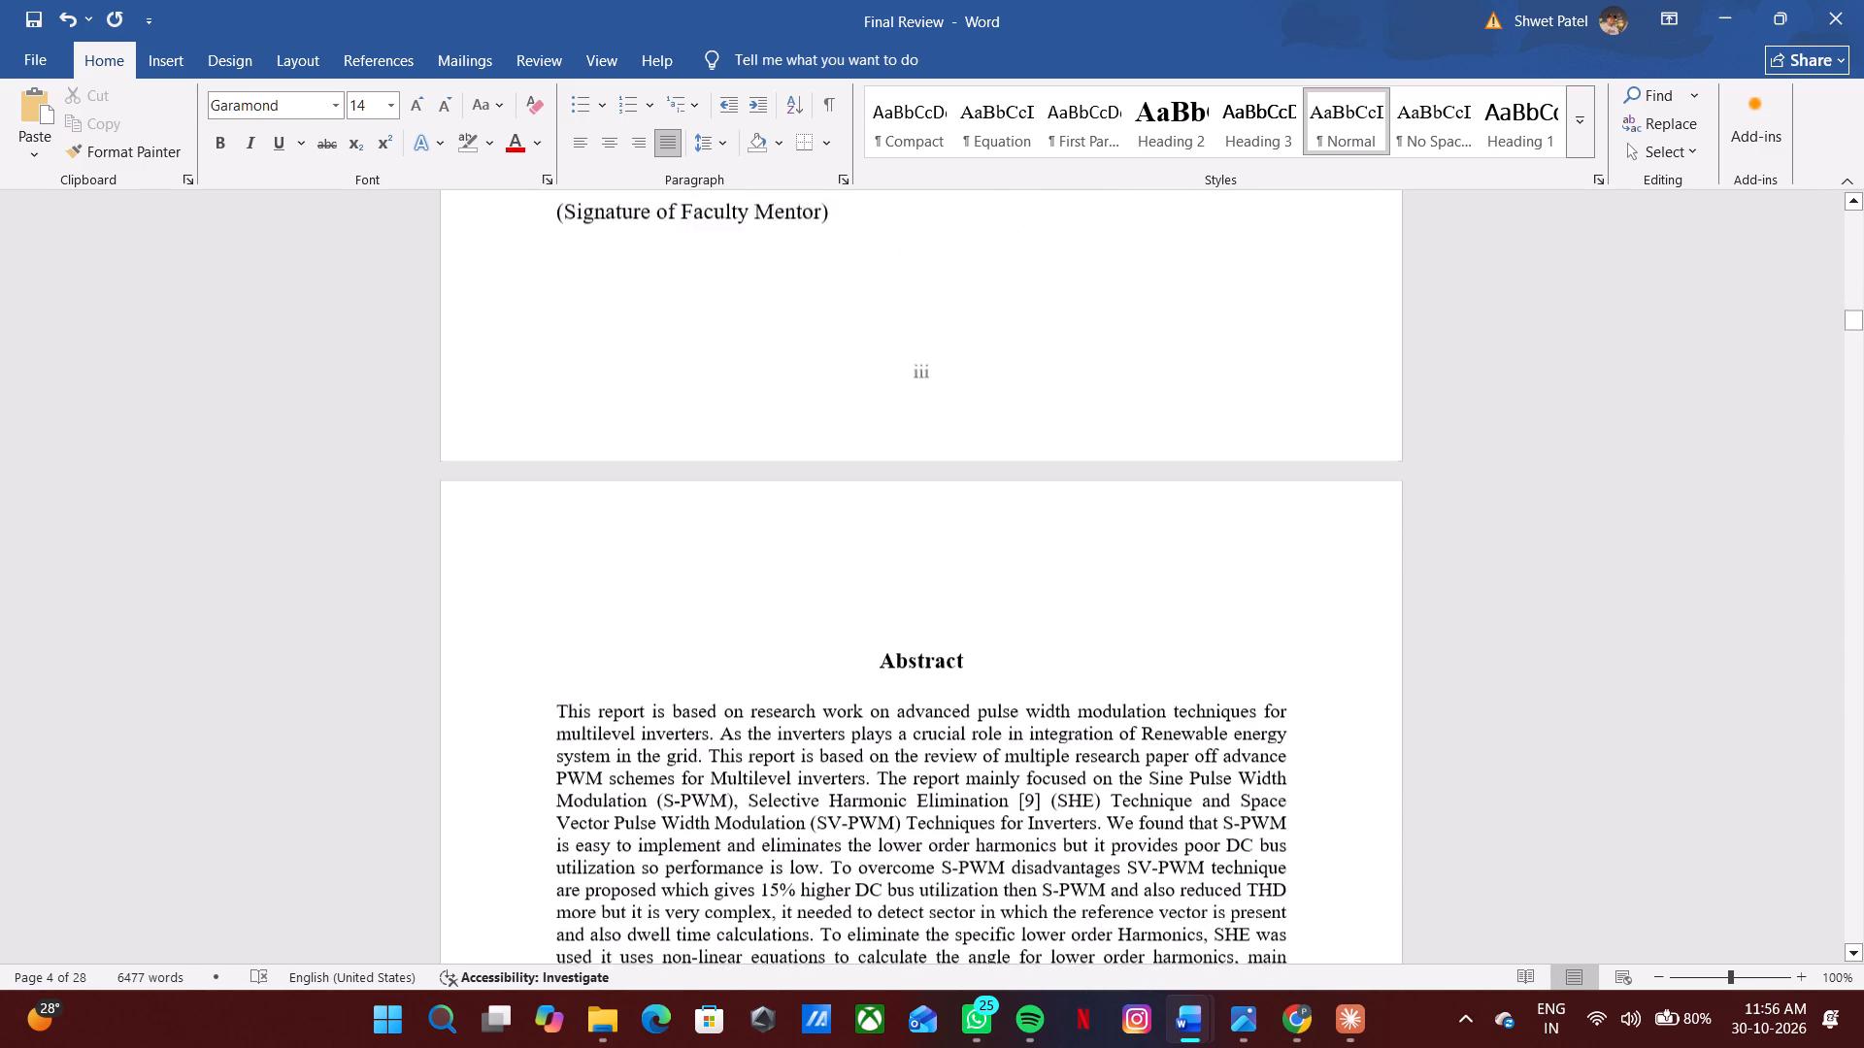
pyautogui.scroll(-4, 1076, 635)
pyautogui.moveTo(1857, 326); pyautogui.dragTo(1847, 632)
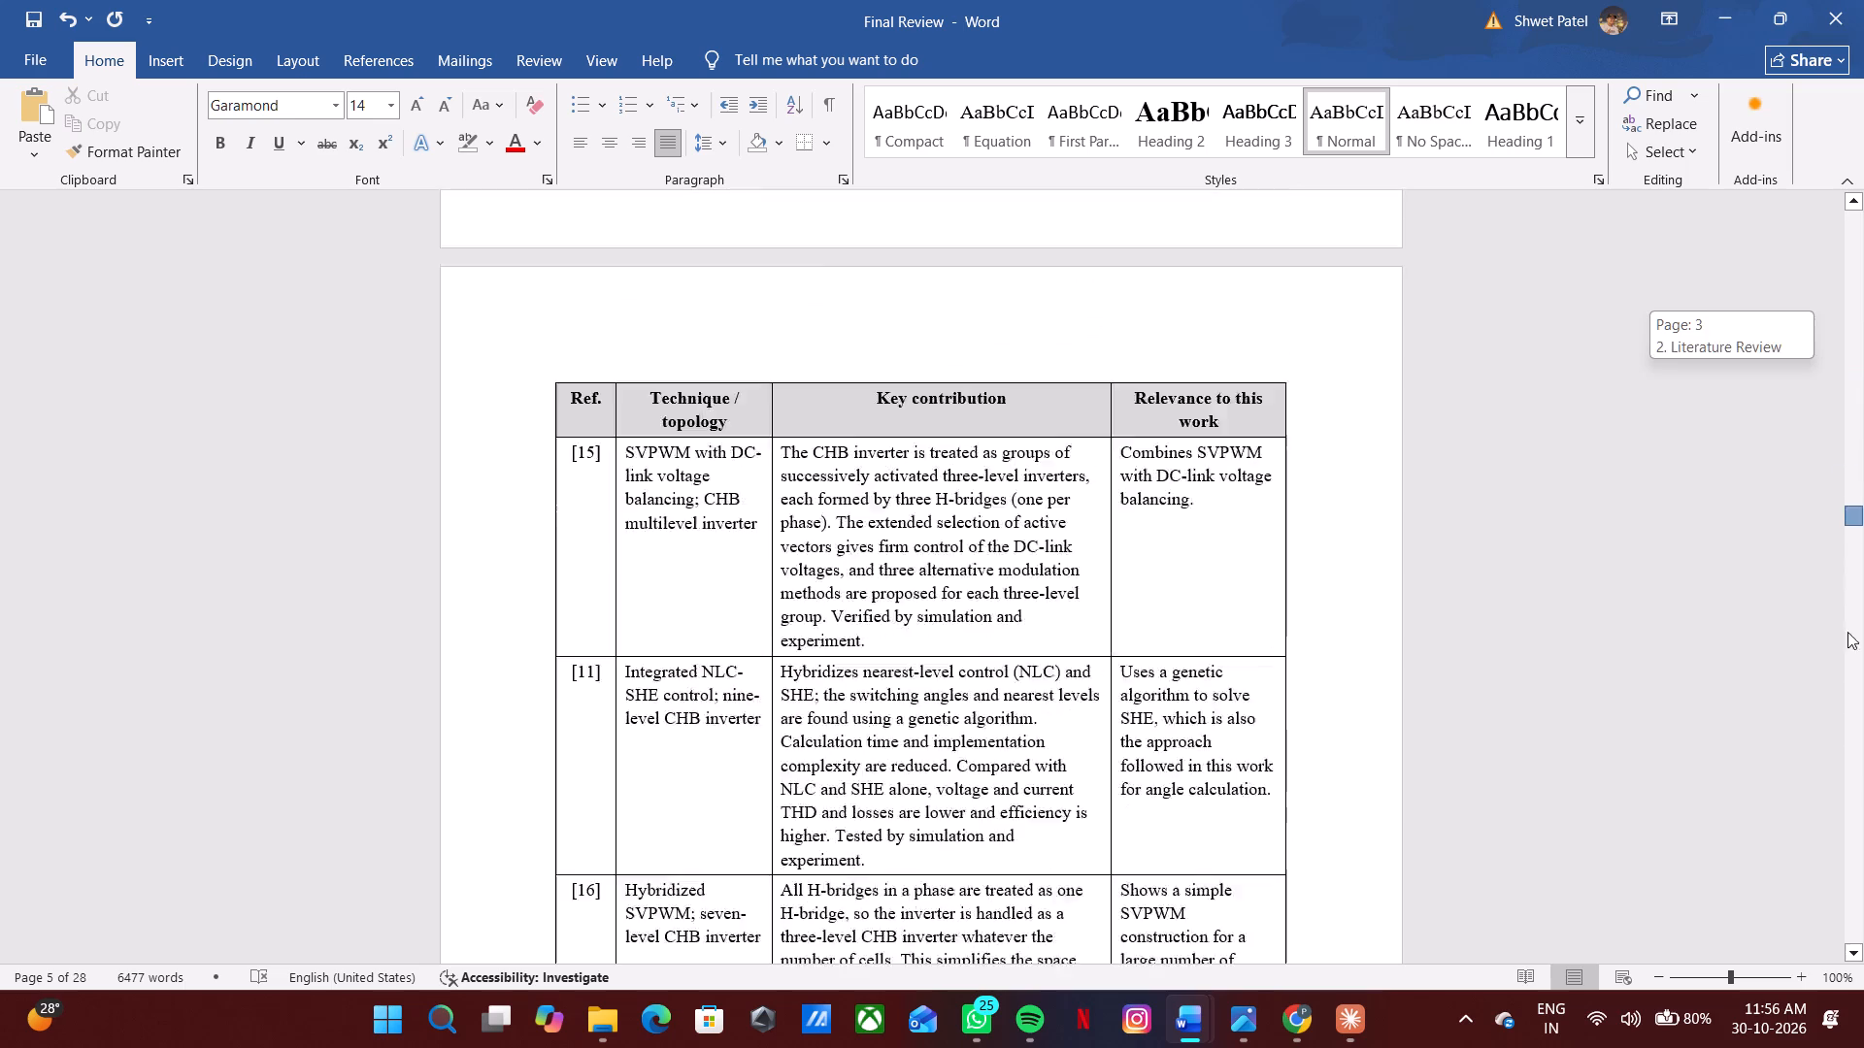
pyautogui.moveTo(1847, 632); pyautogui.dragTo(1842, 1011)
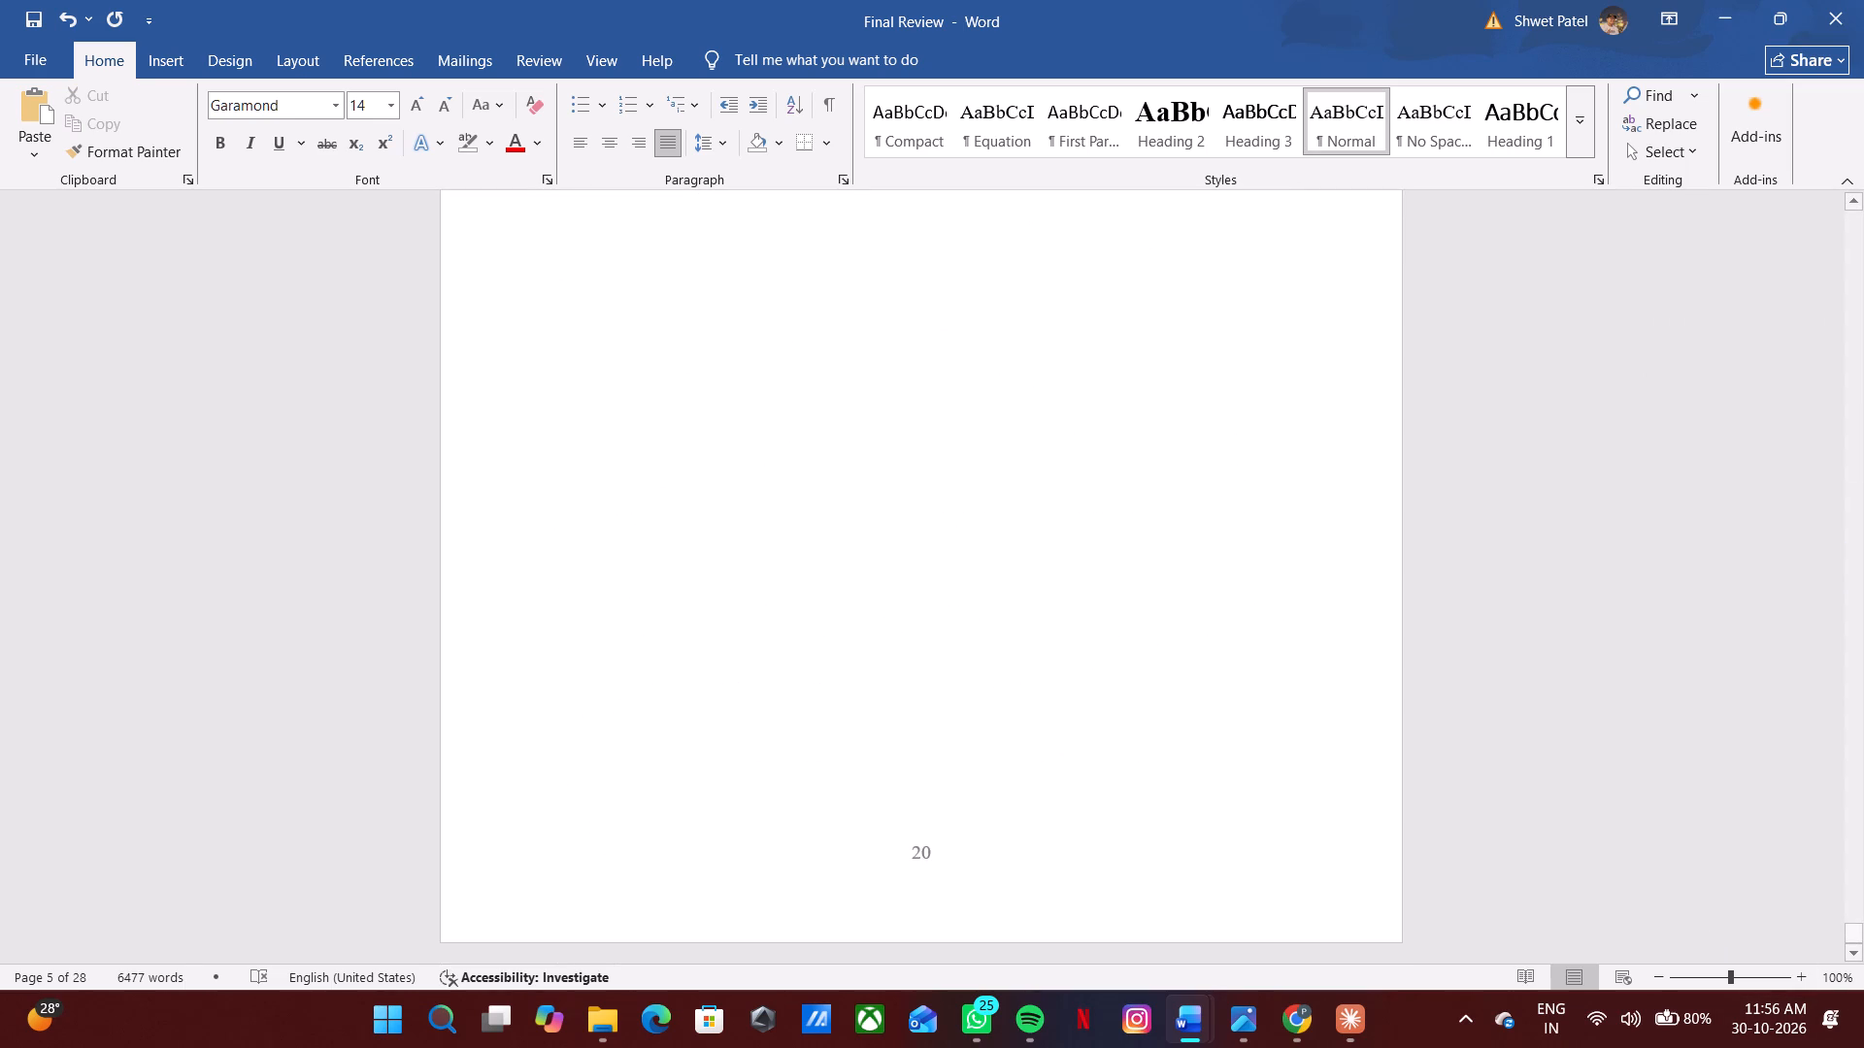
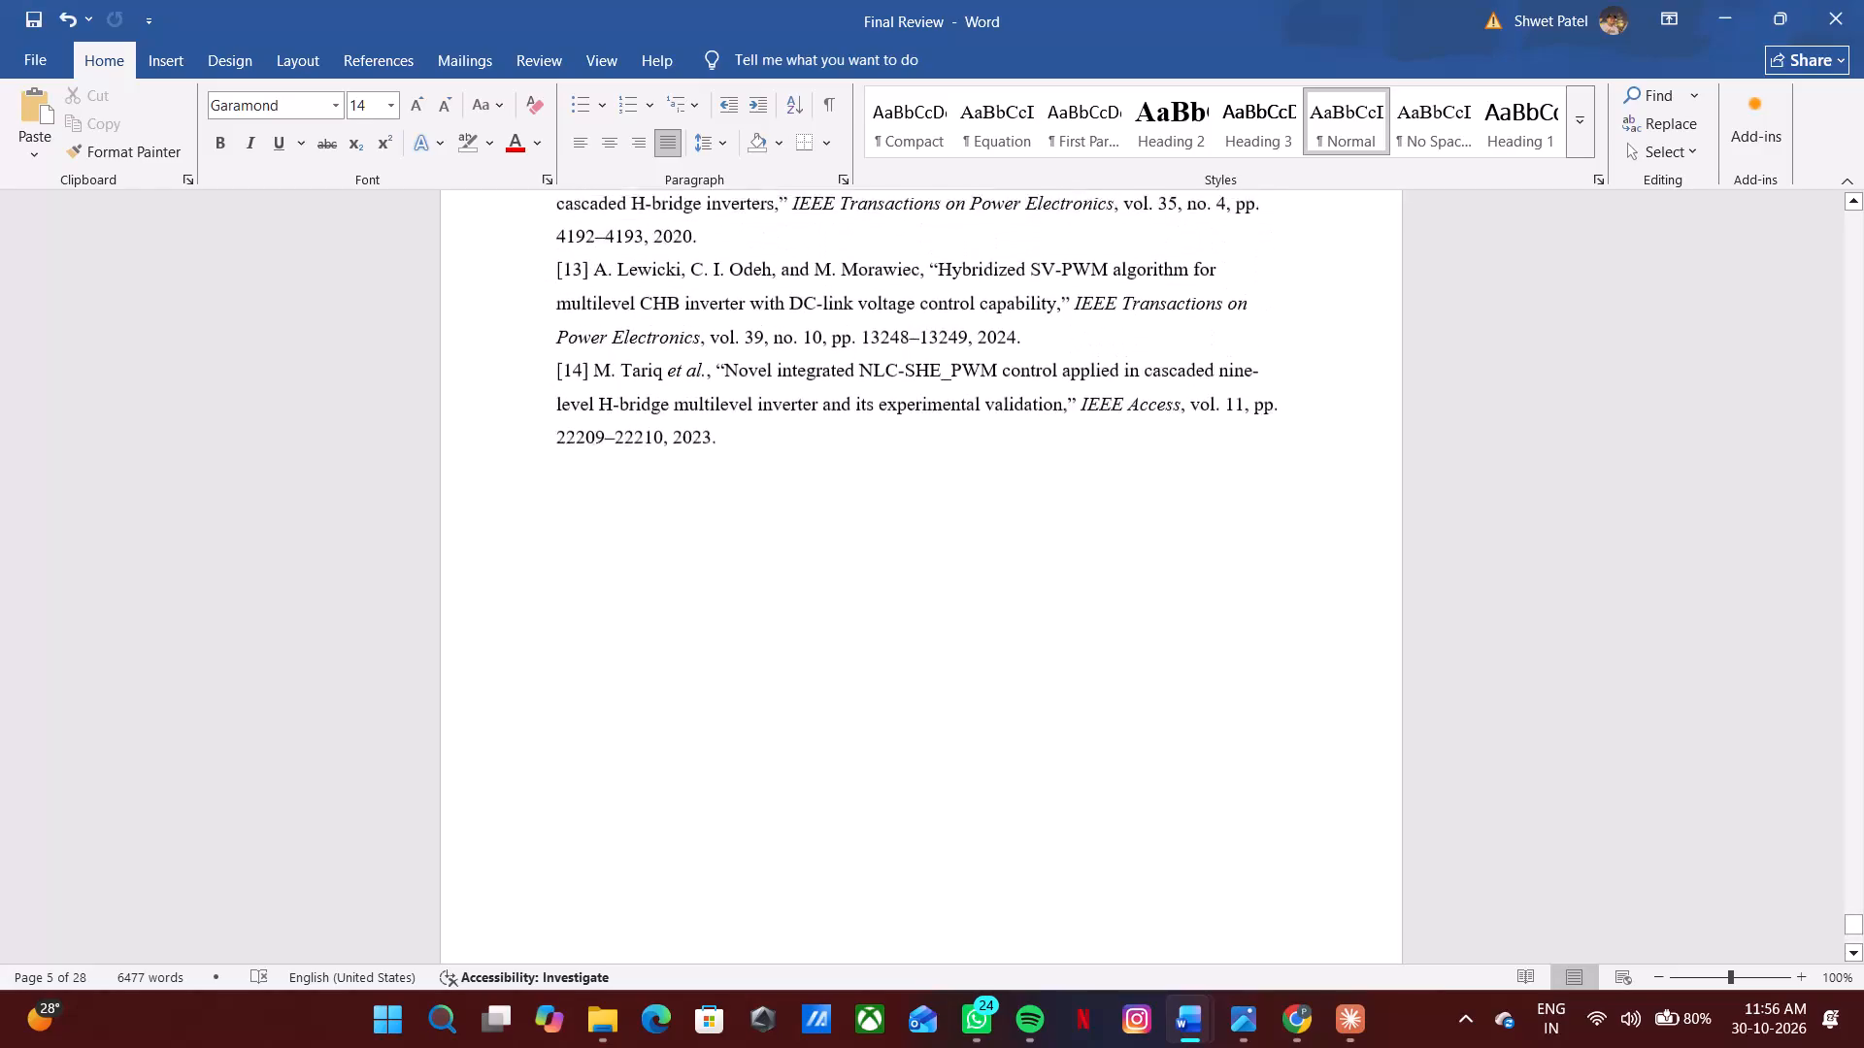
# Replace entries [1] to [14] under the References heading with the copied reference list, keeping the heading.
pyautogui.click(759, 615)
pyautogui.scroll(5, 755, 610)
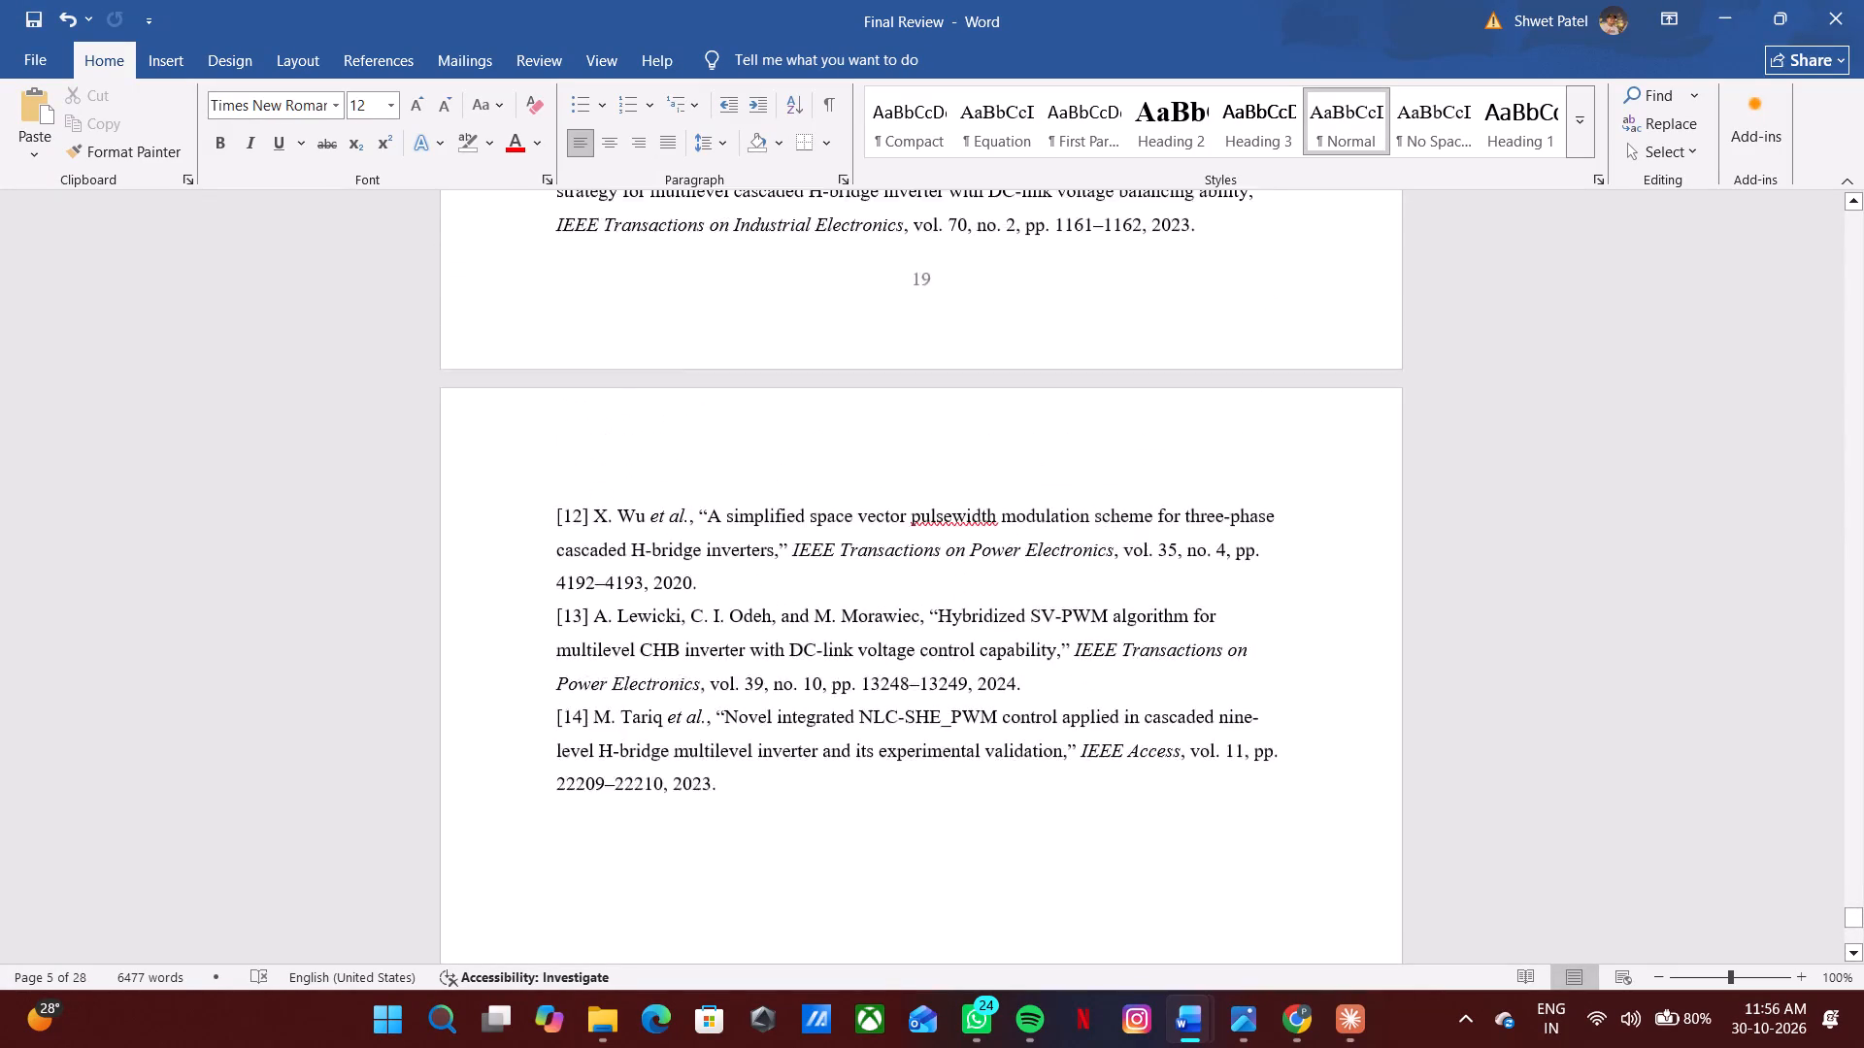
pyautogui.scroll(10, 755, 610)
pyautogui.click(753, 611)
pyautogui.scroll(9, 754, 610)
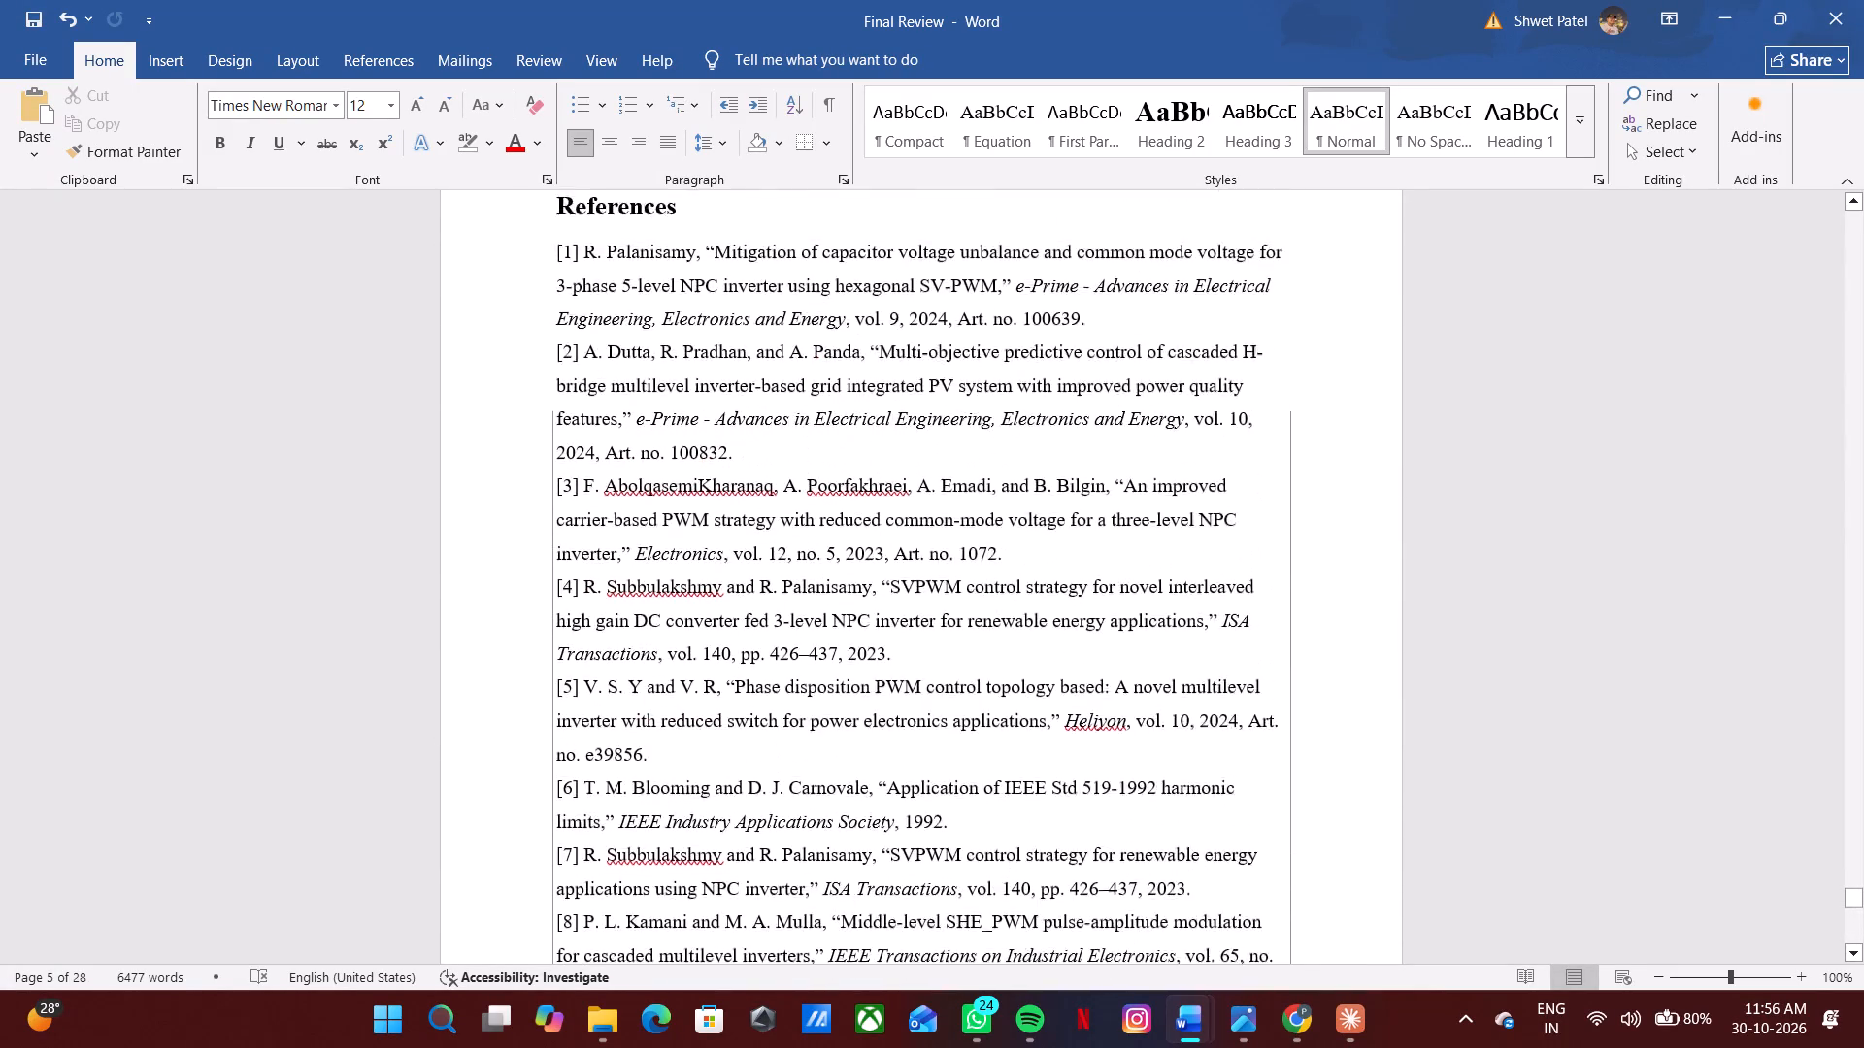
pyautogui.scroll(1, 755, 610)
pyautogui.moveTo(555, 372); pyautogui.dragTo(756, 774)
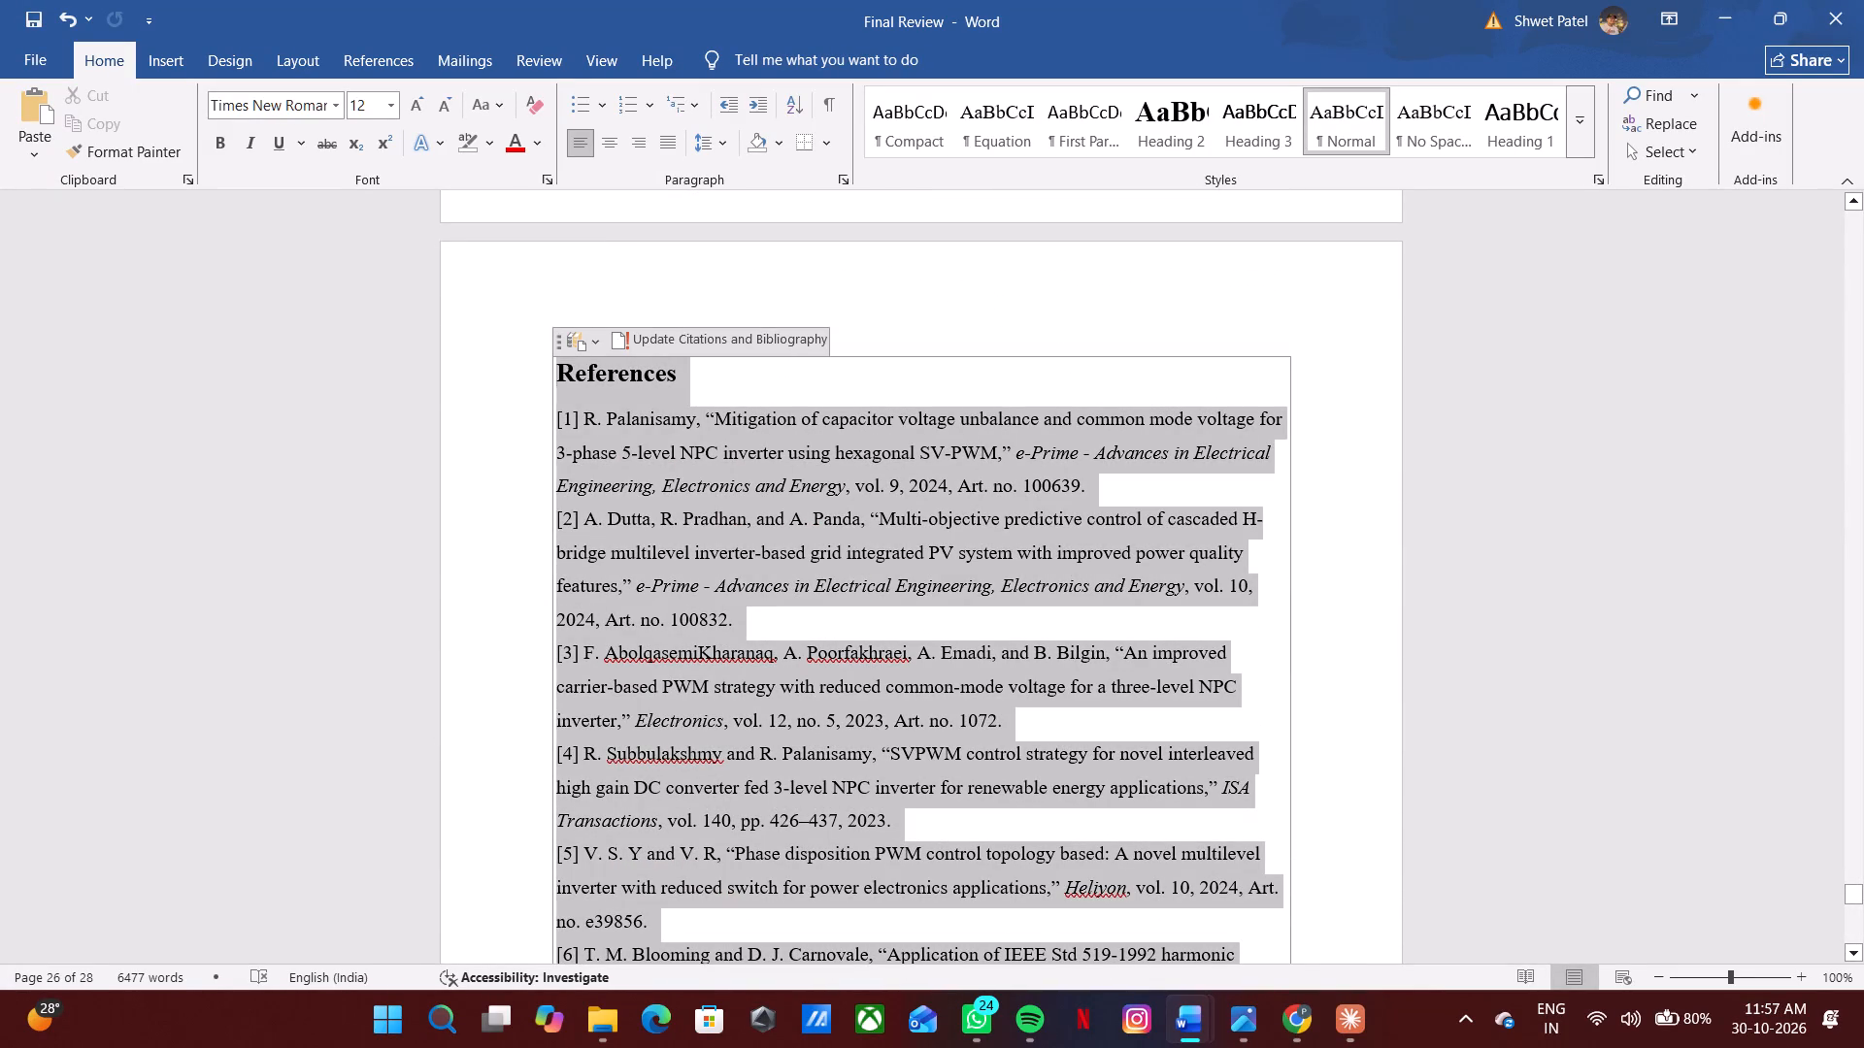
pyautogui.moveTo(756, 774); pyautogui.dragTo(734, 991)
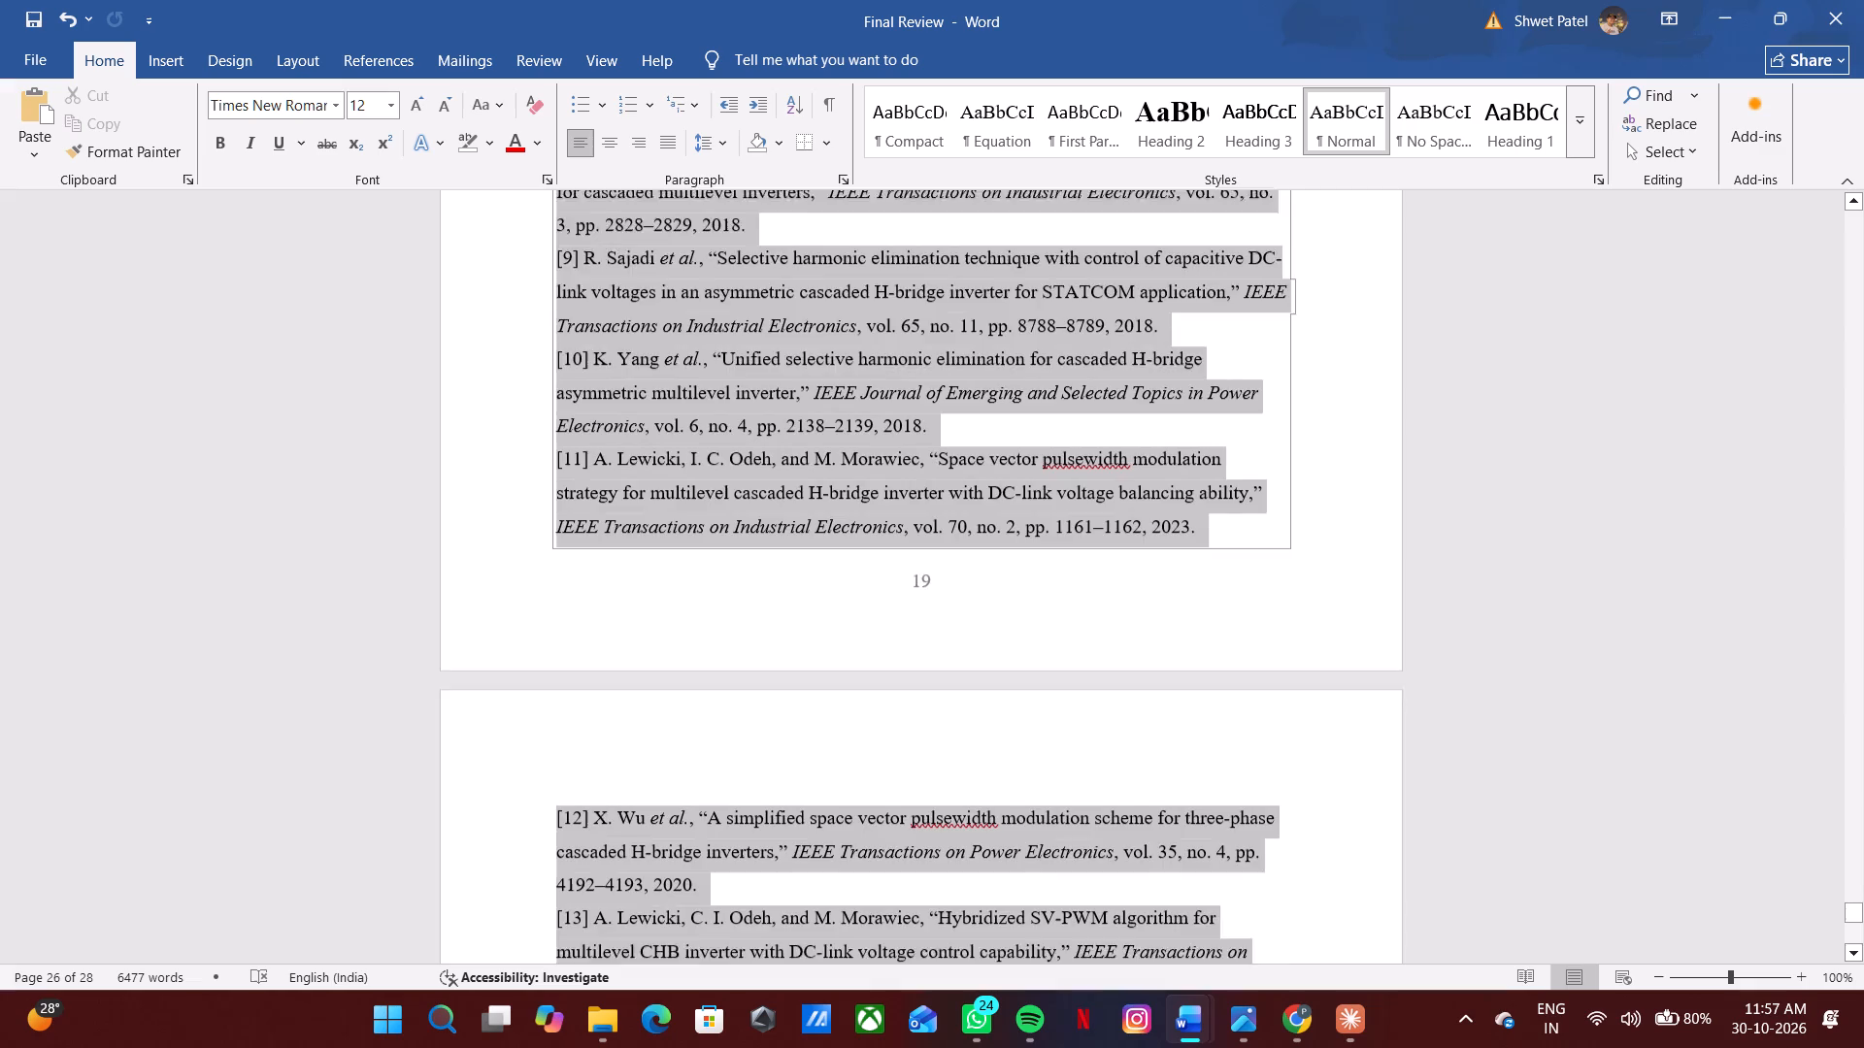
pyautogui.moveTo(734, 991); pyautogui.dragTo(742, 689)
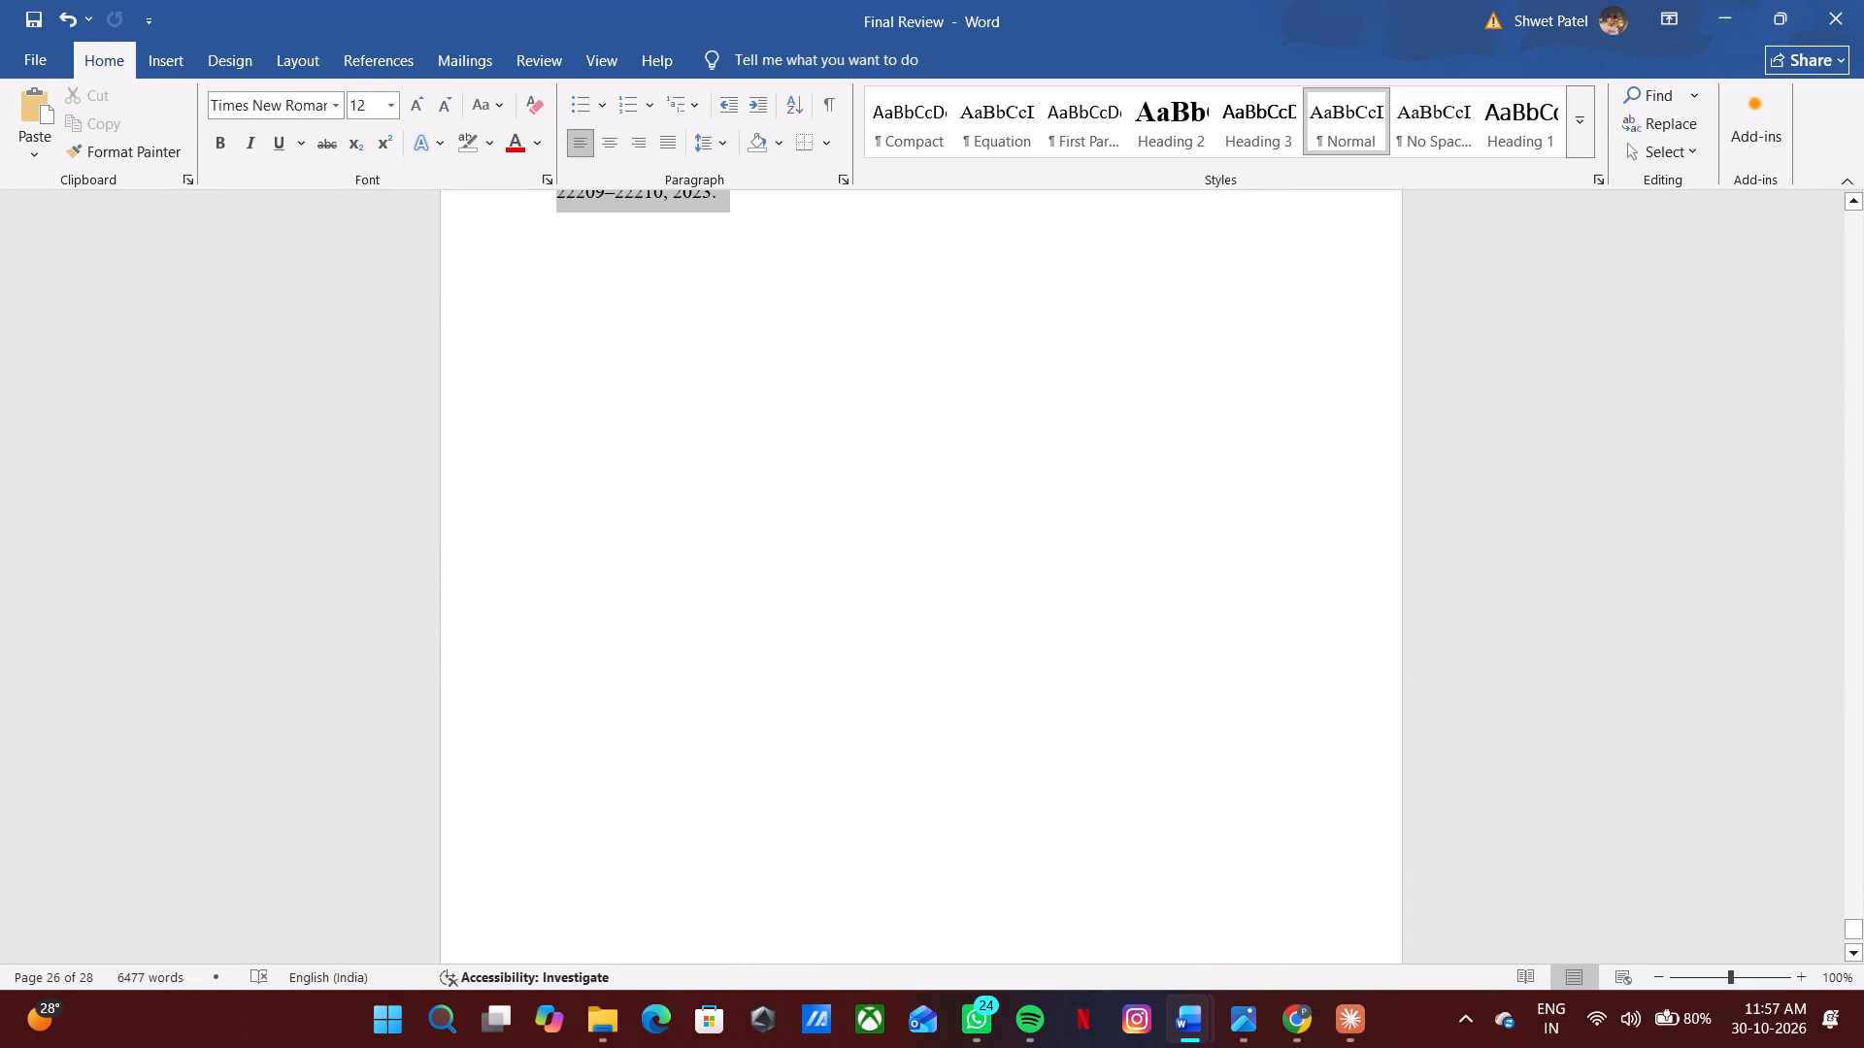
pyautogui.moveTo(742, 689); pyautogui.dragTo(730, 336)
pyautogui.scroll(7, 738, 502)
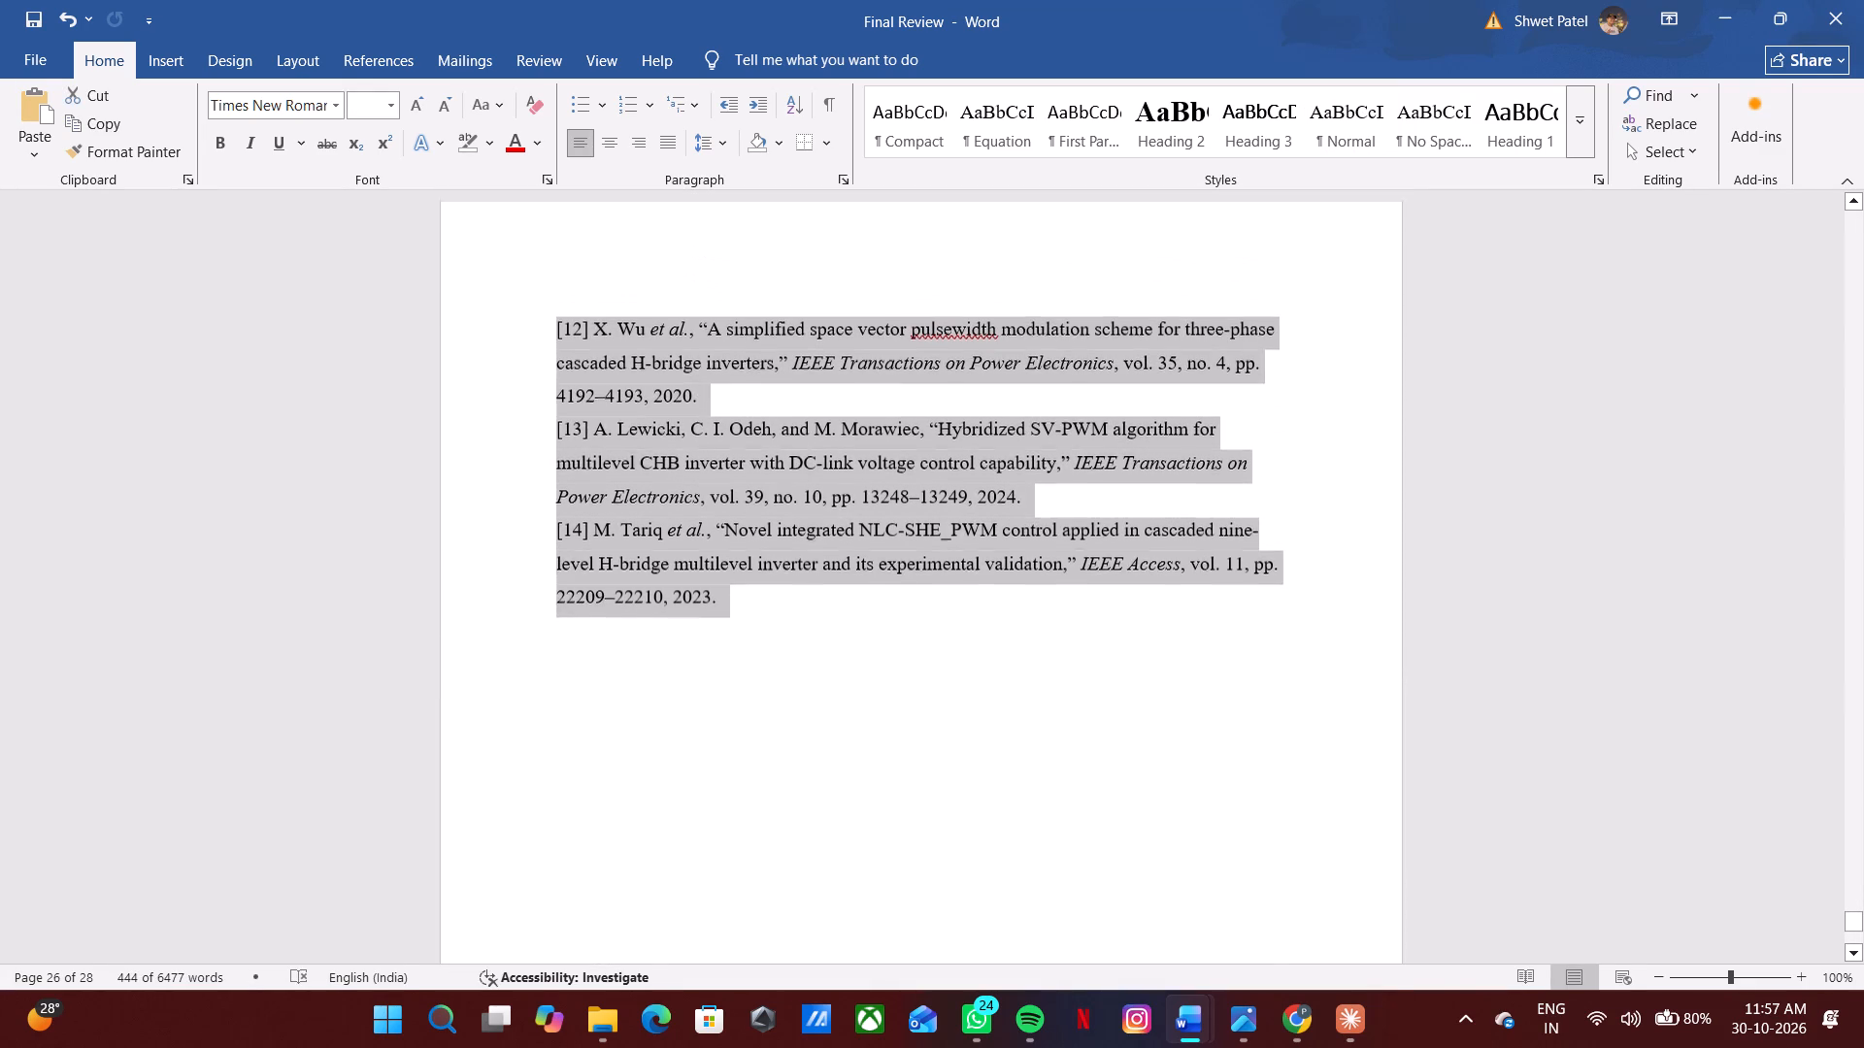
pyautogui.click(728, 652)
pyautogui.moveTo(749, 600); pyautogui.dragTo(616, 407)
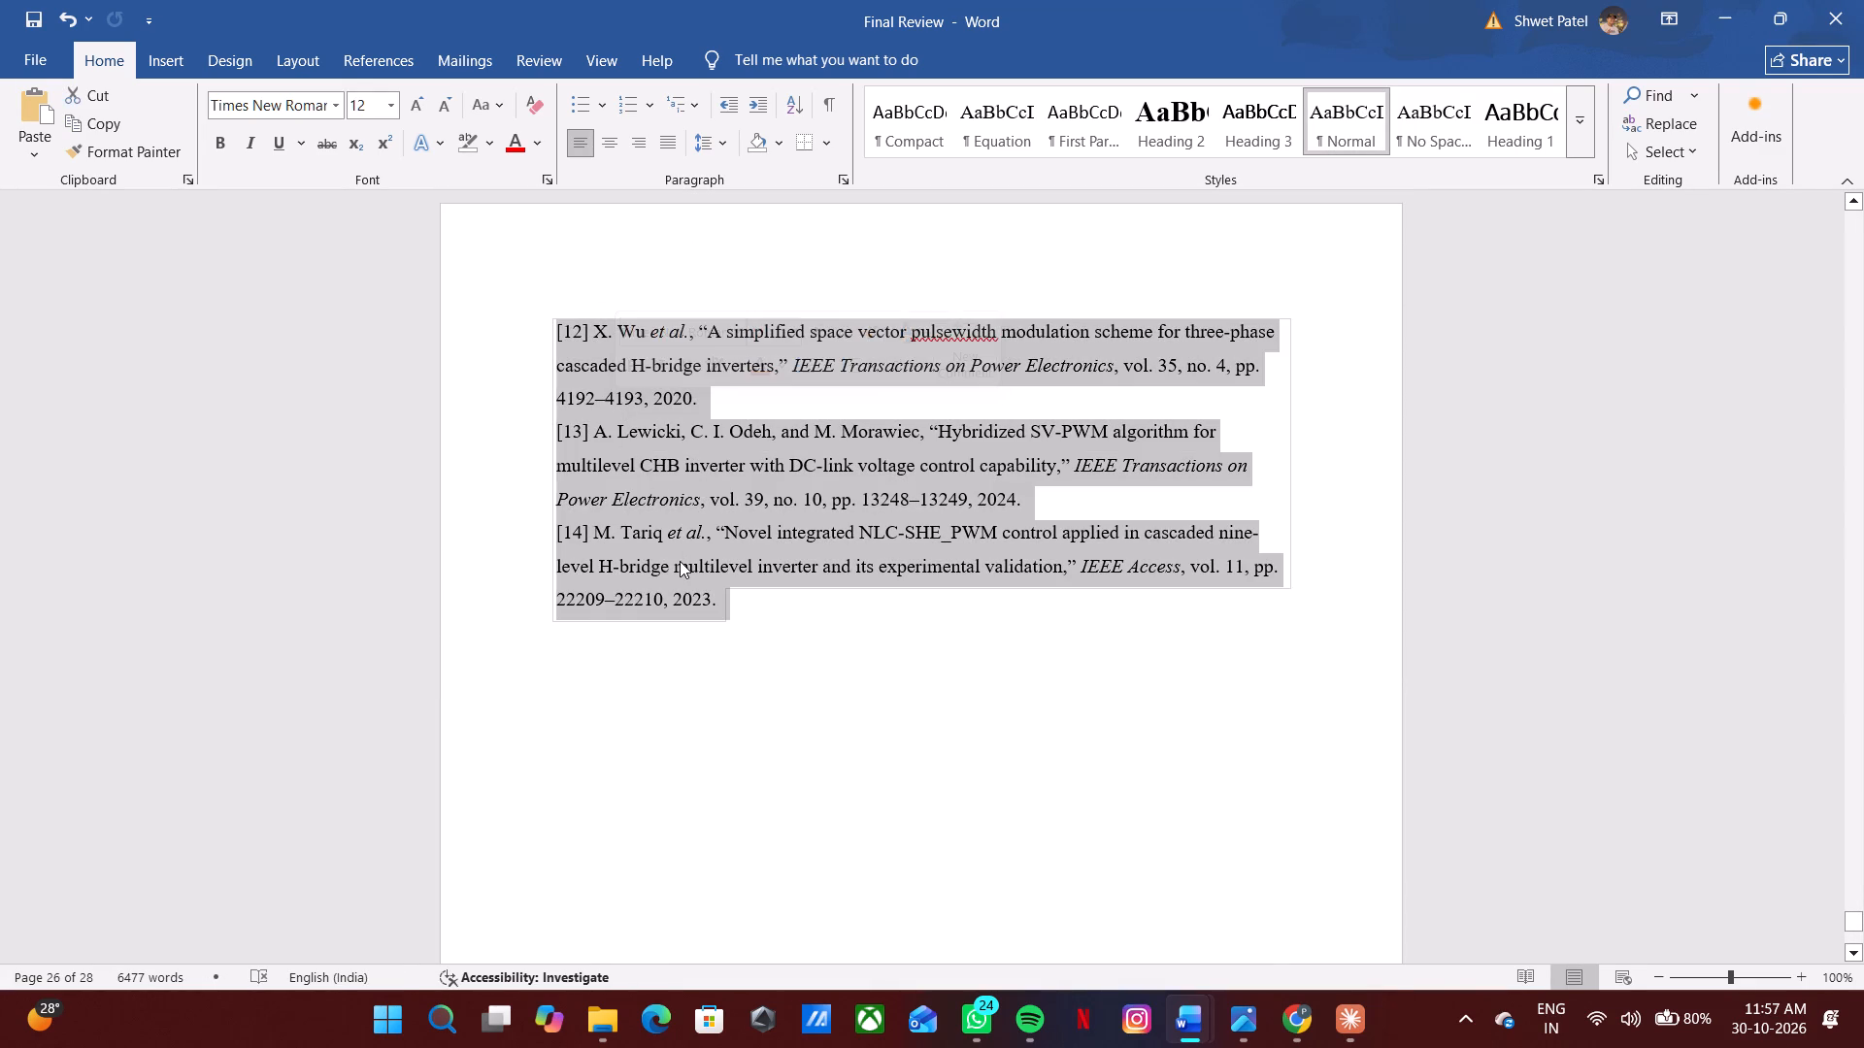
pyautogui.press('BackSpace')
pyautogui.scroll(3, 736, 619)
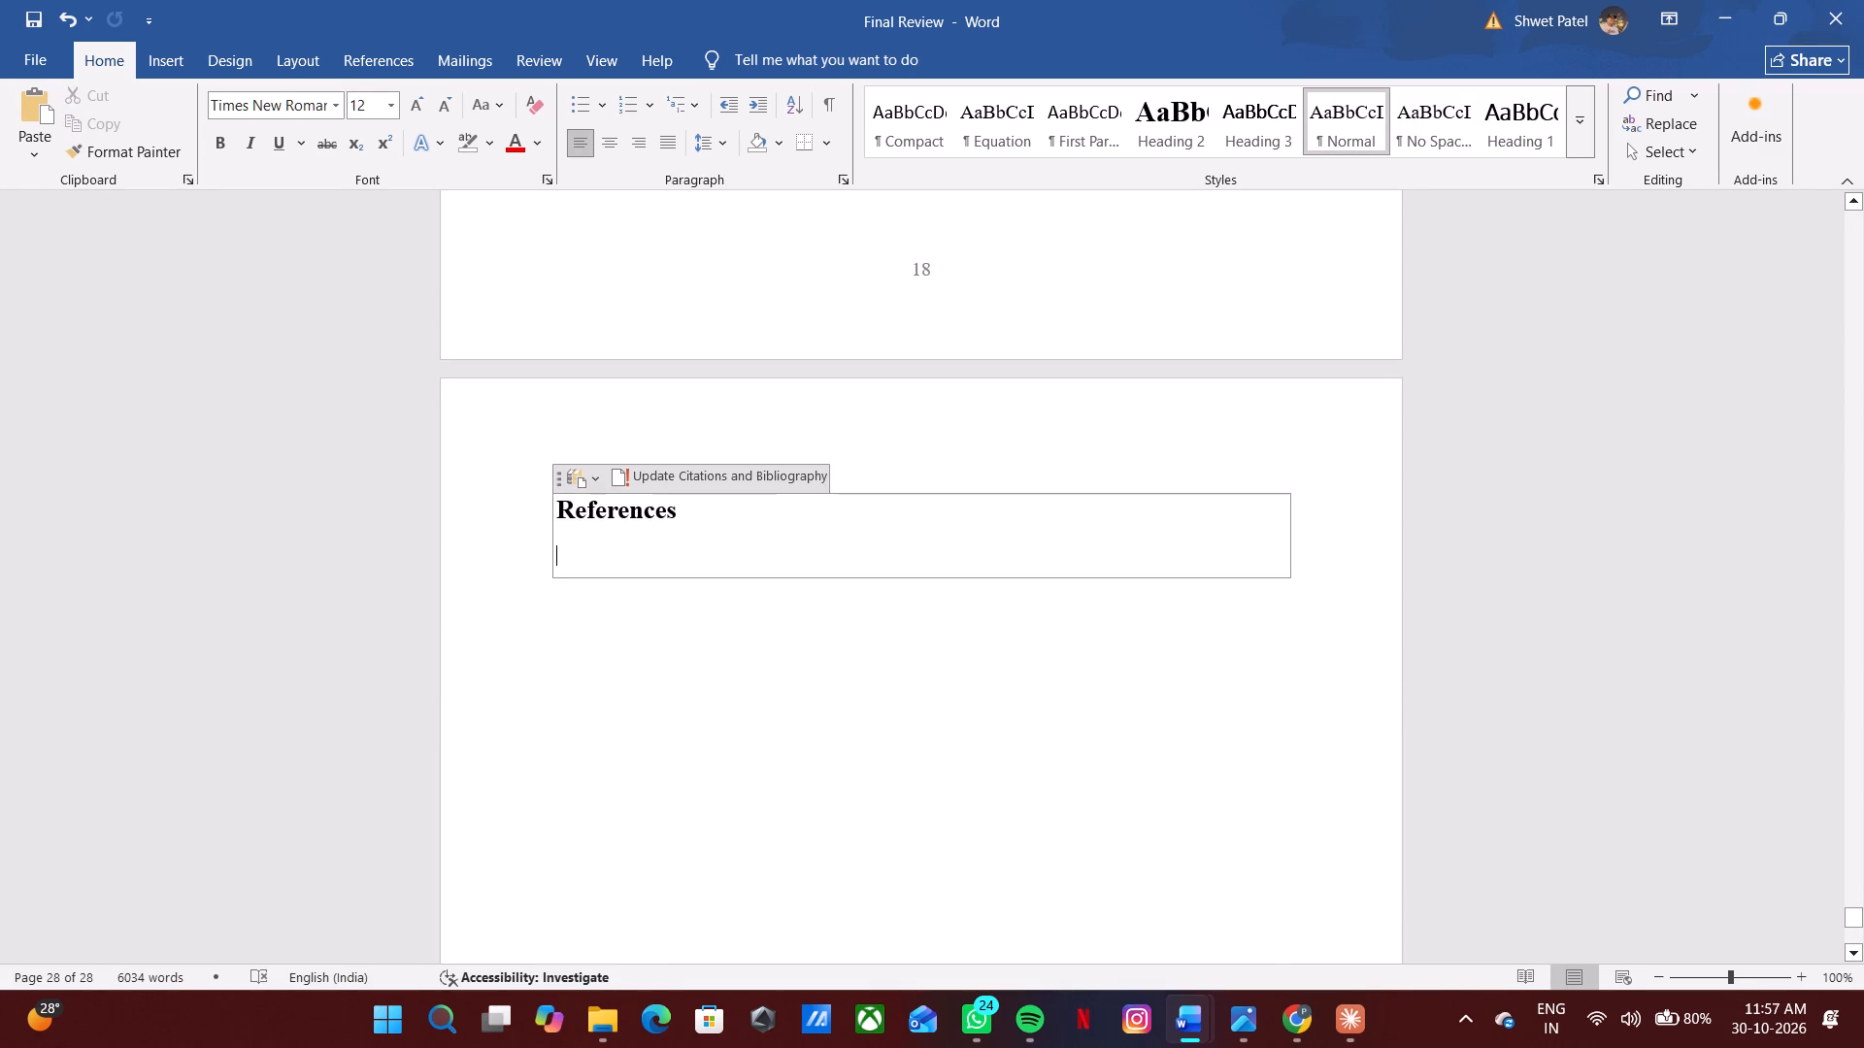
pyautogui.hotkey('ctrl', 'v')
# Remove the duplicate "References" line and its empty paragraph above entry [1] in the pasted list.
pyautogui.scroll(10, 726, 615)
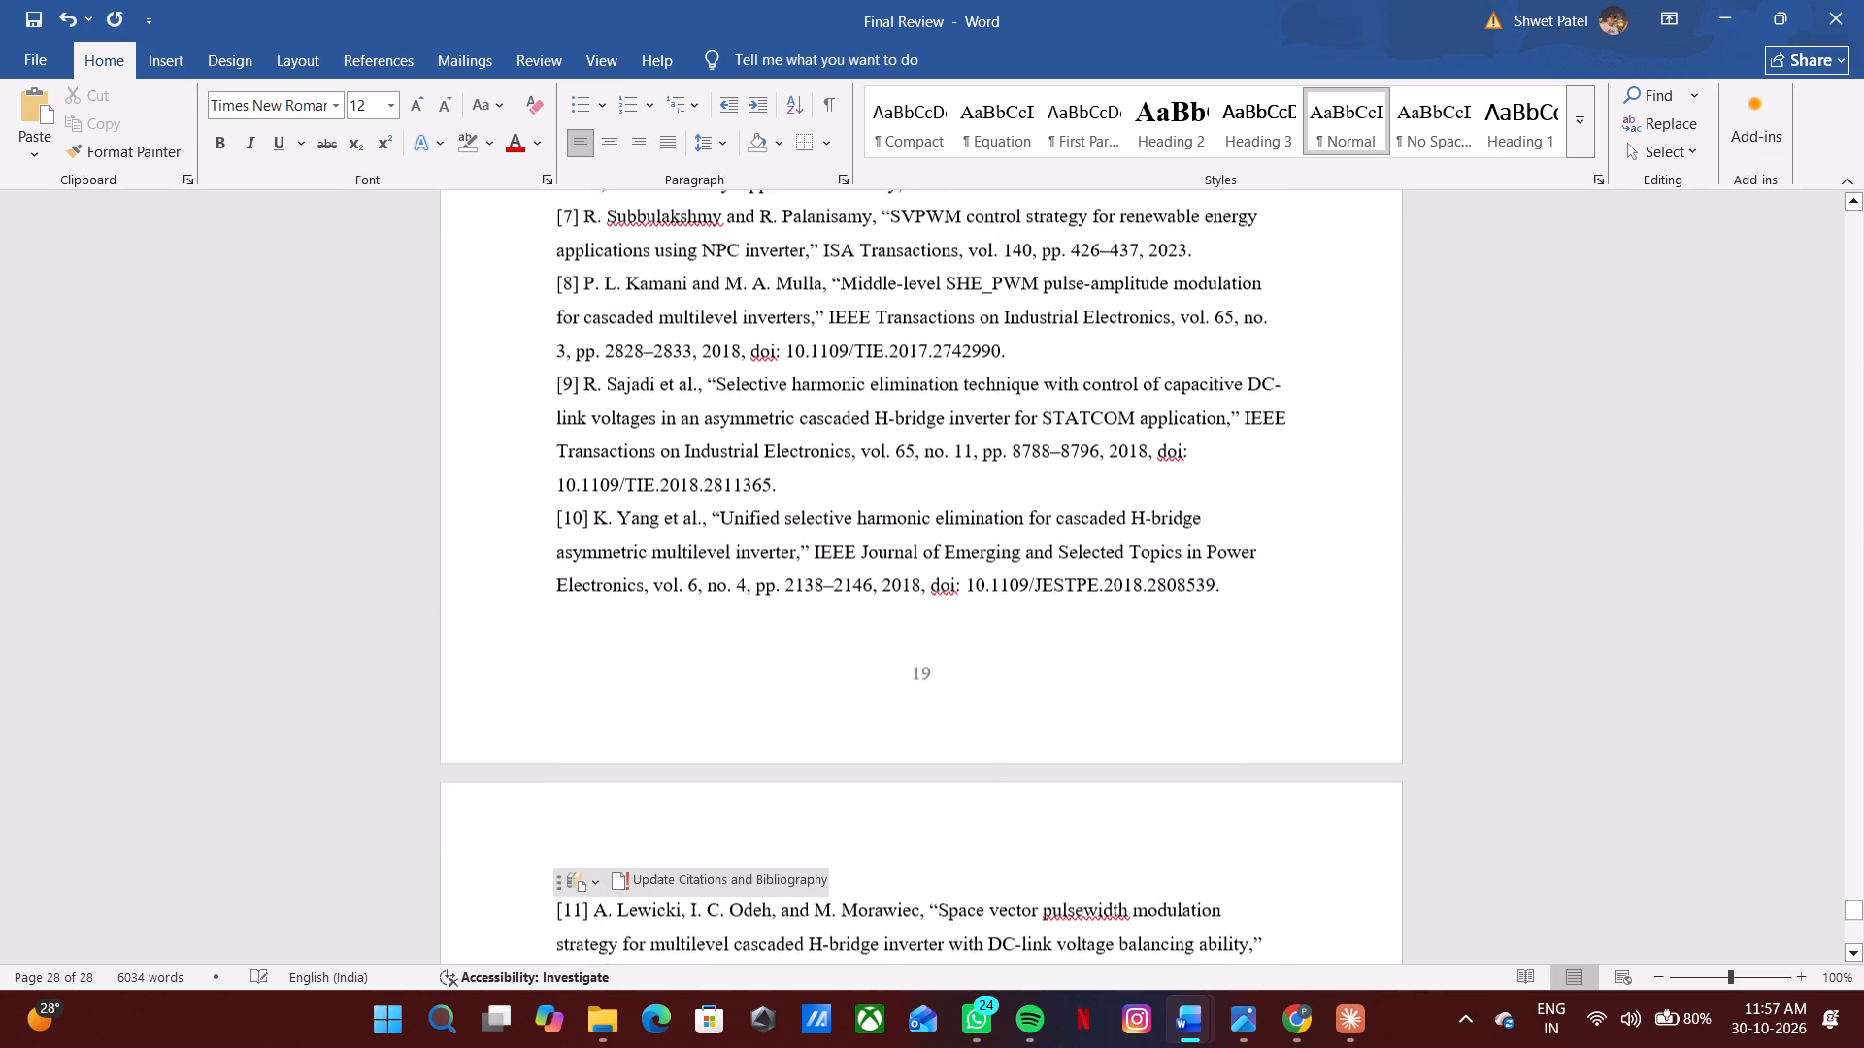
pyautogui.scroll(17, 726, 615)
pyautogui.moveTo(655, 592); pyautogui.dragTo(649, 591)
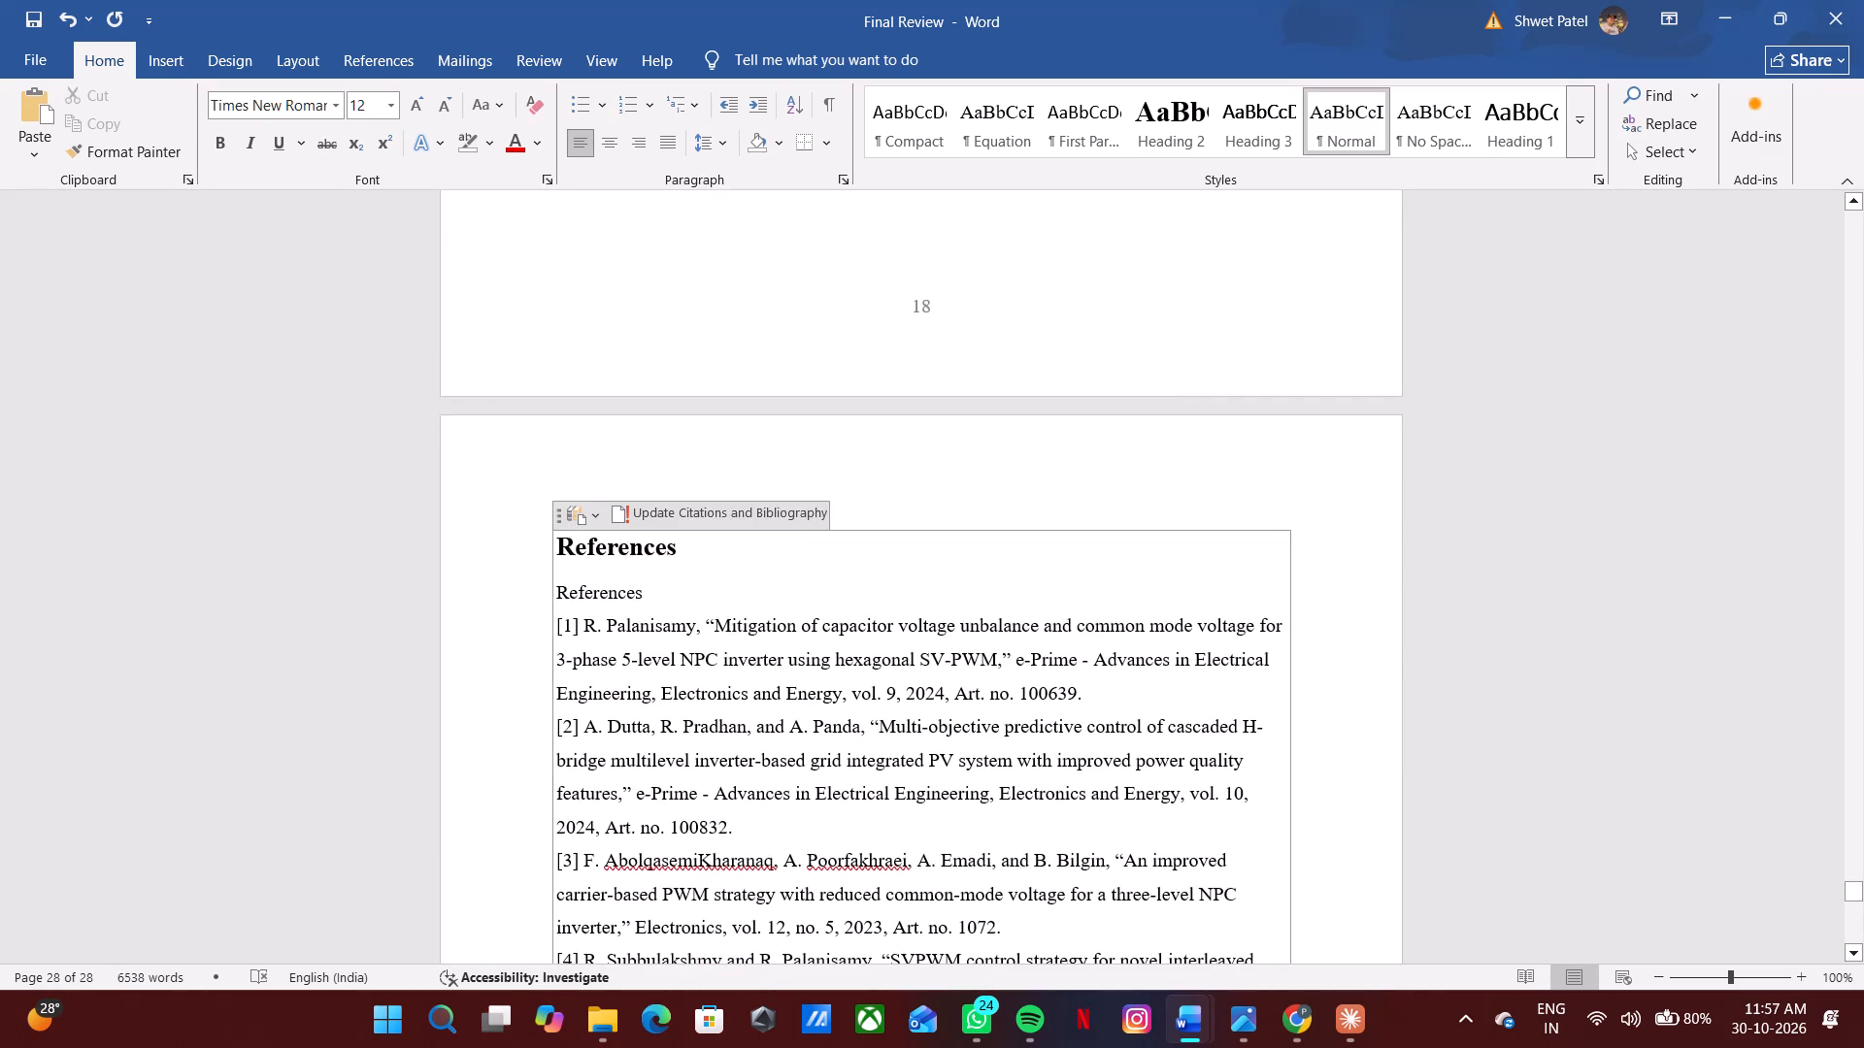
pyautogui.moveTo(649, 591); pyautogui.dragTo(536, 591)
pyautogui.press('BackSpace')
pyautogui.press('BackSpace')
pyautogui.press('Down')
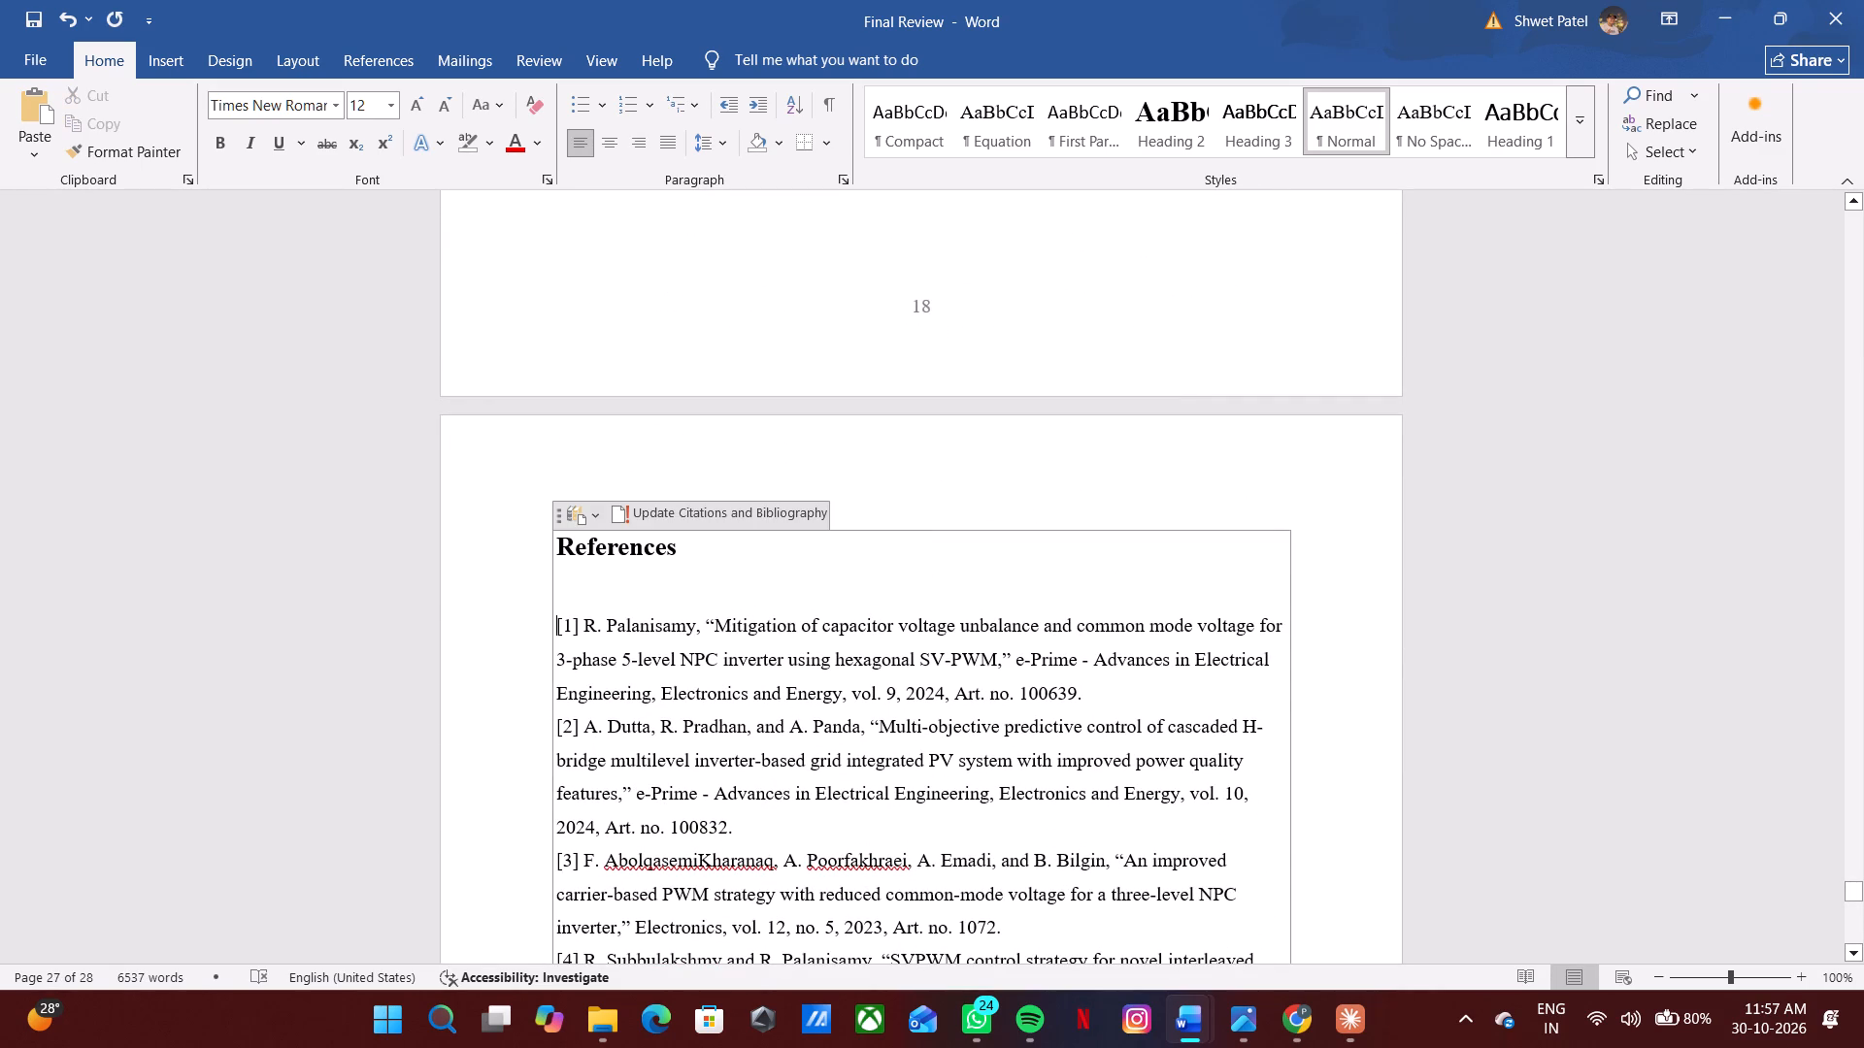
pyautogui.press('BackSpace')
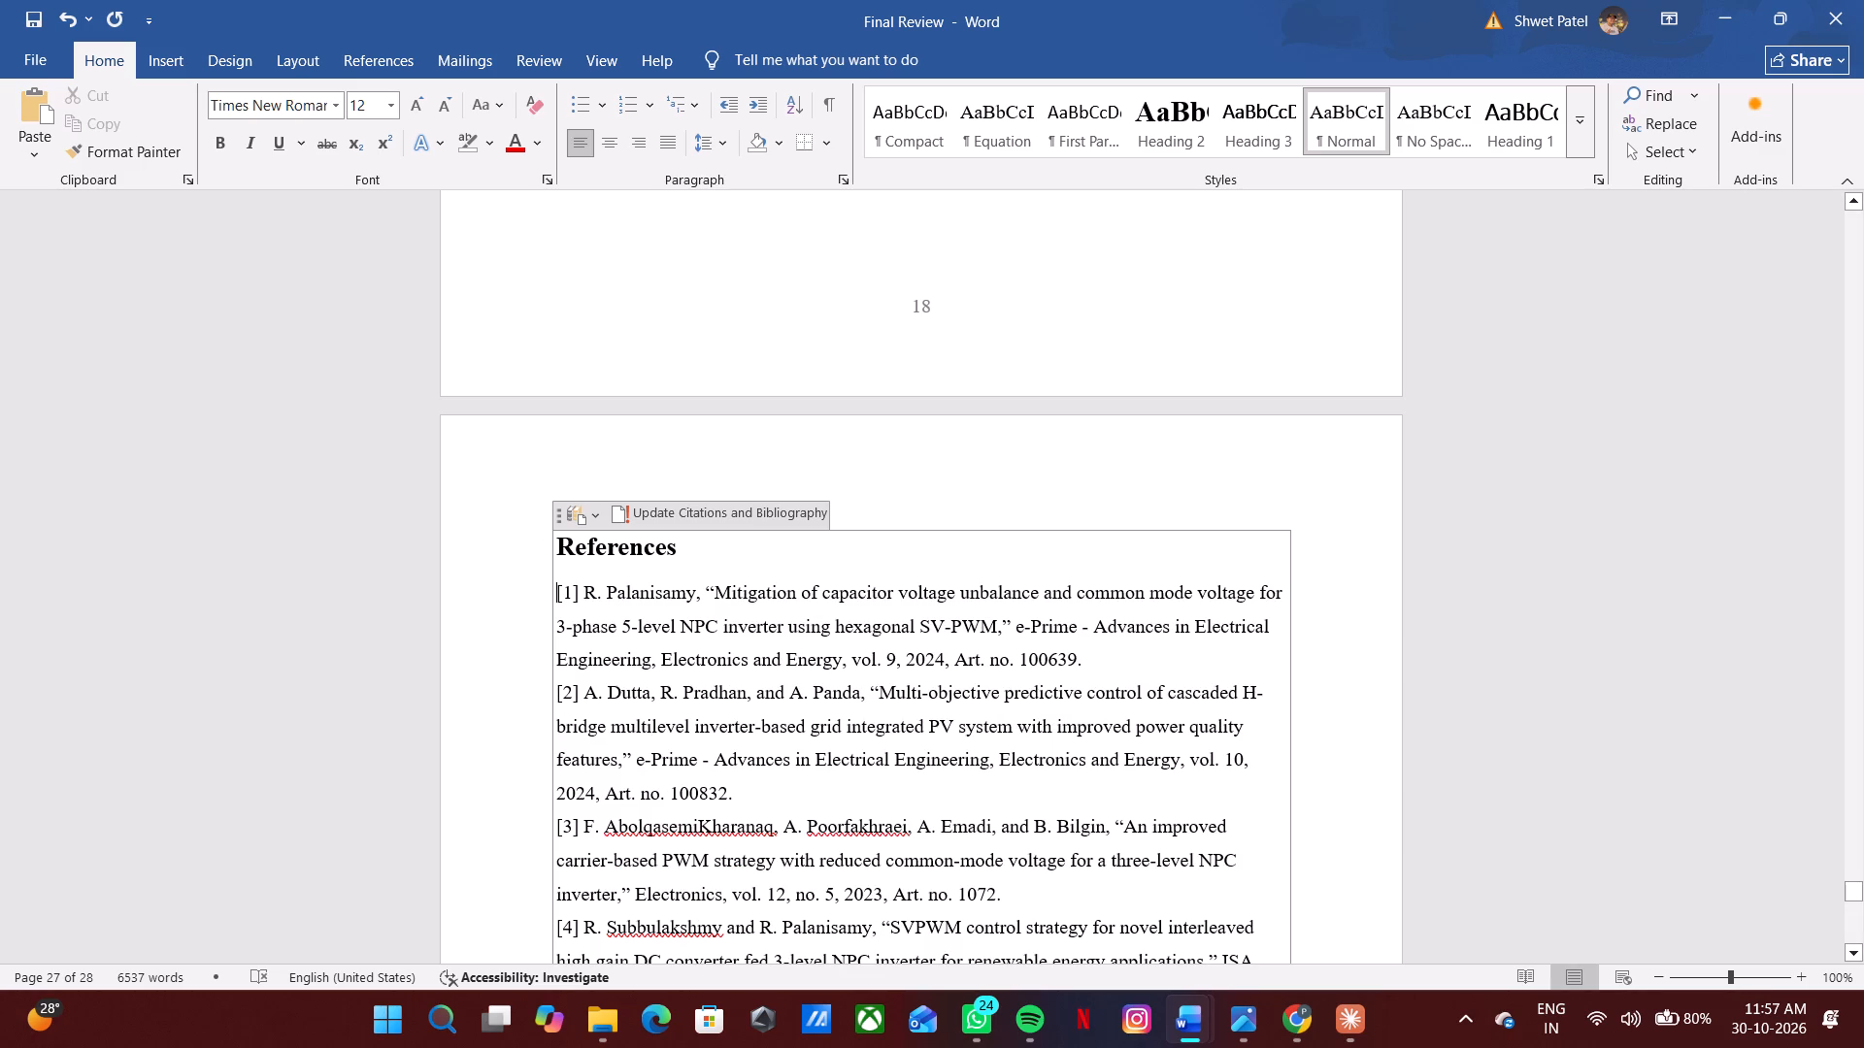
pyautogui.click(950, 490)
# Delete the "[9]" citation after "Selective Harmonic Elimination" in the Abstract, leaving a single space before "(SHE)".
pyautogui.scroll(-20, 946, 684)
pyautogui.scroll(-16, 946, 684)
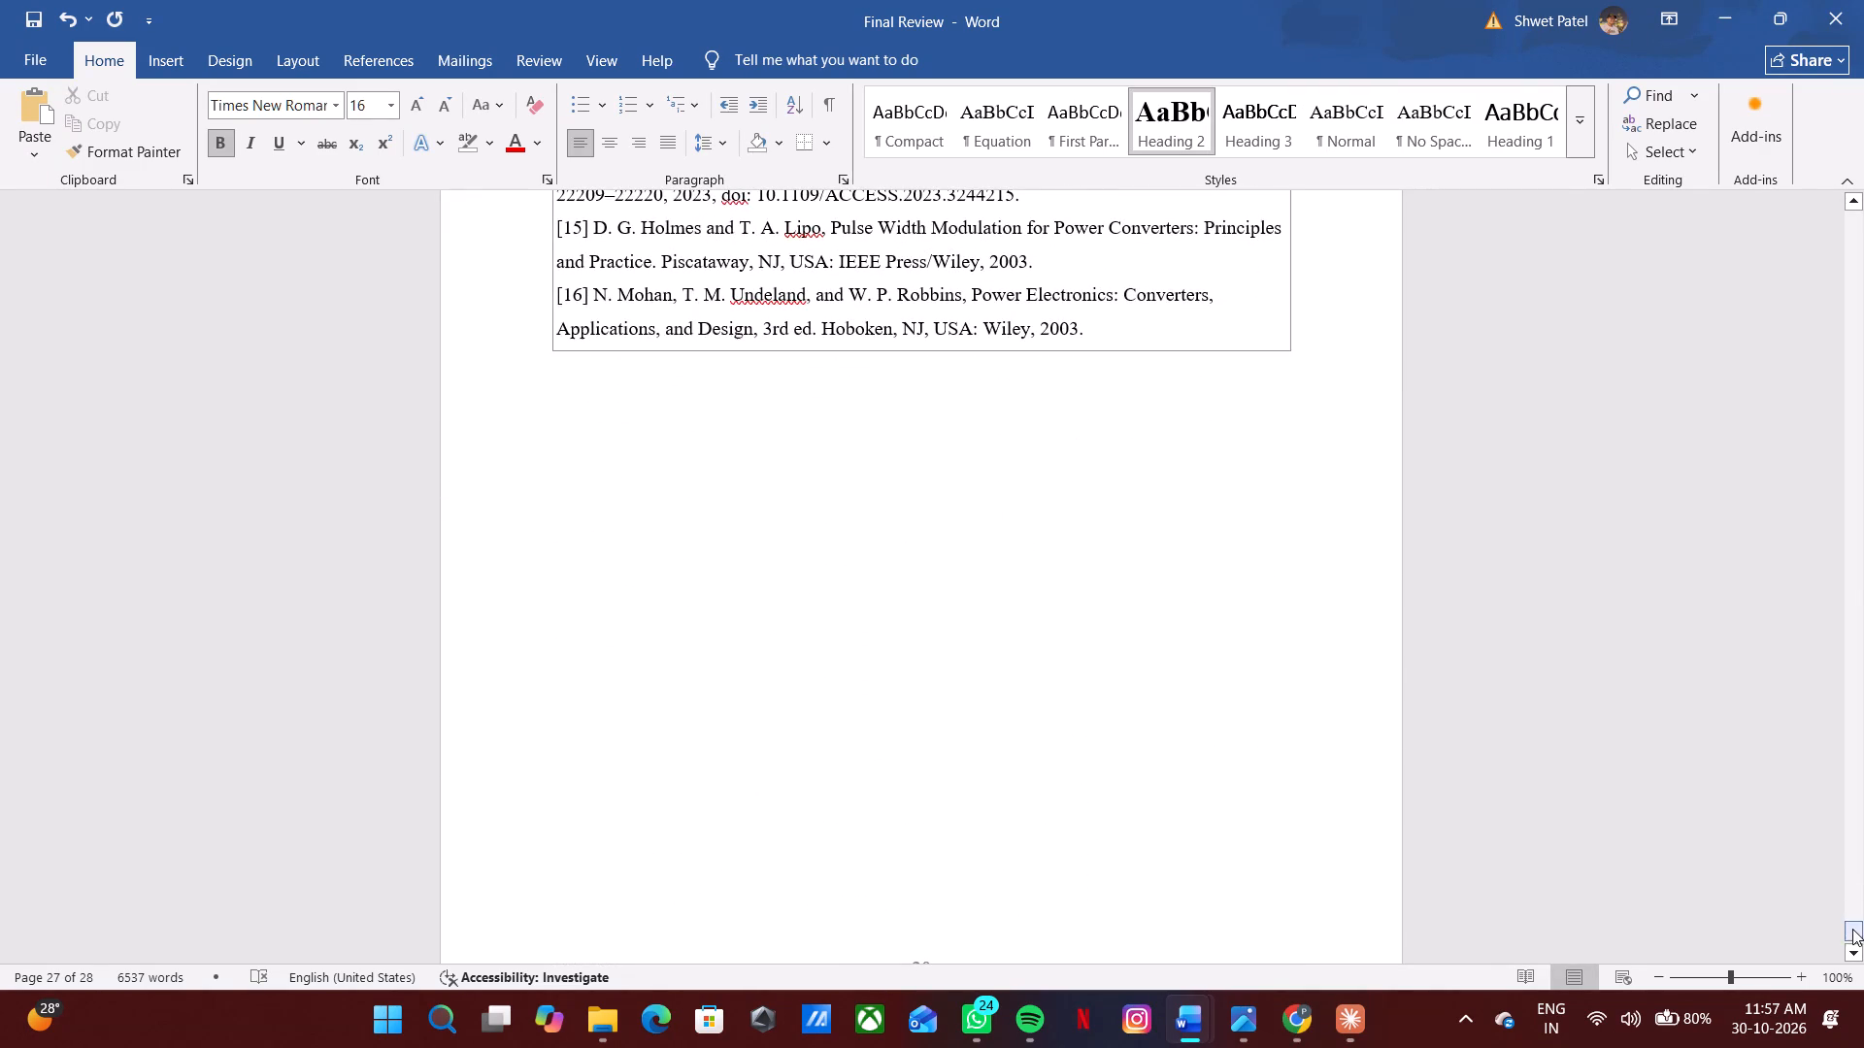
pyautogui.moveTo(1852, 929); pyautogui.dragTo(1827, 343)
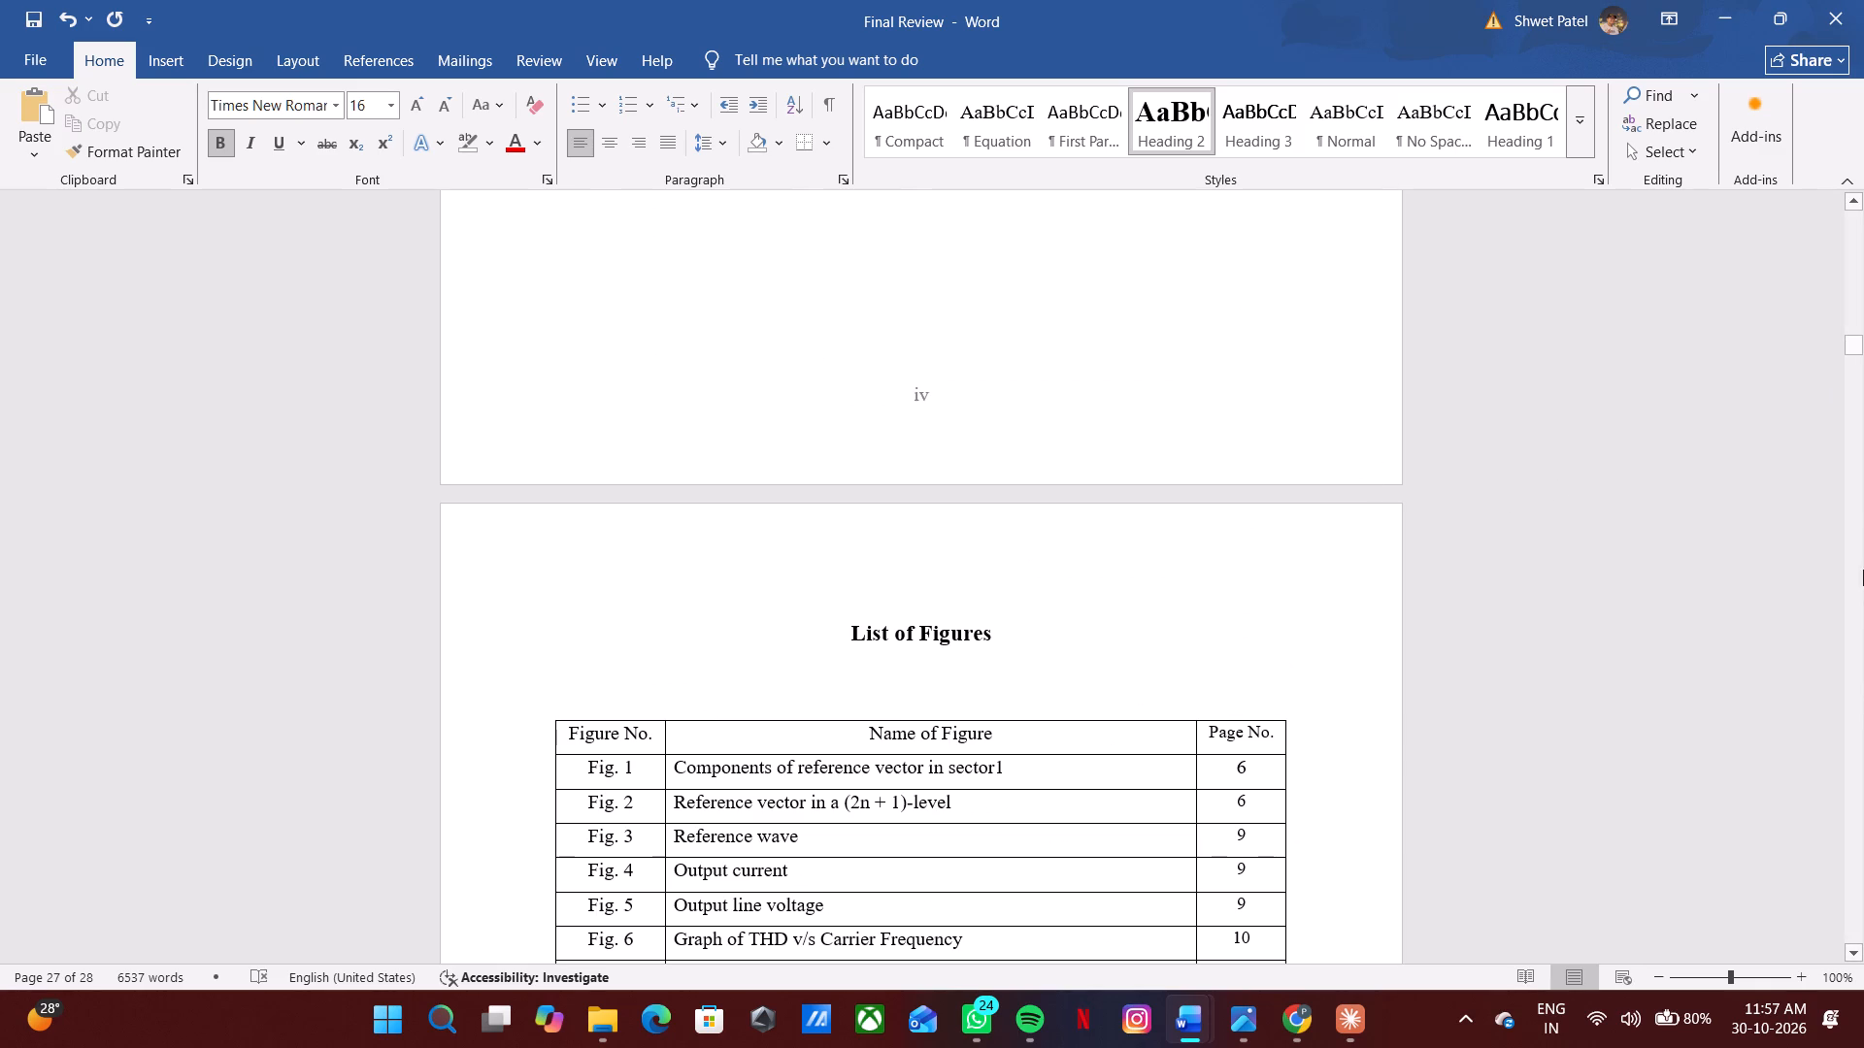
pyautogui.scroll(11, 1042, 720)
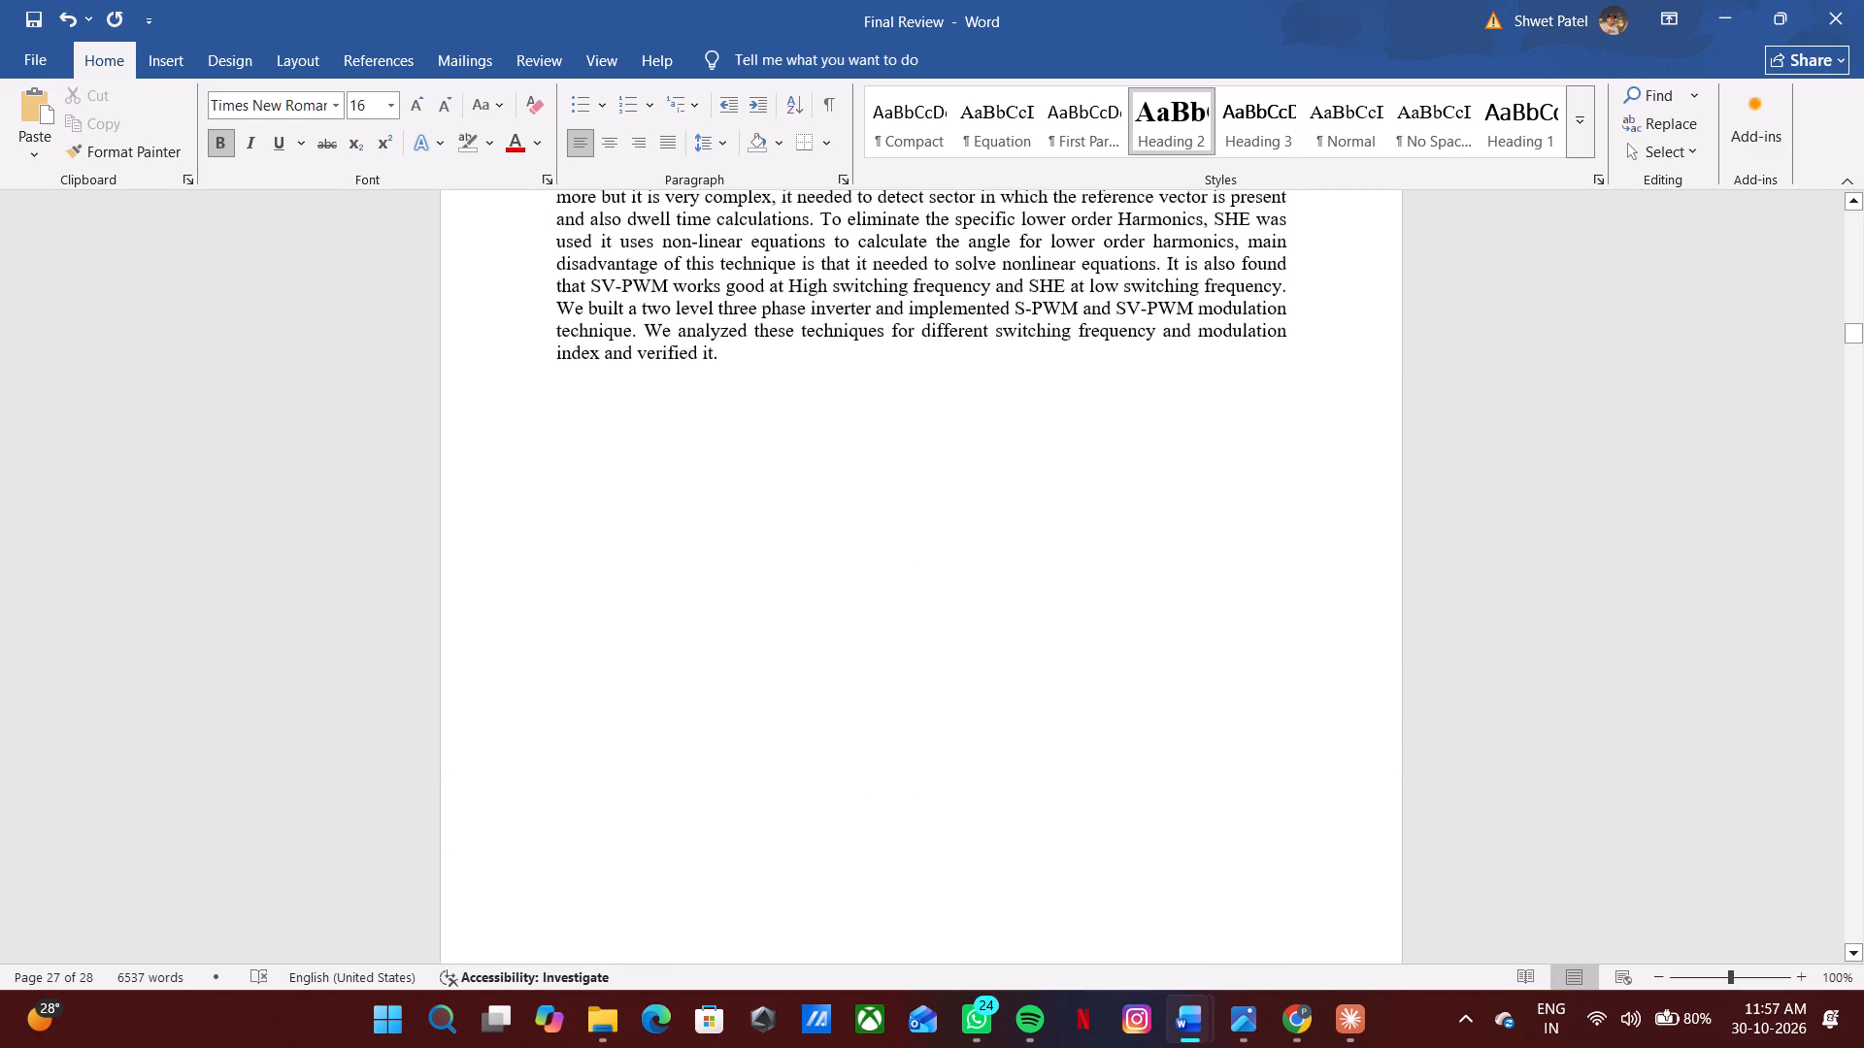
pyautogui.scroll(7, 1047, 745)
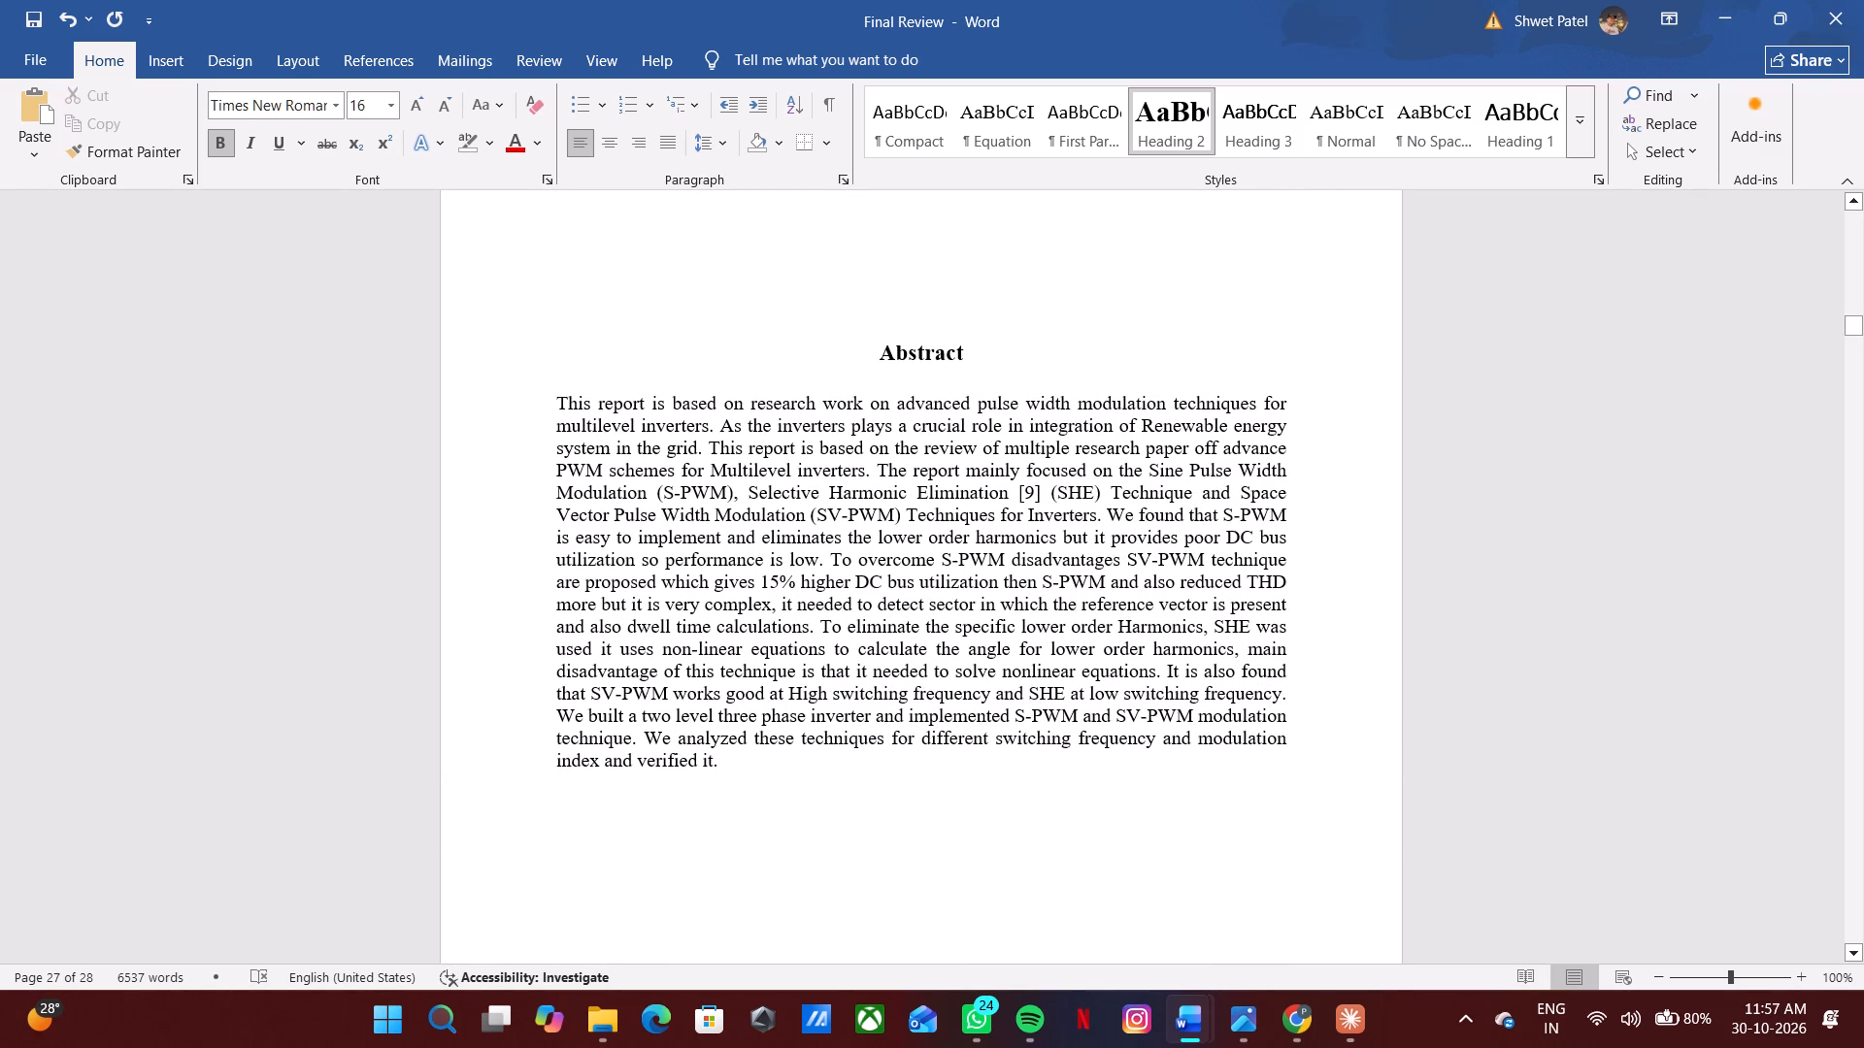
pyautogui.click(1045, 495)
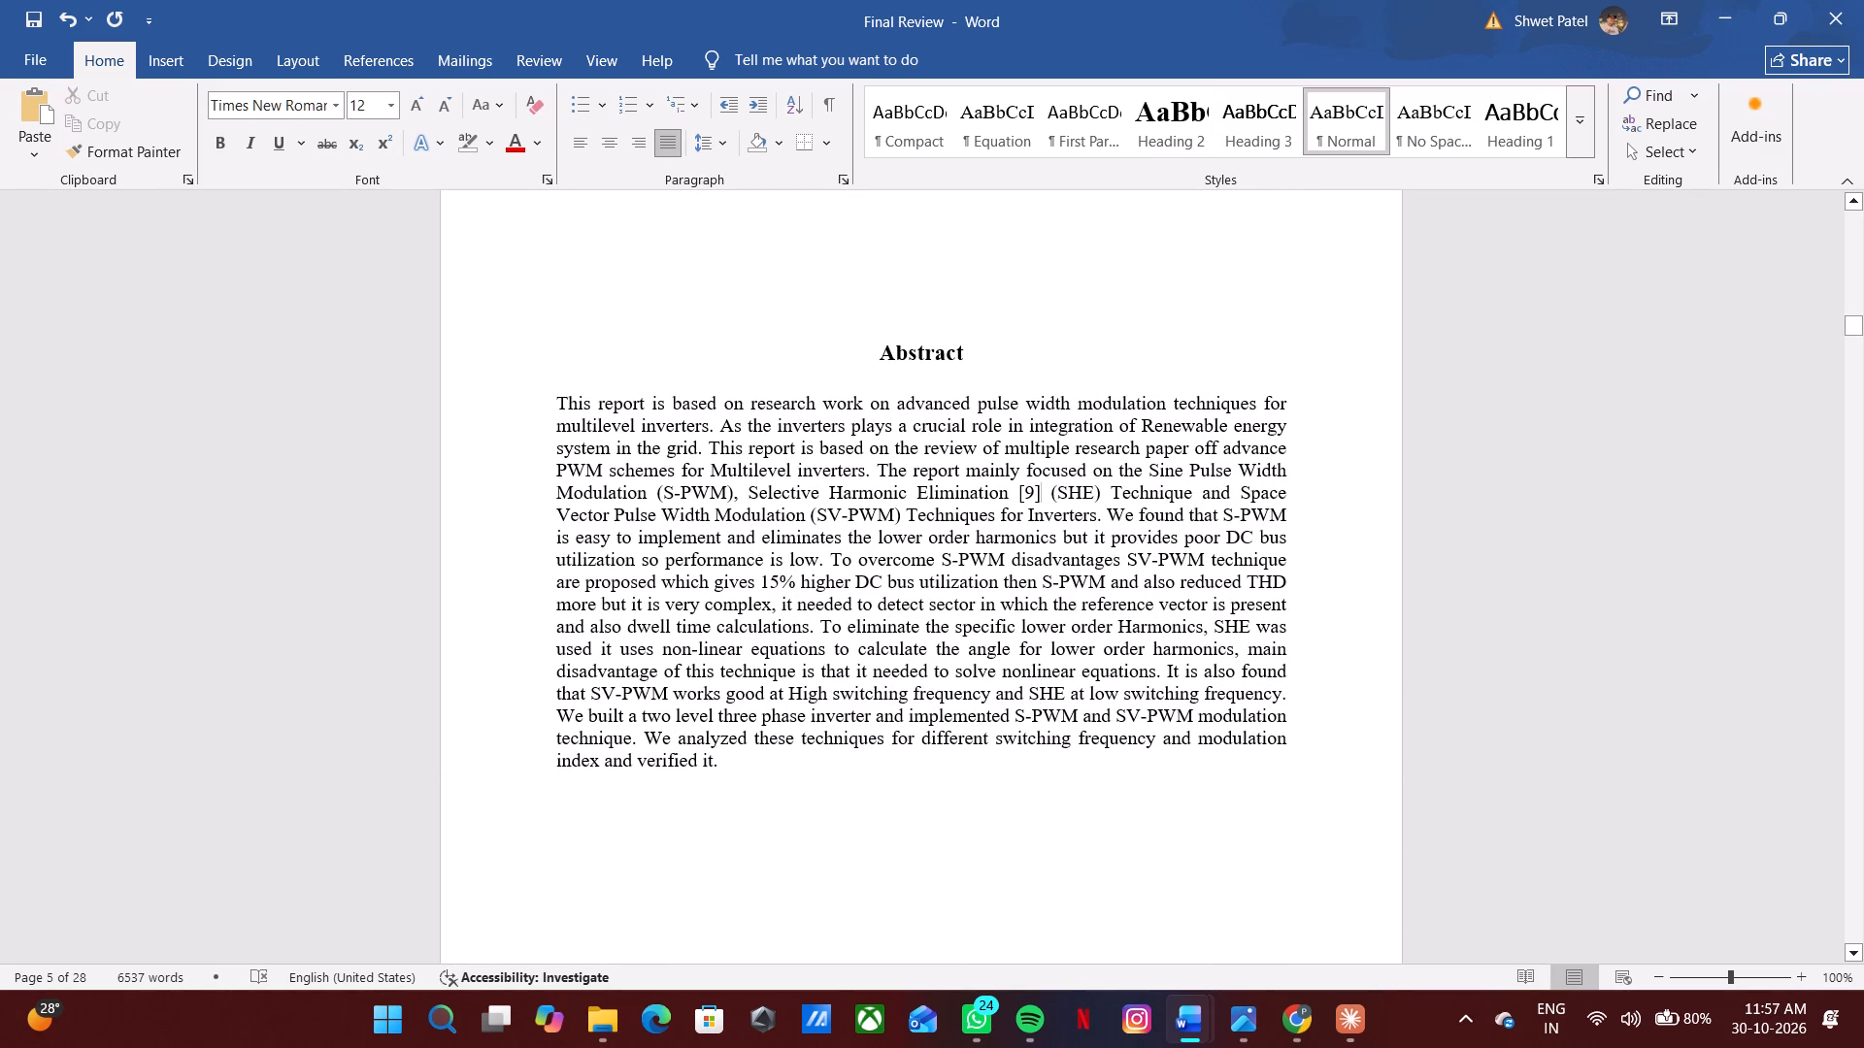
pyautogui.press('BackSpace')
pyautogui.press('BackSpace')
pyautogui.press('BackSpace')
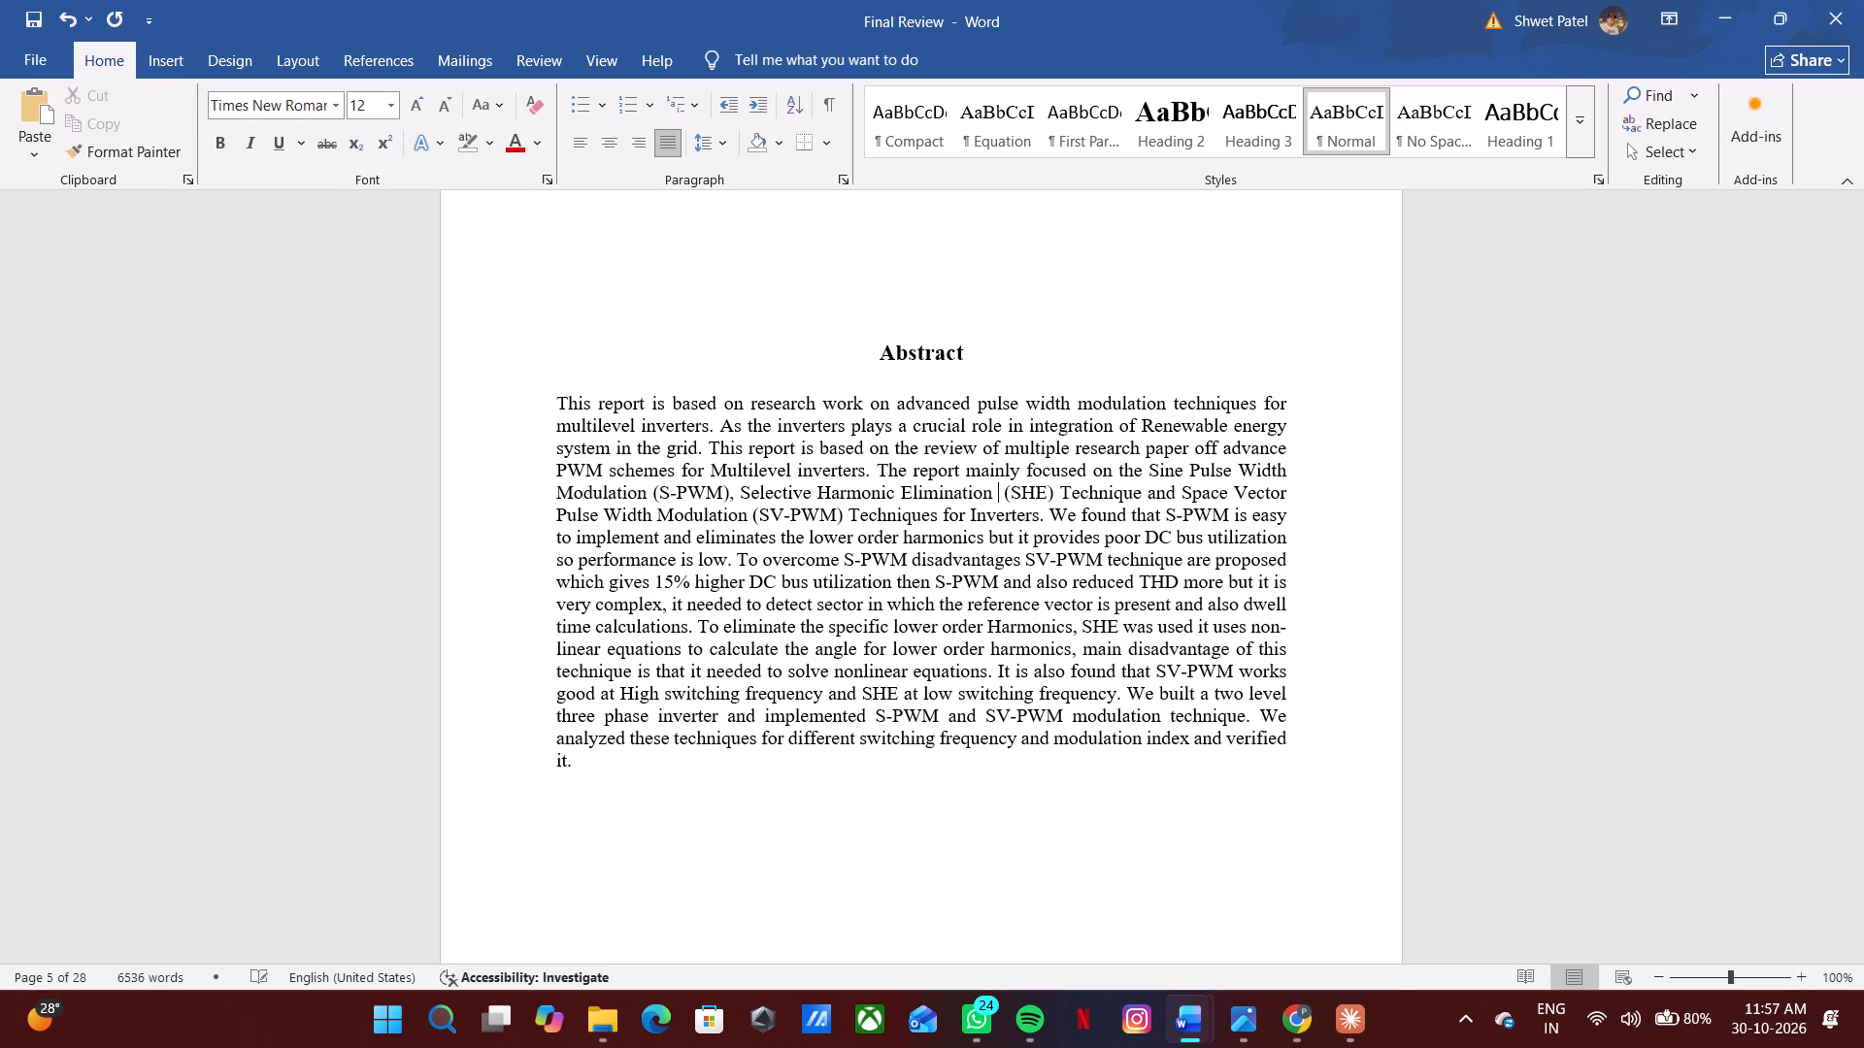
pyautogui.press('BackSpace')
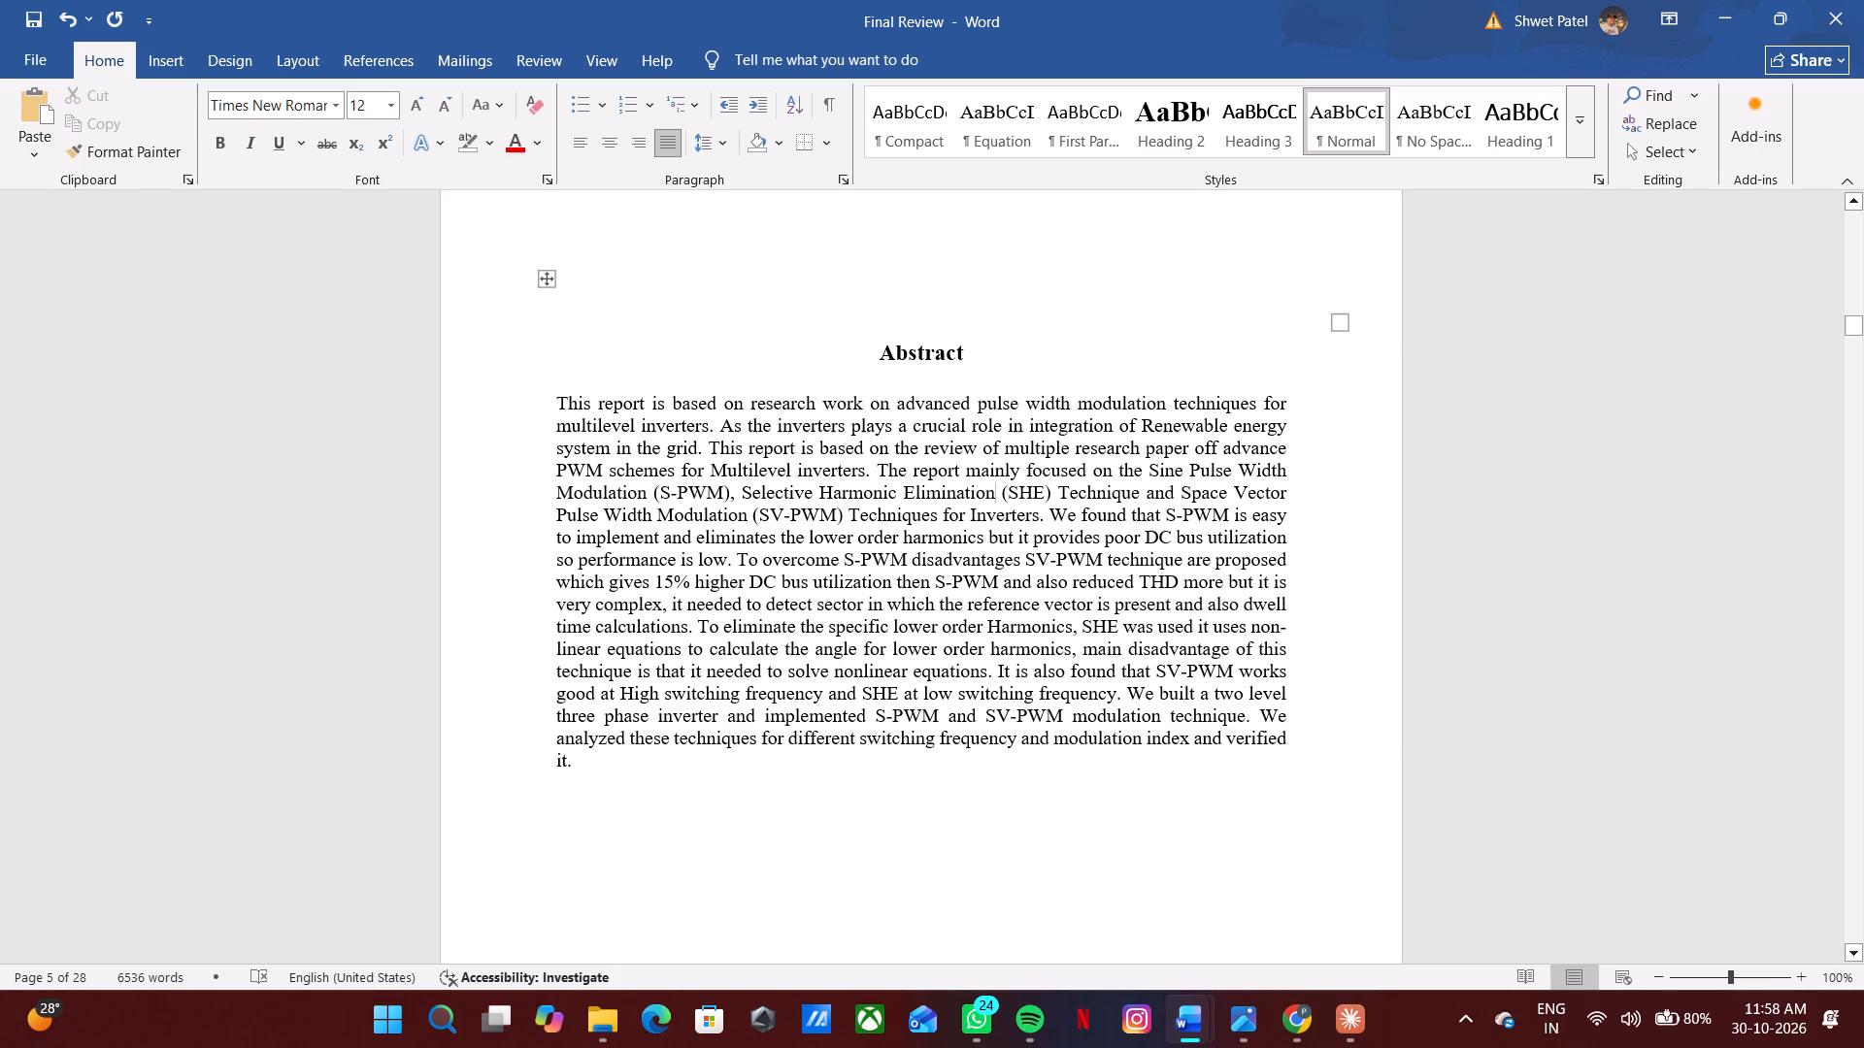
# Remove the citation numbers "[1]" from SV-PWM and "[9]" from SHE in the Nomenclature/Abbreviations table.
pyautogui.scroll(-15, 902, 648)
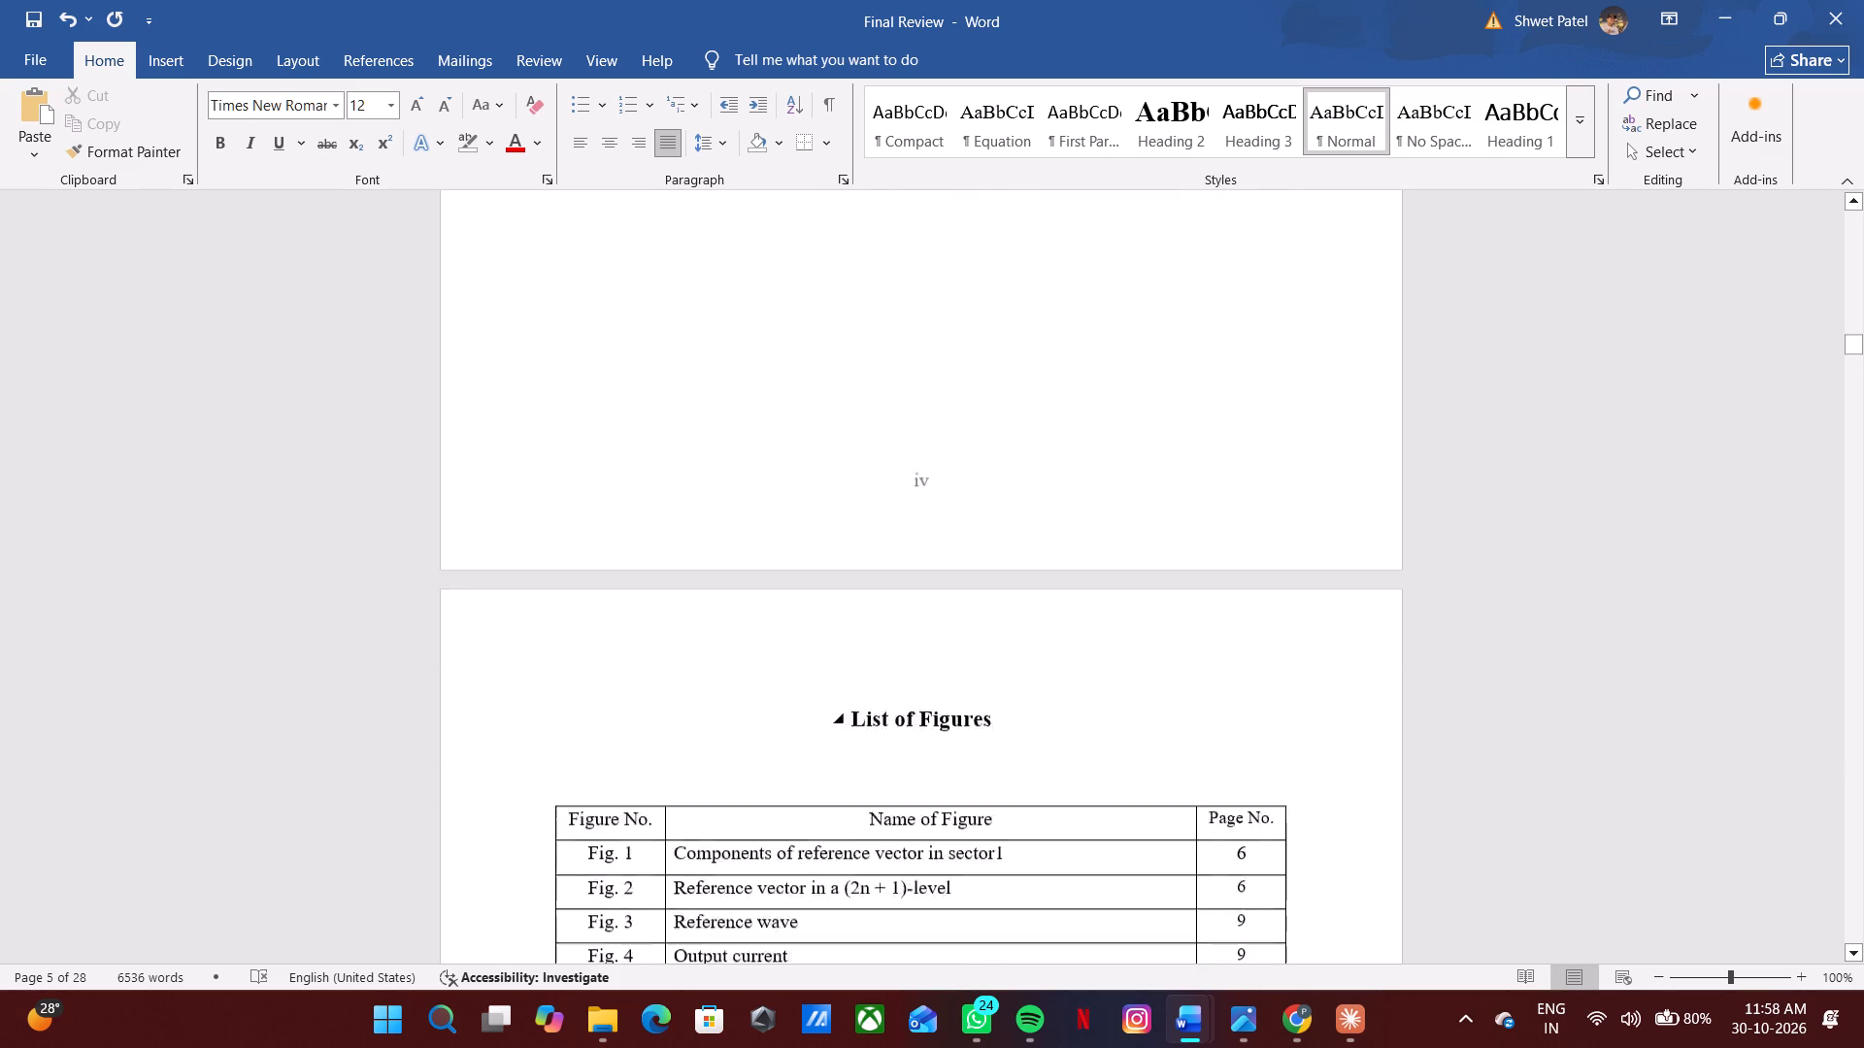
pyautogui.scroll(-18, 902, 660)
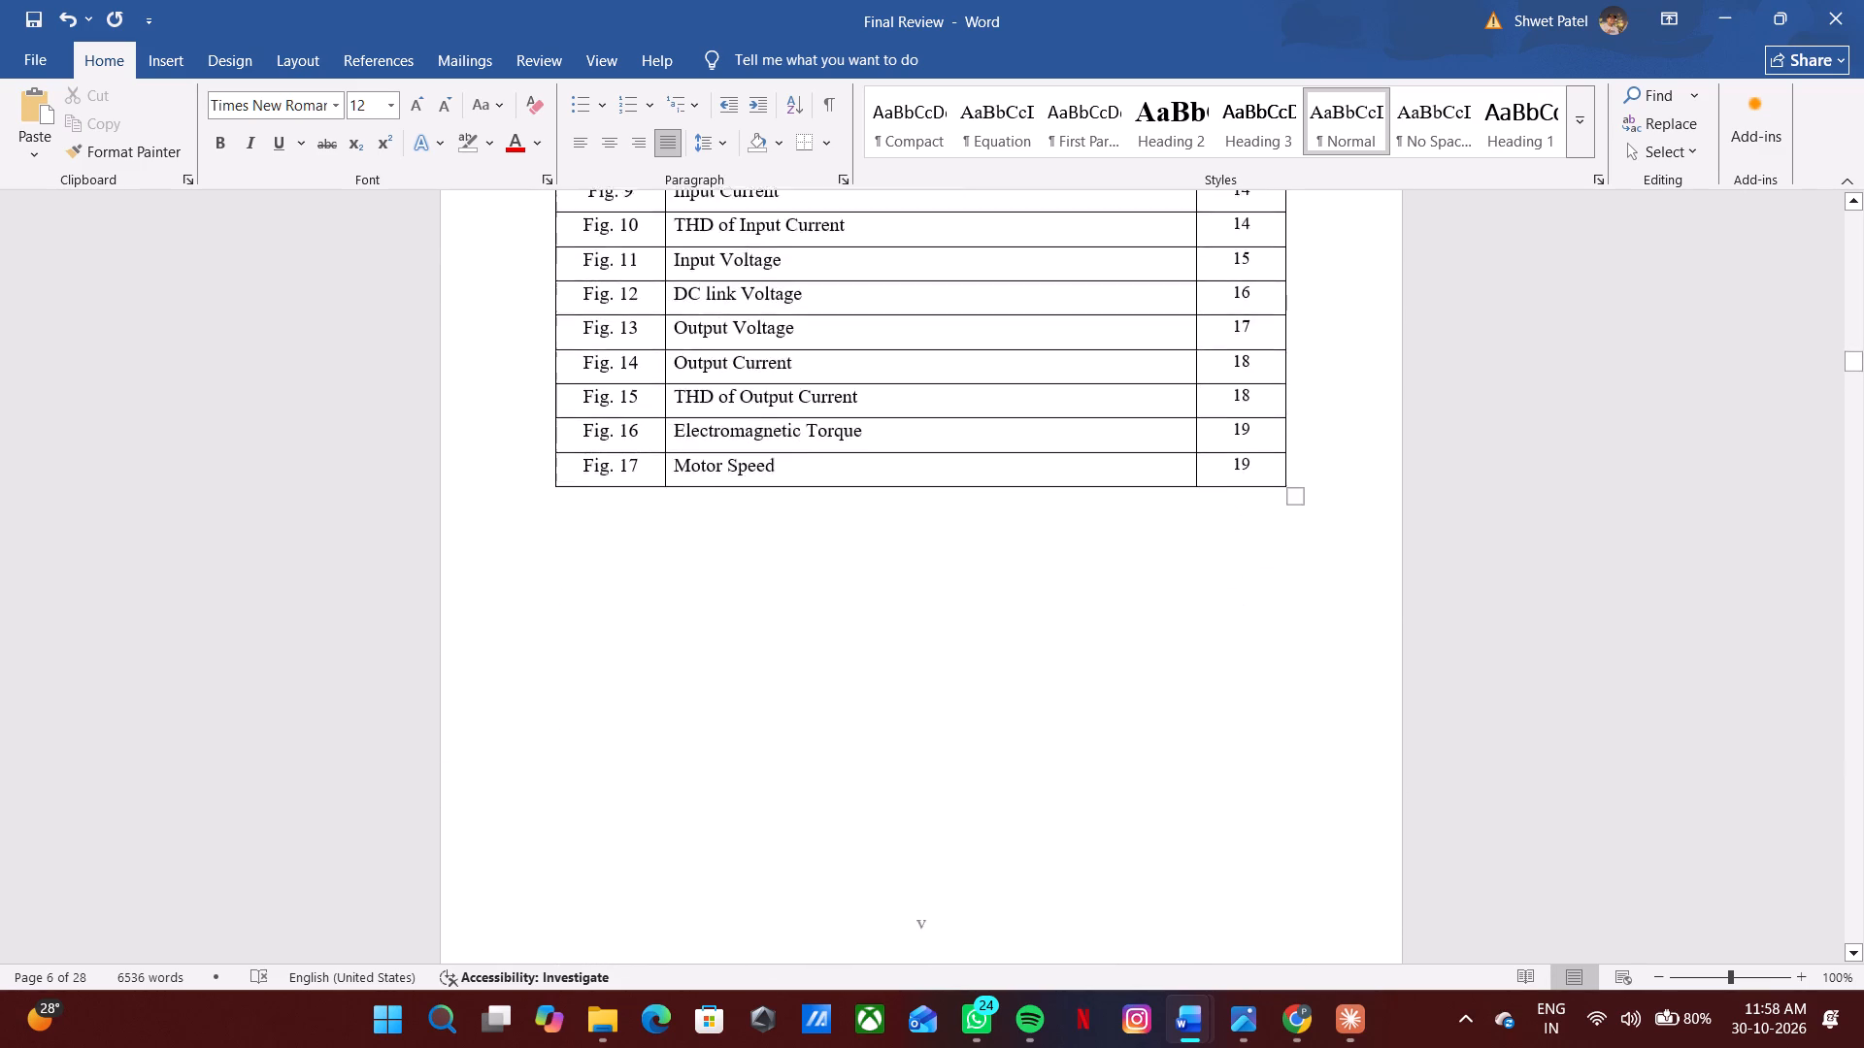
pyautogui.scroll(-17, 902, 660)
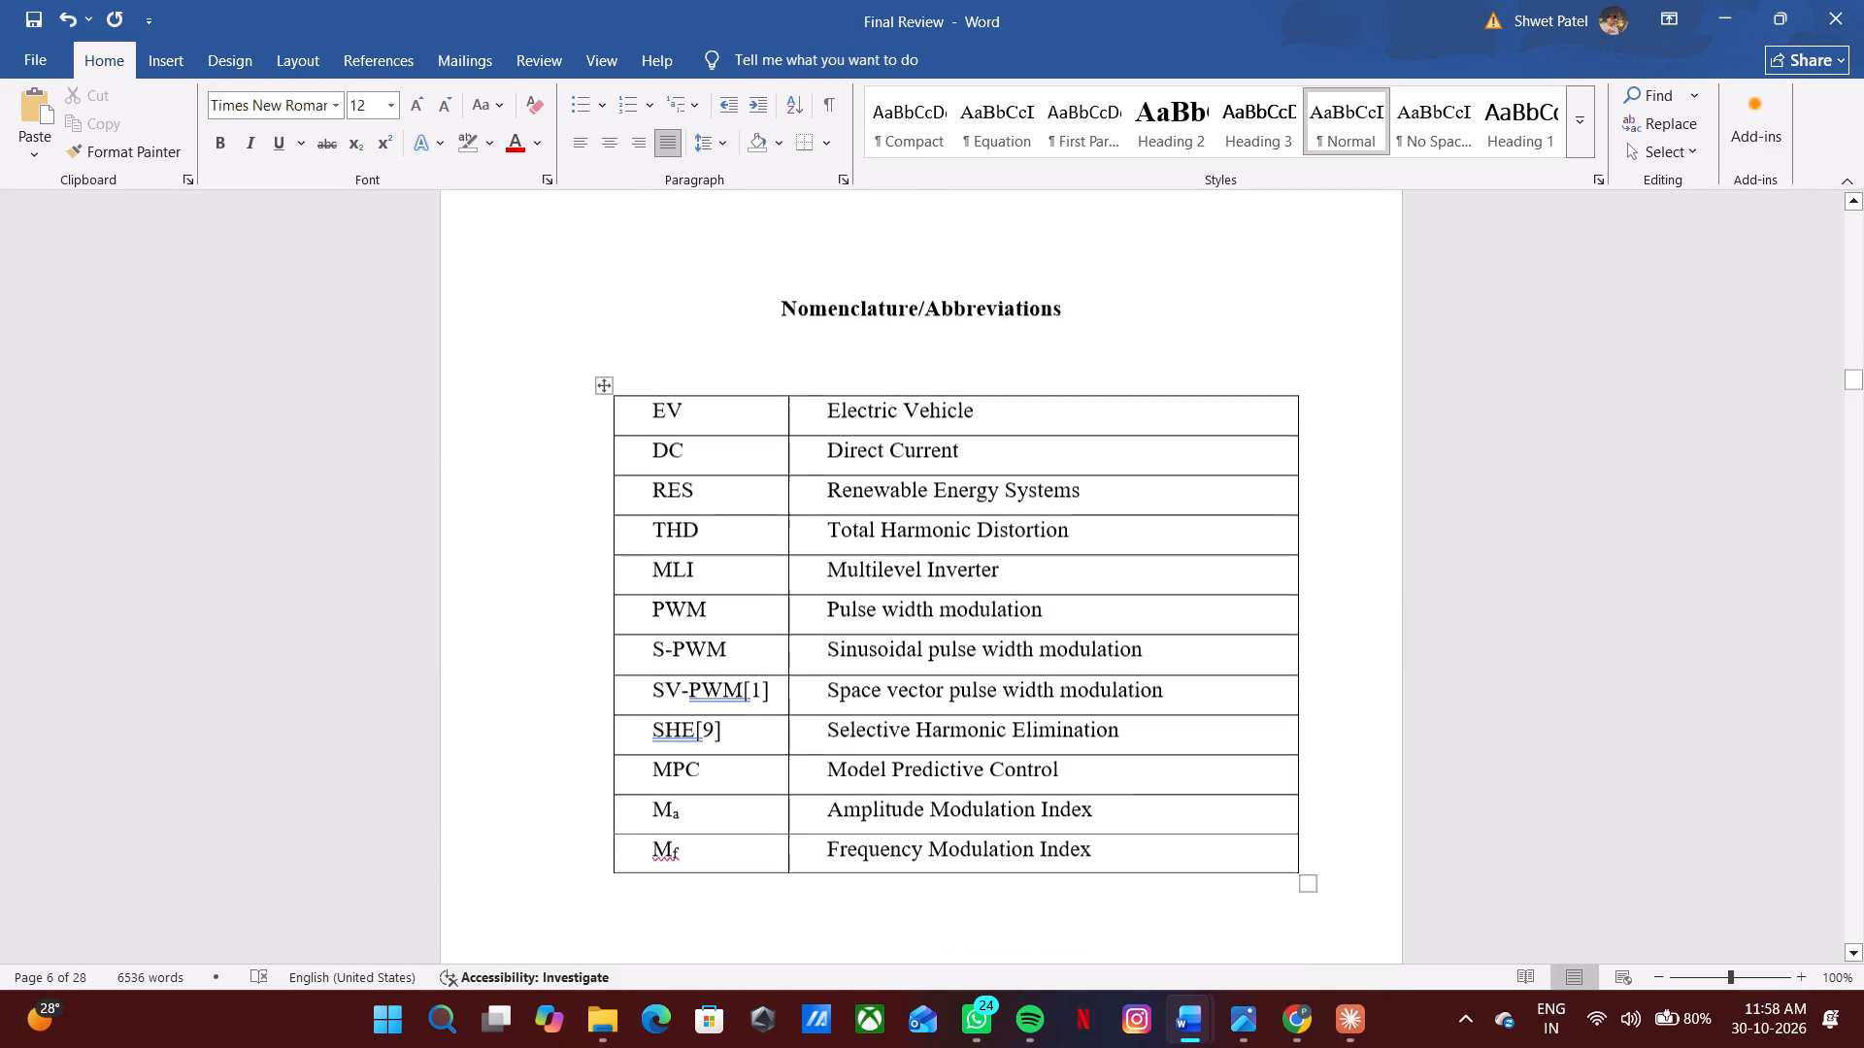
pyautogui.click(776, 657)
pyautogui.press('BackSpace')
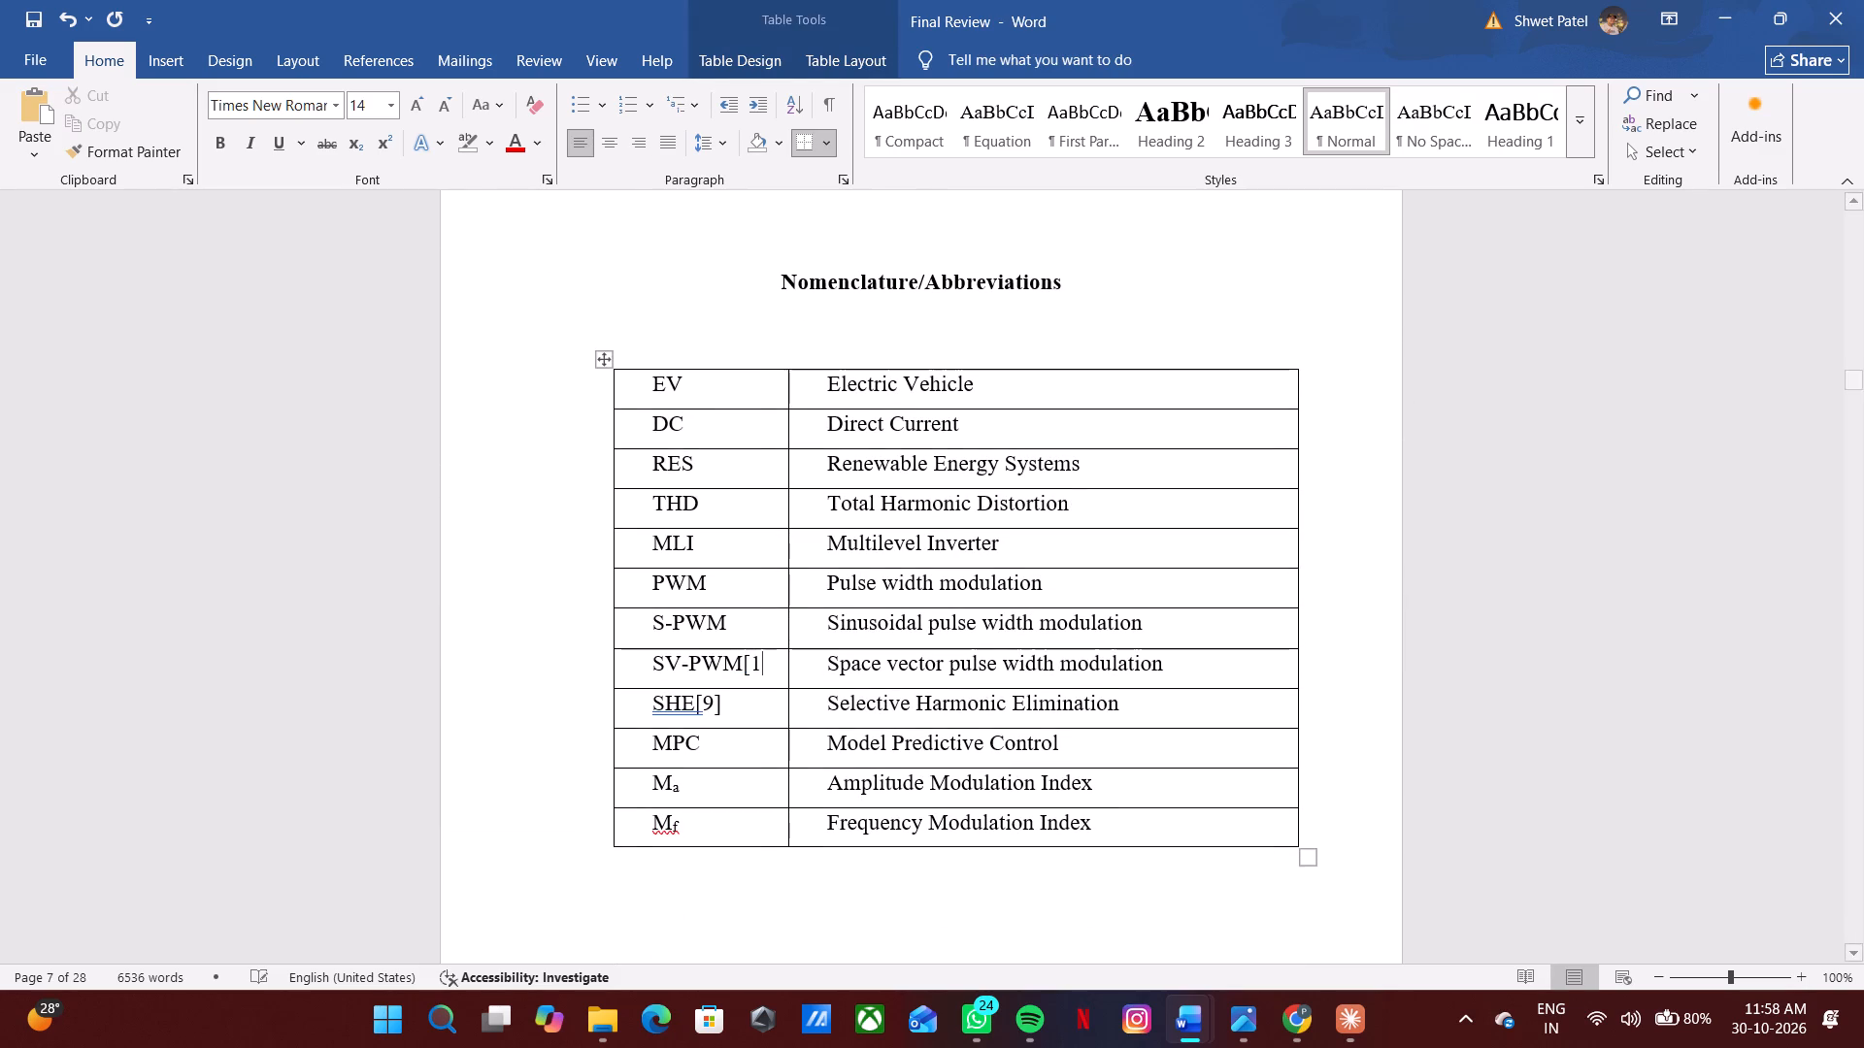
pyautogui.press('BackSpace')
pyautogui.press('BackSpace')
pyautogui.click(732, 704)
pyautogui.press('BackSpace')
pyautogui.press('BackSpace')
pyautogui.press('BackSpace')
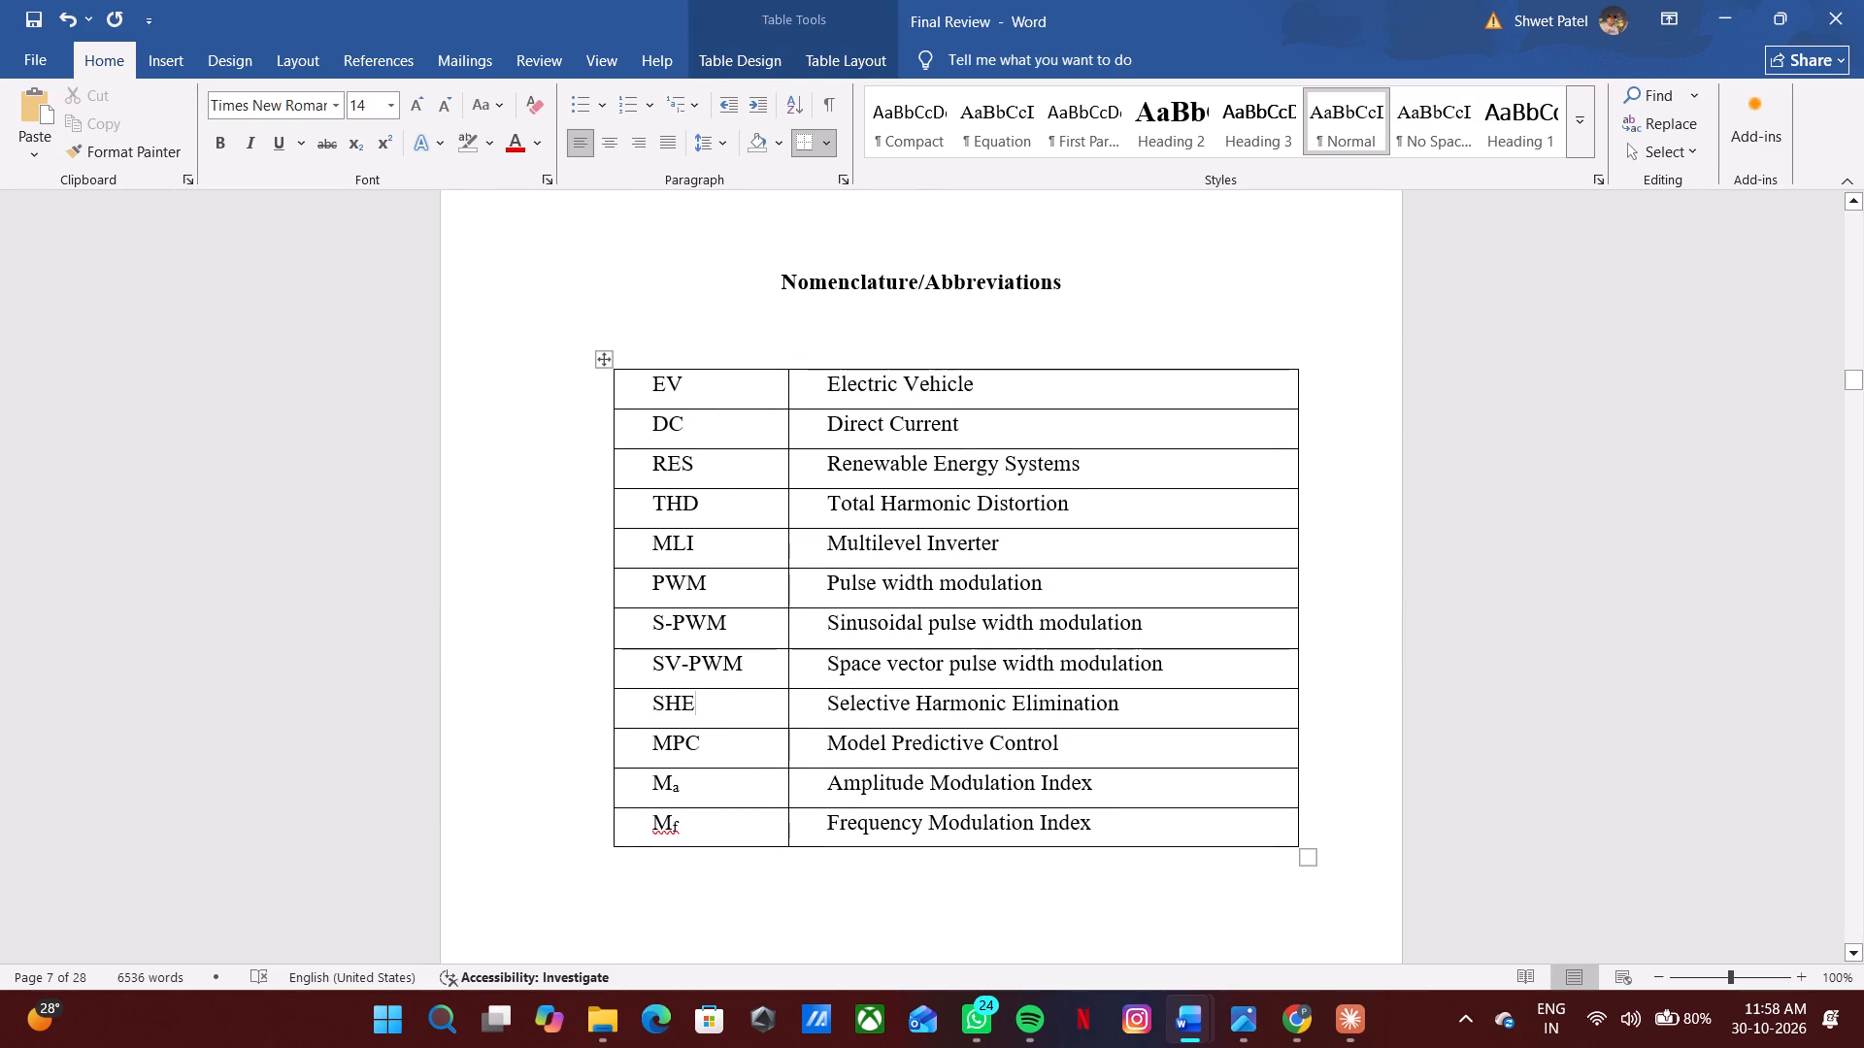
# Place the insertion point between "IEEE Standard 519" and the full stop ending the Introduction's first paragraph.
pyautogui.scroll(-3, 797, 536)
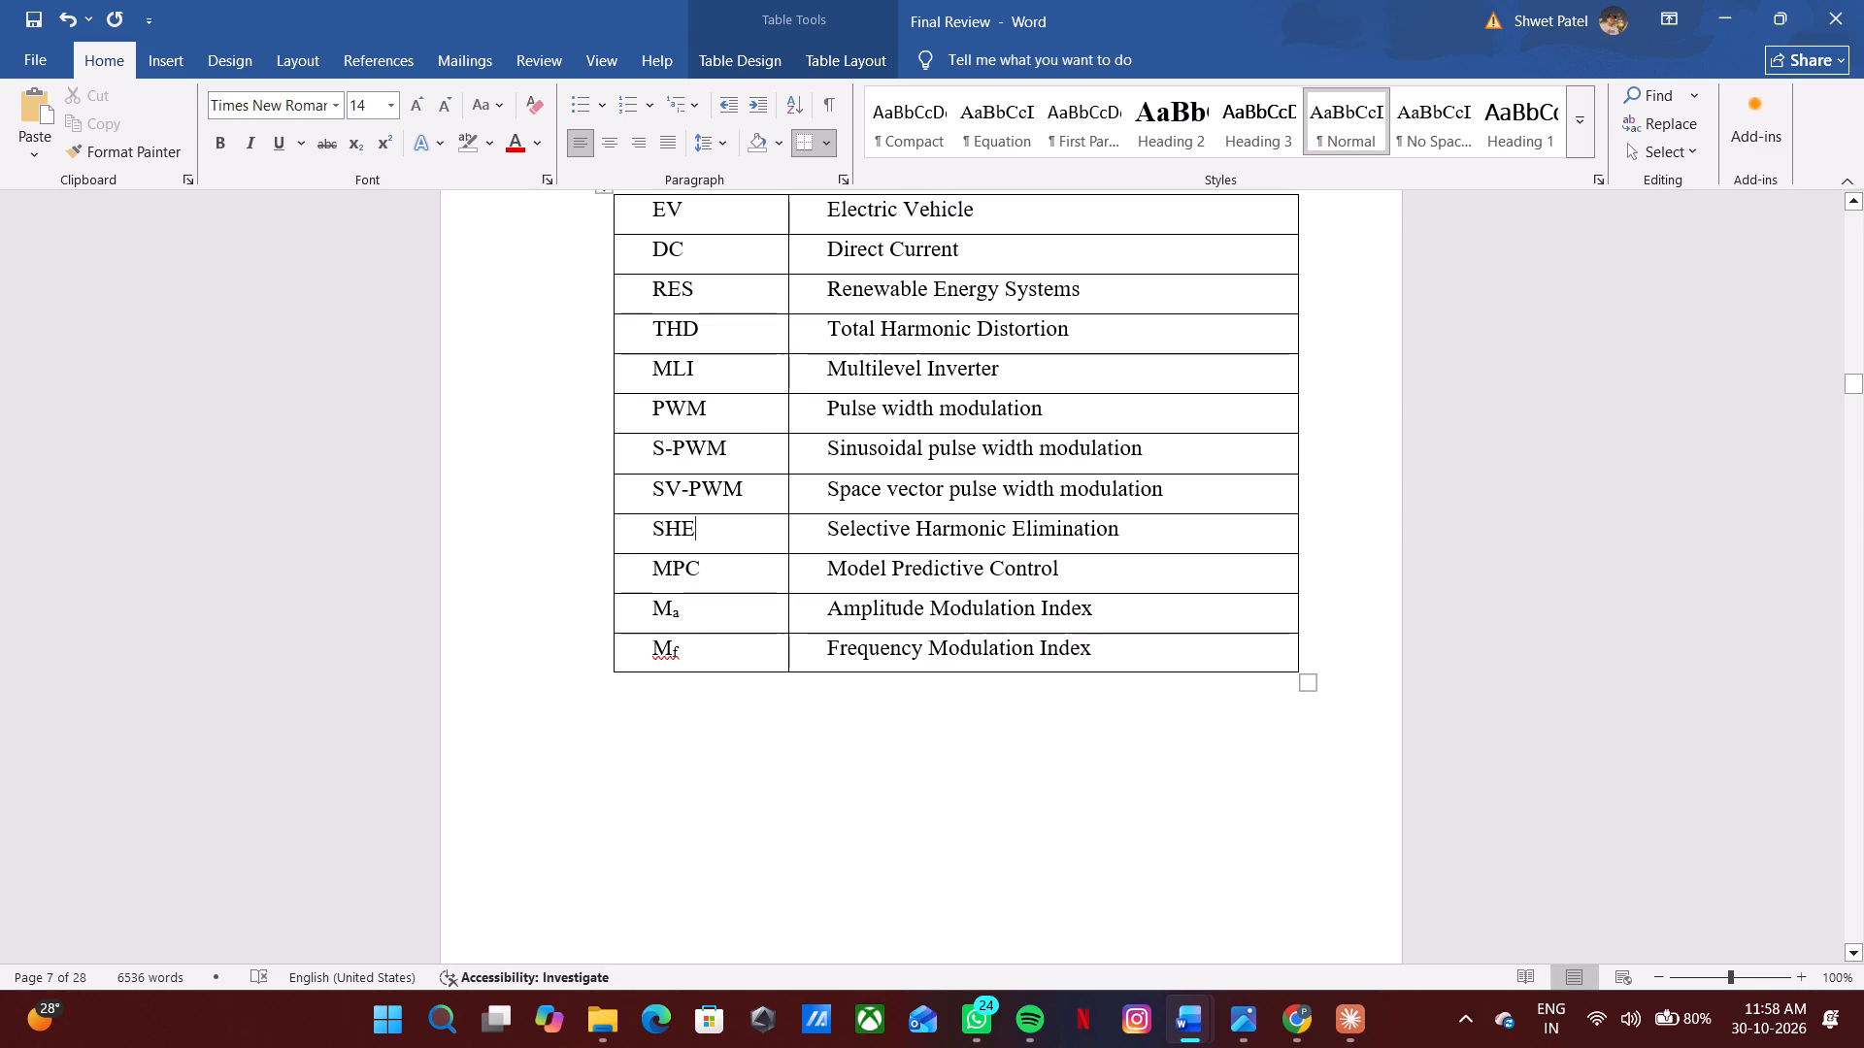
pyautogui.scroll(-8, 783, 523)
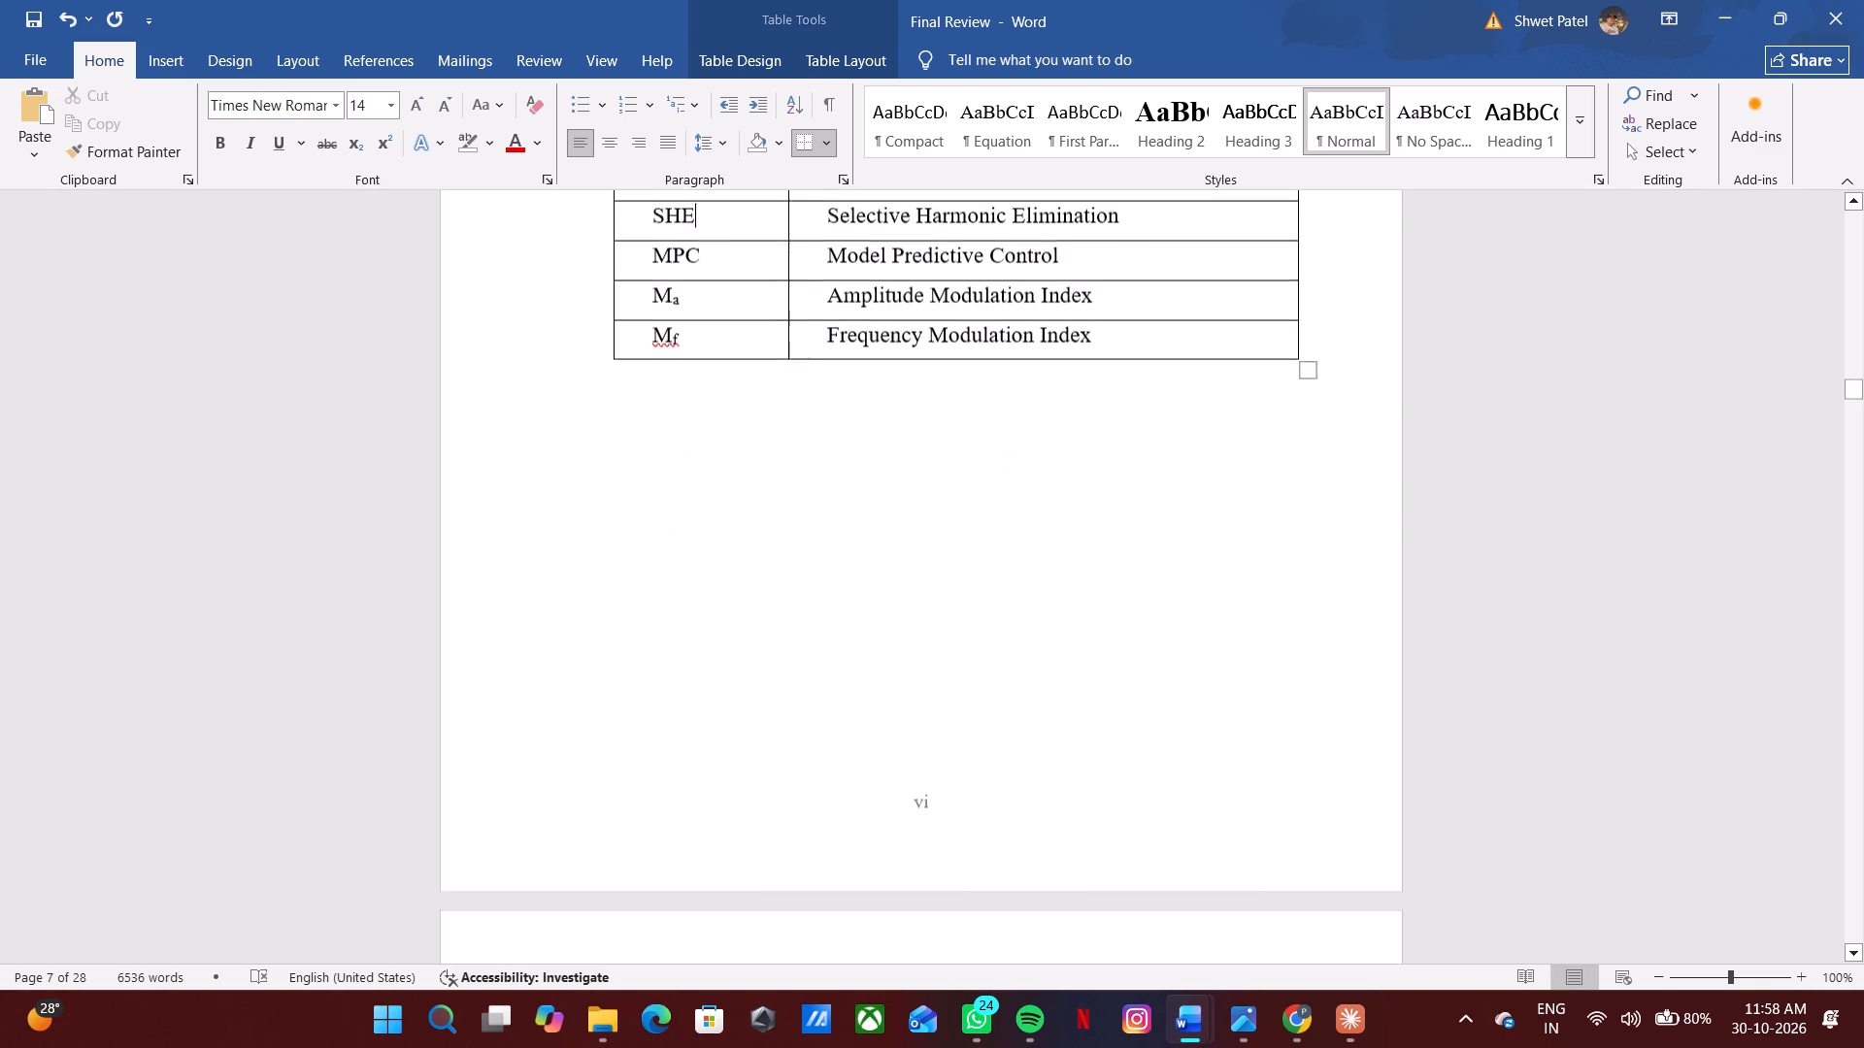
pyautogui.scroll(-20, 782, 534)
pyautogui.scroll(-12, 782, 534)
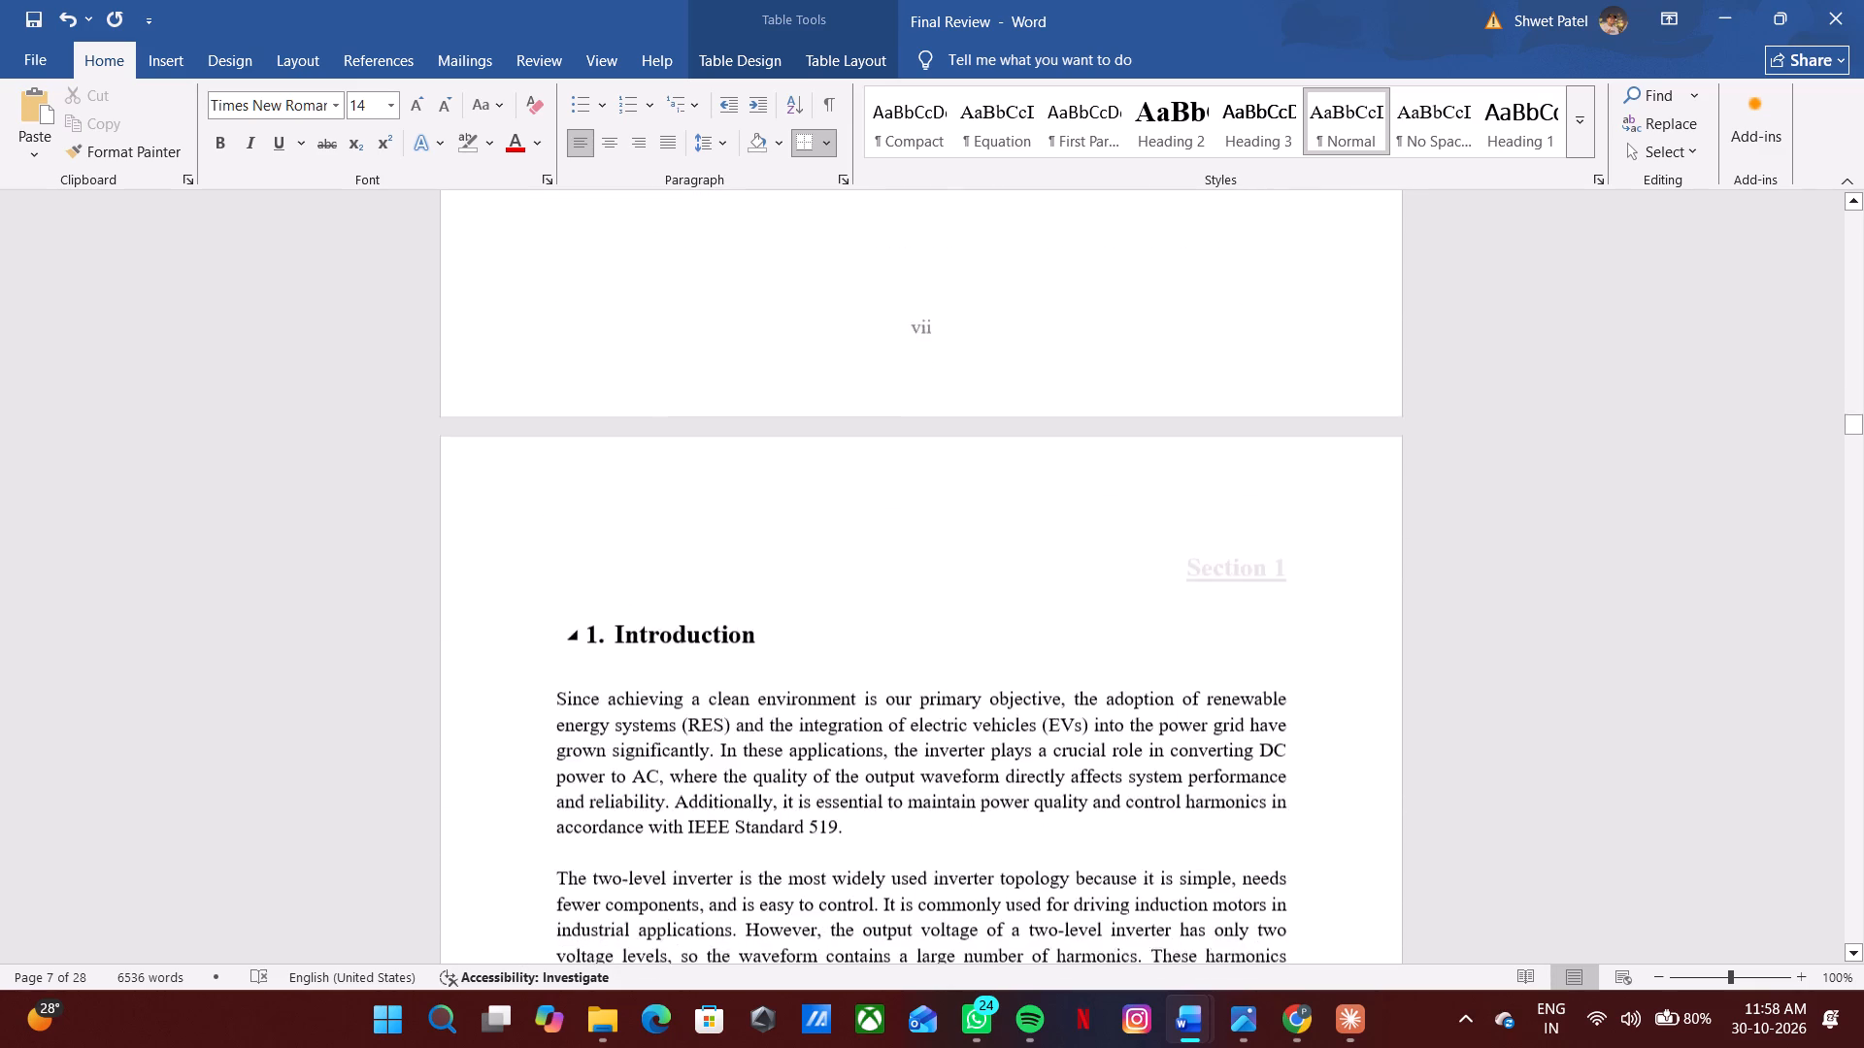
pyautogui.scroll(-2, 774, 575)
pyautogui.click(849, 555)
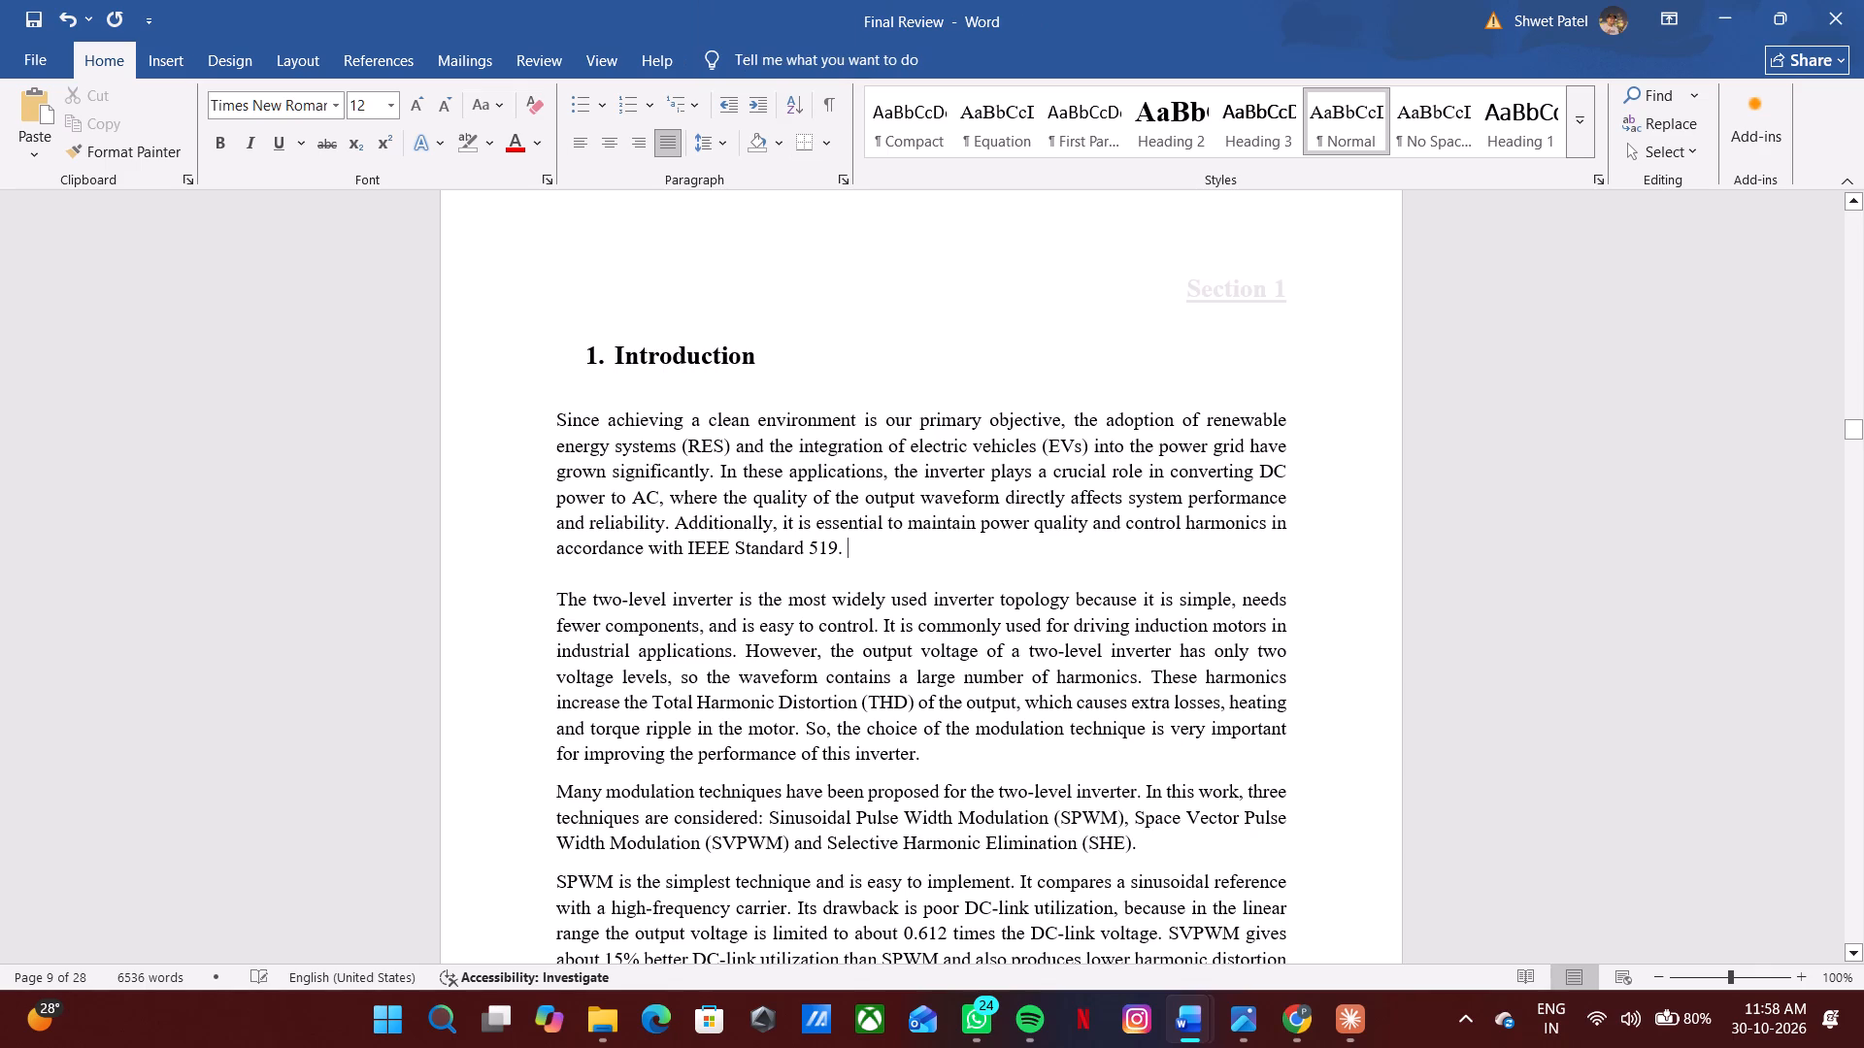
pyautogui.press('Left')
pyautogui.press('Left')
# Look back from the Introduction through the contents page, abbreviations table and list of figures in the front matter.
pyautogui.scroll(14, 1040, 545)
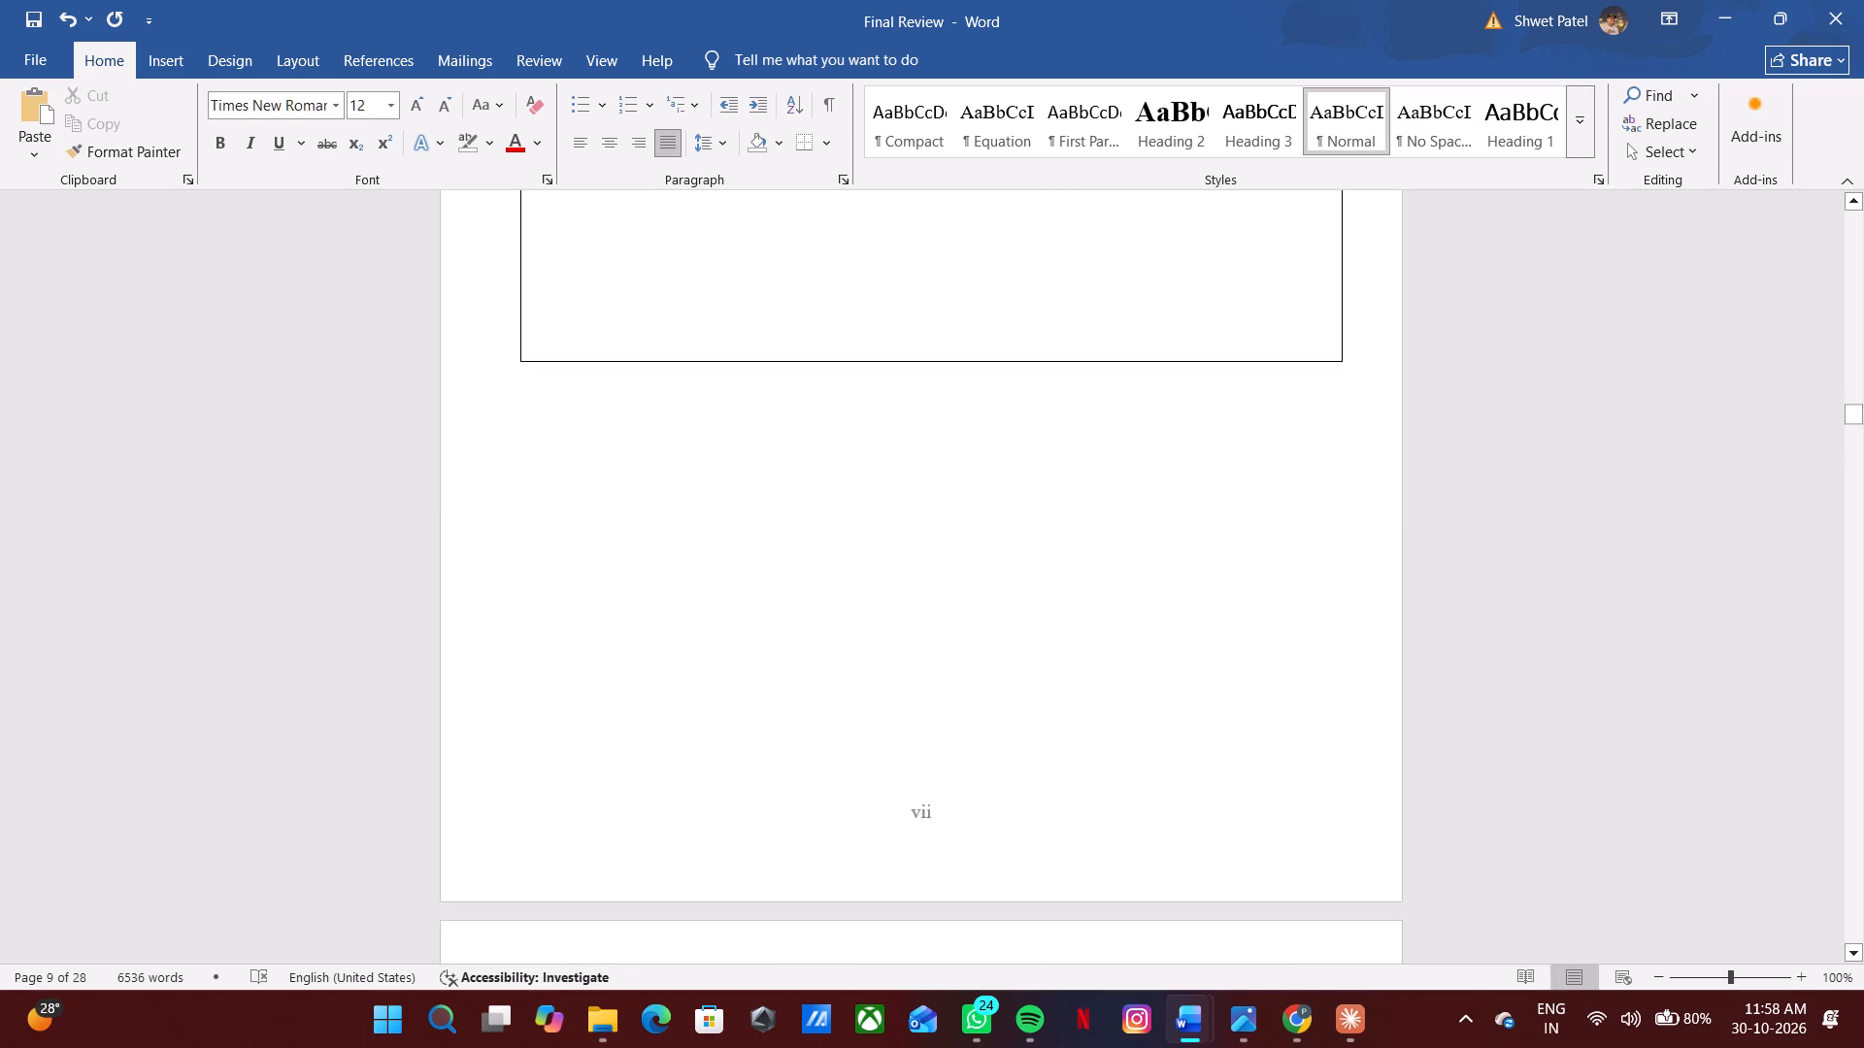
pyautogui.scroll(20, 1041, 542)
pyautogui.scroll(10, 1041, 542)
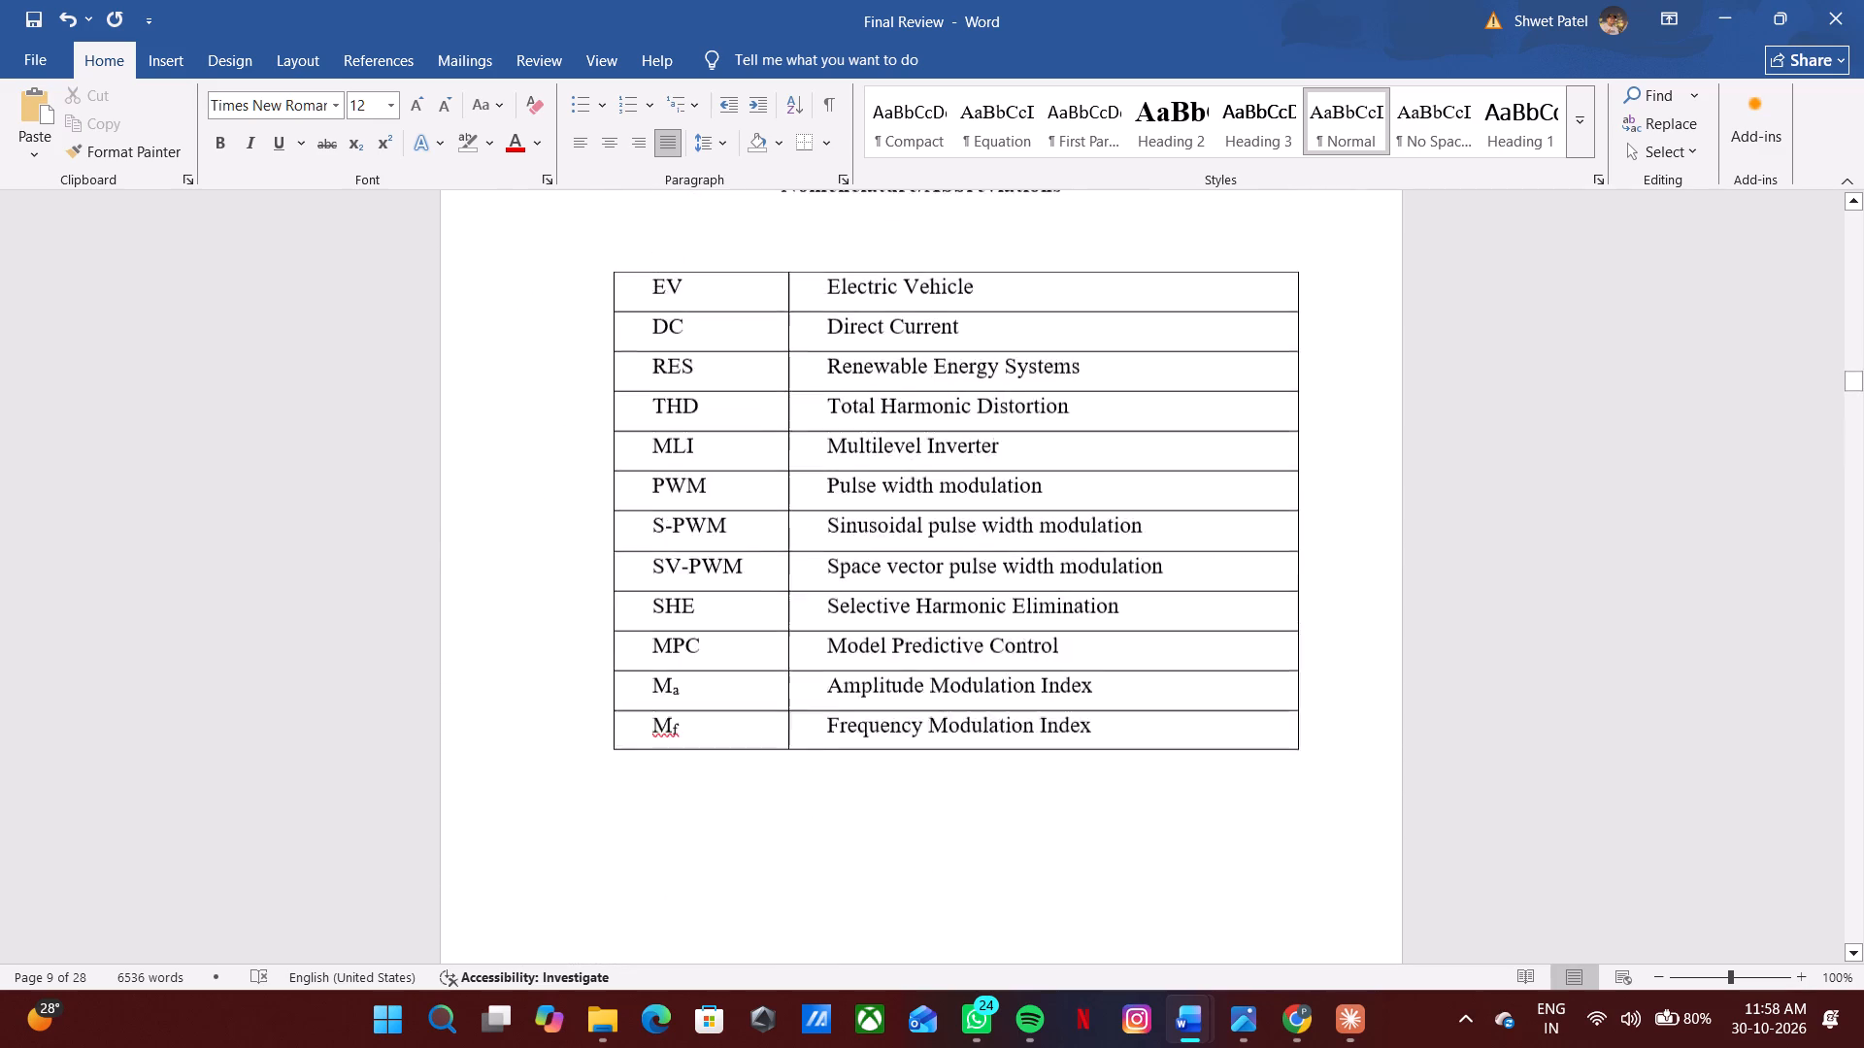
pyautogui.scroll(3, 1053, 511)
pyautogui.scroll(18, 1053, 511)
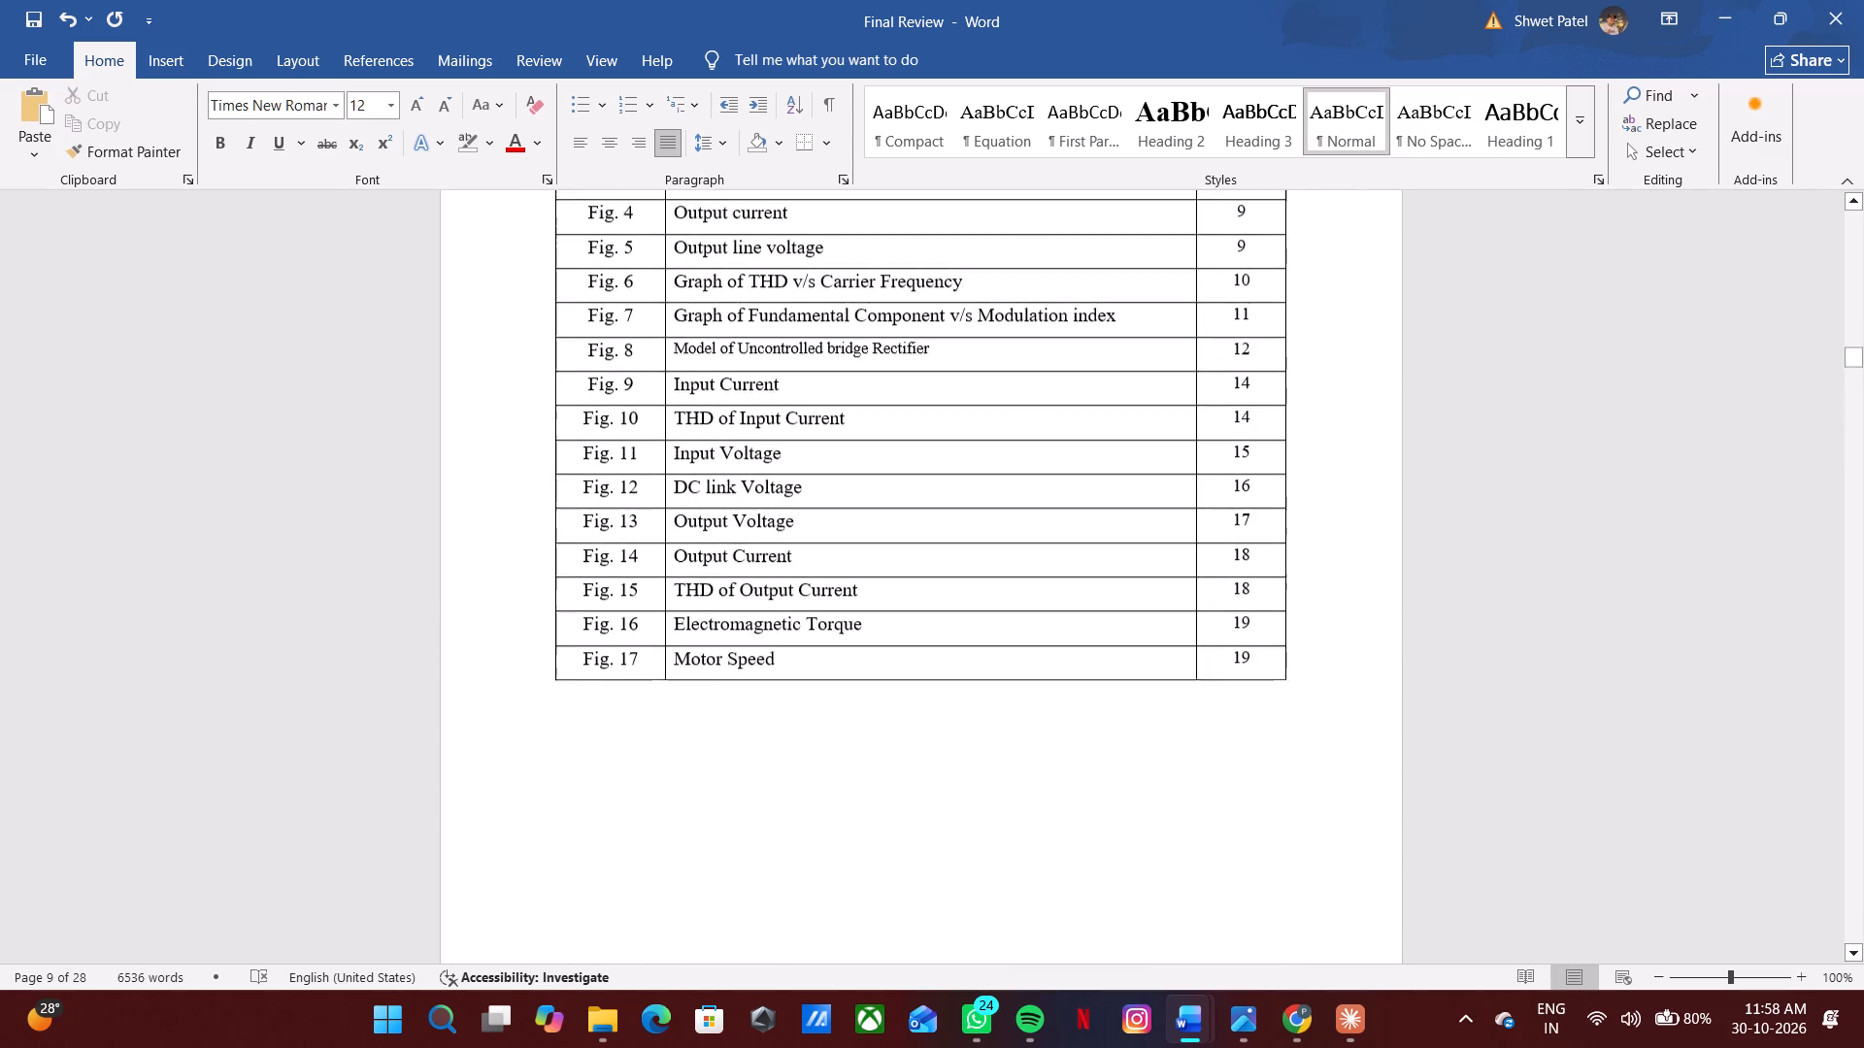
pyautogui.scroll(20, 1054, 472)
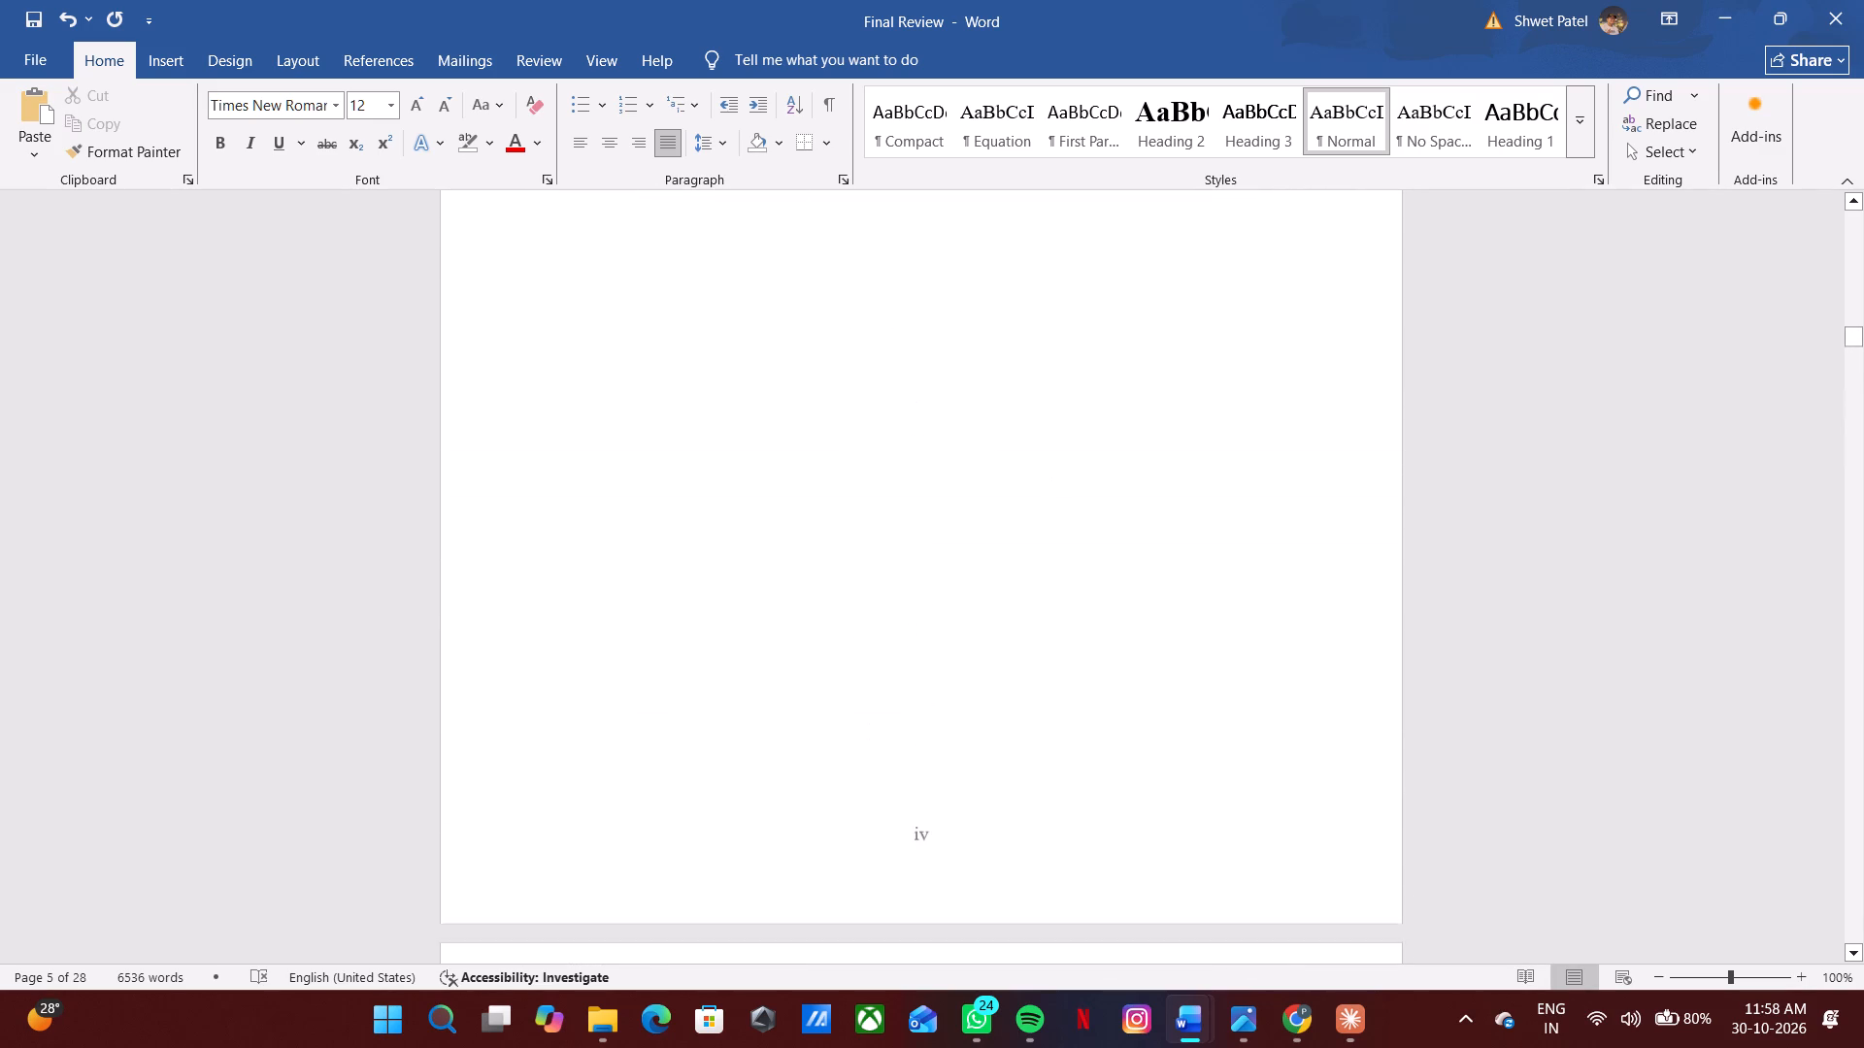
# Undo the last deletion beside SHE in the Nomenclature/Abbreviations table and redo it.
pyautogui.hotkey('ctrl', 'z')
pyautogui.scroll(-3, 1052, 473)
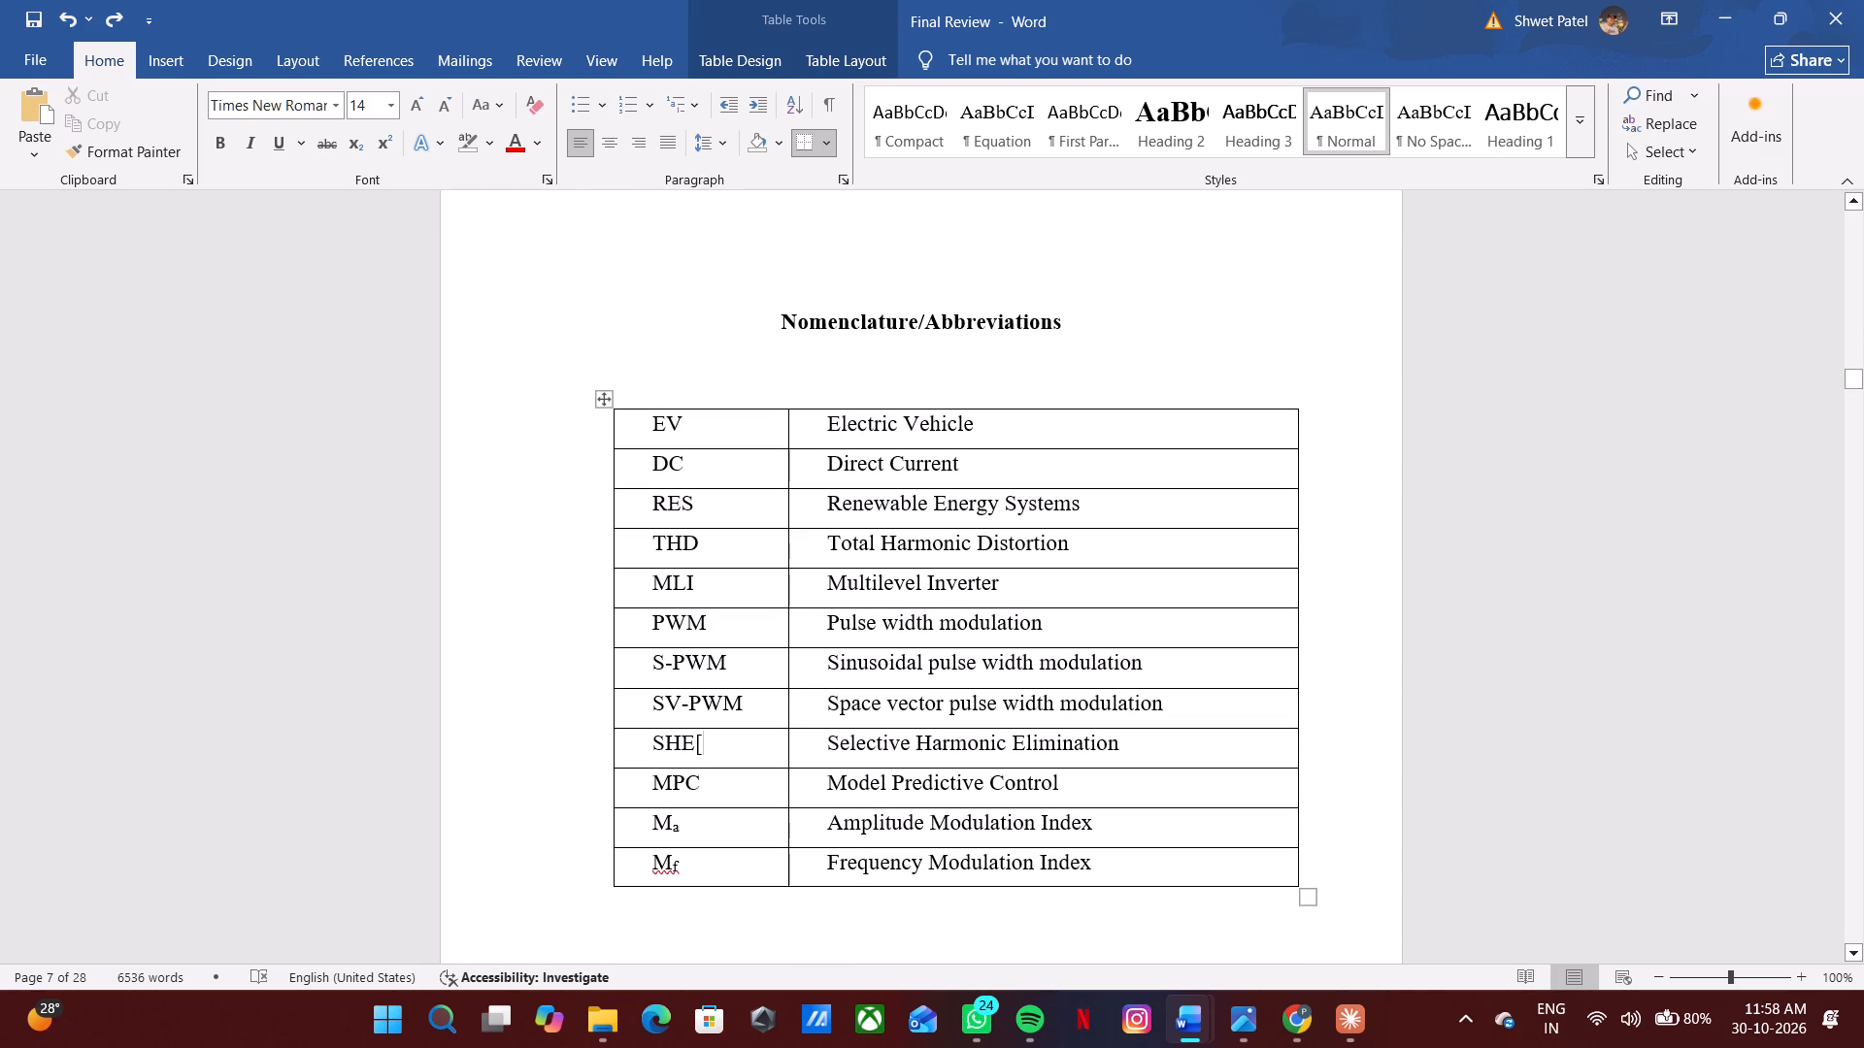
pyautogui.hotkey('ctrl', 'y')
# Insert the citation "[6]", preceded by a space, after "IEEE Standard 519" in the Introduction's first paragraph.
pyautogui.scroll(-20, 1054, 474)
pyautogui.scroll(-8, 1054, 474)
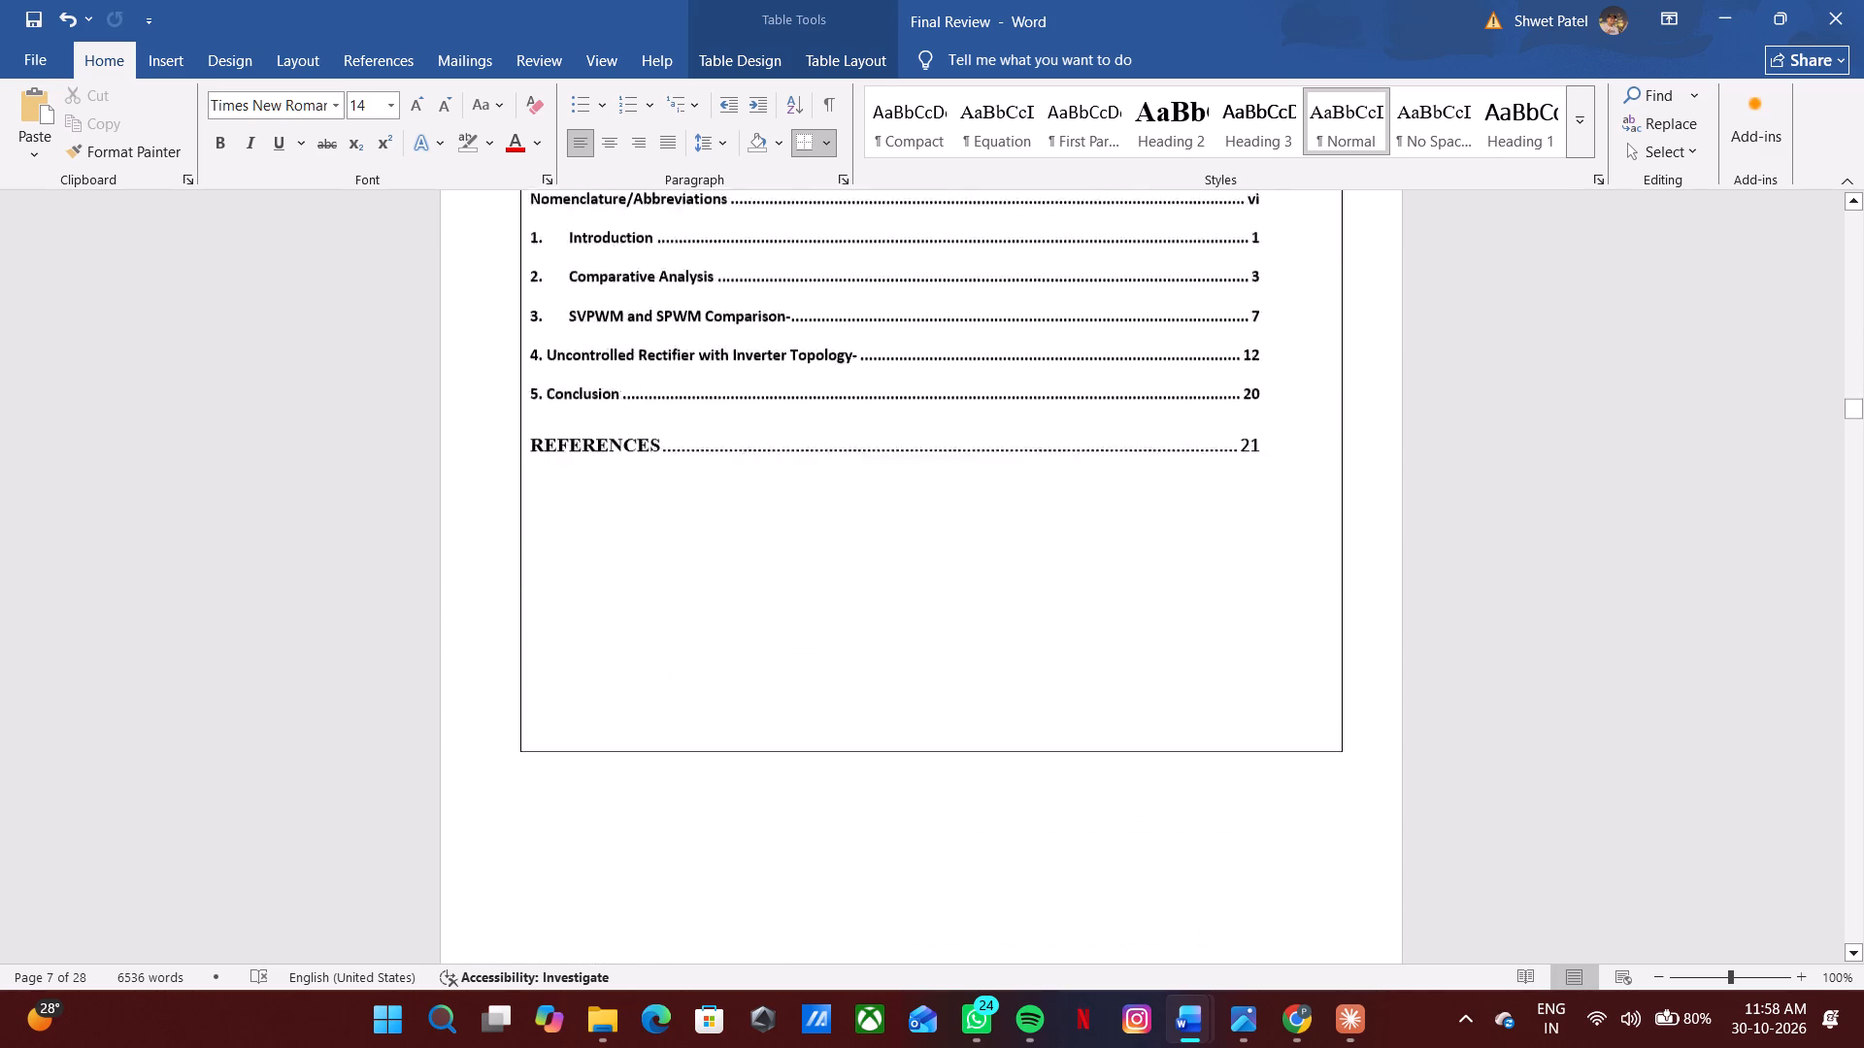
pyautogui.scroll(-16, 1043, 493)
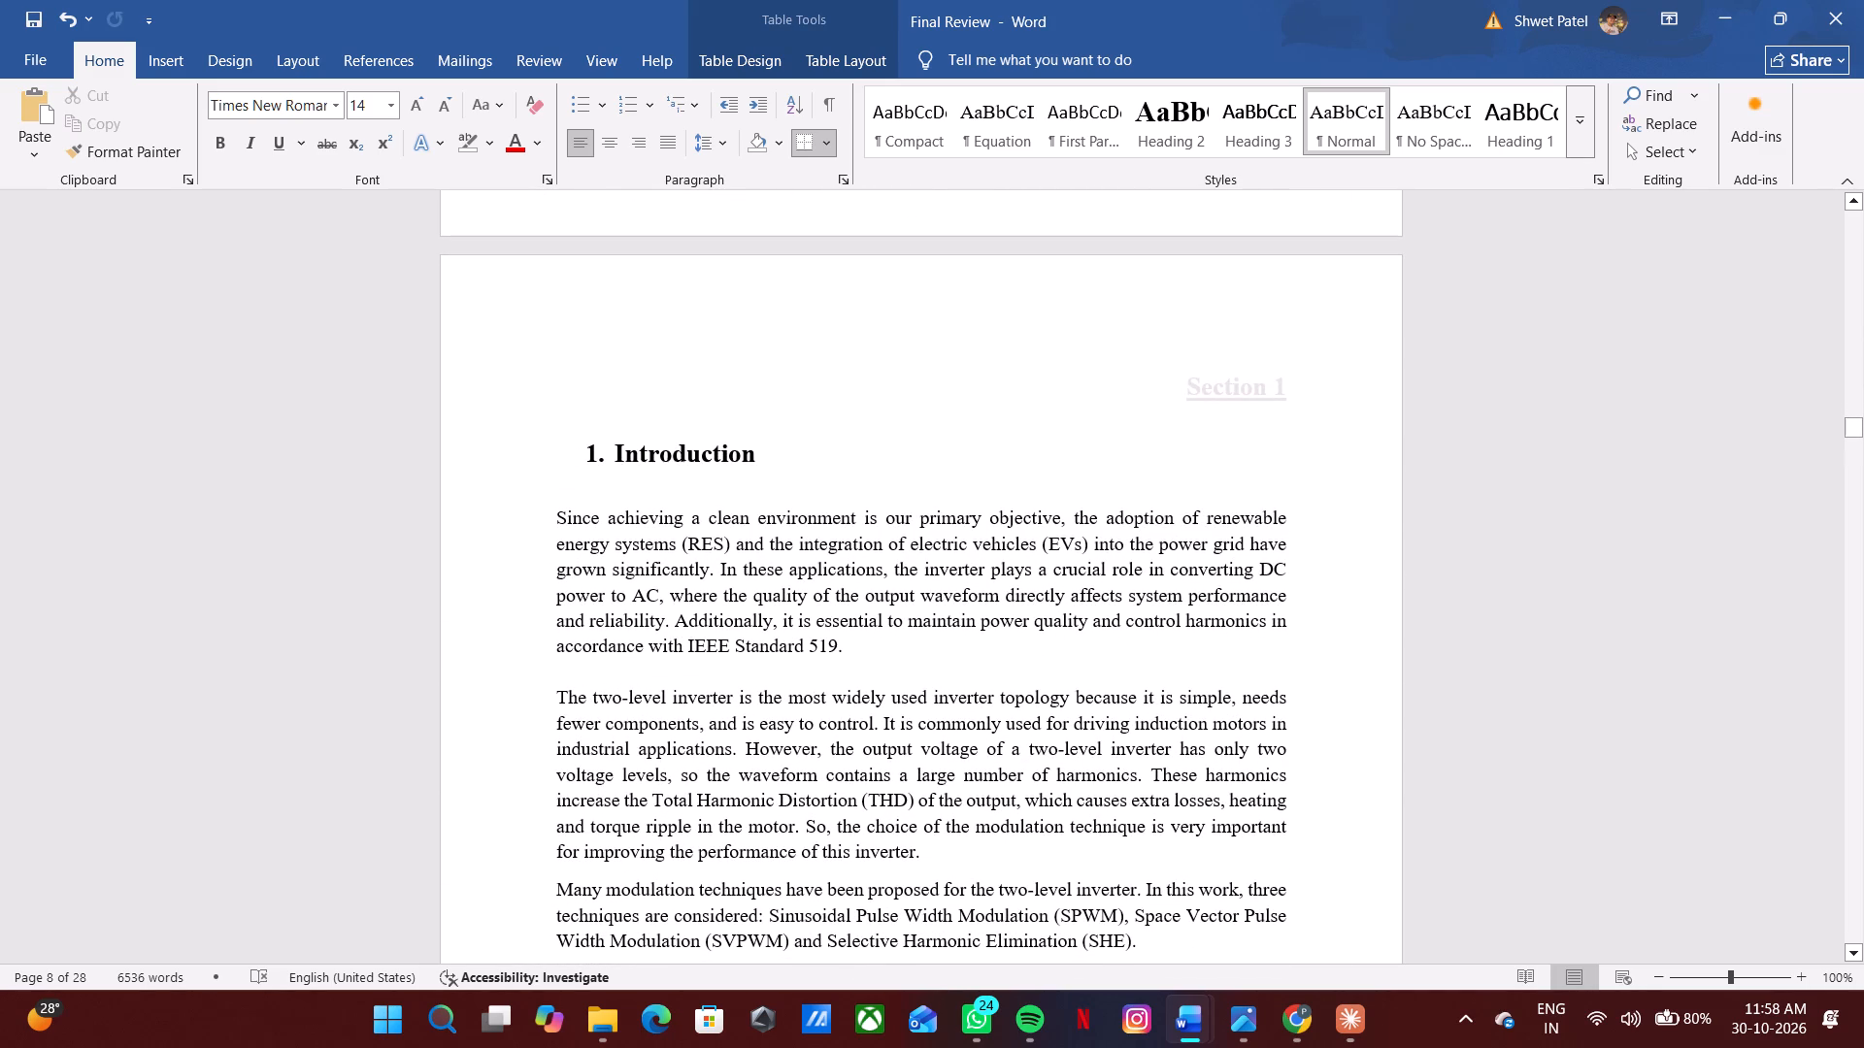
pyautogui.click(836, 646)
pyautogui.press('p')
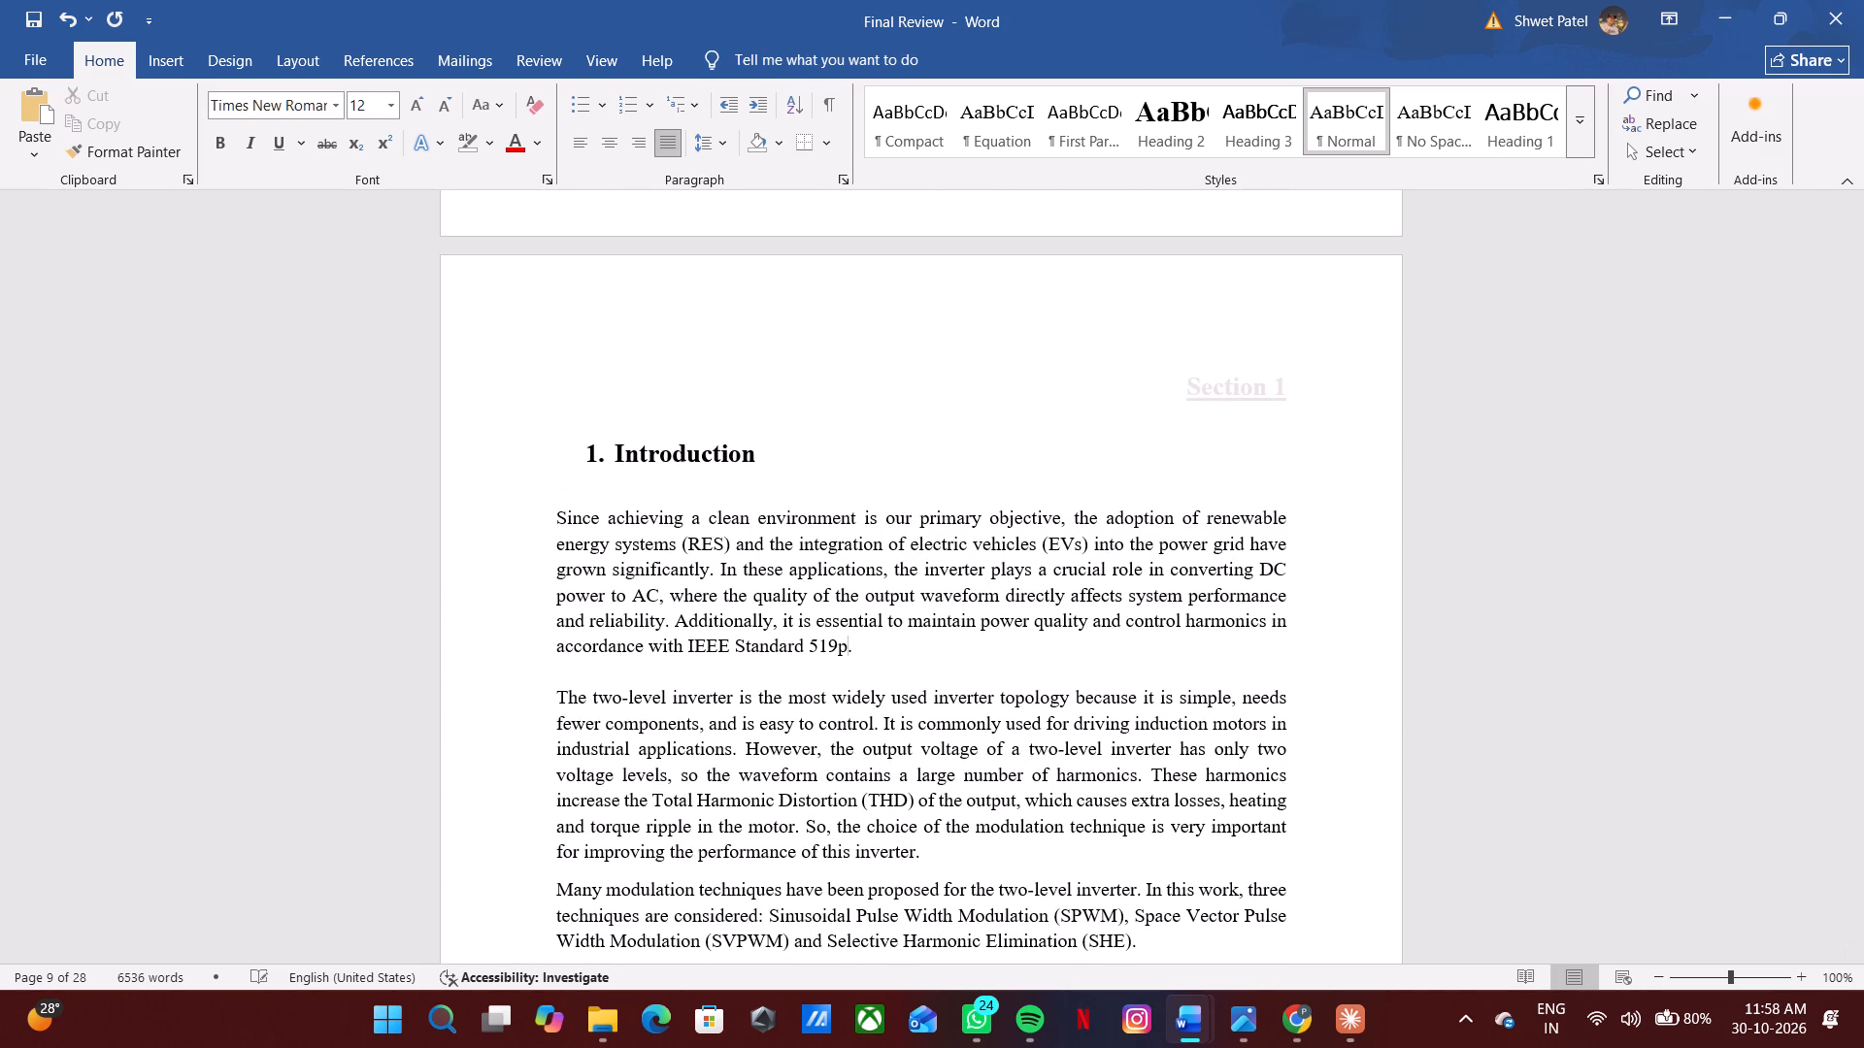
pyautogui.press('BackSpace')
pyautogui.write('[]')
pyautogui.press('BackSpace')
pyautogui.press('BackSpace')
pyautogui.press('space')
pyautogui.write('[]')
pyautogui.press('Left')
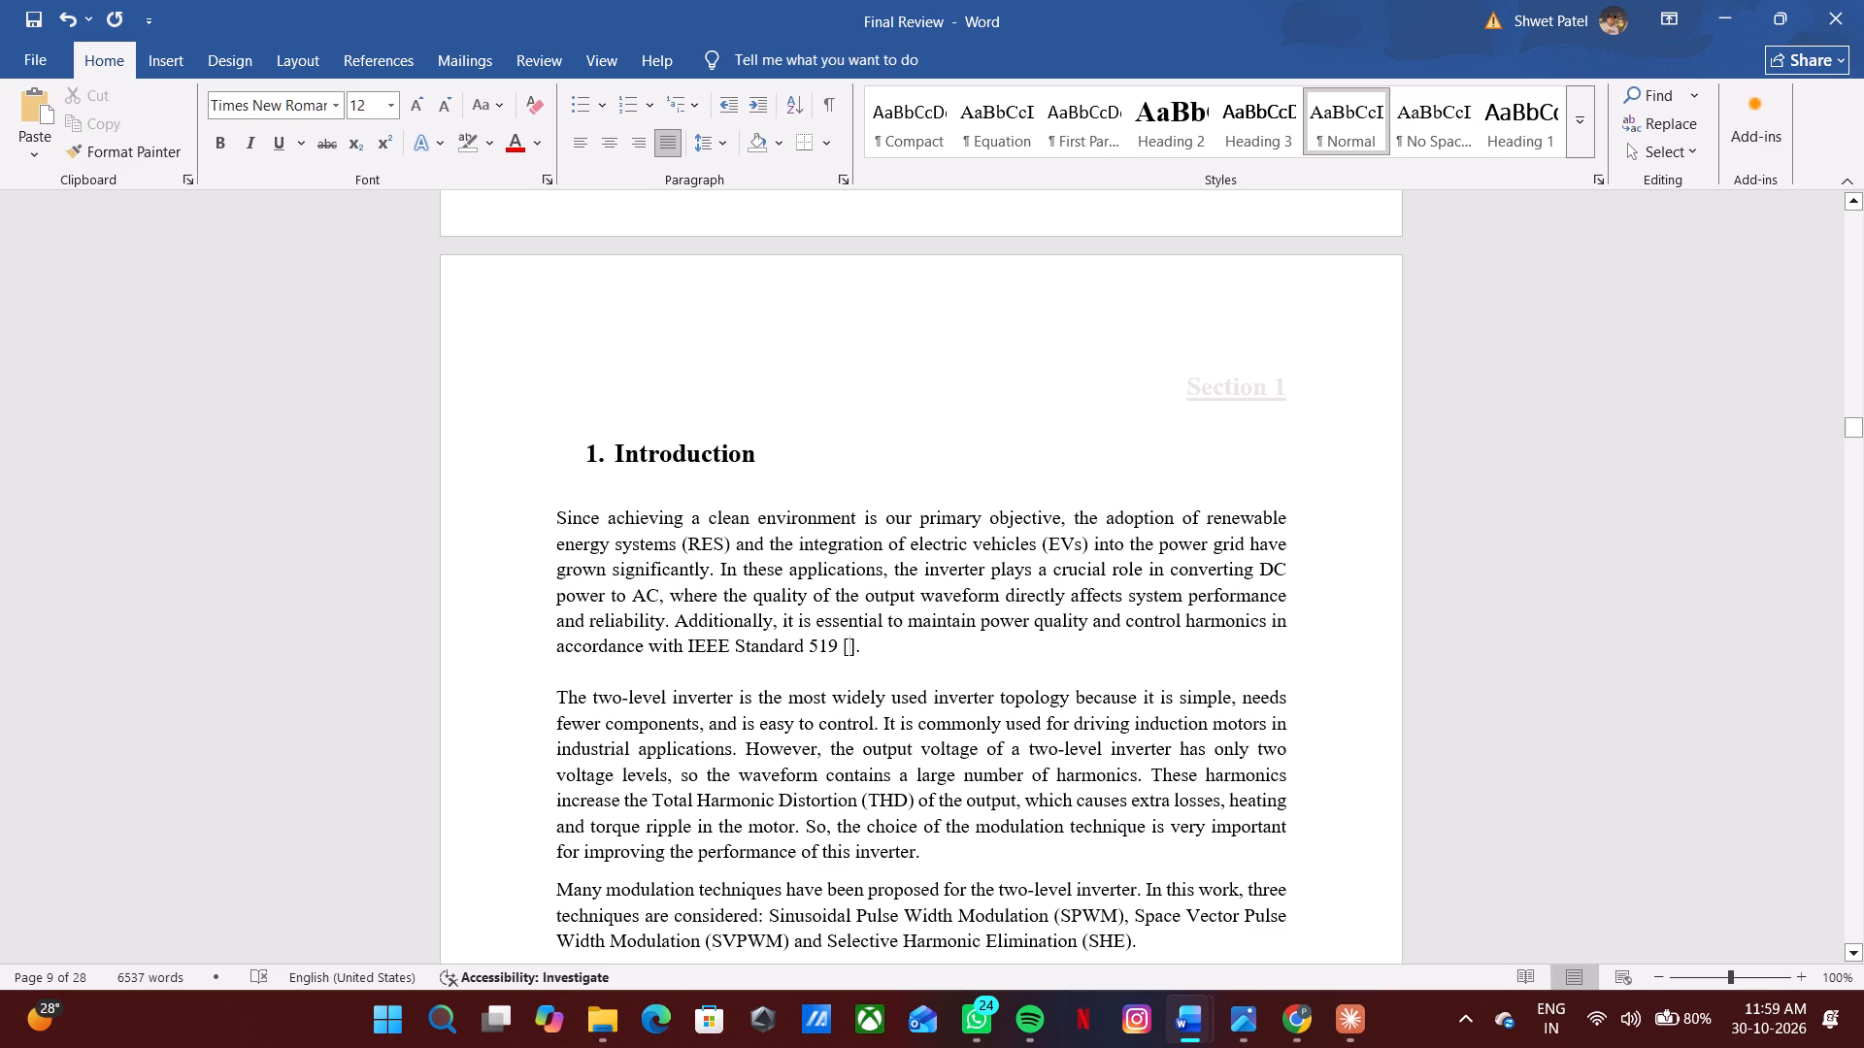
pyautogui.press('6')
pyautogui.press('Up')
# Insert the citation "[1]", preceded by a space, after "grown significantly" in the Introduction's first paragraph.
pyautogui.click(703, 571)
pyautogui.press('Right')
pyautogui.write('[]')
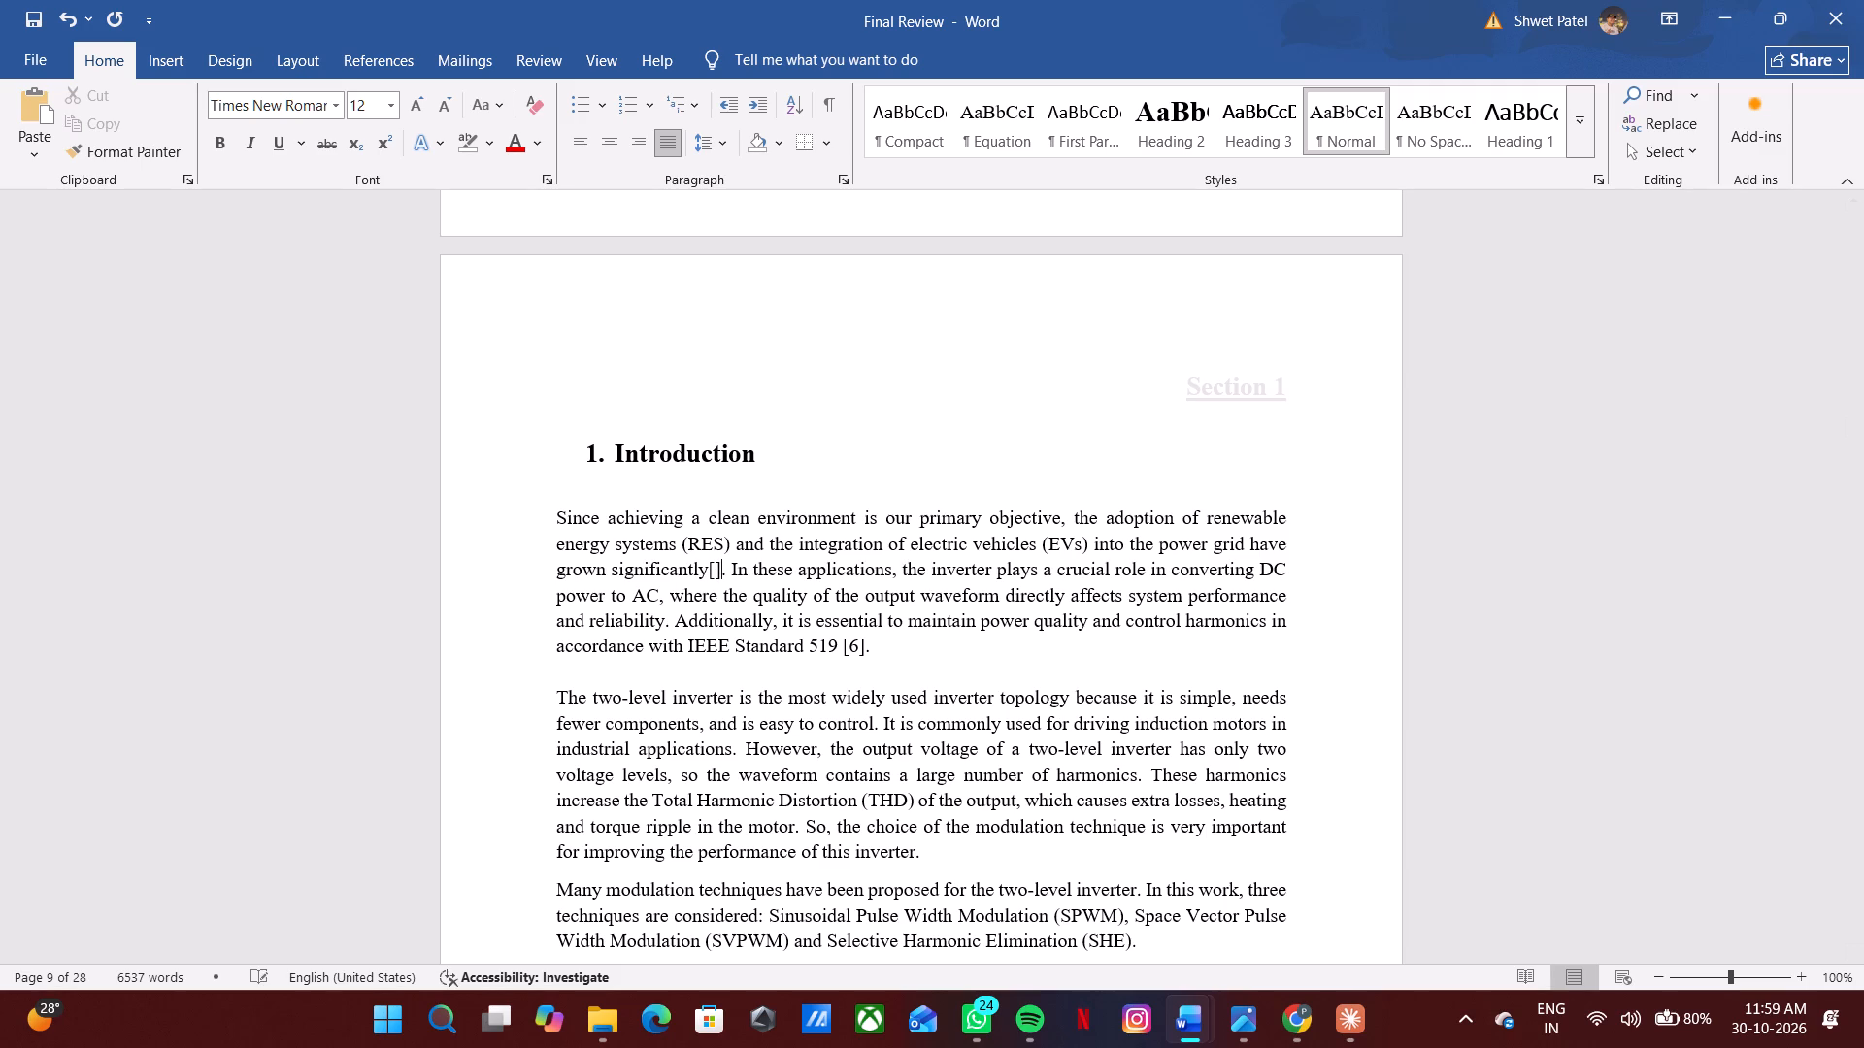
pyautogui.press('Left')
pyautogui.press('1')
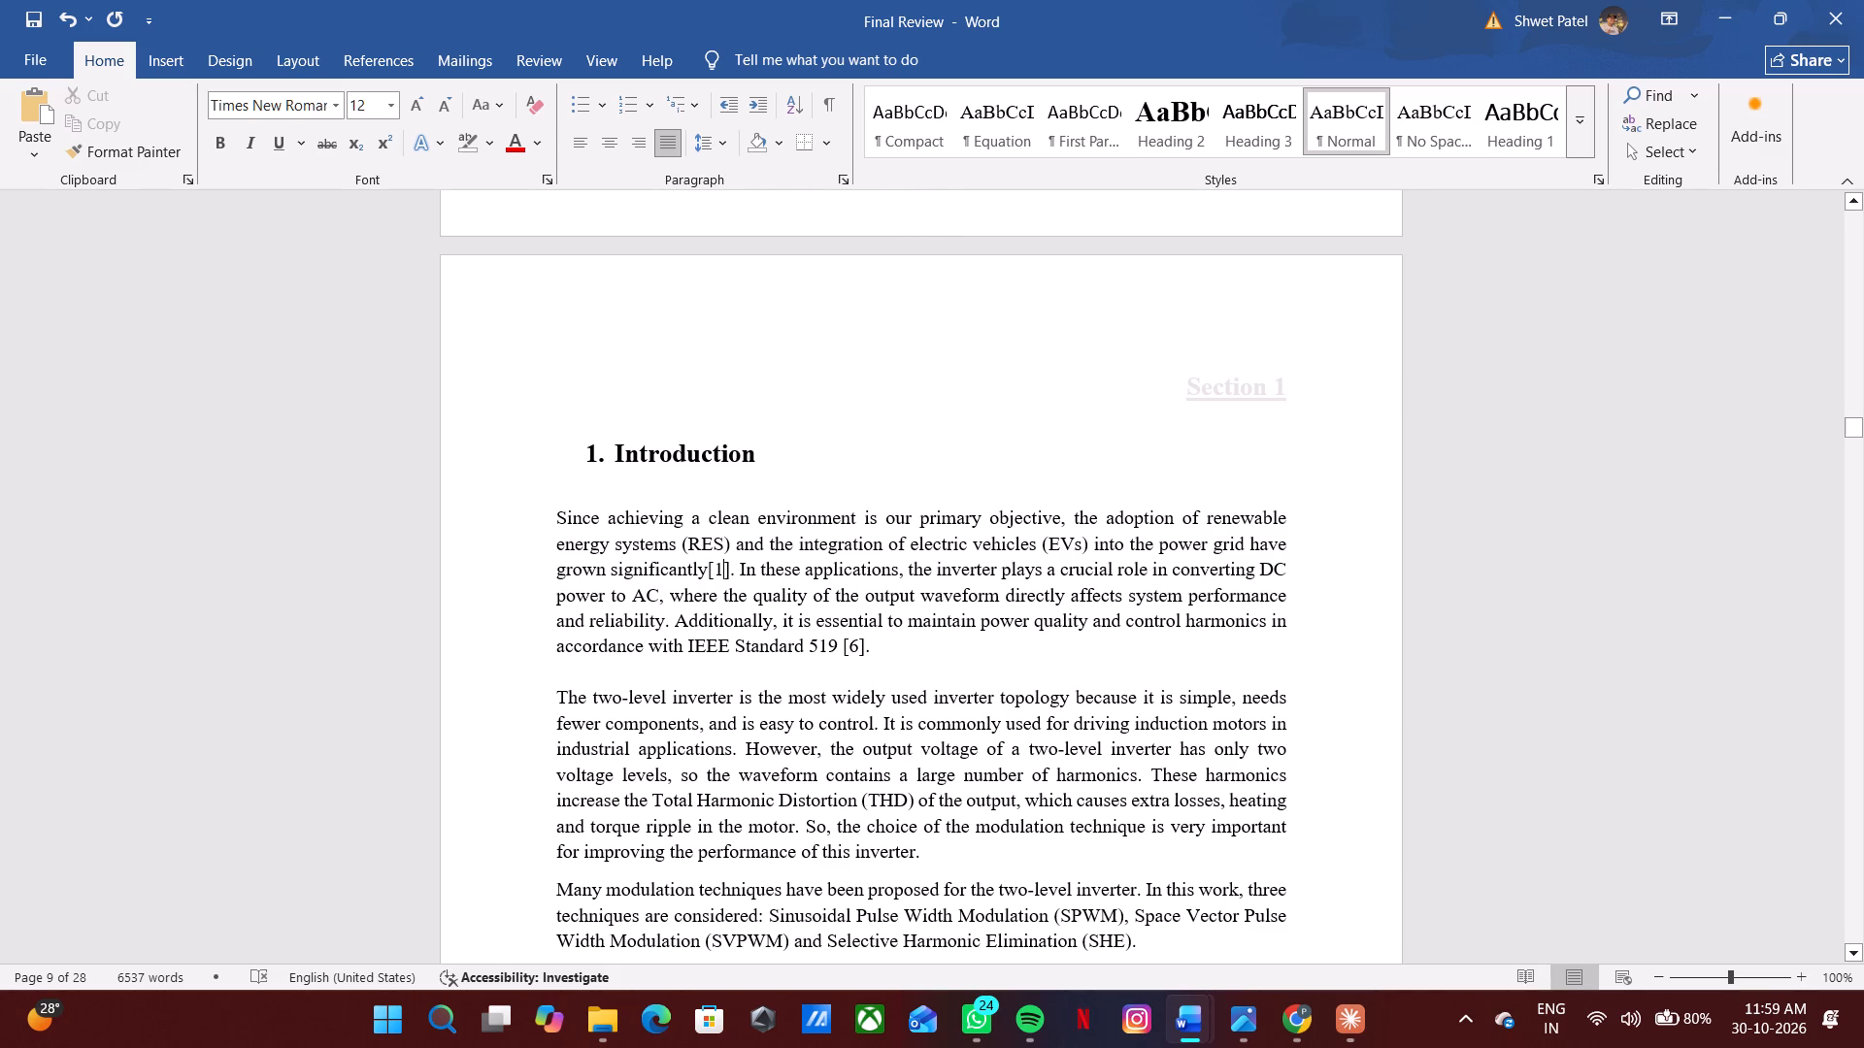
pyautogui.scroll(-4, 826, 657)
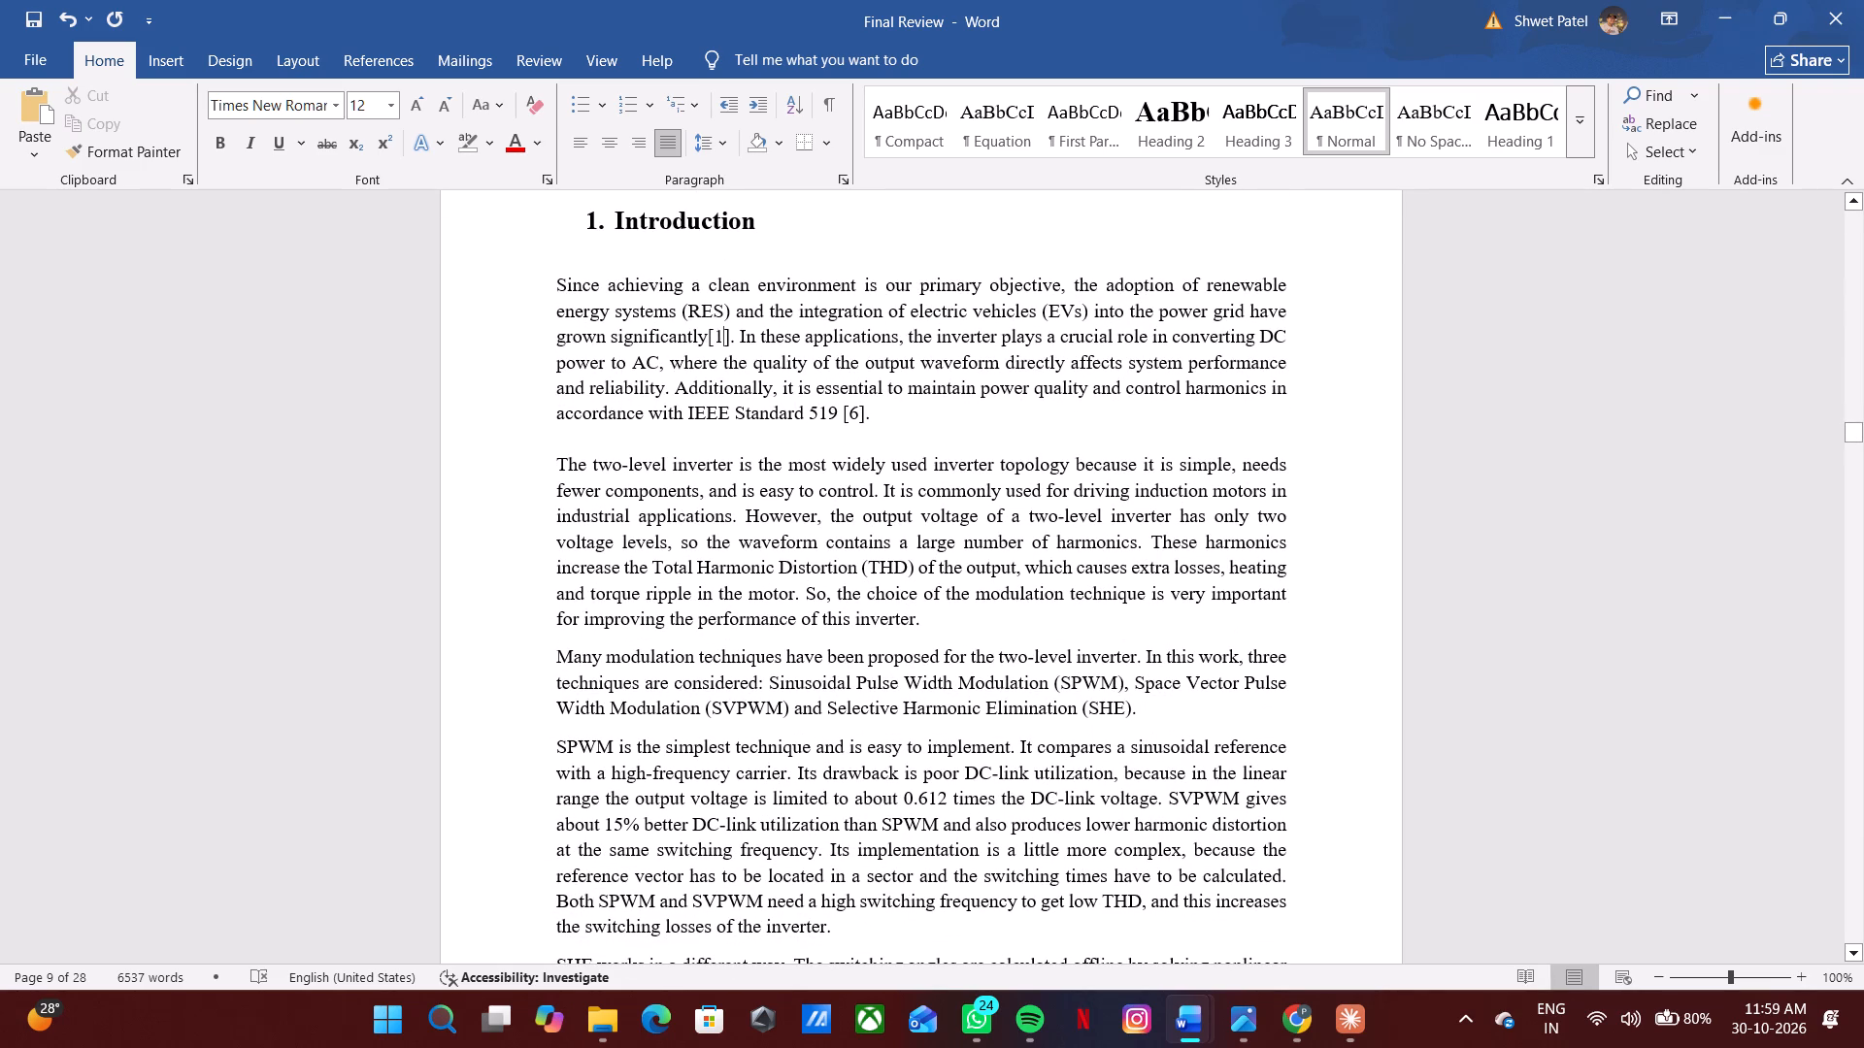
pyautogui.scroll(-1, 899, 640)
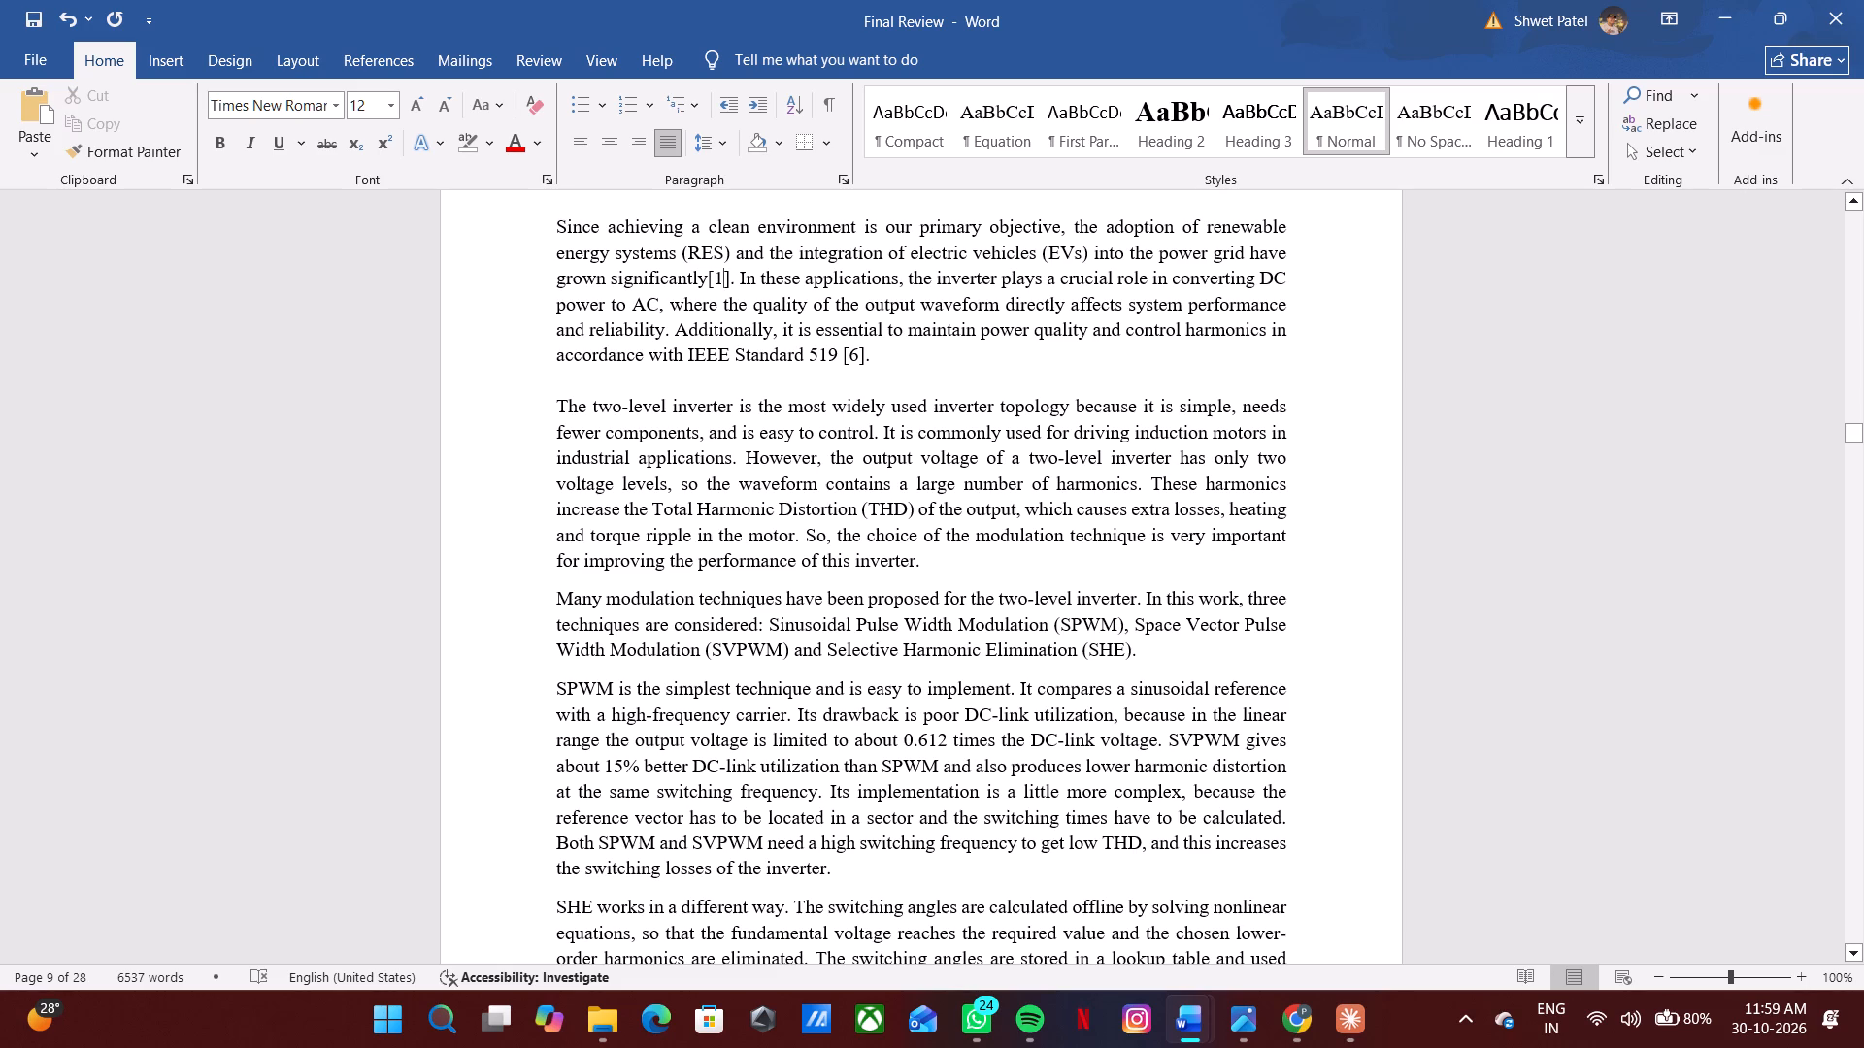
pyautogui.scroll(1, 1053, 595)
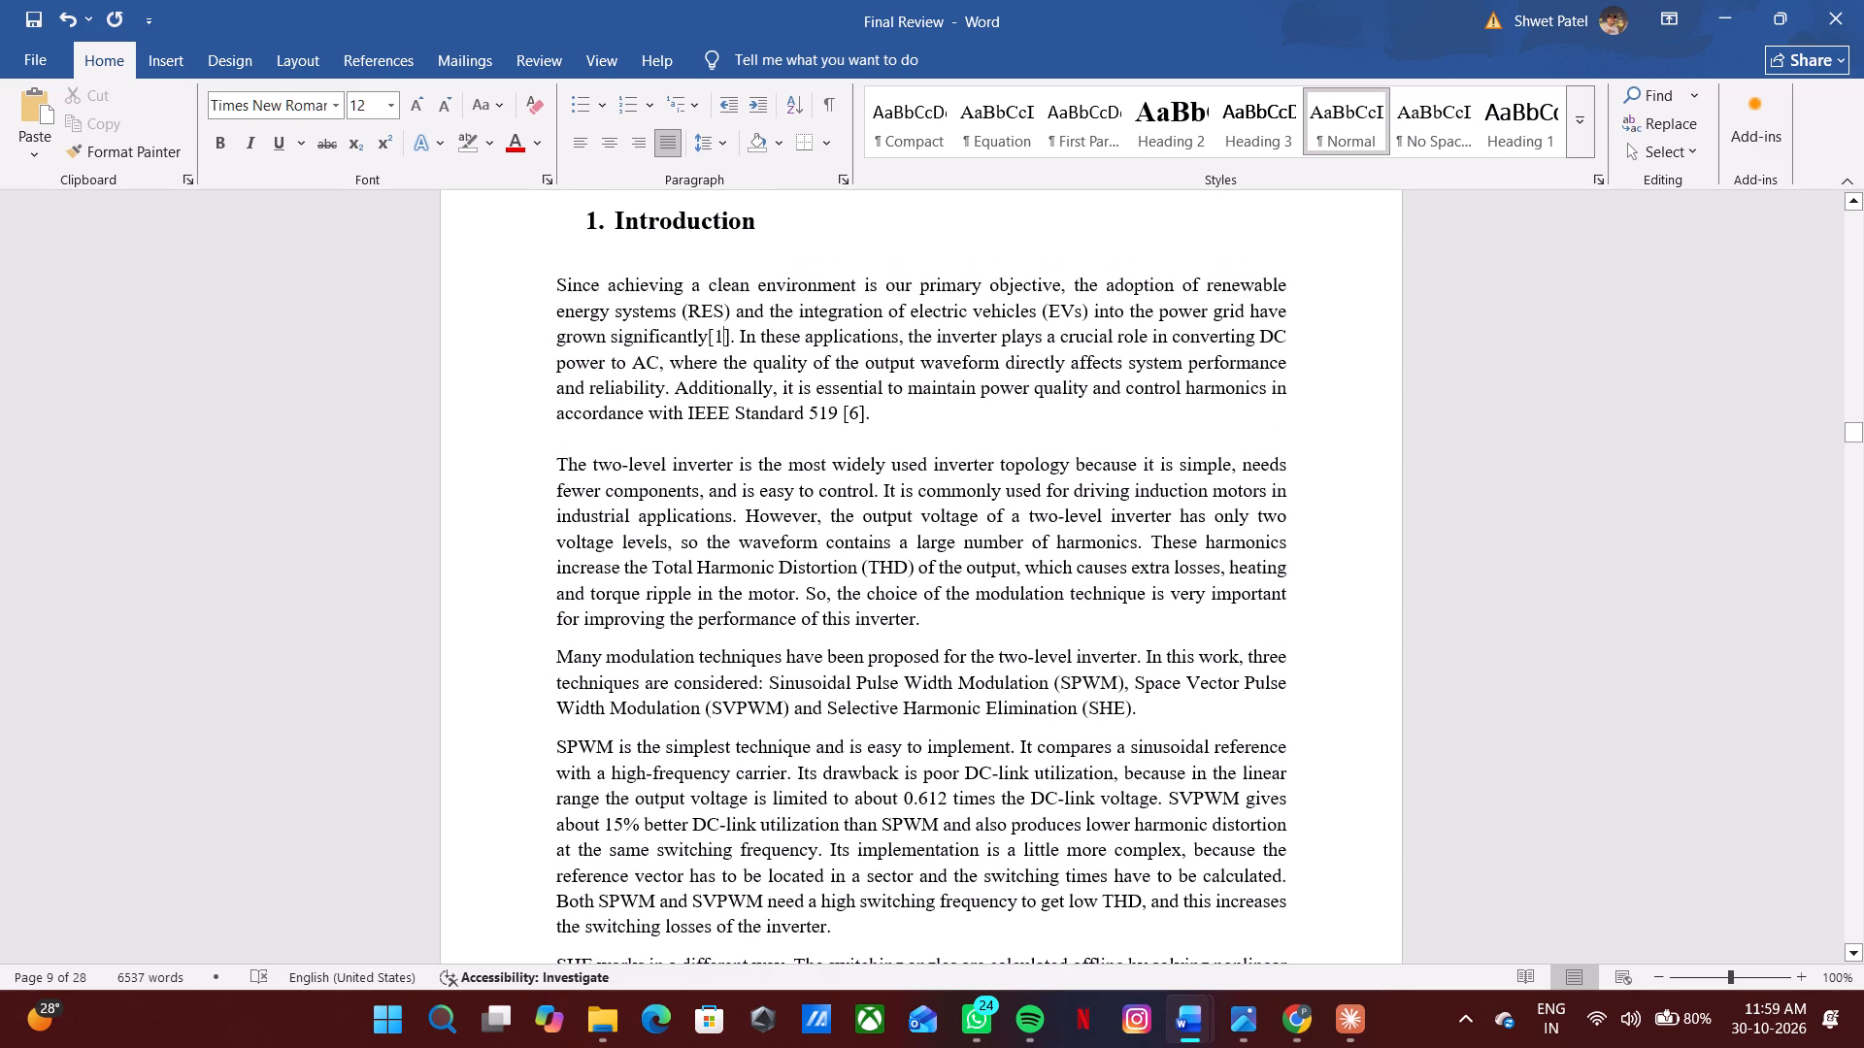
pyautogui.click(831, 658)
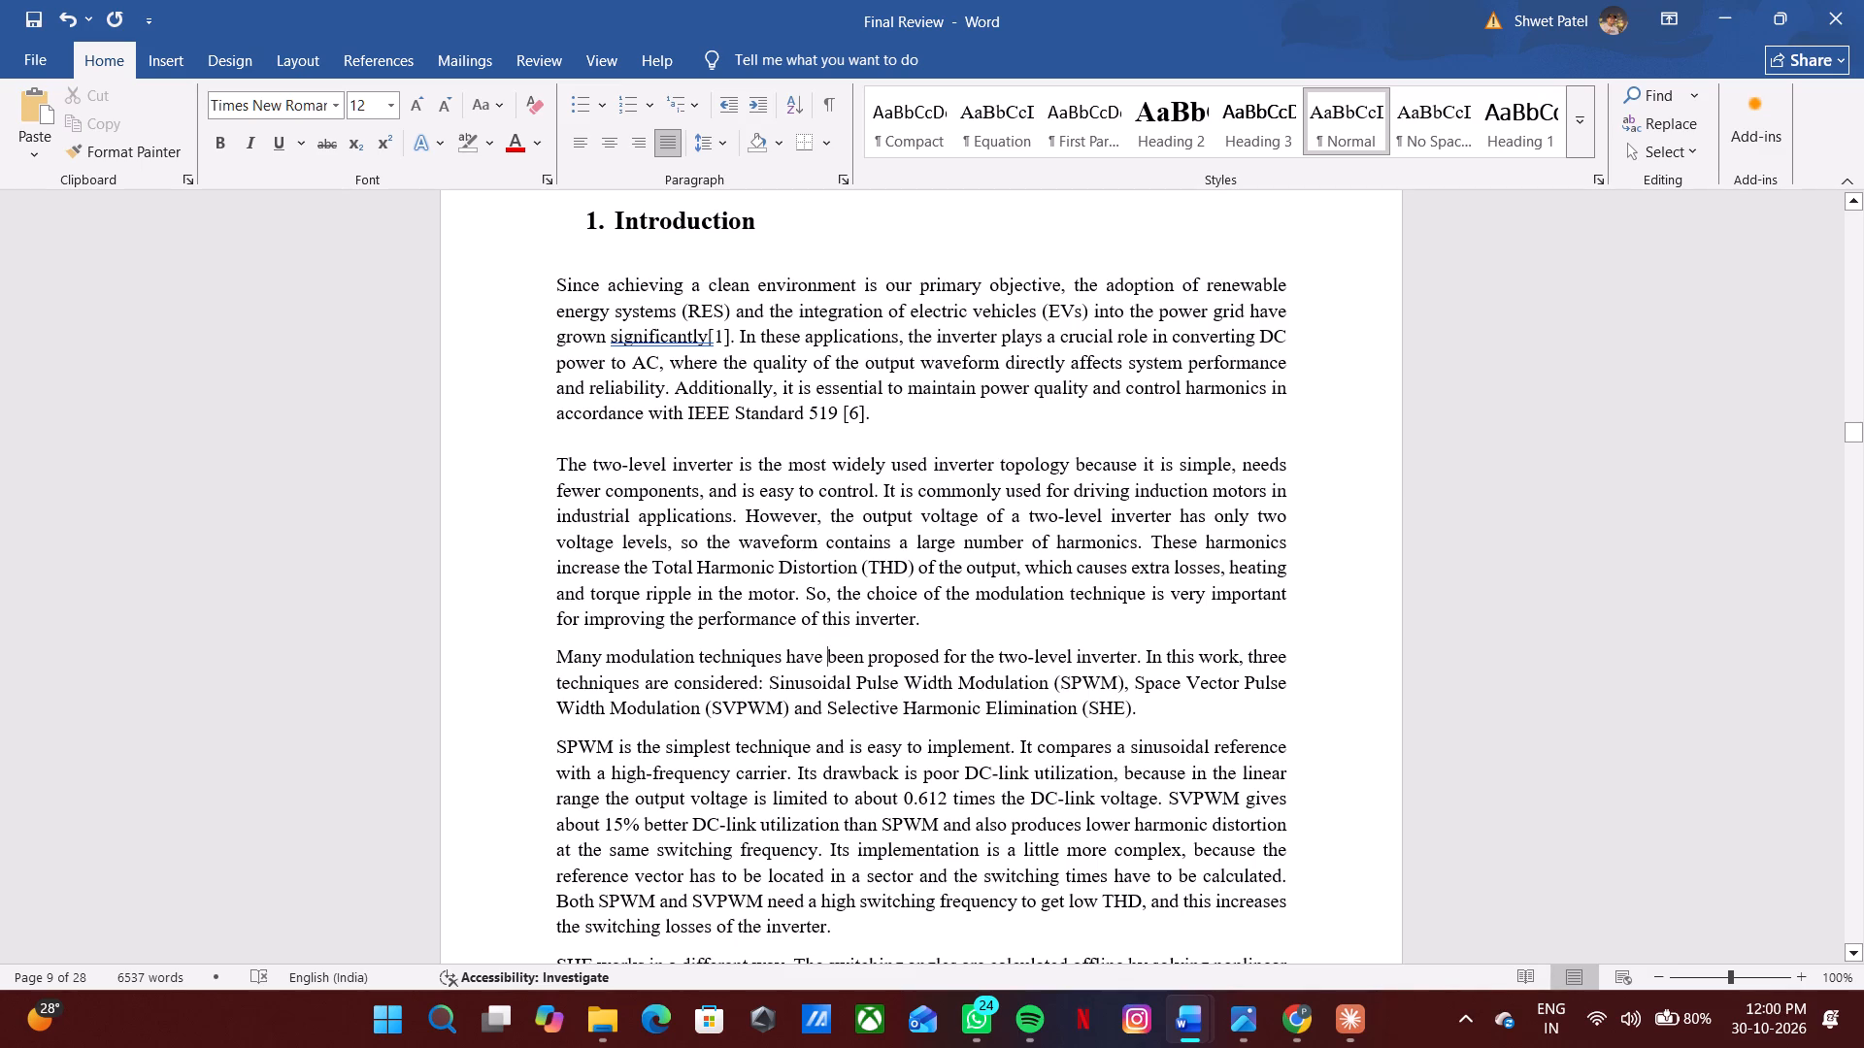
pyautogui.rightClick(706, 332)
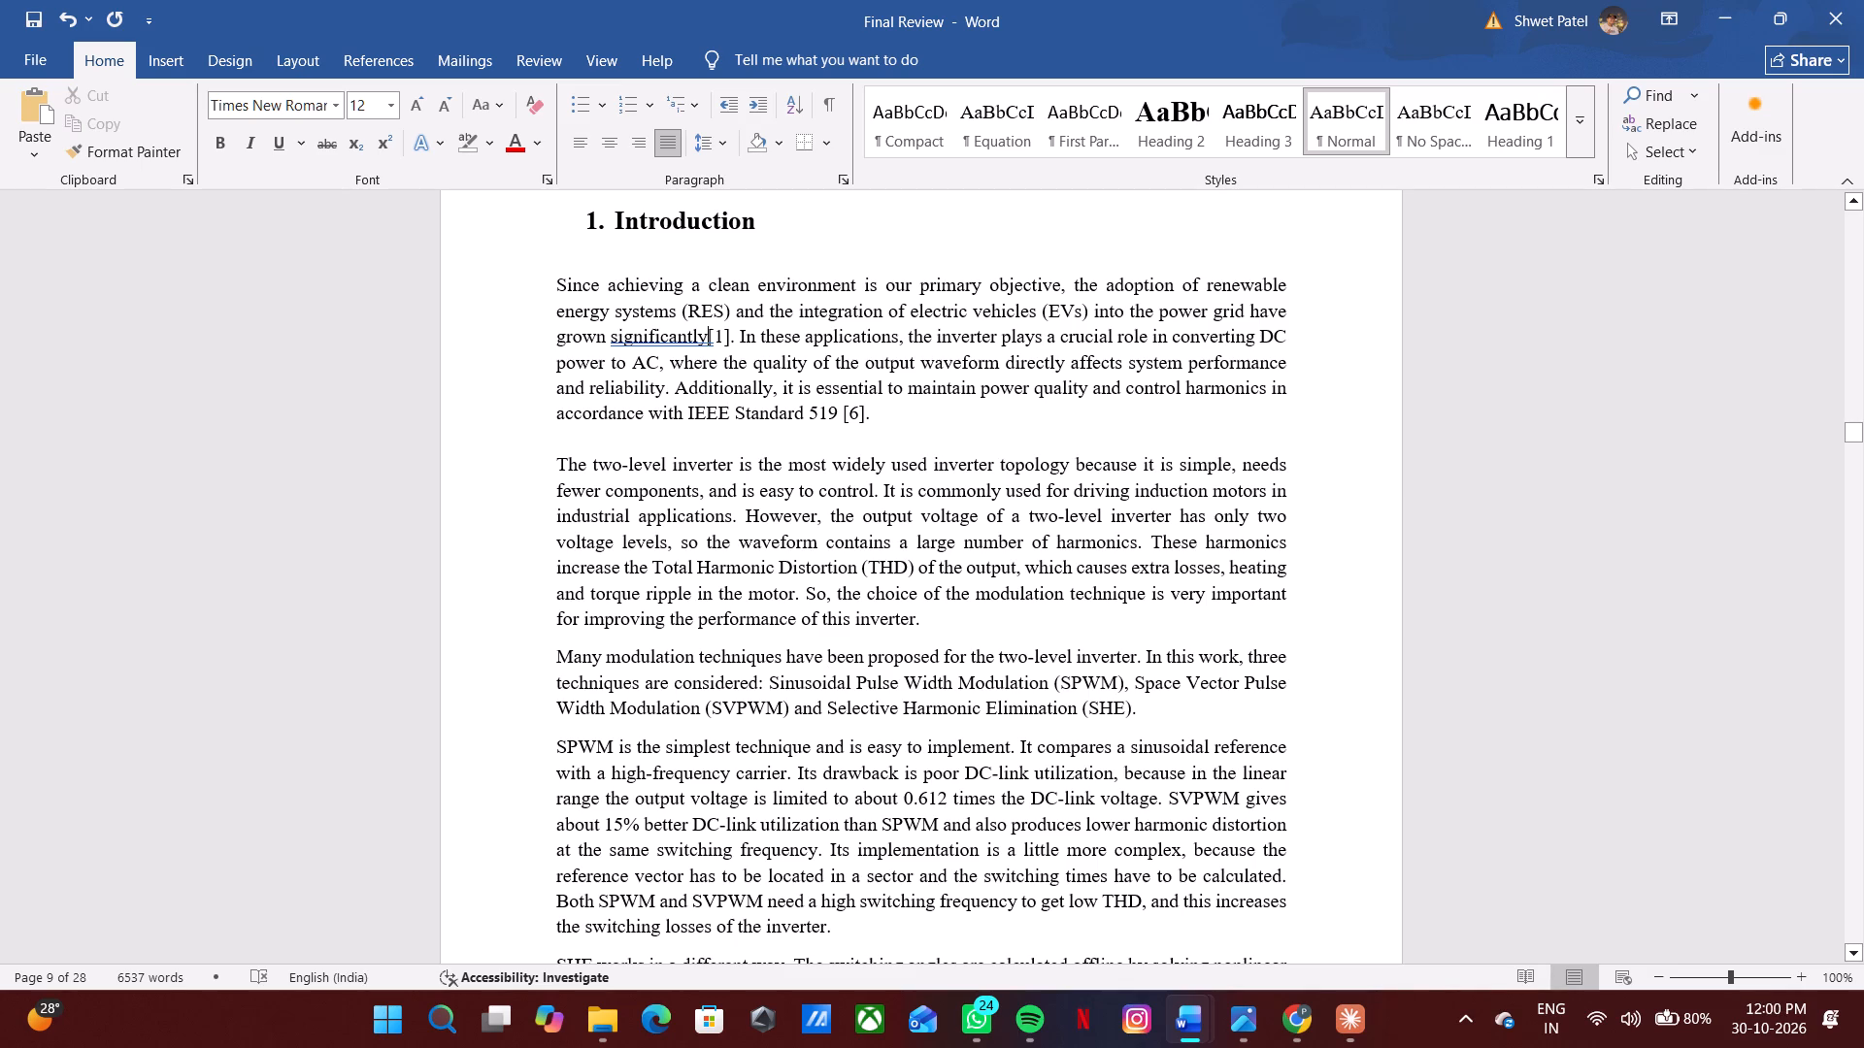
pyautogui.click(706, 334)
pyautogui.press('space')
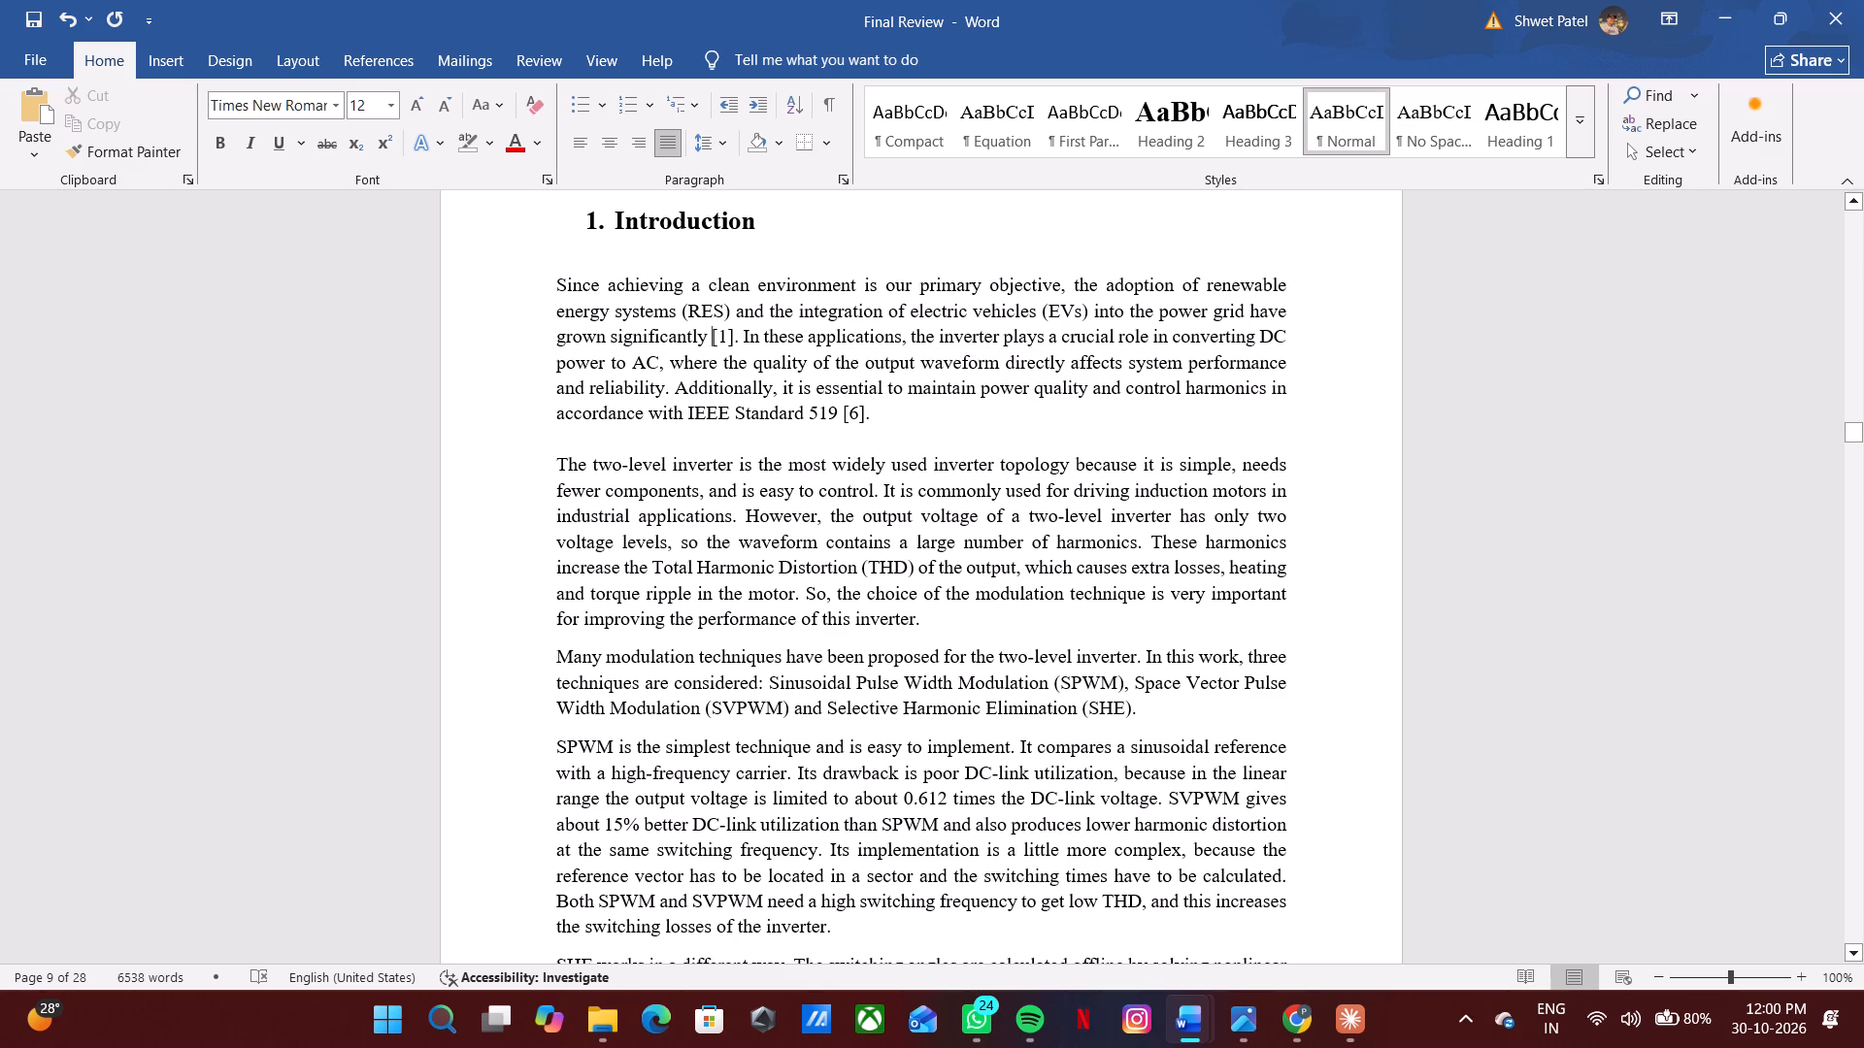
# Change the citation number after "grown significantly" to 2.
pyautogui.scroll(-3, 932, 592)
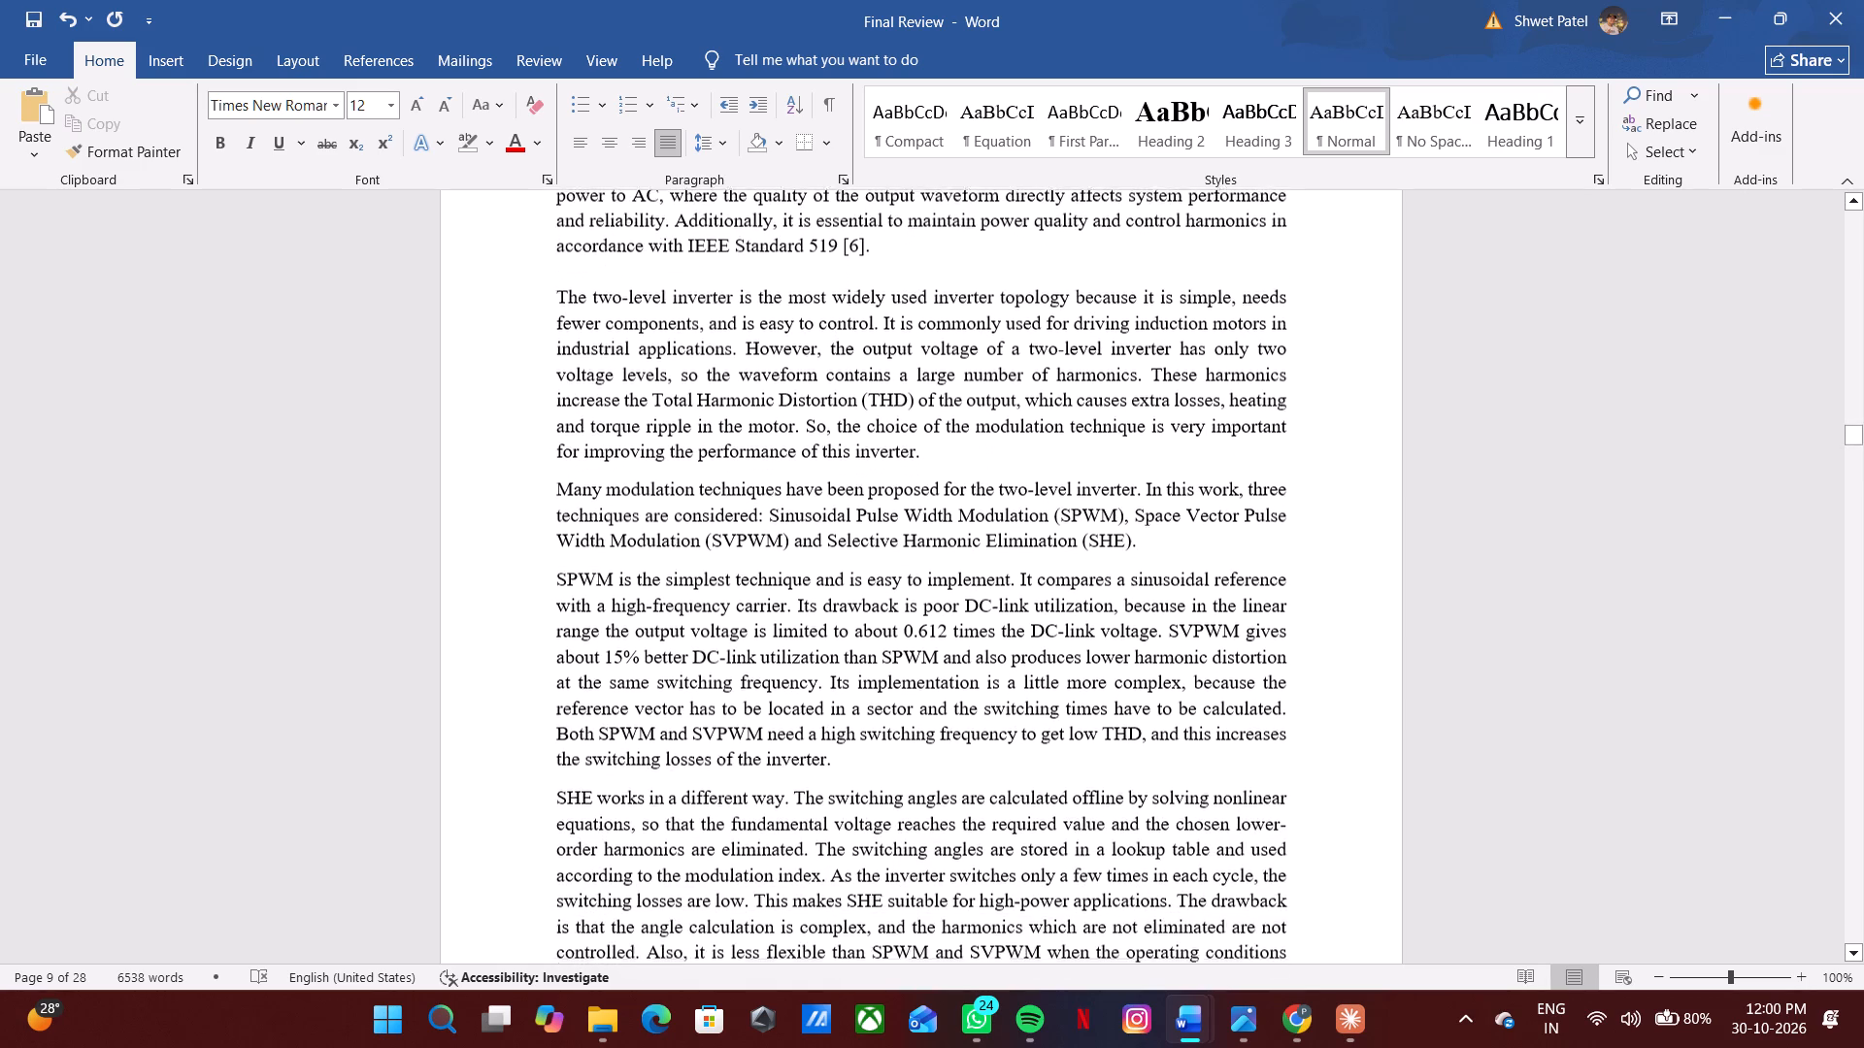
pyautogui.scroll(-2, 932, 592)
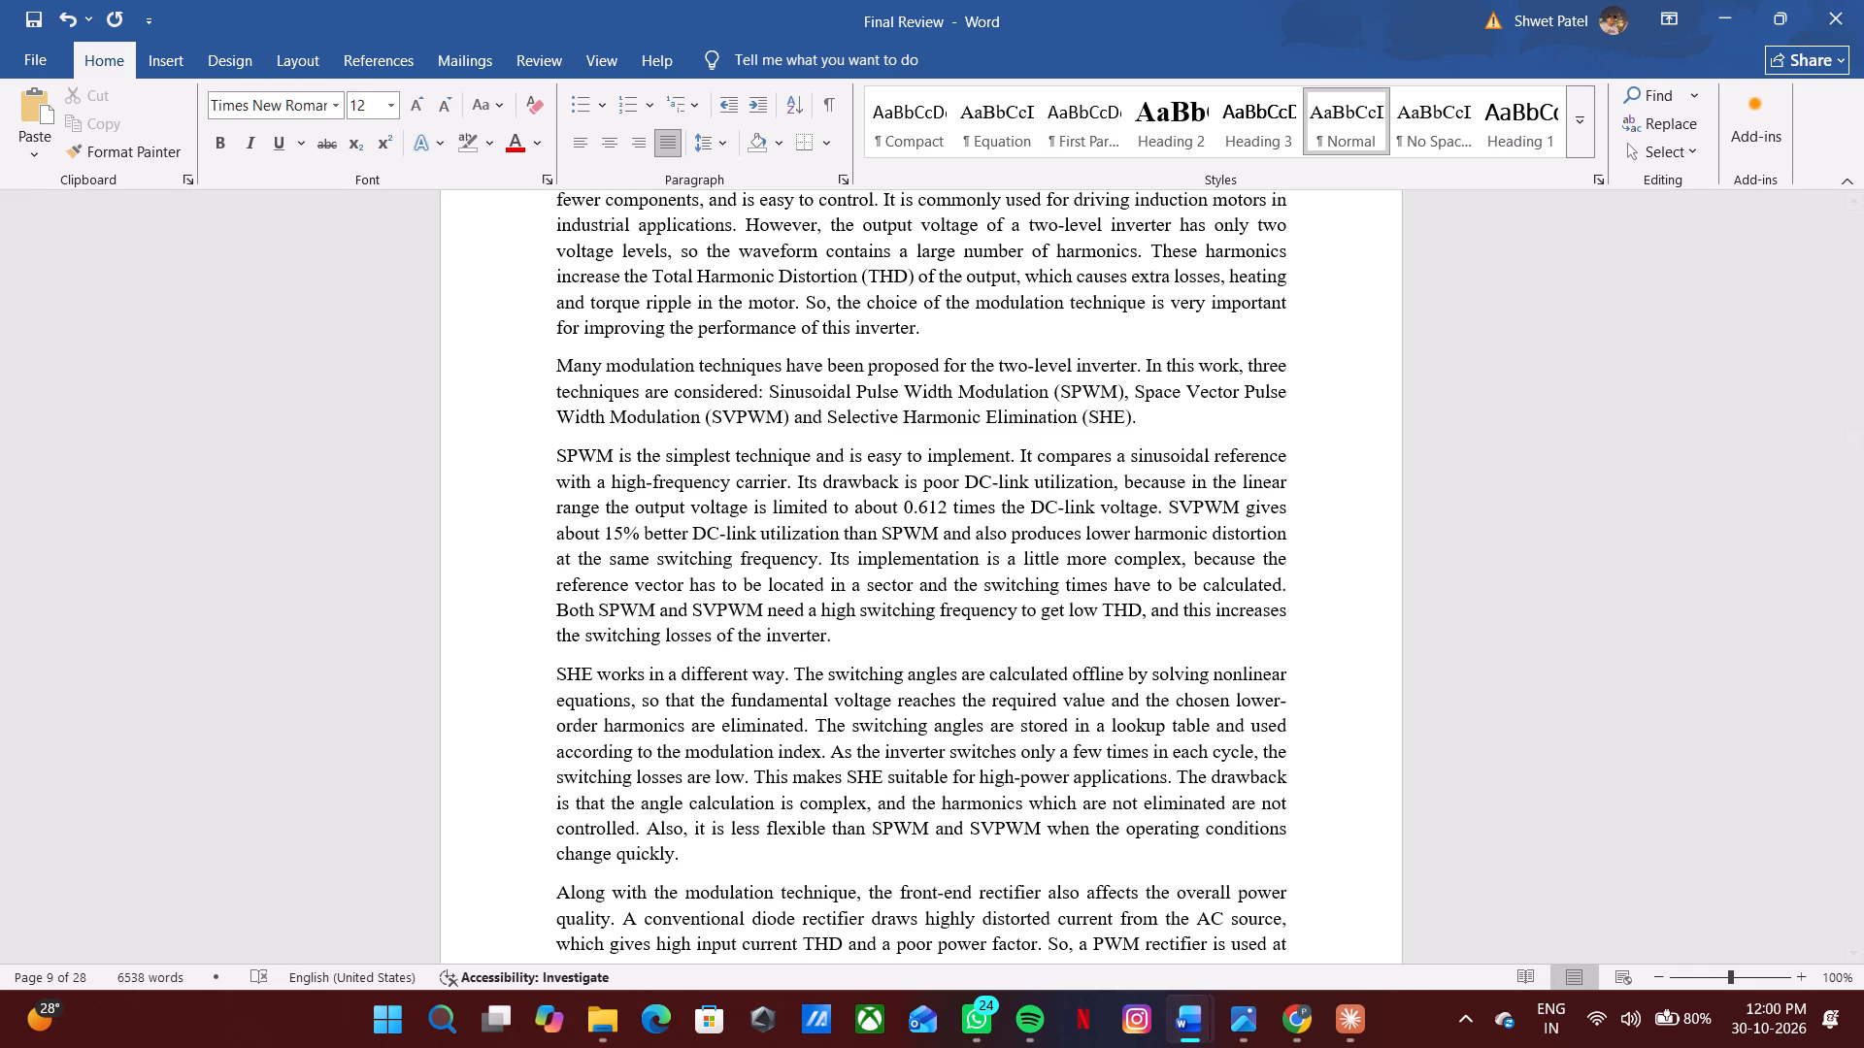
pyautogui.scroll(5, 1182, 550)
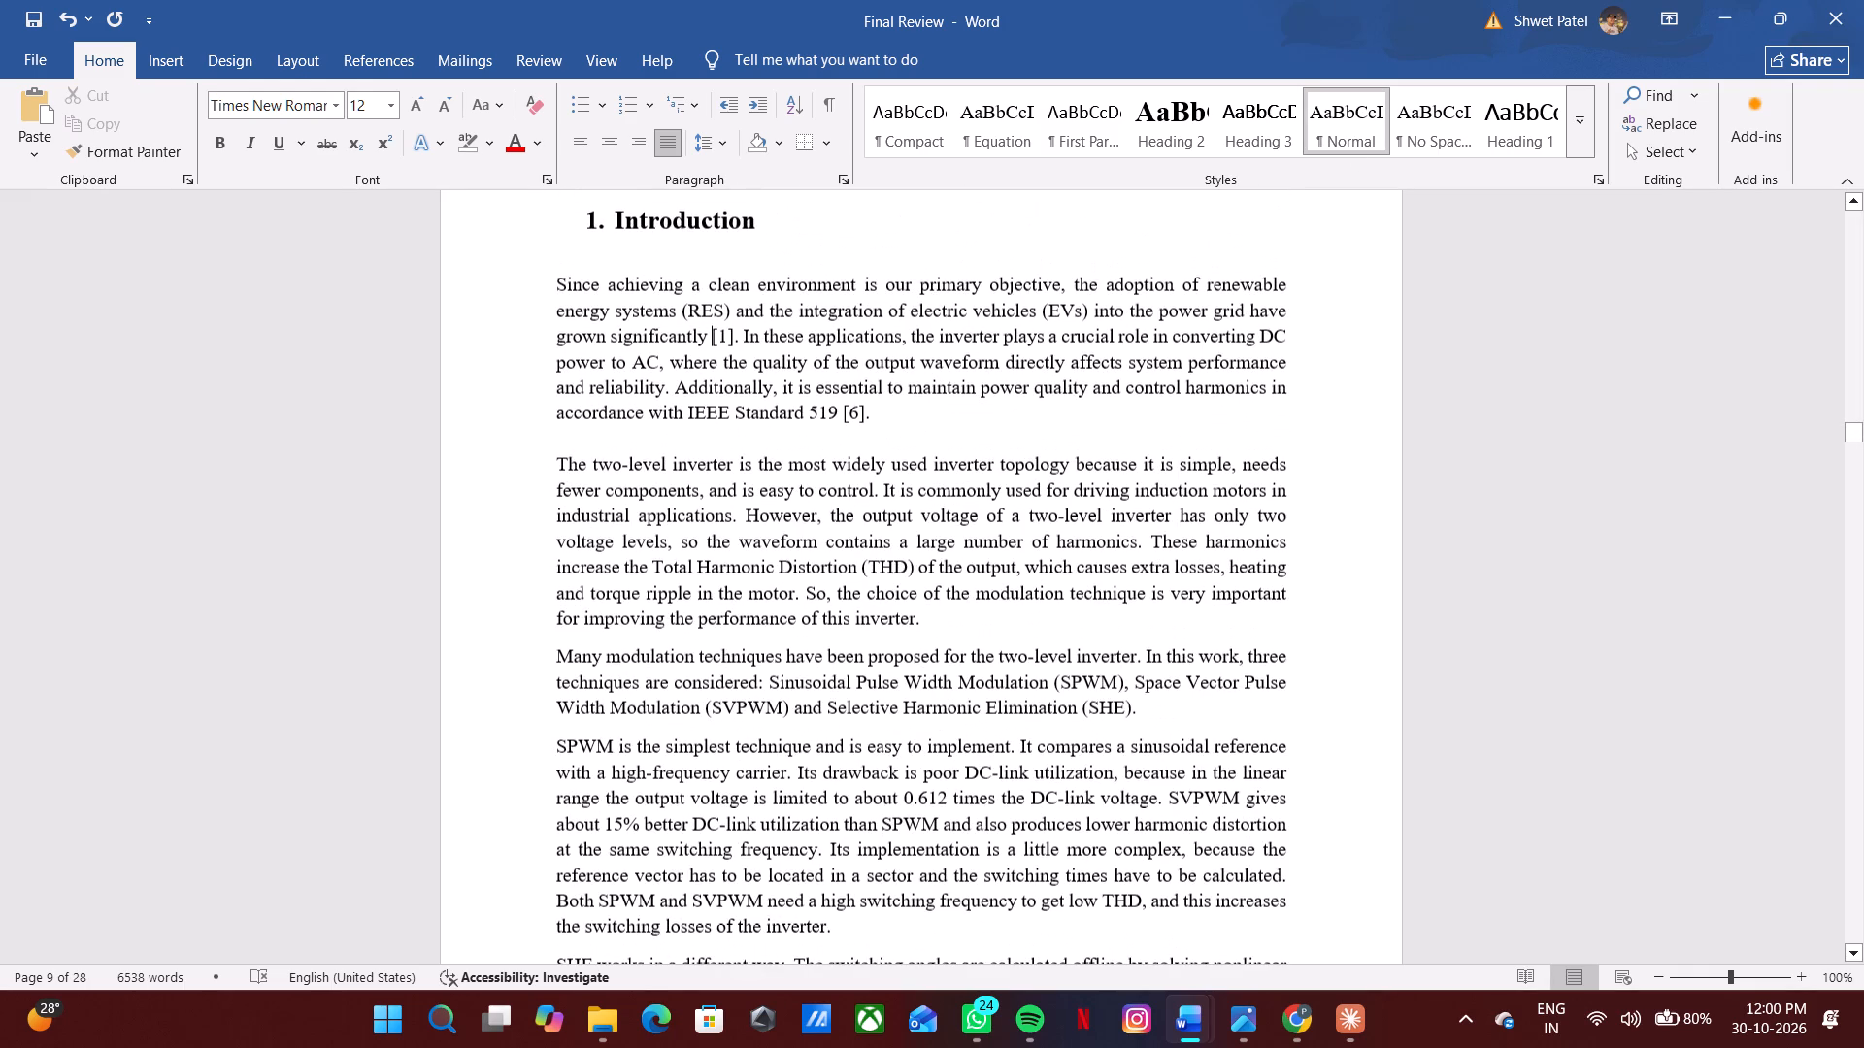
pyautogui.click(722, 337)
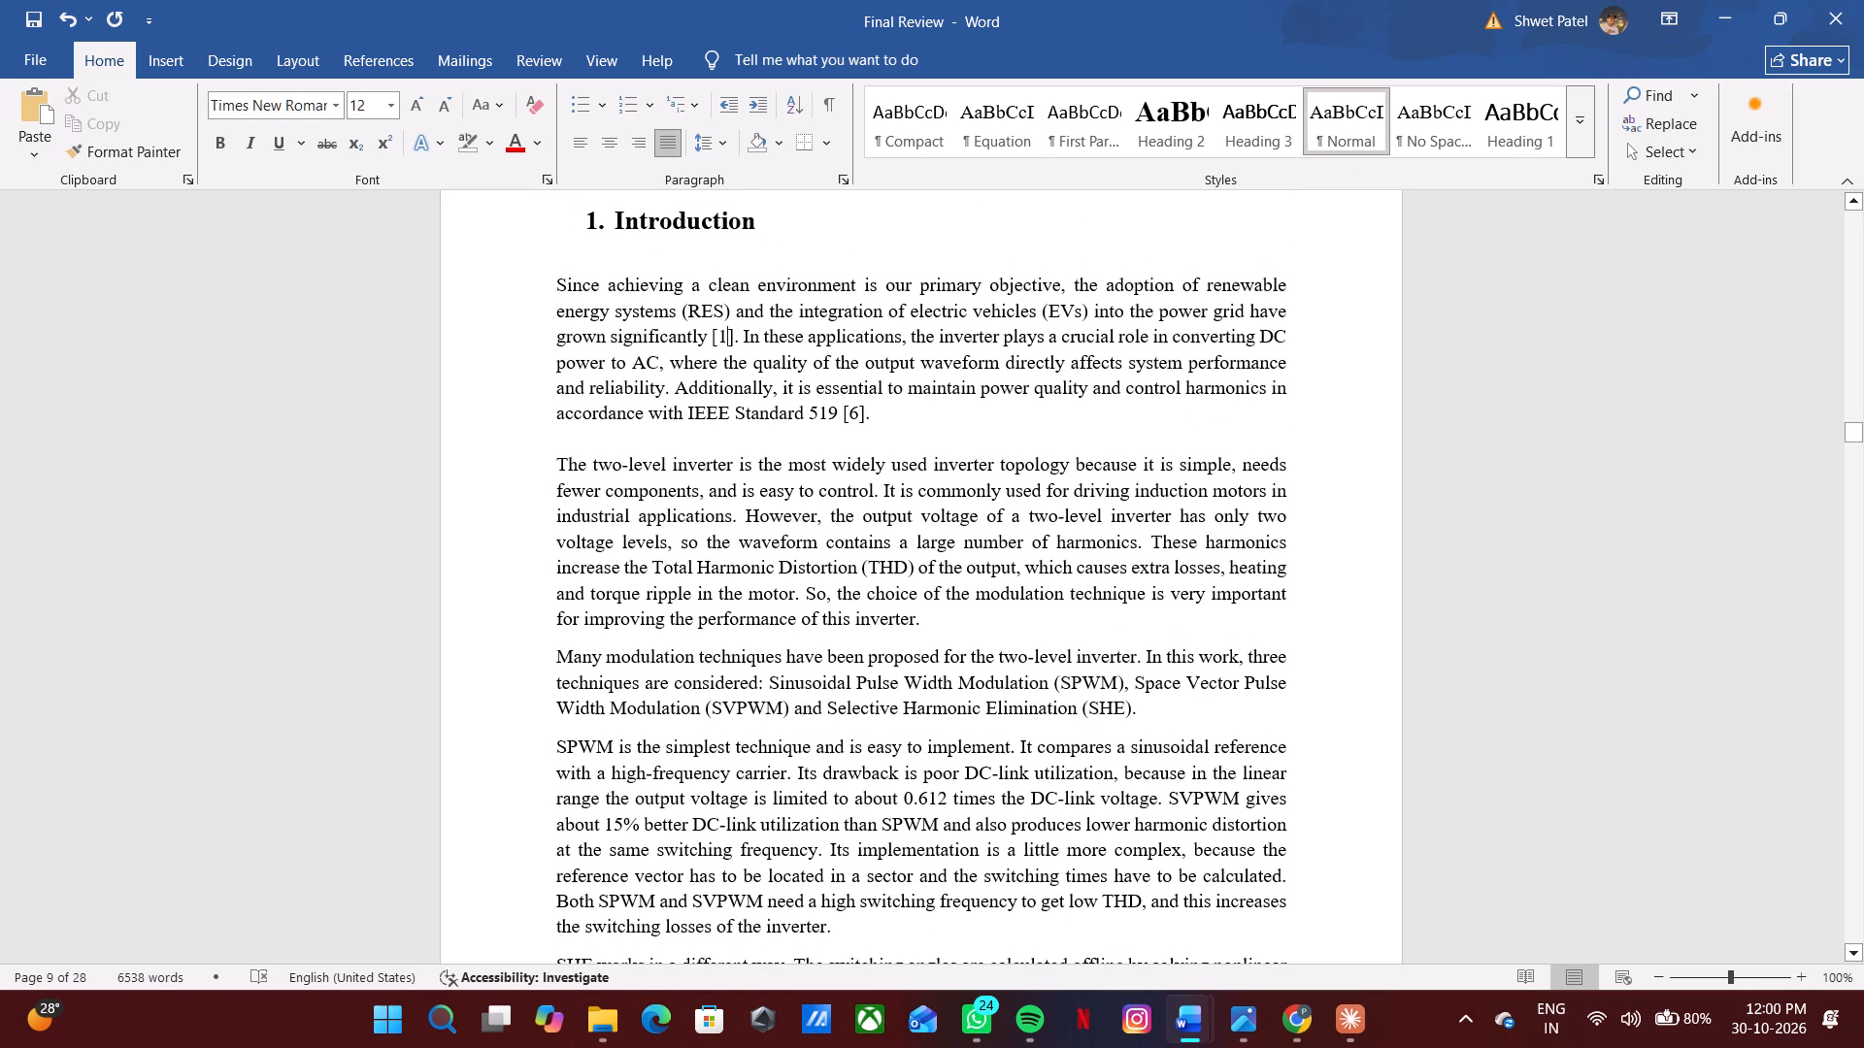
pyautogui.press('BackSpace')
pyautogui.press('2')
pyautogui.click(1139, 665)
pyautogui.press('space')
pyautogui.write('[]')
pyautogui.press('Left')
pyautogui.press('1')
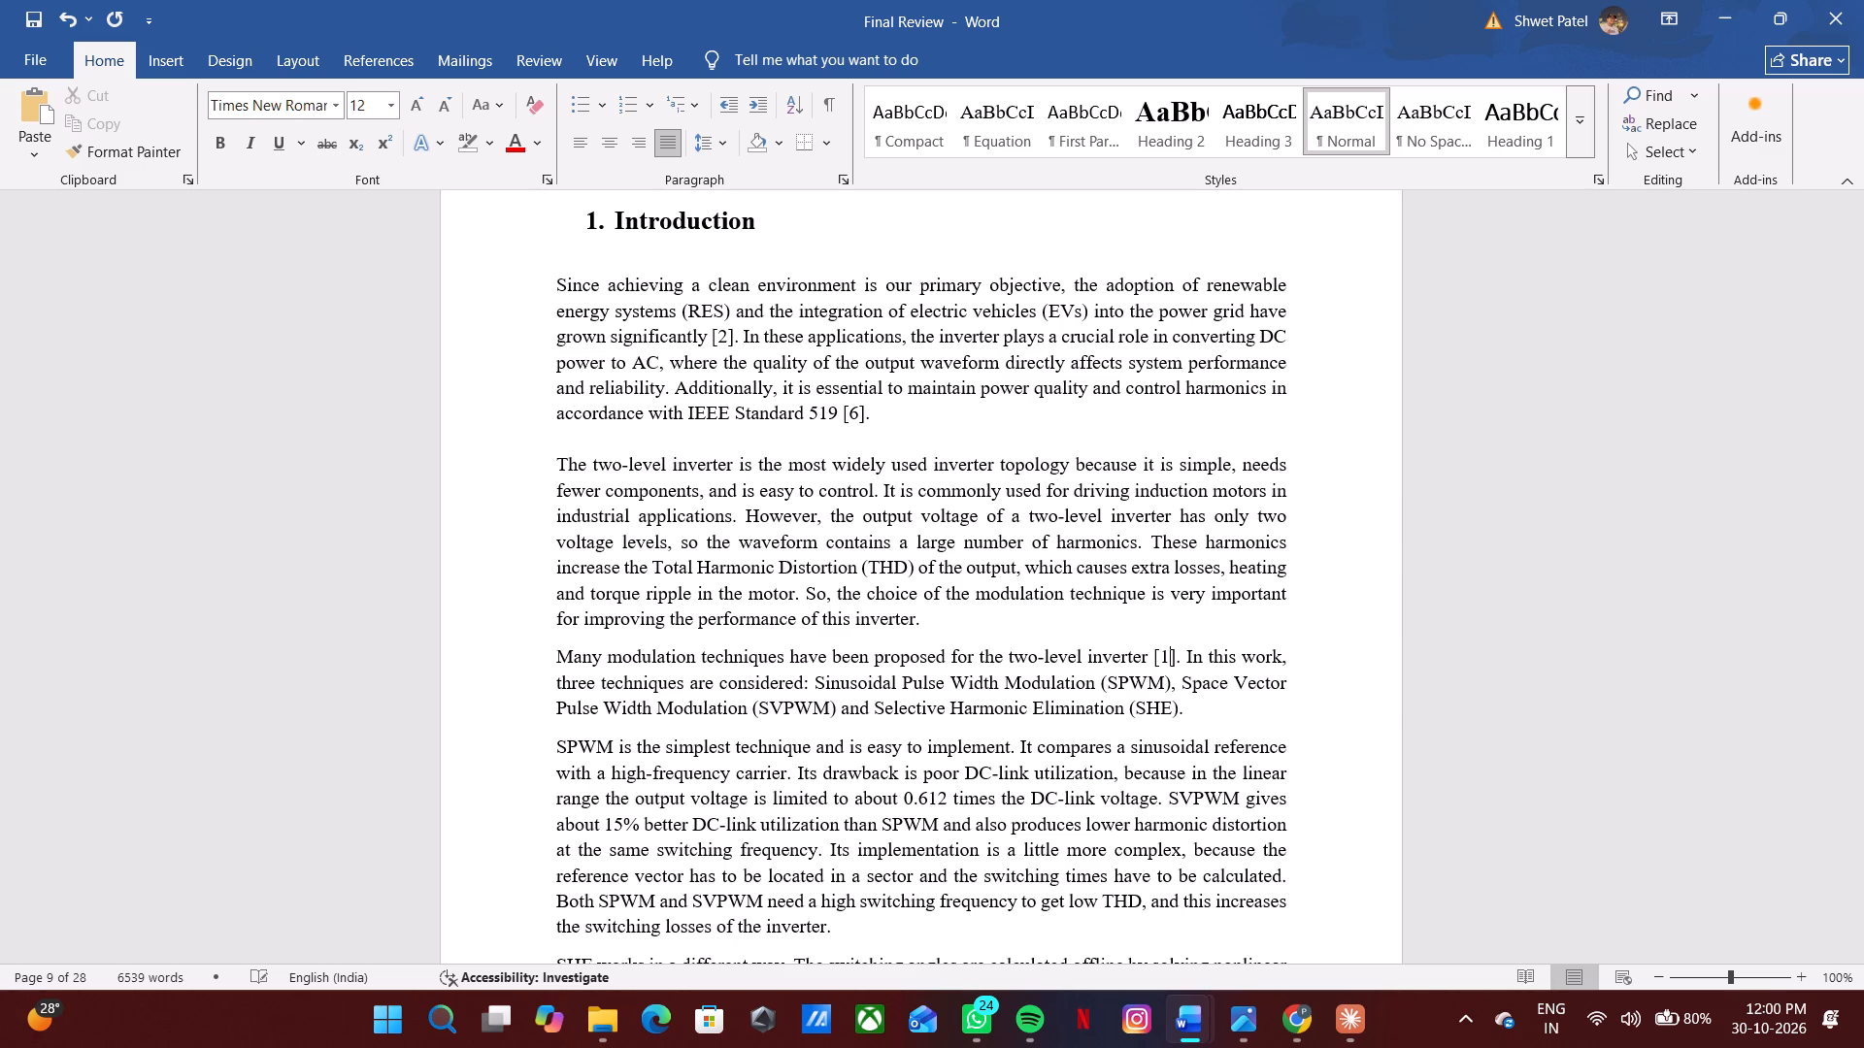
pyautogui.press('Right')
pyautogui.write(',')
pyautogui.press('space')
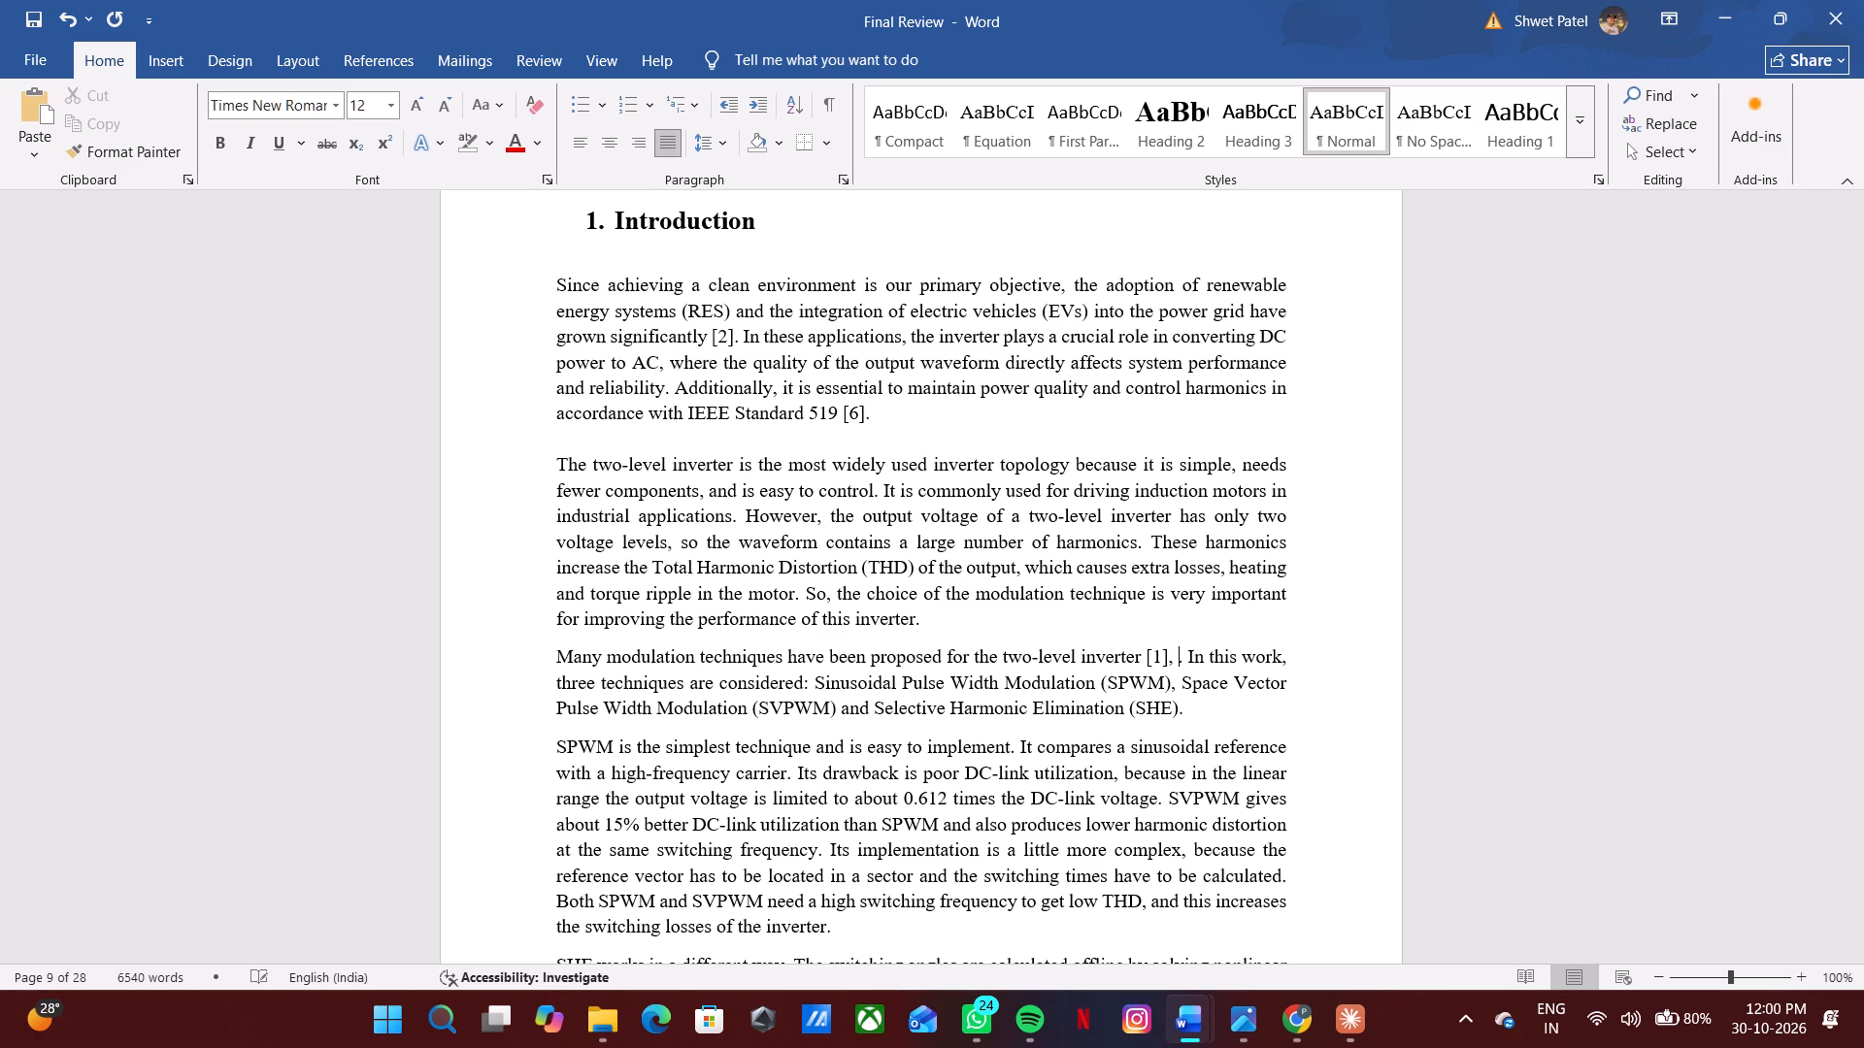
pyautogui.press('[')
pyautogui.write('3]')
pyautogui.press(',')
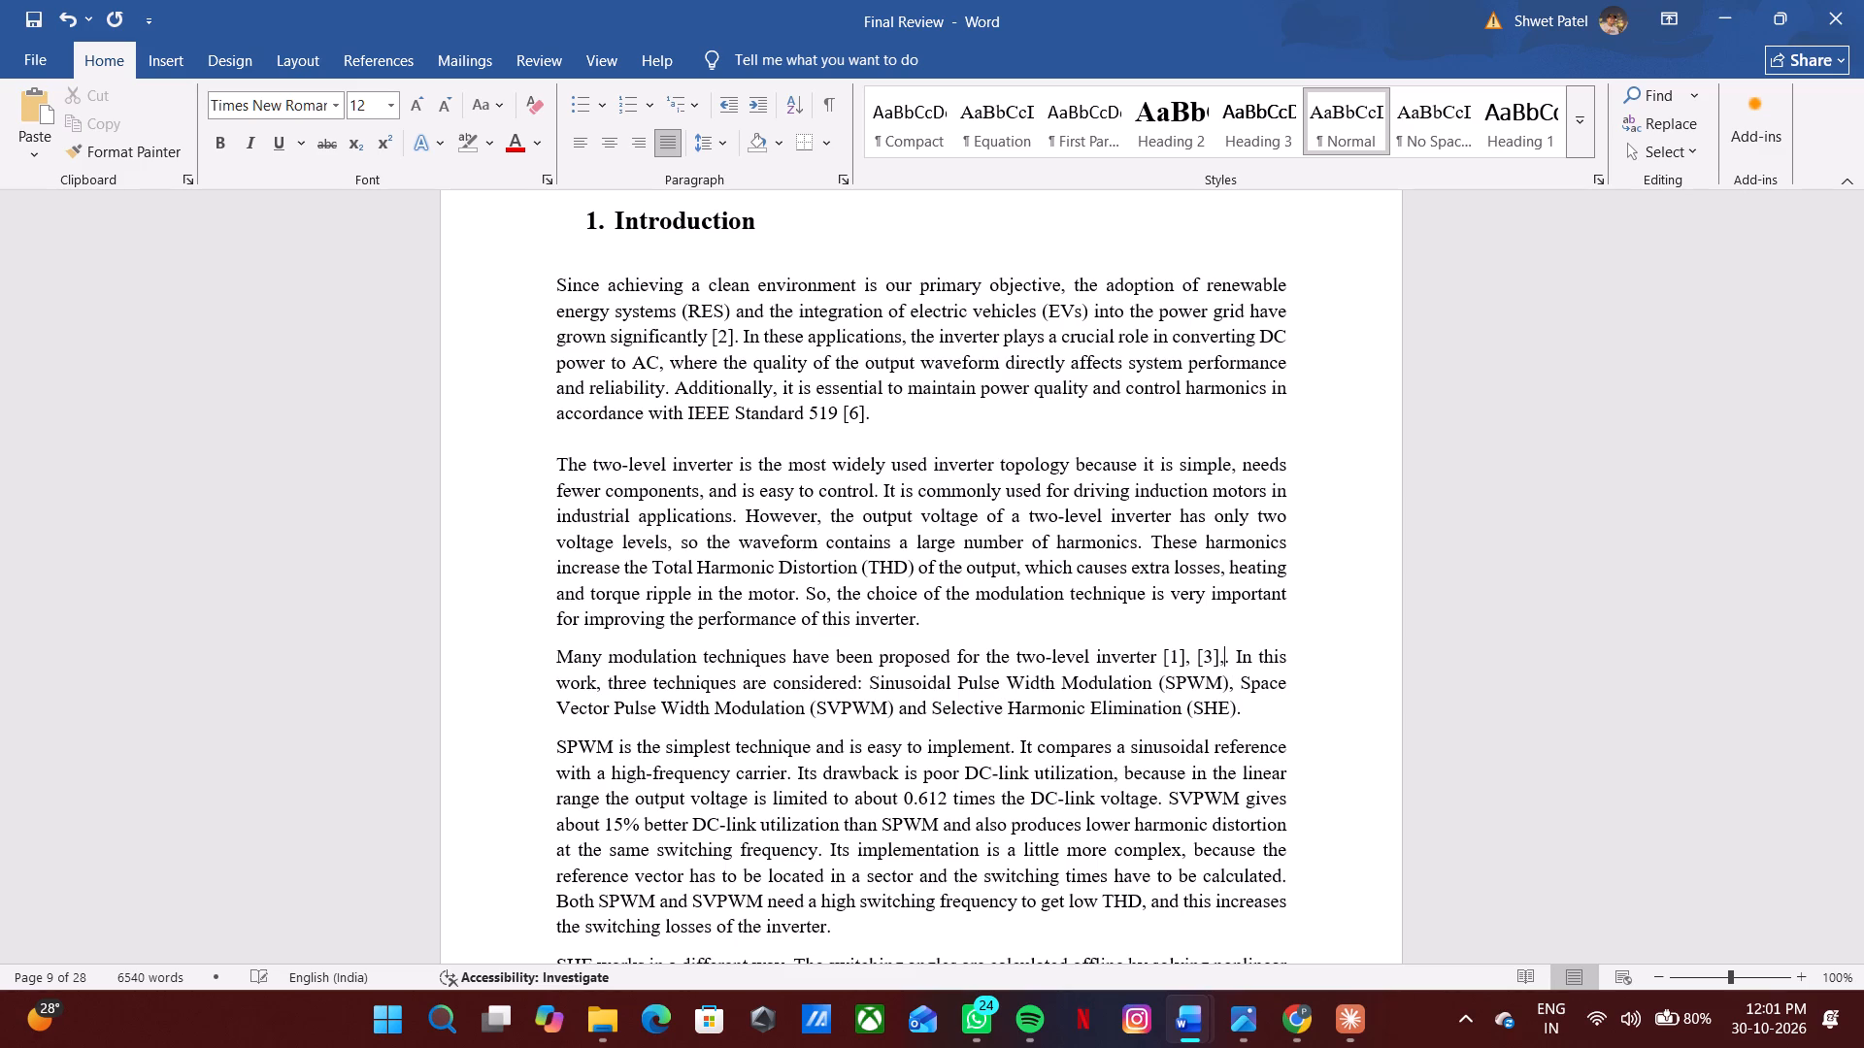
pyautogui.press('space')
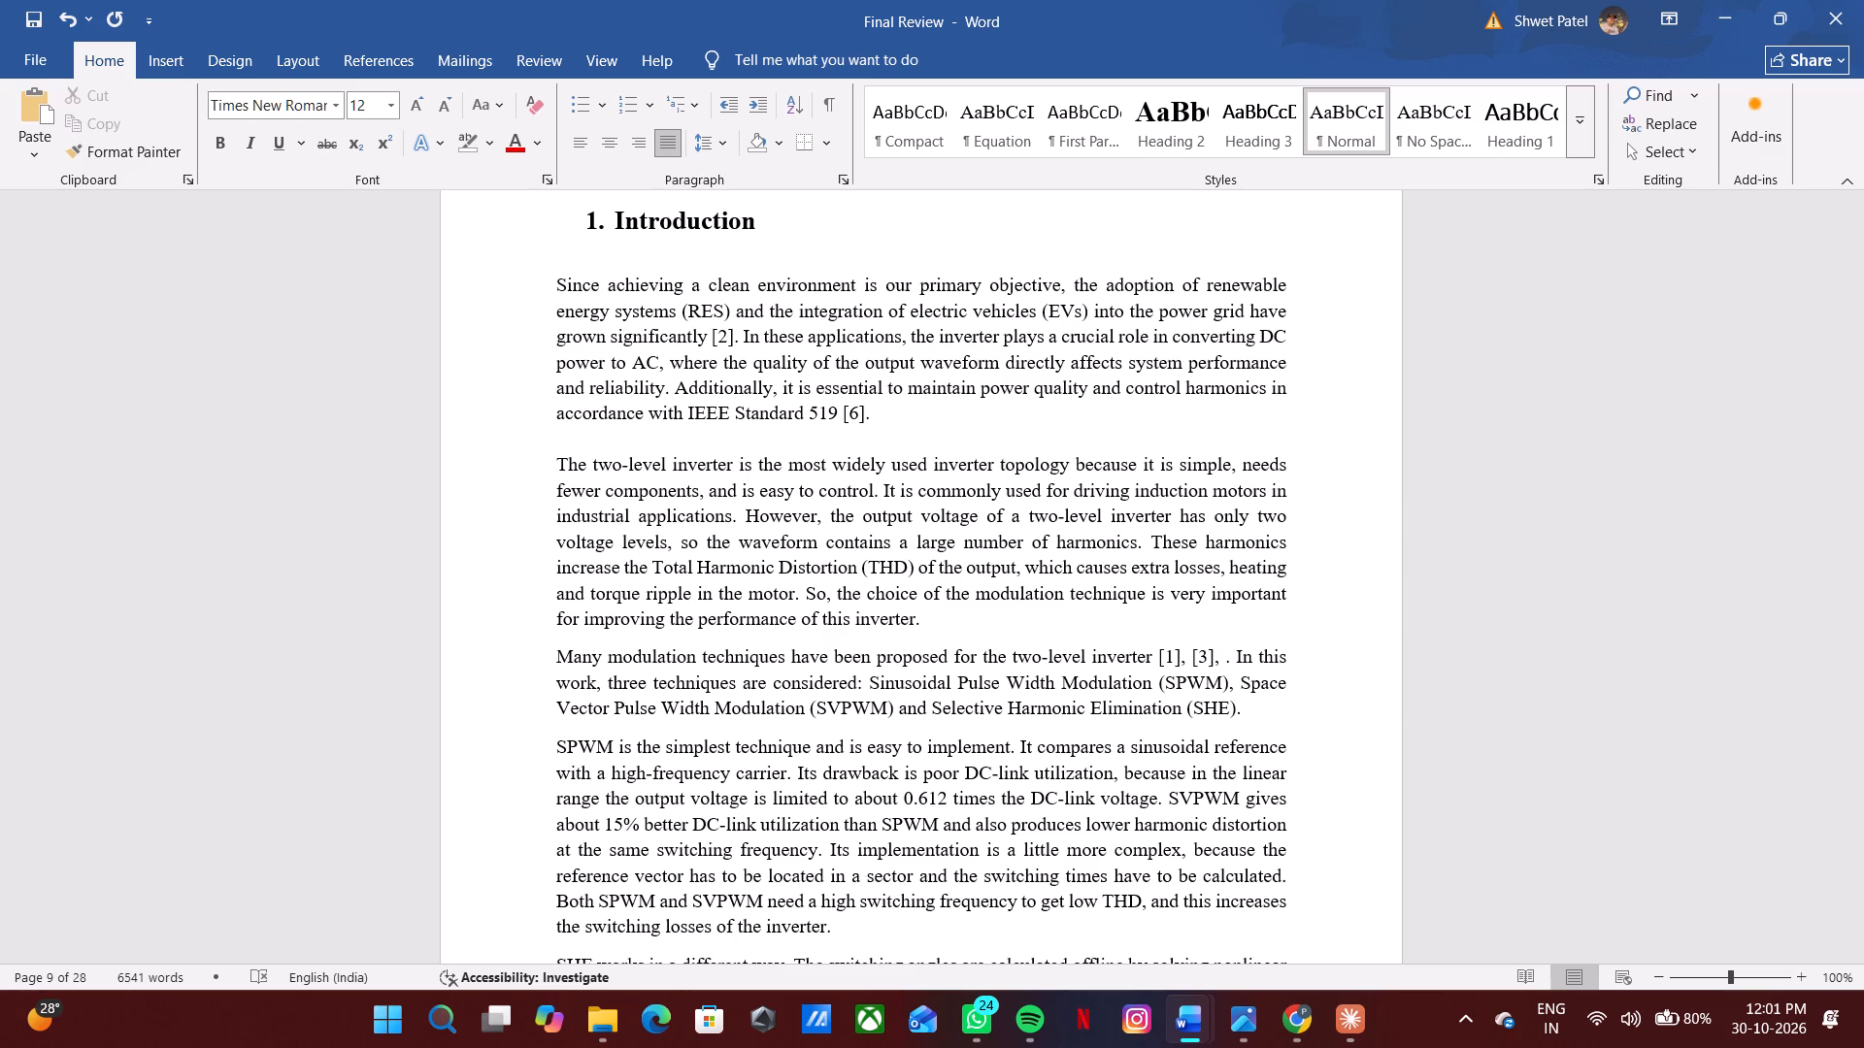
pyautogui.write('[]')
pyautogui.press('Left')
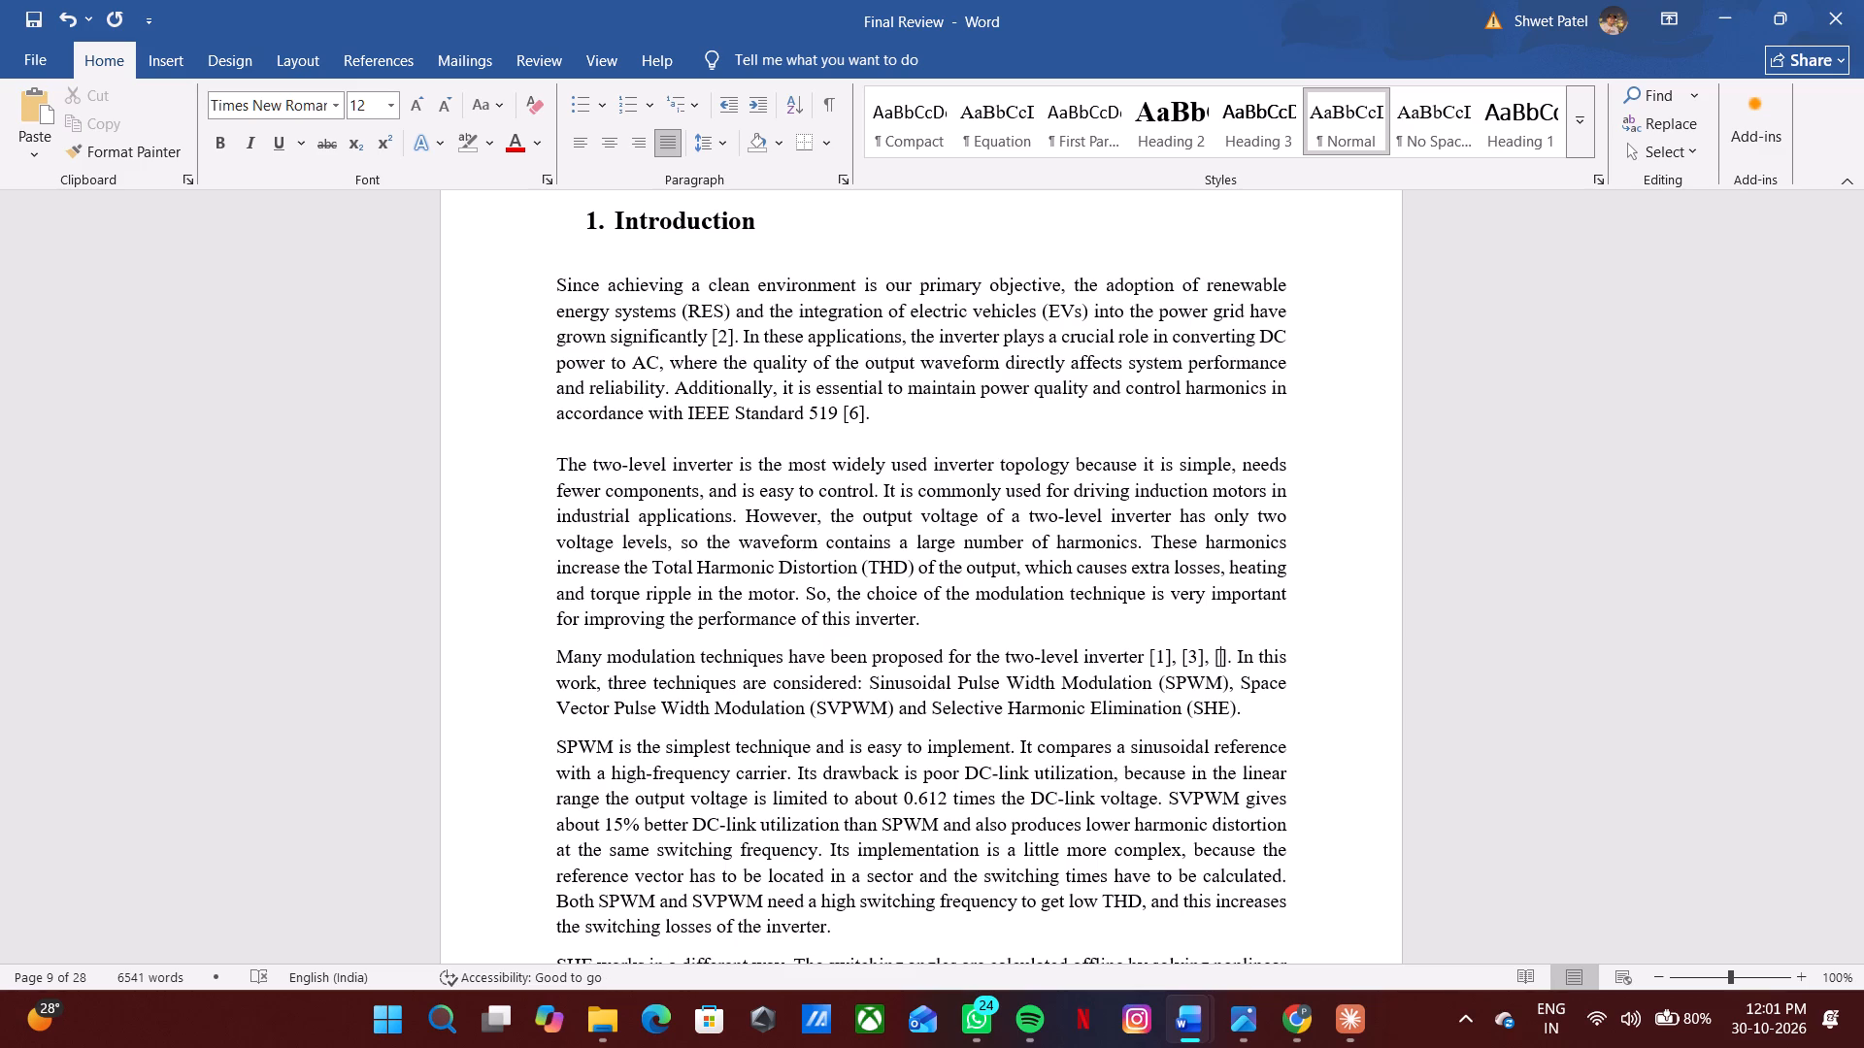
pyautogui.press('5')
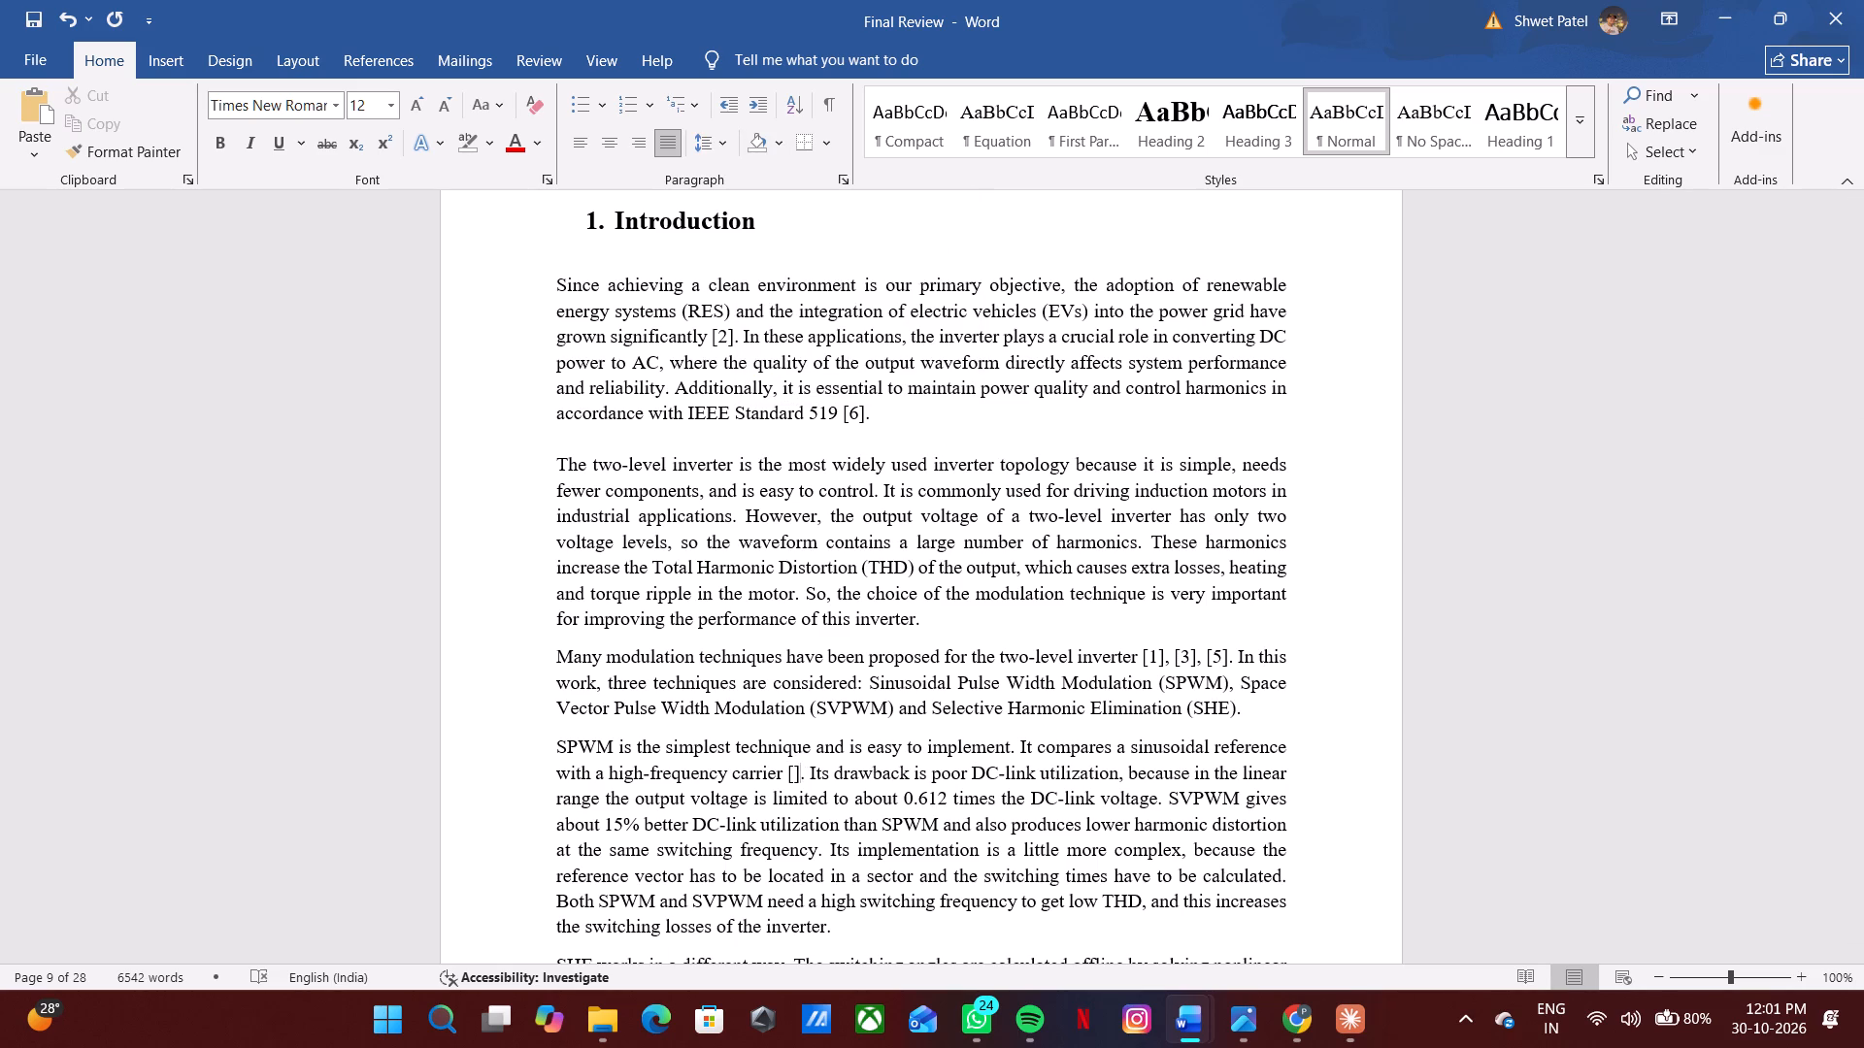
pyautogui.press('Left')
pyautogui.press('1')
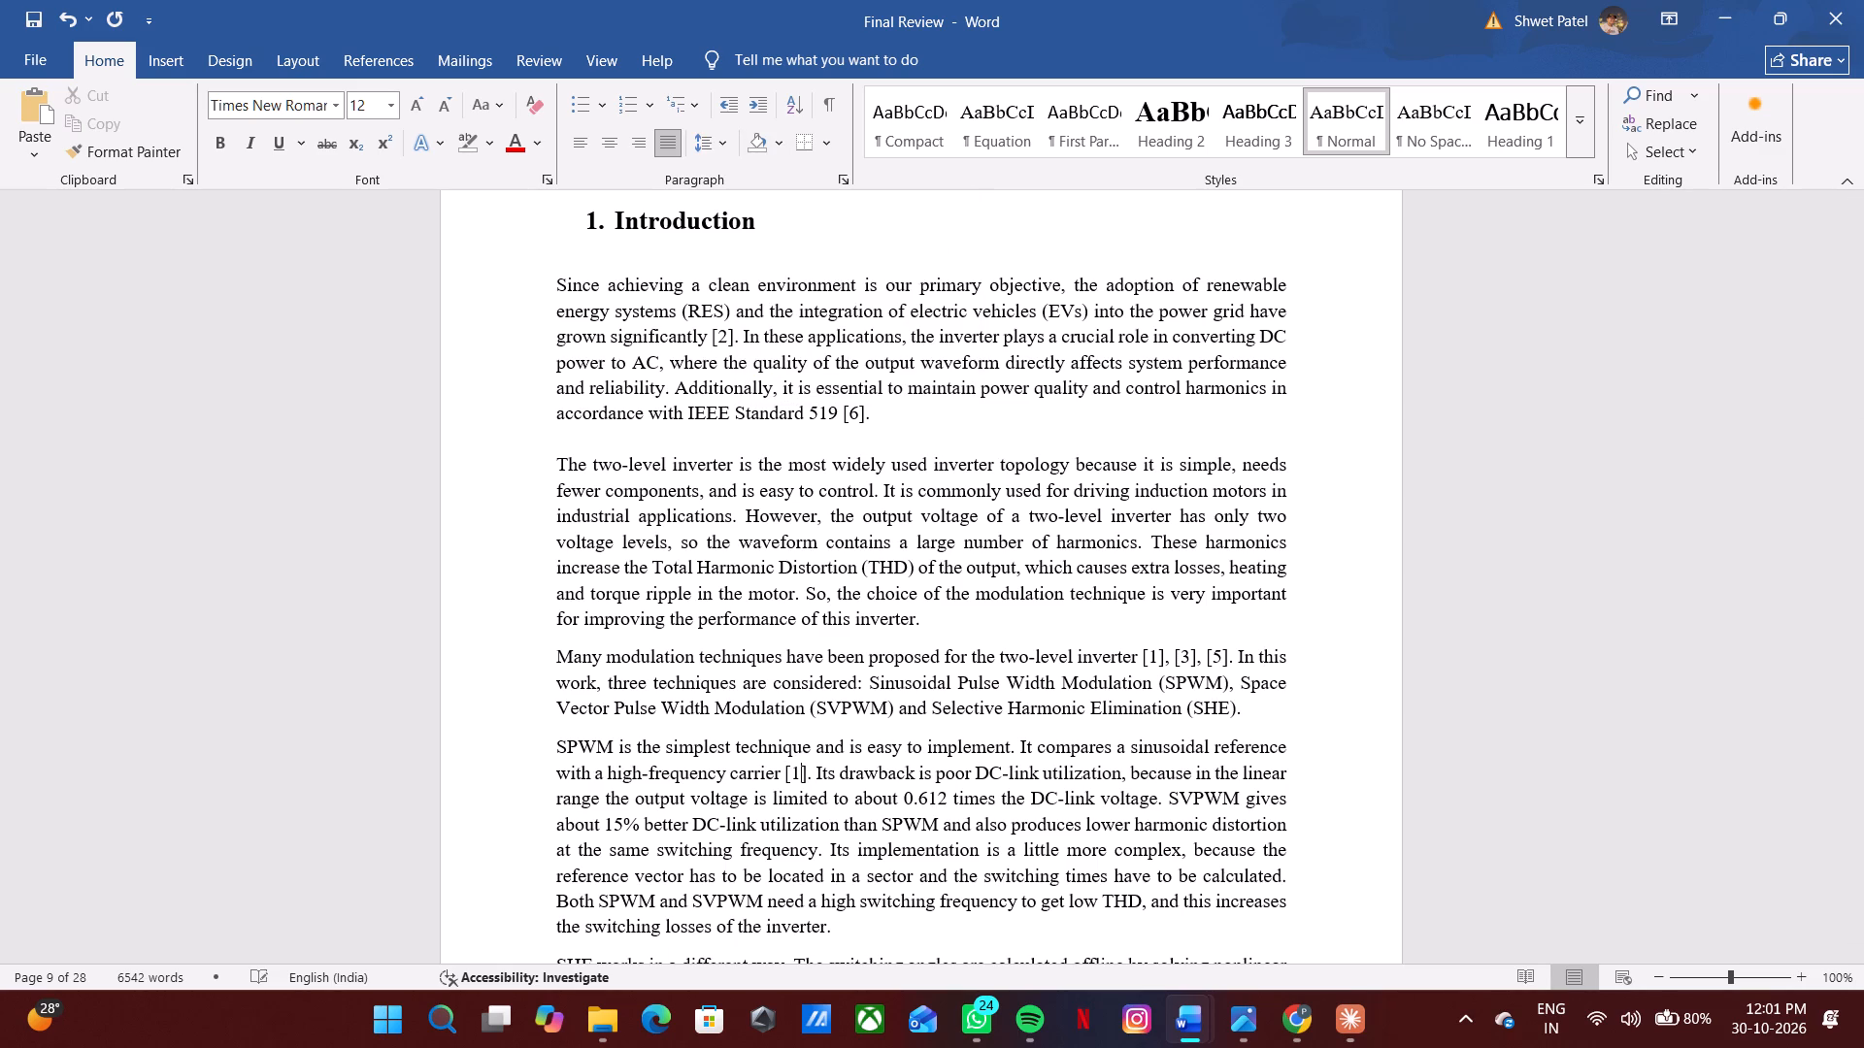
pyautogui.press('5')
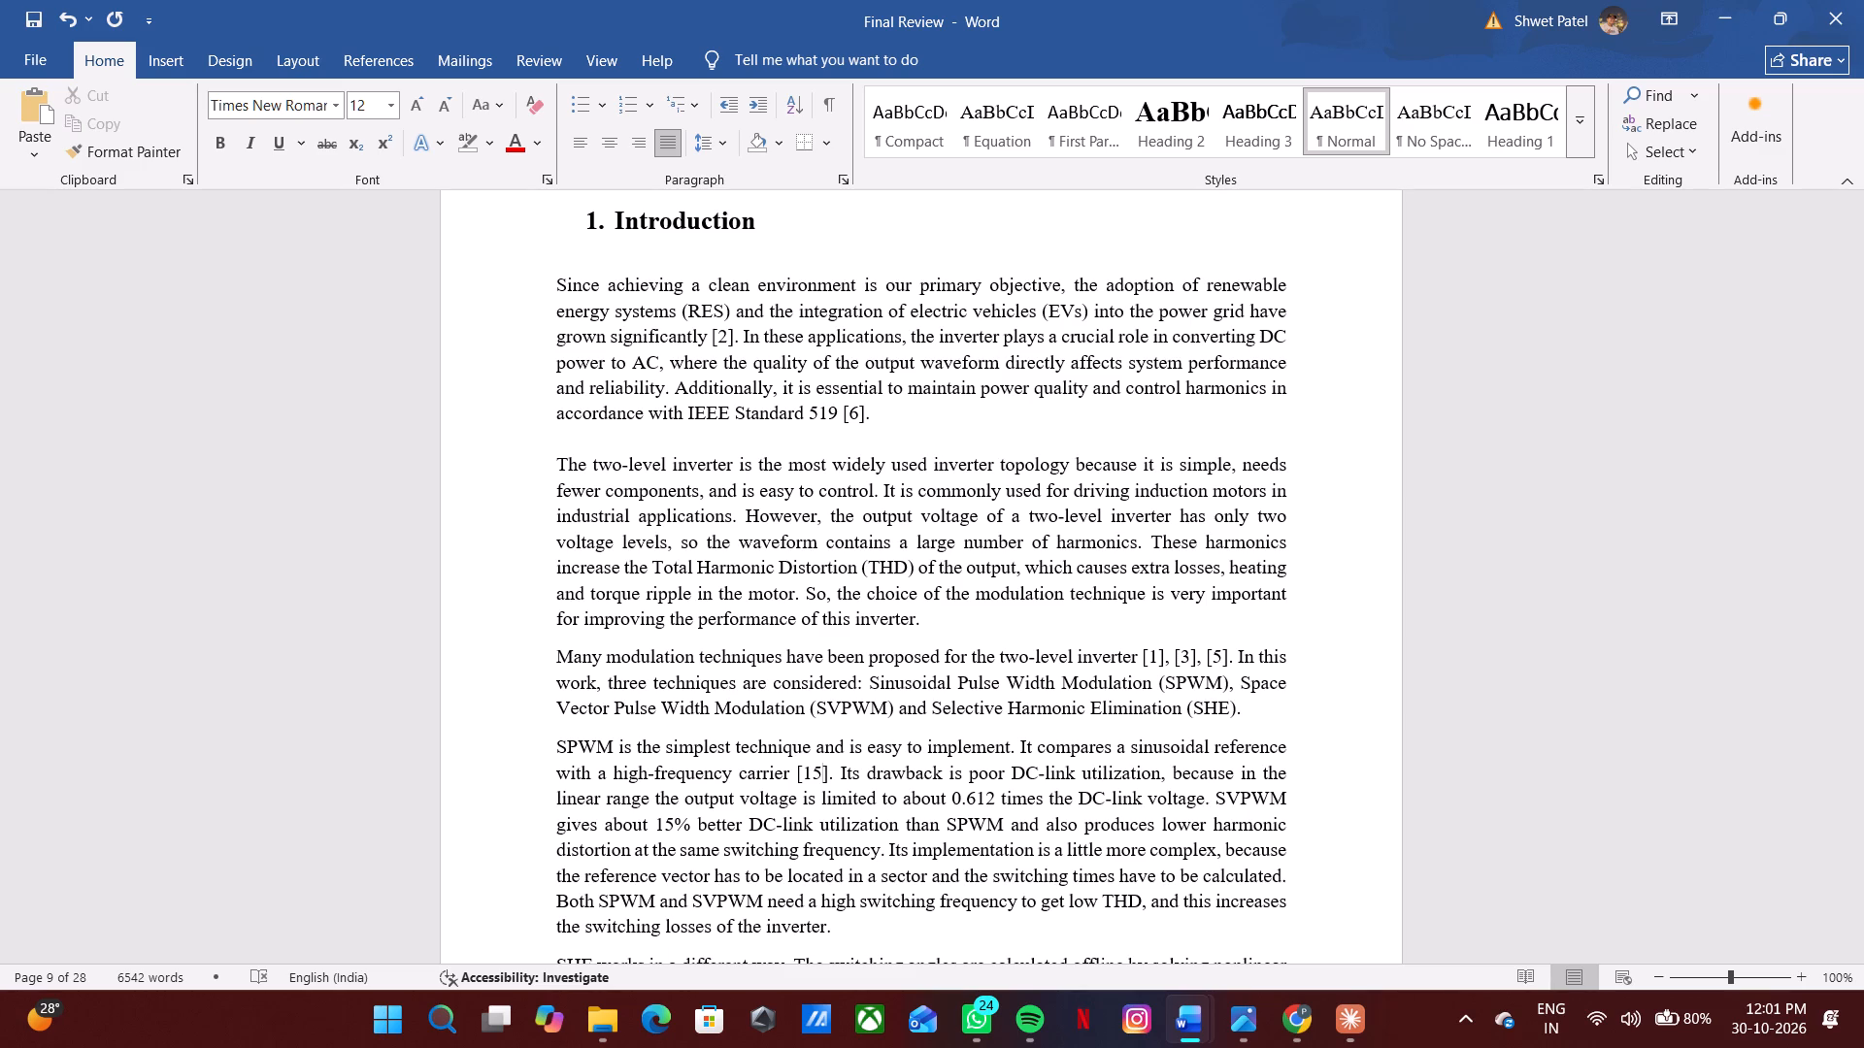
# Insert the citations "[4], [7]", preceded by a space, after "at the same switching frequency" in the Introduction's SPWM paragraph.
pyautogui.click(874, 852)
pyautogui.press('Right')
pyautogui.write('[]')
pyautogui.press('Left')
pyautogui.press('Left')
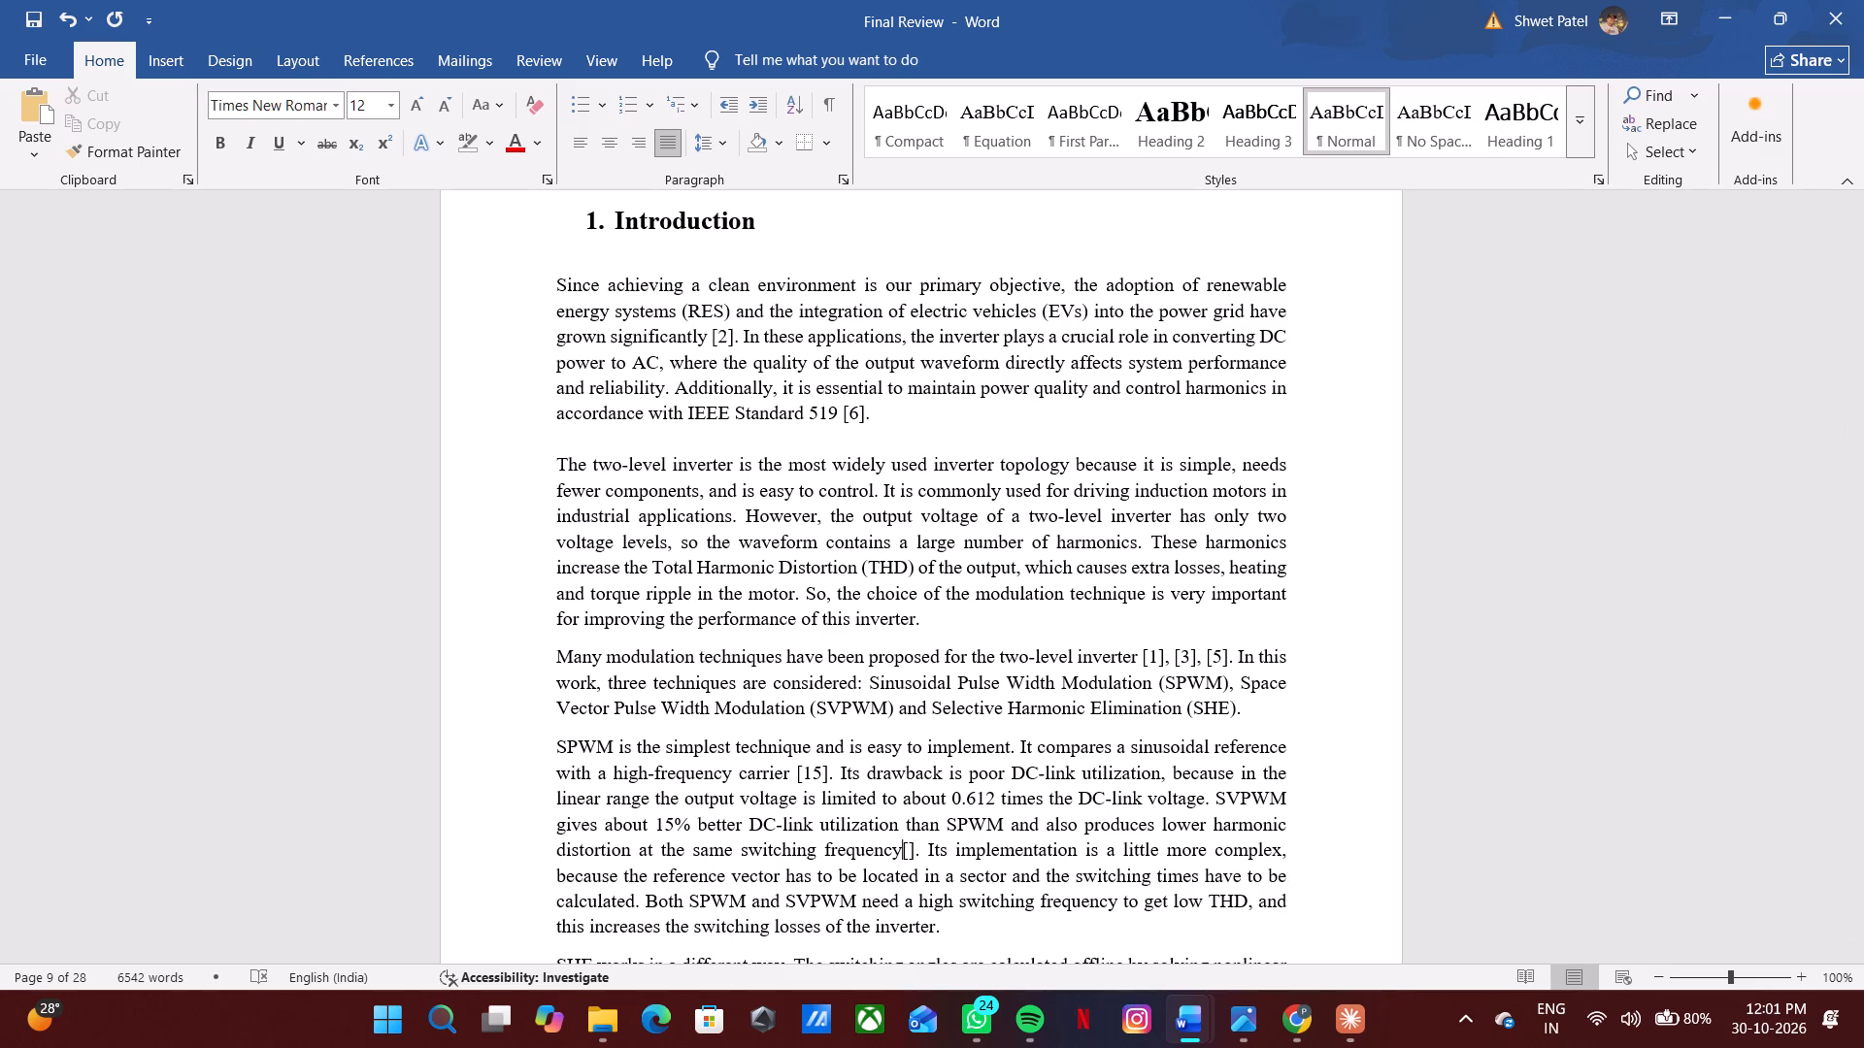
pyautogui.press('space')
pyautogui.press('Right')
pyautogui.press('4')
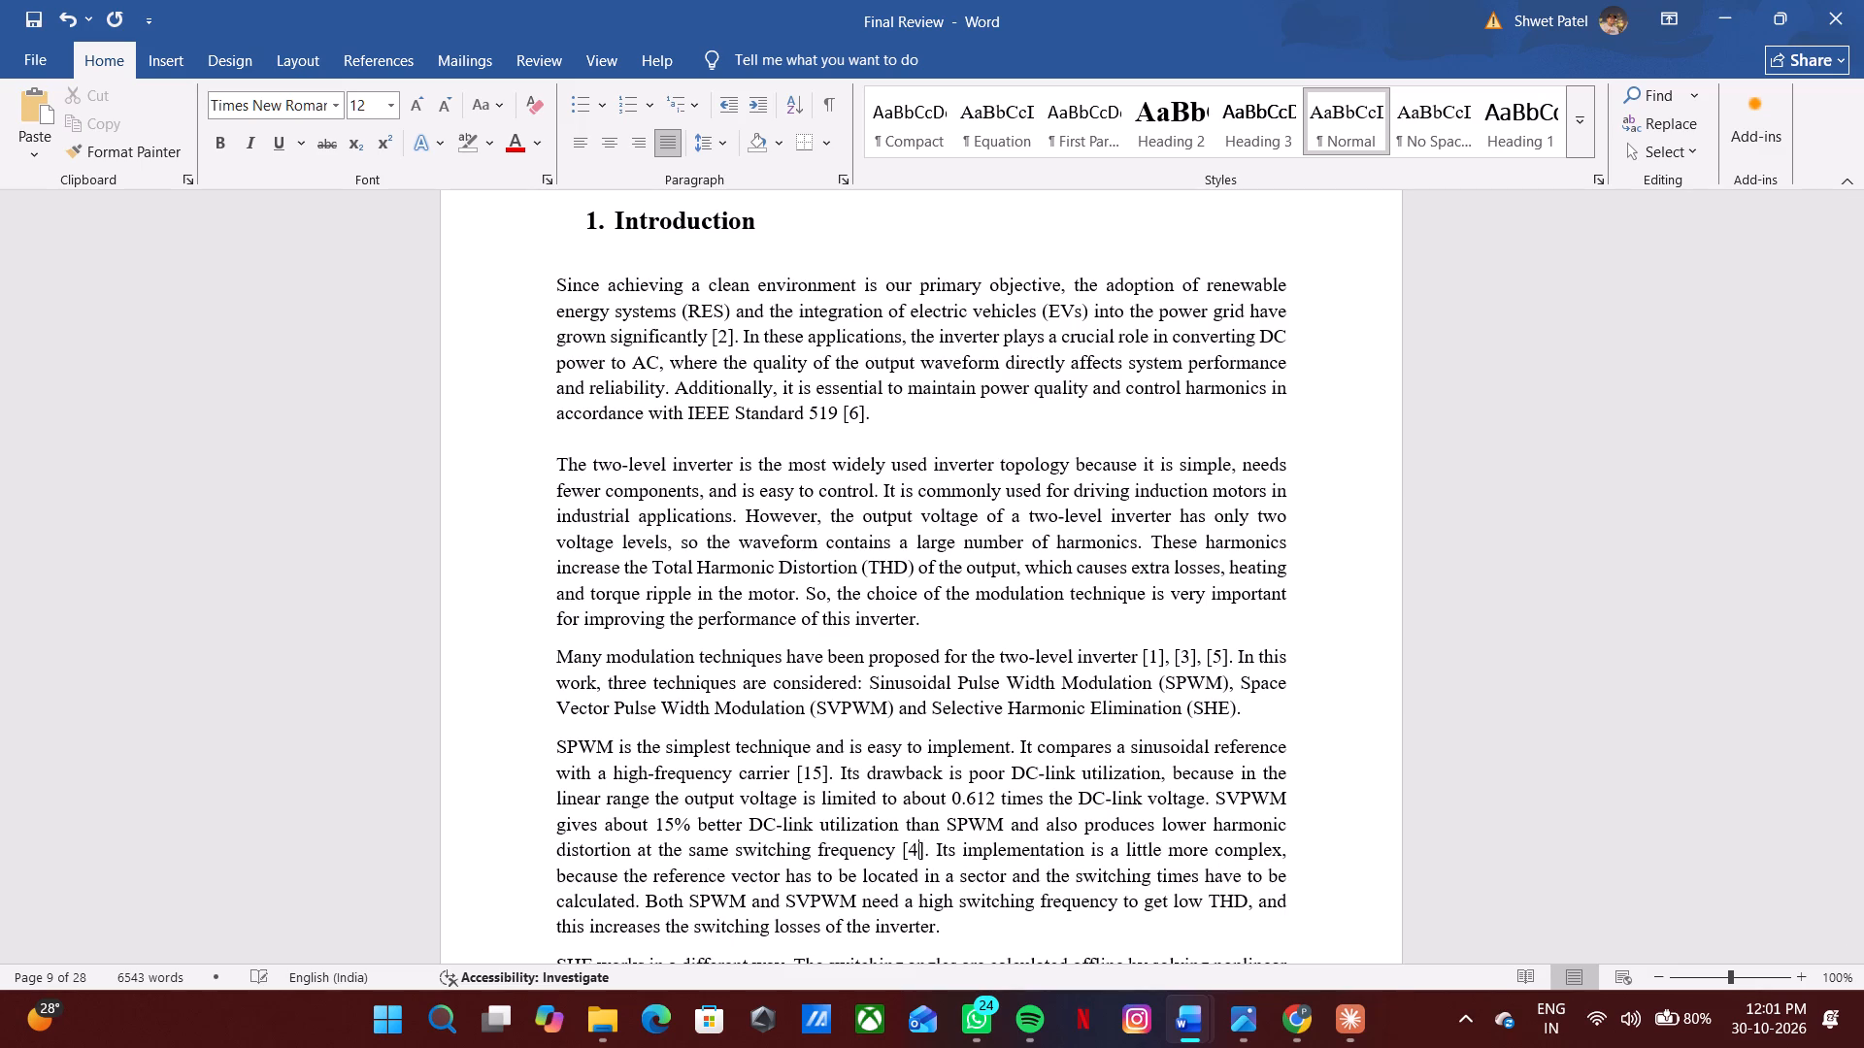
pyautogui.press('Right')
pyautogui.write(',')
pyautogui.press('space')
pyautogui.write('[]')
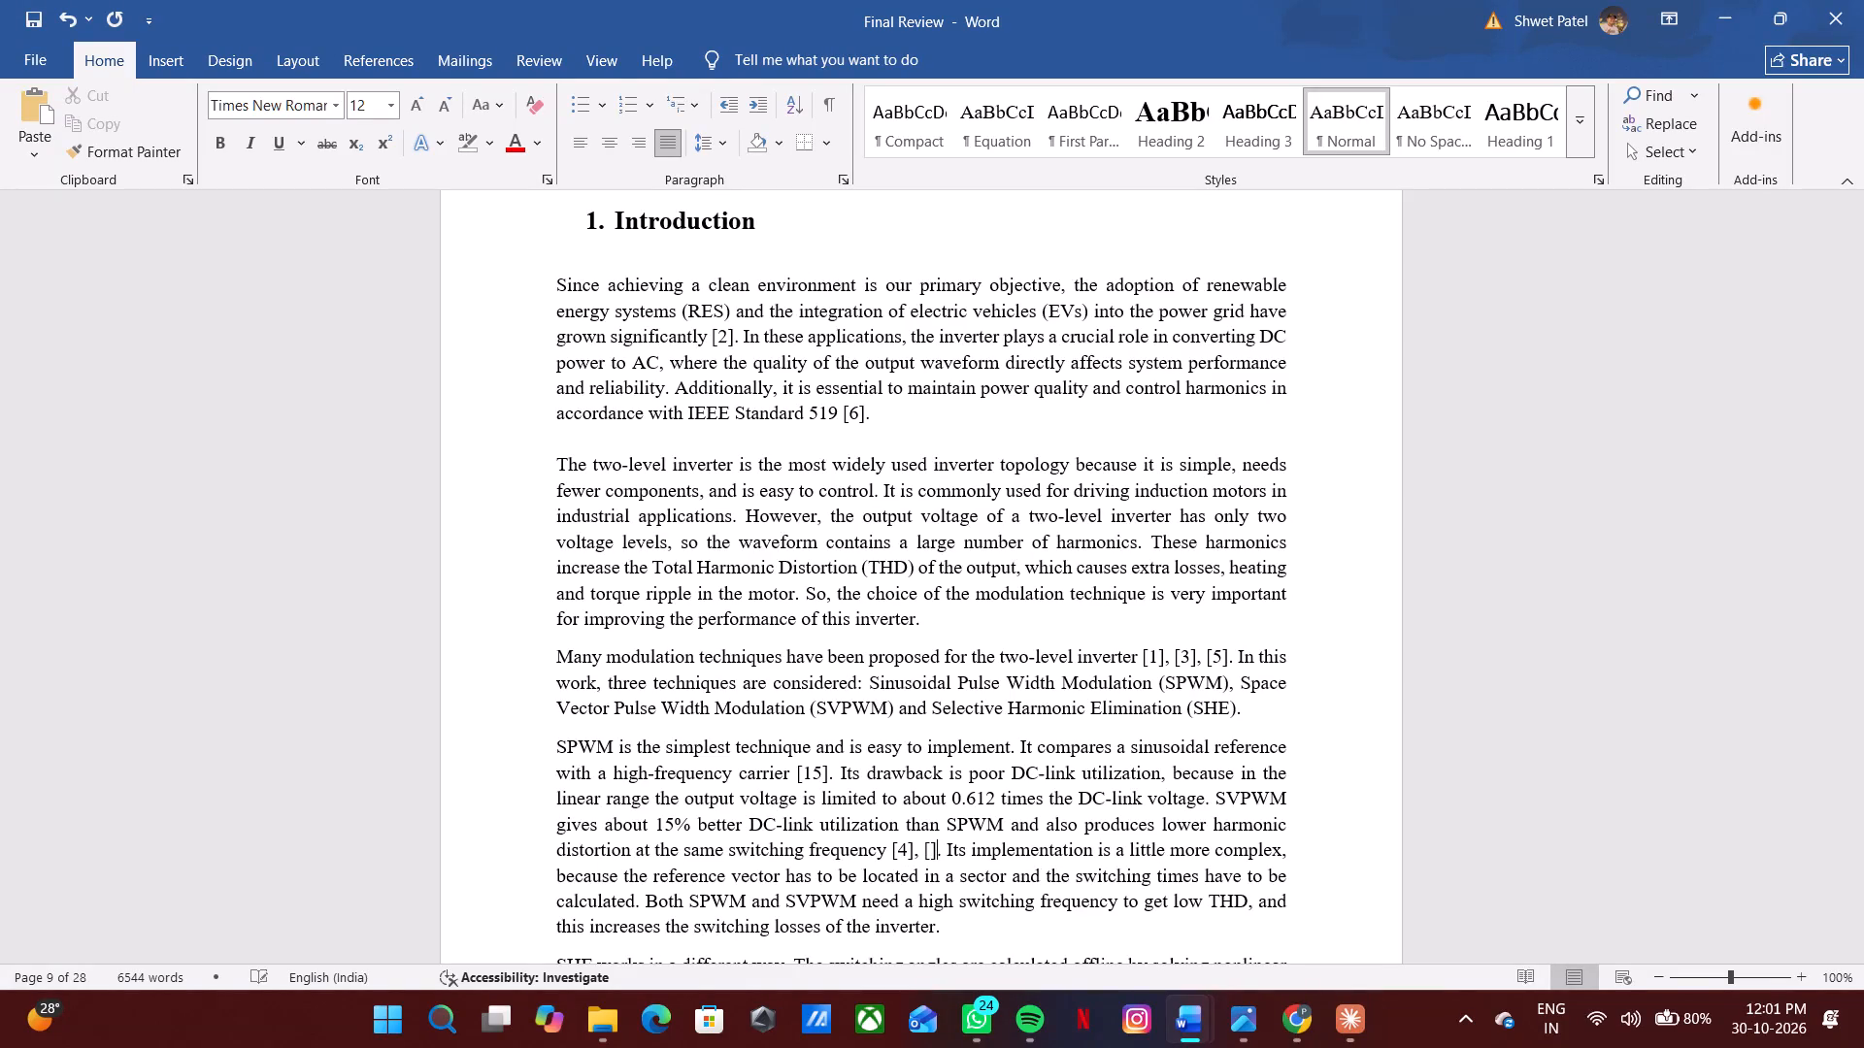
pyautogui.press('Left')
pyautogui.press('7')
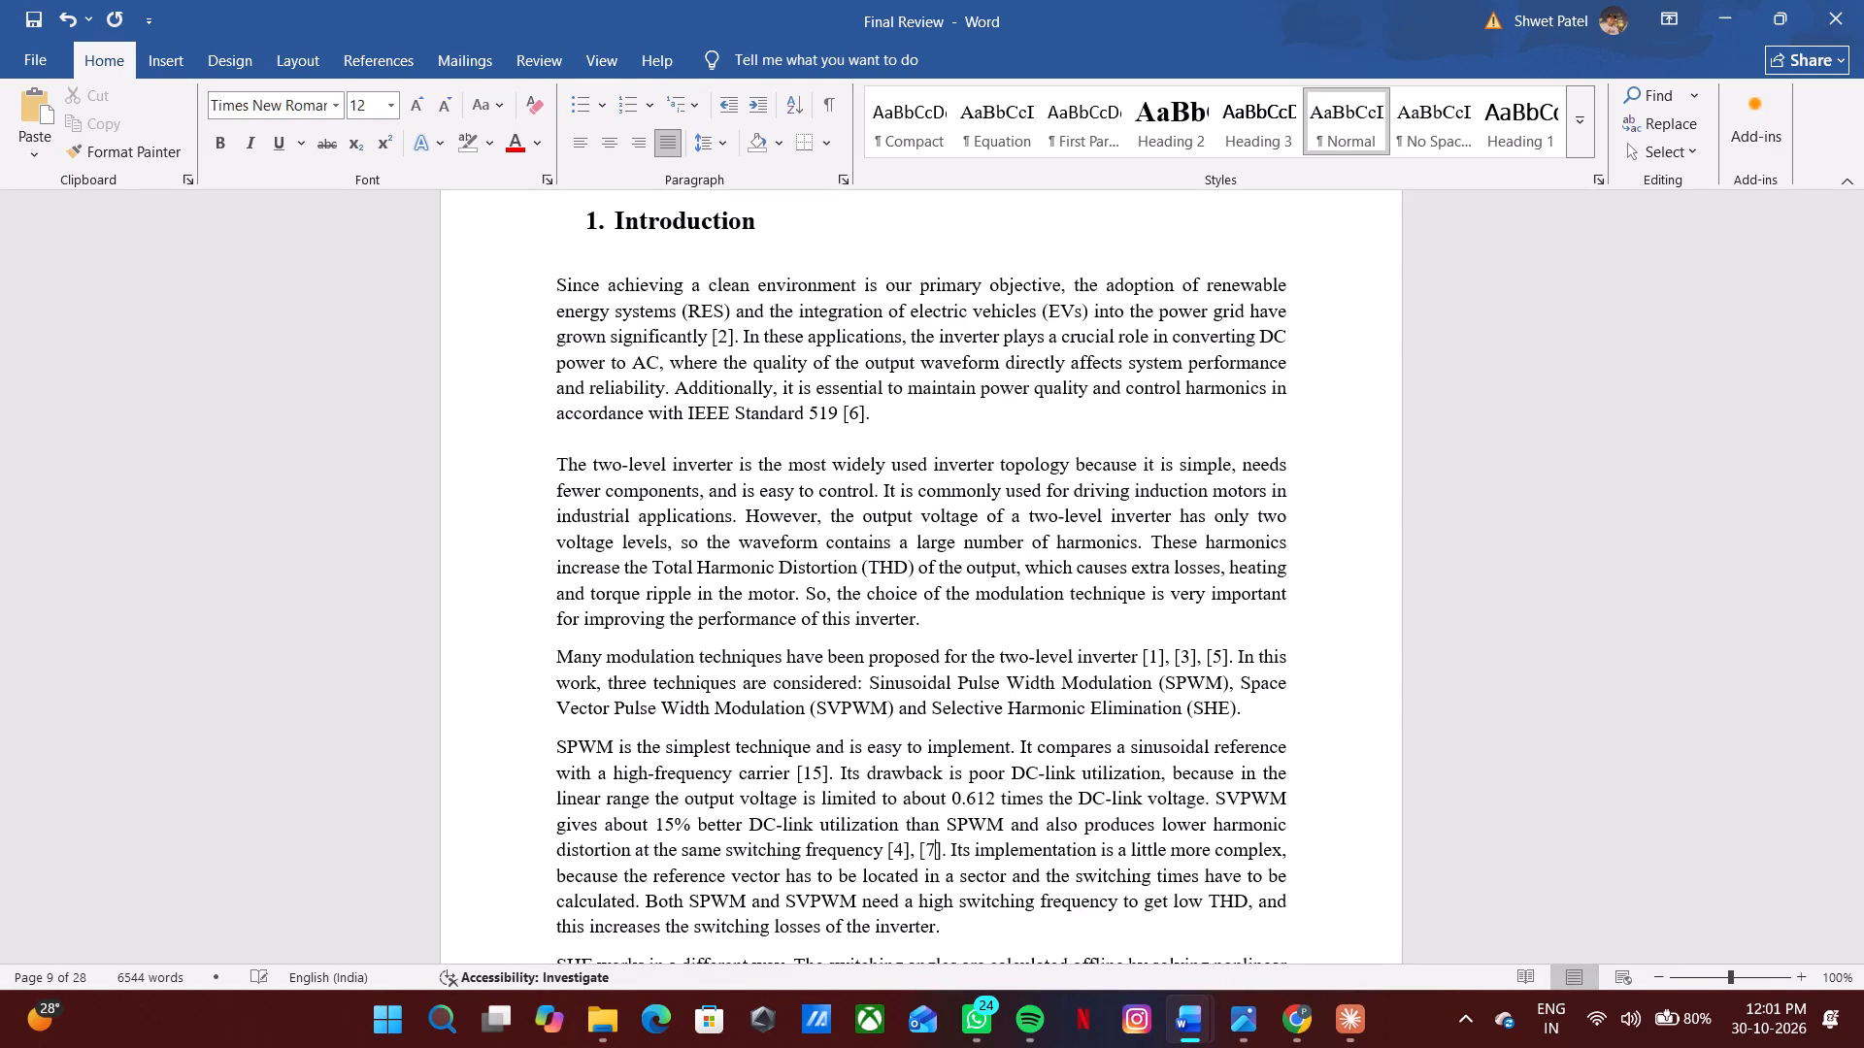
pyautogui.press('Right')
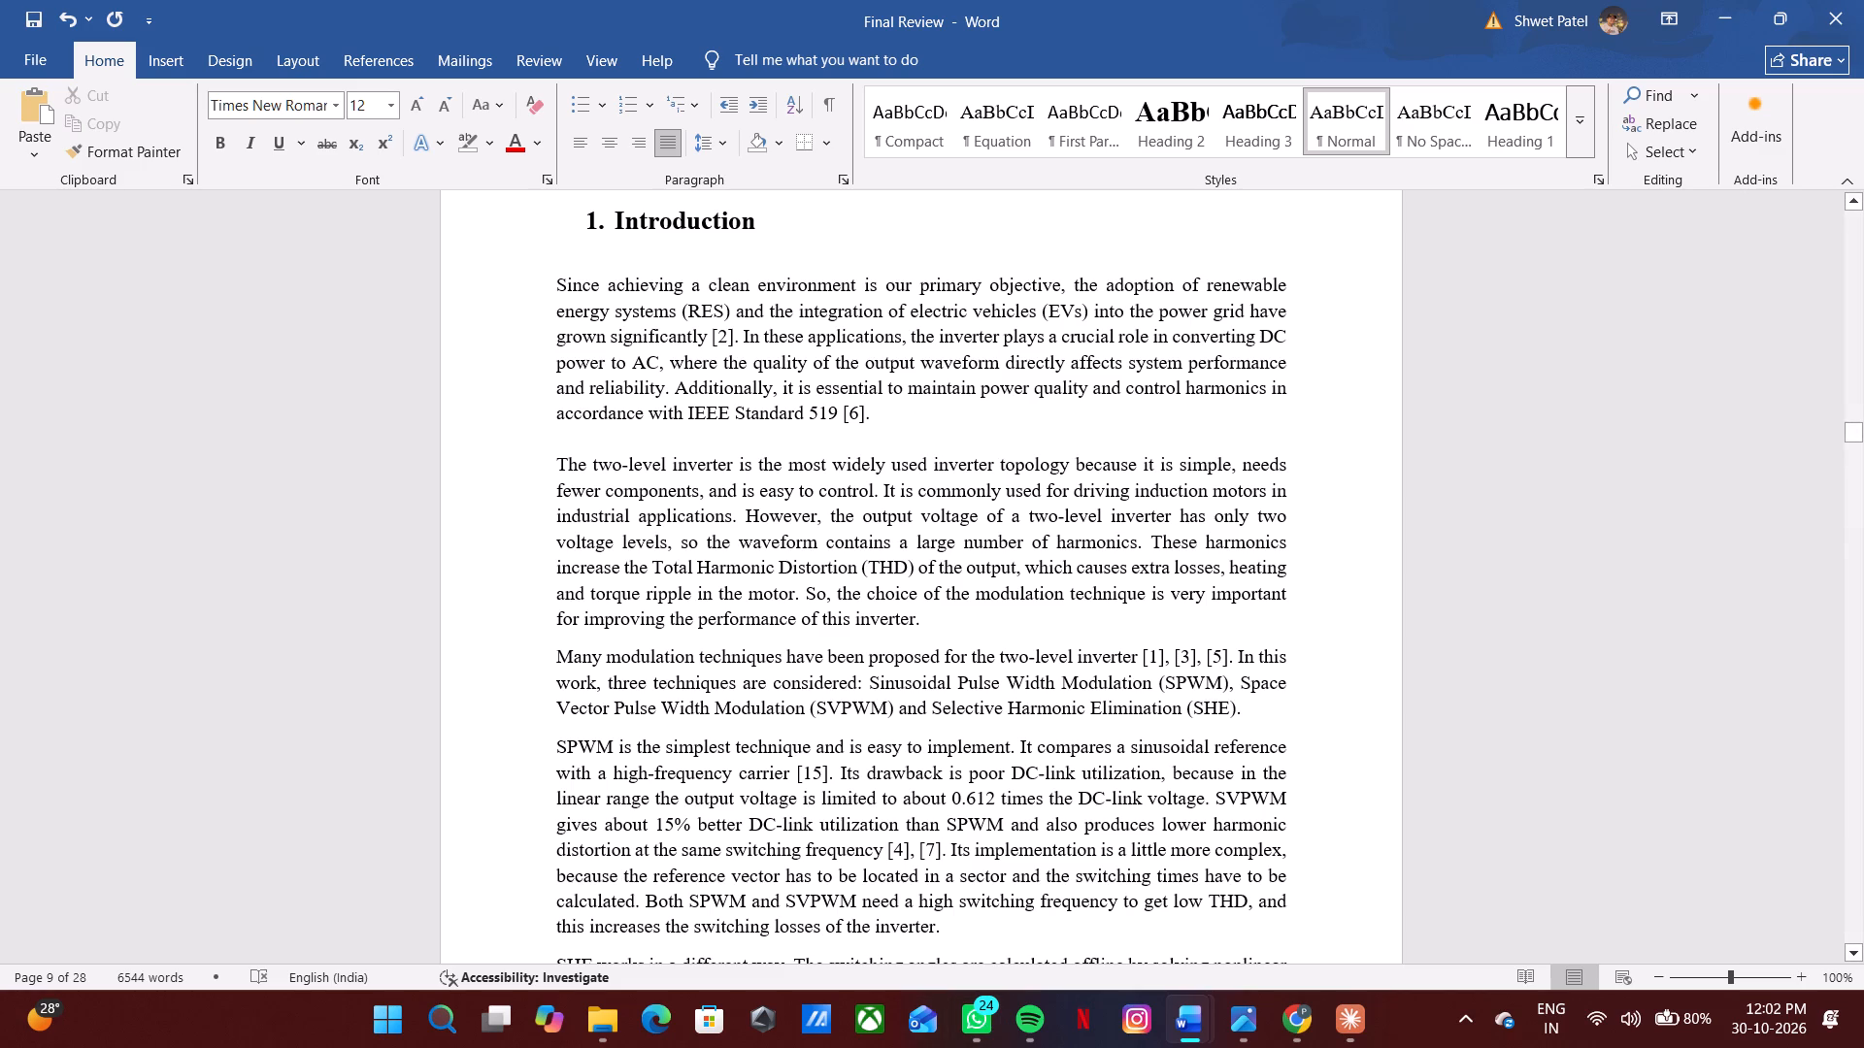
# Insert the citations "[8], [10]", preceded by a space, after "lower-order harmonics are eliminated" in the Introduction's SHE paragraph.
pyautogui.scroll(-4, 912, 786)
pyautogui.click(799, 787)
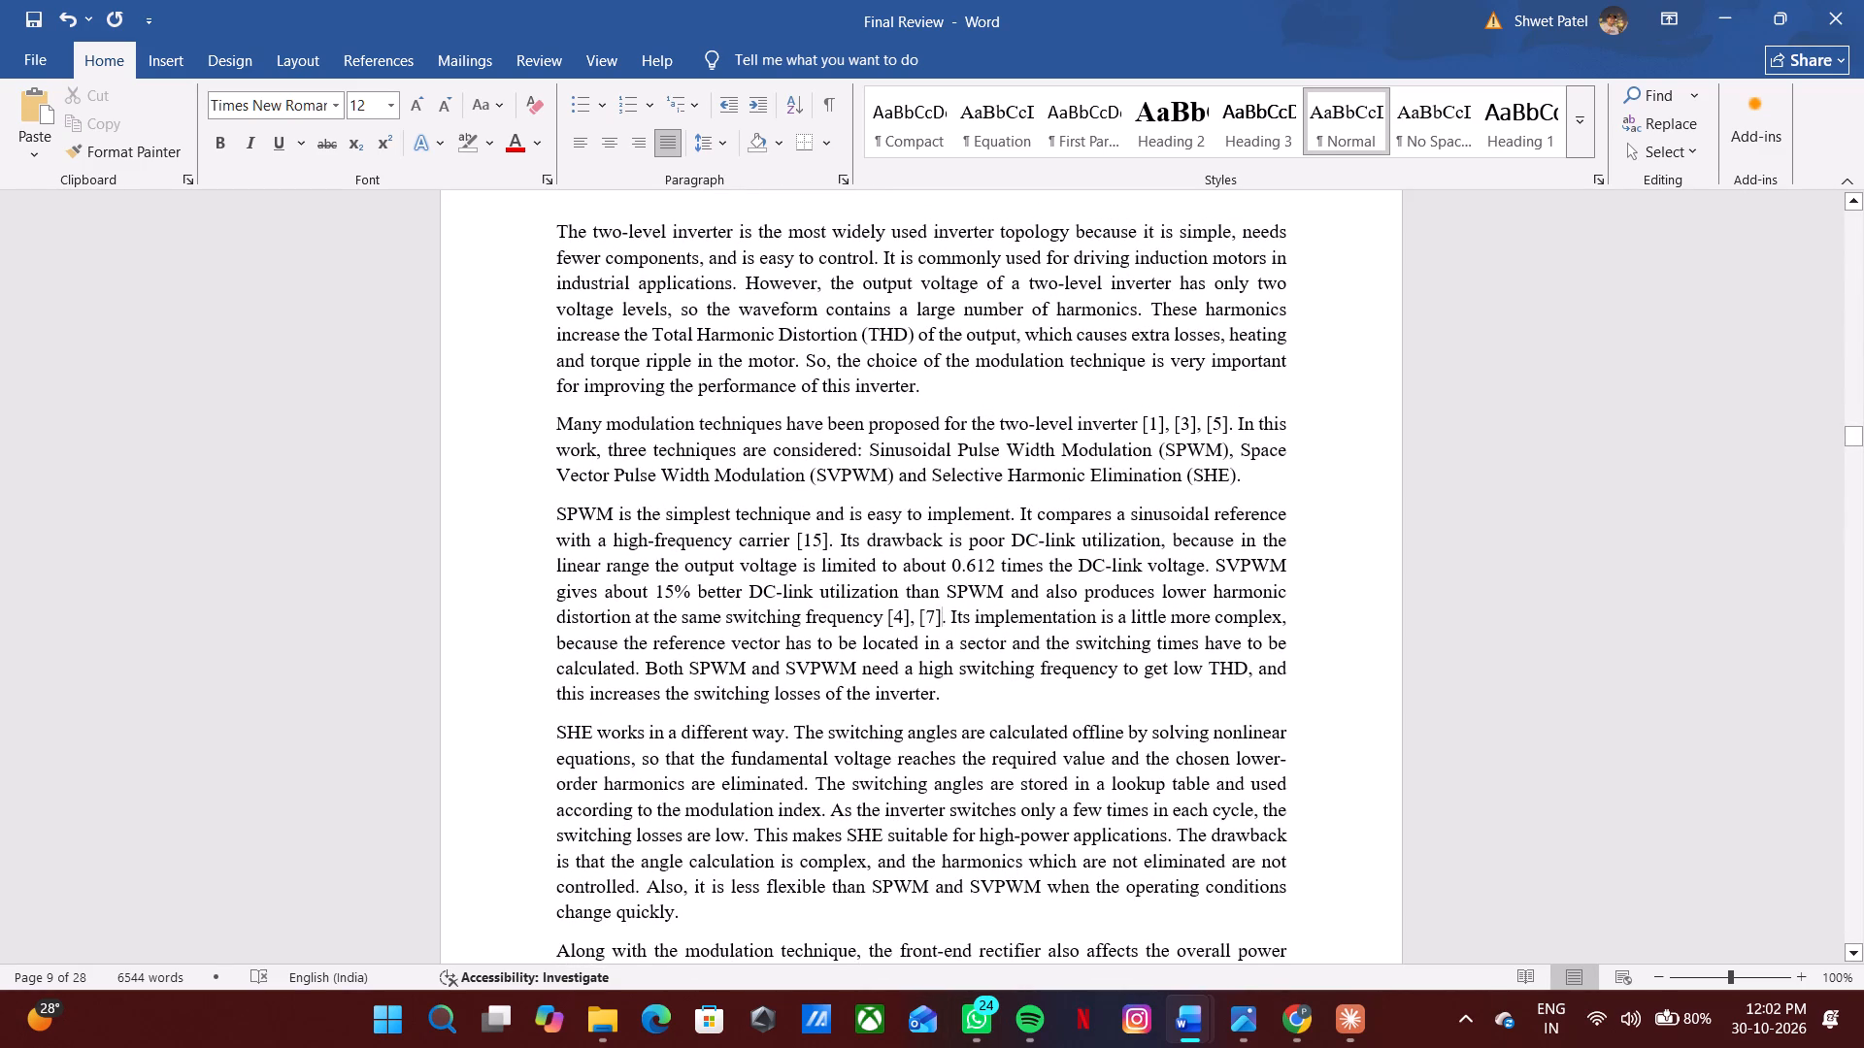
pyautogui.press('space')
pyautogui.write('[]')
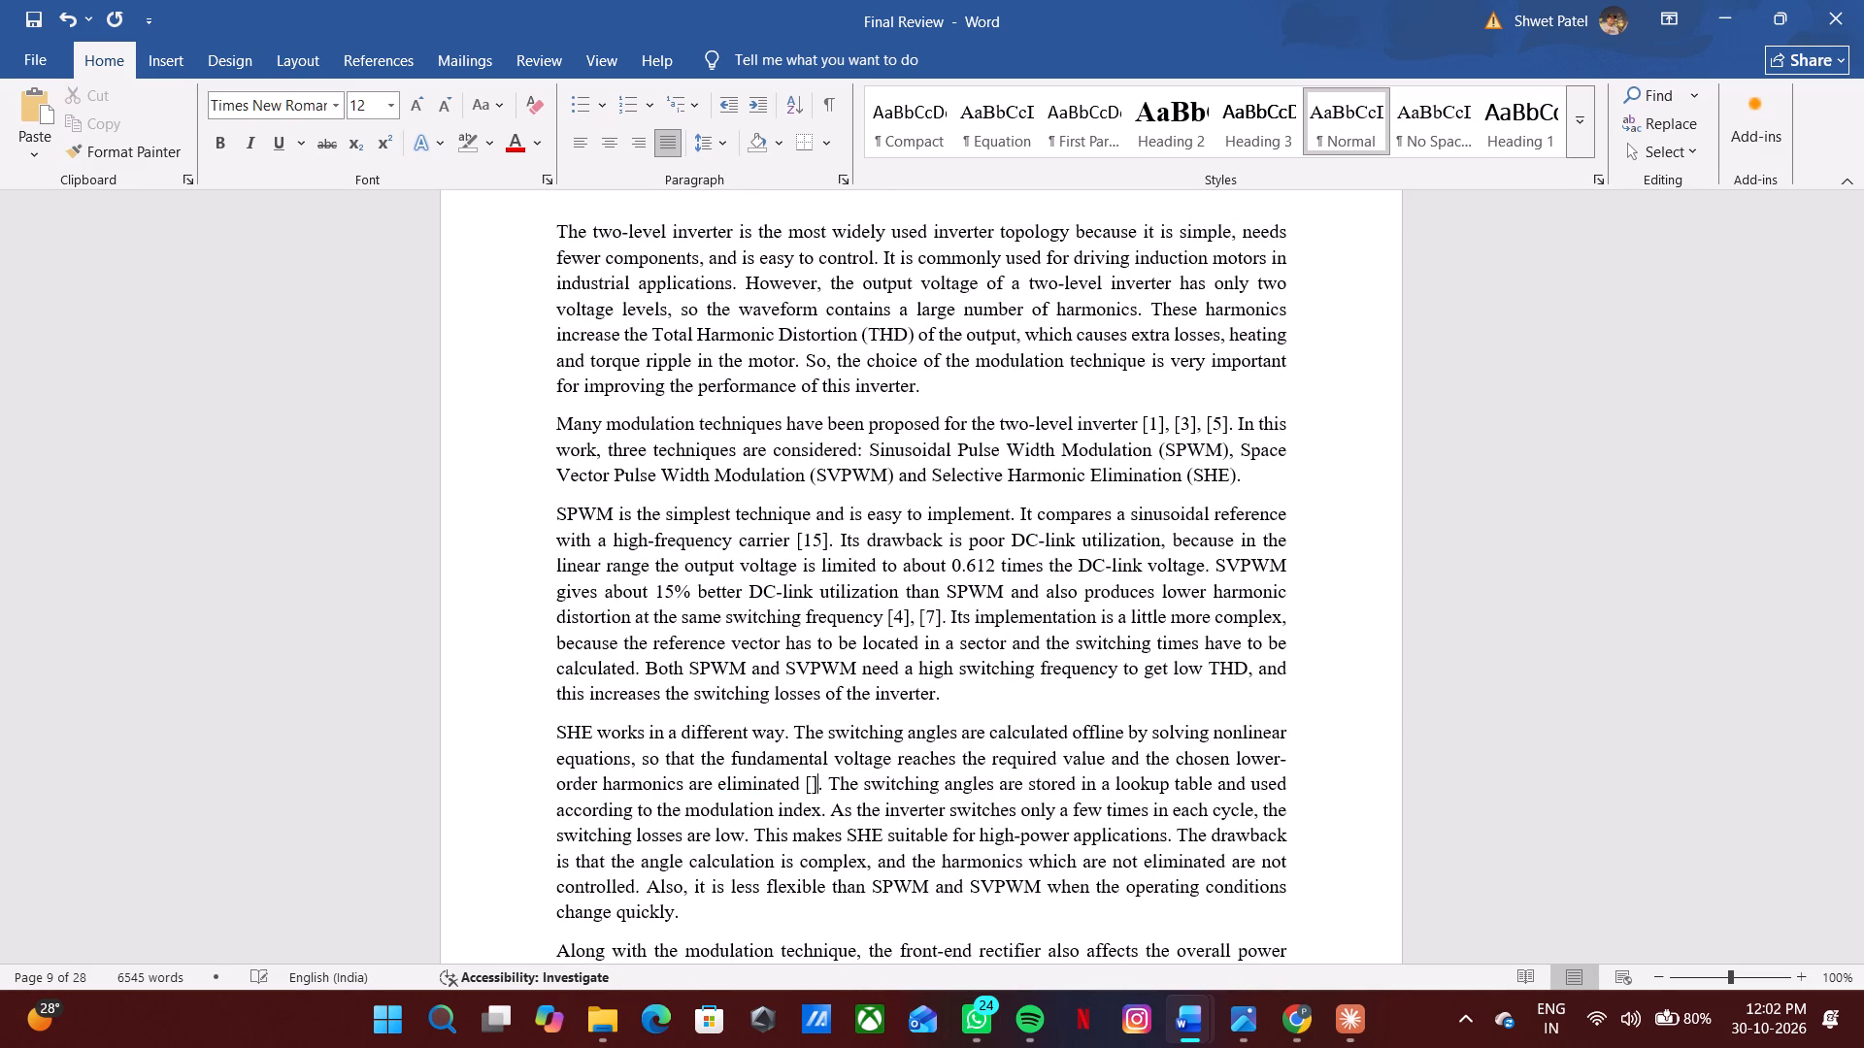
pyautogui.press('Left')
pyautogui.press('8')
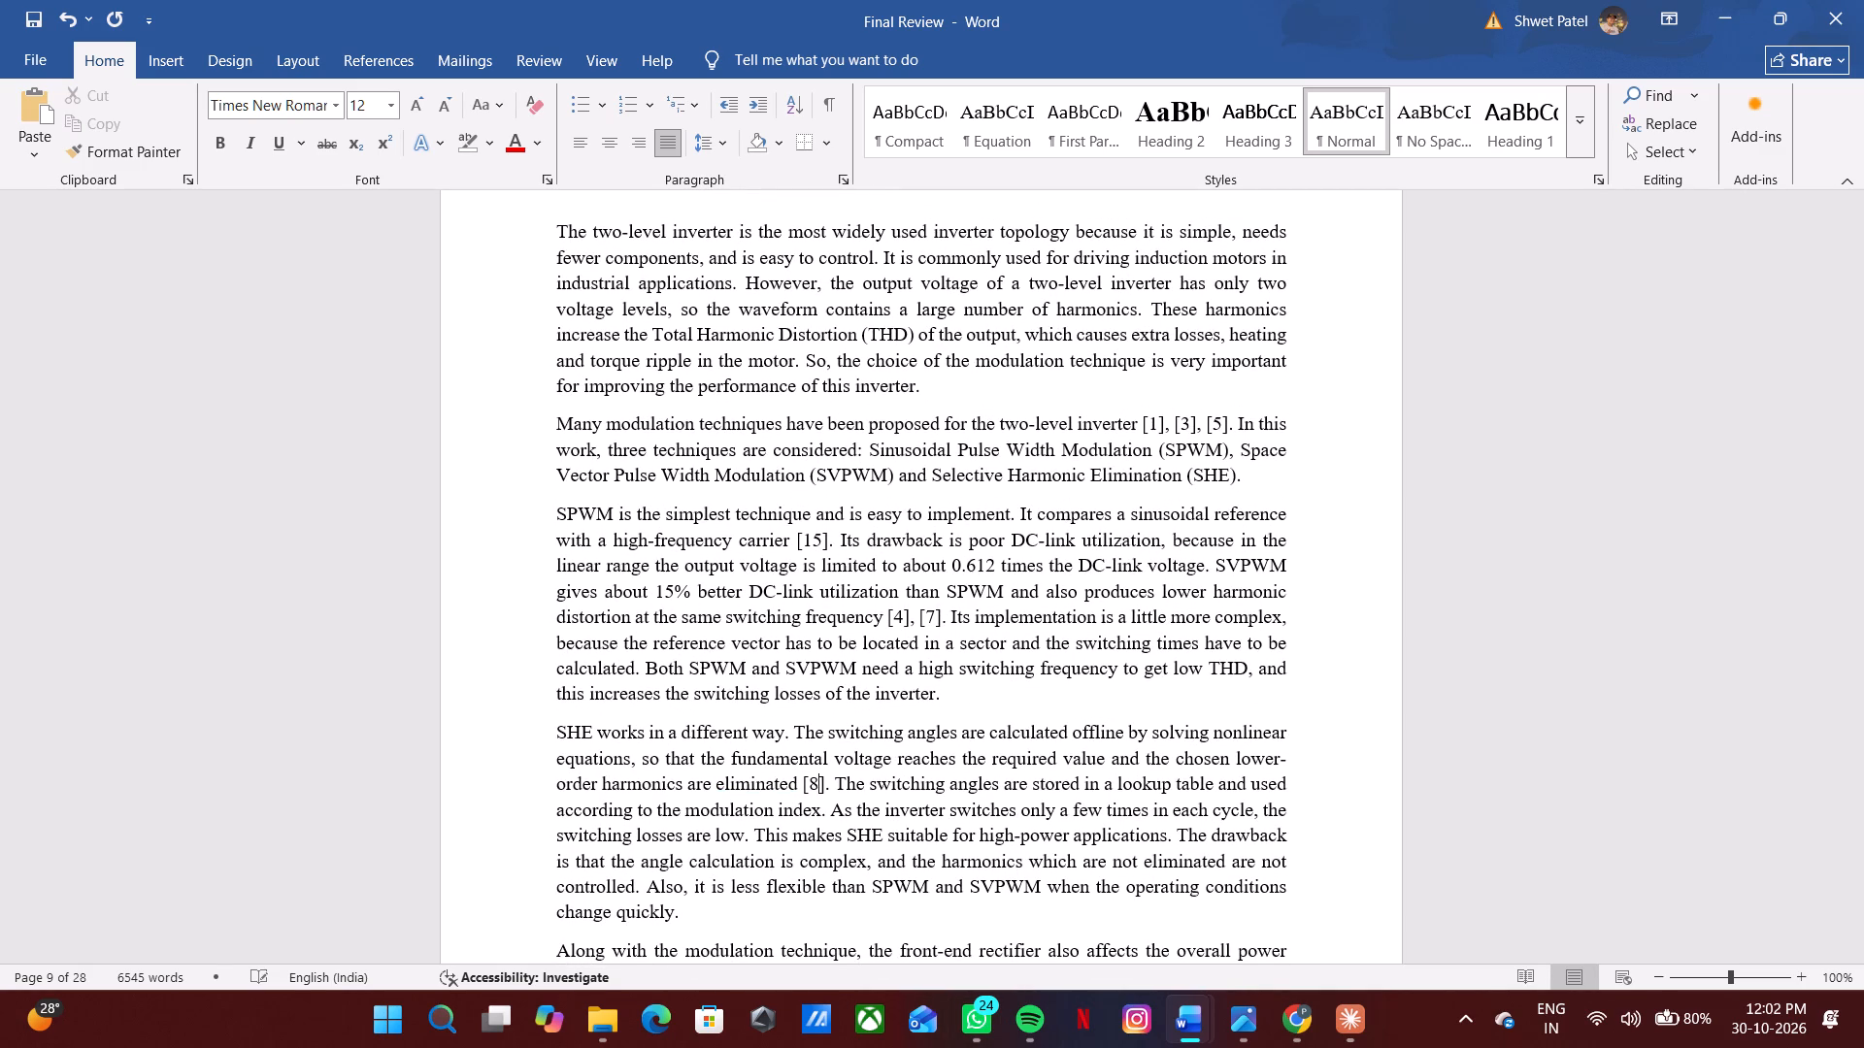
pyautogui.press('Right')
pyautogui.write(',')
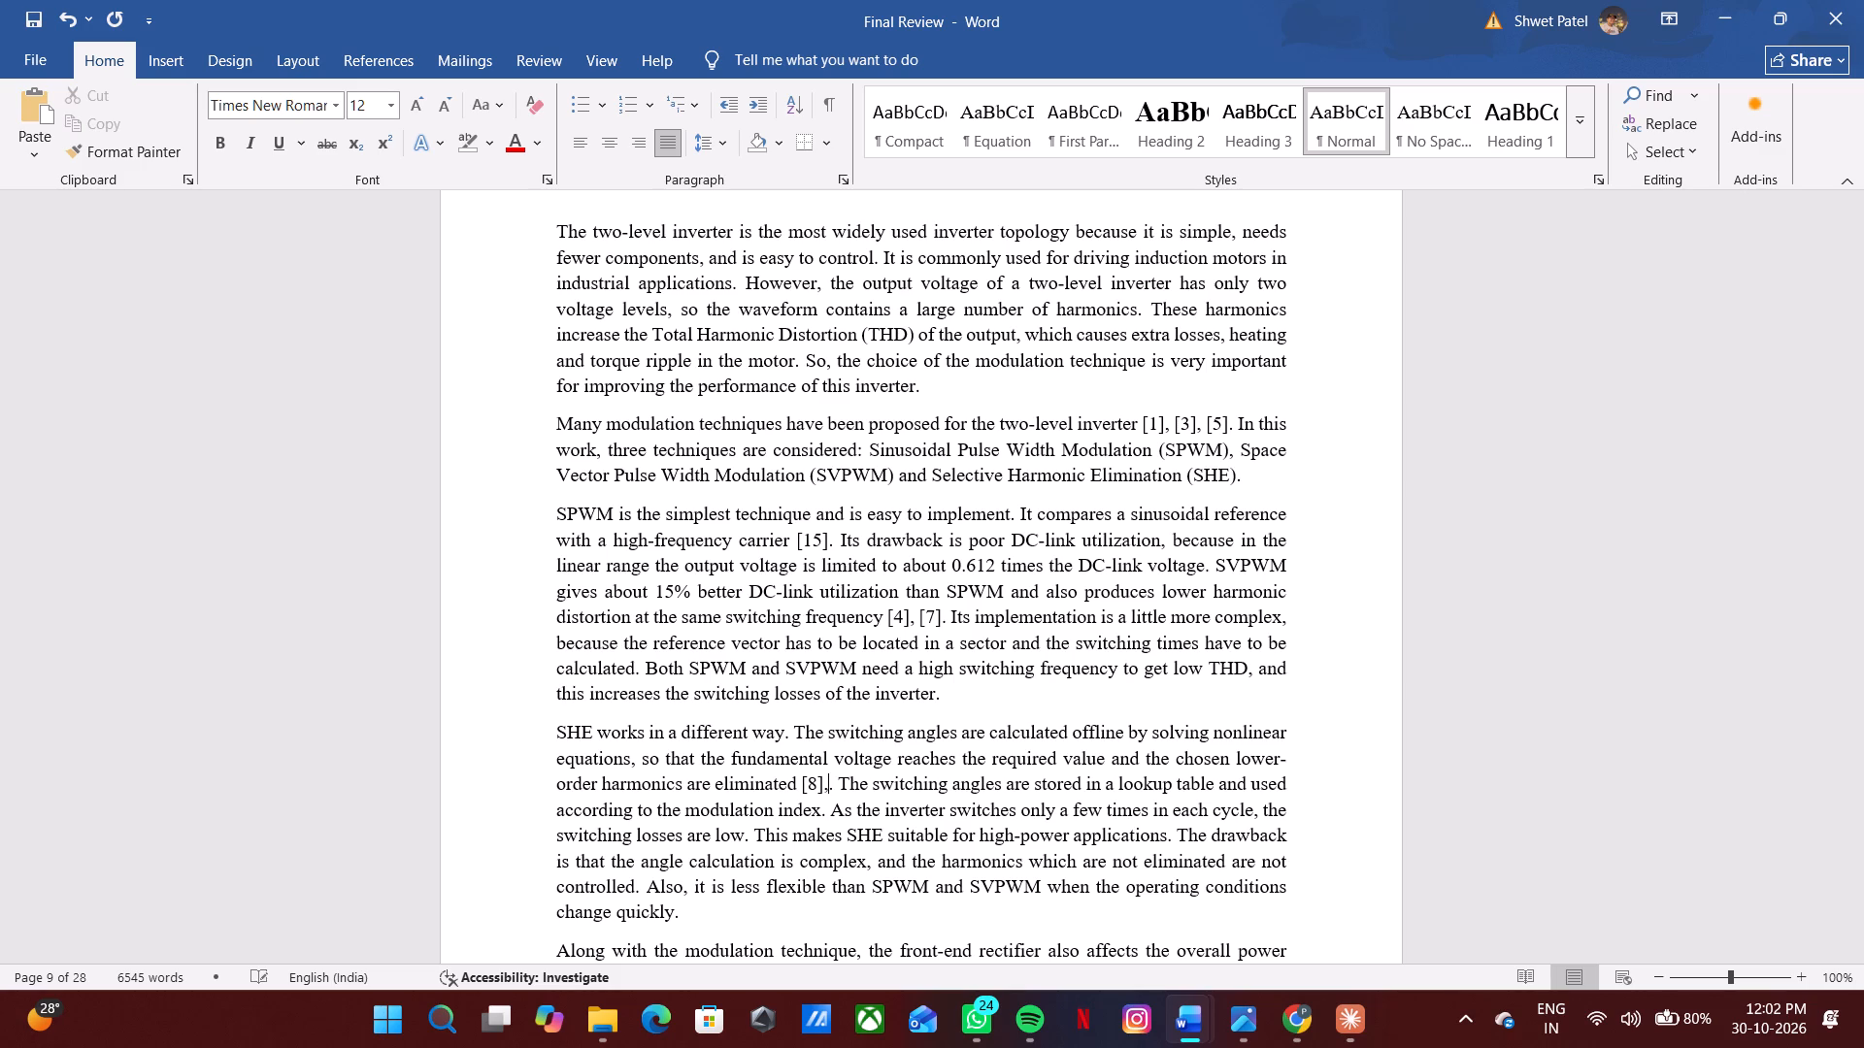
pyautogui.press('space')
pyautogui.write('[]')
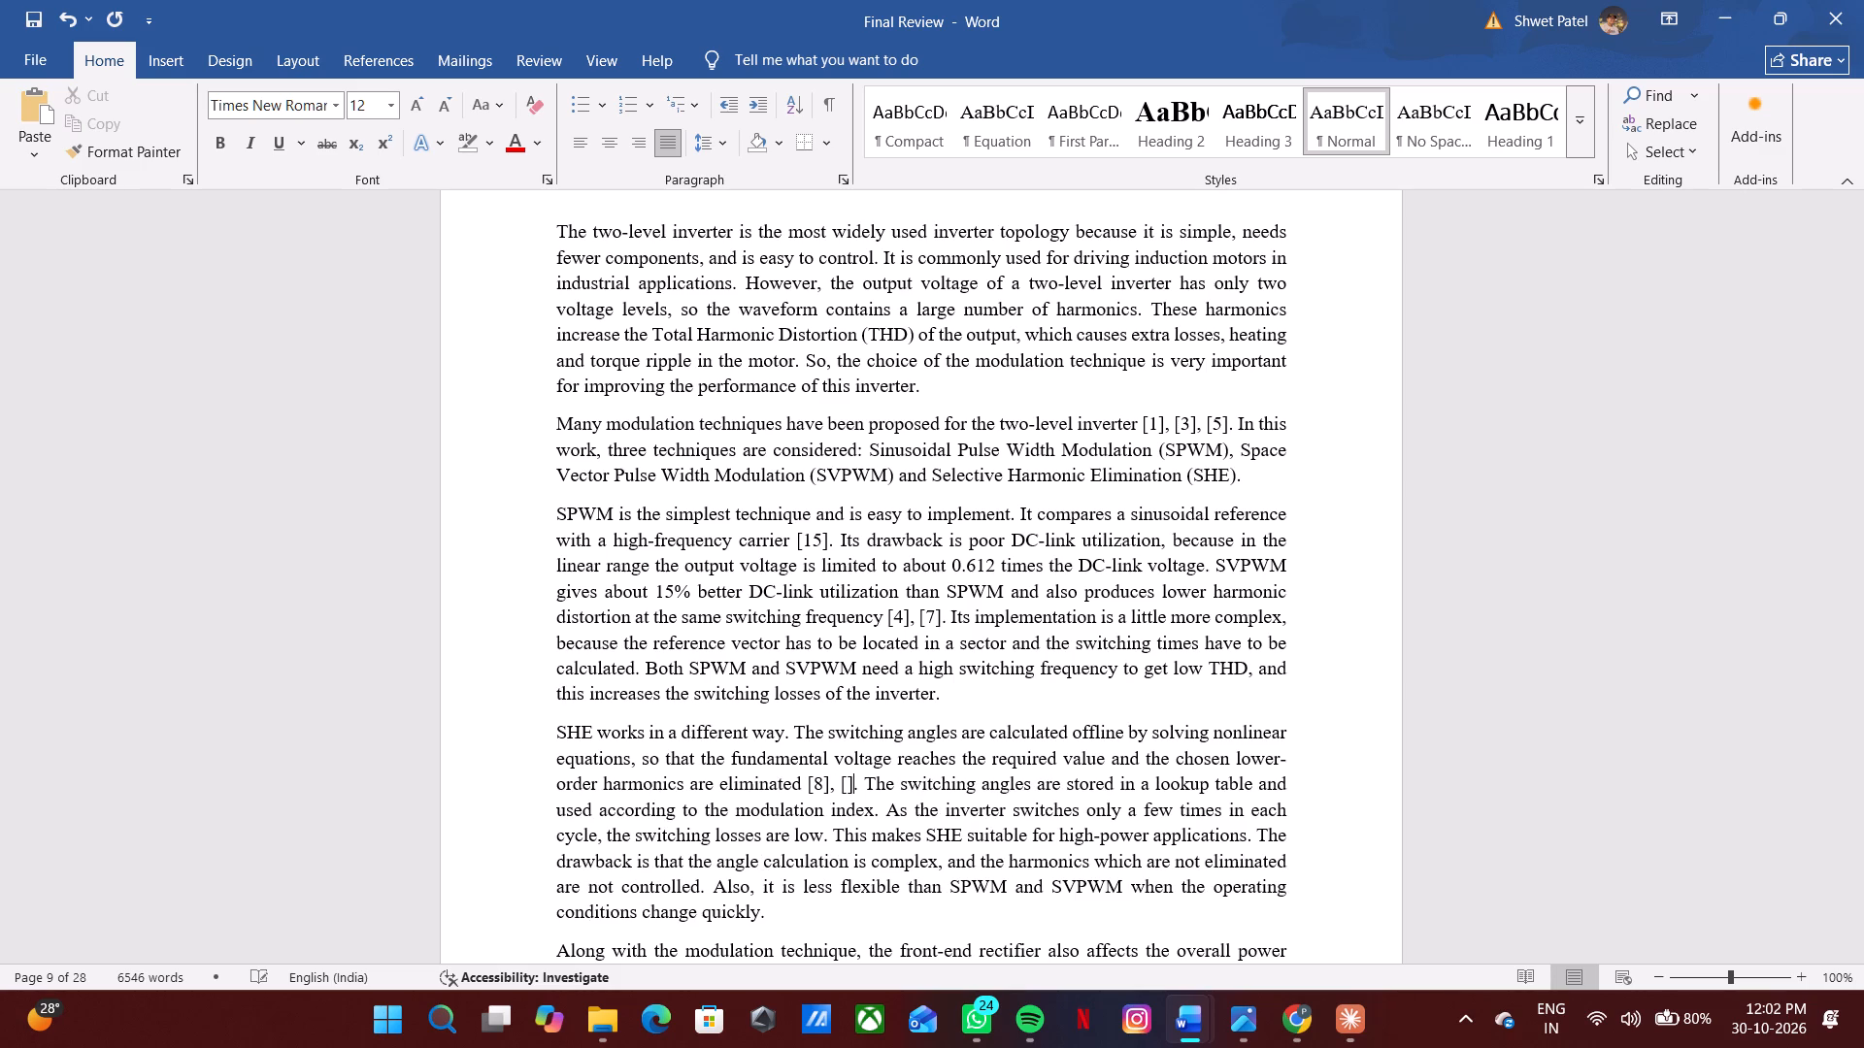
pyautogui.press('Left')
pyautogui.press('1')
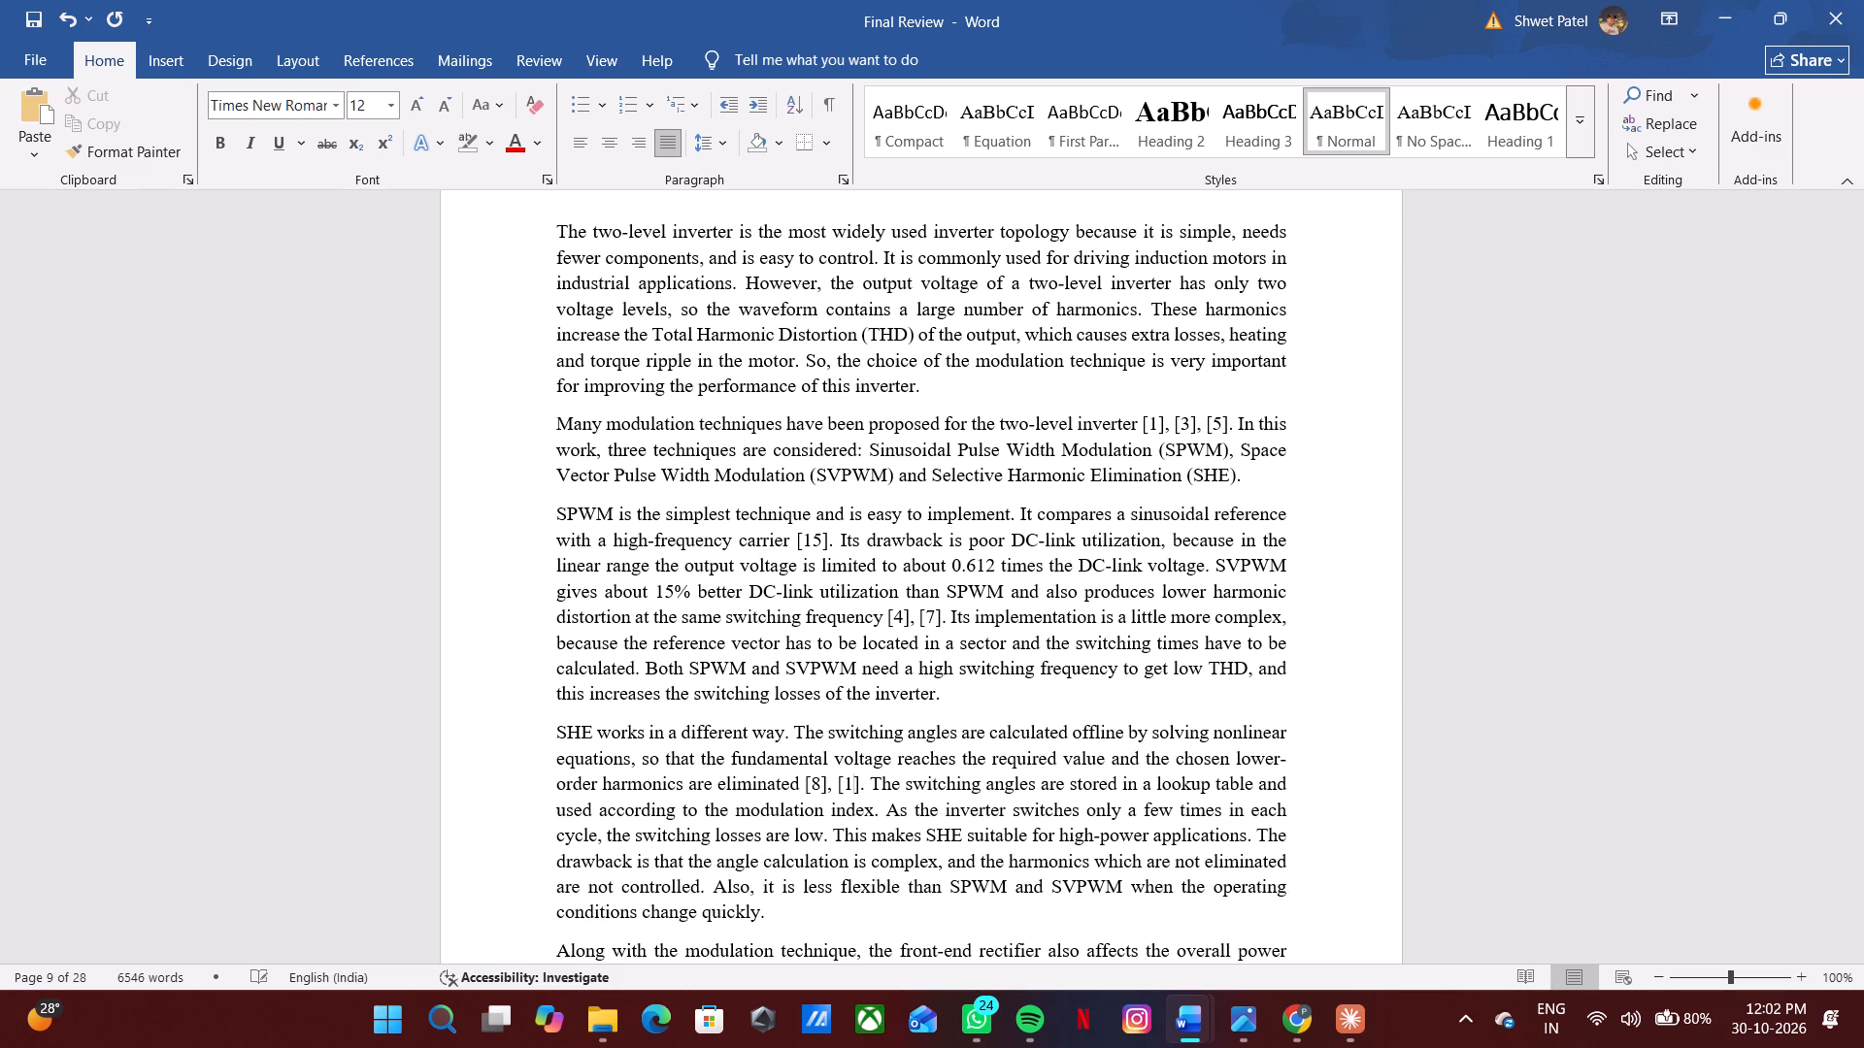
pyautogui.press('0')
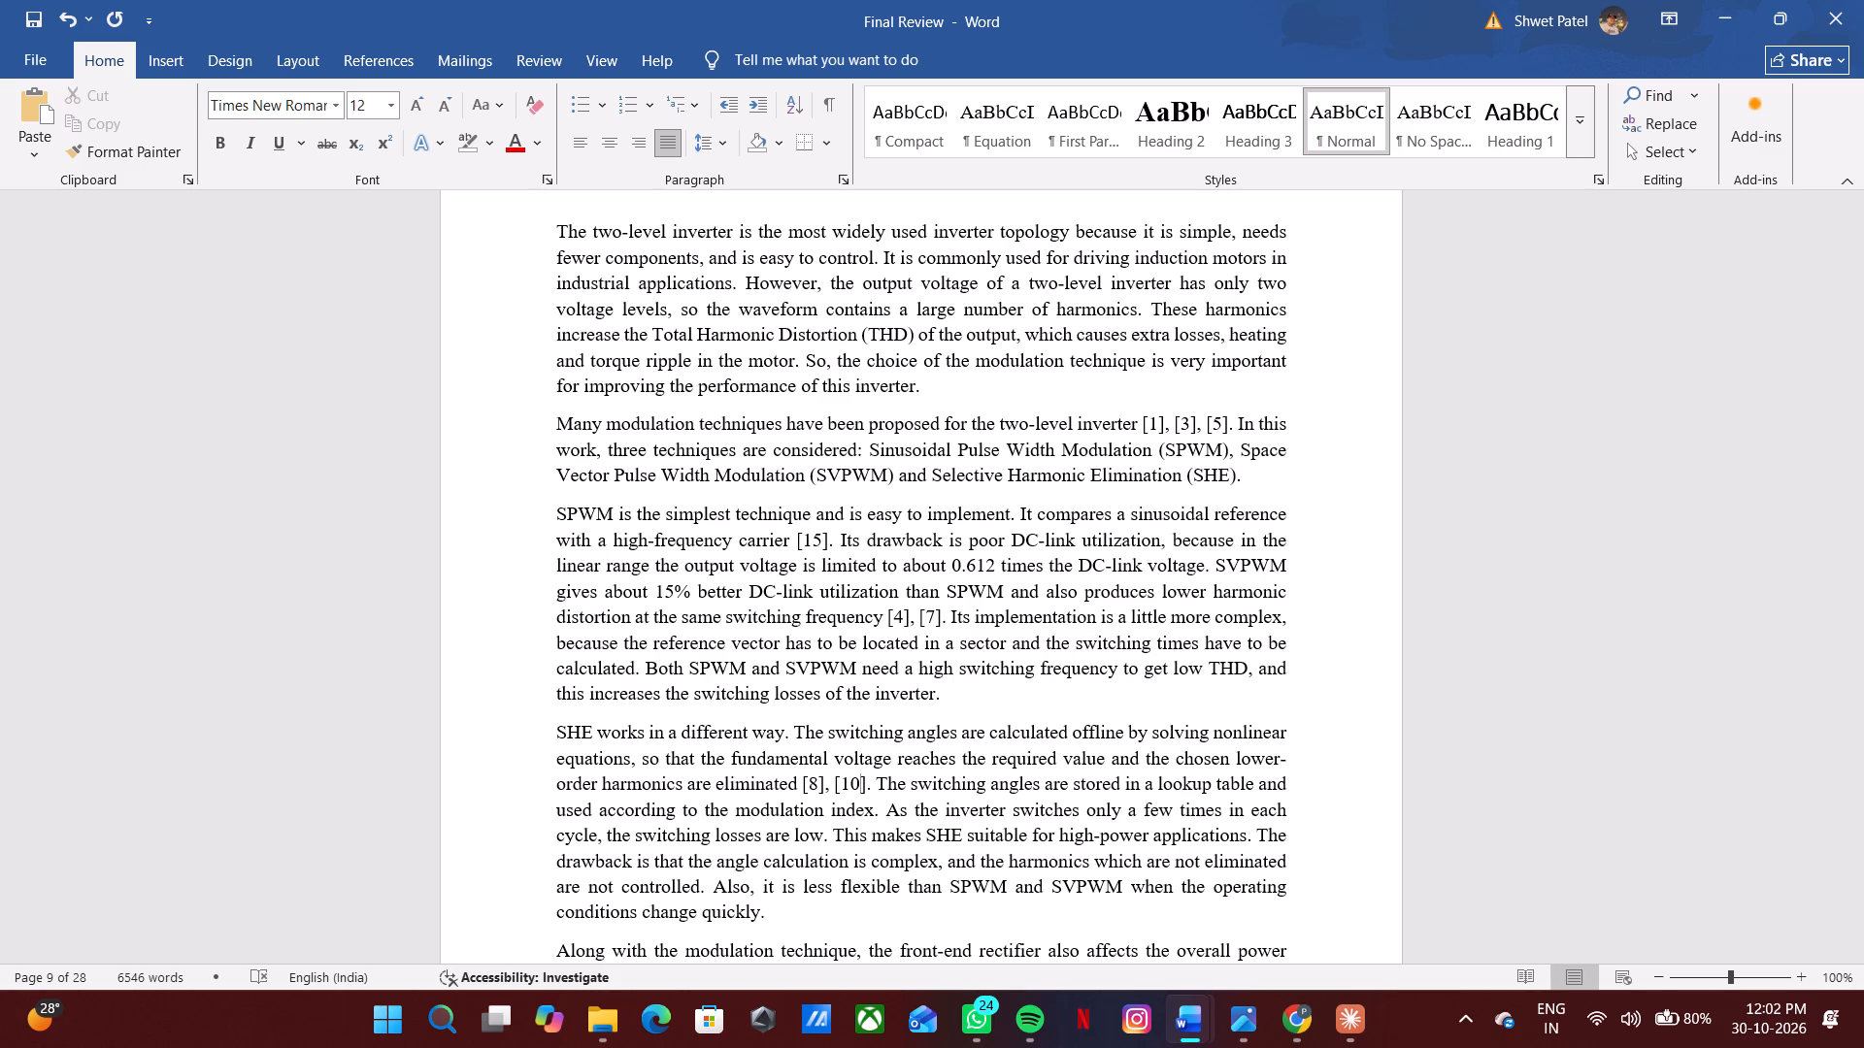
# Change the reference number of the SHE pulse-amplitude modulation row in the Literature Review's Table 1 to 8.
pyautogui.scroll(-6, 772, 743)
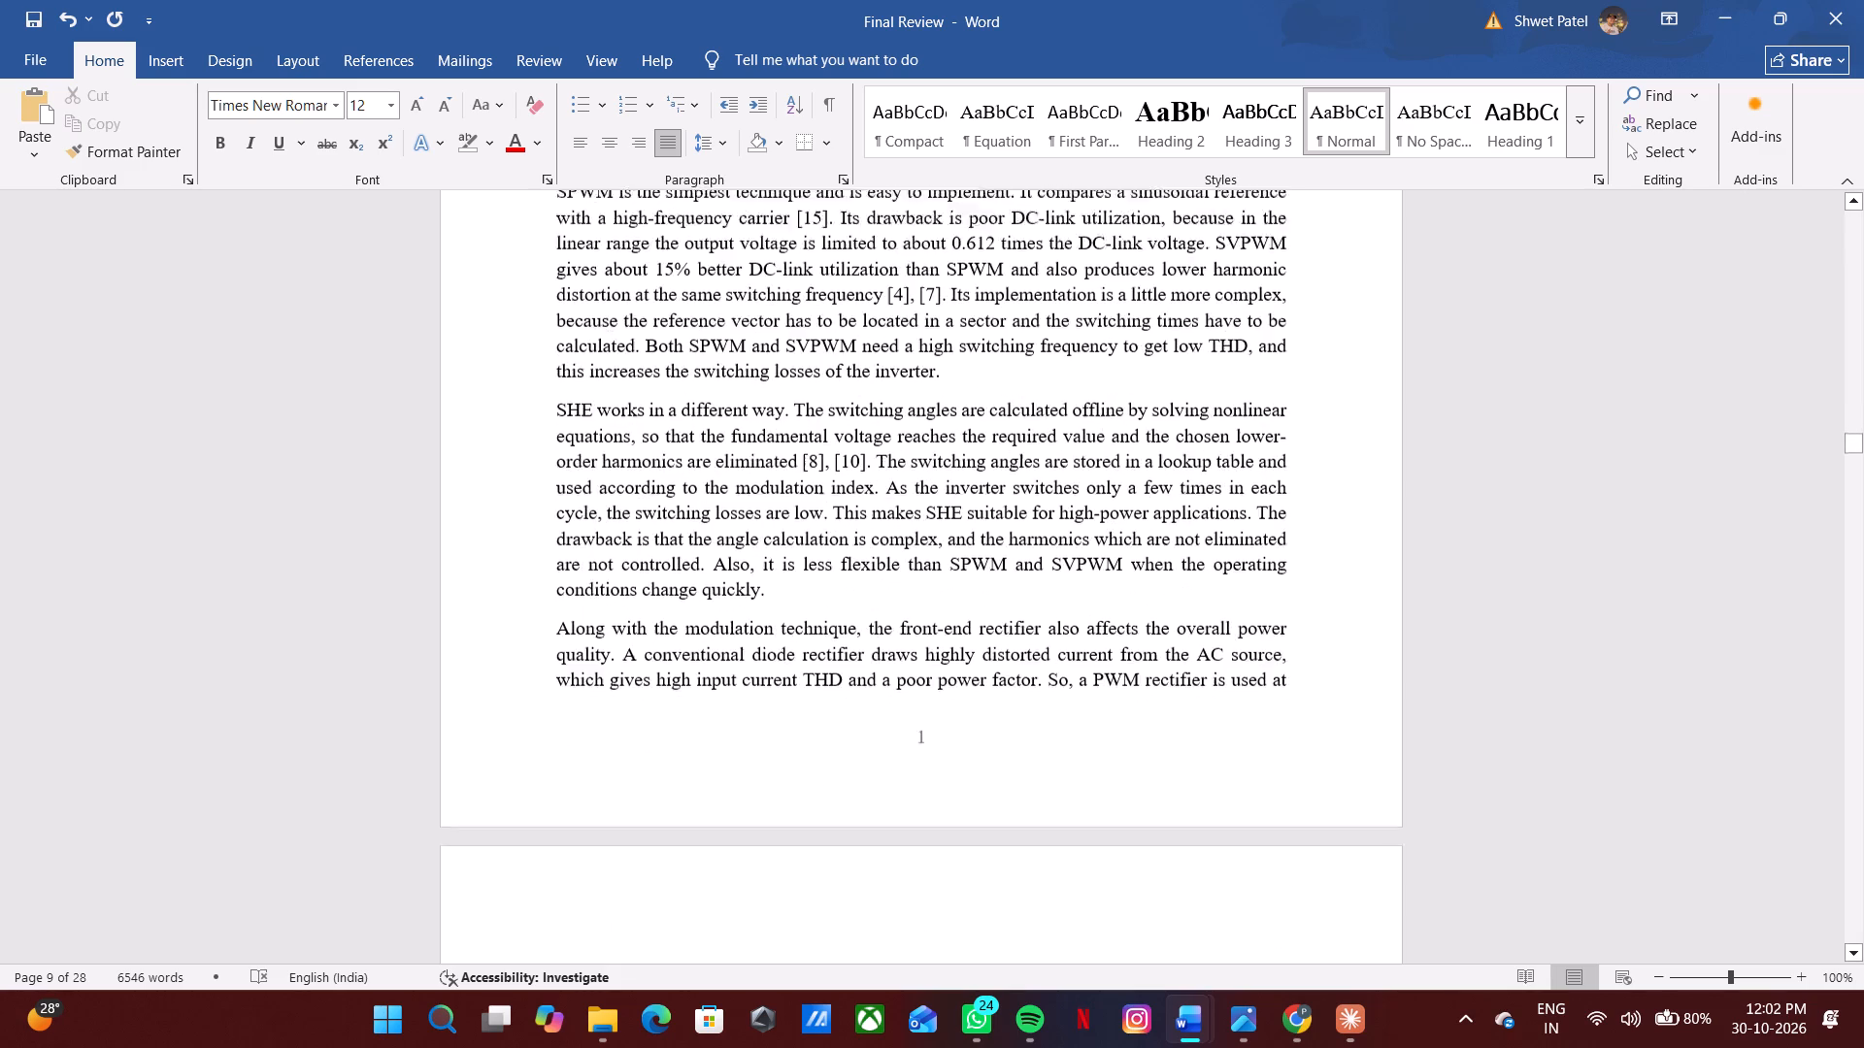
pyautogui.scroll(-20, 772, 746)
pyautogui.scroll(-8, 772, 746)
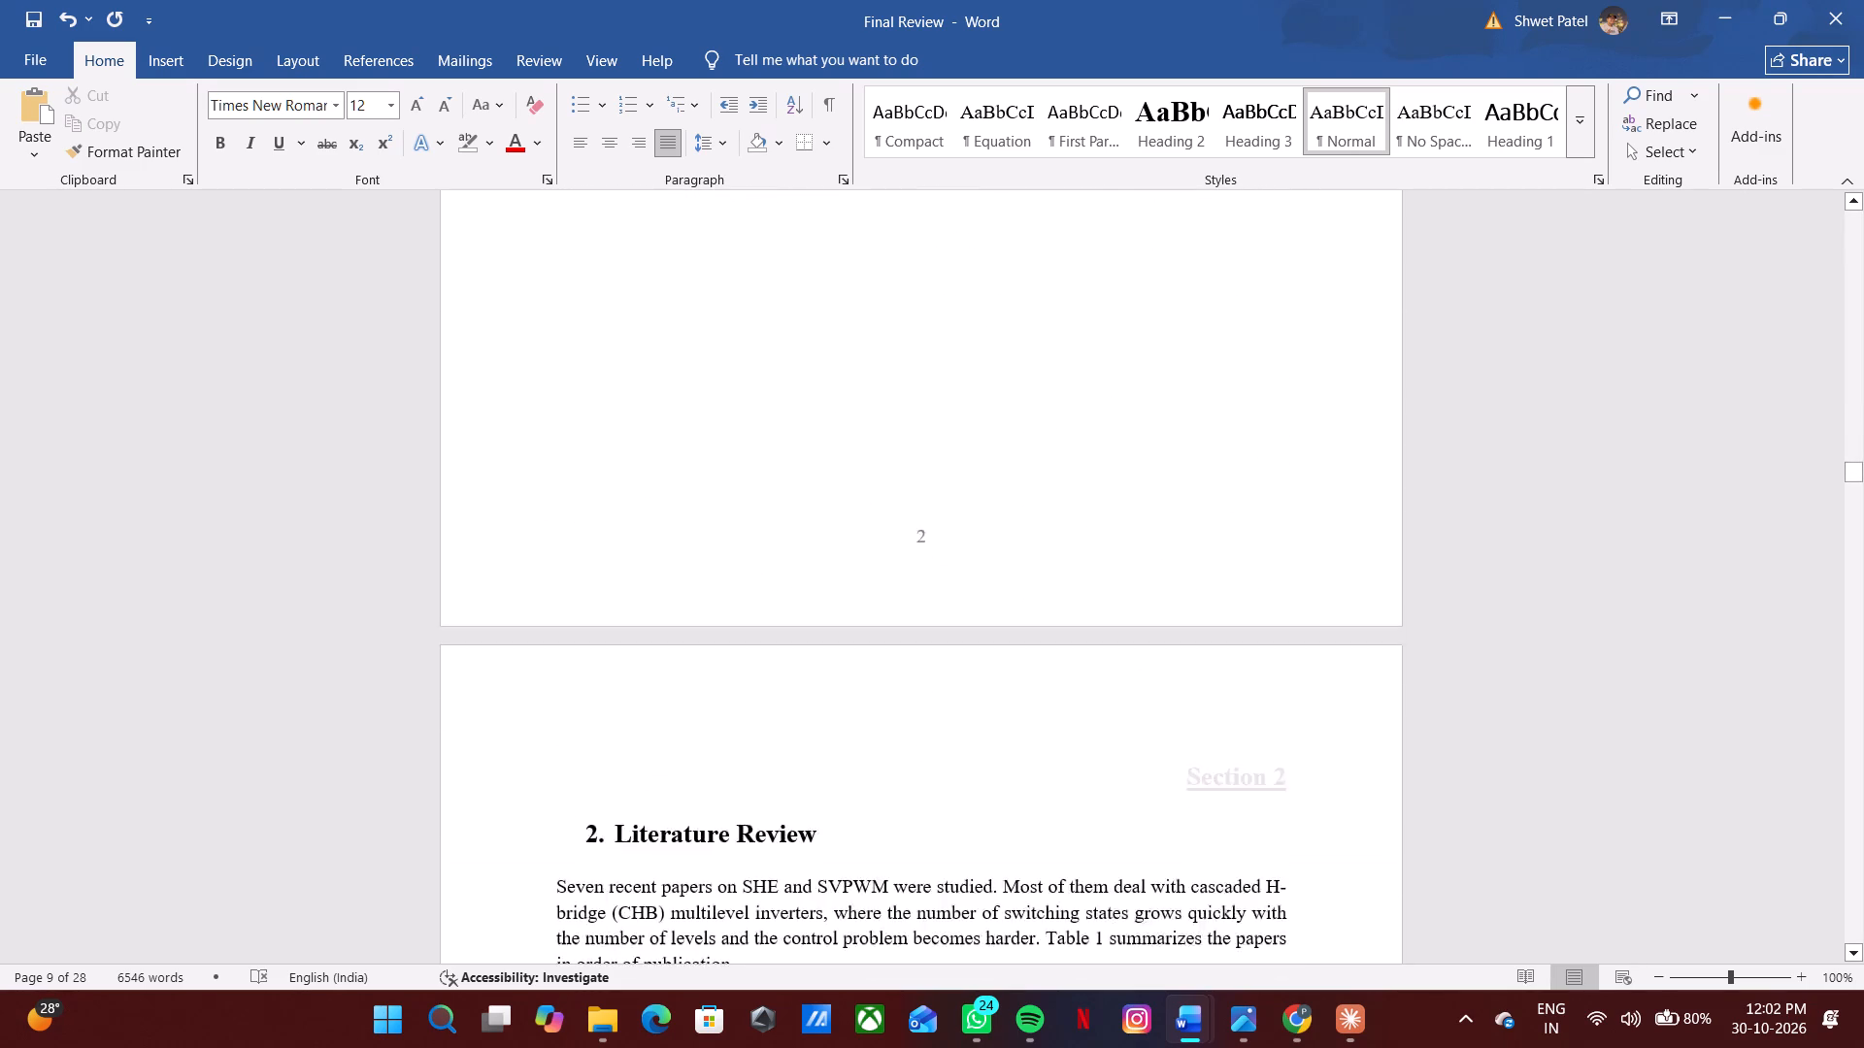
pyautogui.scroll(-7, 779, 749)
pyautogui.click(585, 605)
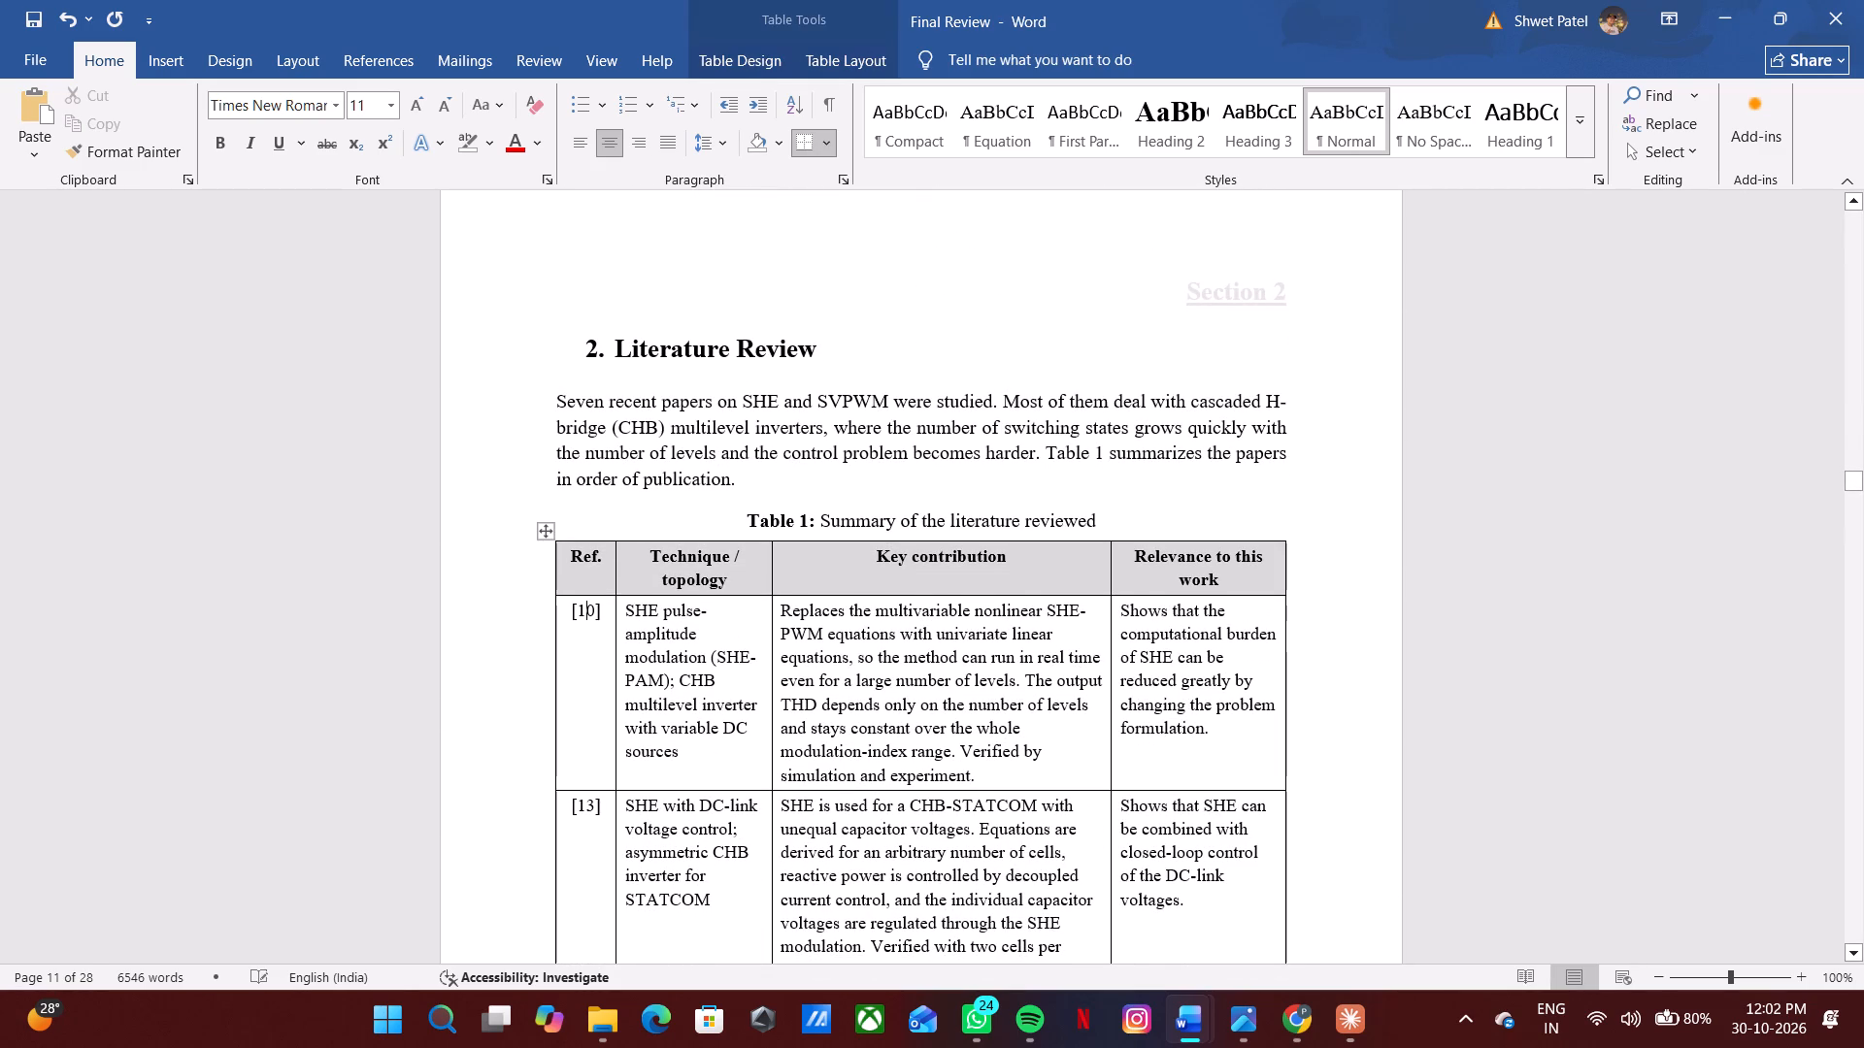
pyautogui.press('Right')
pyautogui.press('BackSpace')
pyautogui.press('BackSpace')
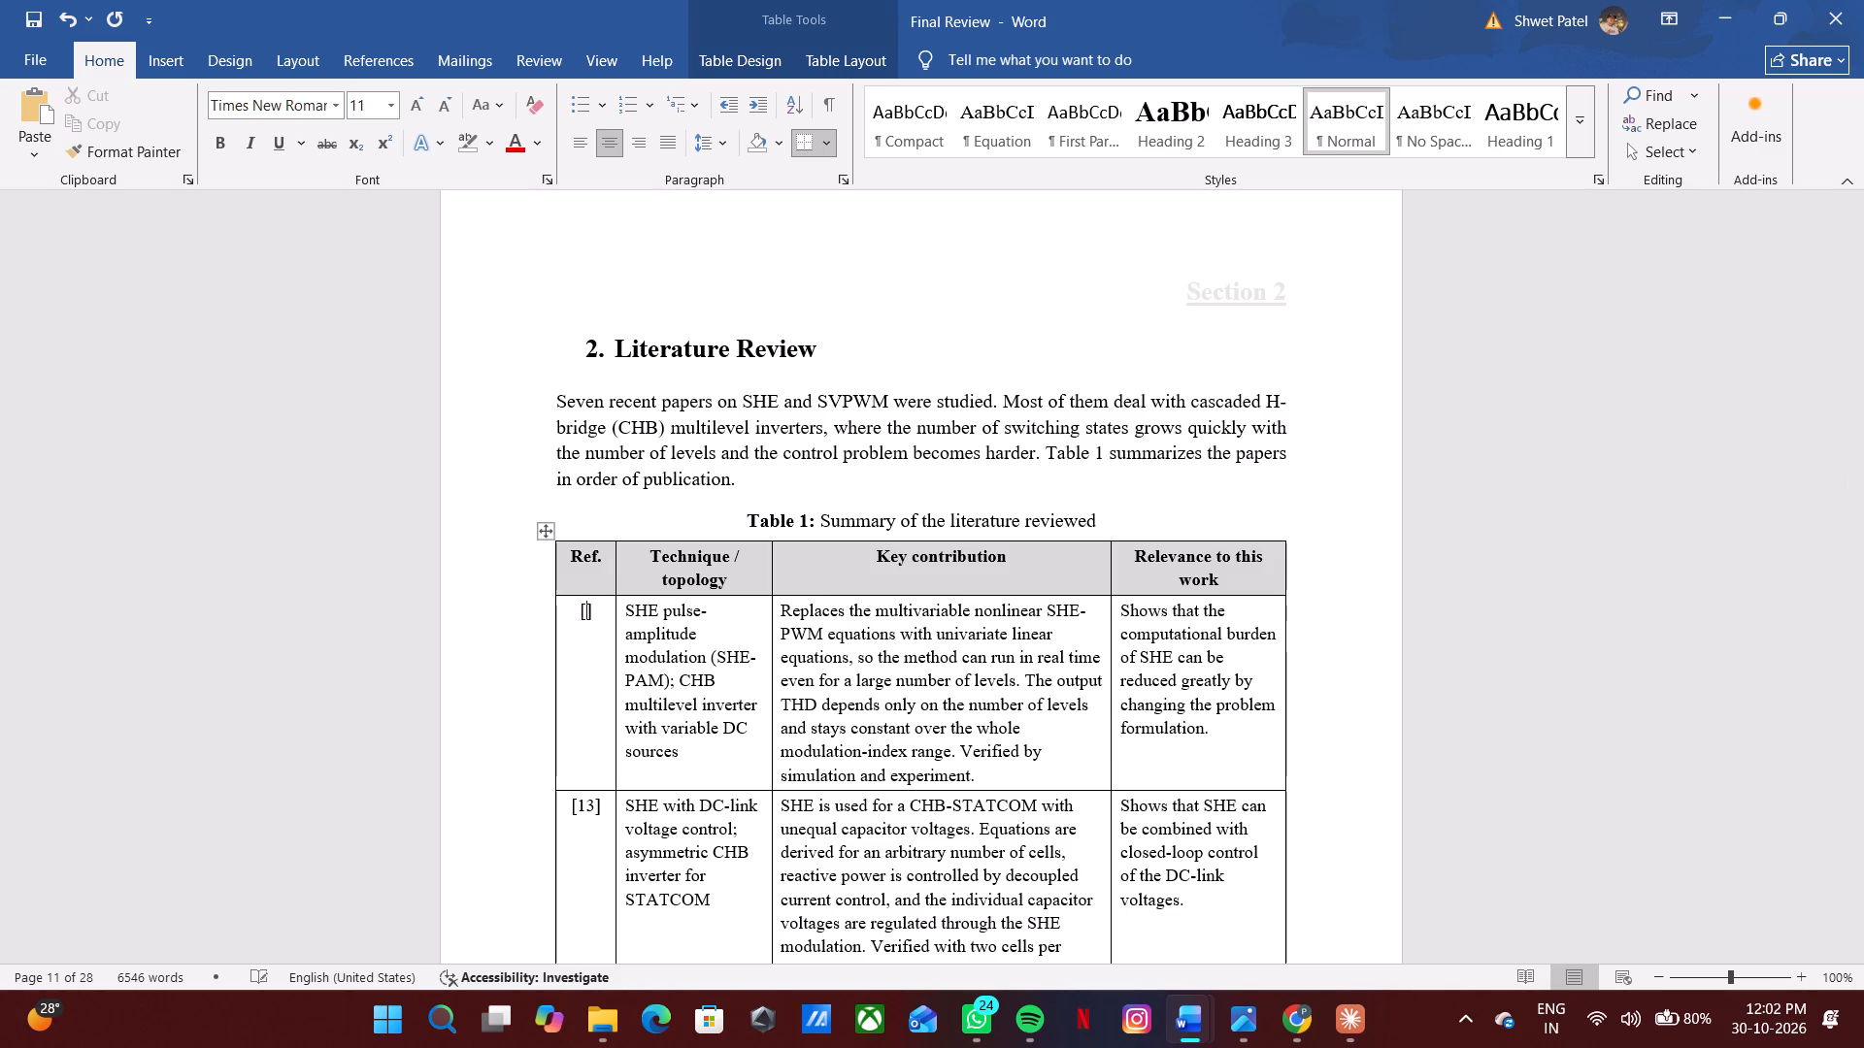
pyautogui.press('8')
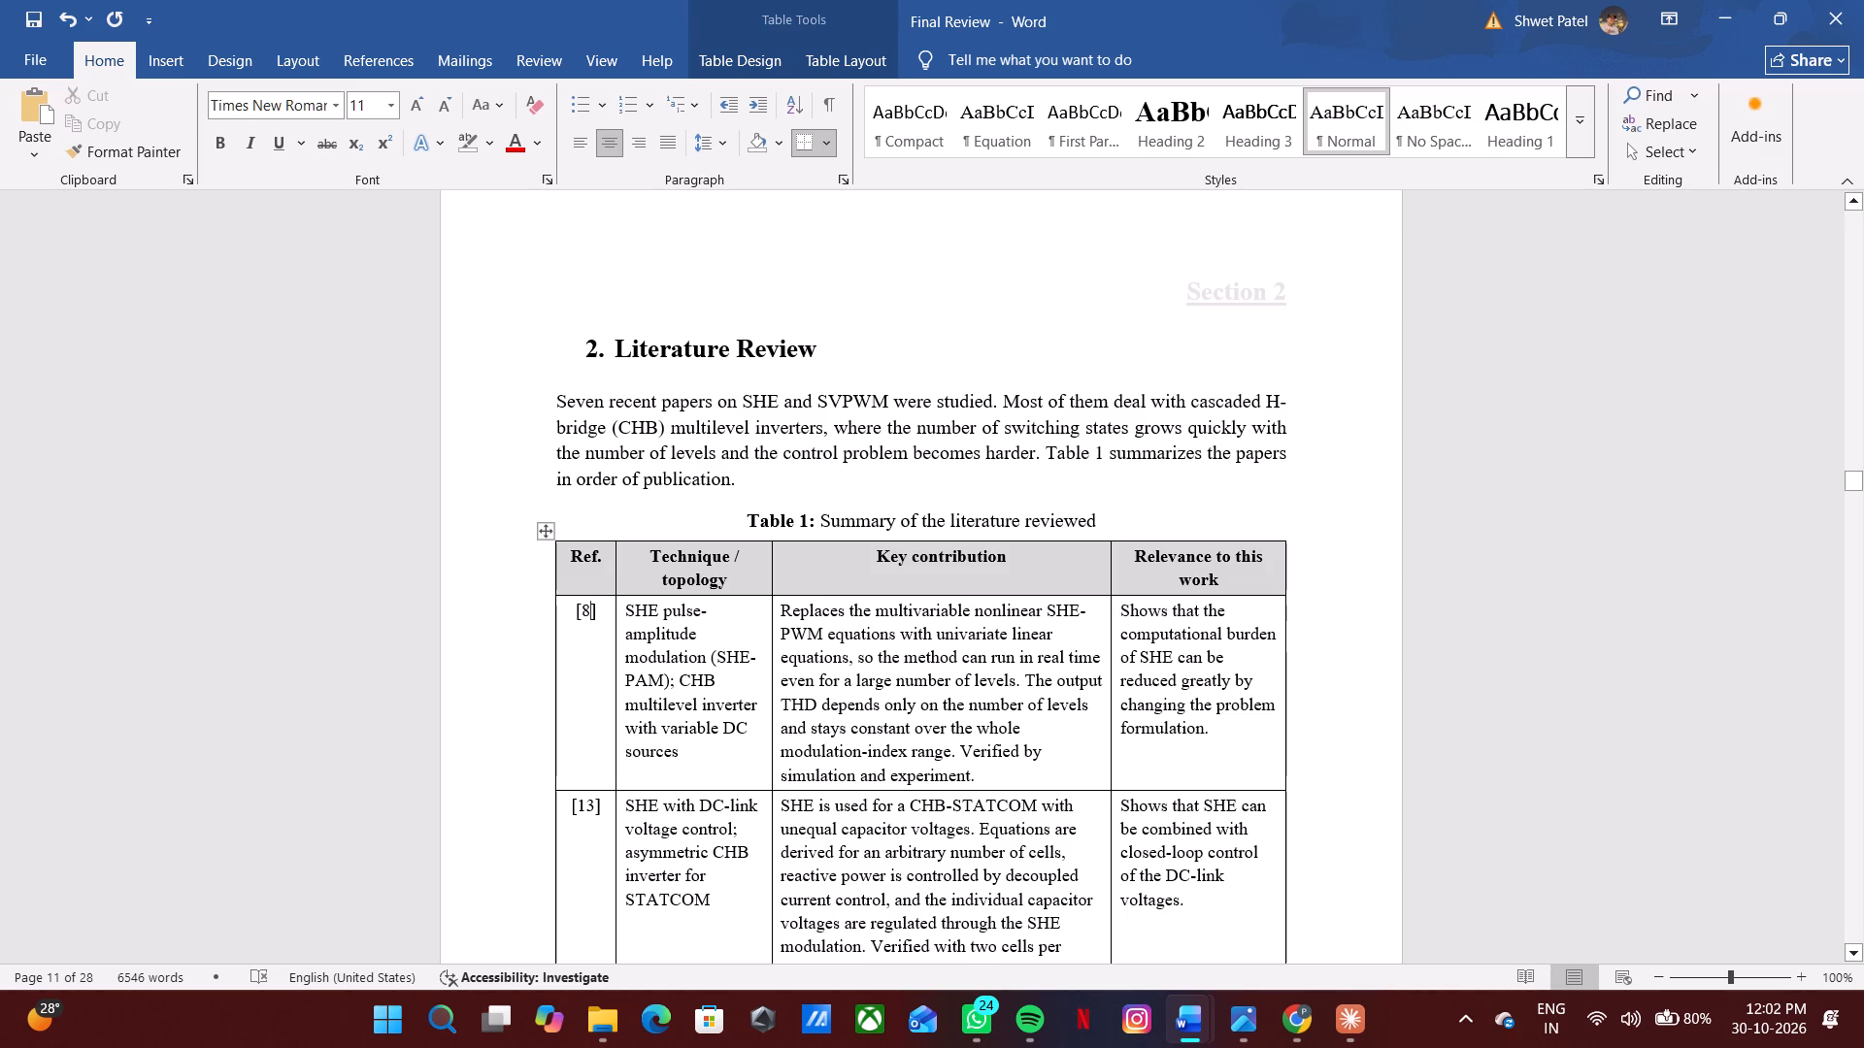
# Change the reference number of the "SHE with DC-link voltage control" row in Table 1 to 9.
pyautogui.scroll(-2, 781, 682)
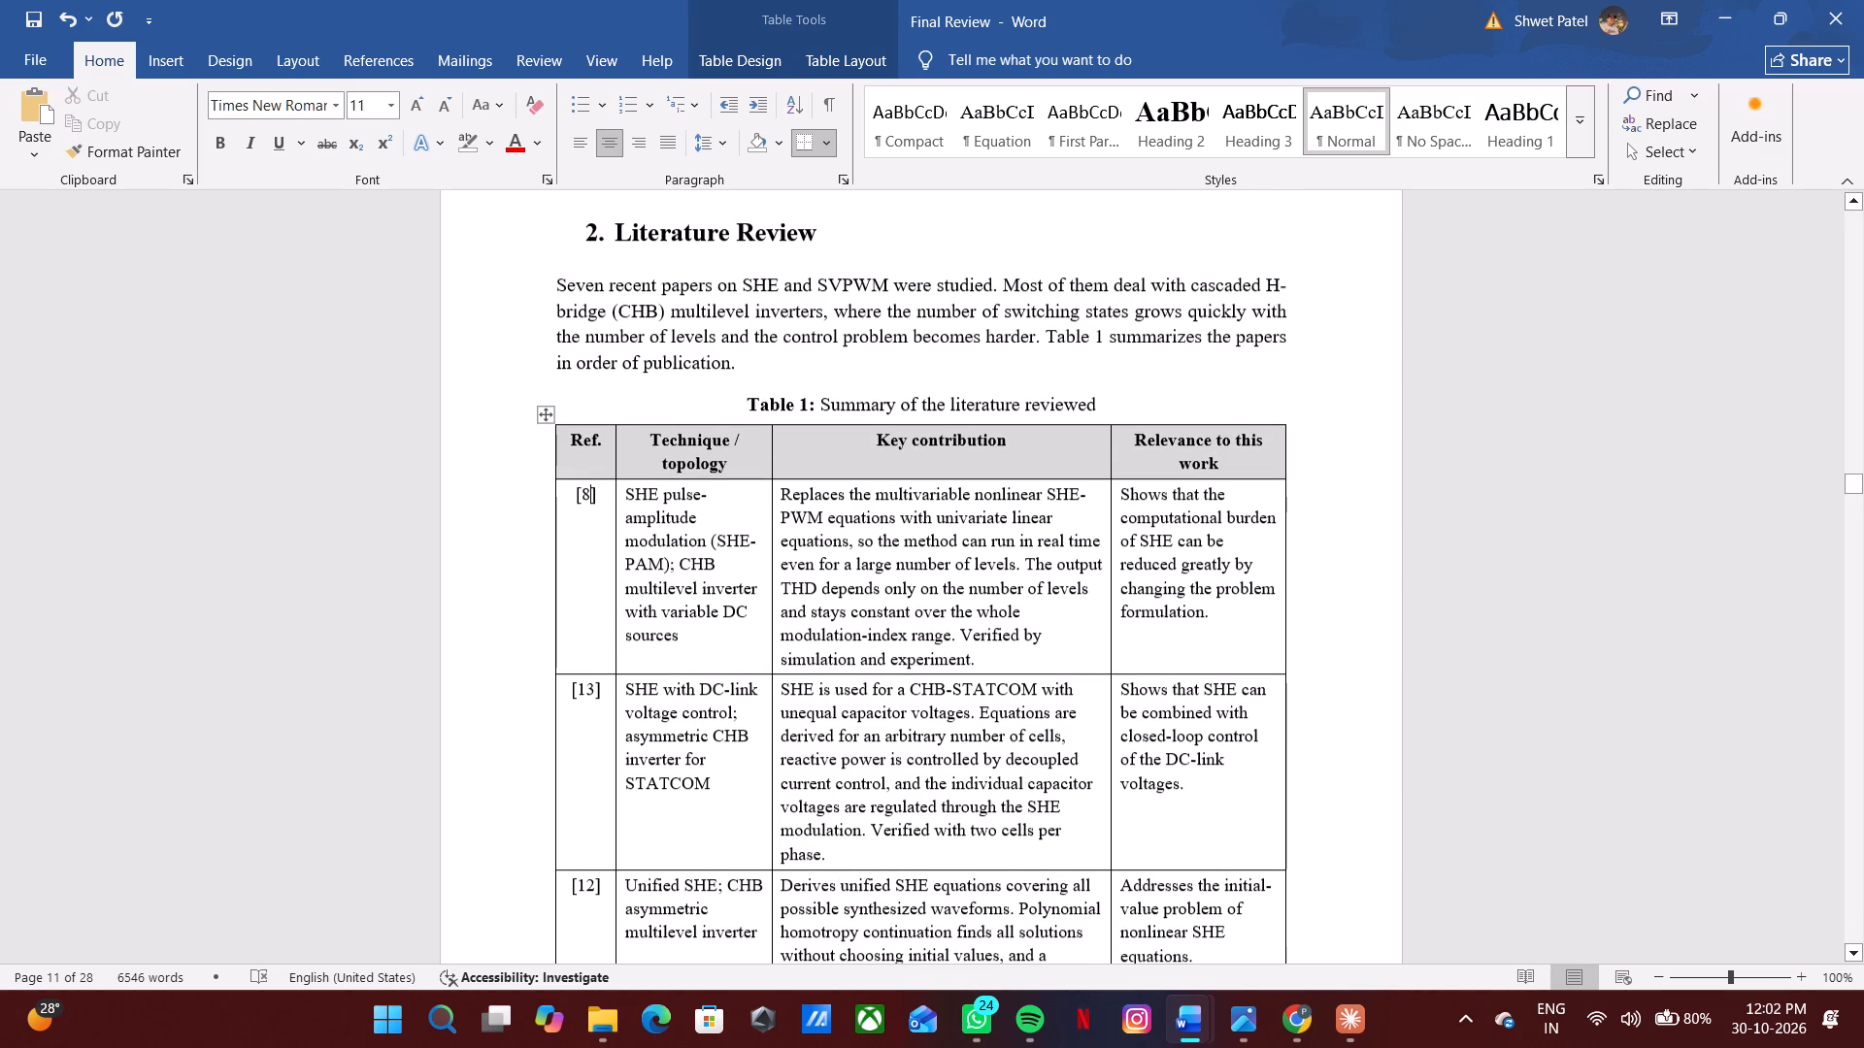
pyautogui.click(591, 691)
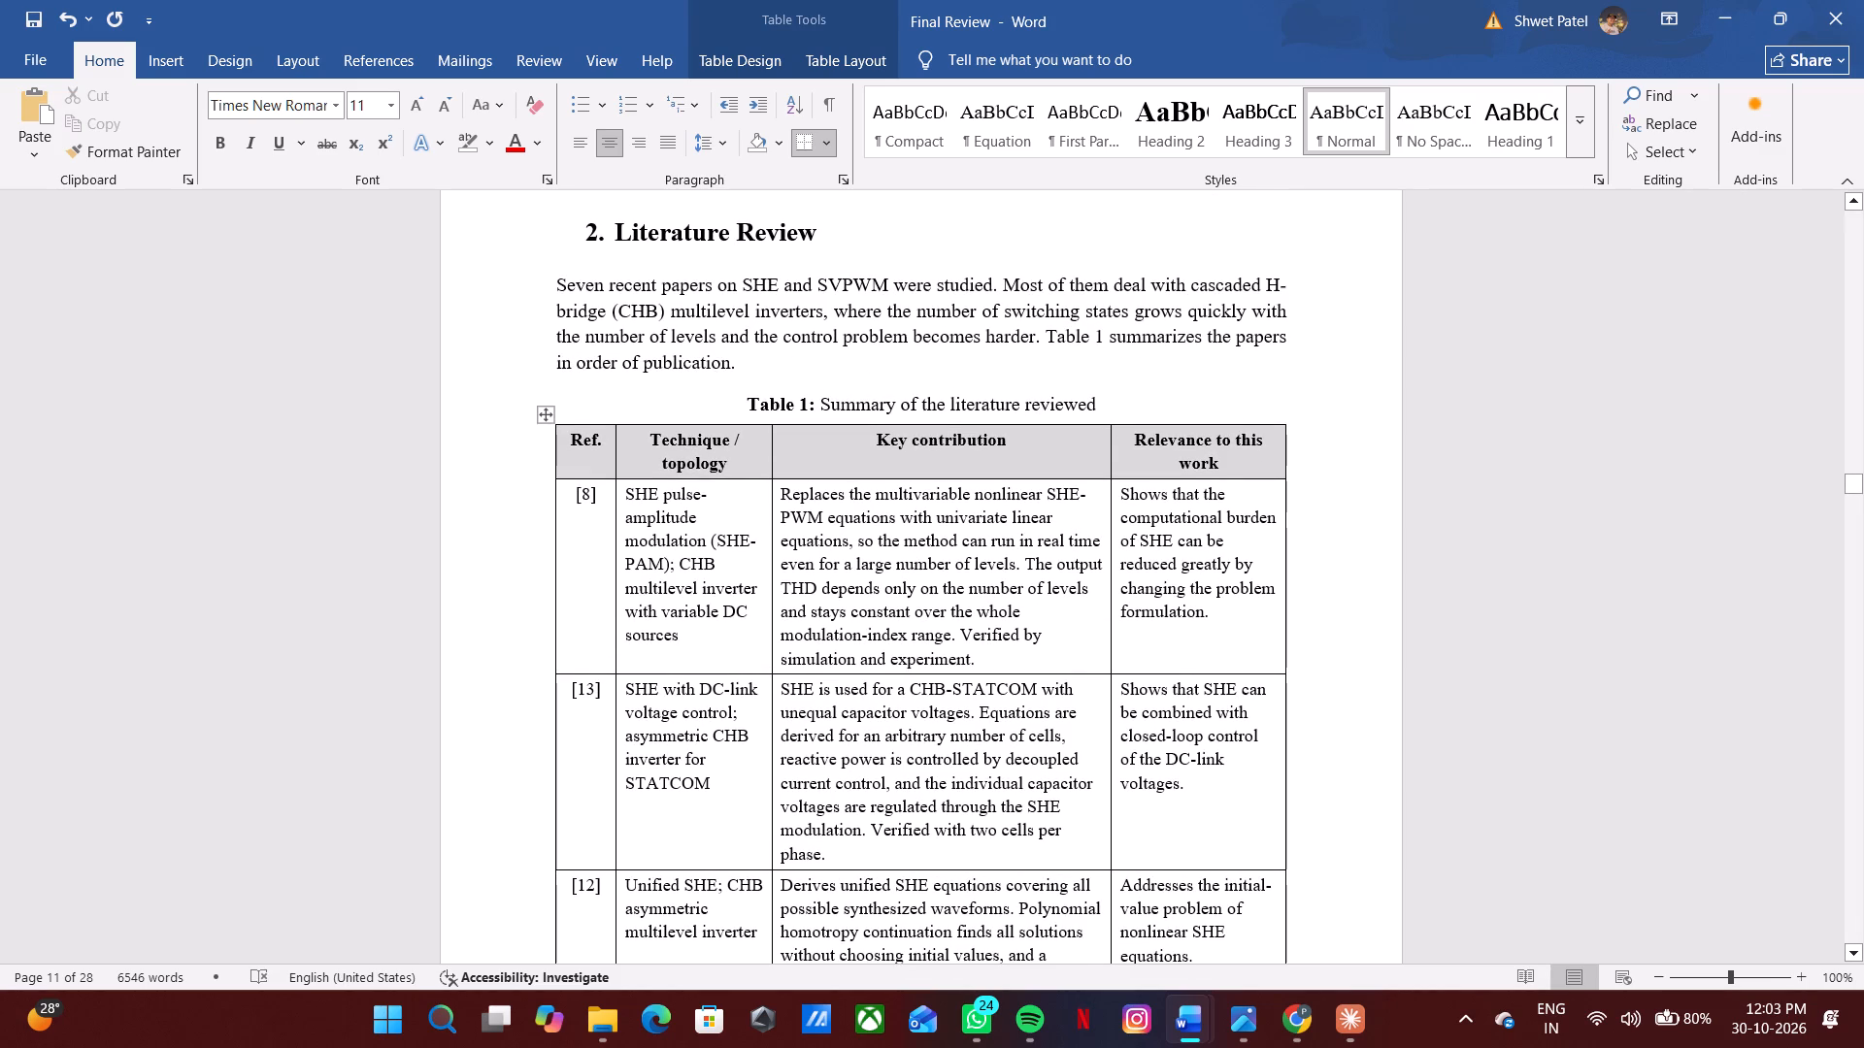
pyautogui.press('BackSpace')
pyautogui.press('BackSpace')
pyautogui.press('9')
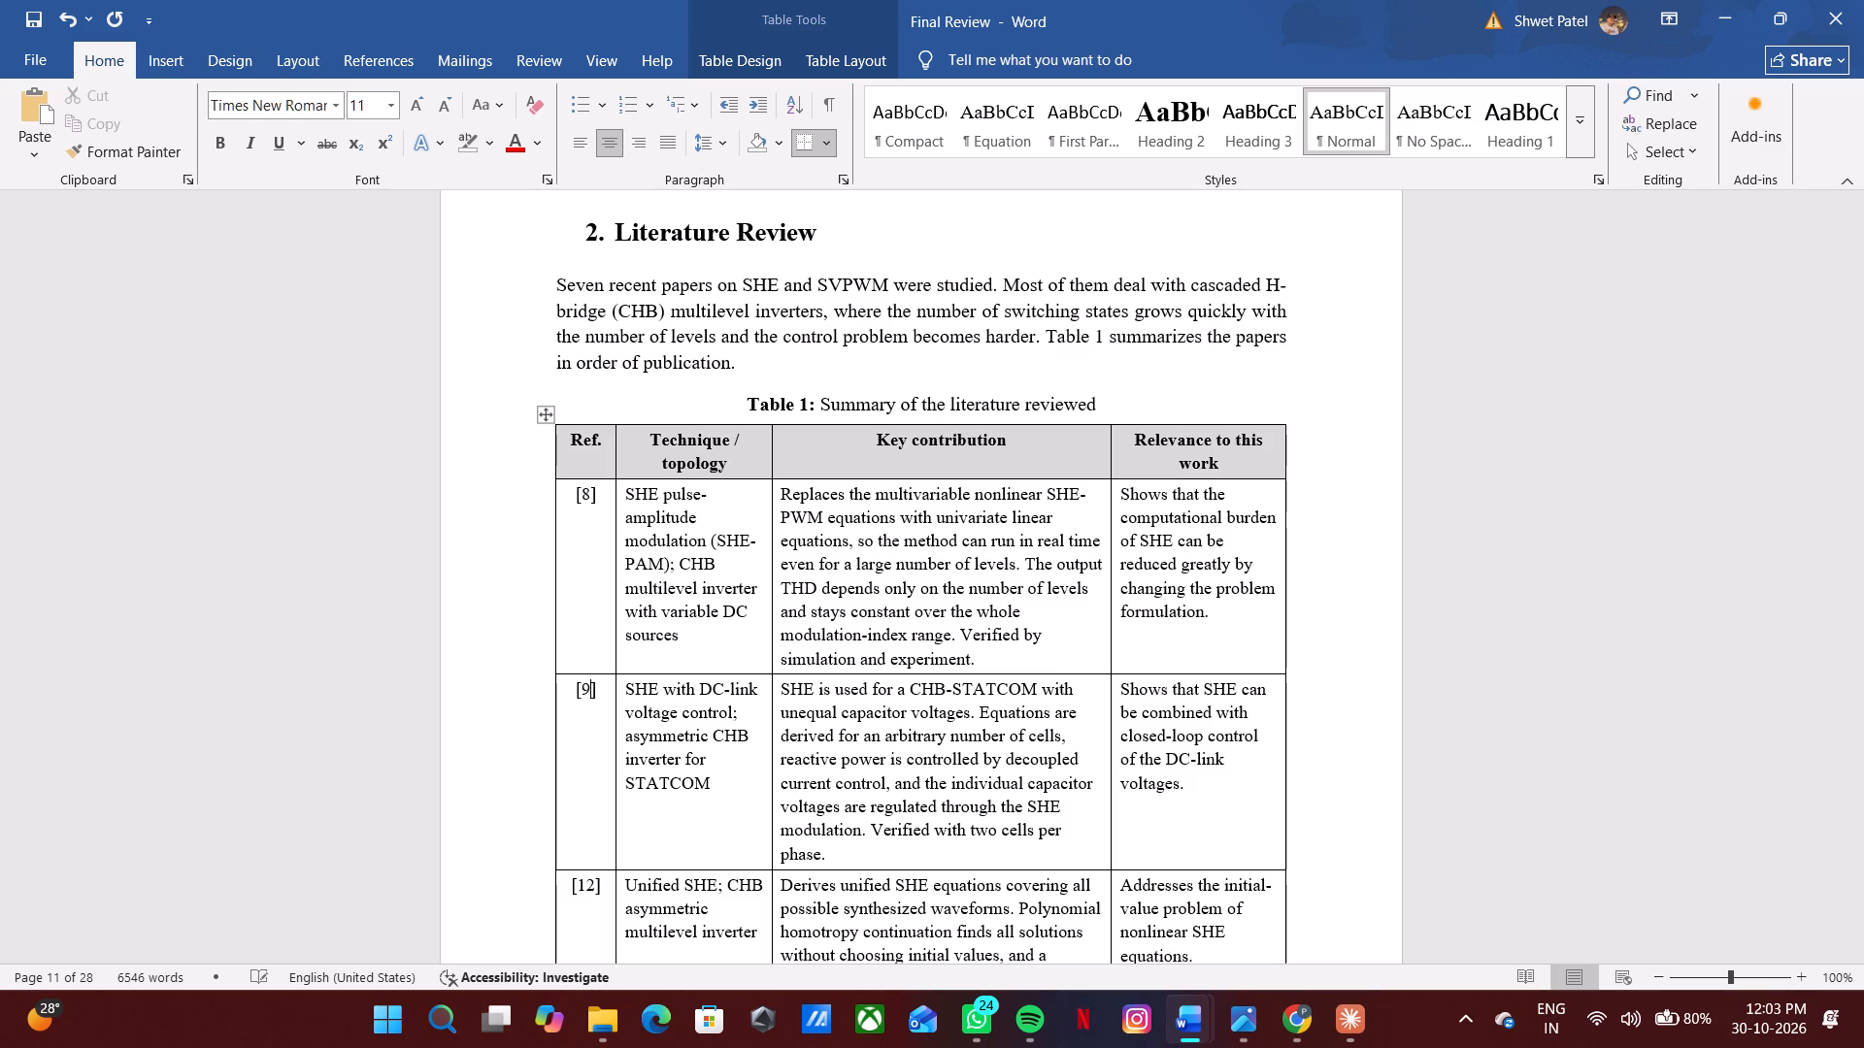
pyautogui.scroll(-4, 734, 800)
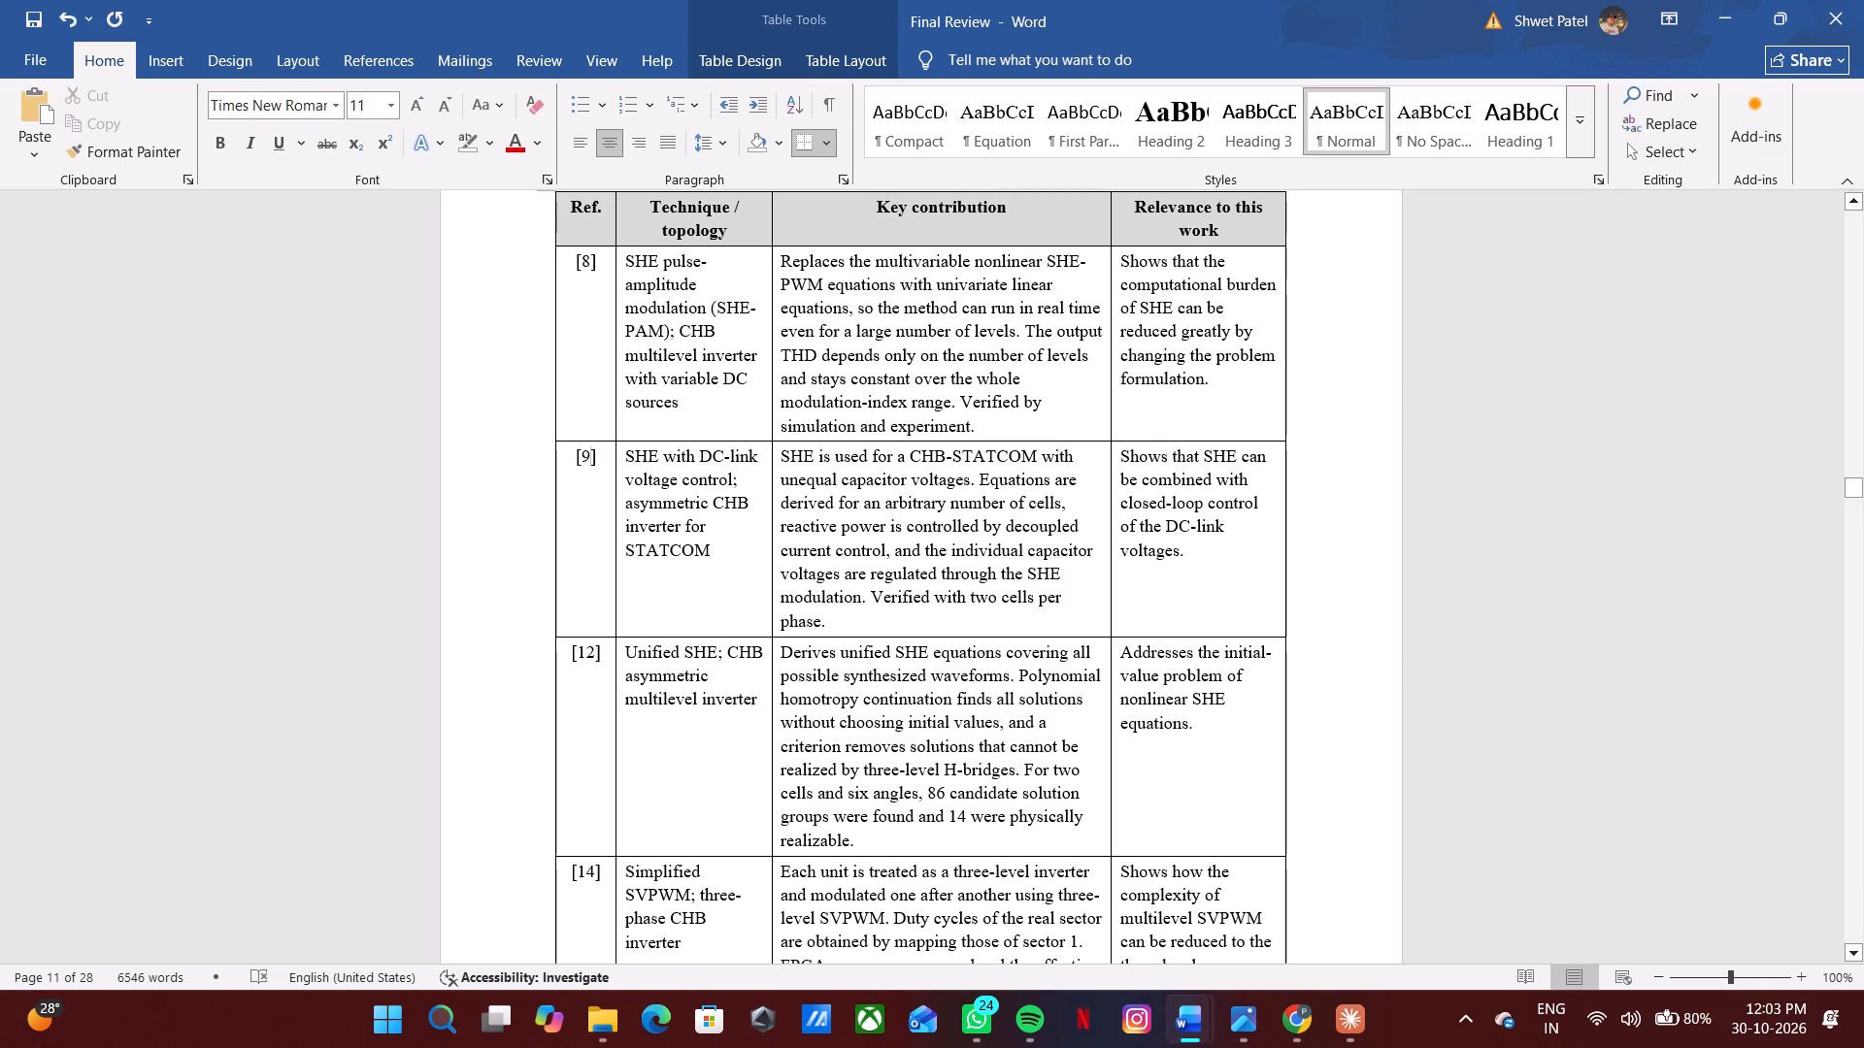
pyautogui.press('BackSpace')
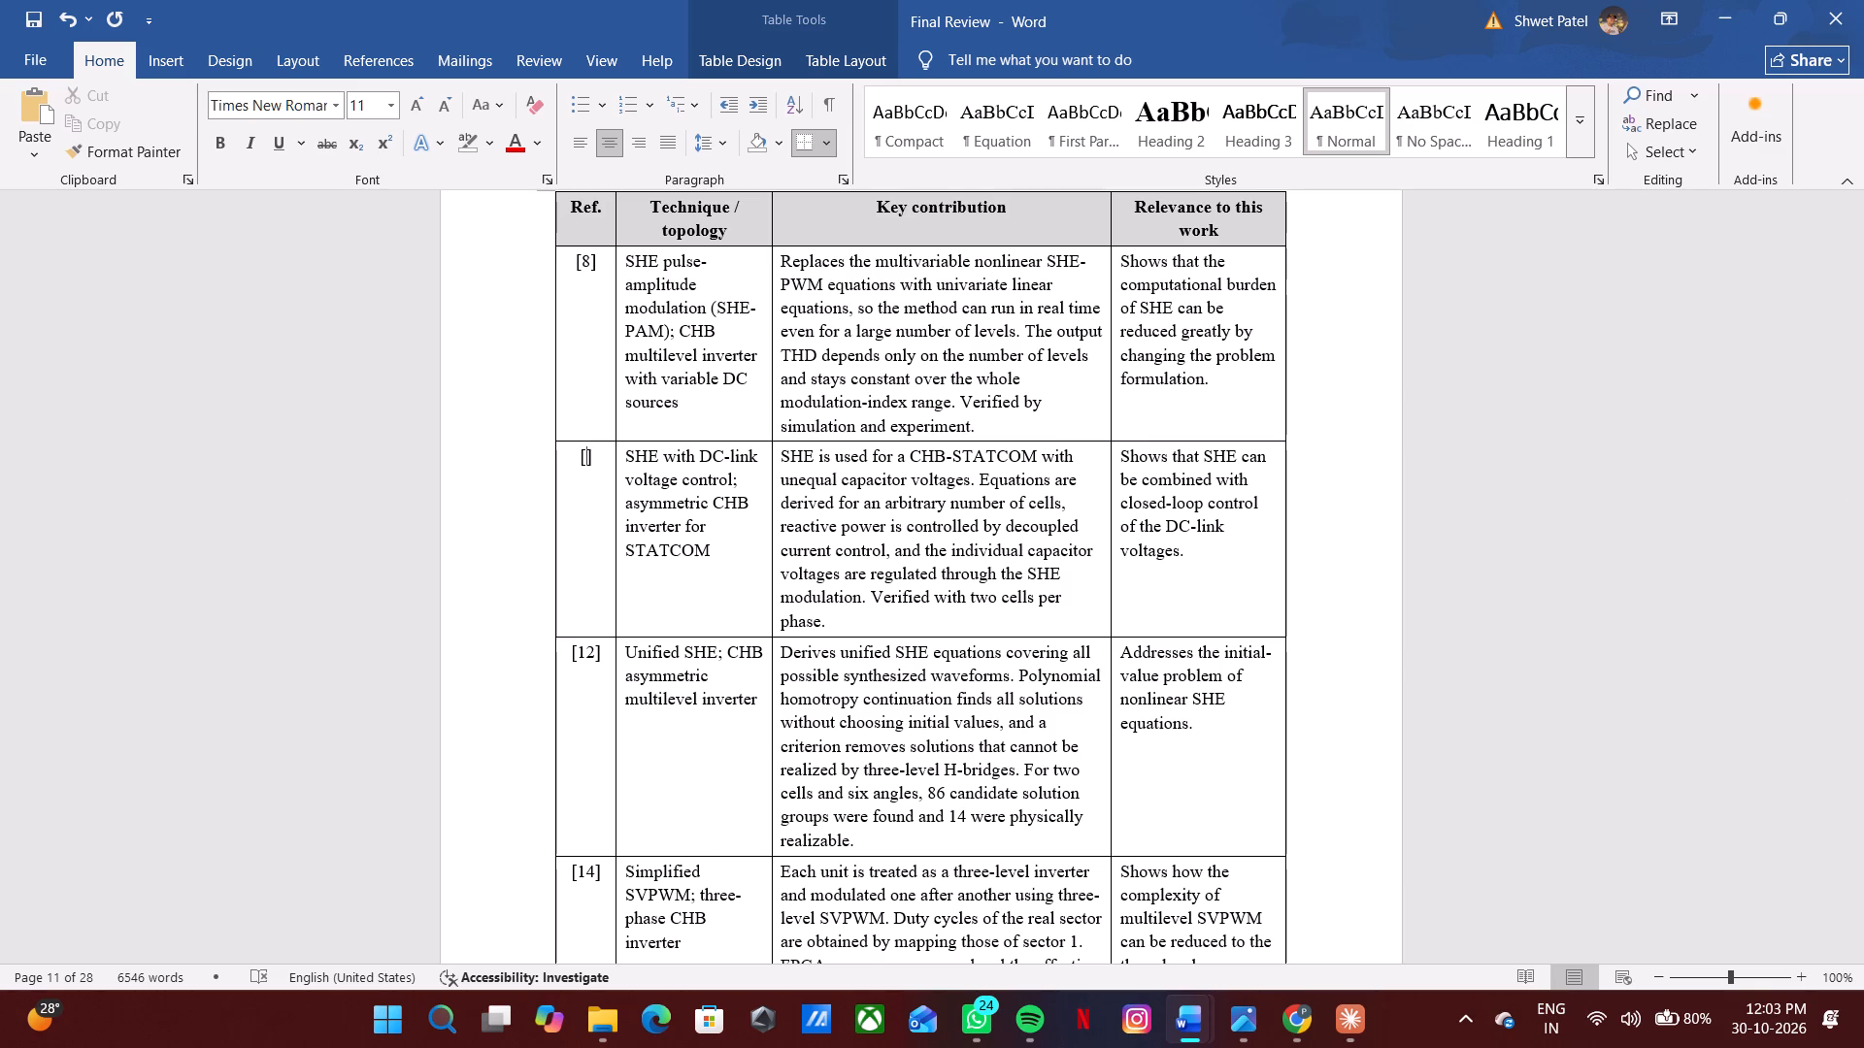
pyautogui.press('9')
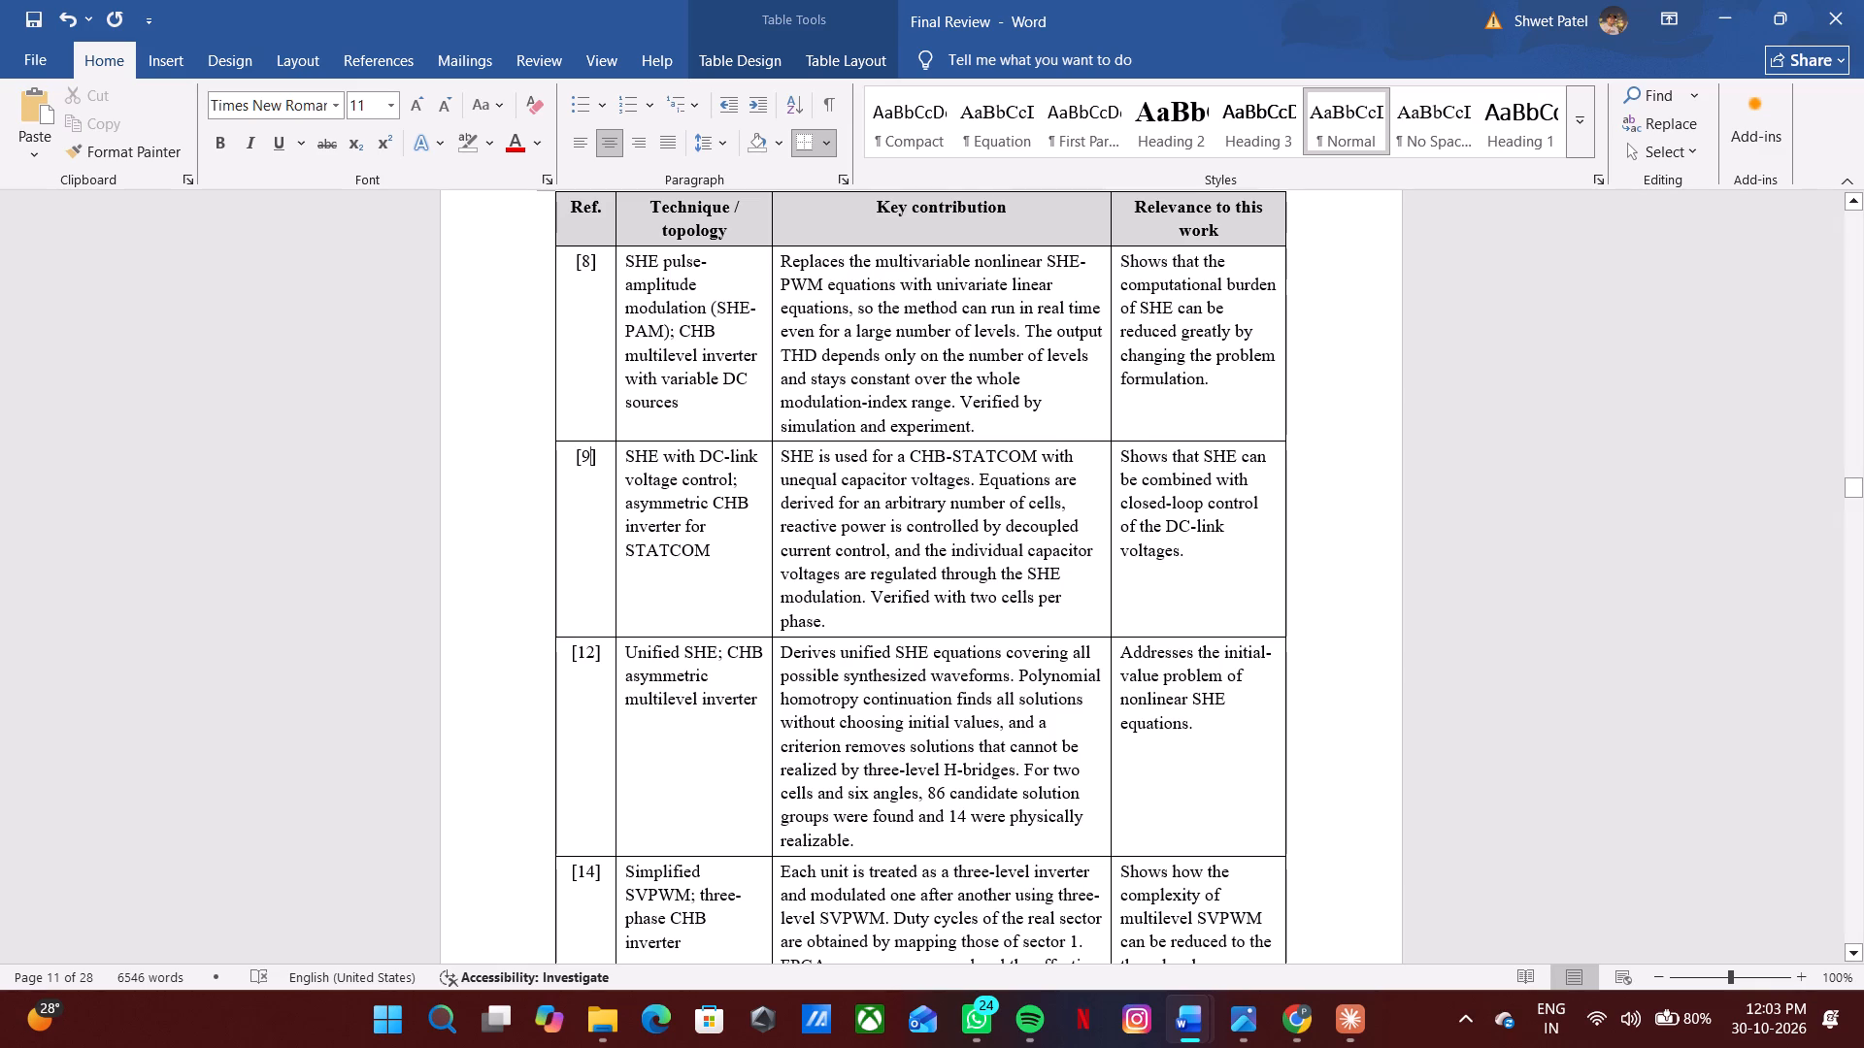
# Change the reference number of the "Unified SHE; CHB asymmetric multilevel inverter" row in Table 1 to 10.
pyautogui.click(593, 652)
pyautogui.press('BackSpace')
pyautogui.press('0')
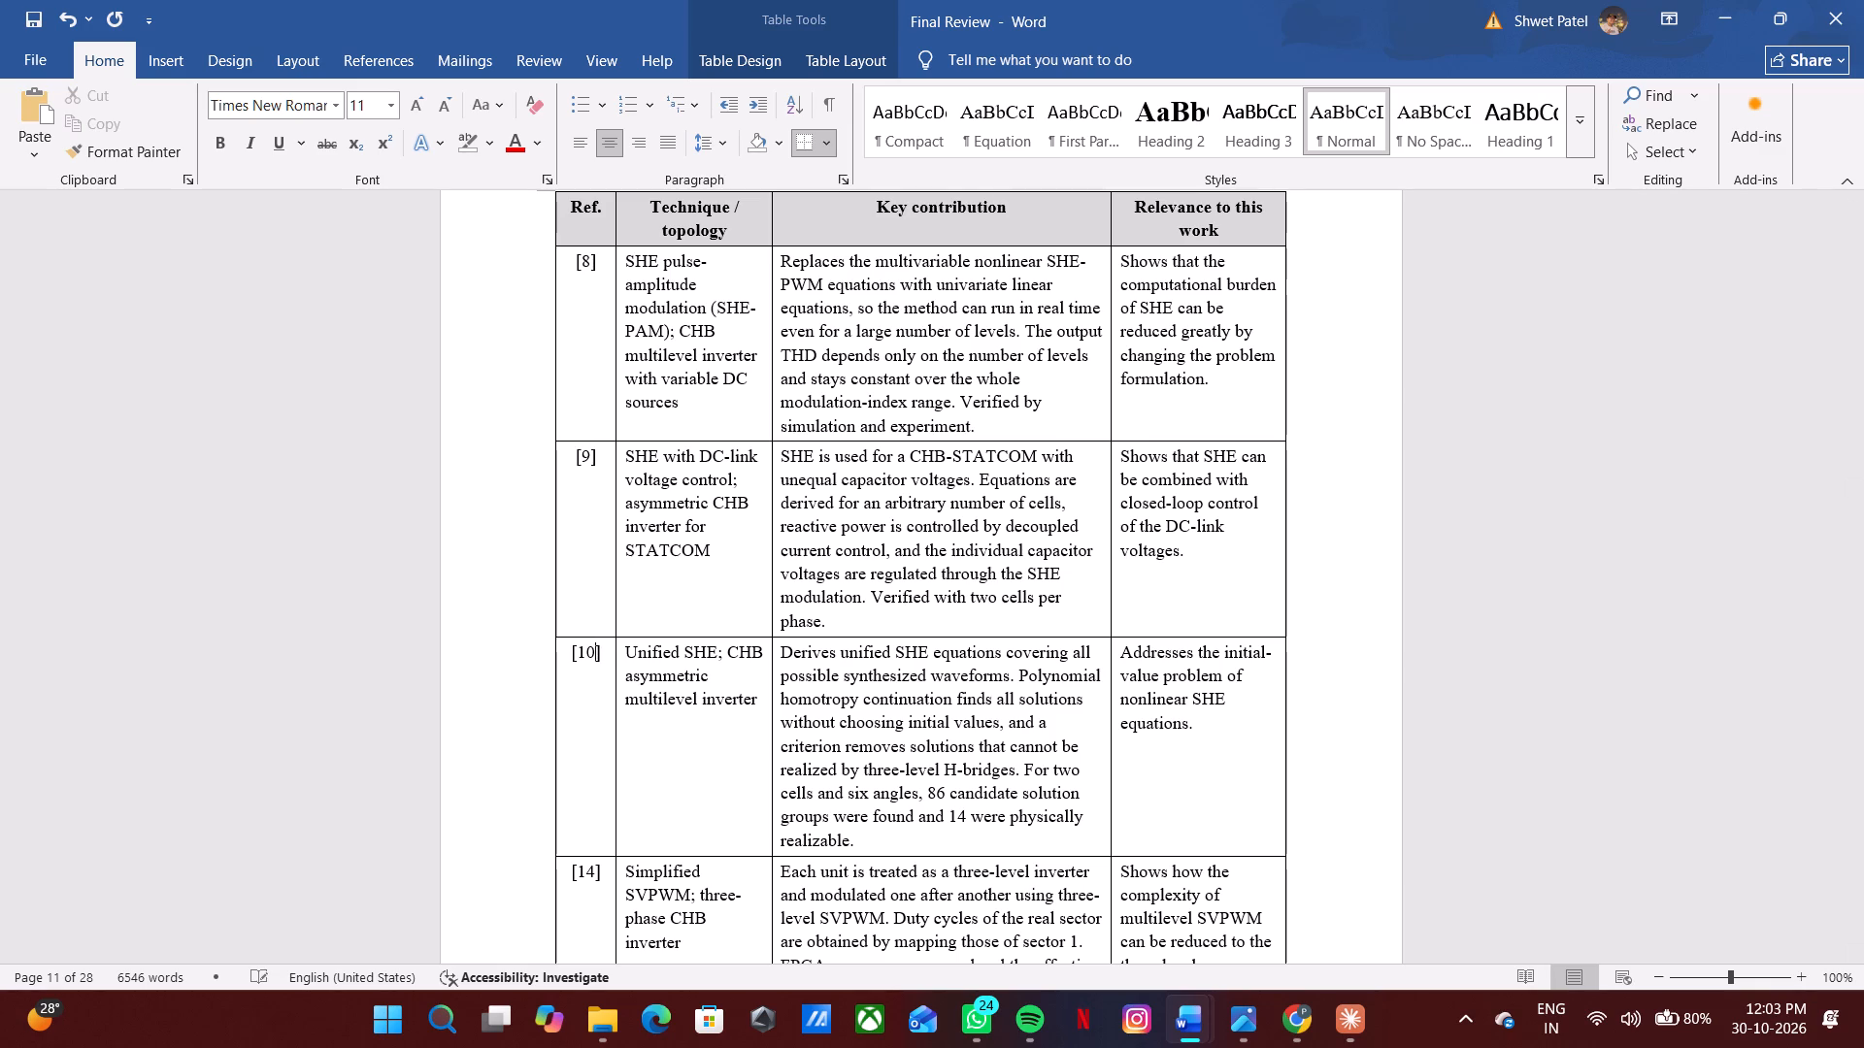
# Change the reference number of the "Simplified SVPWM; three-phase CHB inverter" row in Table 1 to 12.
pyautogui.scroll(-3, 768, 801)
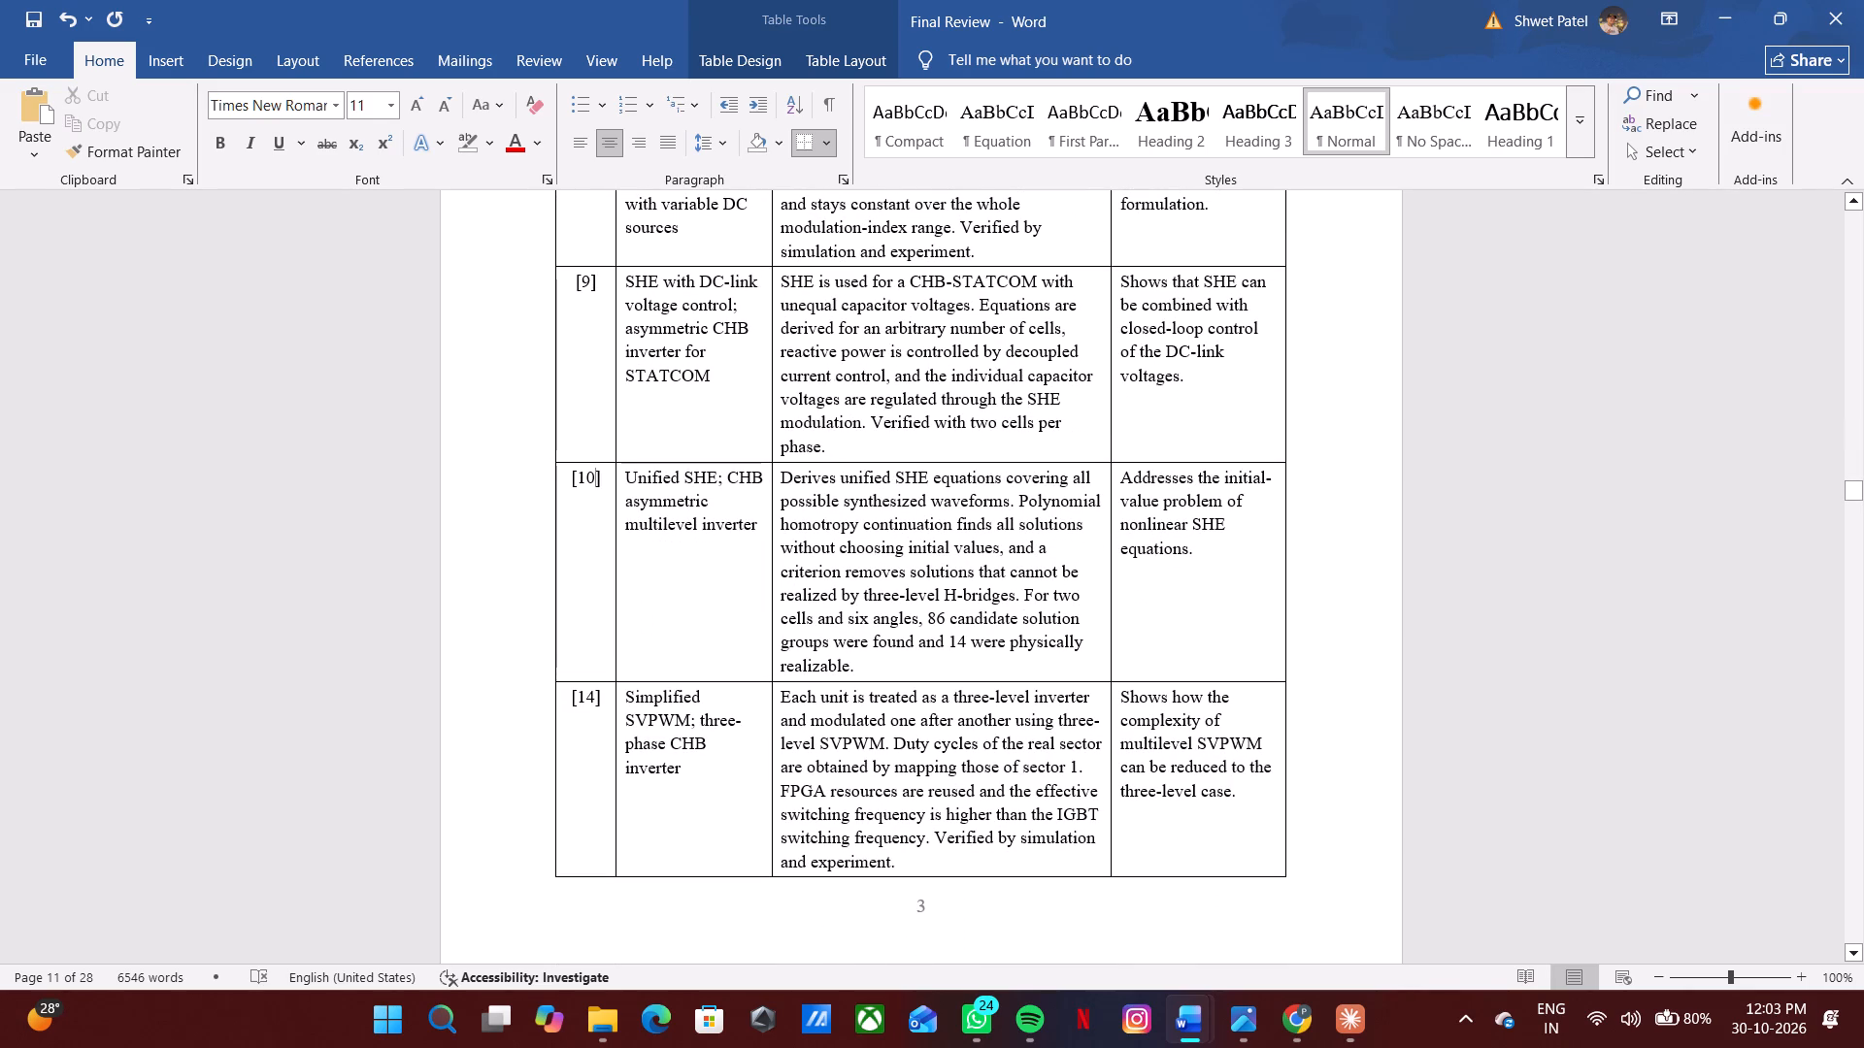
pyautogui.click(593, 699)
pyautogui.press('BackSpace')
pyautogui.press('2')
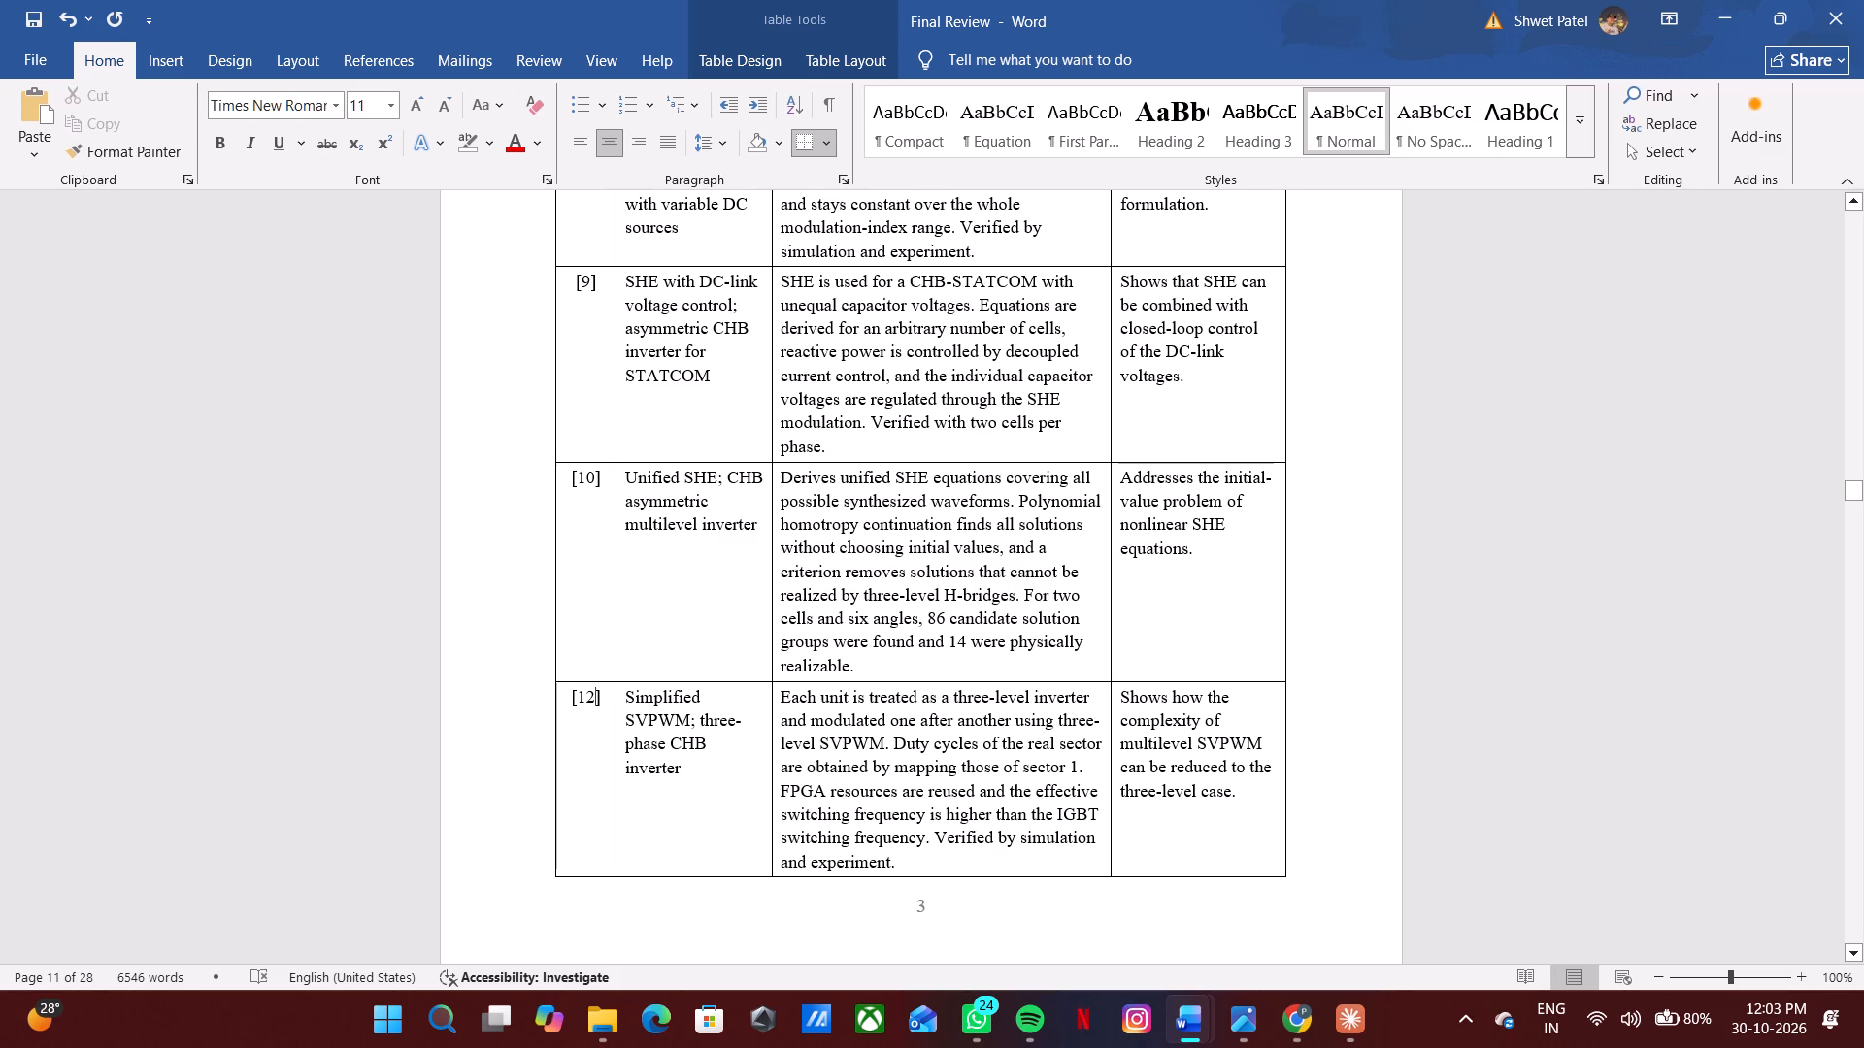
# Change the reference number of the "SVPWM with DC-link voltage balancing" row in Table 1 to 11.
pyautogui.scroll(-8, 815, 597)
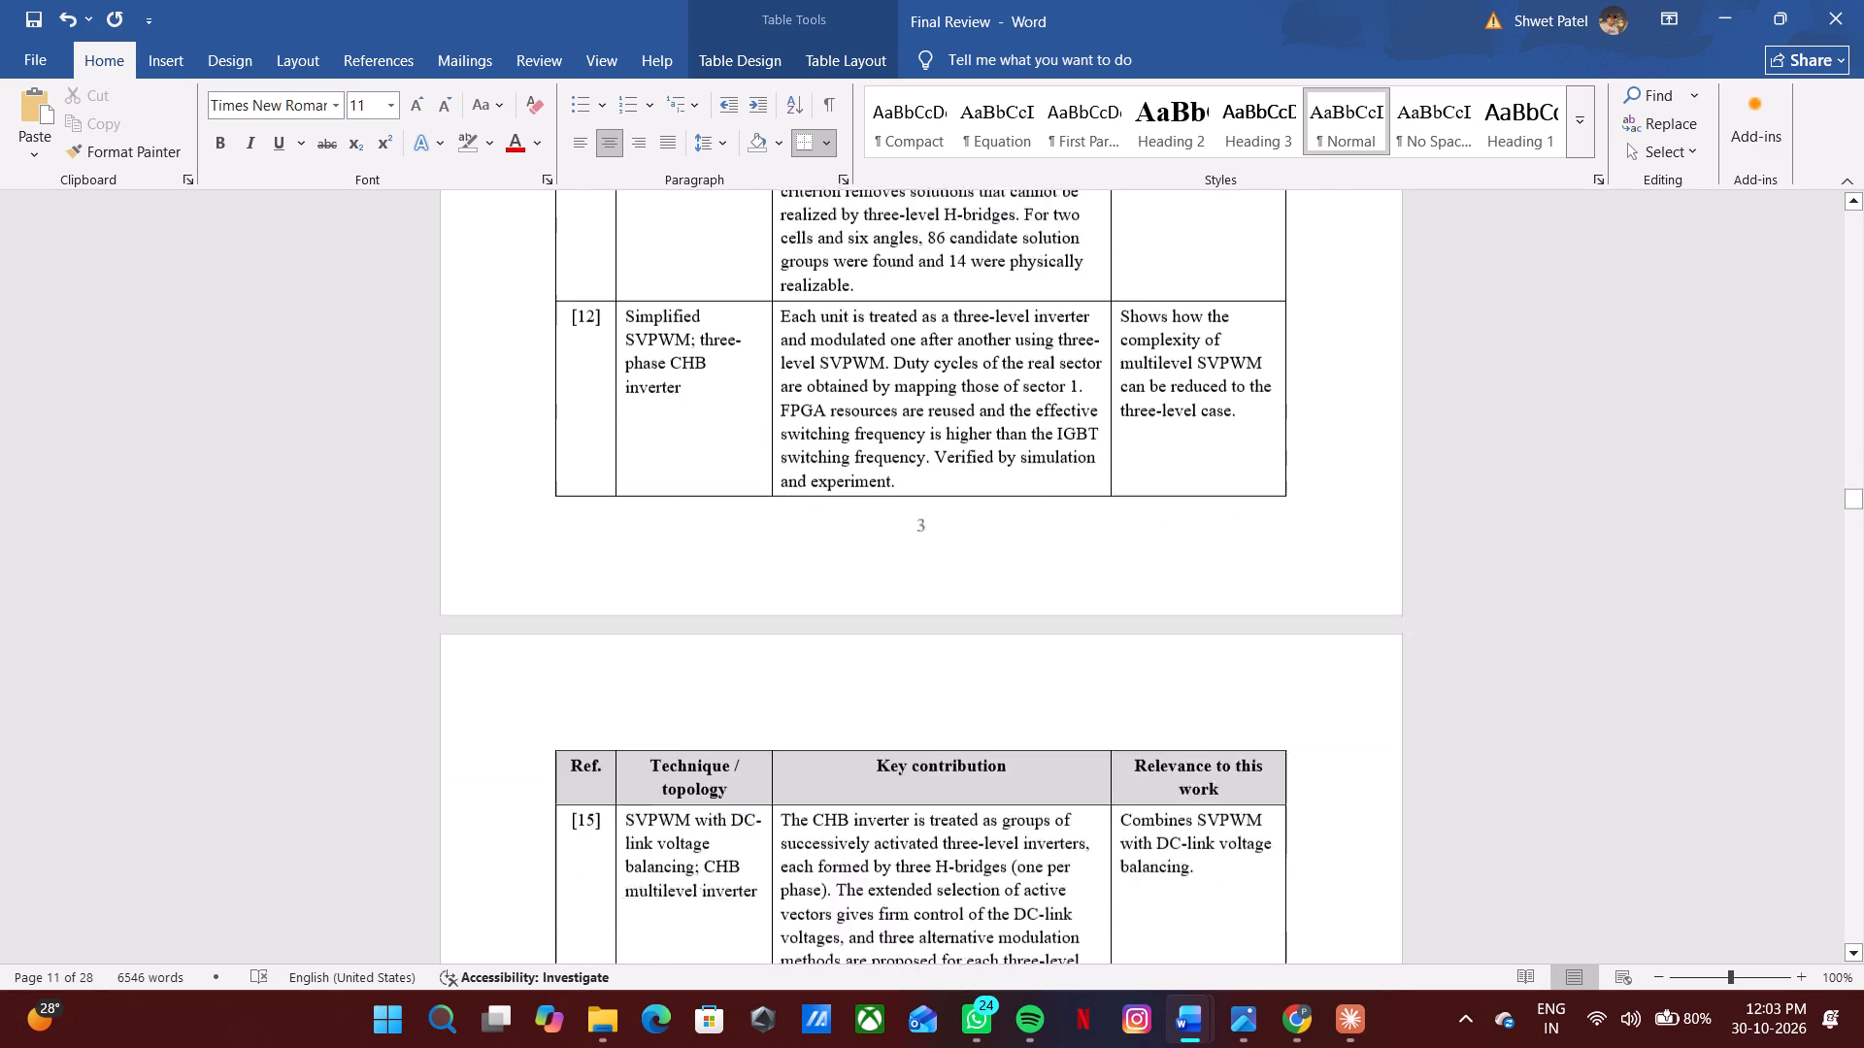
pyautogui.click(589, 730)
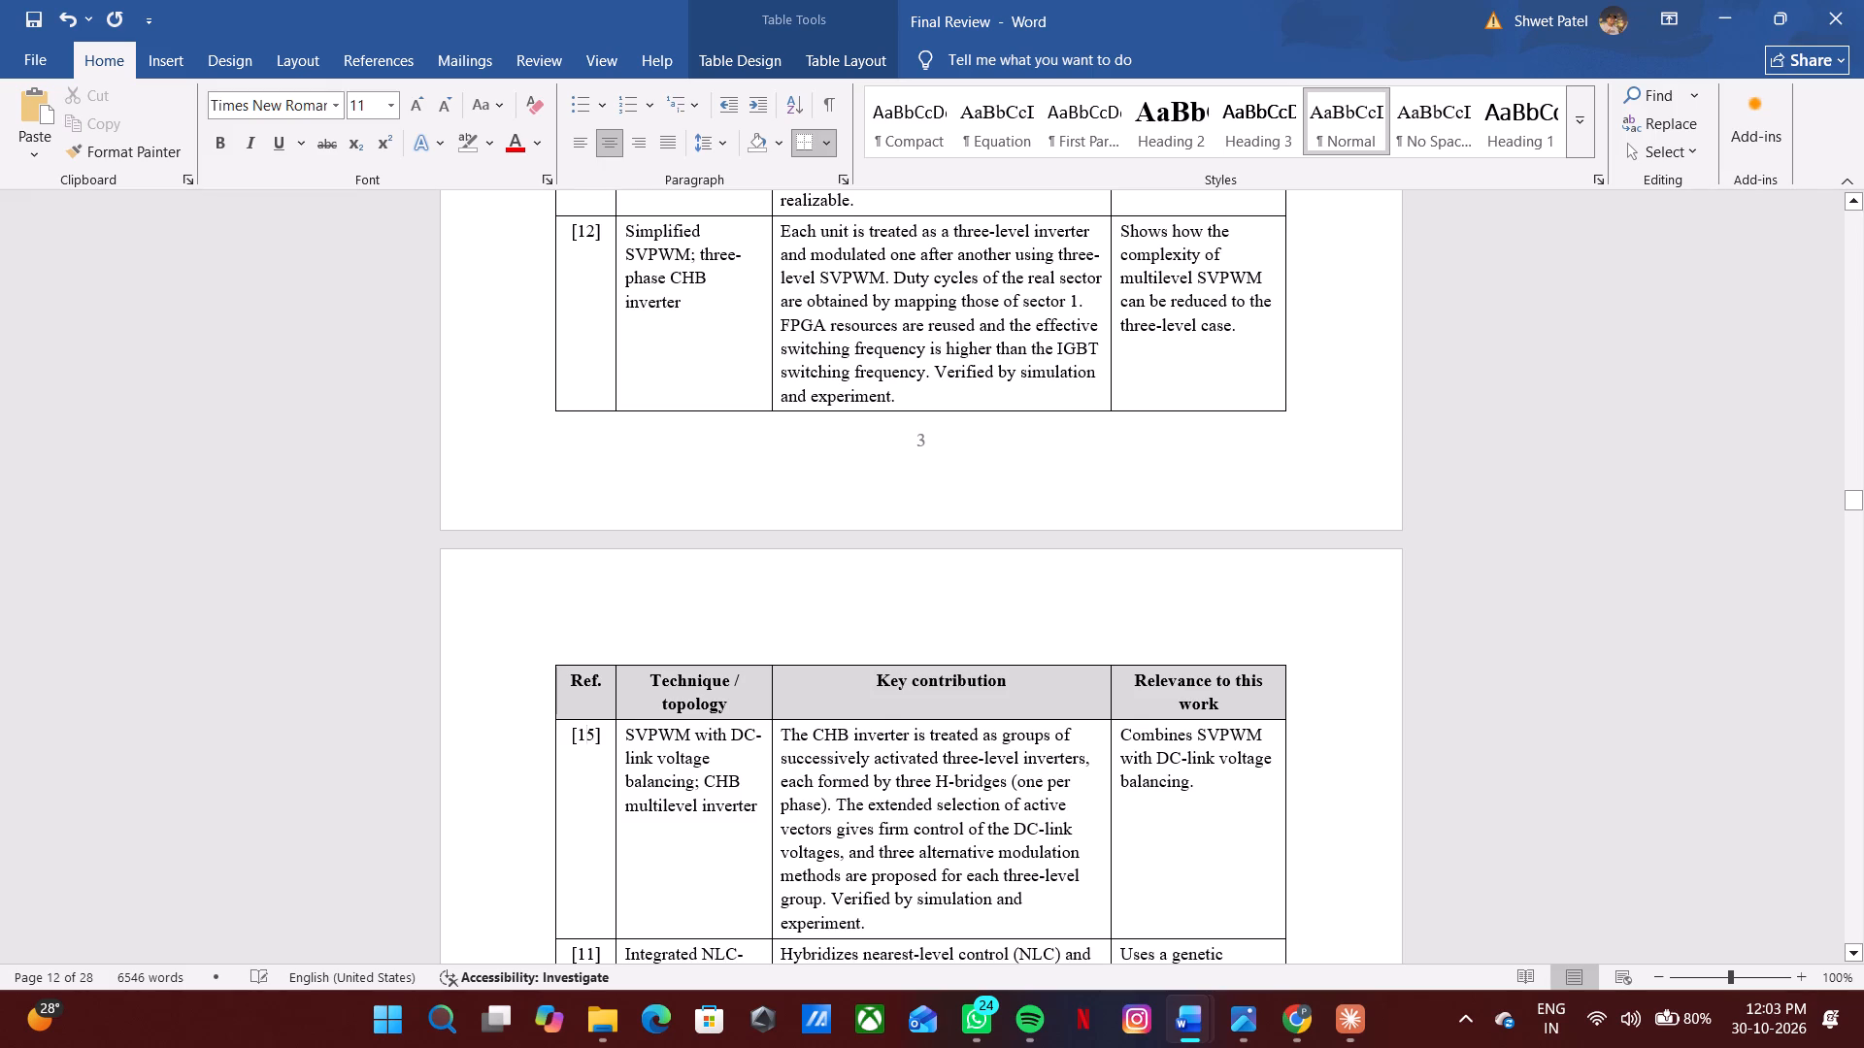
pyautogui.press('Right')
pyautogui.press('BackSpace')
pyautogui.press('1')
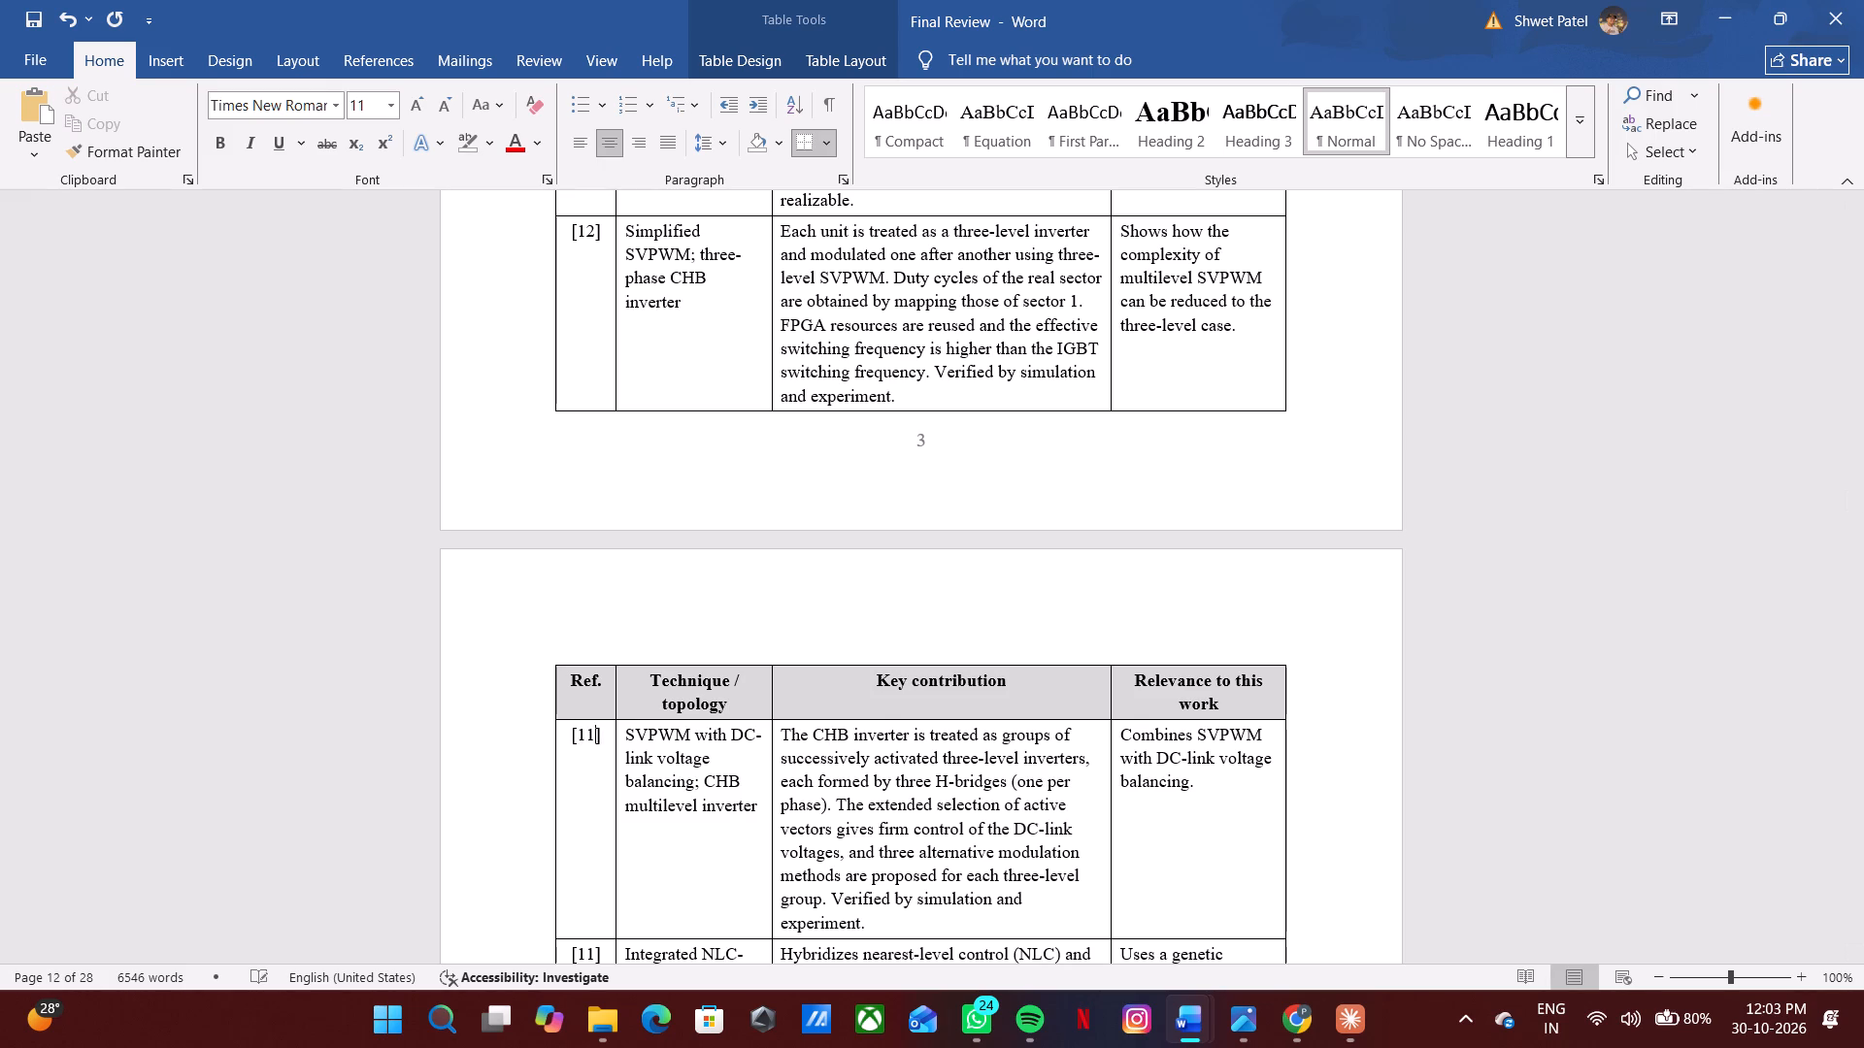
pyautogui.scroll(-3, 719, 731)
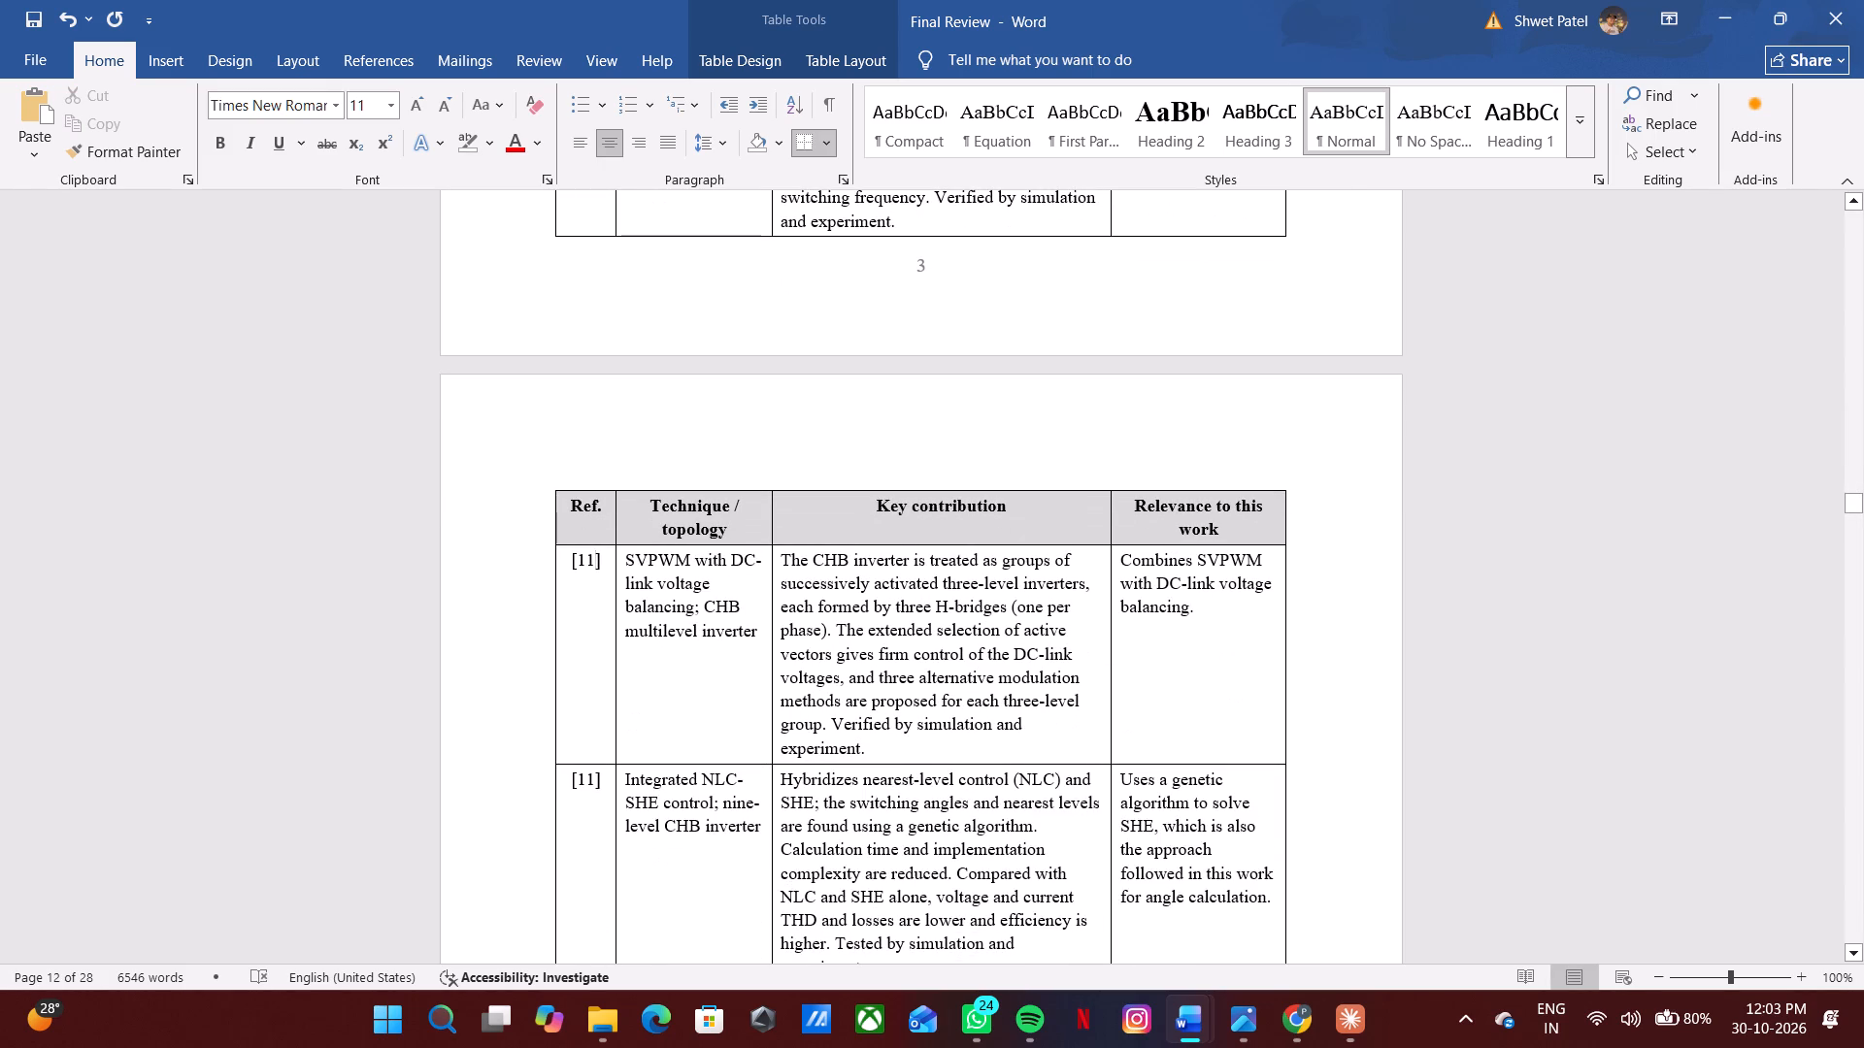
# Change the reference number of the "Integrated NLC-SHE control; nine-level CHB inverter" row in Table 1 to 14.
pyautogui.click(590, 784)
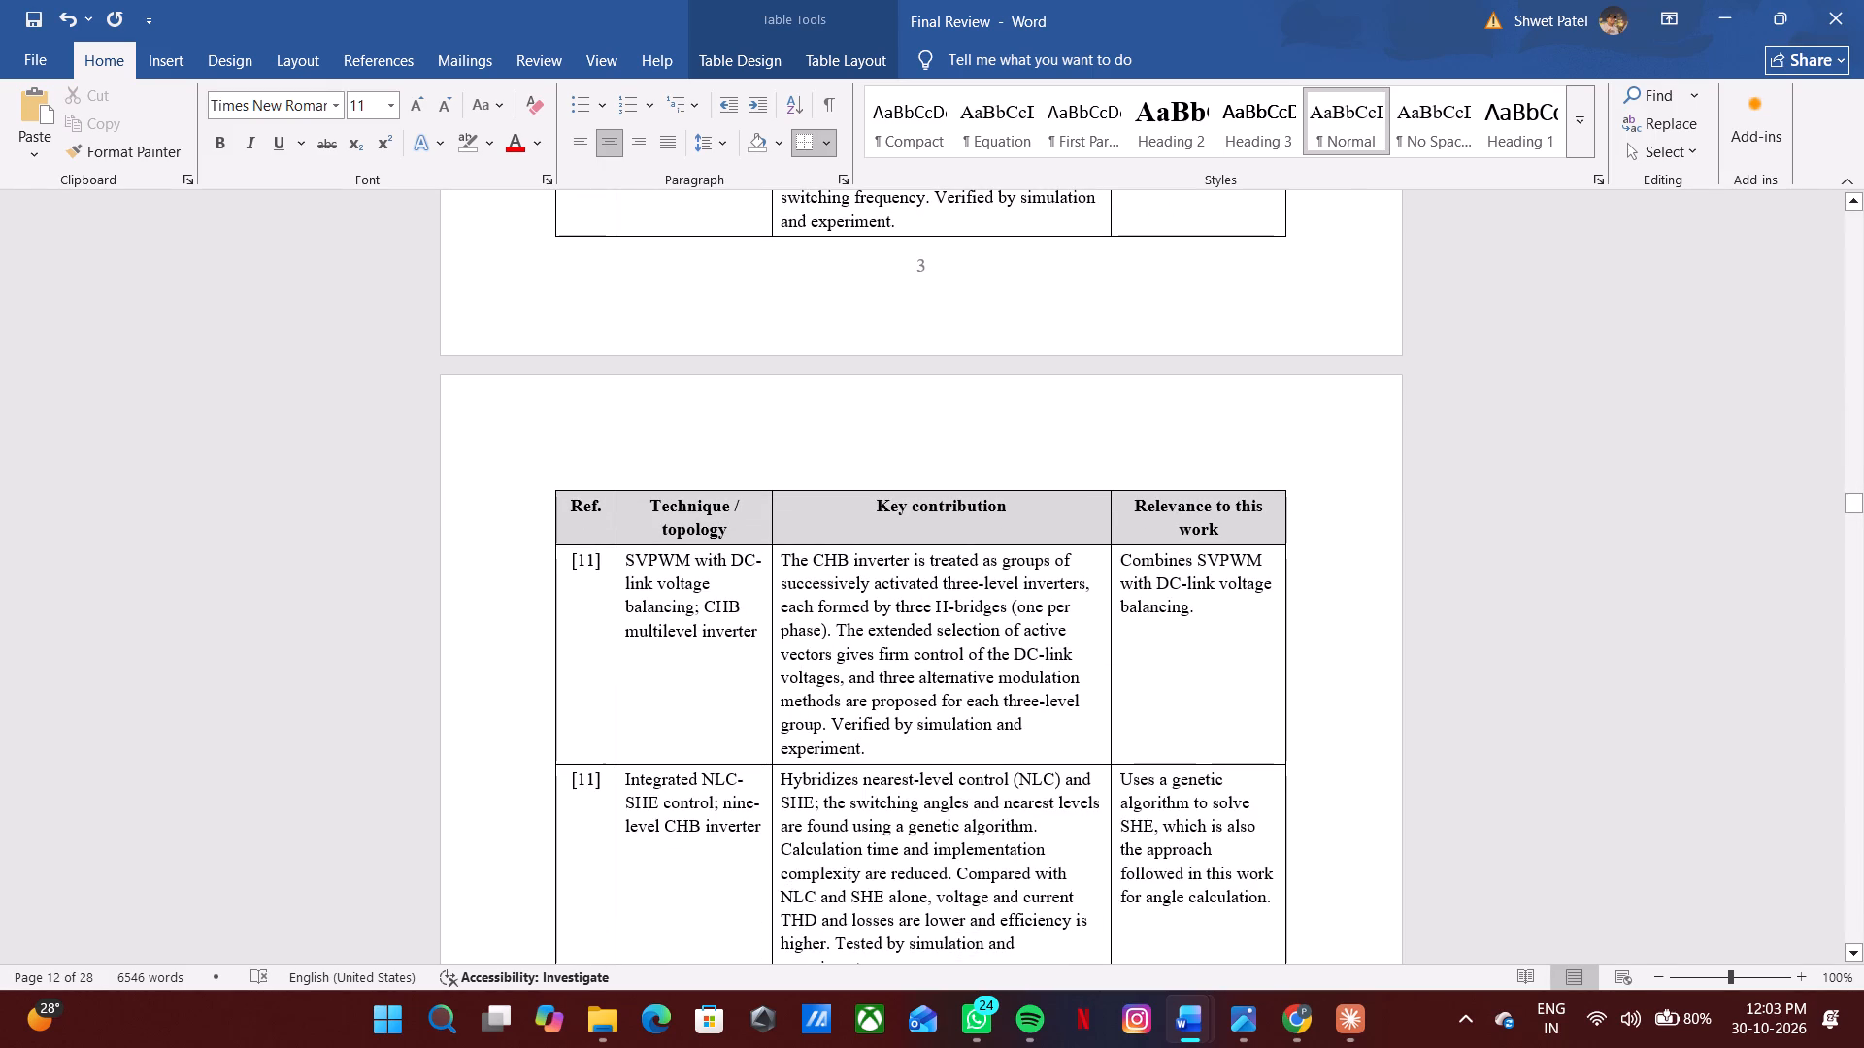
pyautogui.click(592, 778)
pyautogui.press('BackSpace')
pyautogui.press('4')
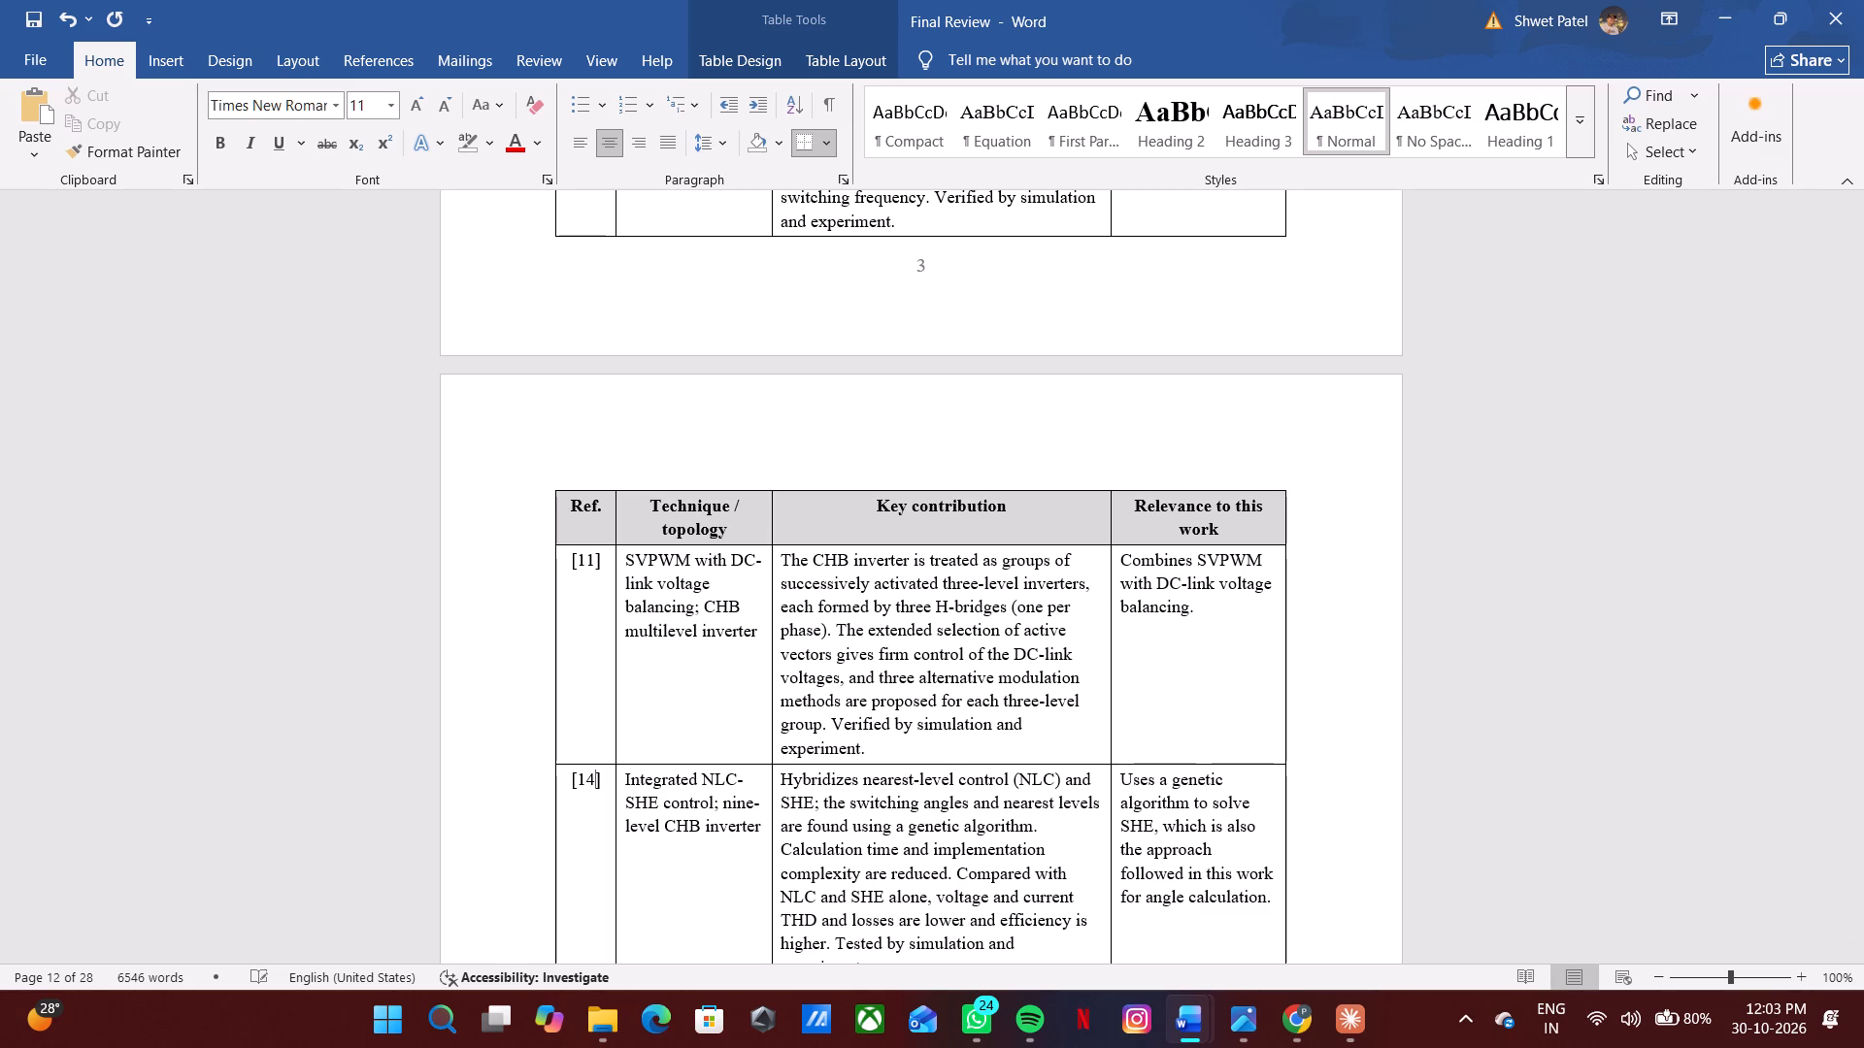
# Change the reference number of the "Hybridized SVPWM; seven-level CHB inverter" row in Table 1 to 13.
pyautogui.scroll(-6, 716, 770)
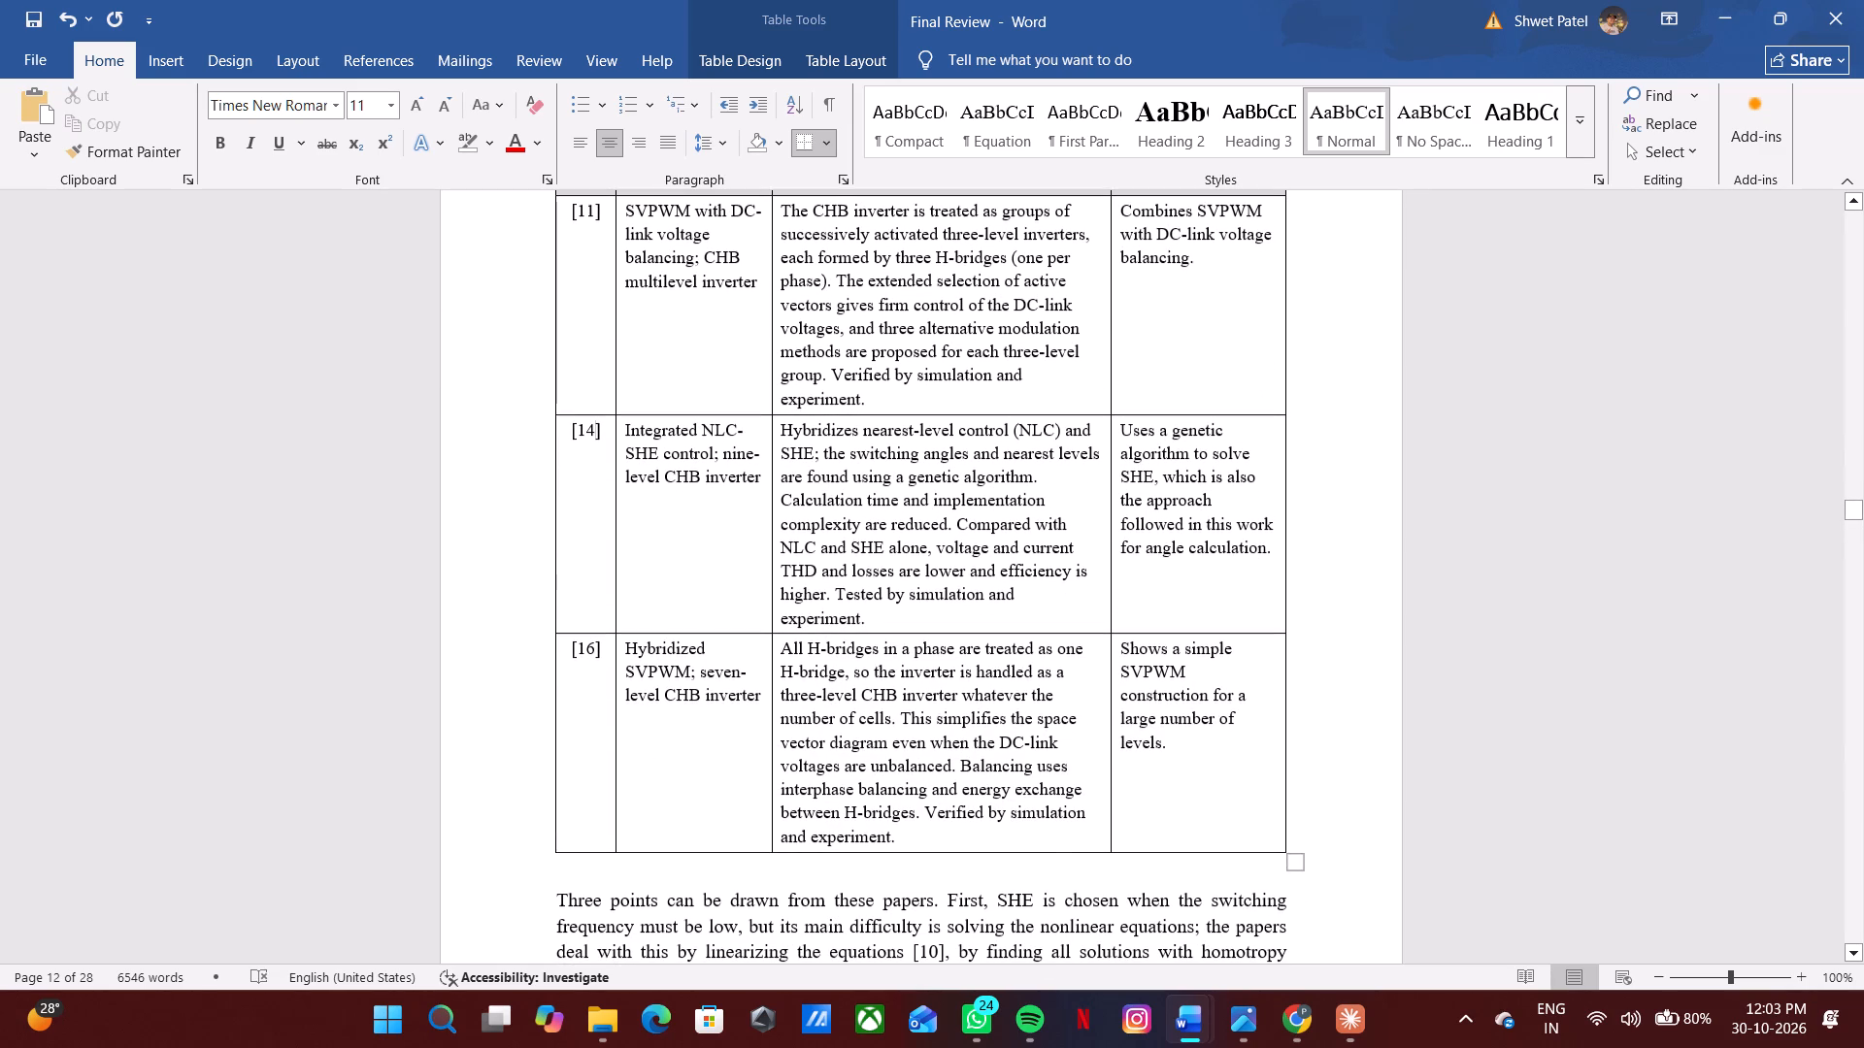
pyautogui.click(595, 652)
pyautogui.press('BackSpace')
pyautogui.press('3')
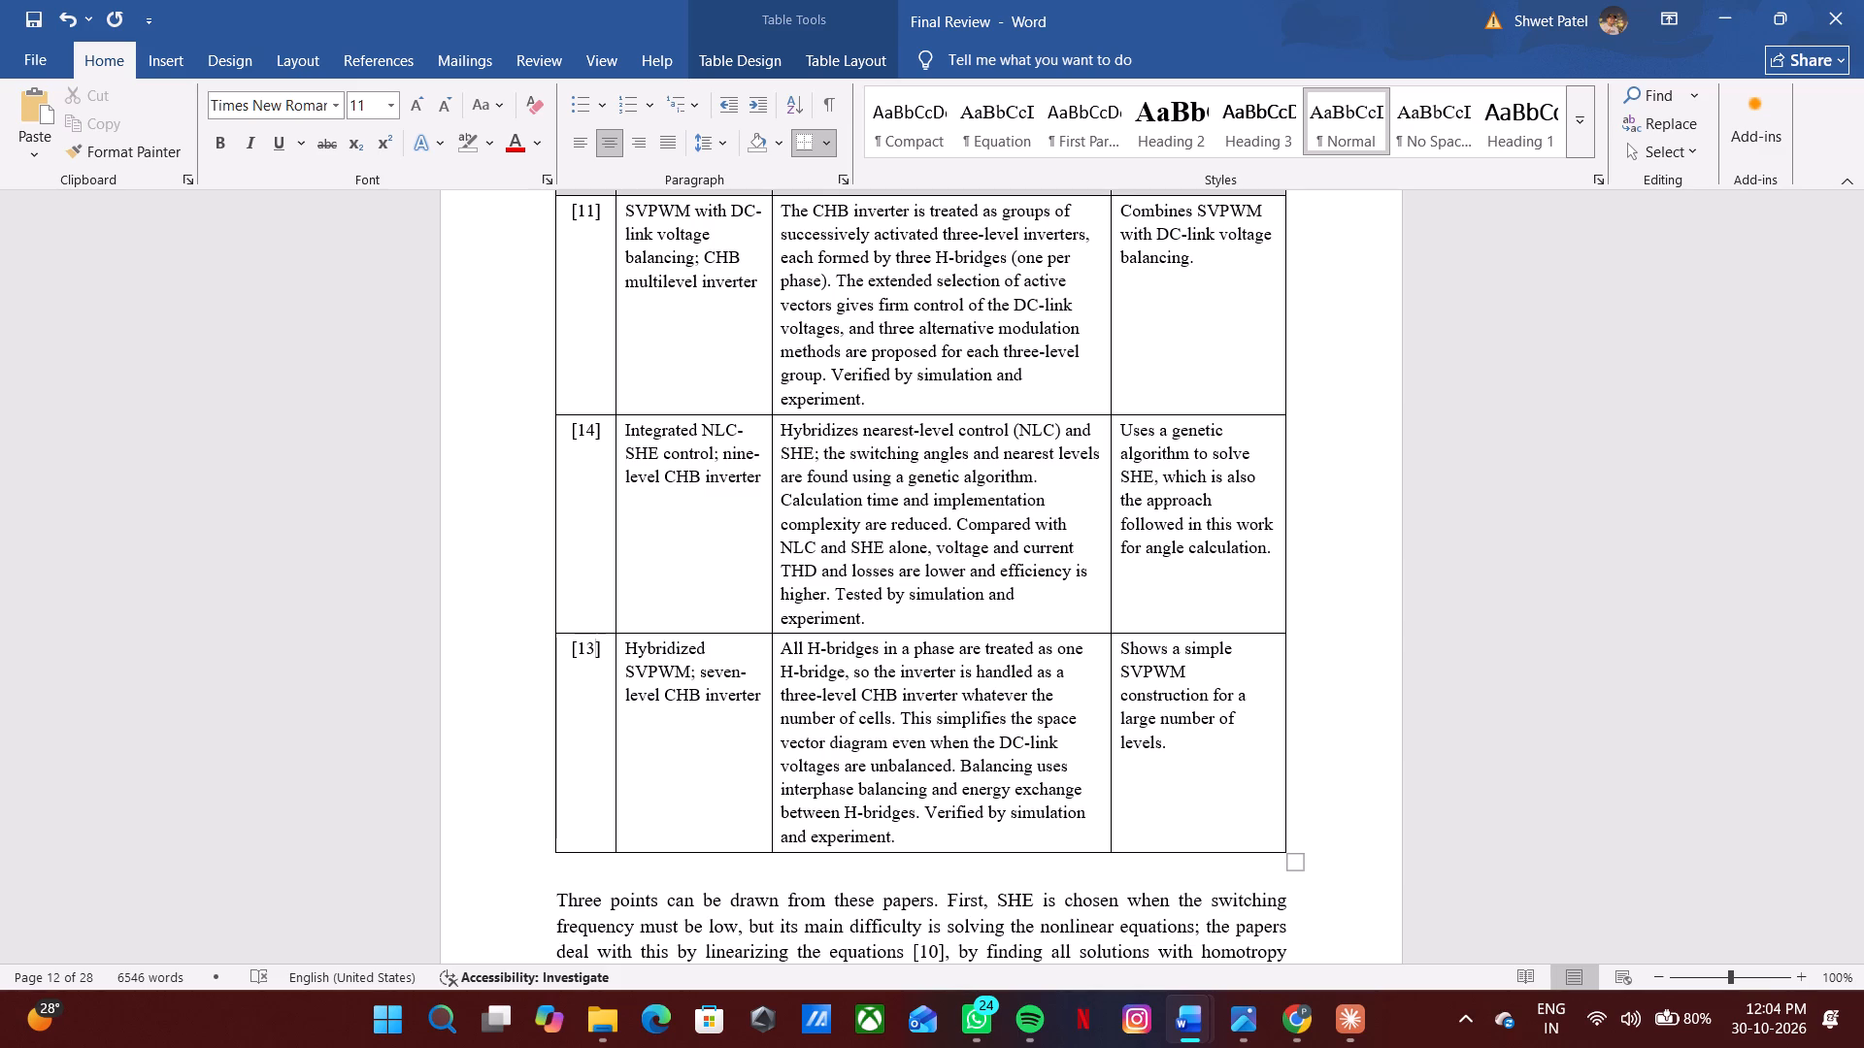
# In the first point below Table 1, renumber the linearization, homotropy continuation and genetic algorithm citations to [8], [10] and [14].
pyautogui.scroll(-4, 849, 753)
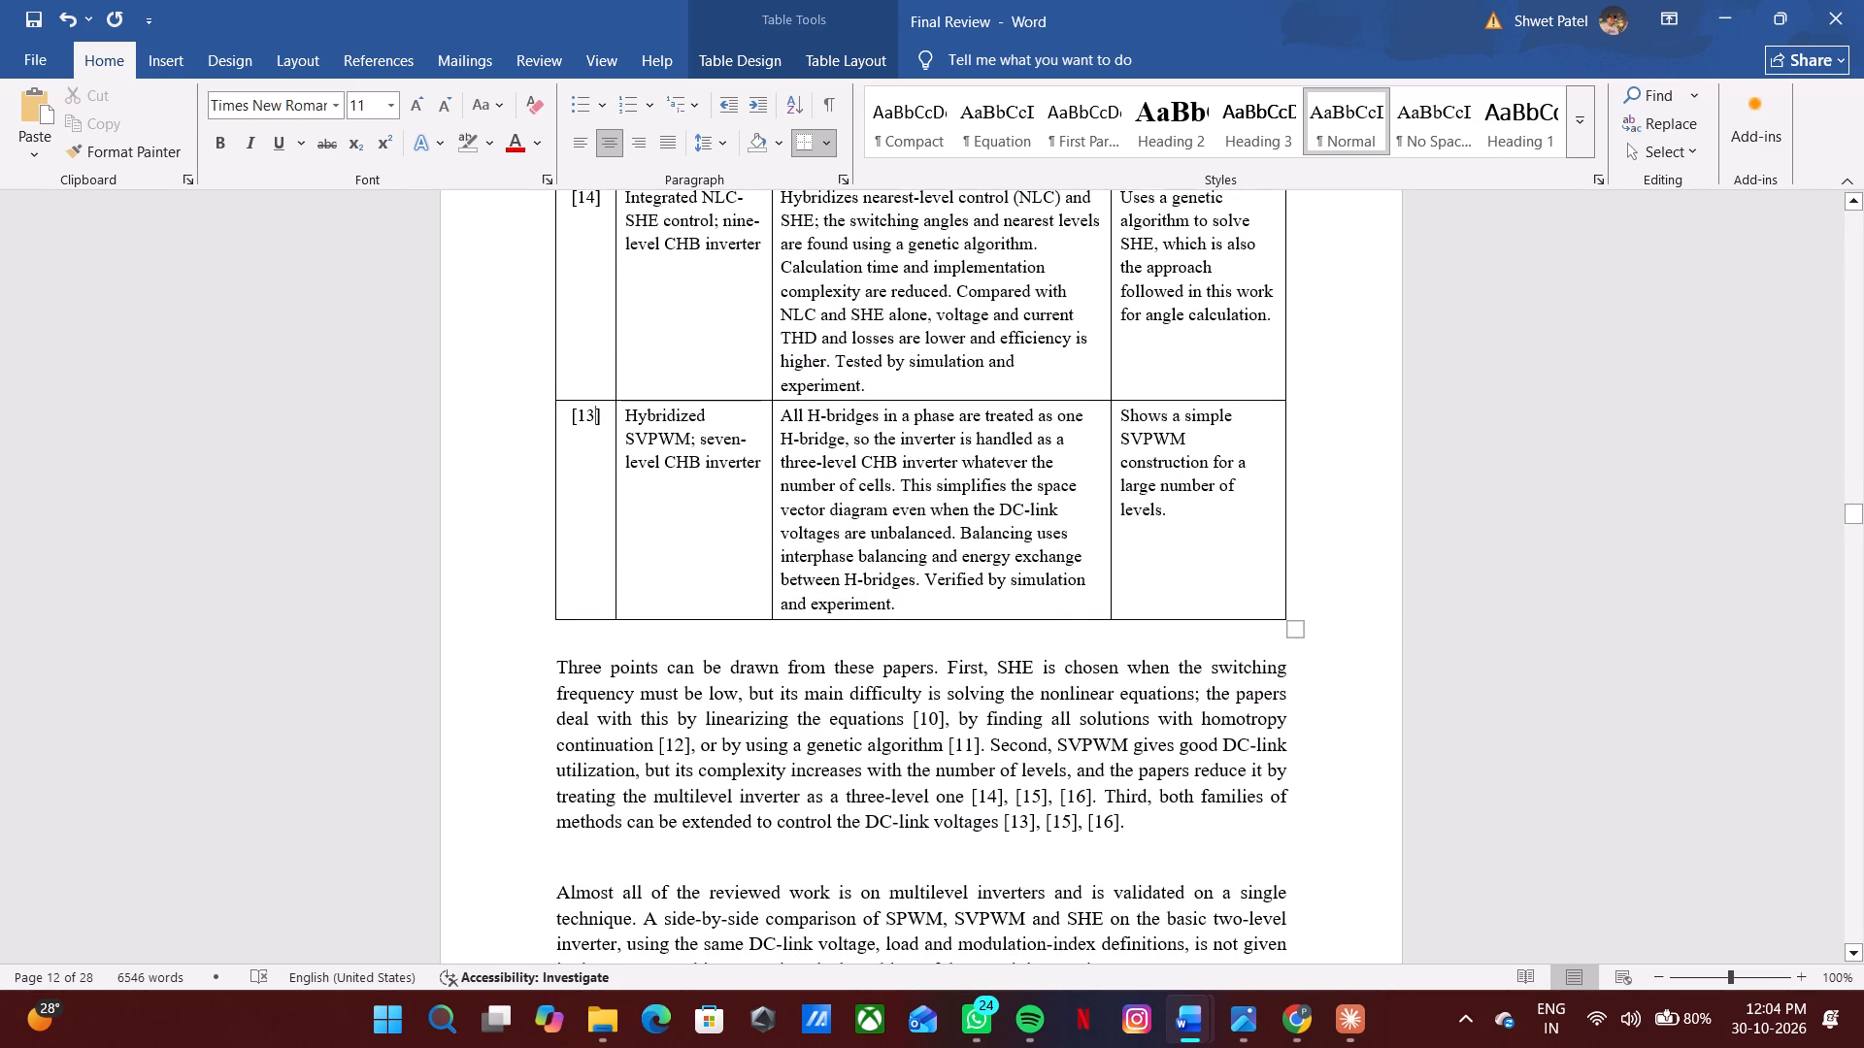
pyautogui.click(938, 716)
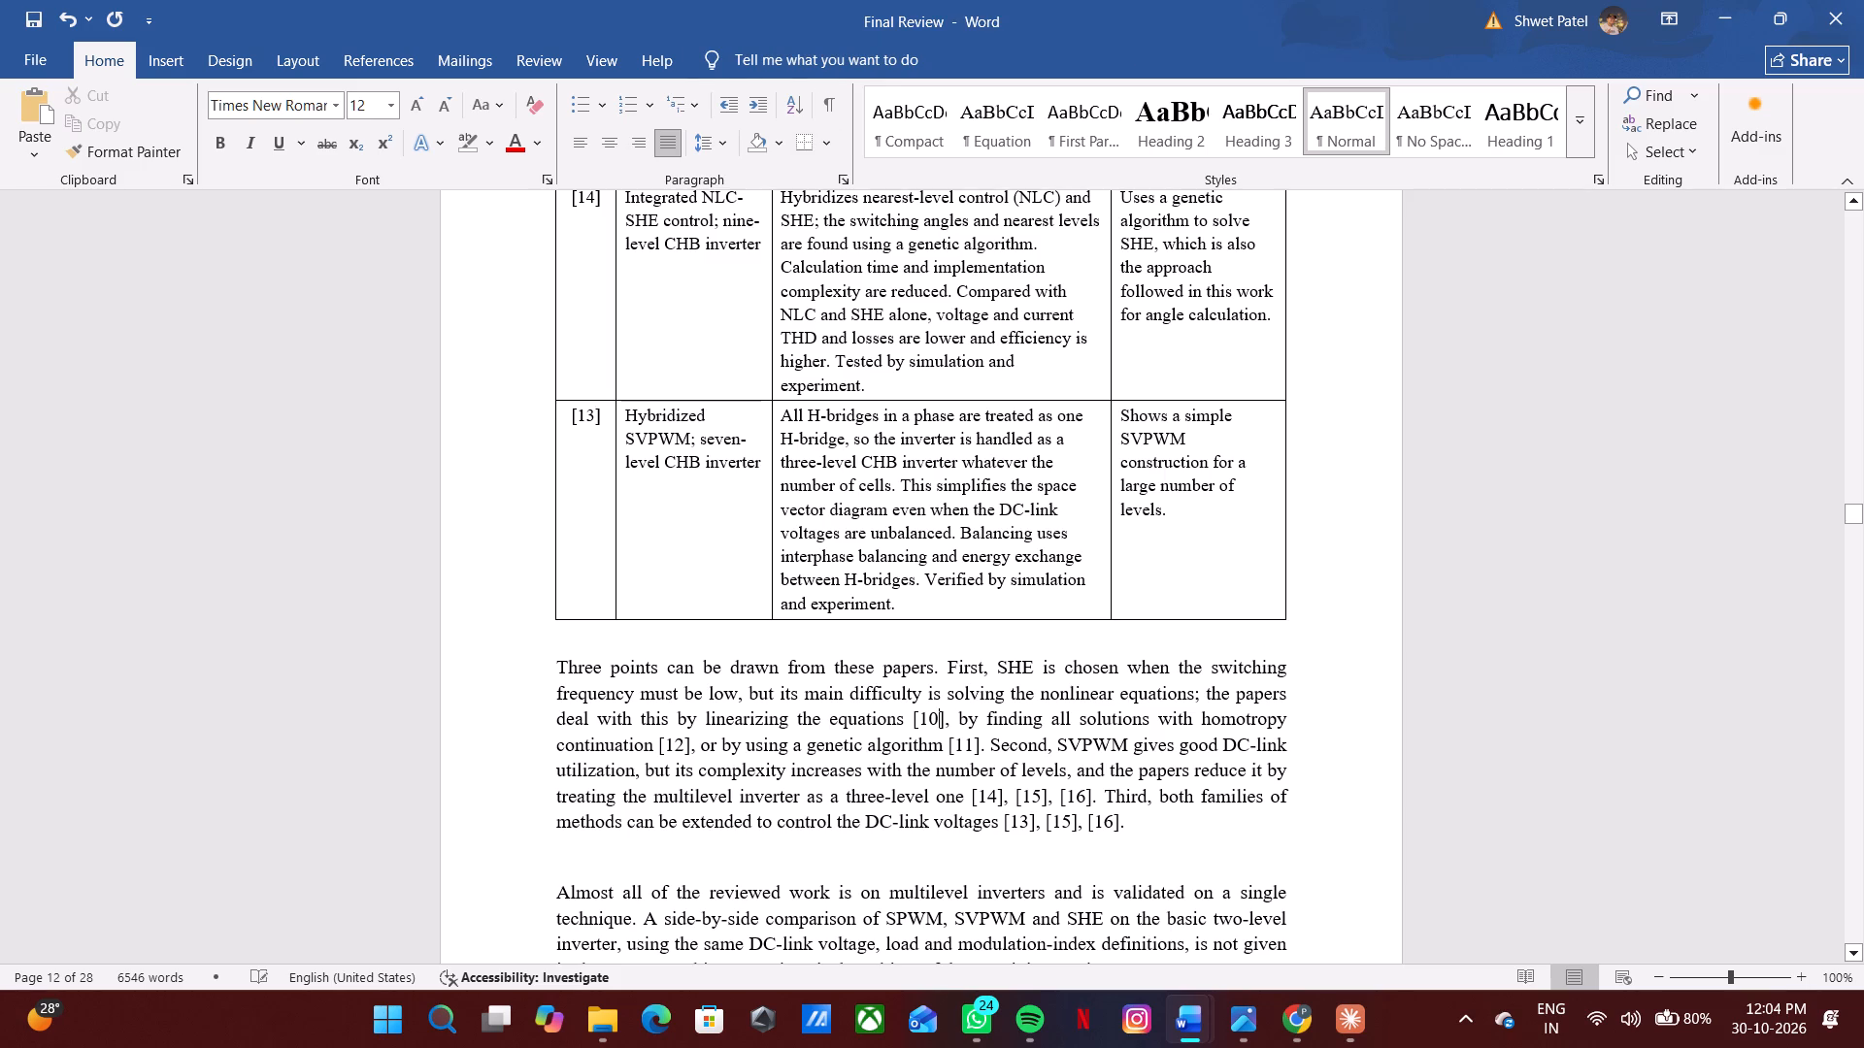
pyautogui.press('BackSpace')
pyautogui.press('BackSpace')
pyautogui.press('8')
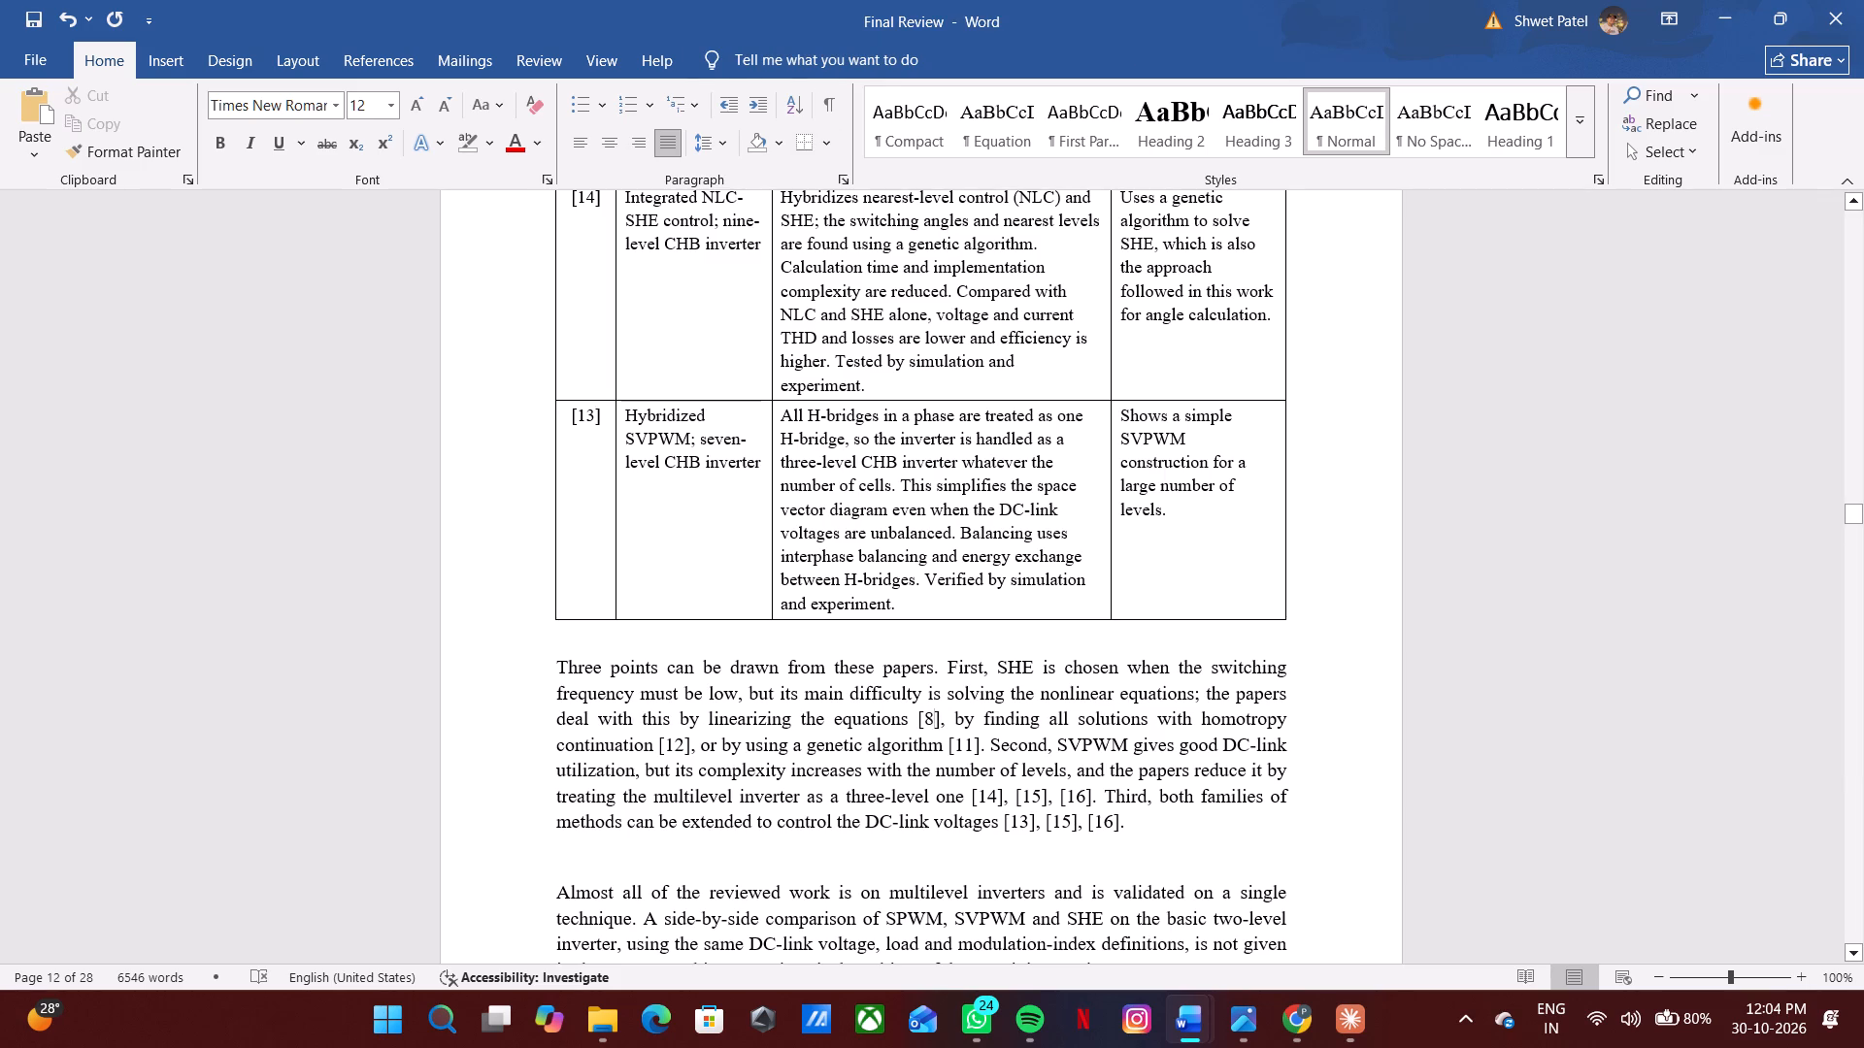
pyautogui.click(674, 743)
pyautogui.click(680, 744)
pyautogui.press('BackSpace')
pyautogui.press('0')
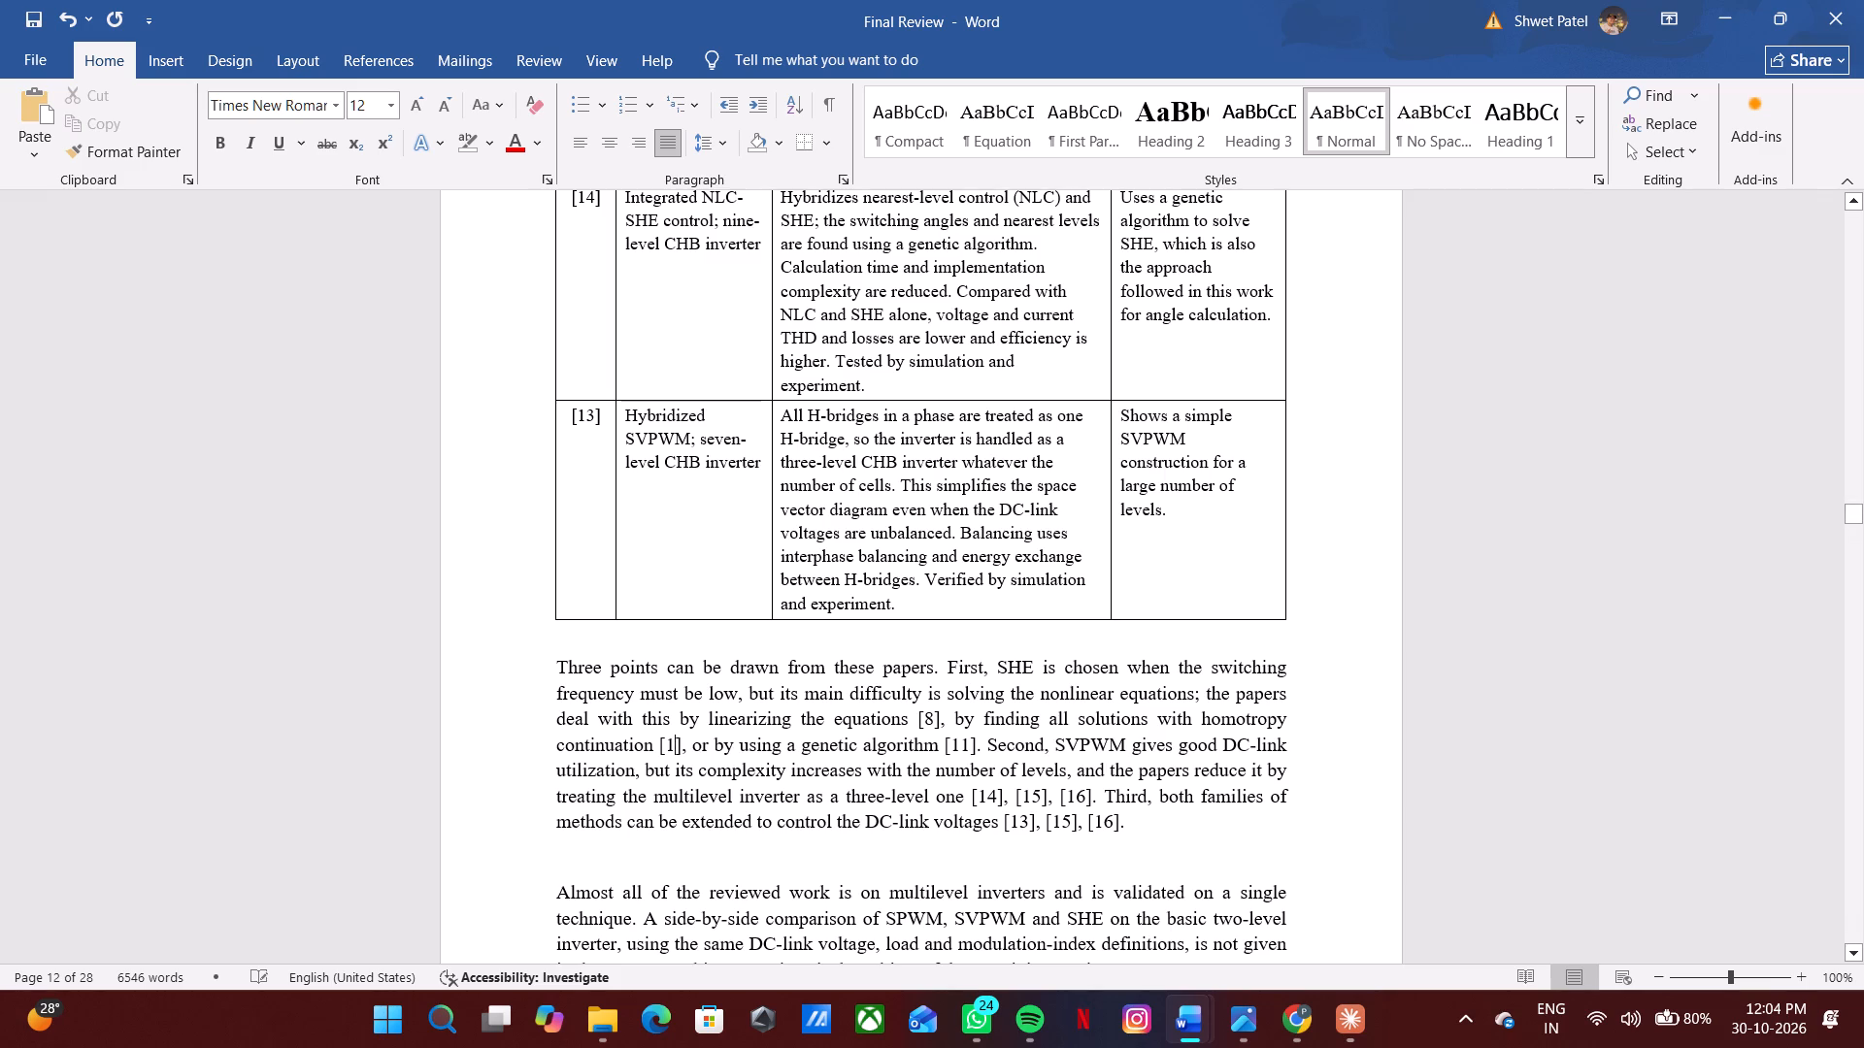
pyautogui.click(968, 741)
pyautogui.press('BackSpace')
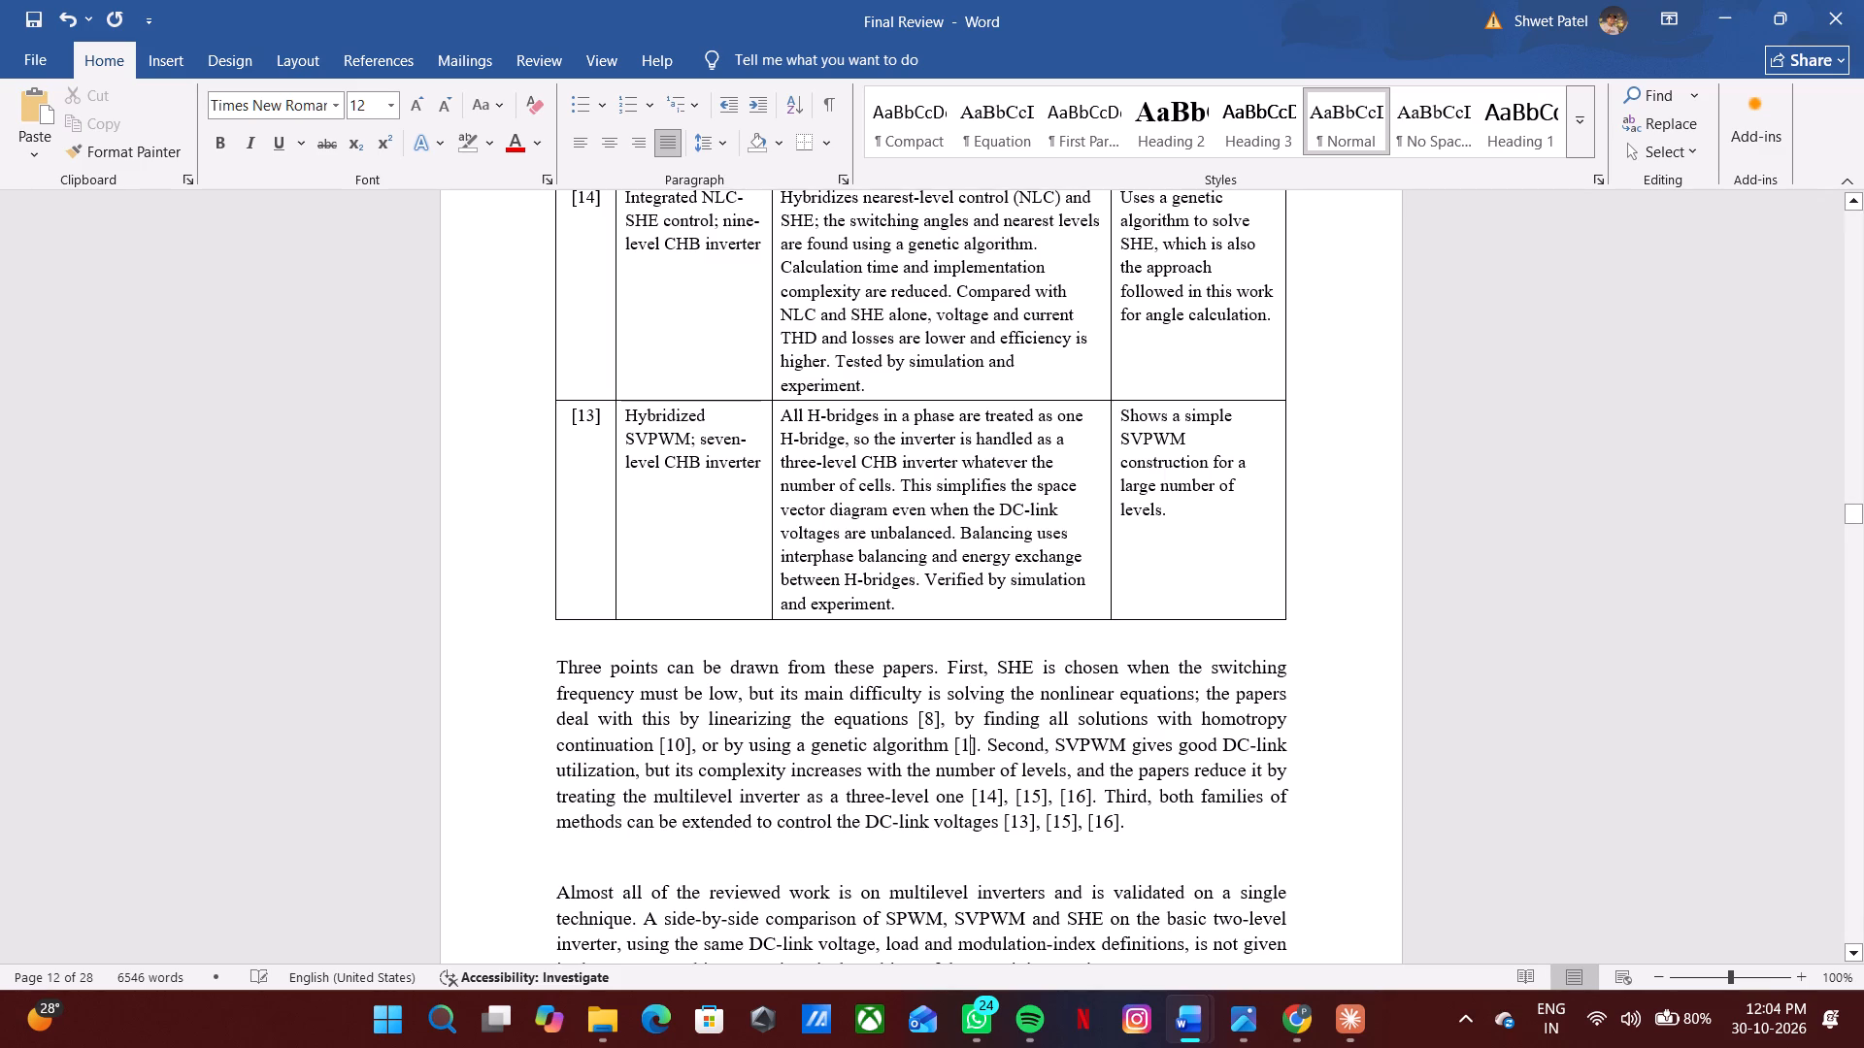
pyautogui.press('4')
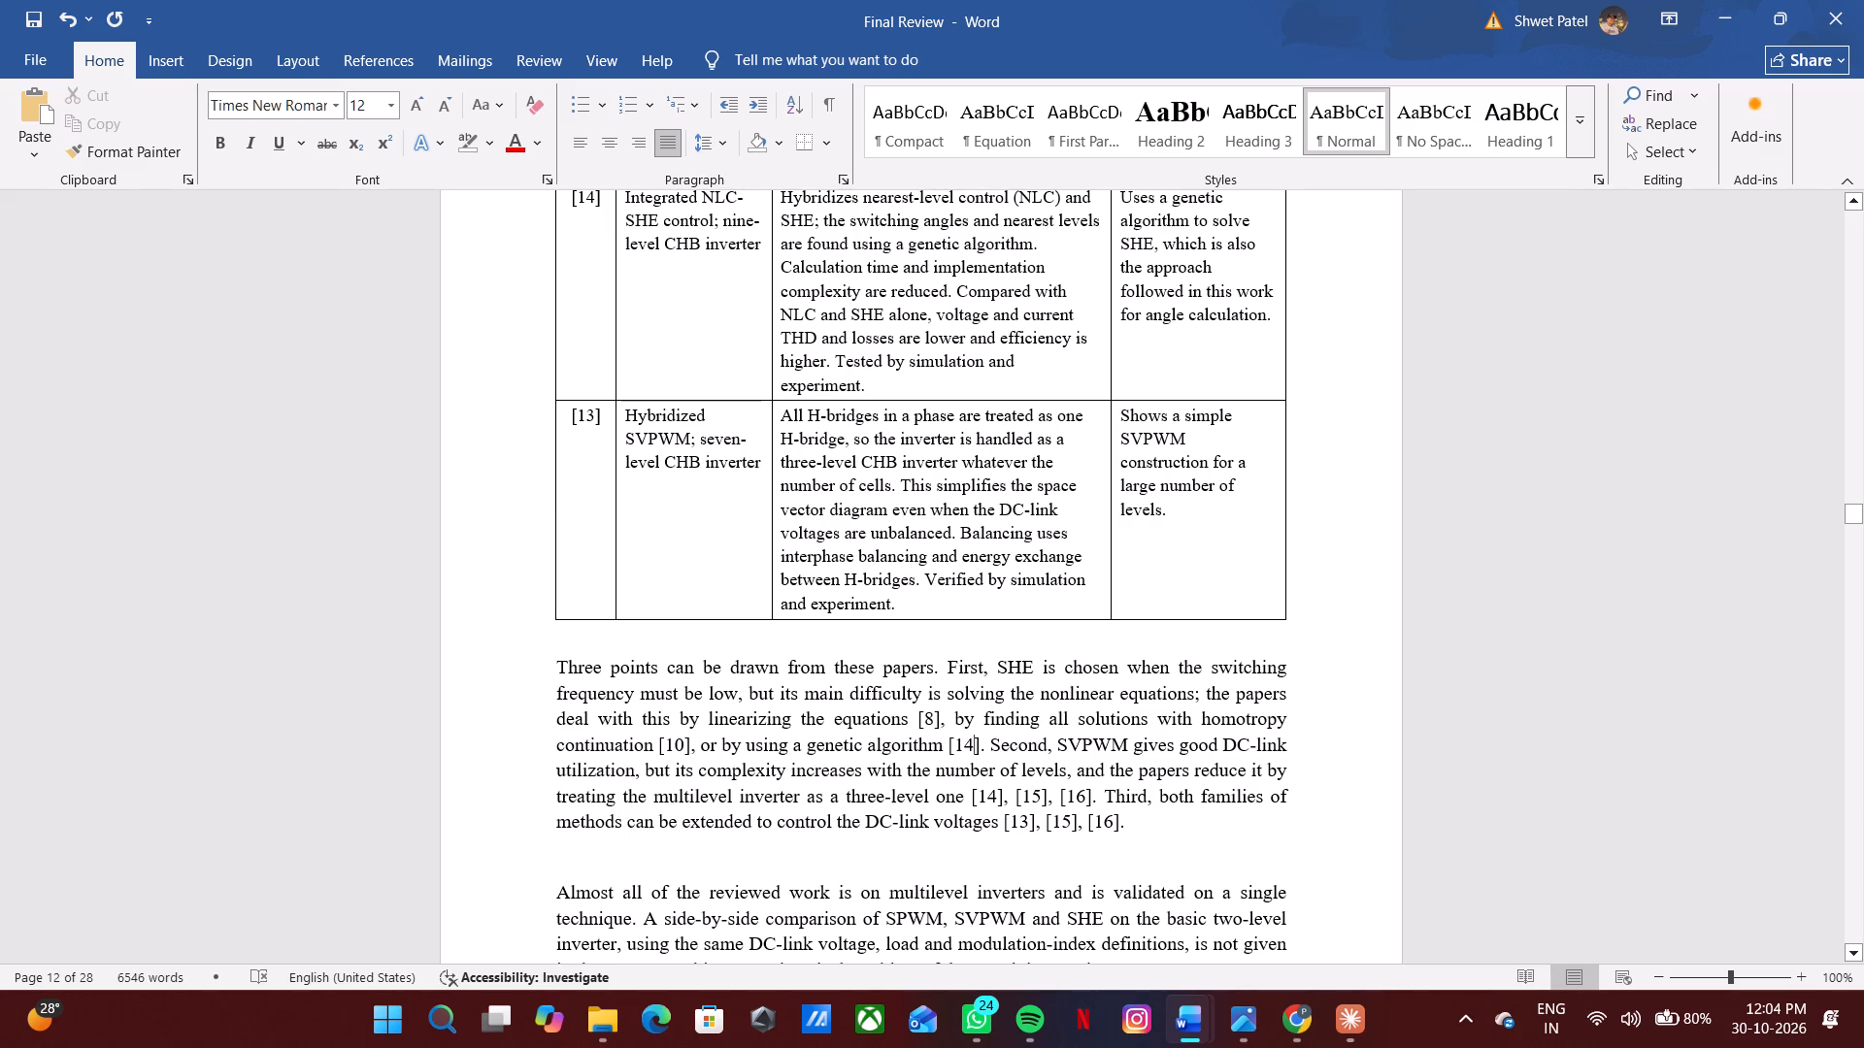
# In the second point on SVPWM complexity, change the first and last of the three citations to [11] and [13].
pyautogui.click(995, 794)
pyautogui.press('BackSpace')
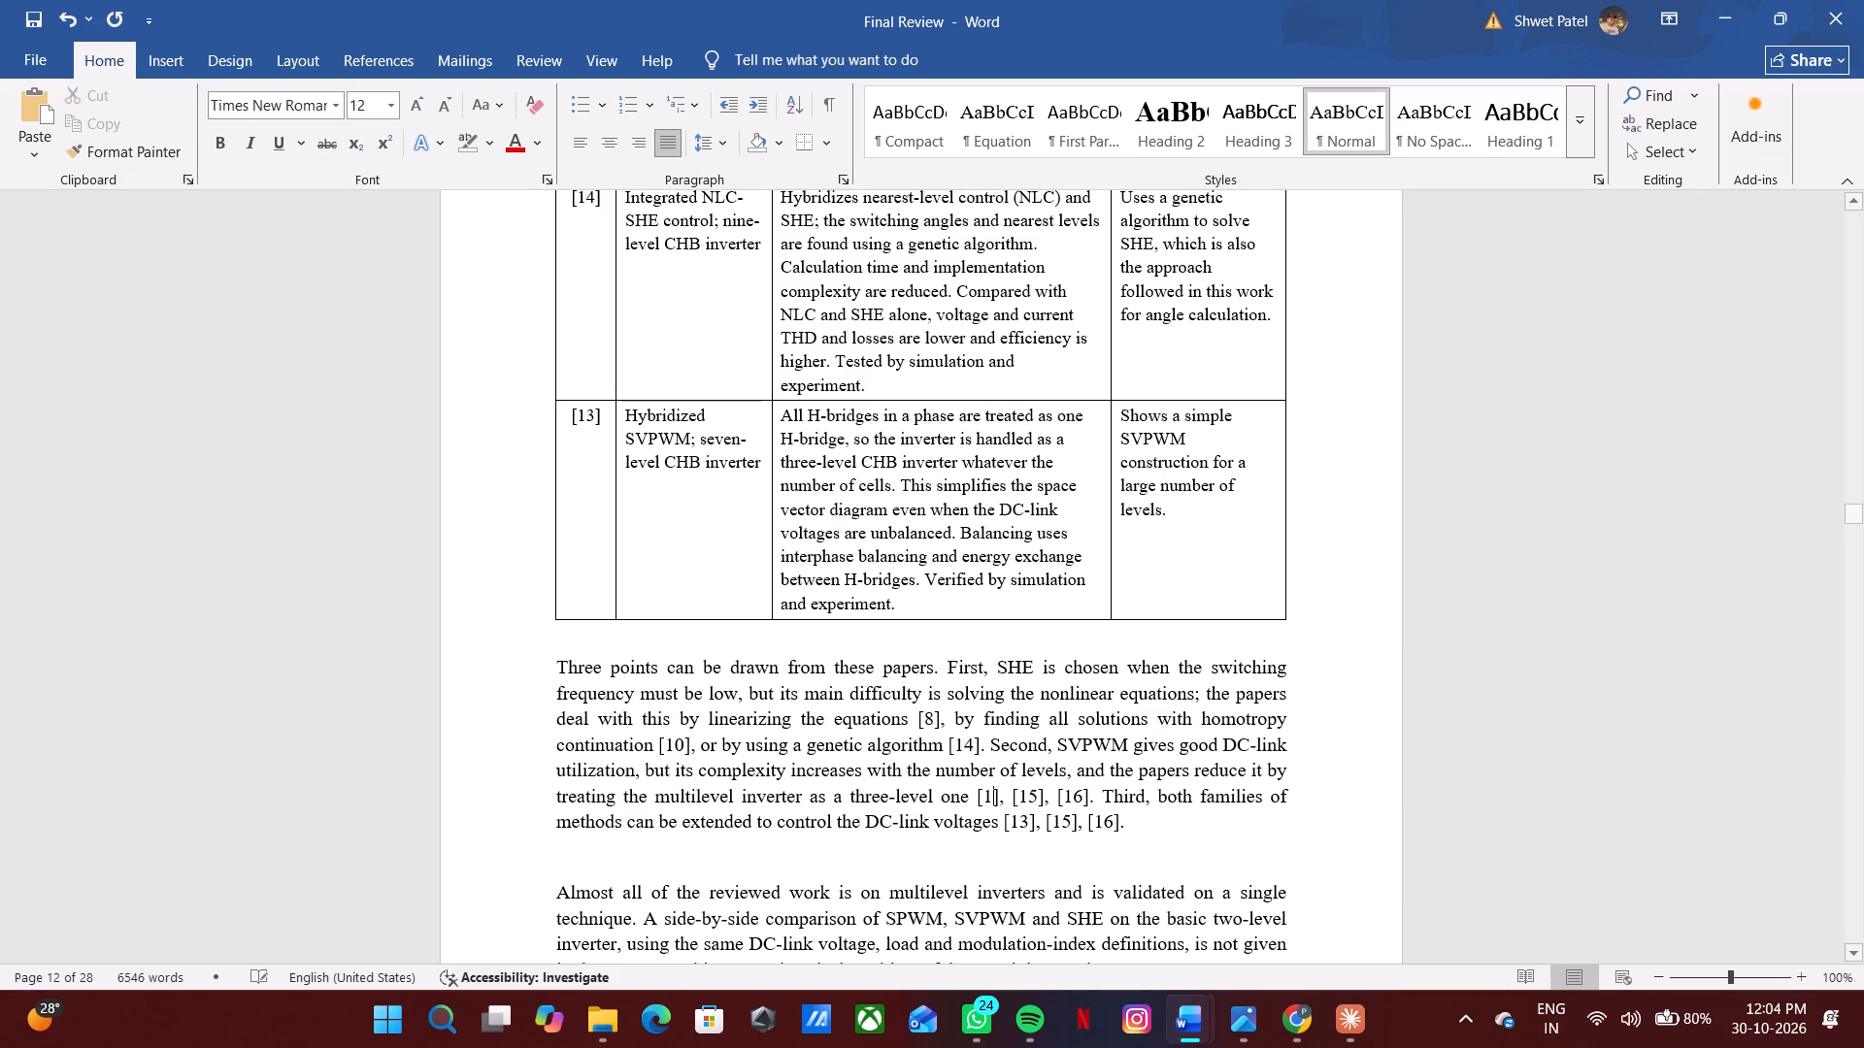
pyautogui.press('1')
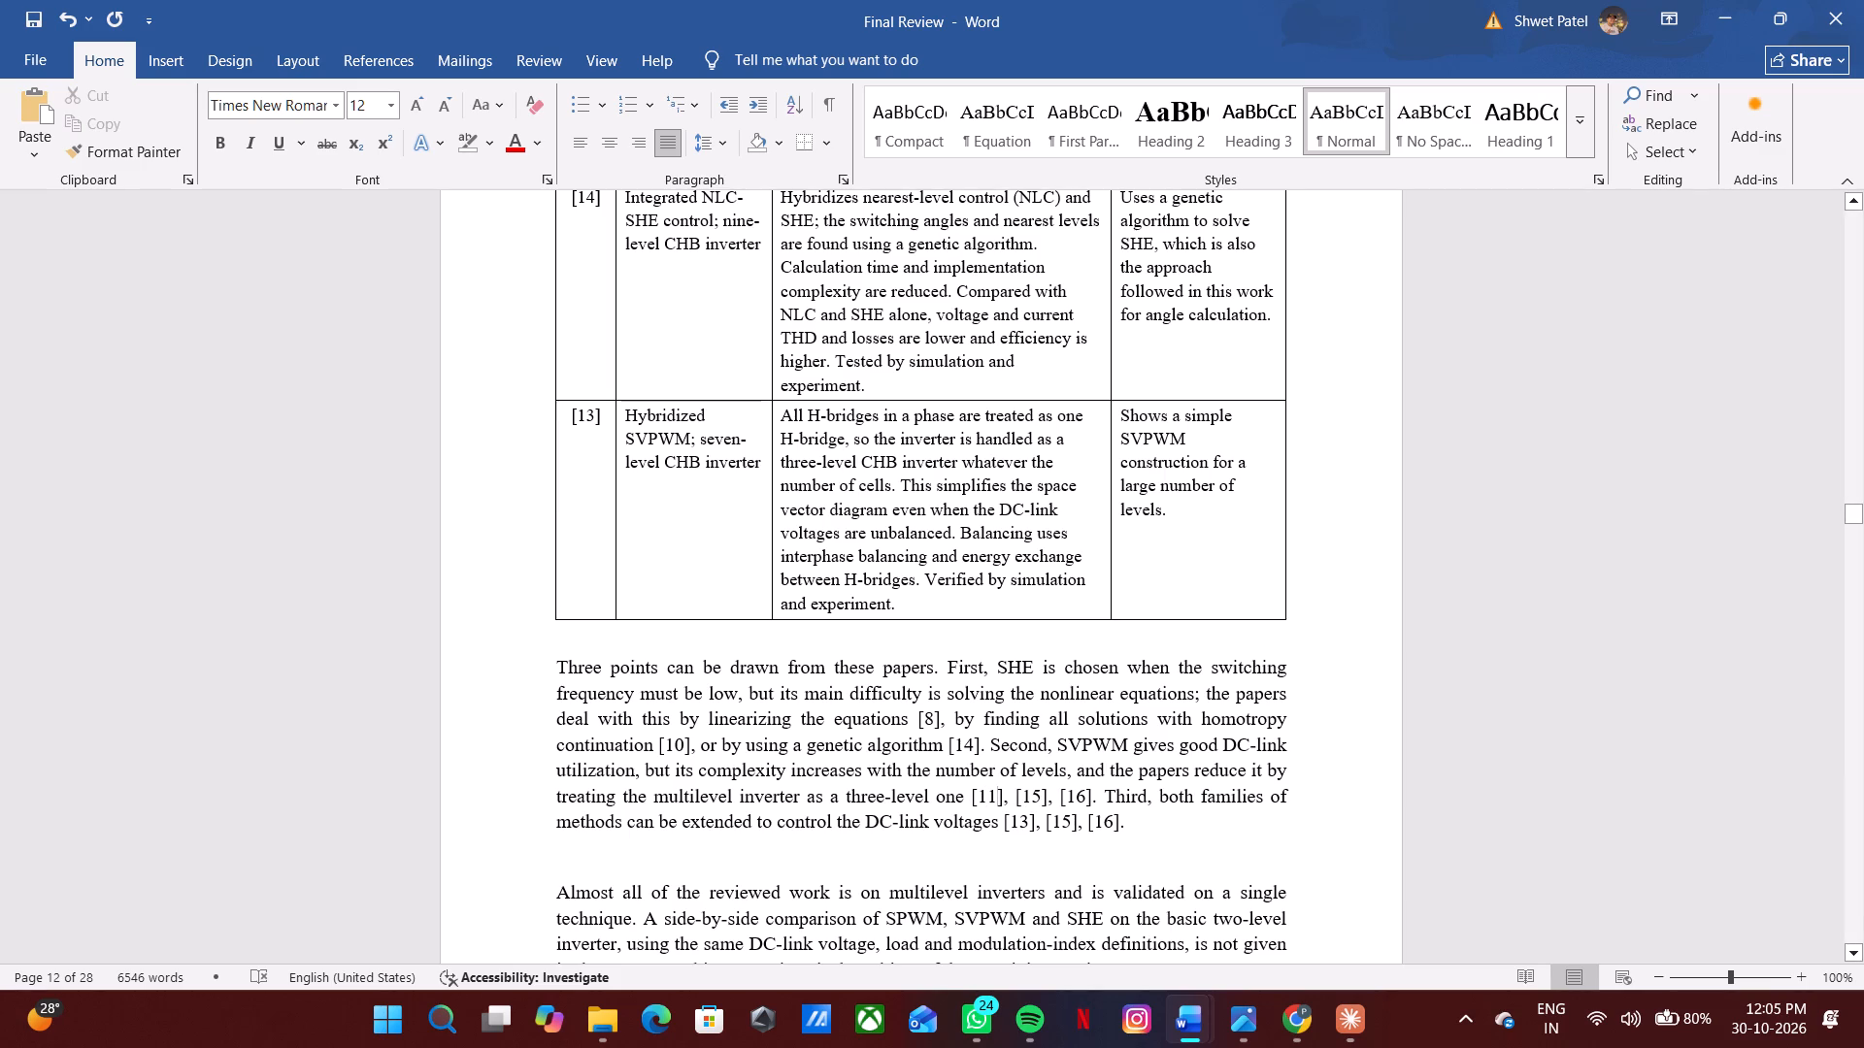
pyautogui.click(1079, 798)
pyautogui.click(1086, 800)
pyautogui.press('BackSpace')
pyautogui.press('3')
# Remove the middle citation [15] from the second point and write the remaining citations as the range "[11] - [13]".
pyautogui.click(1059, 800)
pyautogui.press('BackSpace')
pyautogui.press('BackSpace')
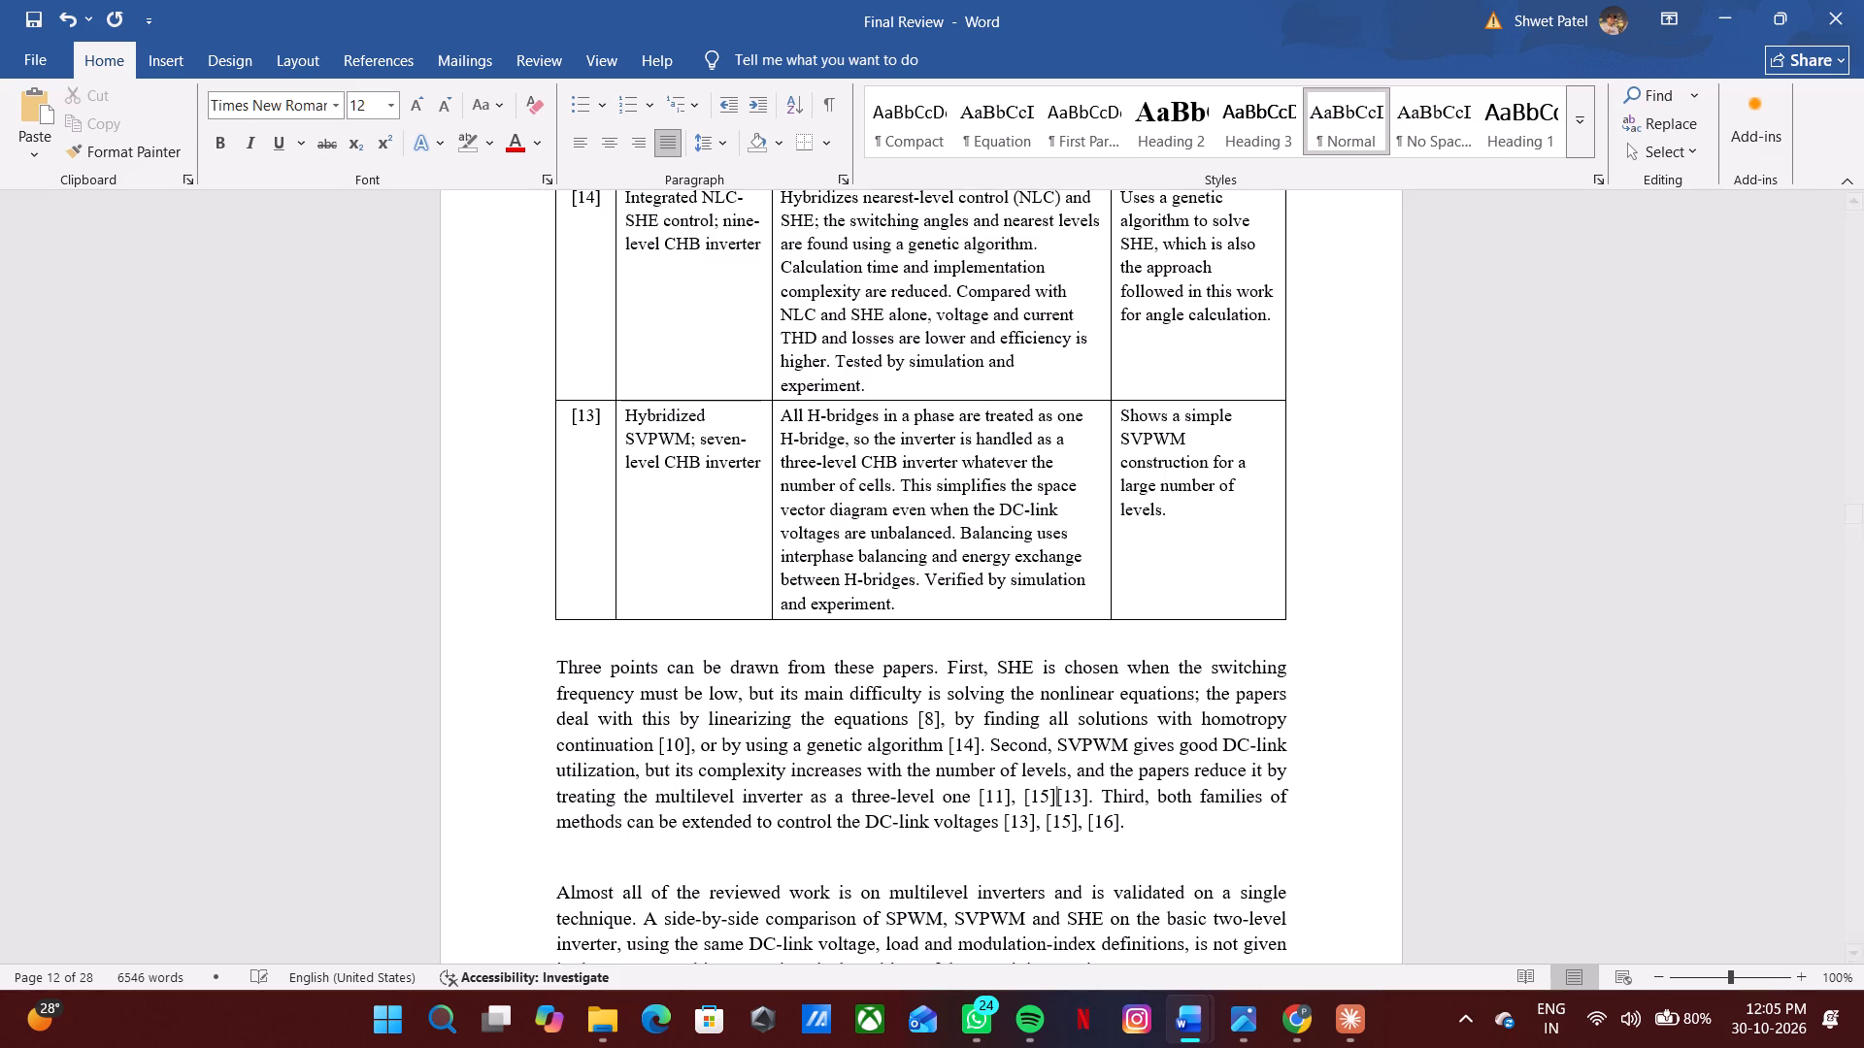
pyautogui.press('BackSpace')
pyautogui.press('BackSpace')
pyautogui.press('BackSpace')
pyautogui.press('BackSpace')
pyautogui.press('BackSpace')
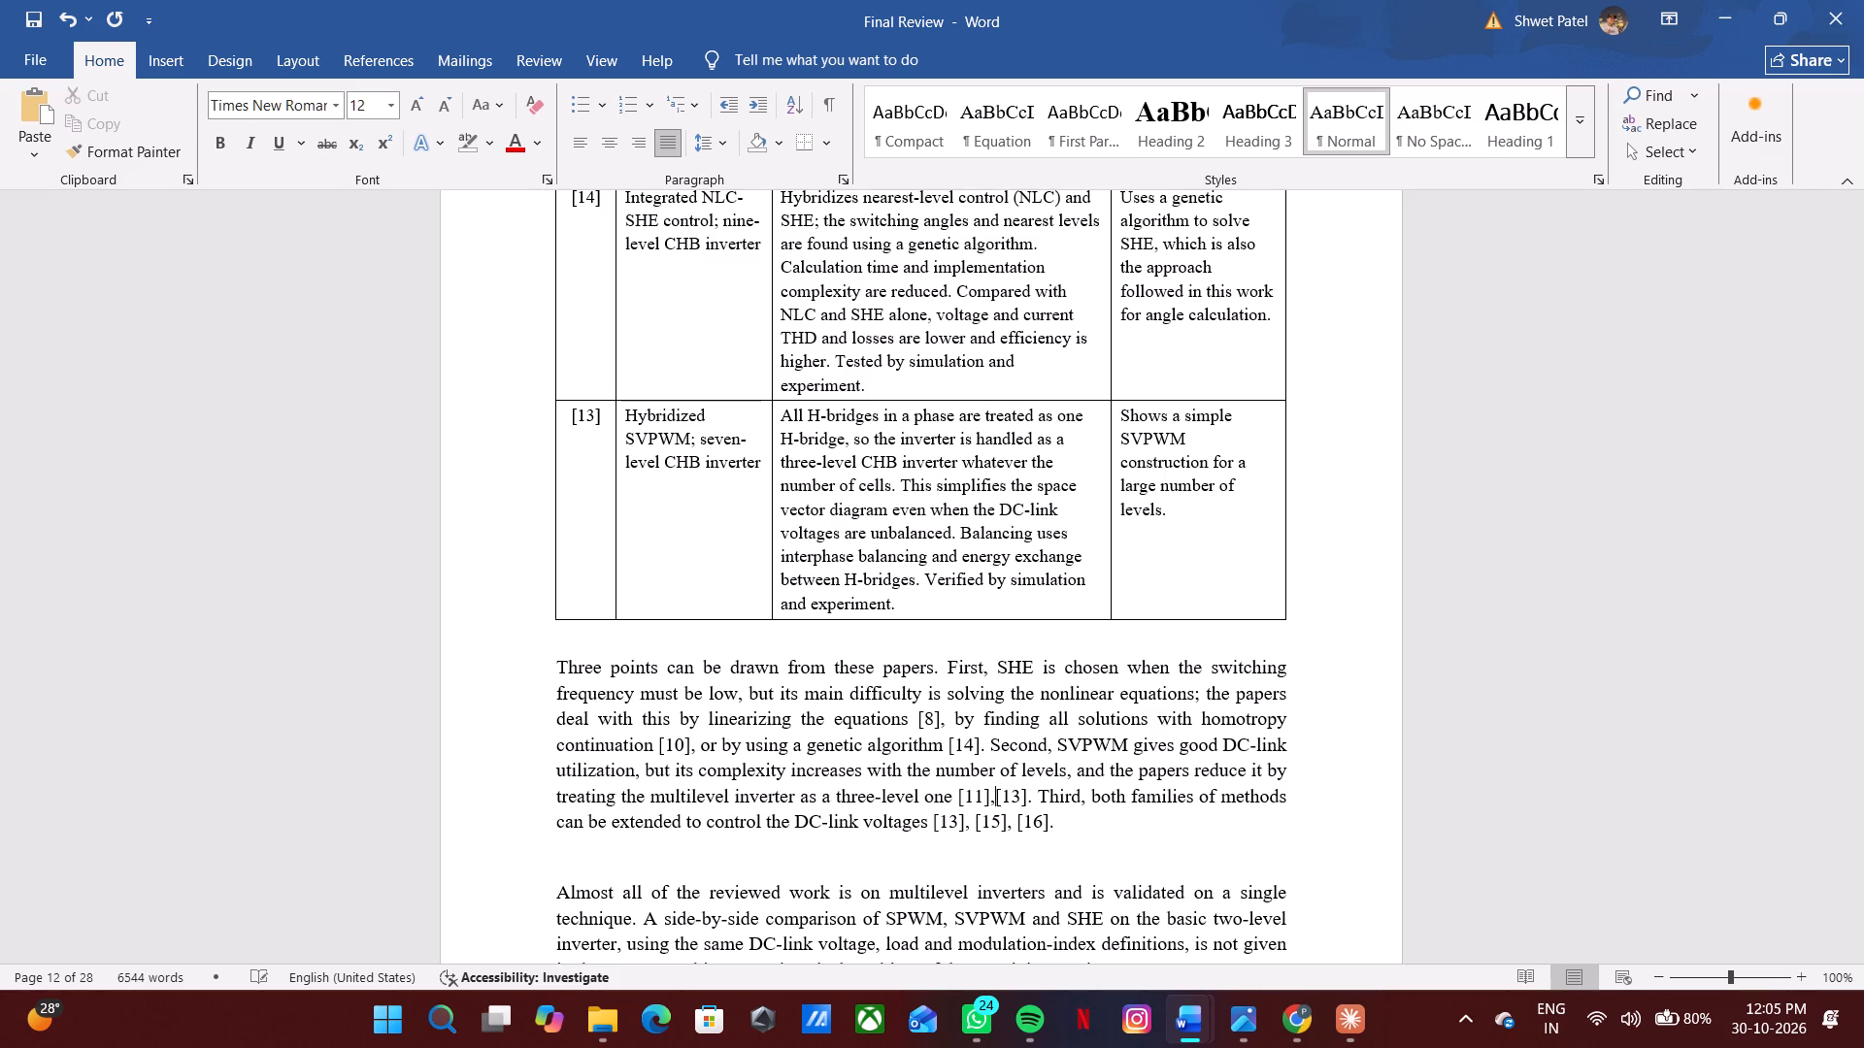
pyautogui.press('BackSpace')
pyautogui.press('-')
pyautogui.press('space')
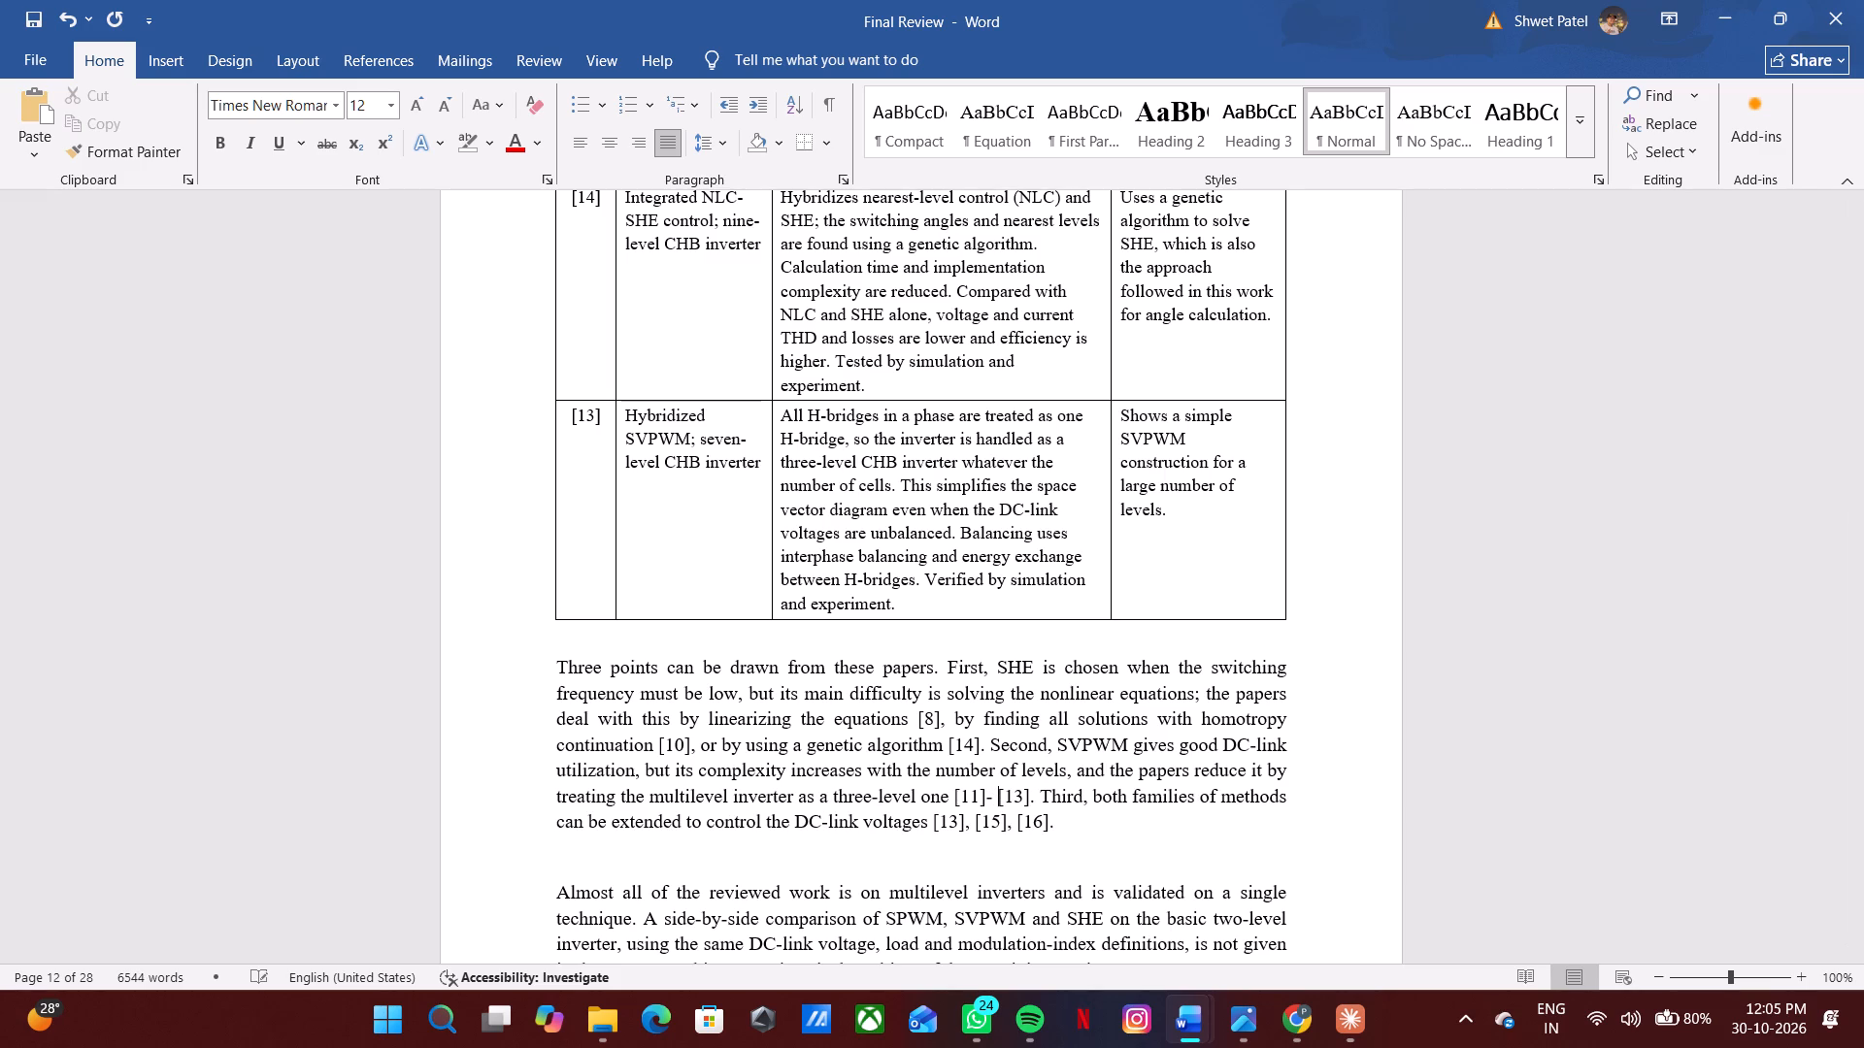
pyautogui.press('Left')
pyautogui.press('Left')
pyautogui.press('space')
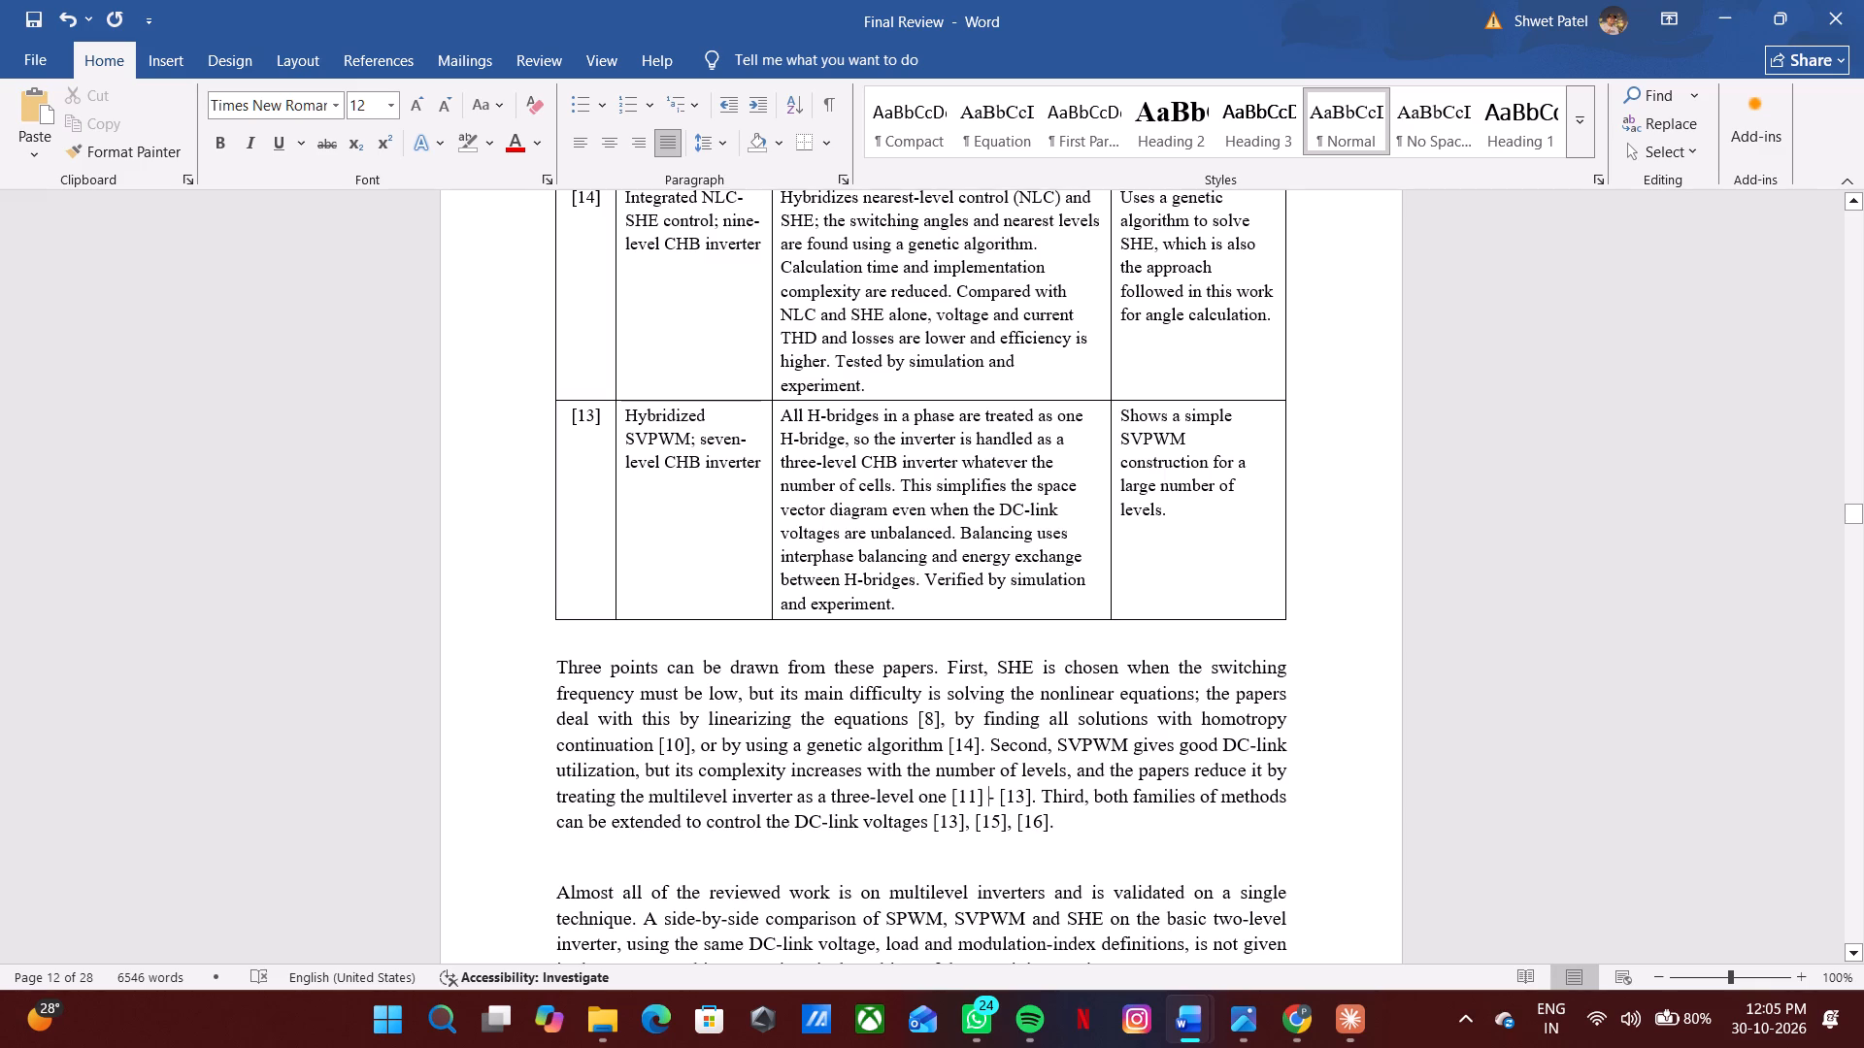
# Renumber the three citations in the third point, on controlling the DC-link voltages, to [9], [11] and [13].
pyautogui.scroll(-1, 1065, 784)
pyautogui.click(949, 761)
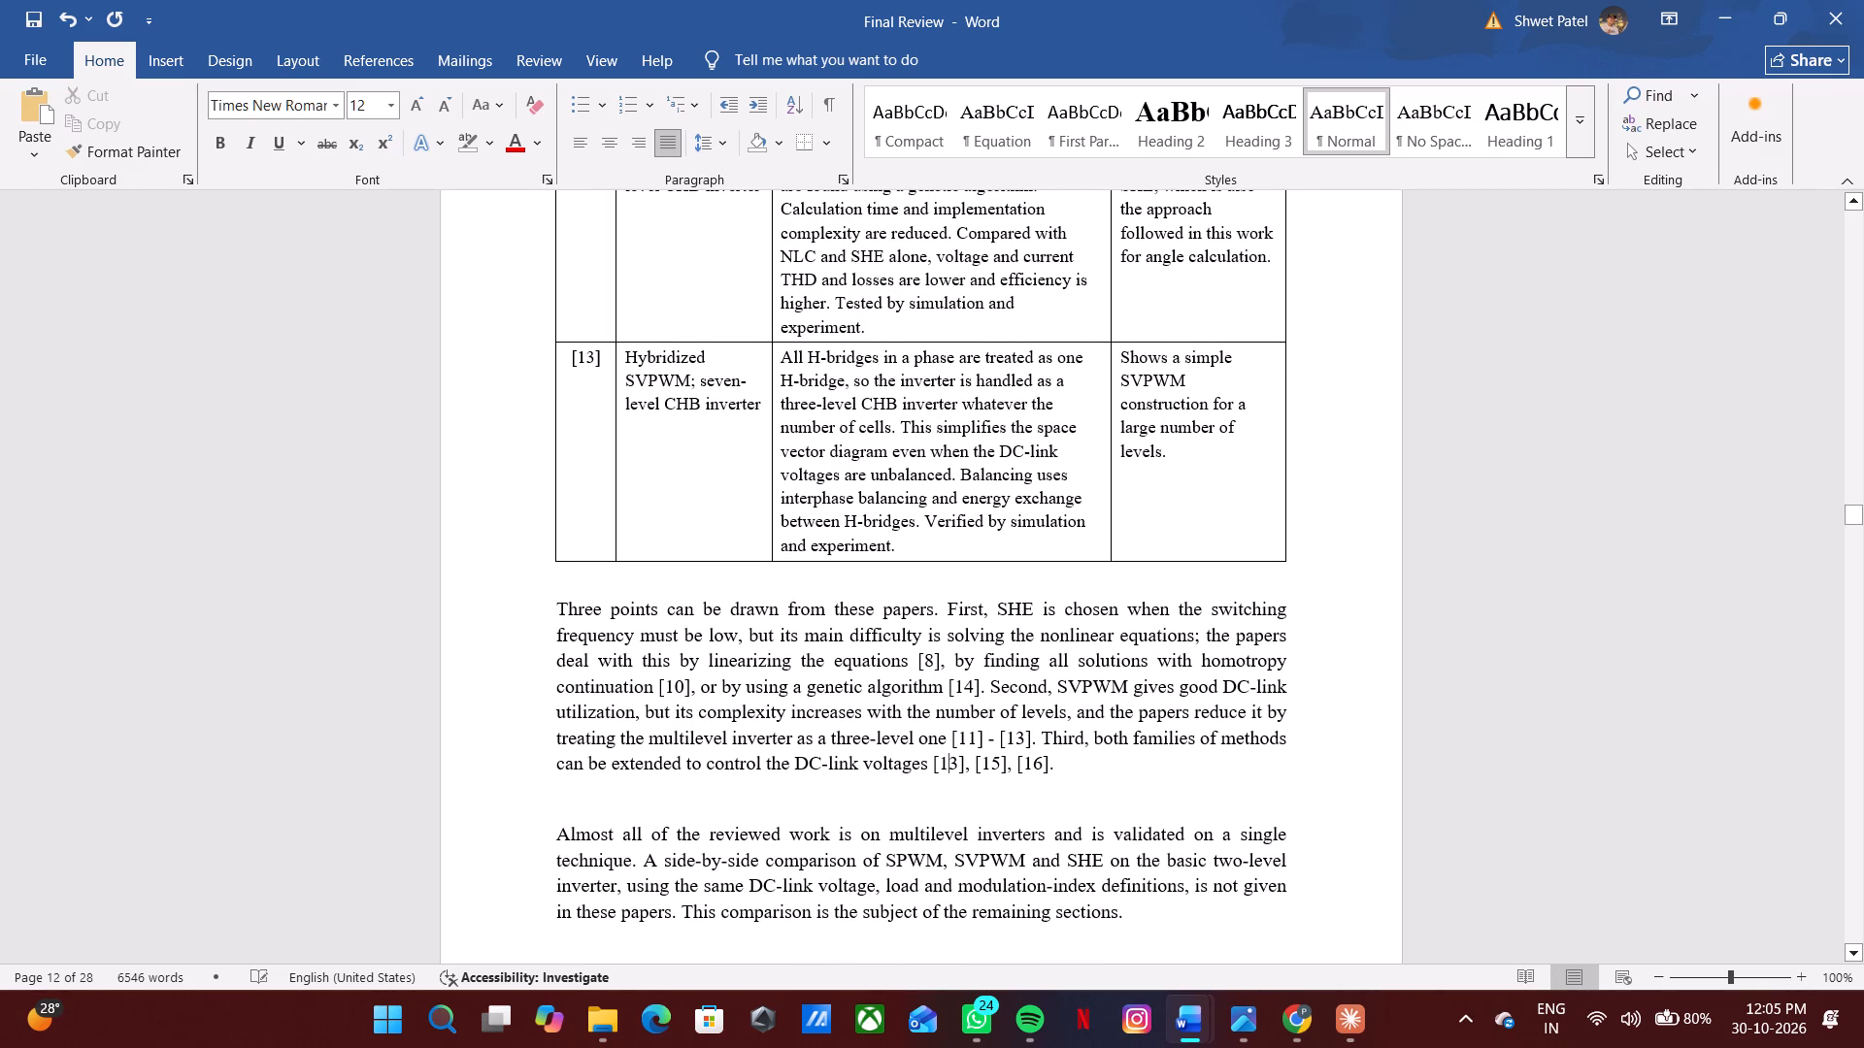
pyautogui.press('Right')
pyautogui.press('BackSpace')
pyautogui.press('BackSpace')
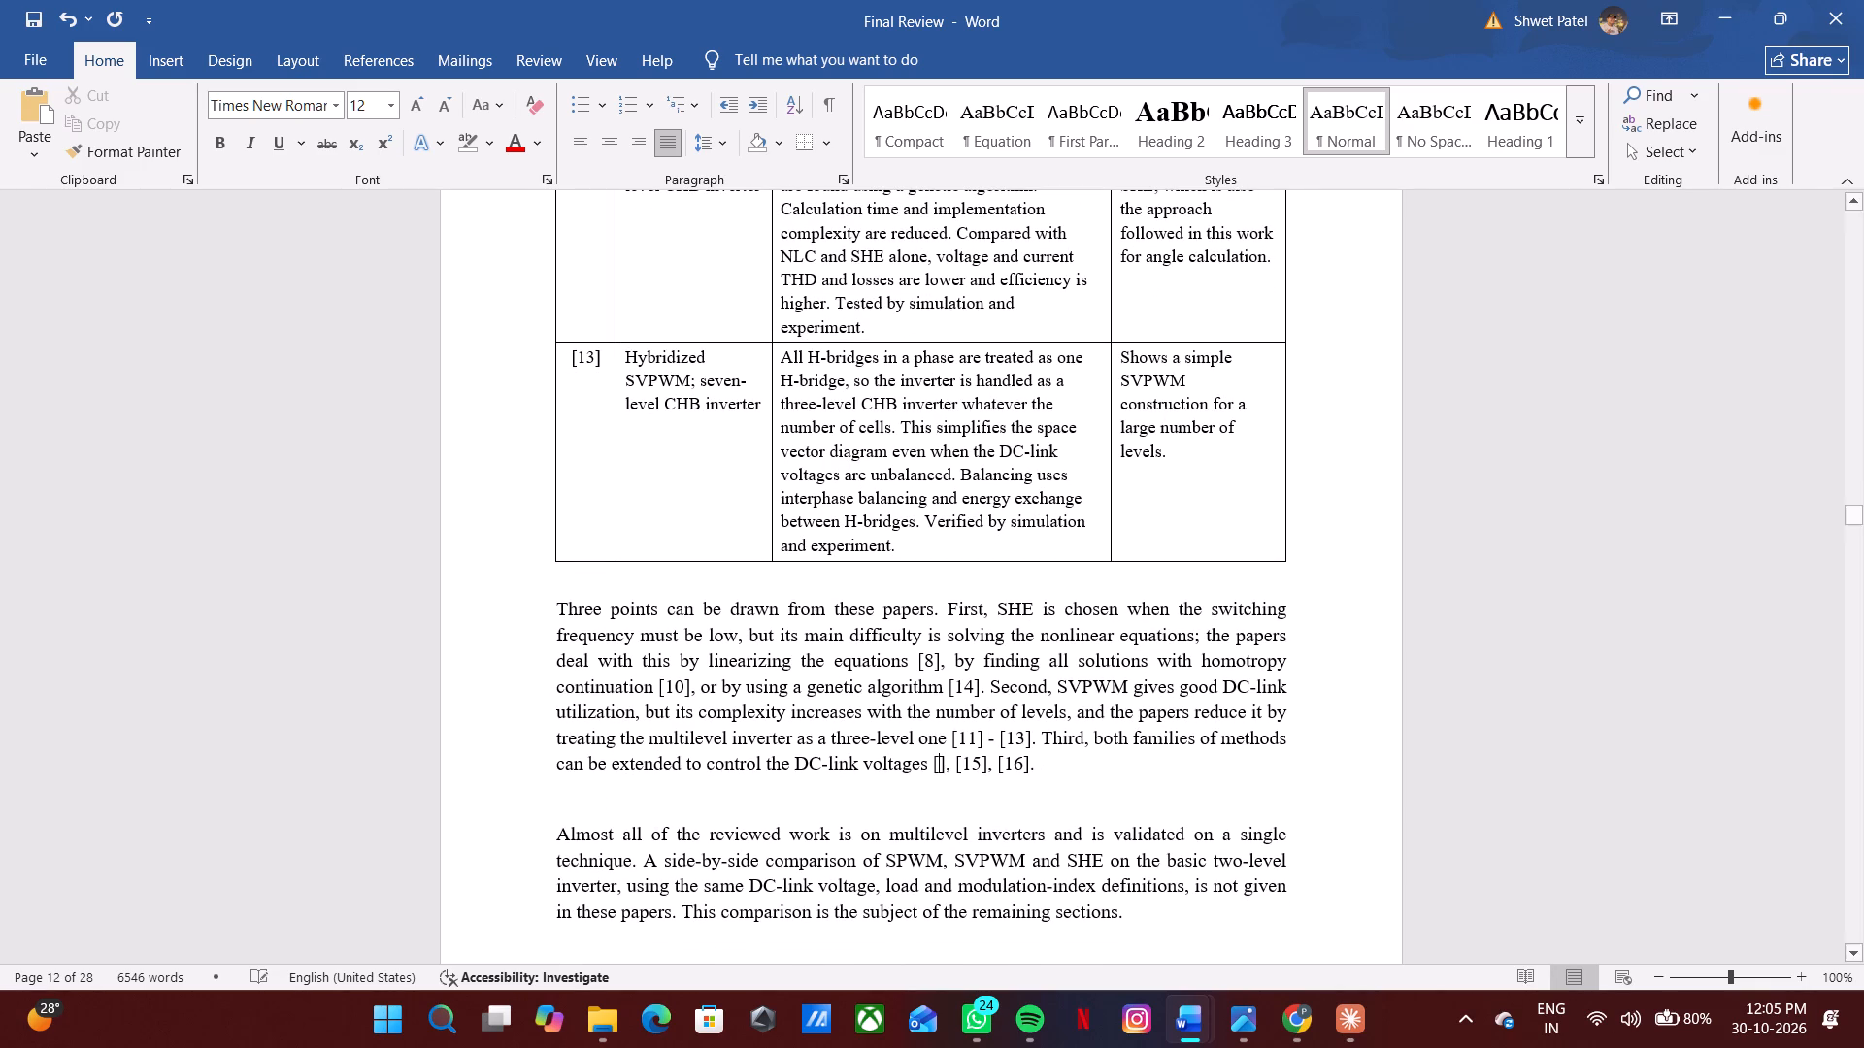
pyautogui.press('9')
pyautogui.click(990, 764)
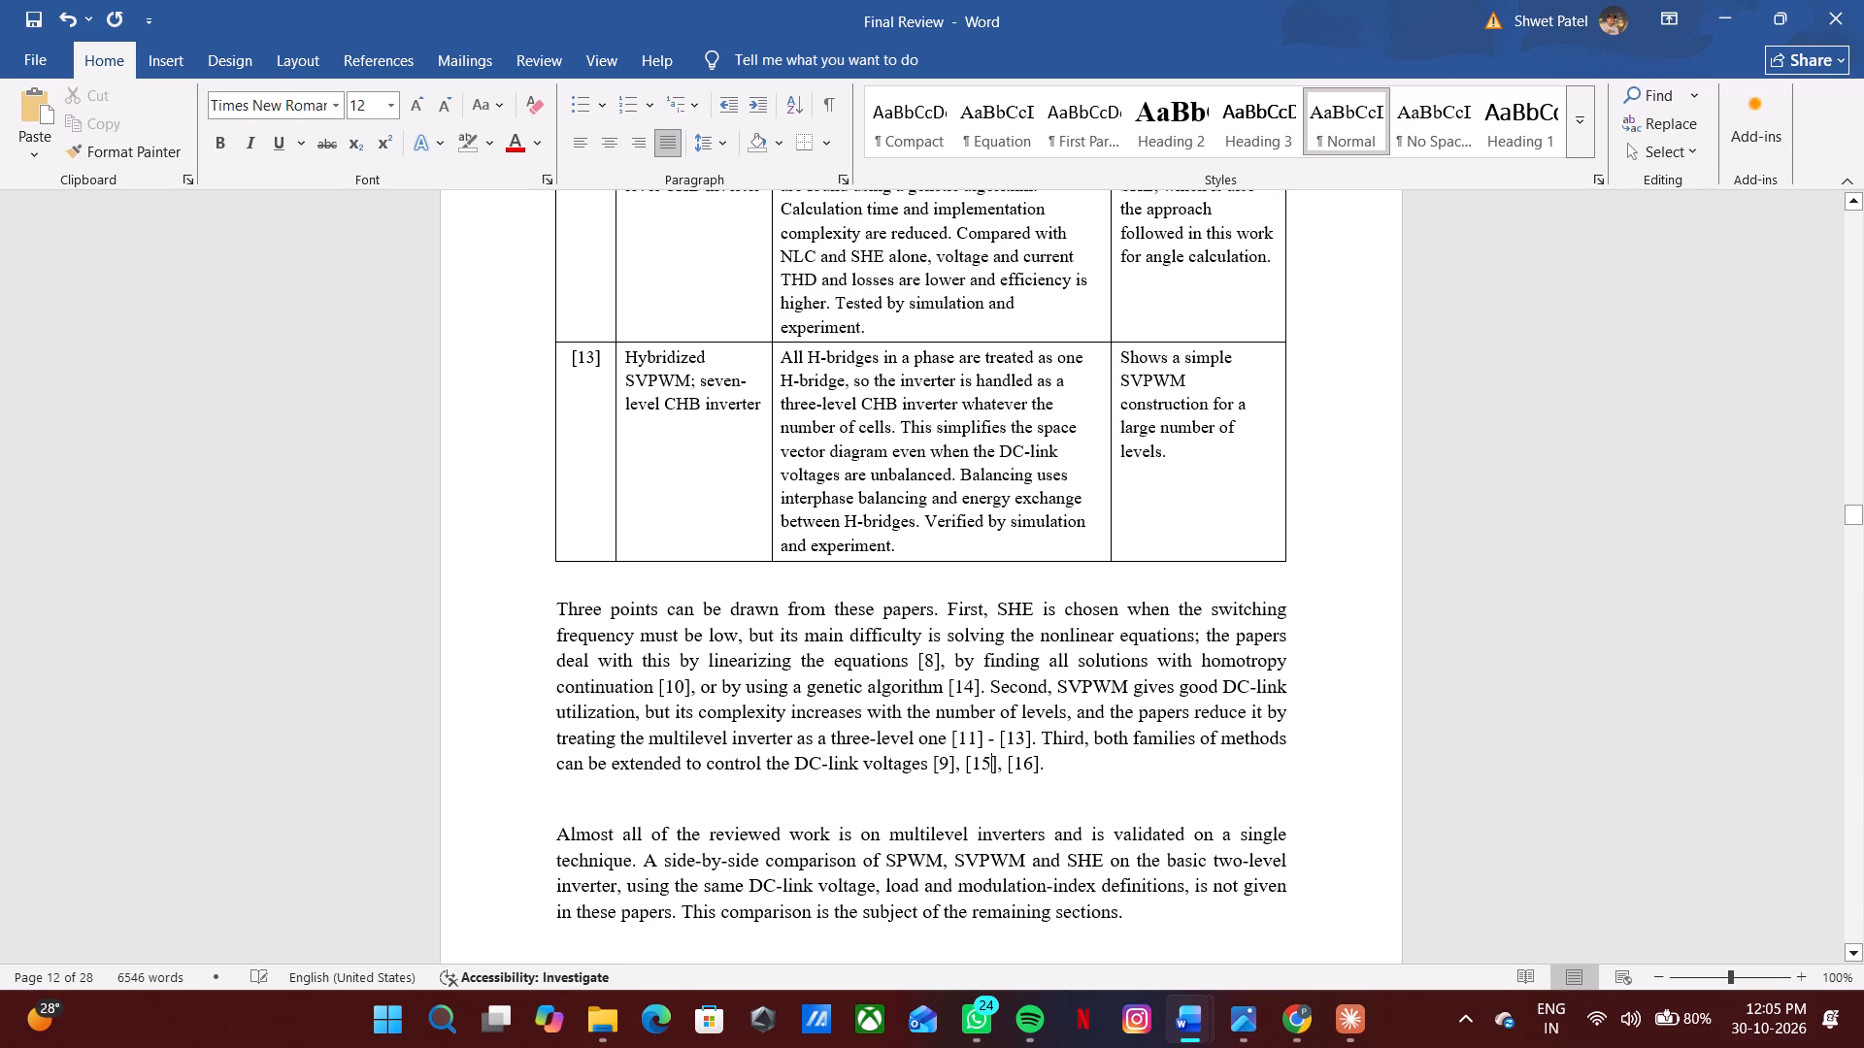
pyautogui.press('BackSpace')
pyautogui.press('1')
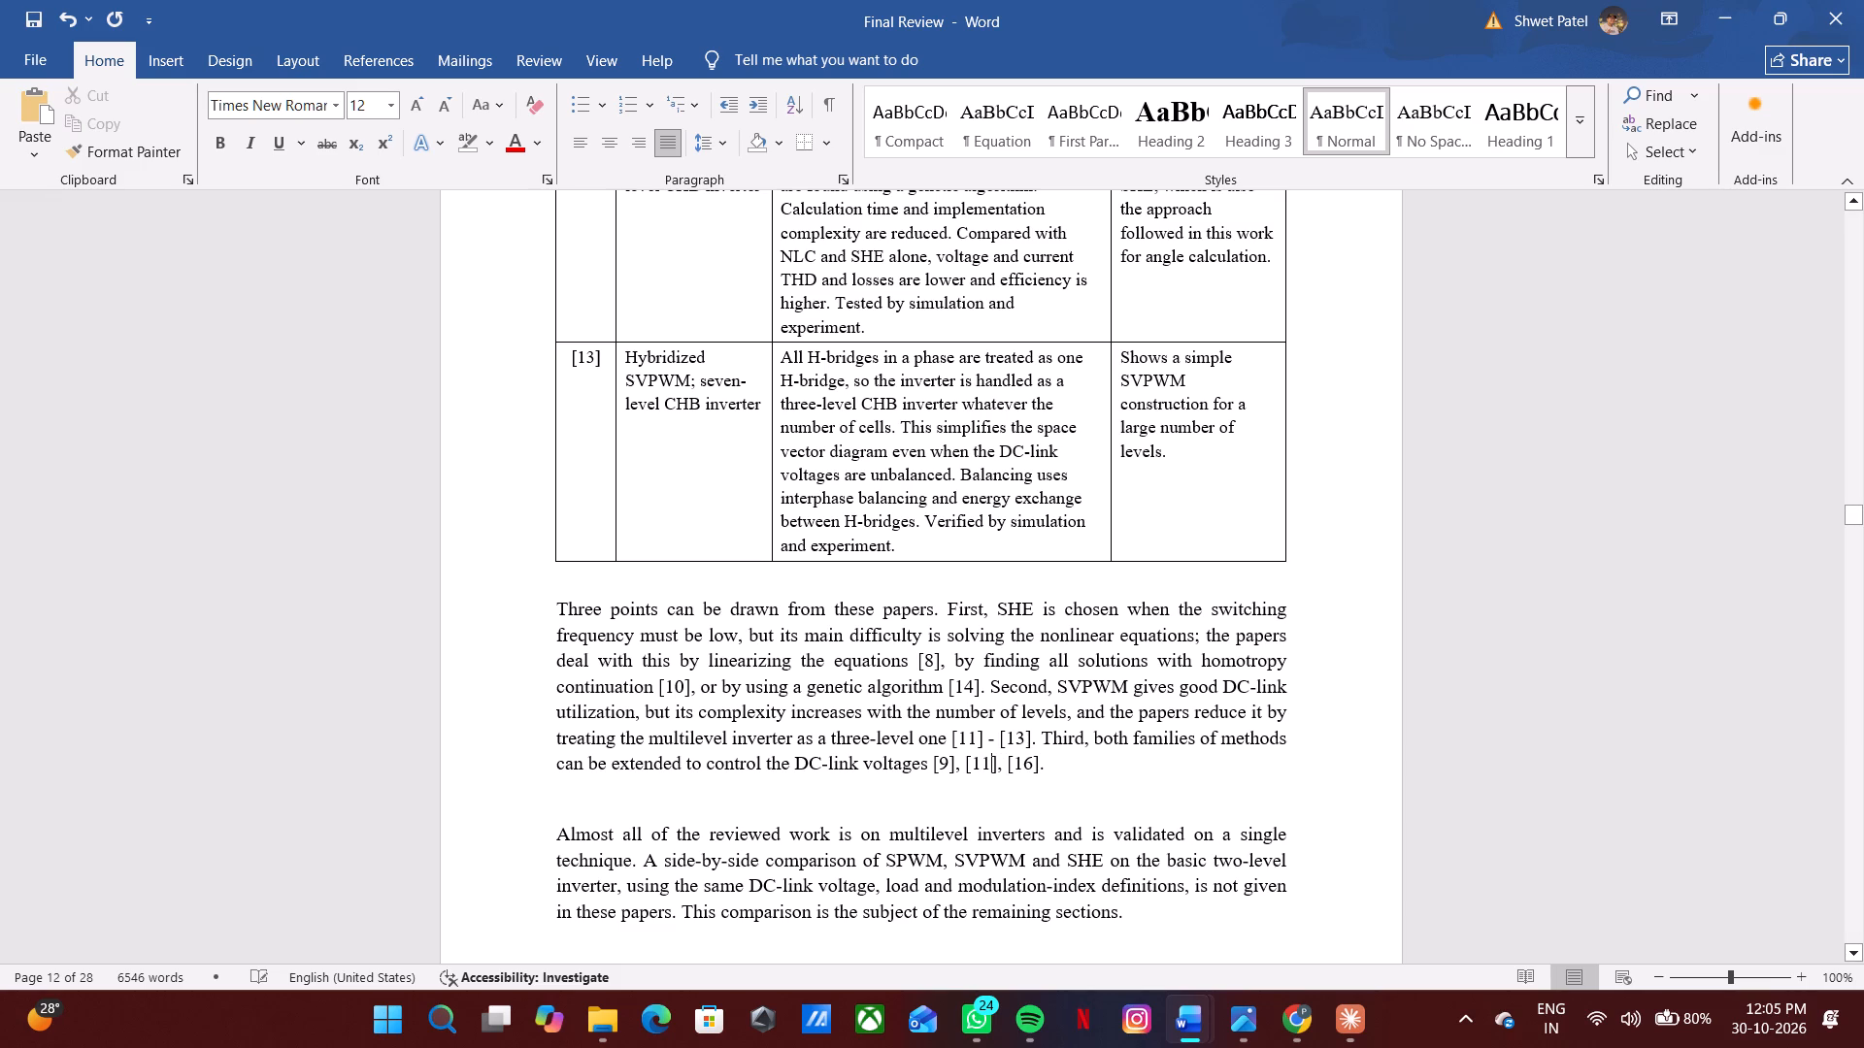
pyautogui.click(1034, 767)
pyautogui.press('BackSpace')
pyautogui.press('3')
# In section 3.1, change the citation for SPWM as the standard carrier-based technique to [15].
pyautogui.scroll(-1, 1184, 795)
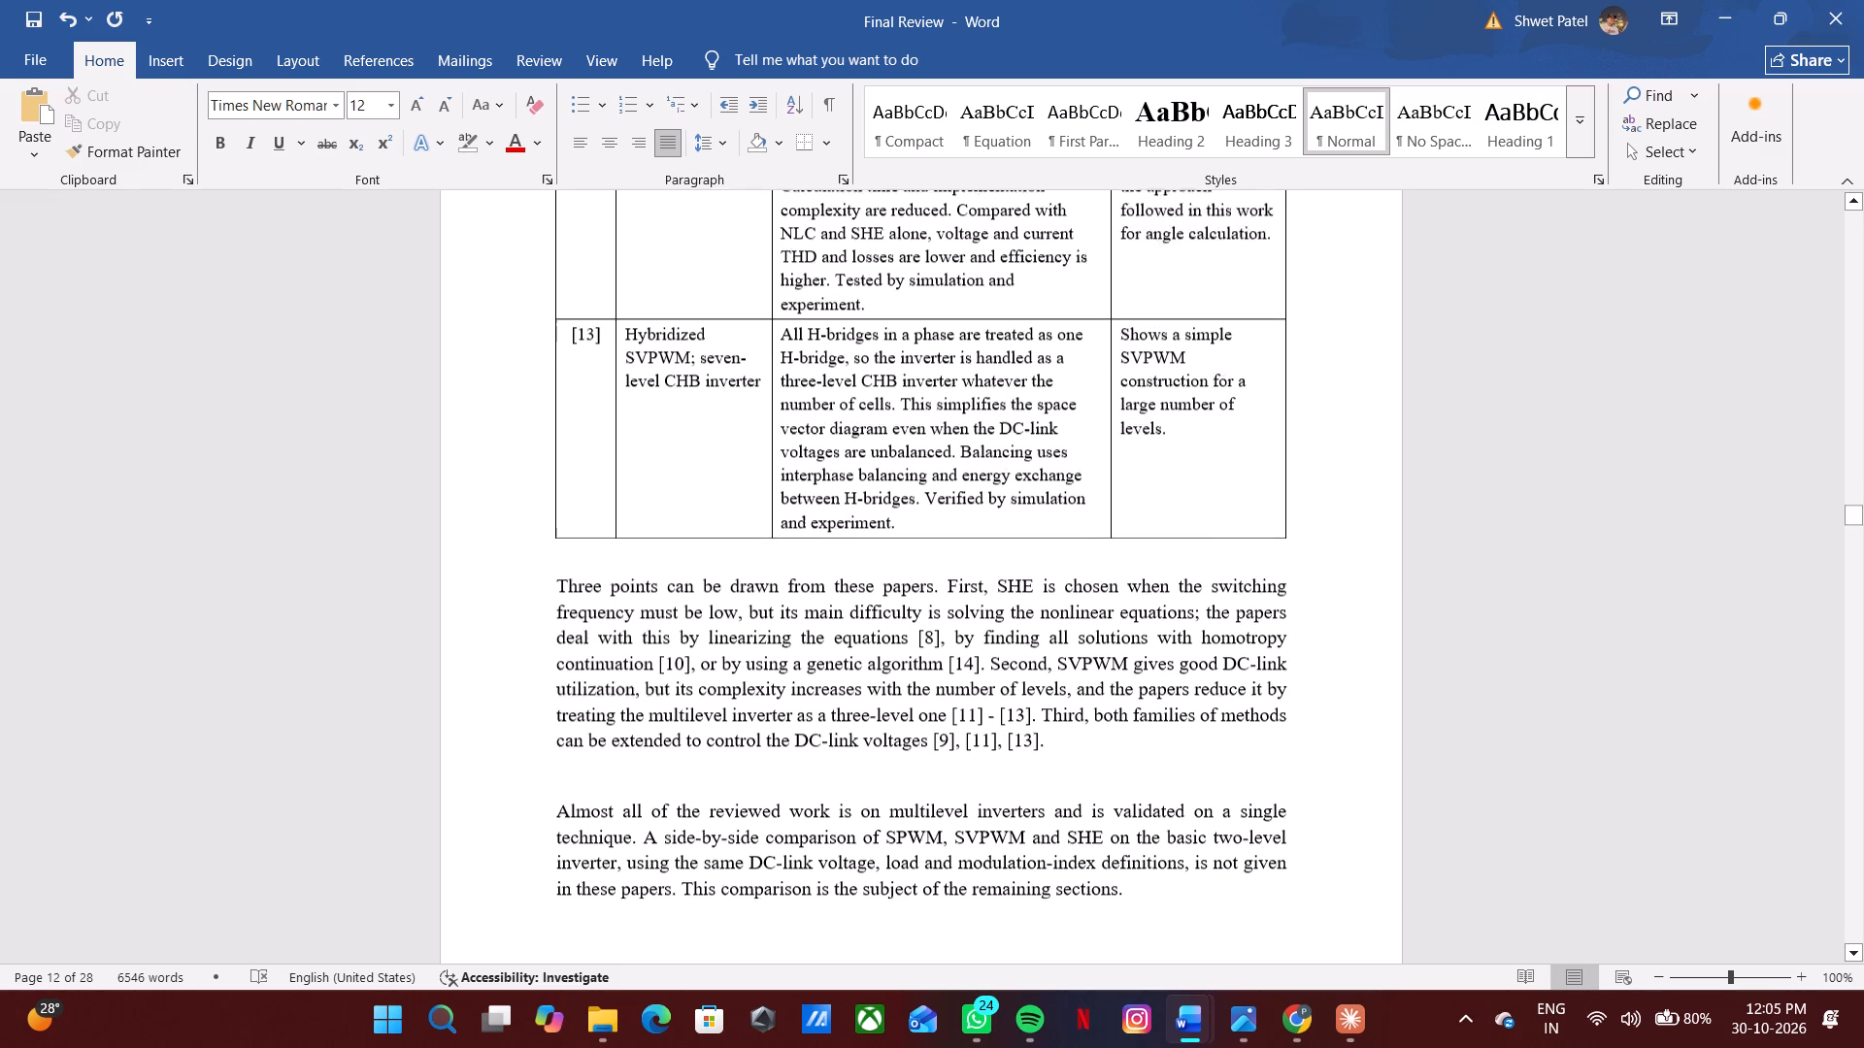
pyautogui.scroll(-10, 1184, 795)
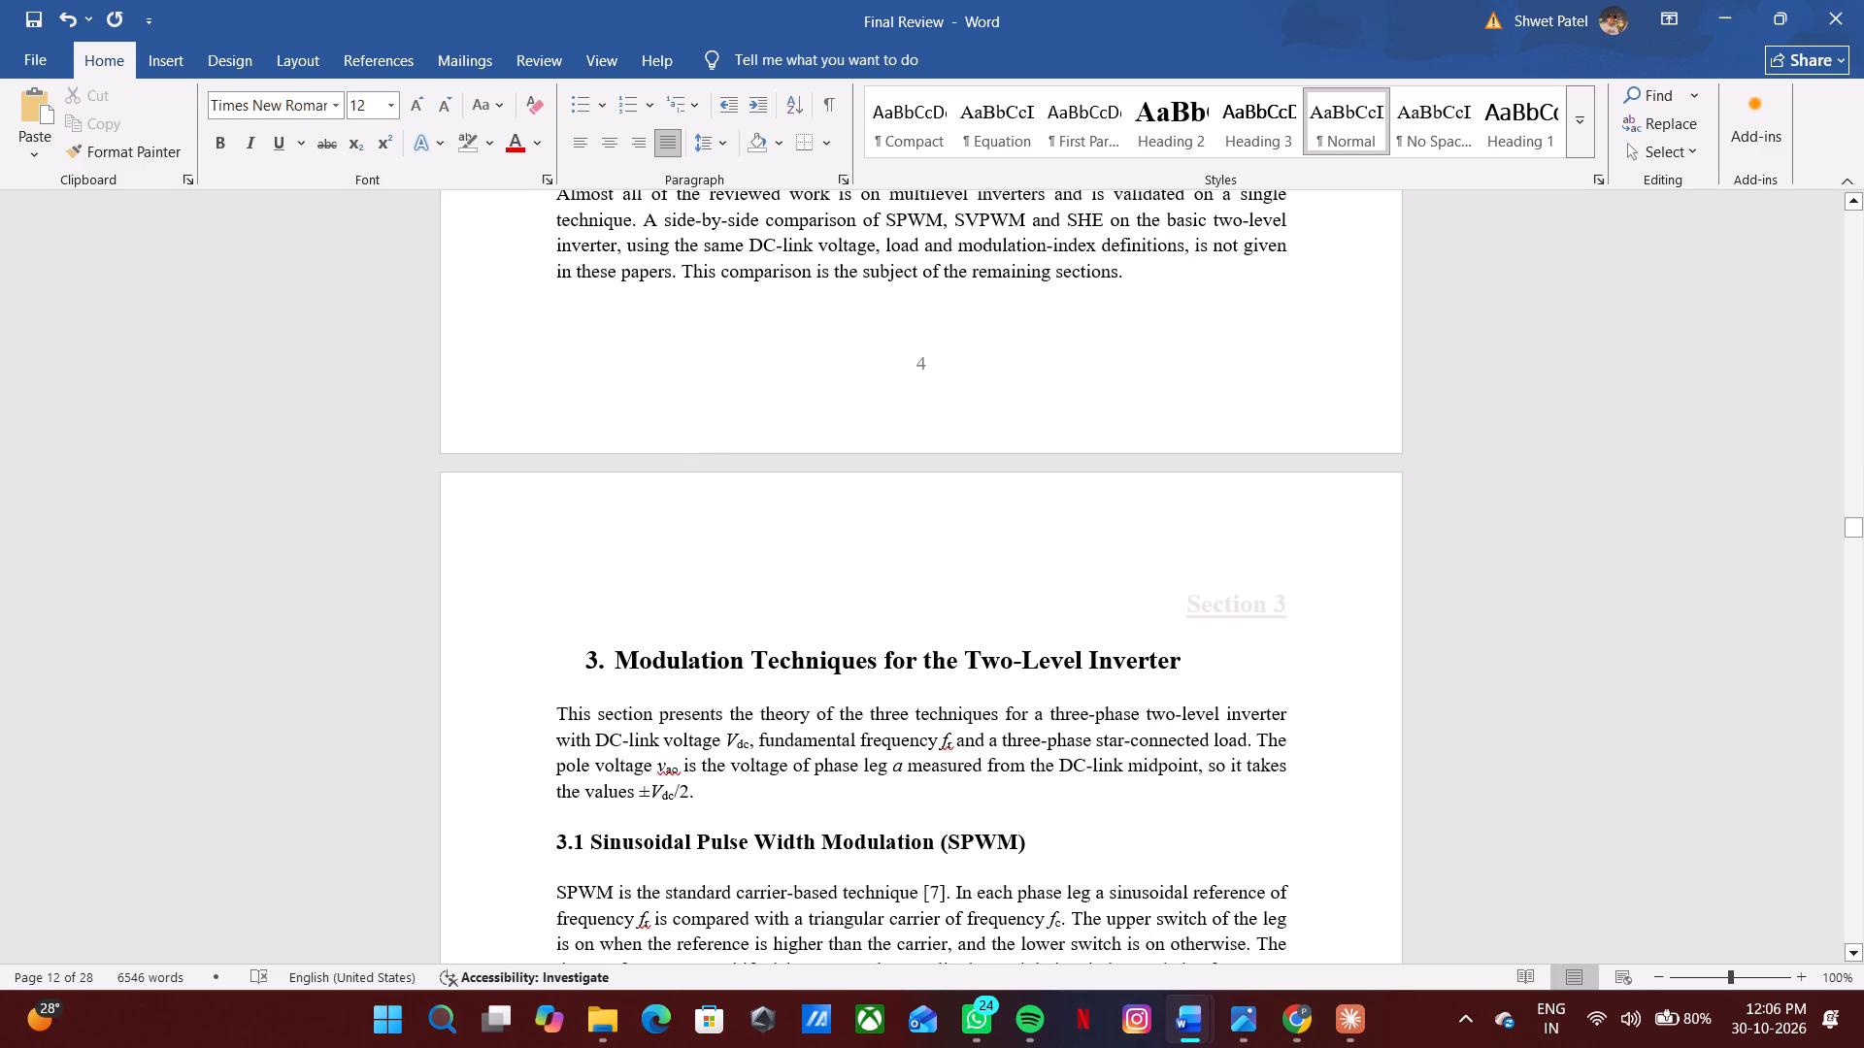
pyautogui.scroll(-2, 795, 558)
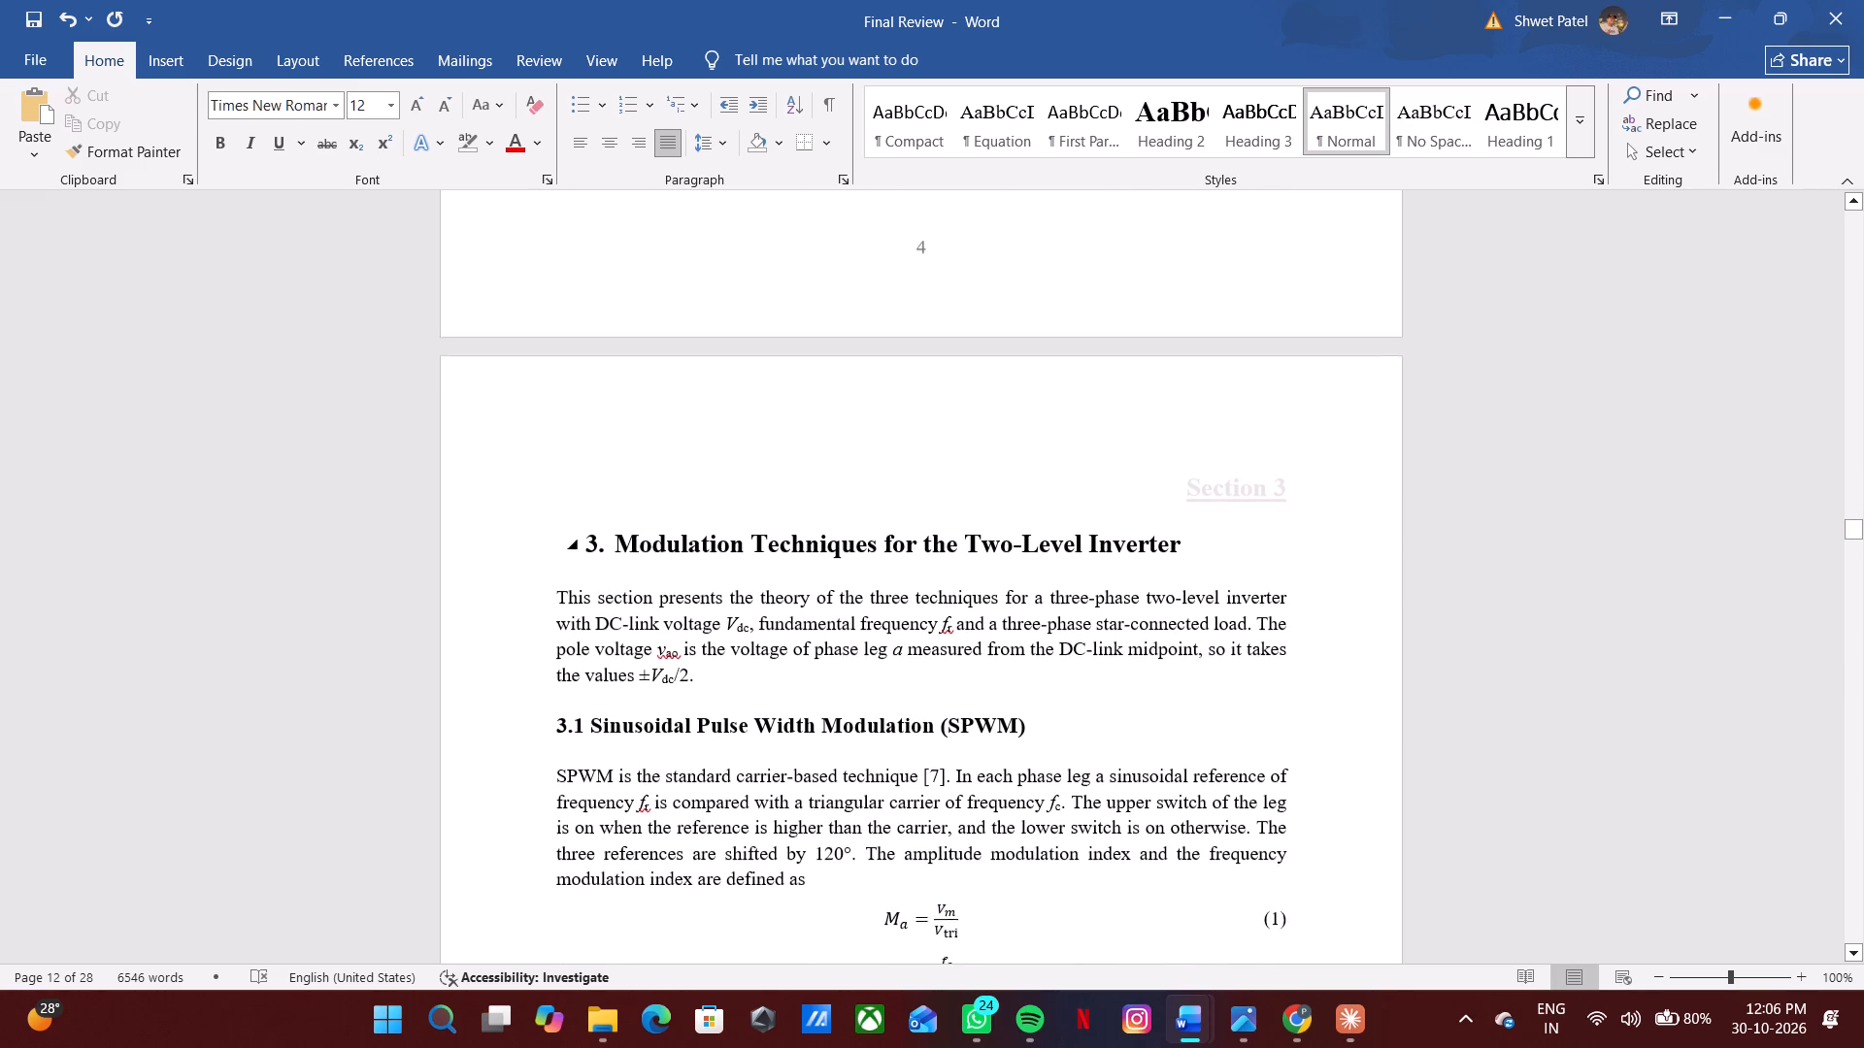
pyautogui.scroll(-1, 795, 553)
pyautogui.scroll(7, 795, 553)
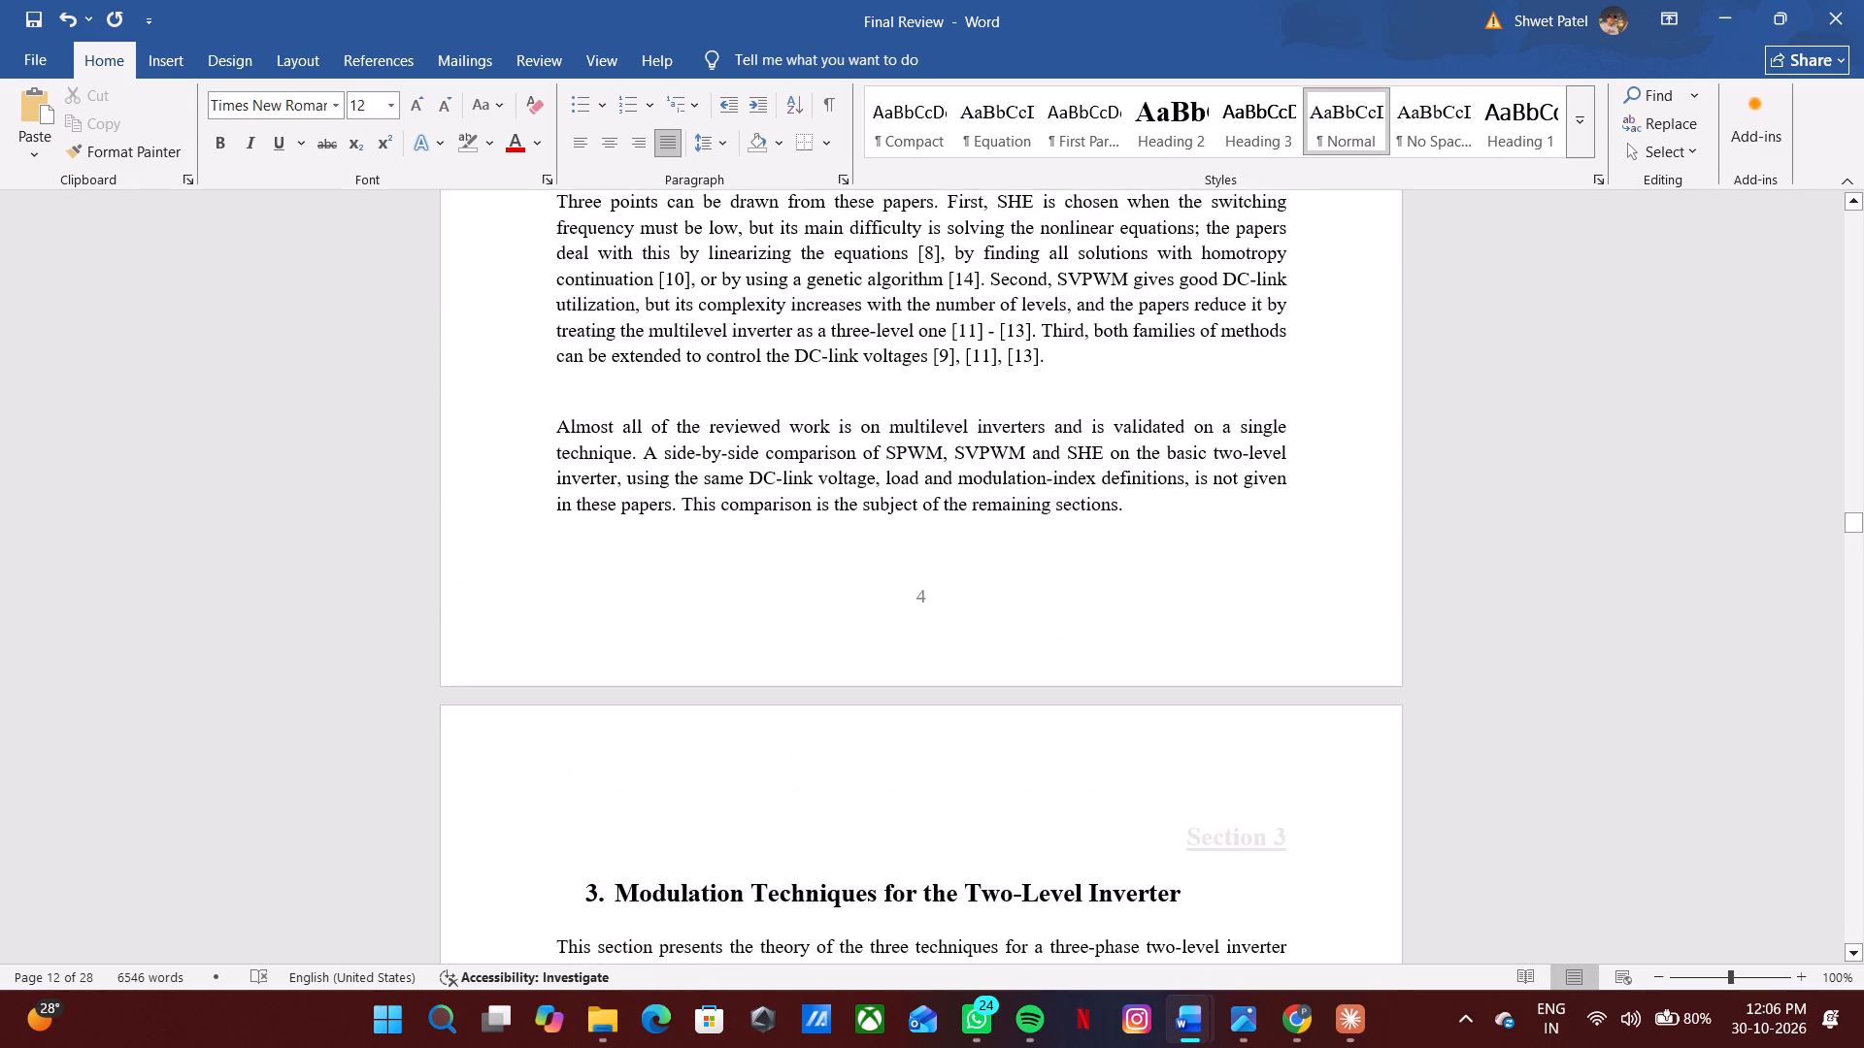
pyautogui.scroll(-8, 795, 553)
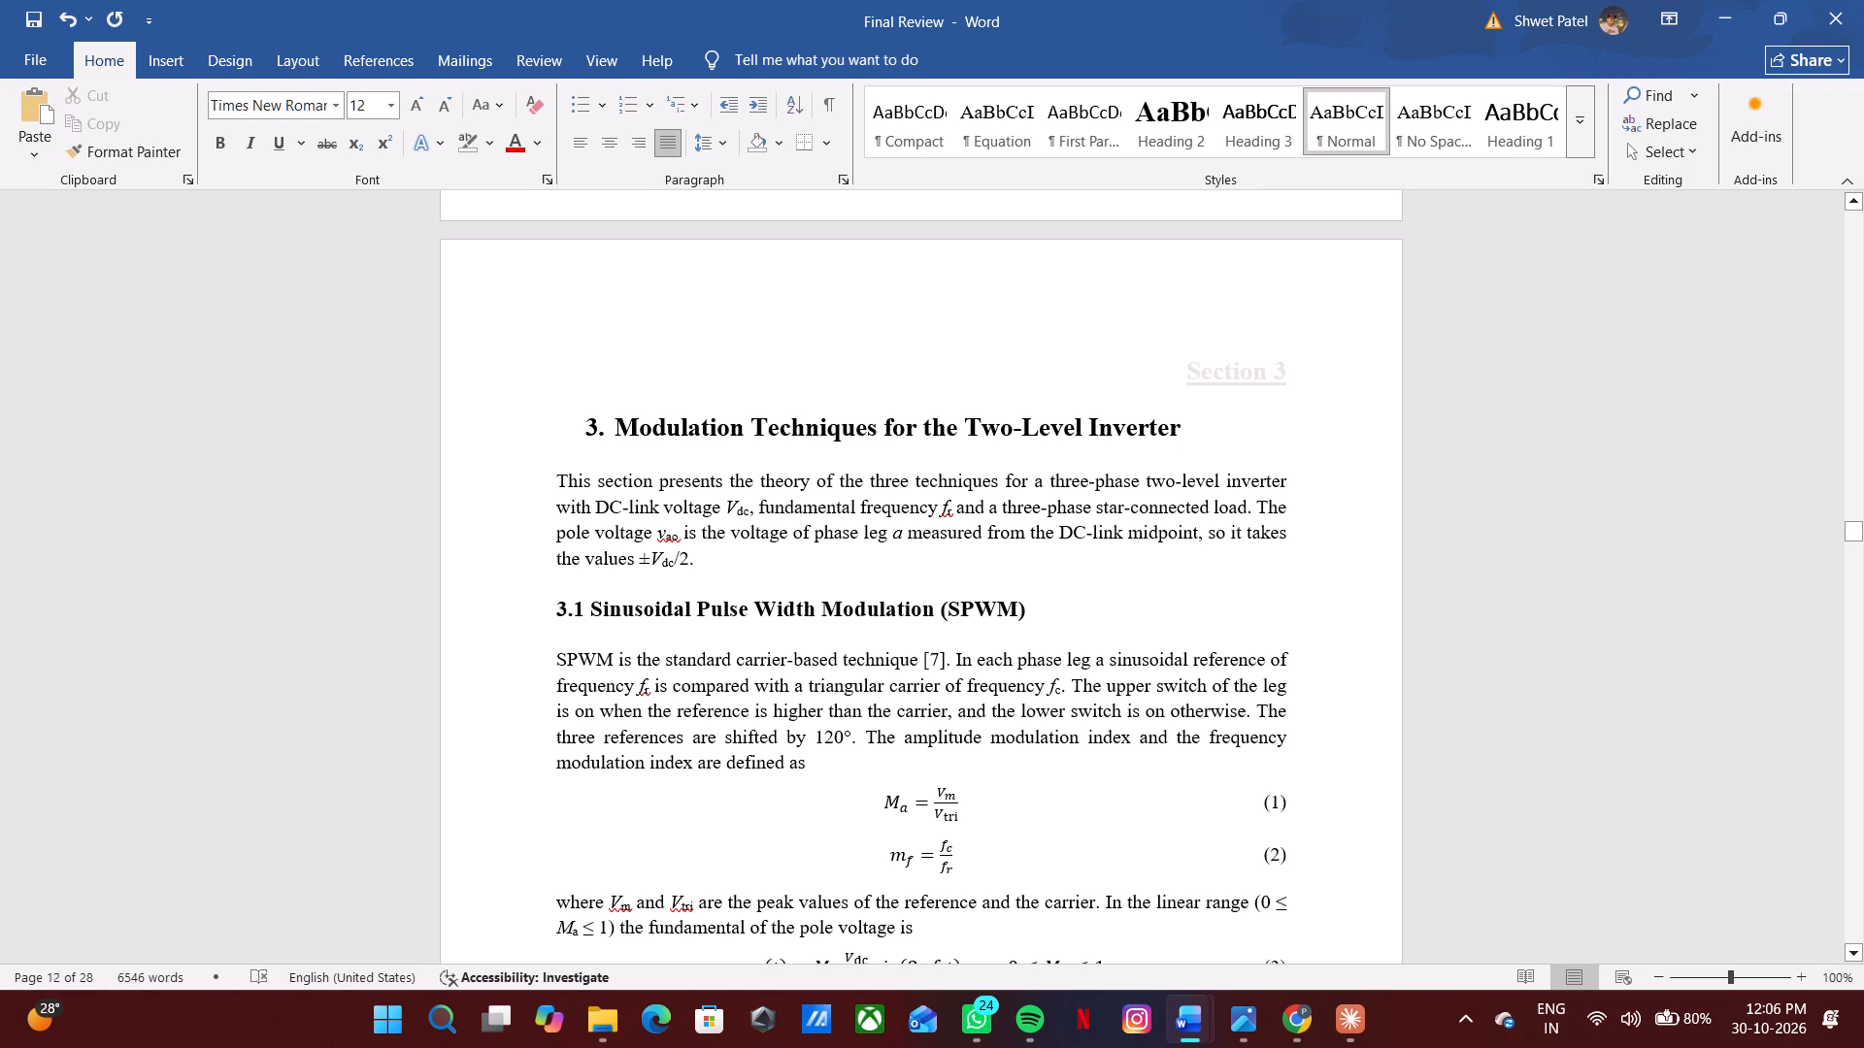
pyautogui.scroll(-3, 782, 560)
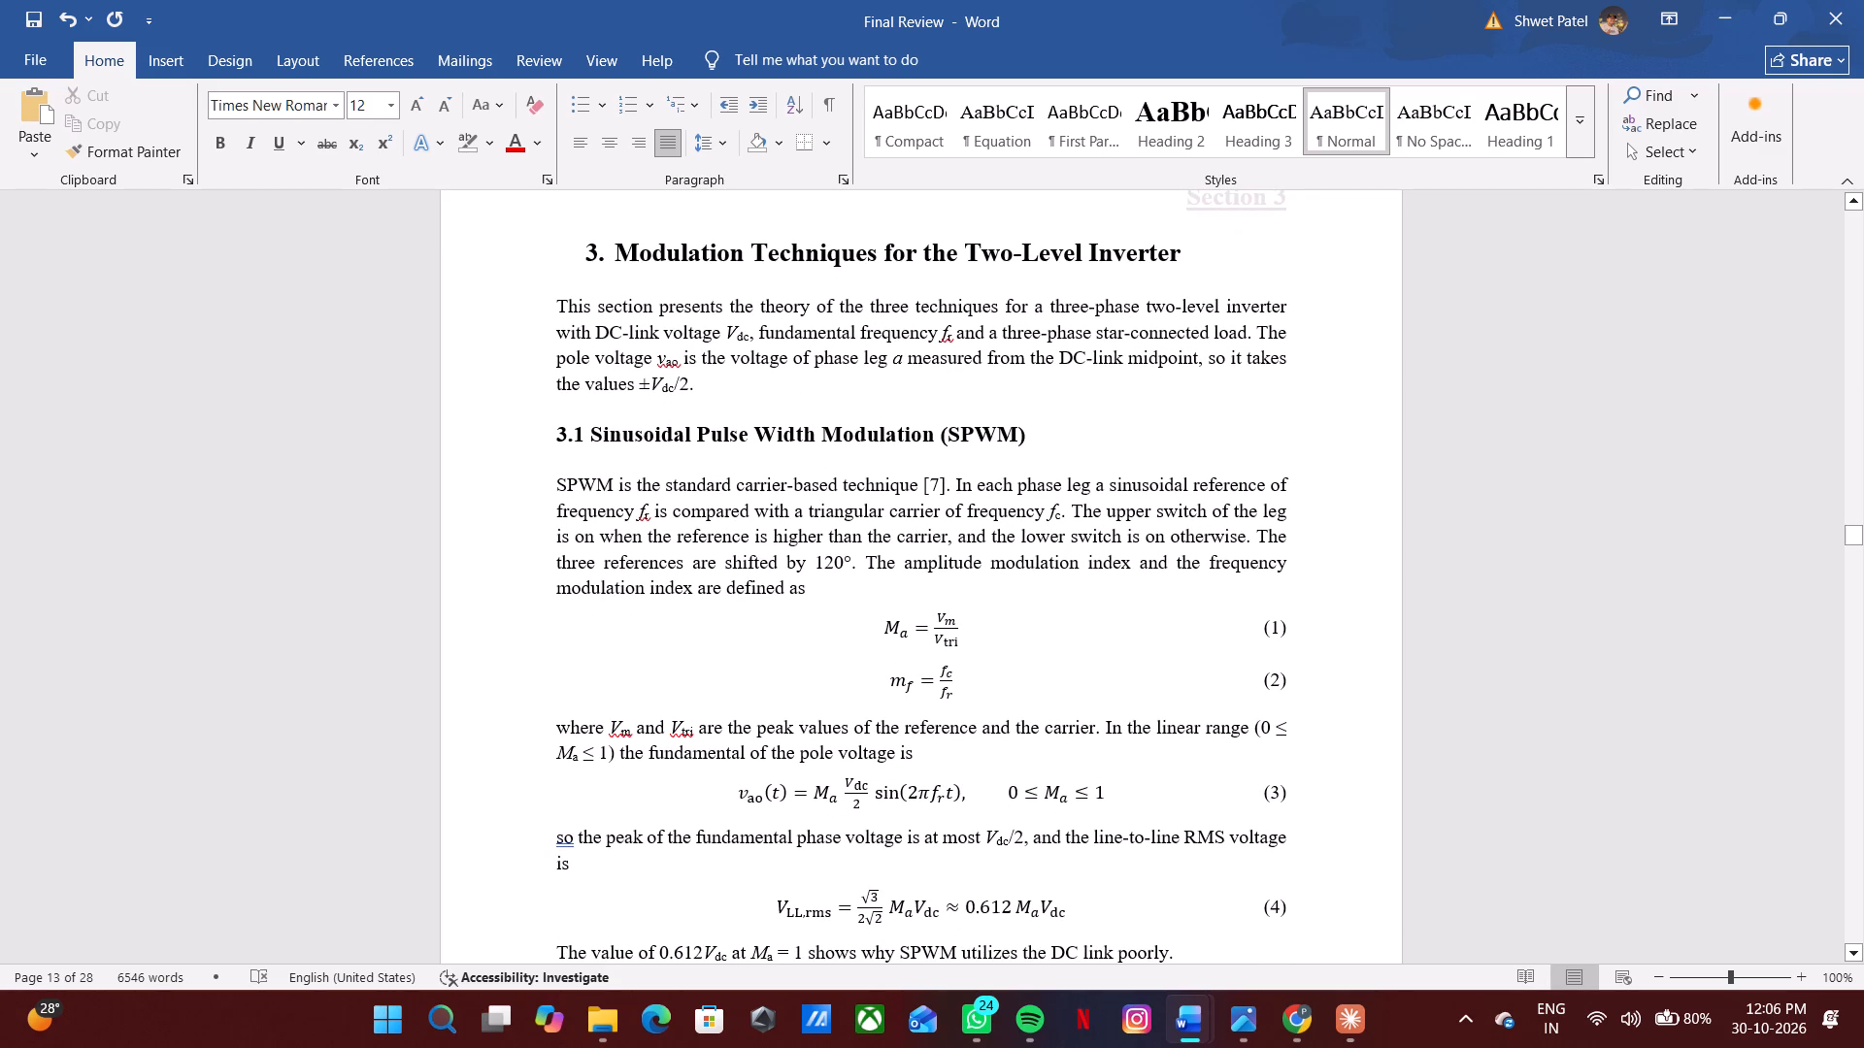
pyautogui.click(938, 481)
pyautogui.press('BackSpace')
pyautogui.write('15')
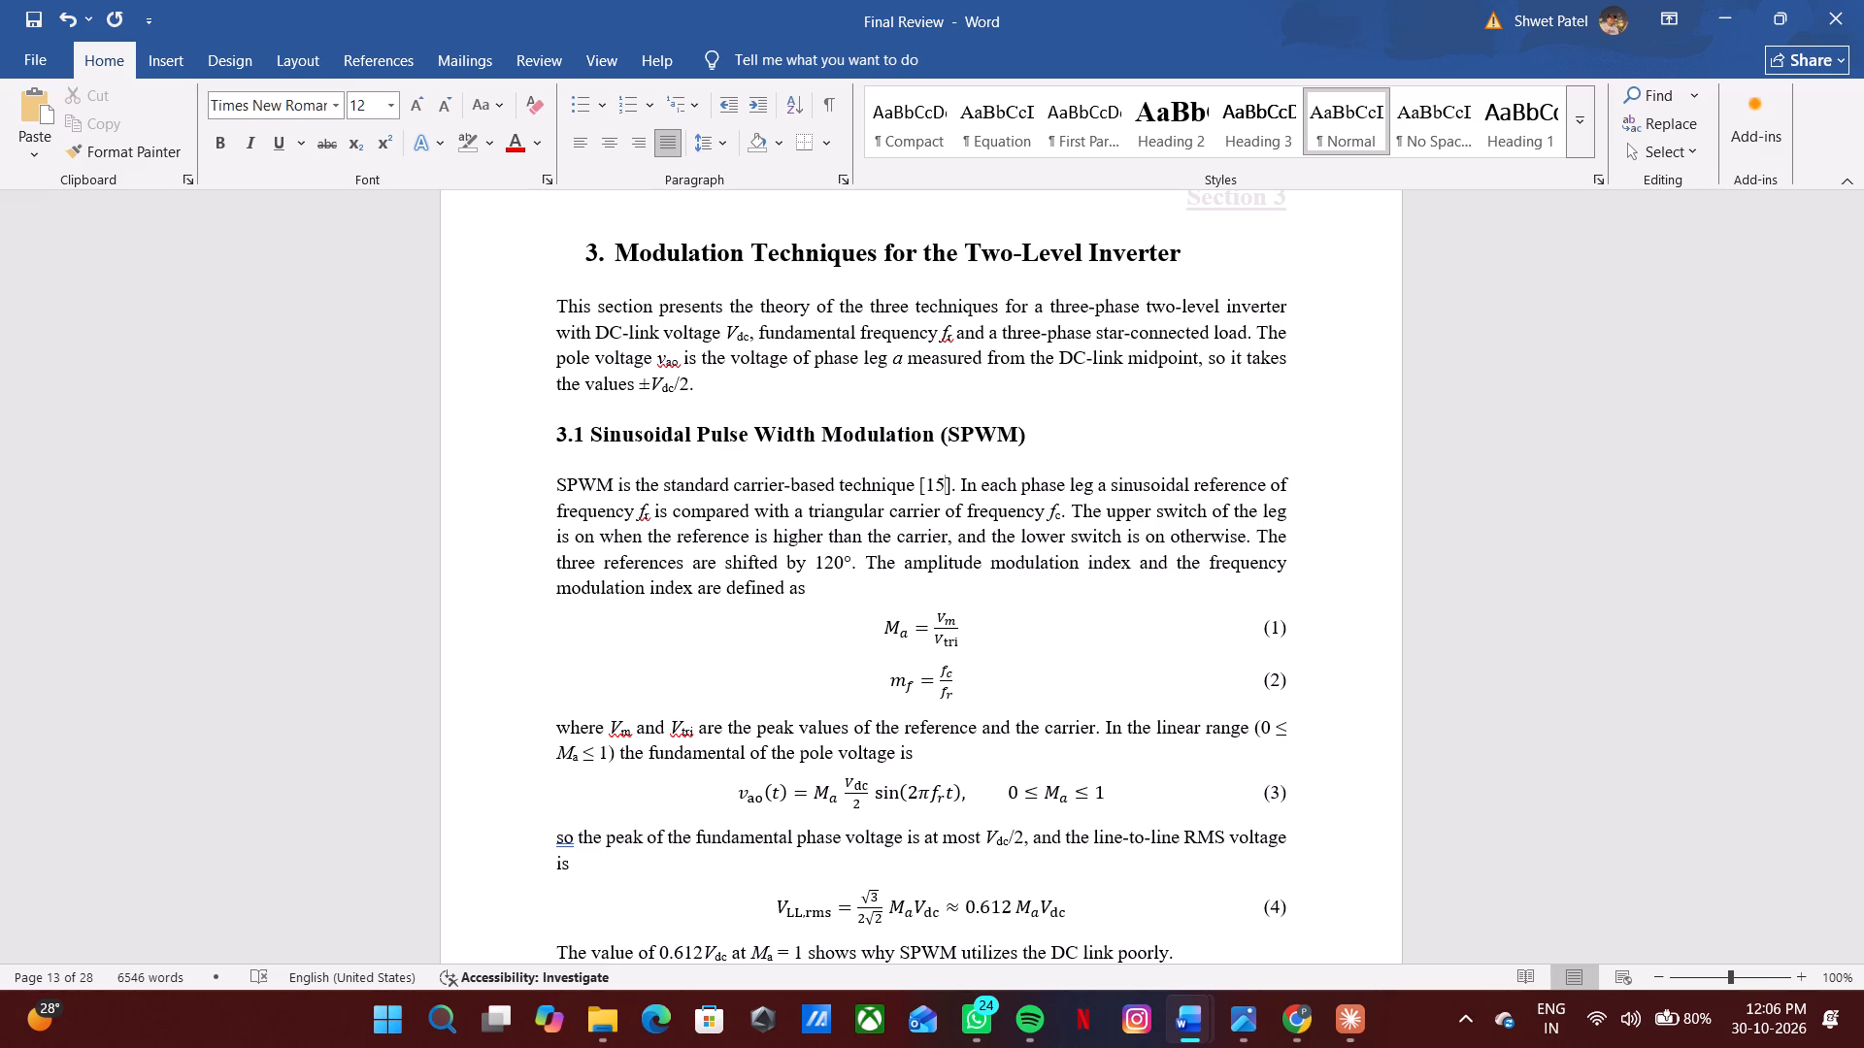
# In section 3.1, add [16] as a second citation after [15], separated by a comma and a space.
pyautogui.press('Right')
pyautogui.press(',')
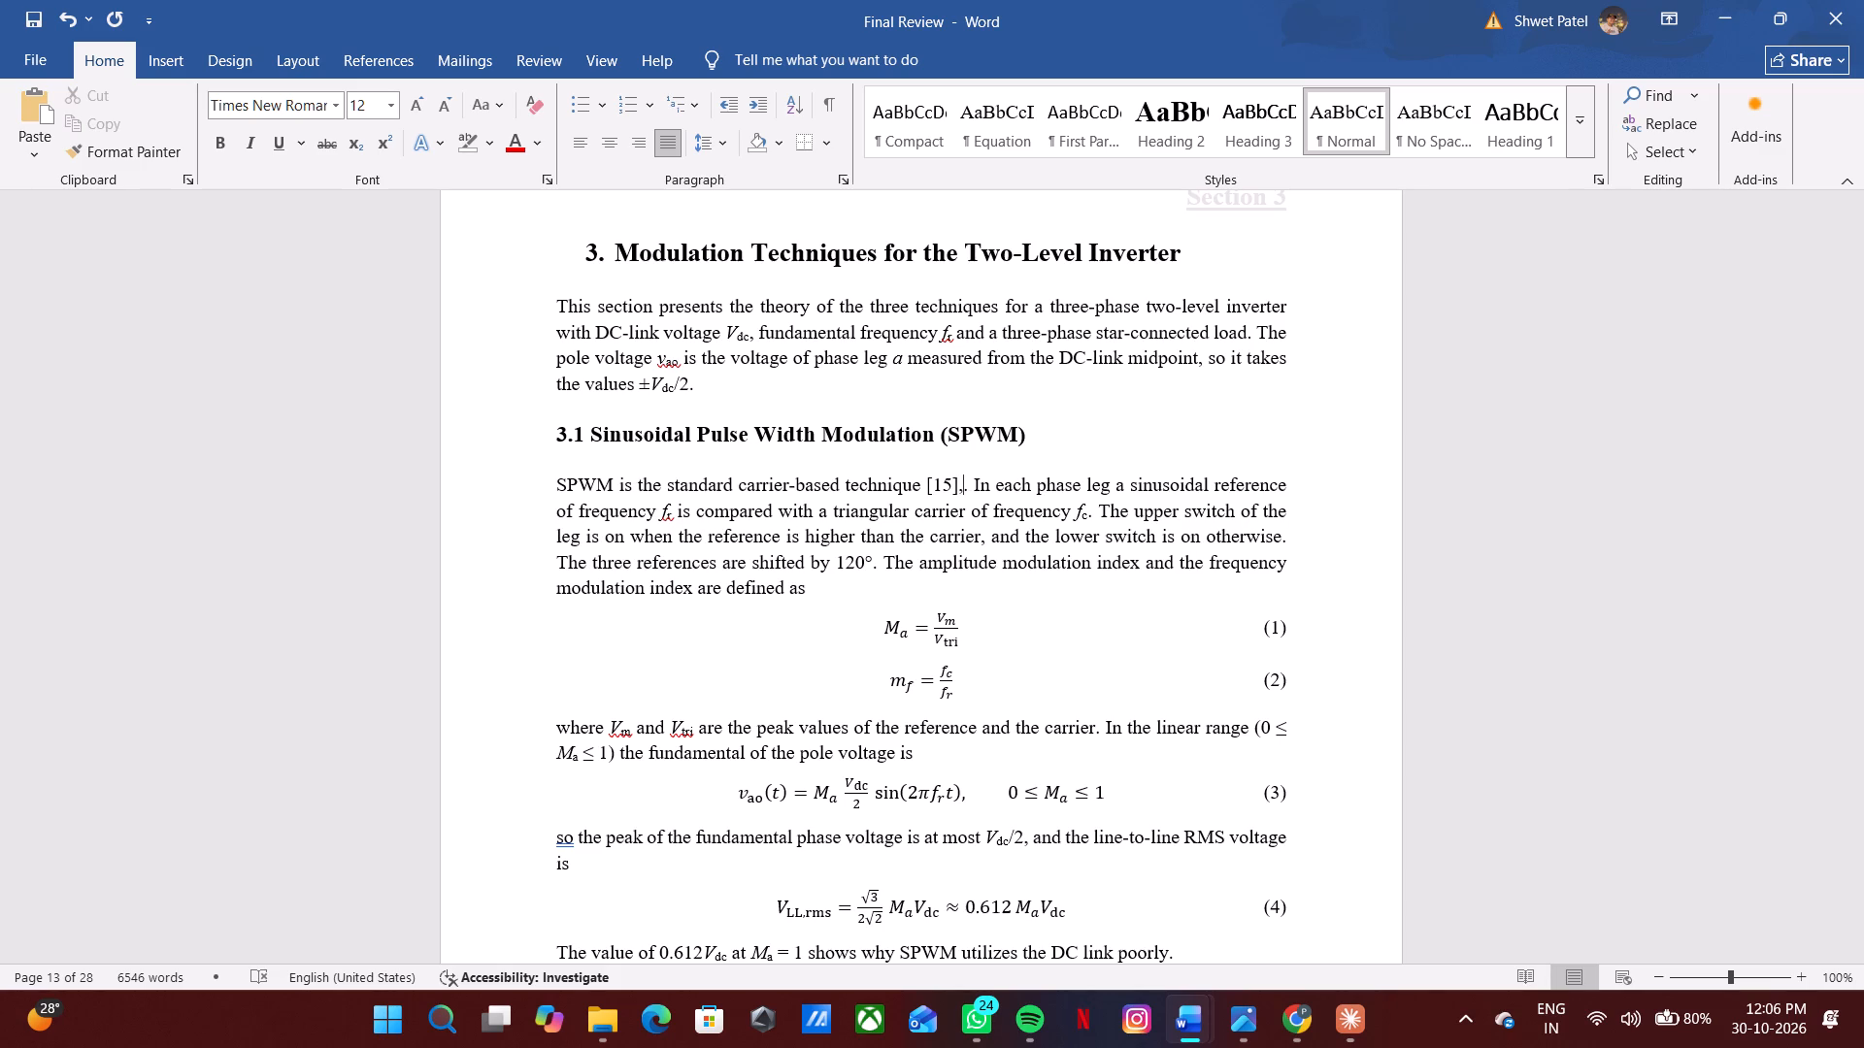
pyautogui.write('[]')
pyautogui.press('Left')
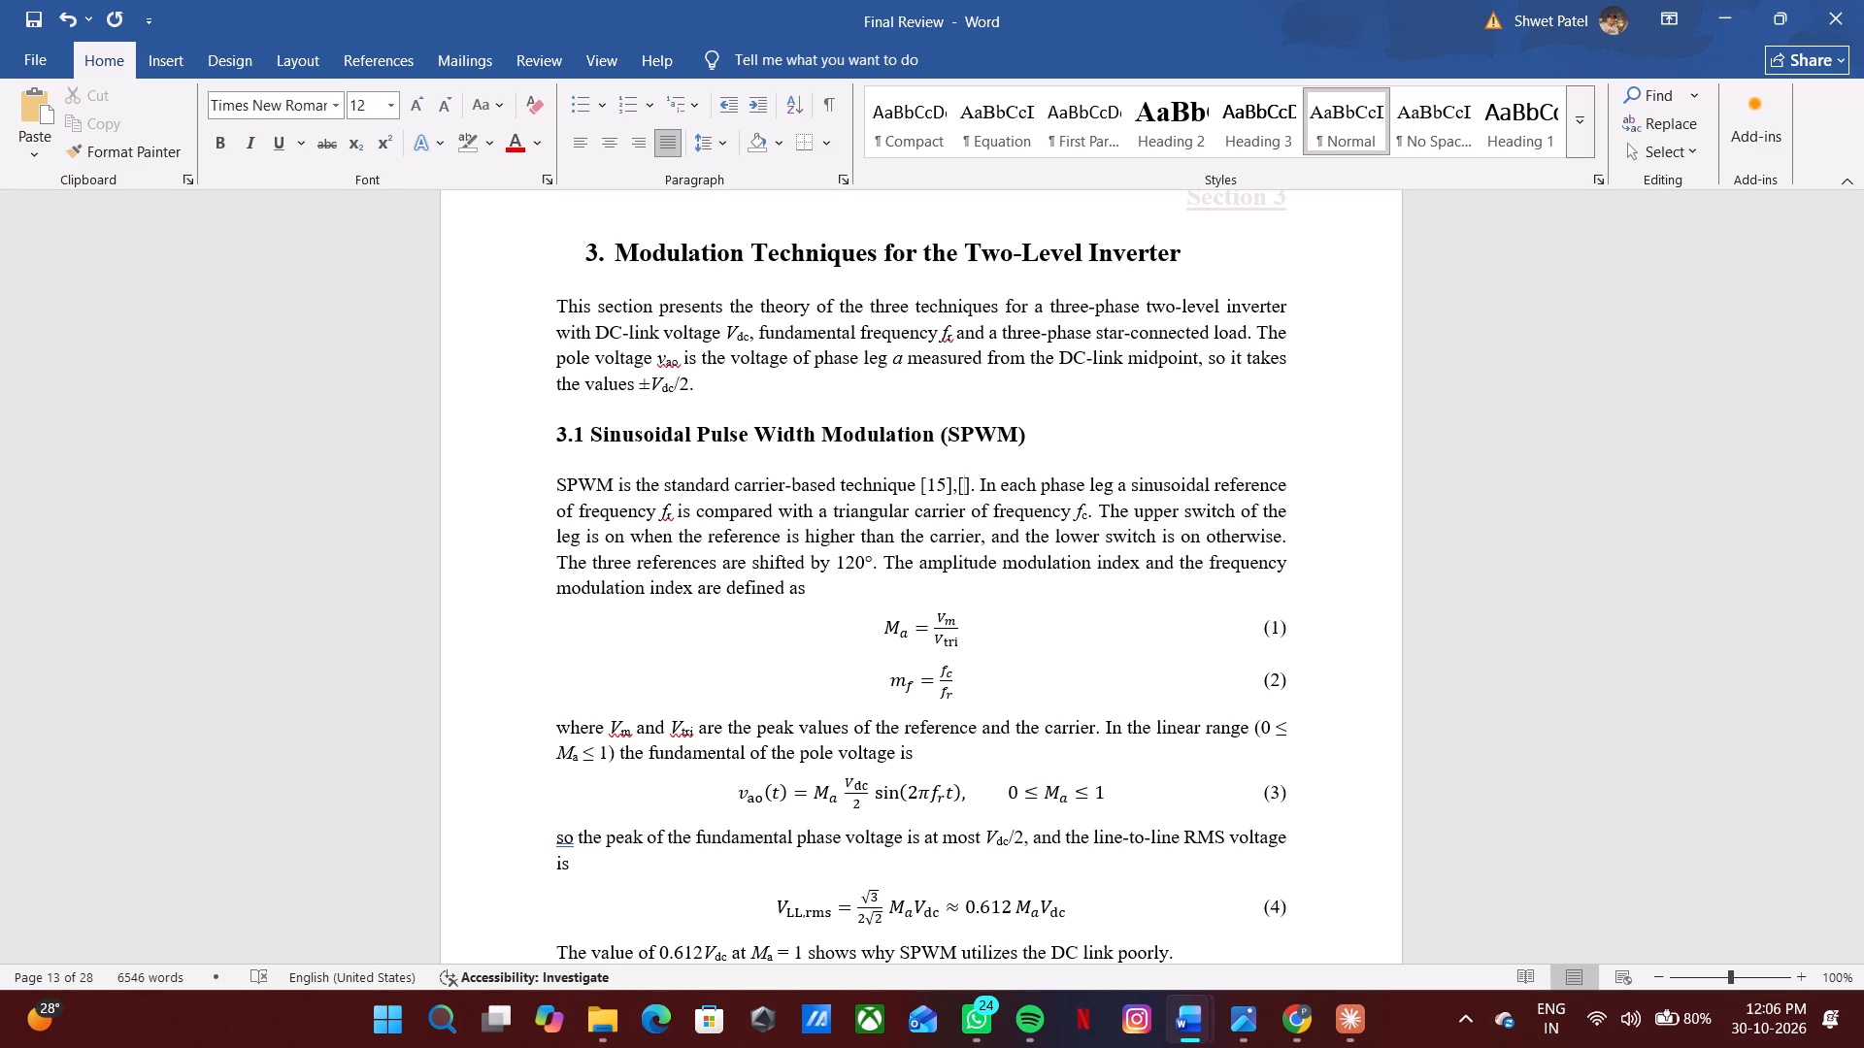
pyautogui.write('16')
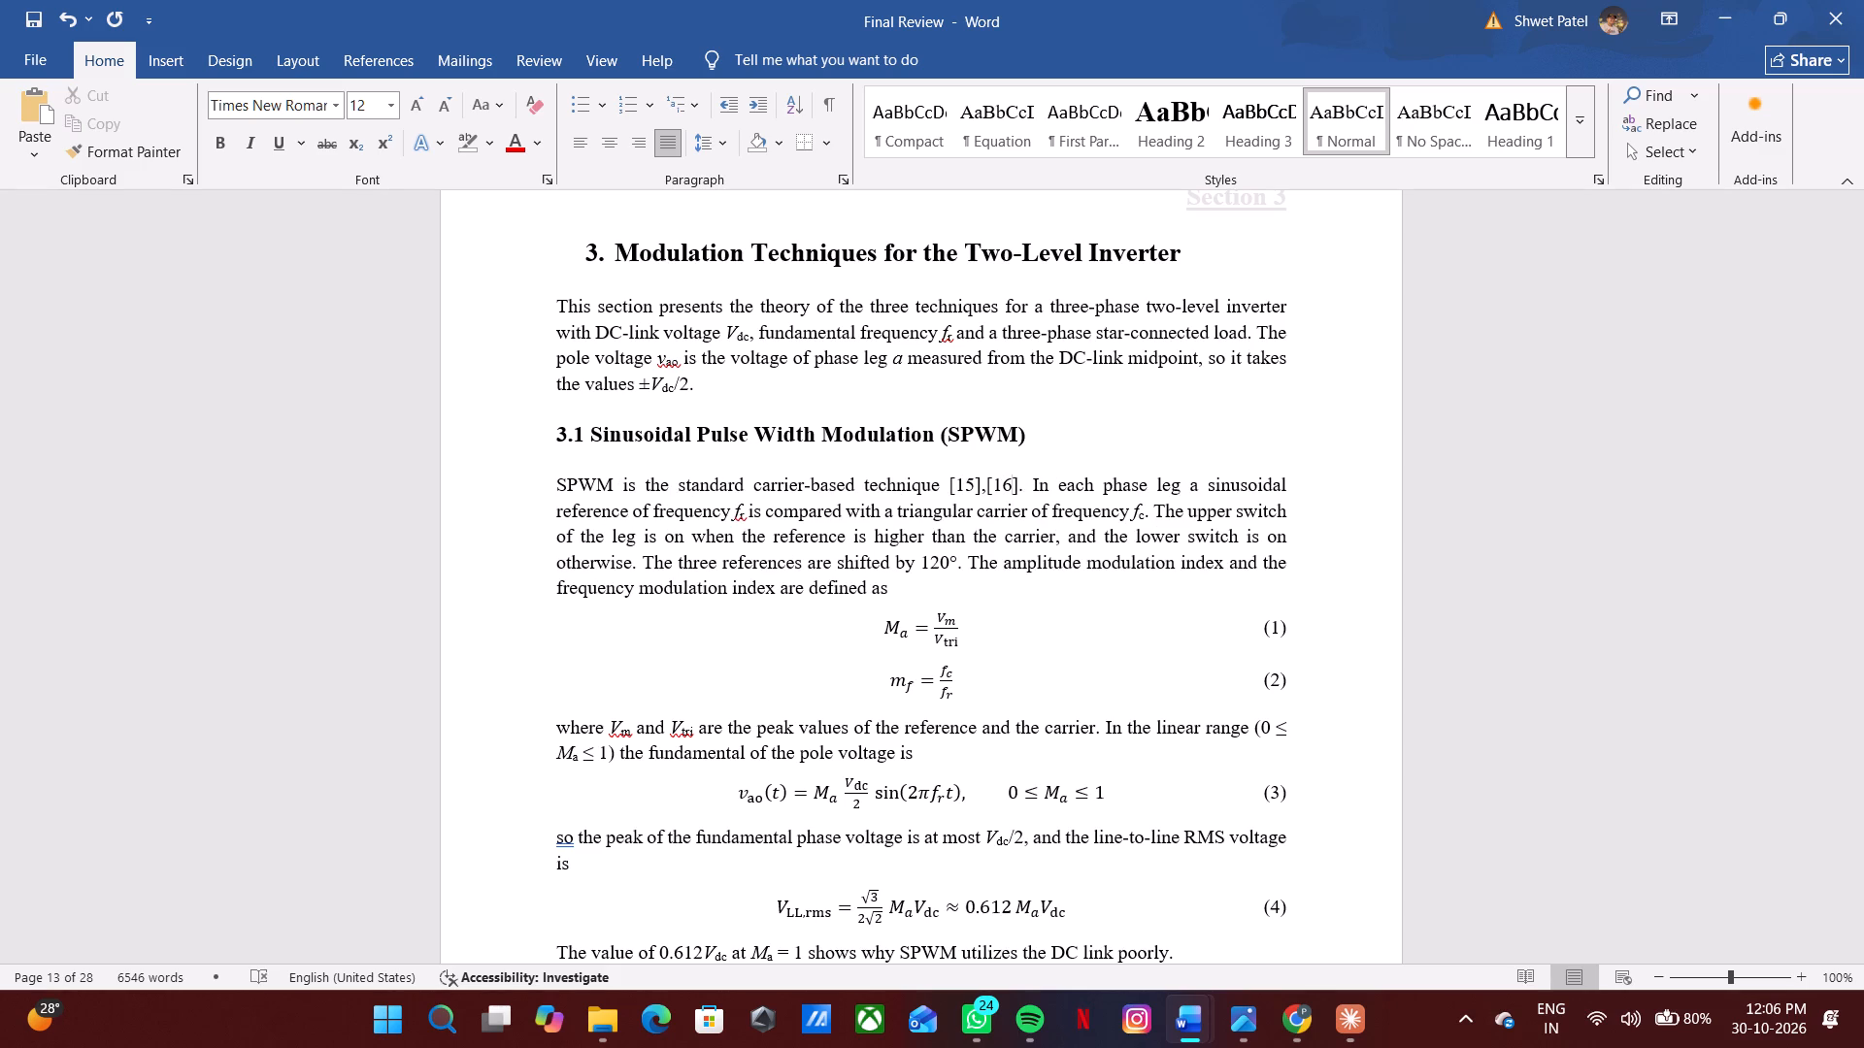
pyautogui.press('Left')
pyautogui.press('Left')
pyautogui.press('Left')
pyautogui.press('space')
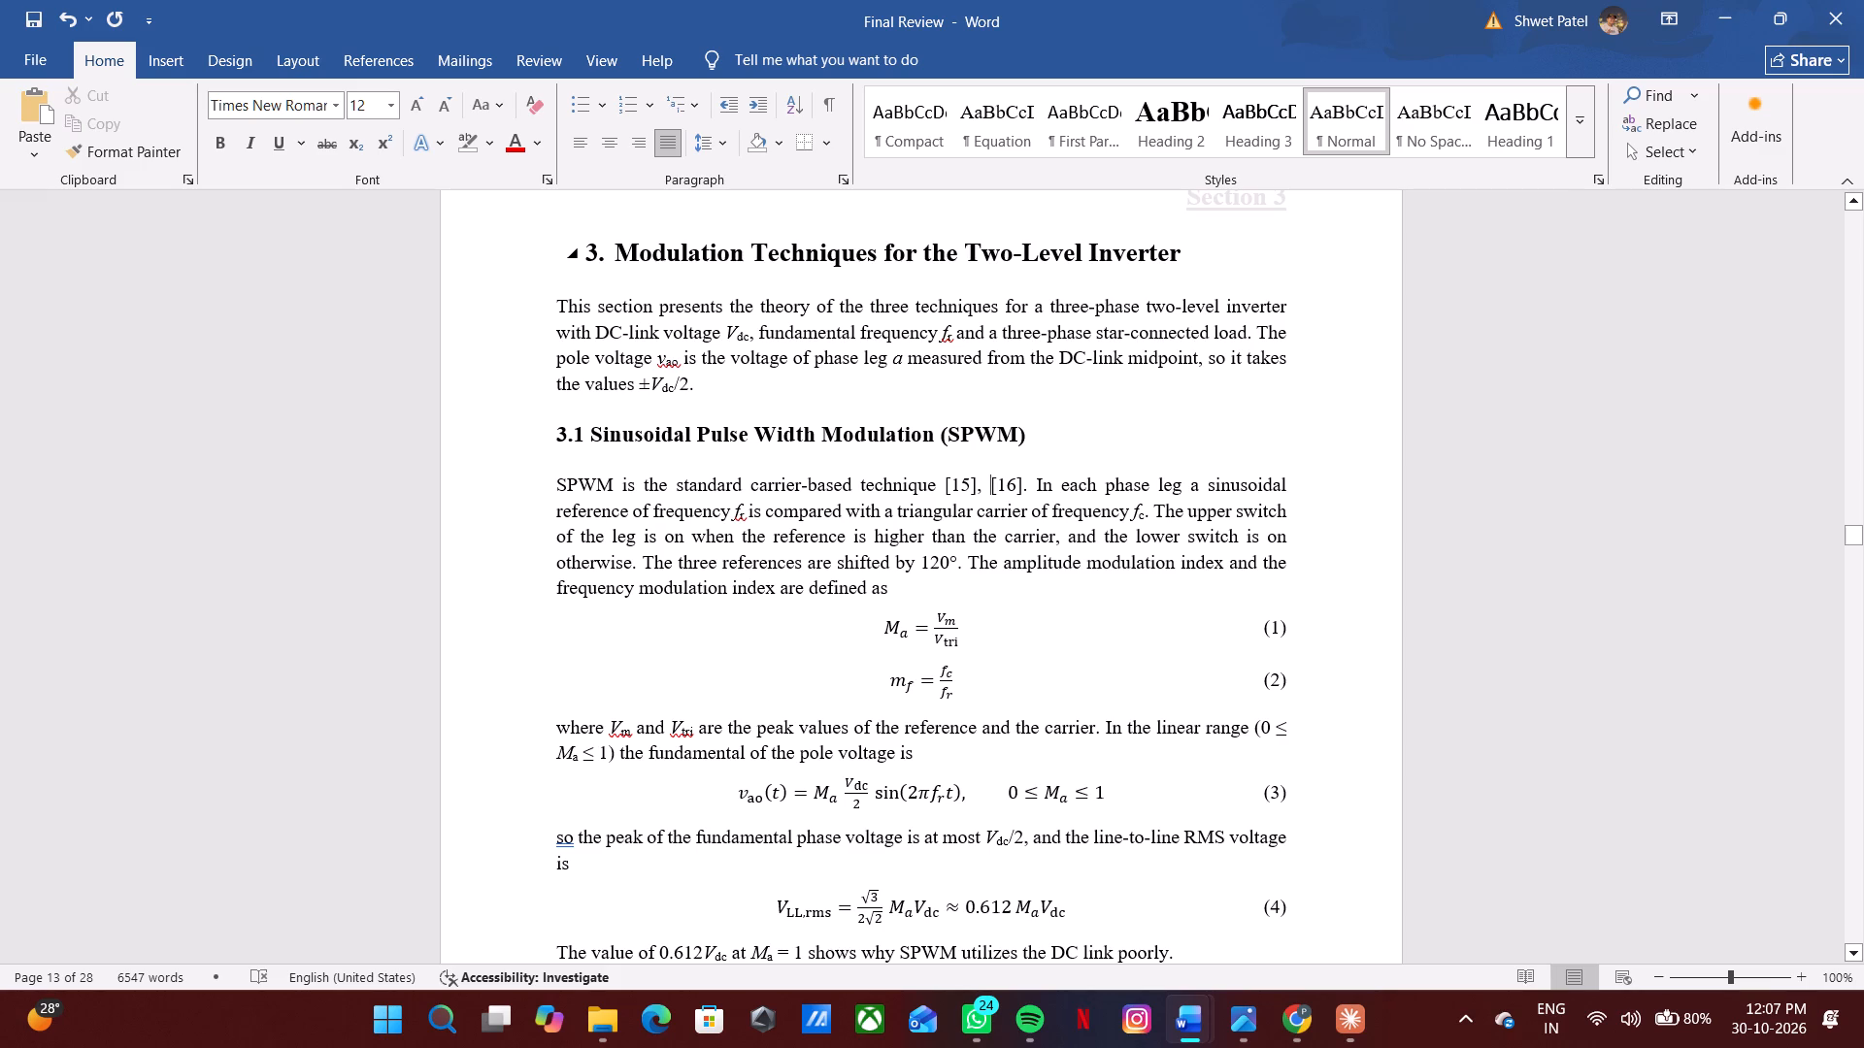
# In section 3.2, replace the citation for the rotating vector in the α-β plane with [4], [15].
pyautogui.scroll(-4, 890, 266)
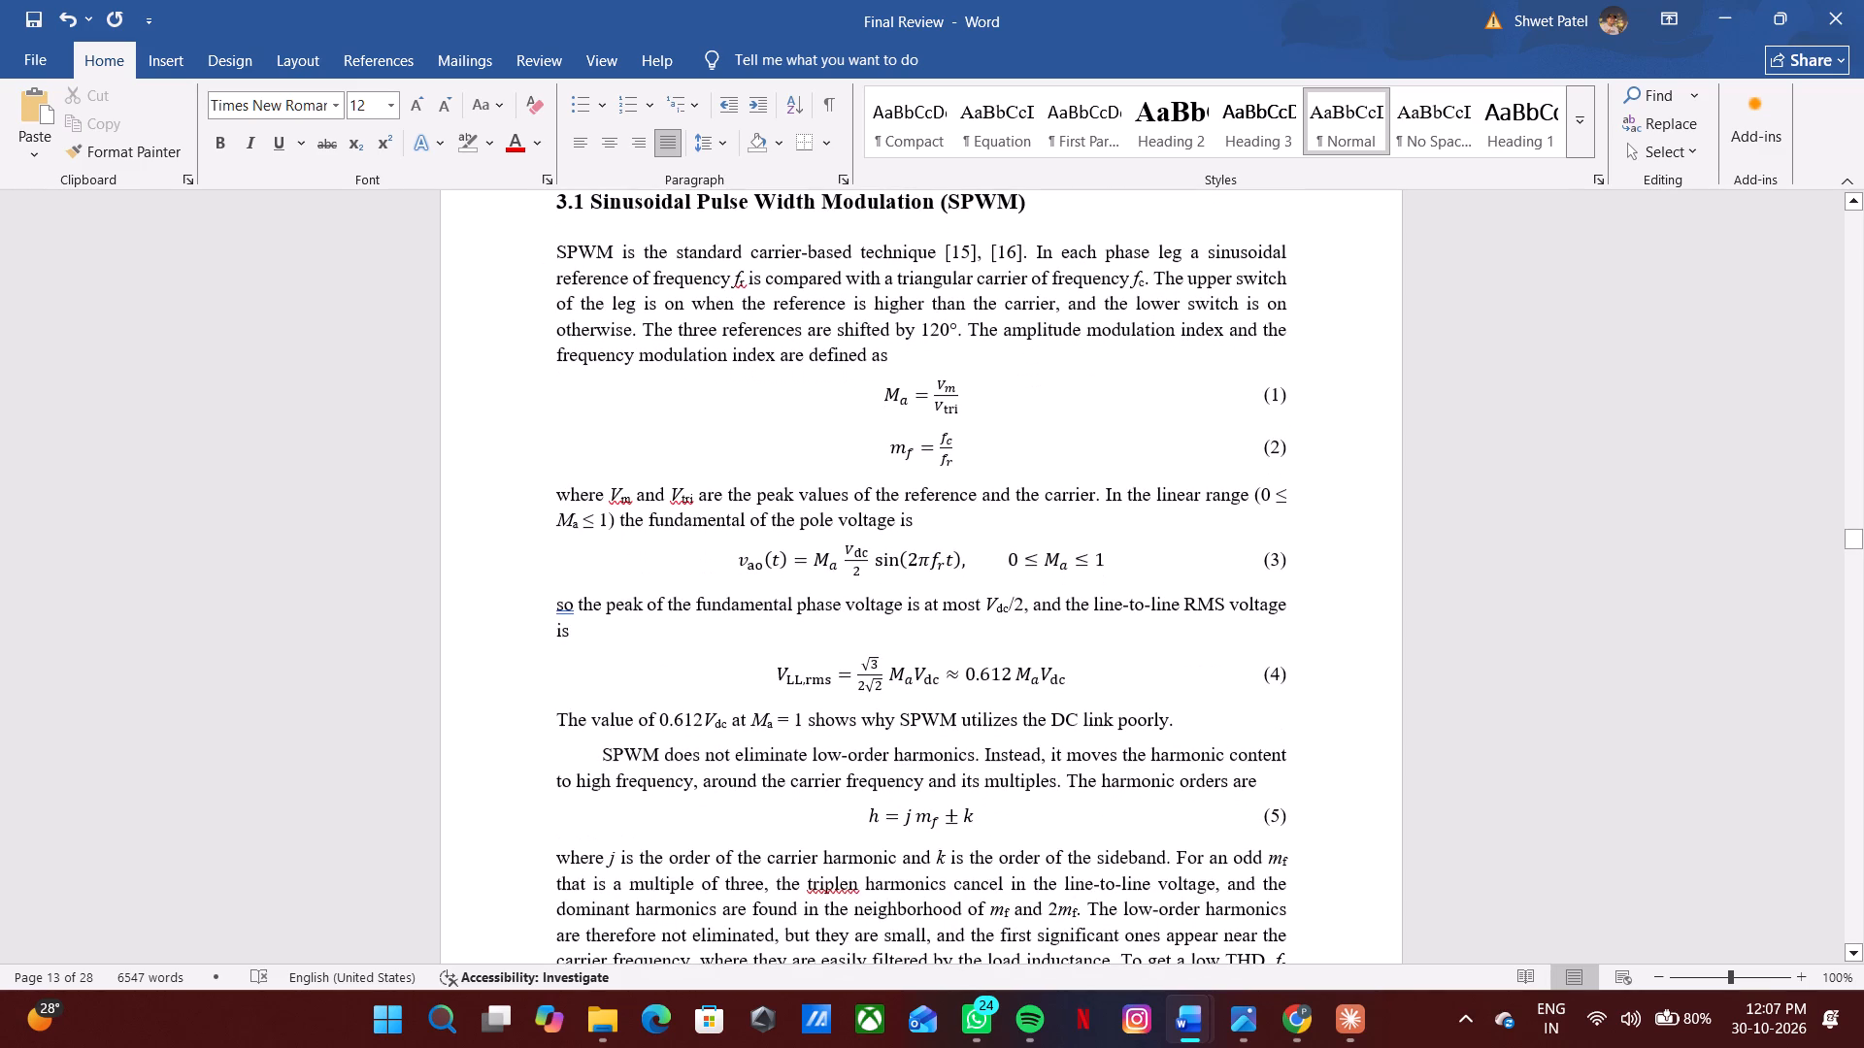
pyautogui.scroll(-7, 887, 264)
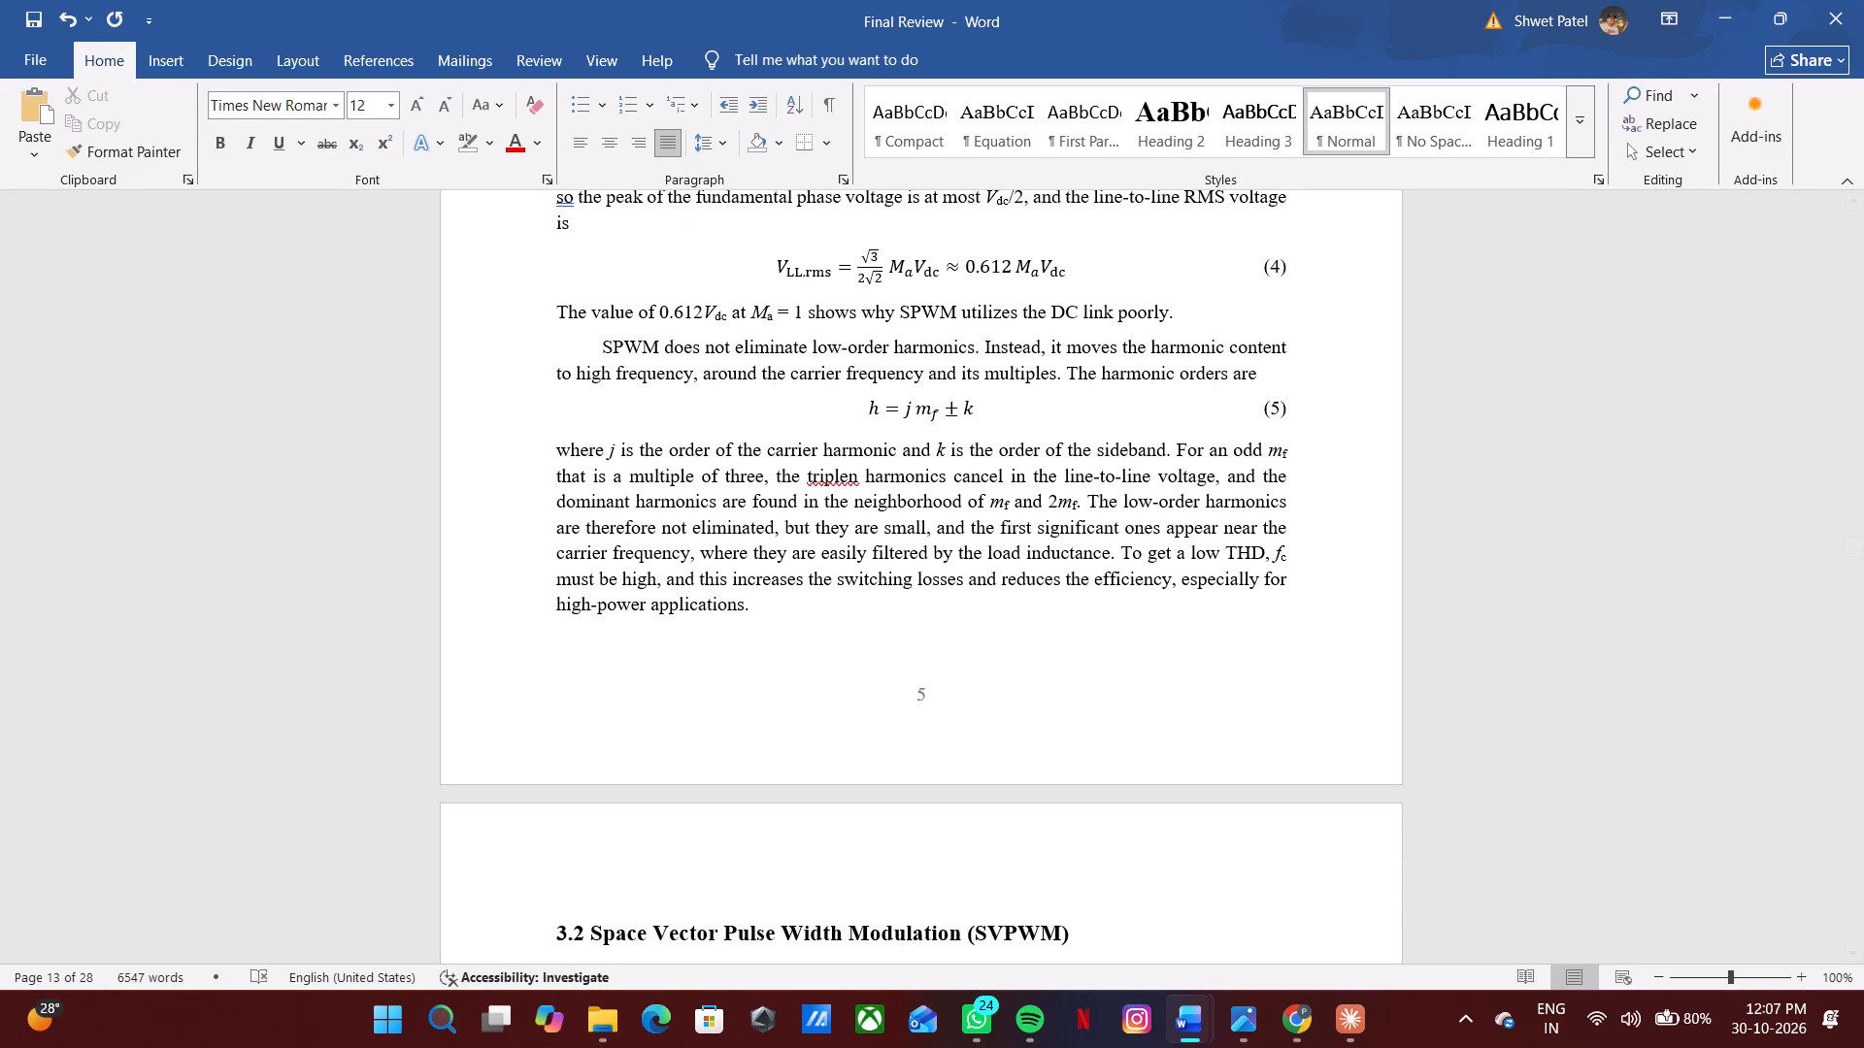
pyautogui.scroll(-9, 887, 264)
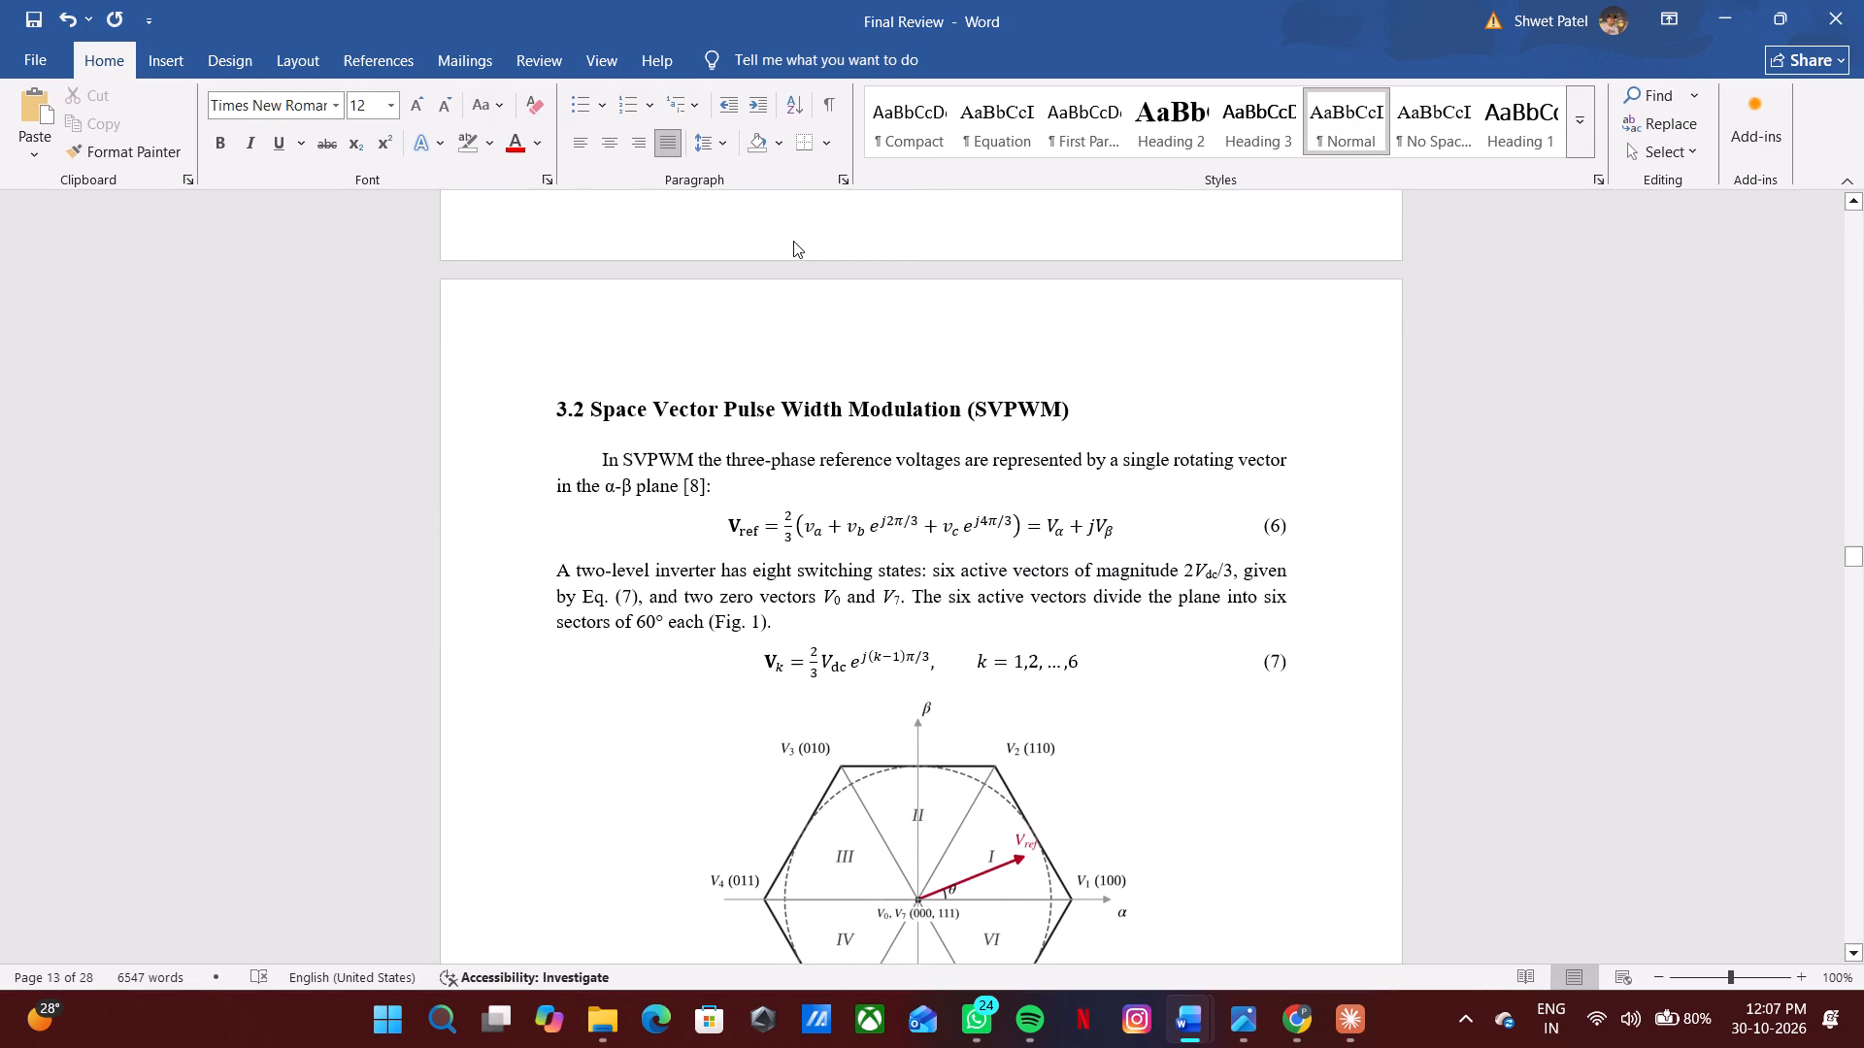
pyautogui.scroll(-2, 835, 475)
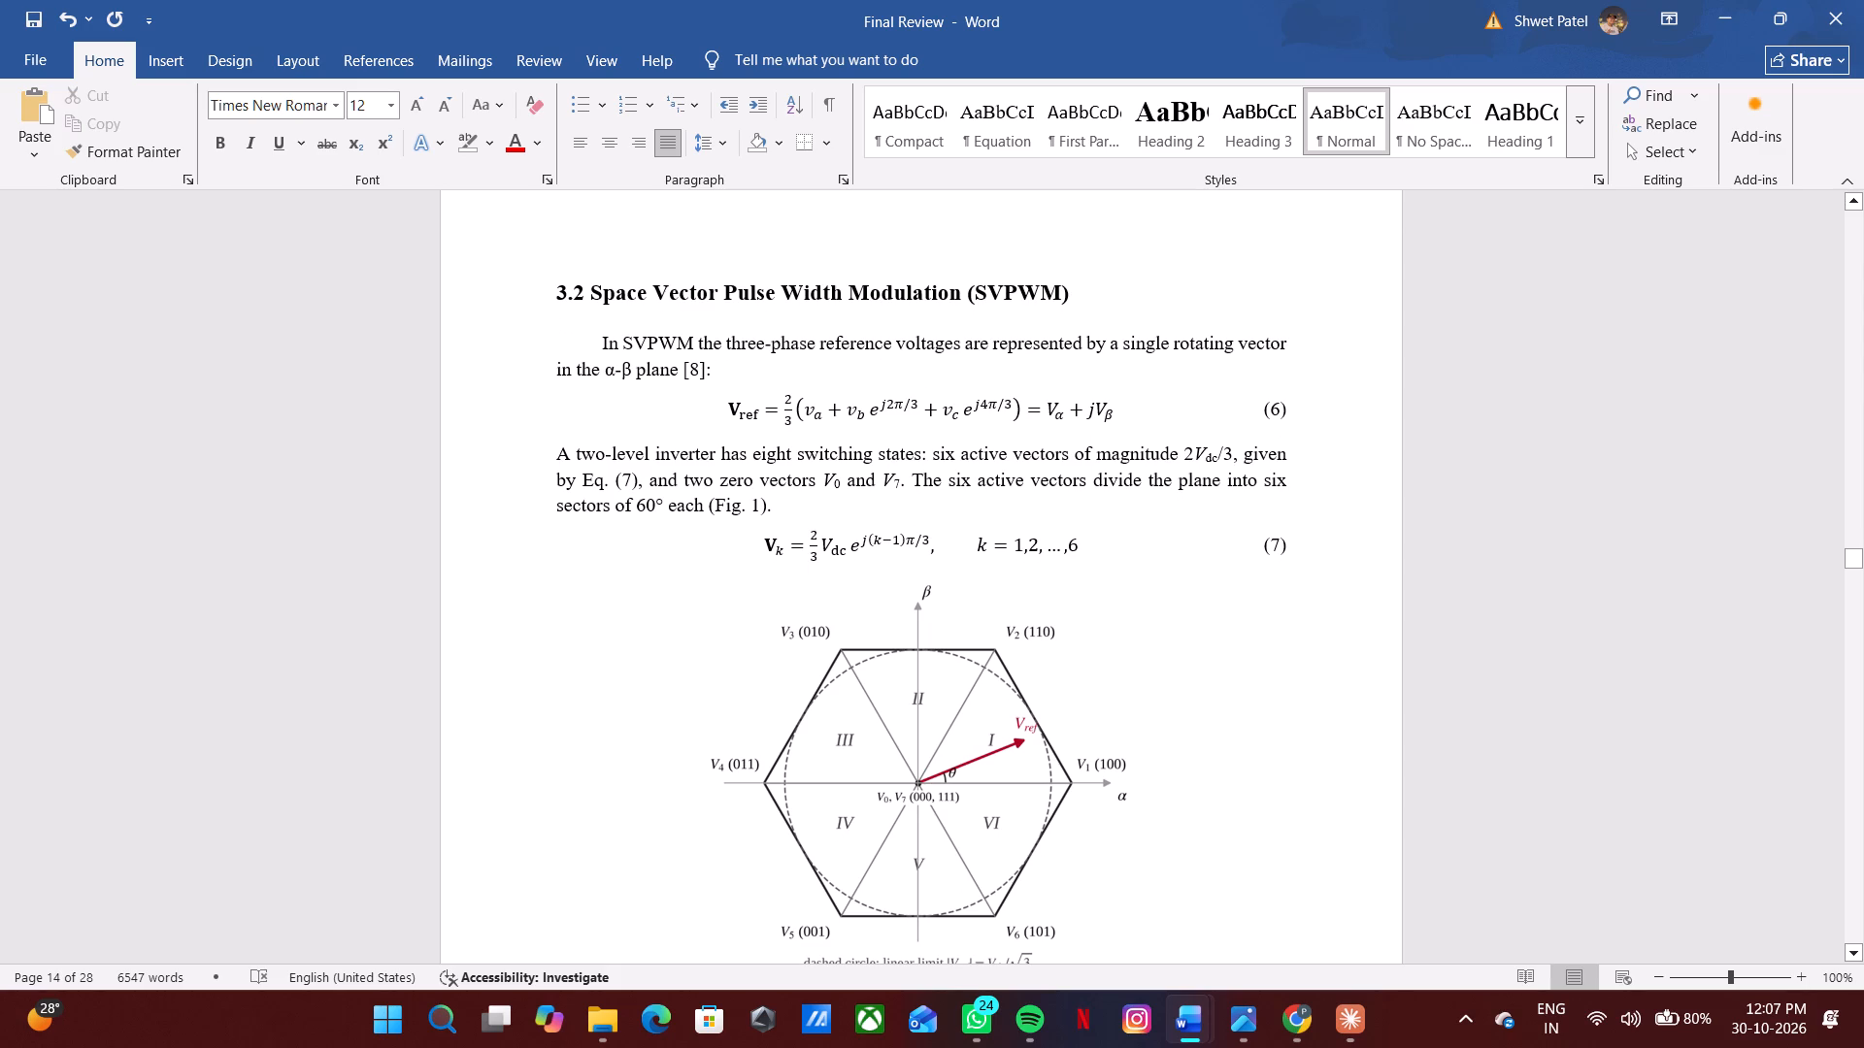
pyautogui.click(703, 369)
pyautogui.press('Left')
pyautogui.press('BackSpace')
pyautogui.press('4')
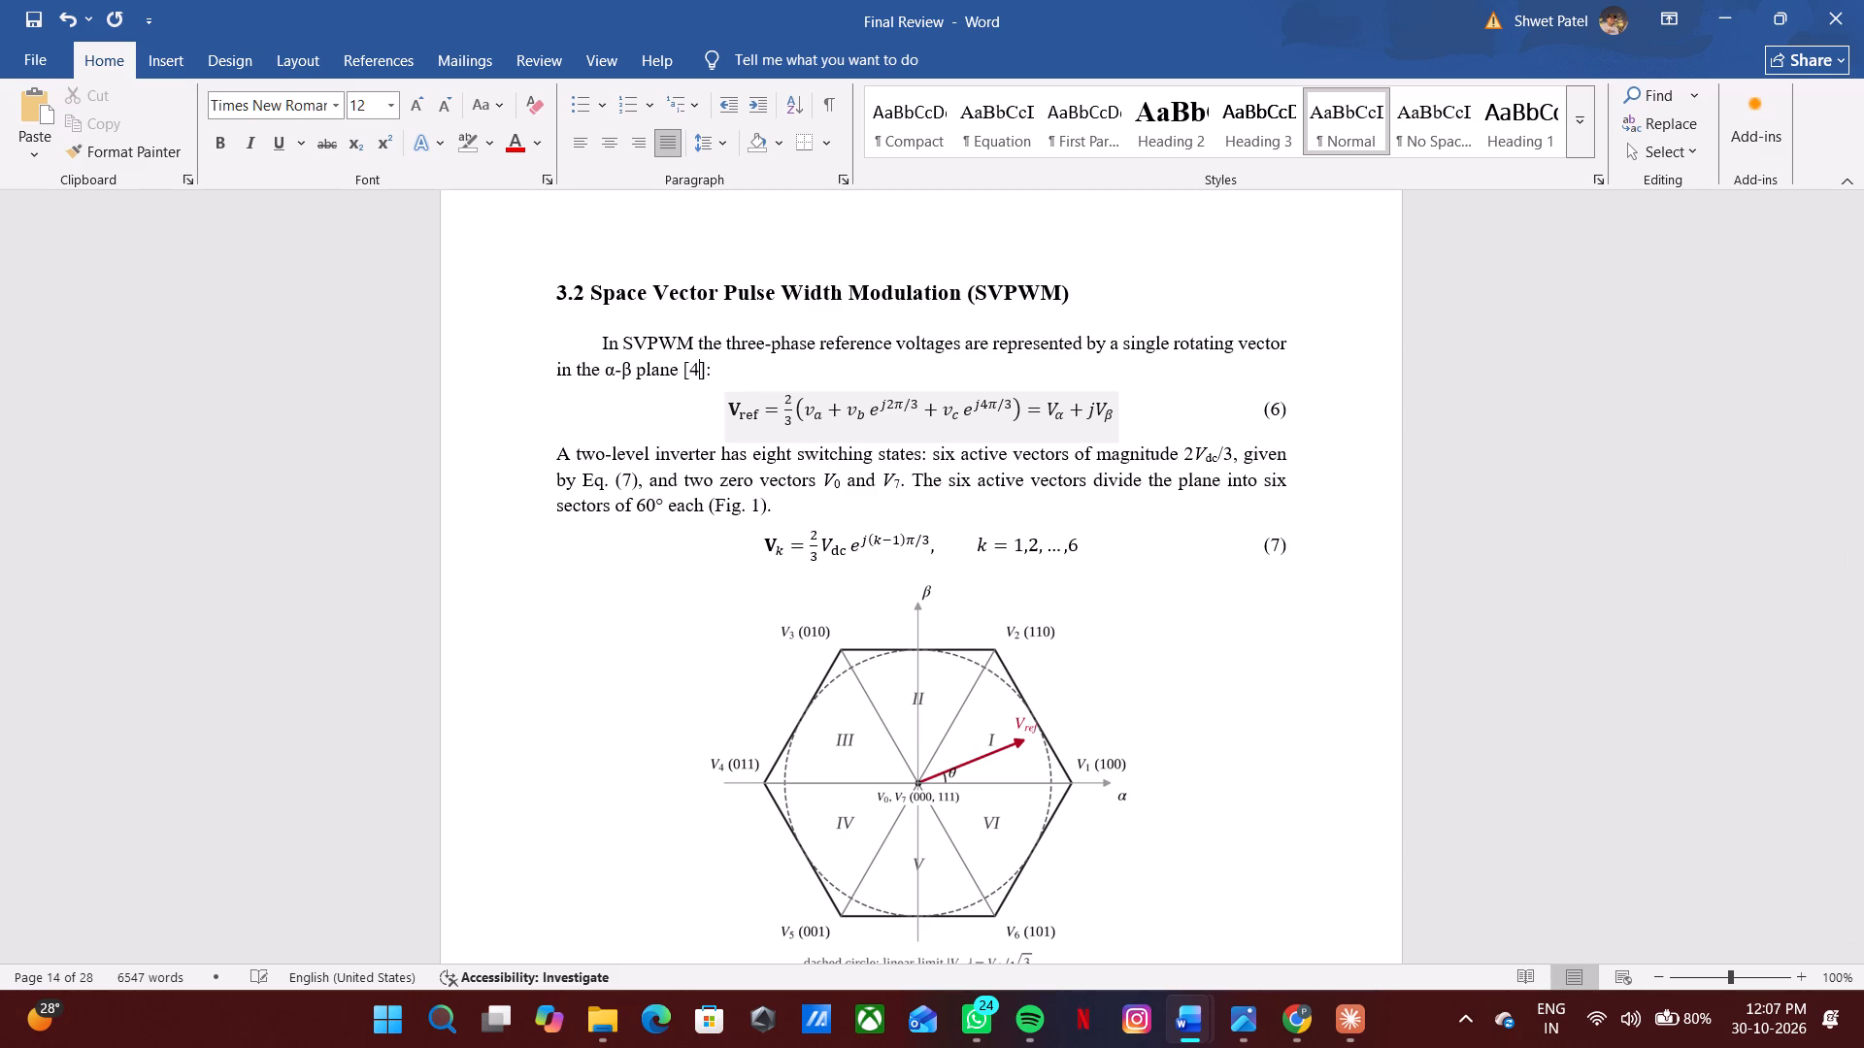
pyautogui.press('Right')
pyautogui.write(',')
pyautogui.press('space')
pyautogui.write('[]')
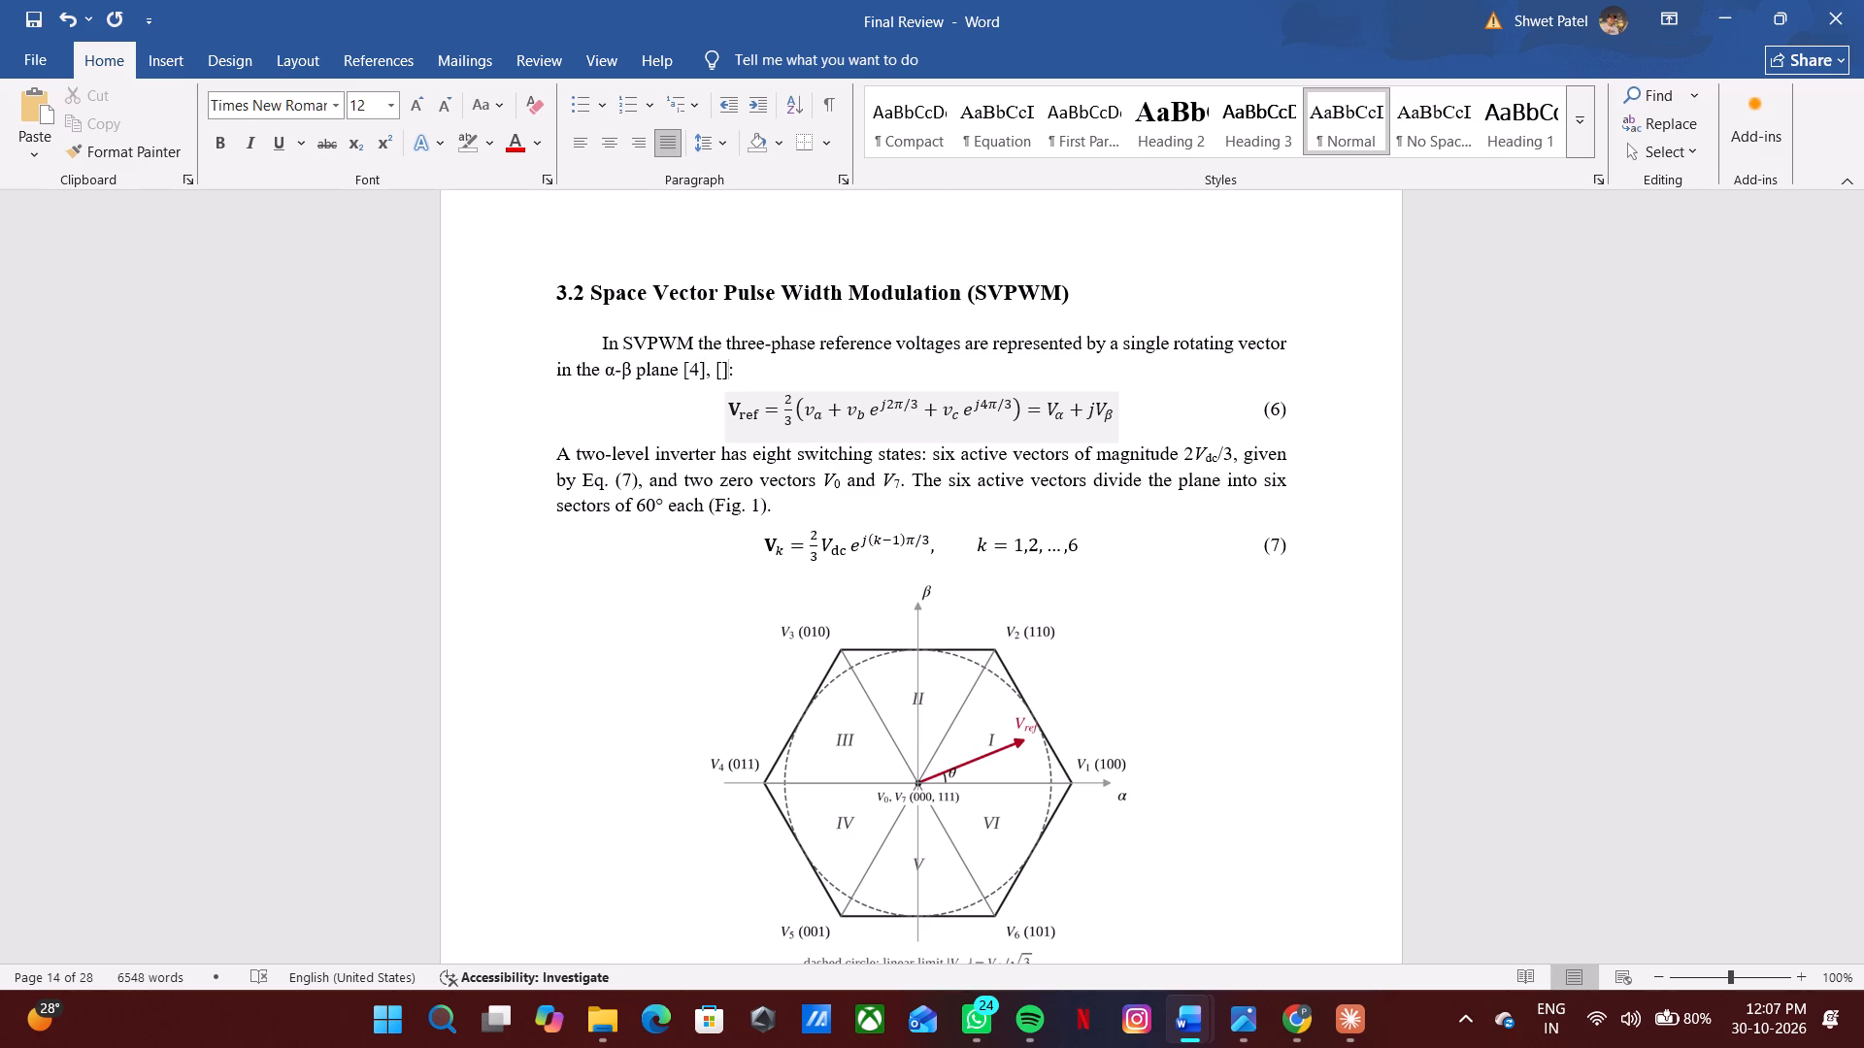
pyautogui.press('Left')
pyautogui.write('15')
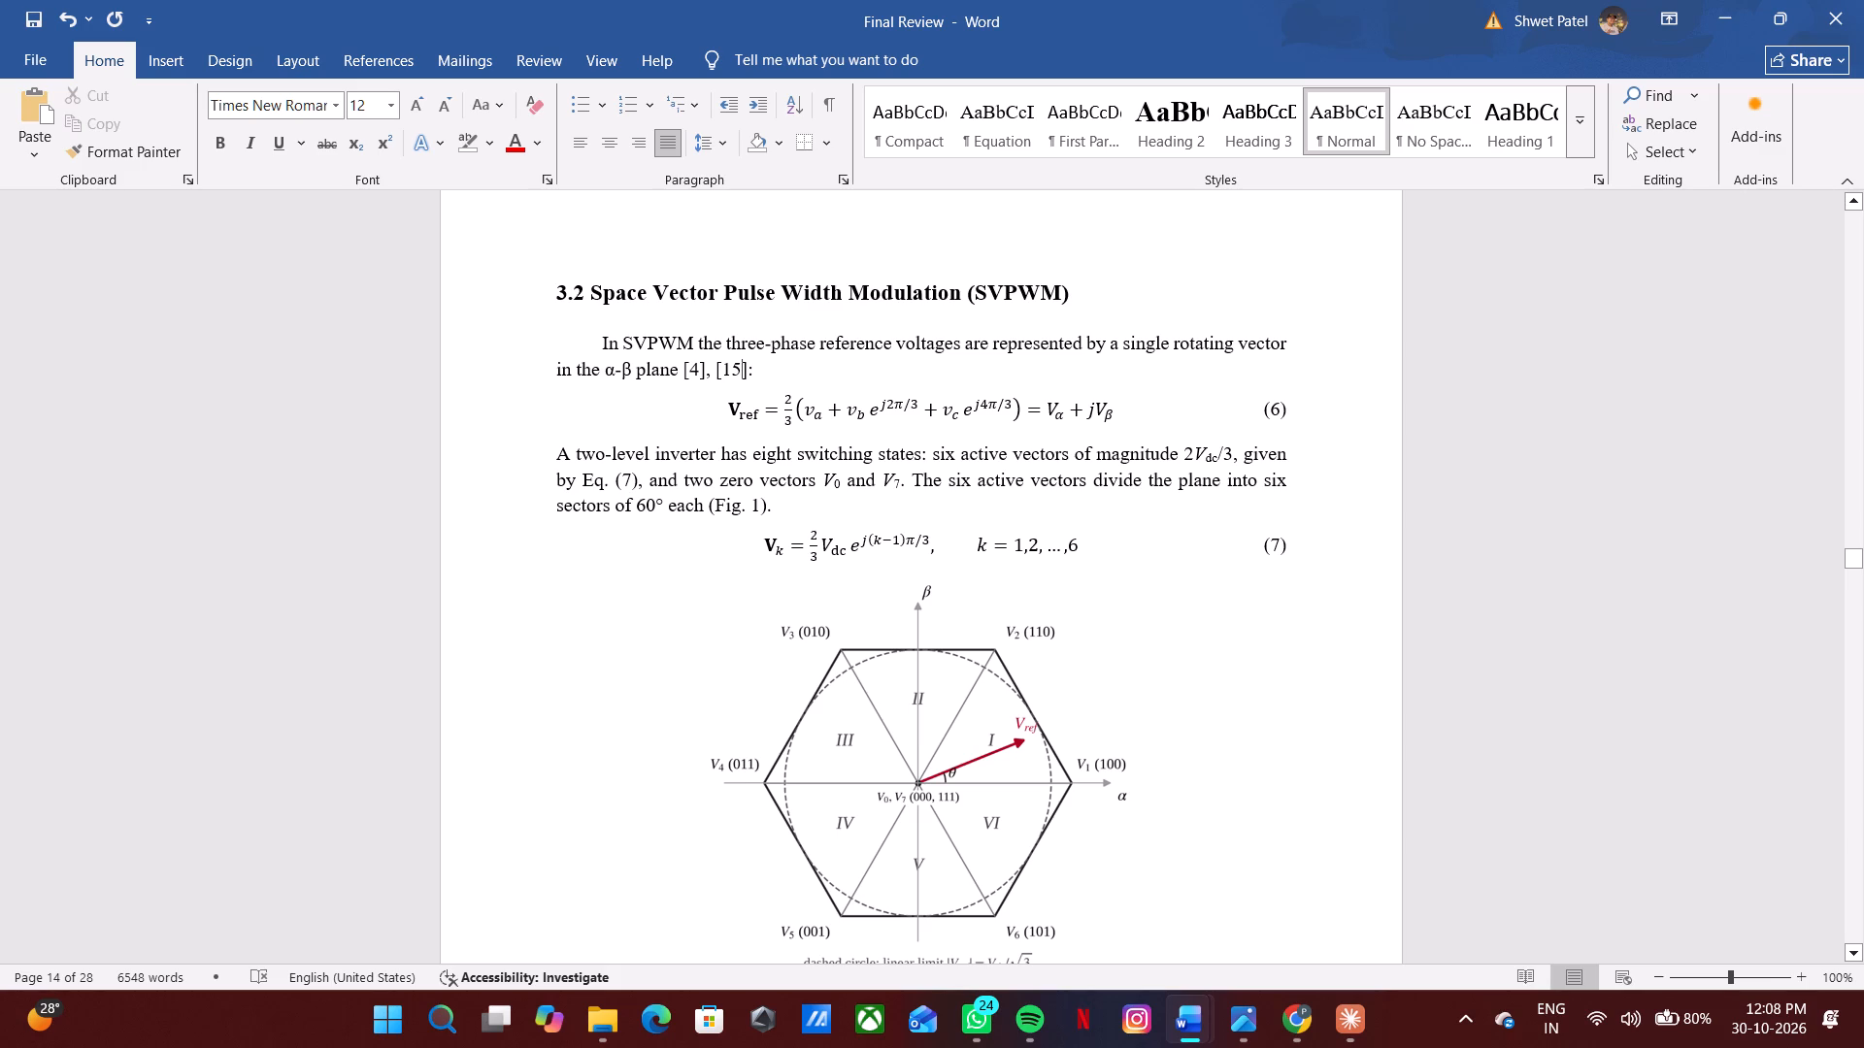
# Change the citation after the sentence on the space vector formulation making the switching sequence clearer to [15].
pyautogui.scroll(-1, 1040, 592)
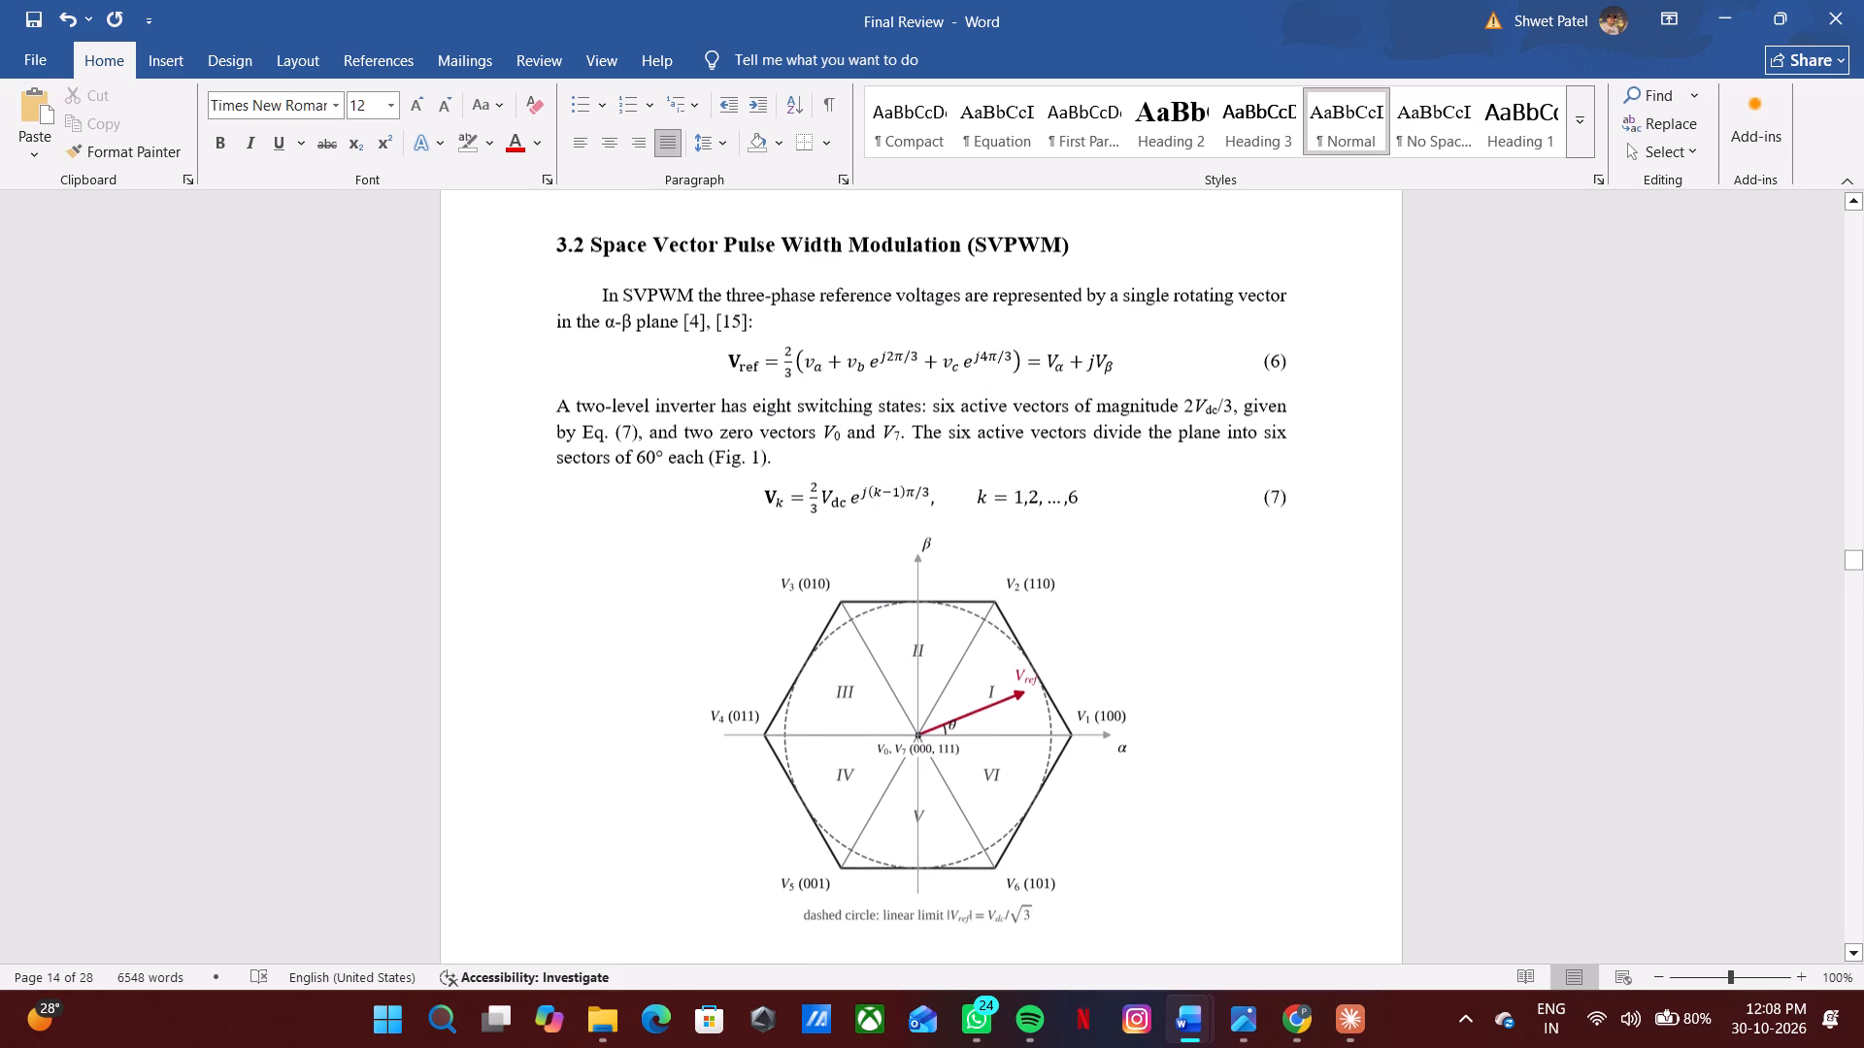
pyautogui.scroll(-4, 1042, 610)
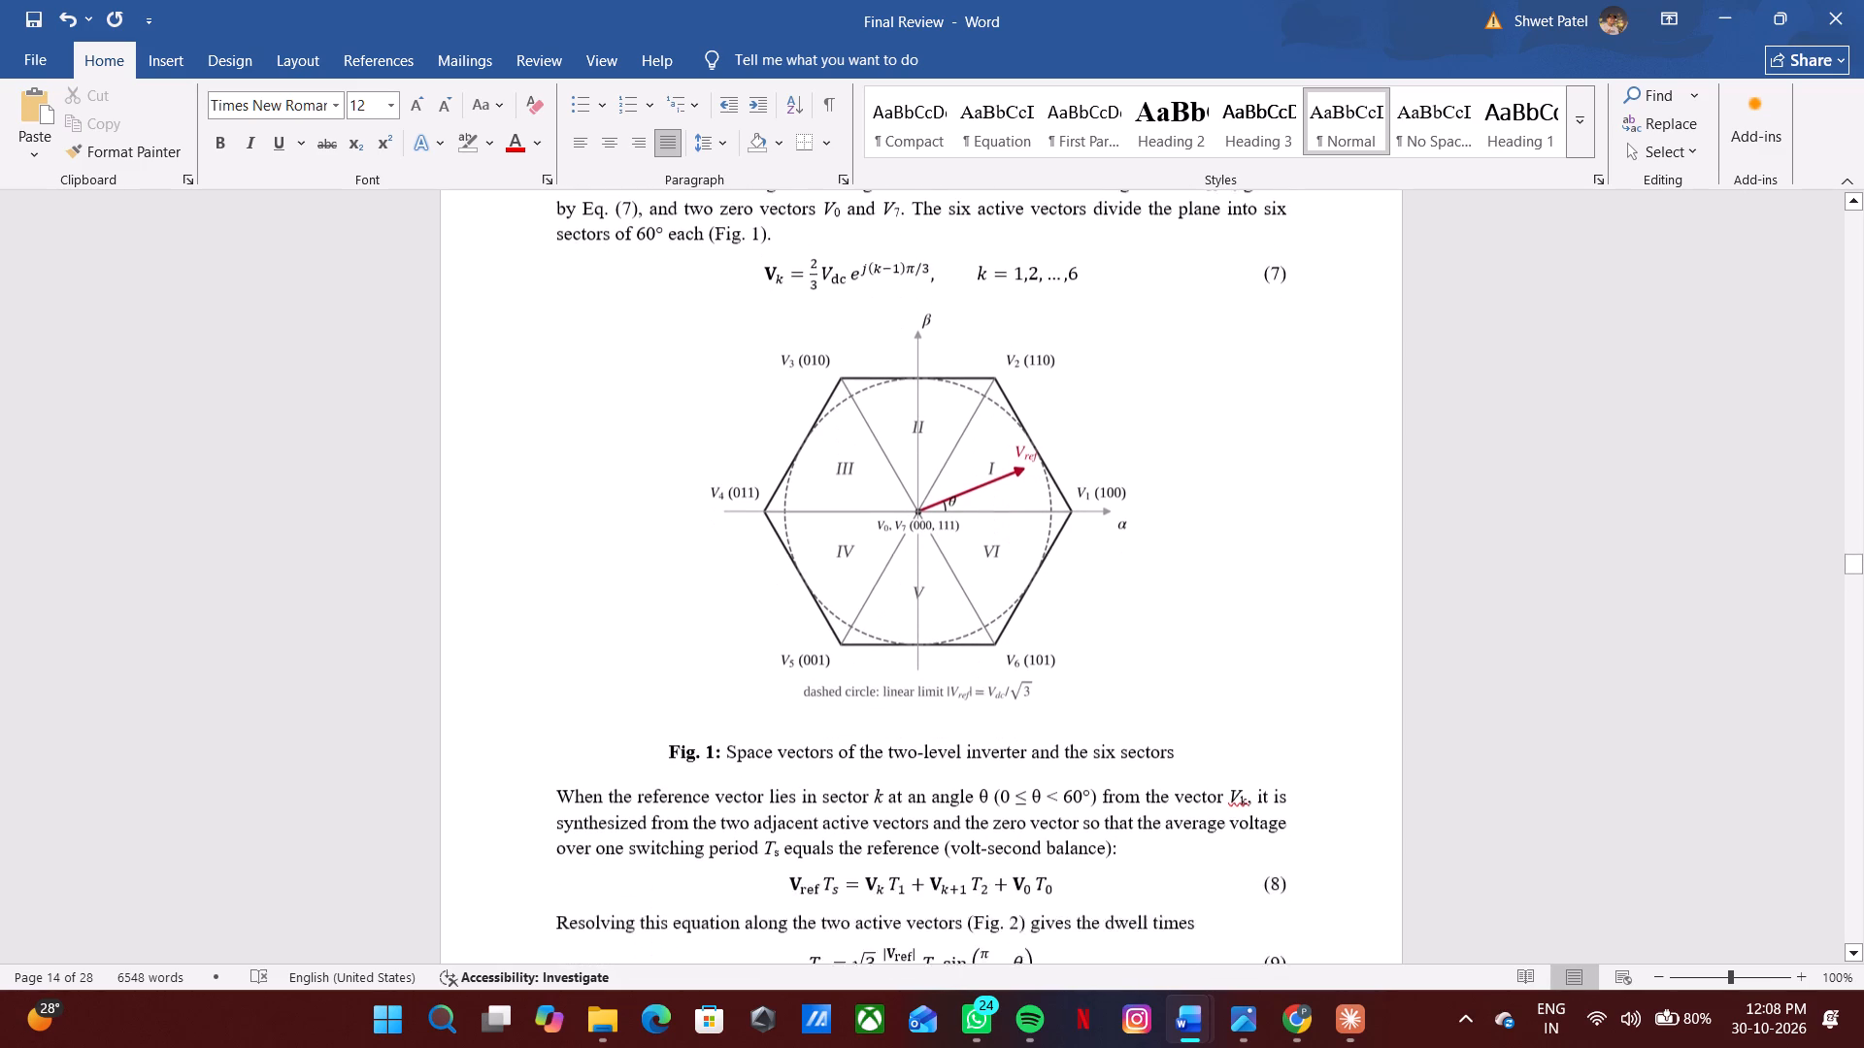
pyautogui.scroll(-2, 1042, 610)
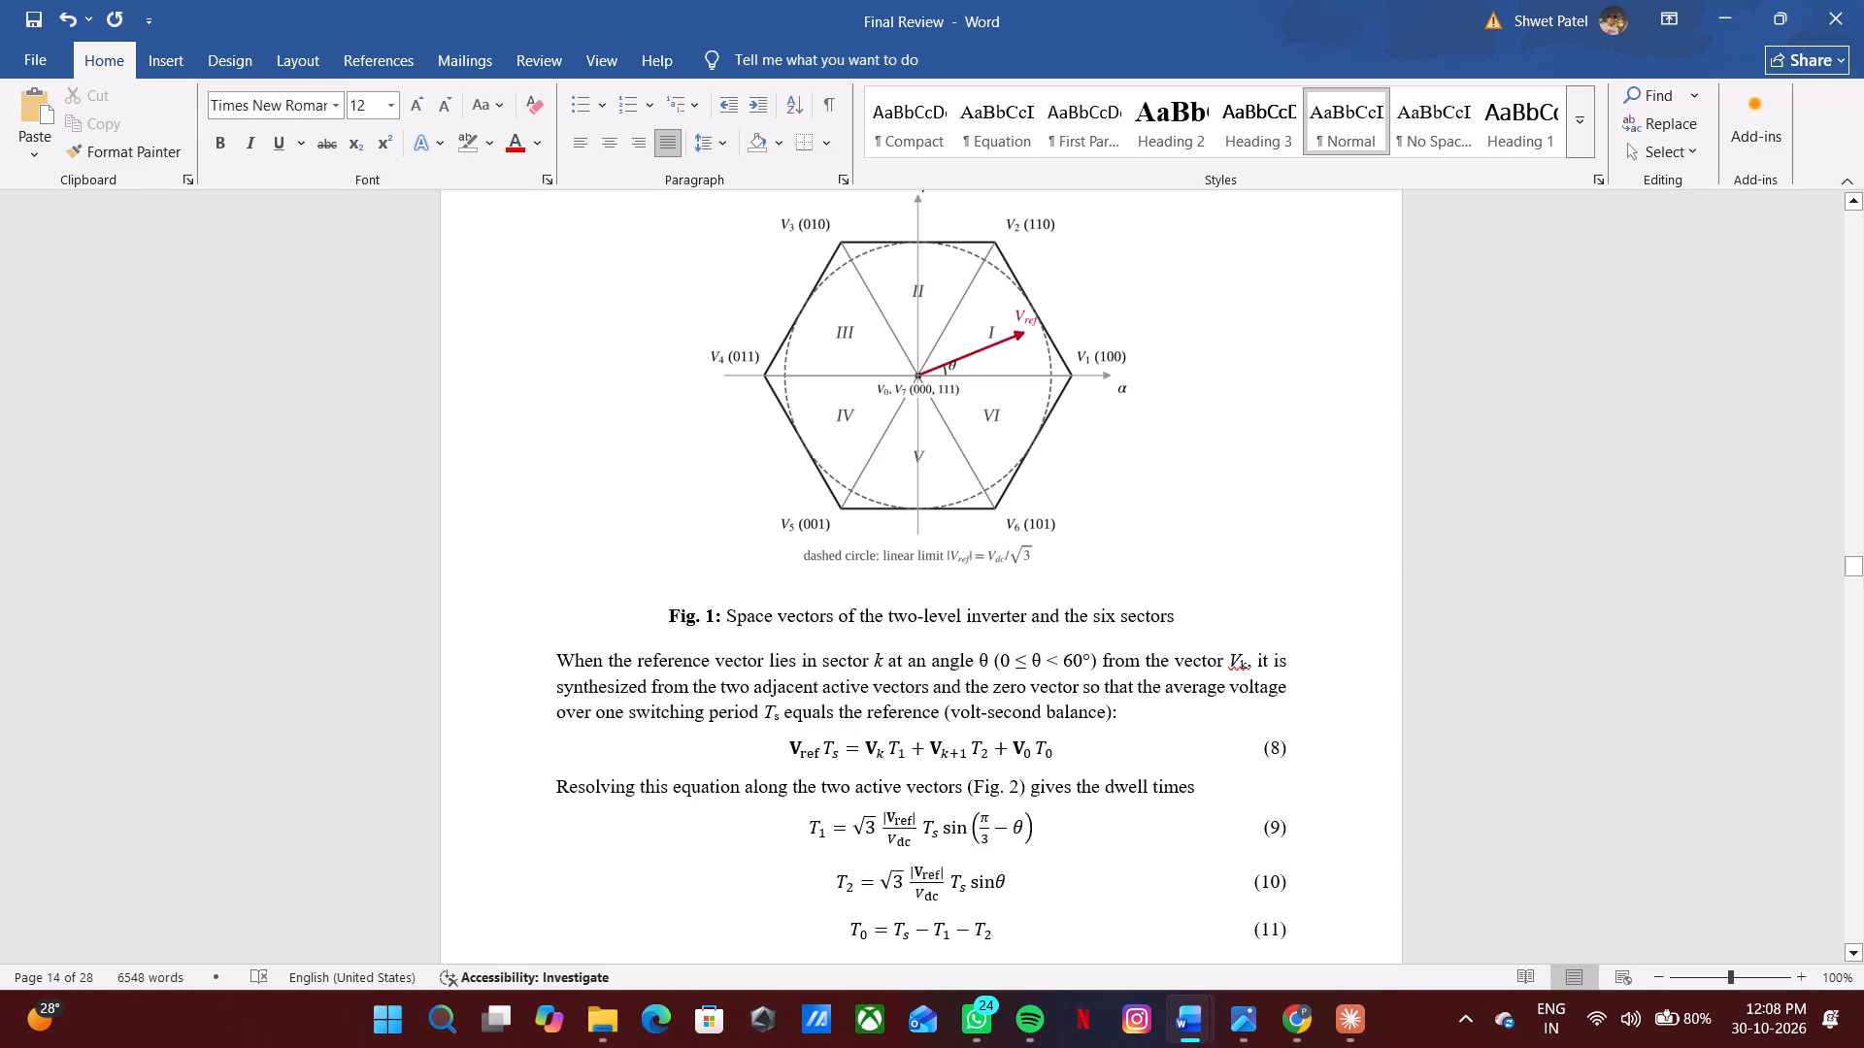
pyautogui.scroll(8, 1184, 726)
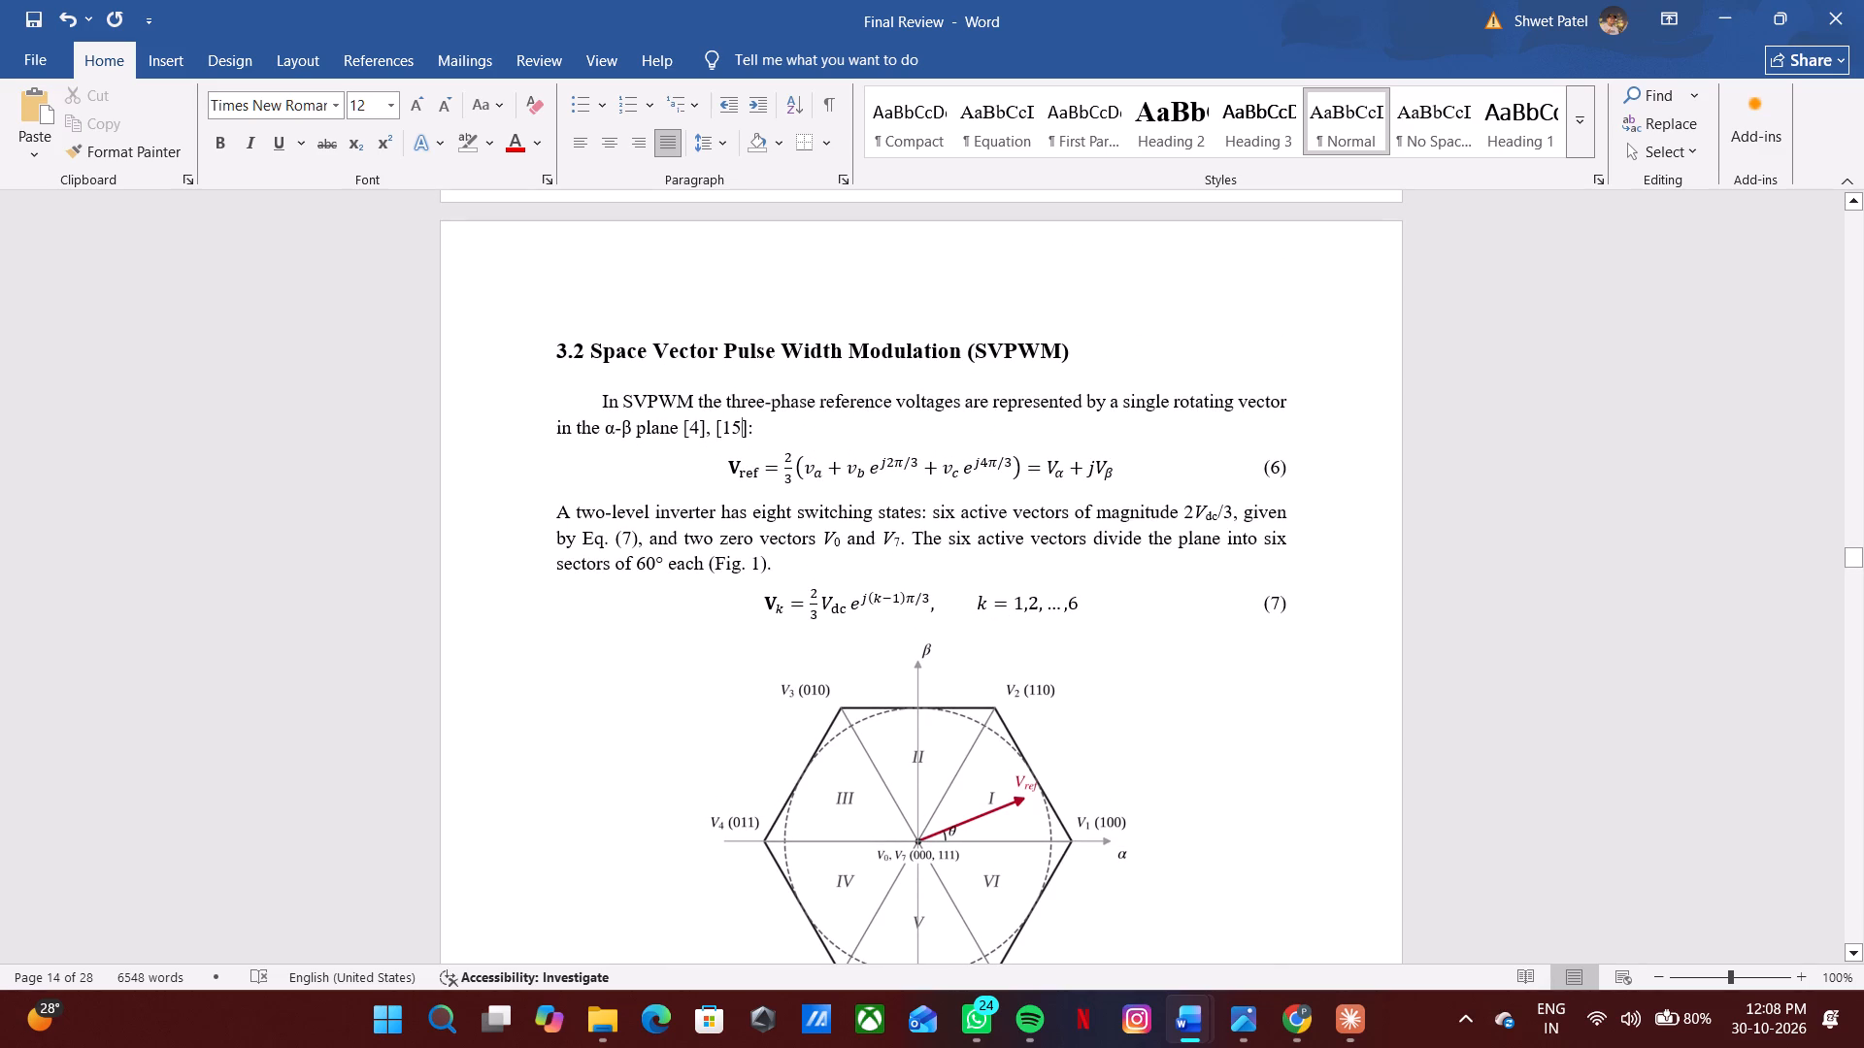
pyautogui.scroll(-6, 1184, 751)
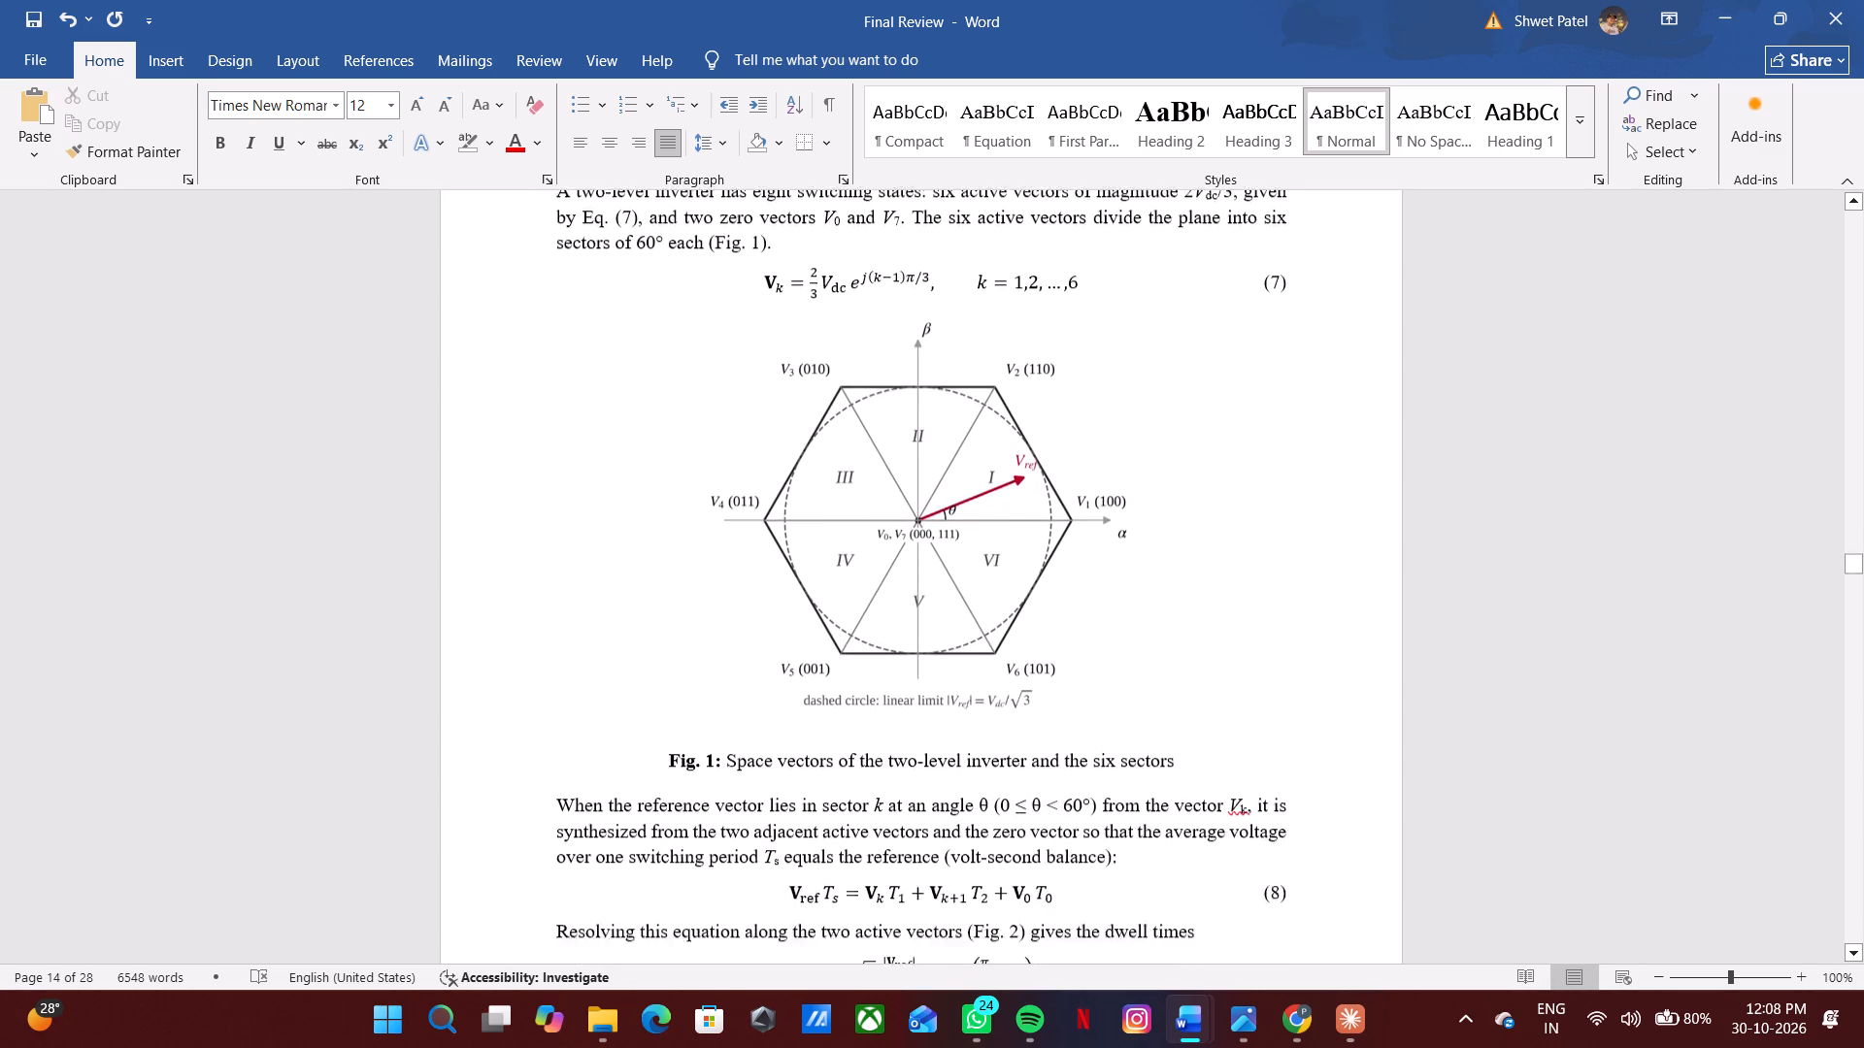
pyautogui.scroll(-8, 1180, 755)
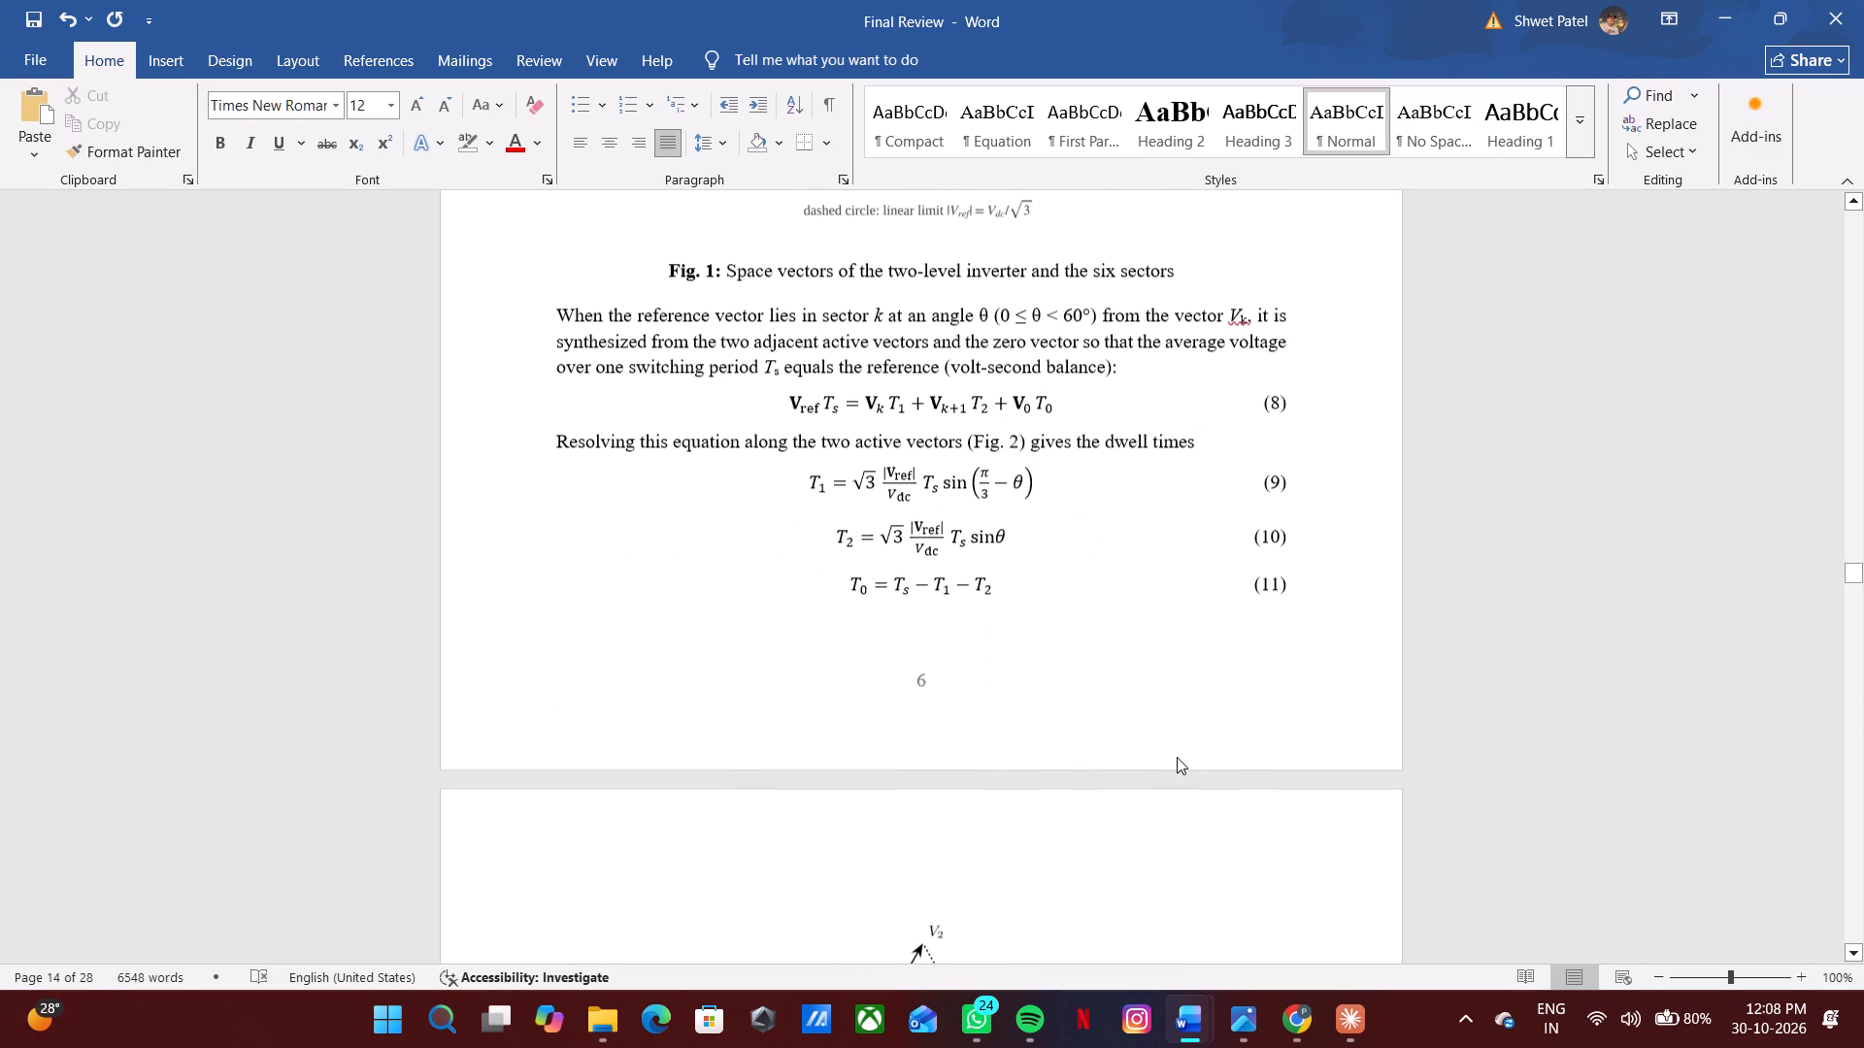
pyautogui.scroll(-10, 1175, 757)
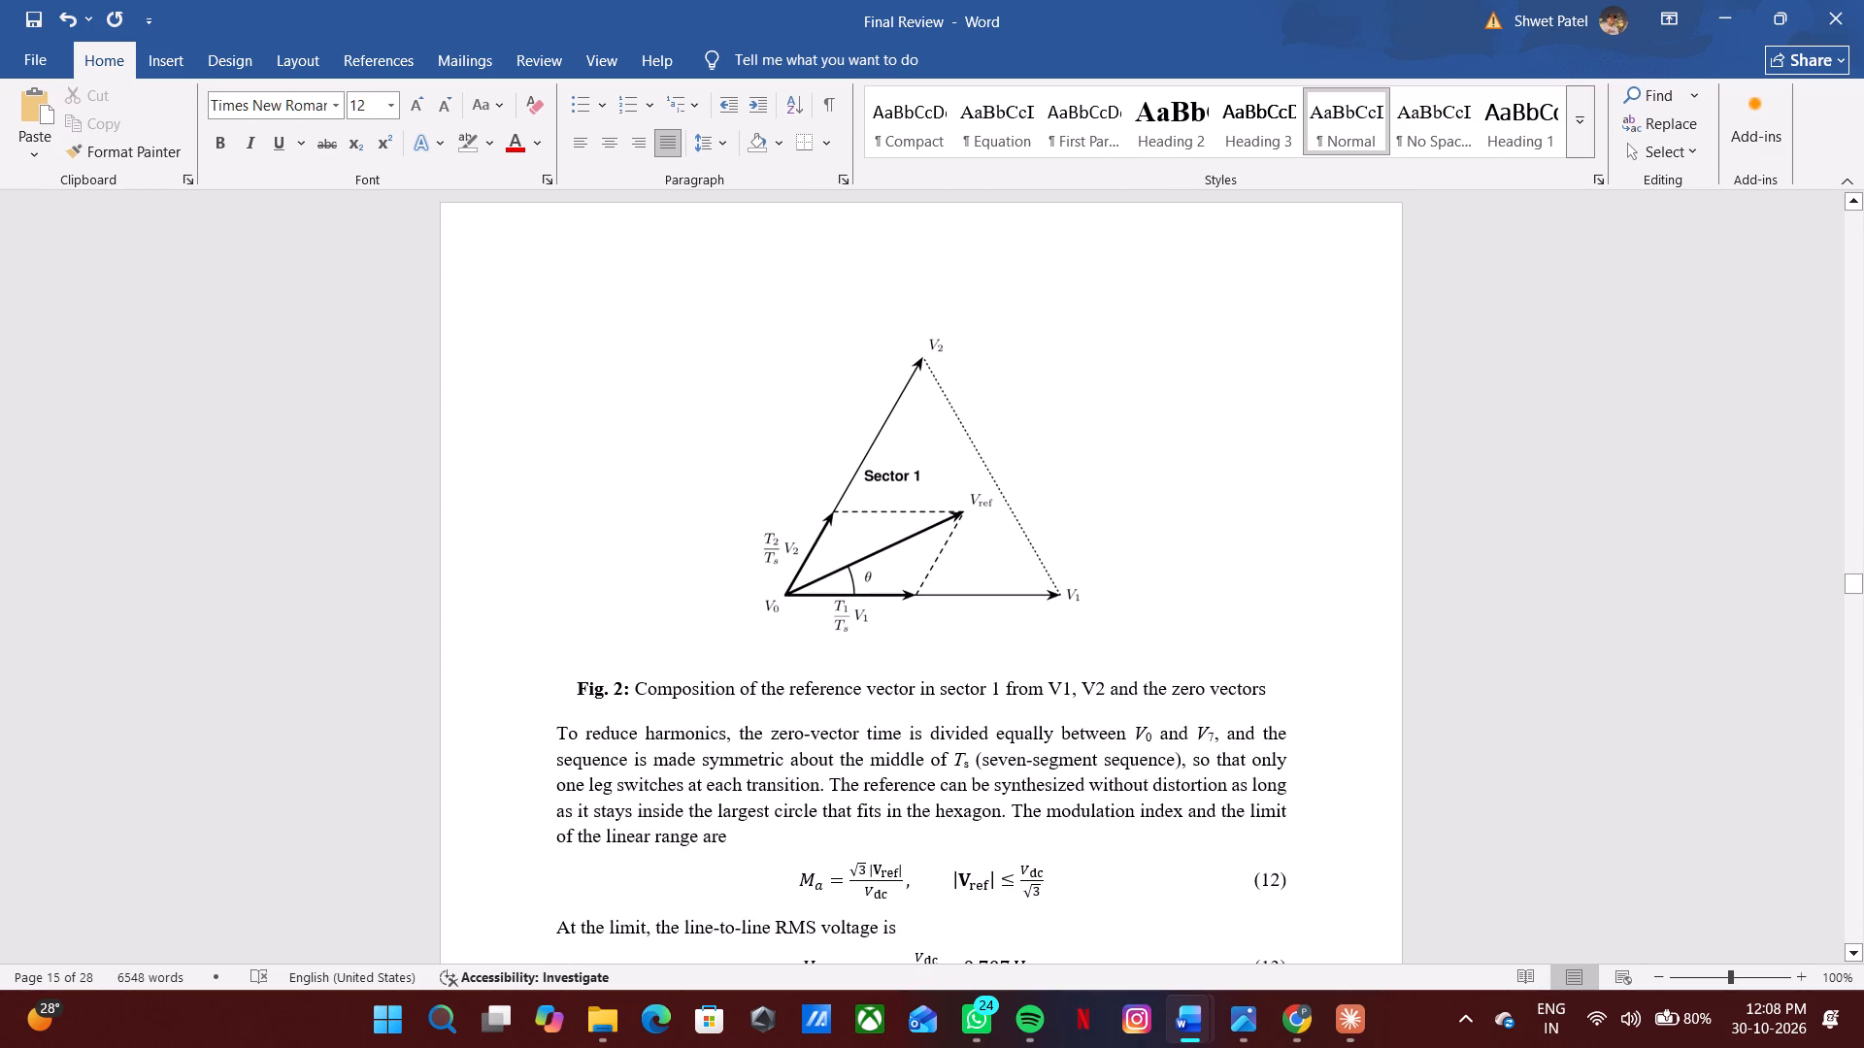
pyautogui.scroll(-5, 1173, 759)
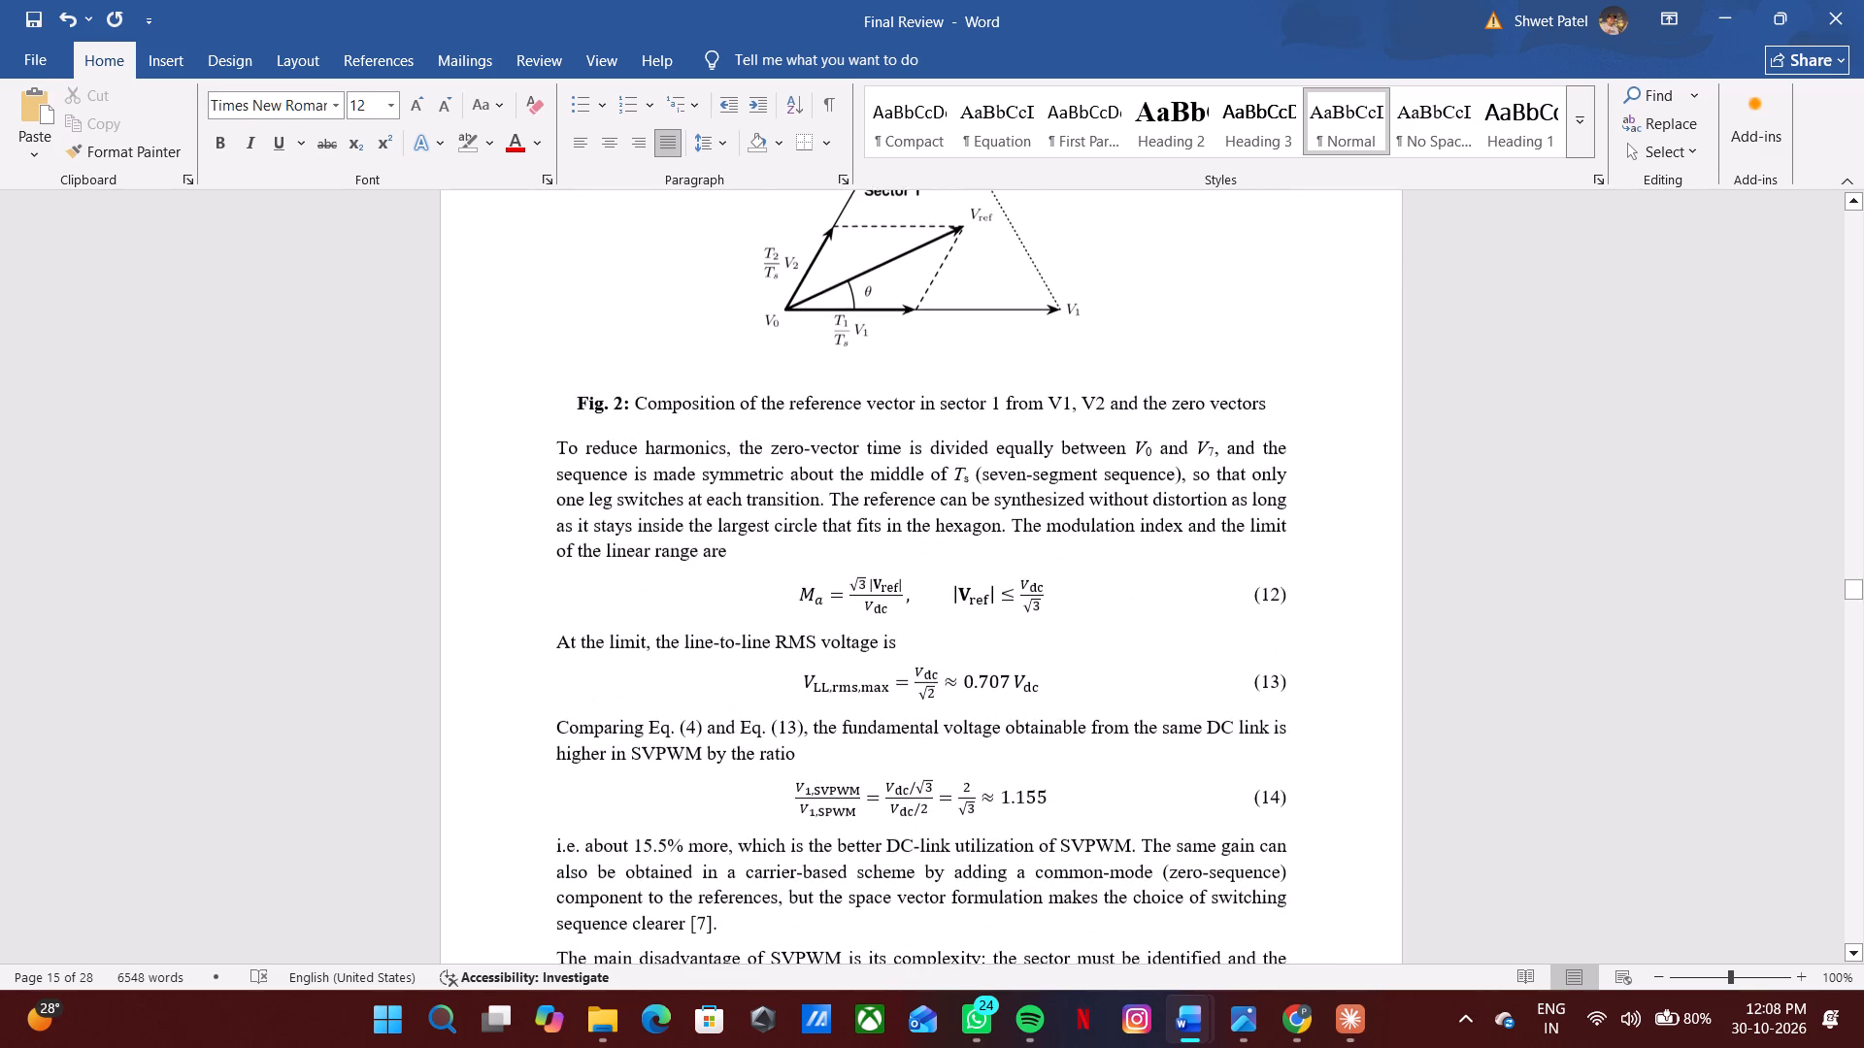
pyautogui.scroll(-2, 1173, 759)
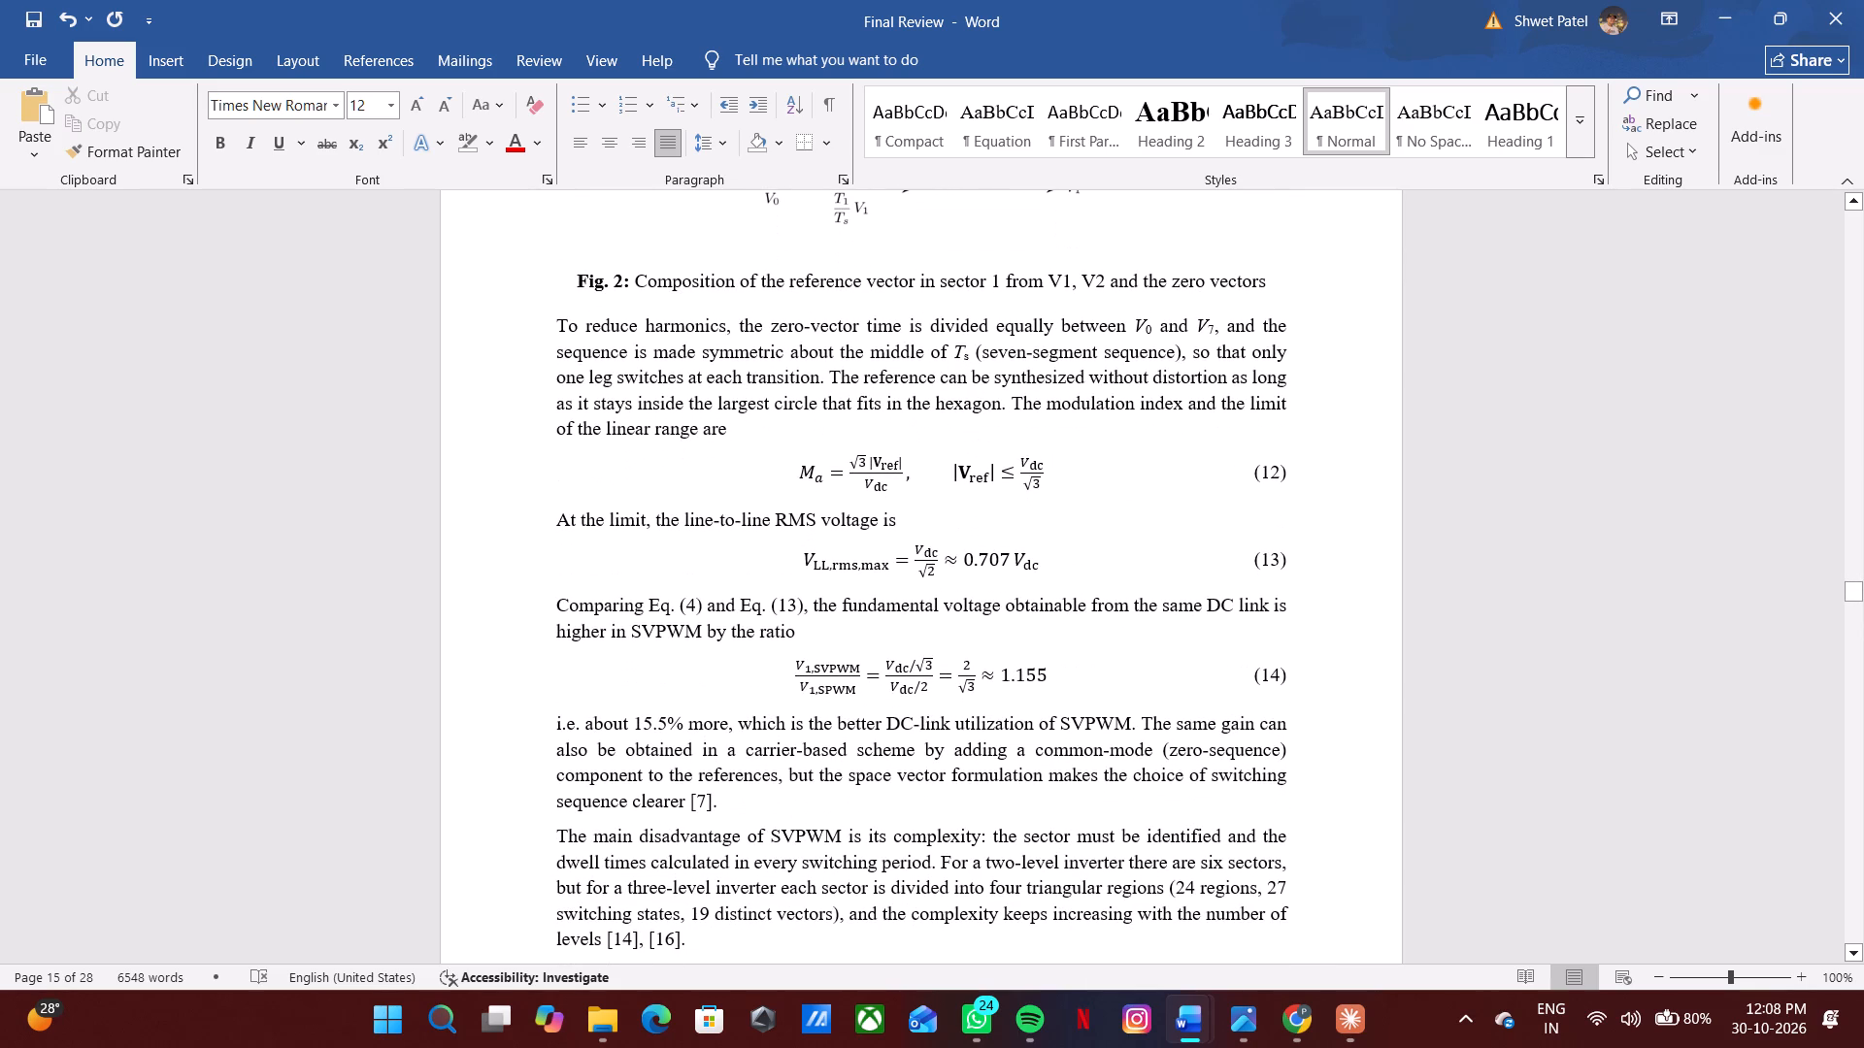
pyautogui.click(704, 800)
pyautogui.click(715, 802)
pyautogui.press('Left')
pyautogui.press('BackSpace')
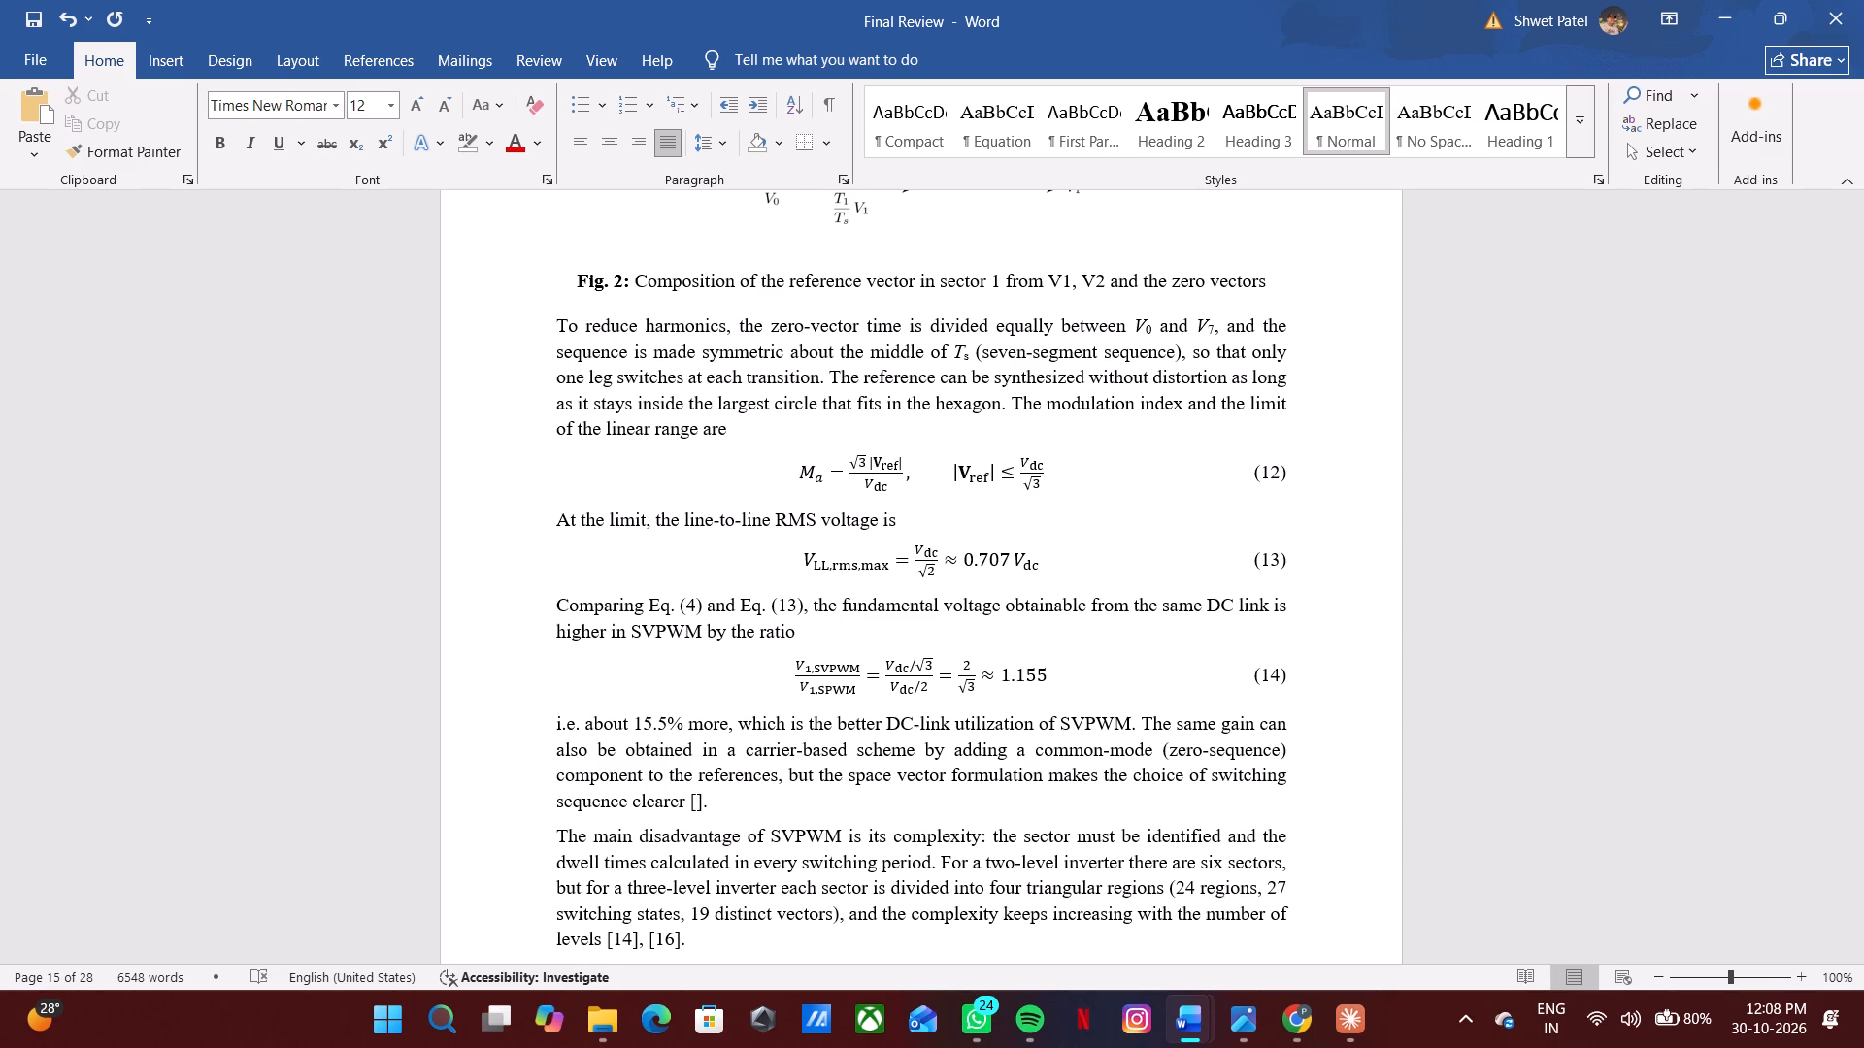
pyautogui.press('1')
pyautogui.press('5')
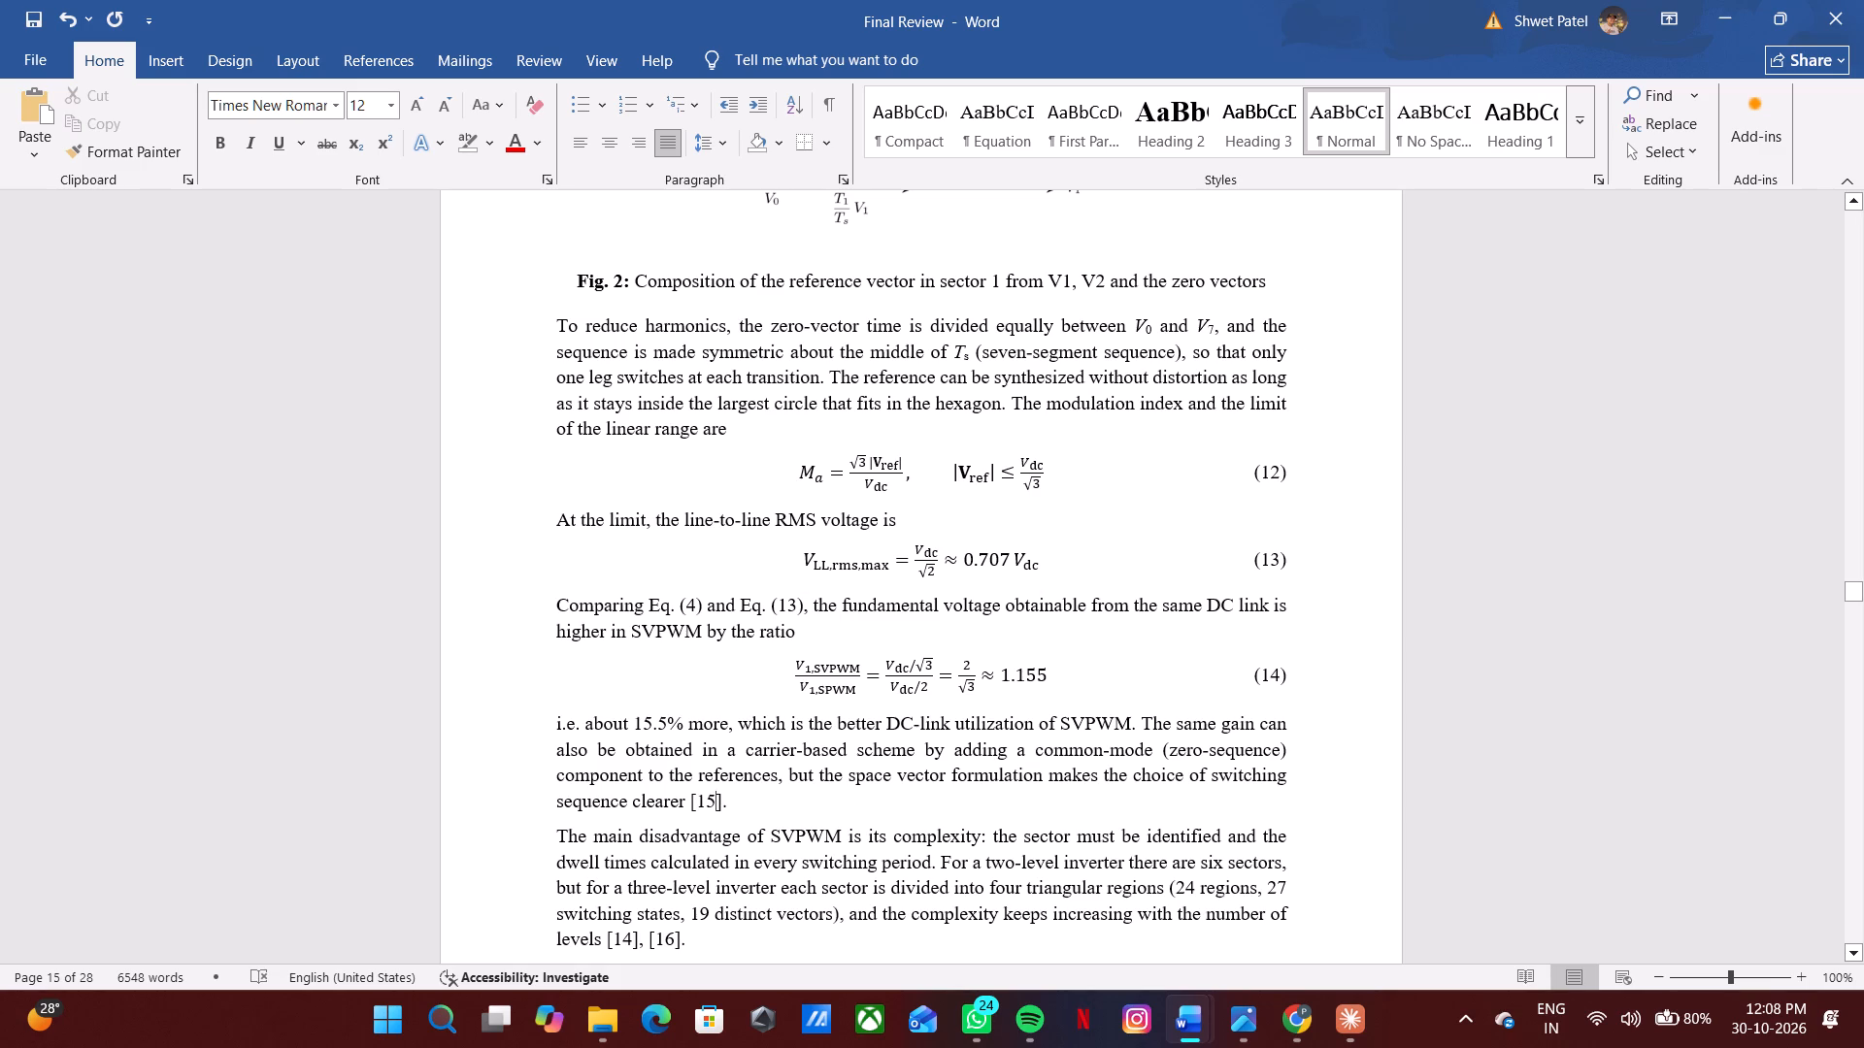
# In the paragraph on SVPWM's main disadvantage, renumber the two closing citations to [12] and [13].
pyautogui.scroll(-2, 833, 820)
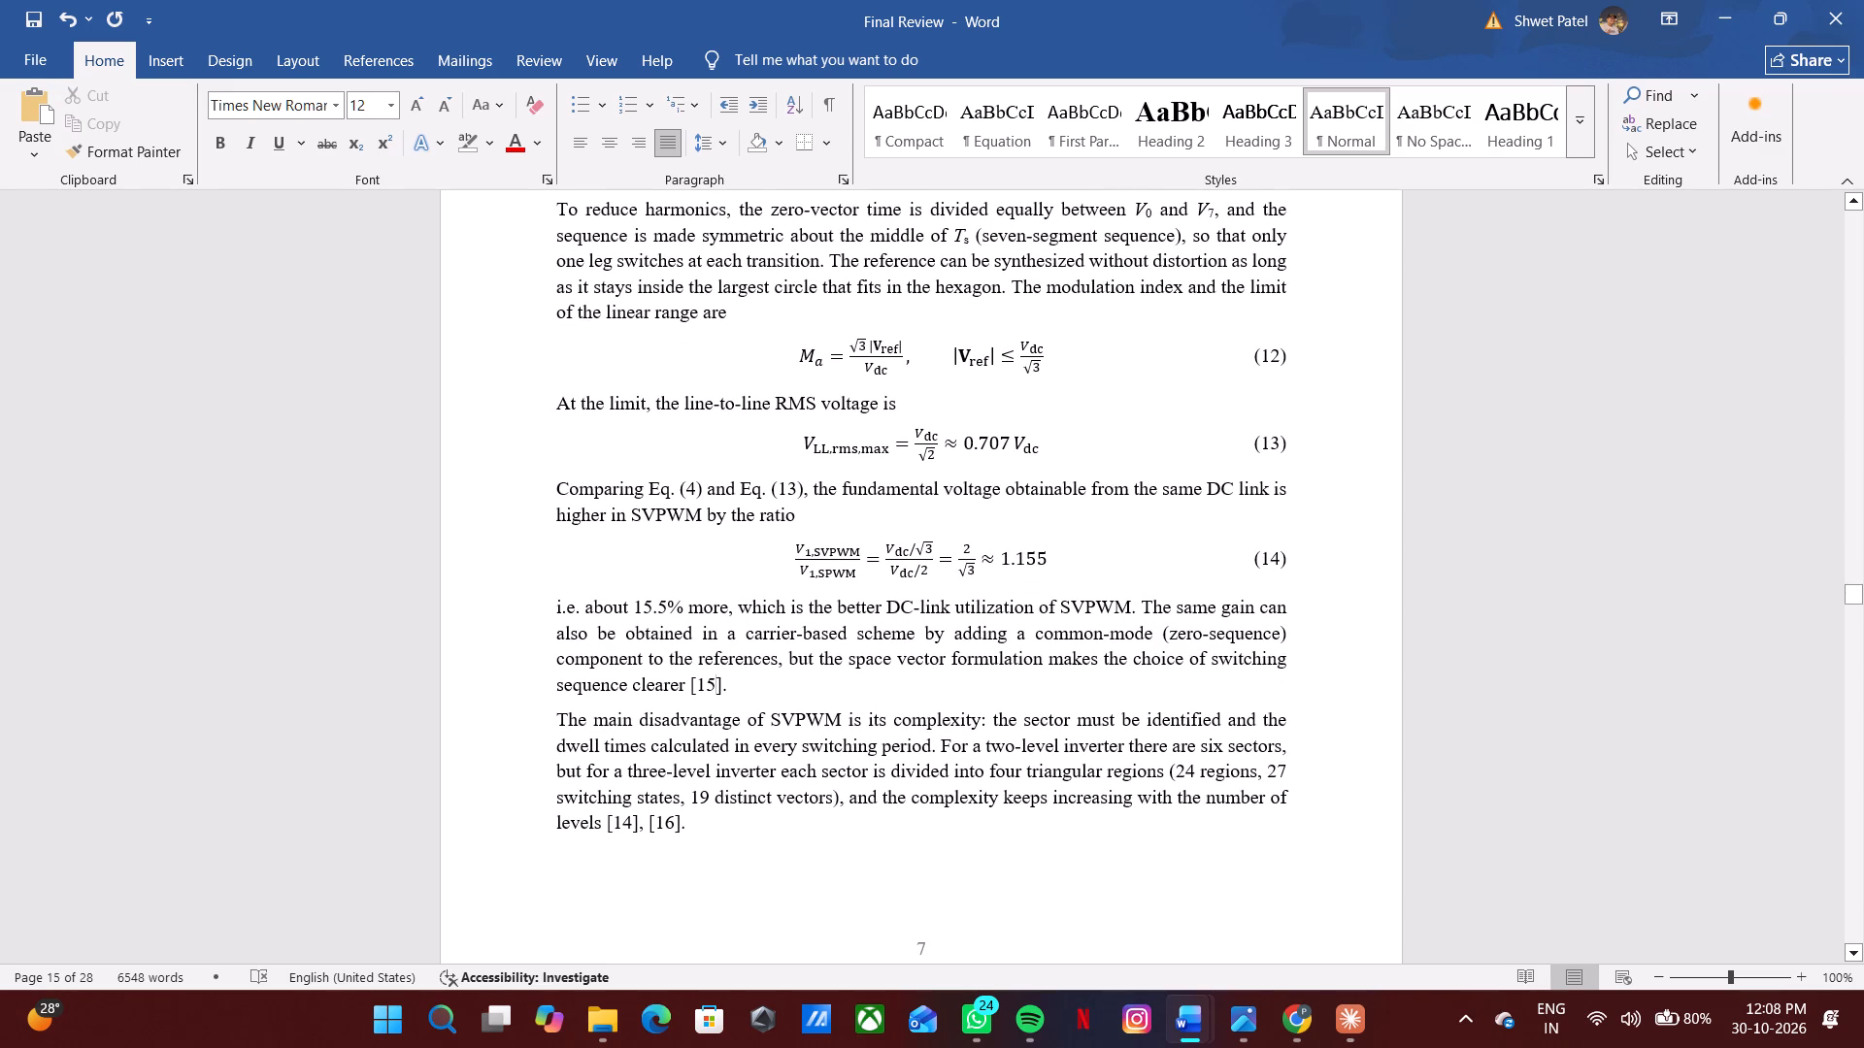
pyautogui.click(627, 825)
pyautogui.press('BackSpace')
pyautogui.press('2')
pyautogui.press('Right')
pyautogui.press('Right')
pyautogui.press('Right')
pyautogui.press('Right')
pyautogui.press('Right')
pyautogui.press('Right')
pyautogui.press('BackSpace')
pyautogui.press('3')
# In section 3.3, replace the citation after the sentence on eliminating selected harmonics with the range [8]-[10].
pyautogui.scroll(-2, 982, 714)
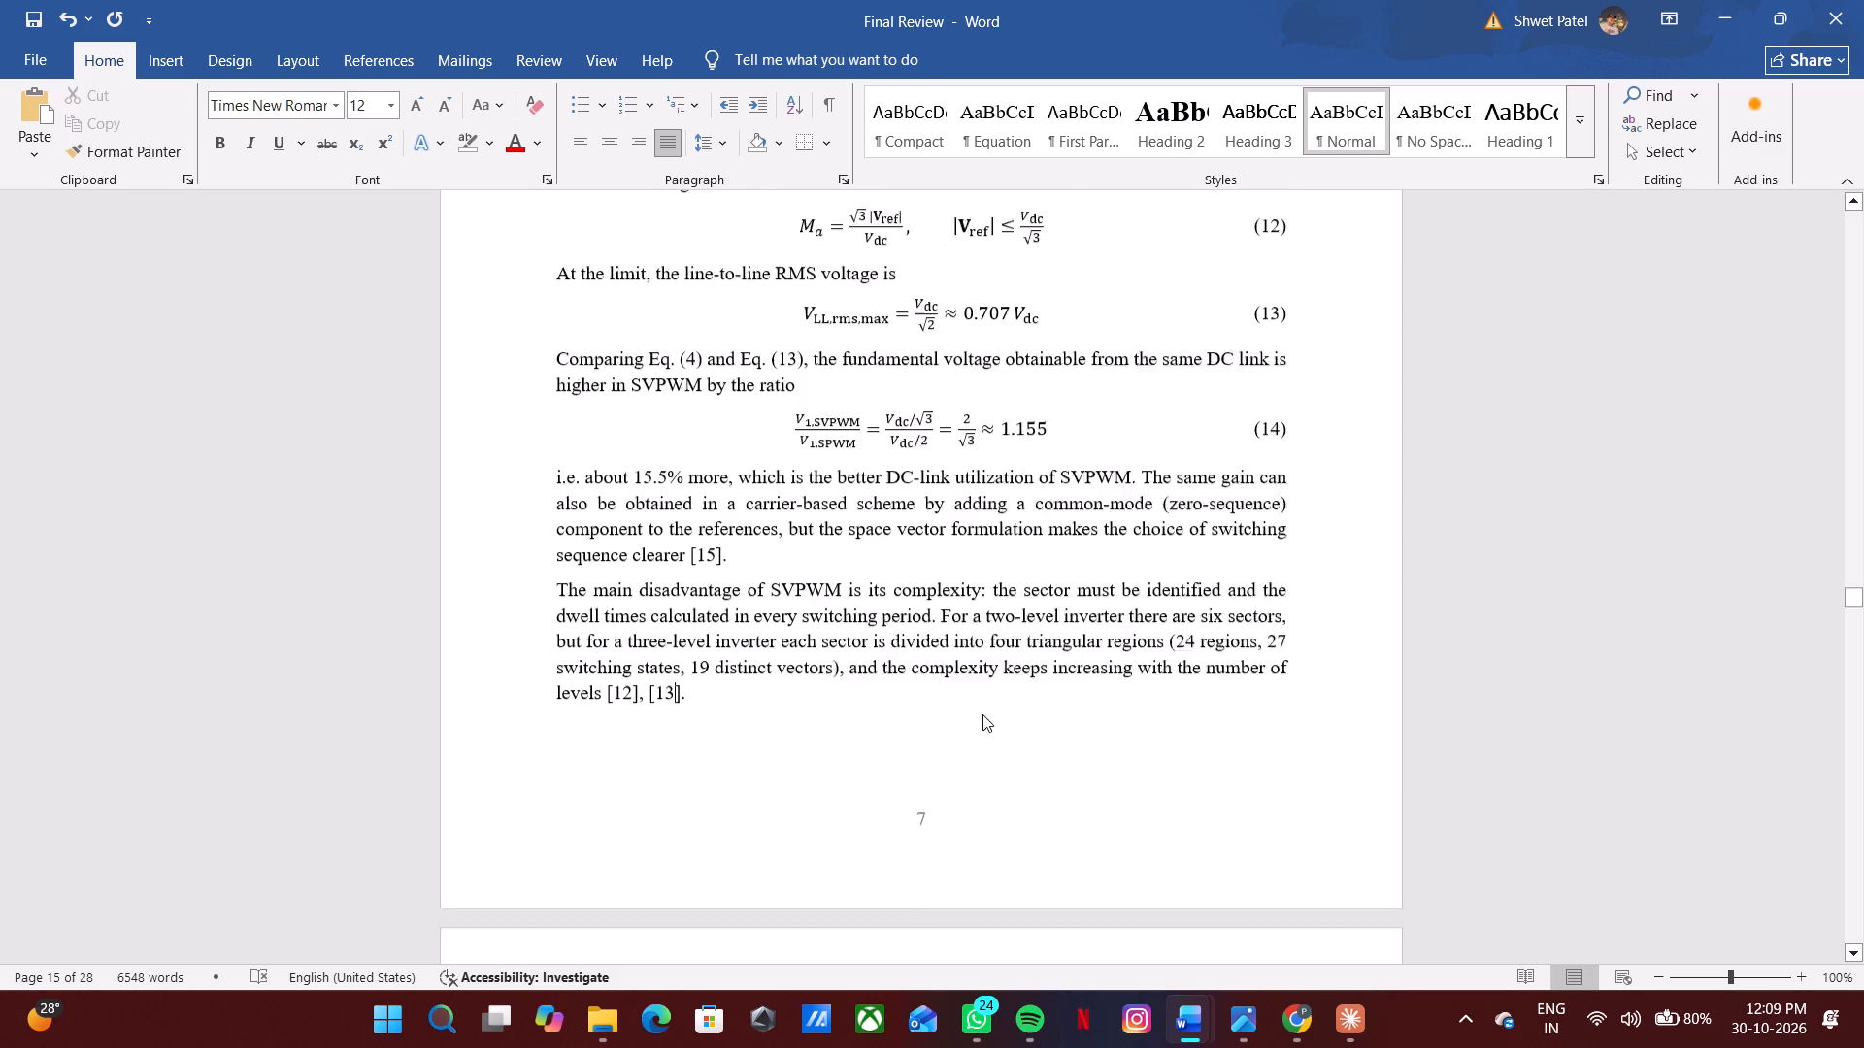
pyautogui.scroll(-8, 982, 714)
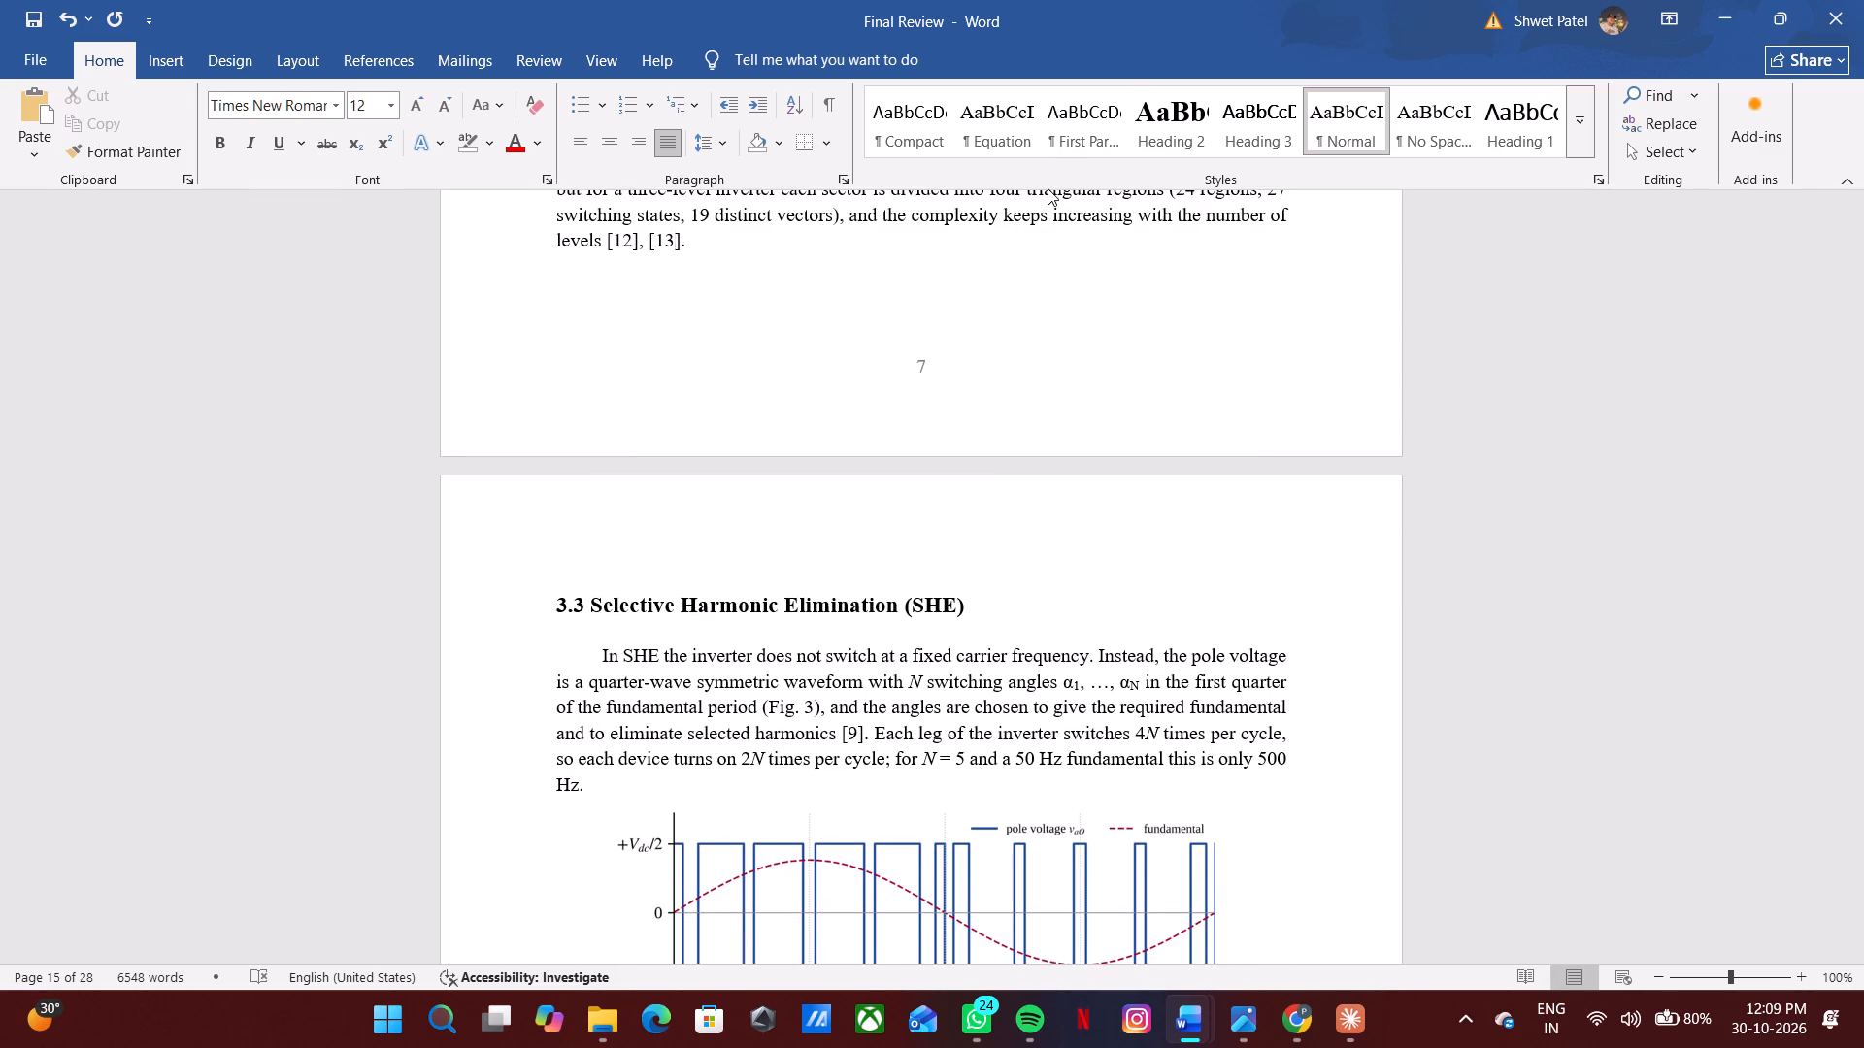
pyautogui.scroll(-2, 951, 123)
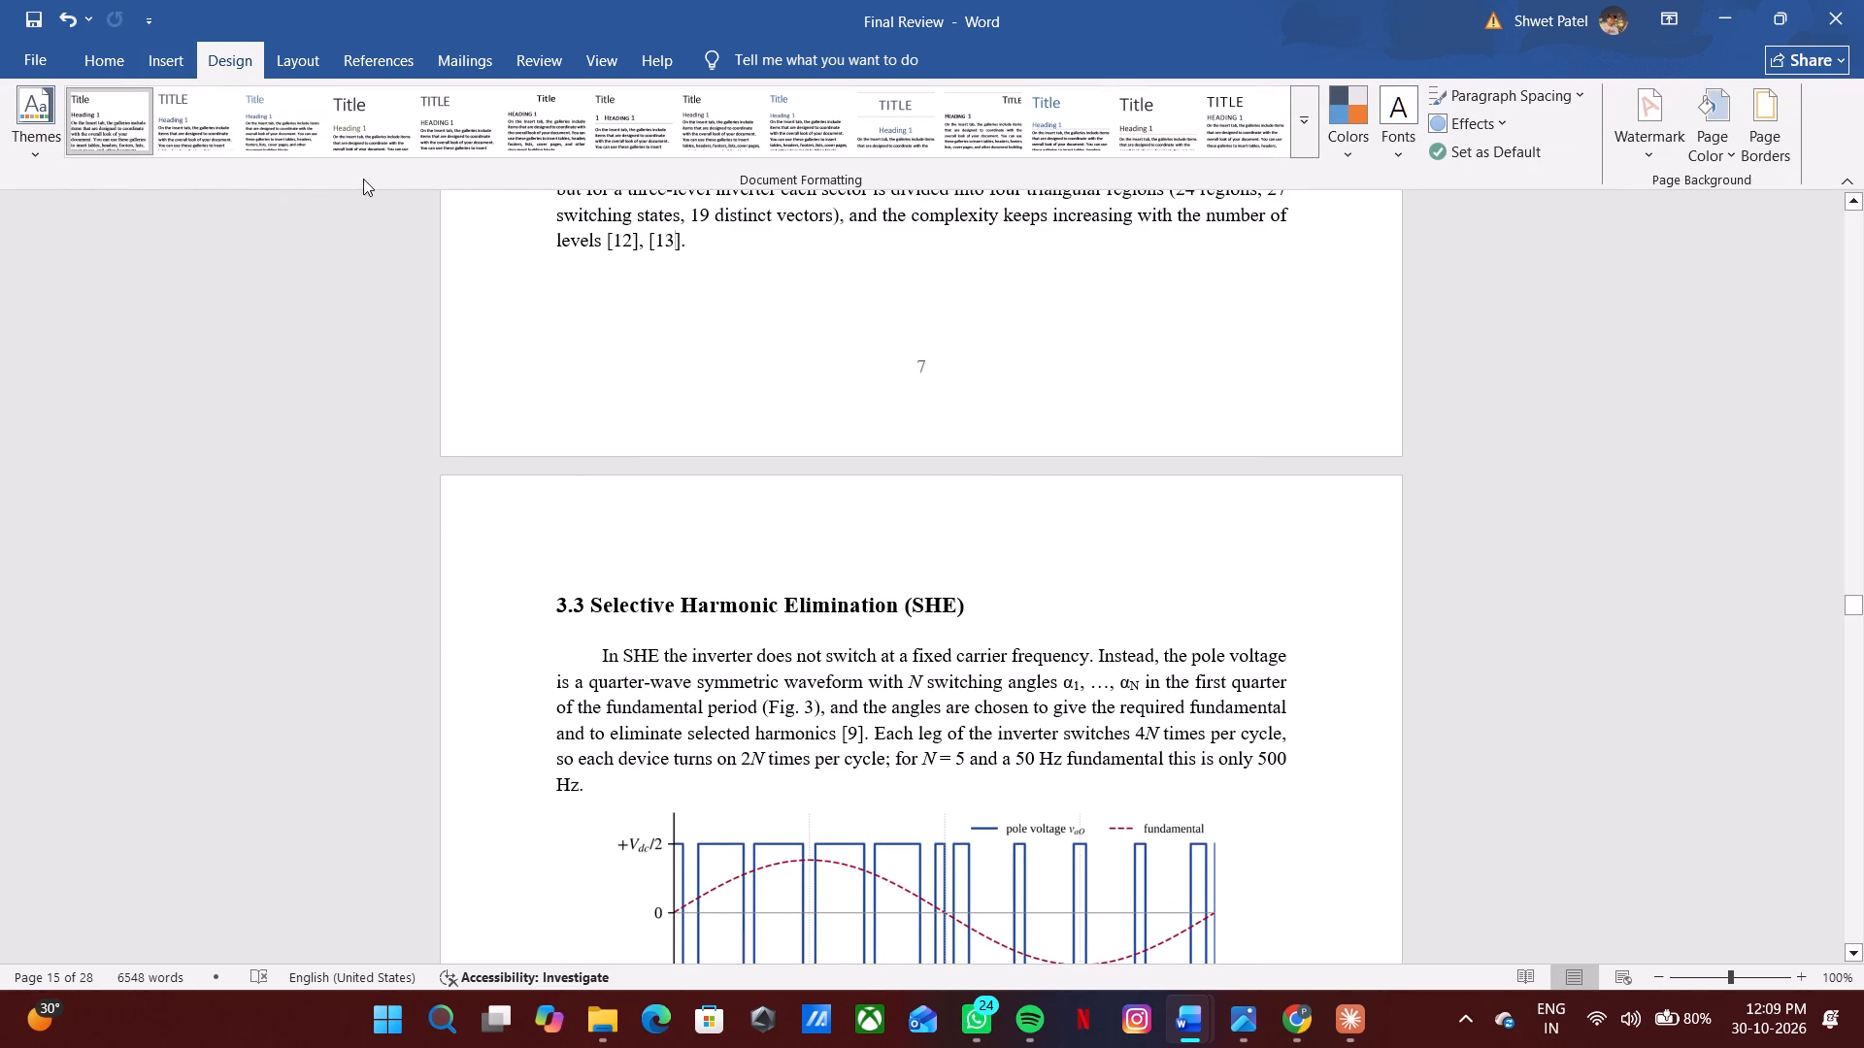
pyautogui.click(101, 56)
pyautogui.scroll(-4, 790, 528)
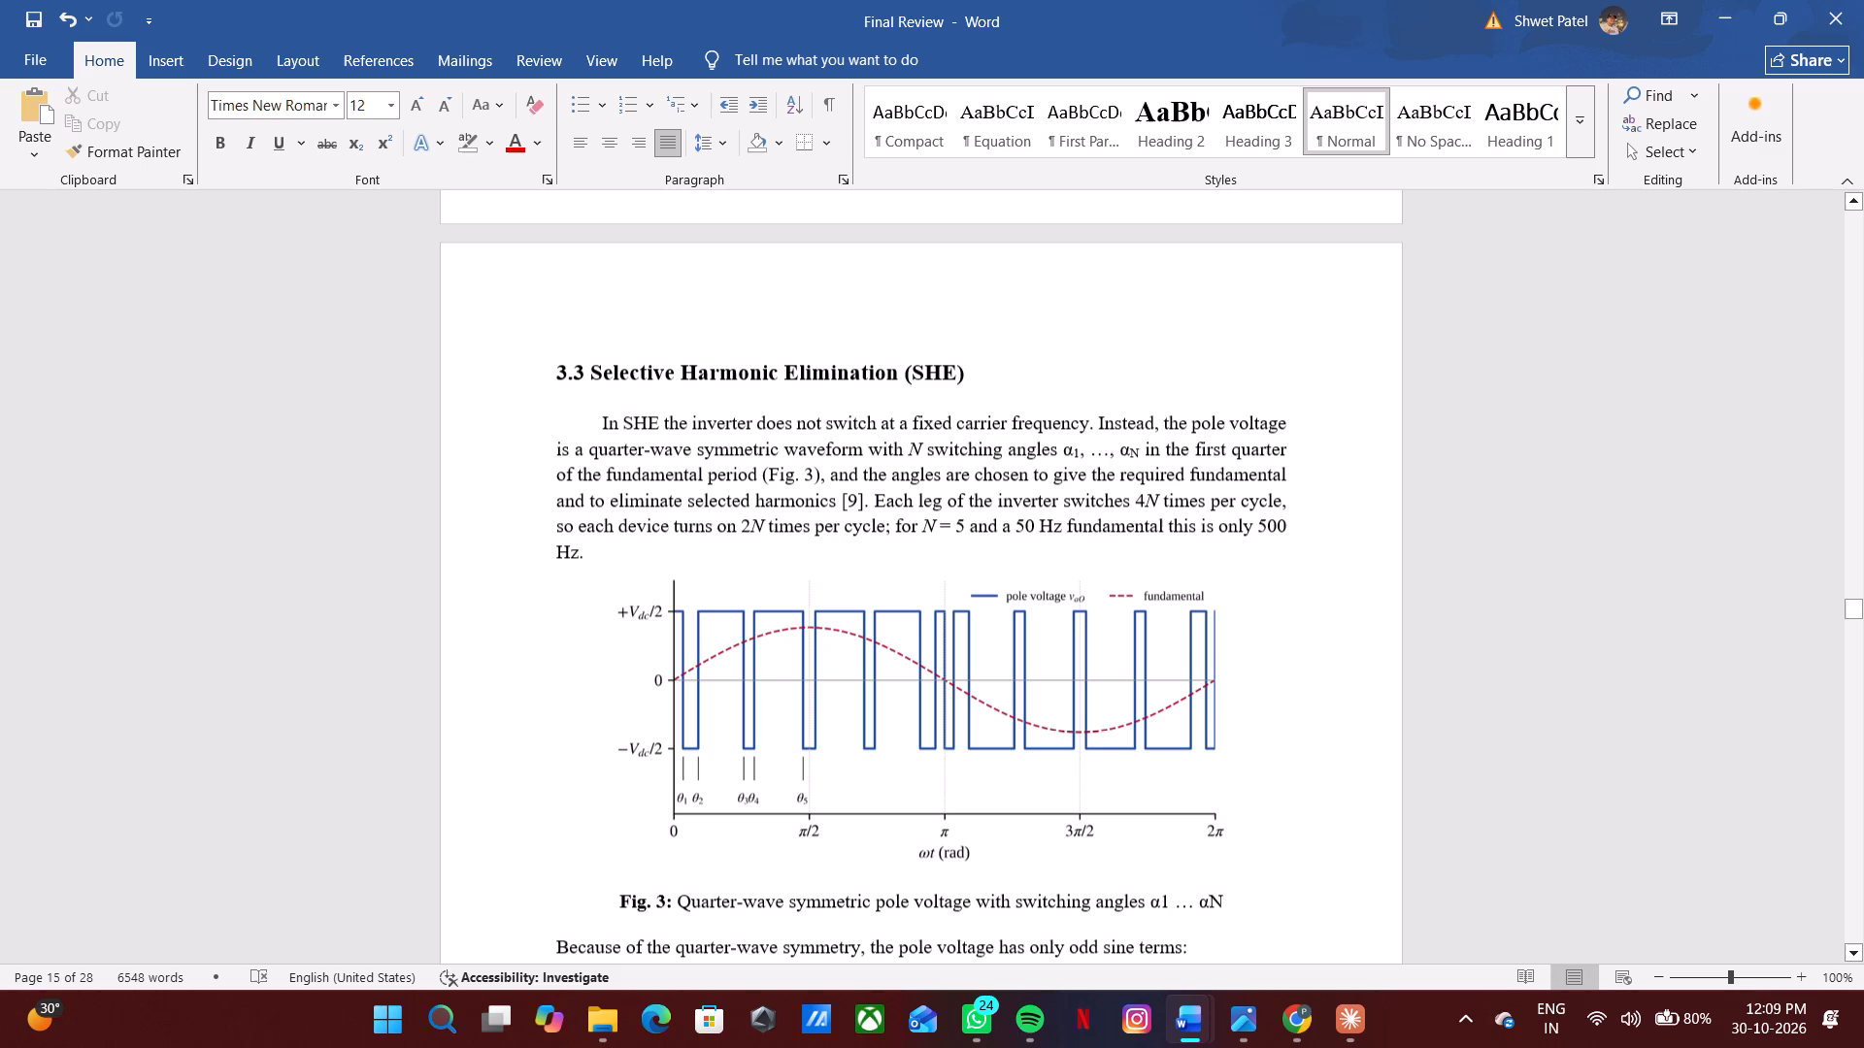
pyautogui.click(857, 506)
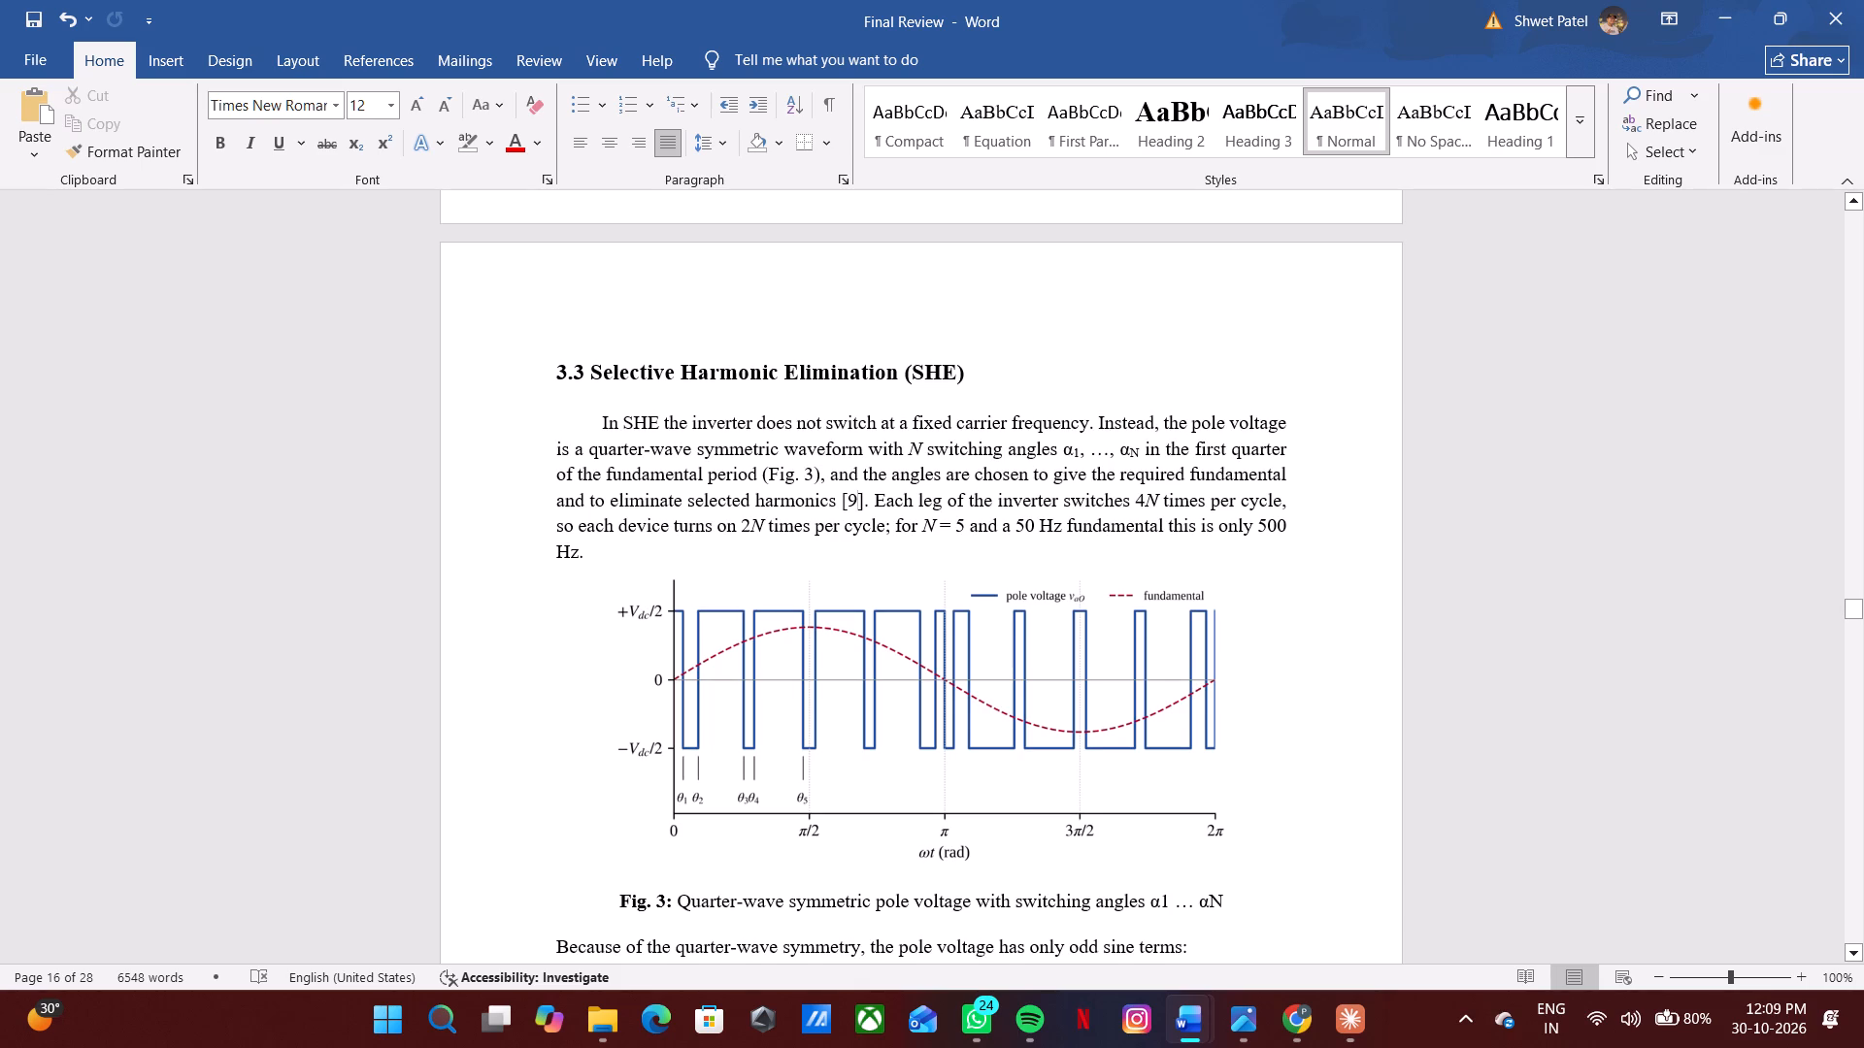
pyautogui.press('BackSpace')
pyautogui.press('8')
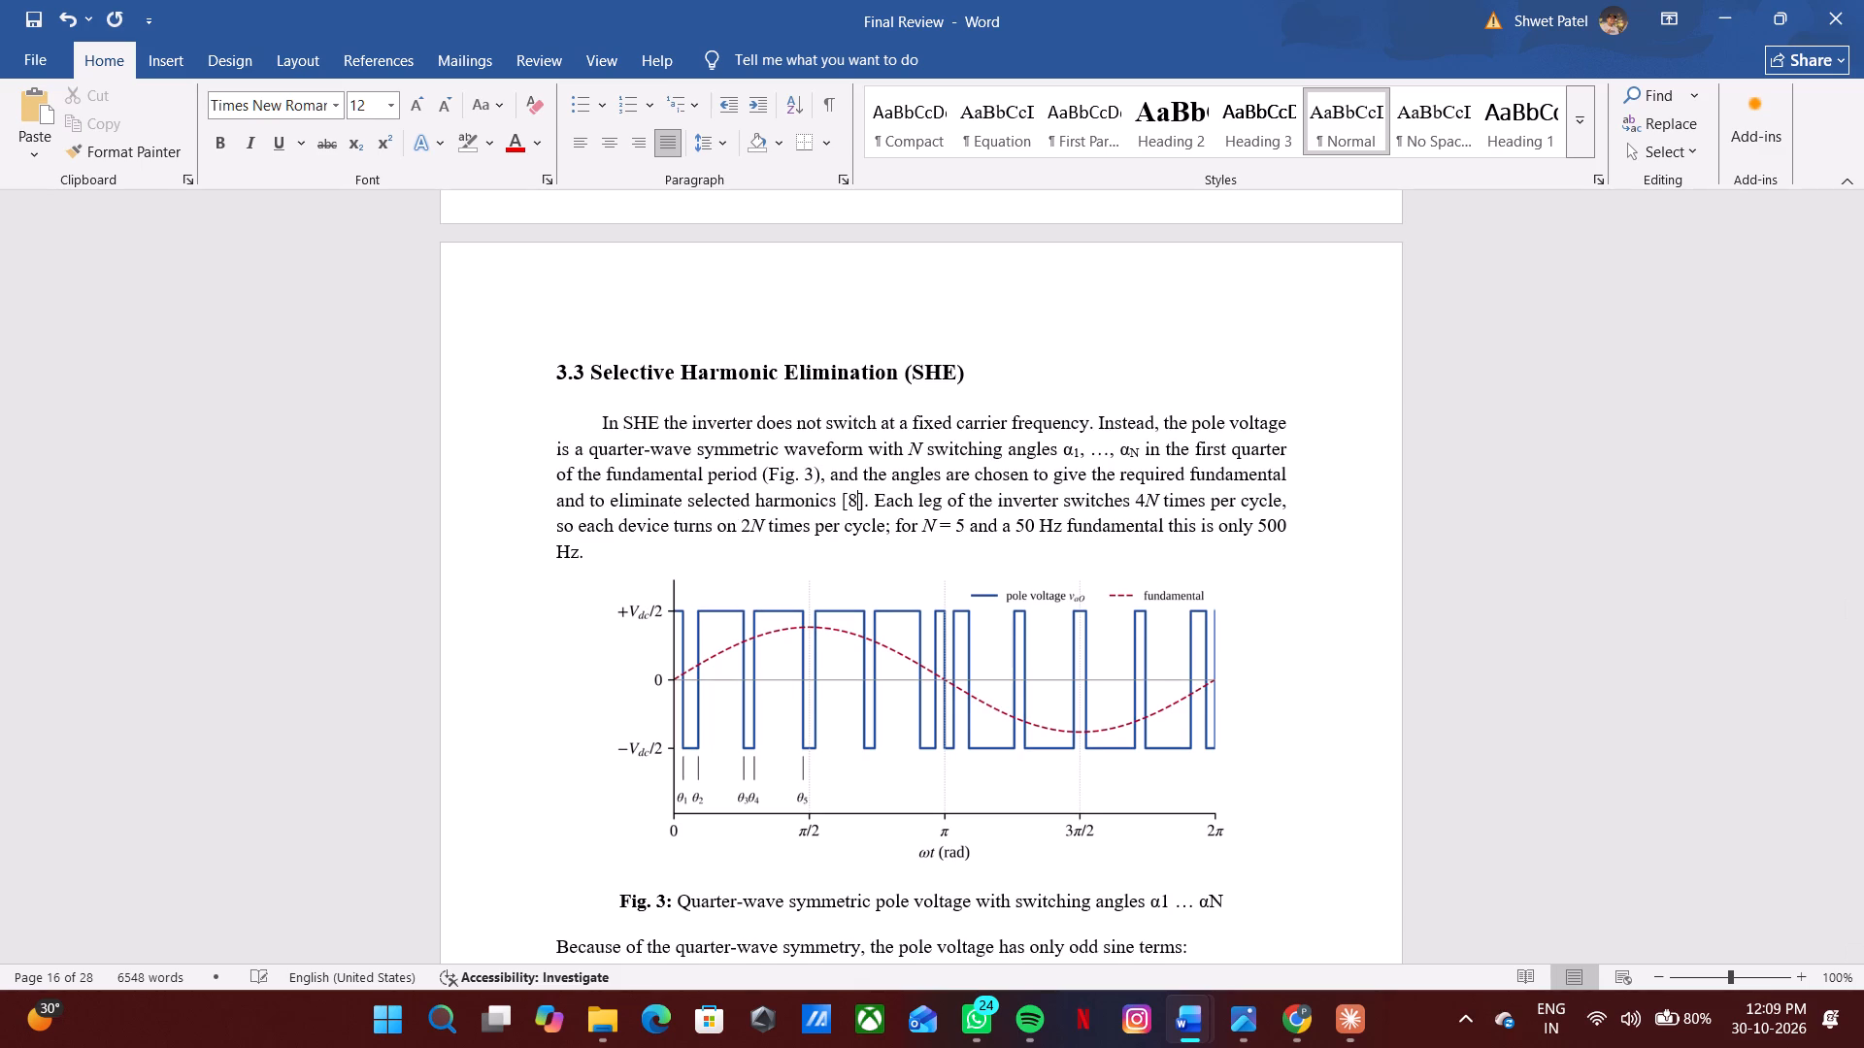
pyautogui.press('Right')
pyautogui.press('-')
pyautogui.write('[]')
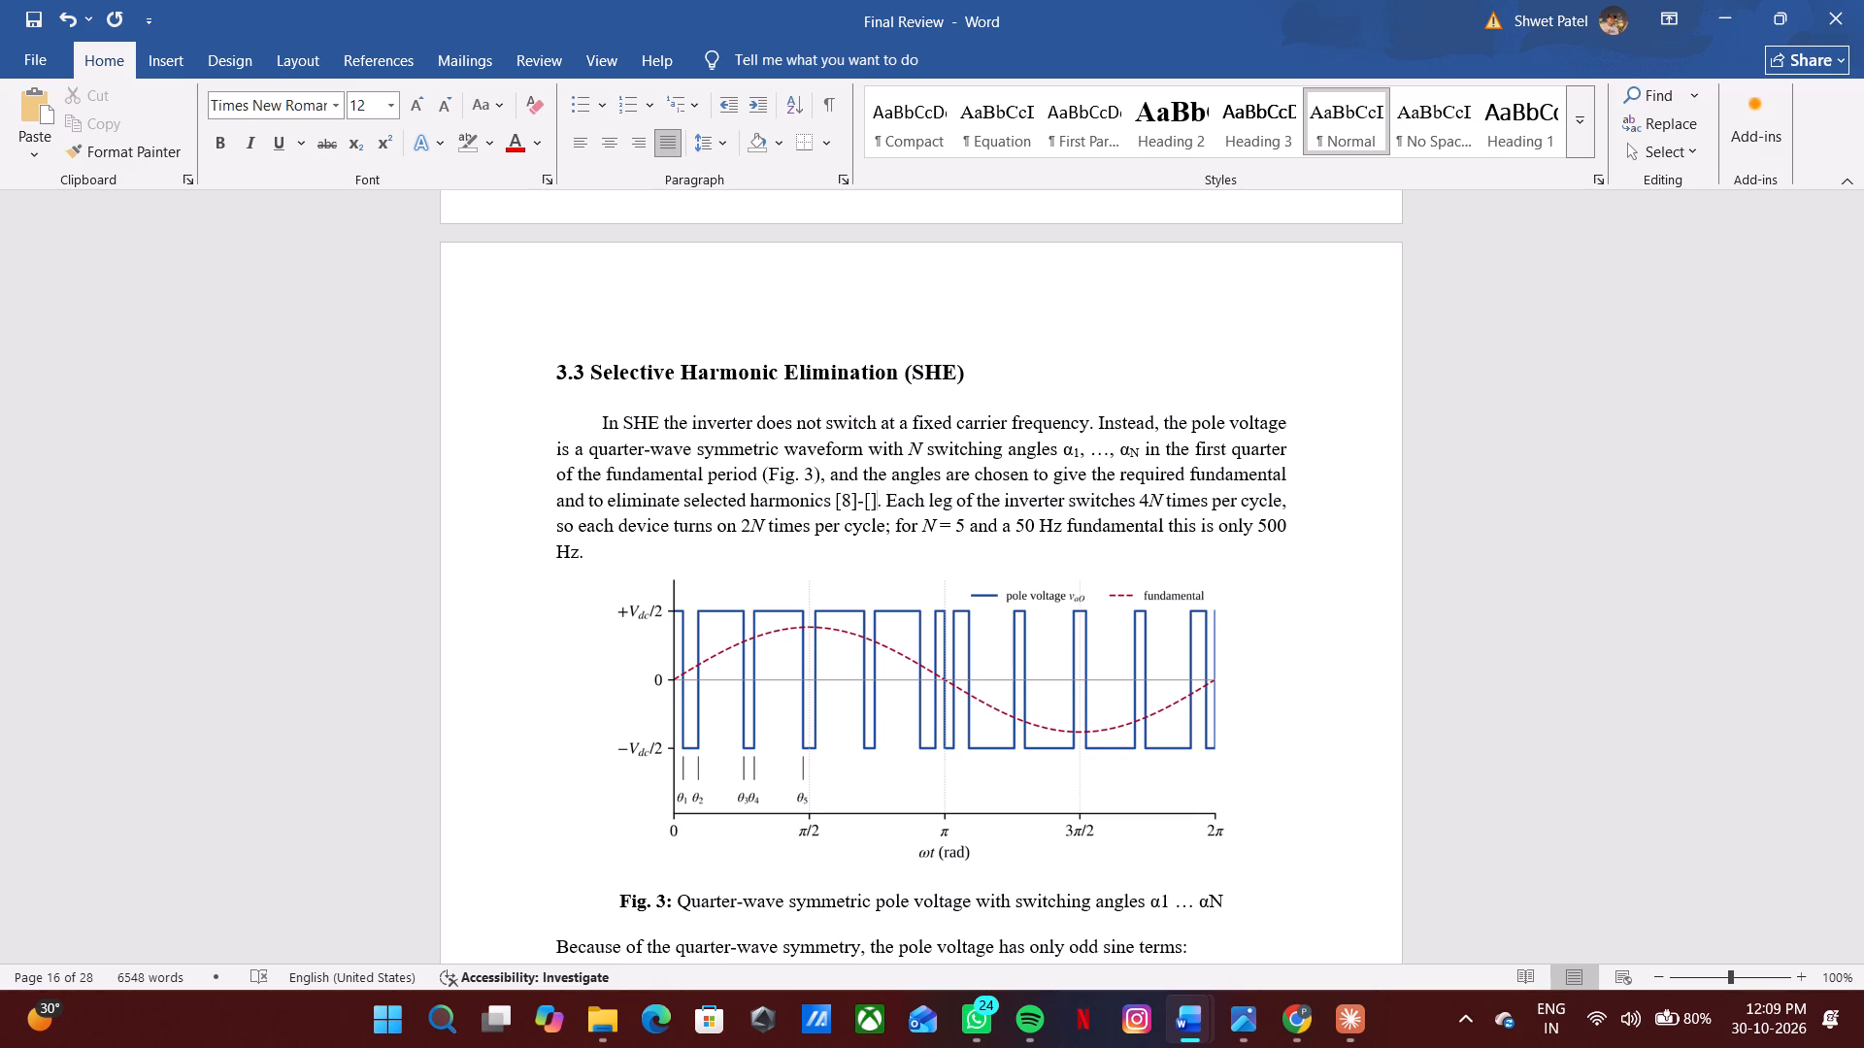
pyautogui.press('Left')
pyautogui.write('10')
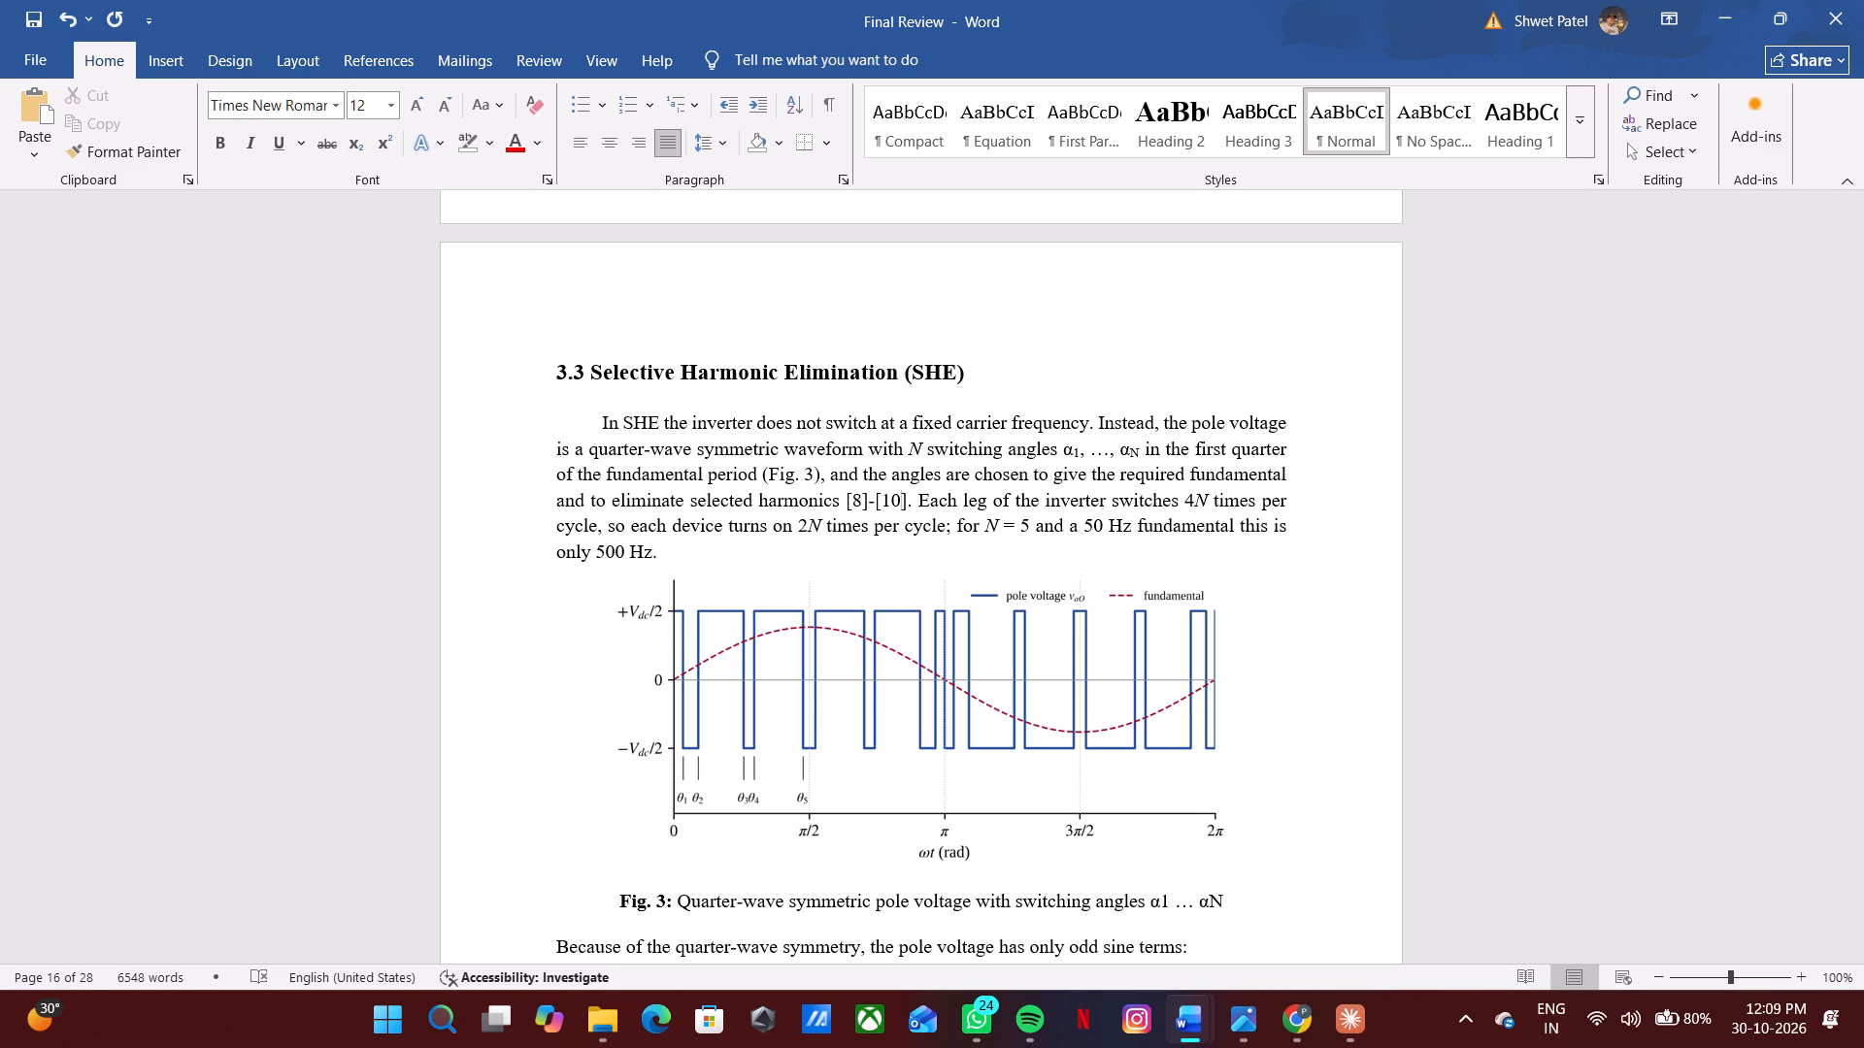
# In the paragraph below Eq. (20), renumber the citation for the genetic algorithm used for SHE to [14].
pyautogui.scroll(-5, 1032, 598)
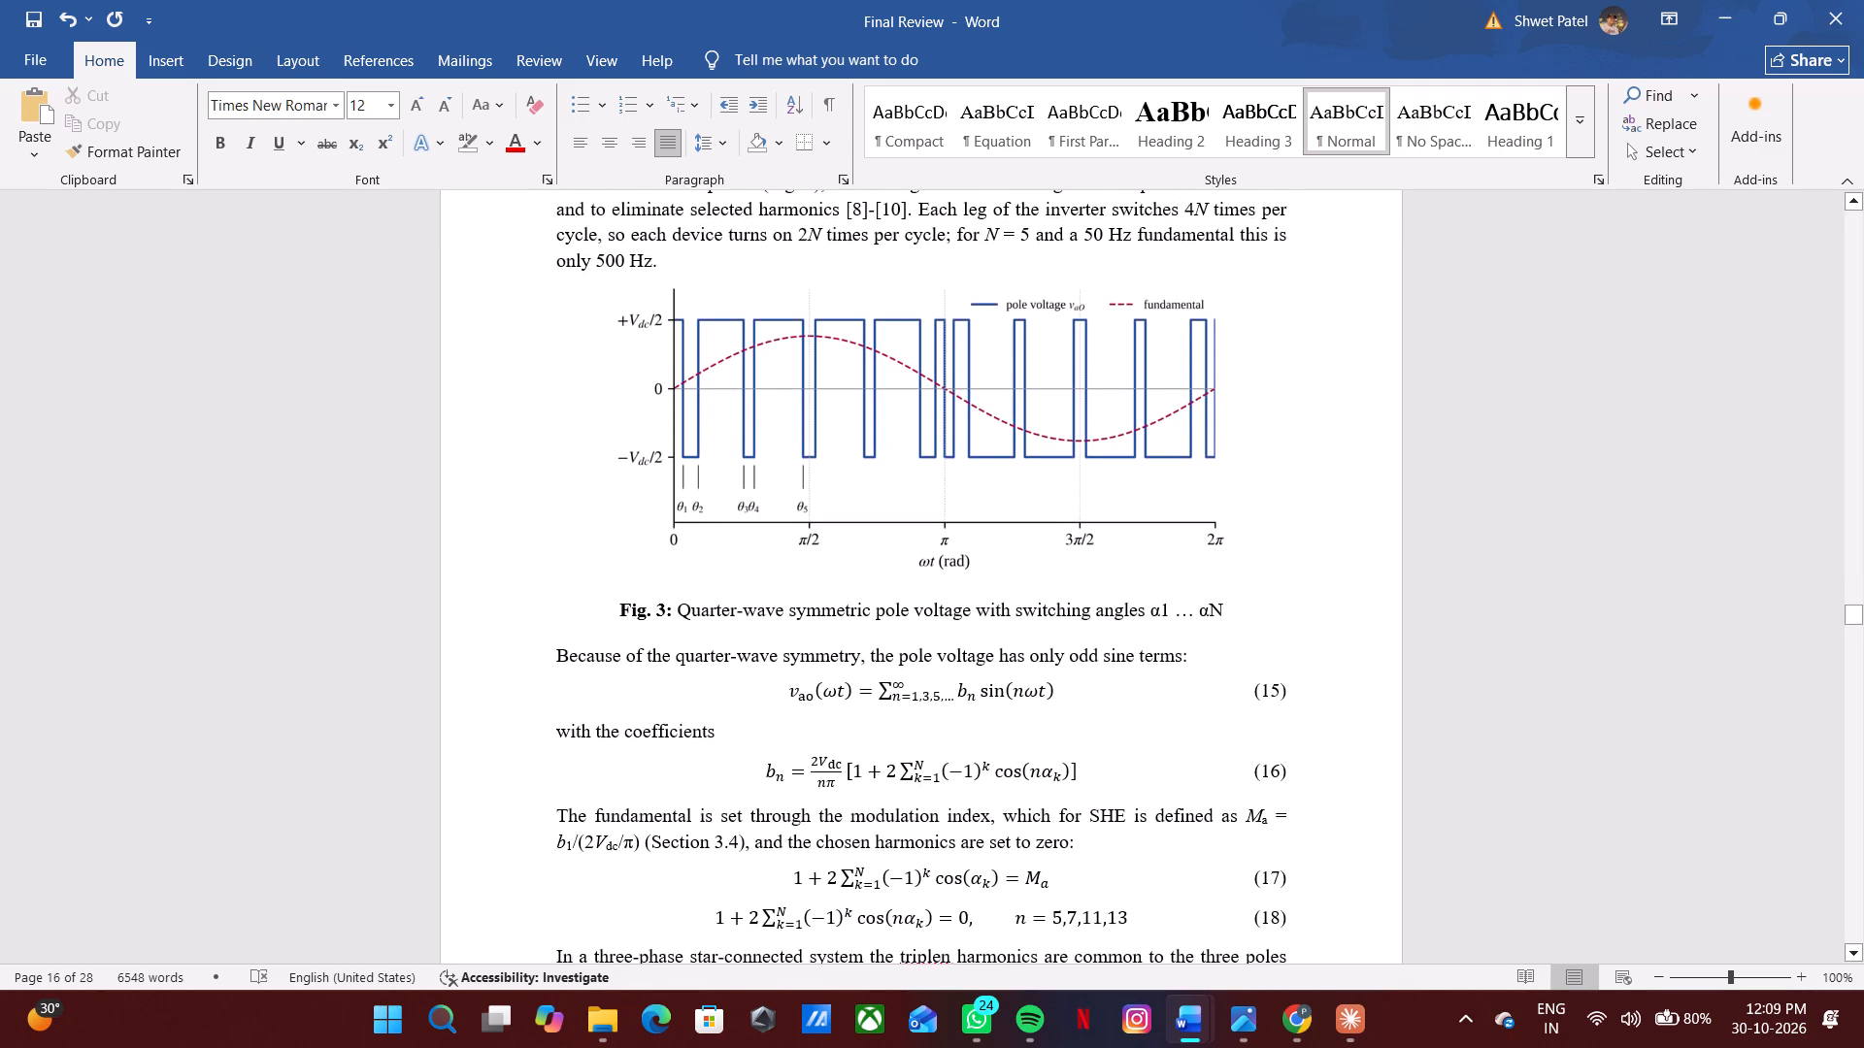
pyautogui.scroll(-3, 1032, 600)
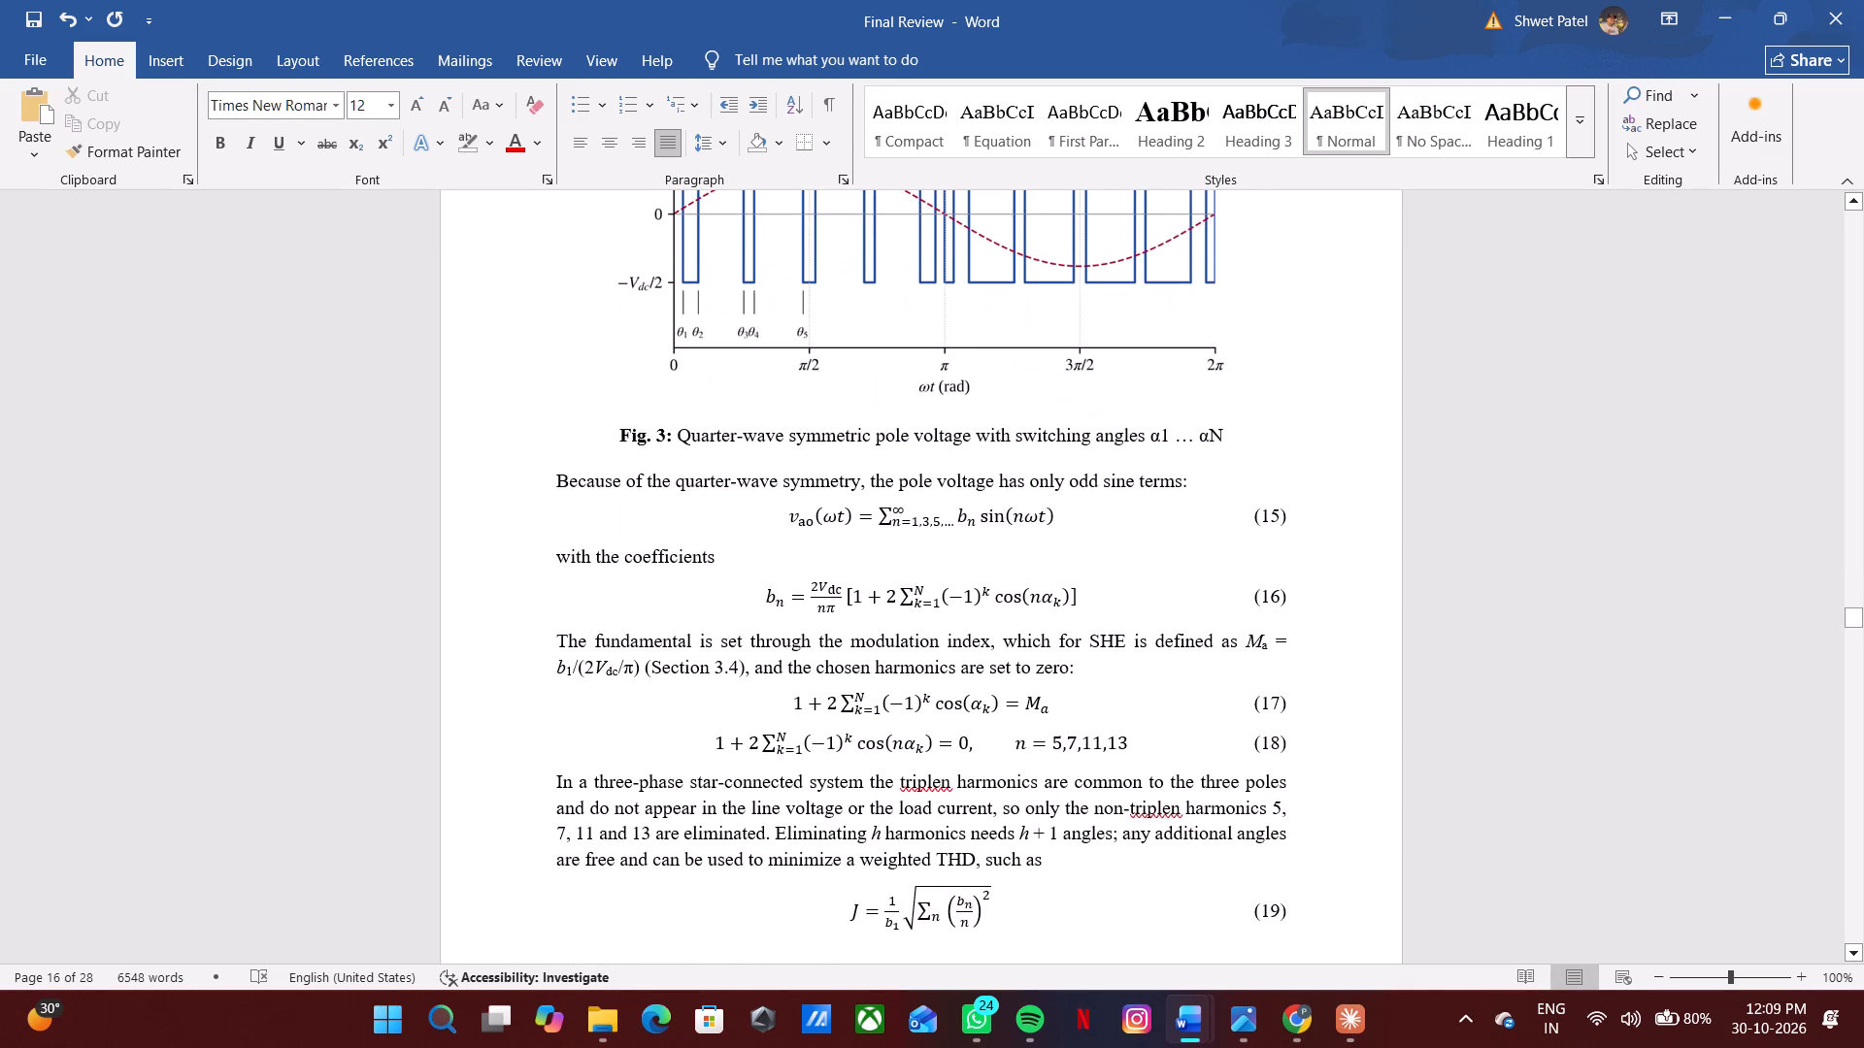
pyautogui.scroll(-7, 1032, 600)
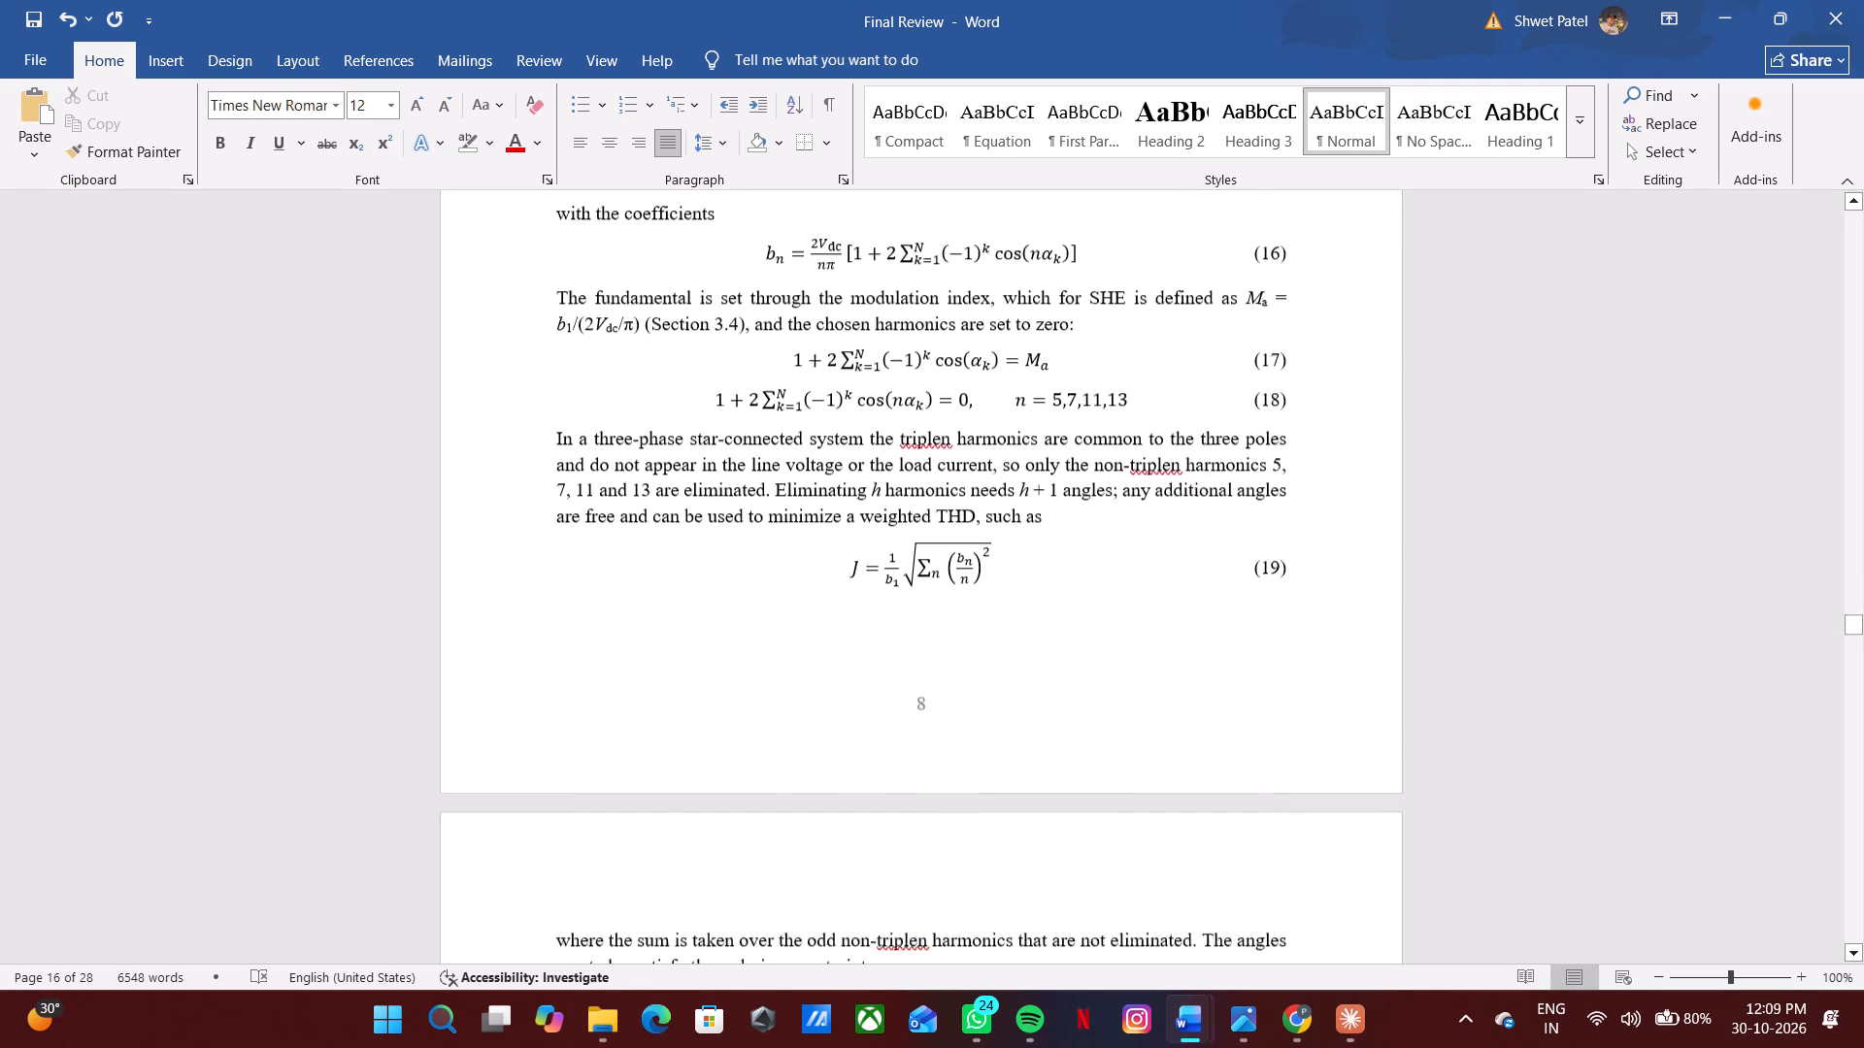
pyautogui.scroll(-6, 1032, 600)
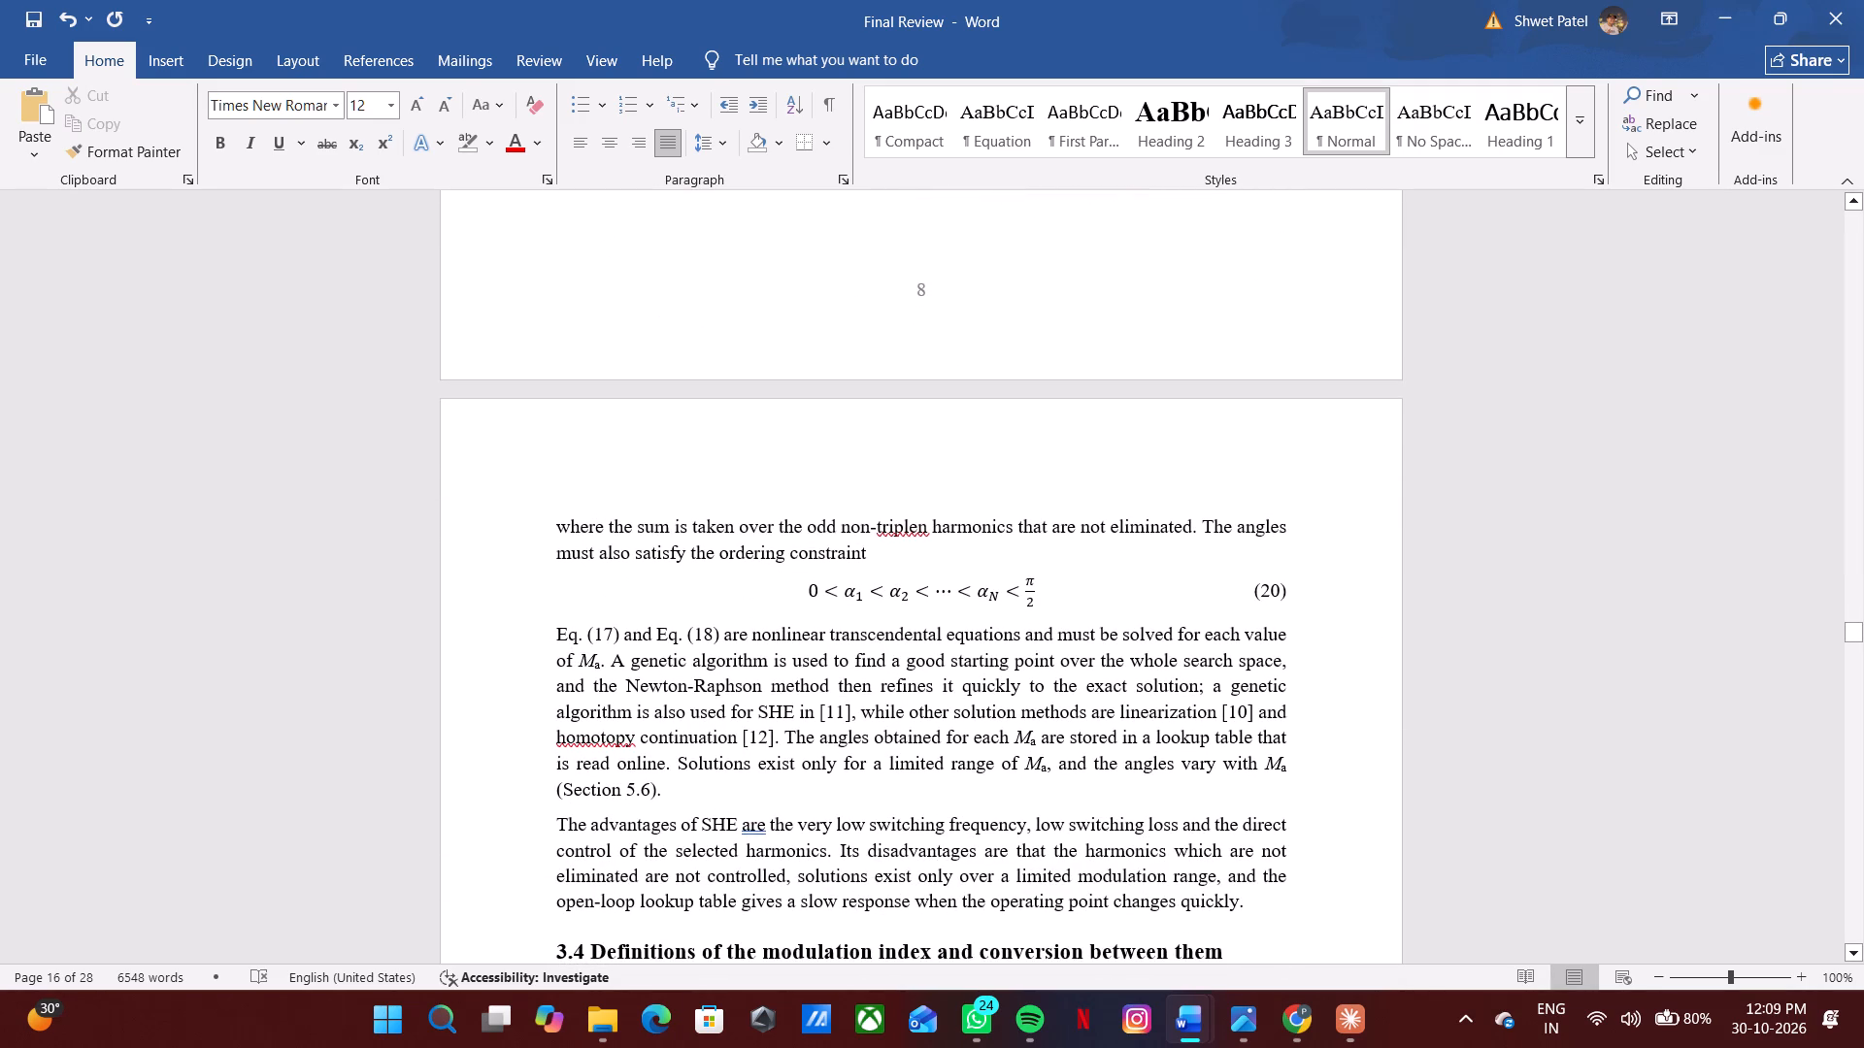
pyautogui.click(845, 710)
pyautogui.press('BackSpace')
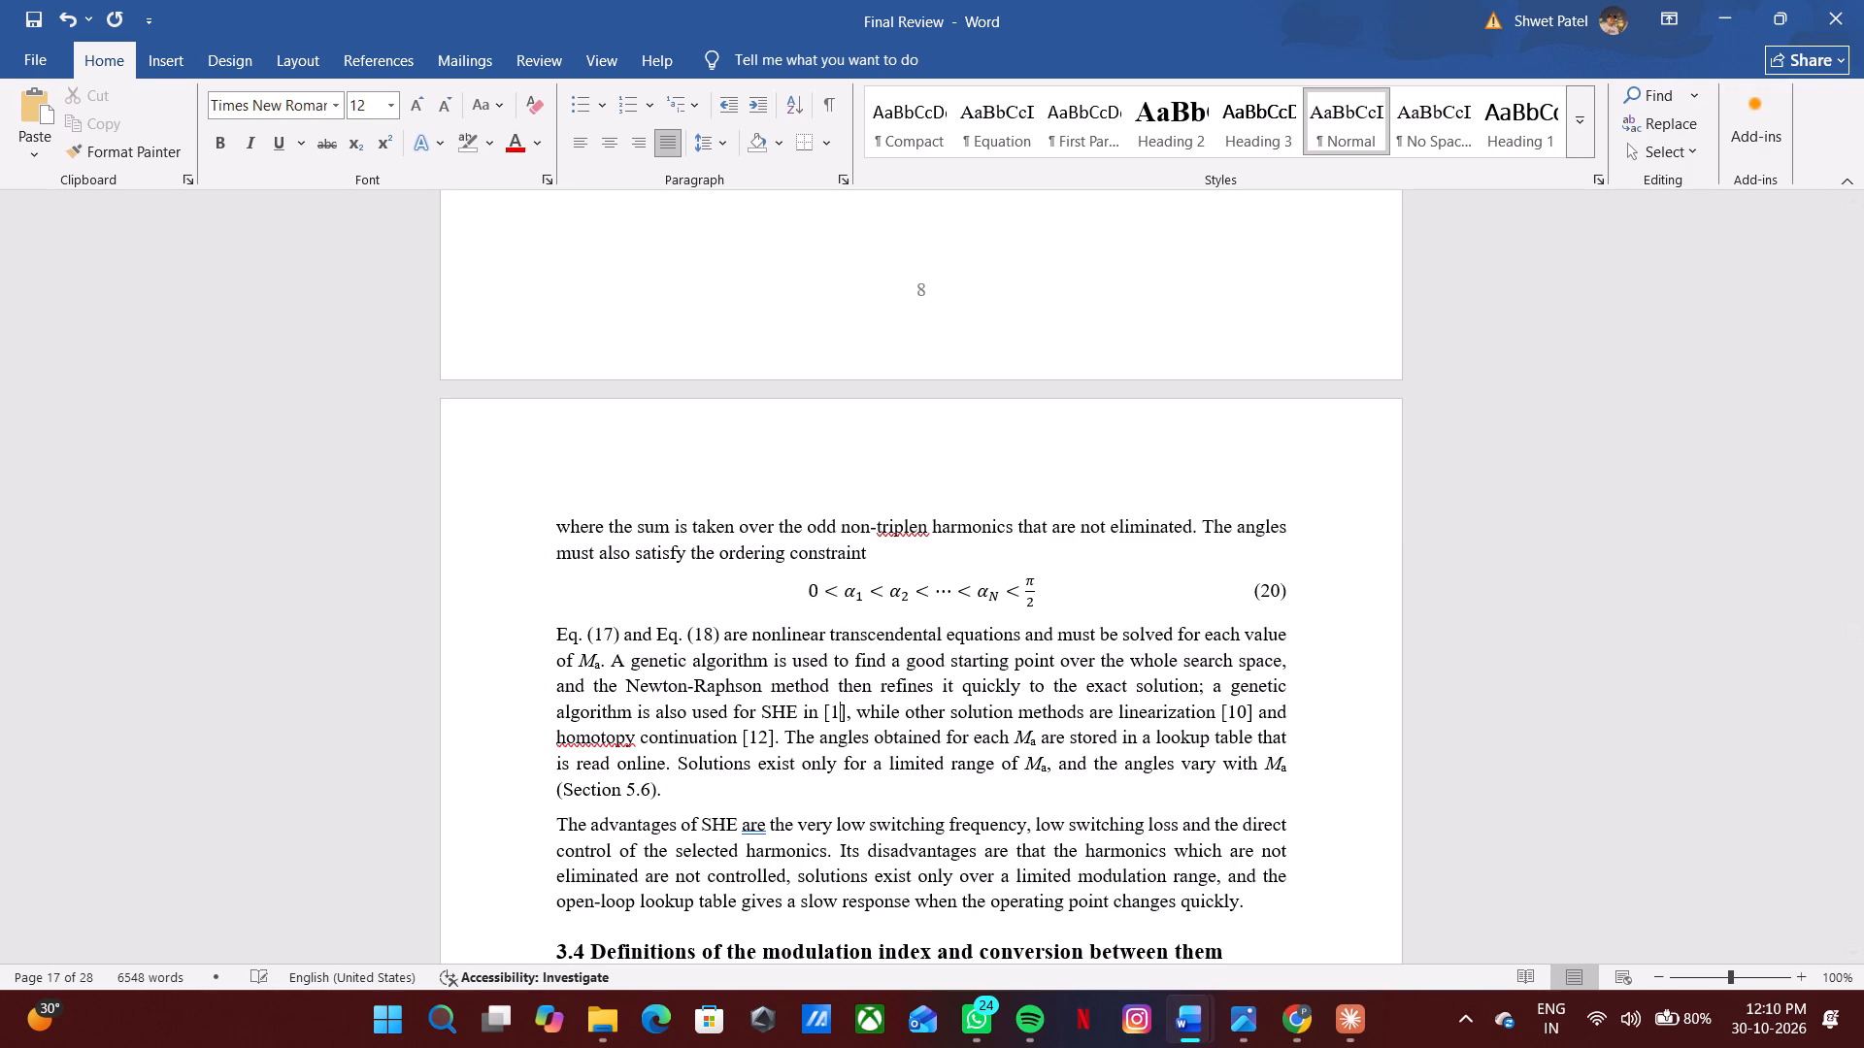
pyautogui.press('4')
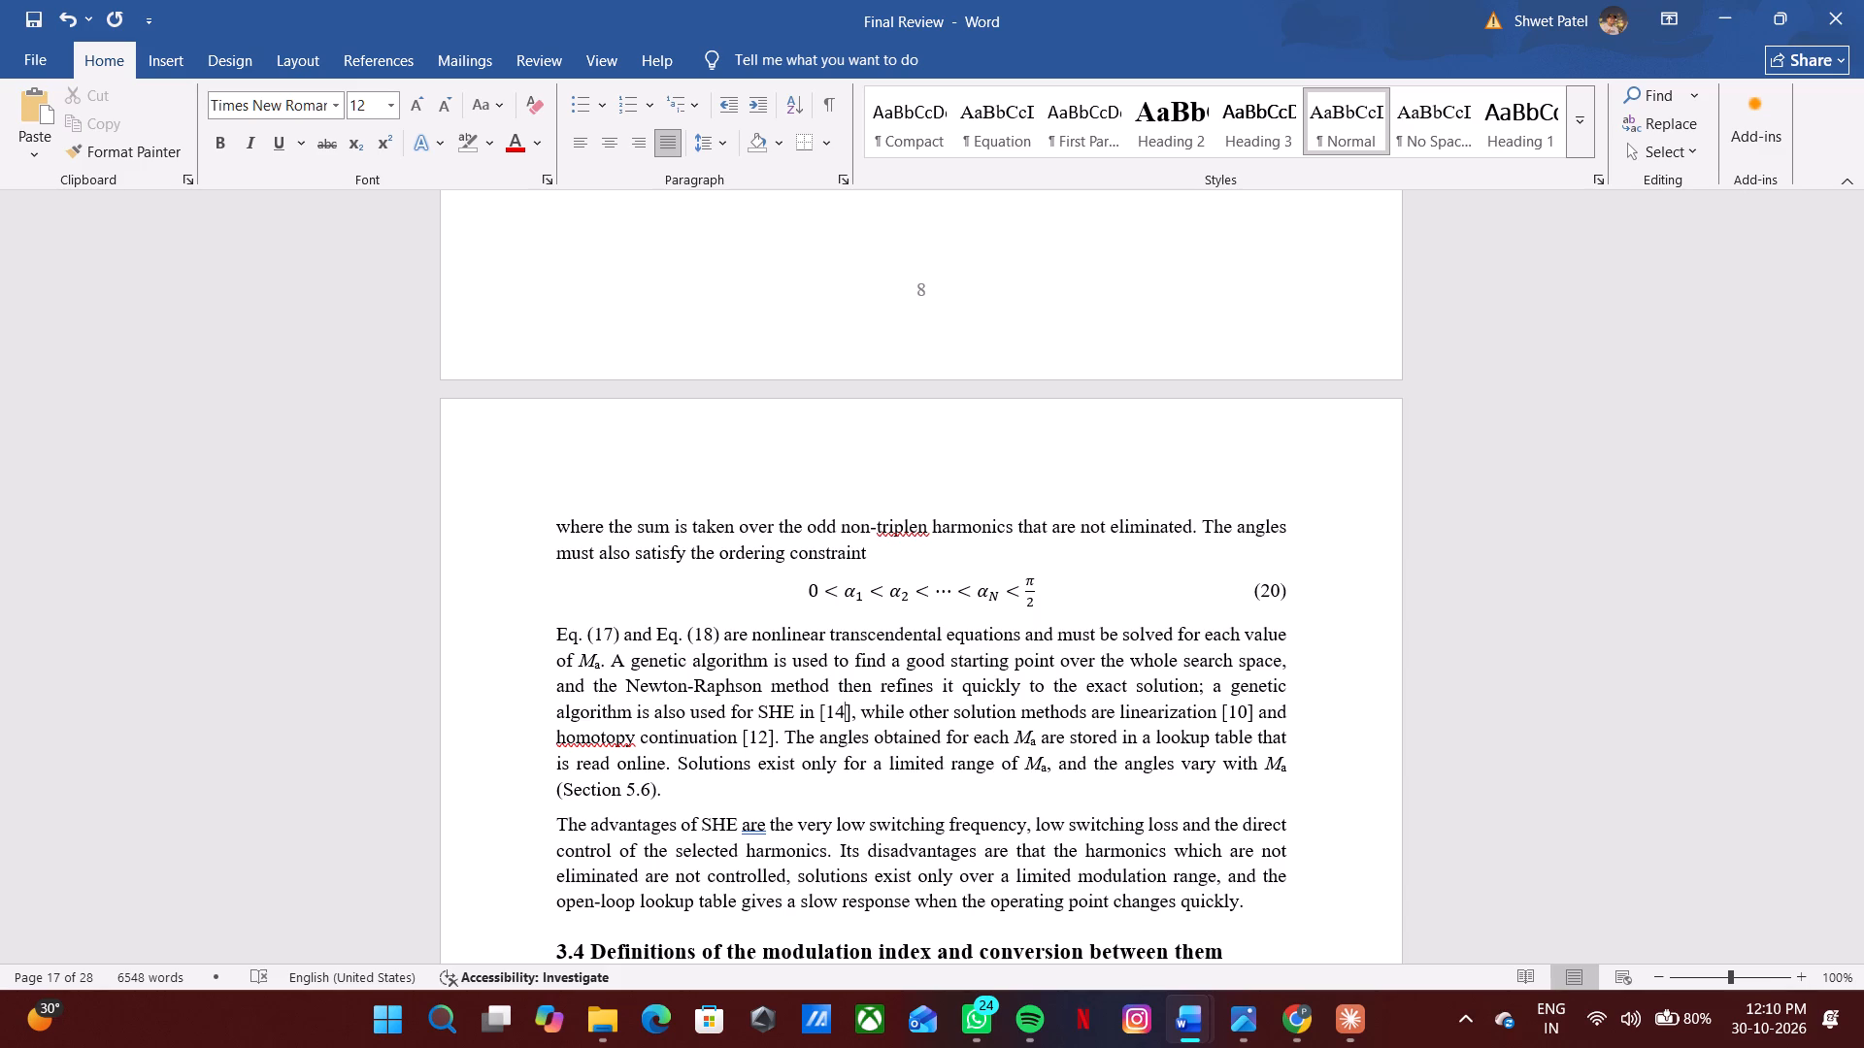
# In the same paragraph, renumber the linearization citation to [8] and the homotopy continuation citation to [10].
pyautogui.click(1240, 717)
pyautogui.press('Right')
pyautogui.press('BackSpace')
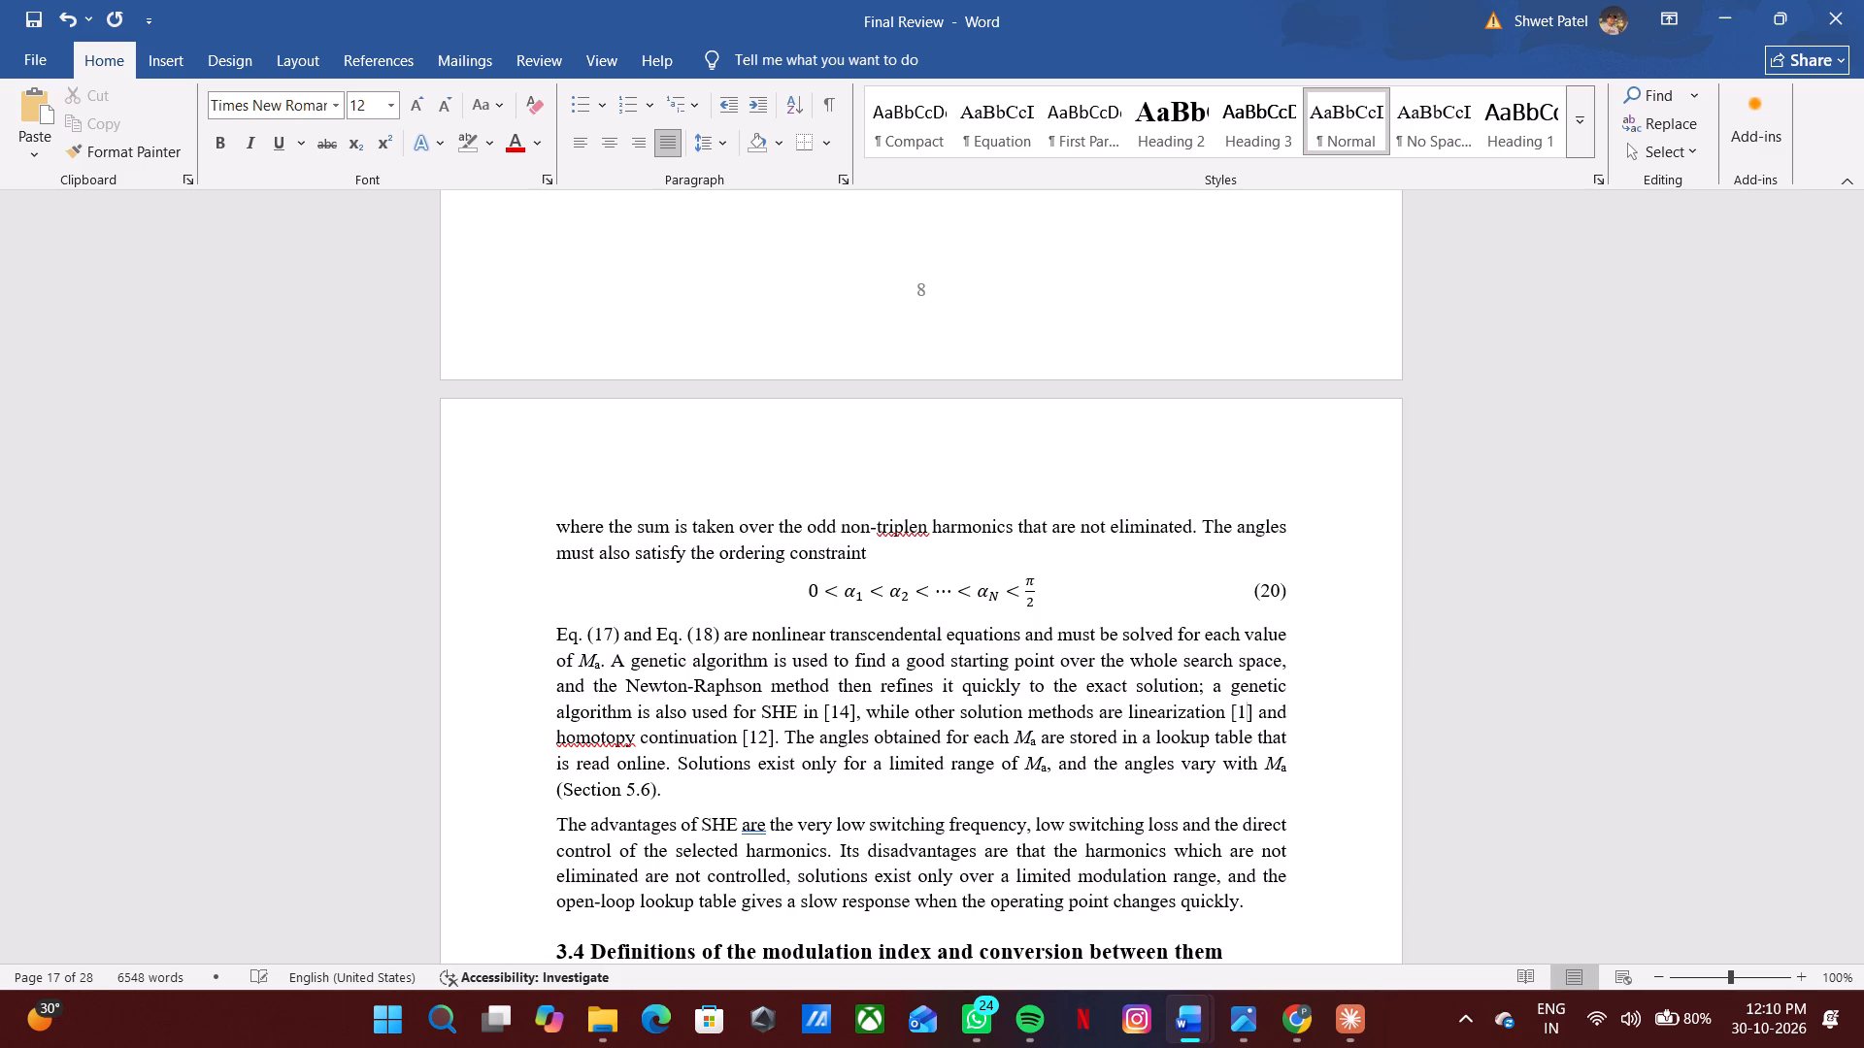
pyautogui.press('BackSpace')
pyautogui.press('8')
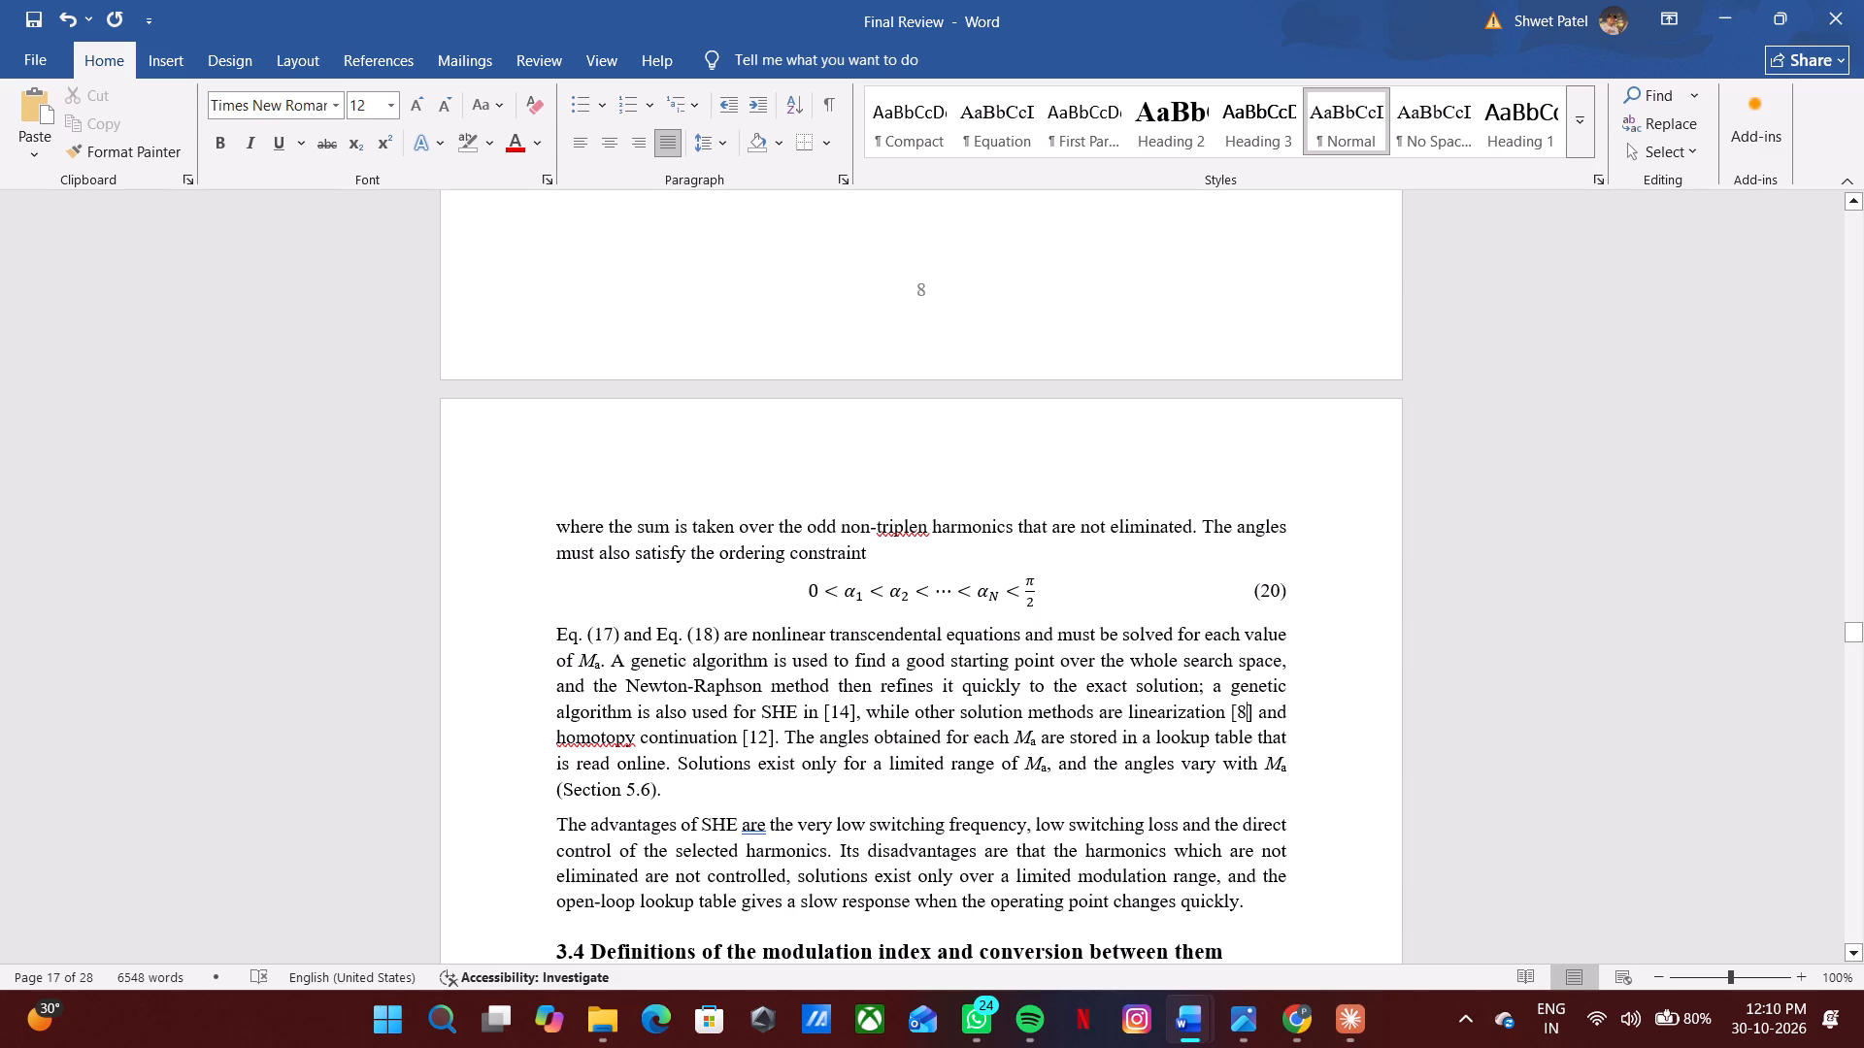
pyautogui.click(767, 732)
pyautogui.press('BackSpace')
pyautogui.press('0')
# In section 4.6 Performance indices, change the citation after IEEE Std 519 to [6].
pyautogui.scroll(-3, 859, 796)
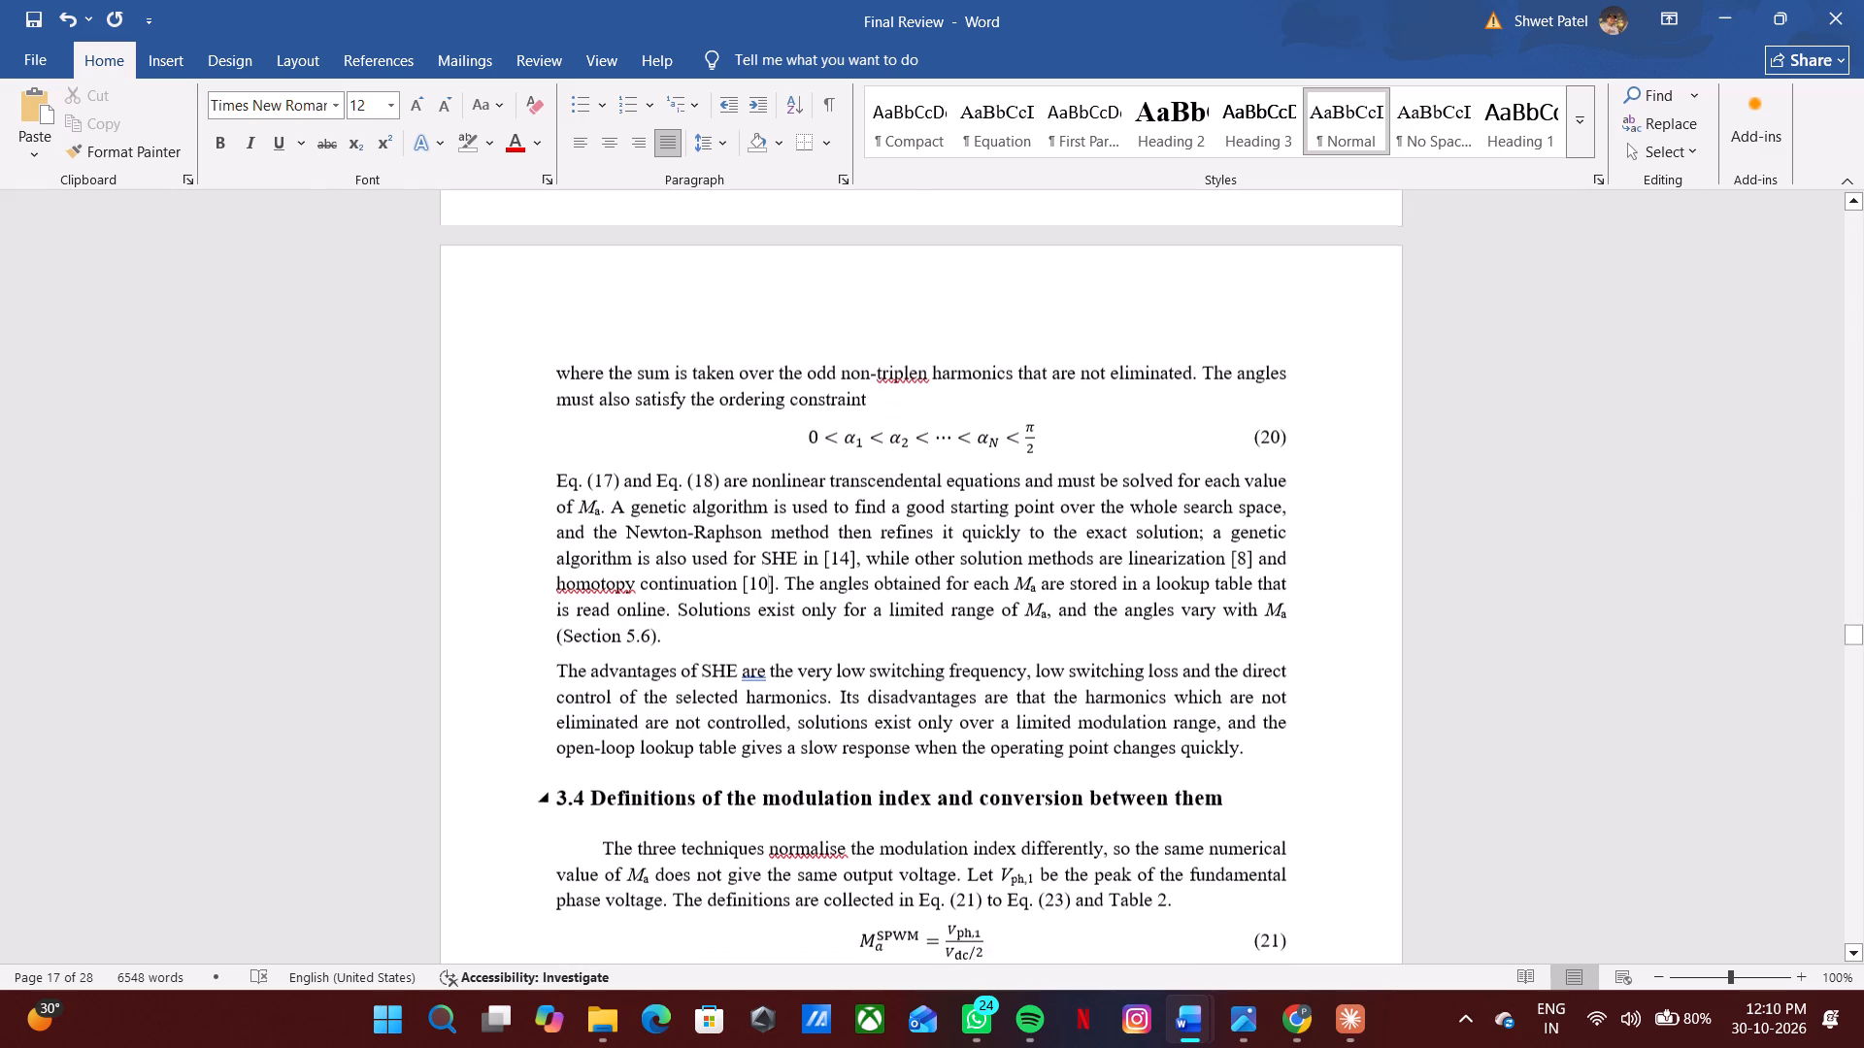
pyautogui.scroll(-1, 858, 787)
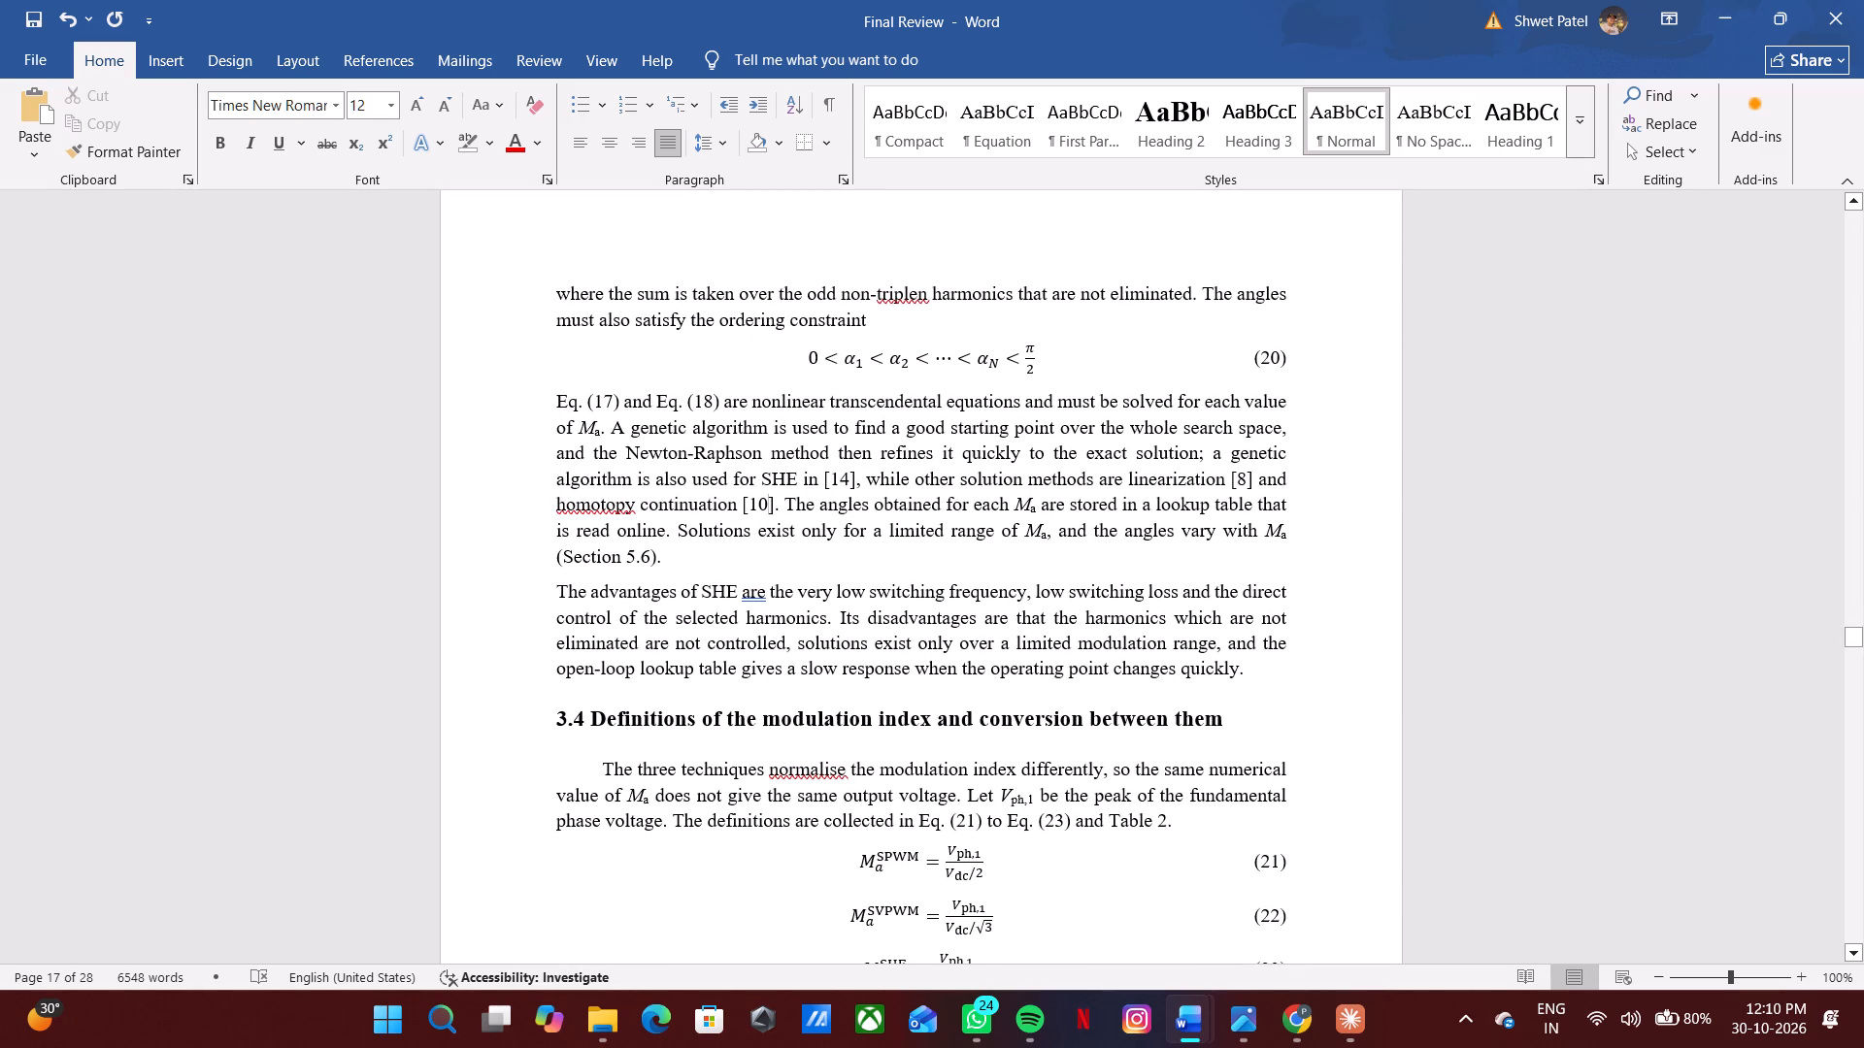
pyautogui.scroll(-2, 800, 779)
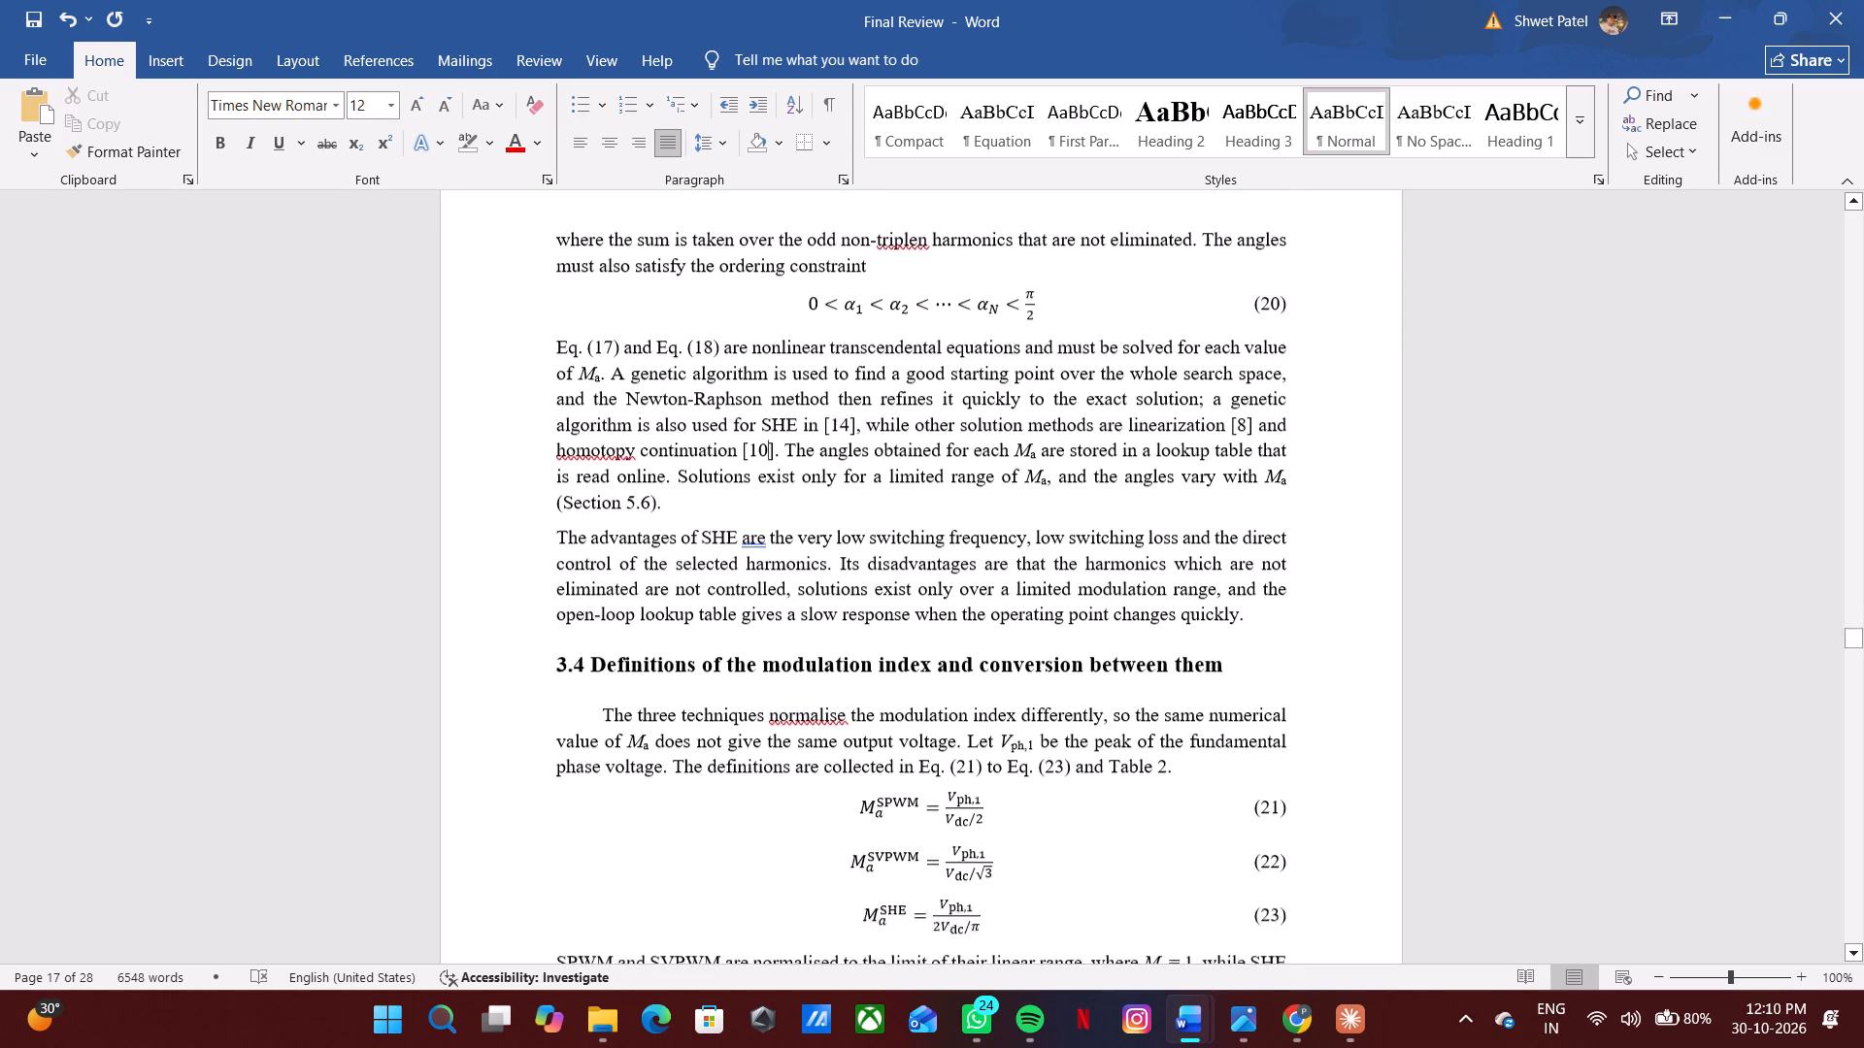
pyautogui.scroll(-20, 800, 786)
pyautogui.scroll(-9, 800, 786)
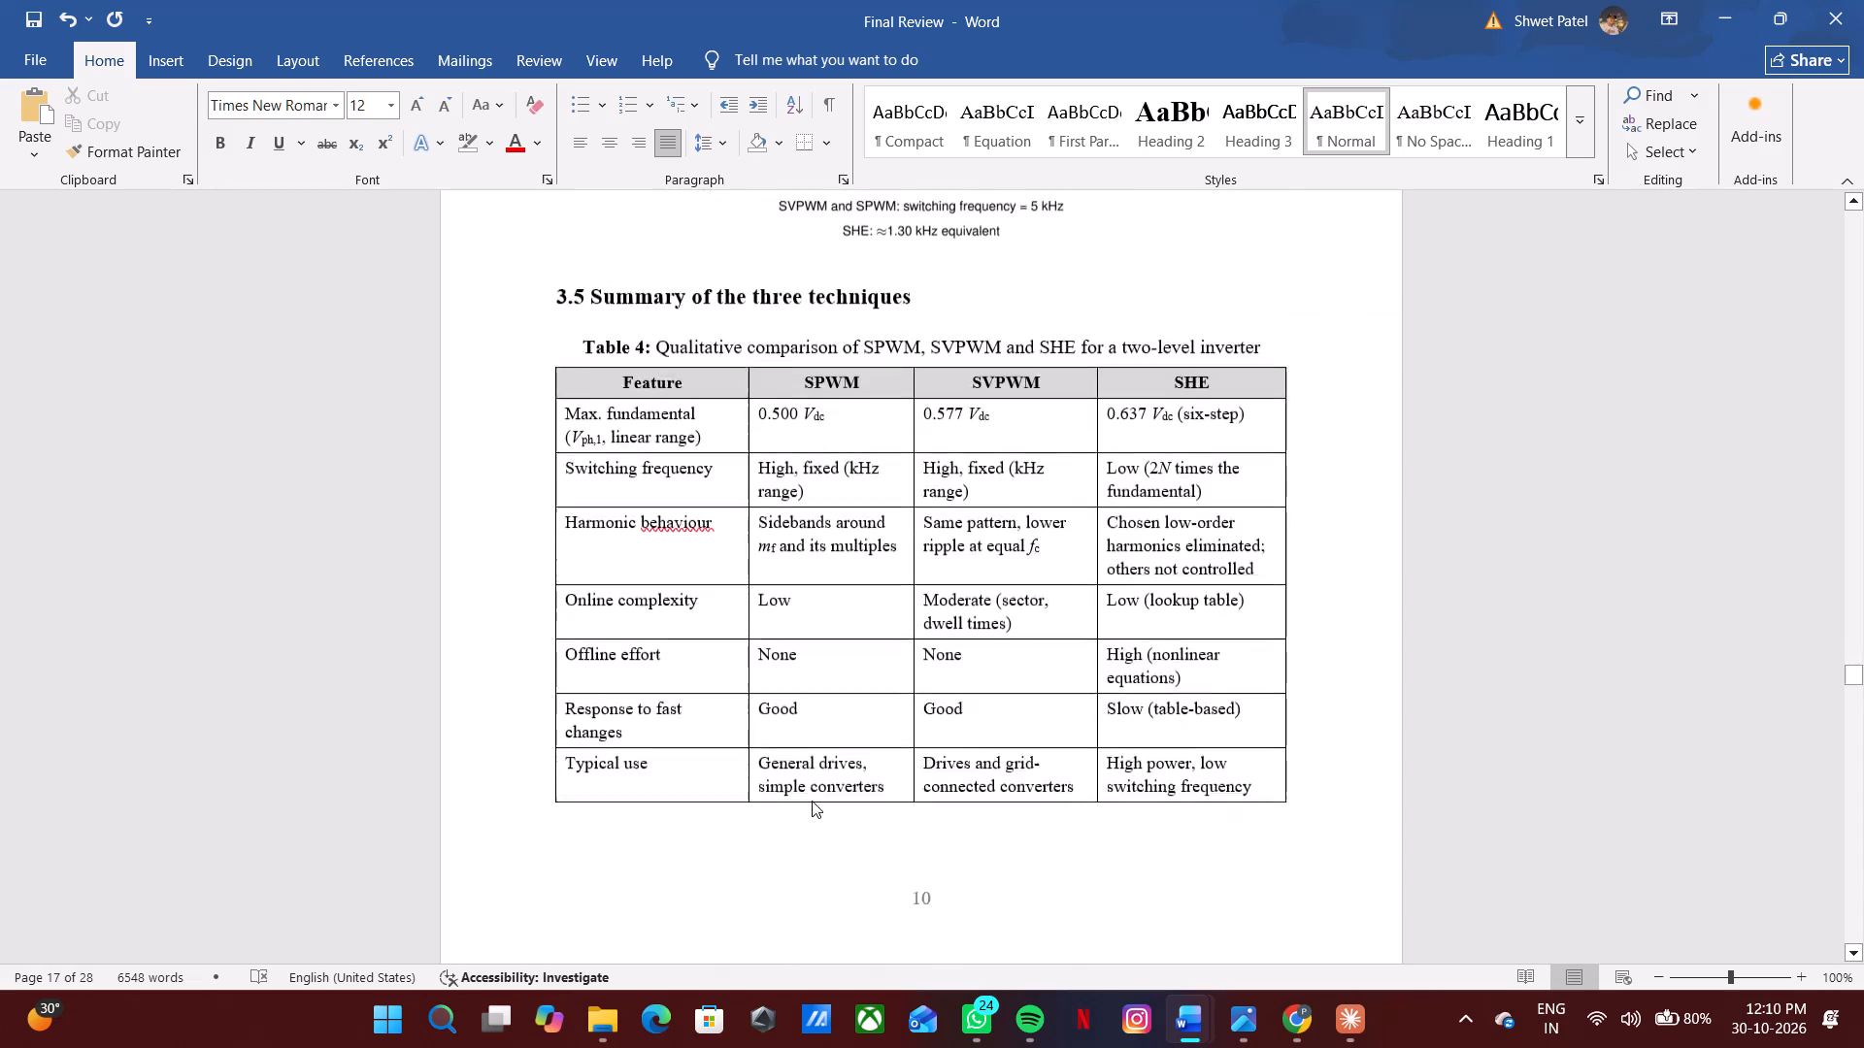
pyautogui.scroll(-20, 812, 801)
pyautogui.scroll(-9, 812, 801)
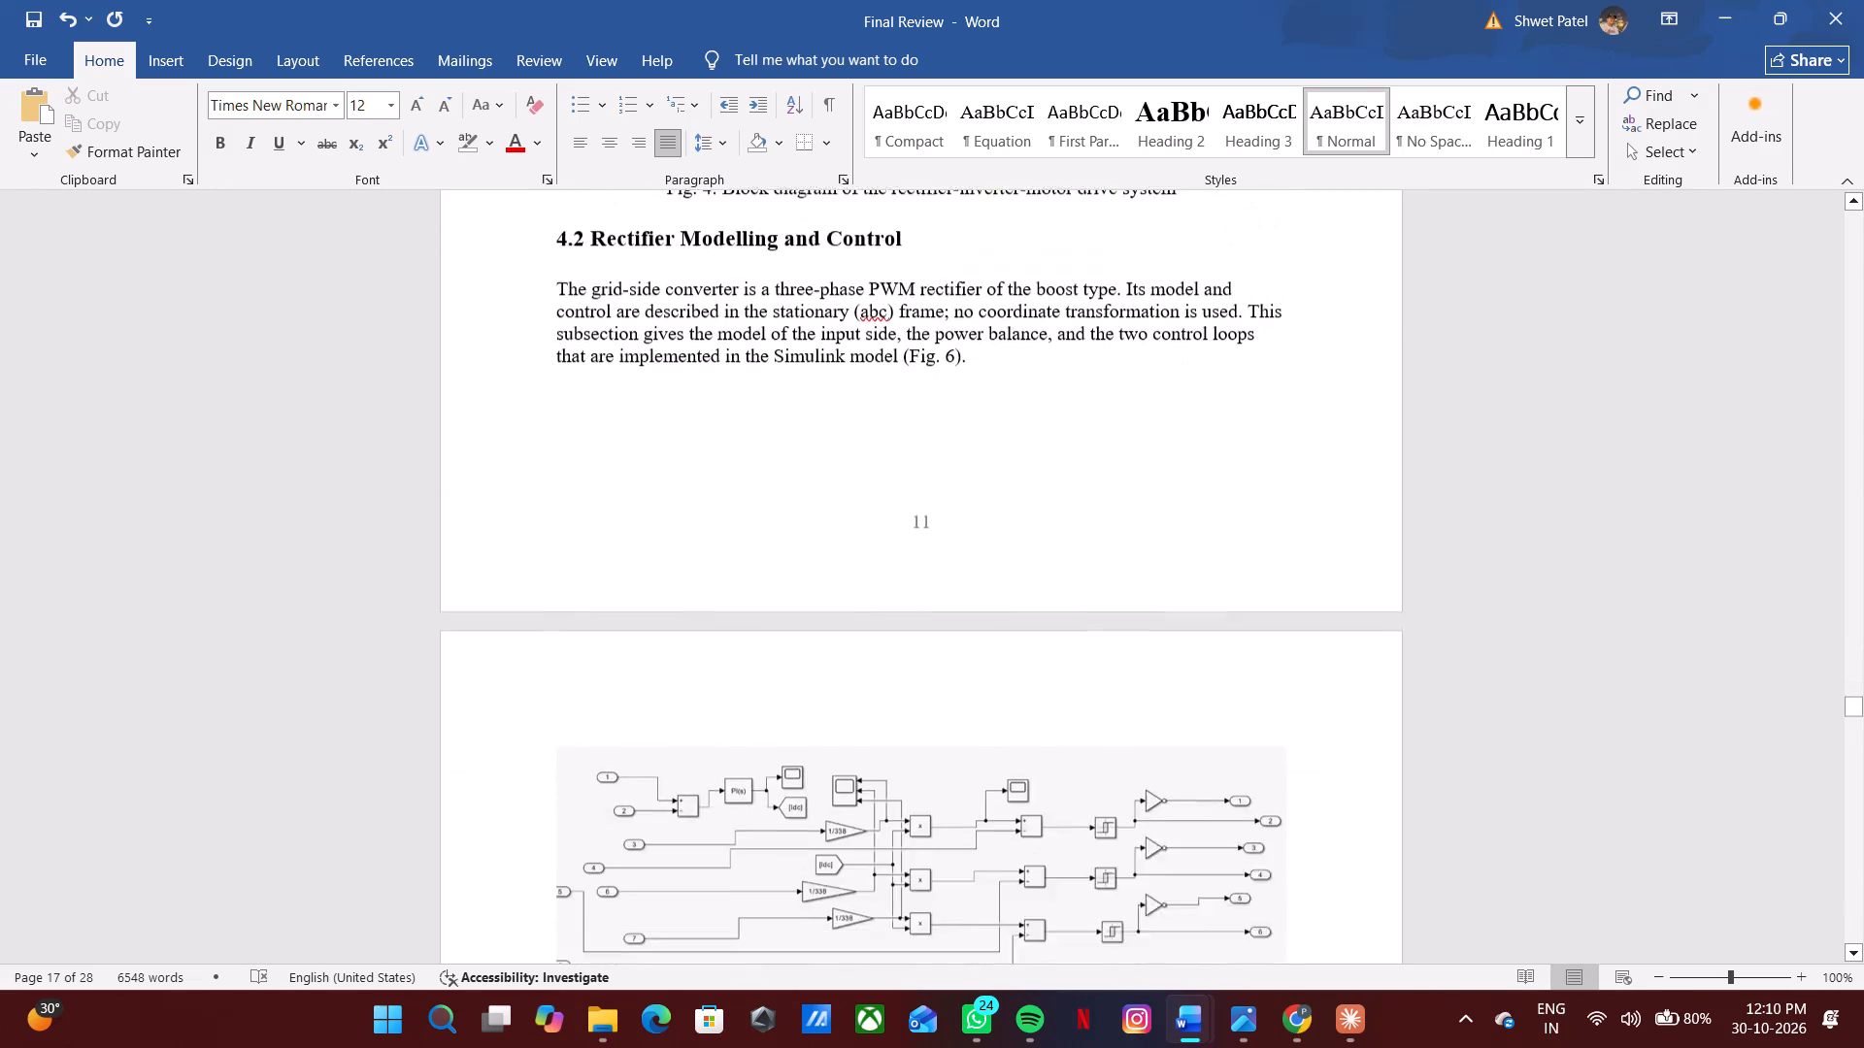
pyautogui.scroll(-20, 815, 799)
pyautogui.scroll(-9, 815, 799)
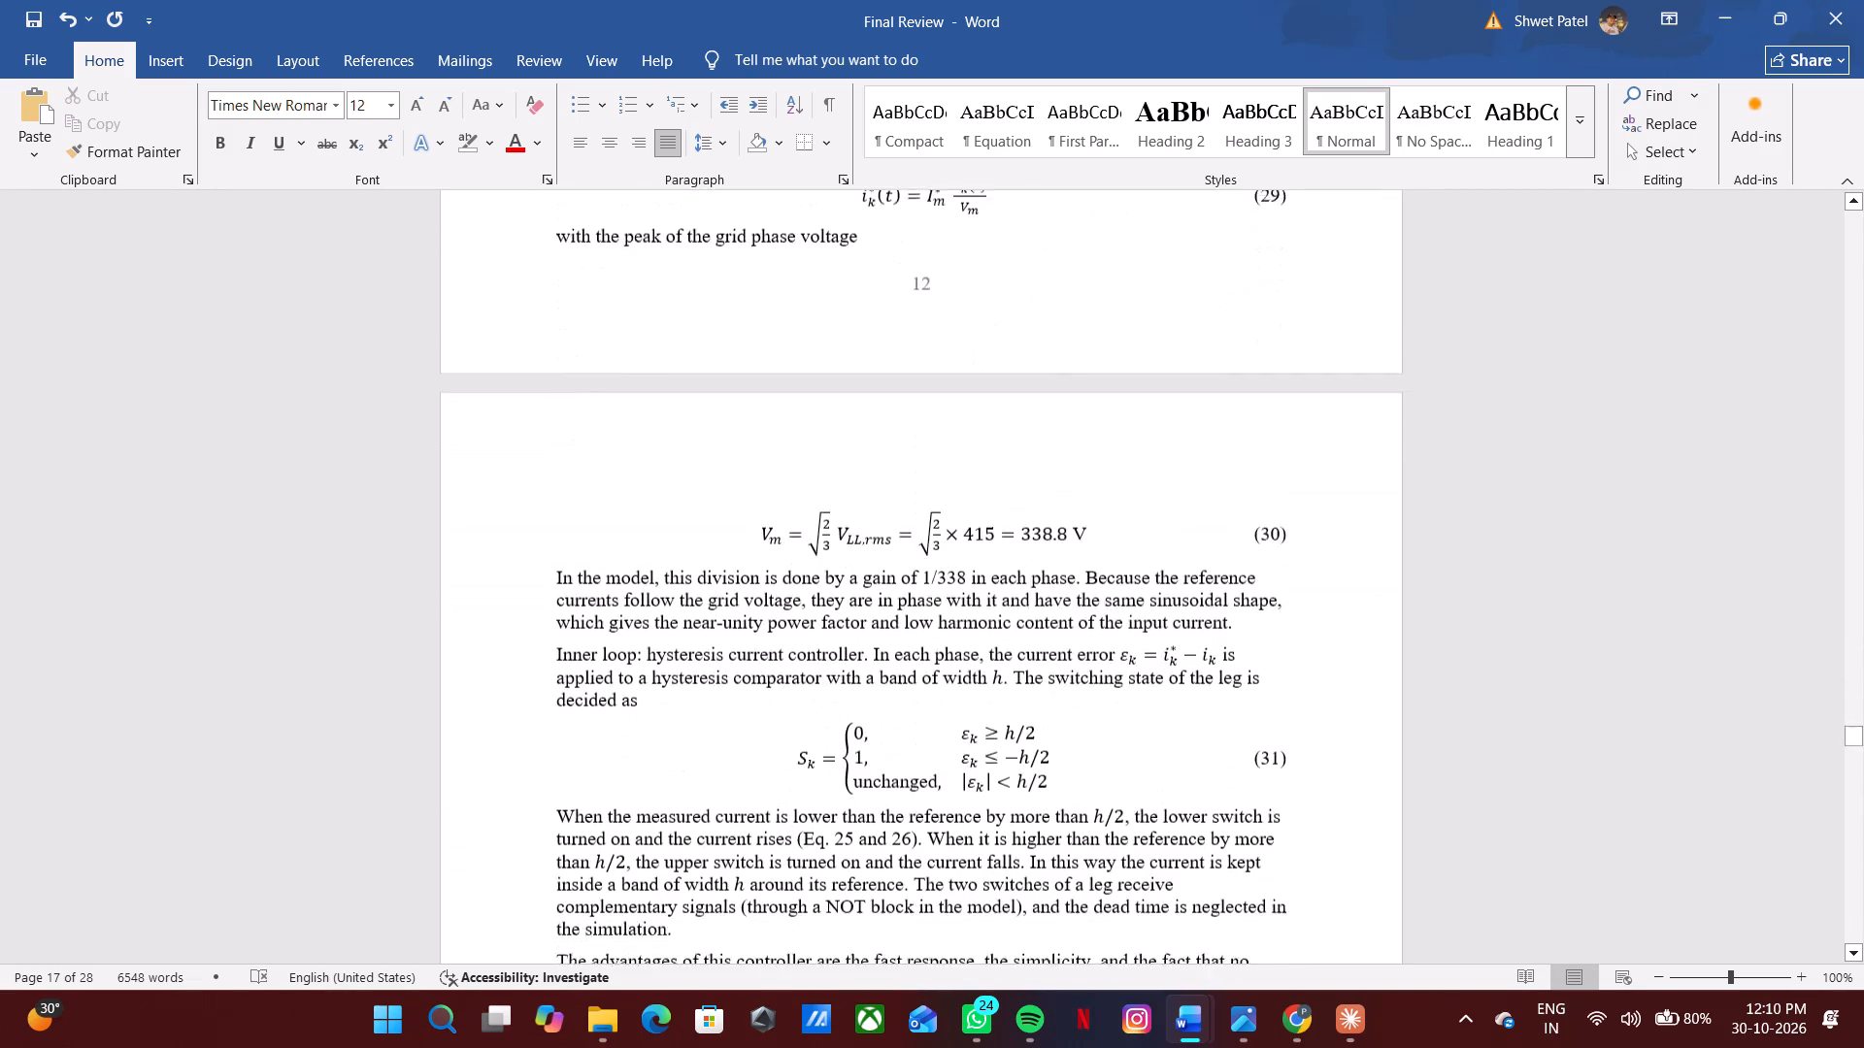
pyautogui.scroll(-20, 815, 799)
pyautogui.scroll(-8, 815, 799)
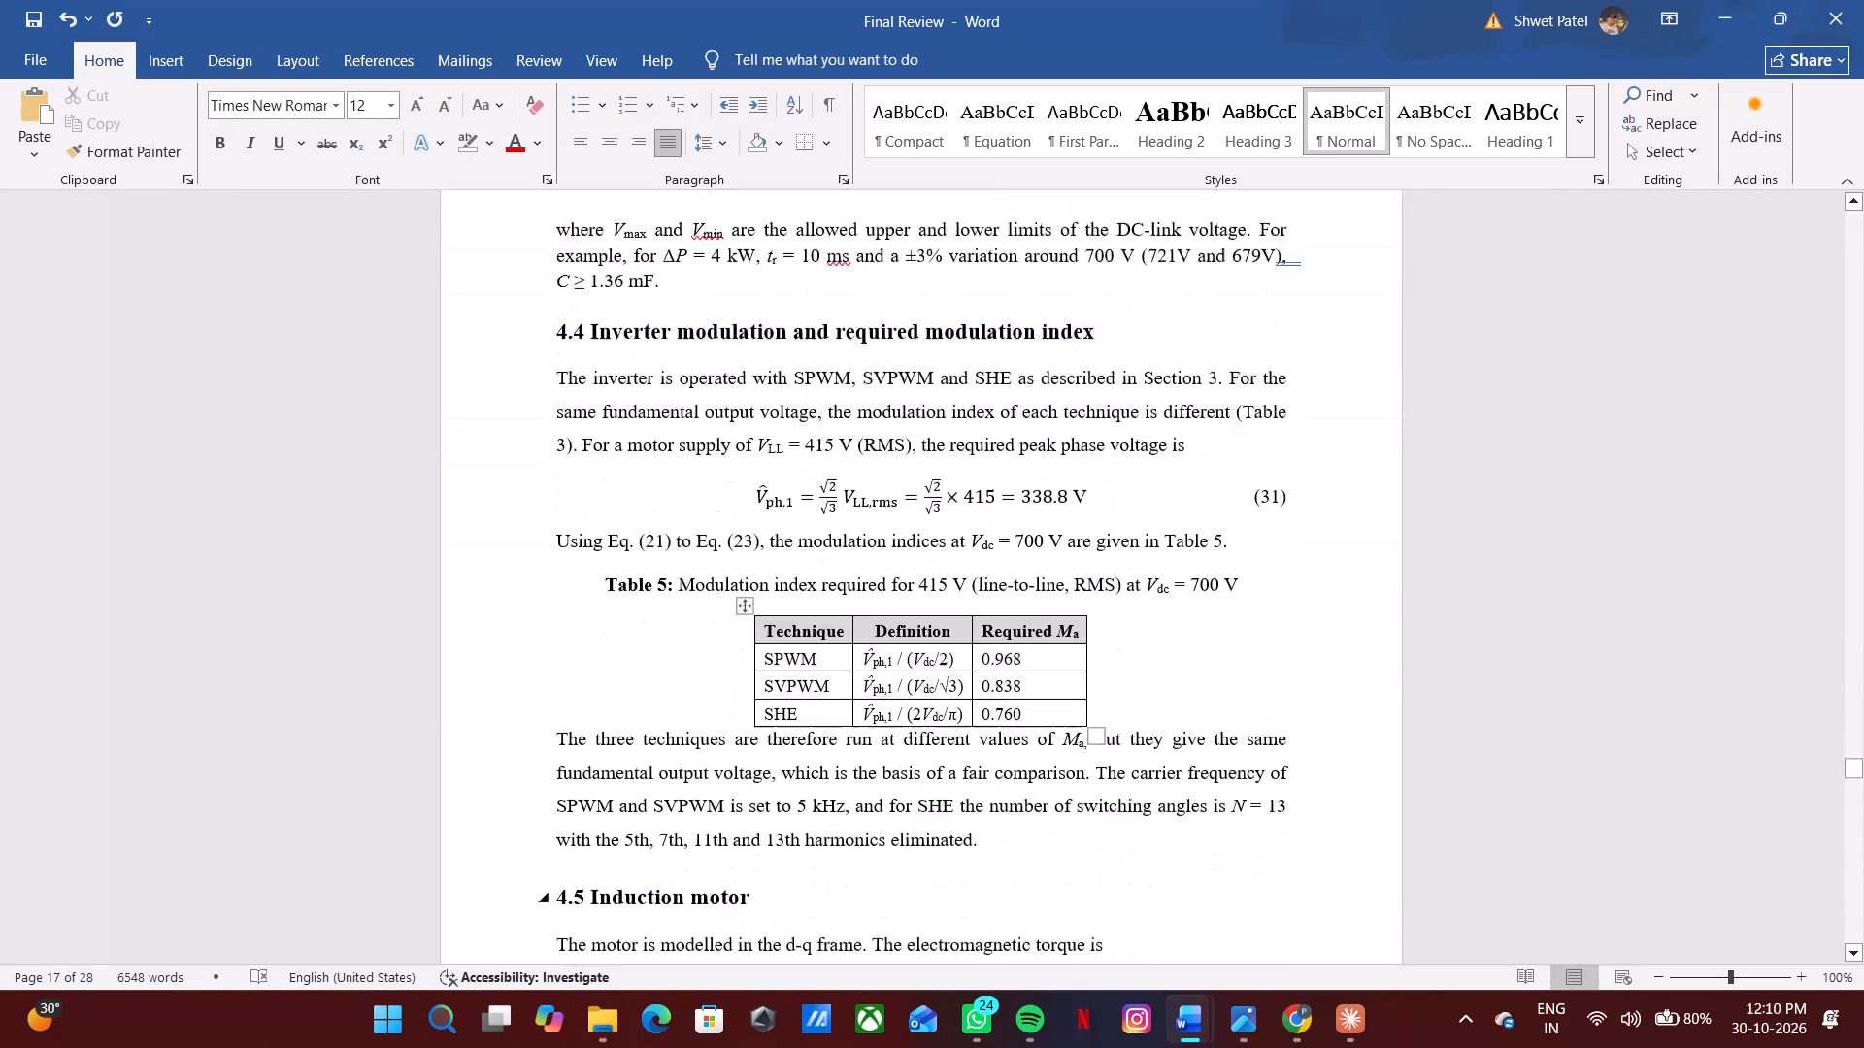
pyautogui.scroll(-15, 816, 799)
pyautogui.scroll(-10, 816, 800)
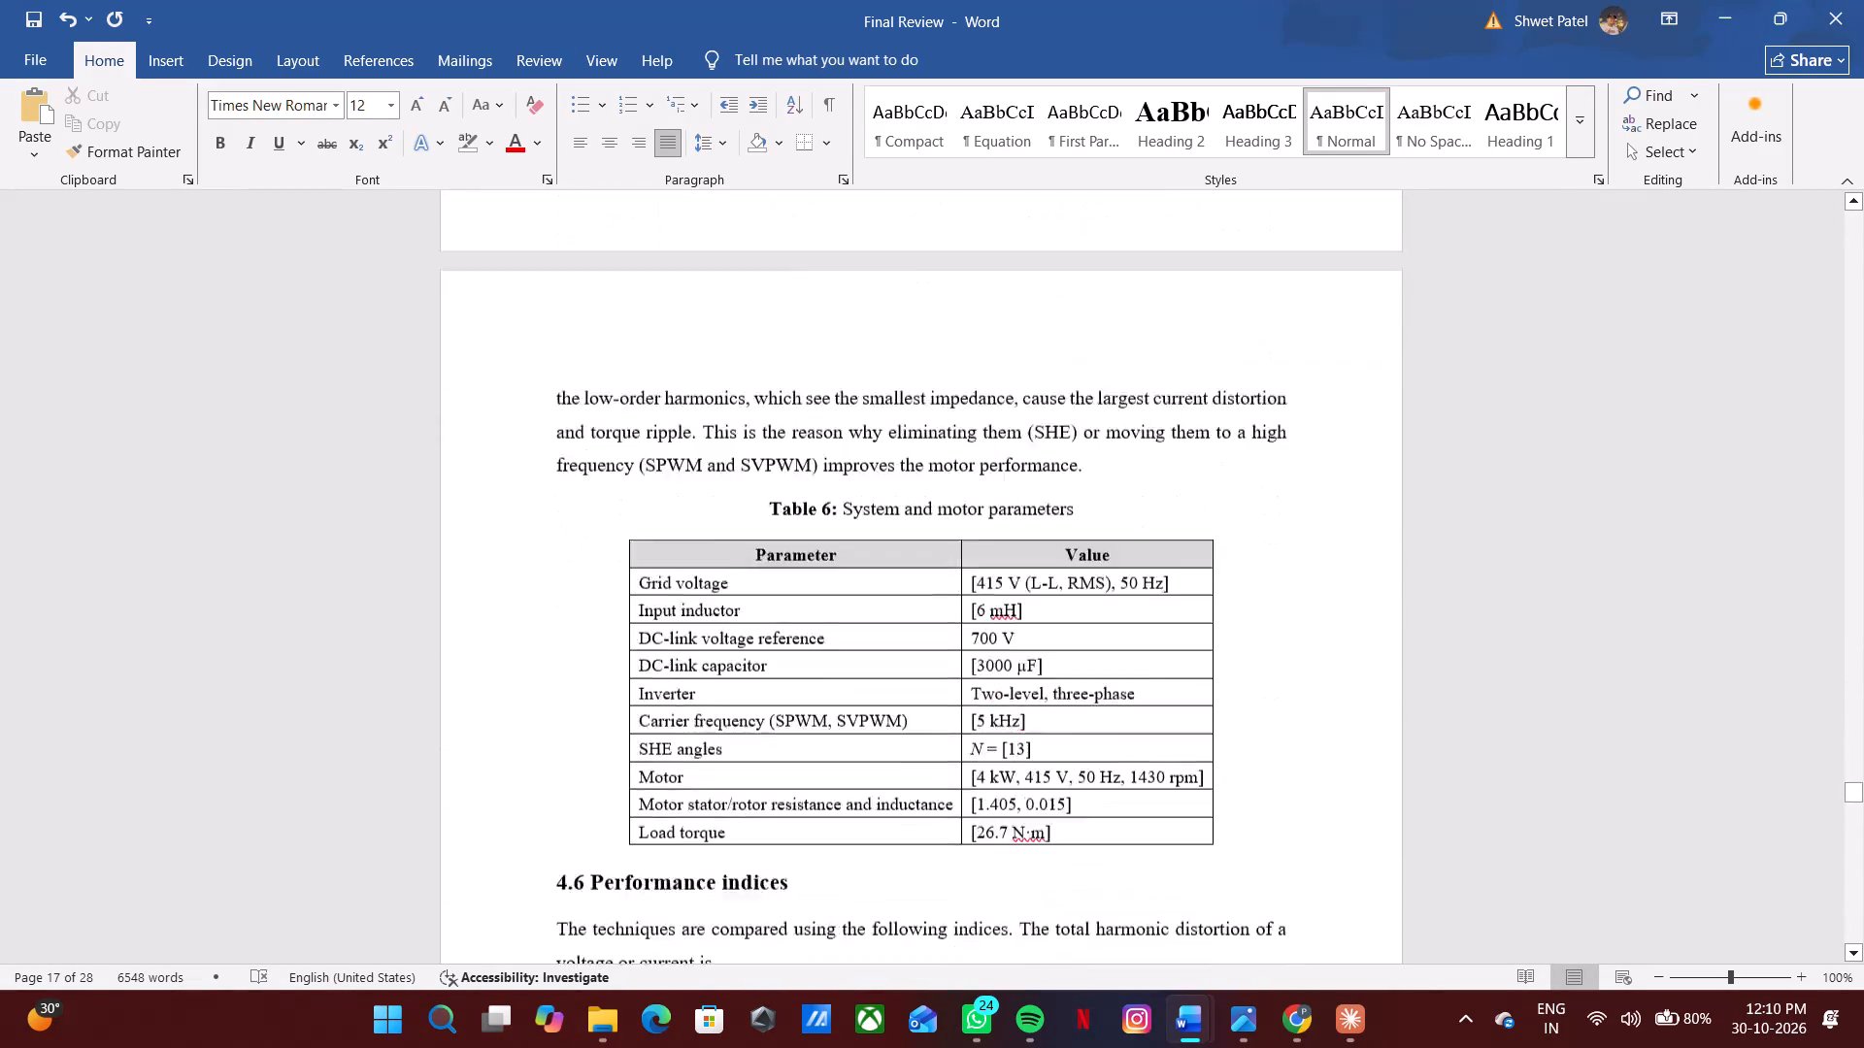
pyautogui.scroll(-5, 816, 800)
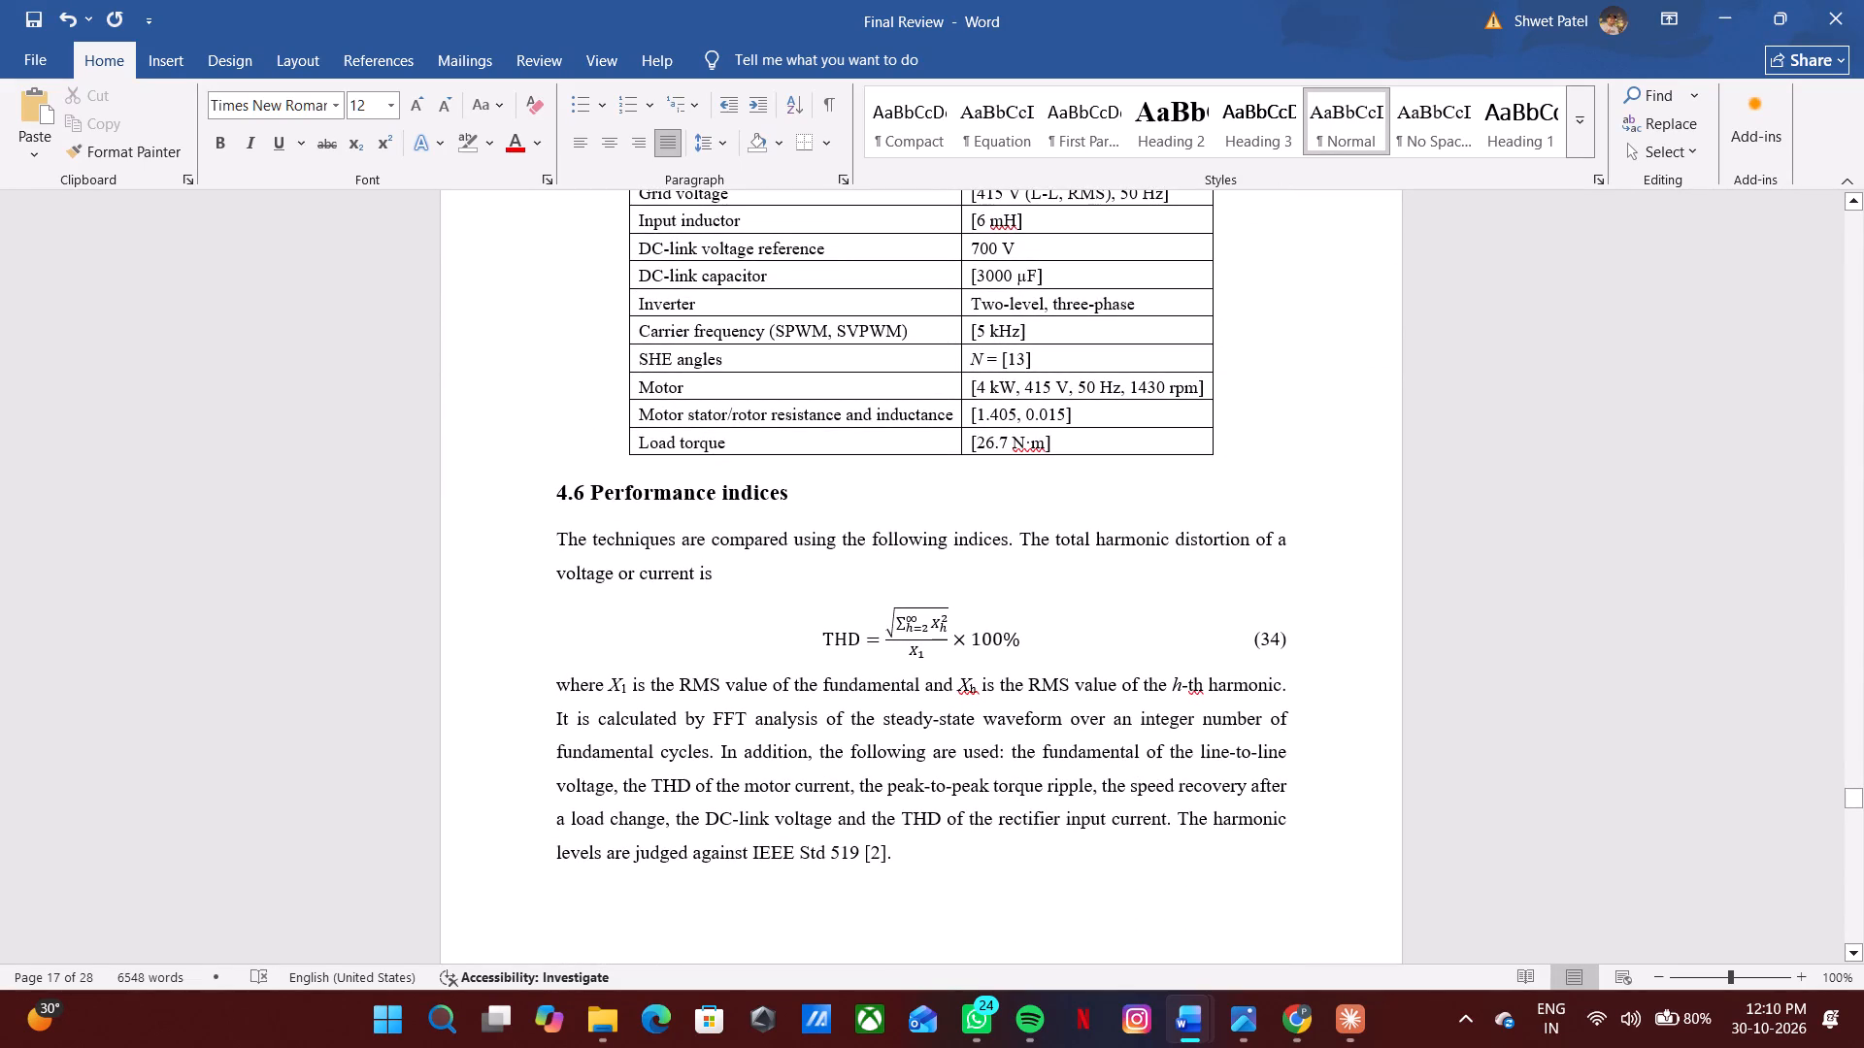
pyautogui.click(883, 851)
pyautogui.click(882, 850)
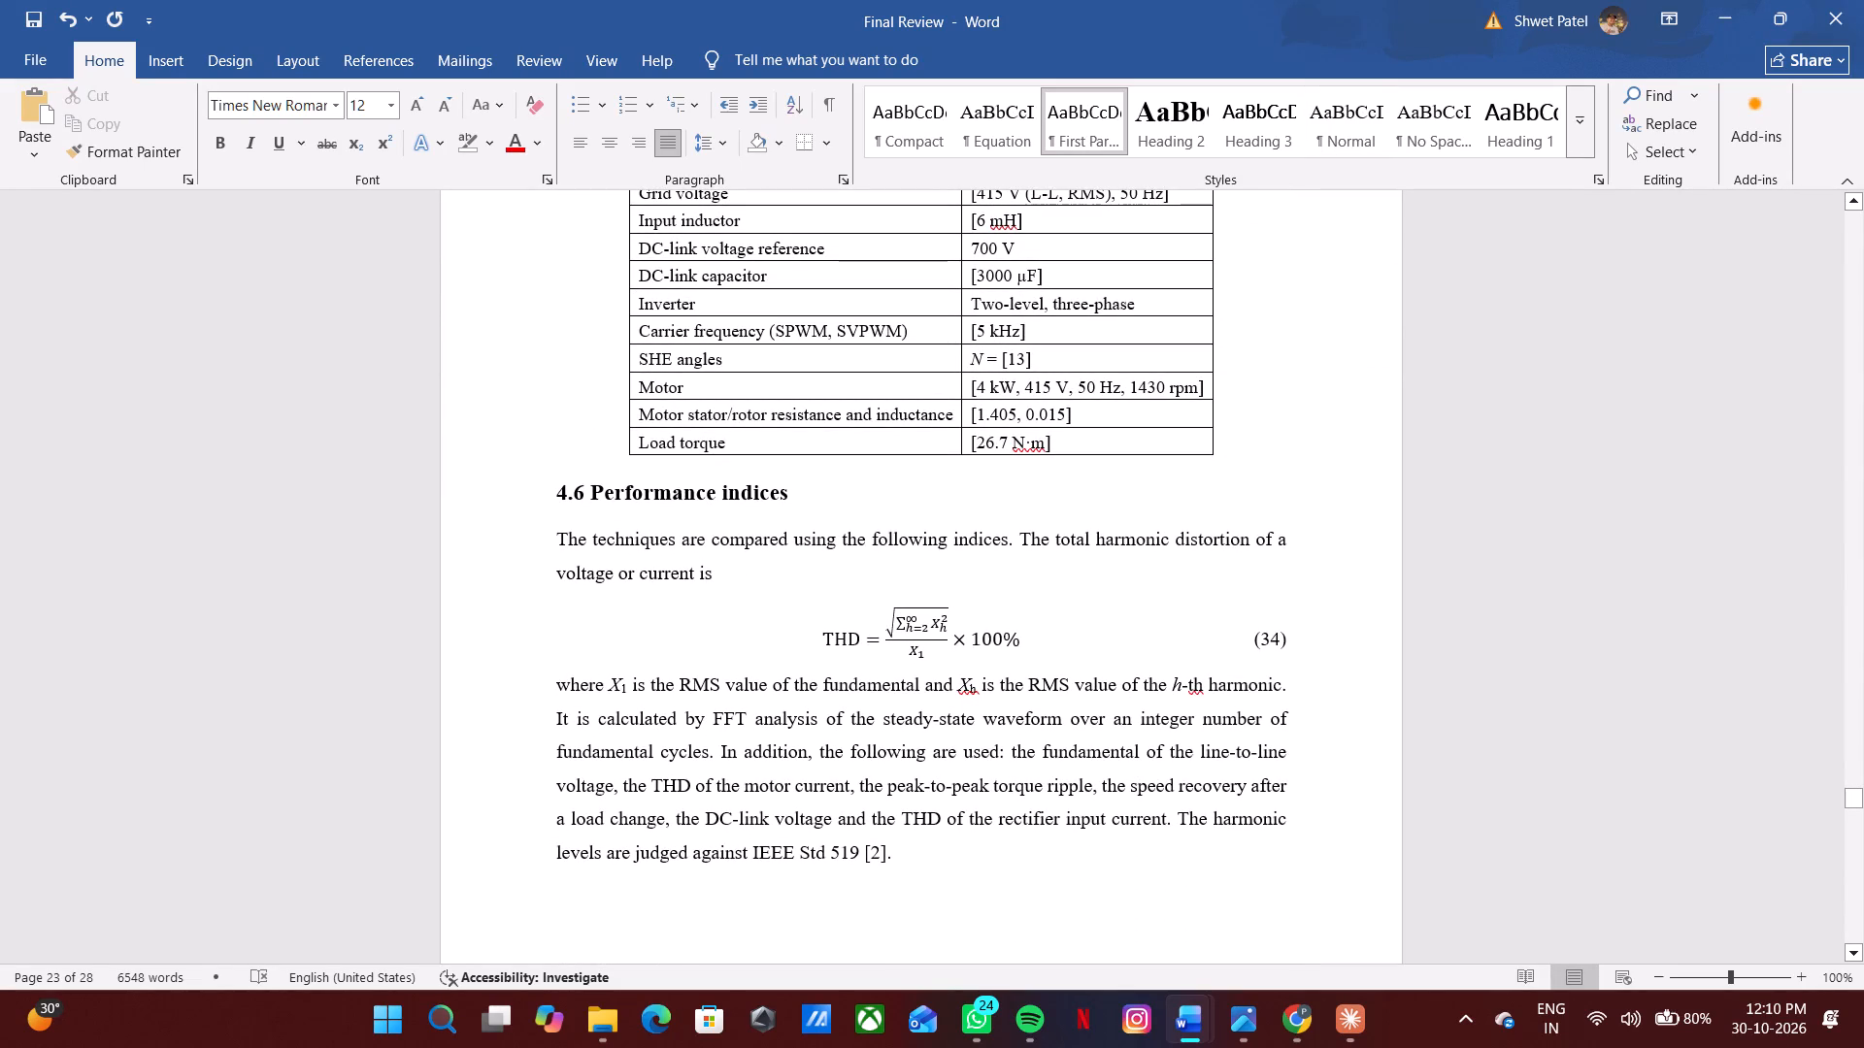
pyautogui.press('BackSpace')
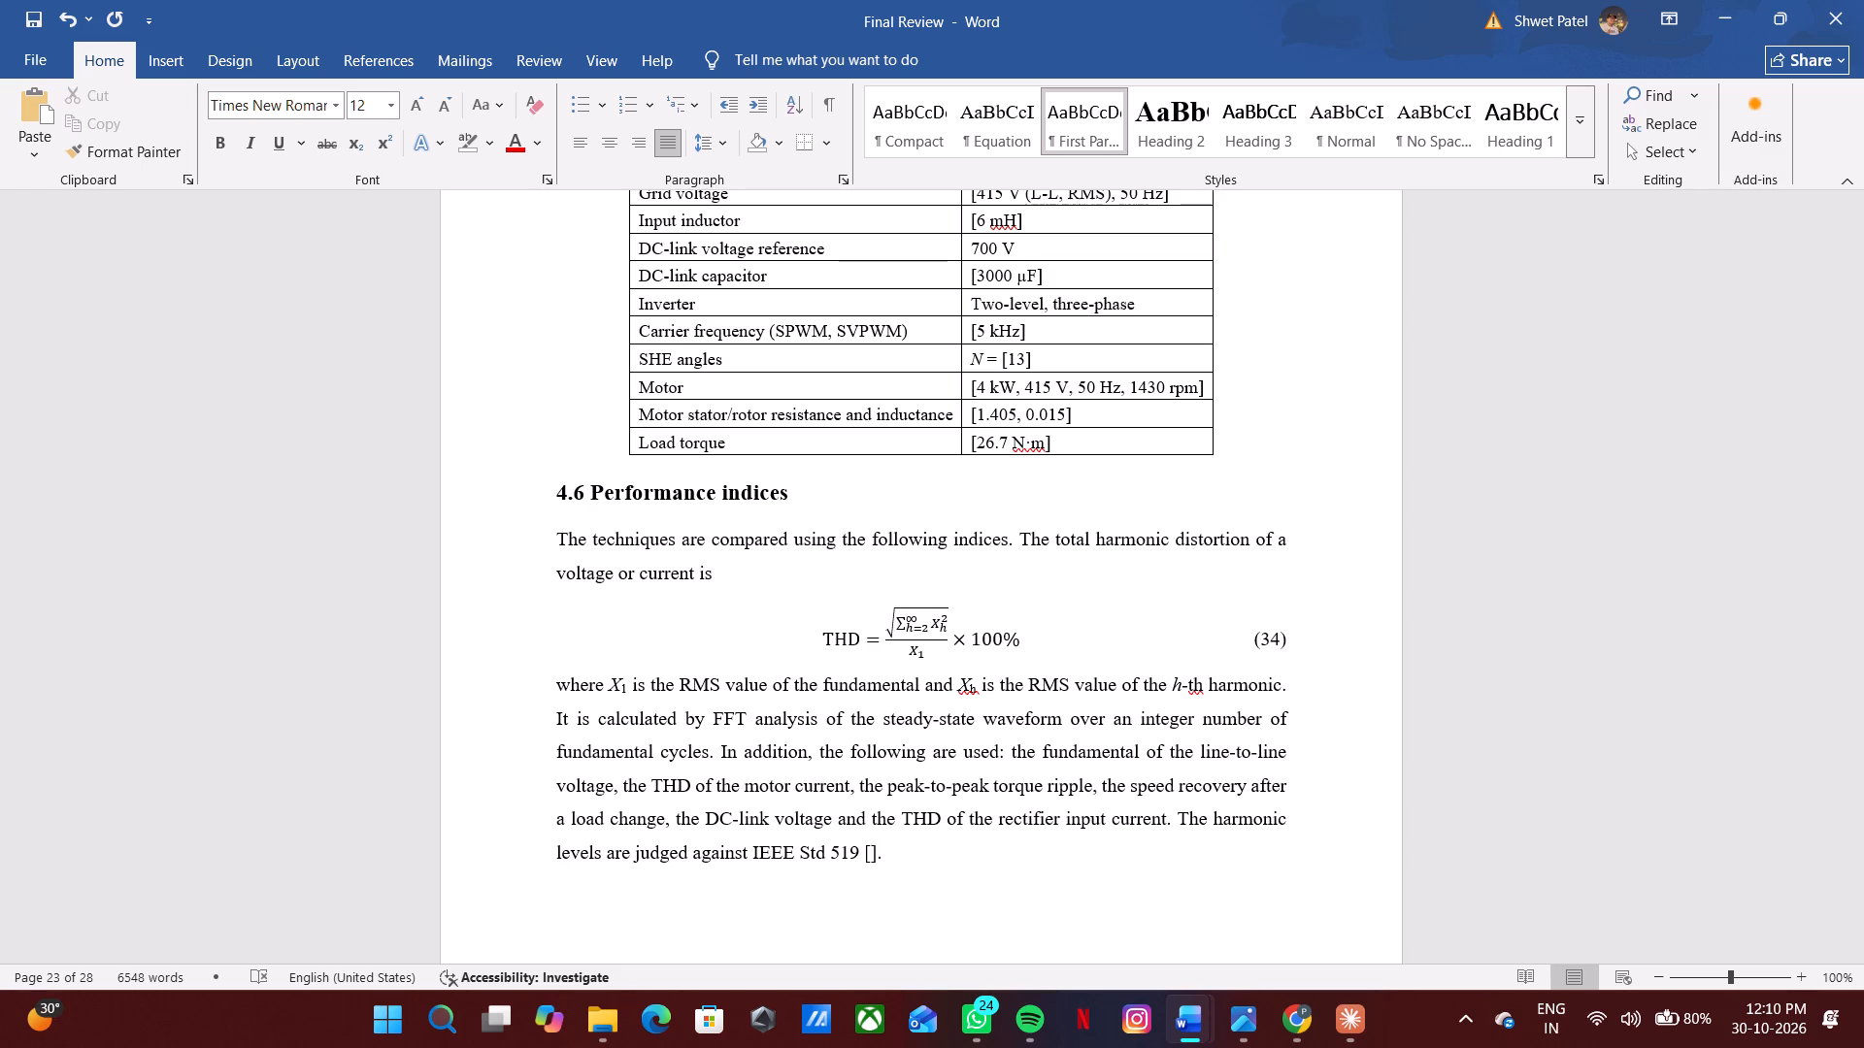
pyautogui.press('6')
pyautogui.click(948, 866)
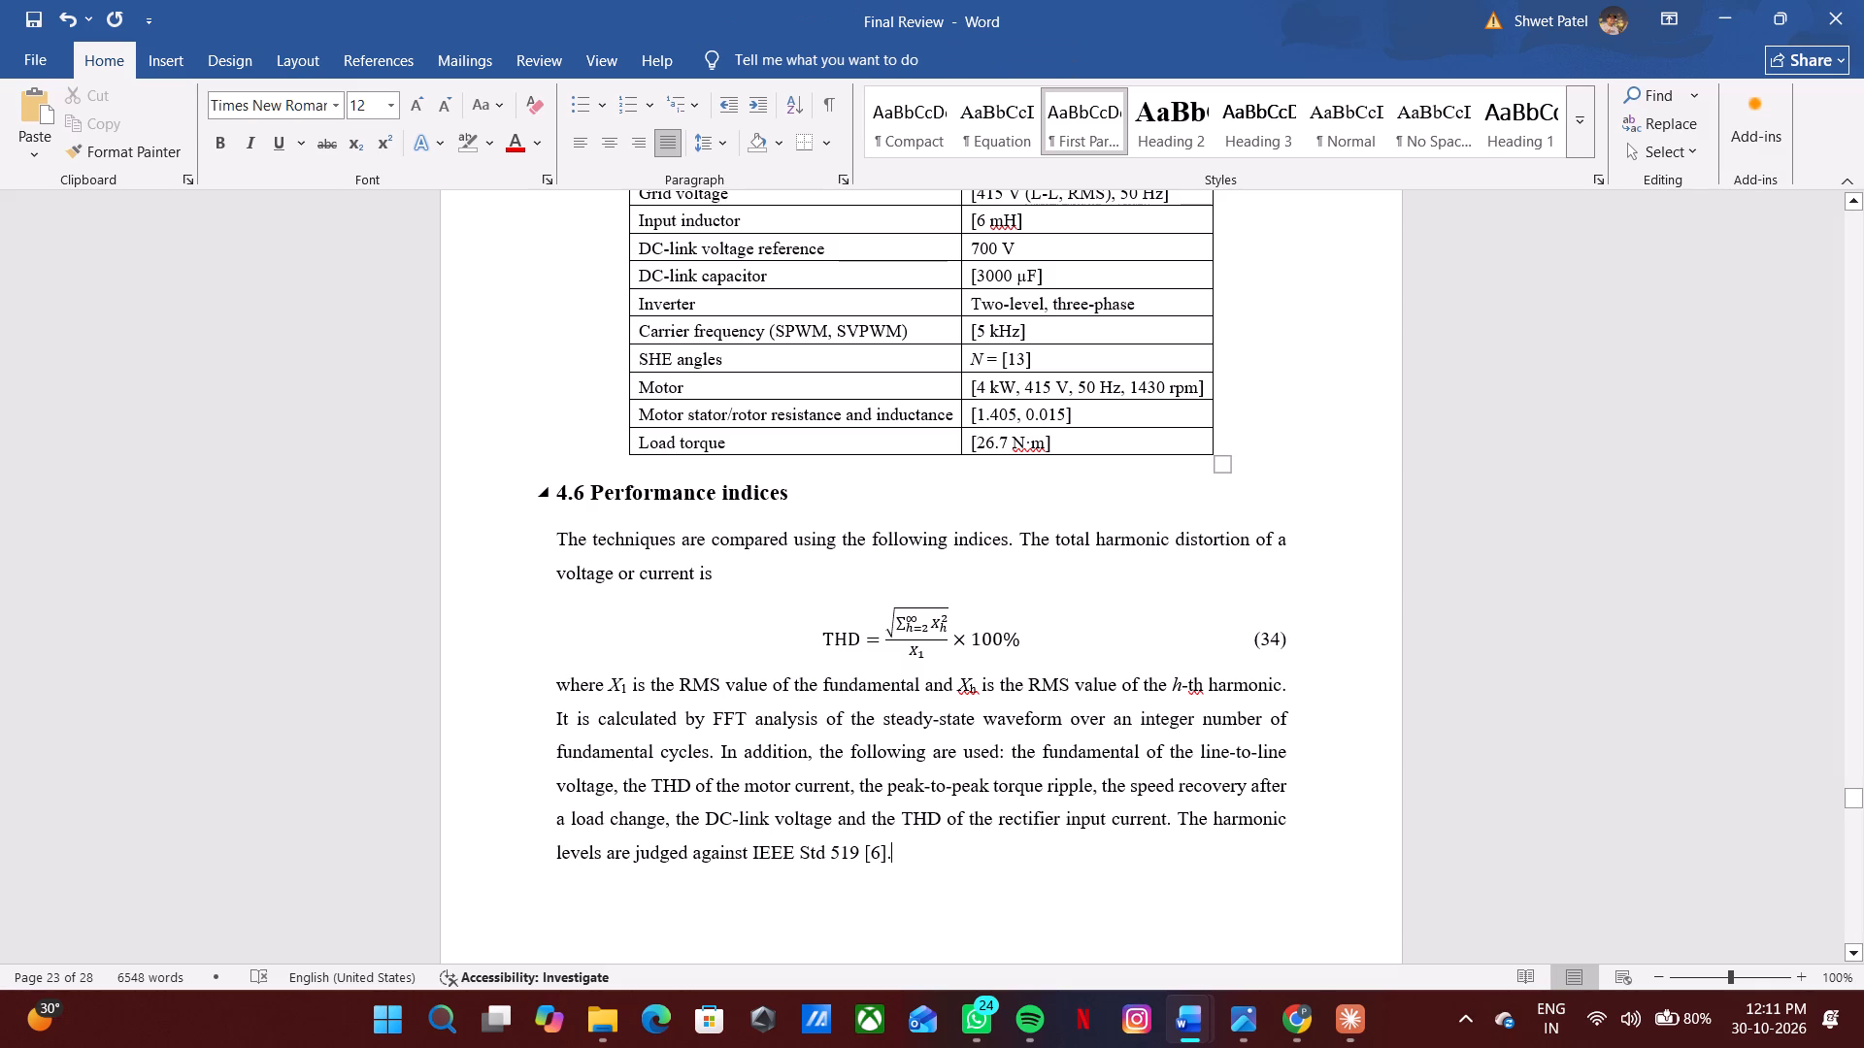
# Look through the end of section 4.6 and the start of section 5, Results and Discussion, for remaining citations.
pyautogui.scroll(-2, 894, 679)
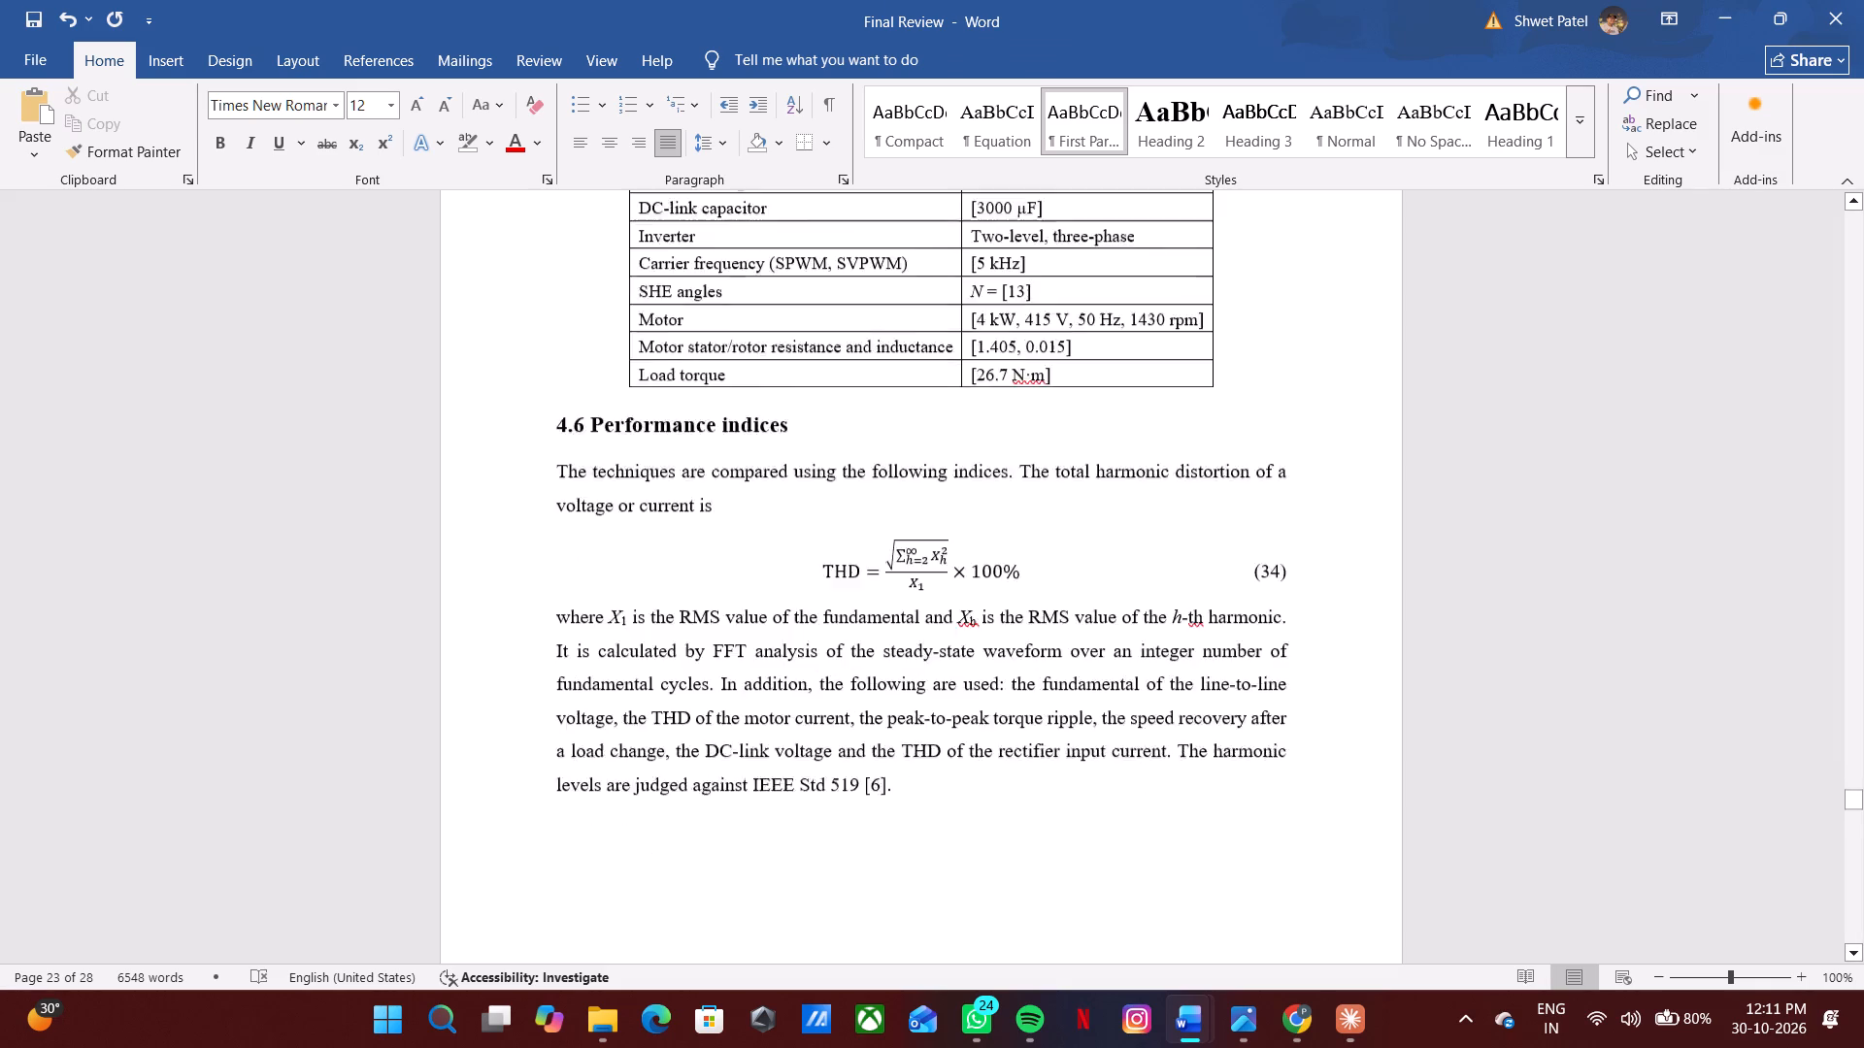
pyautogui.scroll(-2, 886, 698)
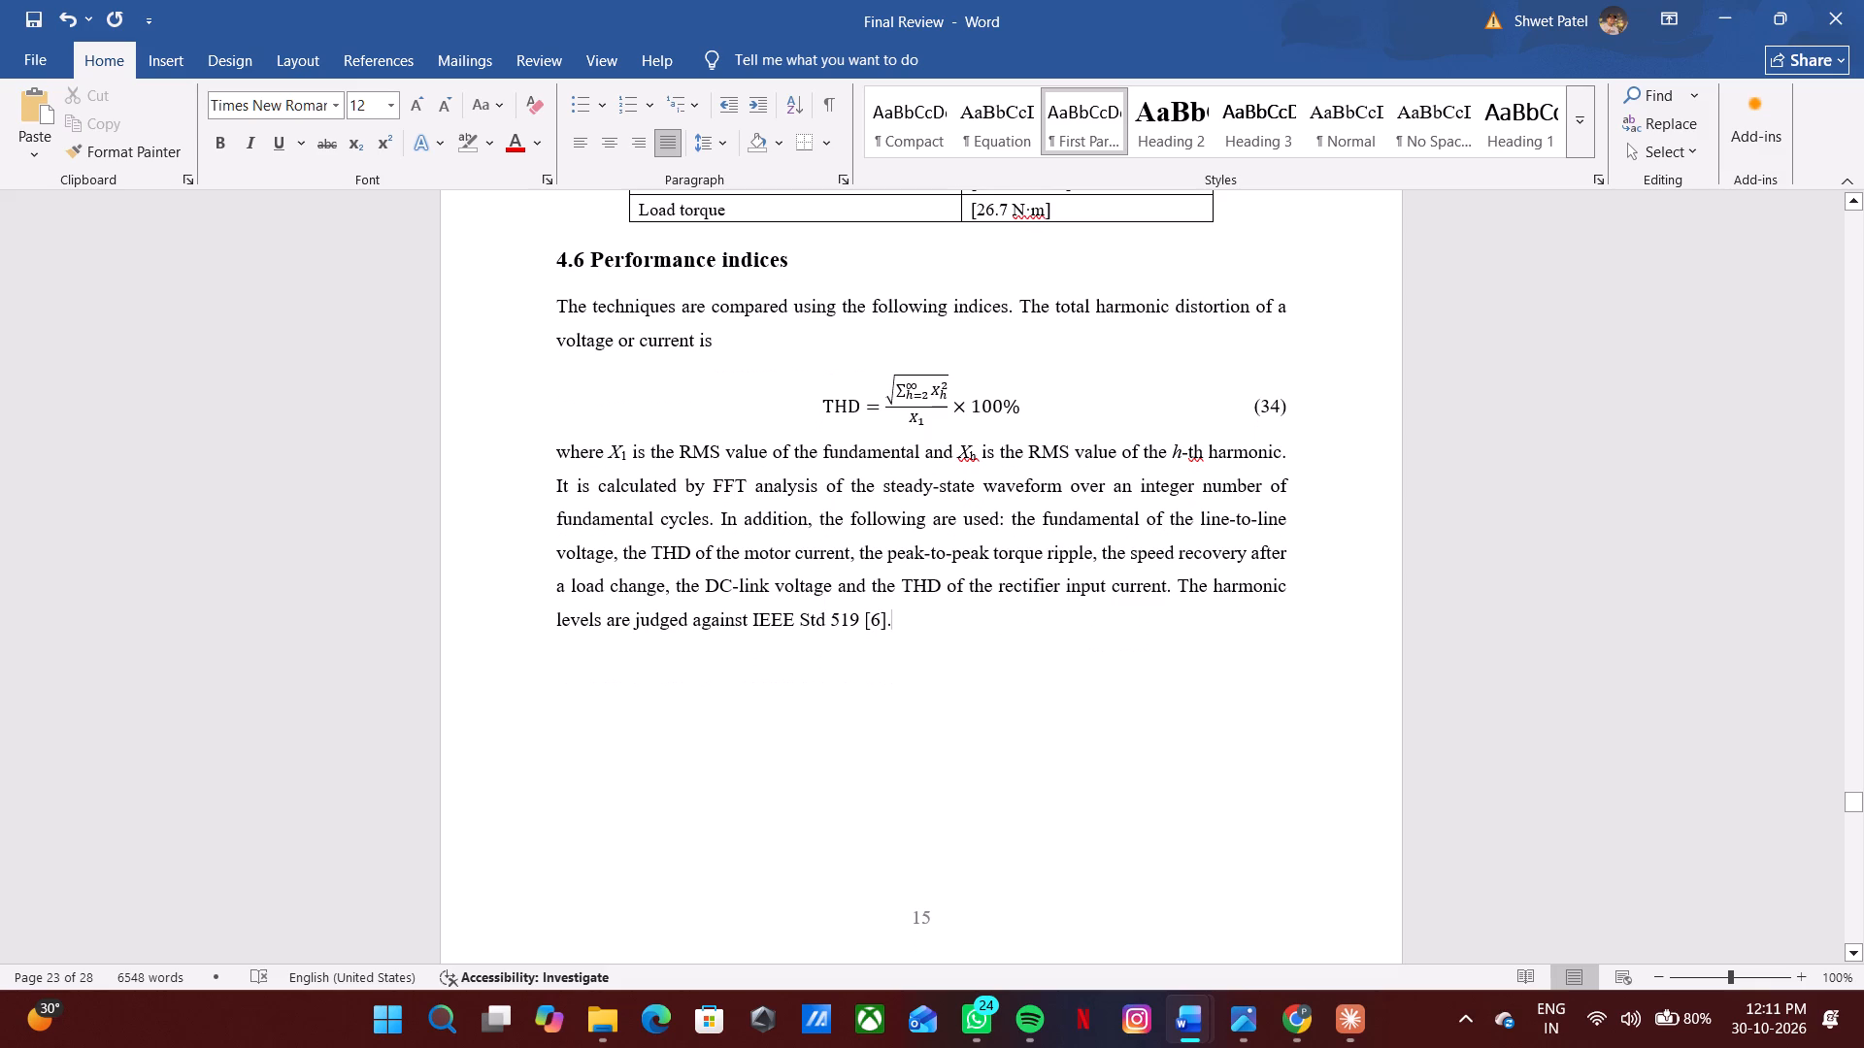
pyautogui.press('space')
pyautogui.scroll(-10, 922, 729)
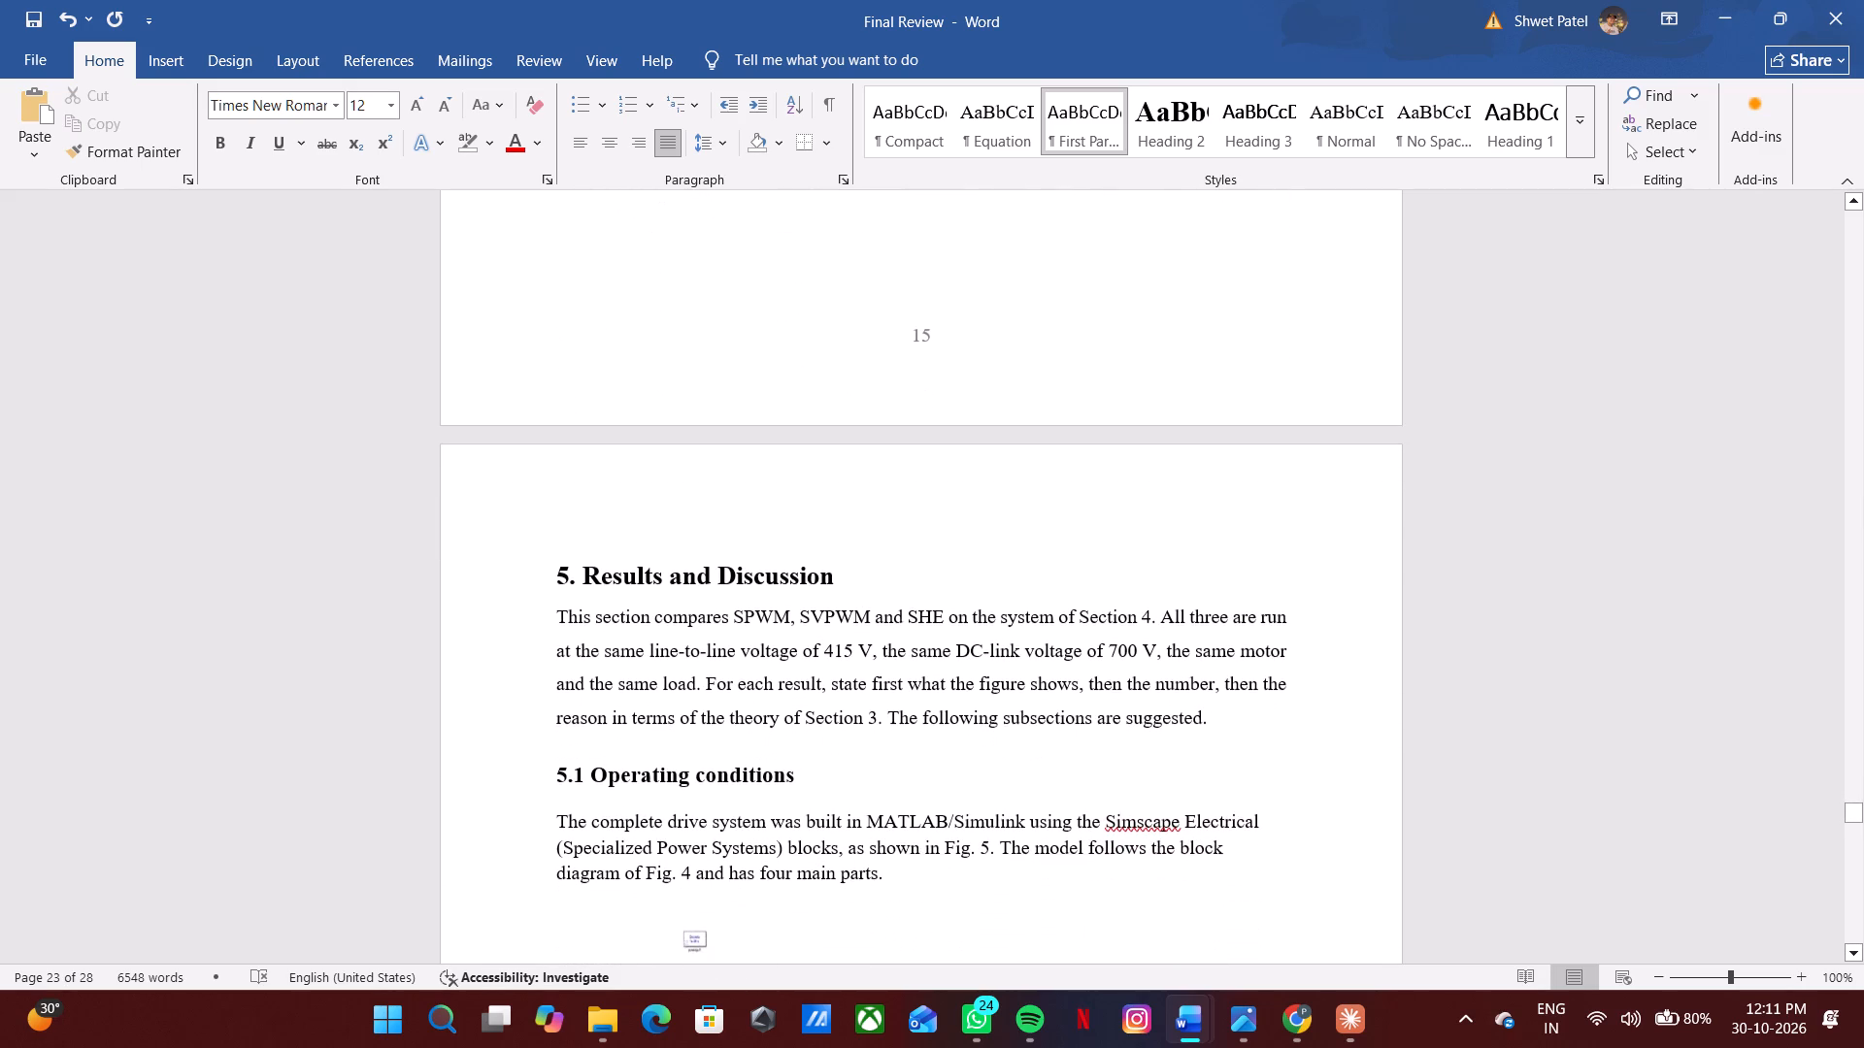
pyautogui.click(1193, 719)
pyautogui.click(1201, 712)
pyautogui.scroll(-3, 1102, 766)
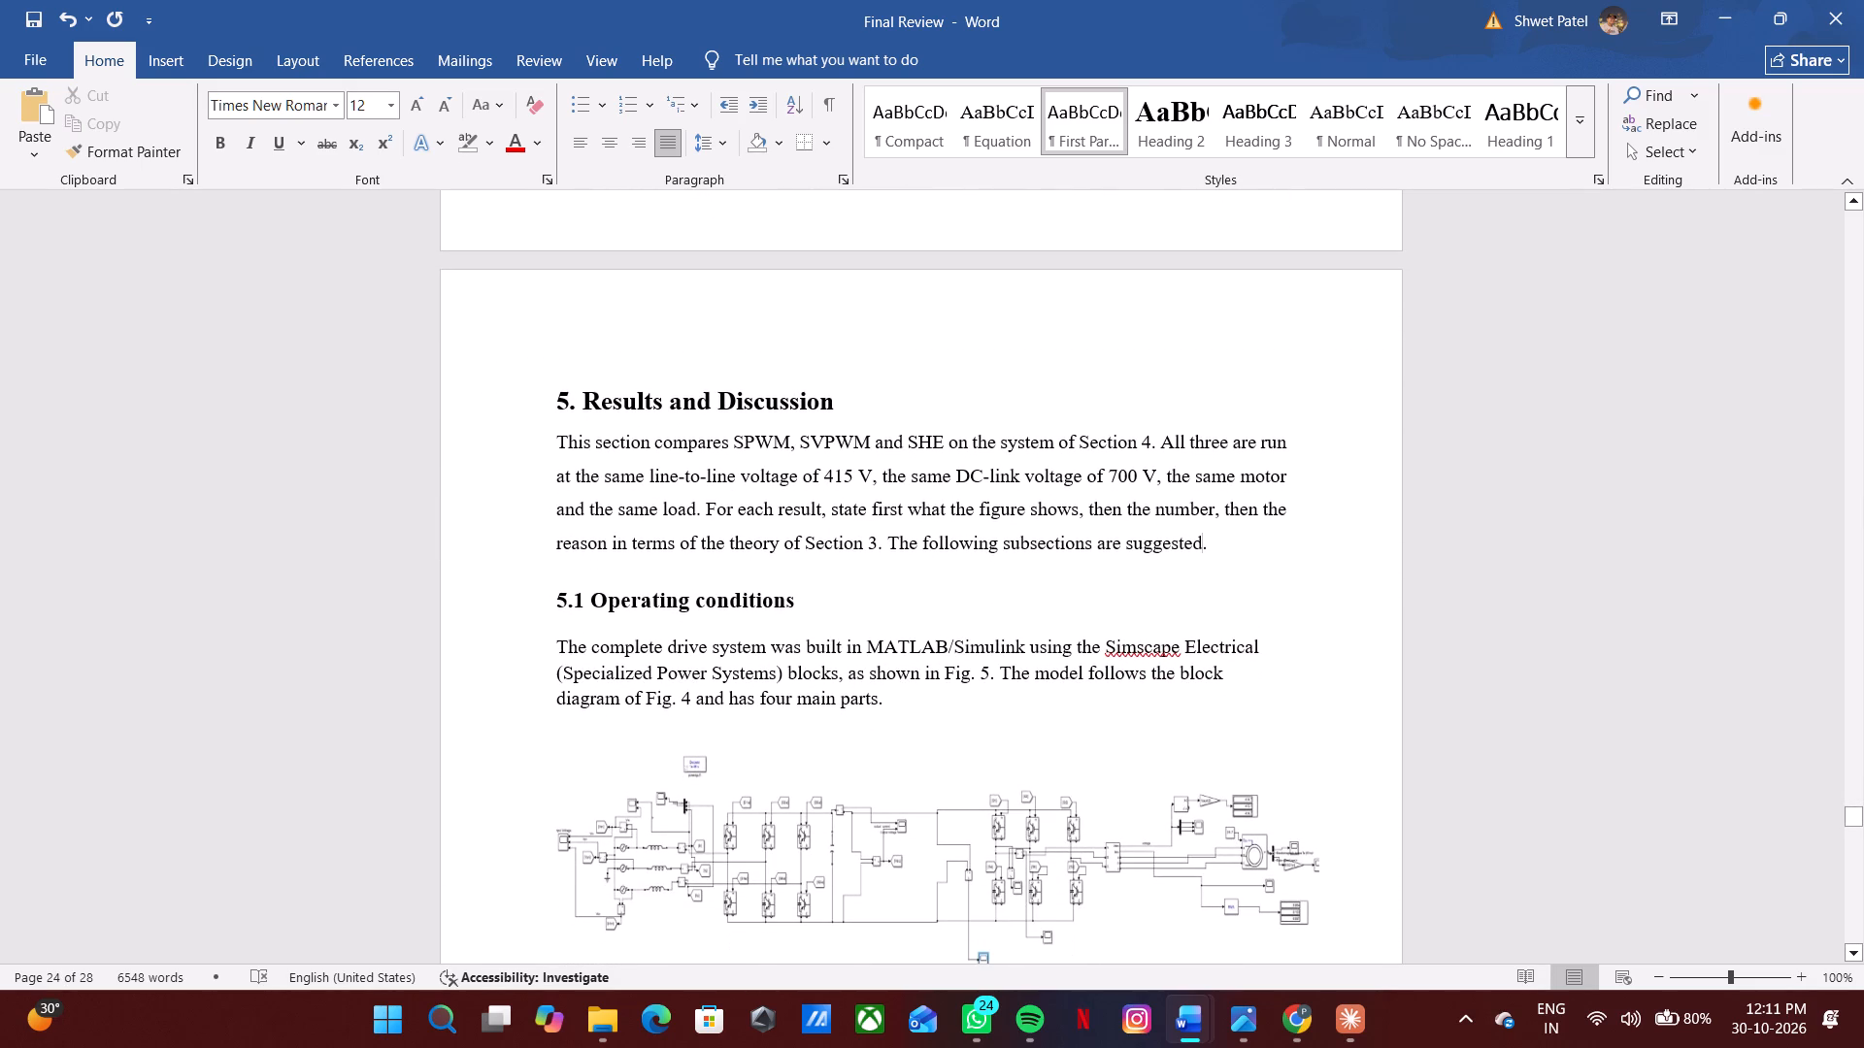
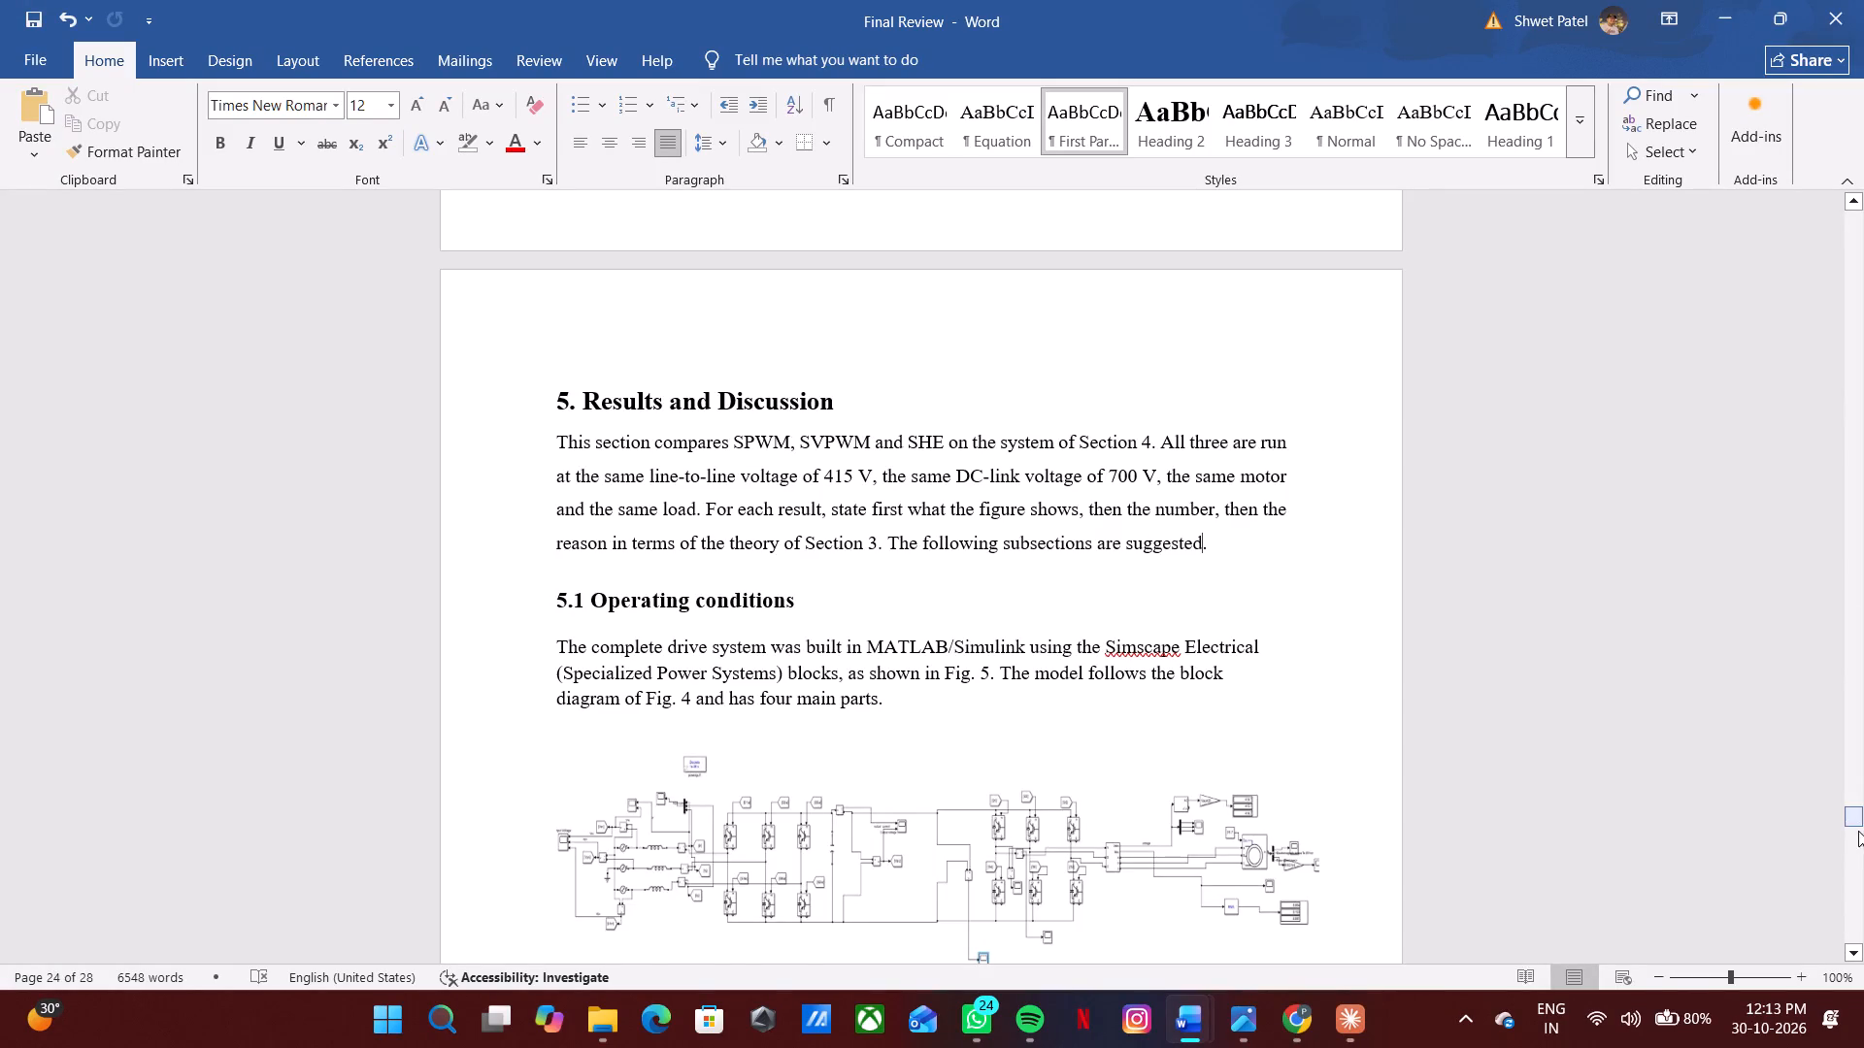
# Review the report from the front pages through the abstract, figure list, contents and Introduction to Table 1, the summary of literature reviewed.
pyautogui.moveTo(1858, 825); pyautogui.dragTo(1850, 266)
pyautogui.scroll(-4, 1353, 639)
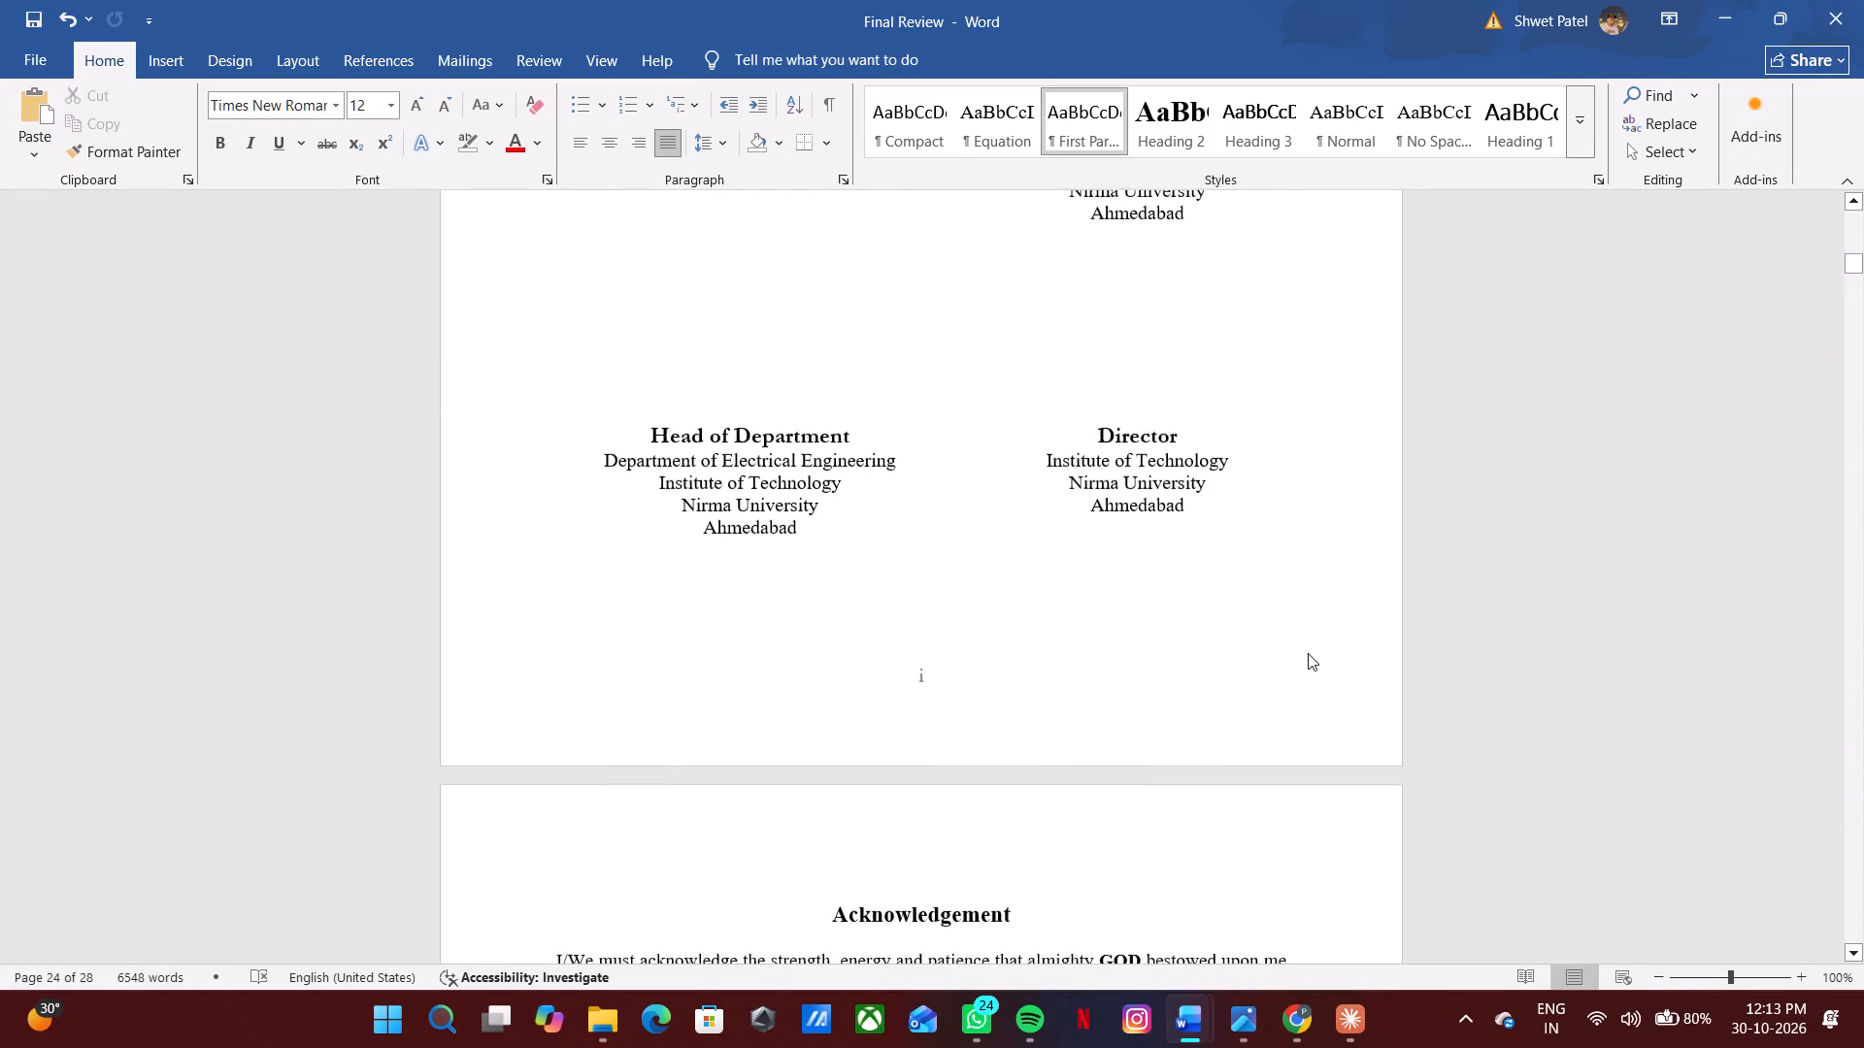
pyautogui.scroll(-20, 1308, 653)
pyautogui.scroll(-10, 1308, 653)
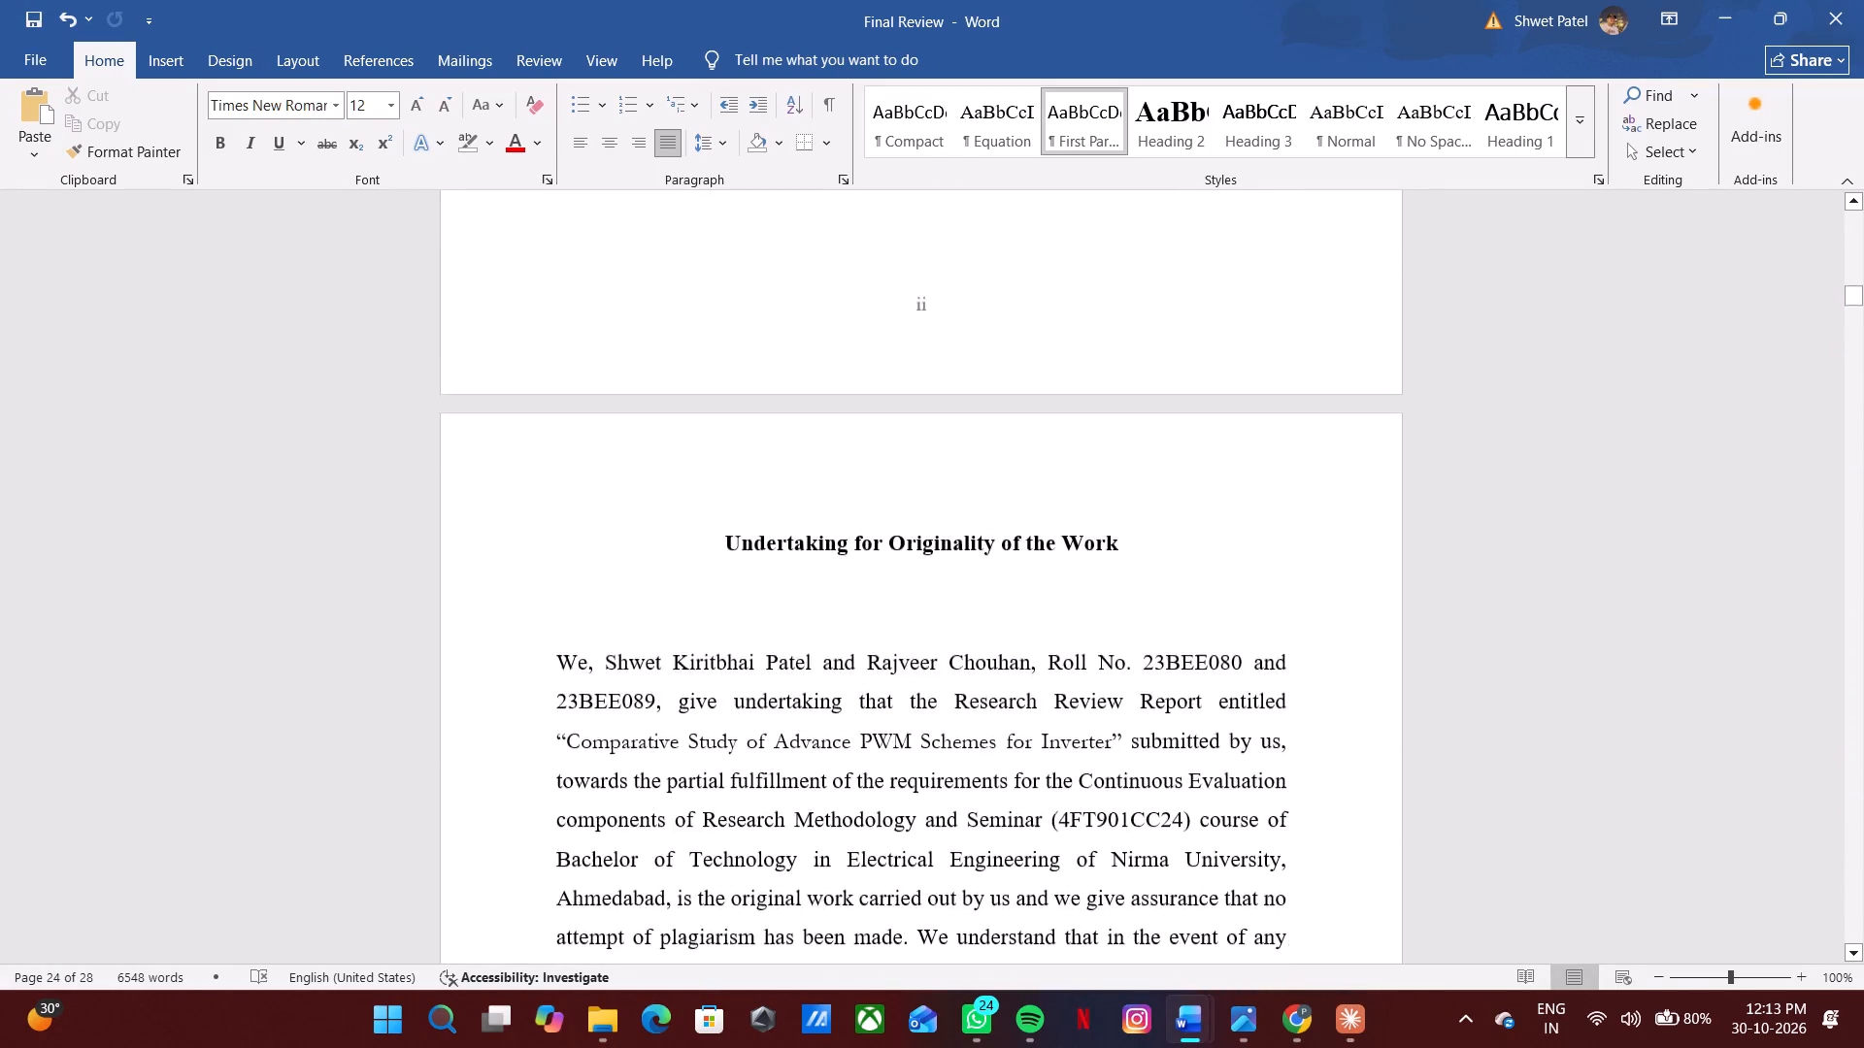
pyautogui.scroll(-20, 1288, 639)
pyautogui.scroll(-10, 1288, 639)
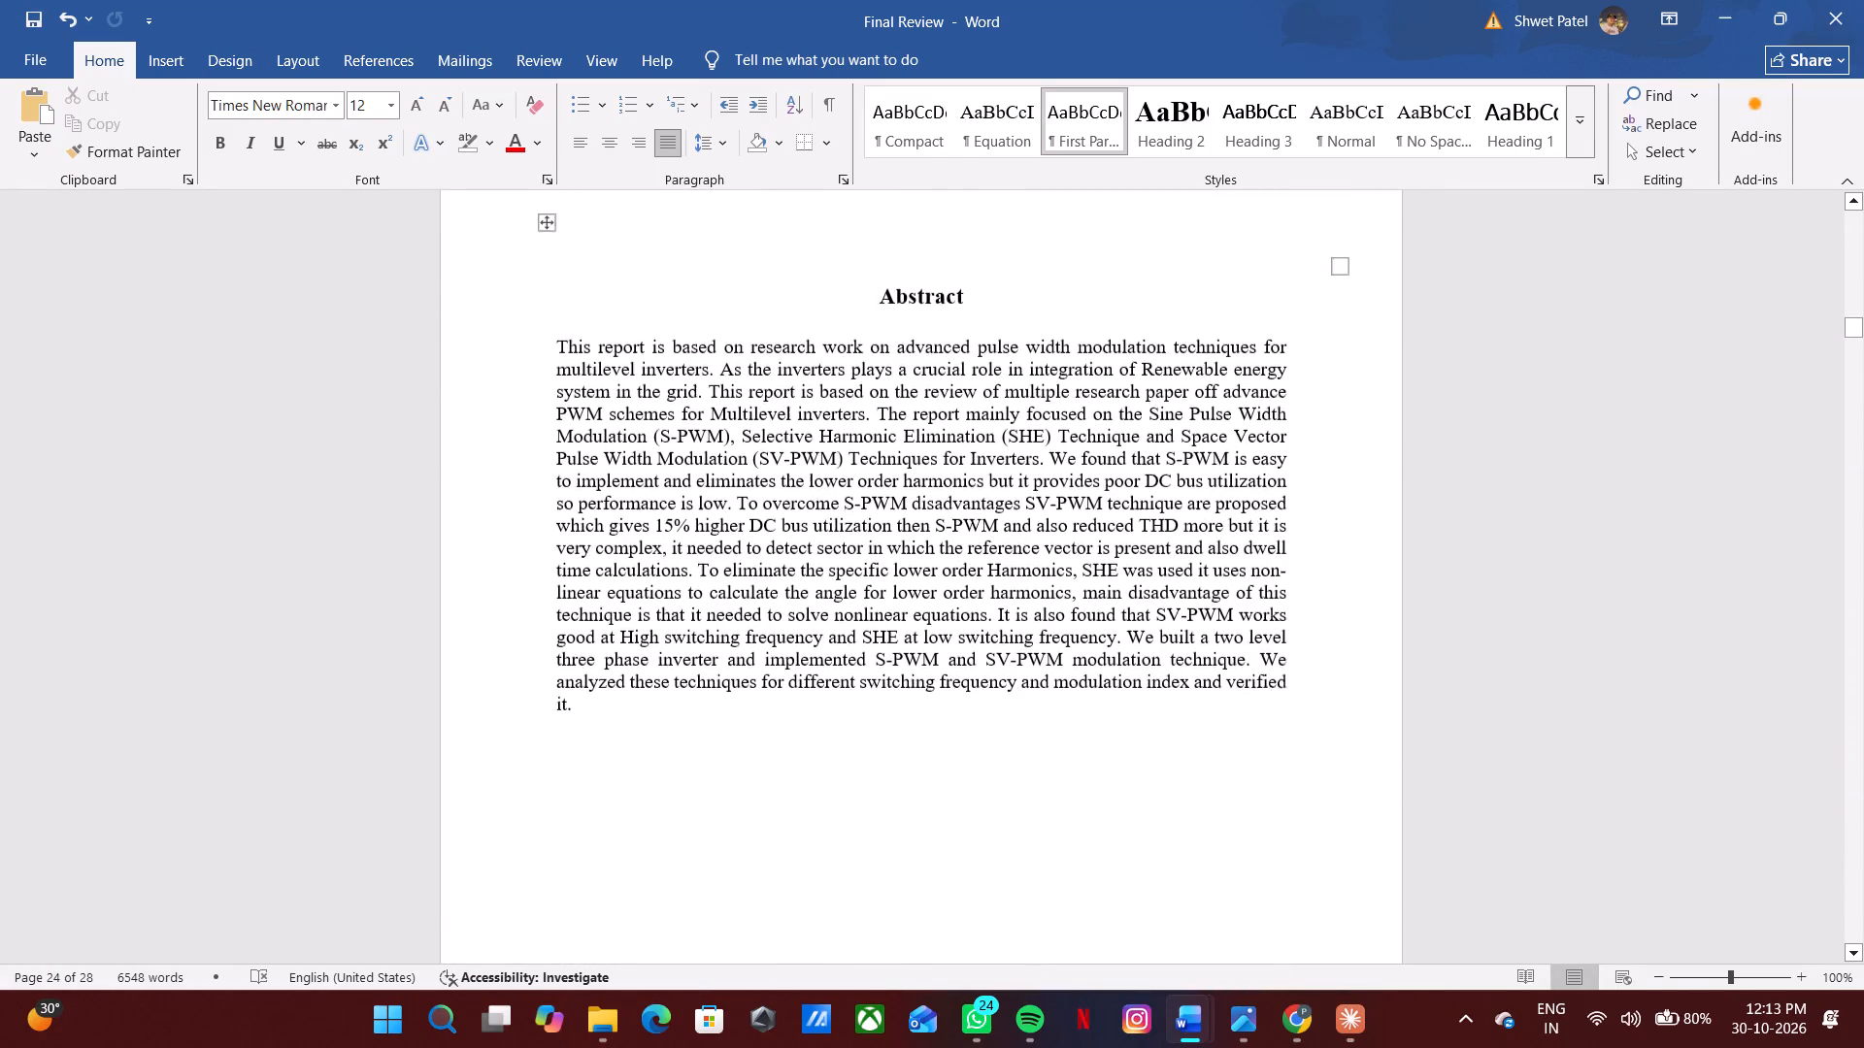
pyautogui.scroll(-9, 1277, 640)
pyautogui.scroll(-17, 1277, 640)
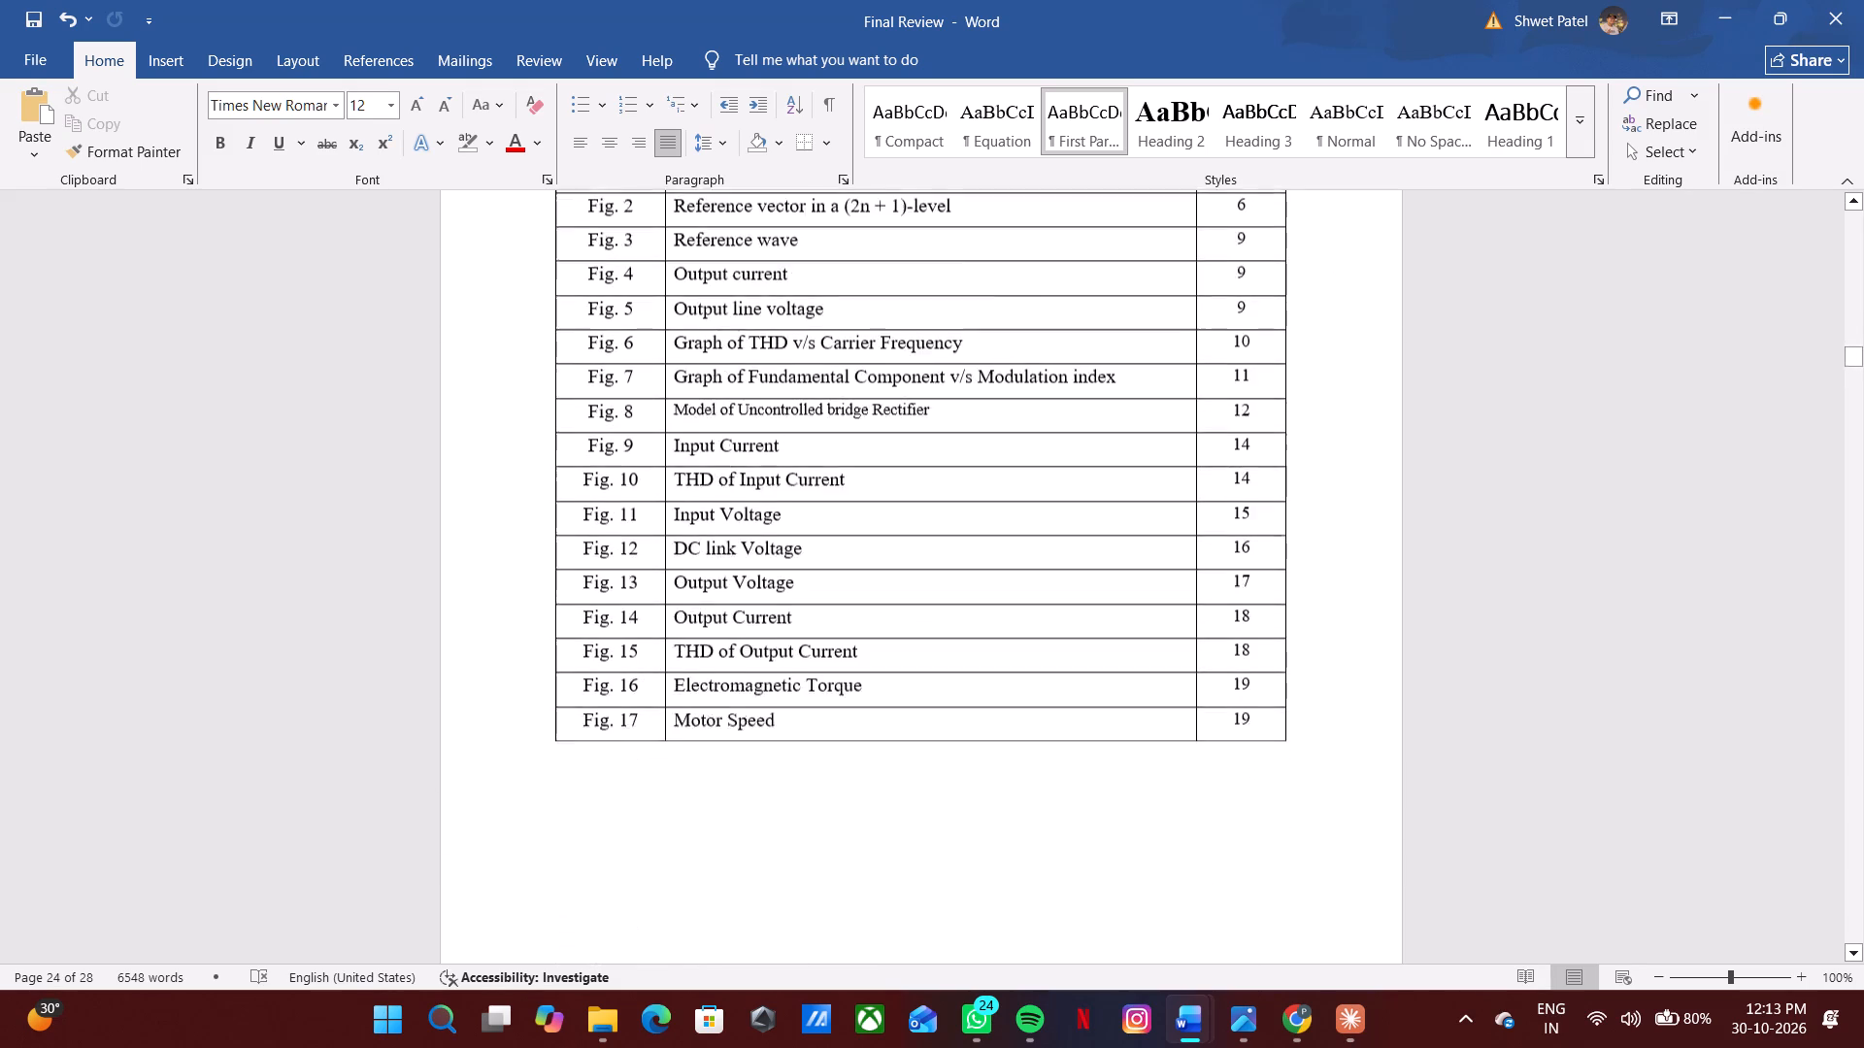
pyautogui.scroll(-20, 1276, 640)
pyautogui.scroll(-11, 1276, 640)
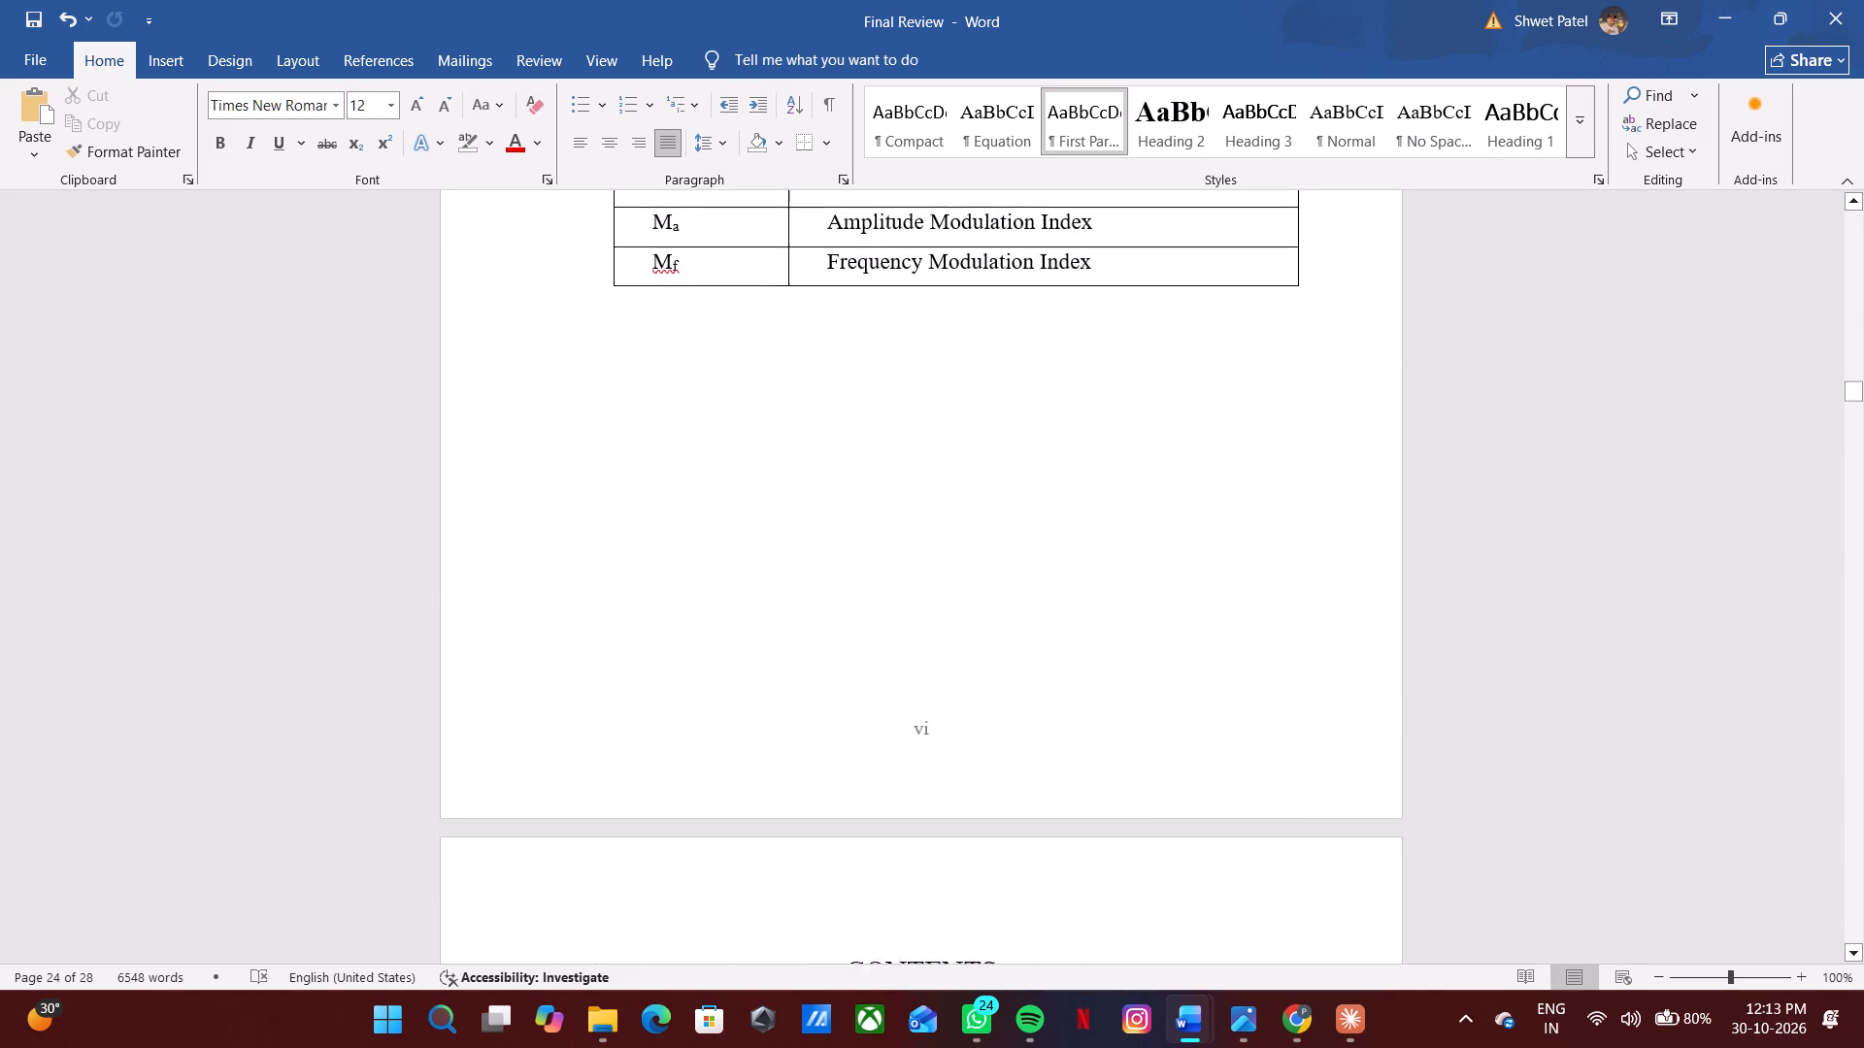
pyautogui.scroll(-12, 1268, 626)
pyautogui.scroll(-12, 1268, 625)
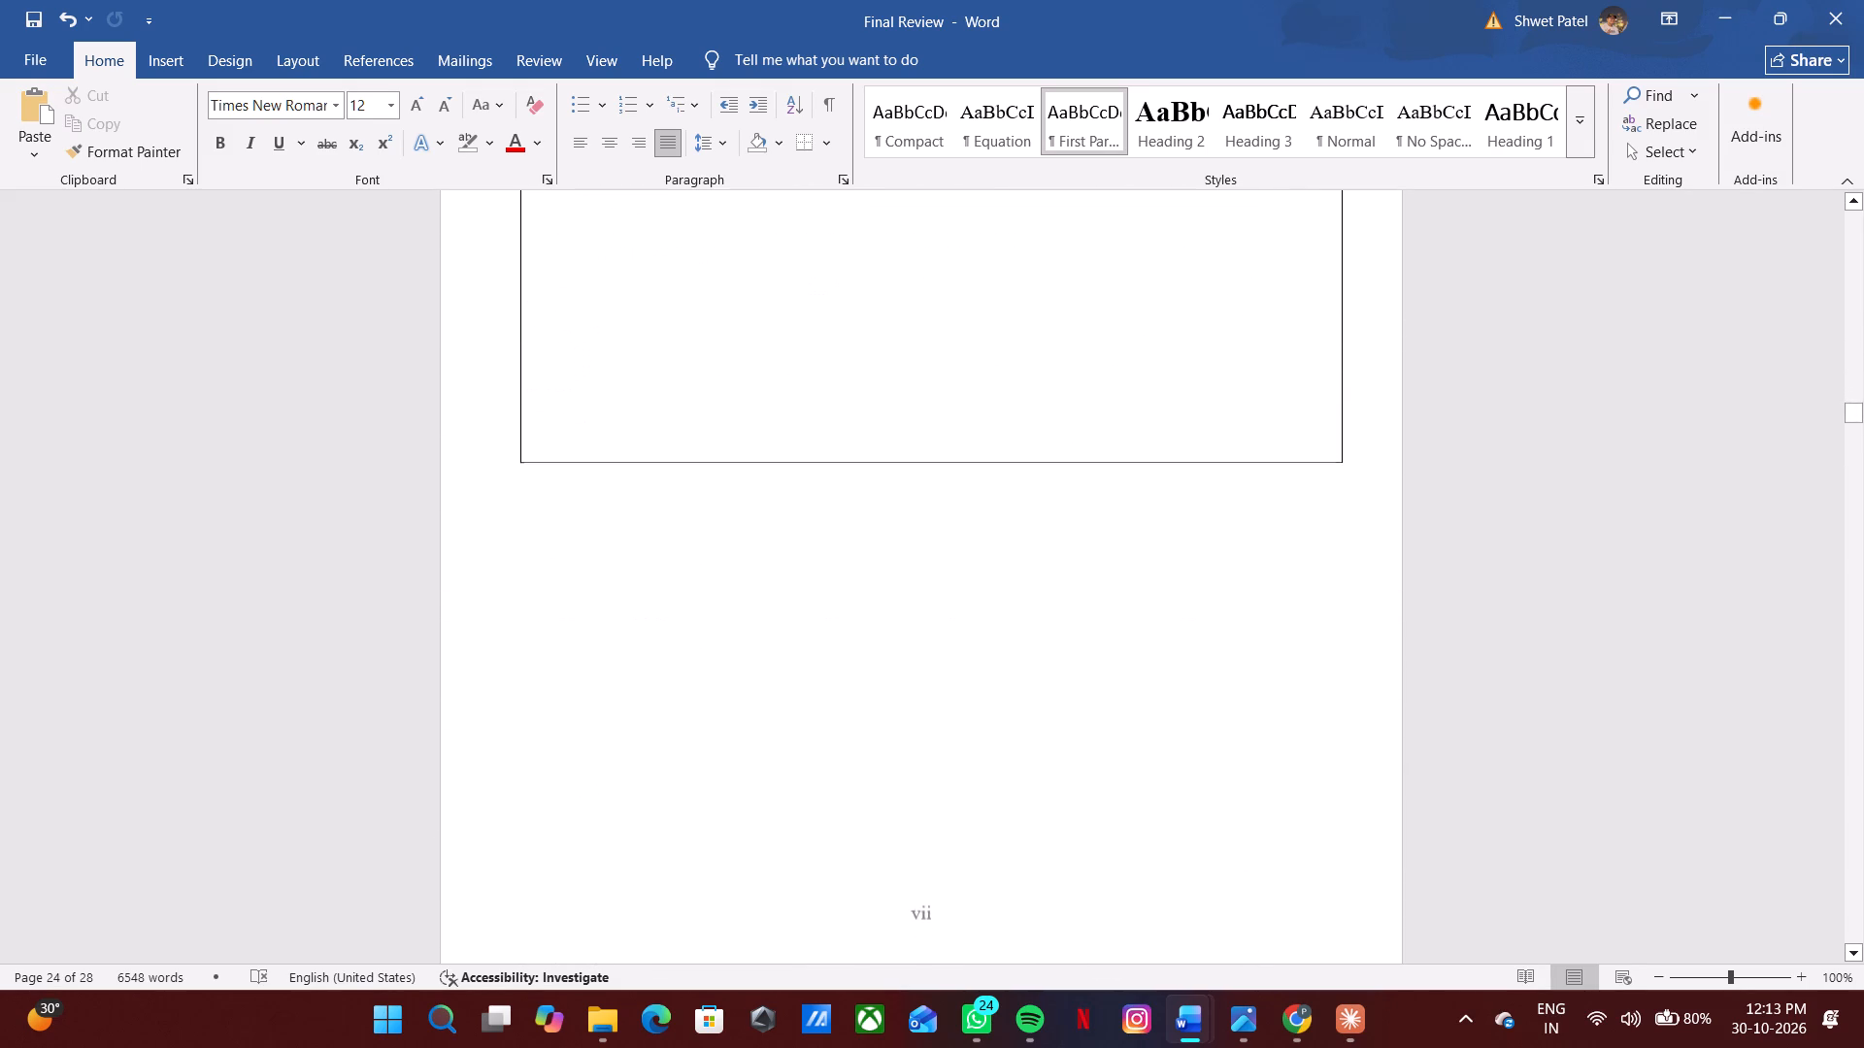
pyautogui.scroll(-18, 1268, 625)
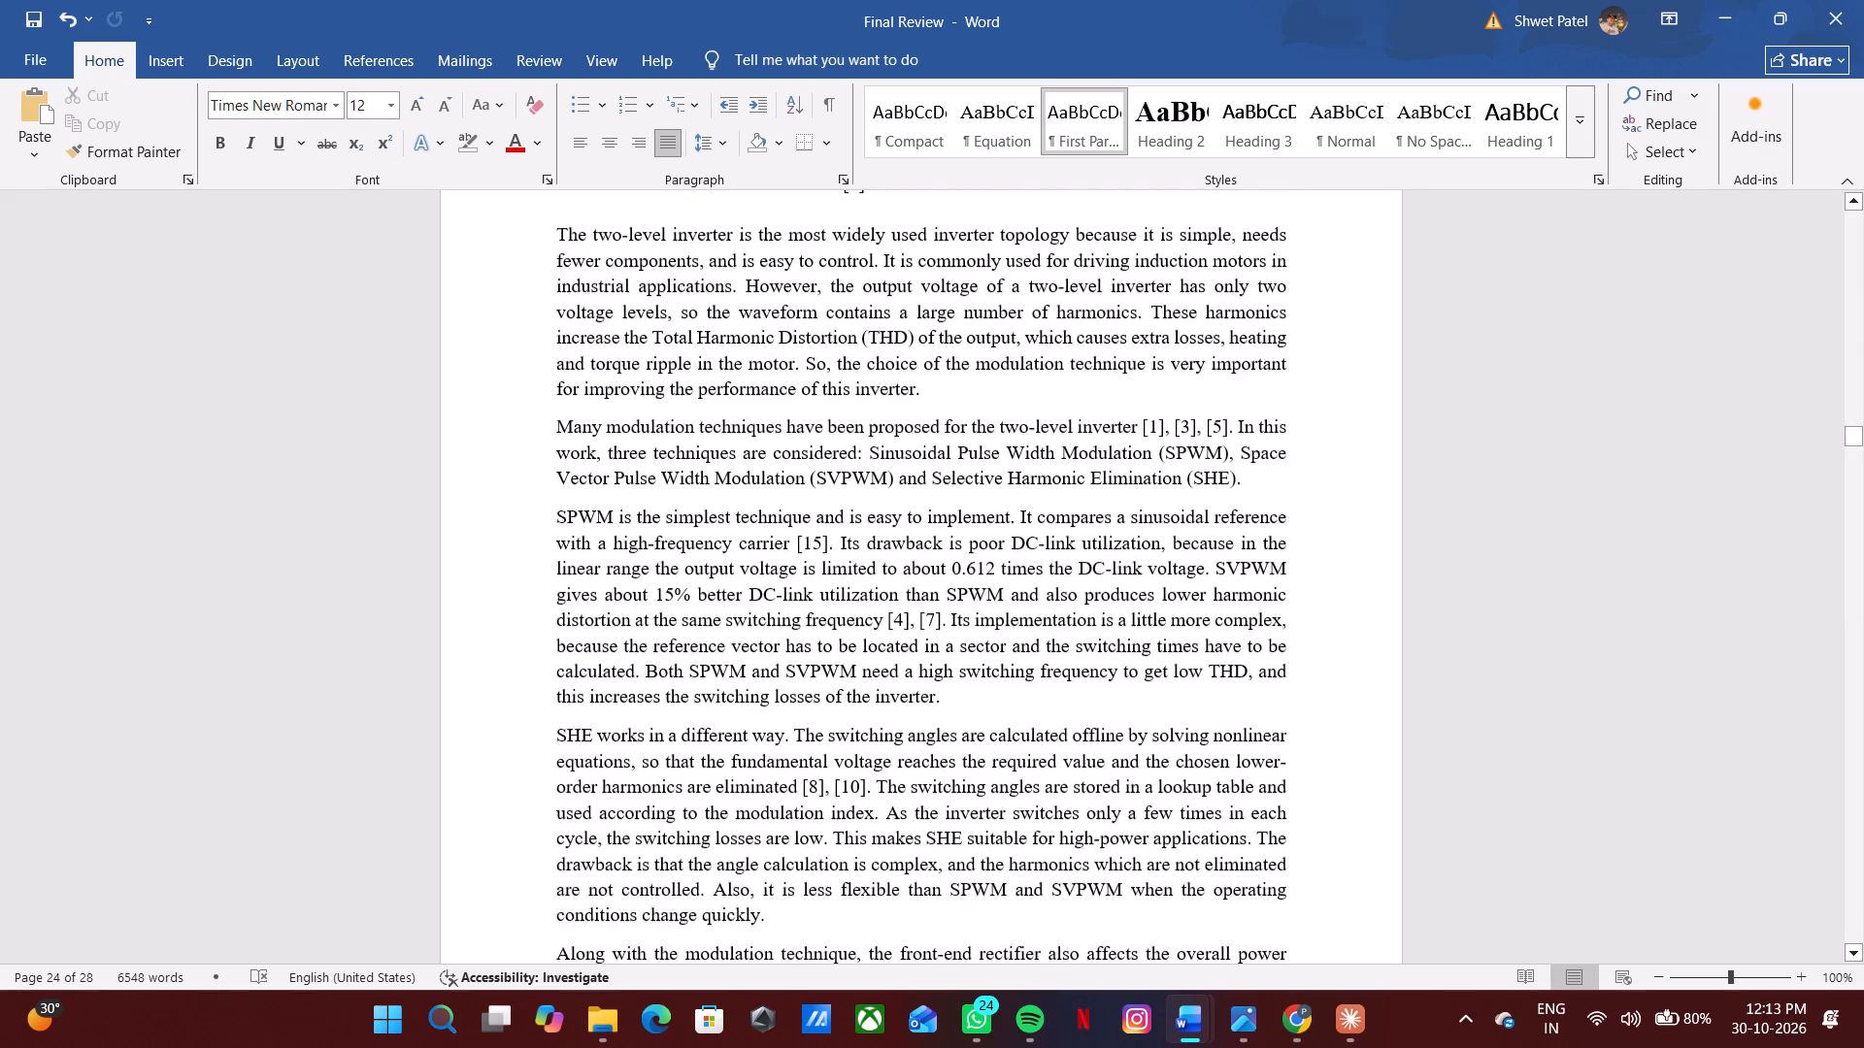
pyautogui.scroll(-20, 1269, 615)
pyautogui.scroll(-2, 1269, 615)
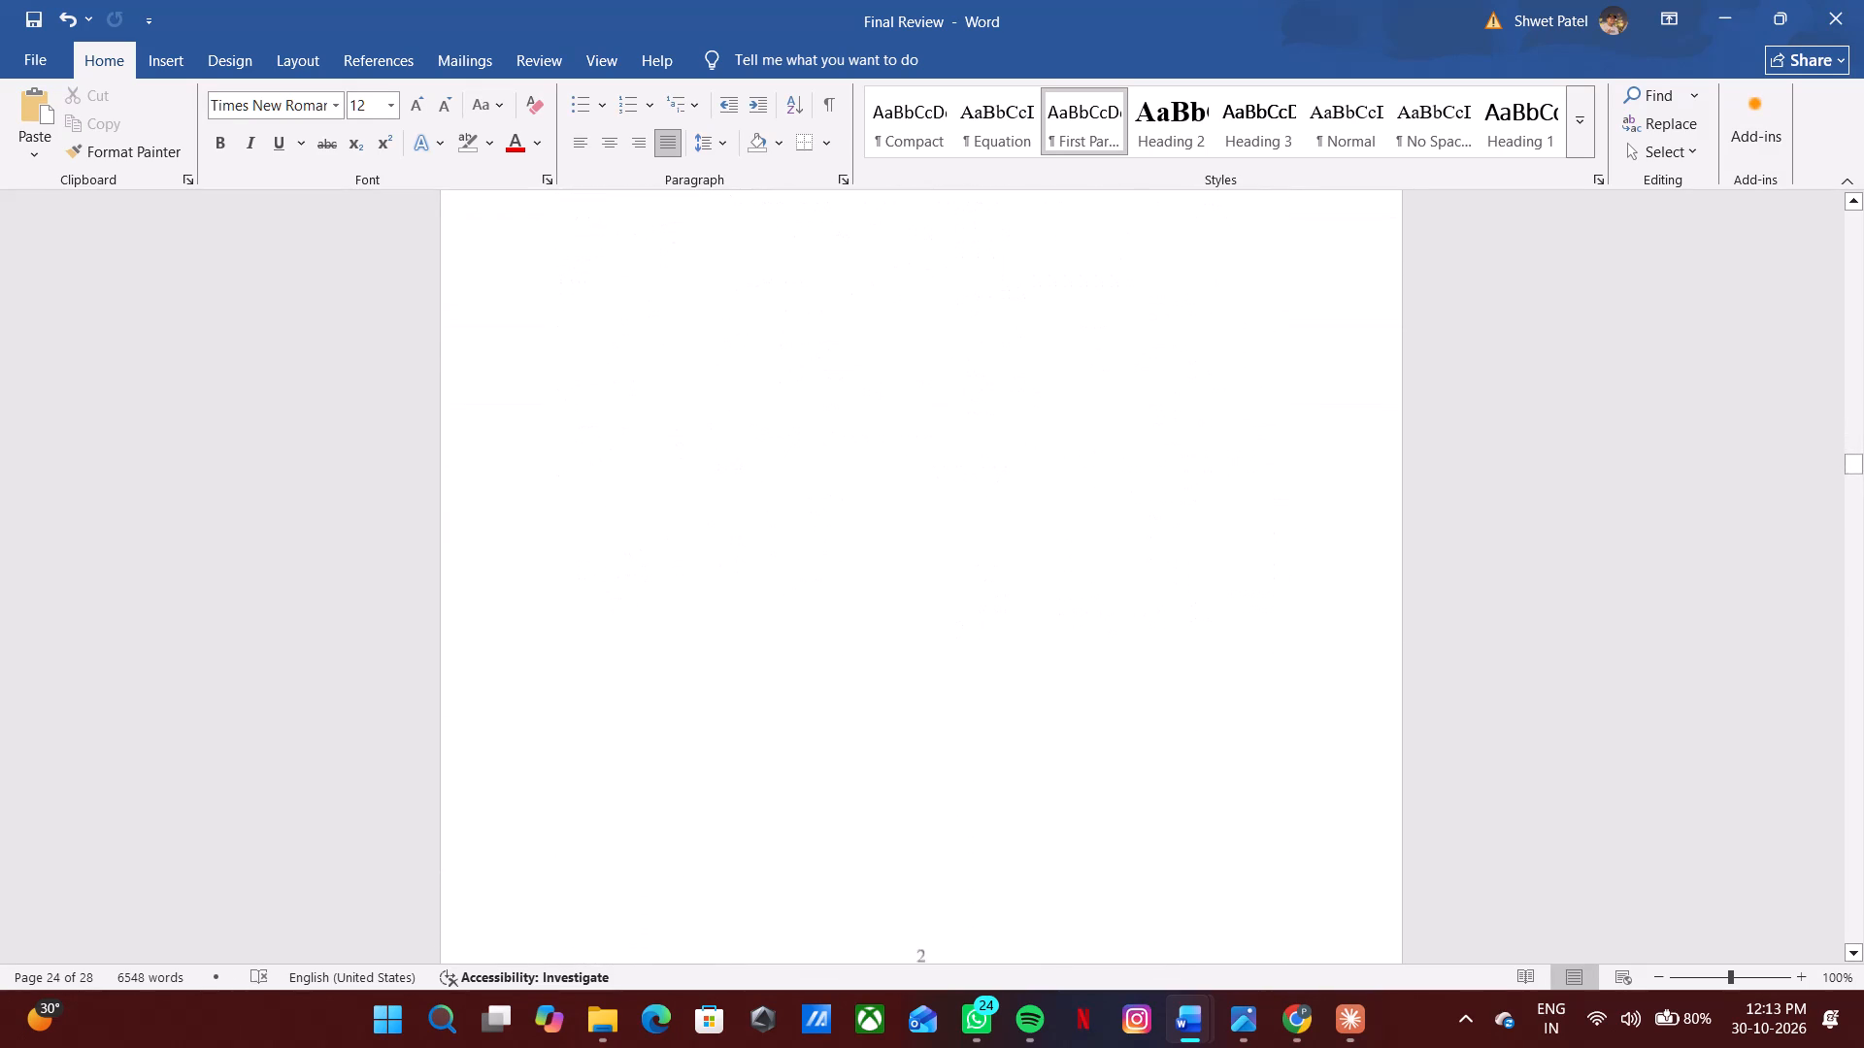
pyautogui.scroll(-20, 1269, 615)
pyautogui.scroll(-3, 1269, 615)
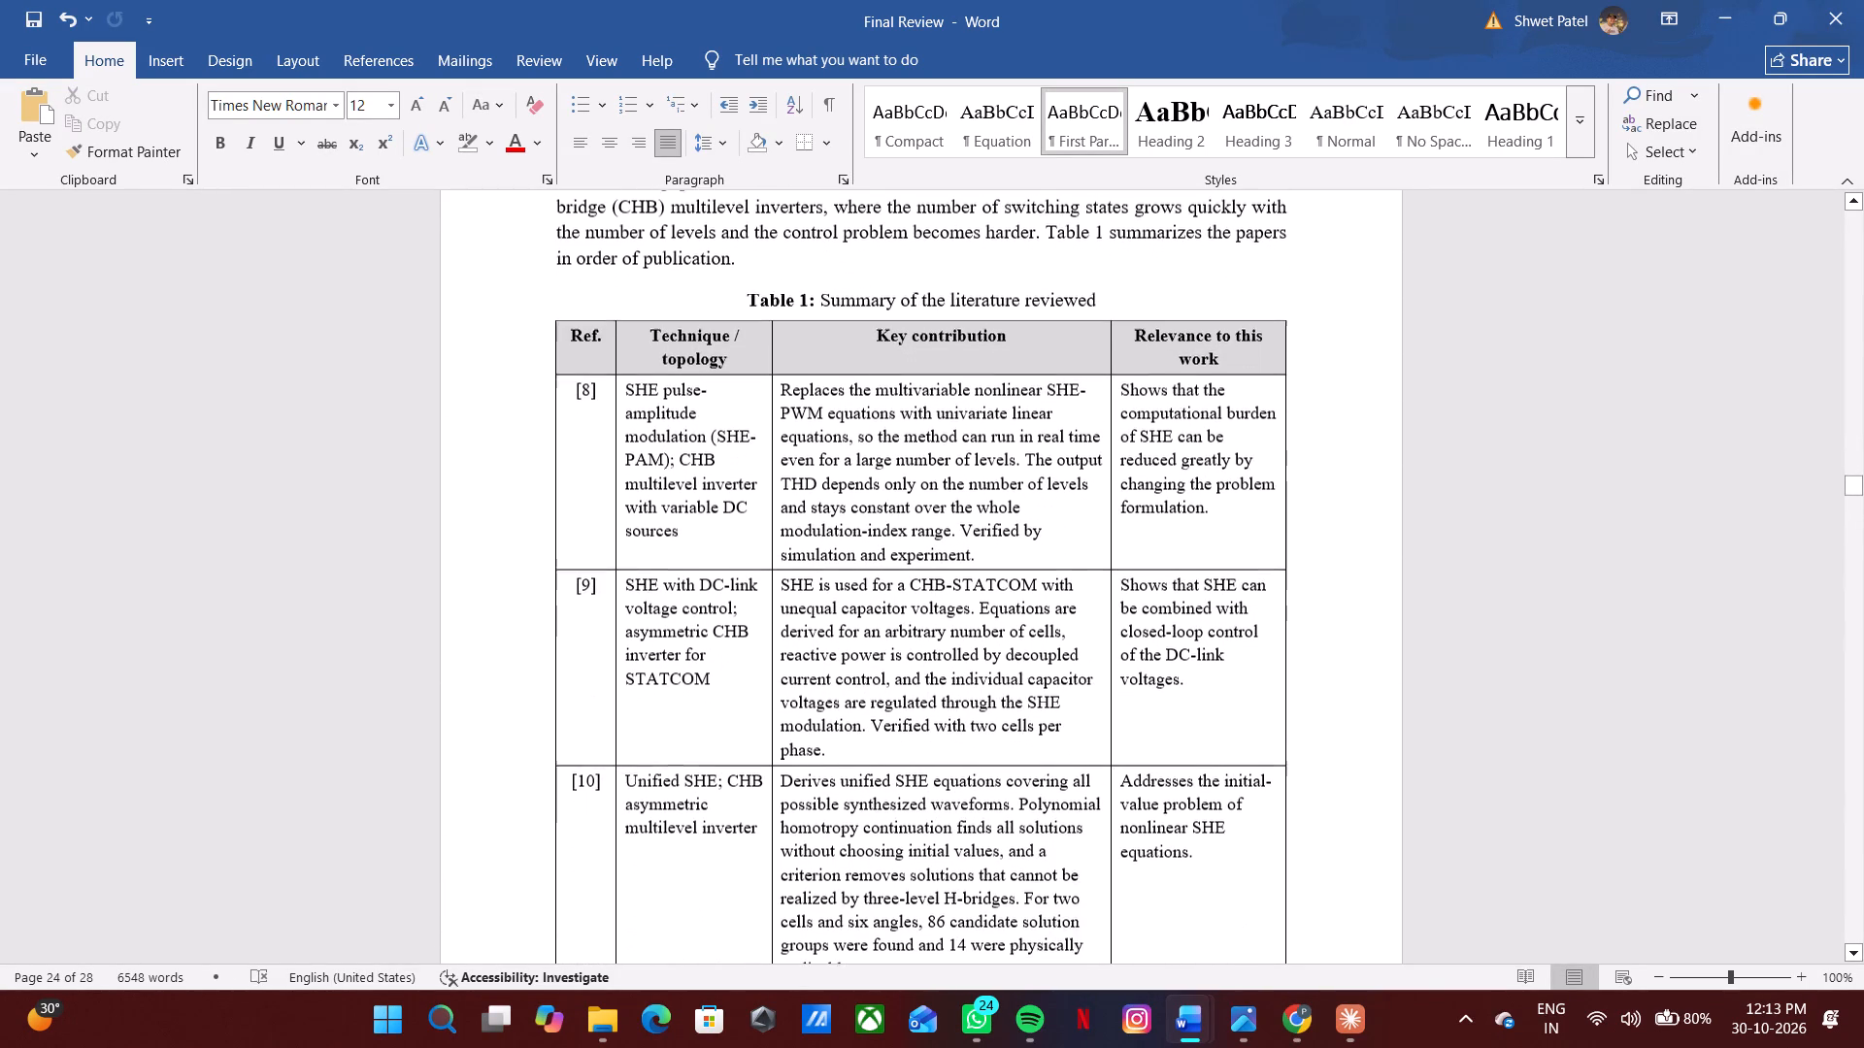